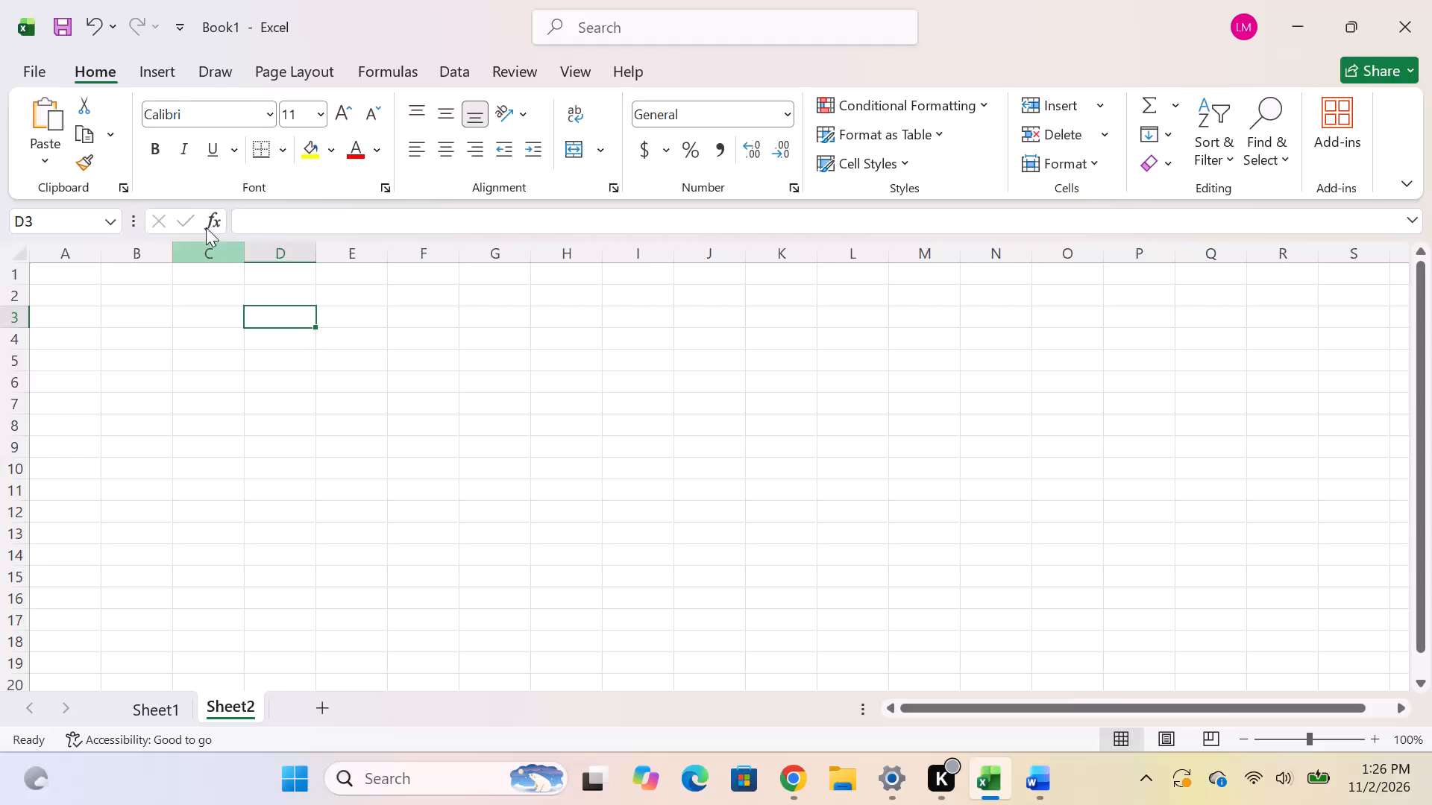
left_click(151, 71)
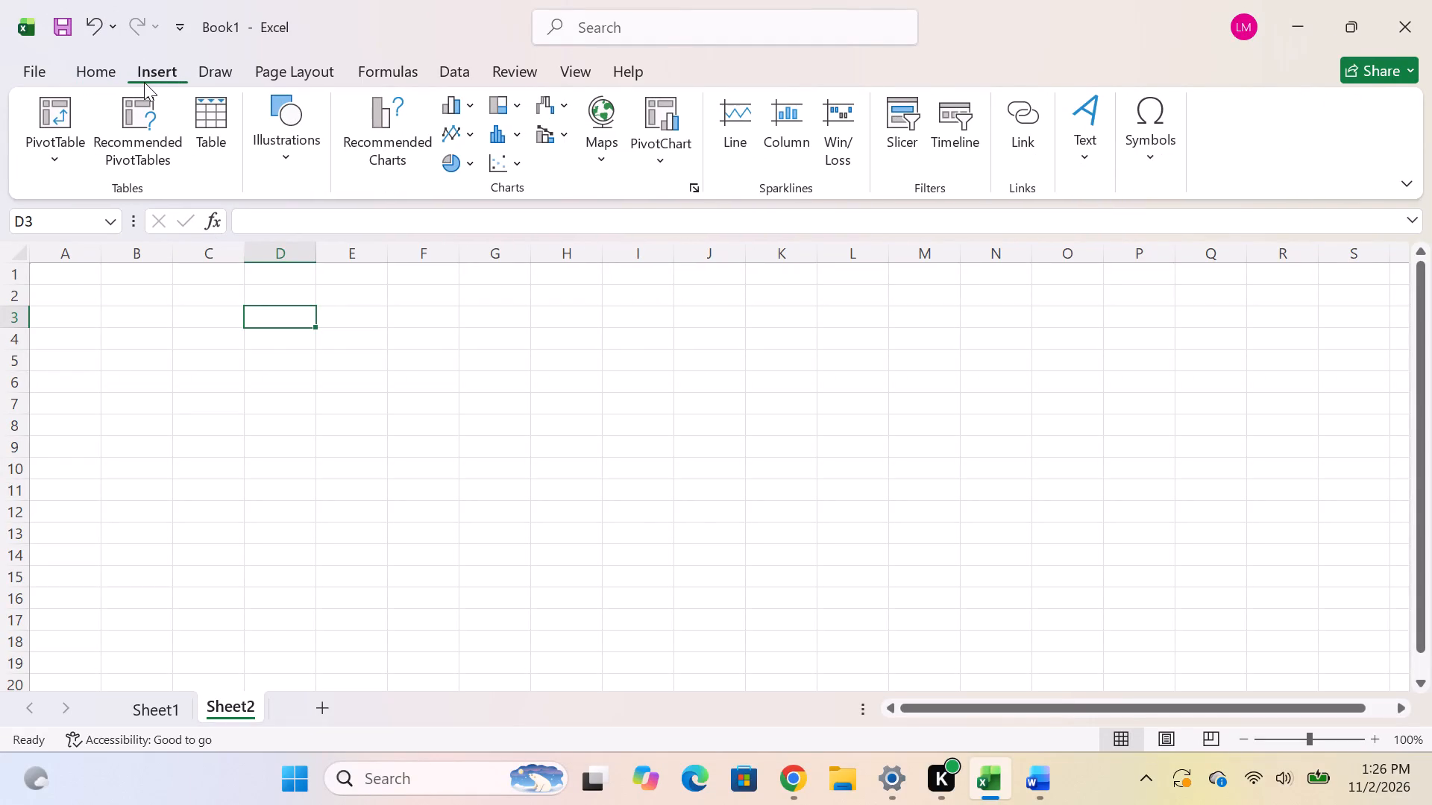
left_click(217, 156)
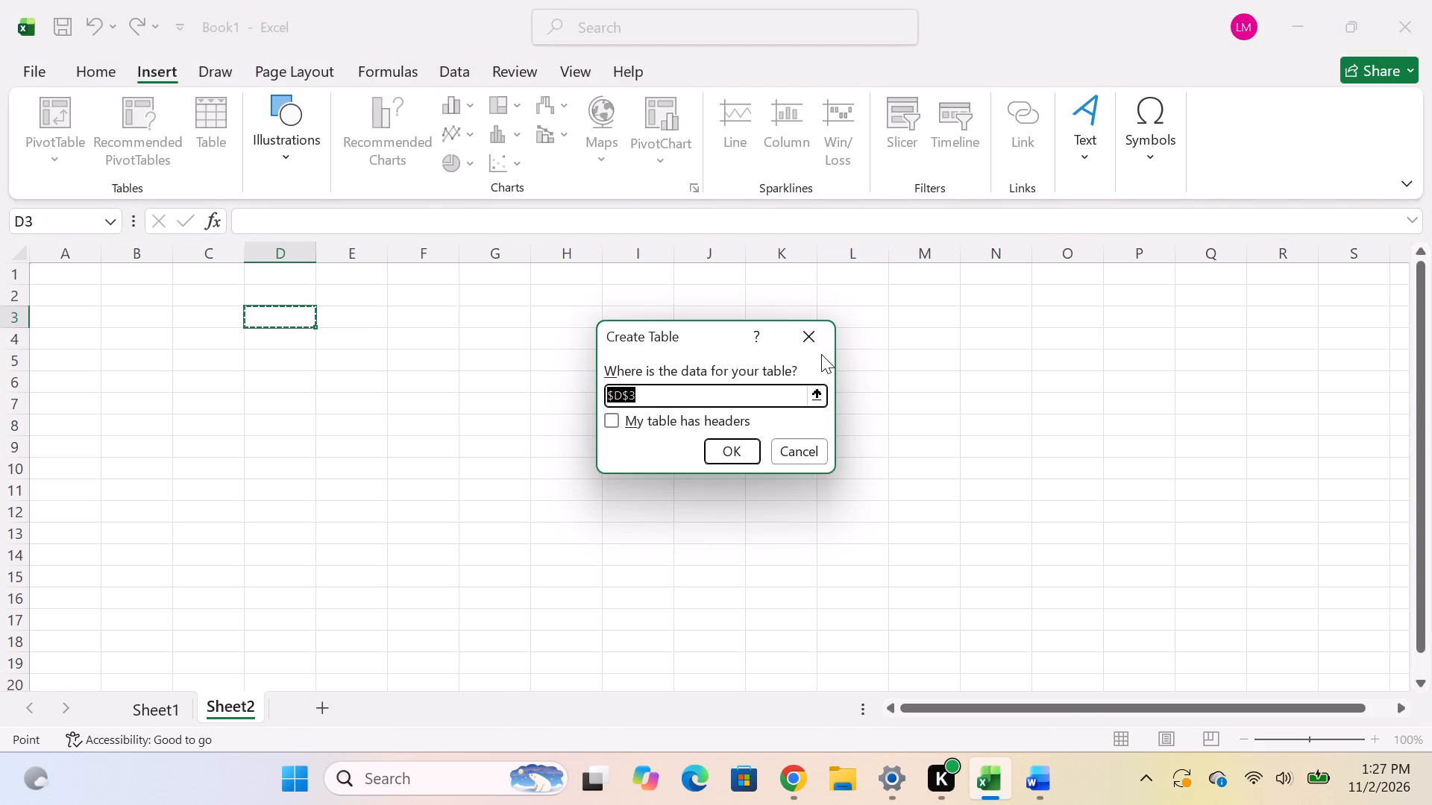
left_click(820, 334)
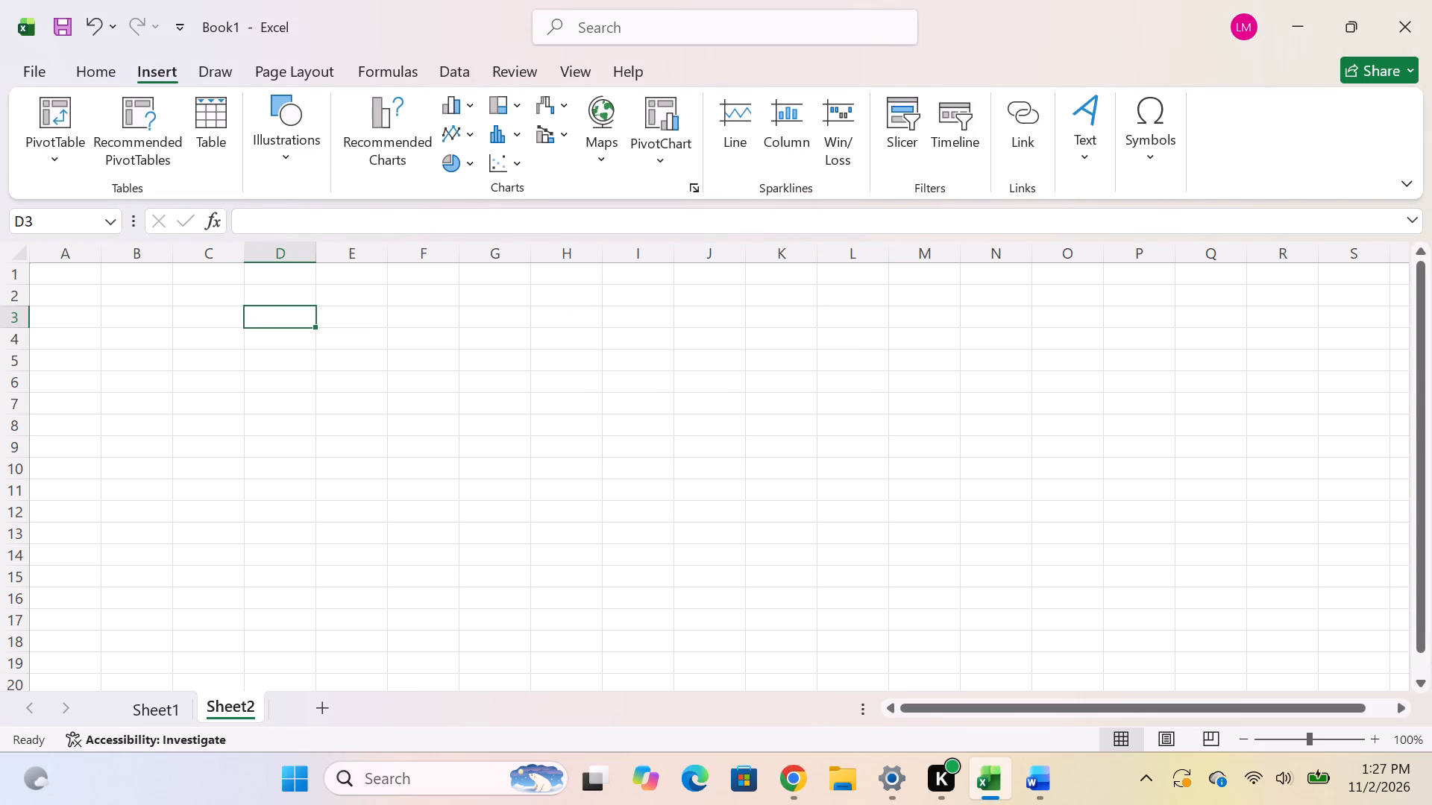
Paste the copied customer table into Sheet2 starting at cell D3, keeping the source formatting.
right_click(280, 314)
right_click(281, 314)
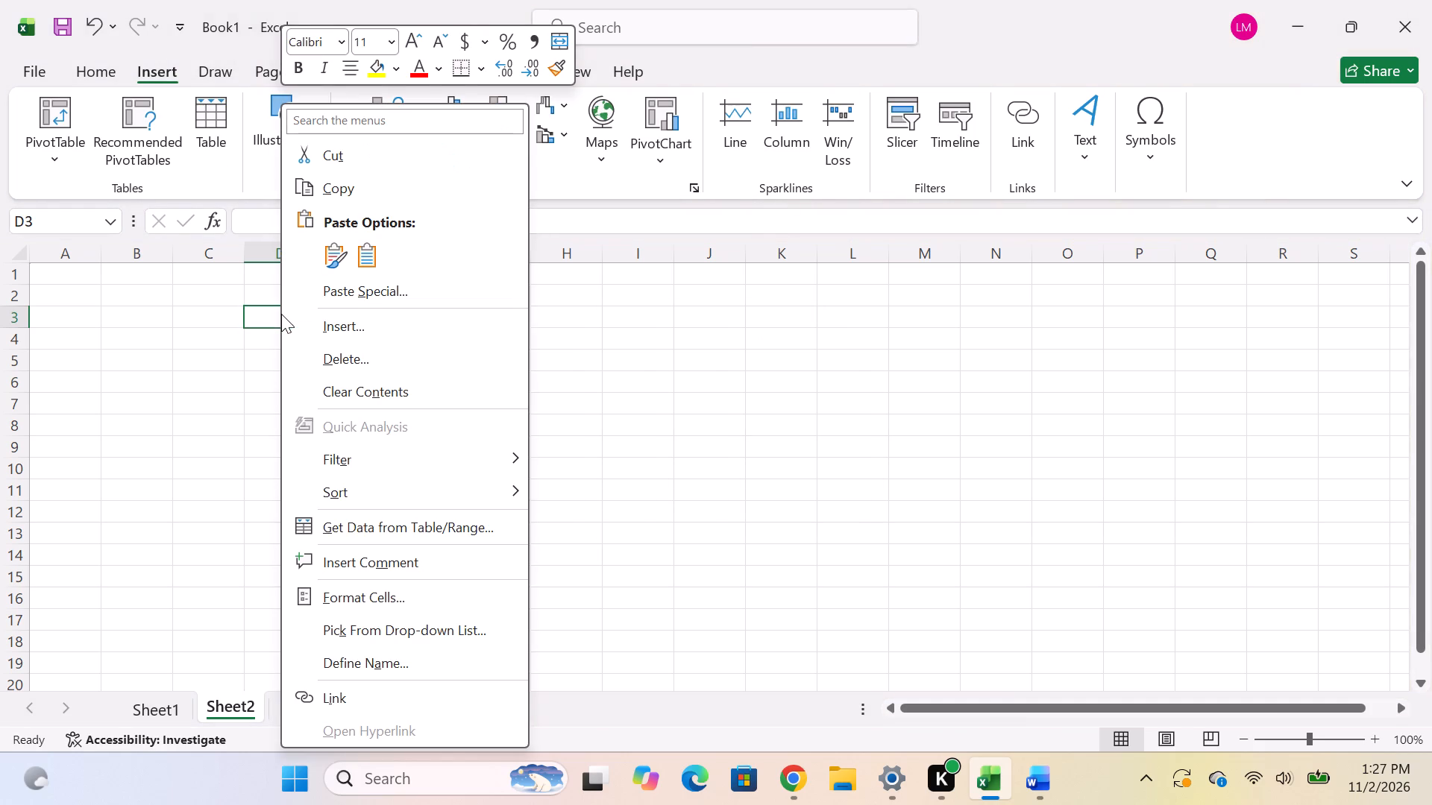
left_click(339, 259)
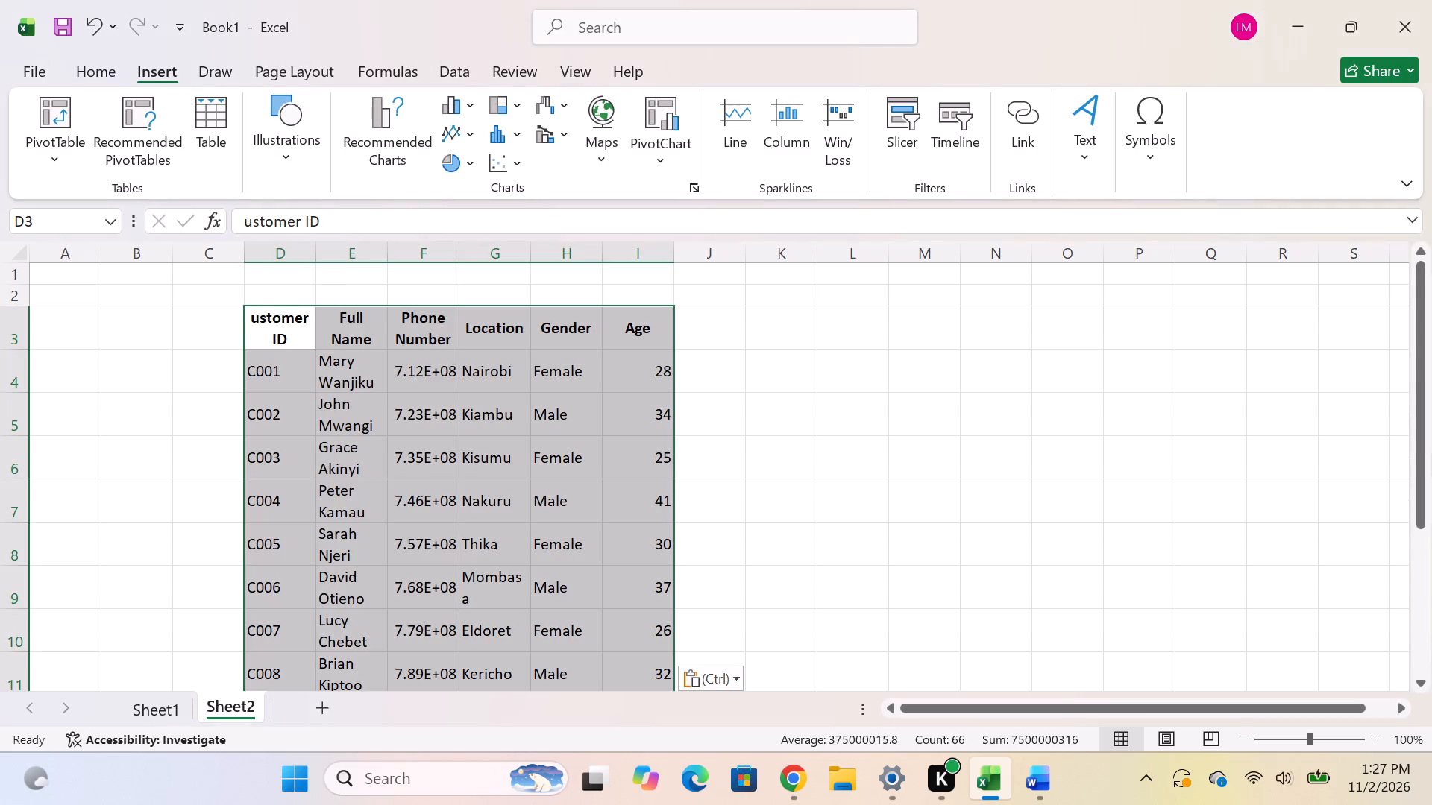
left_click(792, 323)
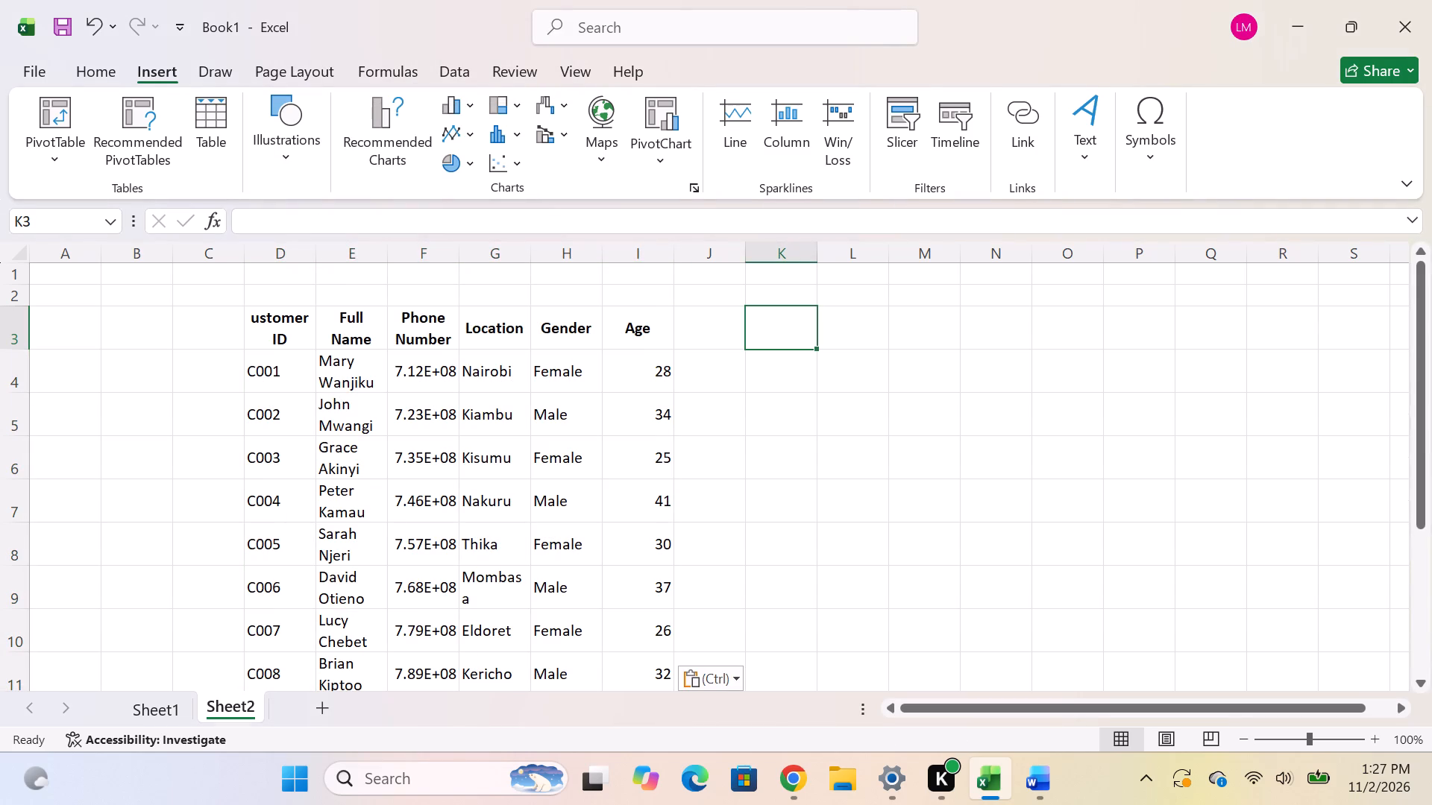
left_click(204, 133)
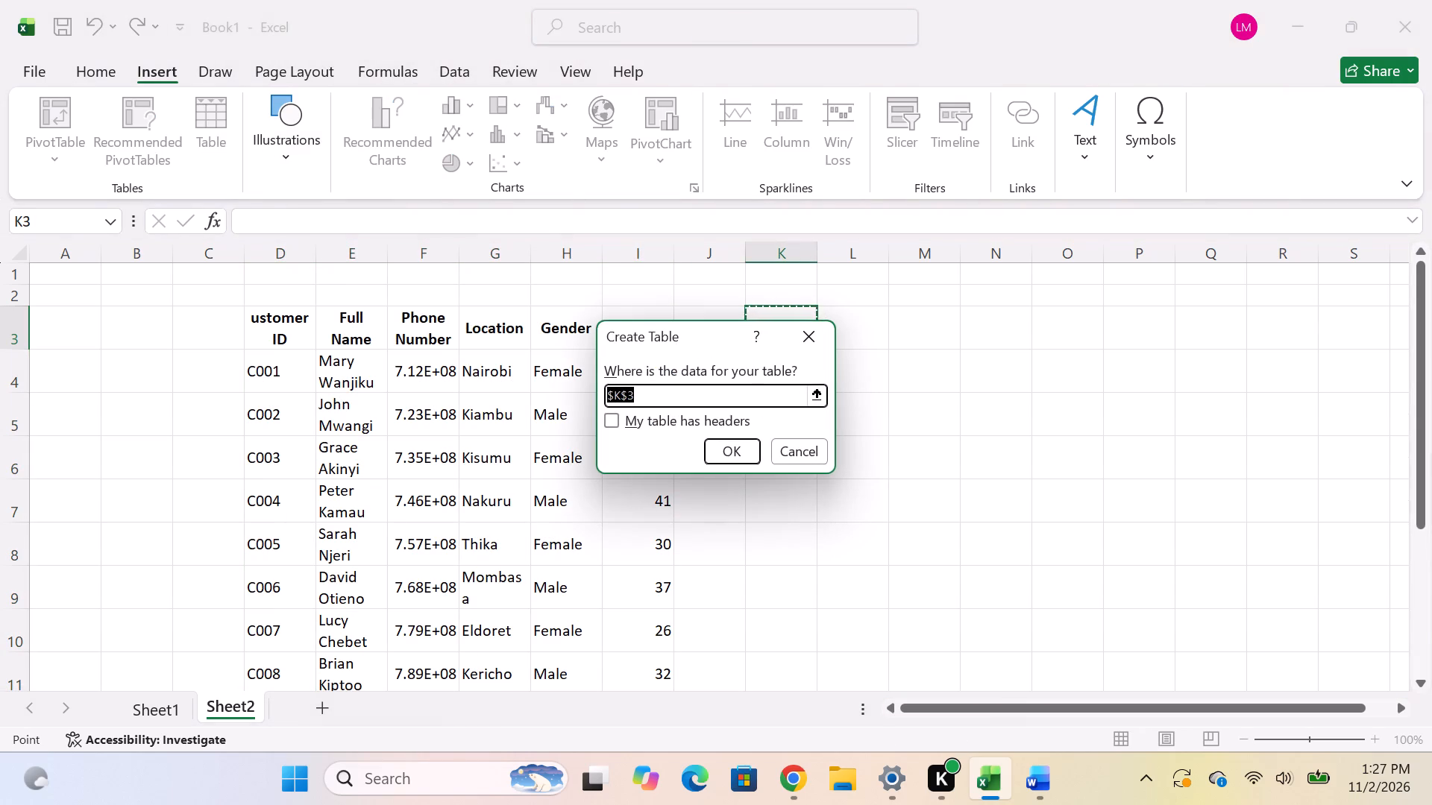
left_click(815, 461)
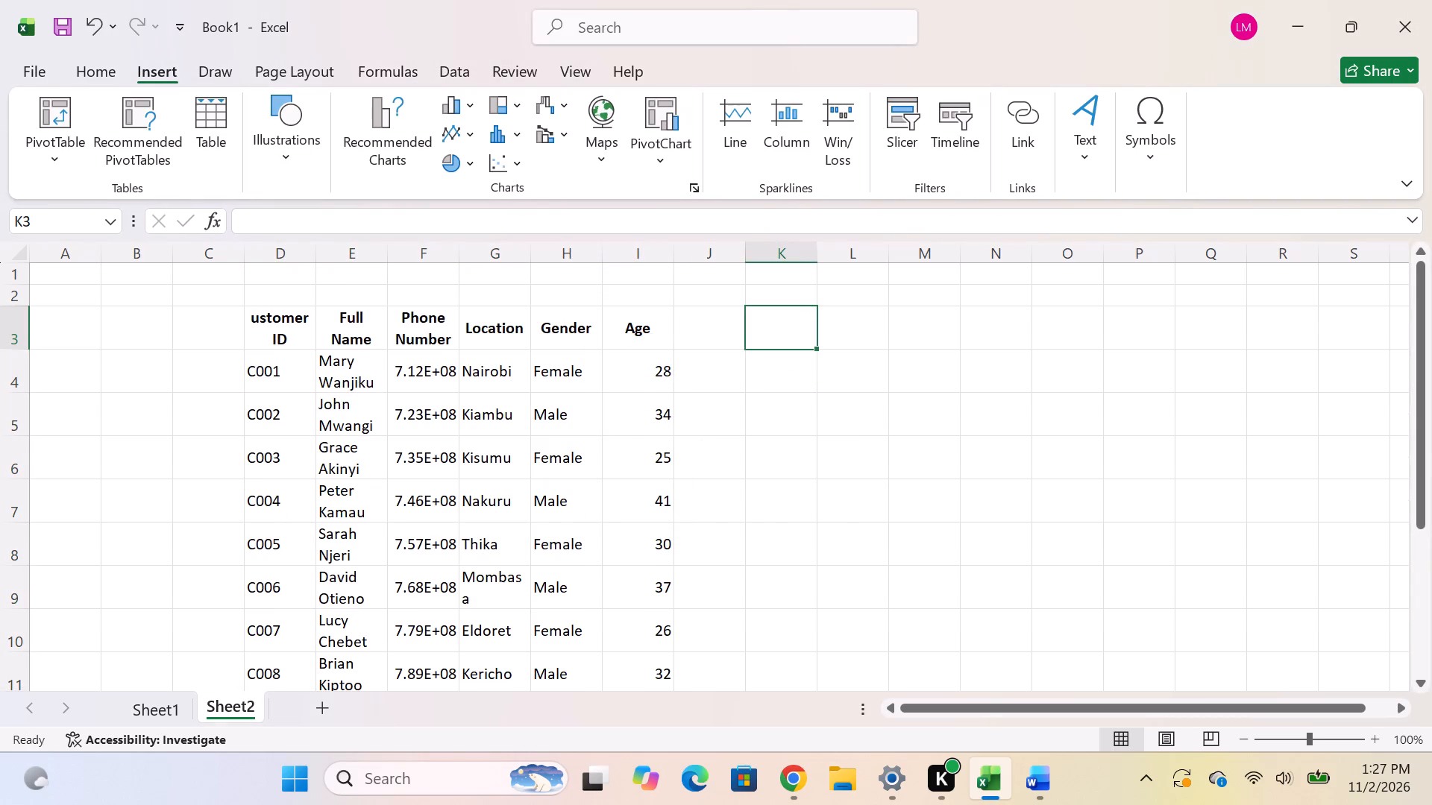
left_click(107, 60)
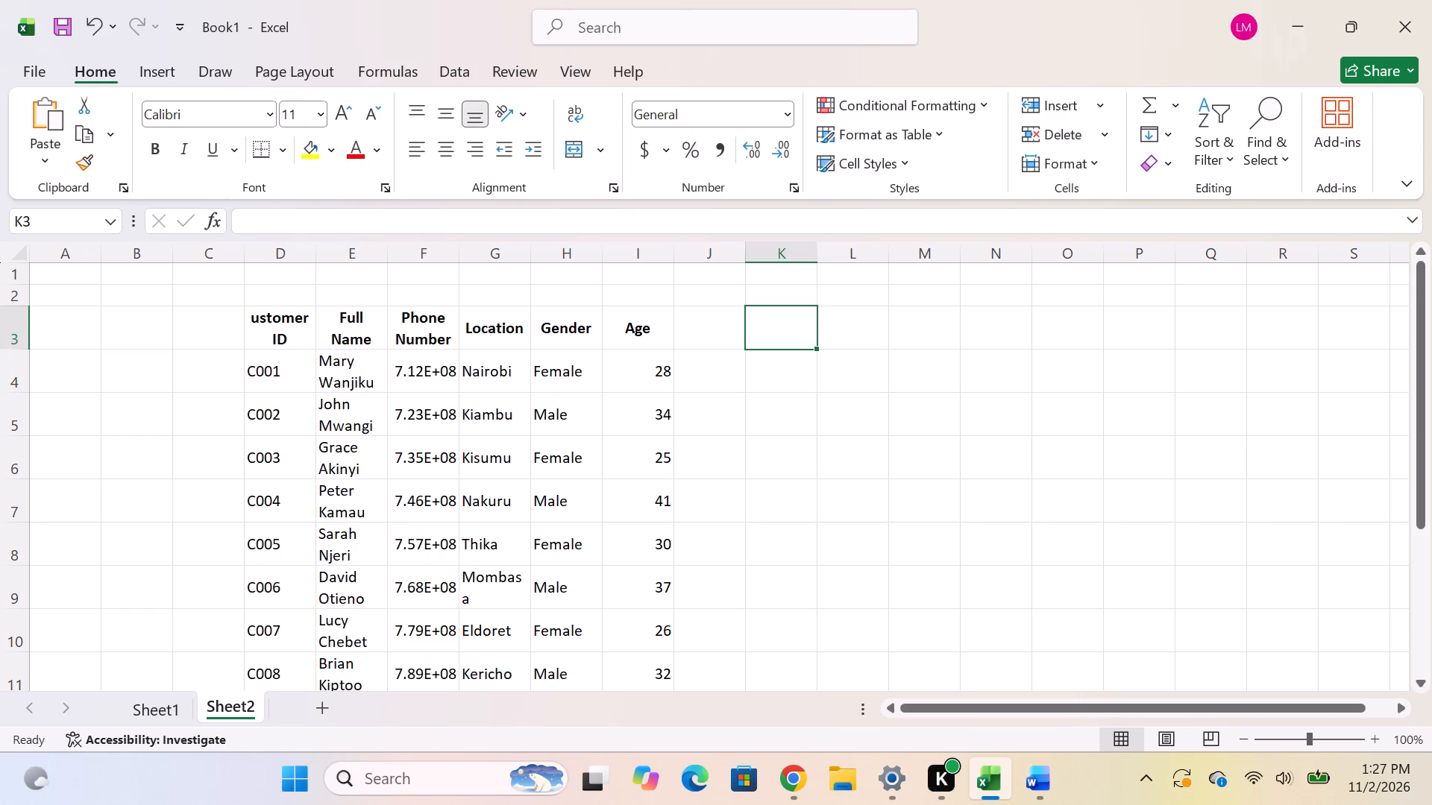
Switch to Word and copy the entire borderless customer table, from the Customer ID header through row C010, in Document1.
left_click(1029, 793)
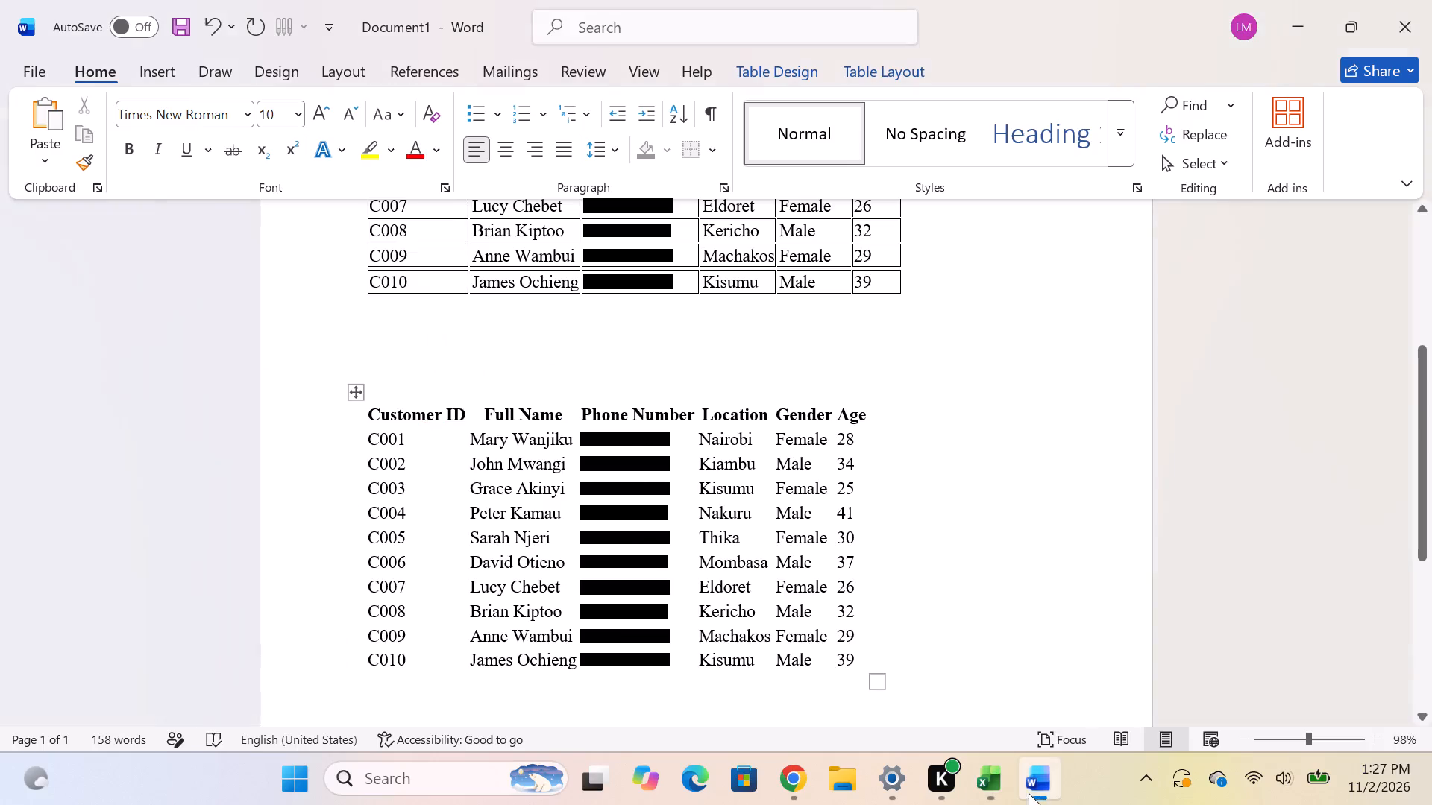
scroll(938, 587, "down", 10)
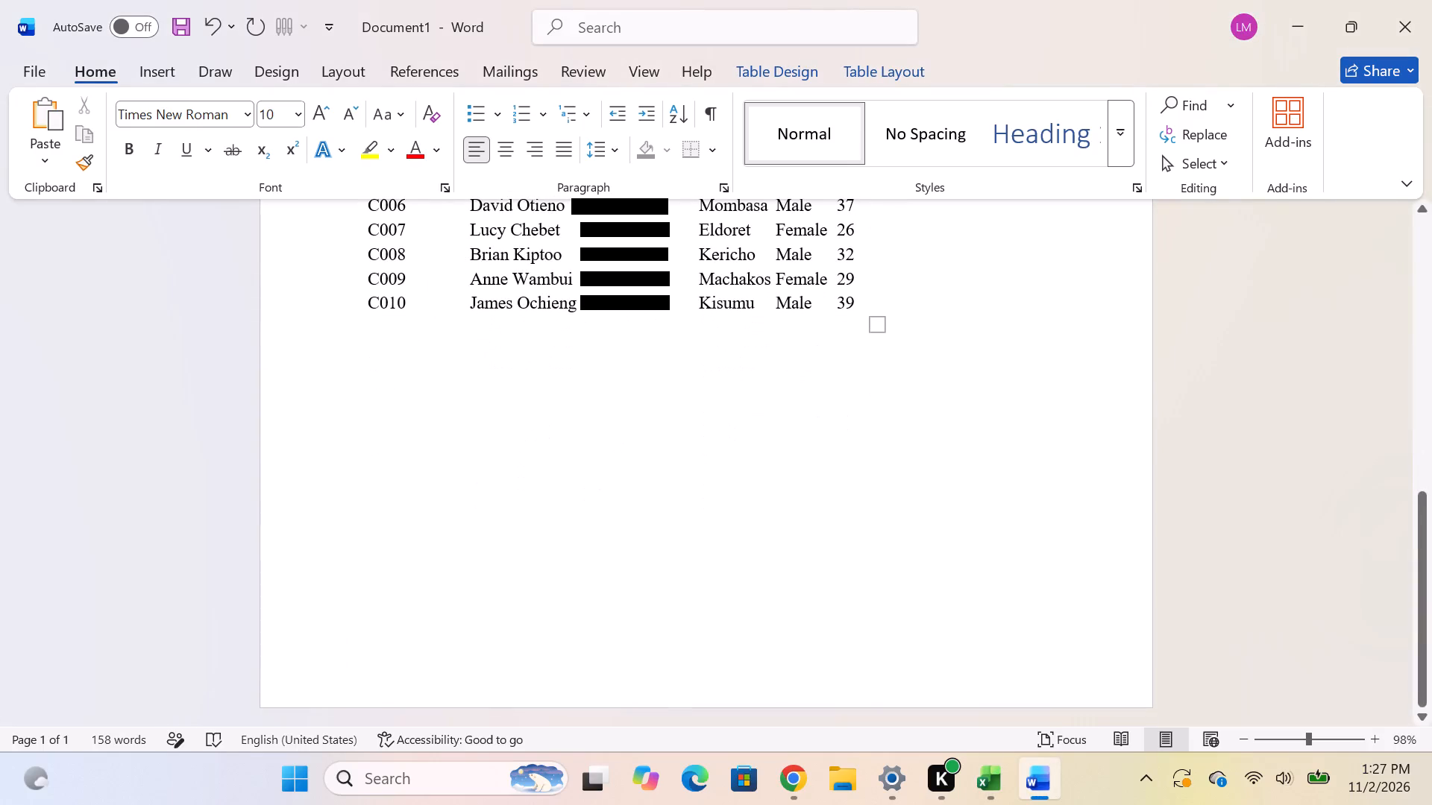
scroll(940, 592, "down", 2)
scroll(941, 593, "up", 3)
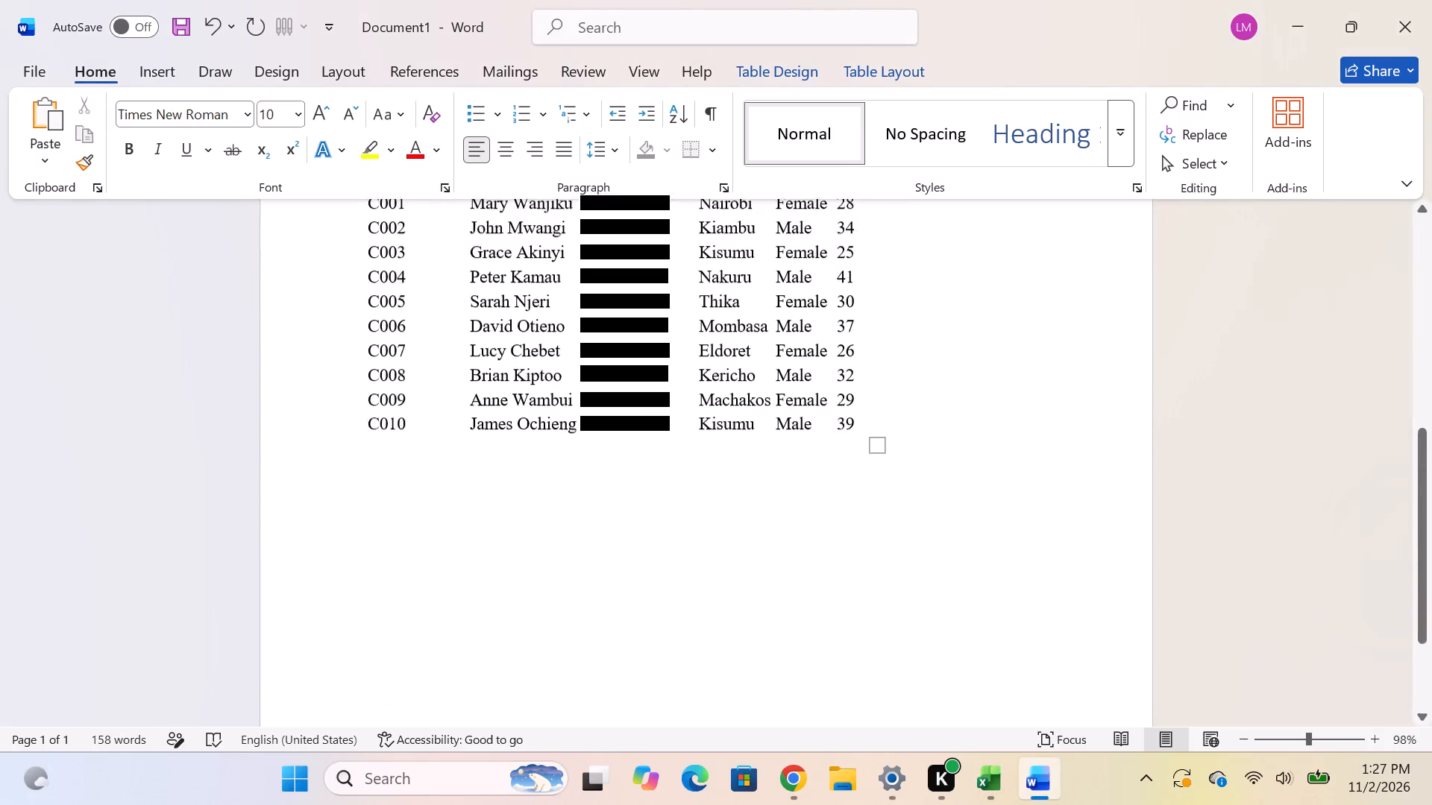
scroll(934, 587, "up", 6)
scroll(908, 606, "down", 4)
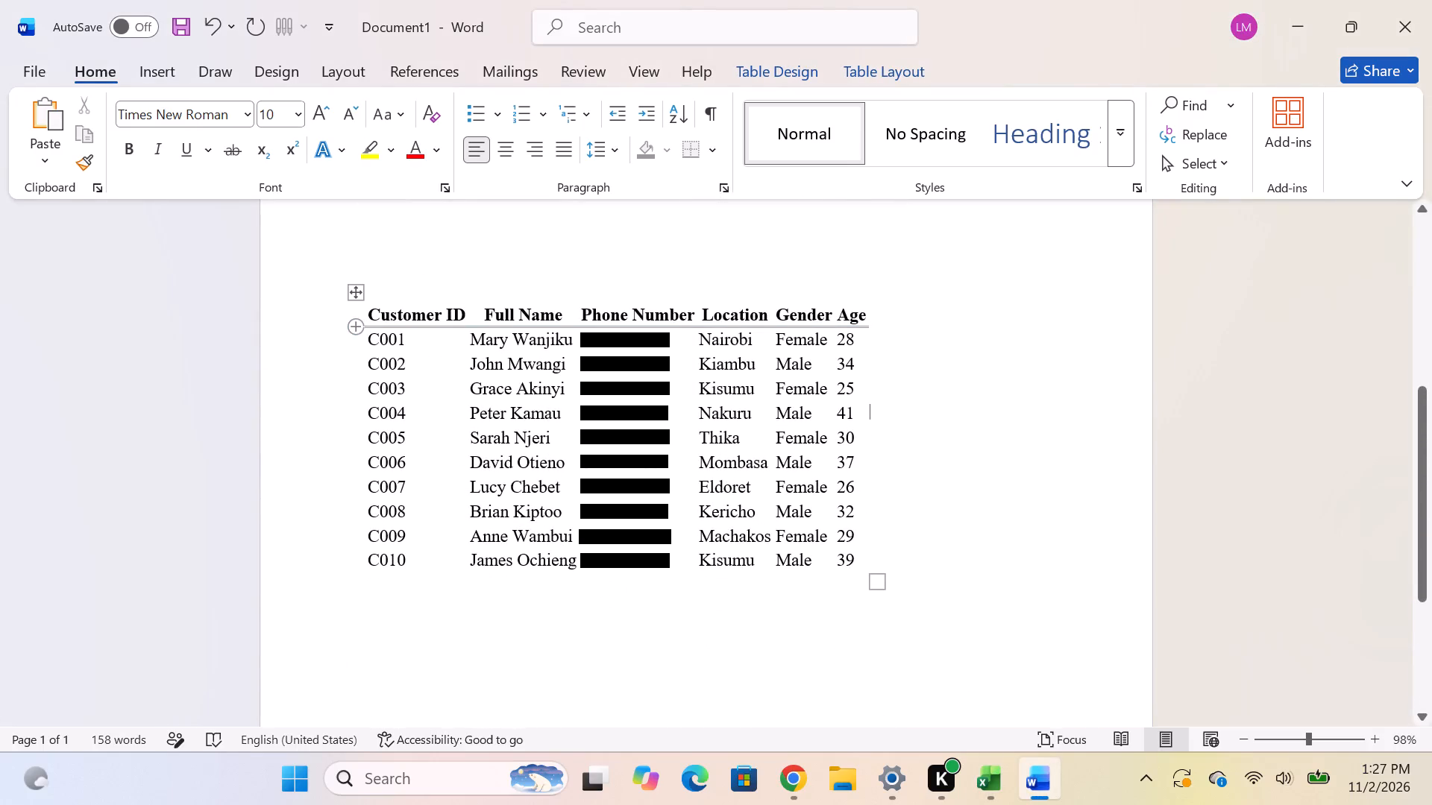
left_click_drag(365, 312, 882, 540)
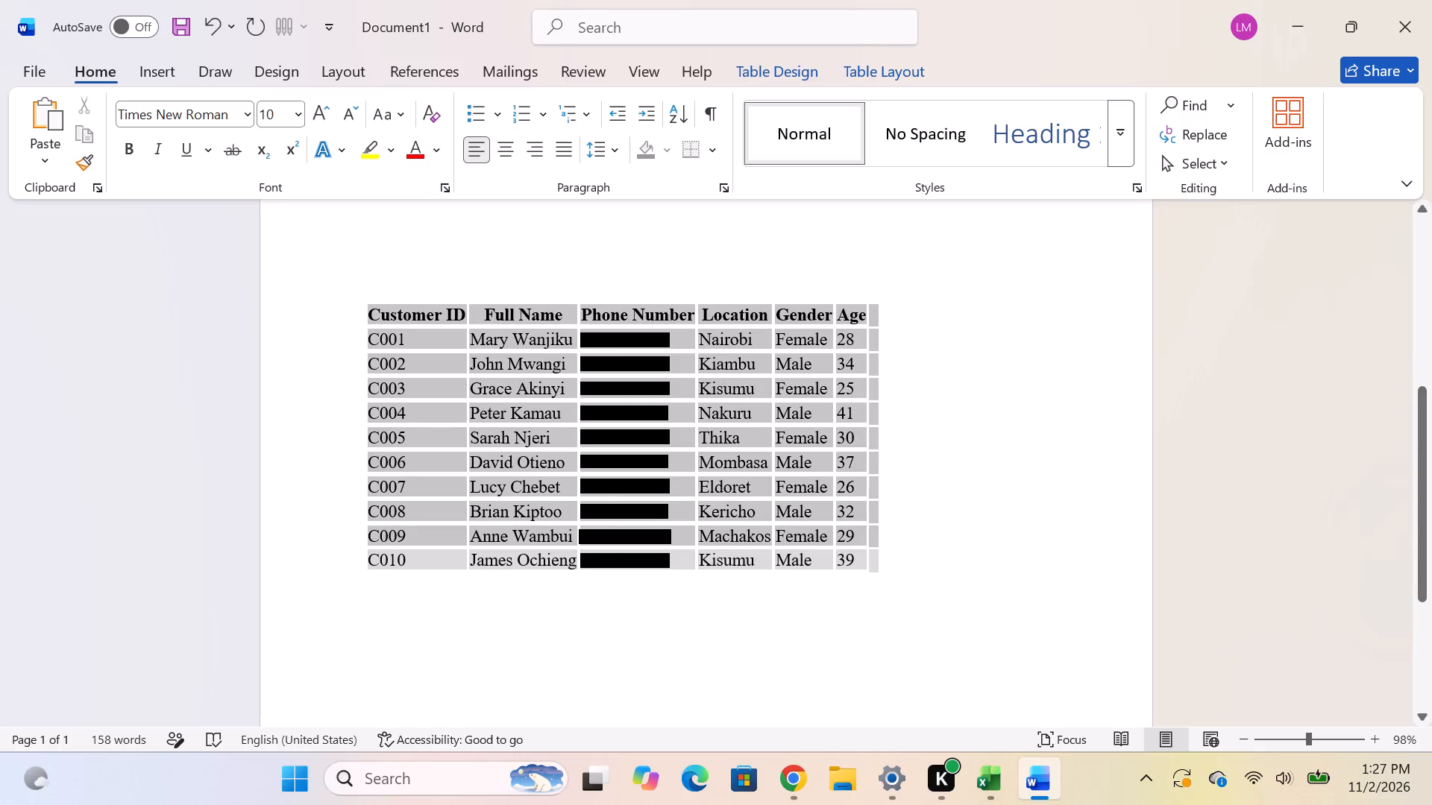
left_click_drag(882, 540, 887, 555)
right_click(748, 502)
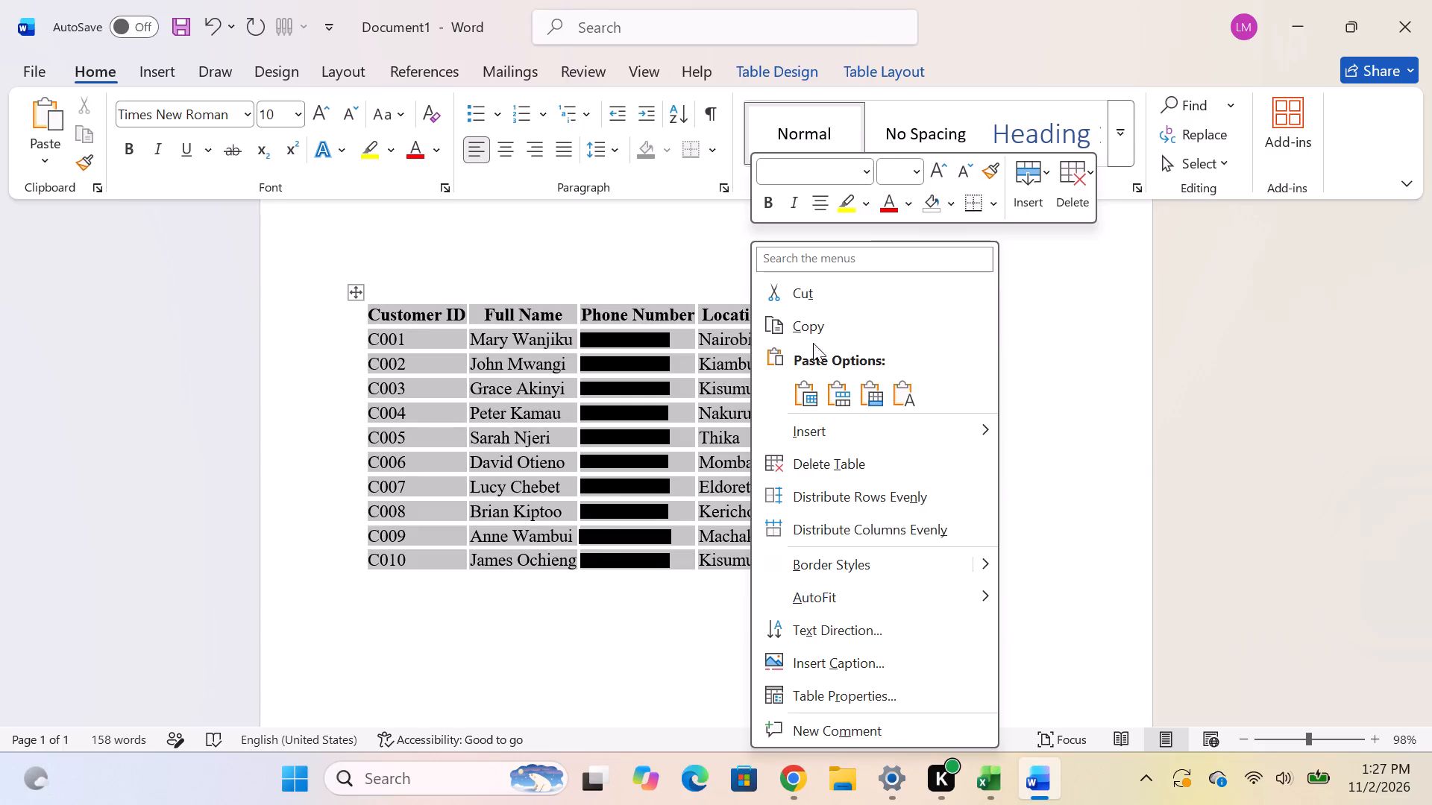
left_click(806, 326)
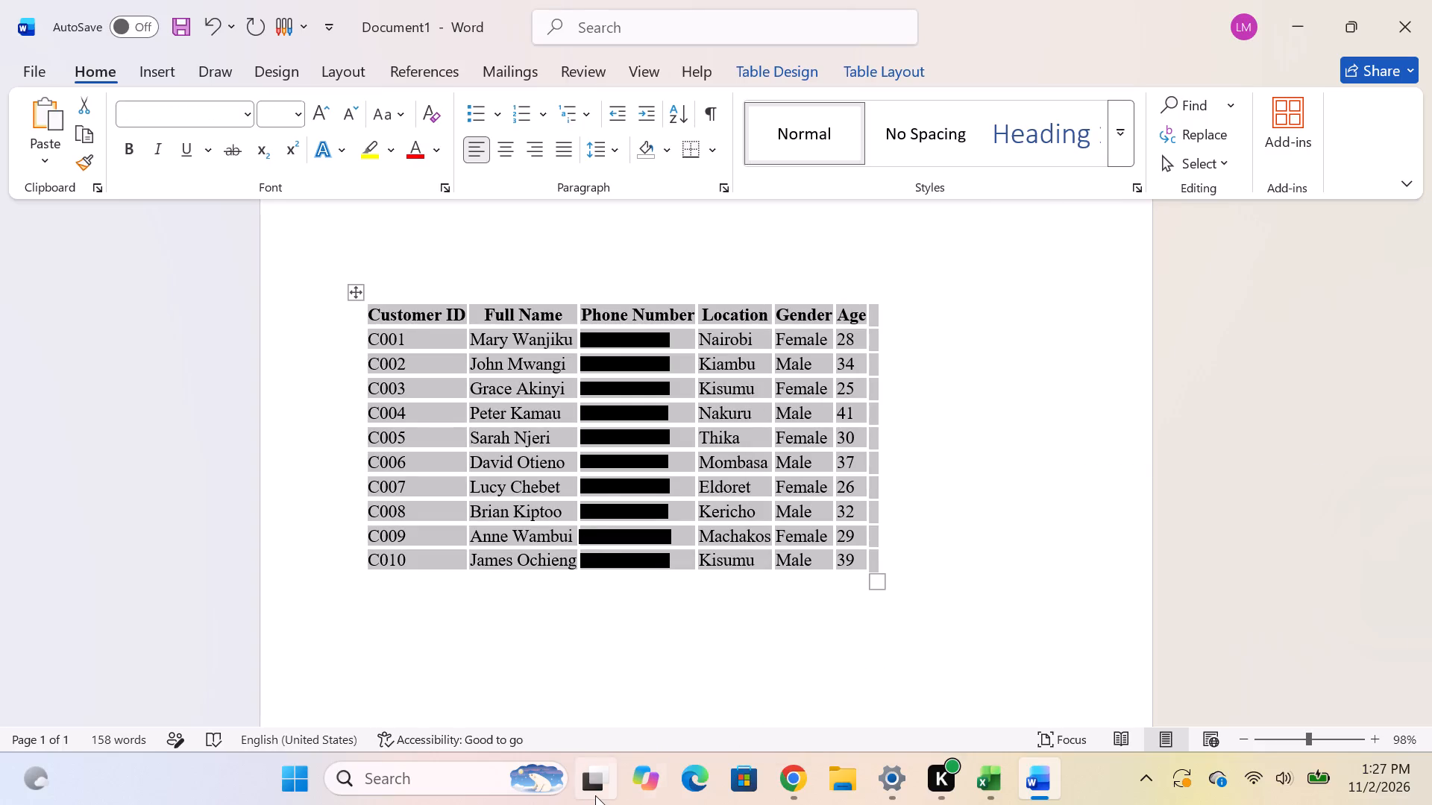
Create a new blank Word document.
left_click(31, 72)
left_click(279, 234)
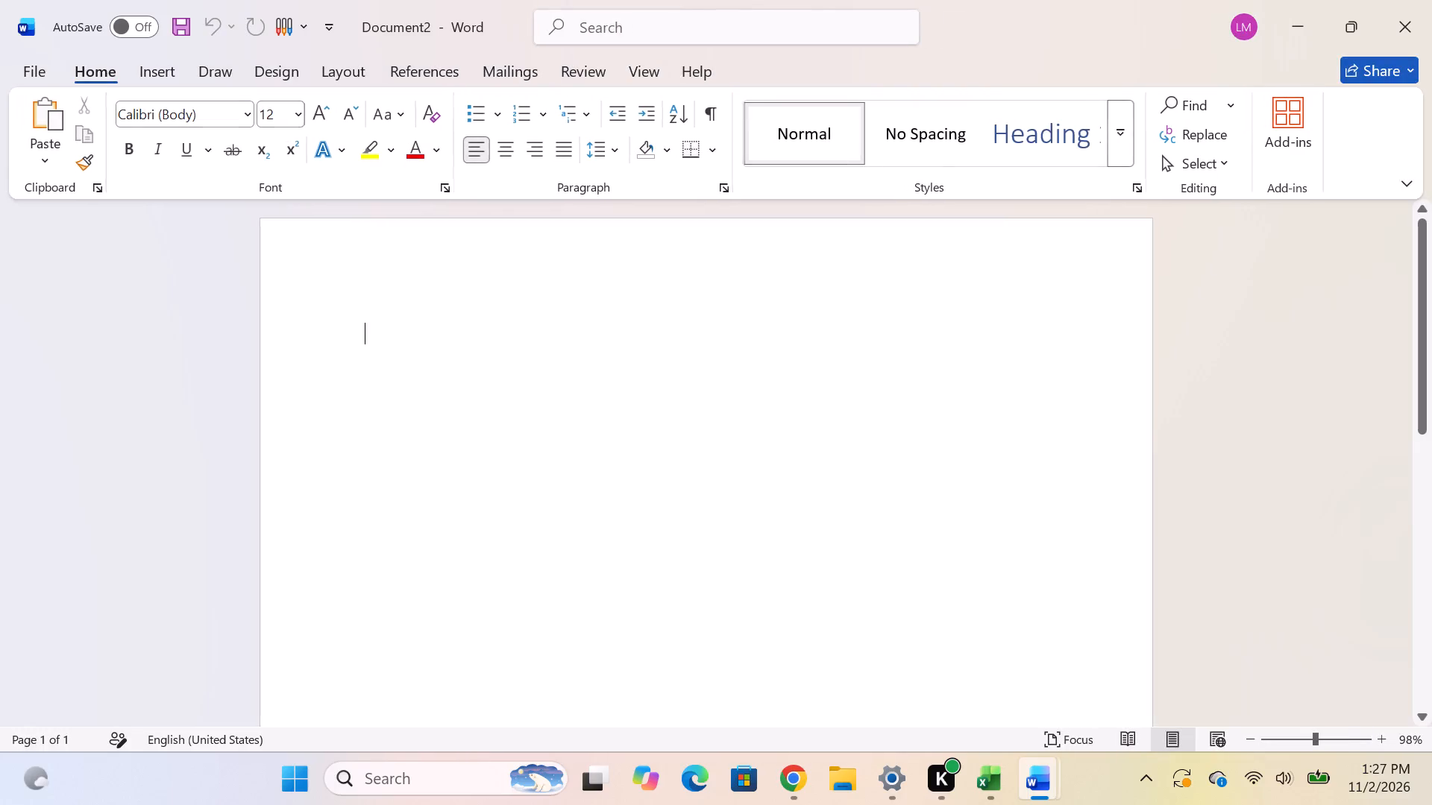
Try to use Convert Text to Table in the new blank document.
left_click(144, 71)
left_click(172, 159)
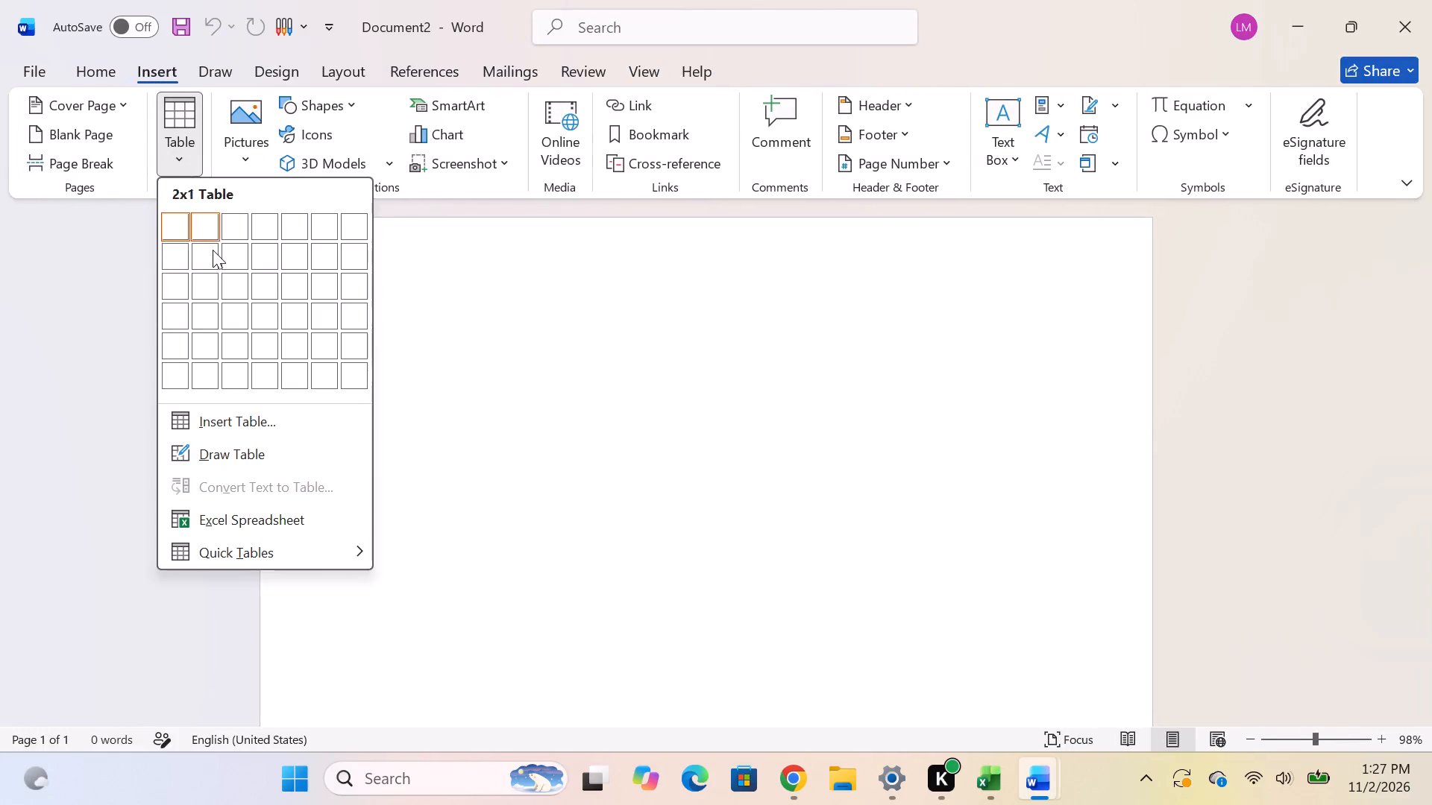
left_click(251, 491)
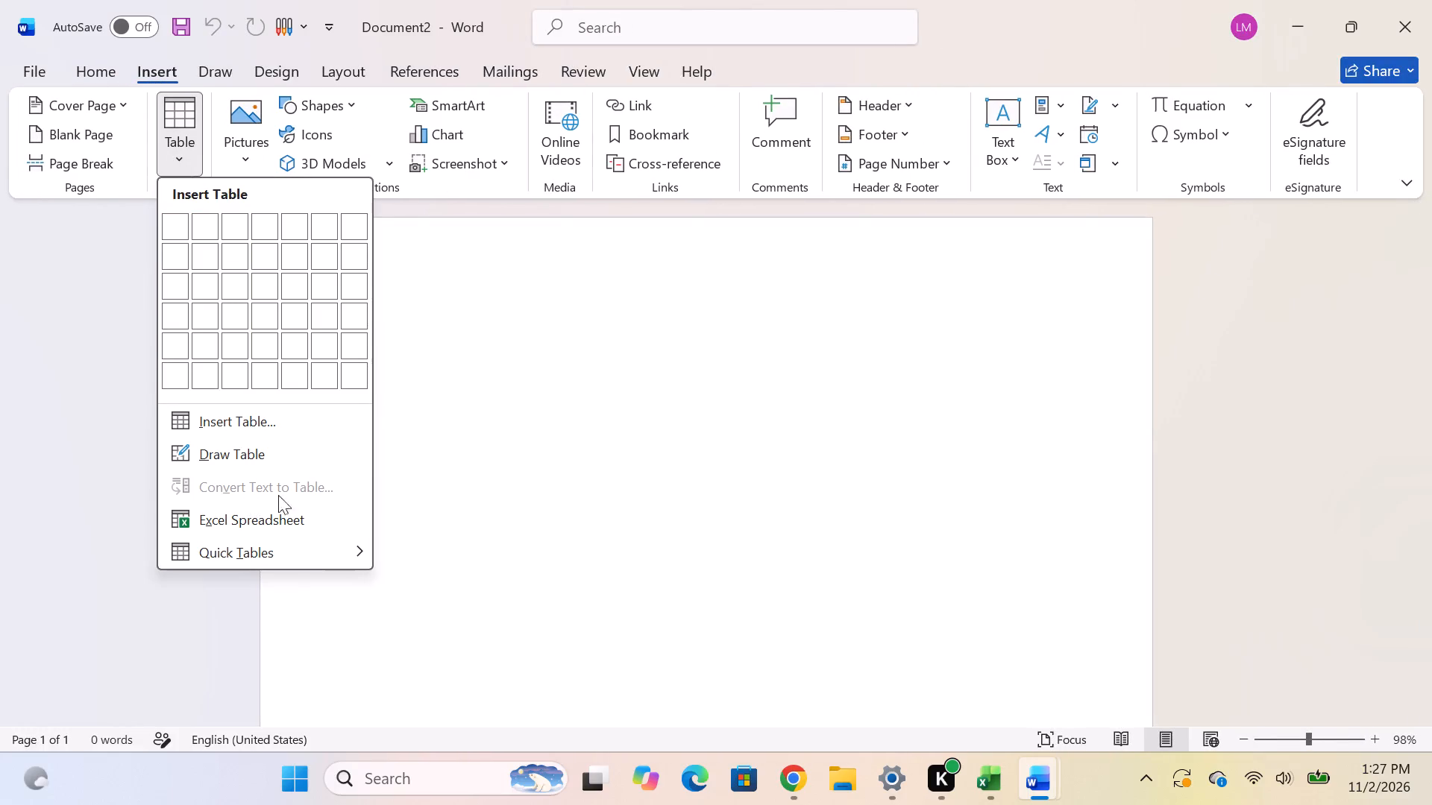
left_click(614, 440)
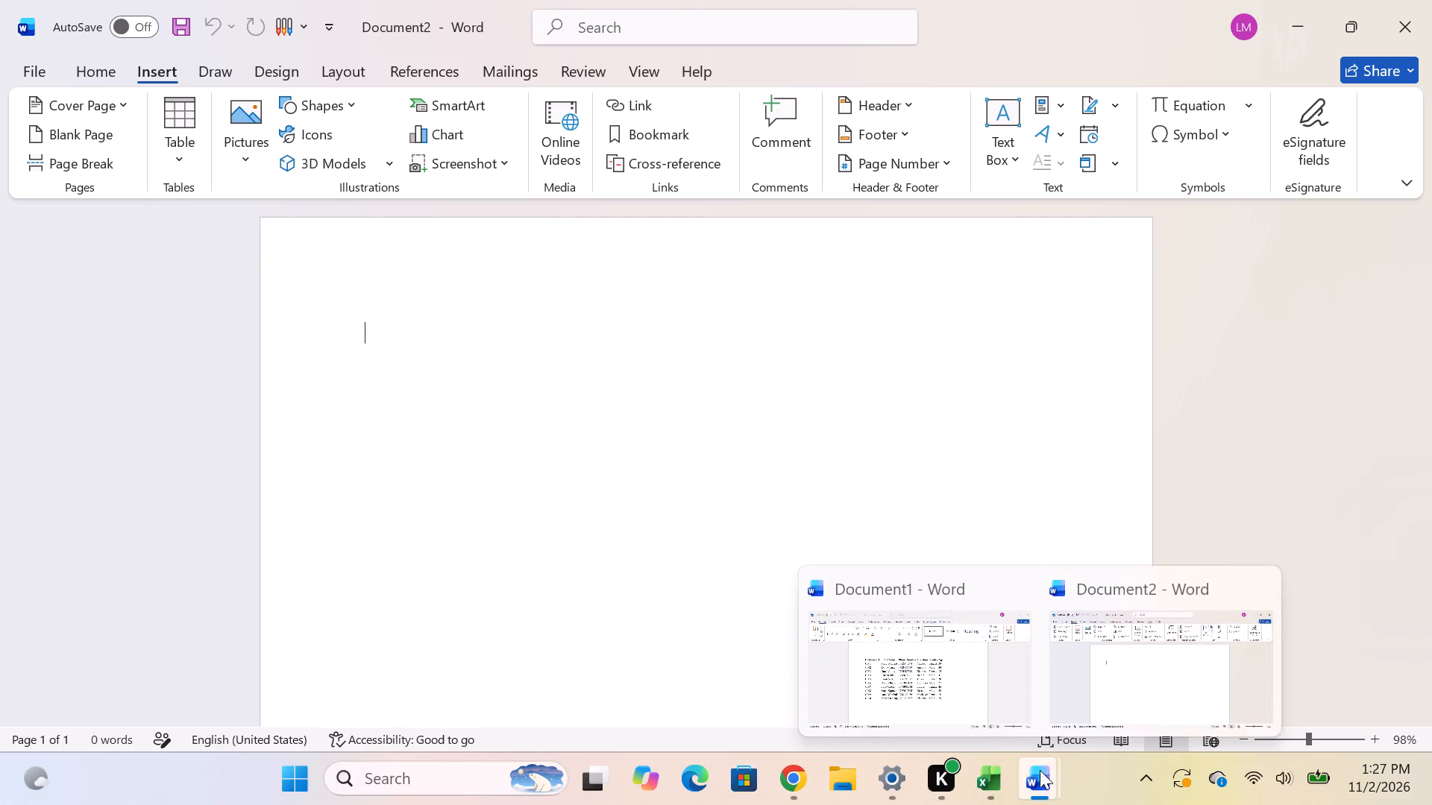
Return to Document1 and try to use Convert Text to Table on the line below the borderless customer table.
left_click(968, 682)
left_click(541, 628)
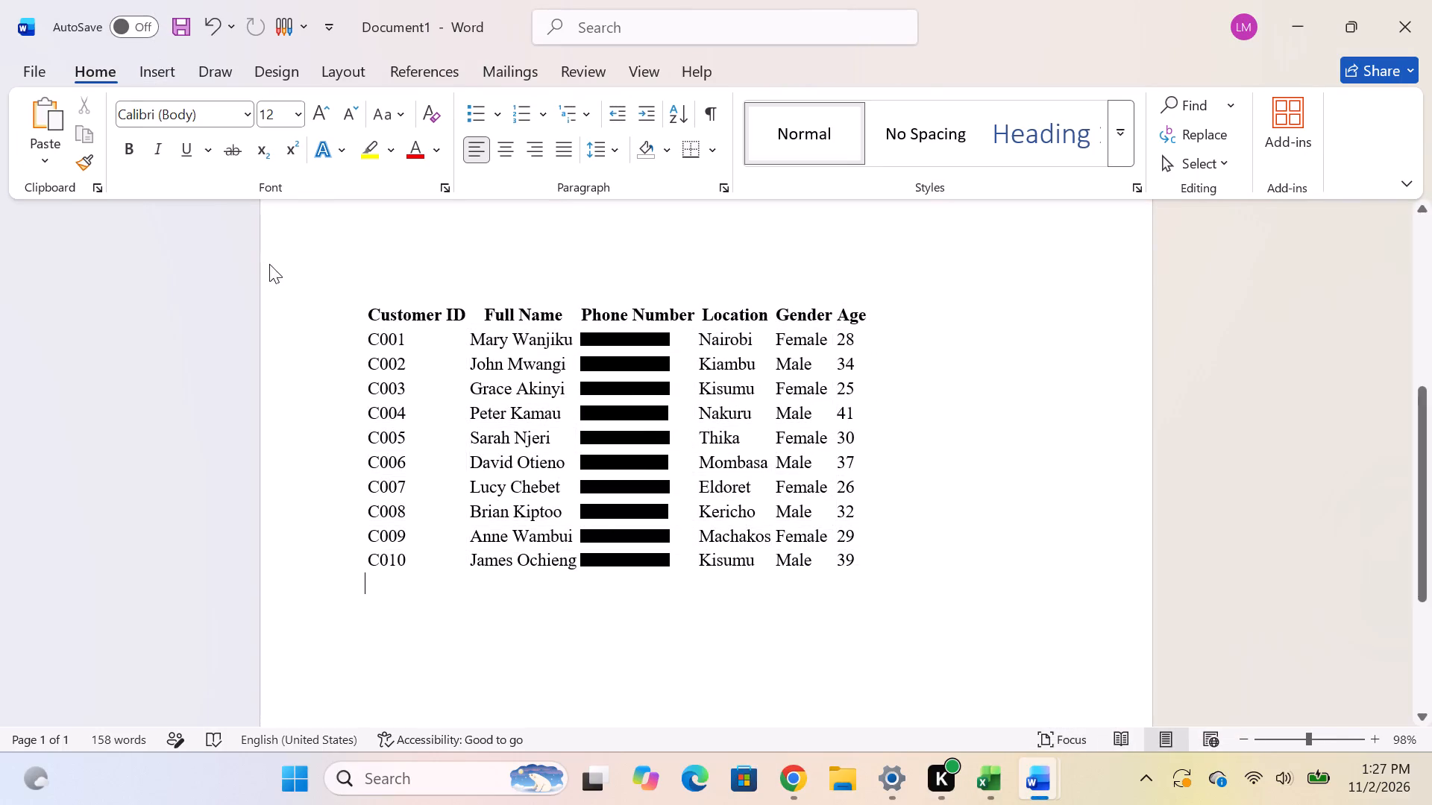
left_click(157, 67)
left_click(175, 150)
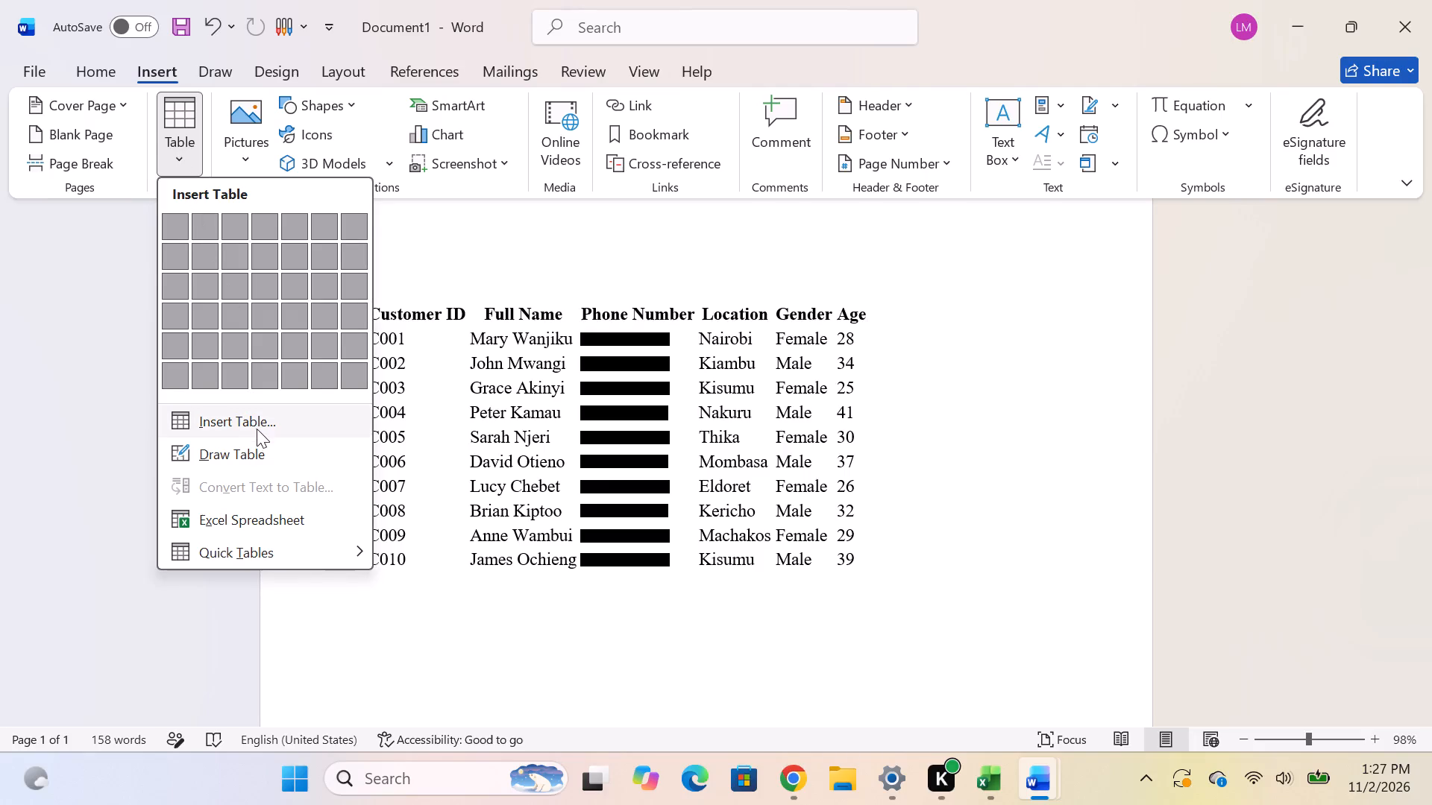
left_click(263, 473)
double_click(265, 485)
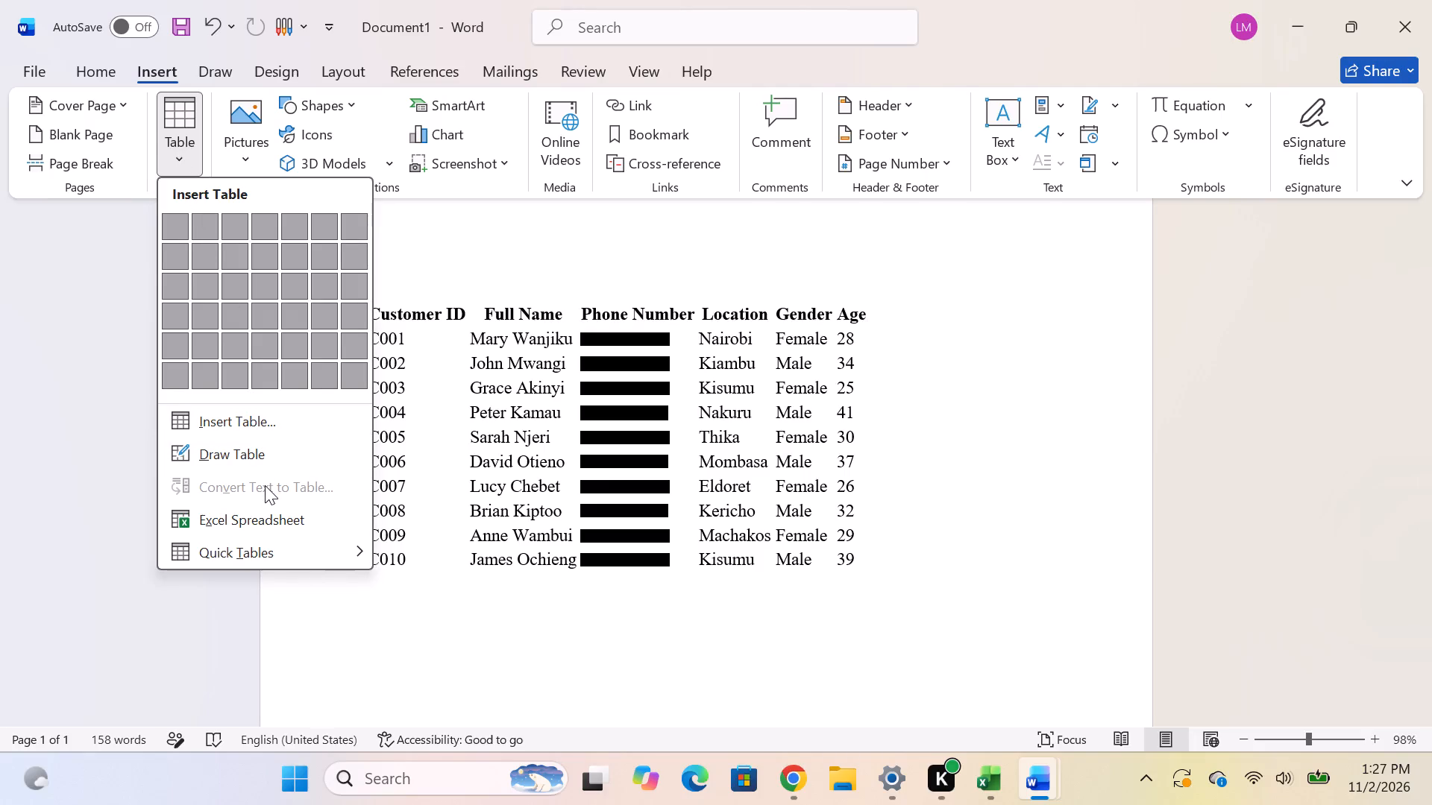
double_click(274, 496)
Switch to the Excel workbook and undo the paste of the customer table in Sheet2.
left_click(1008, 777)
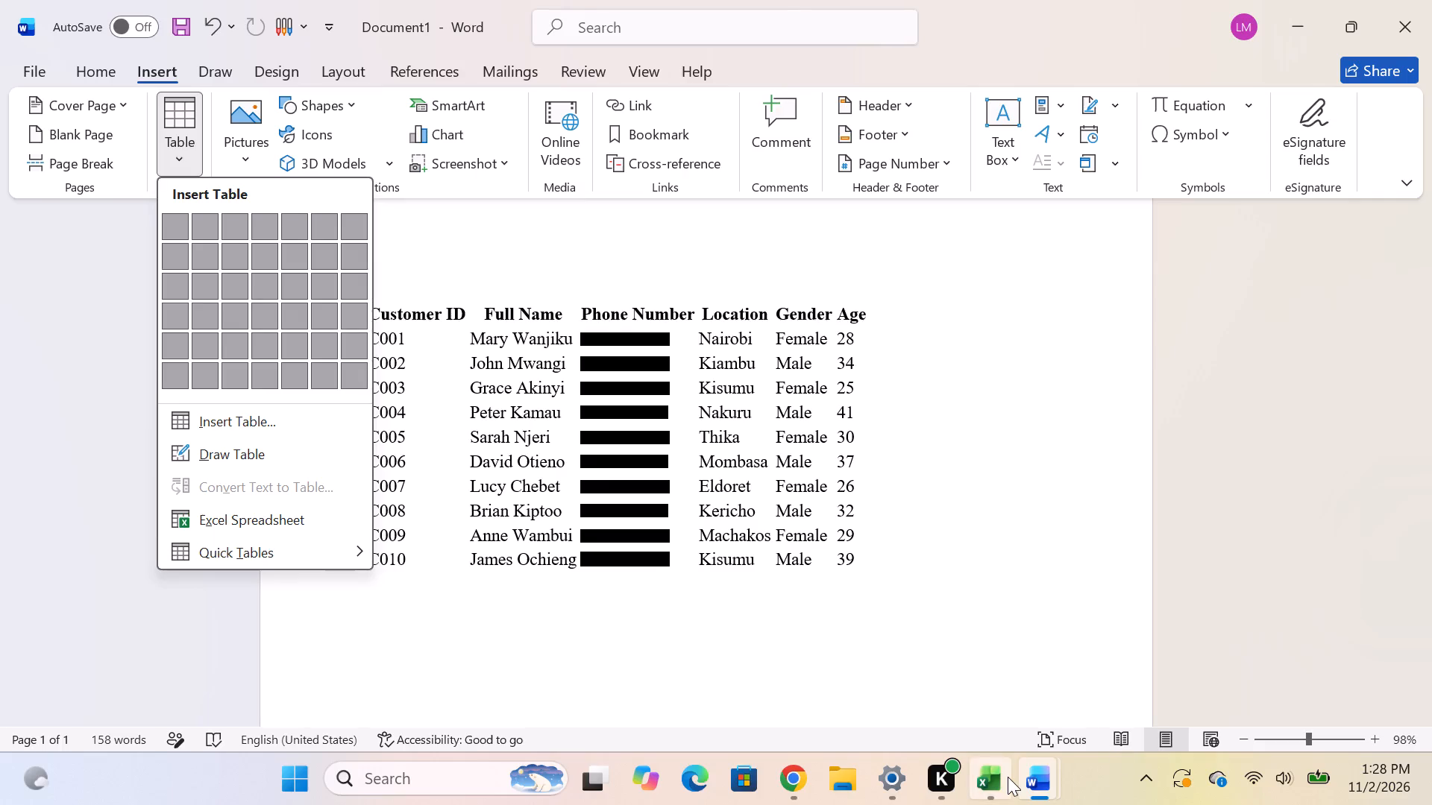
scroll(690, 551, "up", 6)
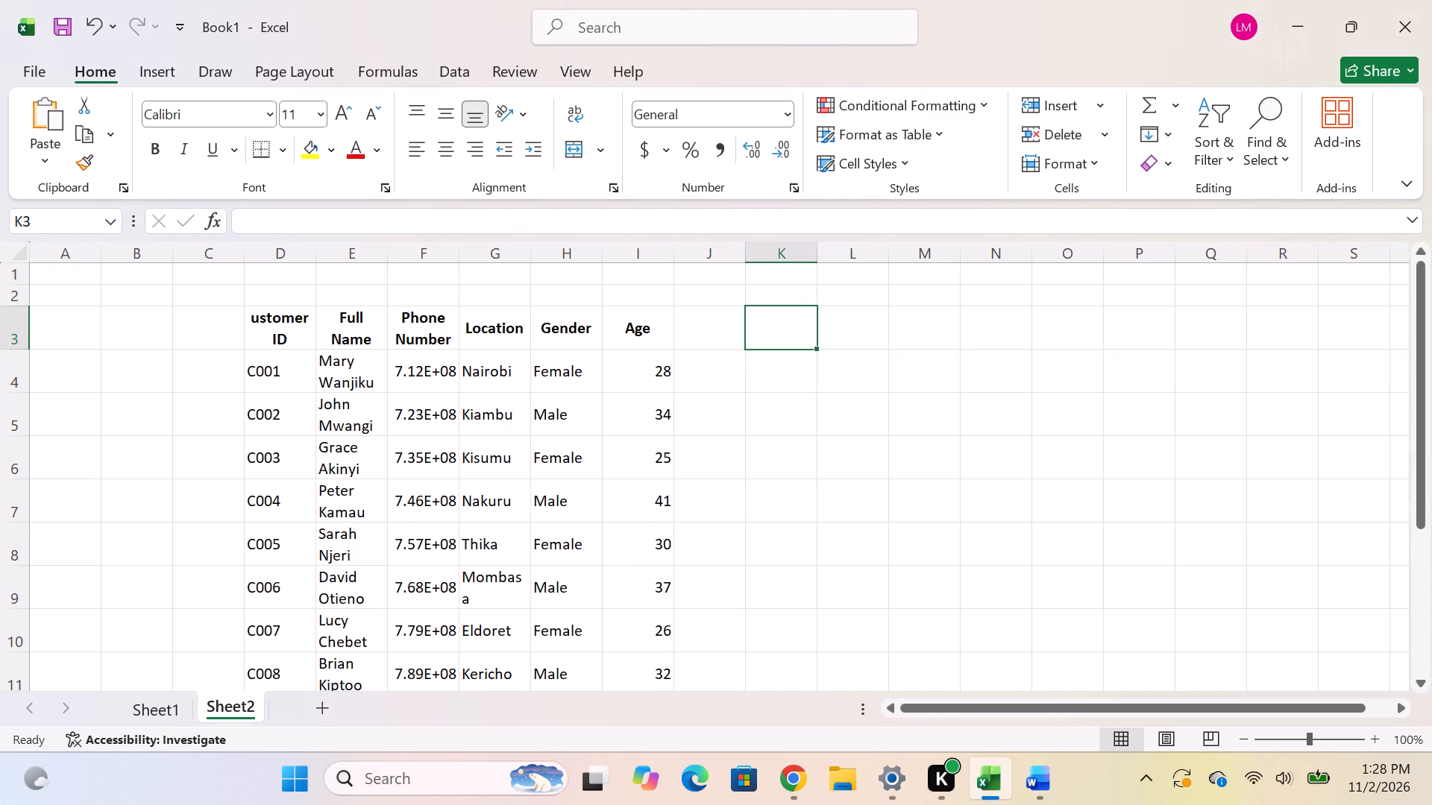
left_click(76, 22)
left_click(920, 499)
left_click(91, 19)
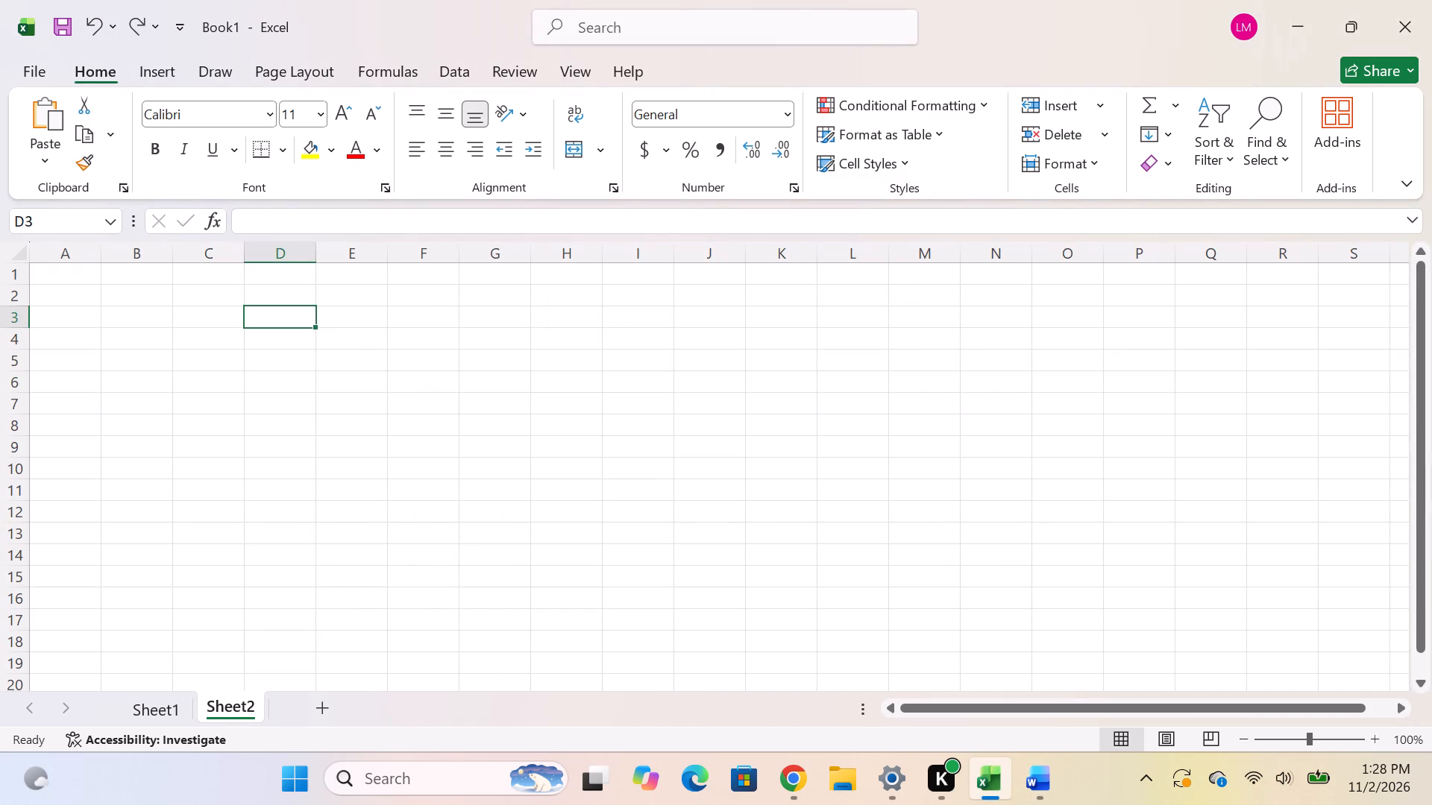
Insert two blank columns between FULL NAME and PHONE NUMBER in the customer table on Sheet1.
left_click(176, 697)
scroll(386, 545, "down", 1)
scroll(386, 545, "up", 3)
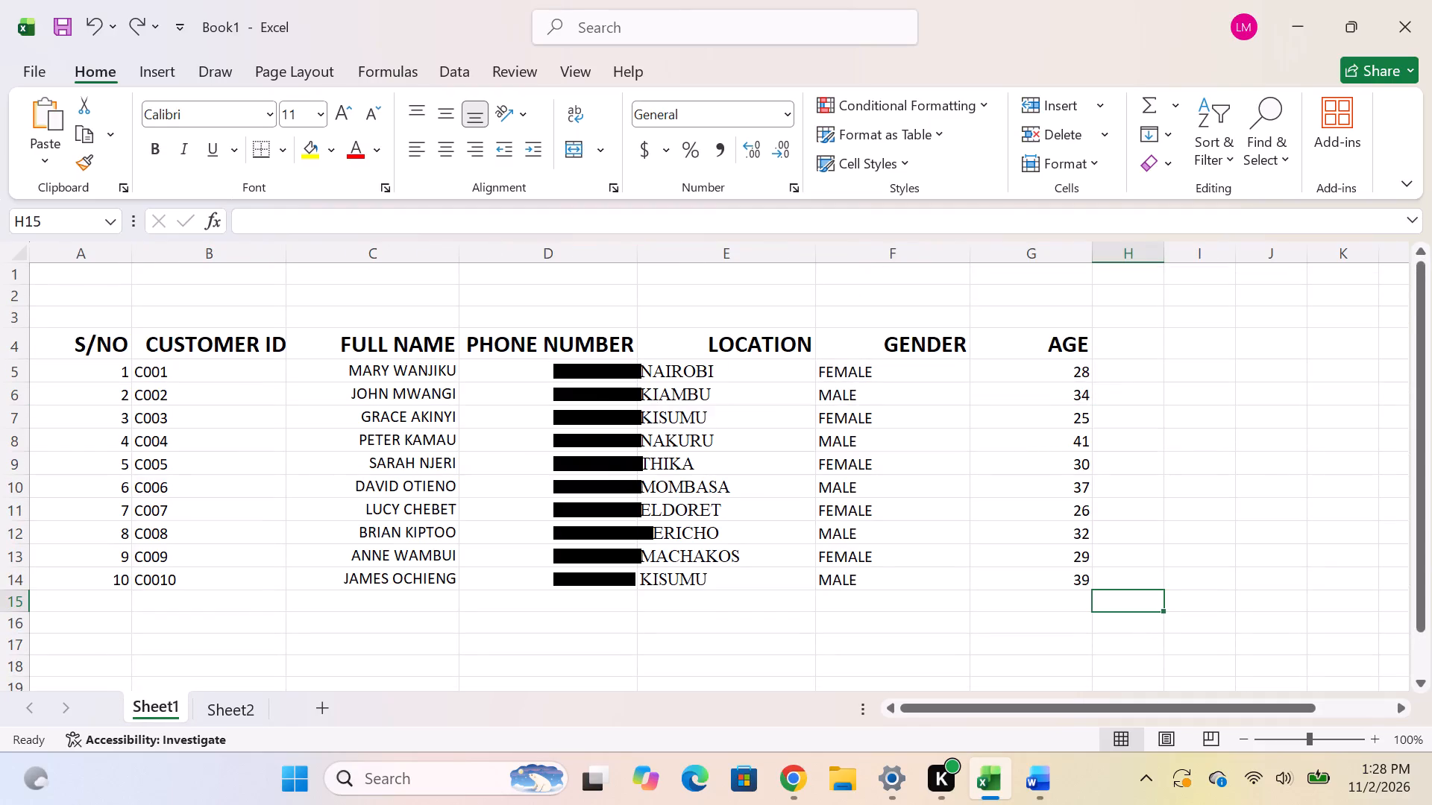
left_click(486, 257)
right_click(486, 257)
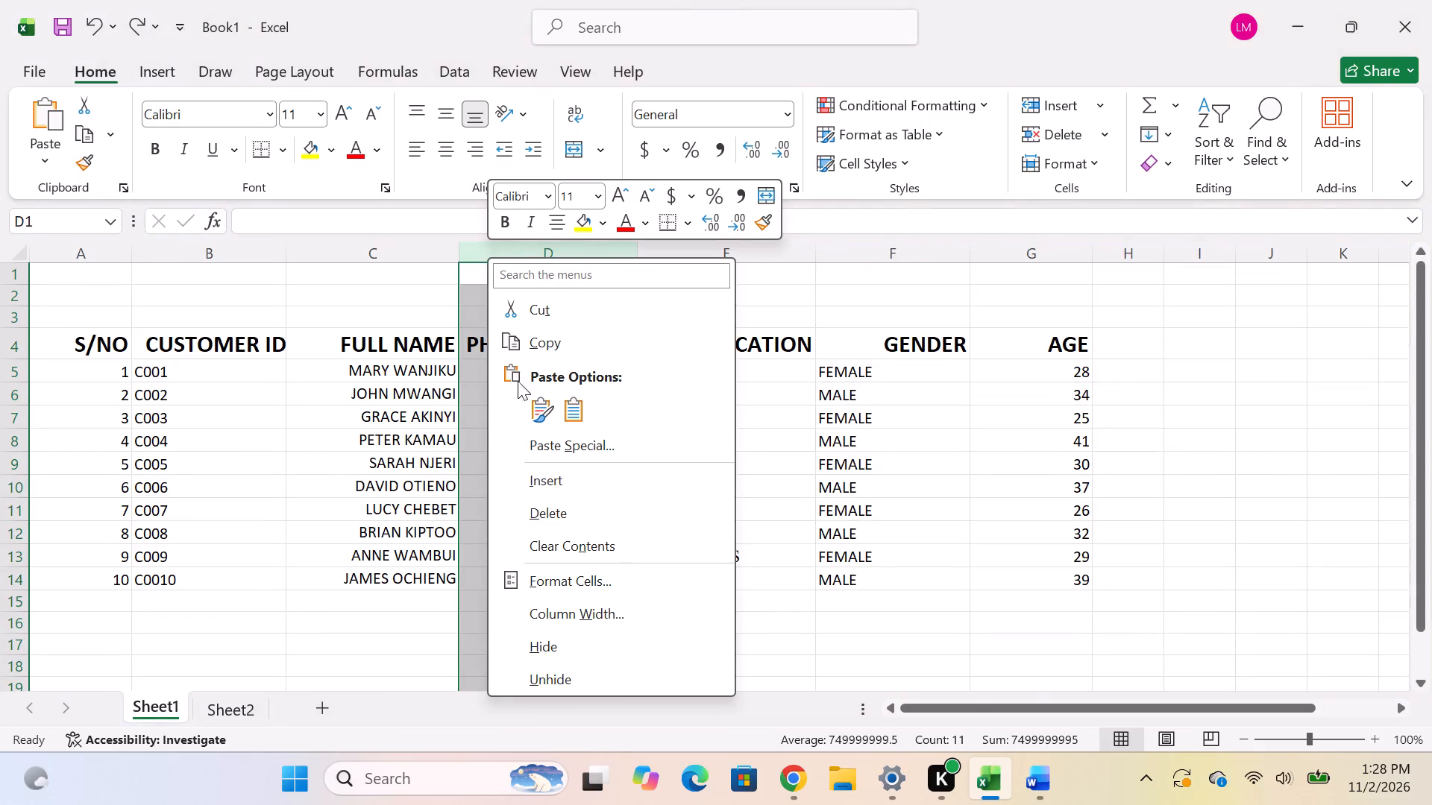
left_click(536, 468)
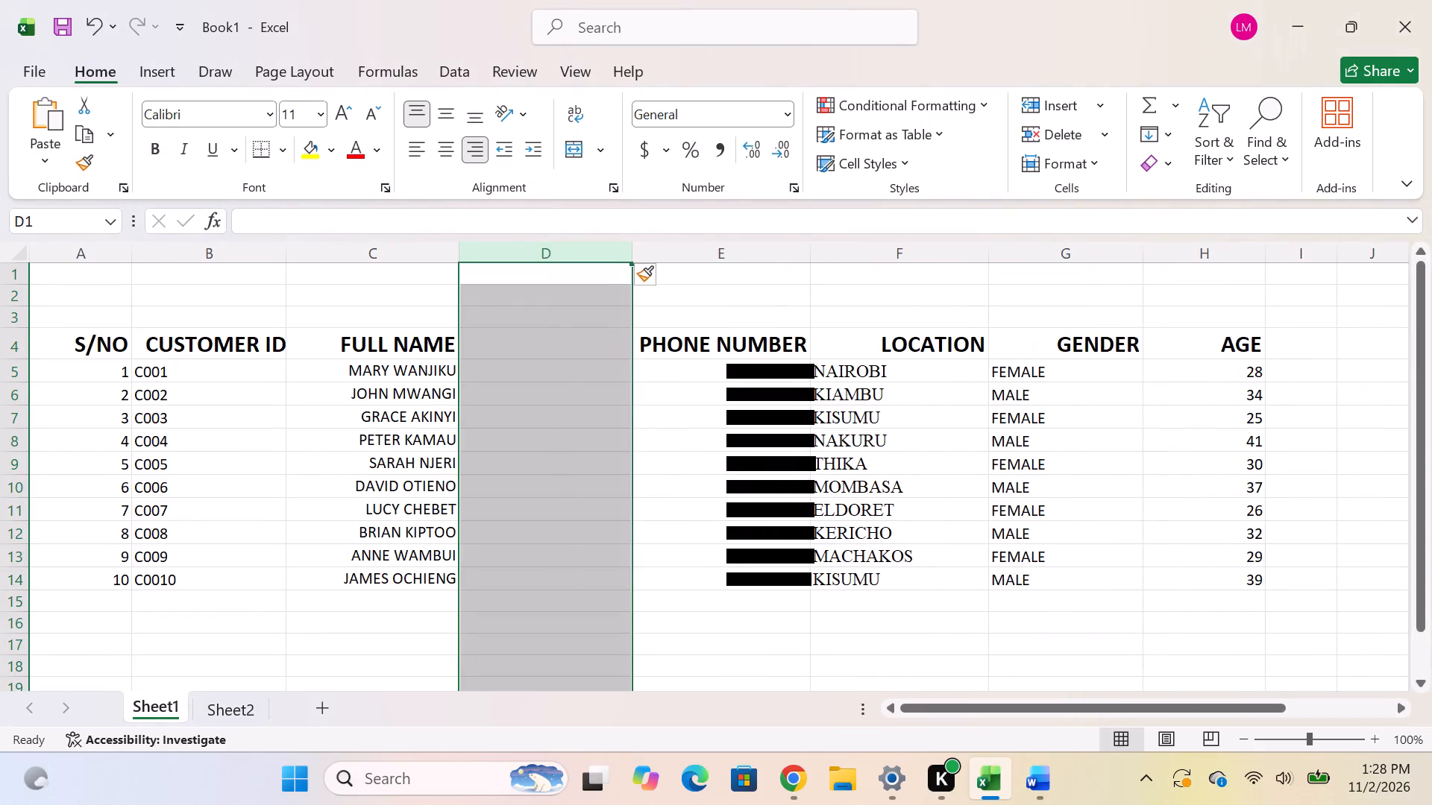
left_click(711, 256)
right_click(714, 259)
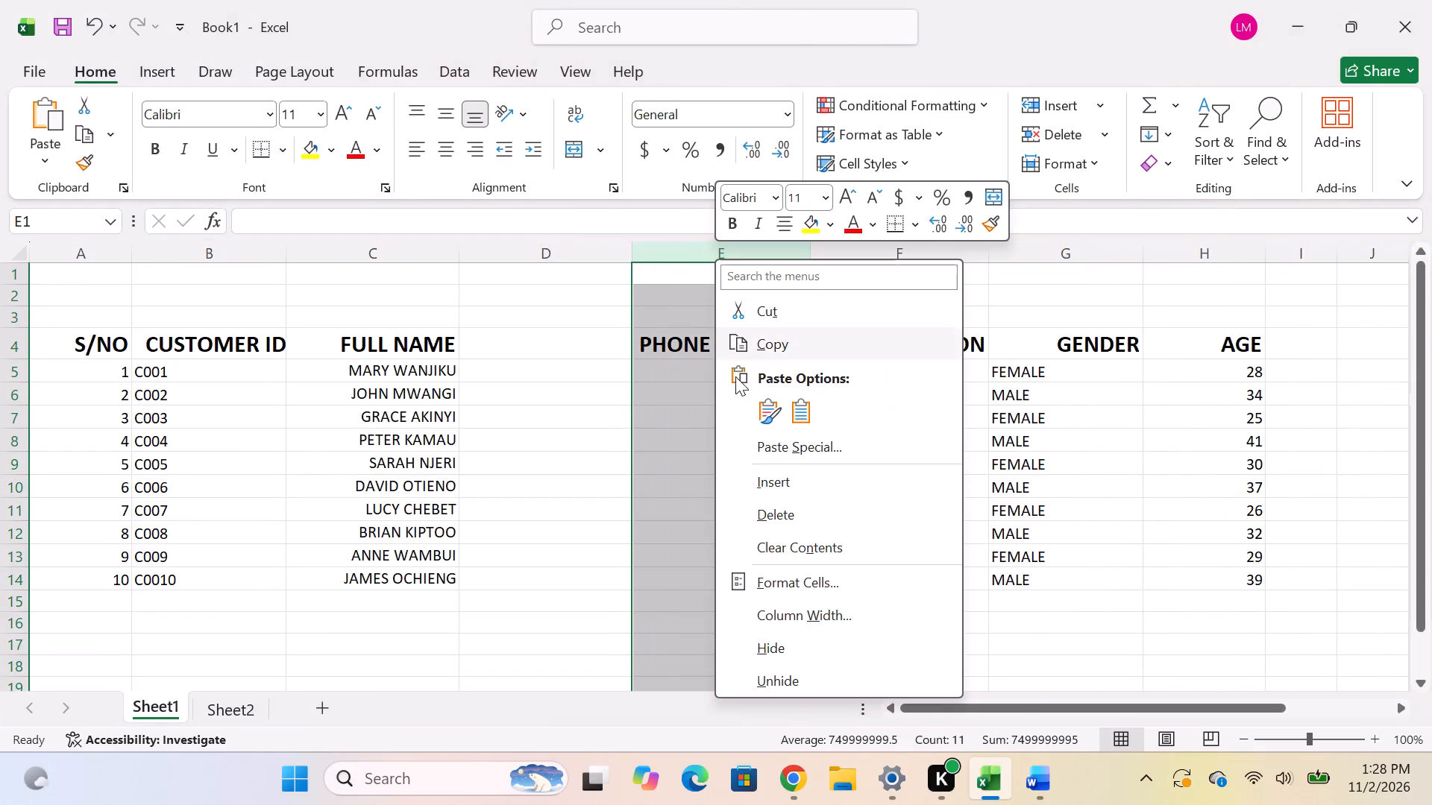
left_click(770, 480)
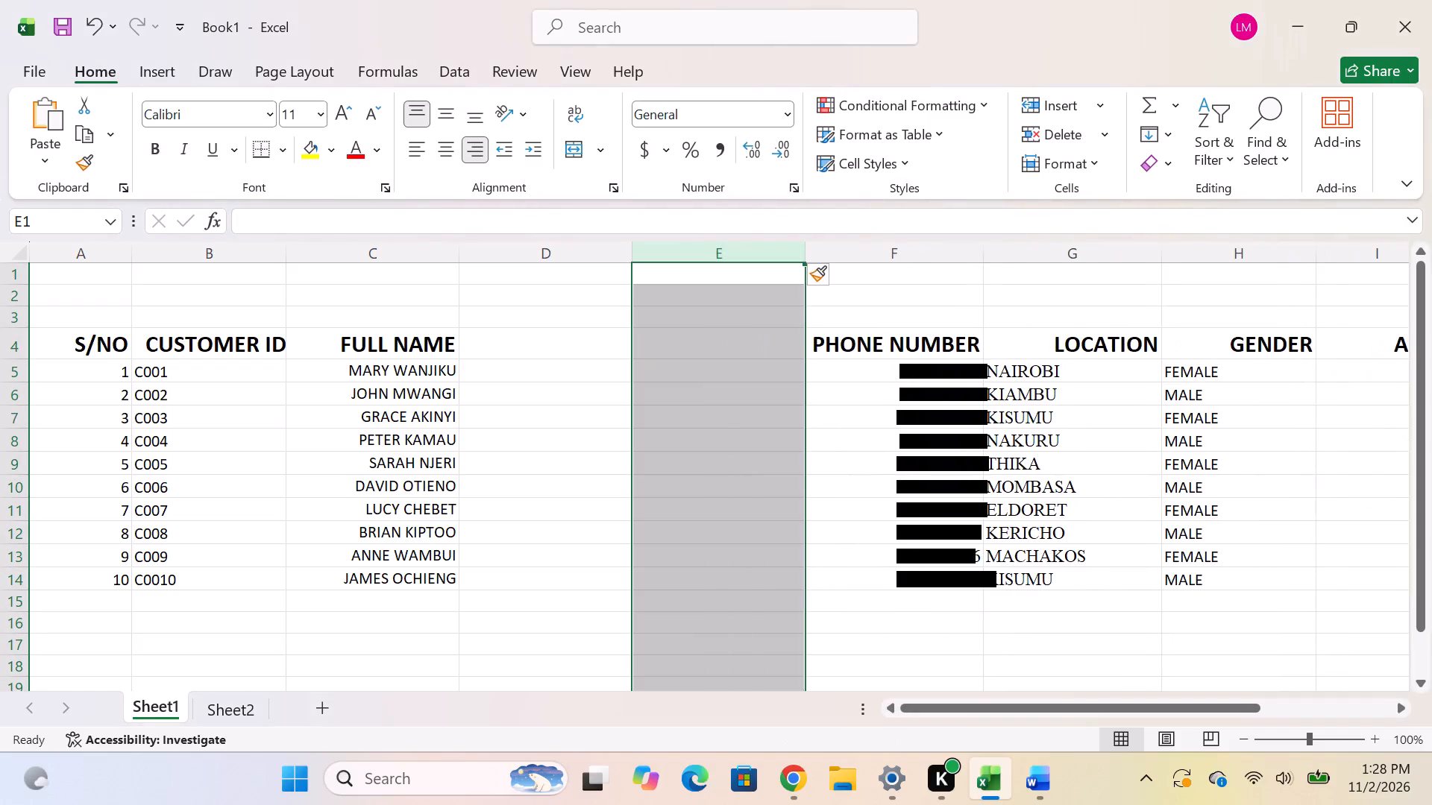
Enter the header FIRST NAME in cell D4 and LAST NAME in cell E4 of the customer table.
left_click(553, 334)
left_click(547, 336)
left_click(548, 346)
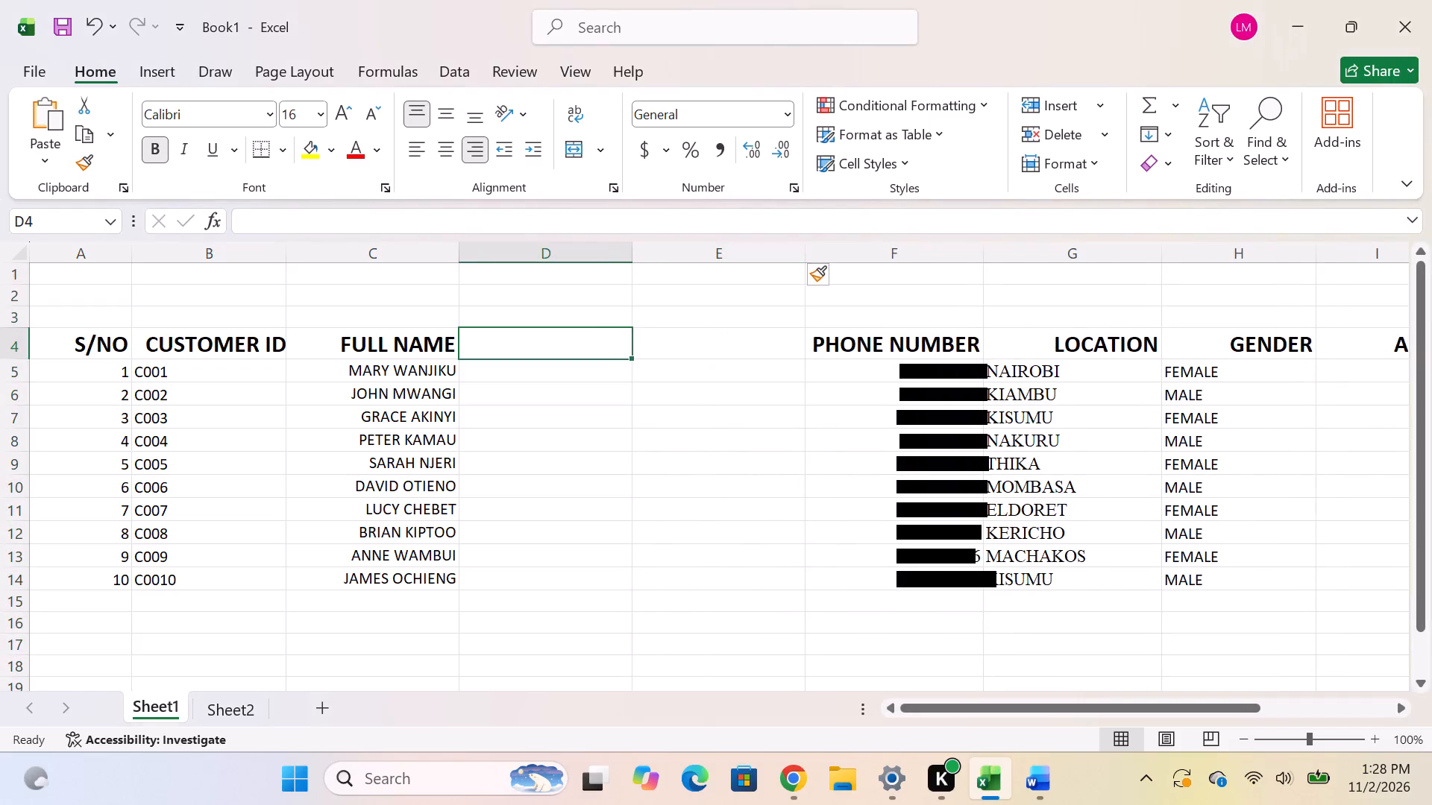
double_click(536, 345)
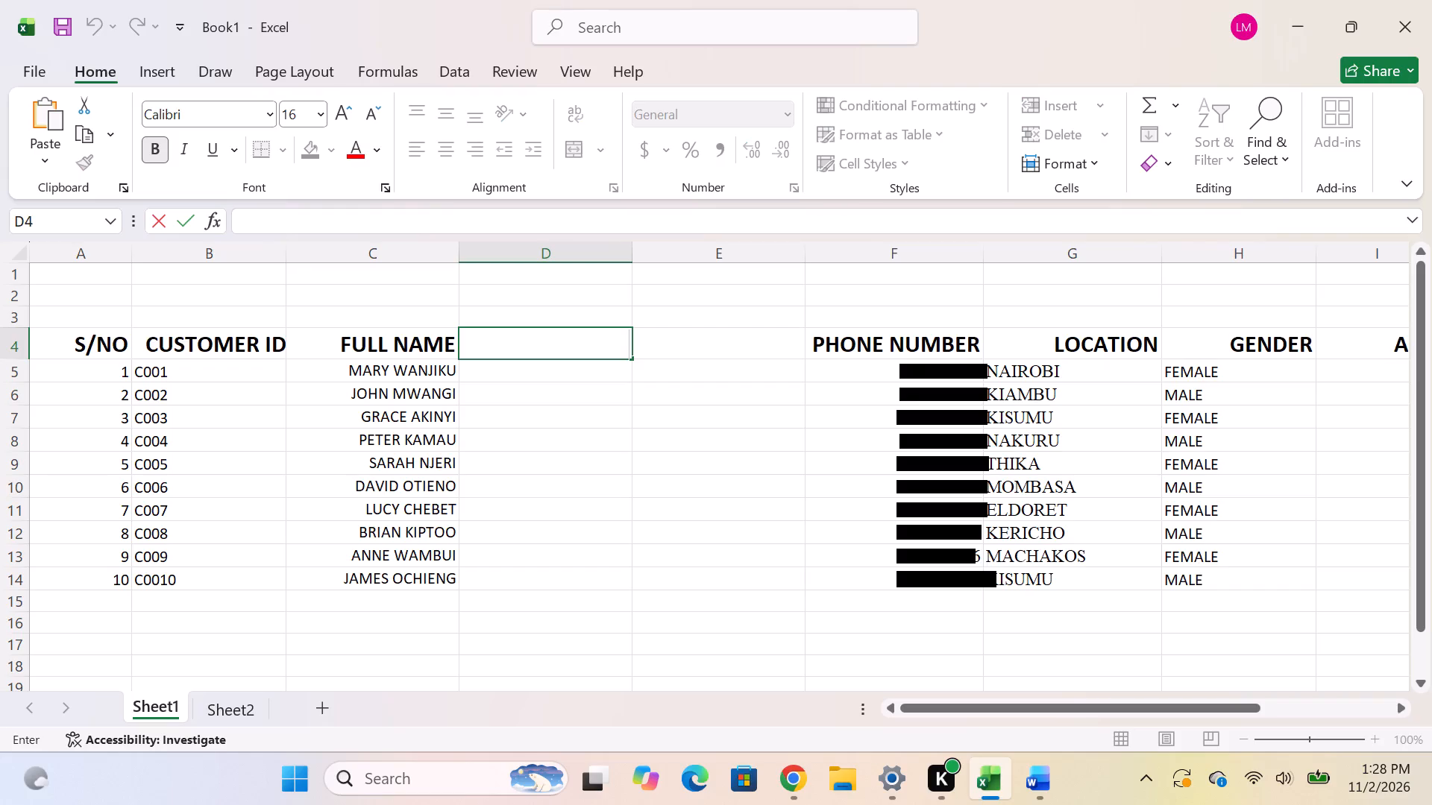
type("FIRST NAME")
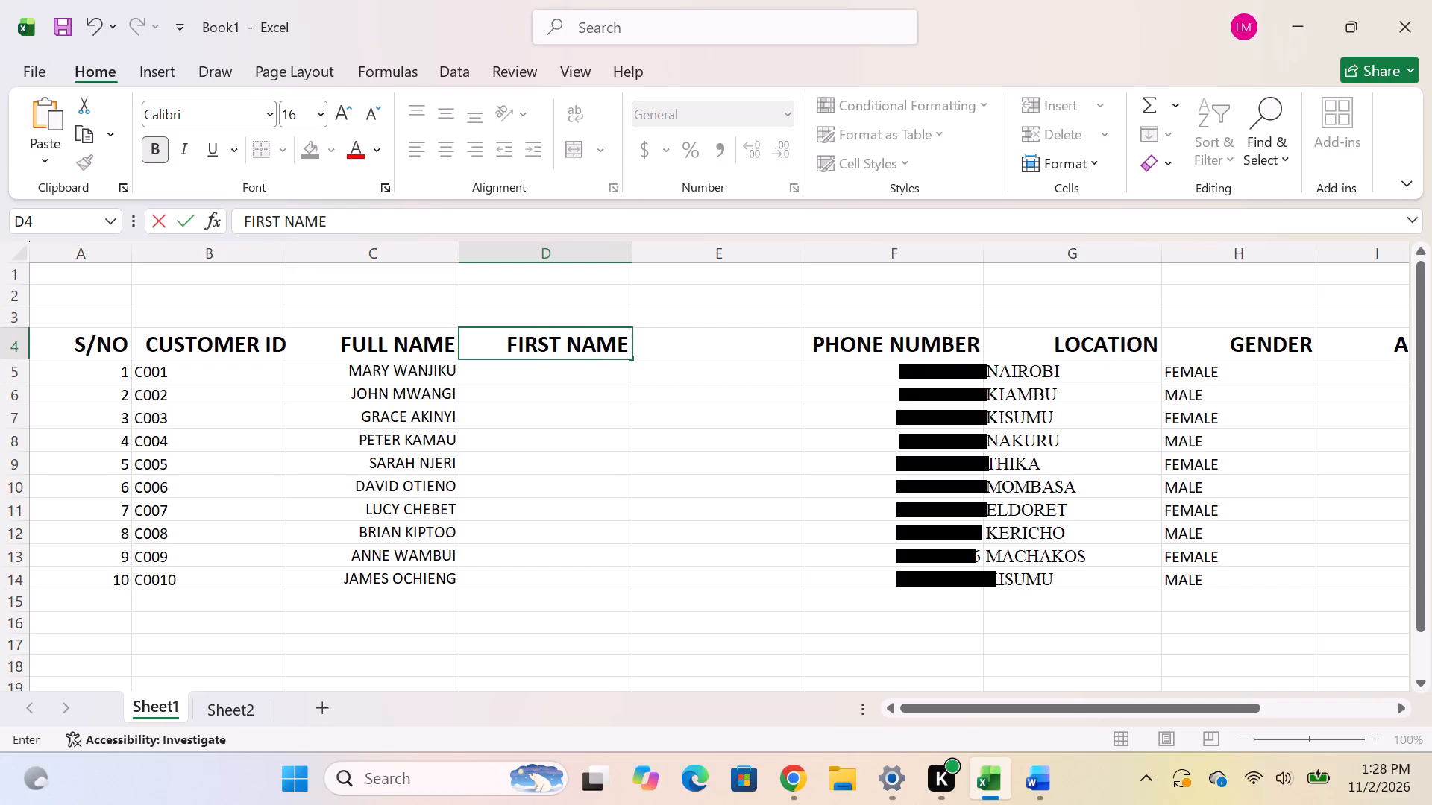
double_click(671, 352)
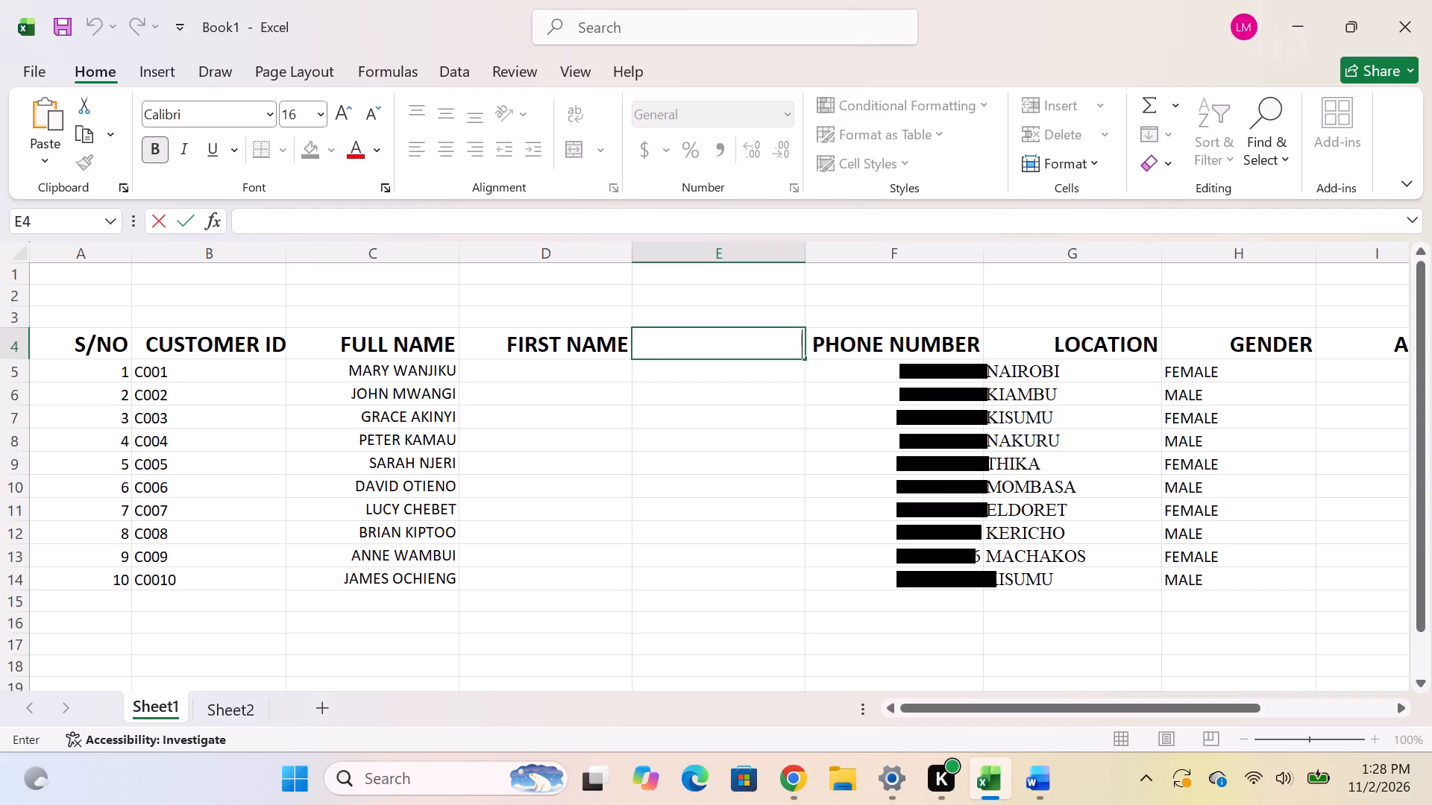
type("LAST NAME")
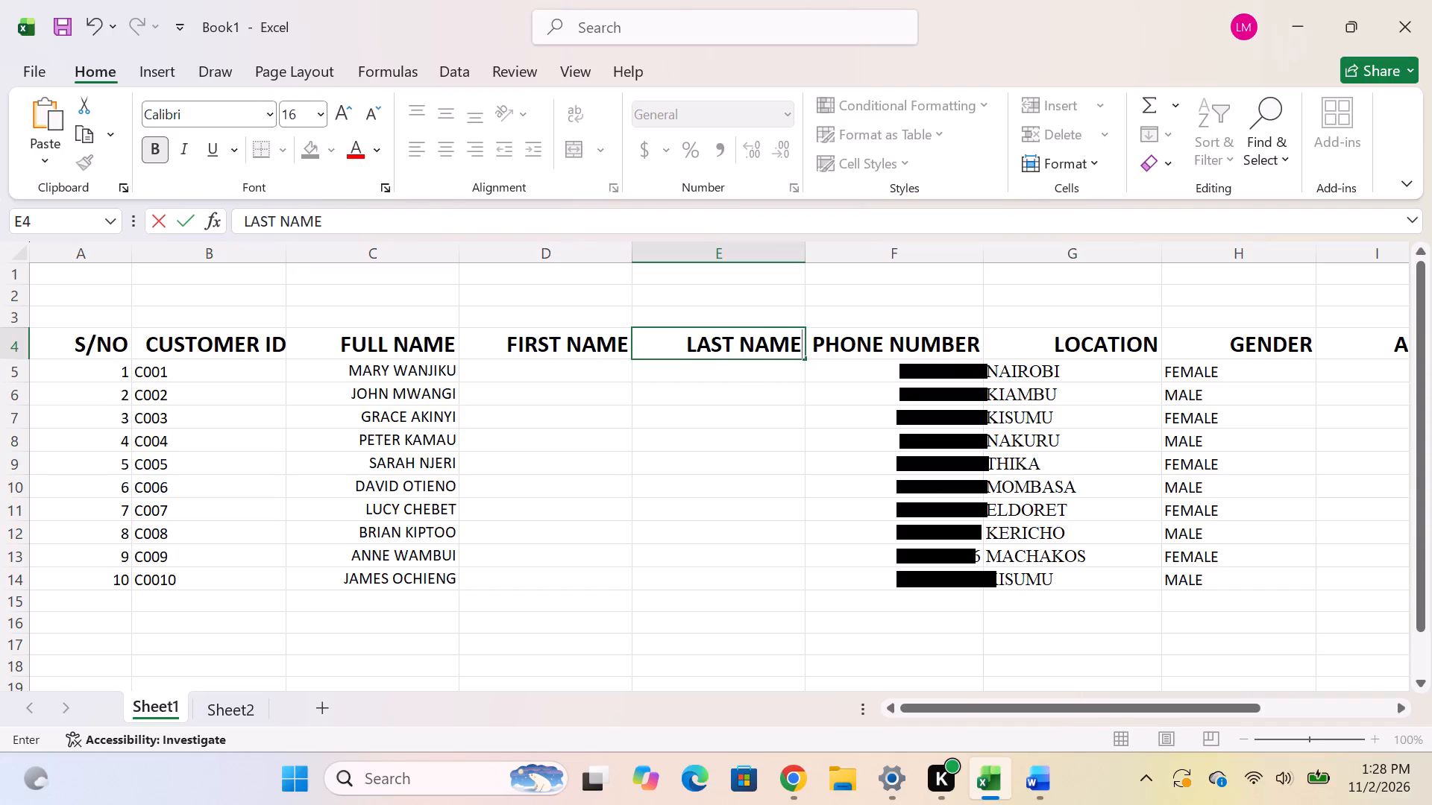
Enter customer C001's first name in D5 and last name in E5, matching the full name in the same row.
double_click(573, 367)
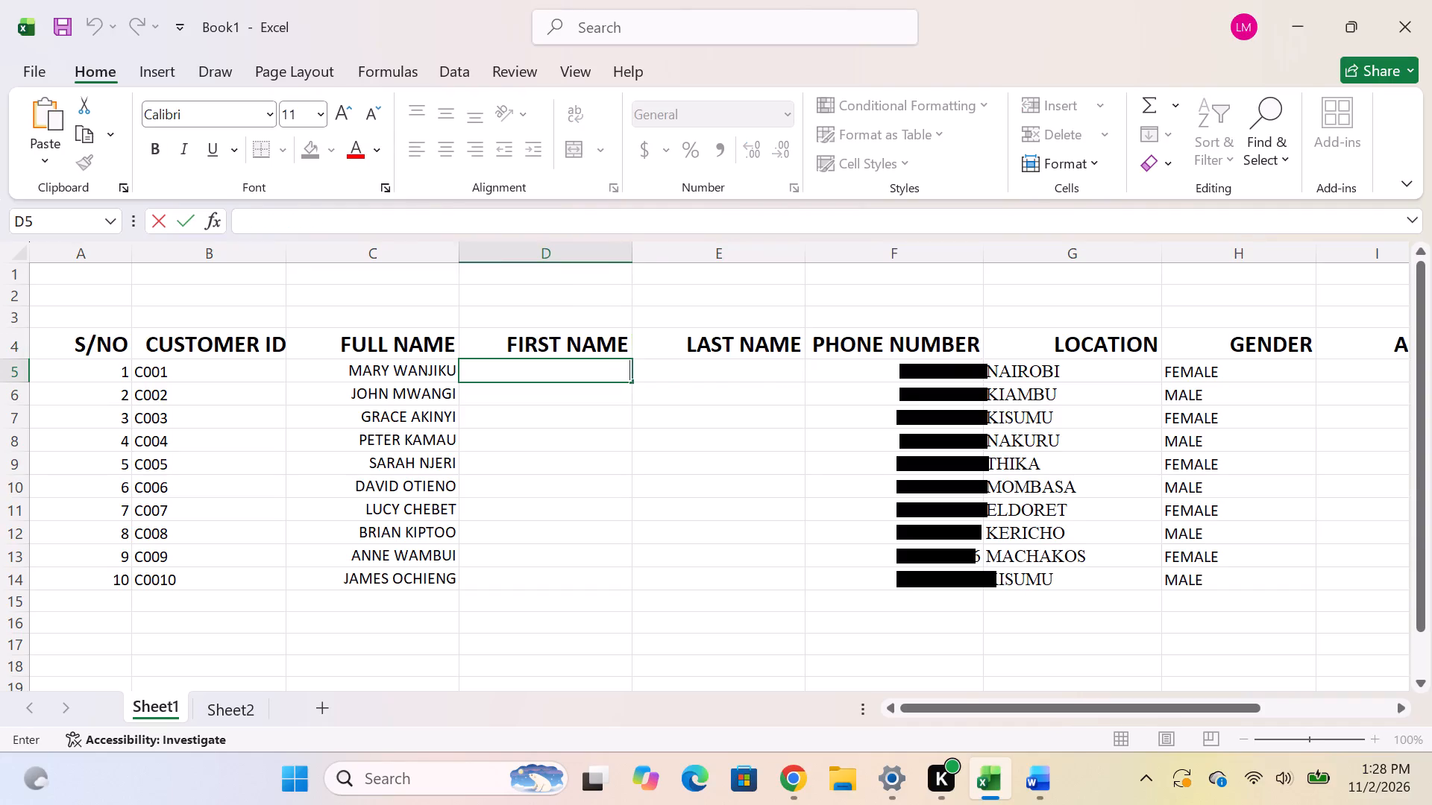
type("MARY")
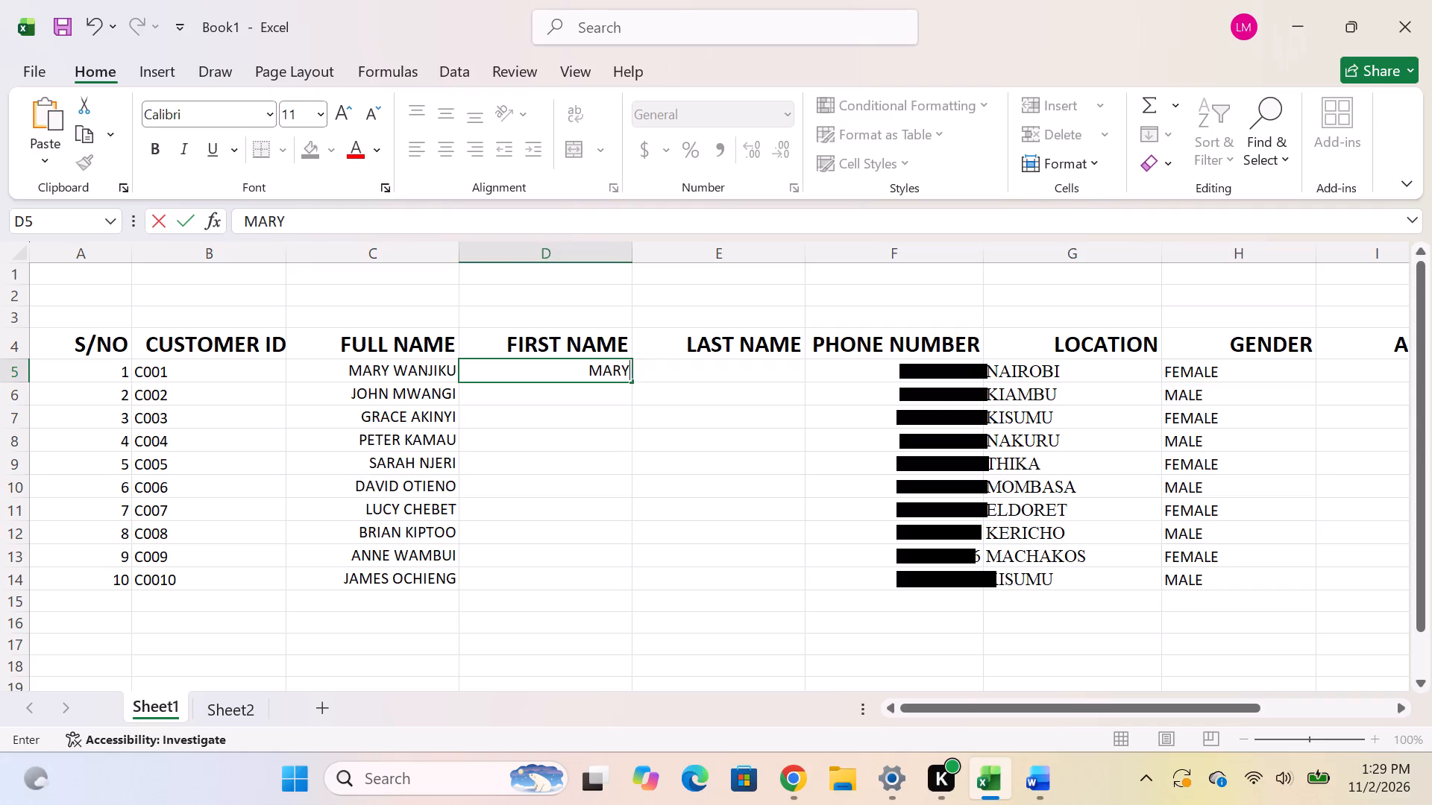
left_click(692, 369)
left_click(687, 370)
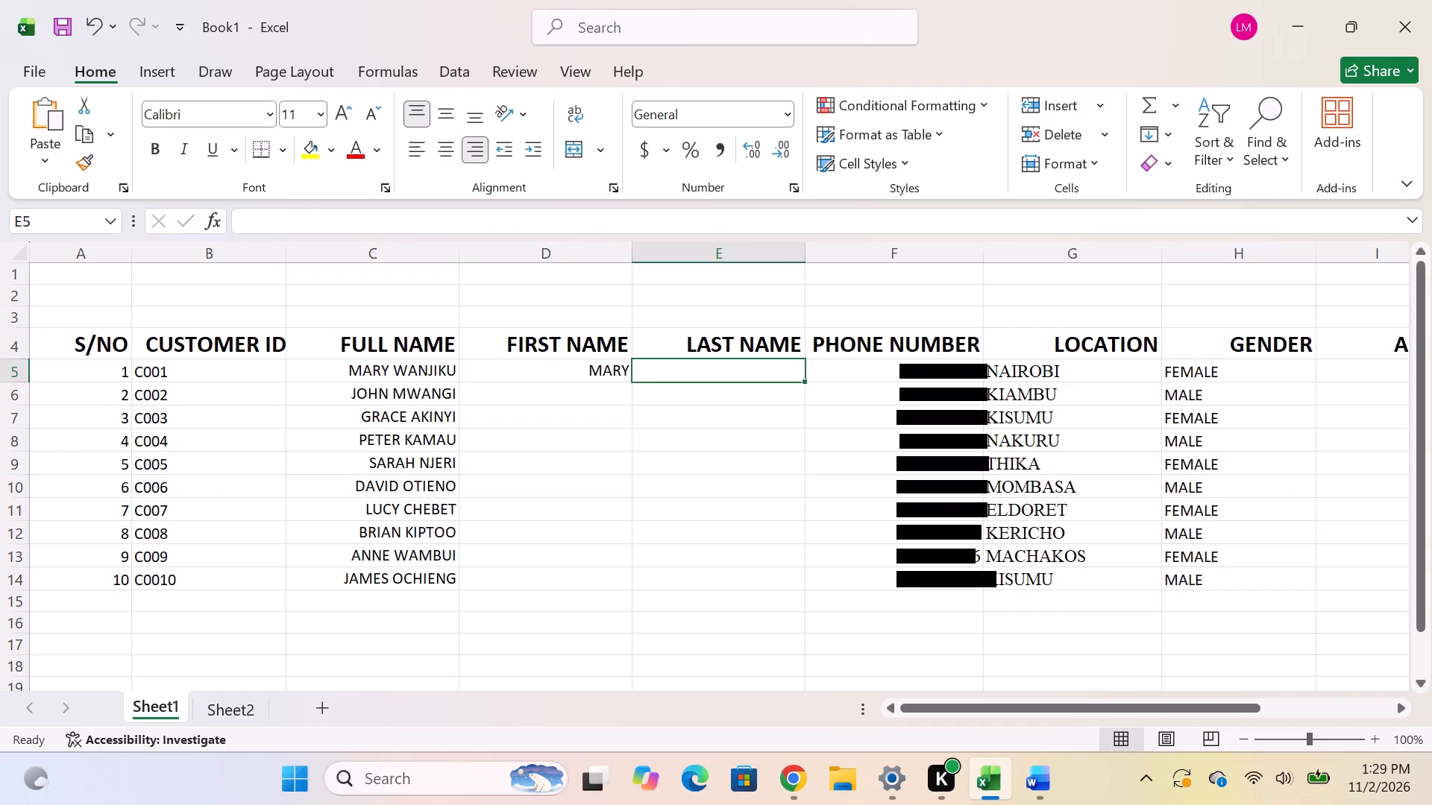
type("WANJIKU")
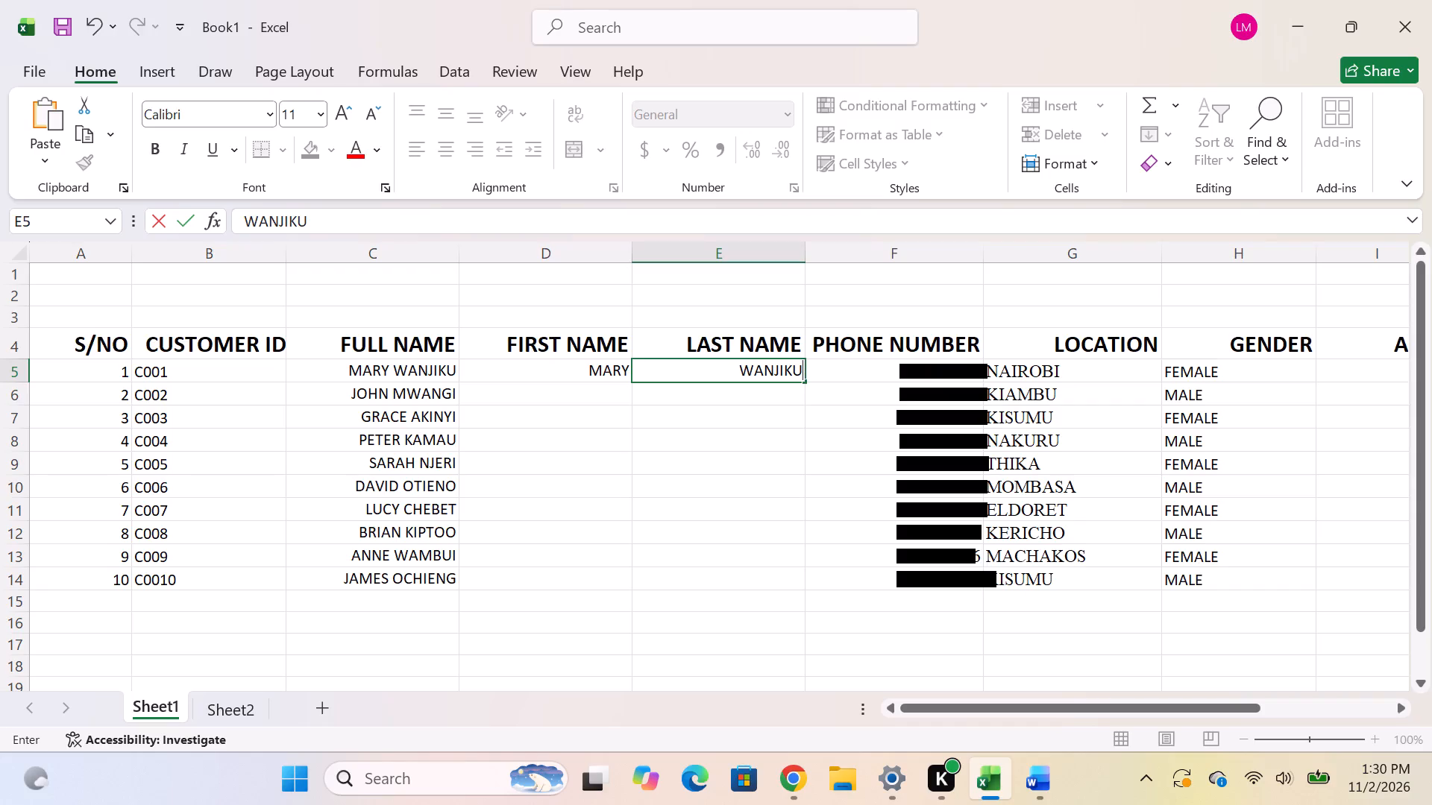
Flash Fill the FIRST NAME column for the remaining customers, using the entry in D5 as the pattern.
double_click(523, 391)
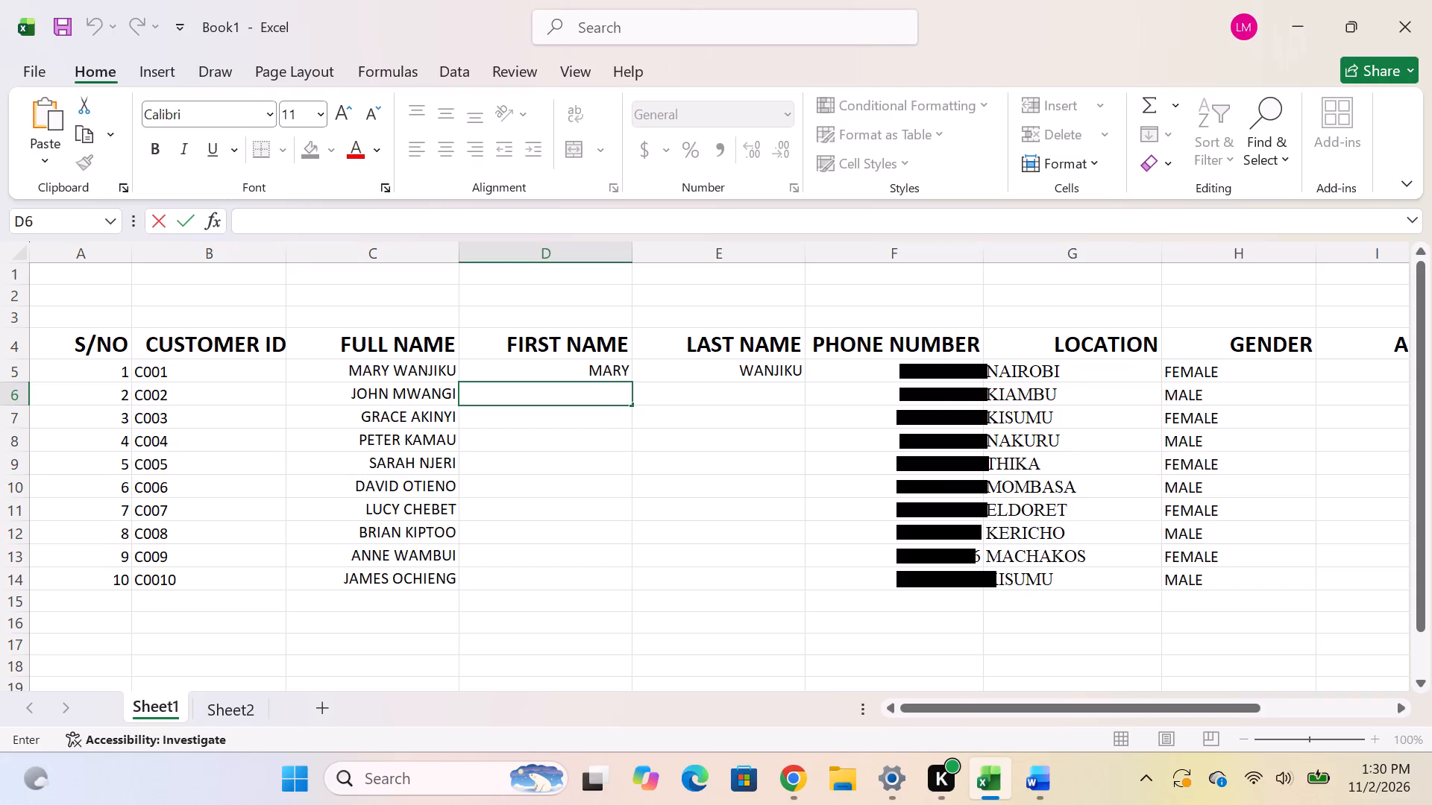
key("ctrl+e")
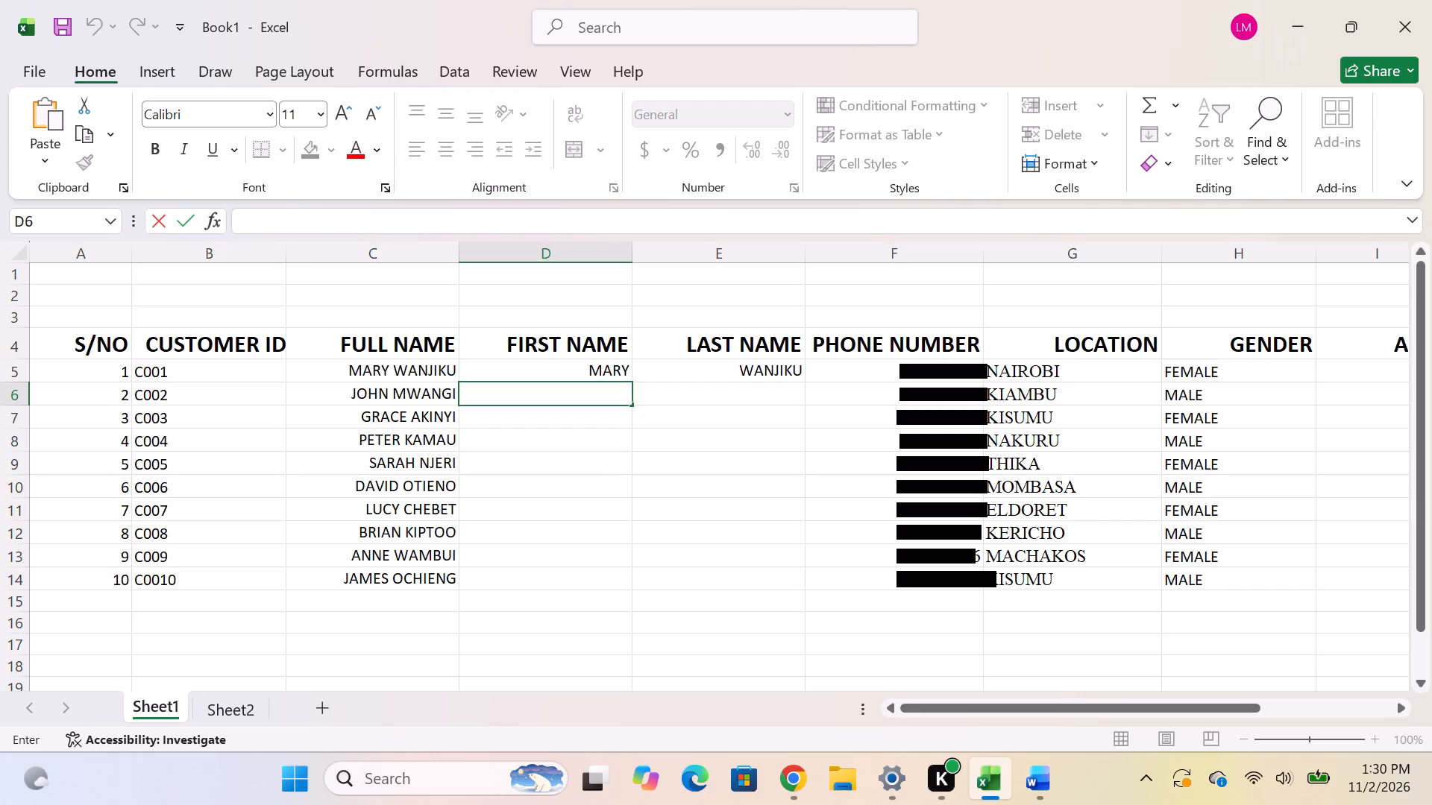
left_click(536, 370)
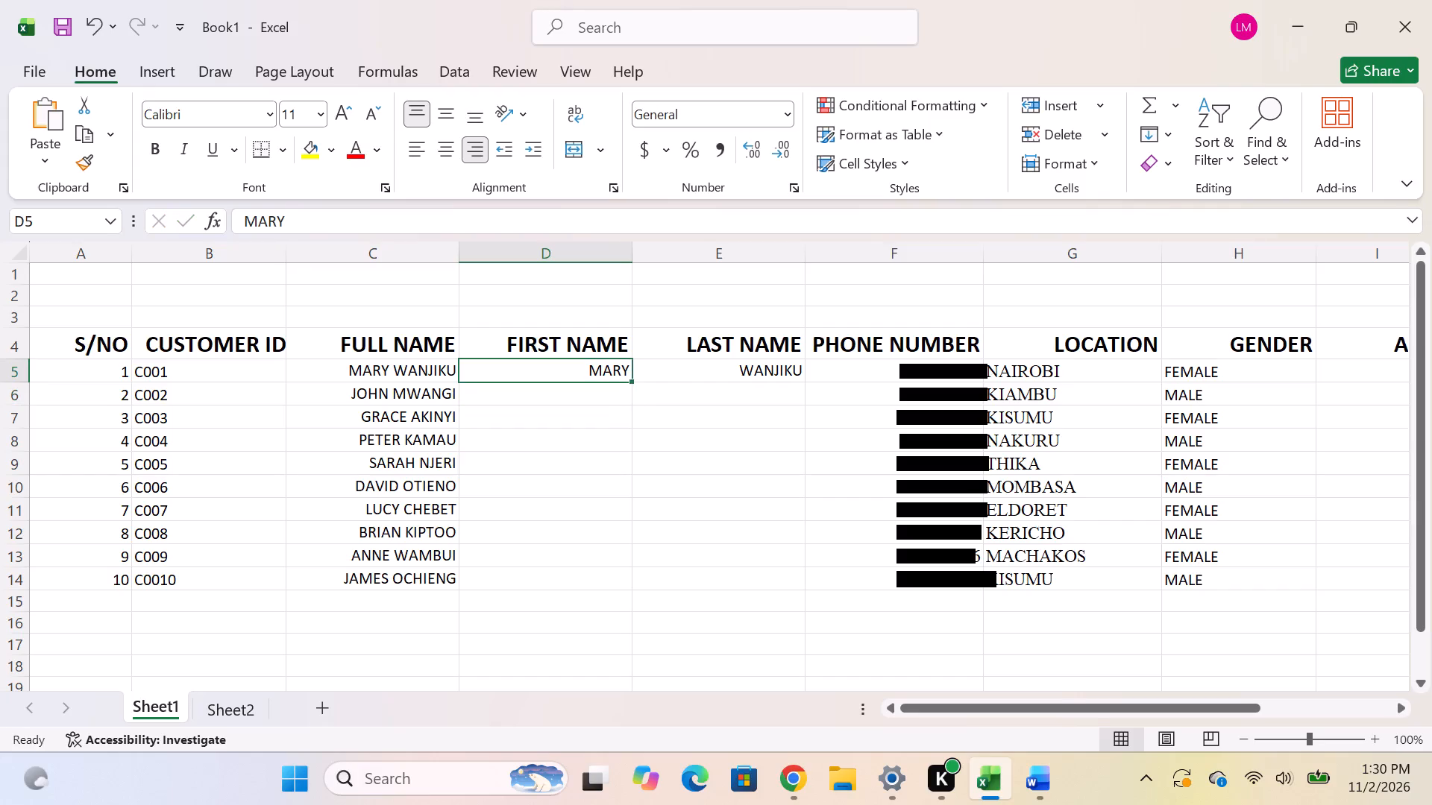
key("ctrl+e")
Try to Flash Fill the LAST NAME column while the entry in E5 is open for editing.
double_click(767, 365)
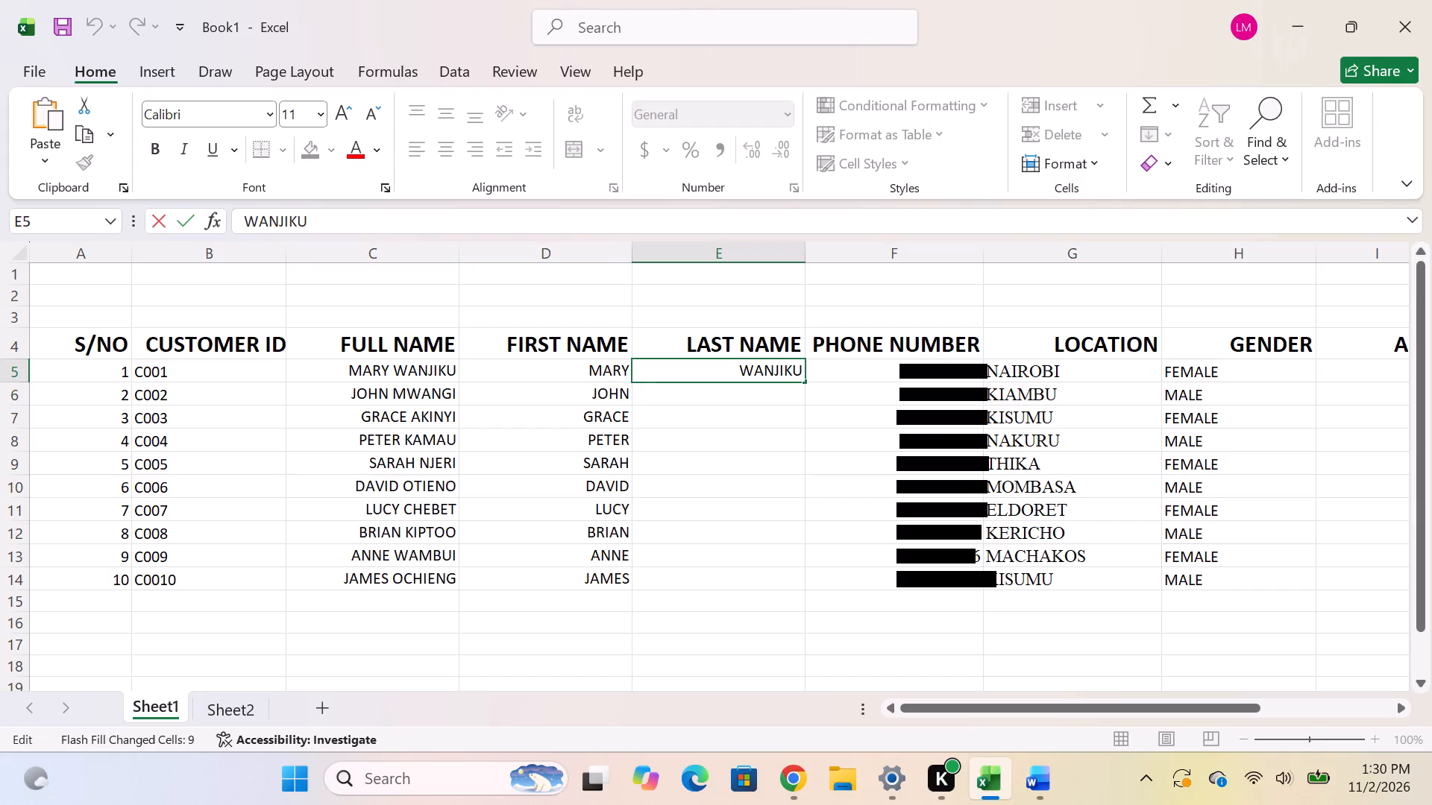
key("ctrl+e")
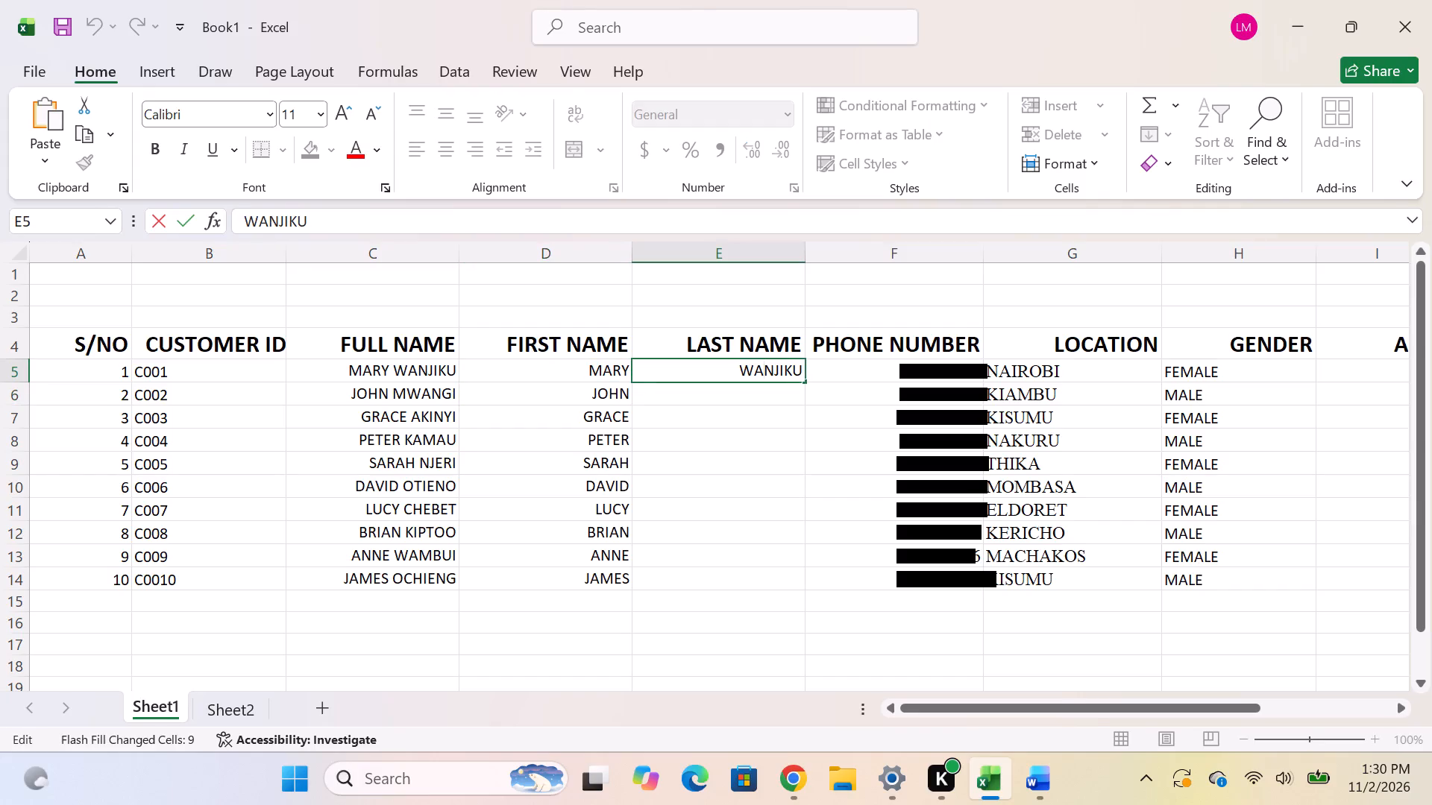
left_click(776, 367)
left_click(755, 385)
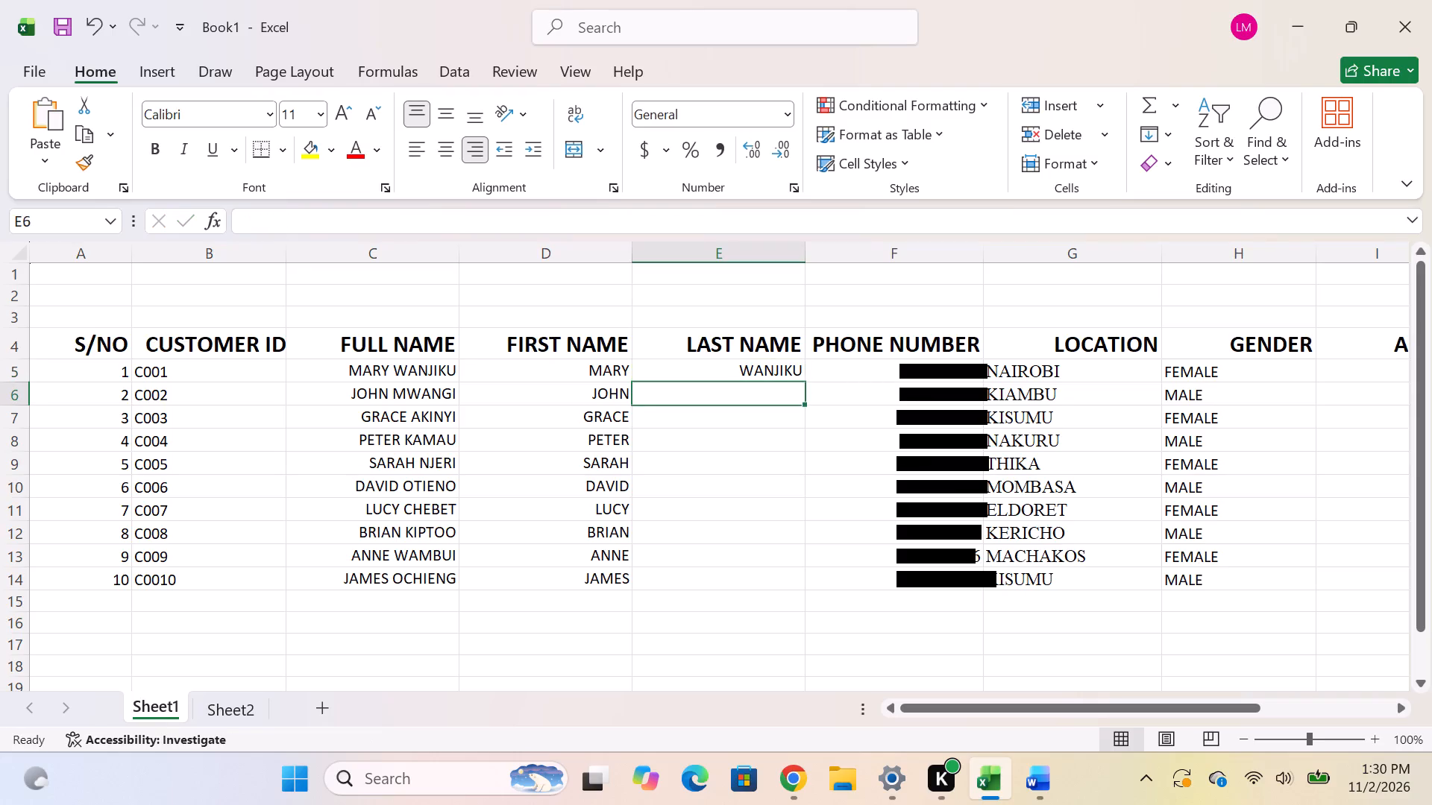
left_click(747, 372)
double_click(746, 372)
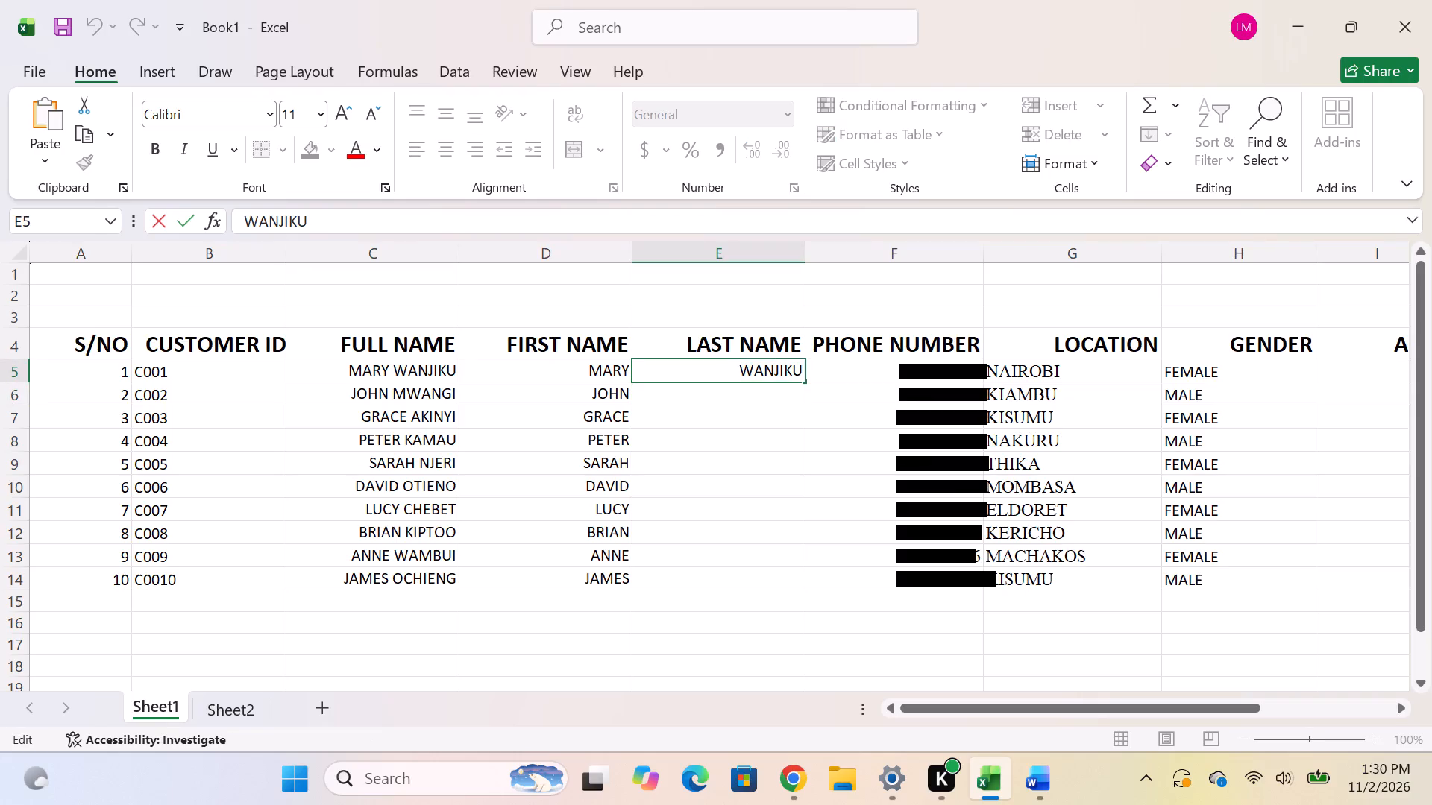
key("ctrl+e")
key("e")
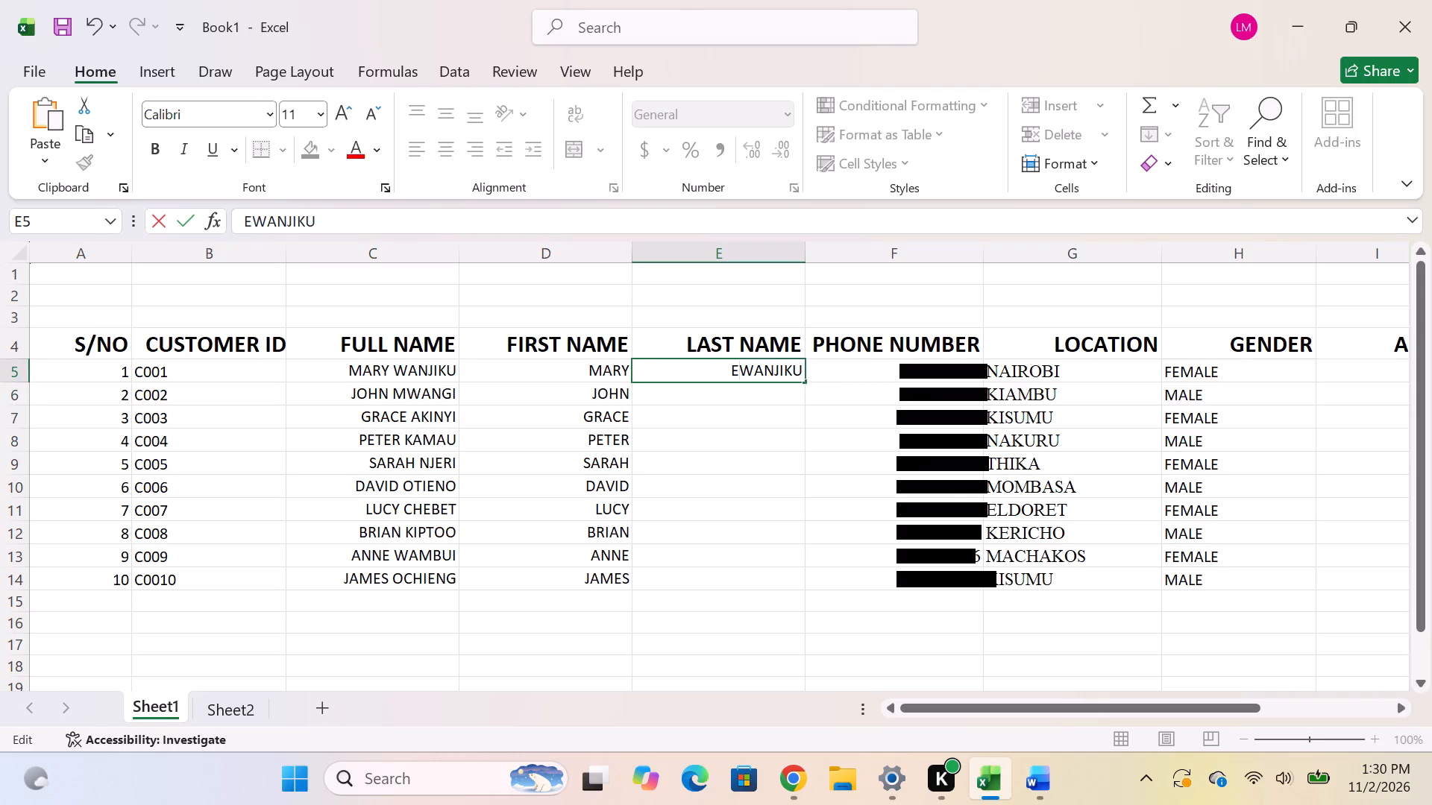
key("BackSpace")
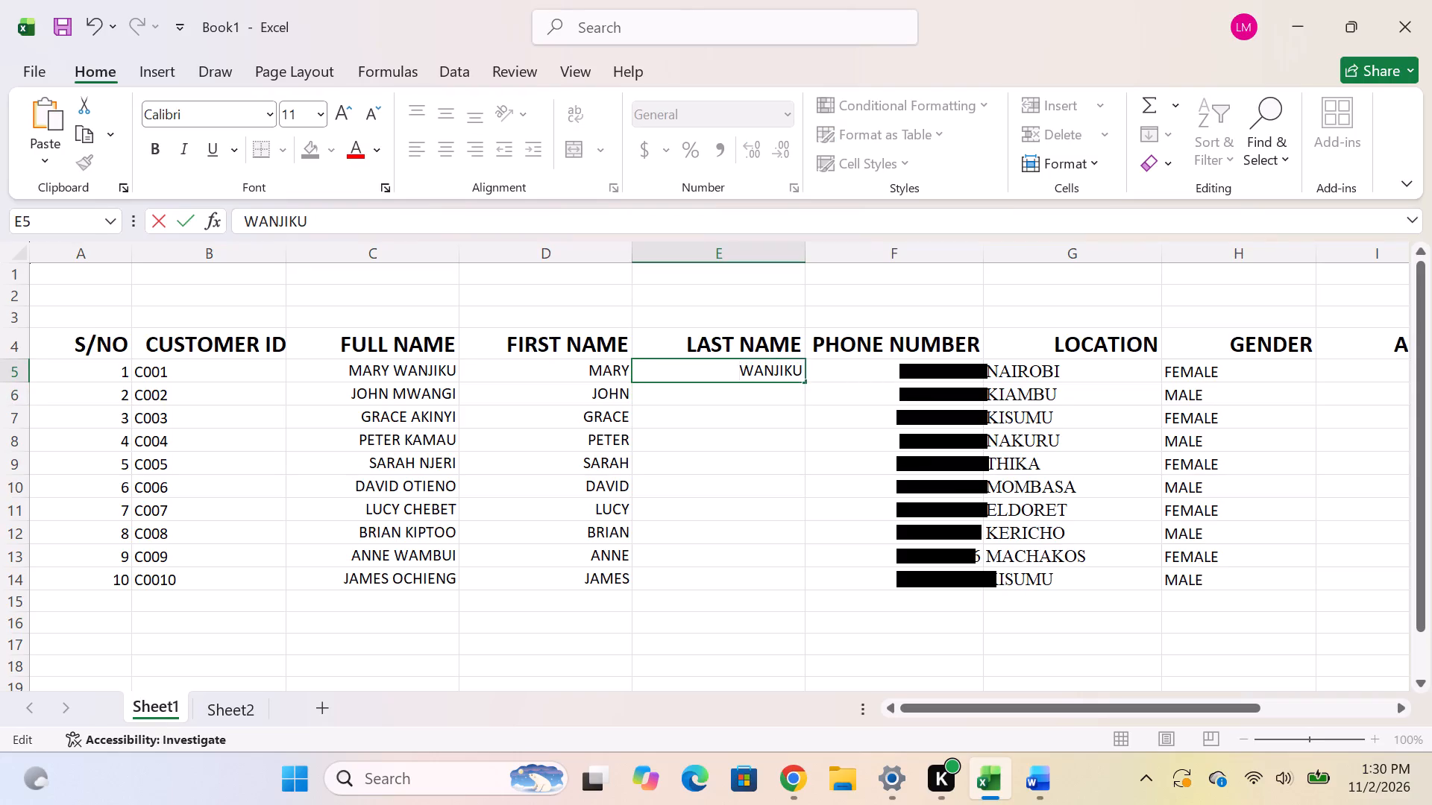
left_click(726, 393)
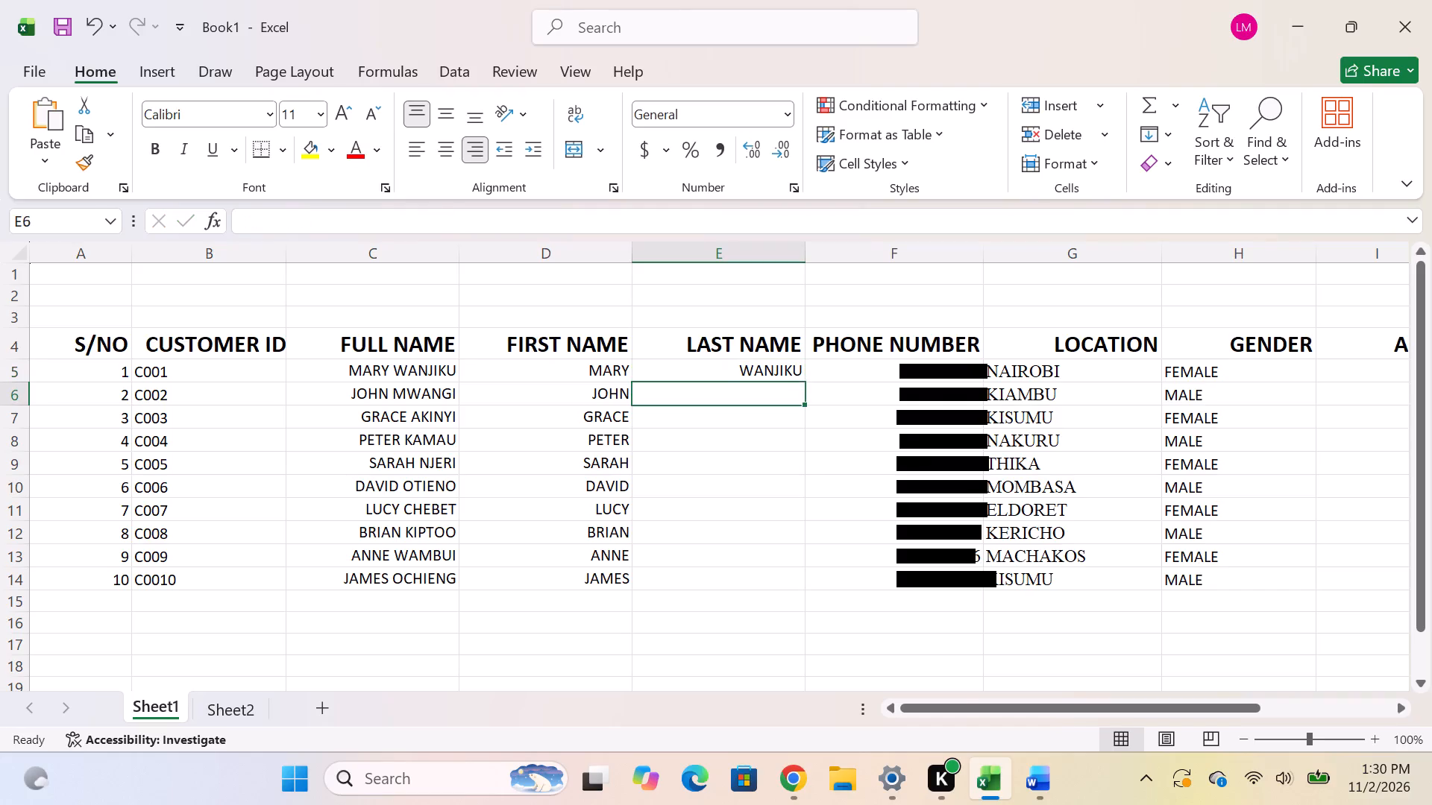
Flash Fill the LAST NAME column for the remaining customers, using the entry in E5 as the pattern.
left_click(733, 369)
key("ctrl+e")
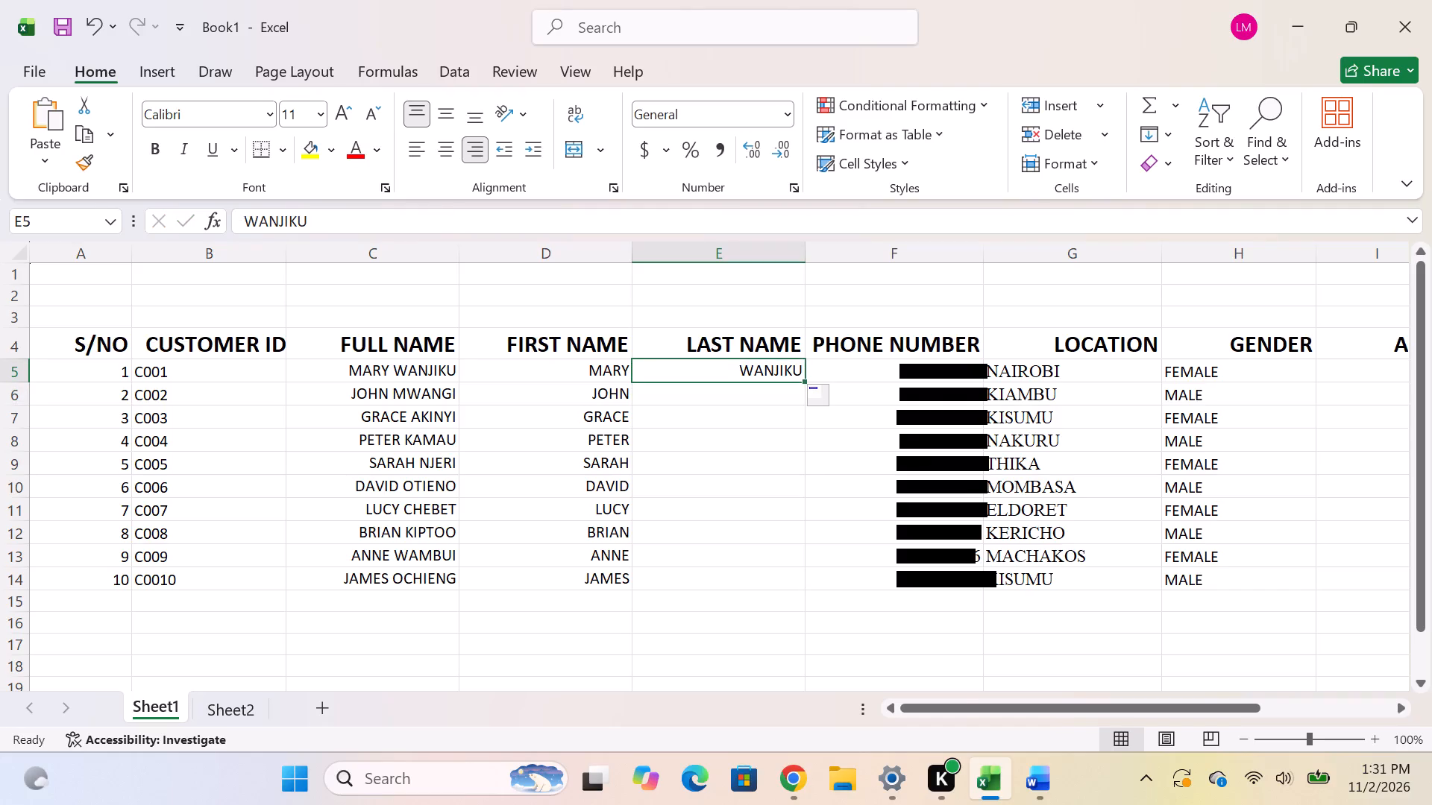
left_click(825, 520)
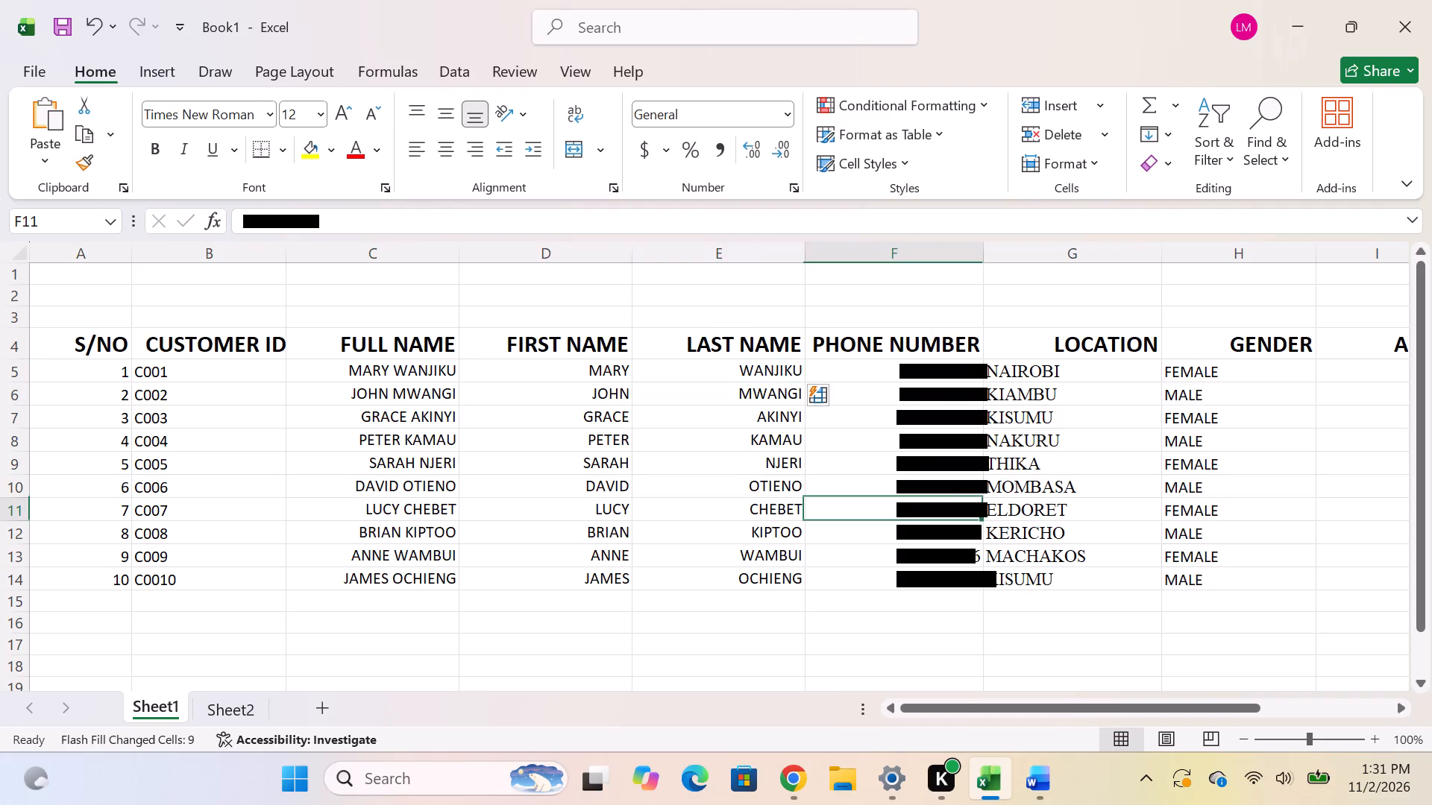
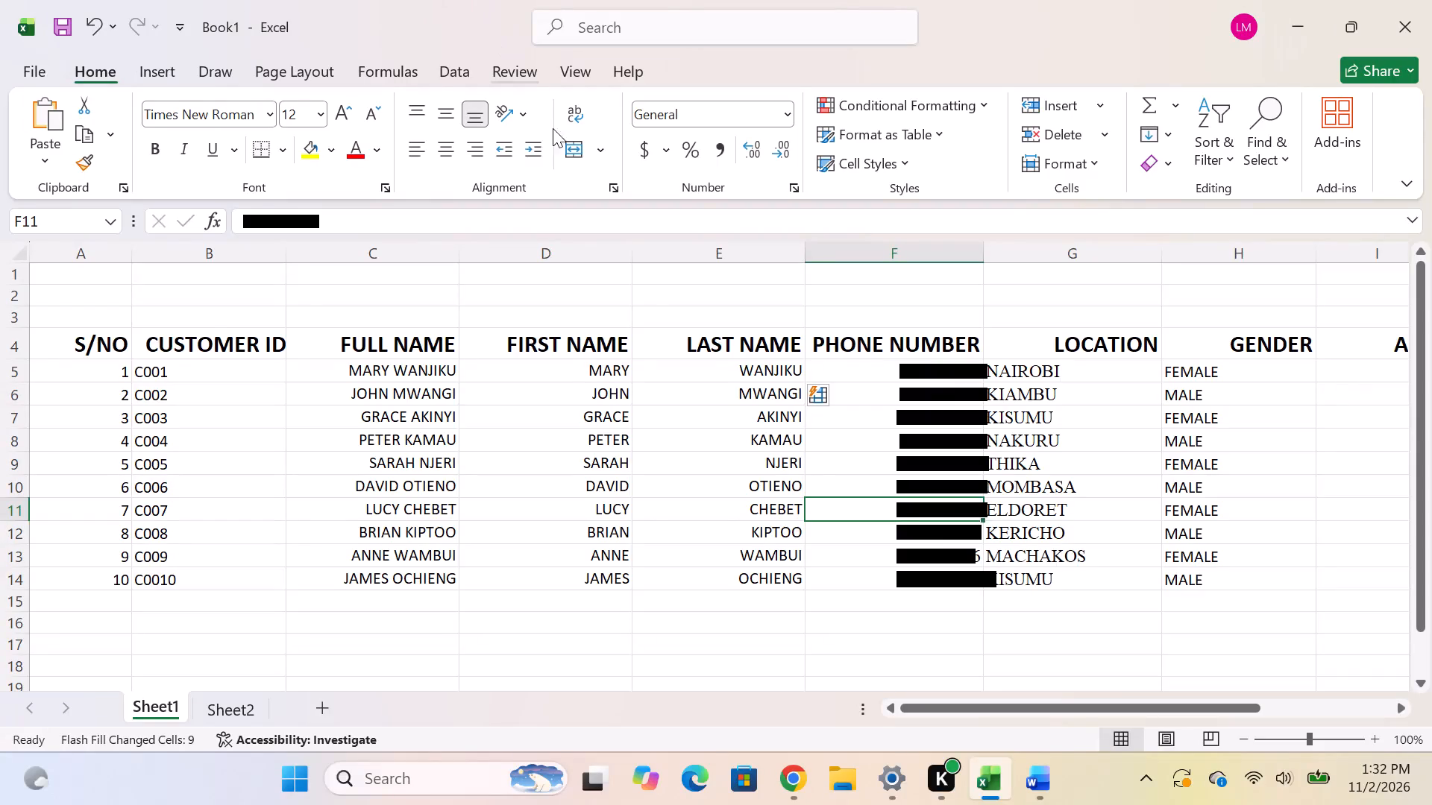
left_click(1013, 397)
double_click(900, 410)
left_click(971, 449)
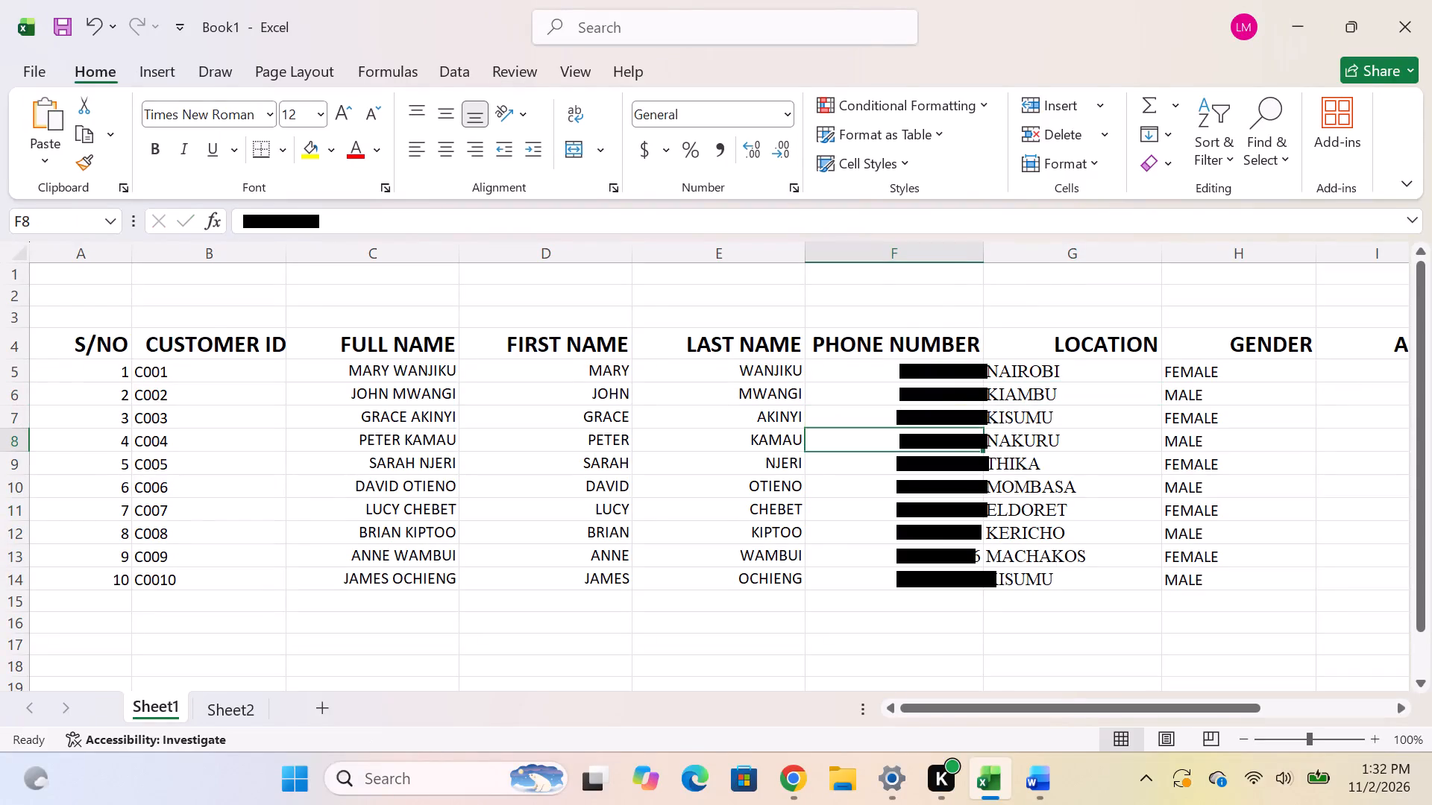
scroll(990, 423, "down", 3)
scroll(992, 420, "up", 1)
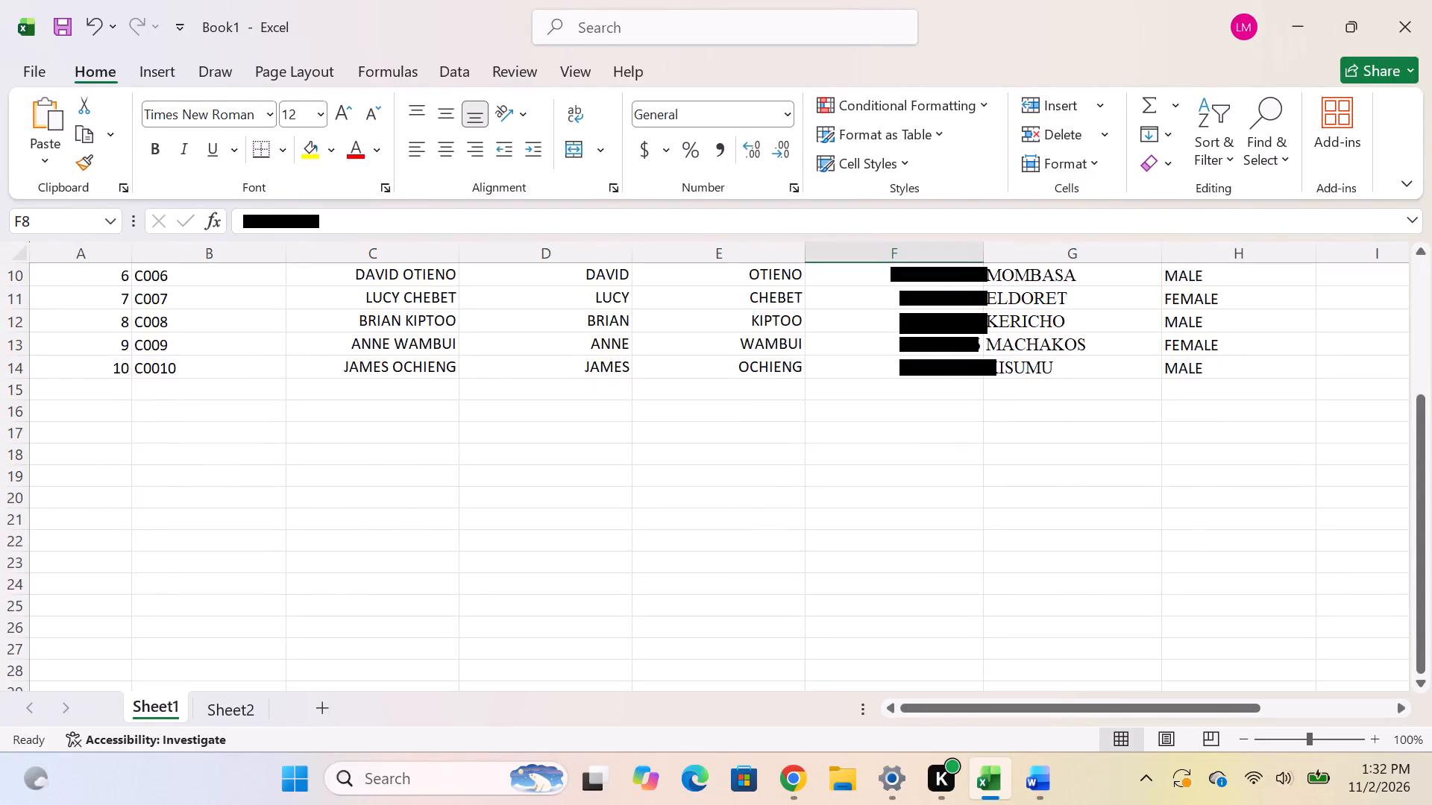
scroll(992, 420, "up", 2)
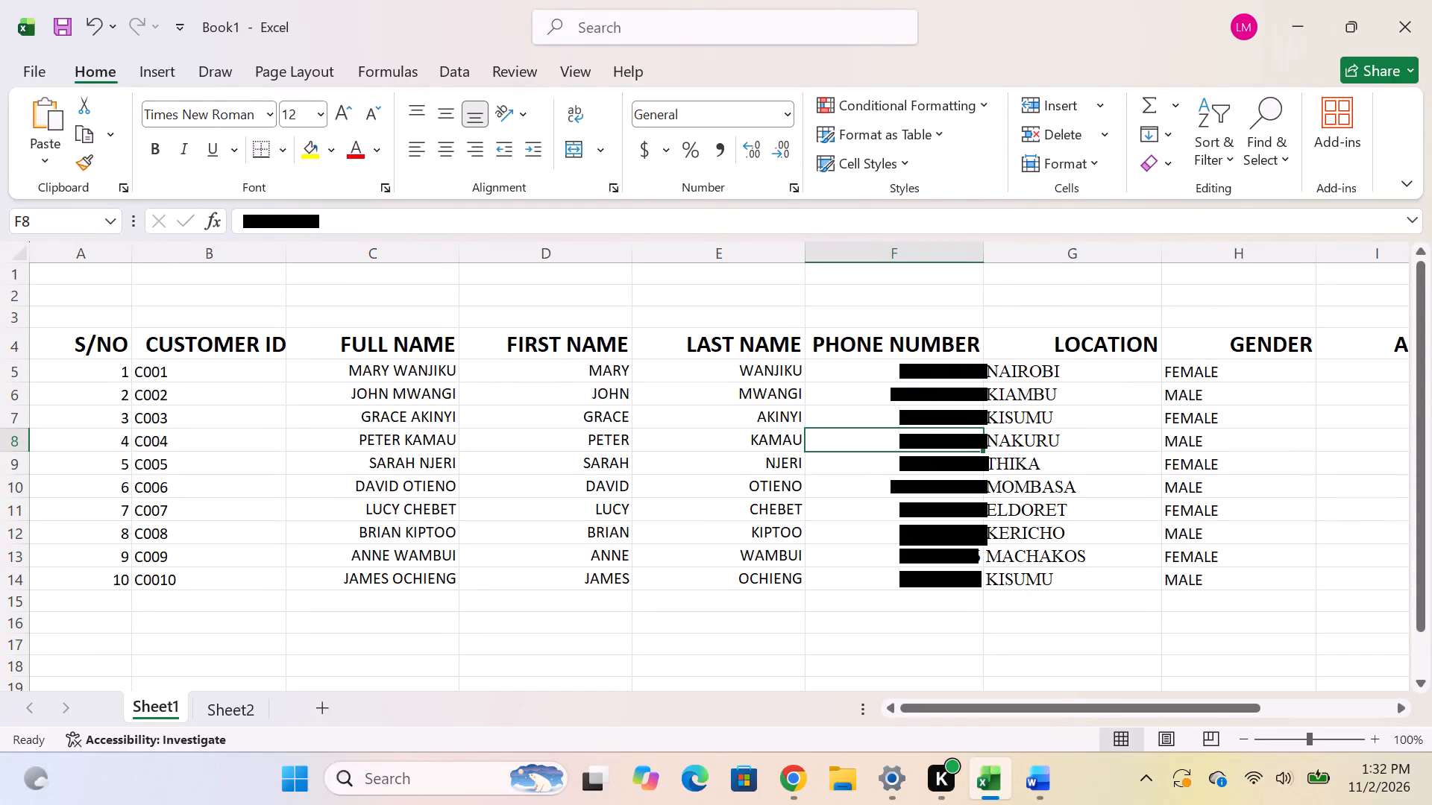
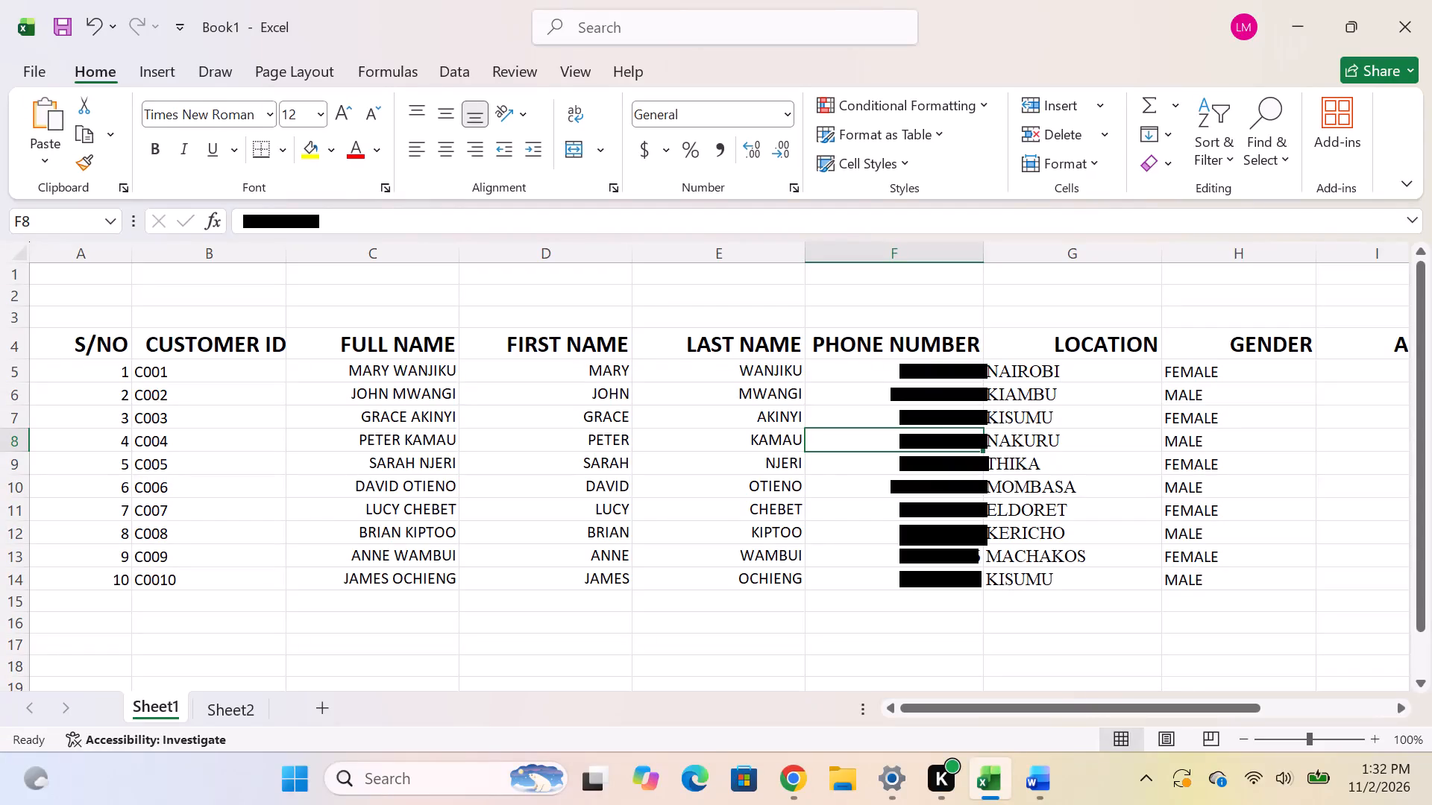
left_click(799, 789)
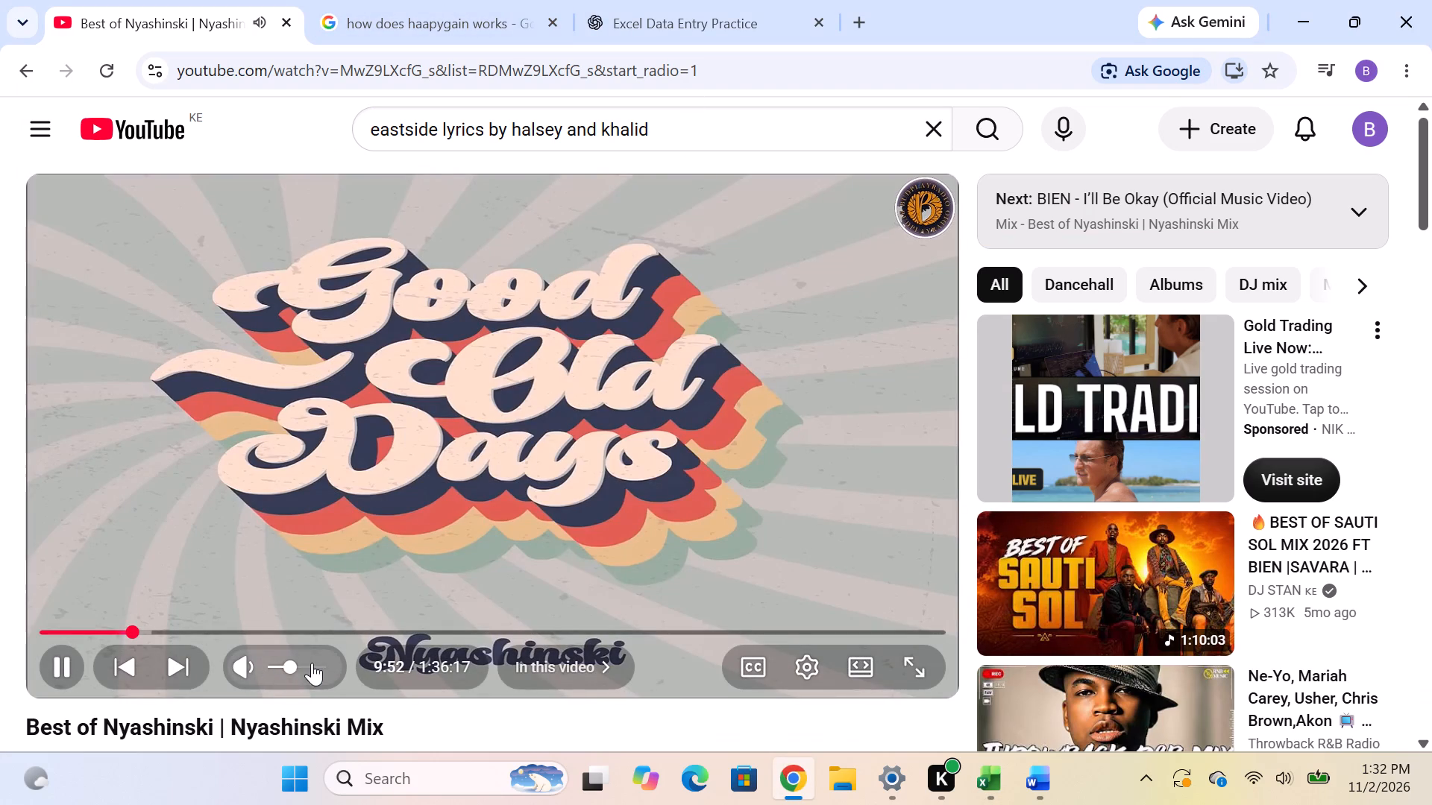
left_click(312, 663)
left_click(1053, 599)
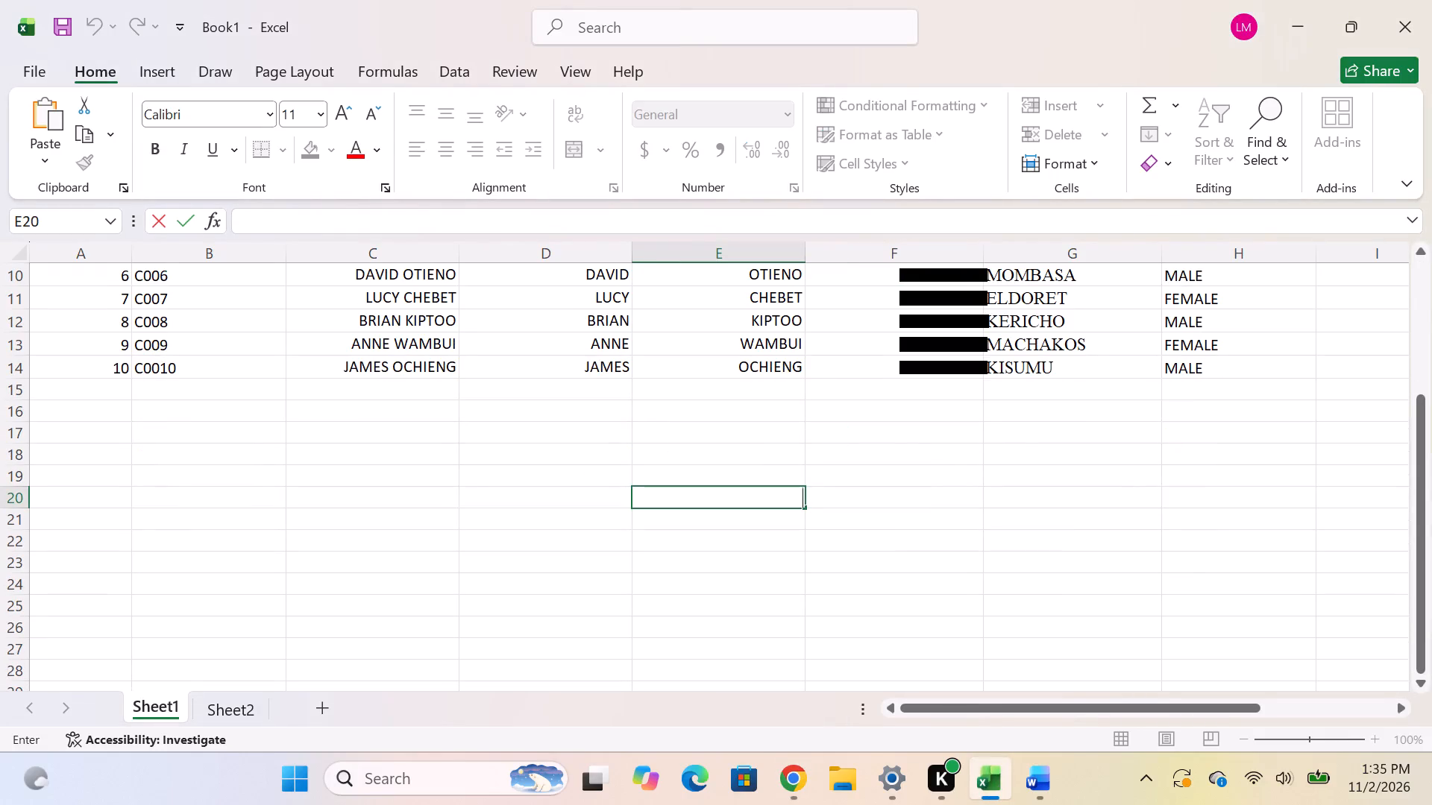
double_click(348, 406)
left_click(343, 406)
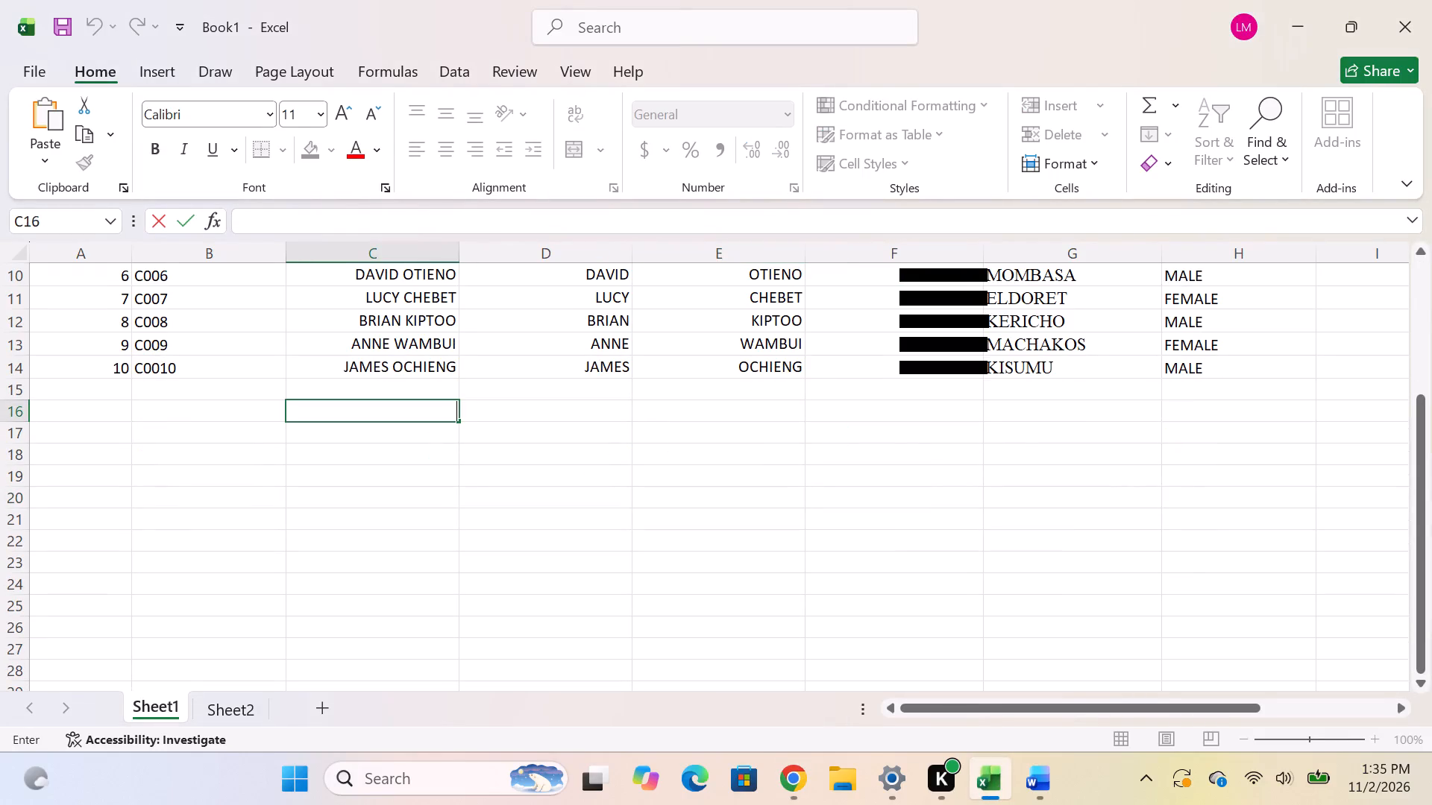
type("CUSTOMER")
key("space")
type("NAMES")
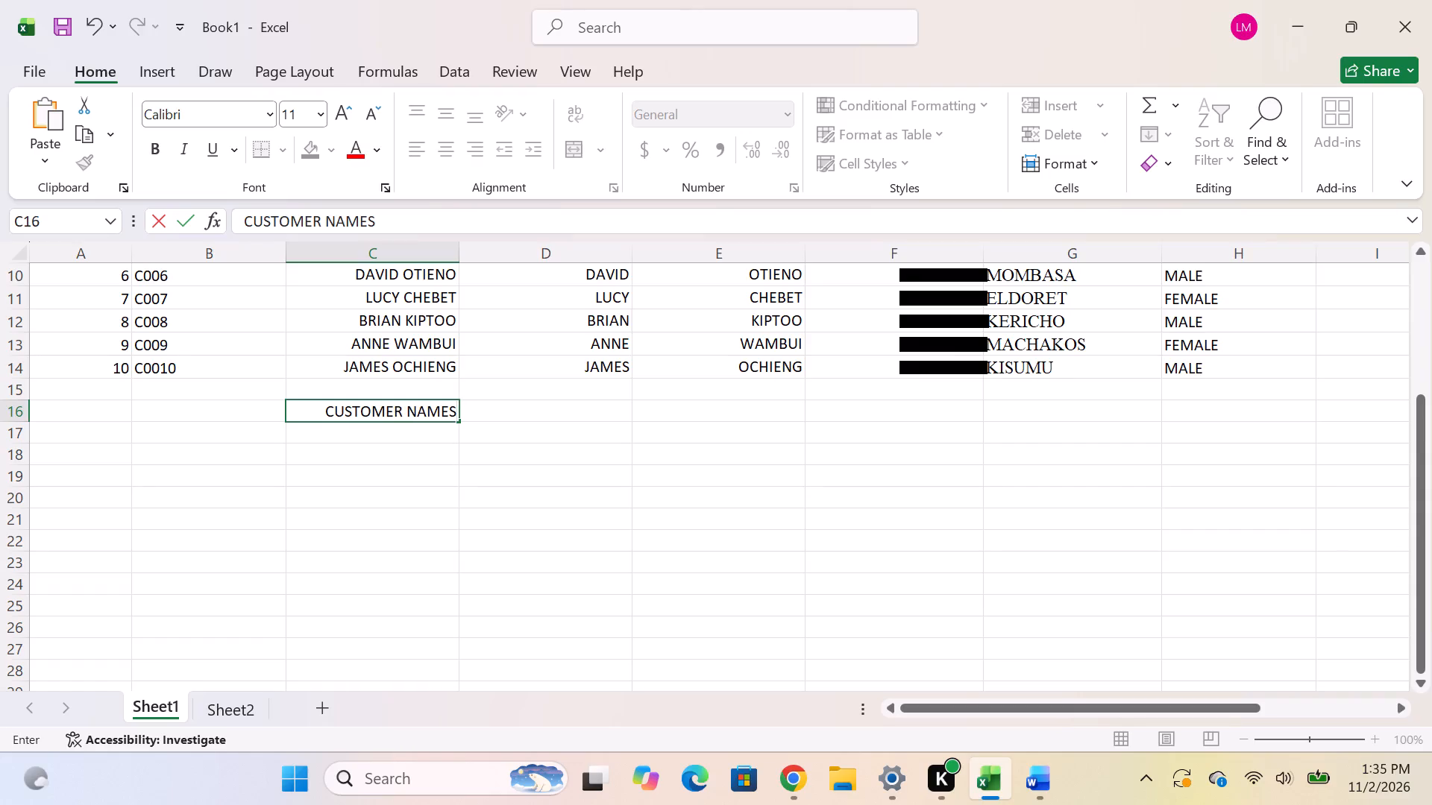
left_click(572, 504)
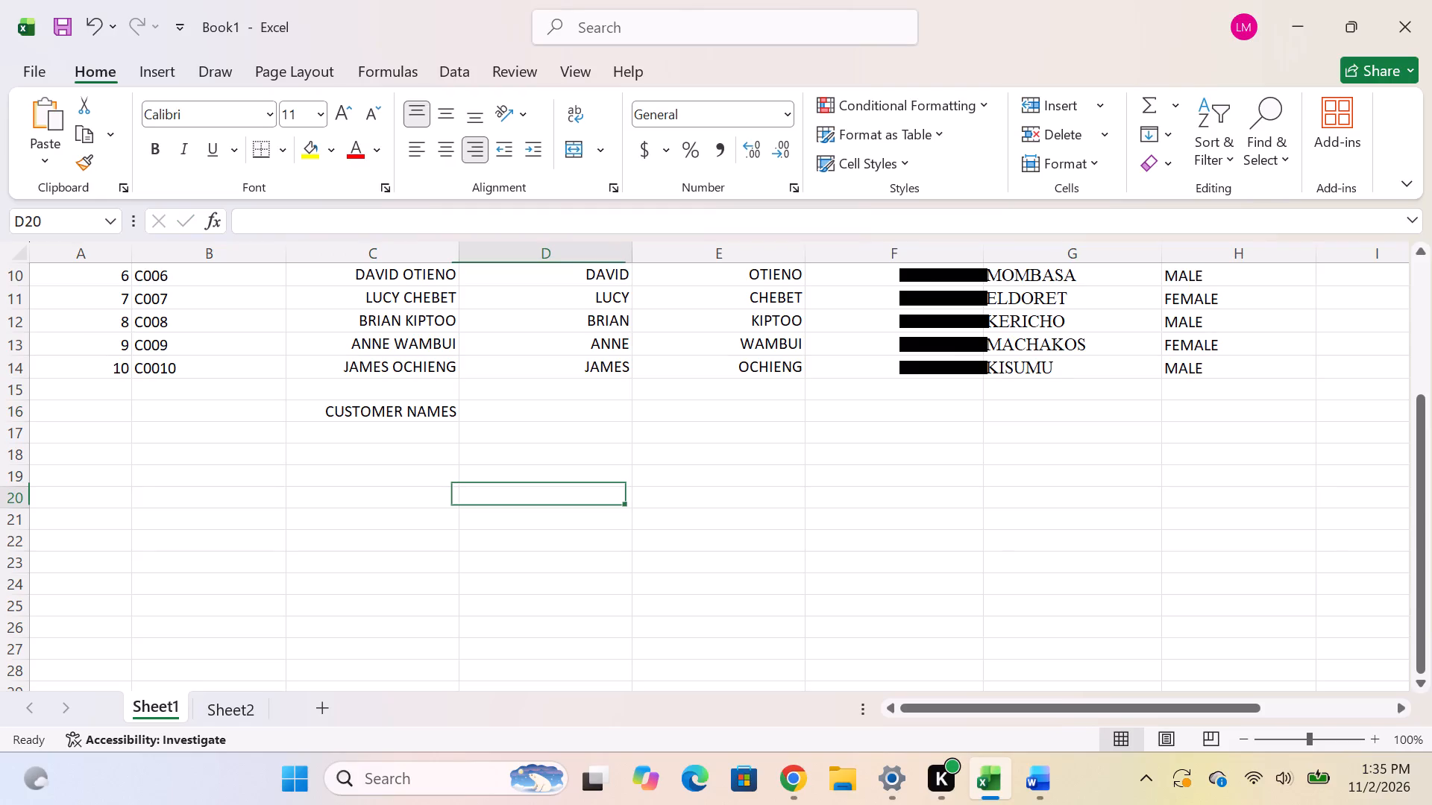
Open the first app in the Utilities & Tools category of the installed Windows apps.
left_click(272, 786)
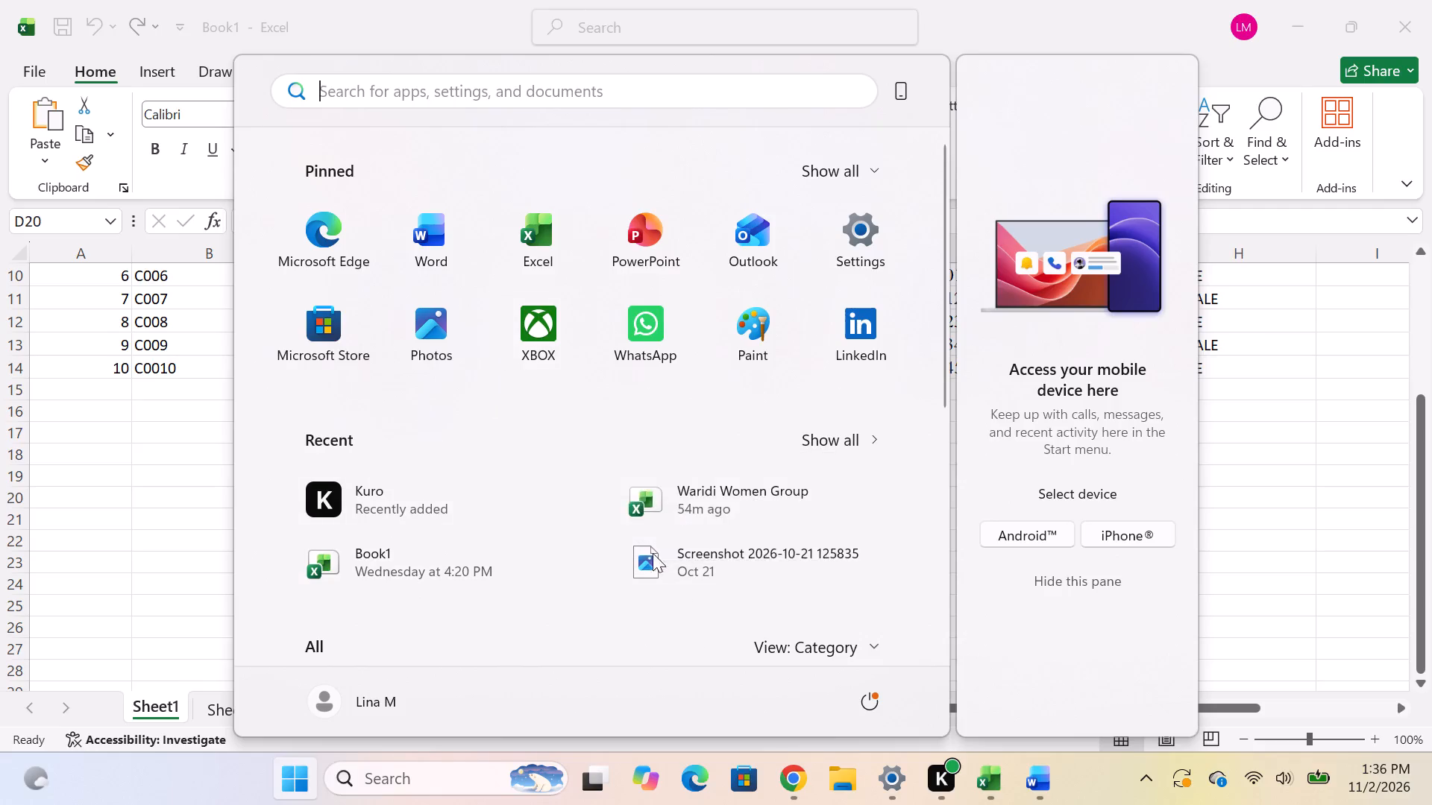
scroll(644, 528, "down", 3)
left_click(541, 472)
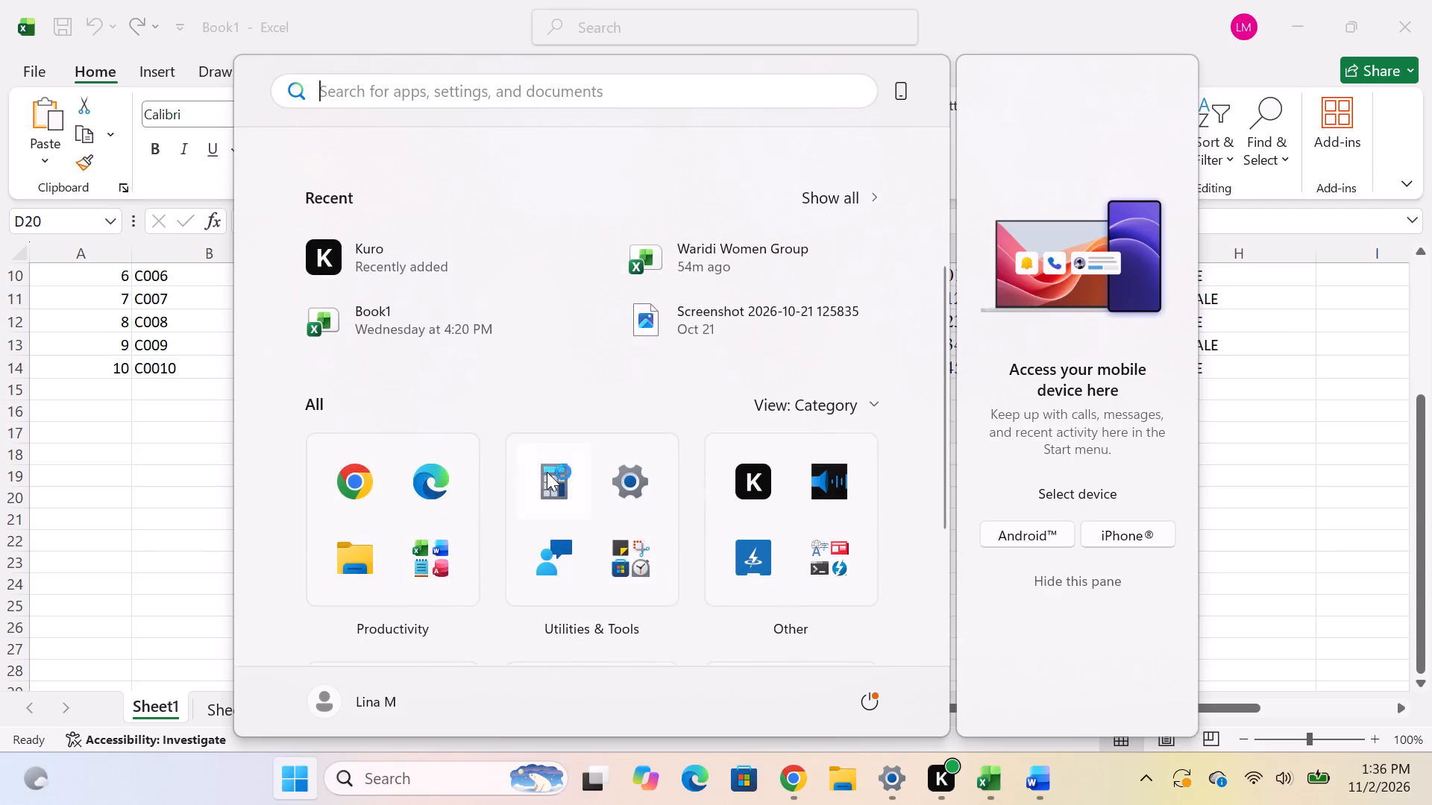
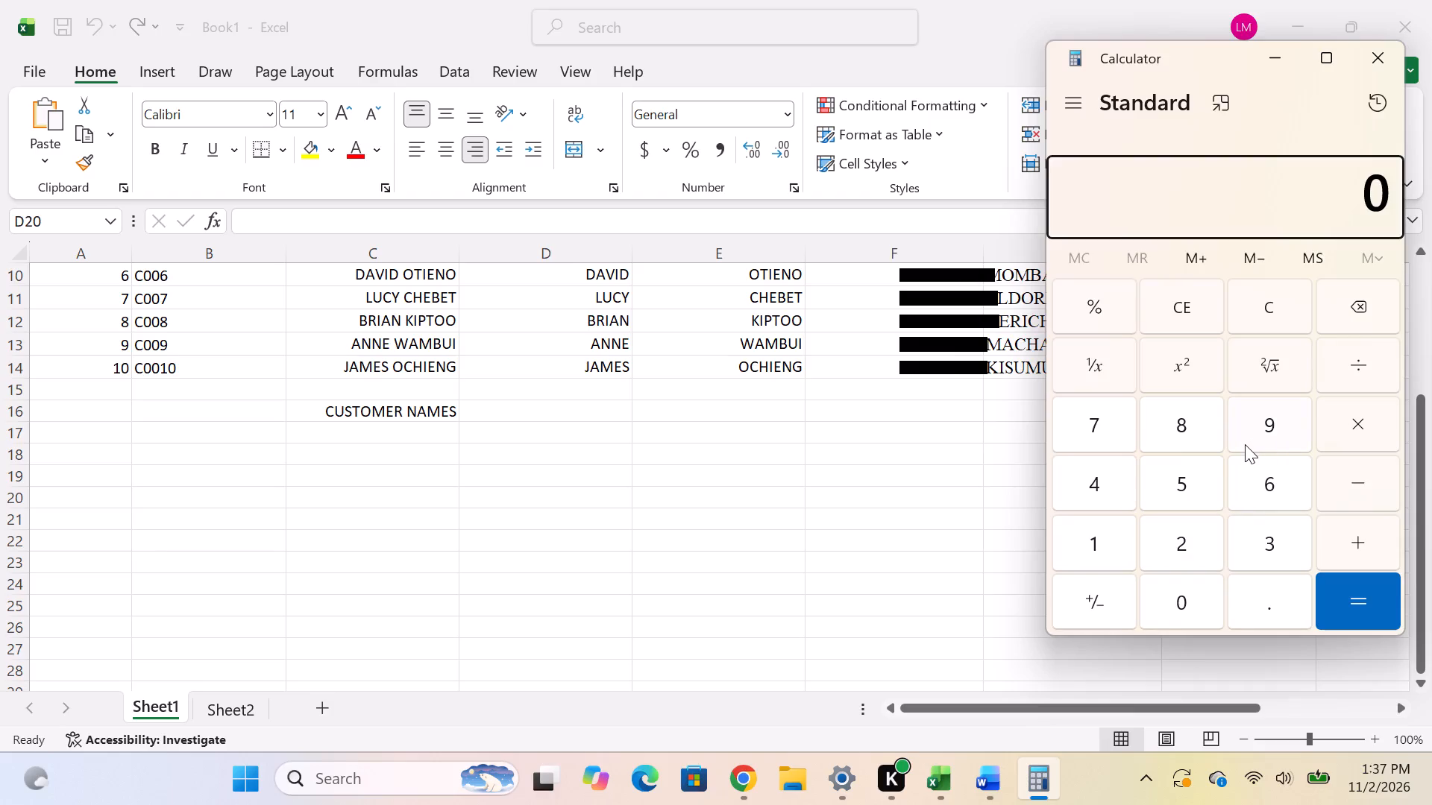
Calculate 129.91 multiplied by 10 in Calculator, and multiply that result by 15.
left_click(1105, 545)
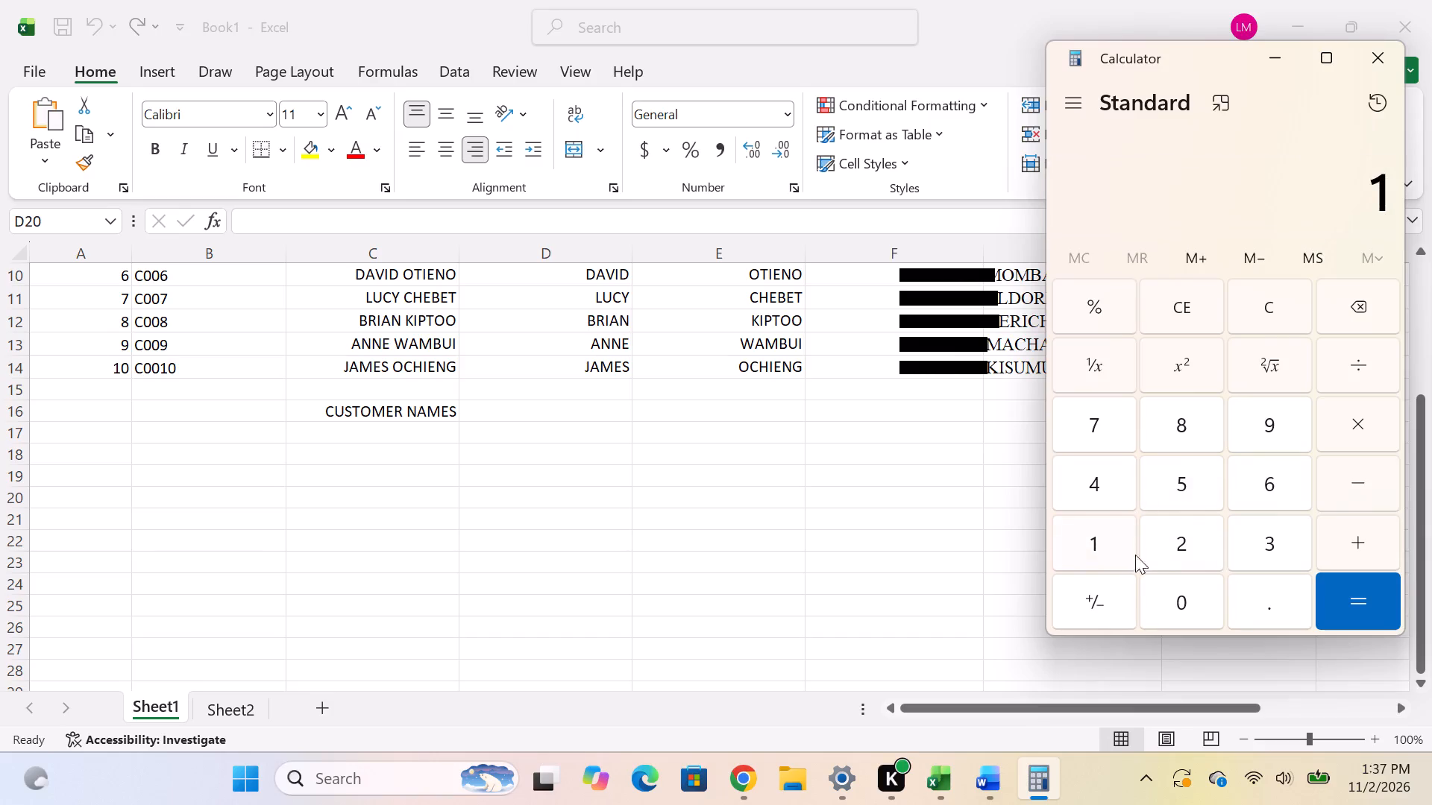
left_click(1165, 545)
left_click(1284, 422)
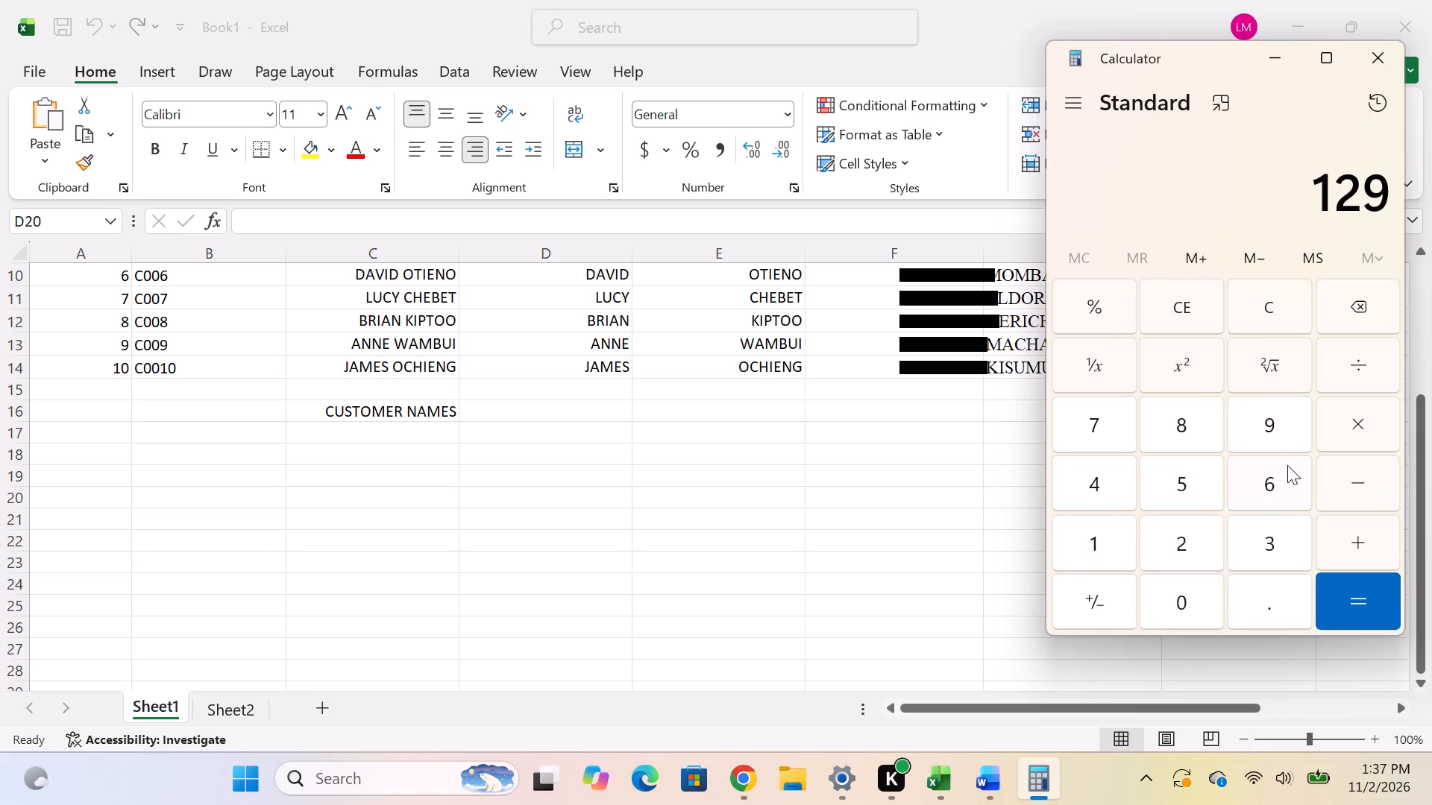
left_click(1270, 593)
left_click(1261, 434)
left_click(1115, 537)
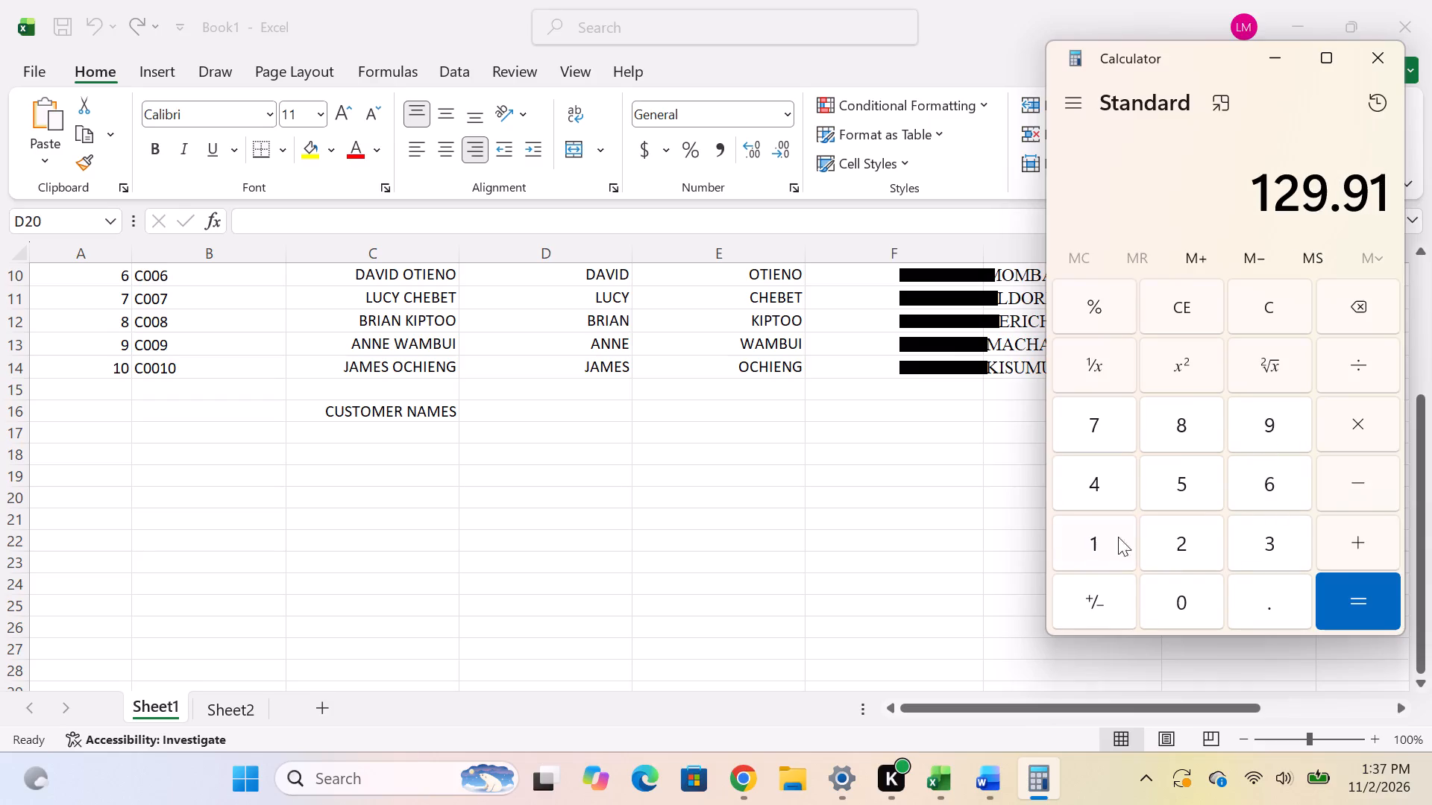
left_click(1354, 423)
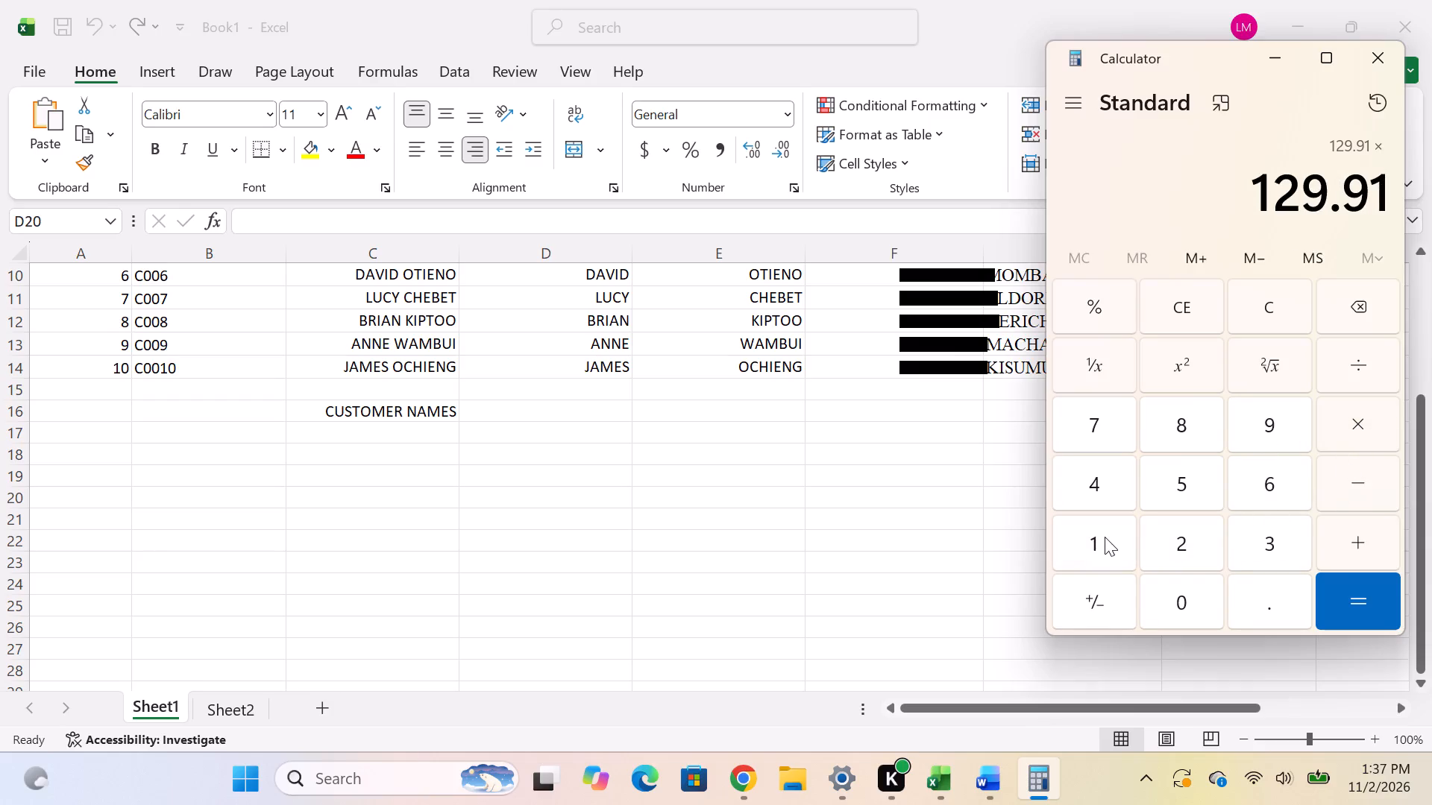
left_click(1105, 537)
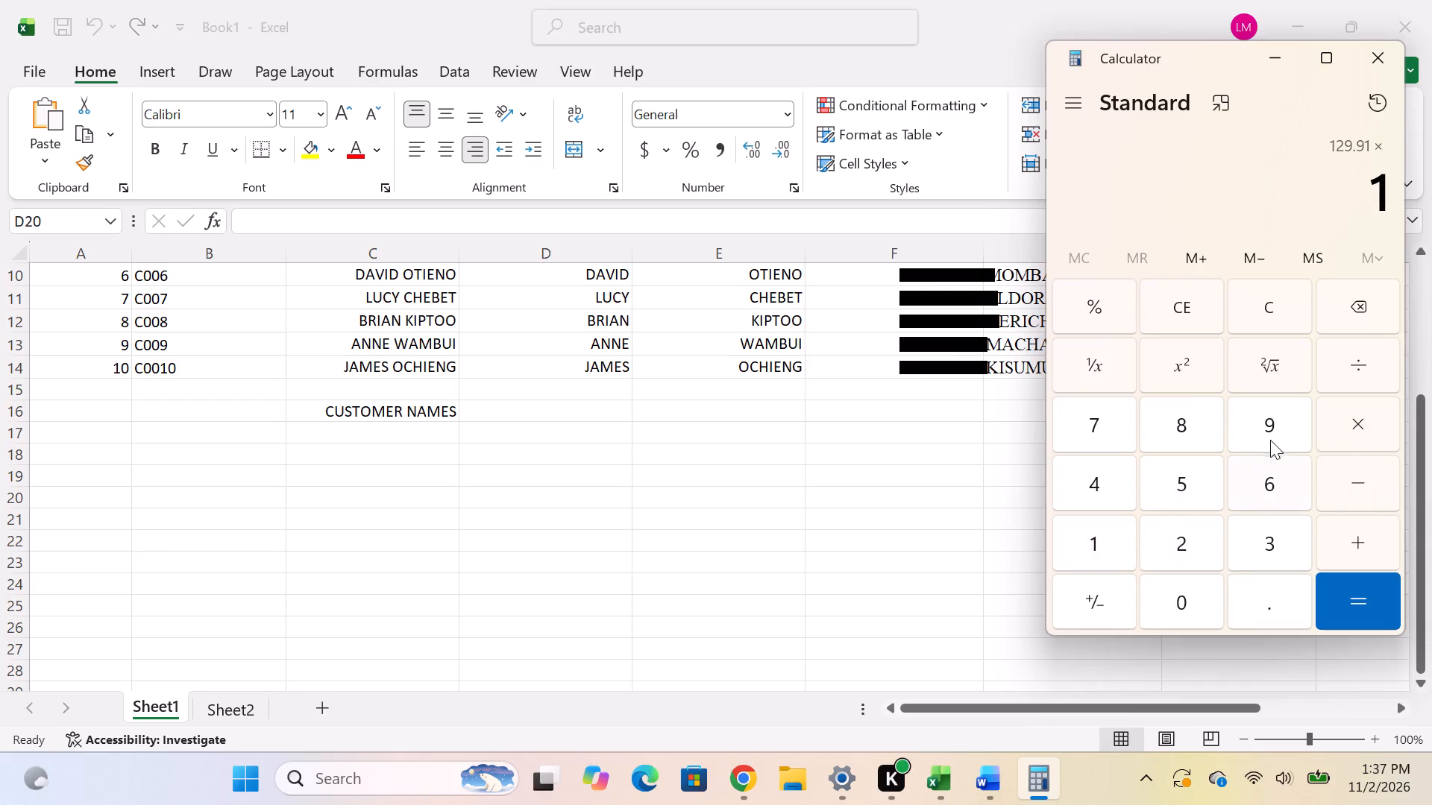
left_click(1200, 586)
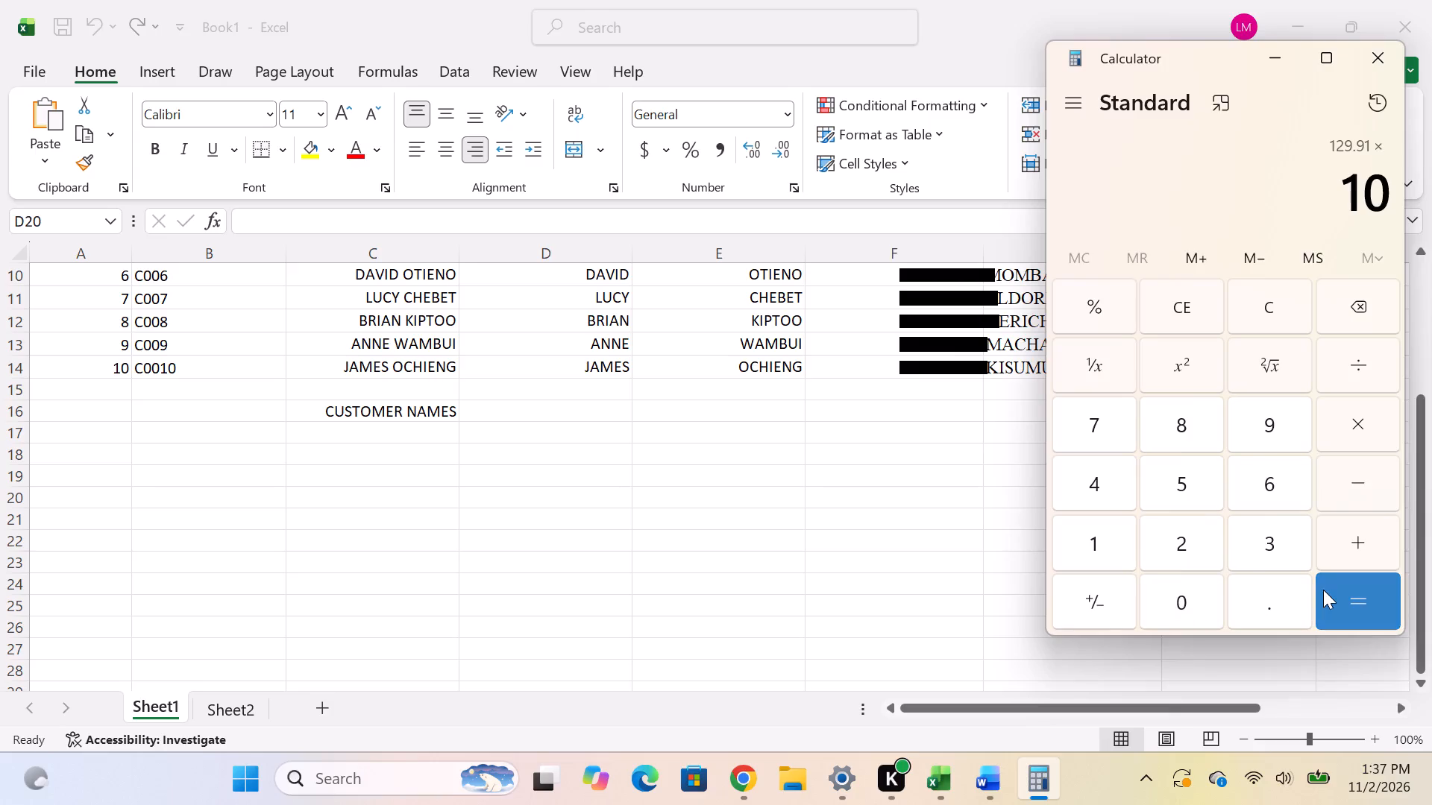
left_click(1322, 590)
left_click(1346, 423)
left_click(1071, 555)
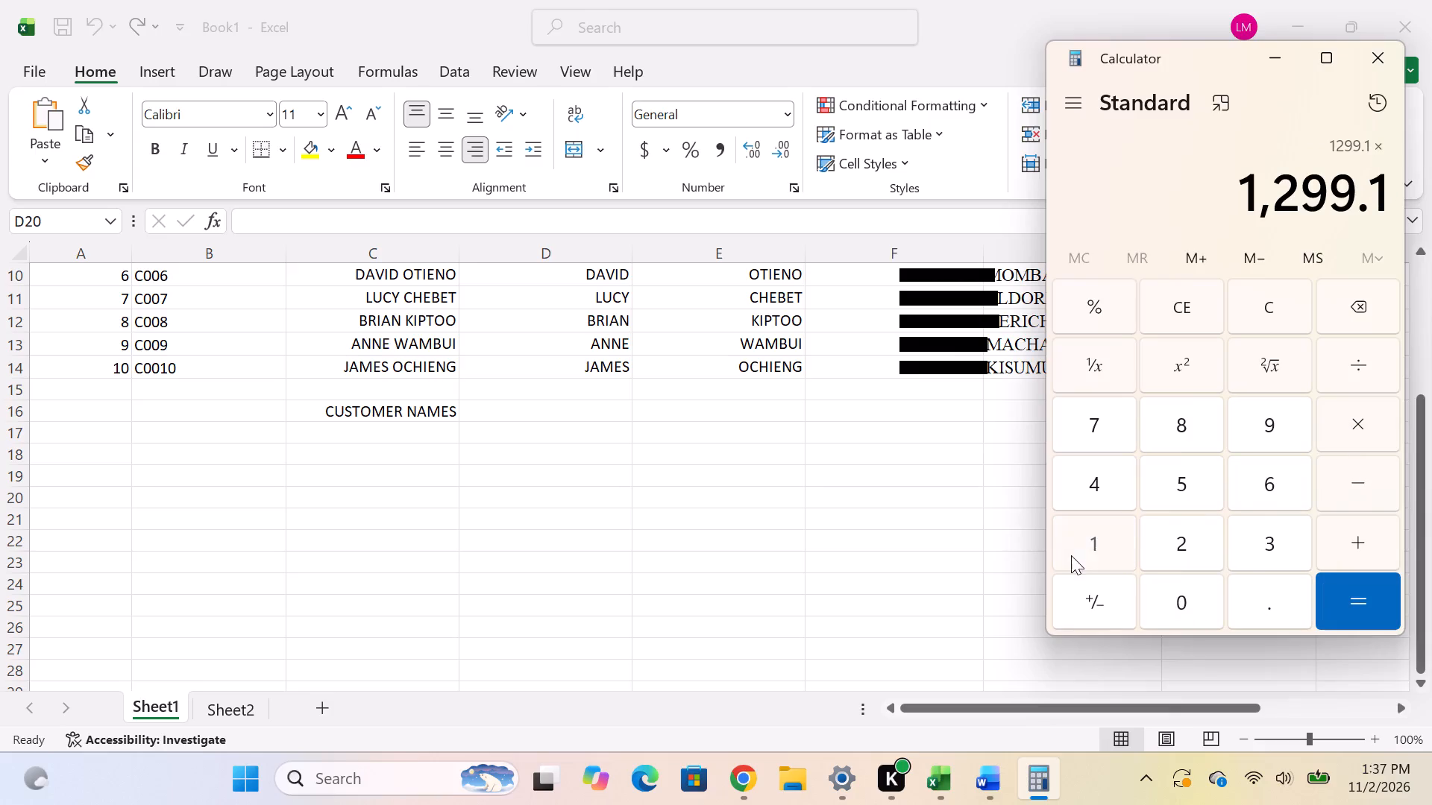
left_click(1196, 482)
left_click(1340, 593)
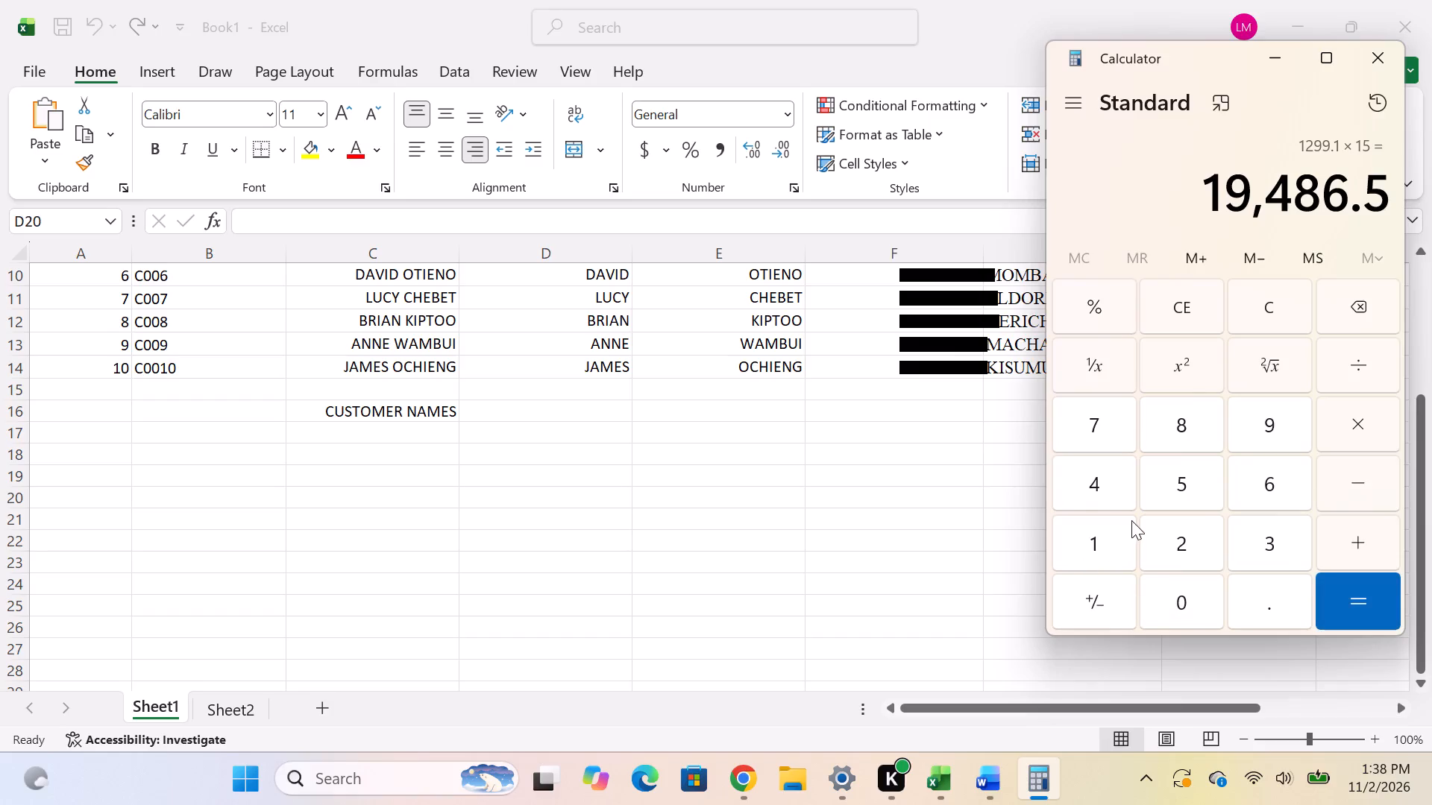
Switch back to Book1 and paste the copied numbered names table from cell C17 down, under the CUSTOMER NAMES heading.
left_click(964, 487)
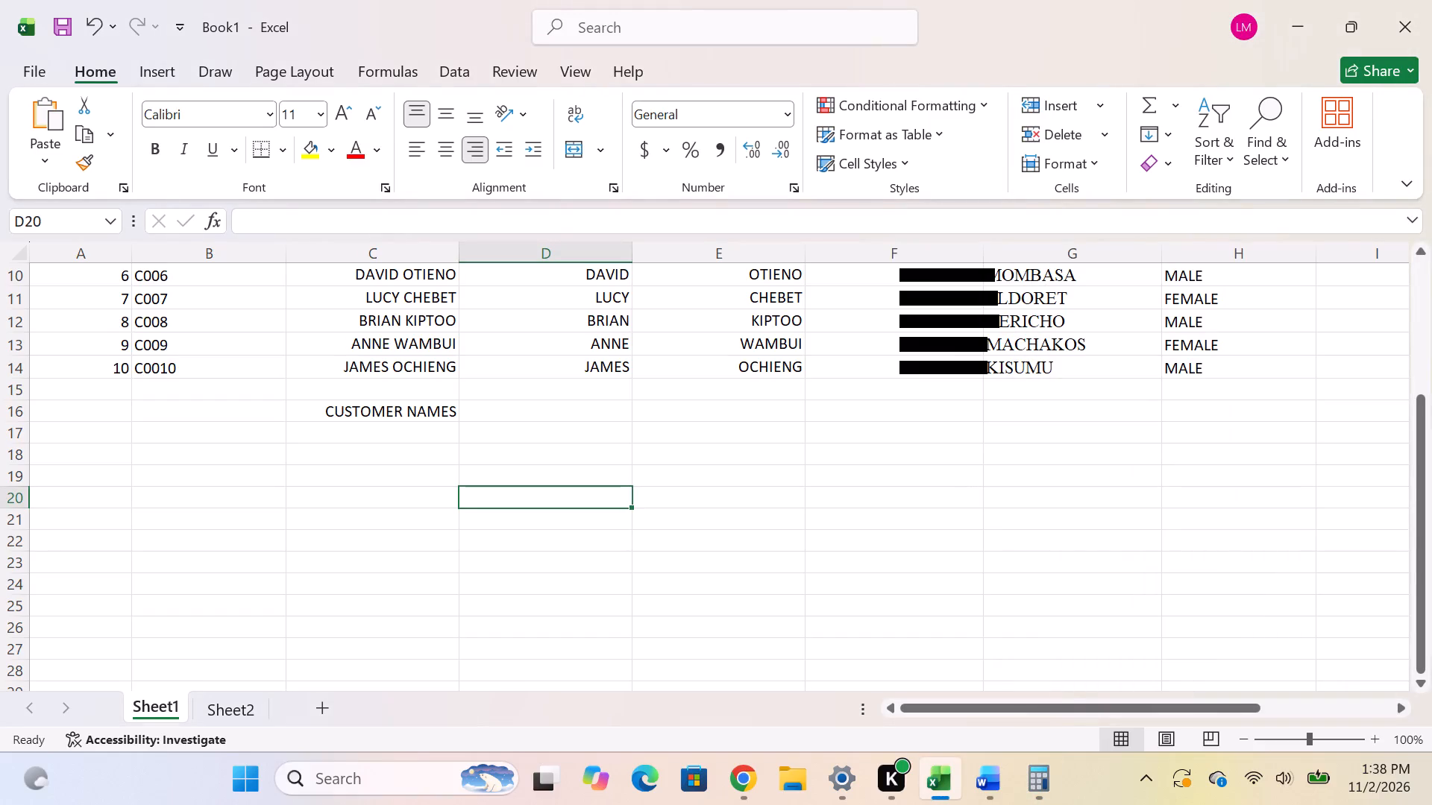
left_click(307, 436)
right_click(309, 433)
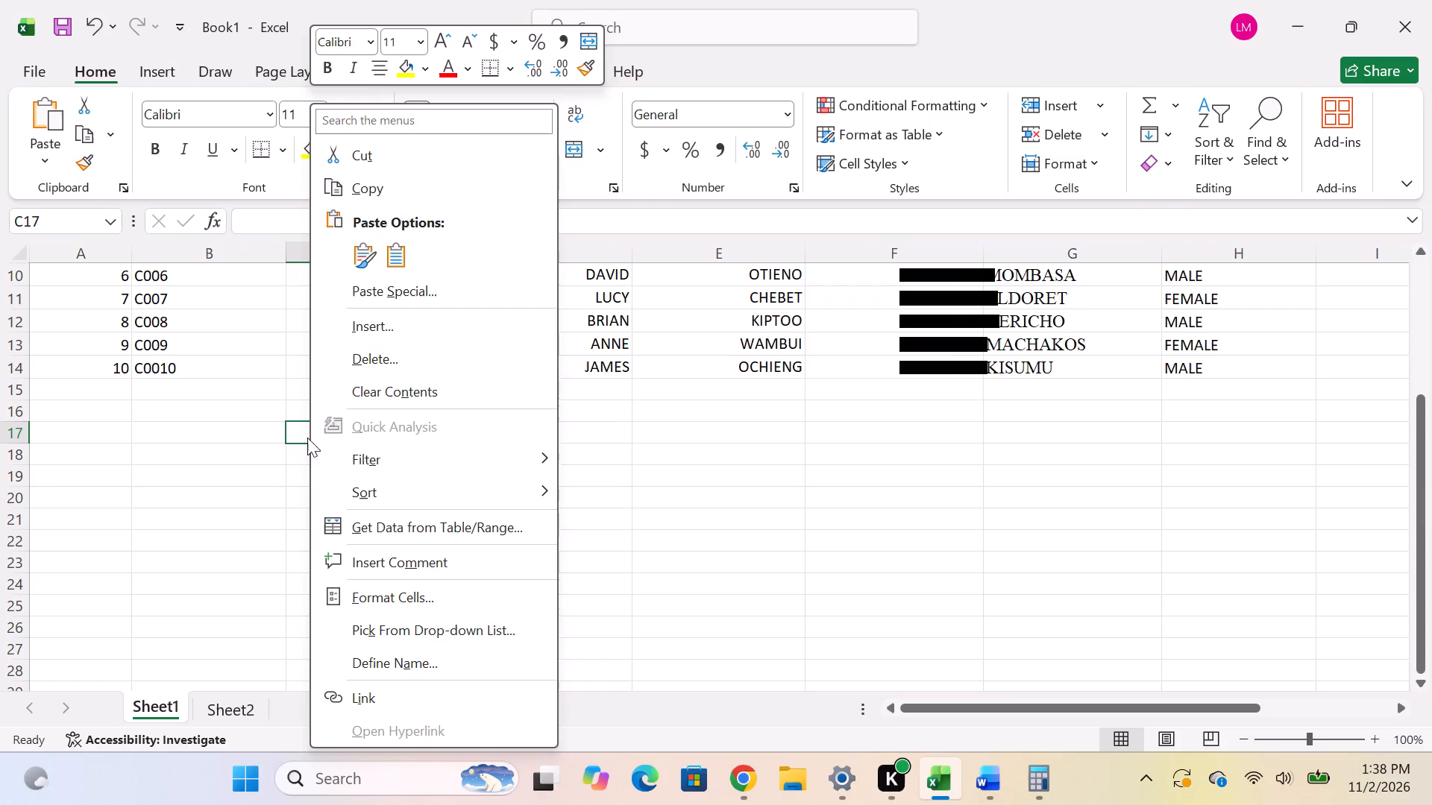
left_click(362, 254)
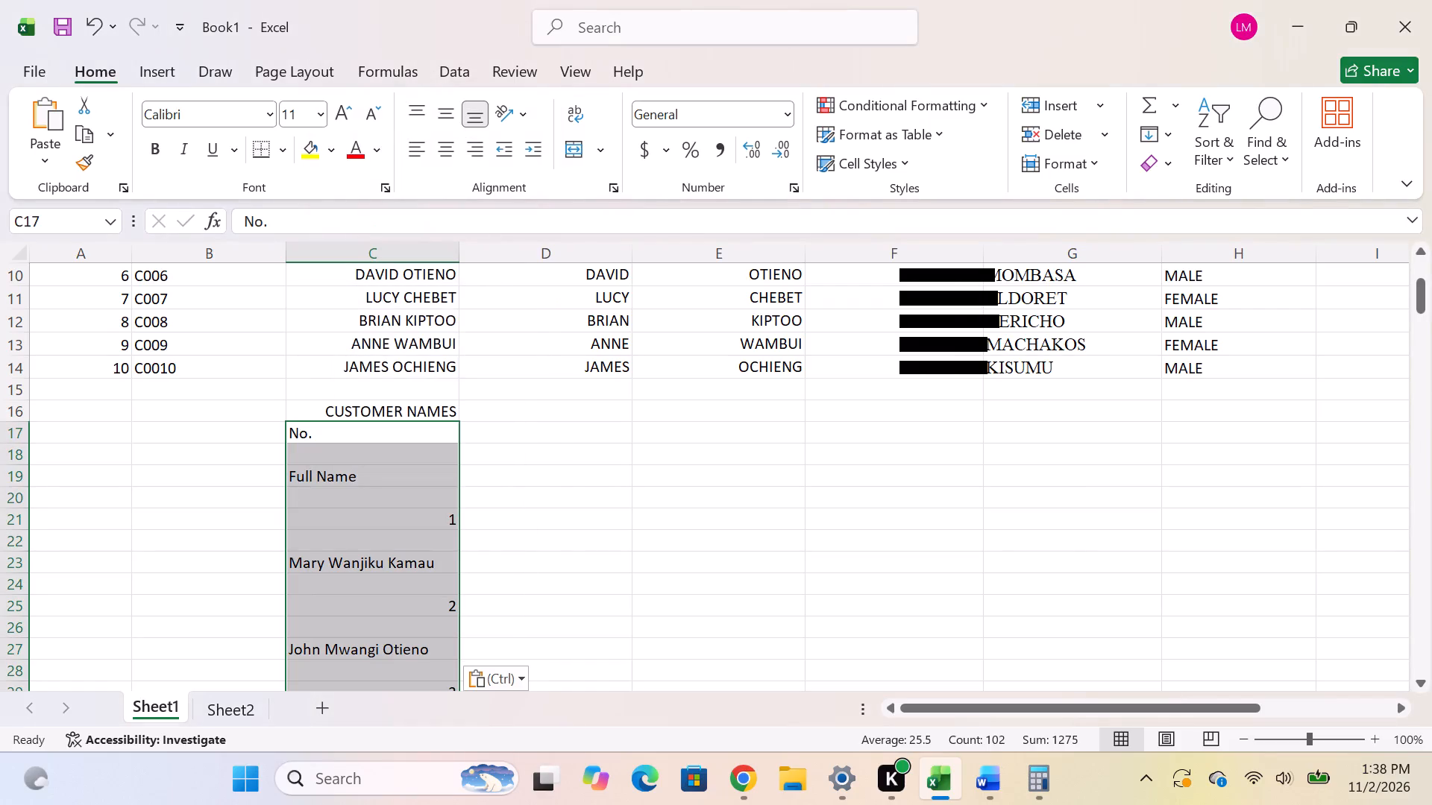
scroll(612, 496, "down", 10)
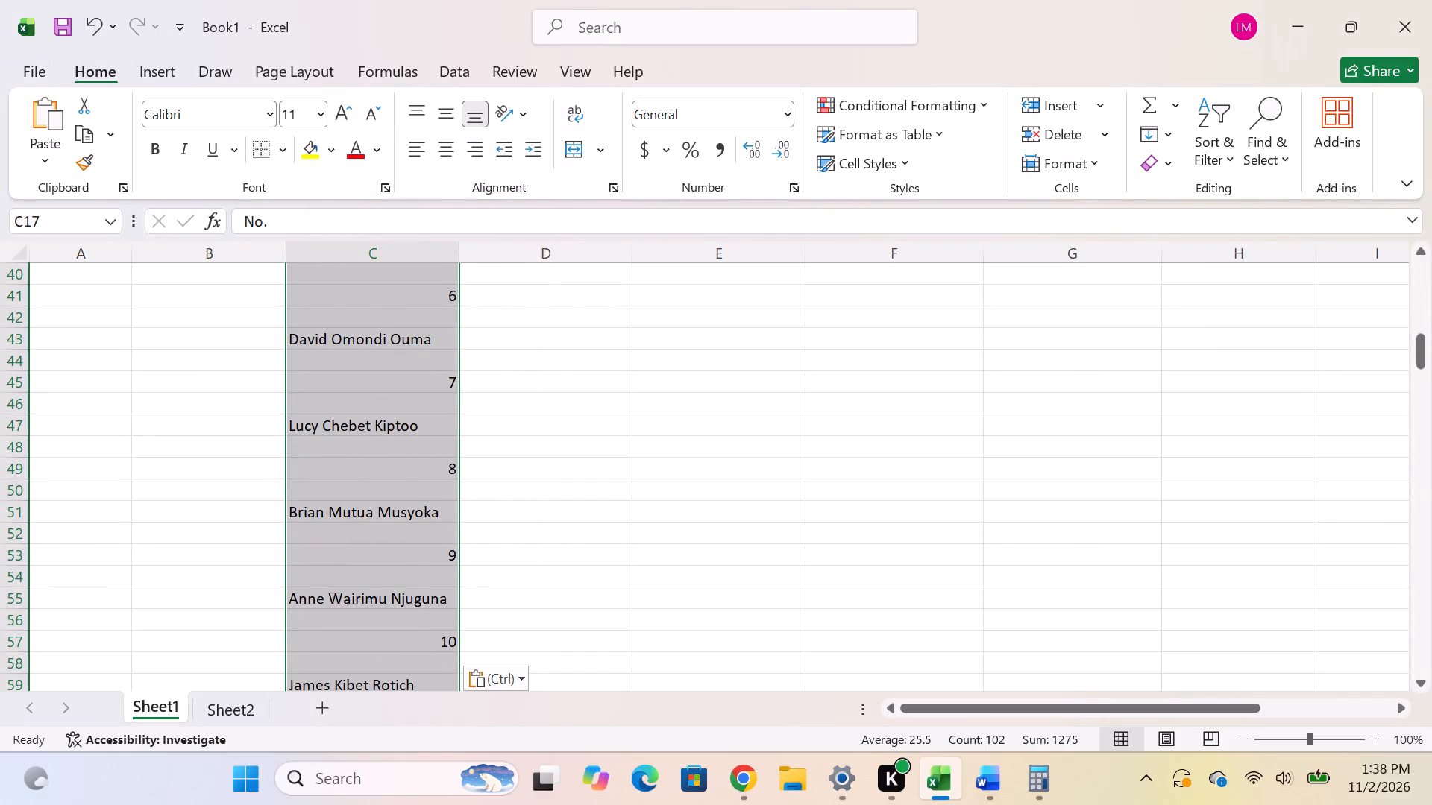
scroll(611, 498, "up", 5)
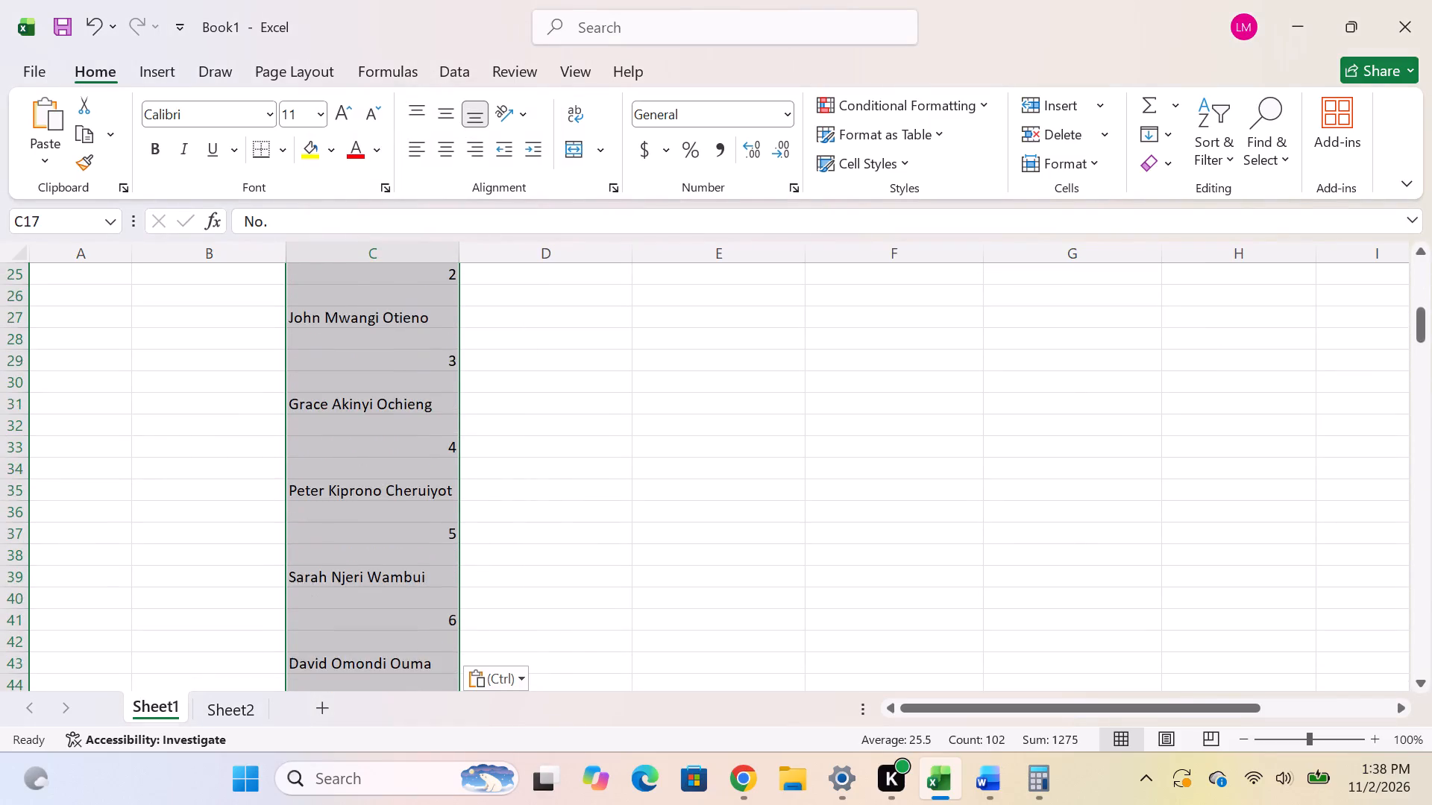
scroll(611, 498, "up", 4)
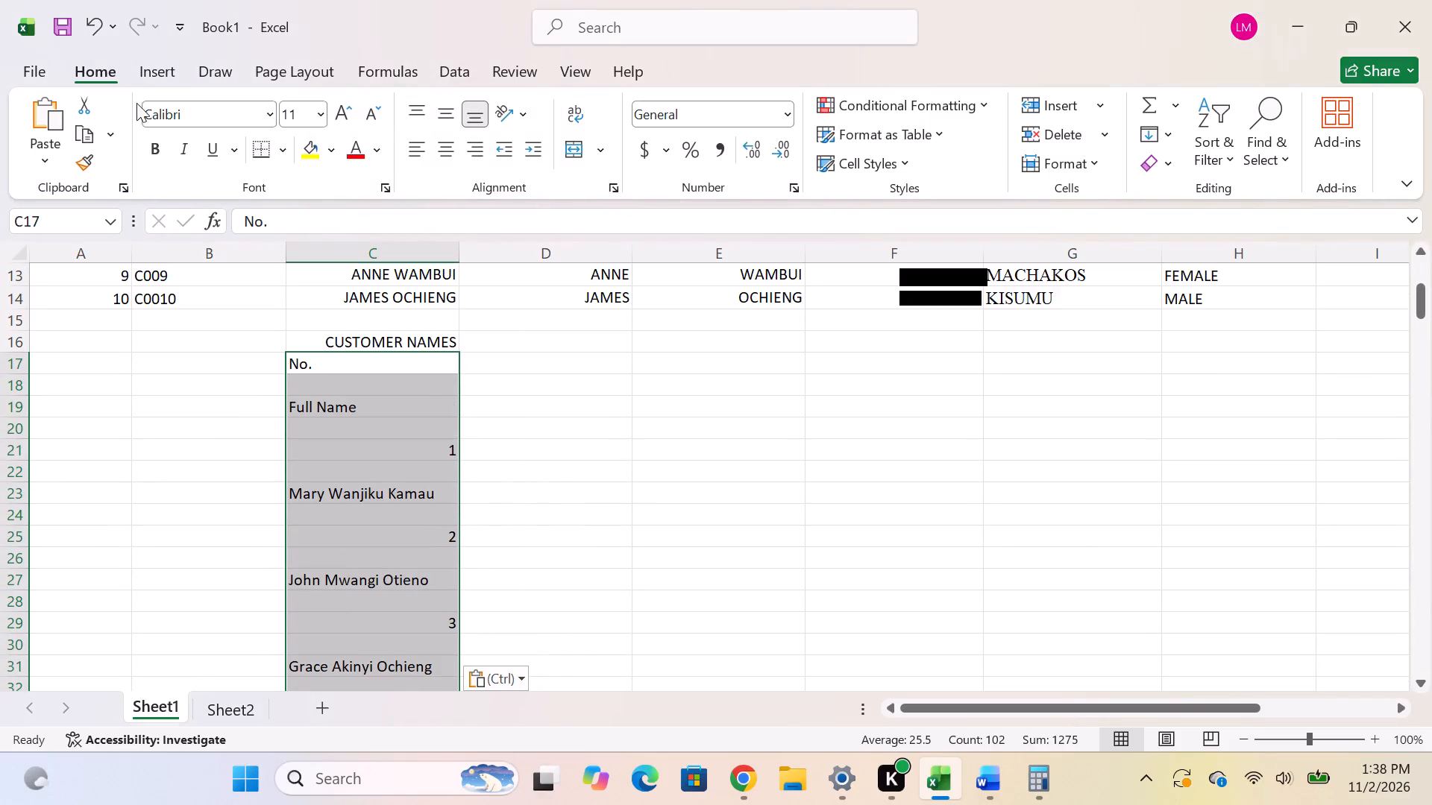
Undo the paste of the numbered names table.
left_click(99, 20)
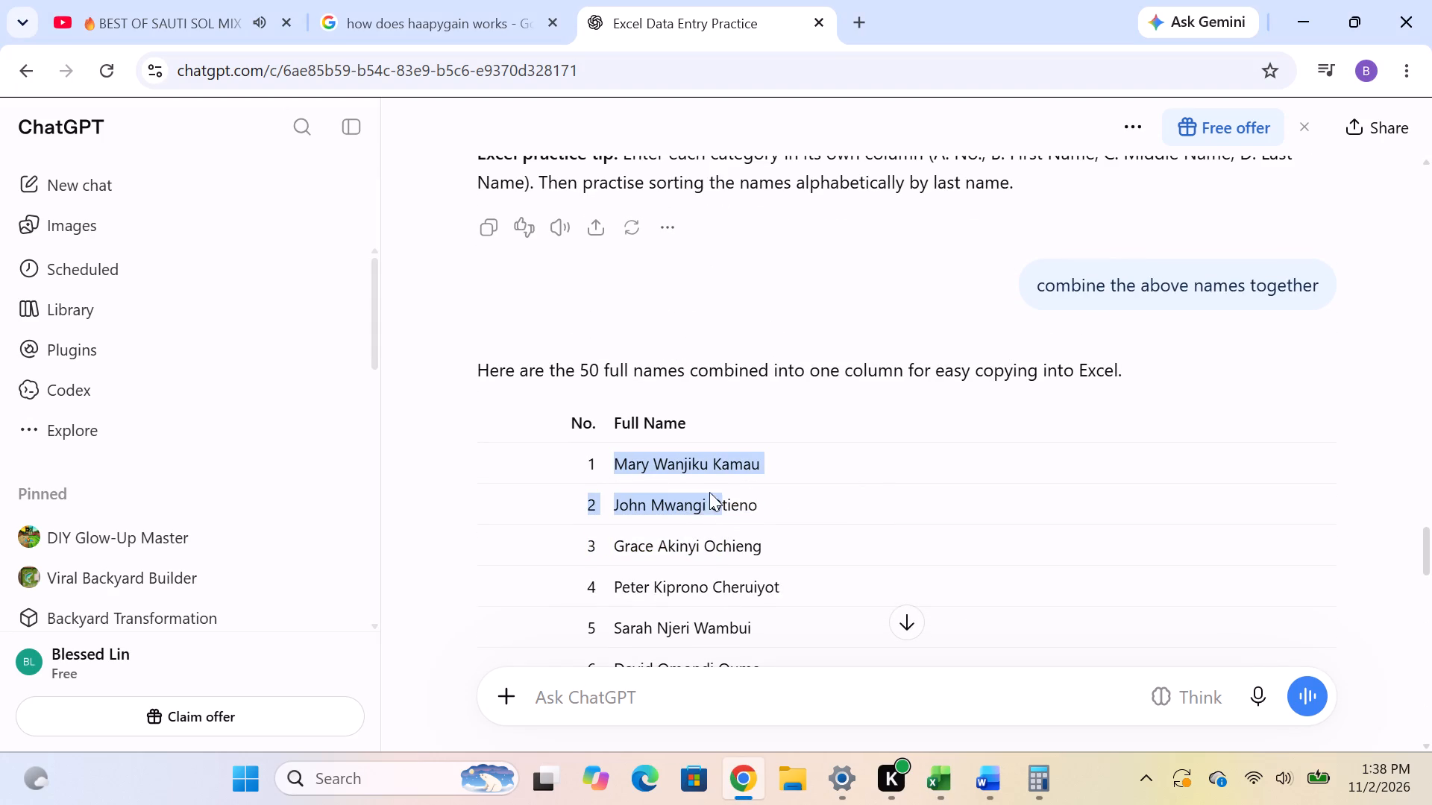
left_click_drag(709, 492, 789, 524)
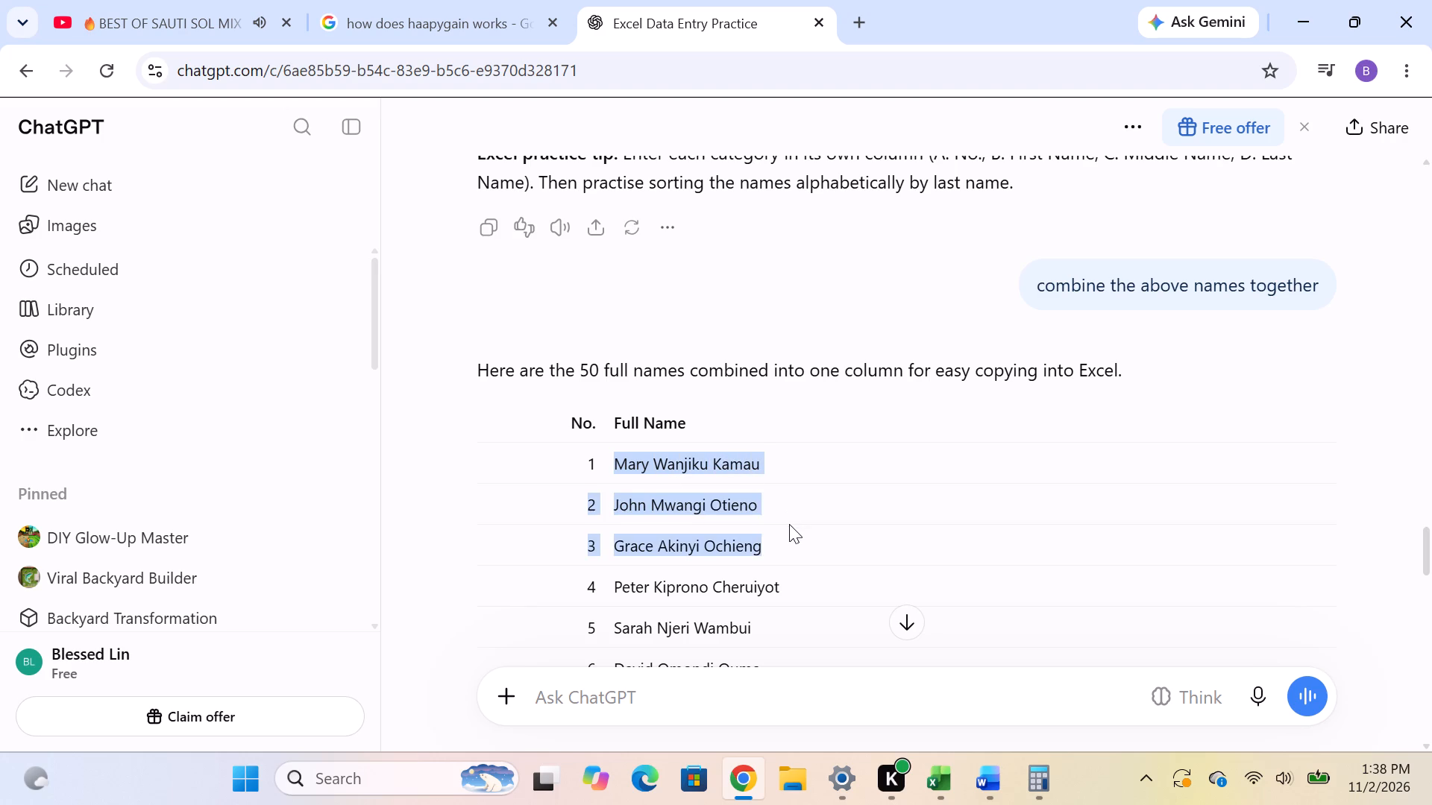
left_click_drag(789, 524, 795, 654)
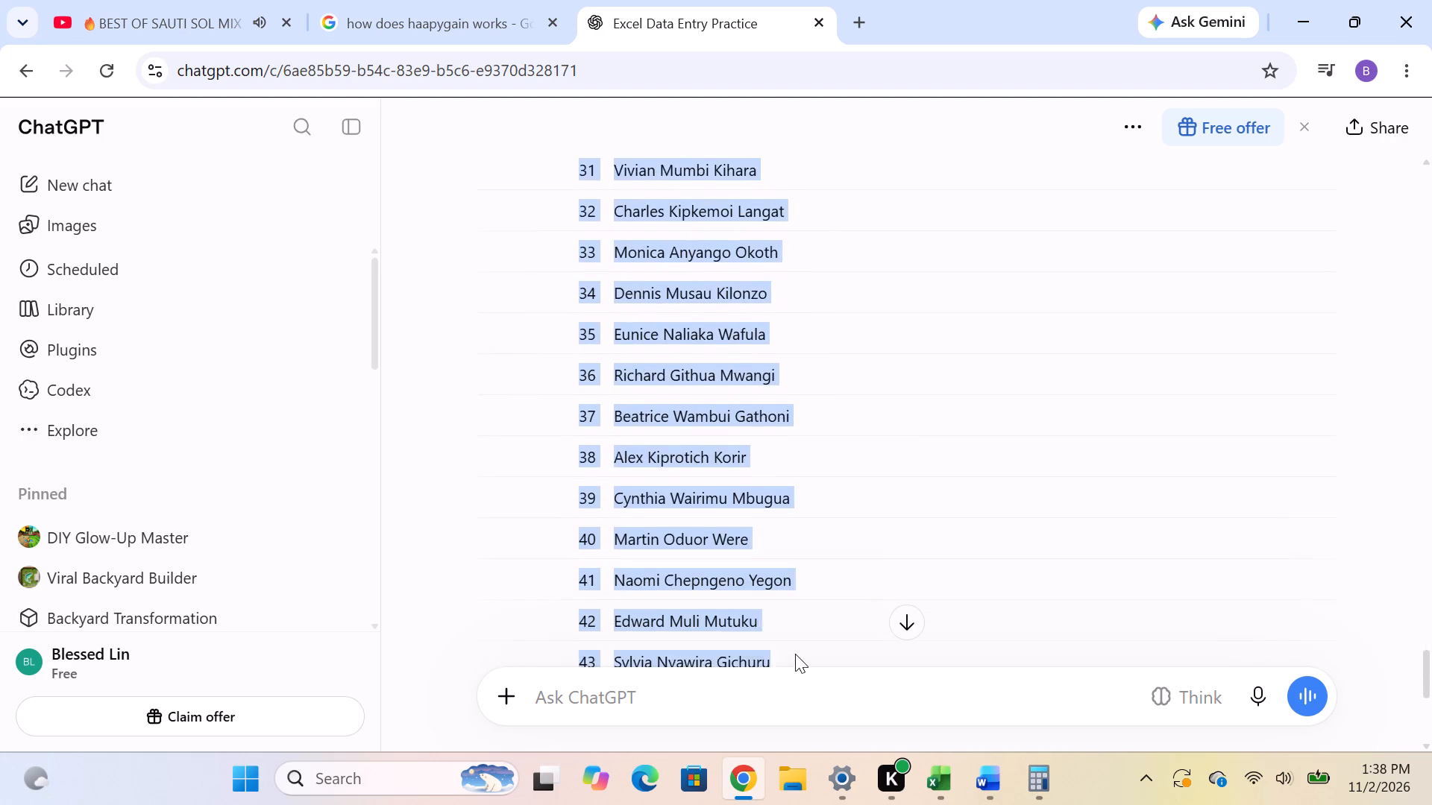
left_click_drag(795, 654, 794, 483)
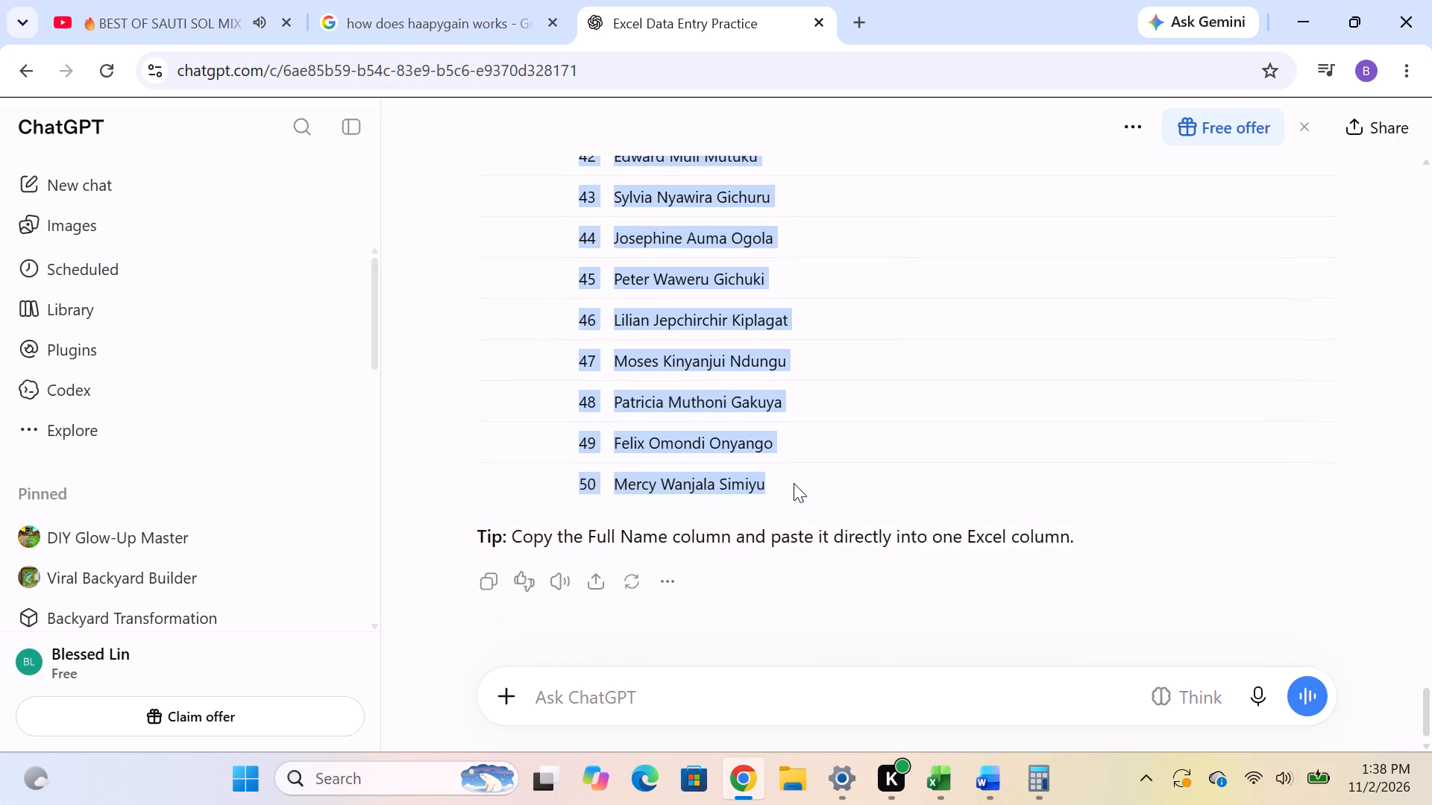
left_click_drag(794, 483, 795, 479)
right_click(729, 470)
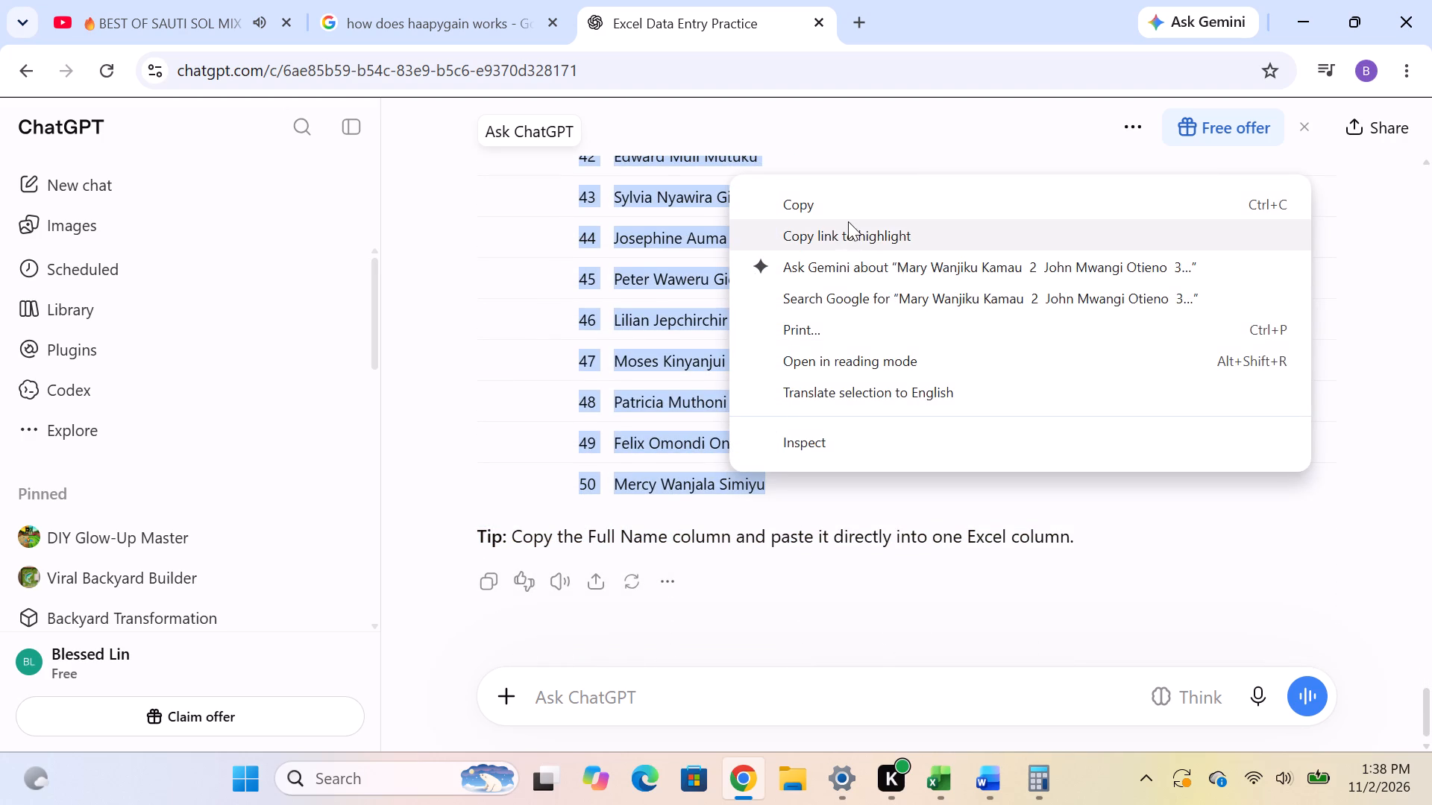
left_click(845, 205)
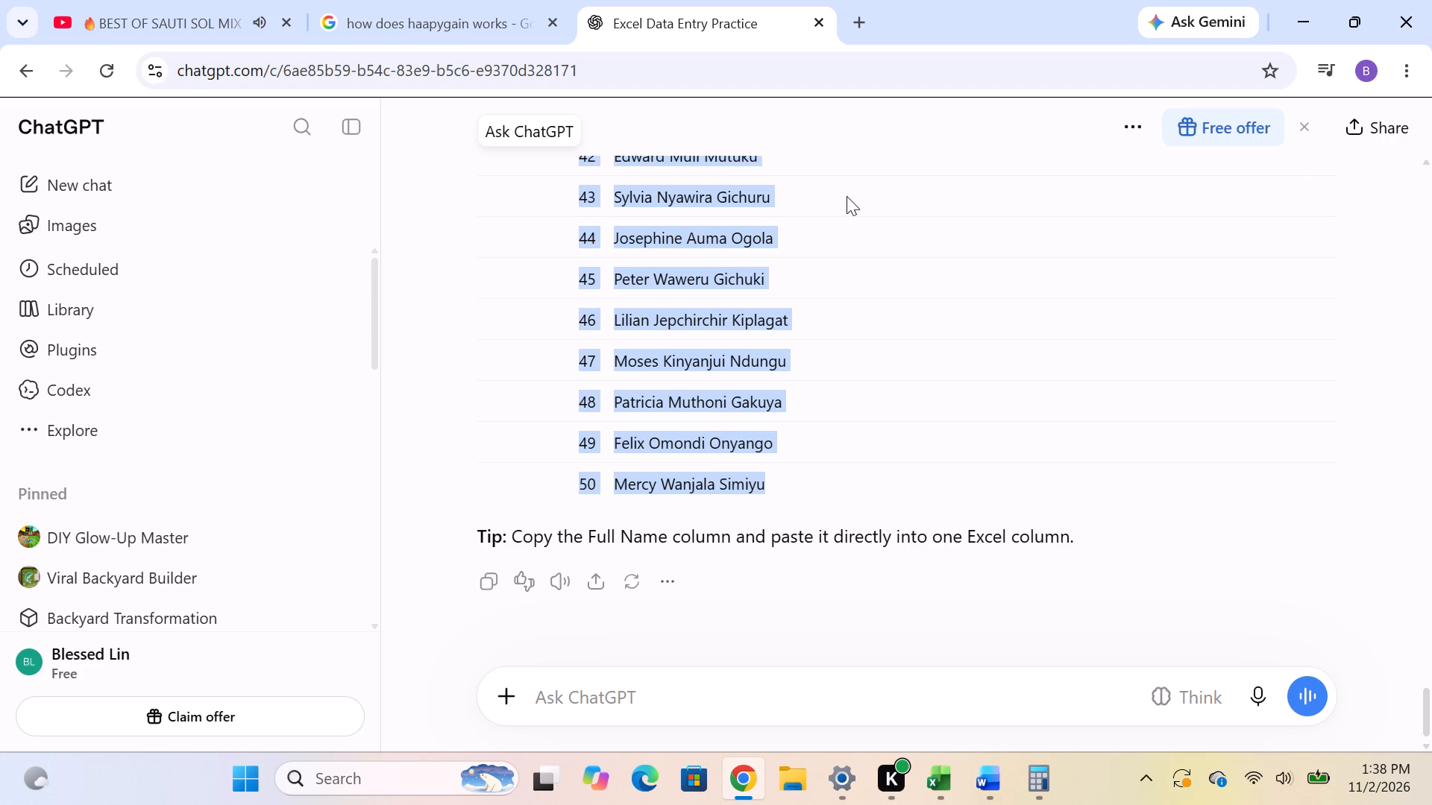
Return to Book1 in Excel and paste the copied names from cell C17 down, directly under CUSTOMER NAMES.
left_click(933, 790)
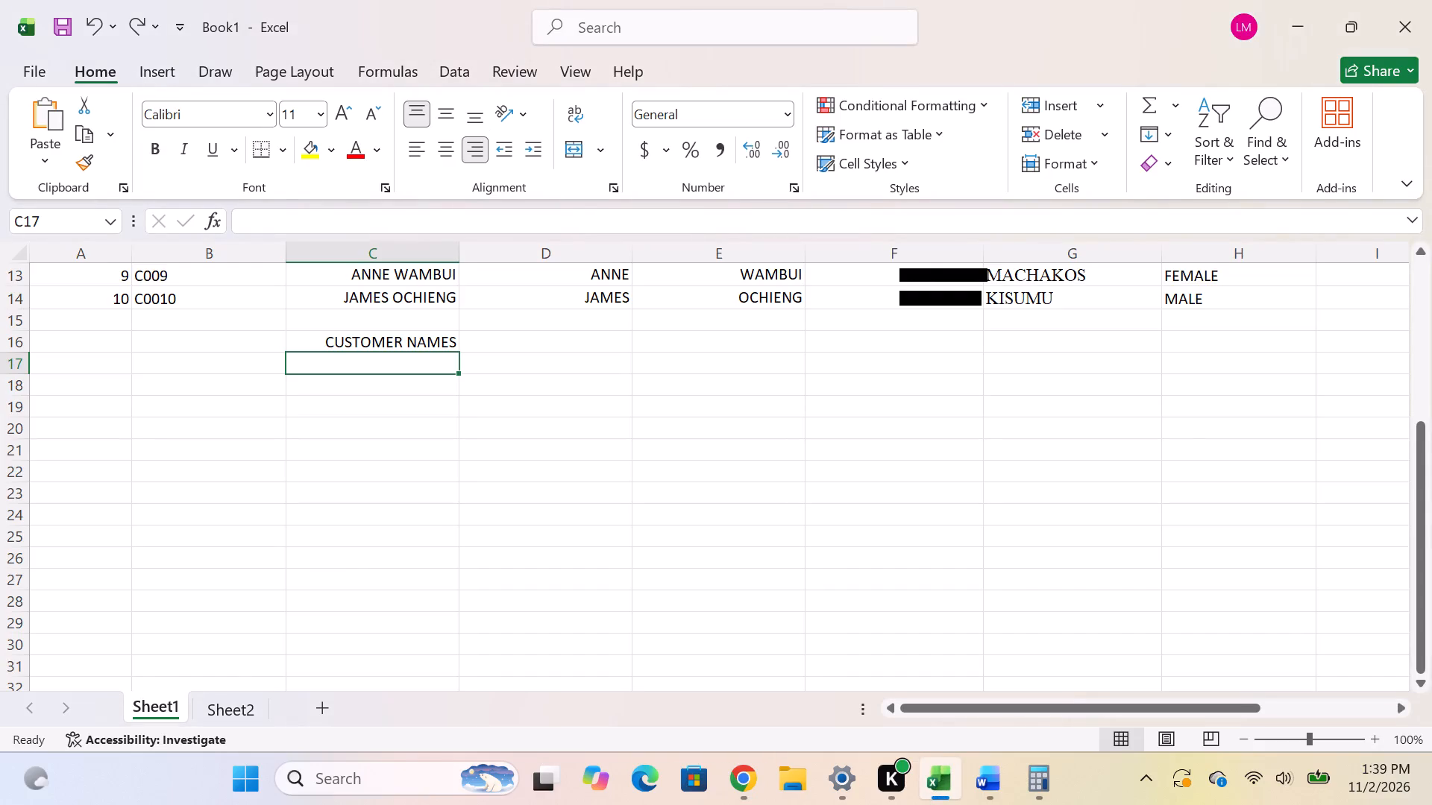
right_click(421, 357)
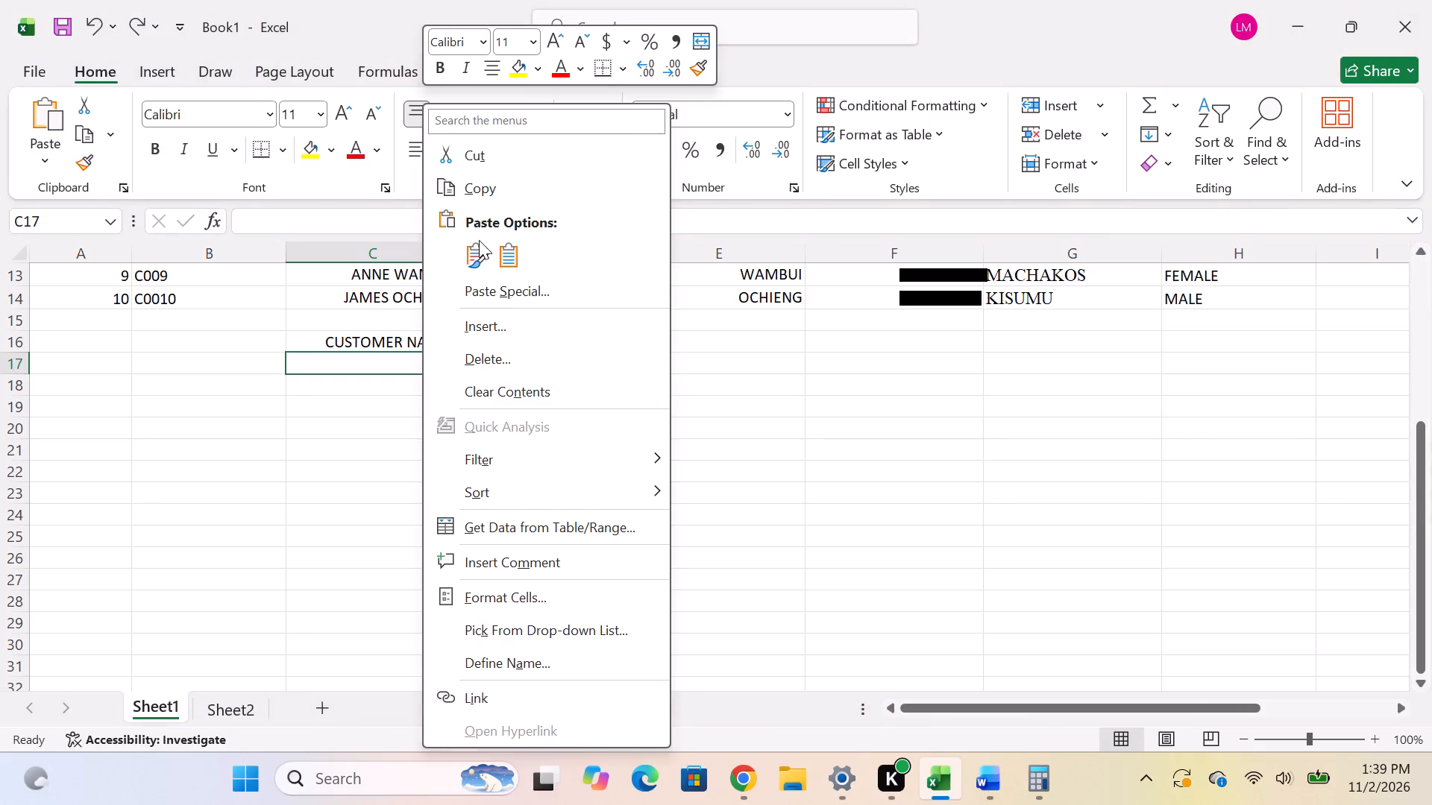
left_click(479, 240)
left_click(538, 449)
left_click(445, 413)
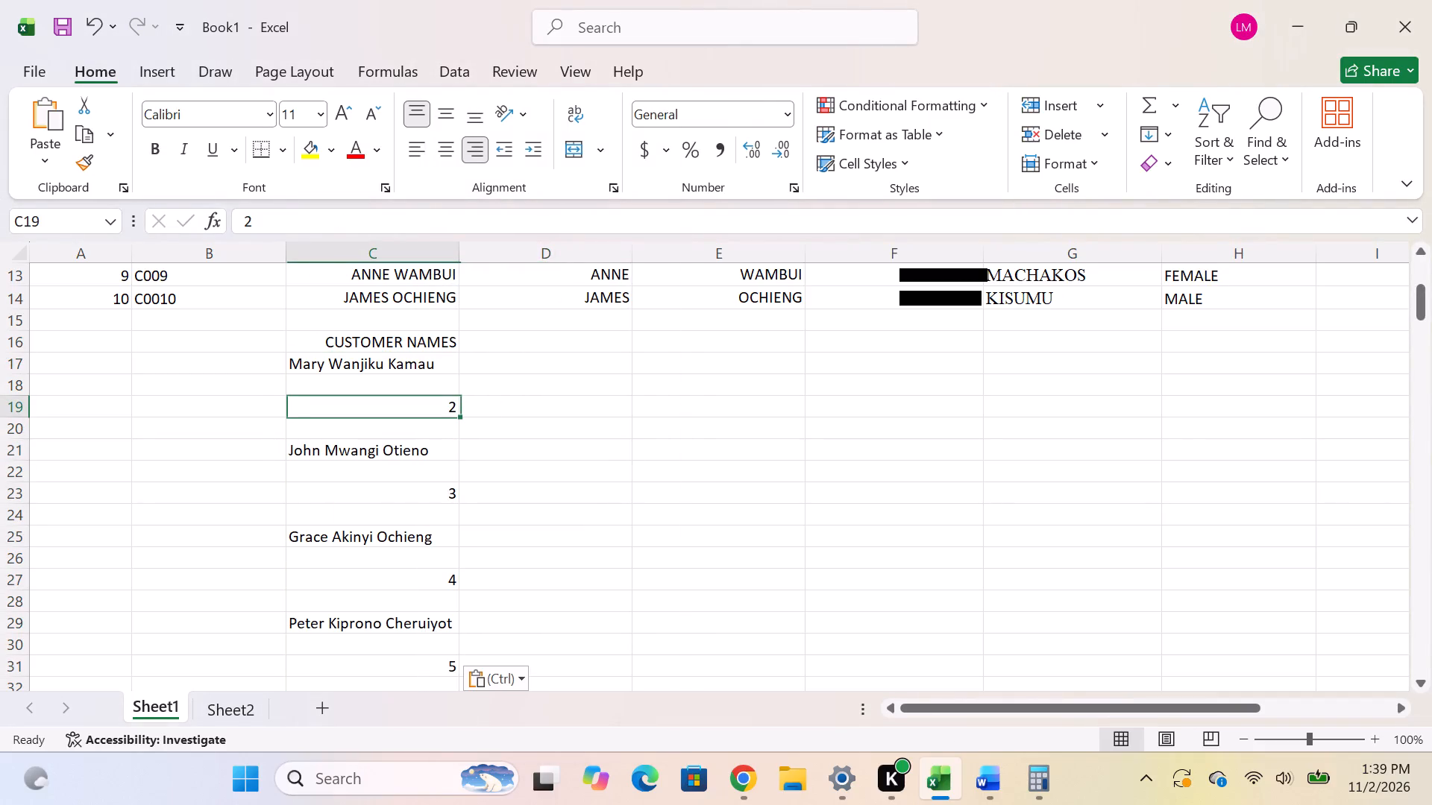
Delete the blank rows and the row containing 2 between the first and second names under CUSTOMER NAMES.
left_click(6, 382)
right_click(7, 382)
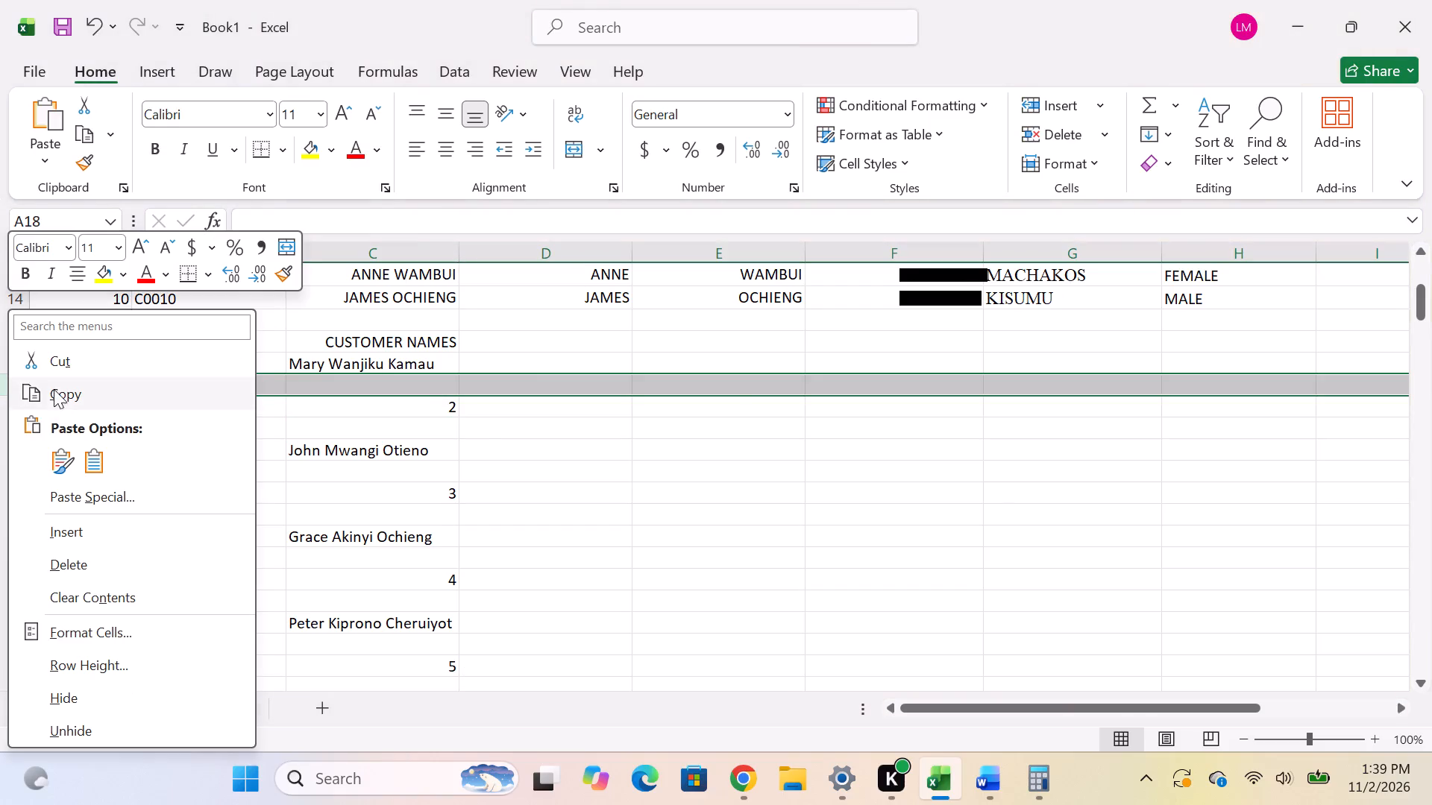
left_click(53, 359)
left_click(24, 383)
right_click(23, 383)
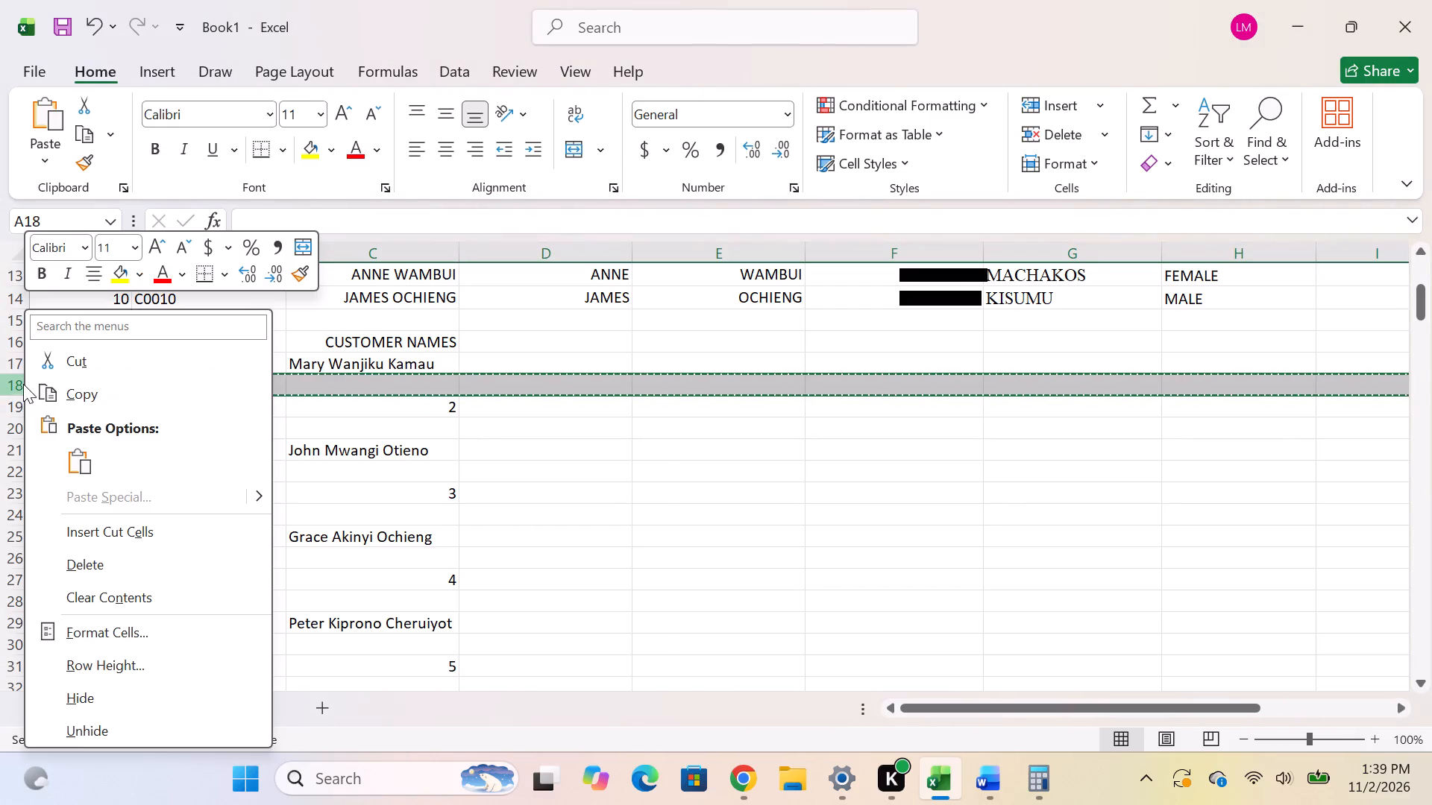
left_click(92, 556)
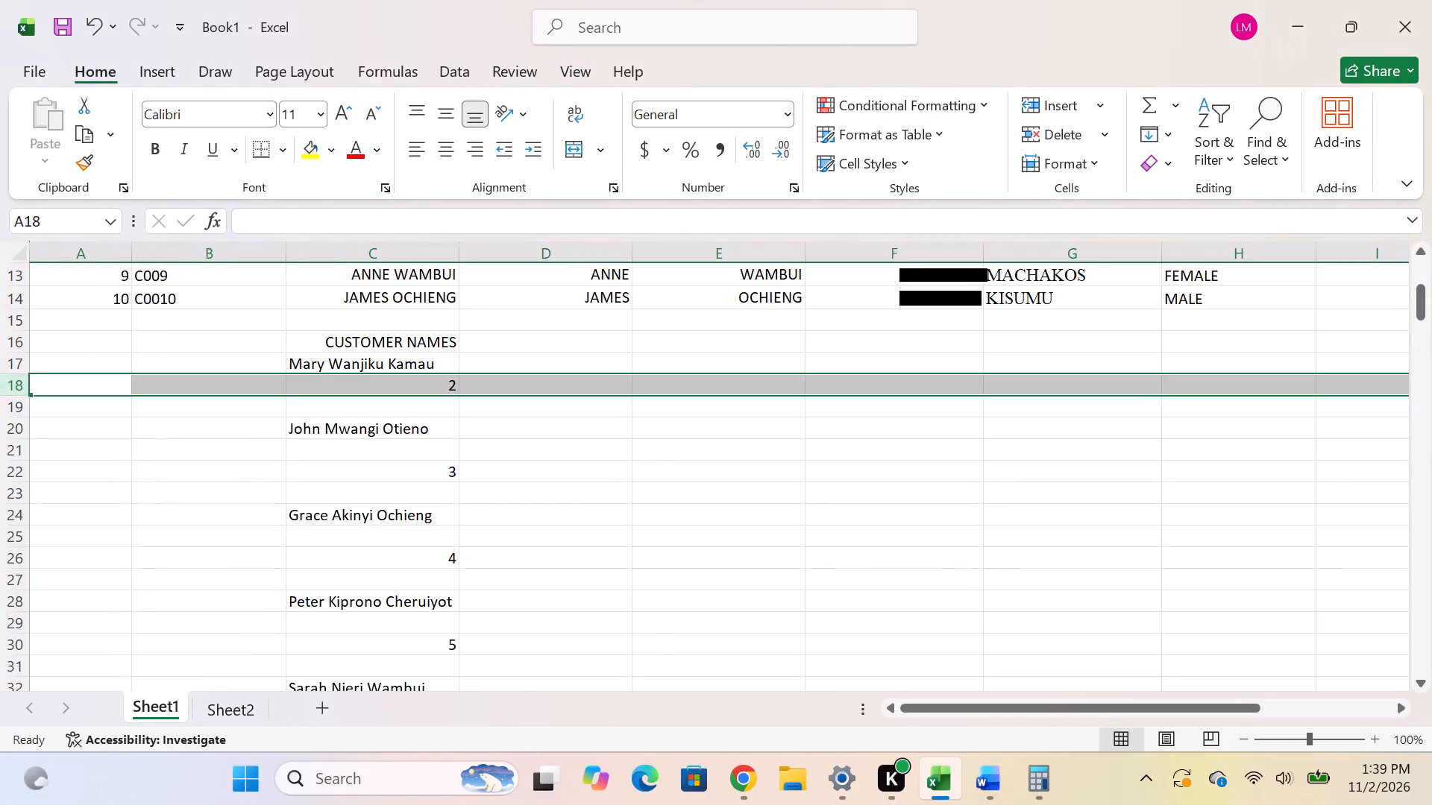
right_click(13, 385)
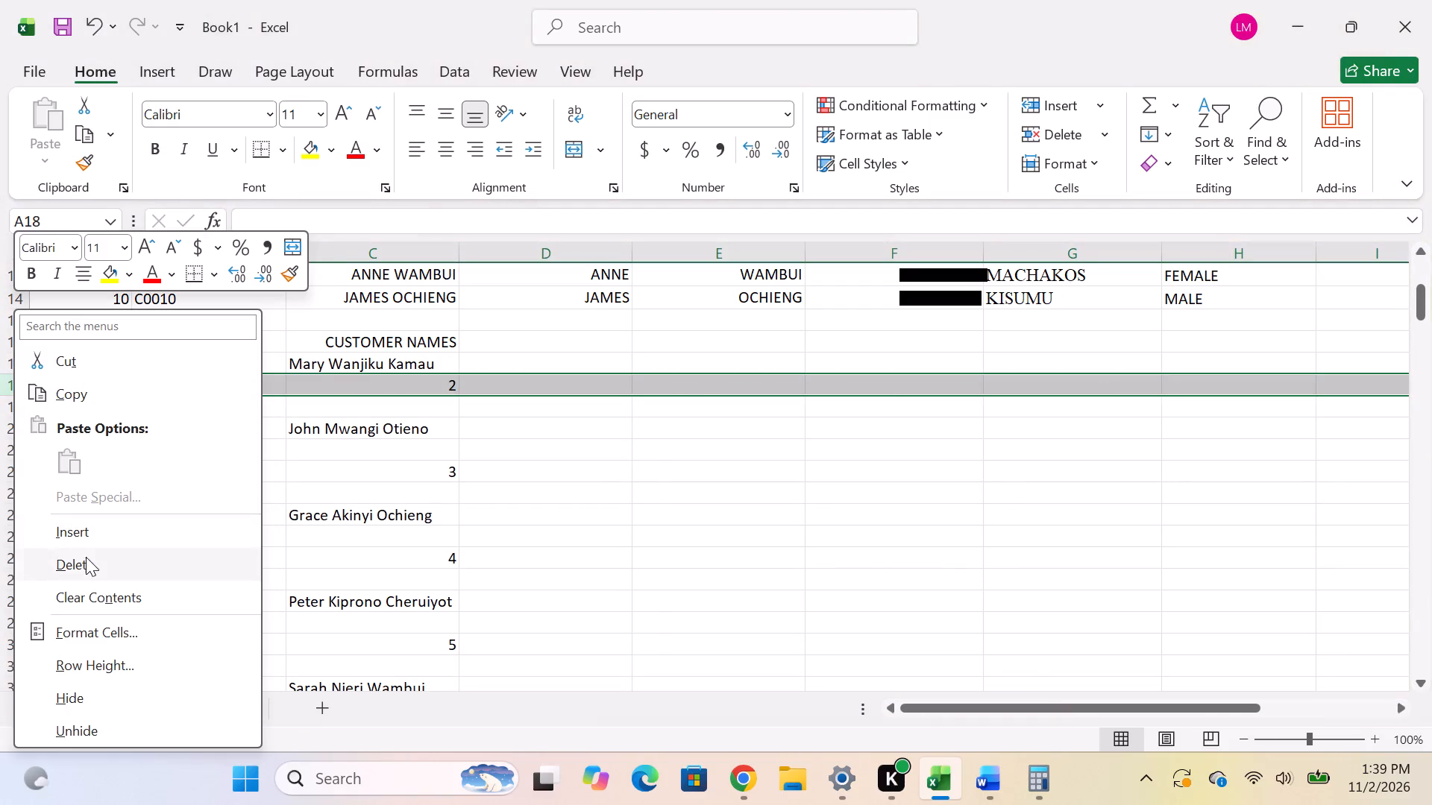
left_click(86, 560)
left_click(19, 385)
right_click(17, 385)
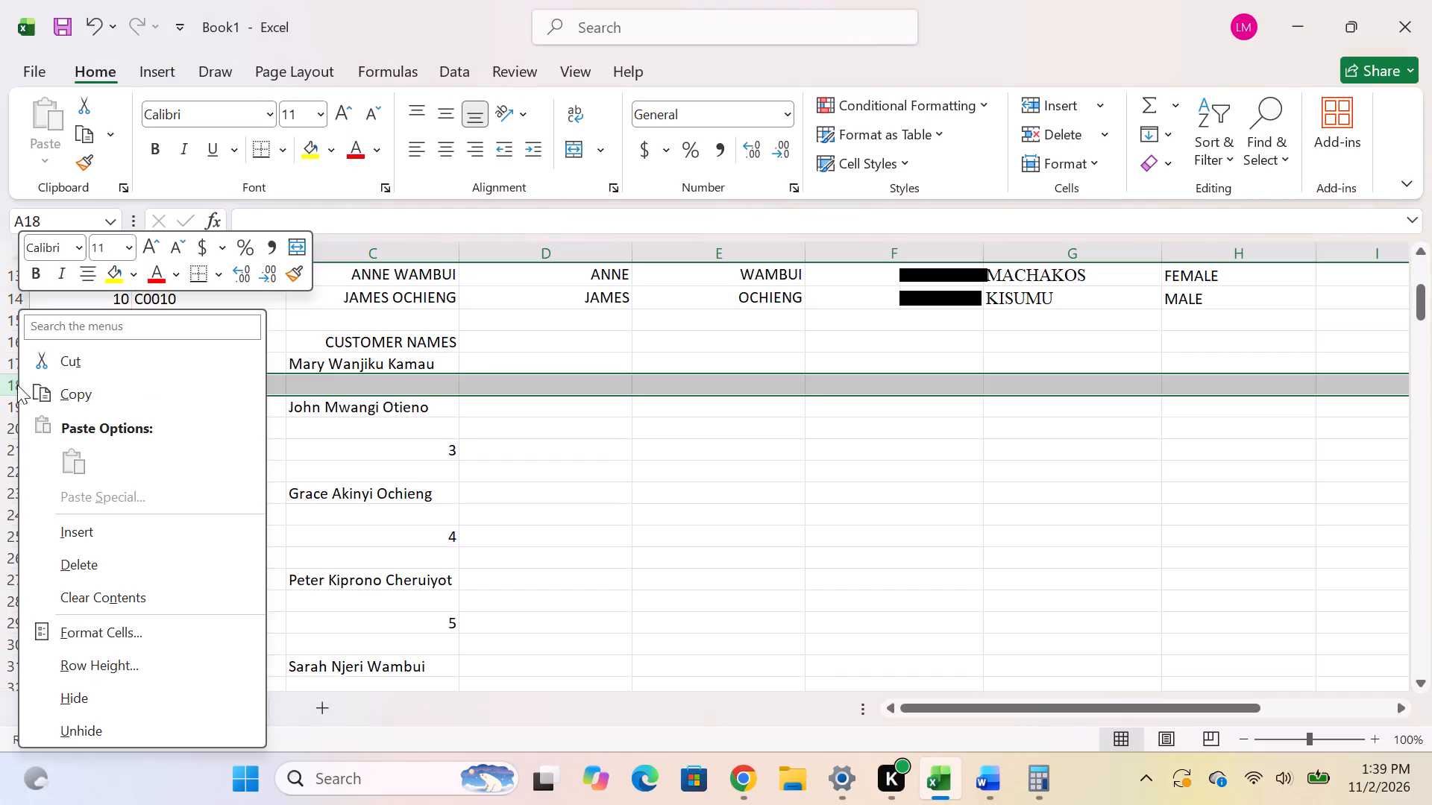
left_click(50, 561)
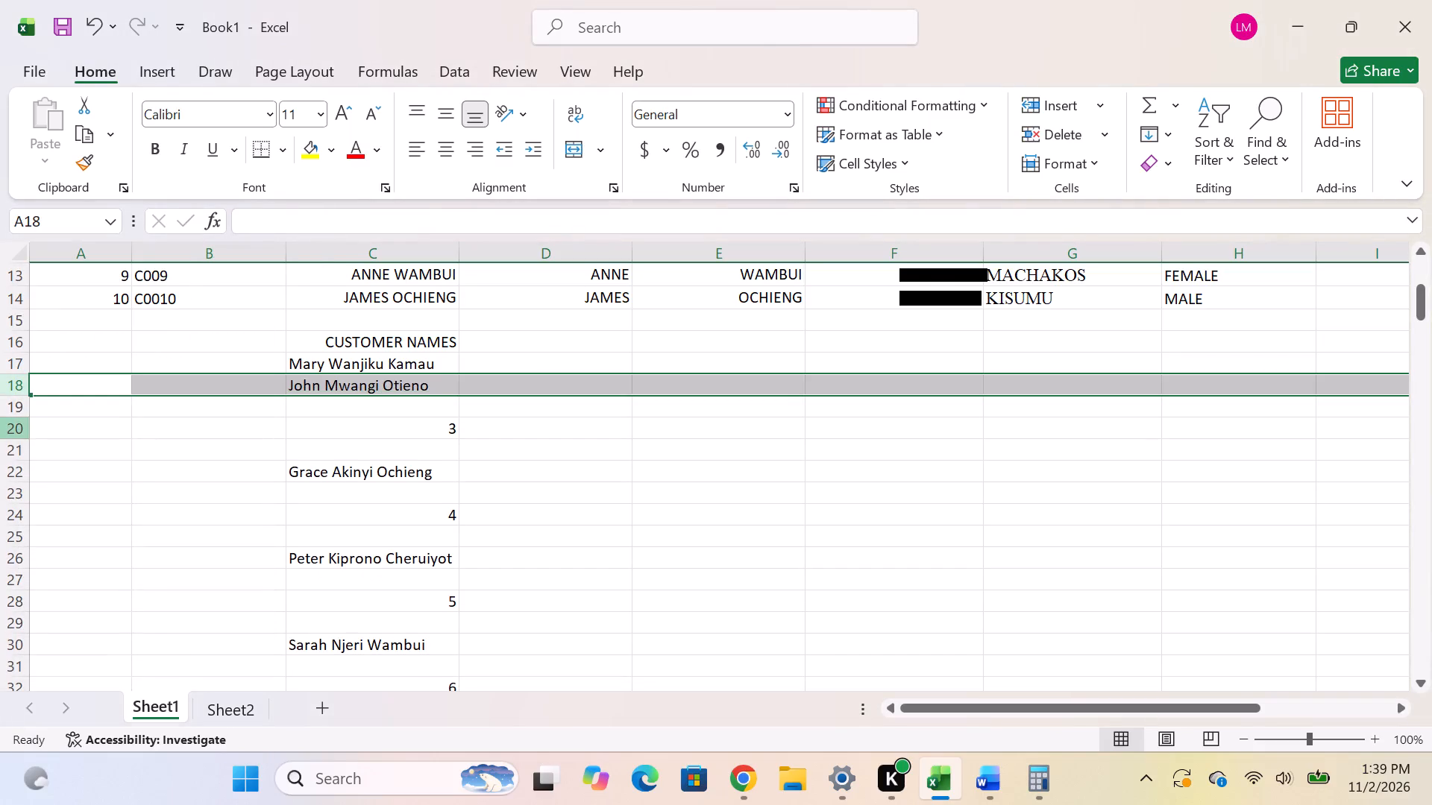
Delete the row containing 3 and the blank rows around it, between the second and third names under CUSTOMER NAMES.
left_click(0, 407)
right_click(13, 408)
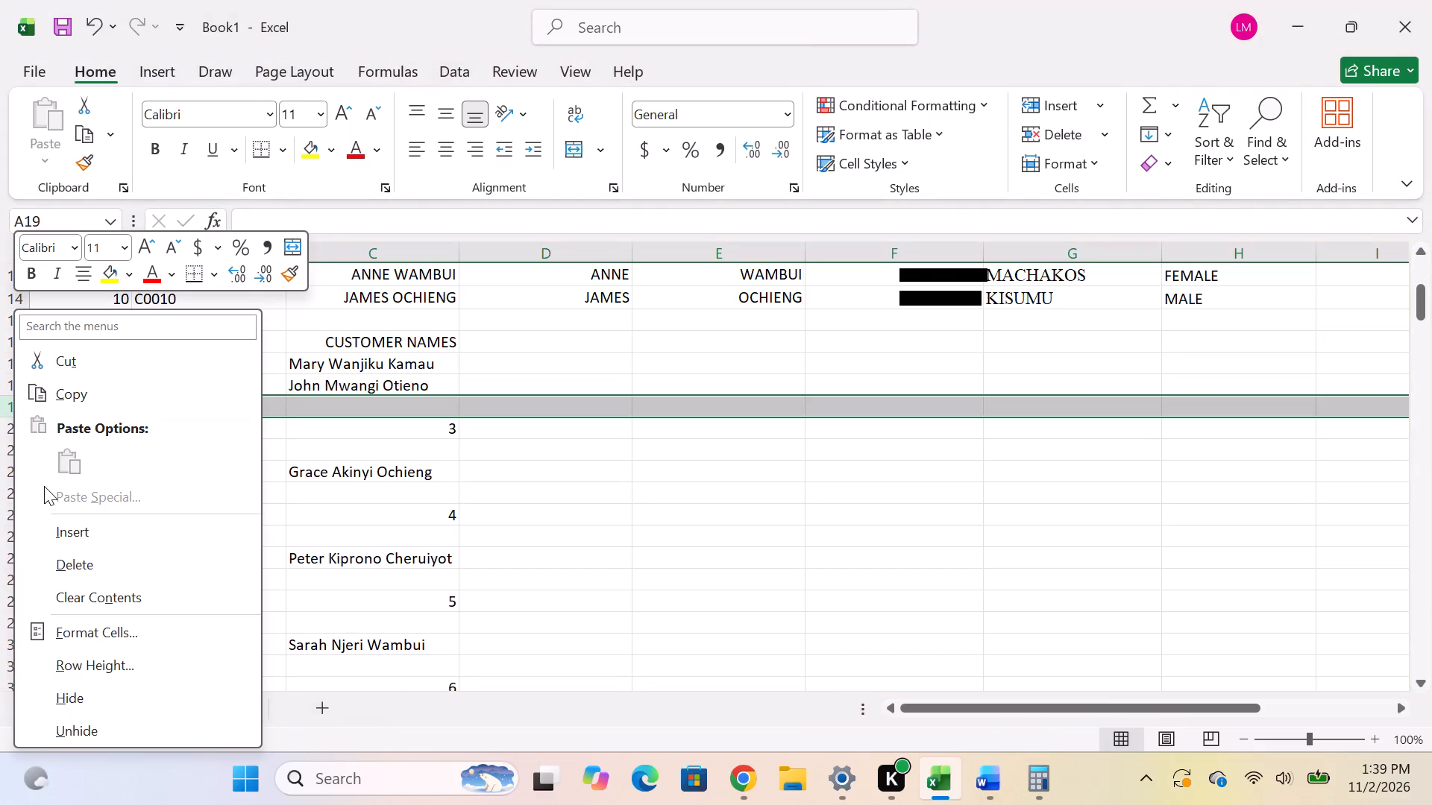
left_click(63, 564)
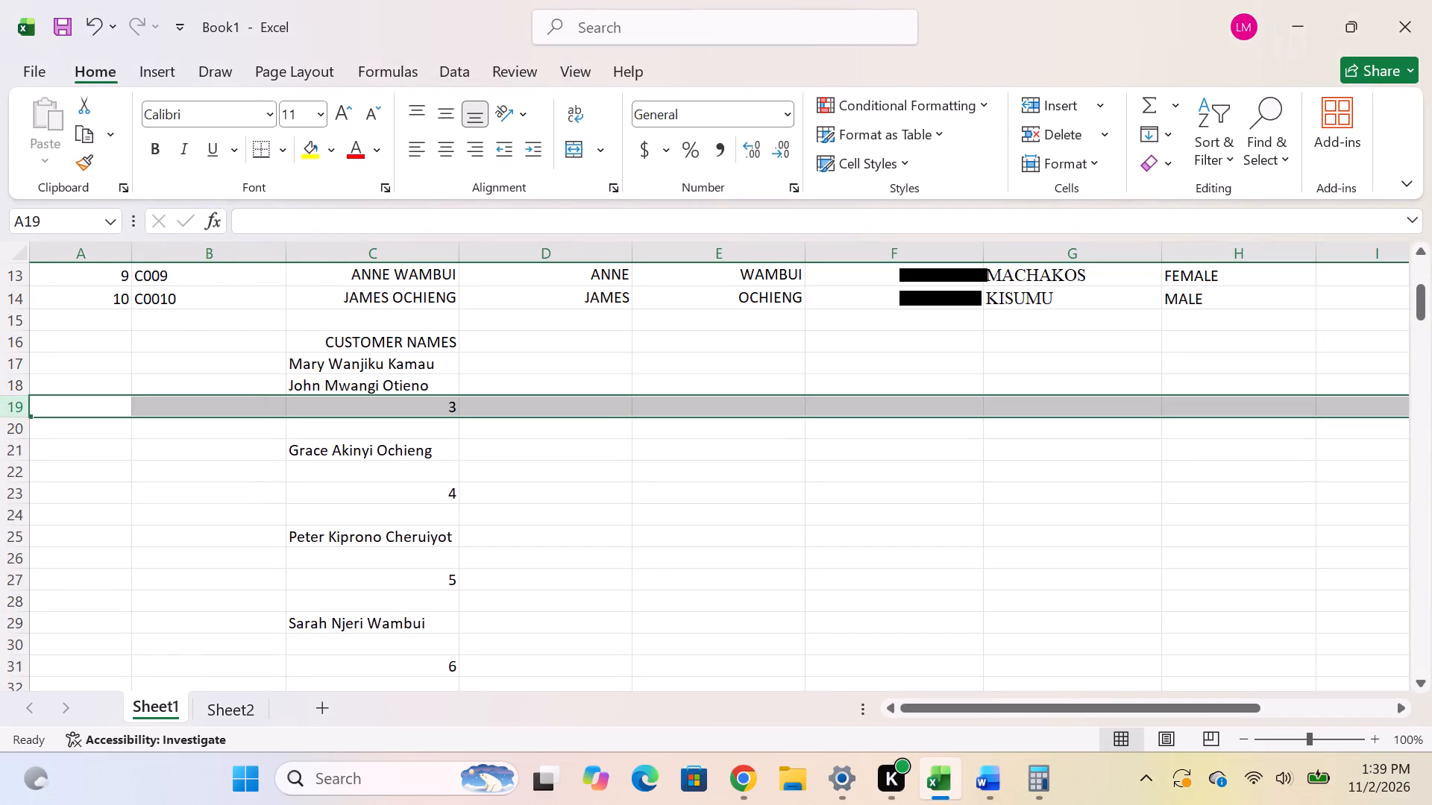
right_click(13, 406)
left_click(87, 558)
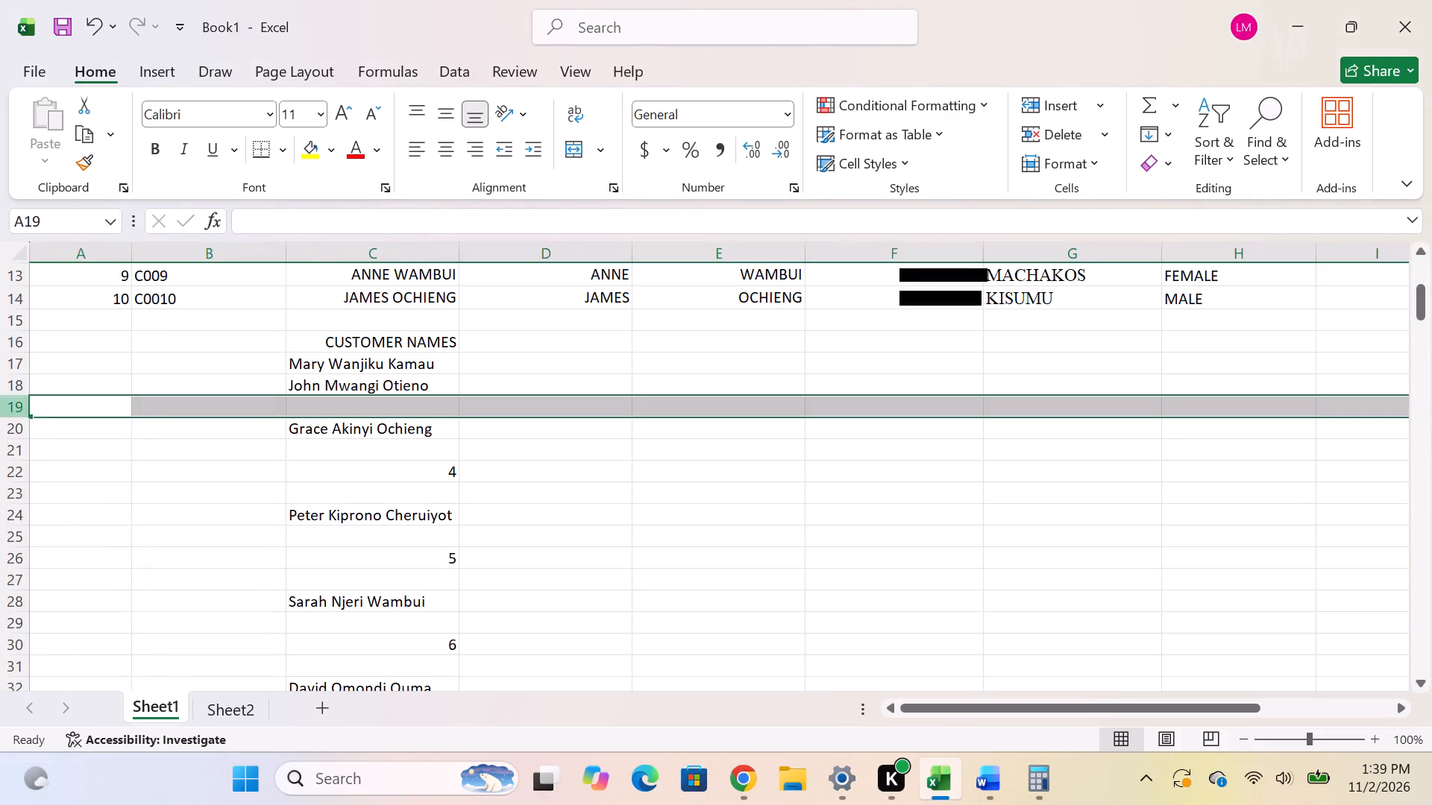
right_click(16, 412)
left_click(81, 563)
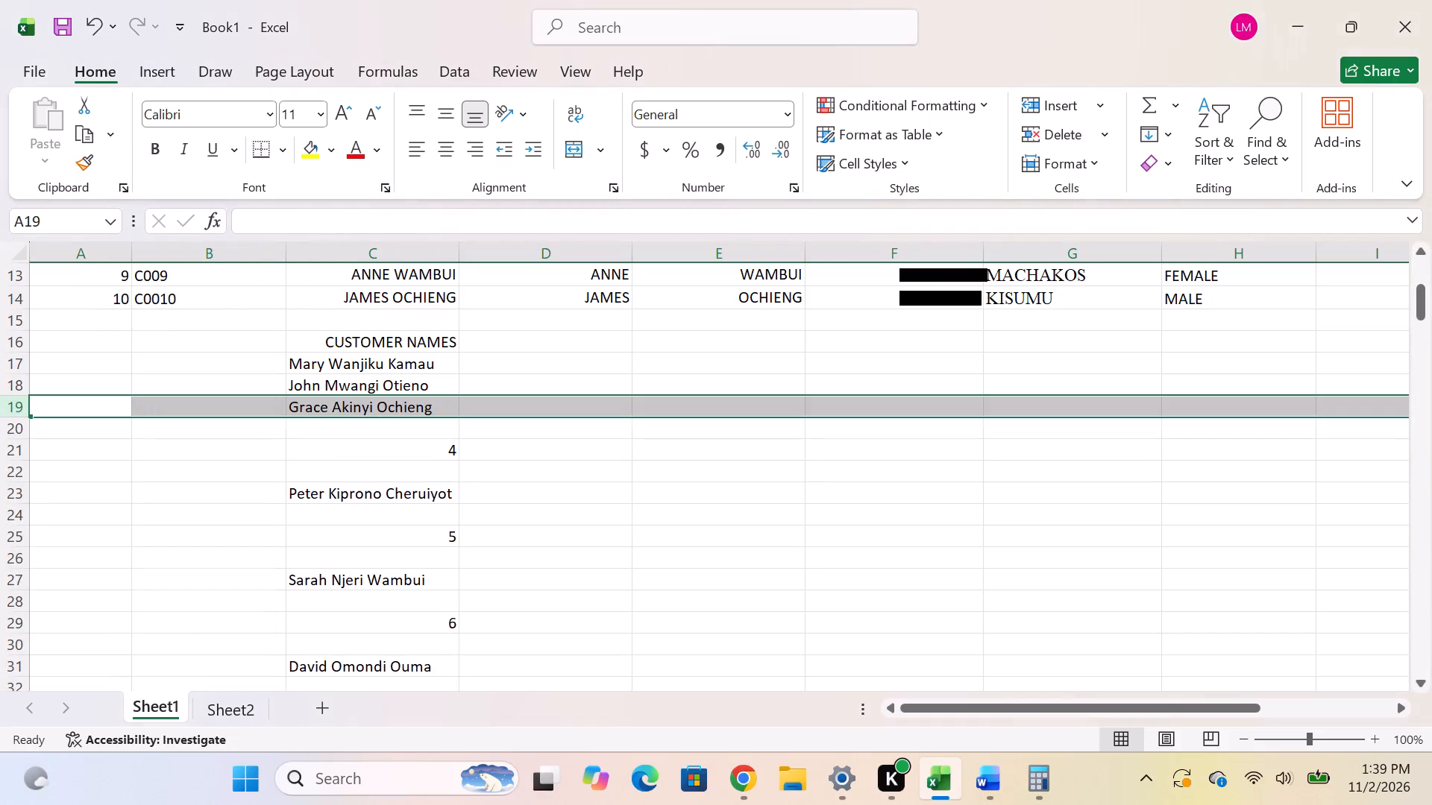
Delete the row containing 4 and the blank rows around it, between the third and fourth customer names.
left_click(19, 427)
right_click(19, 427)
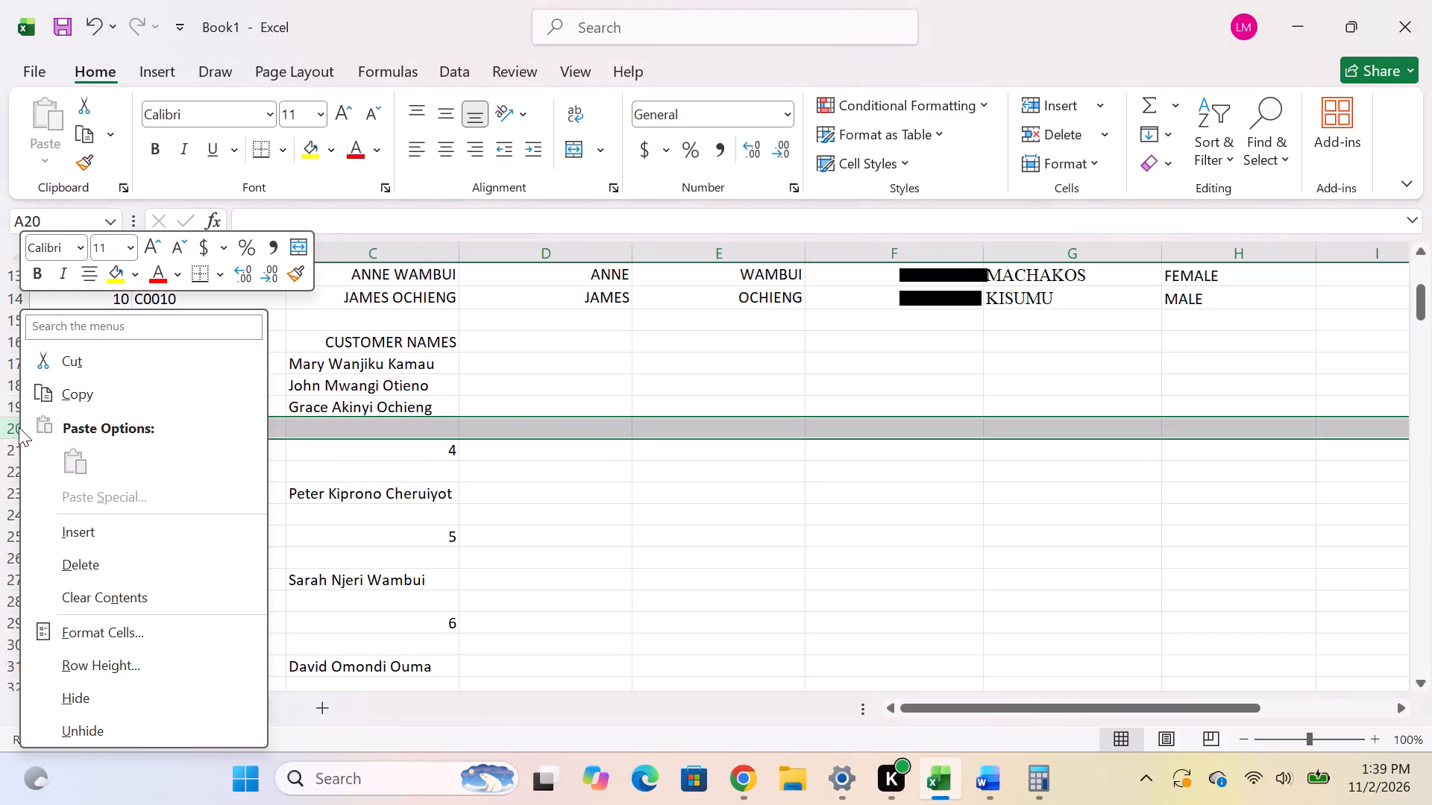
left_click(81, 566)
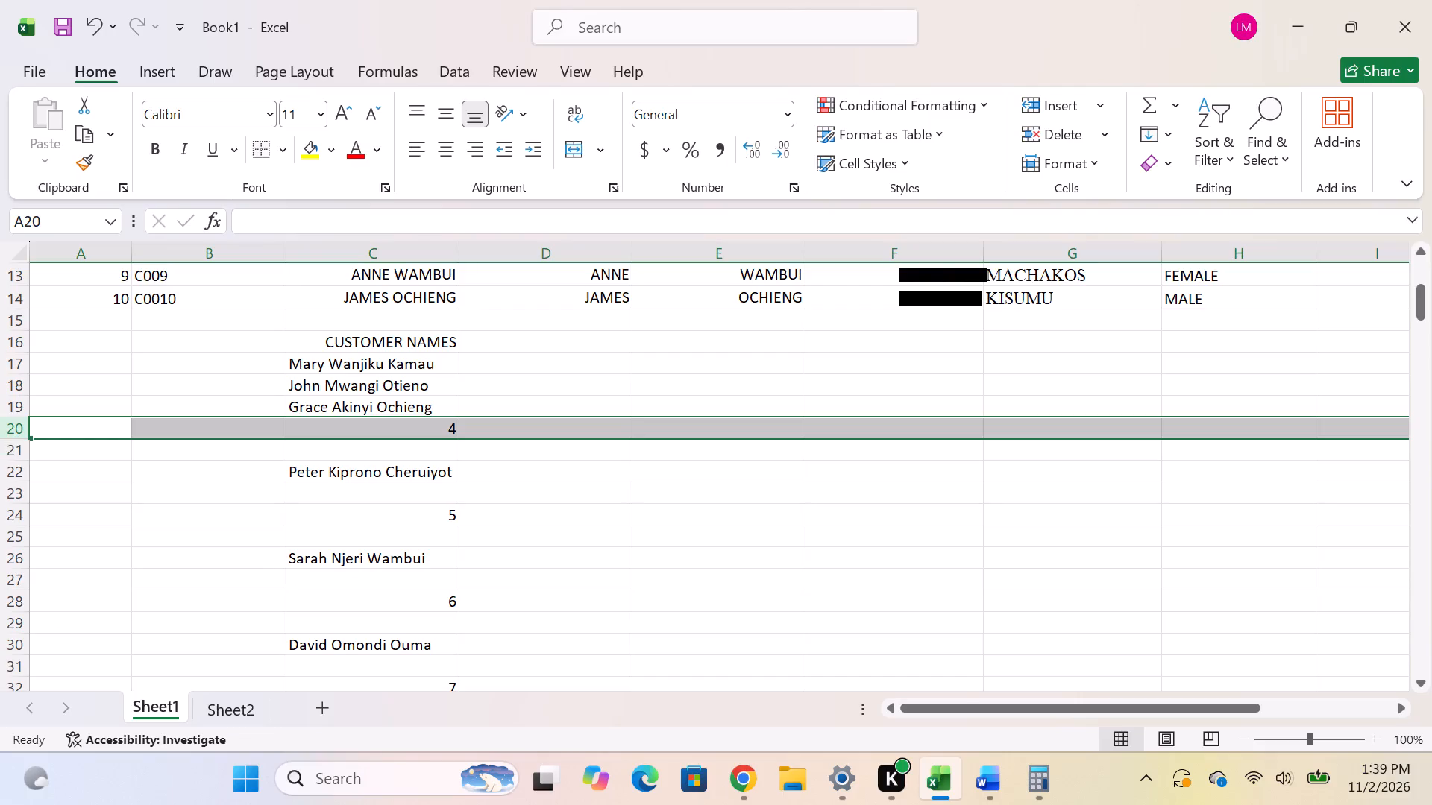
left_click(9, 431)
right_click(9, 430)
left_click(51, 572)
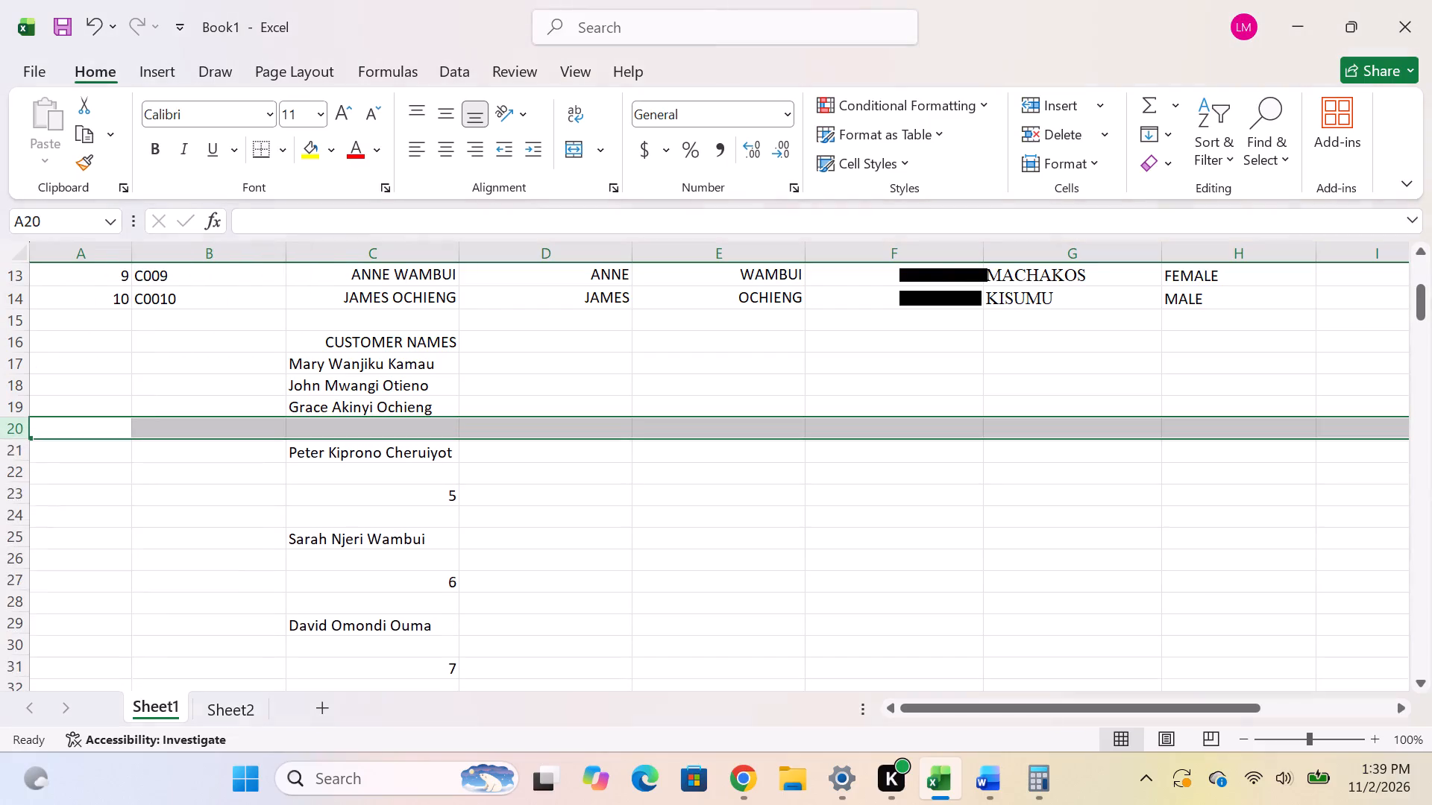
left_click(13, 430)
right_click(11, 430)
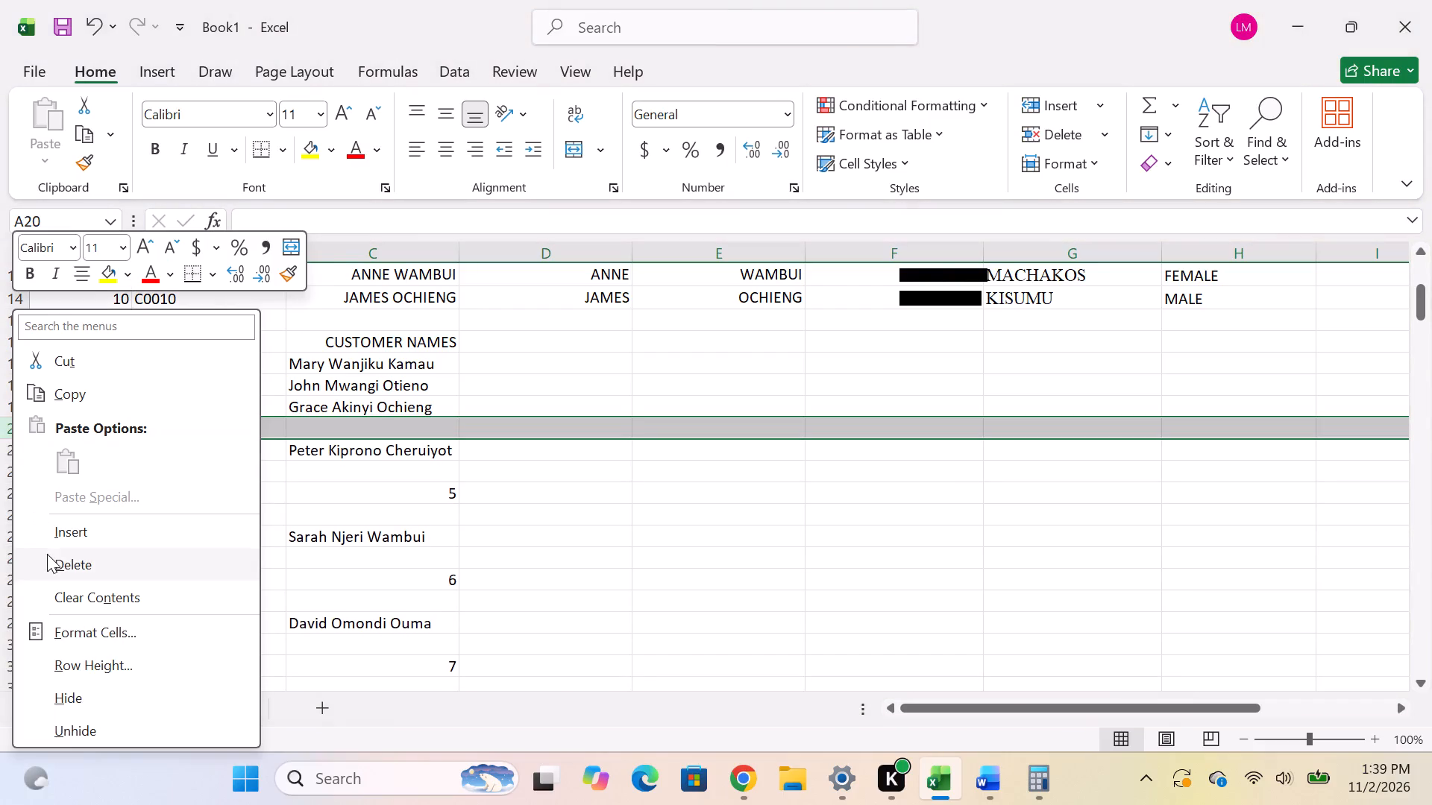
left_click(52, 557)
Delete the row containing 5 and the blank rows around it, between the fourth and fifth customer names.
left_click(13, 445)
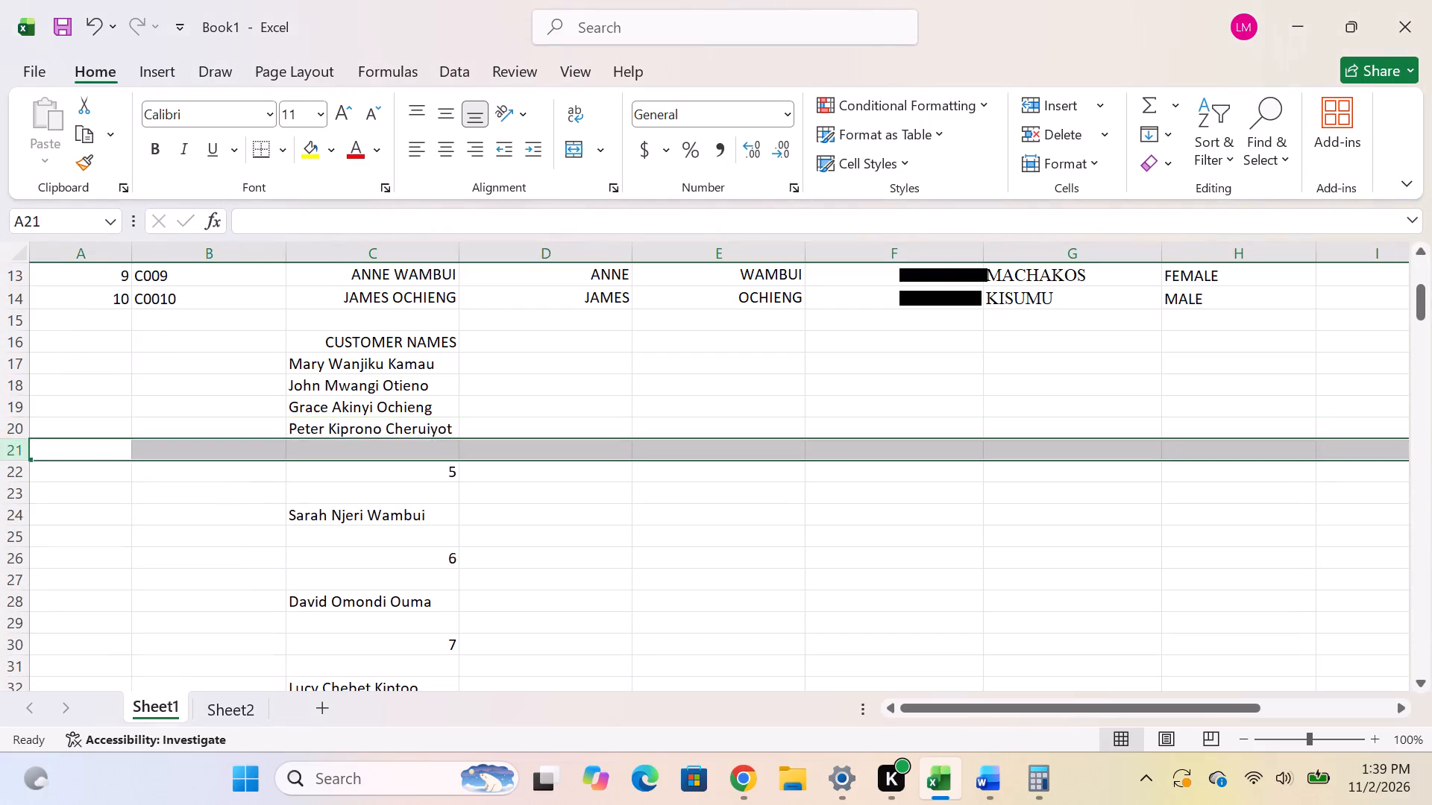
right_click(17, 444)
left_click(412, 441)
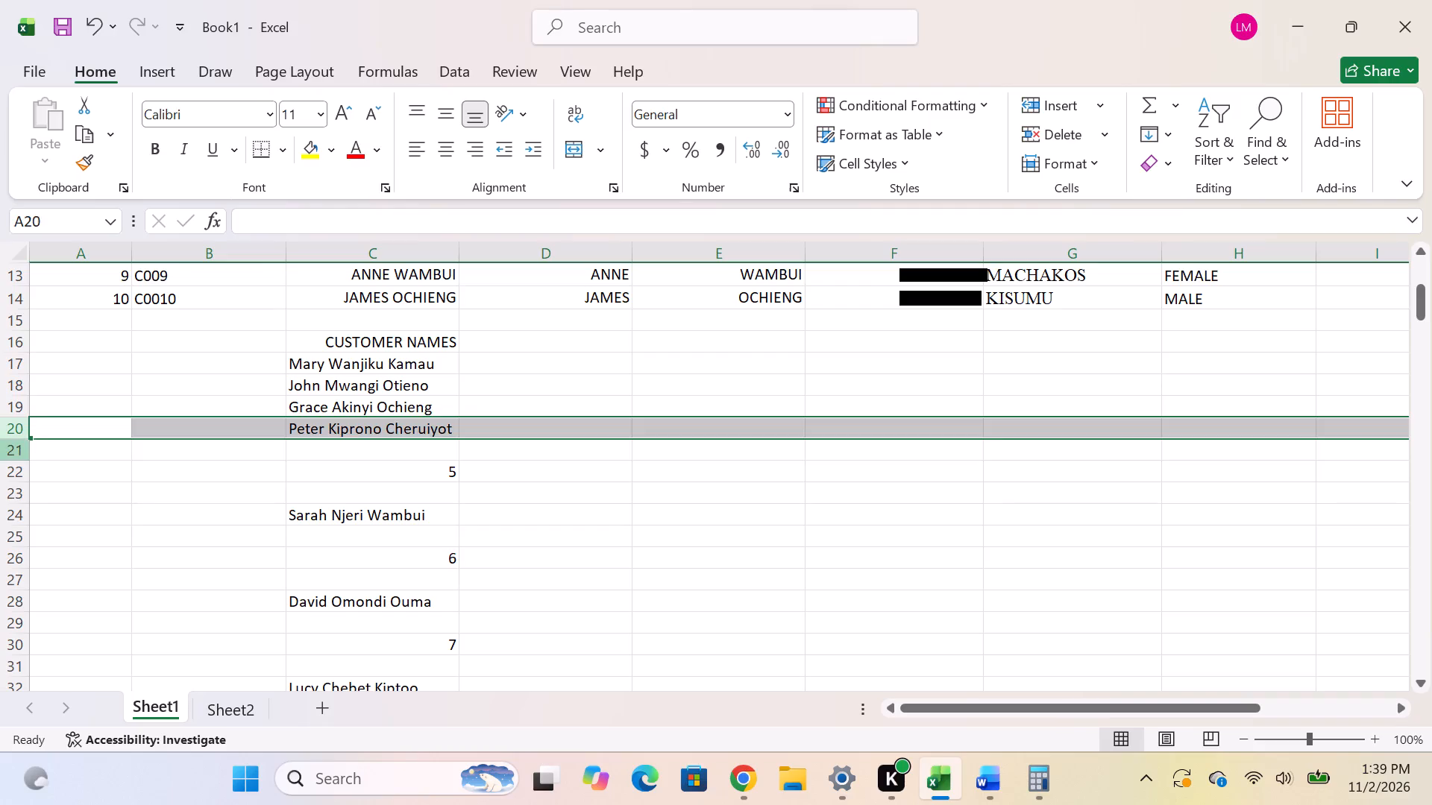
left_click(13, 451)
right_click(13, 452)
left_click(97, 271)
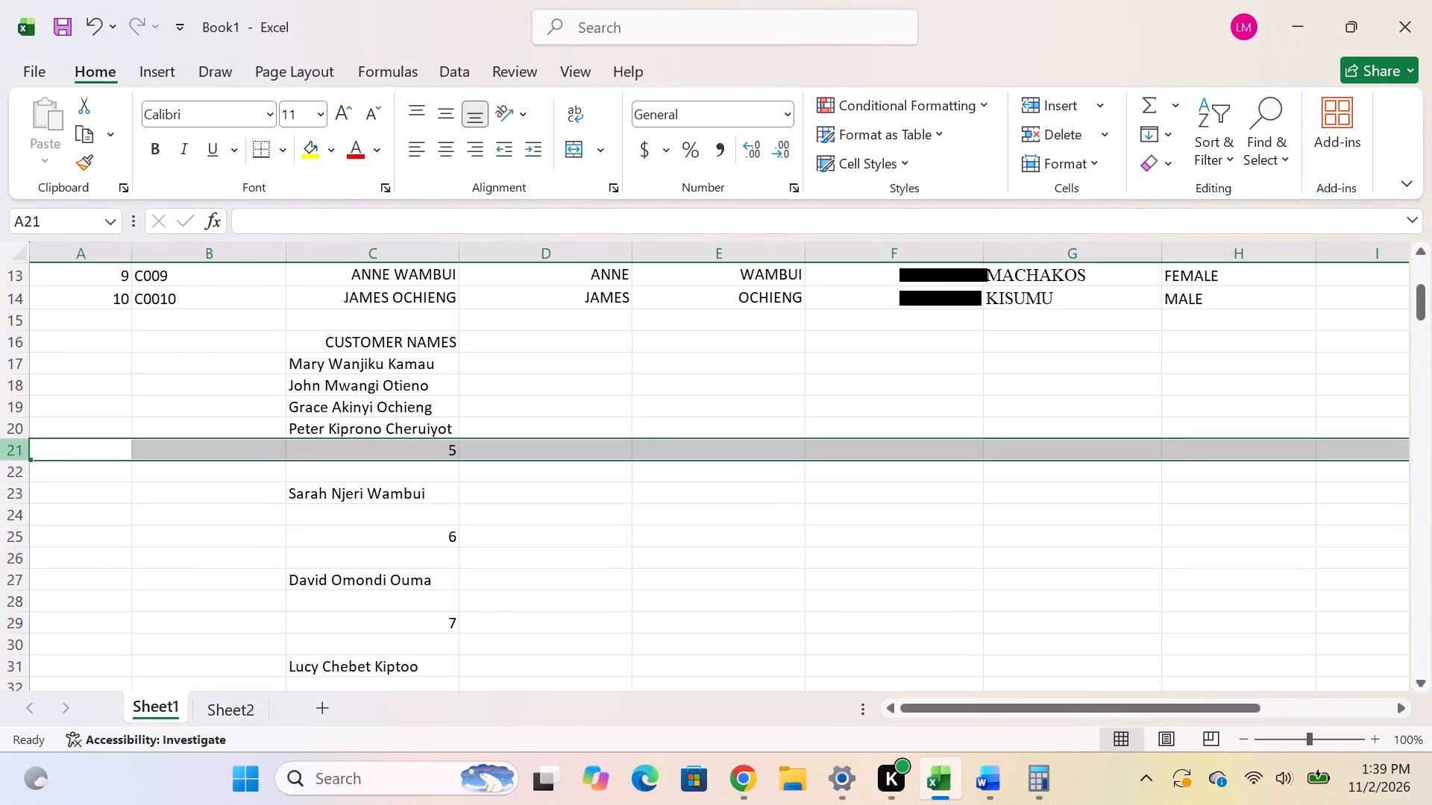
right_click(9, 449)
left_click(87, 261)
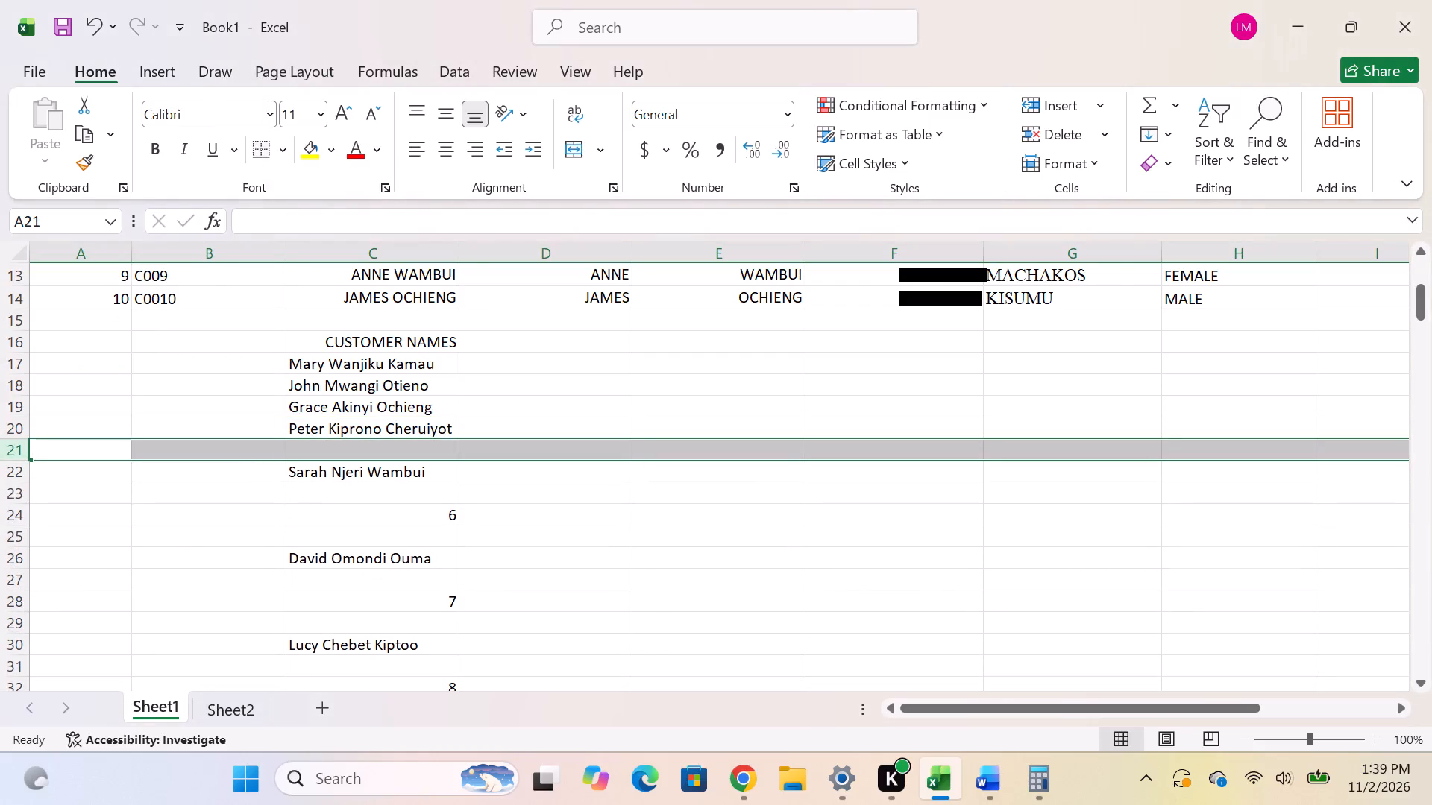
right_click(8, 450)
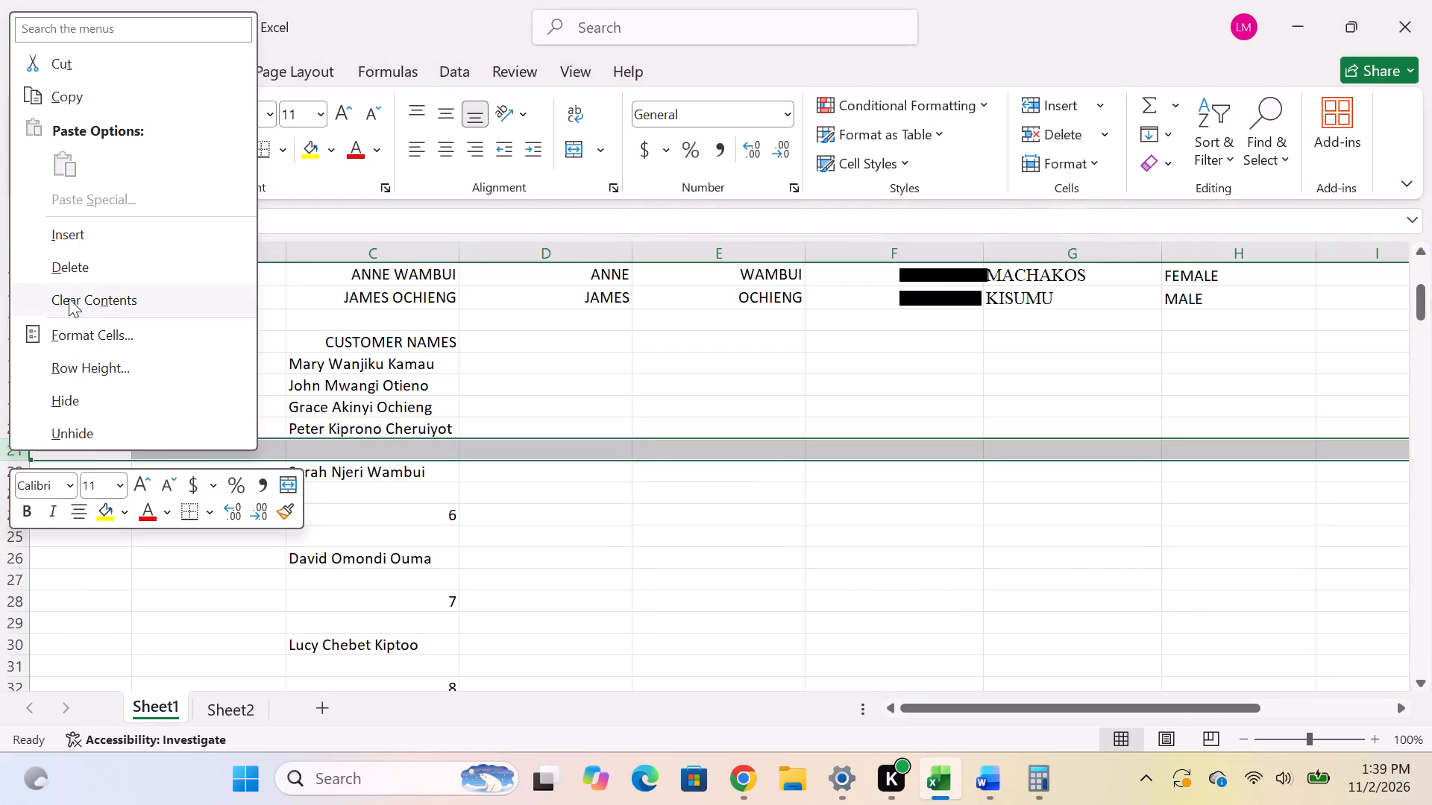
left_click(77, 277)
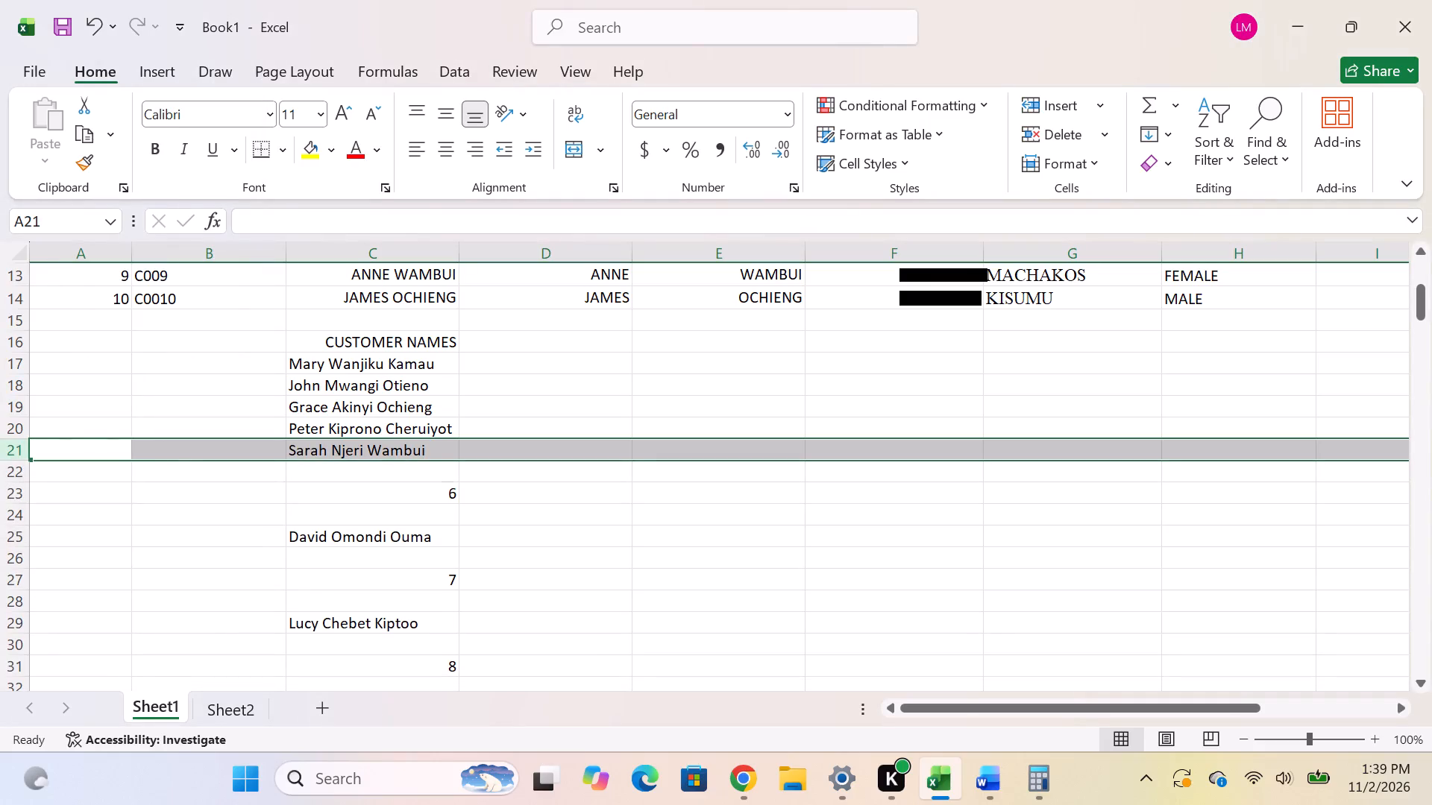
Delete the row containing 6 and the blank rows around it, between the fifth and sixth customer names.
left_click(16, 477)
left_click(15, 473)
right_click(15, 473)
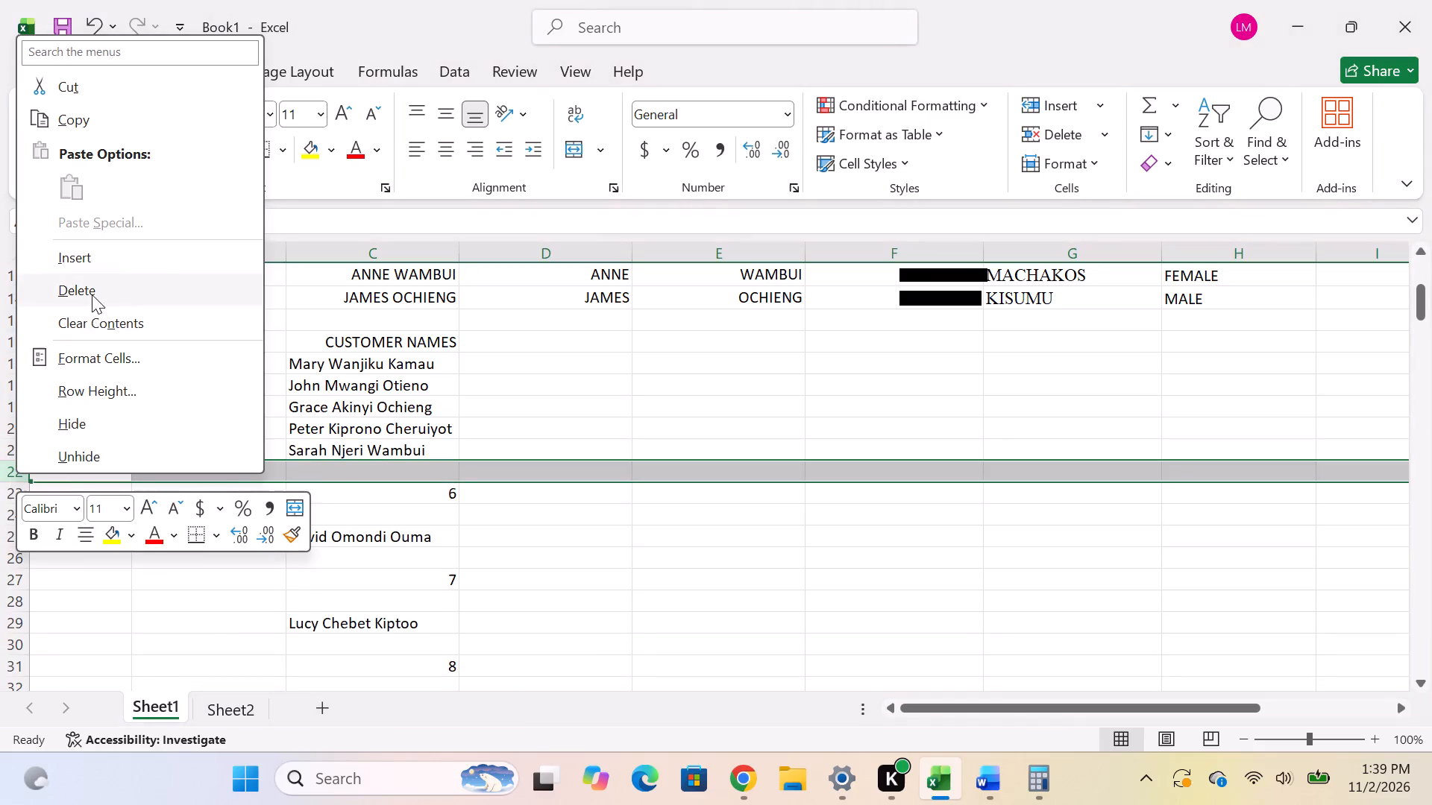
left_click(89, 294)
right_click(19, 478)
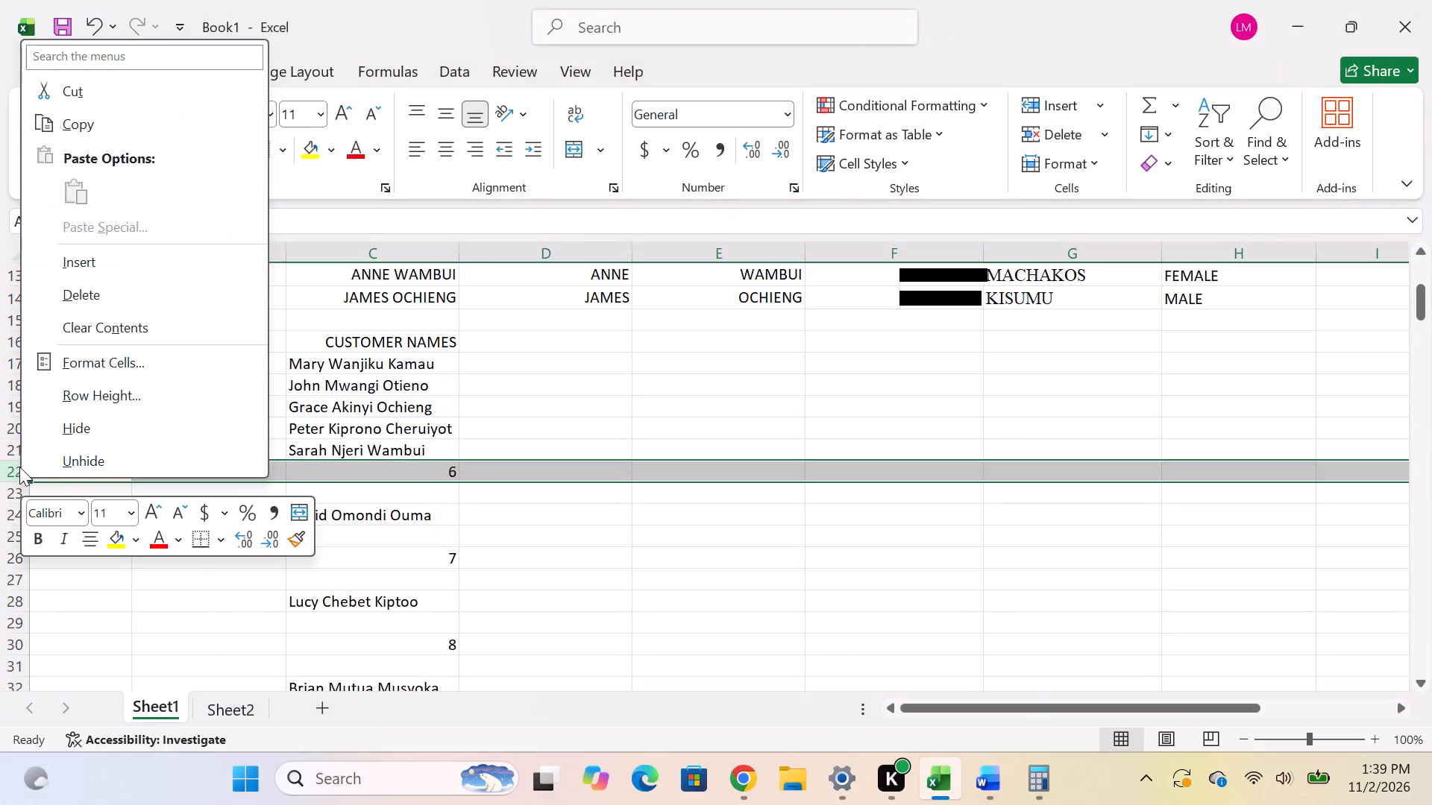
left_click(88, 291)
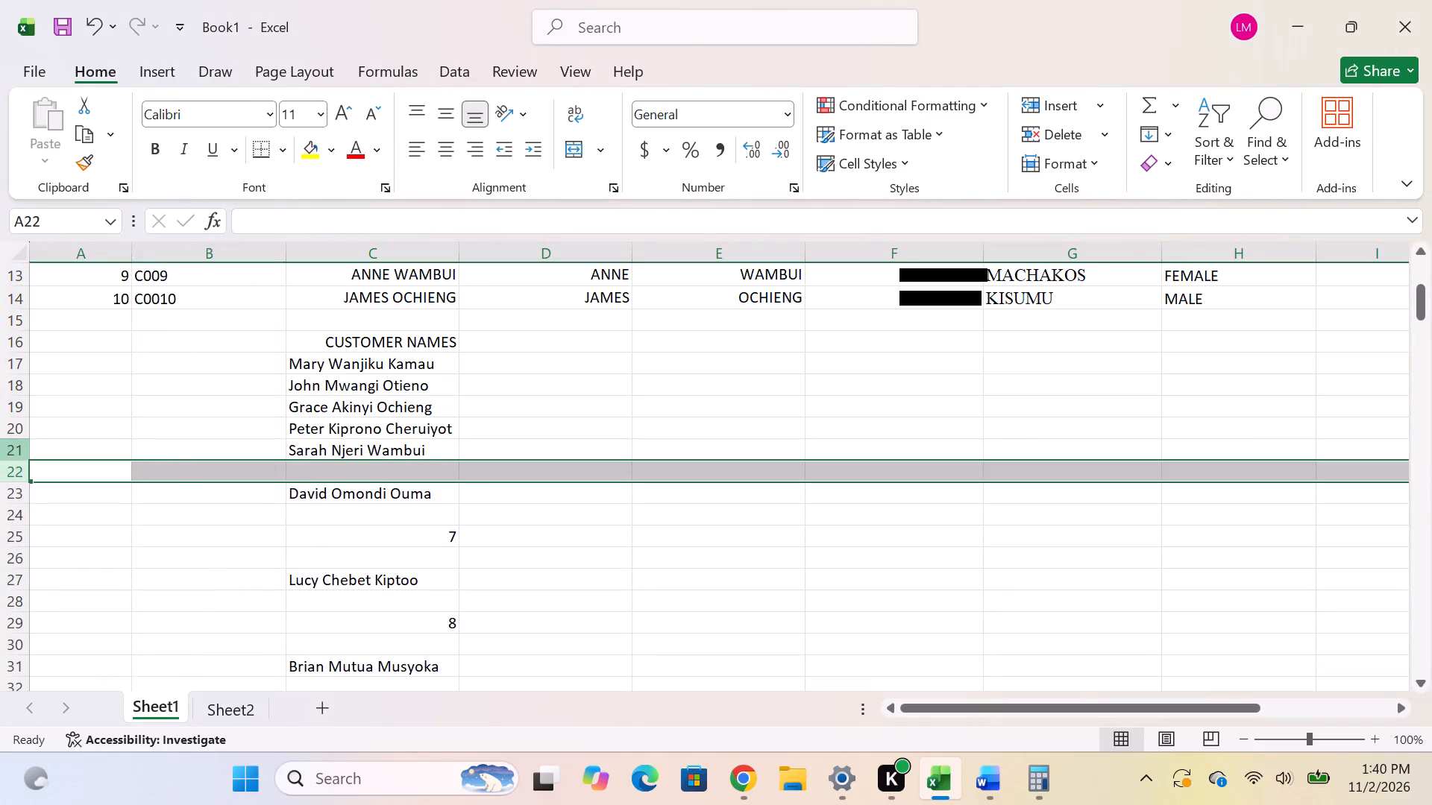
right_click(13, 473)
left_click(62, 282)
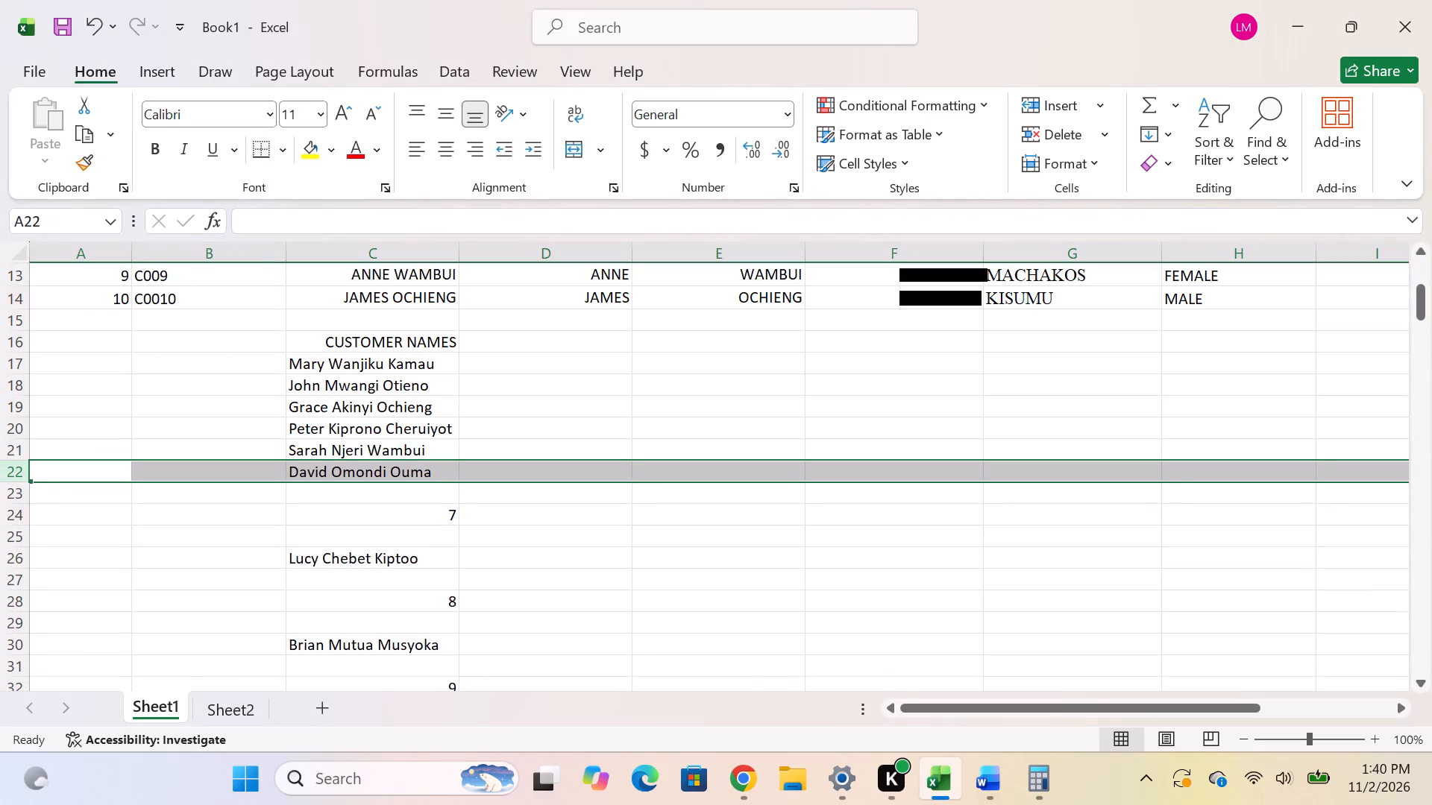
Delete the blank row 23 below the sixth customer name and the row containing 7.
left_click(10, 493)
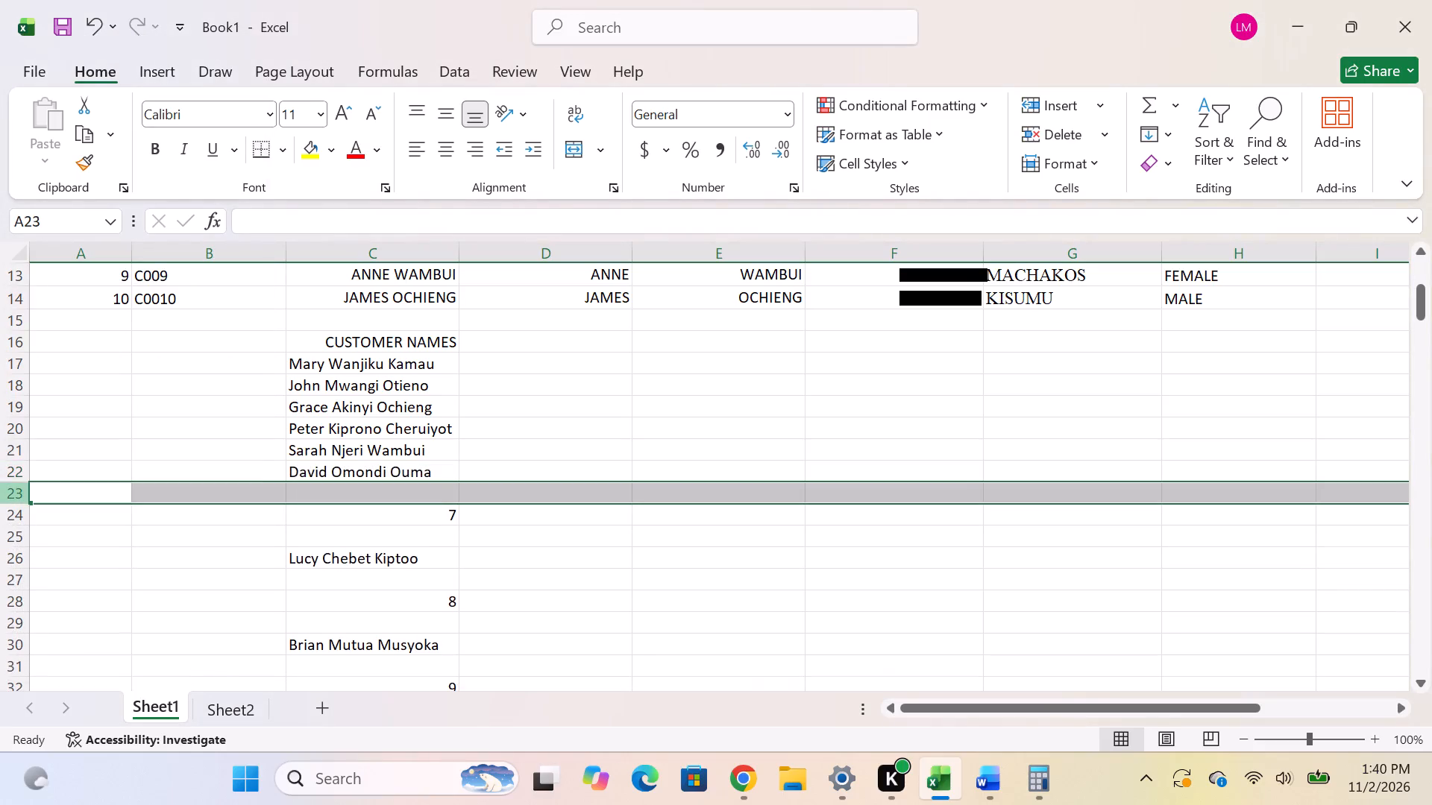
right_click(9, 495)
left_click(68, 312)
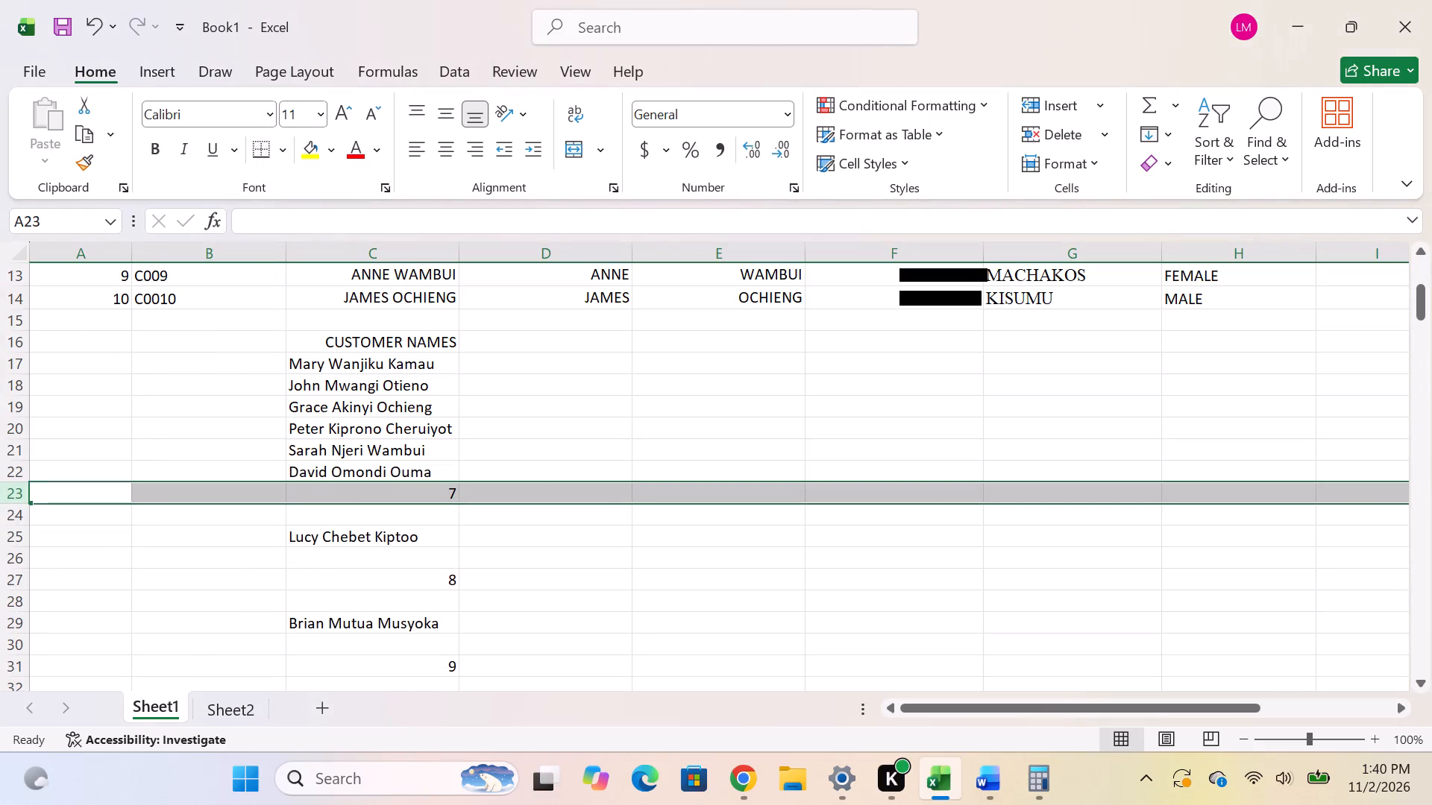
right_click(17, 496)
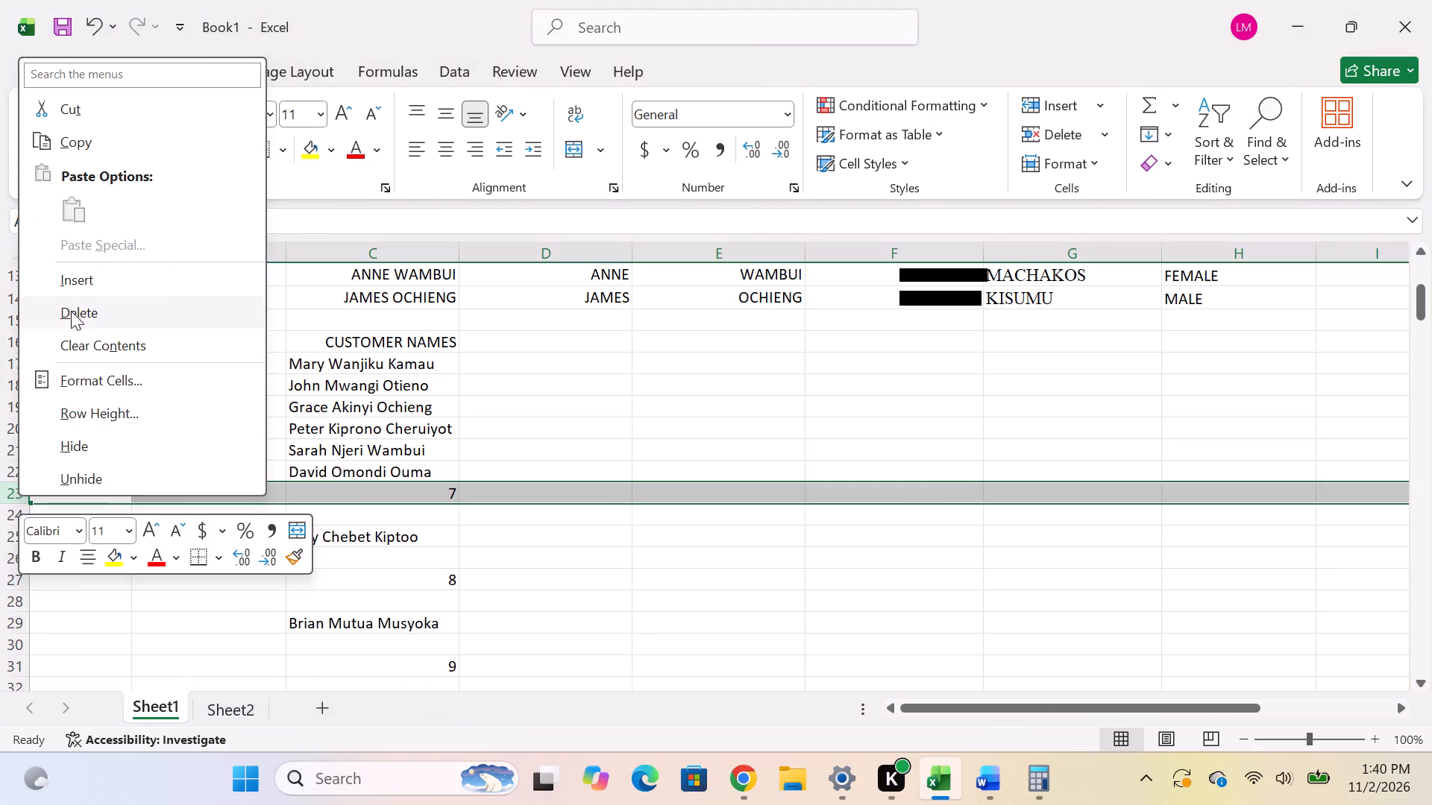
left_click(70, 311)
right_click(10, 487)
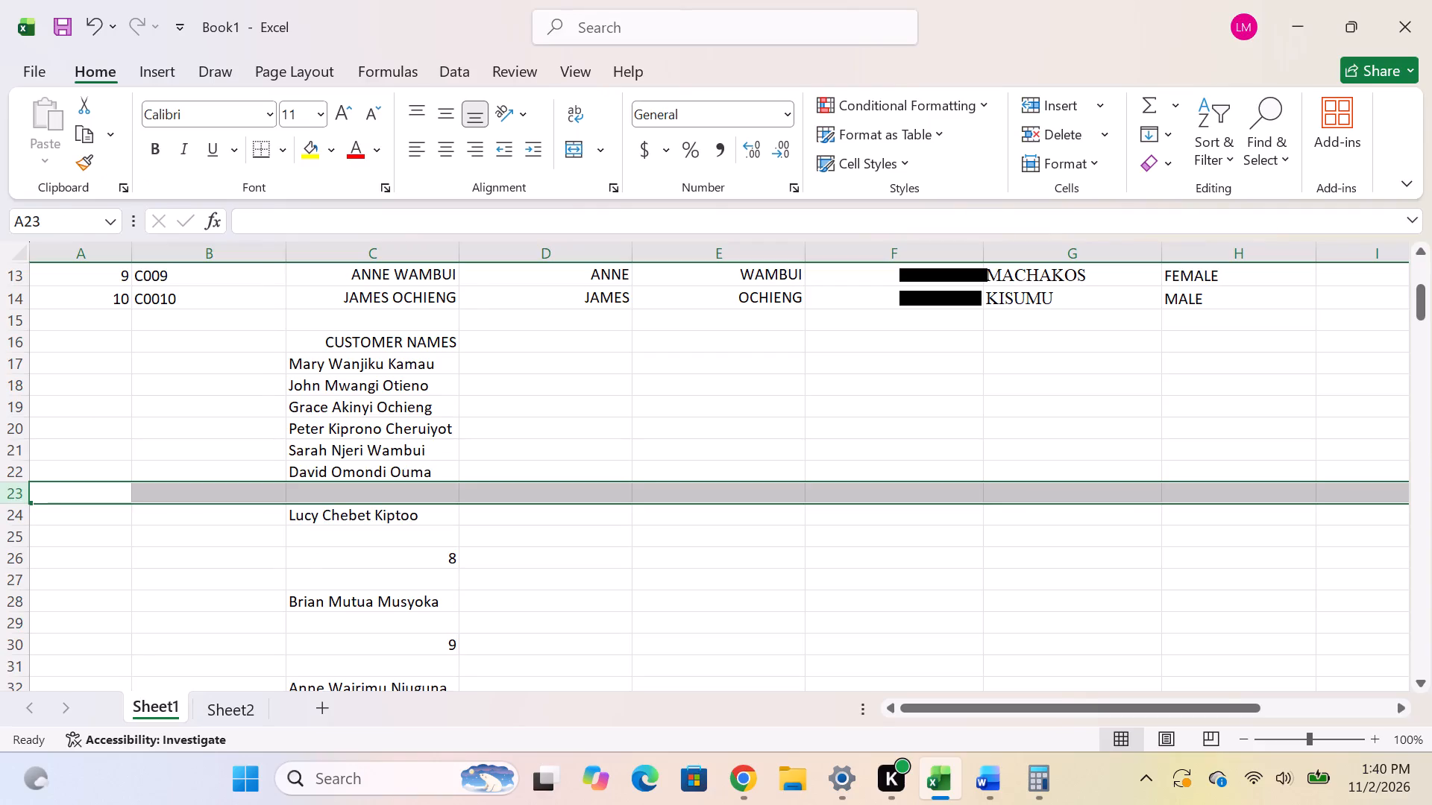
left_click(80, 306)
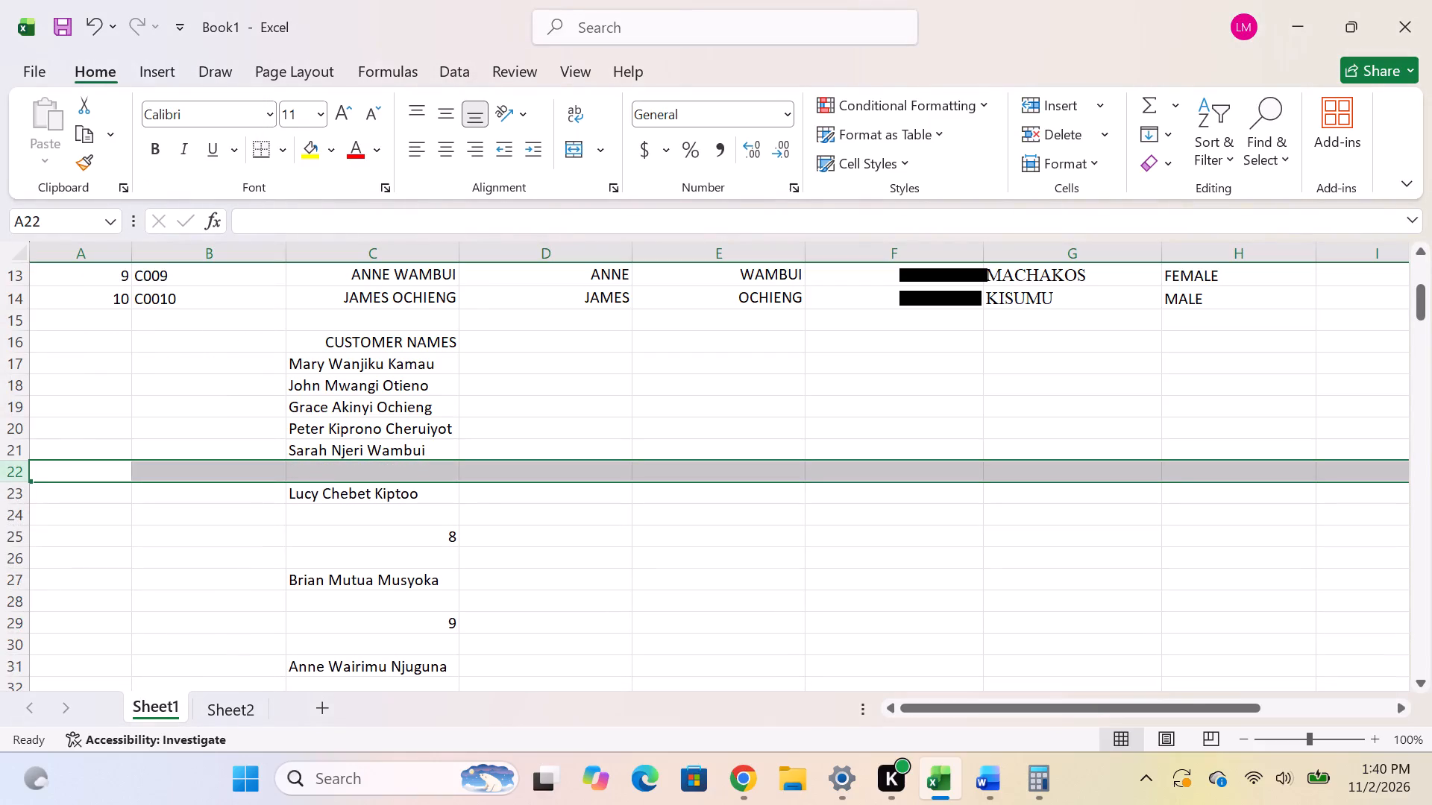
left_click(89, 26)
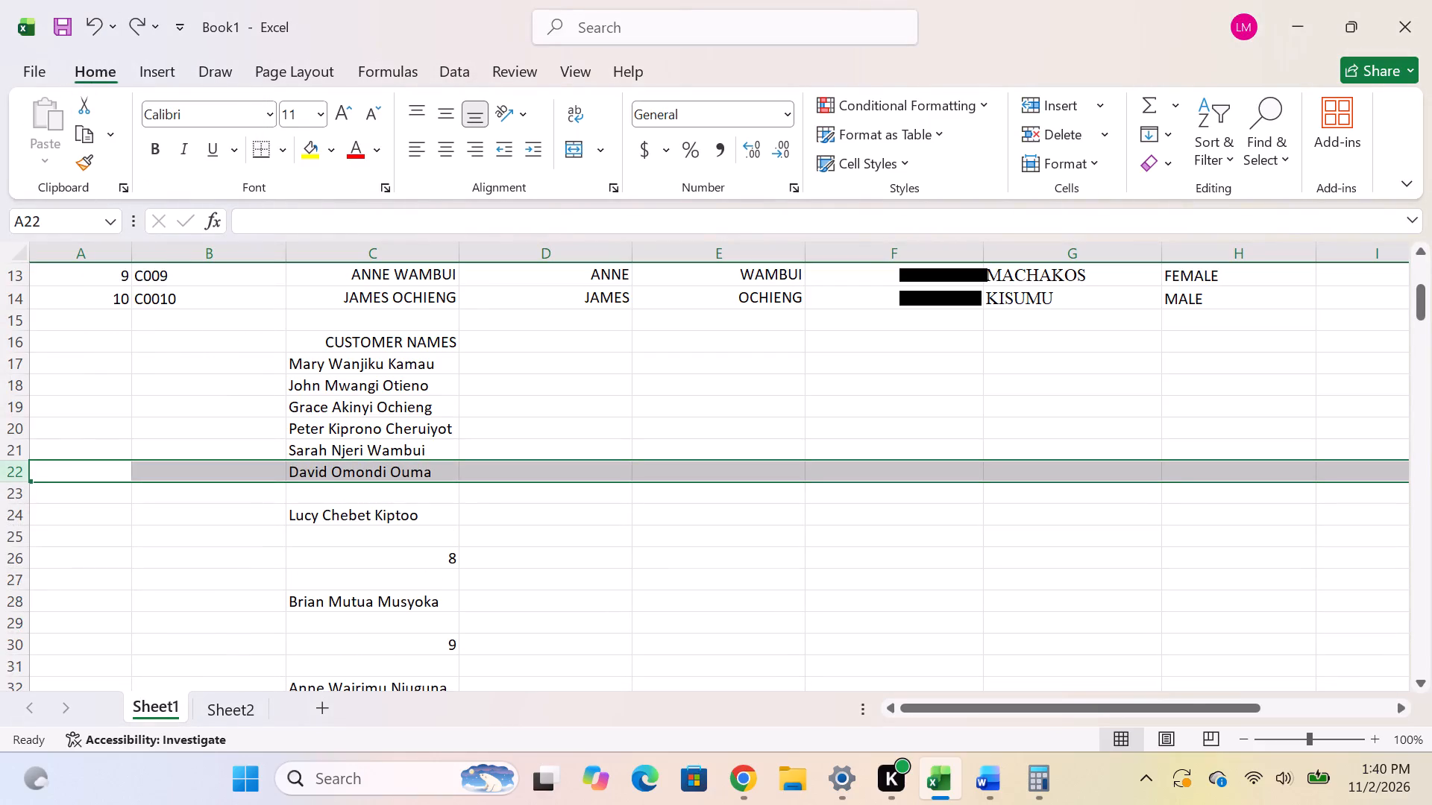
Delete the remaining blank row 23 between the sixth and seventh customer names.
left_click(19, 498)
right_click(18, 497)
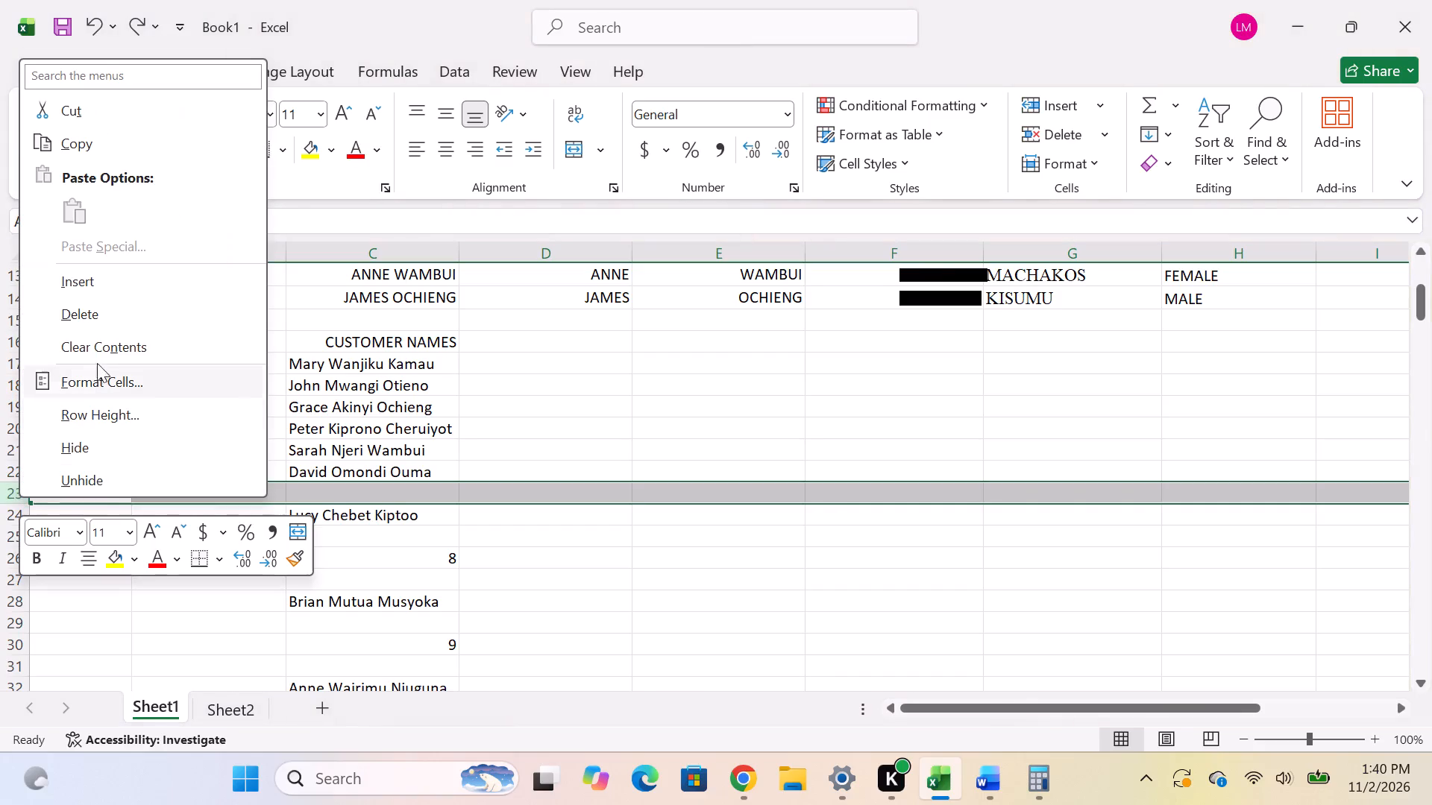
left_click(111, 306)
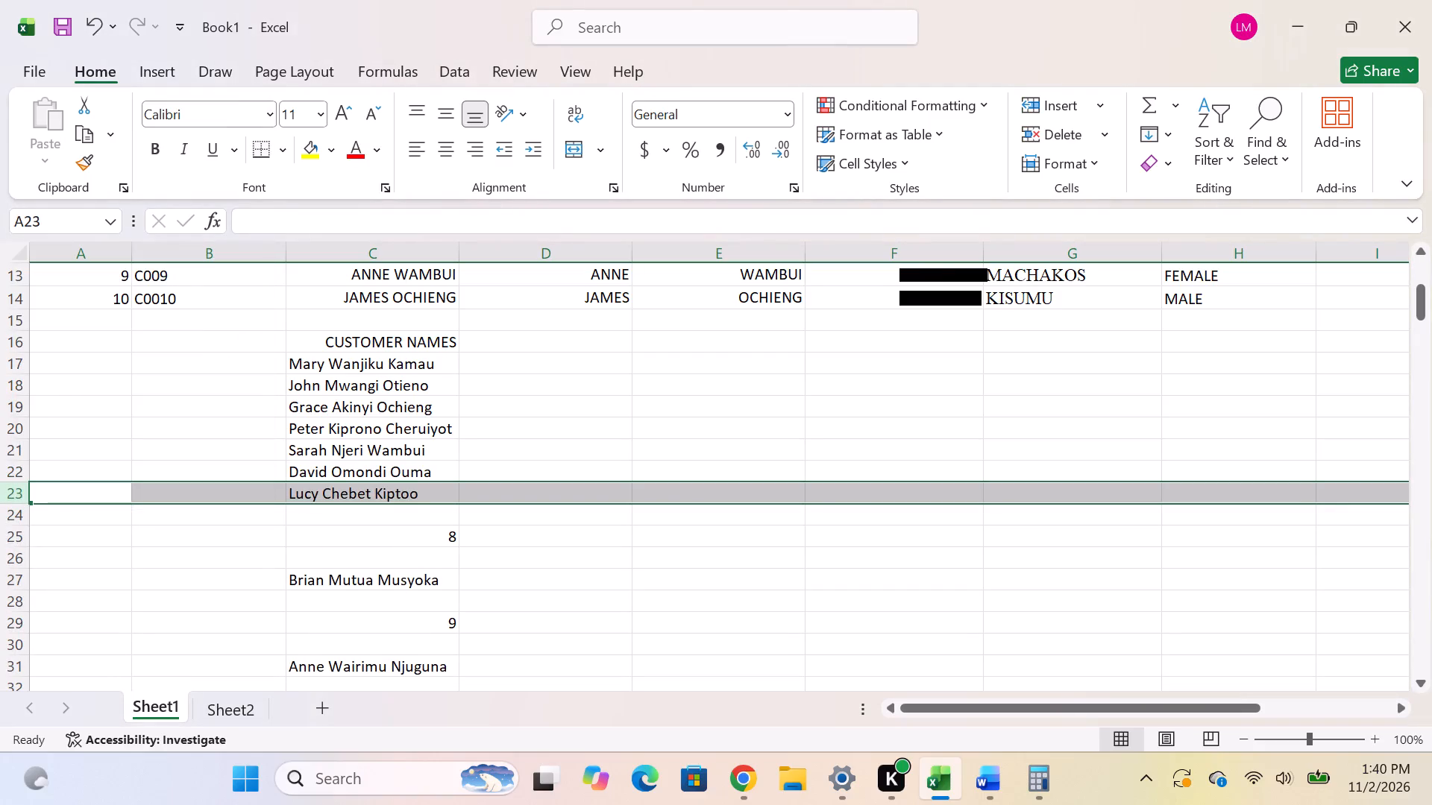
Delete rows 24 to 26 together, the row containing 8 and the blank rows around it, below the seventh customer name.
left_click(16, 516)
left_click_drag(16, 516, 15, 520)
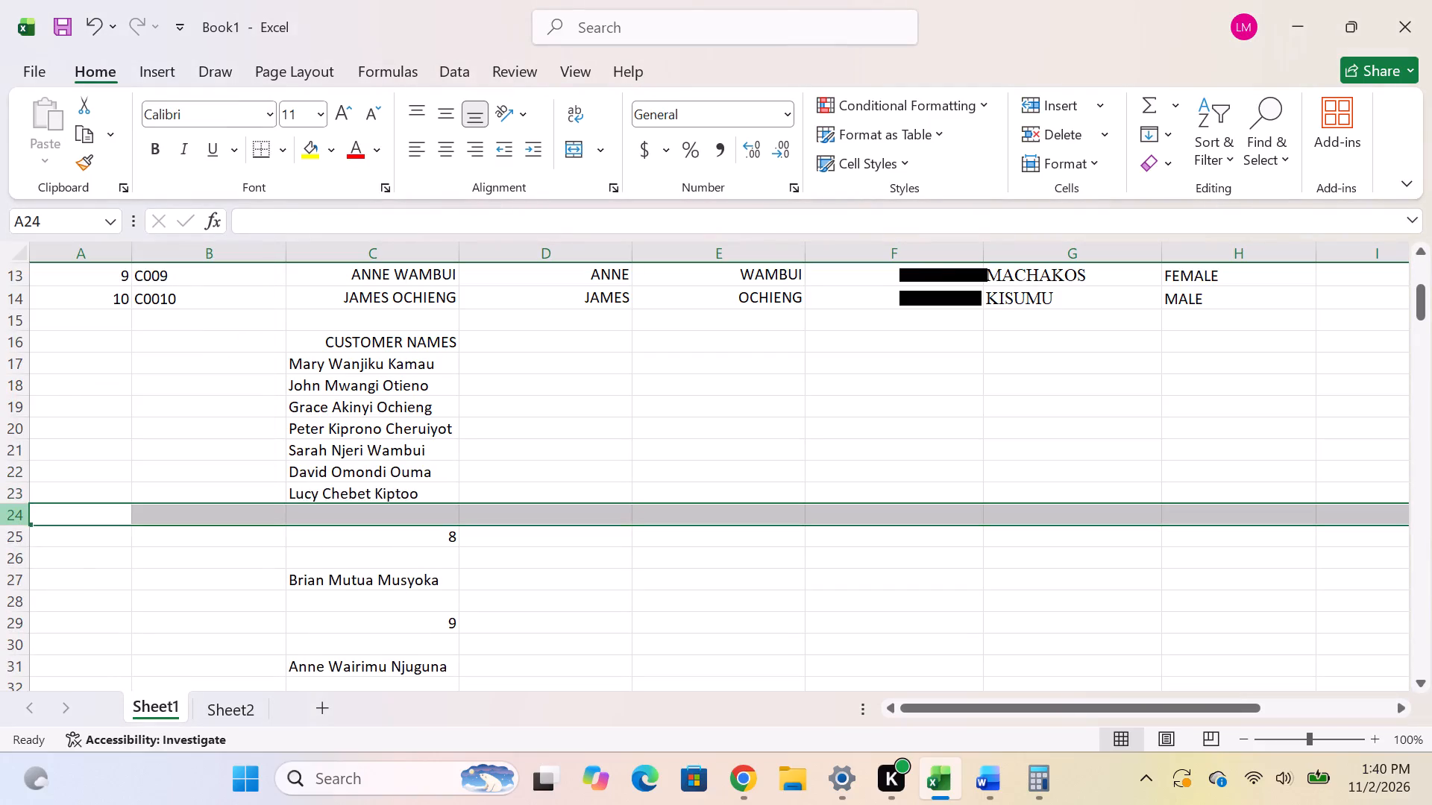
left_click_drag(15, 520, 13, 555)
right_click(13, 534)
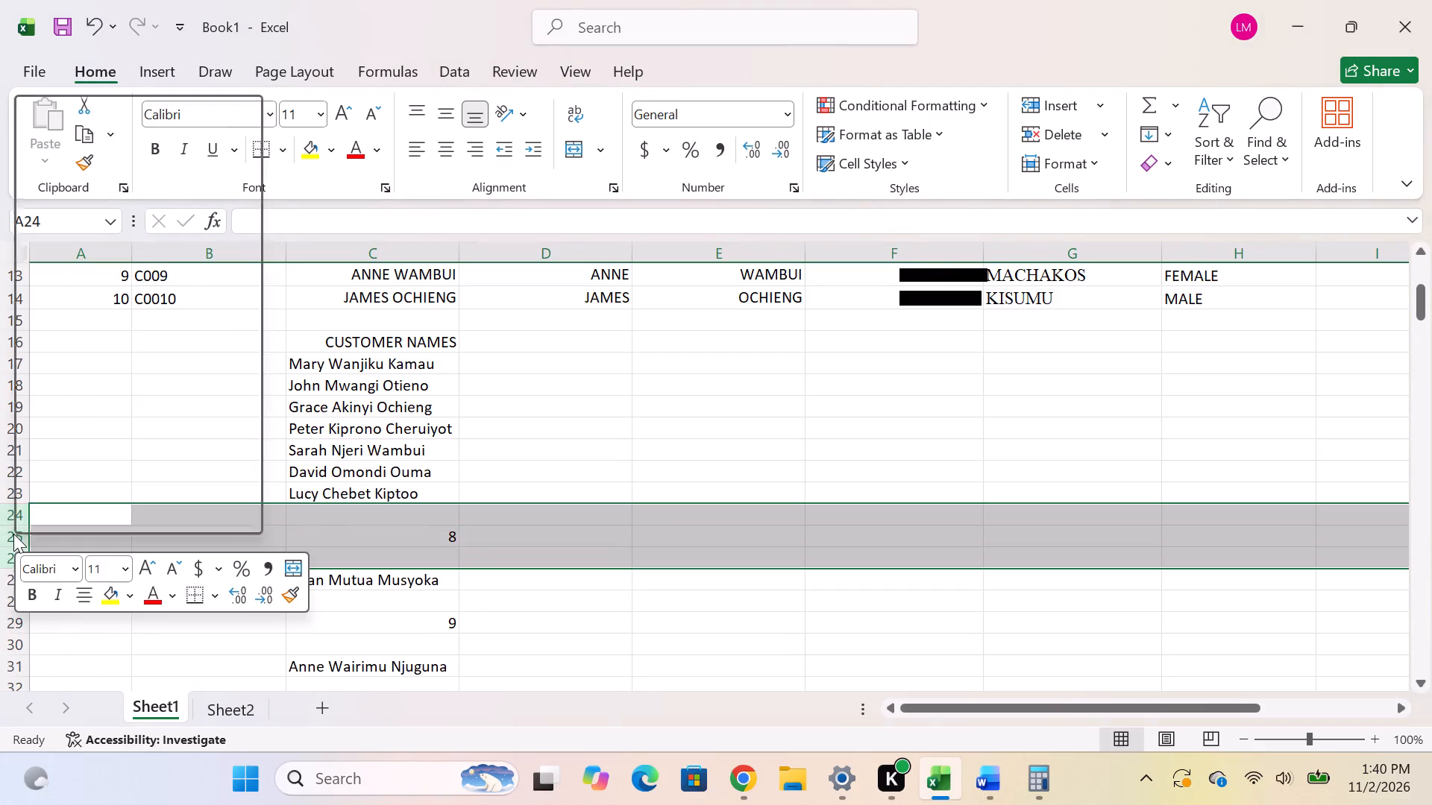
left_click(69, 355)
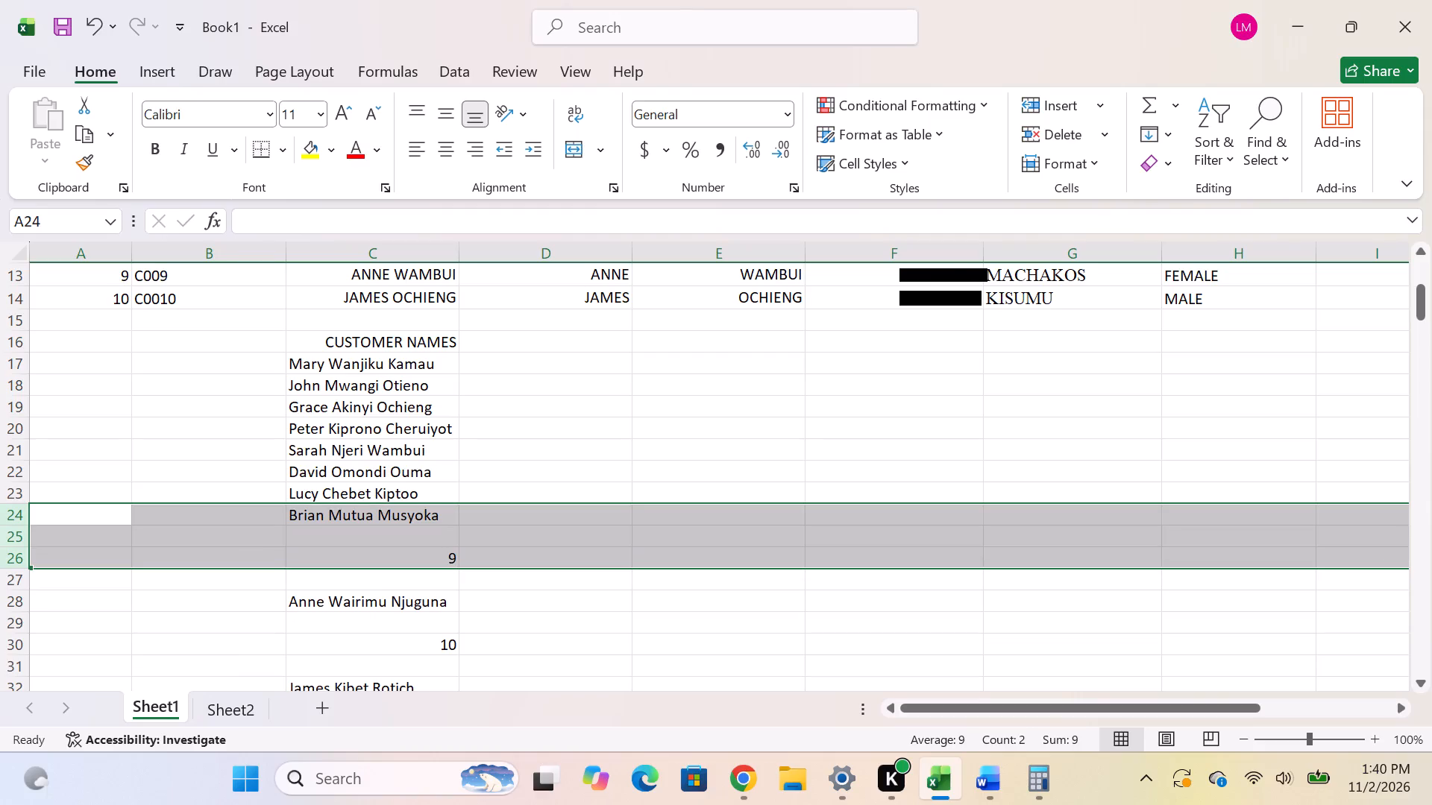
Delete rows 25 to 27 together, the row containing 9 and the blank rows around it, below the eighth customer name.
left_click(22, 543)
left_click(21, 529)
left_click(21, 534)
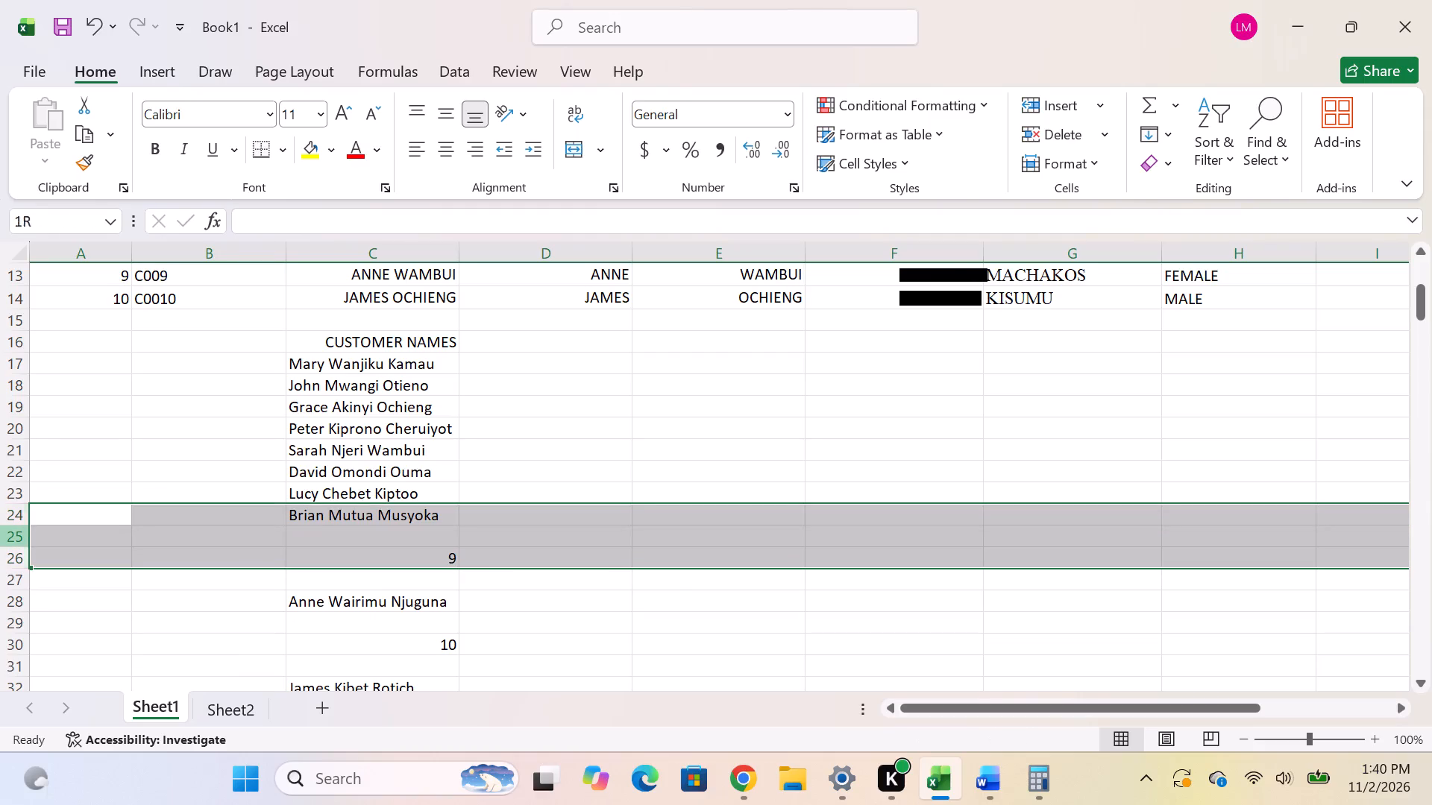
left_click_drag(22, 537, 20, 566)
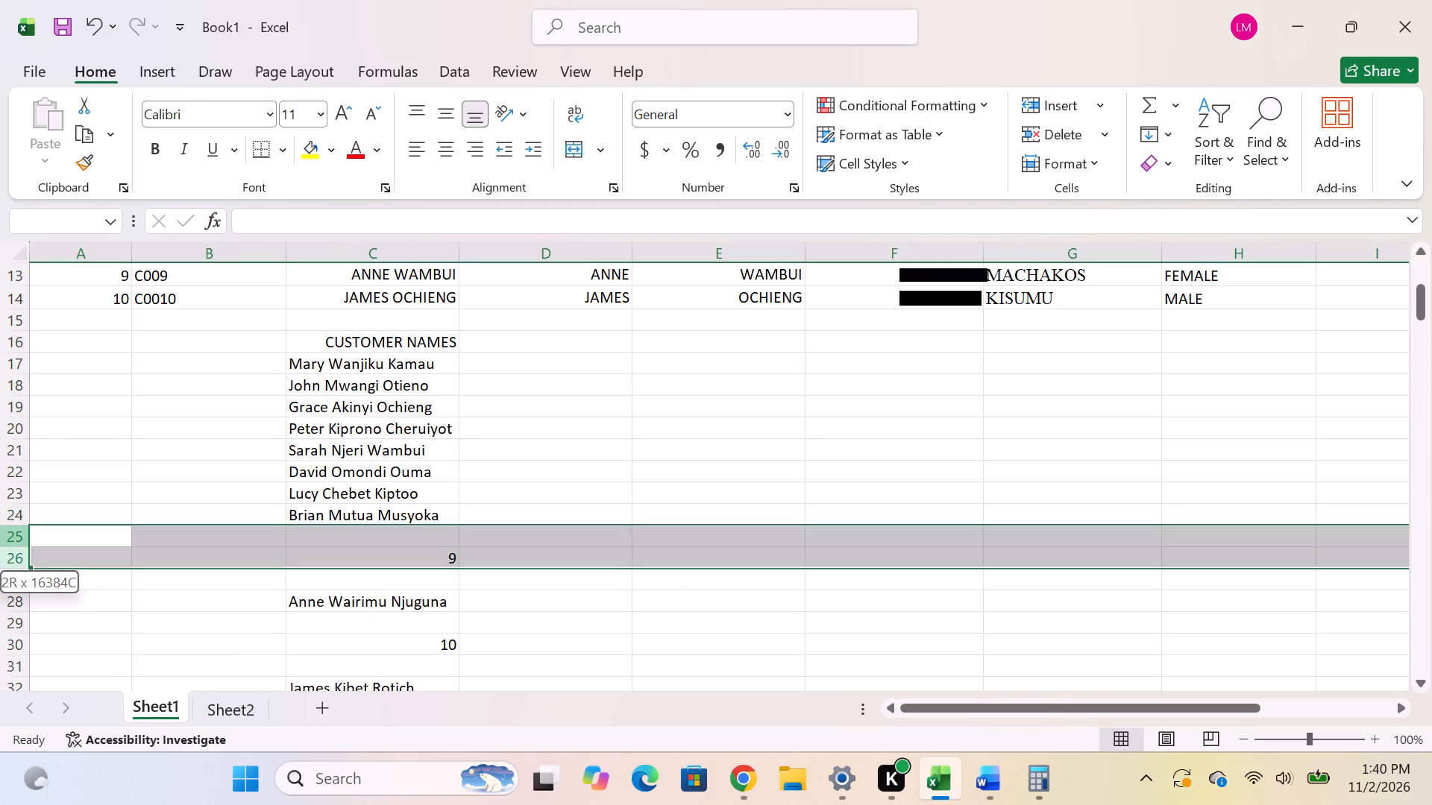
left_click_drag(20, 566, 22, 570)
right_click(21, 560)
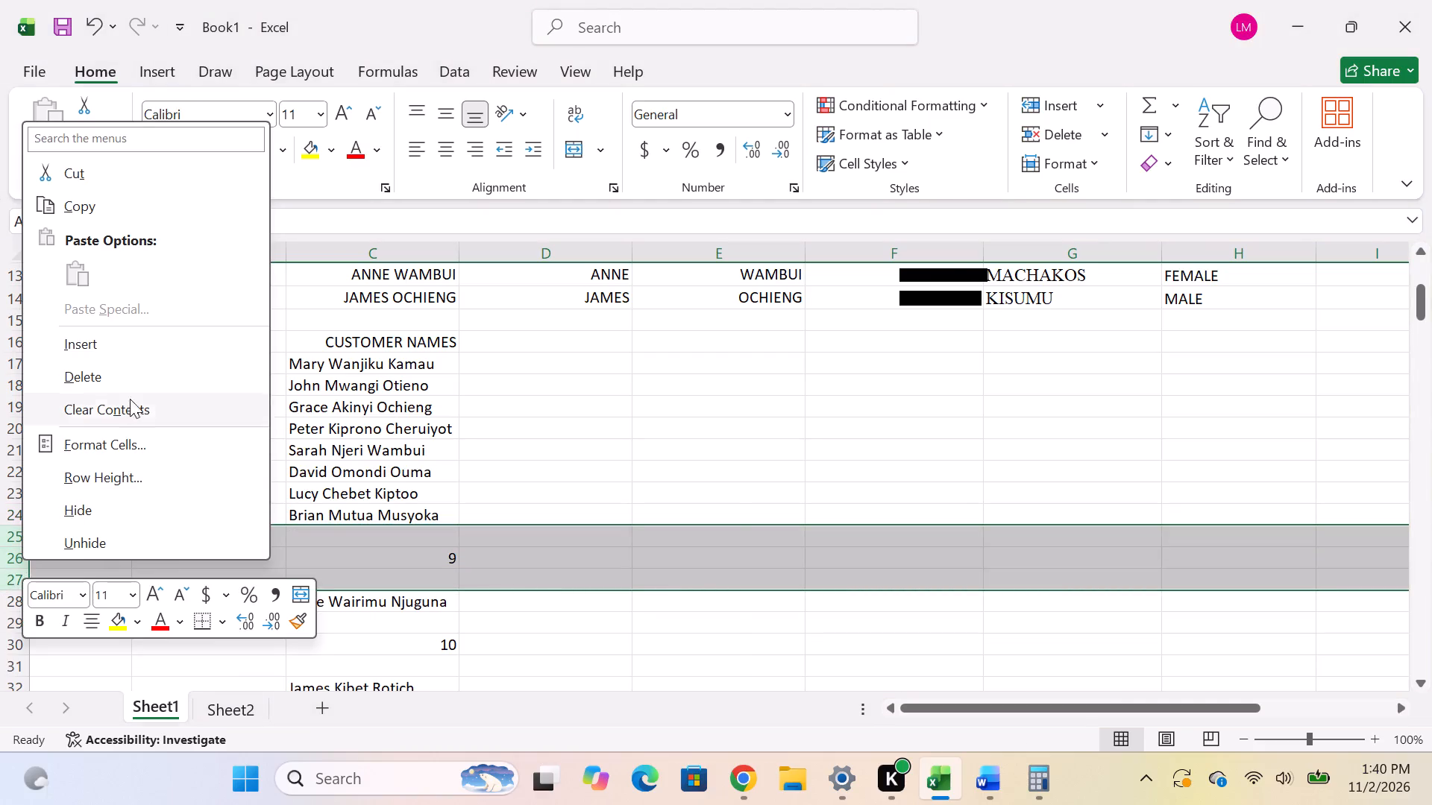
left_click(119, 377)
Delete rows 26 to 28 together, the row containing 10 and the blank rows around it, below the ninth customer name.
scroll(132, 407, "down", 2)
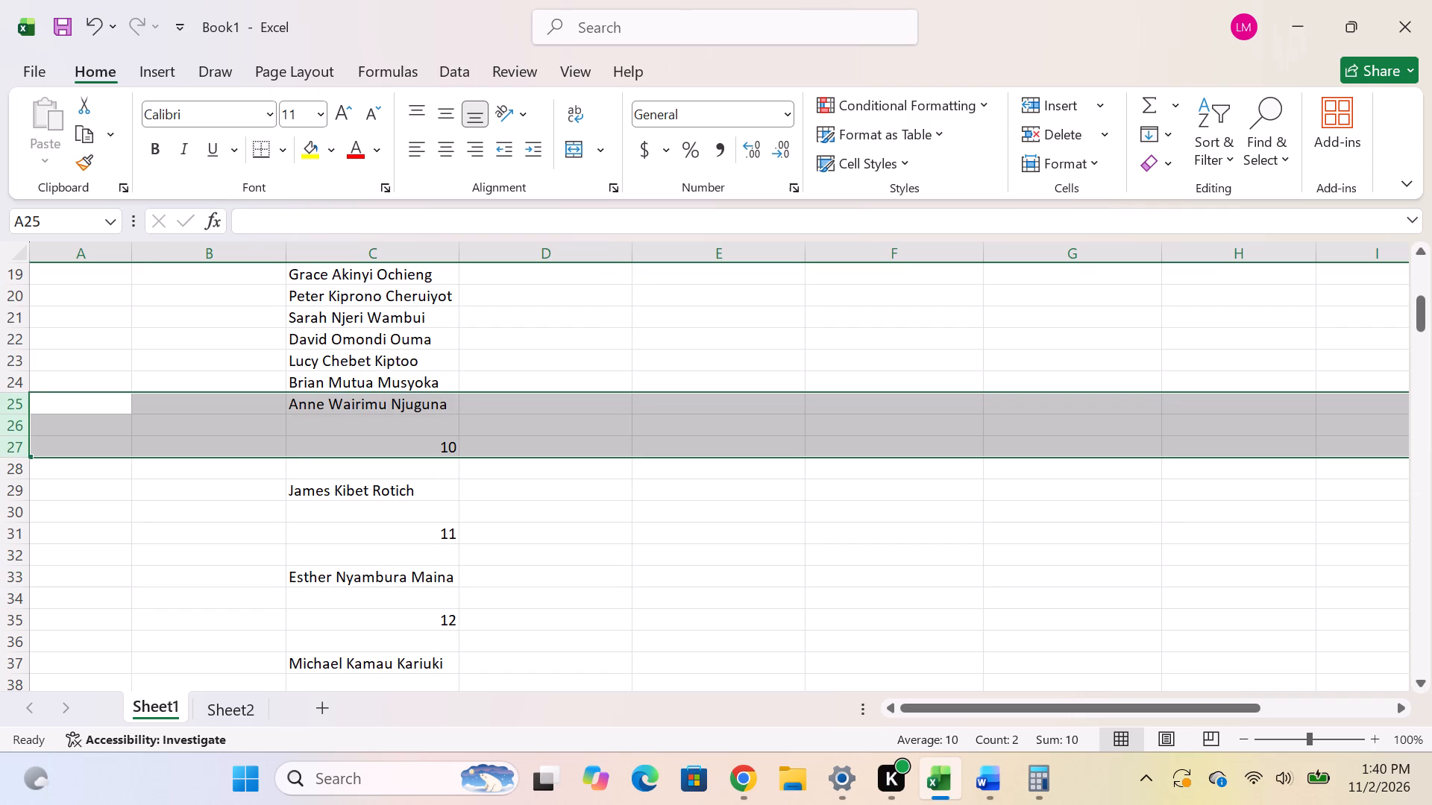
left_click(559, 450)
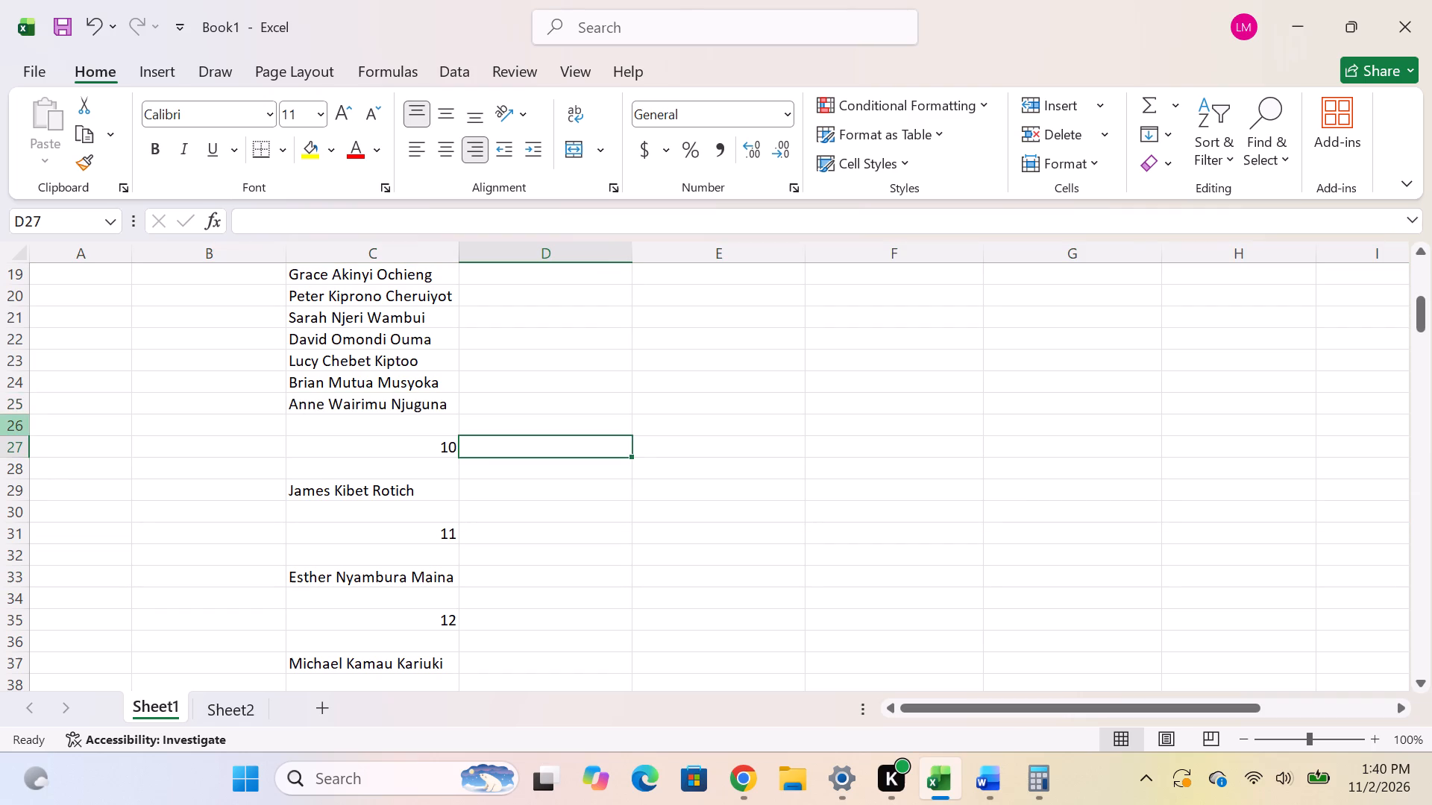
left_click(13, 421)
left_click_drag(16, 424, 19, 465)
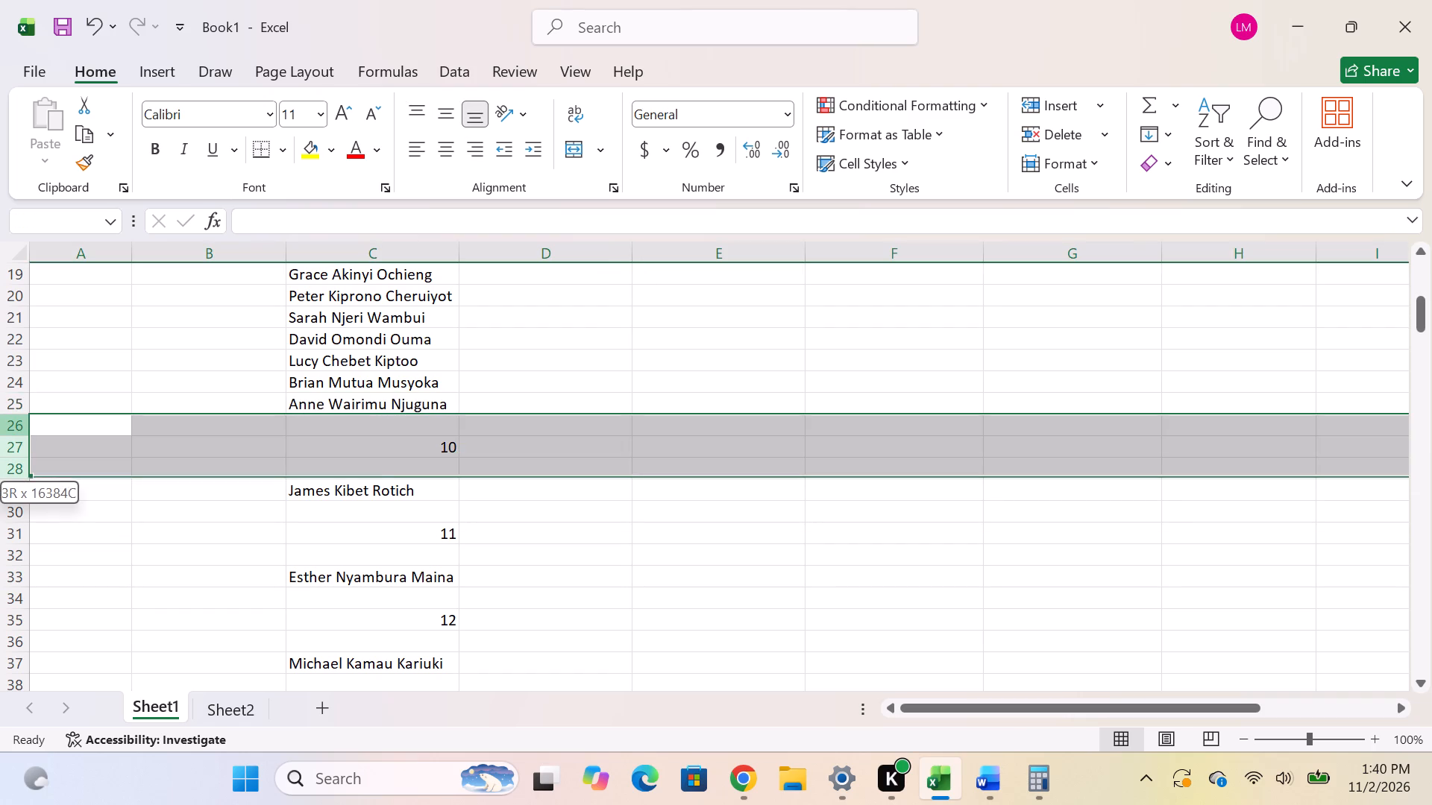
left_click_drag(19, 465, 19, 470)
right_click(19, 458)
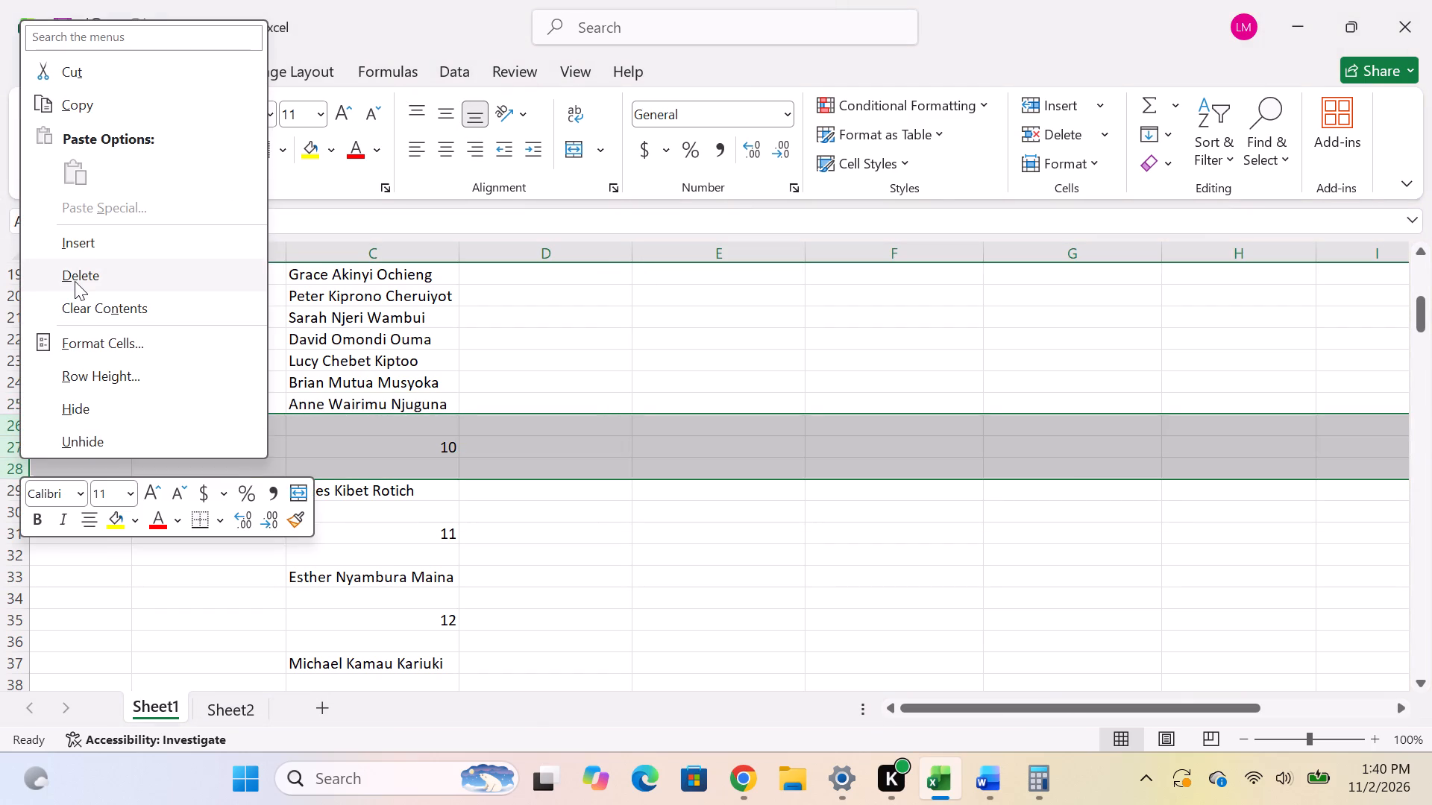
left_click(75, 281)
Delete rows 27 to 29 together, the row containing 11 and the blank rows around it, below the tenth customer name.
left_click(14, 450)
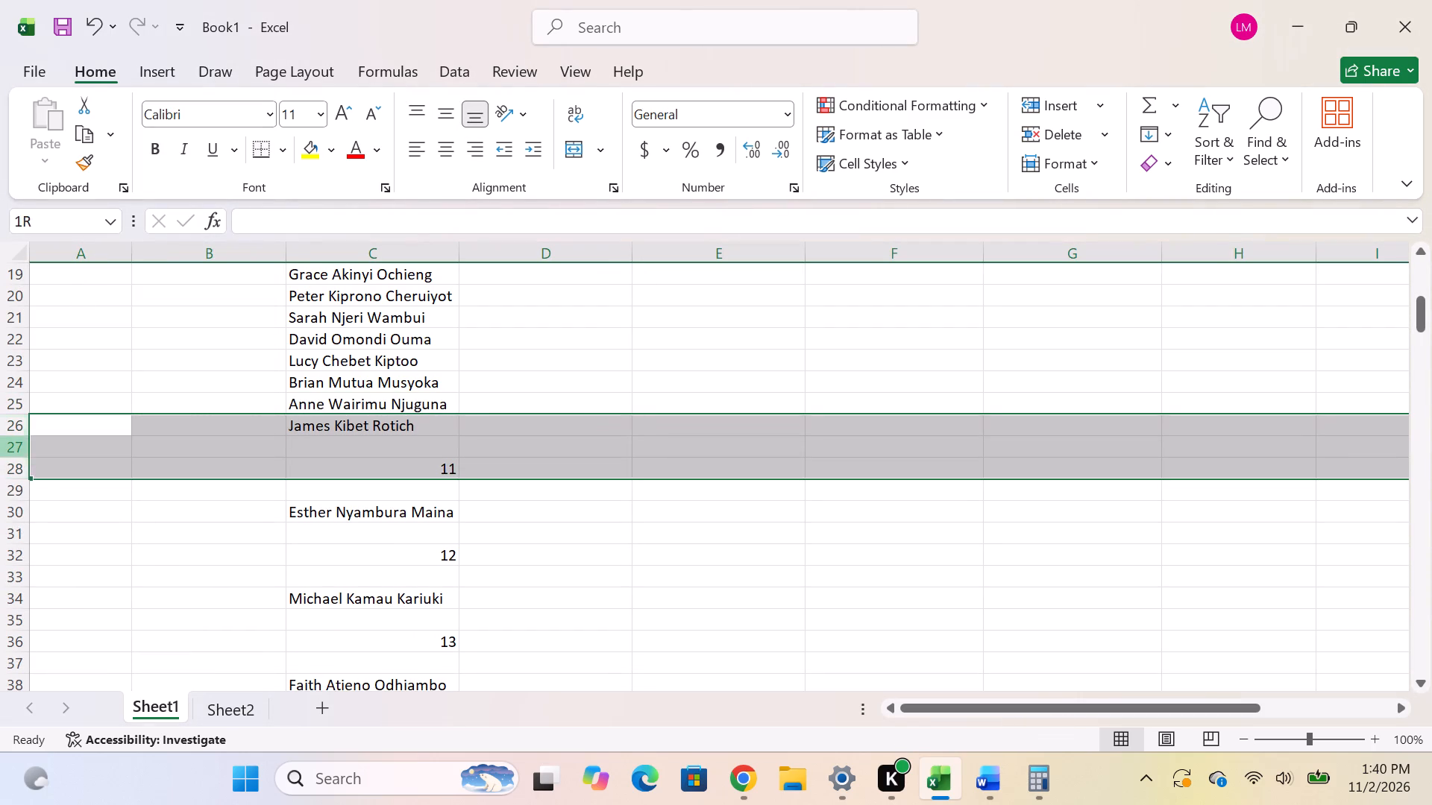
left_click_drag(14, 451, 14, 481)
right_click(17, 462)
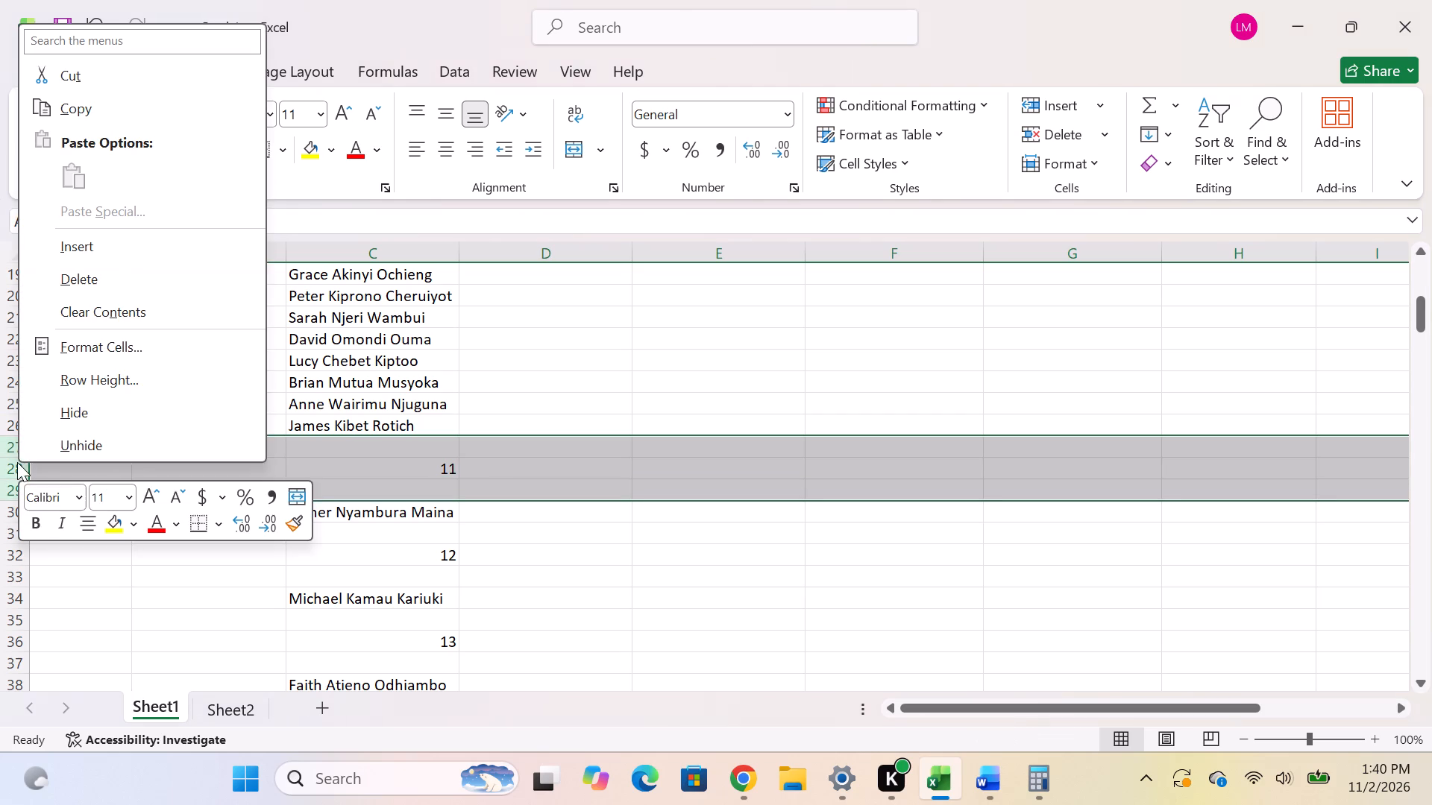
left_click(104, 280)
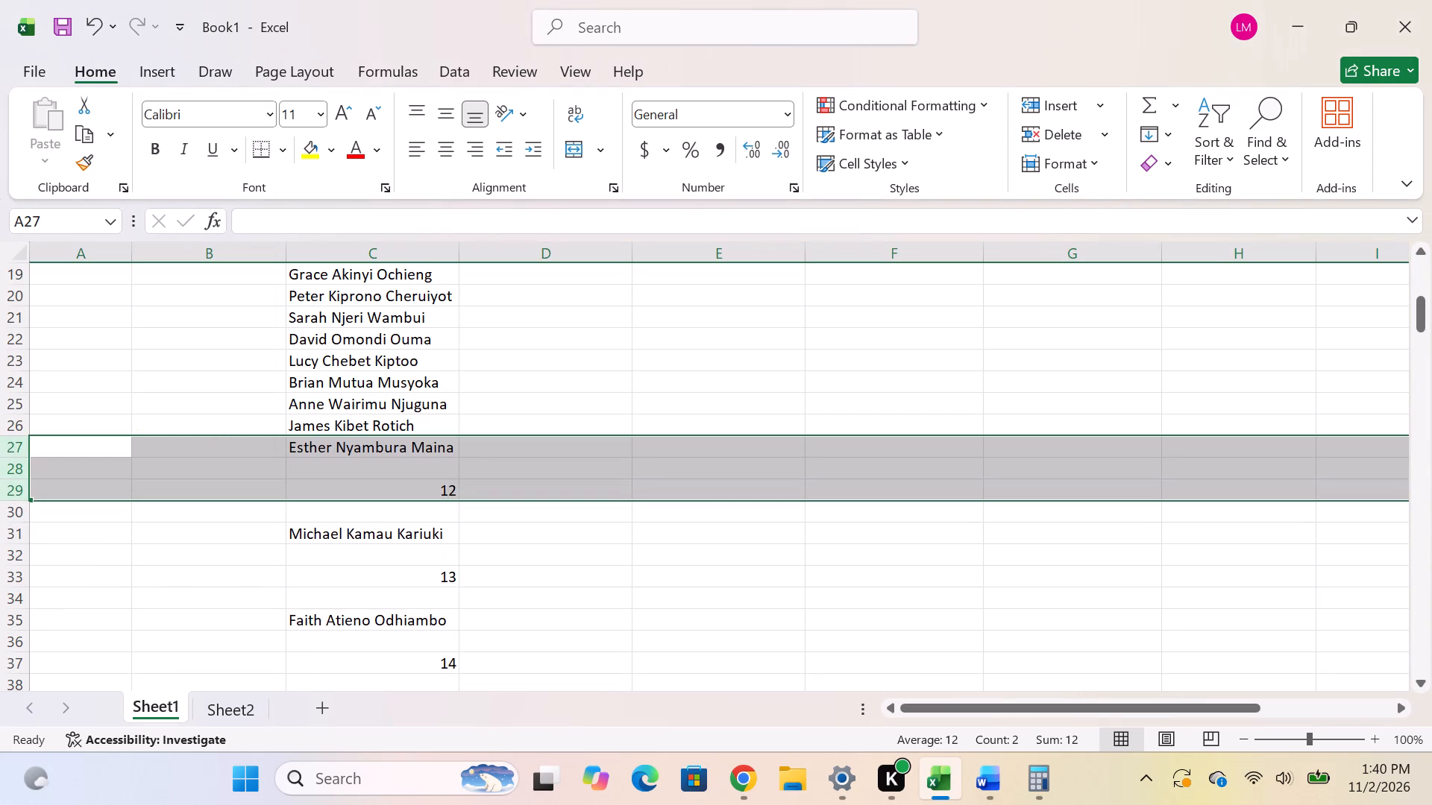
Delete rows 28 to 30 together, the row containing 12 and the blank rows around it, below the eleventh customer name.
left_click(18, 464)
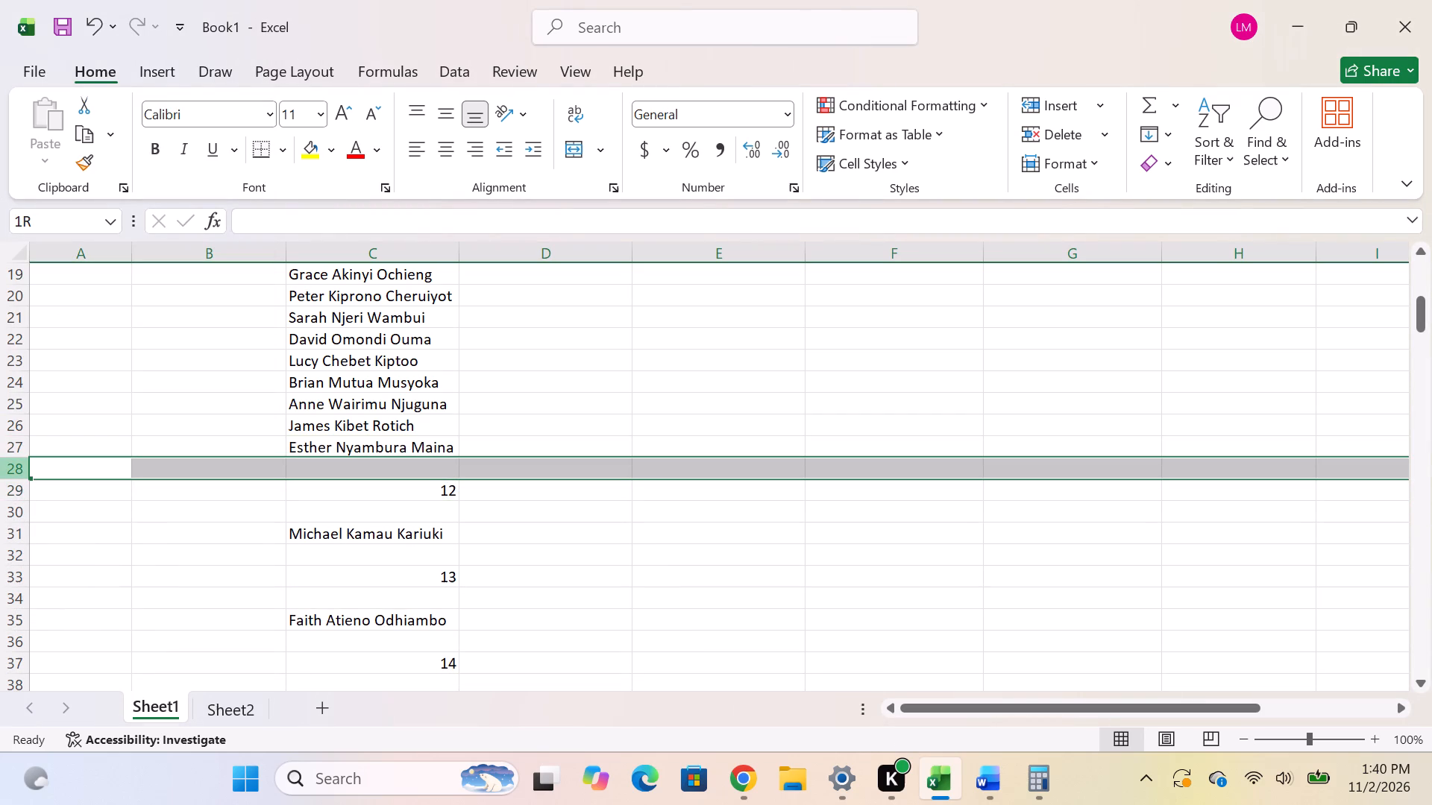
left_click_drag(19, 467, 32, 506)
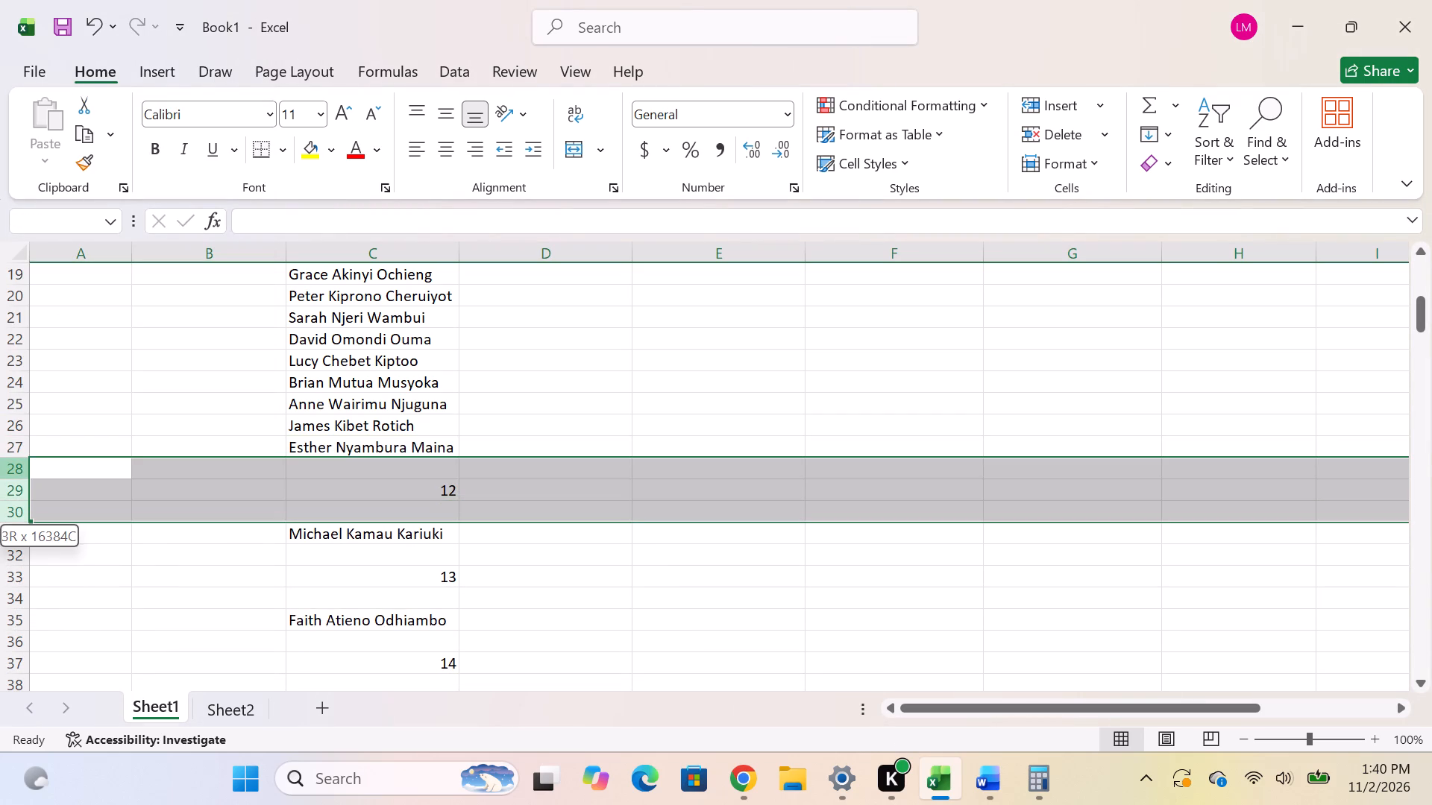
left_click_drag(32, 506, 31, 511)
right_click(24, 492)
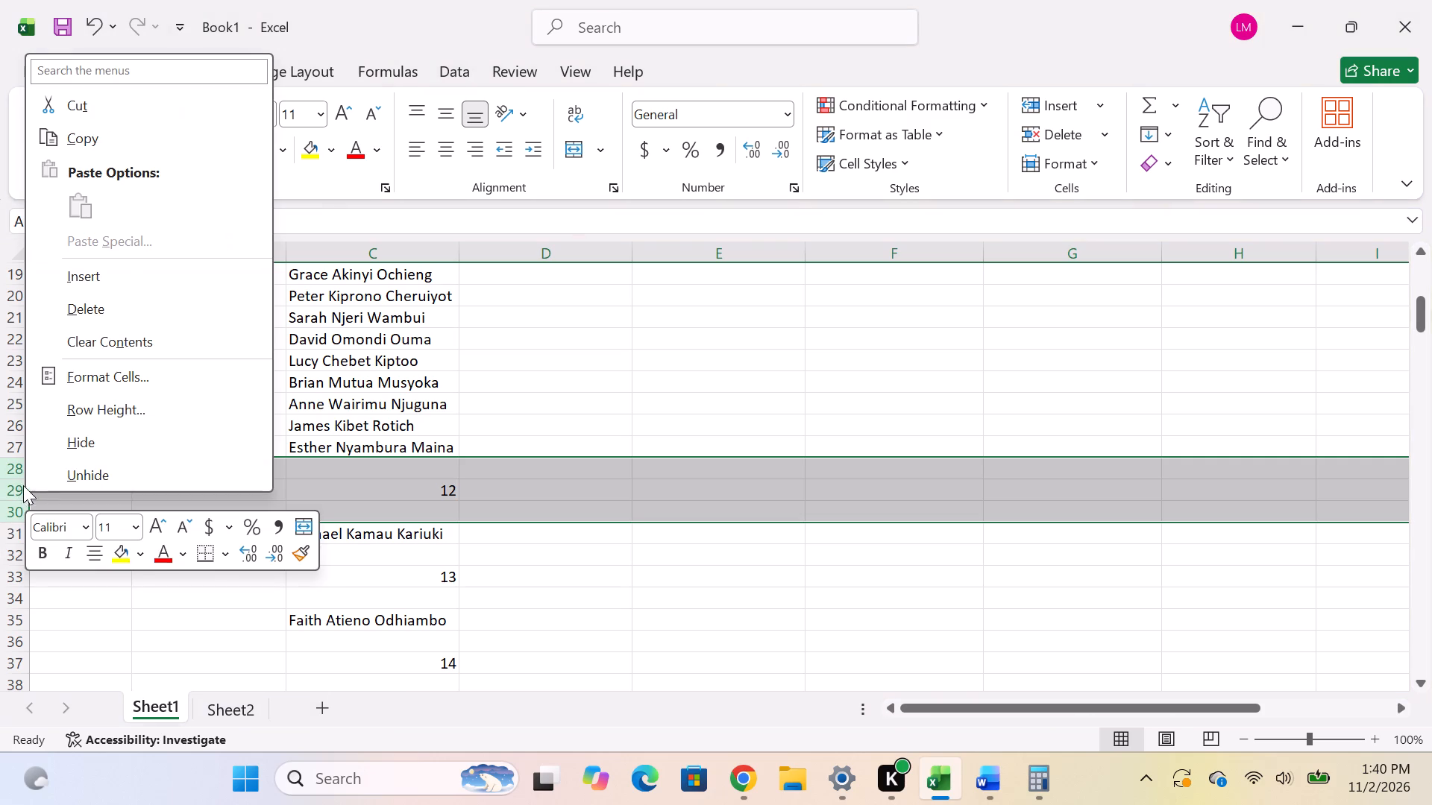
left_click(88, 302)
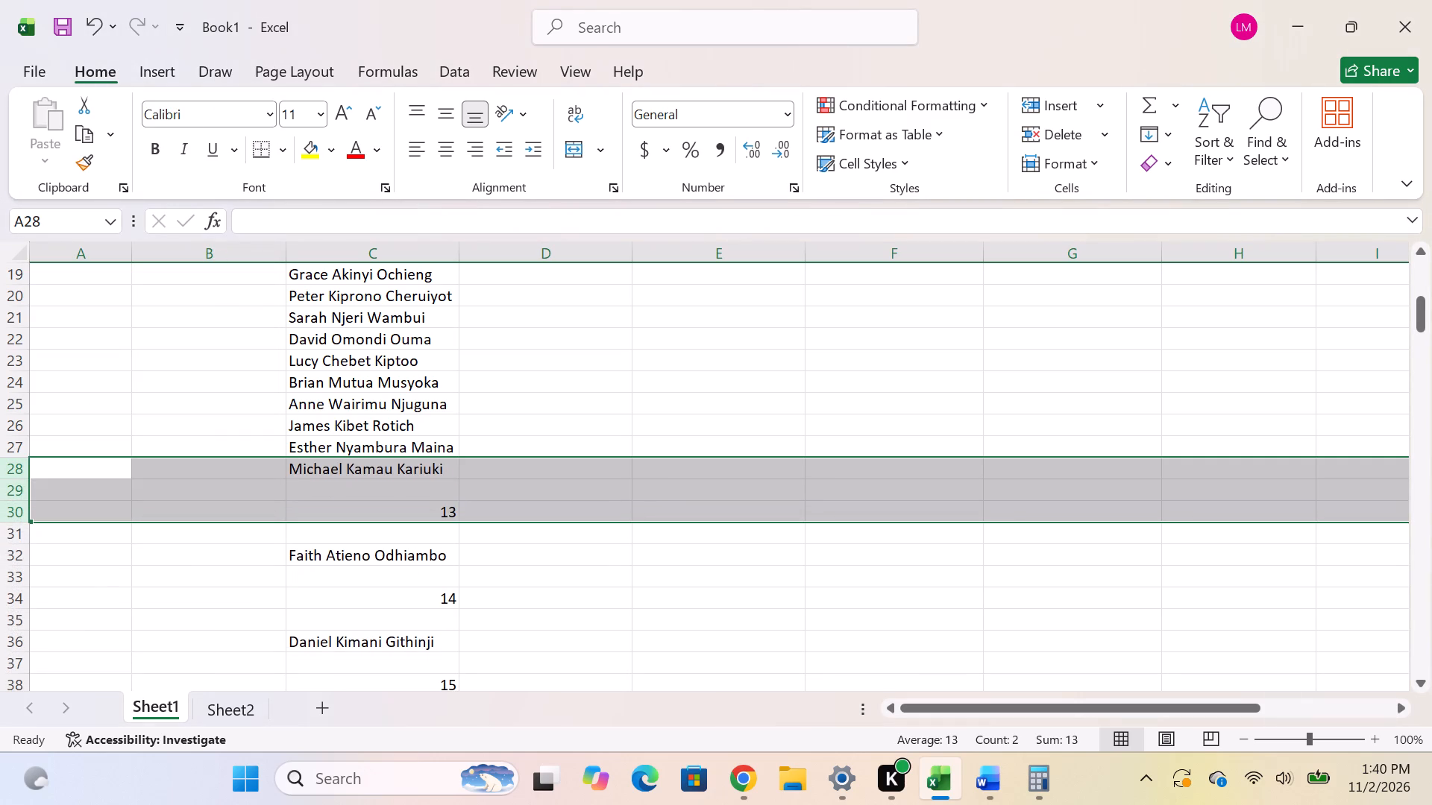
left_click(651, 447)
Delete rows 29 to 31 together, the row containing 13 and the blank rows around it, below the twelfth customer name.
double_click(9, 493)
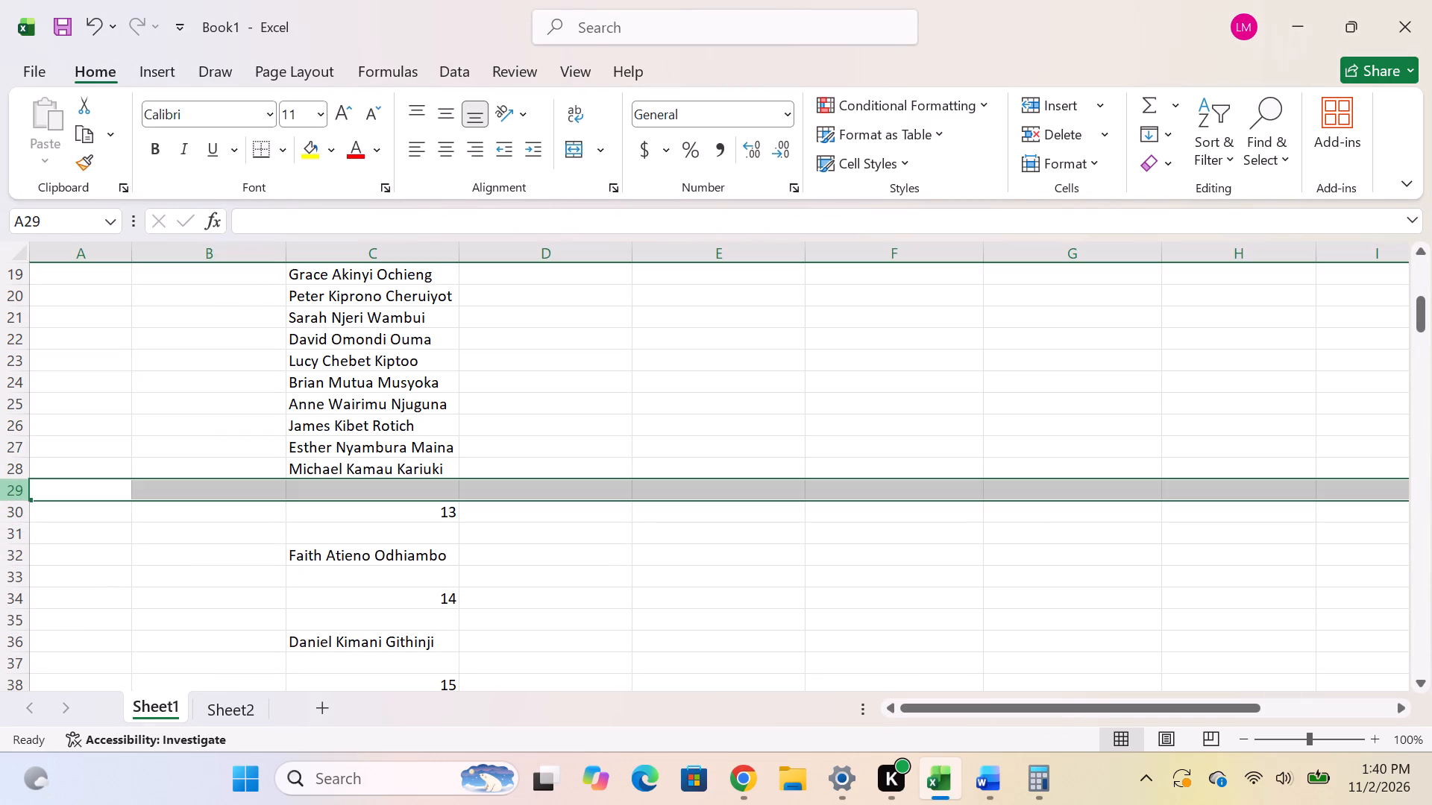
left_click_drag(15, 485, 28, 537)
right_click(20, 516)
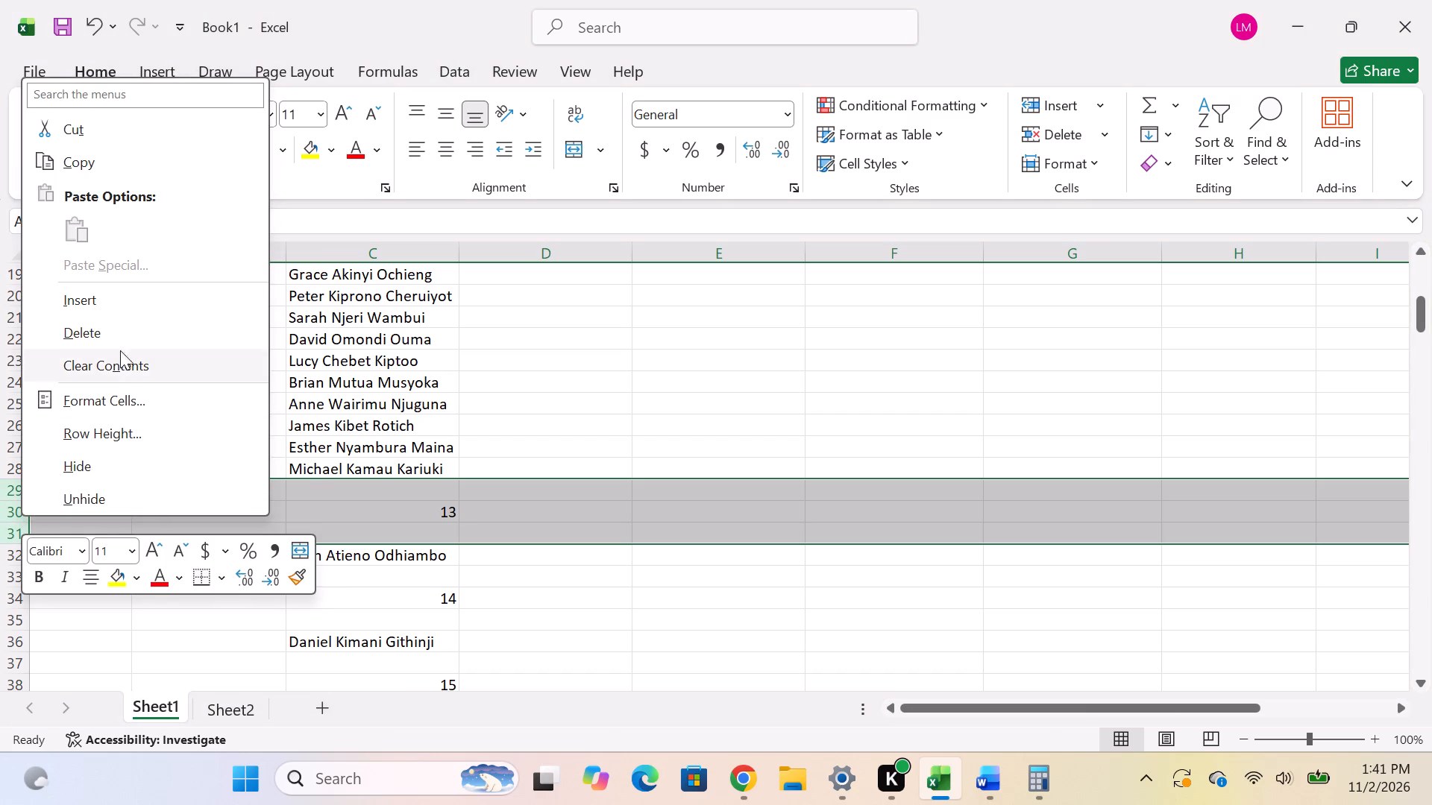
left_click_drag(111, 336, 104, 335)
left_click(594, 394)
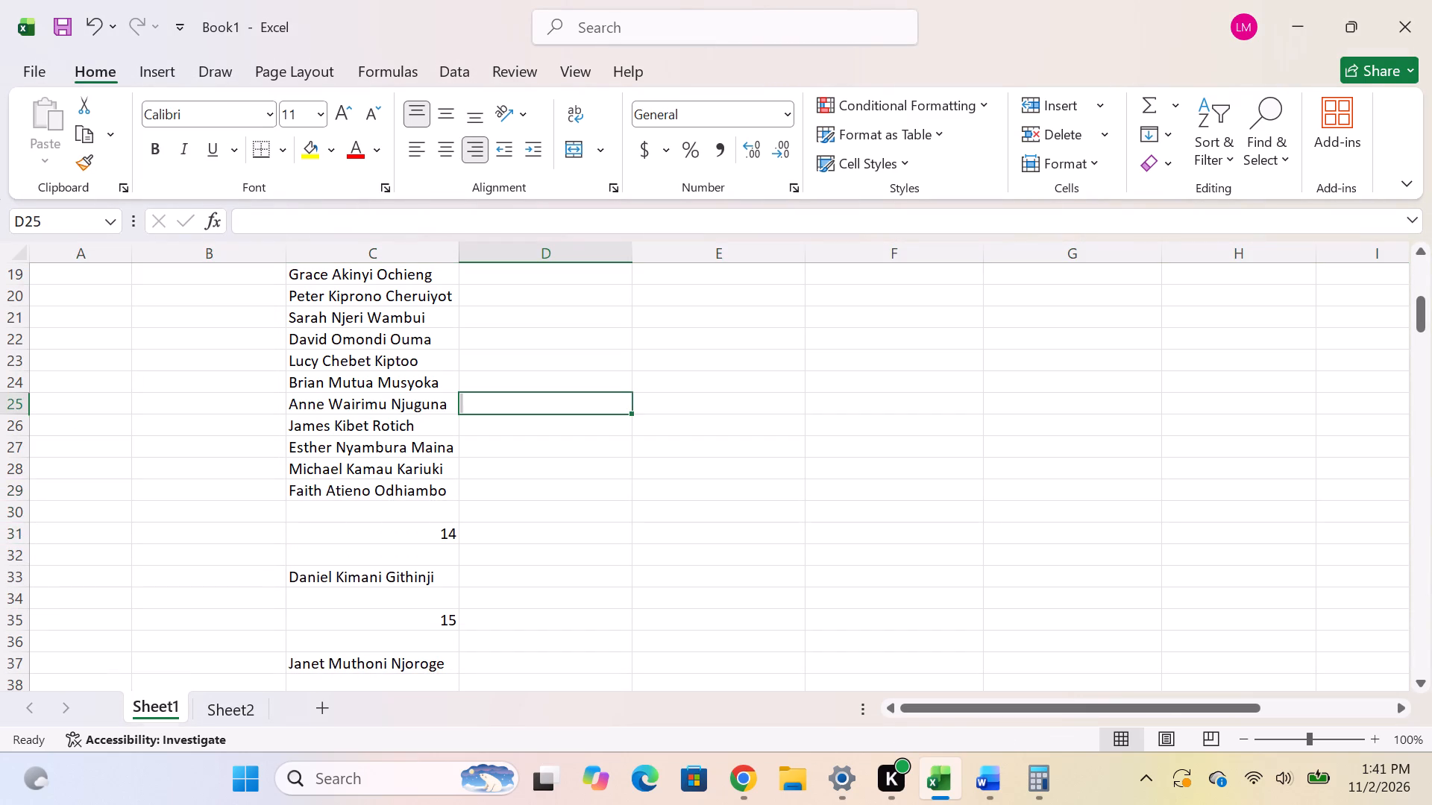
Delete rows 30 to 32 together, the row containing 14 and the blank rows around it, below the thirteenth customer name.
scroll(562, 449, "down", 2)
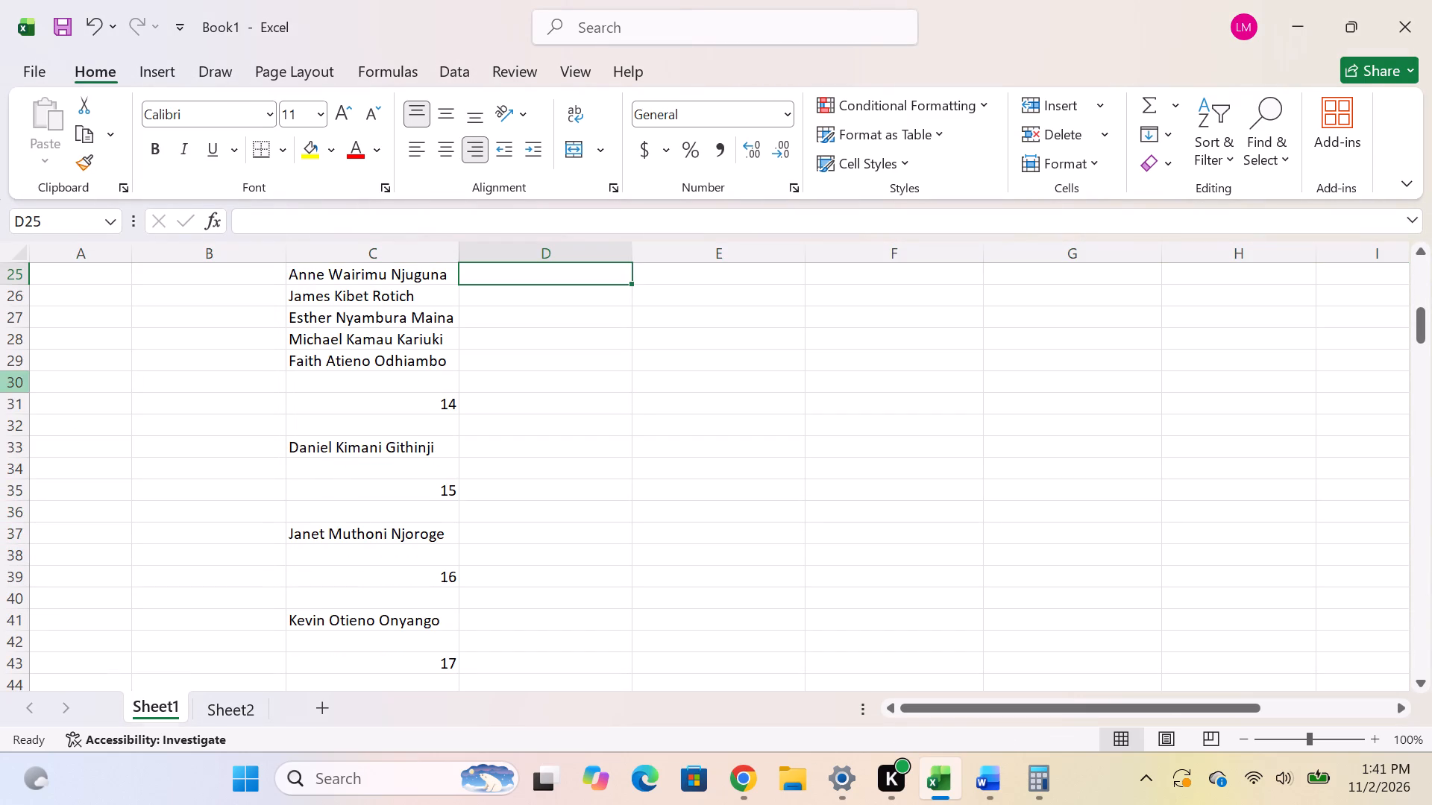
left_click(8, 386)
left_click_drag(12, 382, 12, 419)
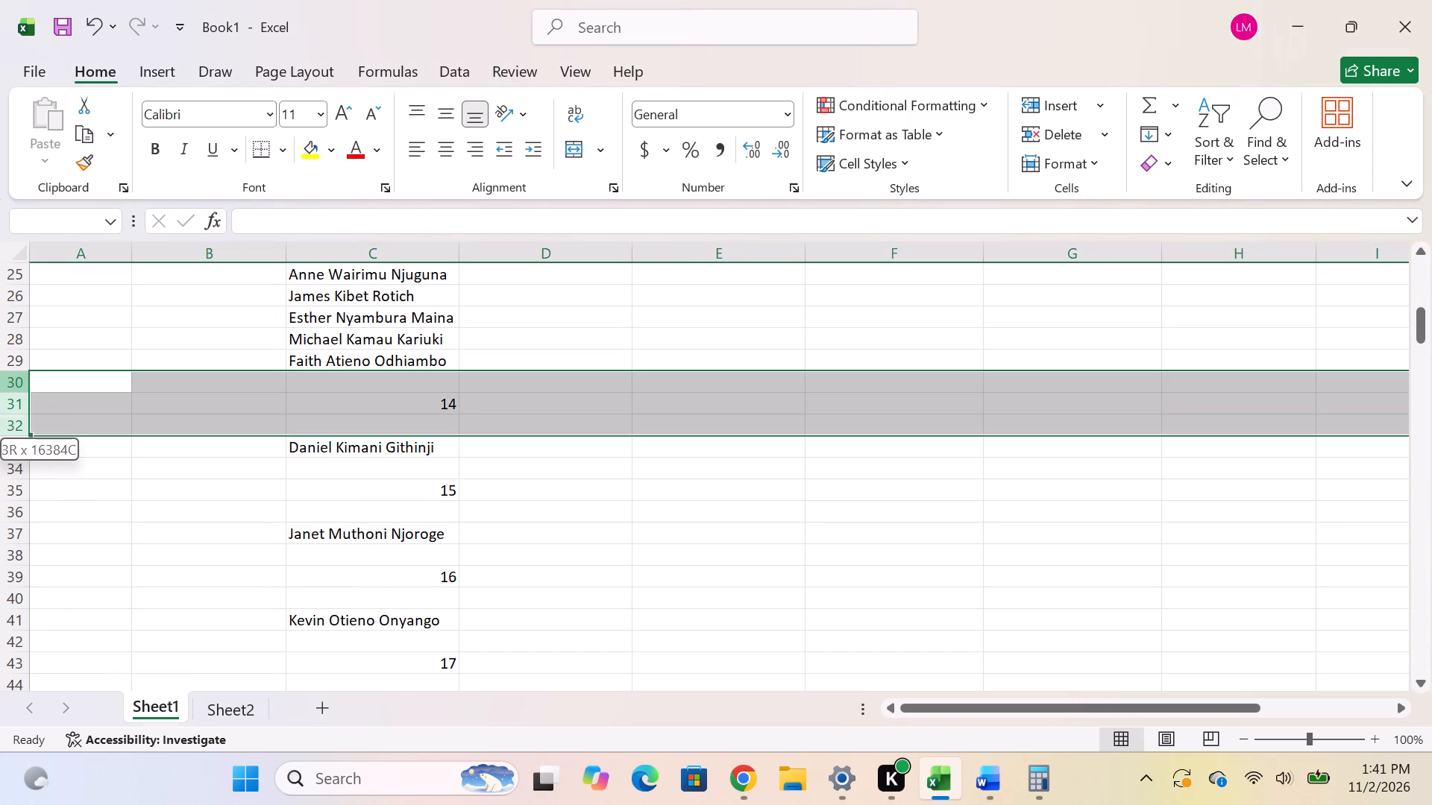
left_click_drag(12, 419, 15, 424)
right_click(8, 406)
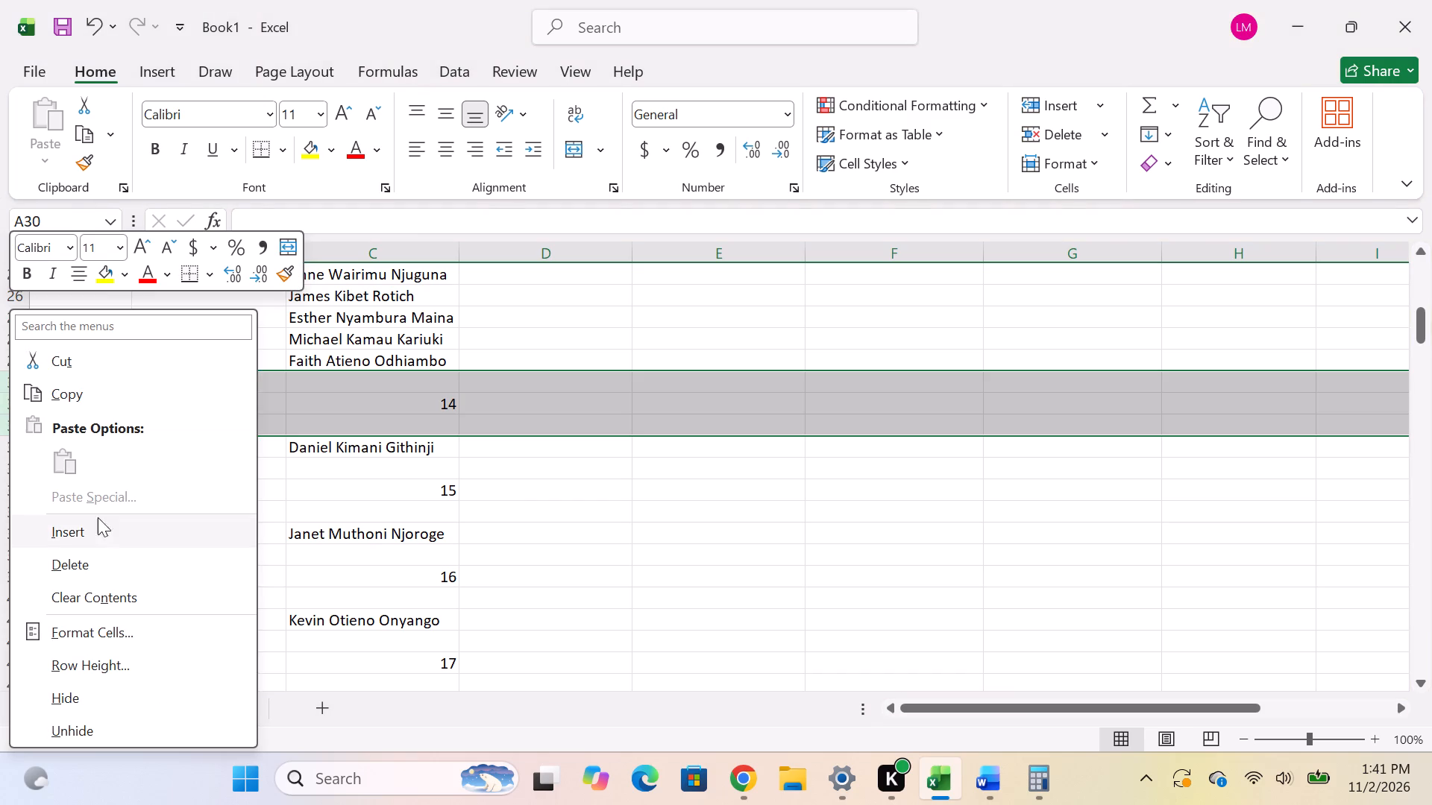
left_click(100, 566)
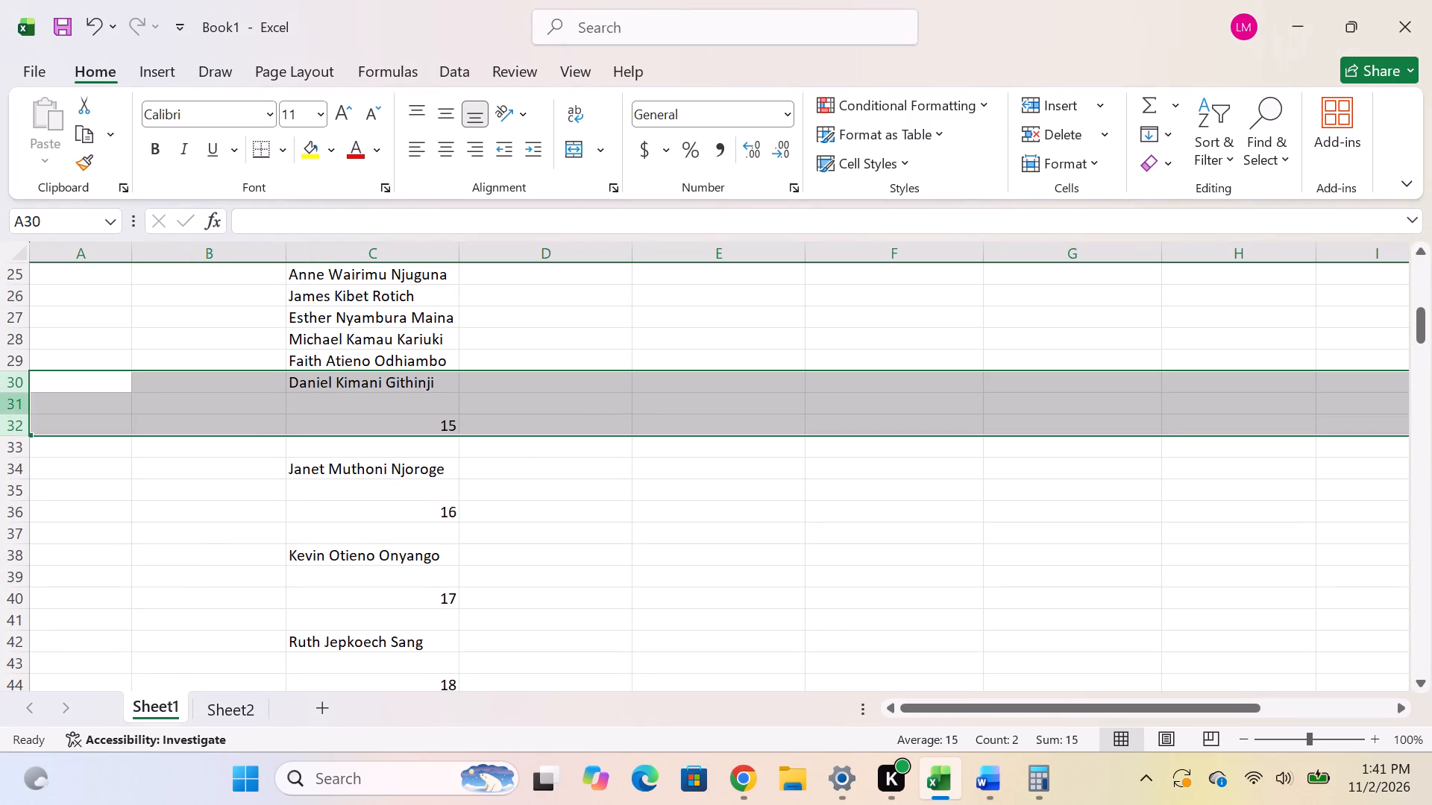
Delete rows 31 to 33 together, the row containing 15 and the blank rows around it, below the fourteenth customer name.
left_click(14, 408)
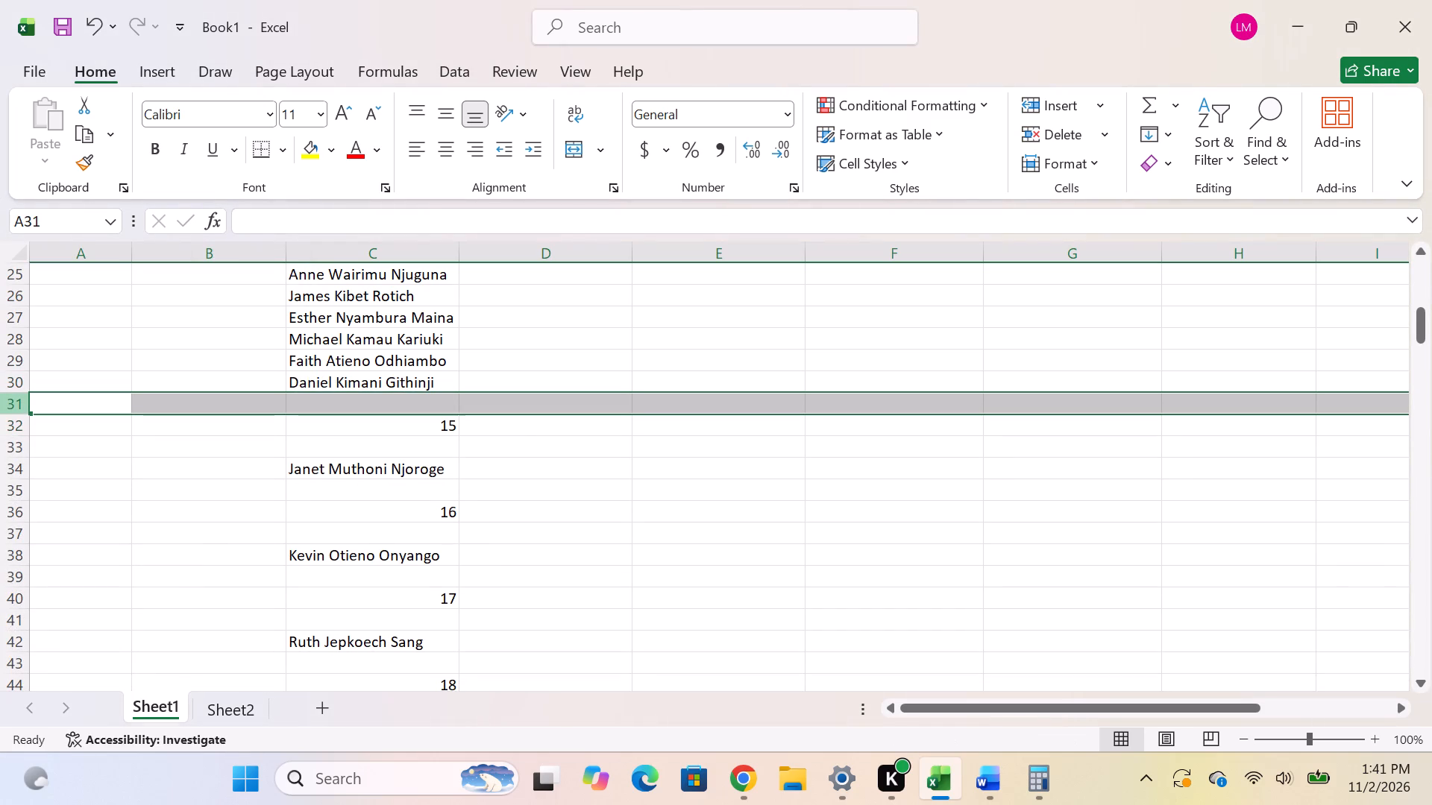
left_click_drag(22, 403, 25, 445)
right_click(23, 430)
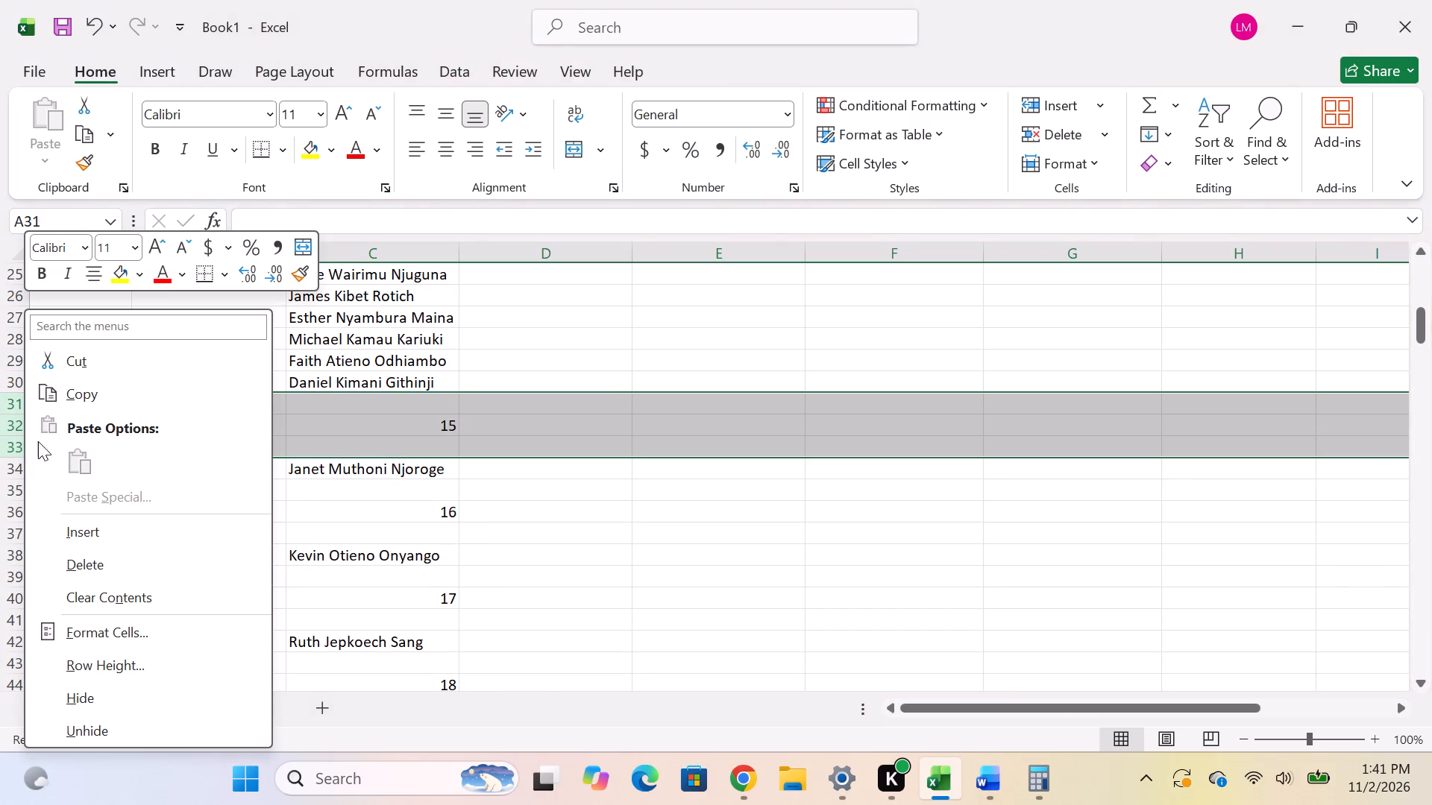
left_click(111, 561)
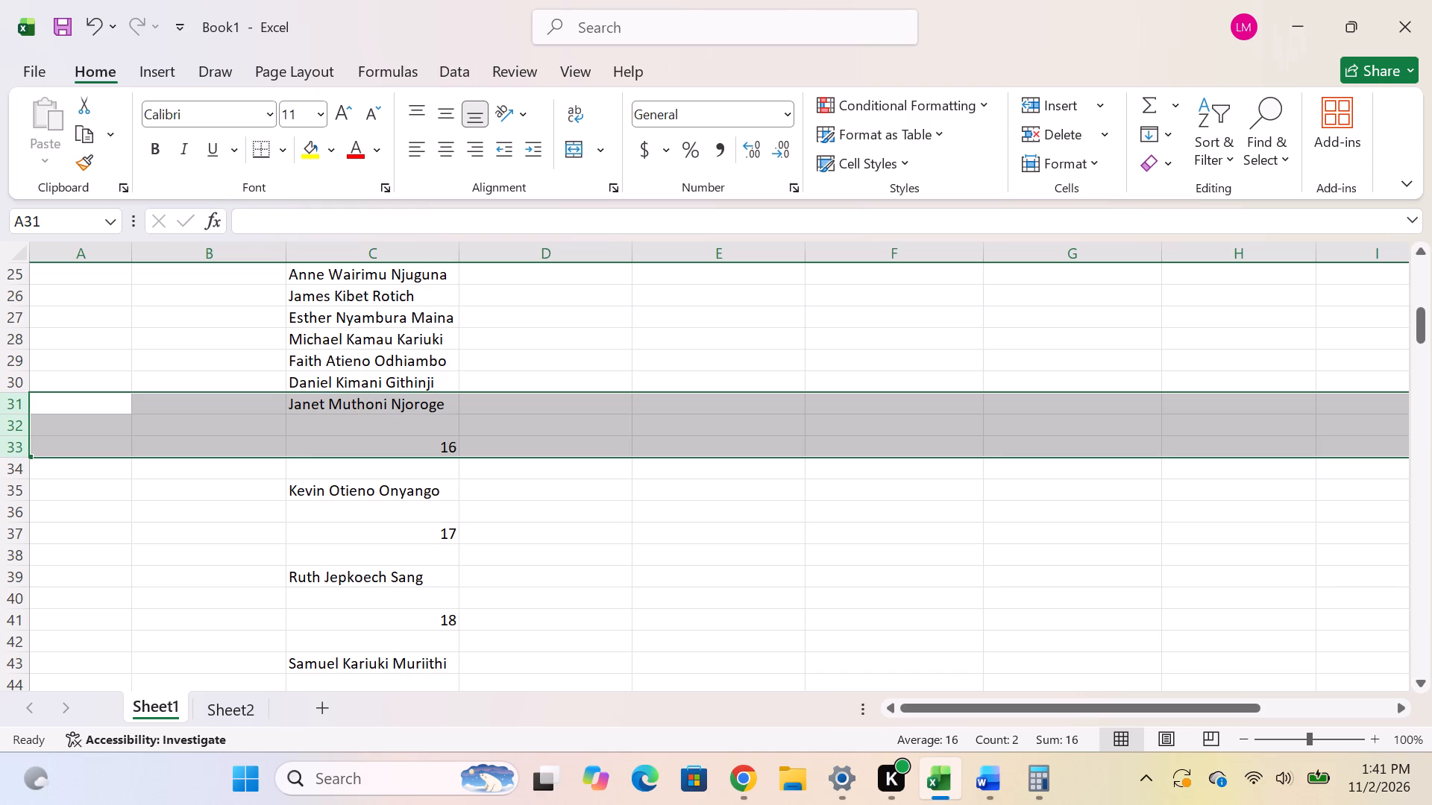
Delete rows 32 to 34 together, the row containing 16 and the blank rows around it, below the fifteenth customer name.
left_click(23, 423)
left_click_drag(22, 422, 20, 440)
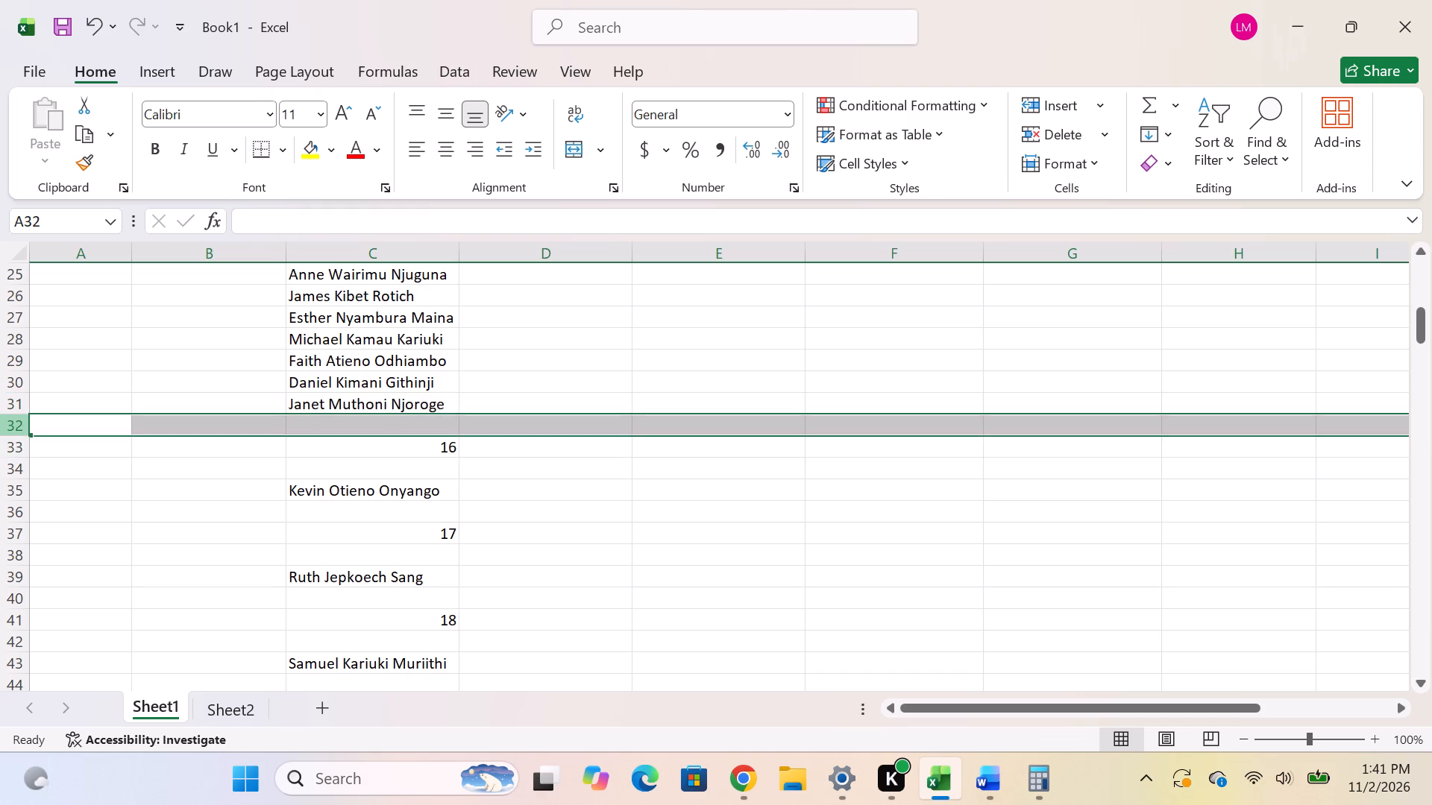
left_click_drag(20, 440, 28, 466)
right_click(22, 453)
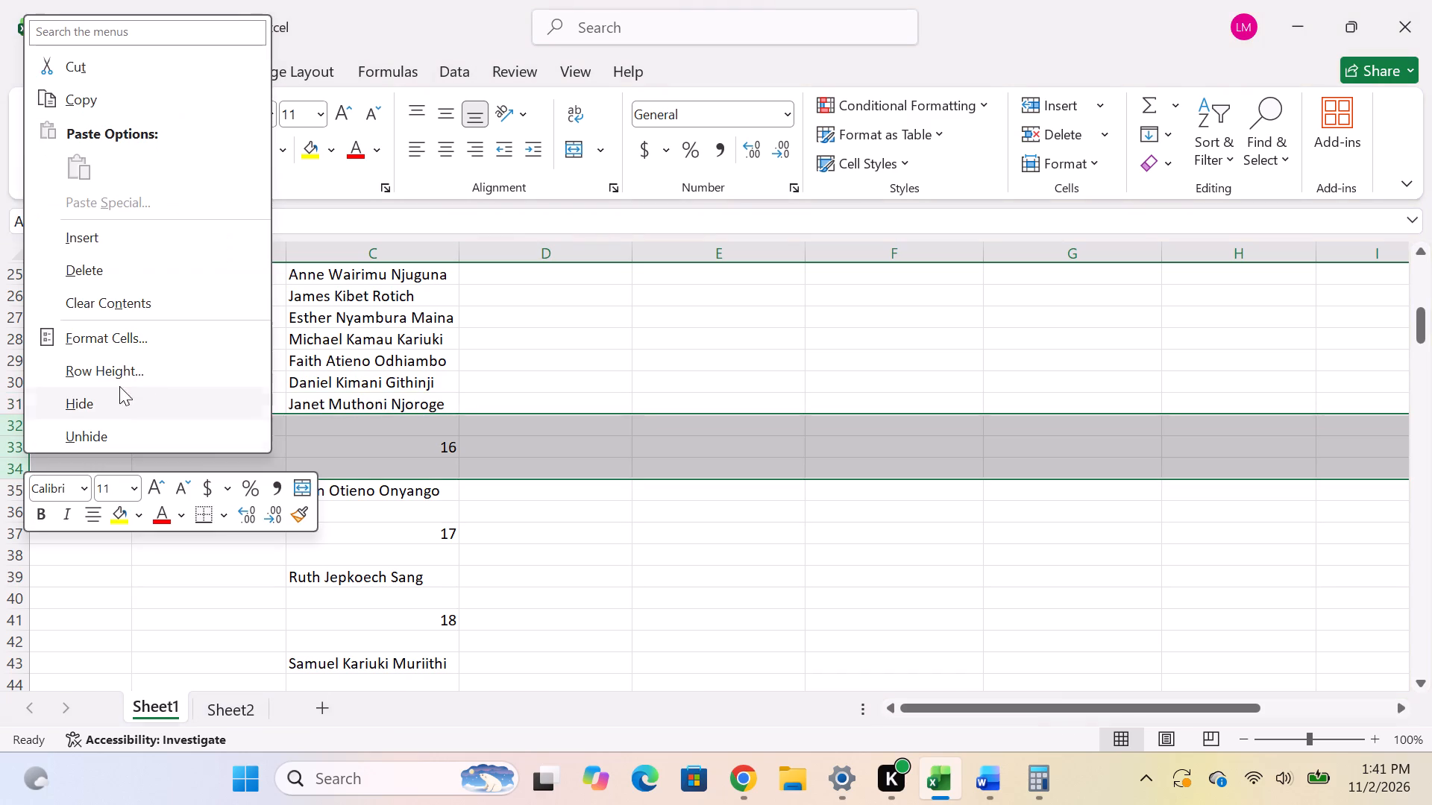
left_click(122, 274)
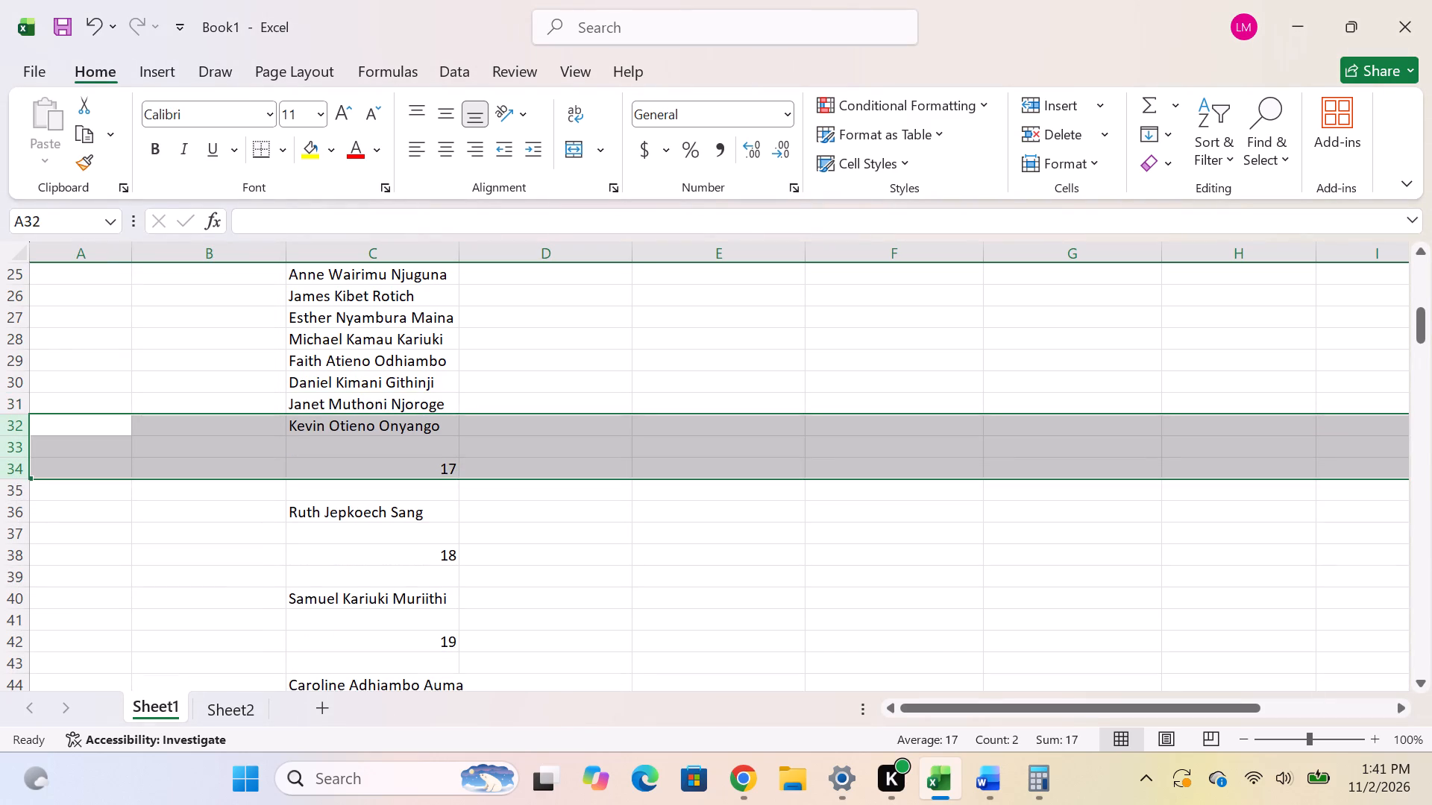
left_click(537, 367)
Delete rows 33 to 35 together, the row containing 17 and the blank rows around it, below the sixteenth customer name.
left_click(5, 441)
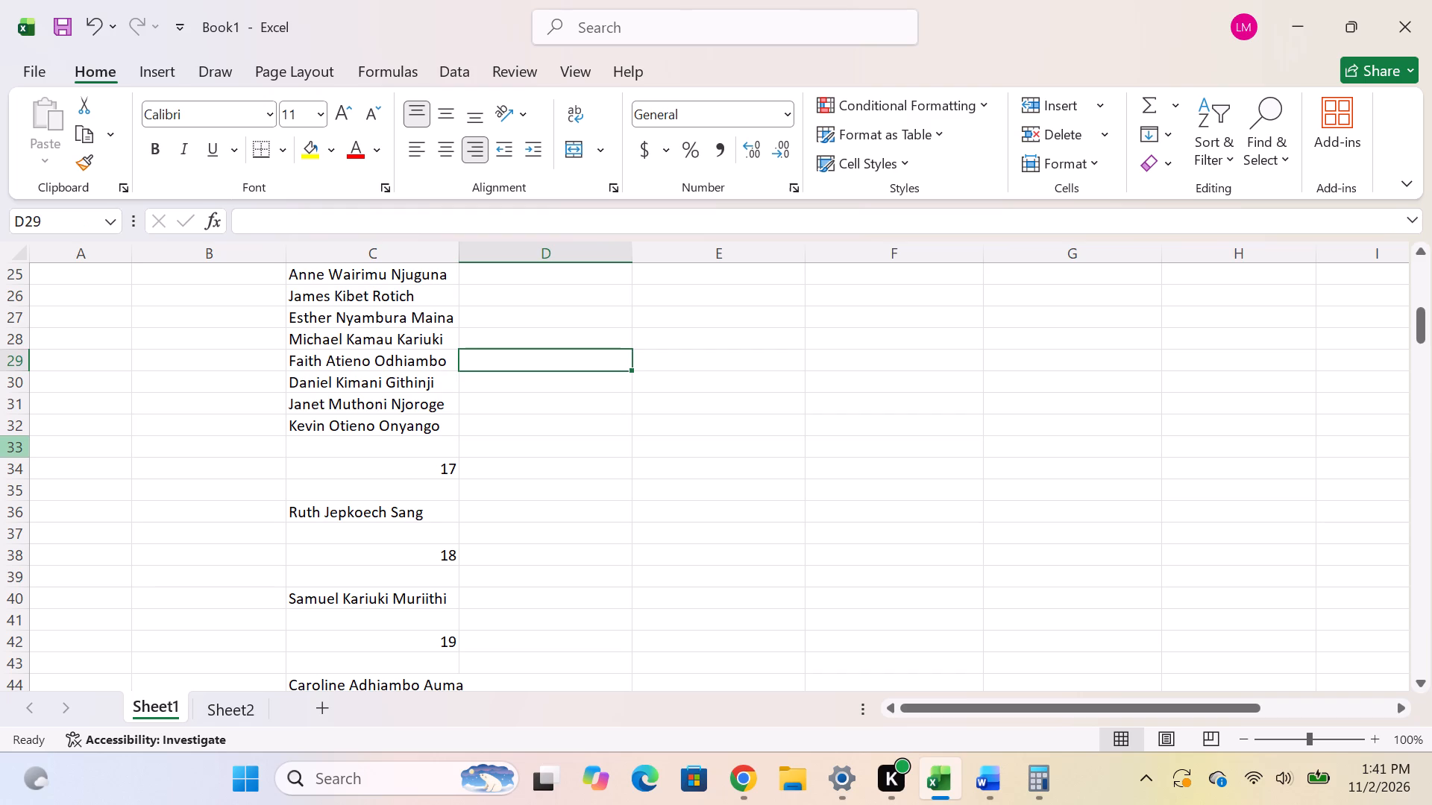
left_click(14, 449)
left_click_drag(16, 449, 15, 474)
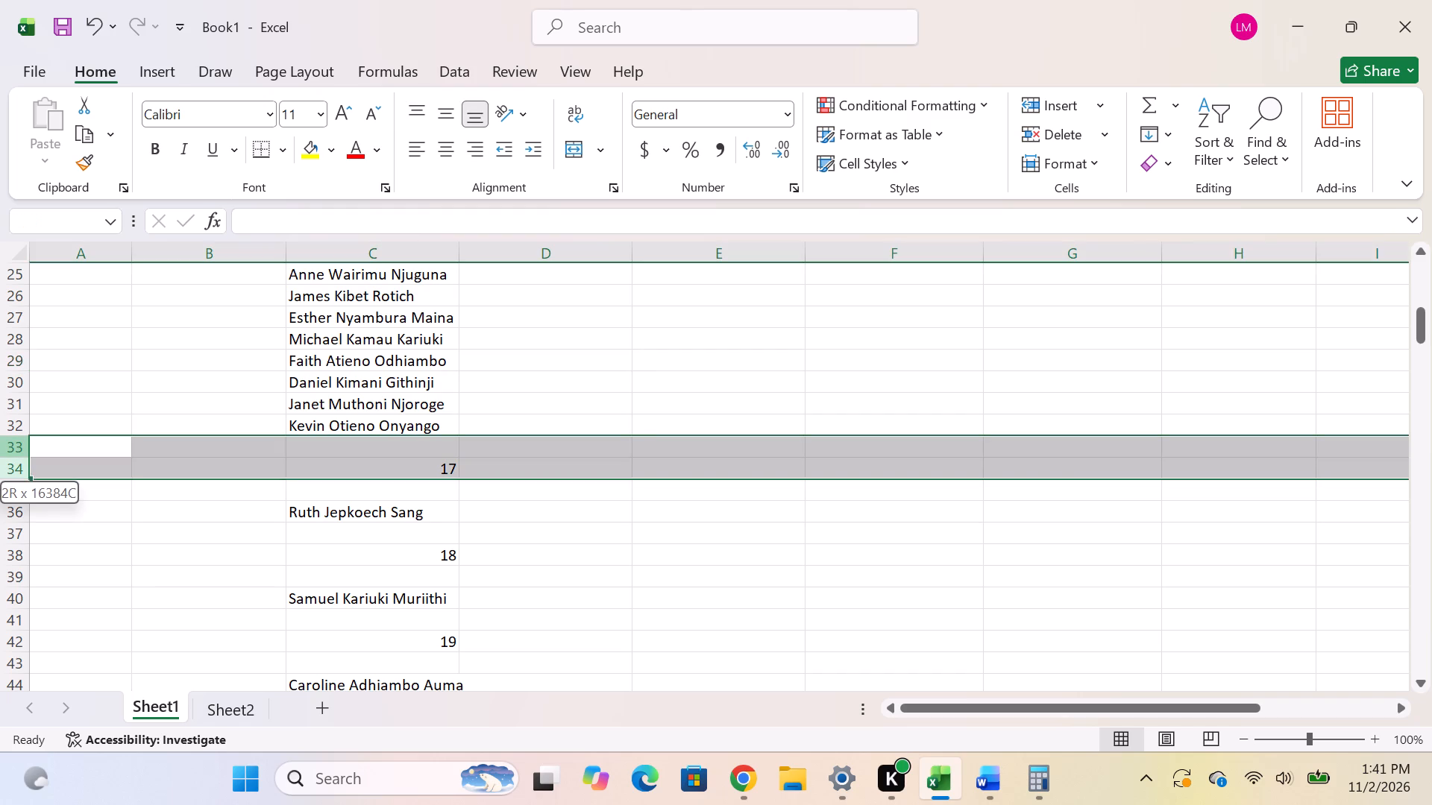
left_click_drag(15, 474, 14, 486)
right_click(12, 479)
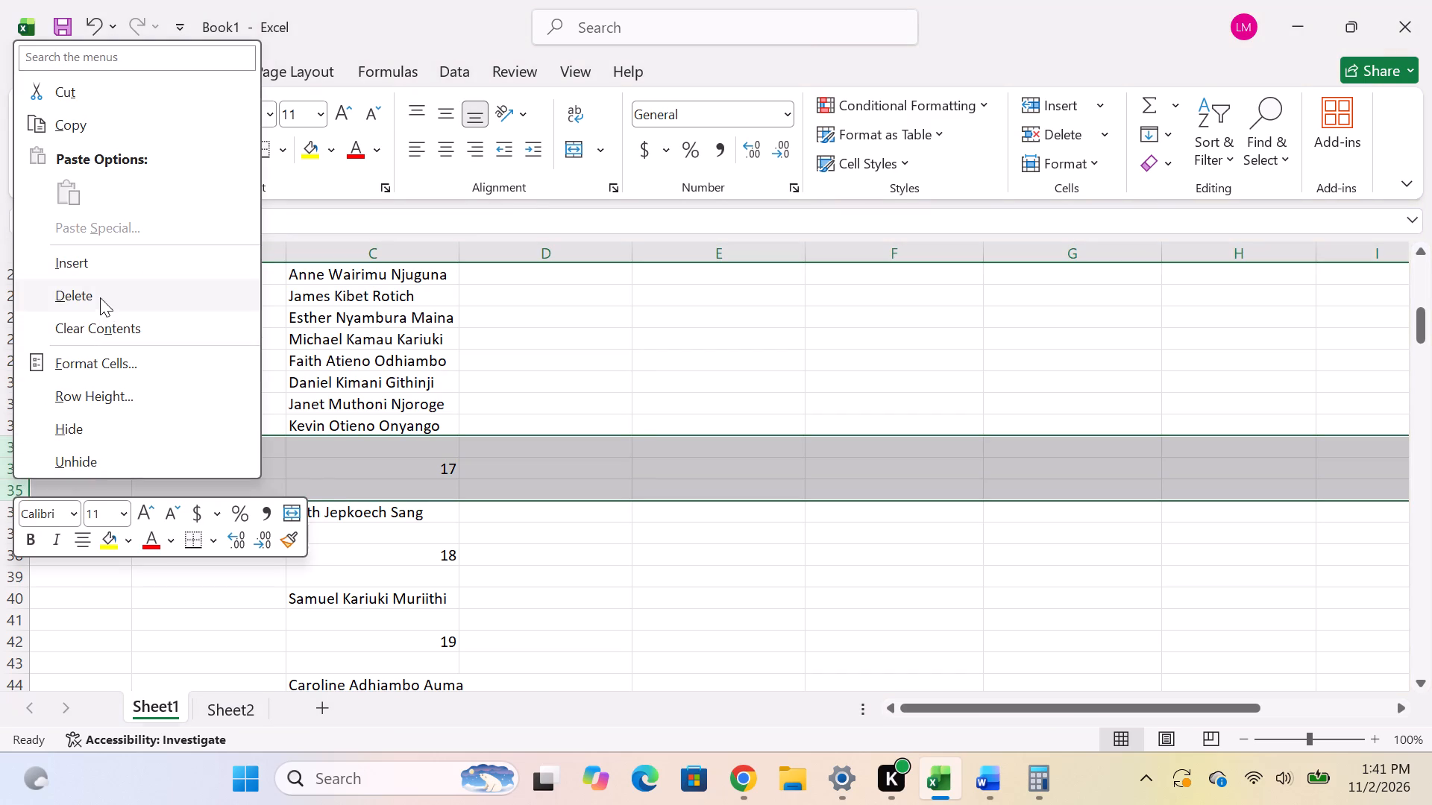
left_click(100, 297)
left_click(544, 364)
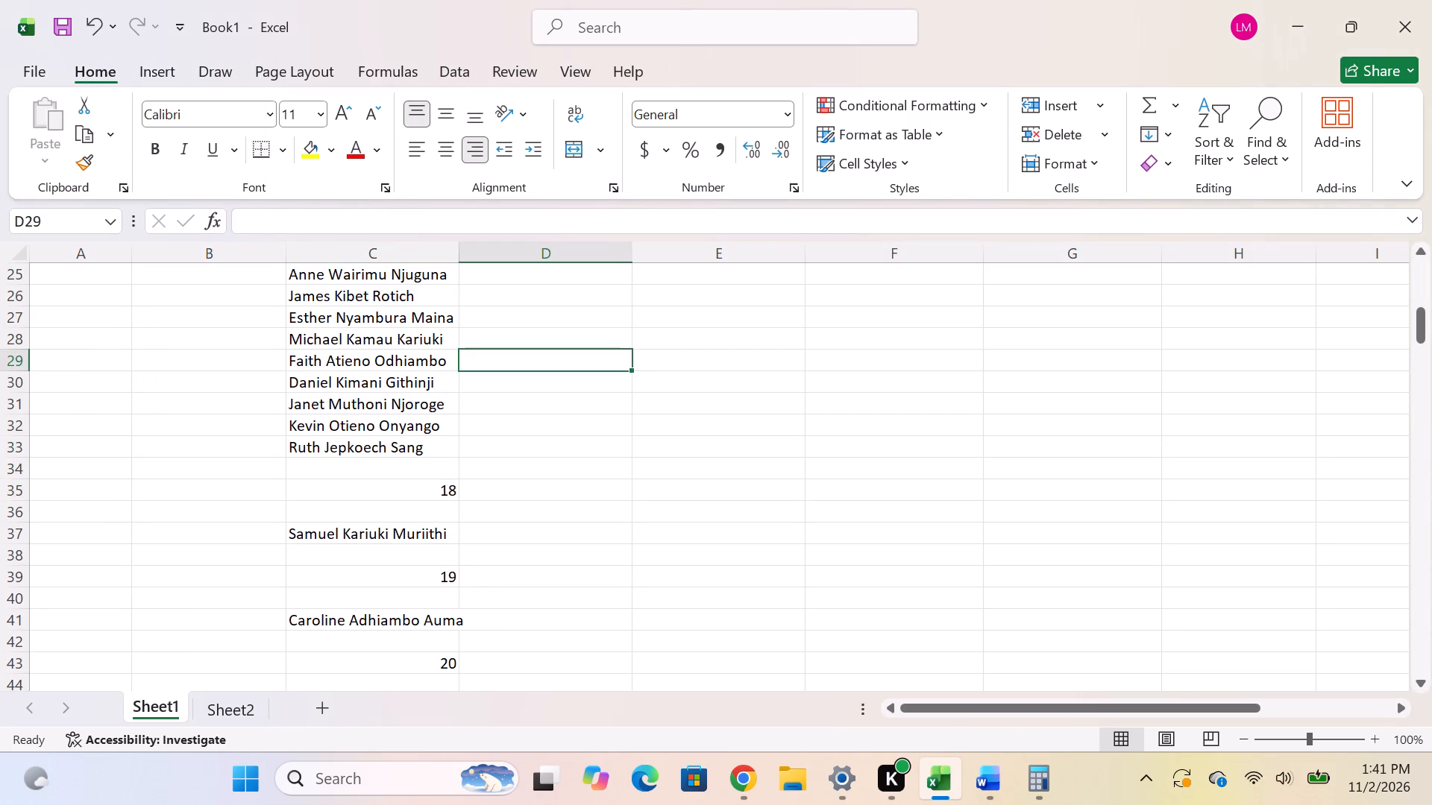
Delete rows 34 to 36 together, the row containing 18 and the blank rows around it, below the seventeenth customer name.
left_click(19, 468)
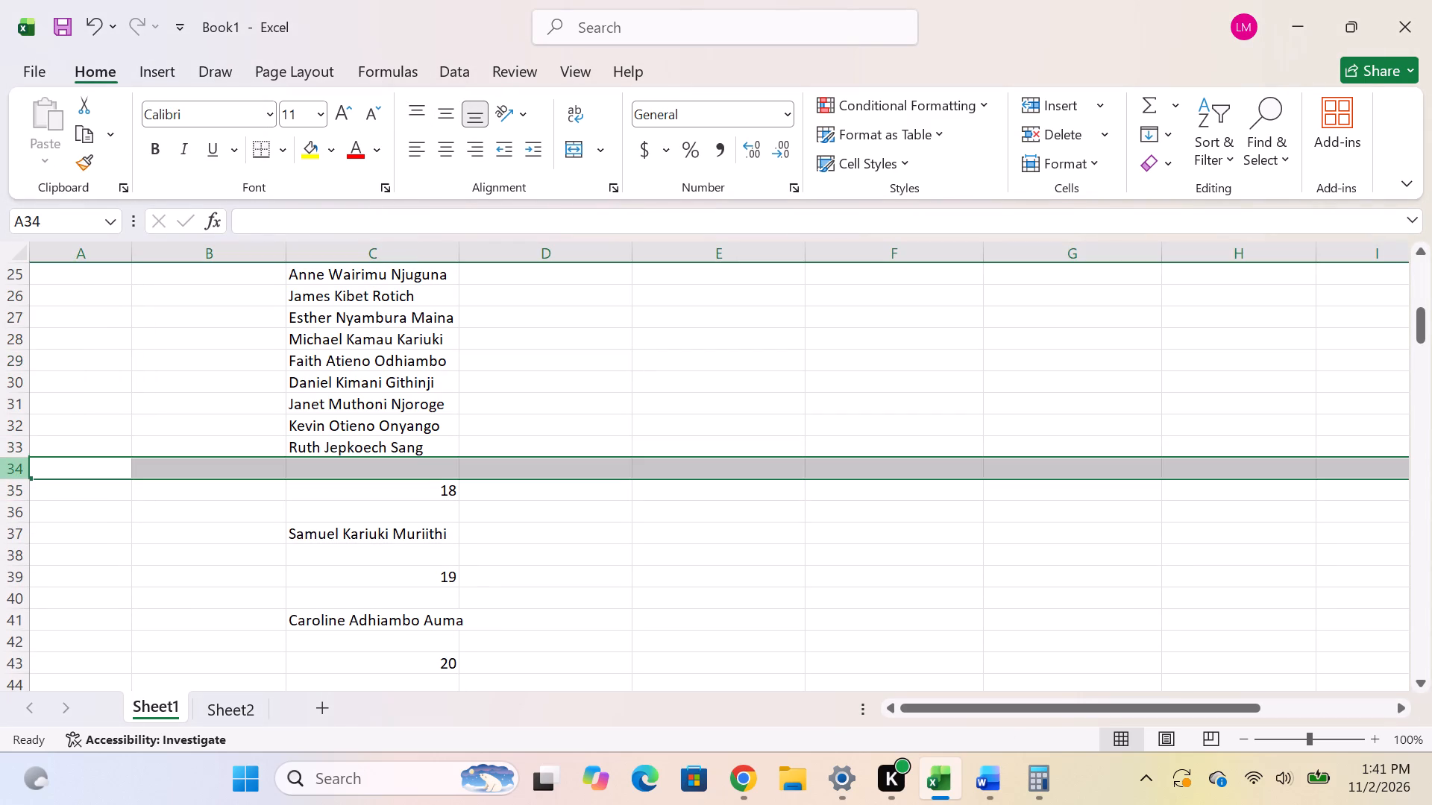
left_click_drag(20, 467, 15, 514)
right_click(16, 502)
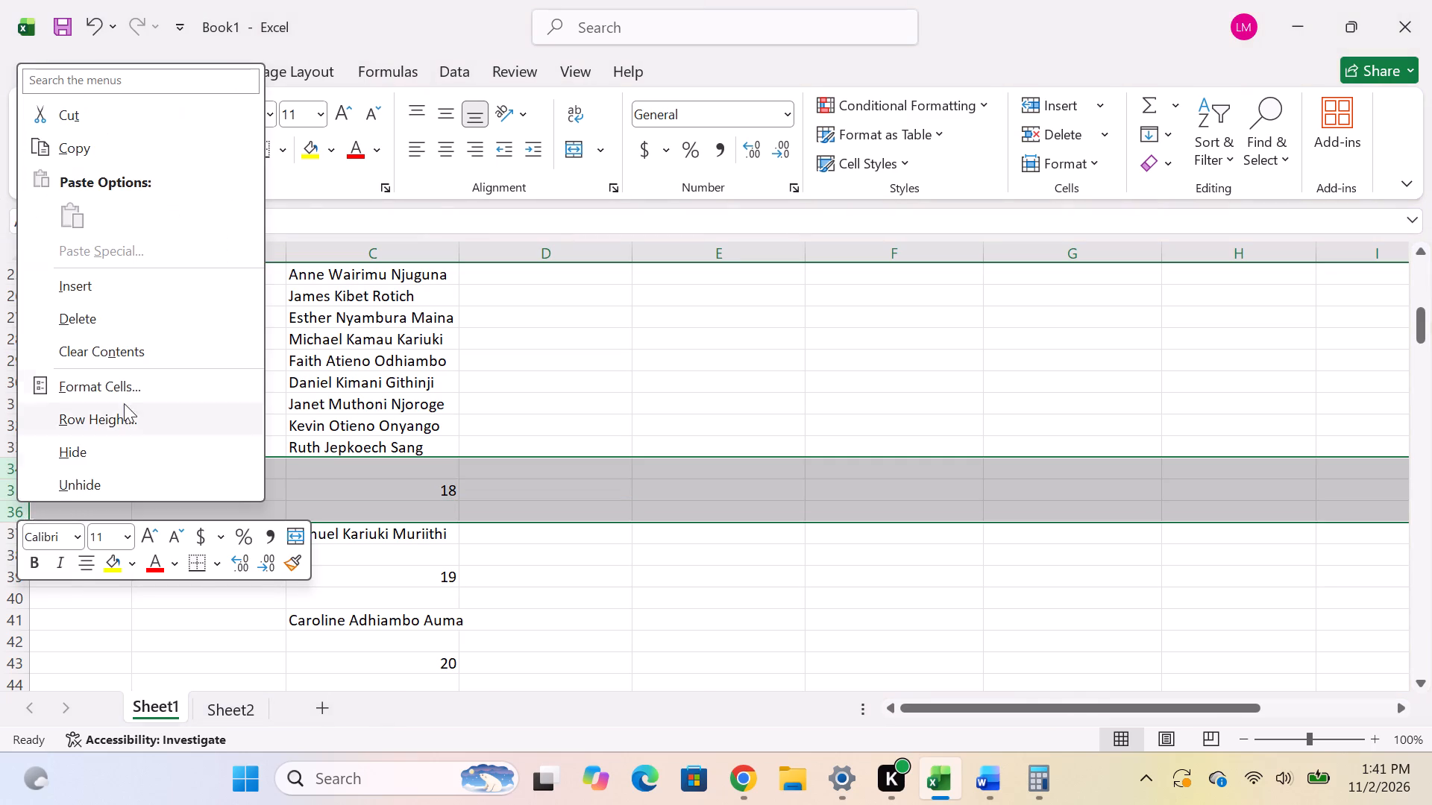
left_click(151, 327)
left_click(151, 546)
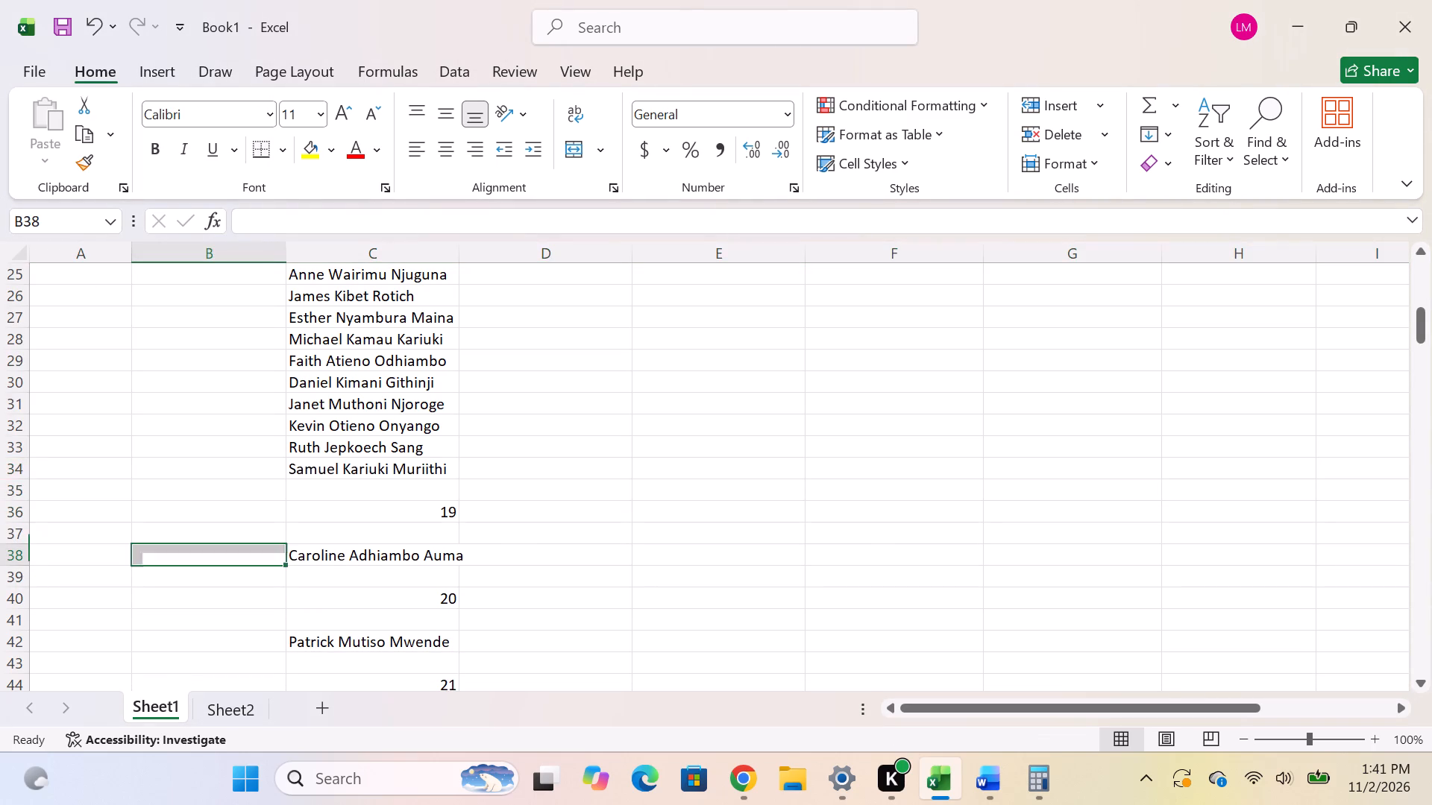
Delete rows 35 to 37 together, the row containing 19 and the blank rows around it, below the eighteenth customer name.
left_click(15, 496)
left_click(17, 484)
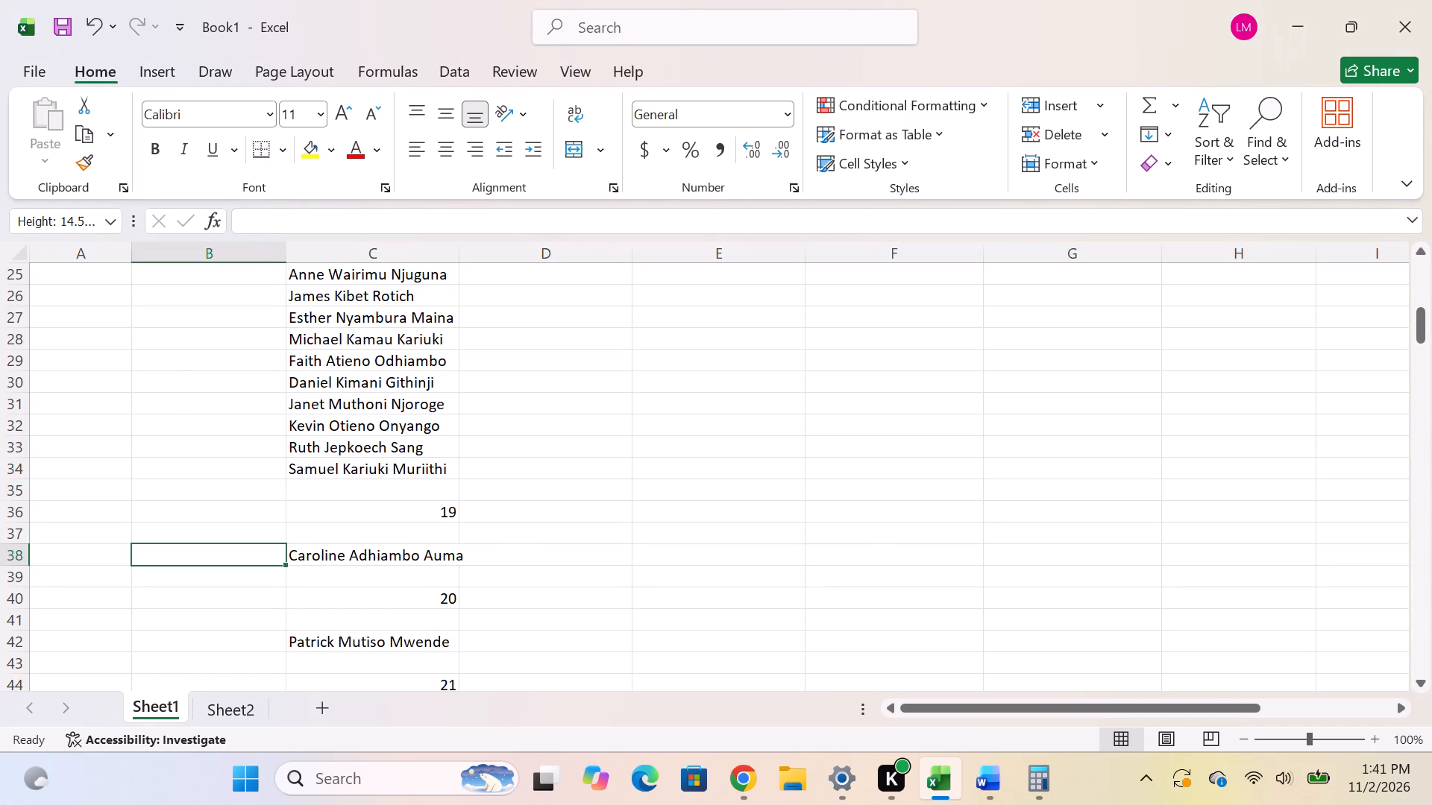
left_click(17, 488)
left_click_drag(19, 492, 20, 531)
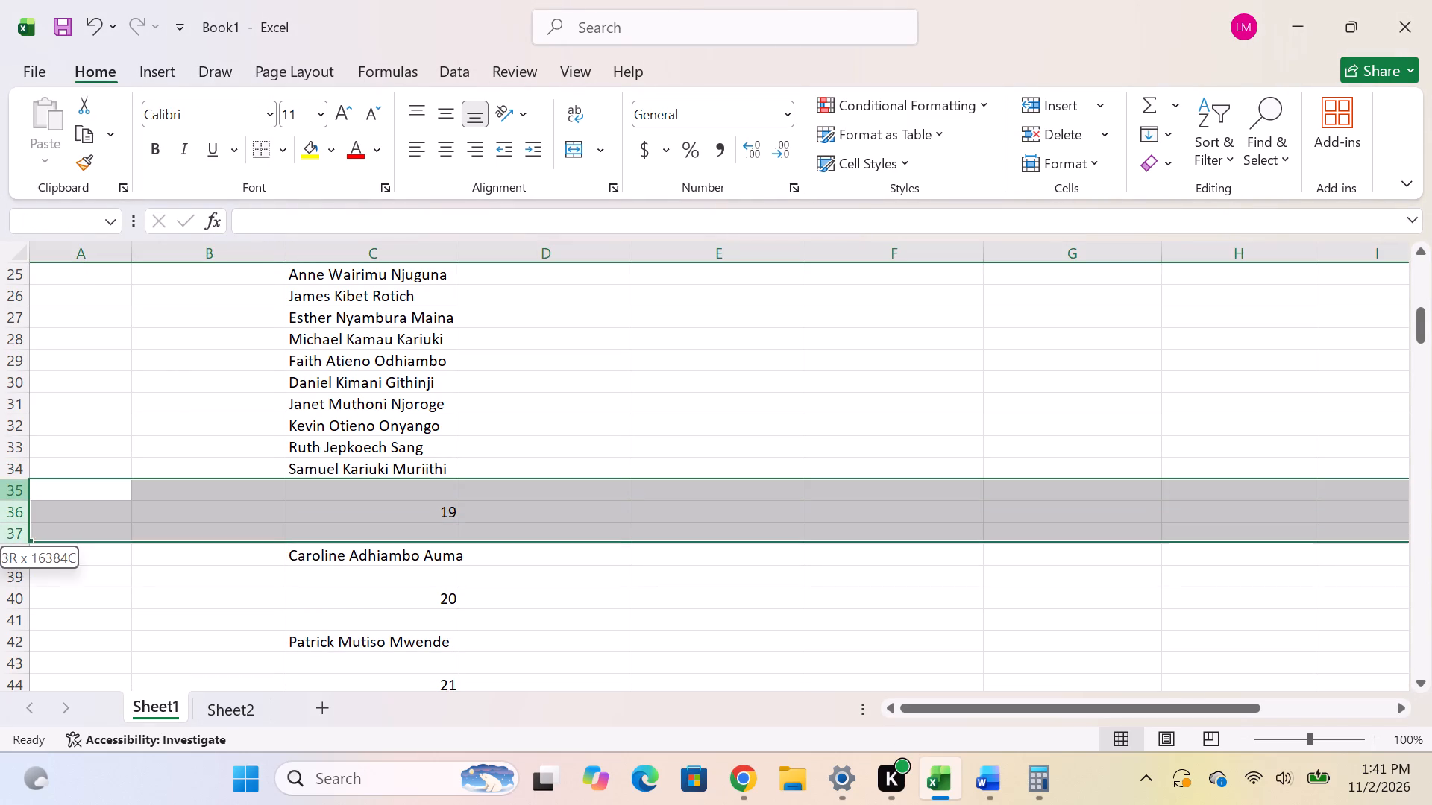
left_click_drag(20, 531, 19, 534)
right_click(20, 519)
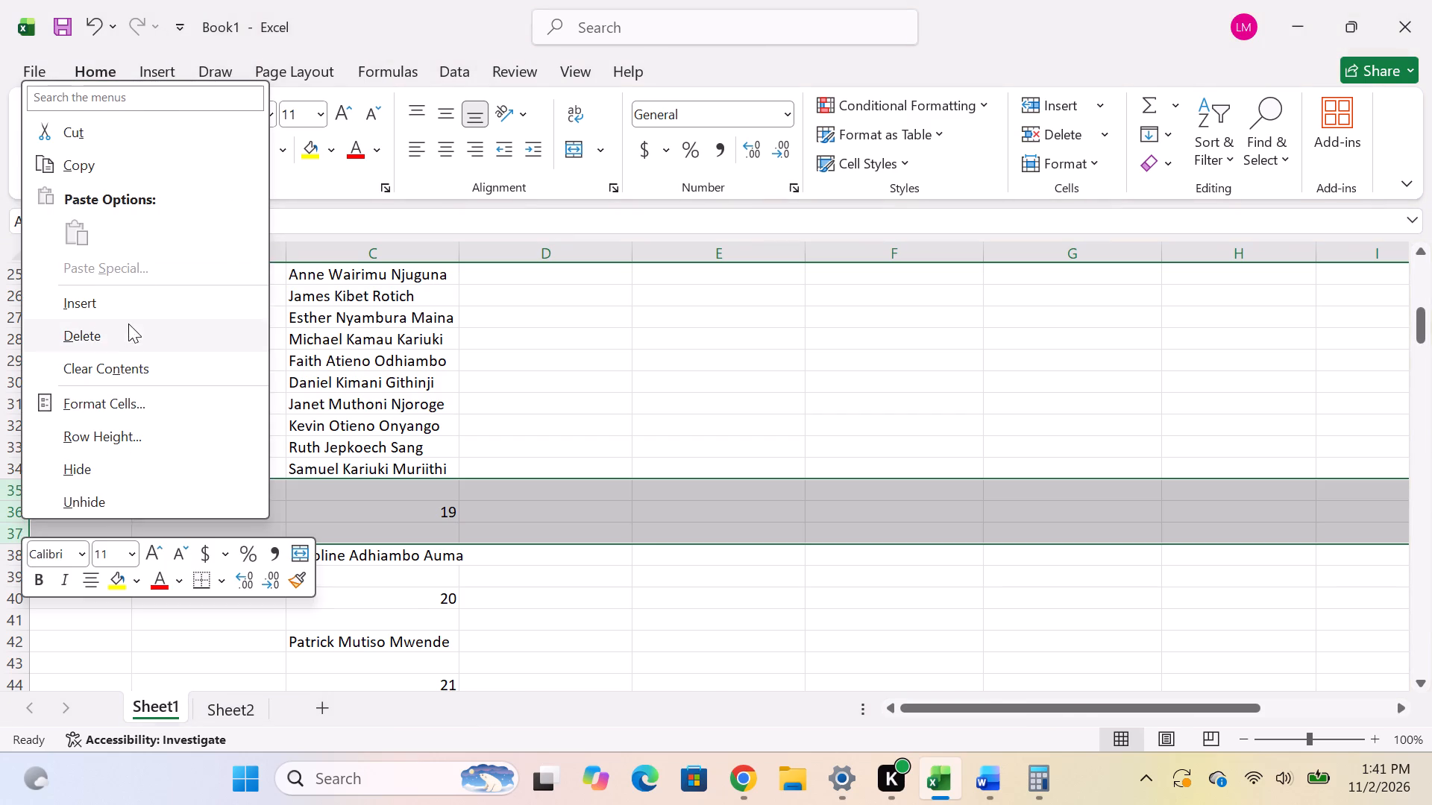
left_click(127, 337)
scroll(469, 342, "down", 2)
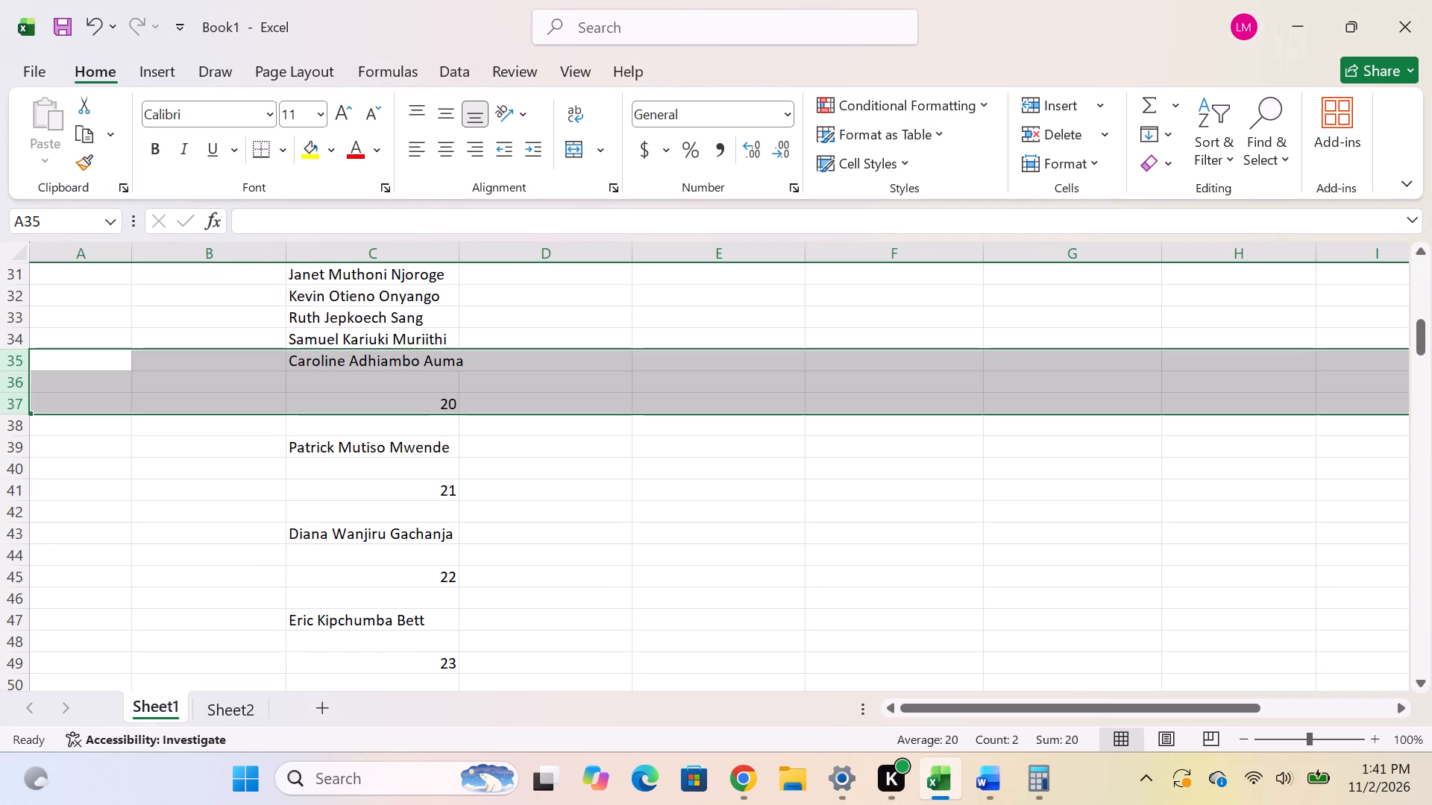
Delete rows 36 to 38 together, the row containing 20 and the blank rows around it, below the nineteenth customer name.
left_click(8, 385)
left_click_drag(16, 387, 15, 393)
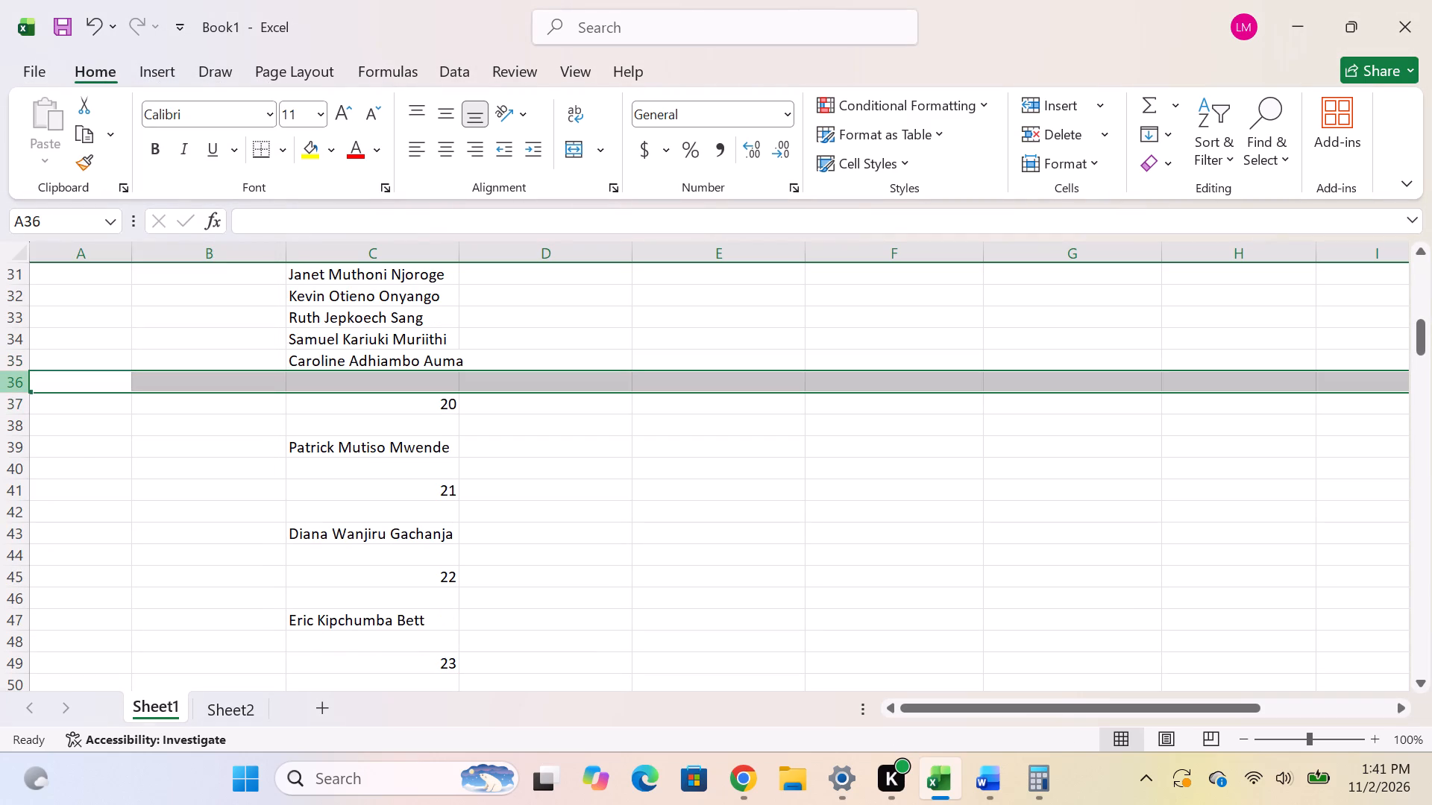
left_click_drag(15, 393, 19, 437)
left_click(19, 437)
left_click(29, 420)
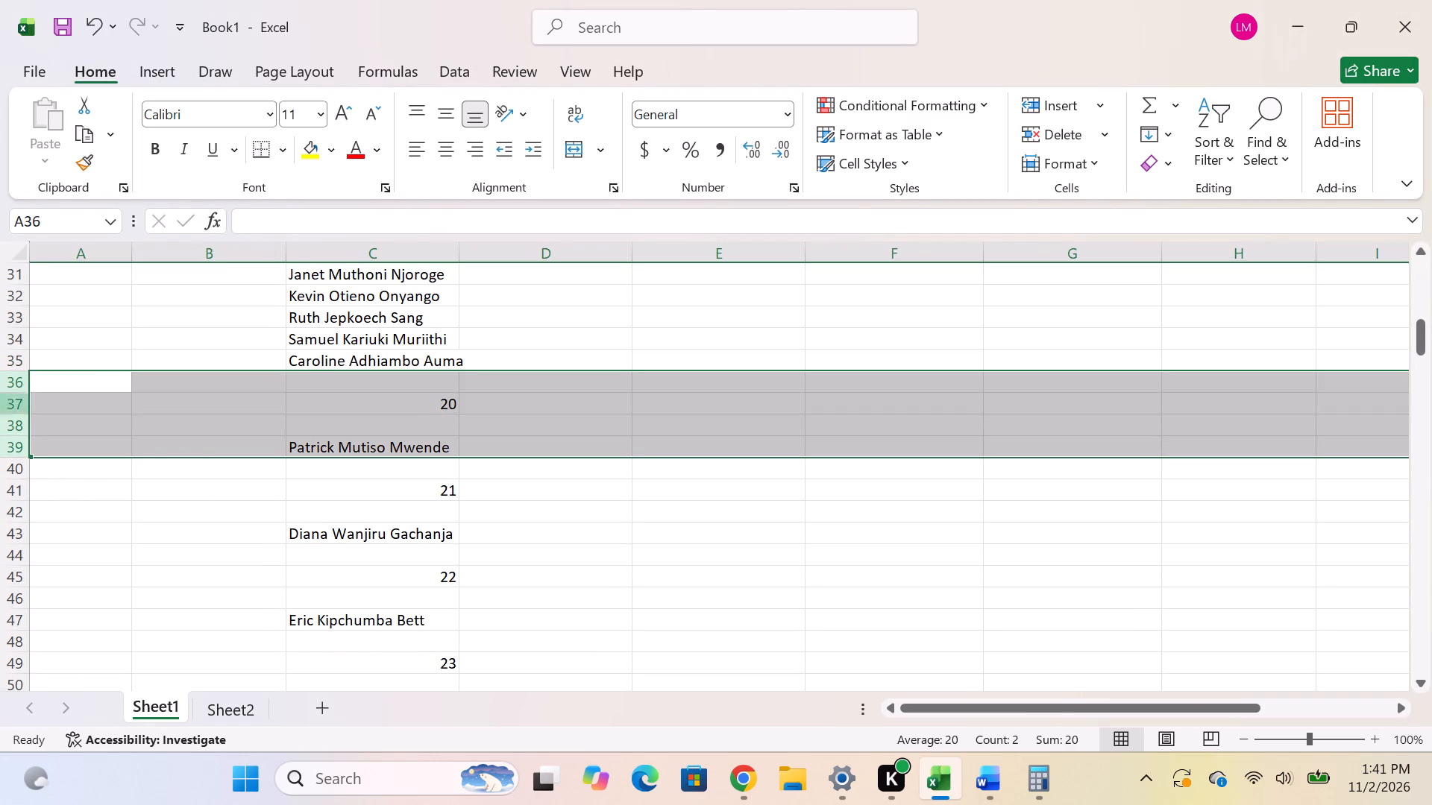
left_click(20, 382)
left_click_drag(20, 382, 26, 434)
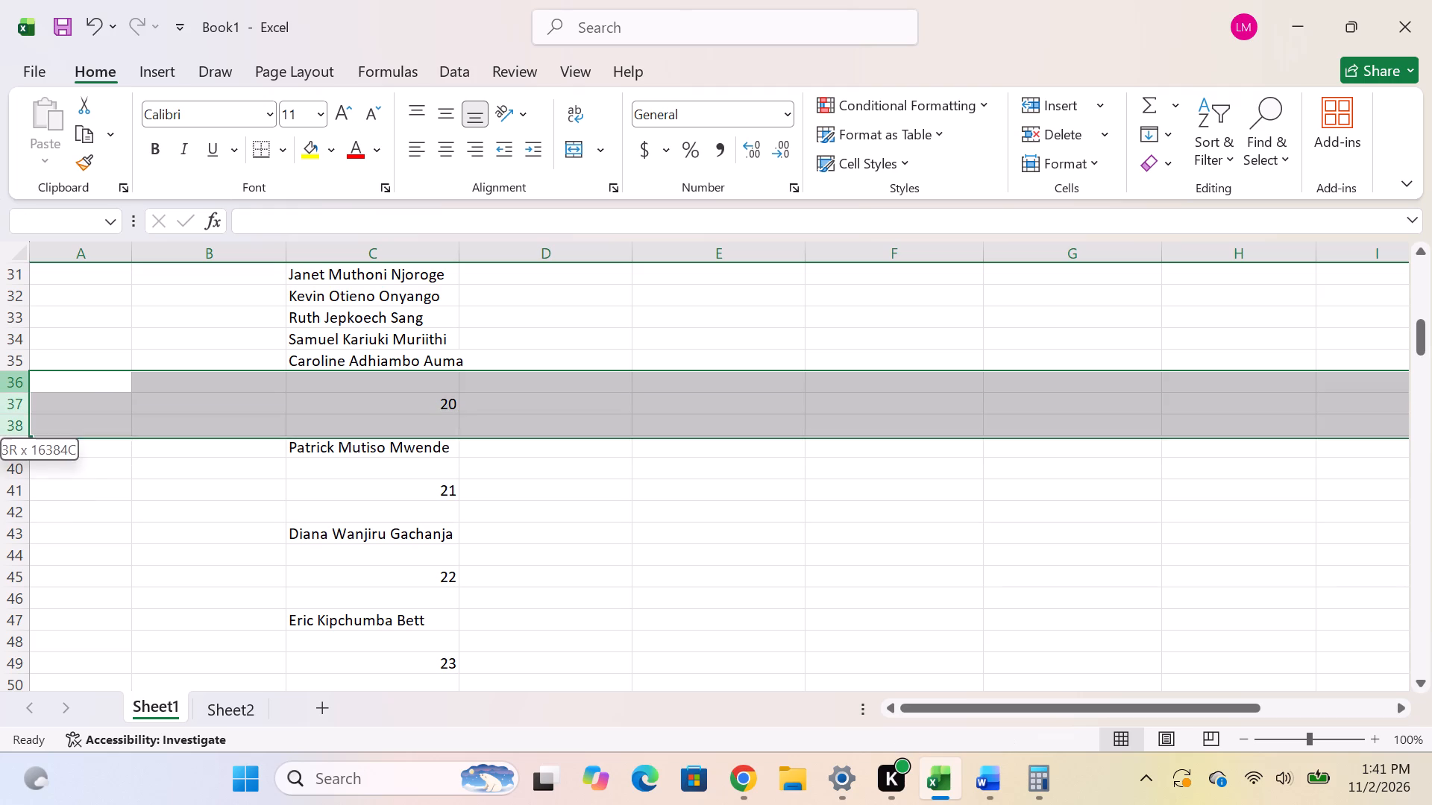
left_click_drag(26, 434, 26, 432)
right_click(25, 418)
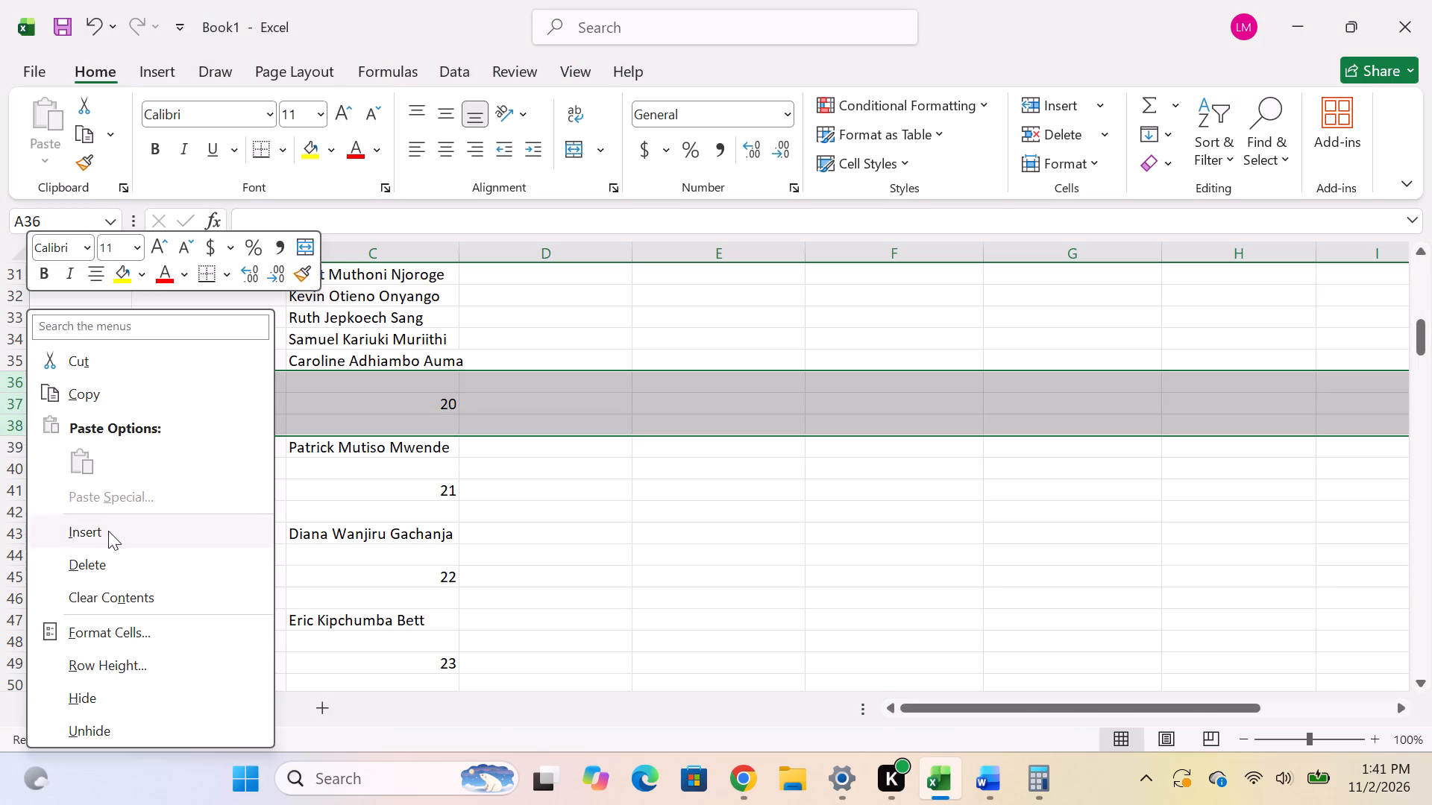
left_click(114, 566)
Delete rows 37 to 39 together, the row containing 21 and the blank rows around it, below the twentieth customer name.
left_click(15, 399)
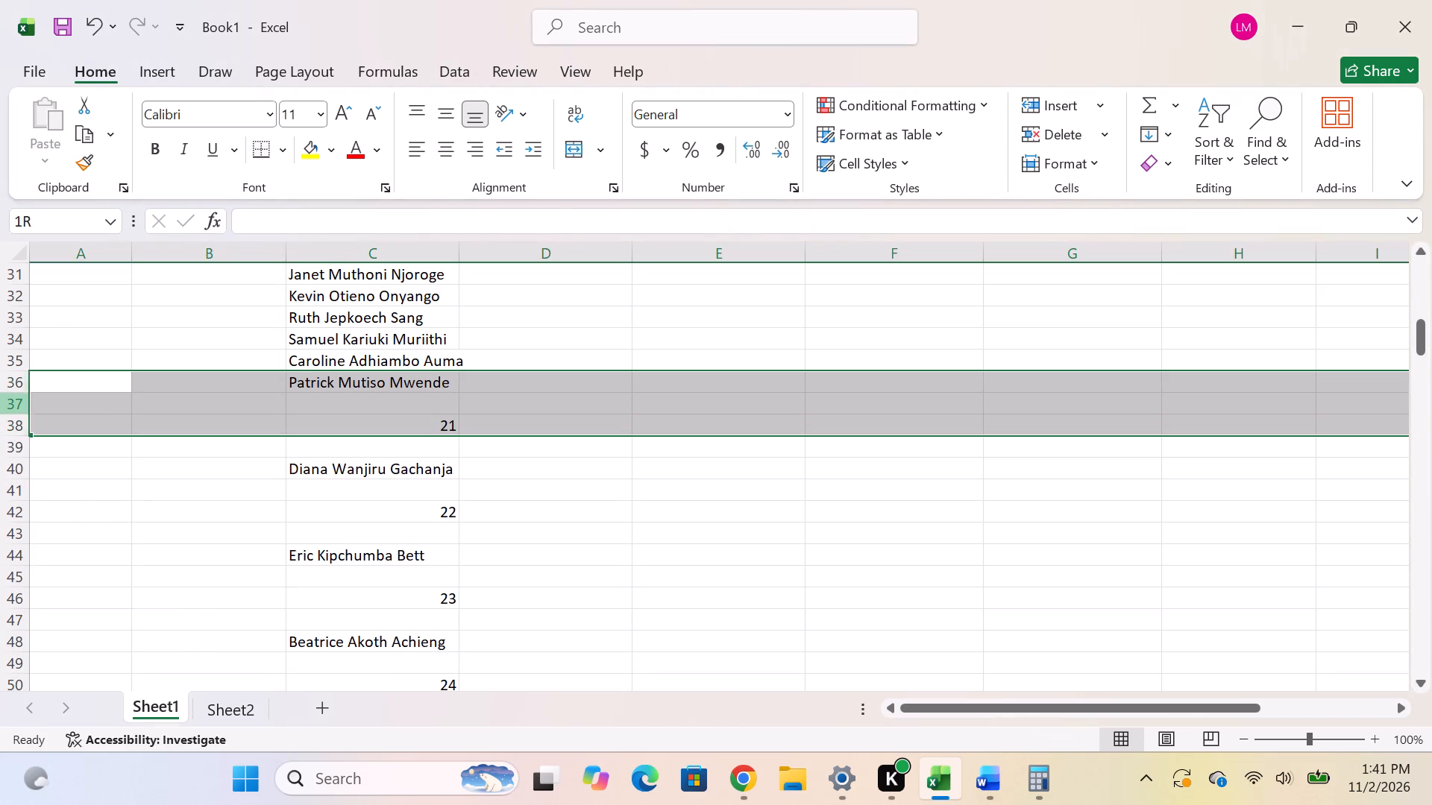
left_click_drag(15, 399, 23, 438)
right_click(23, 418)
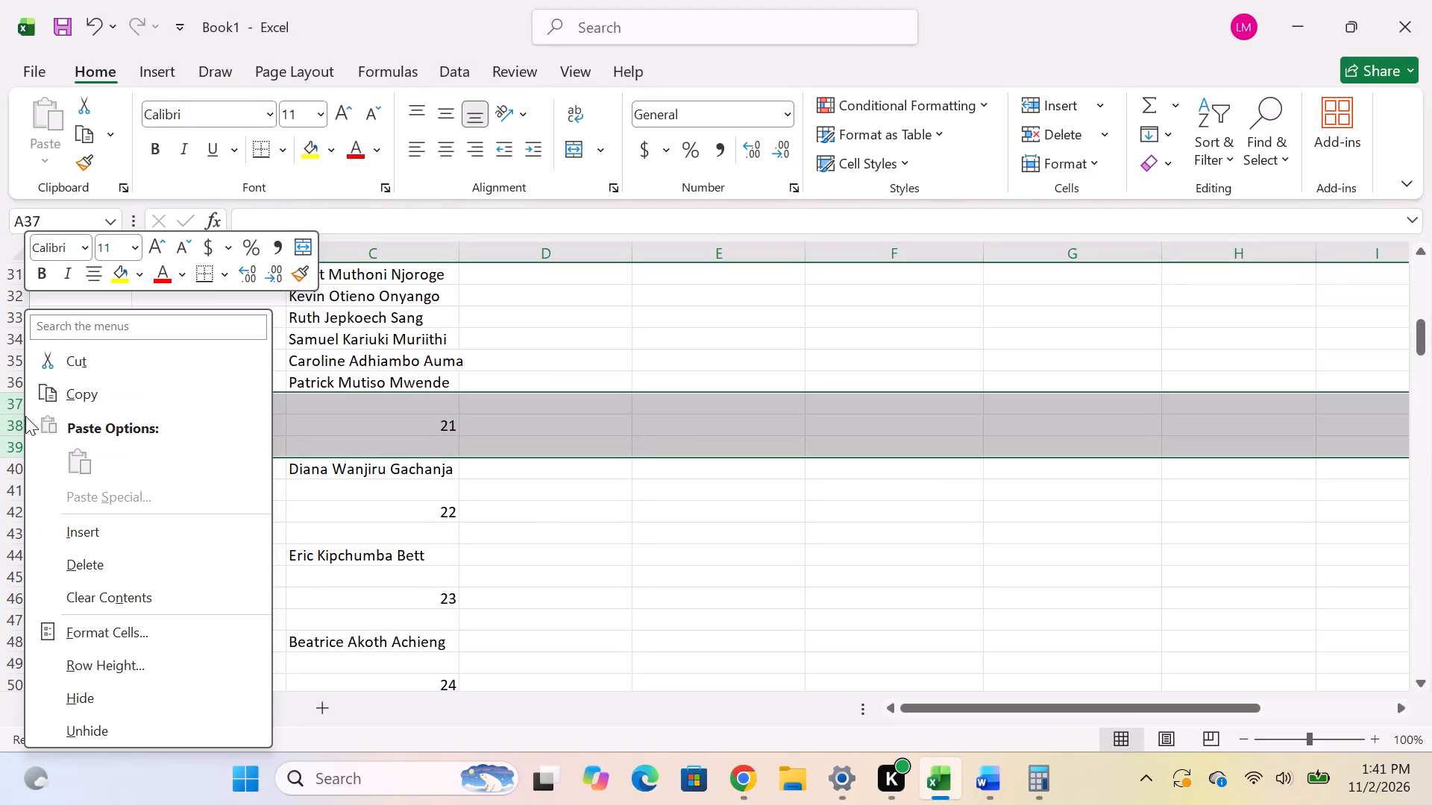
left_click(110, 566)
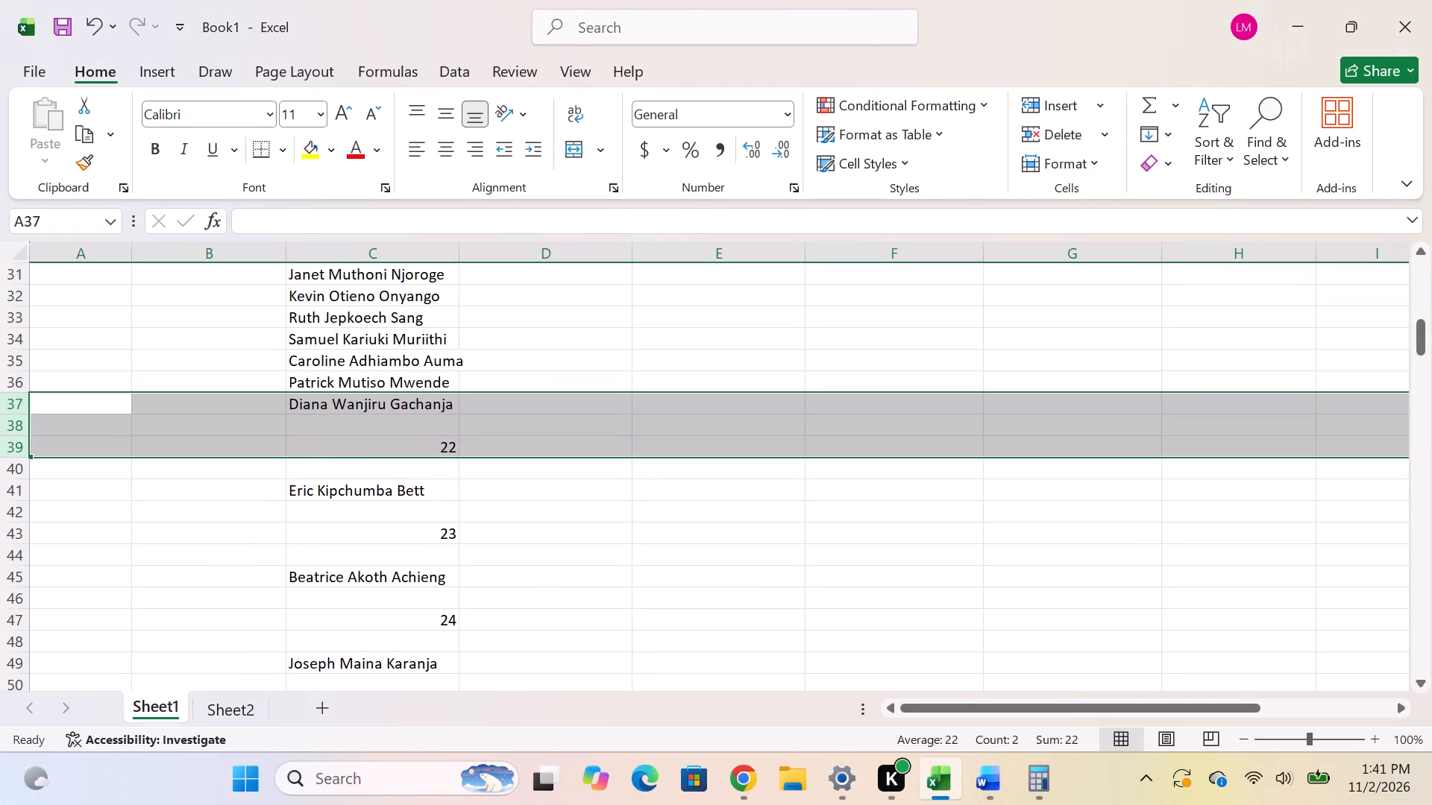
left_click(429, 461)
Delete rows 38 to 40 together, the row containing 22 and the blank rows around it, below the twenty-first customer name.
left_click_drag(16, 423, 16, 469)
right_click(17, 460)
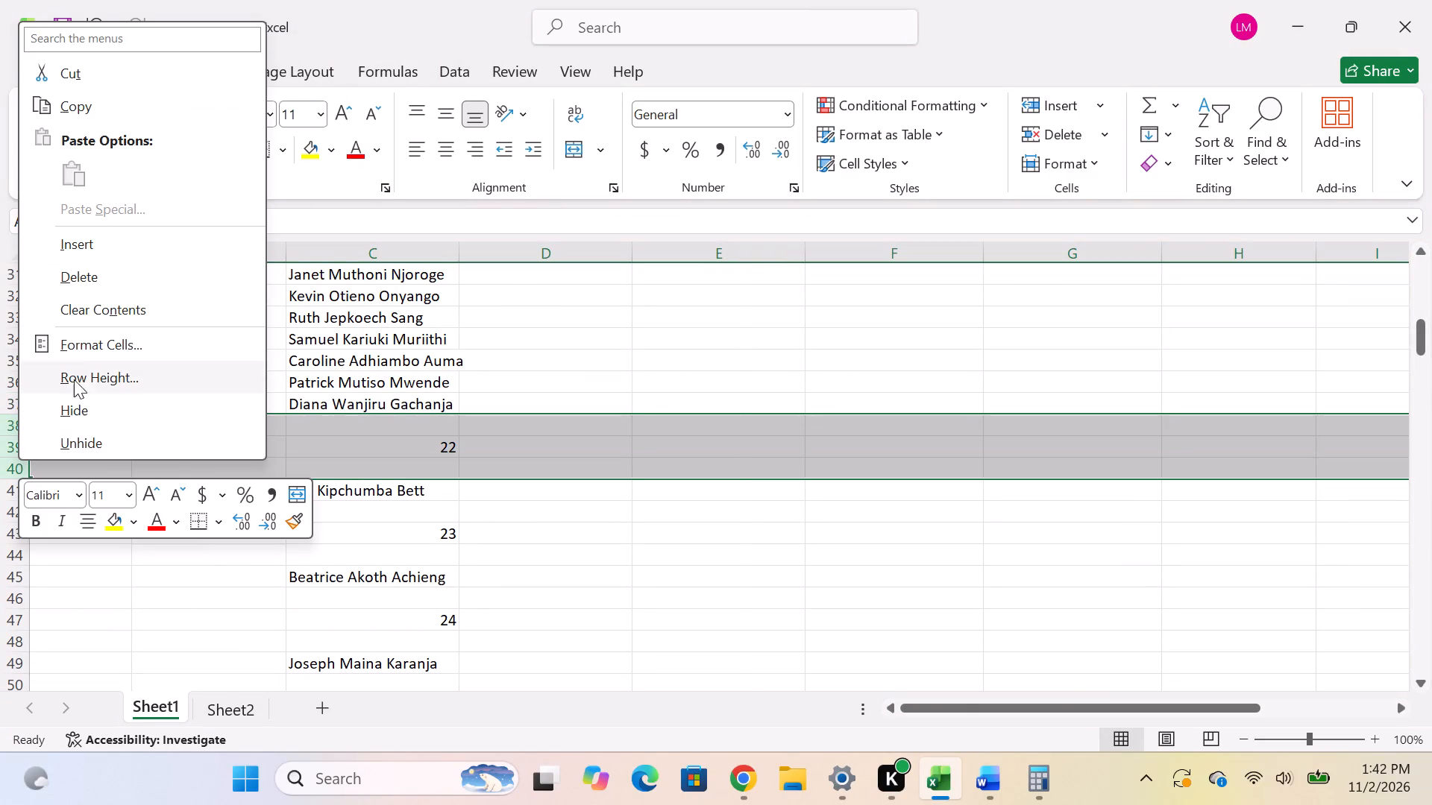
left_click(104, 279)
left_click(487, 429)
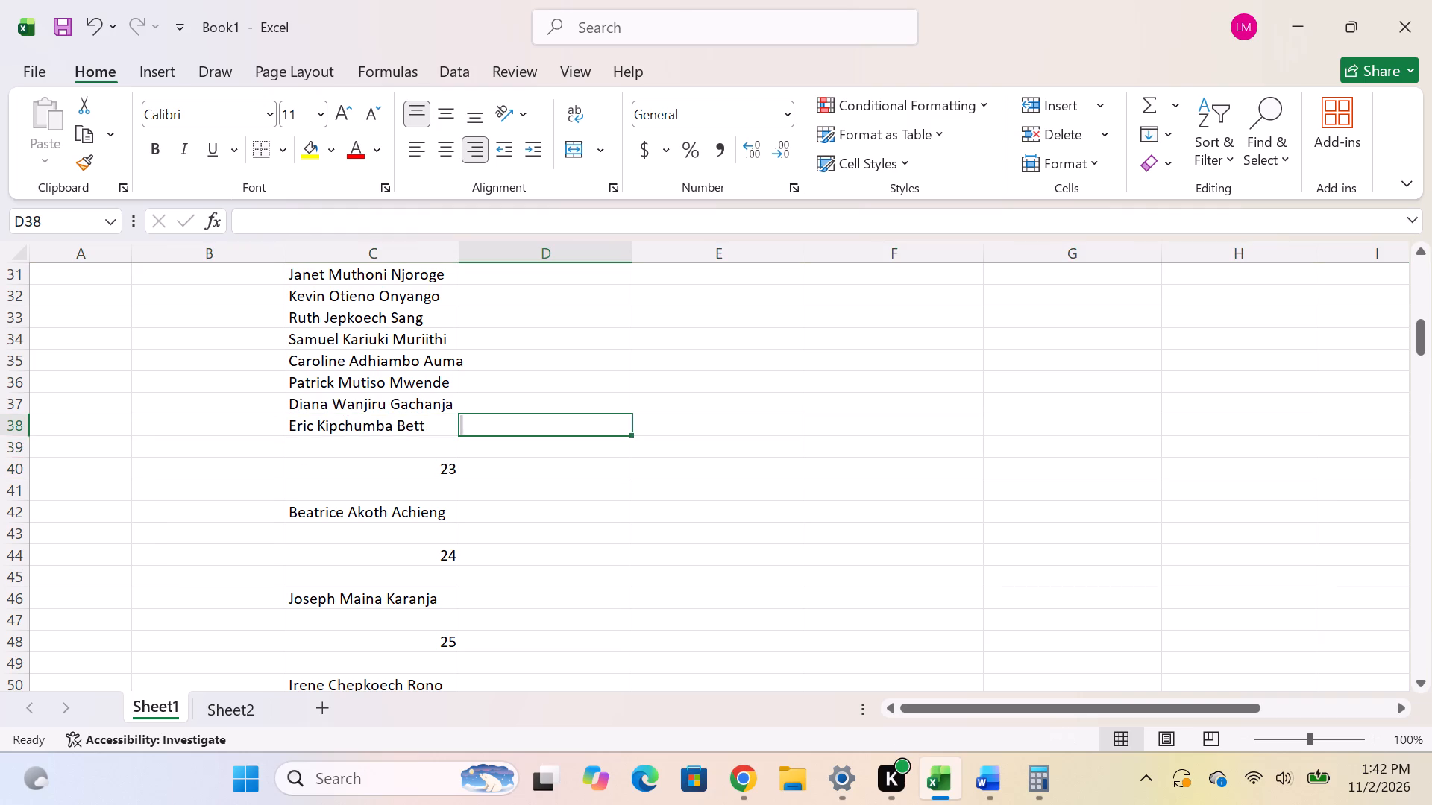
Delete rows 39 to 41 together, the row containing 23 and the blank rows around it, below the twenty-second customer name.
left_click(13, 441)
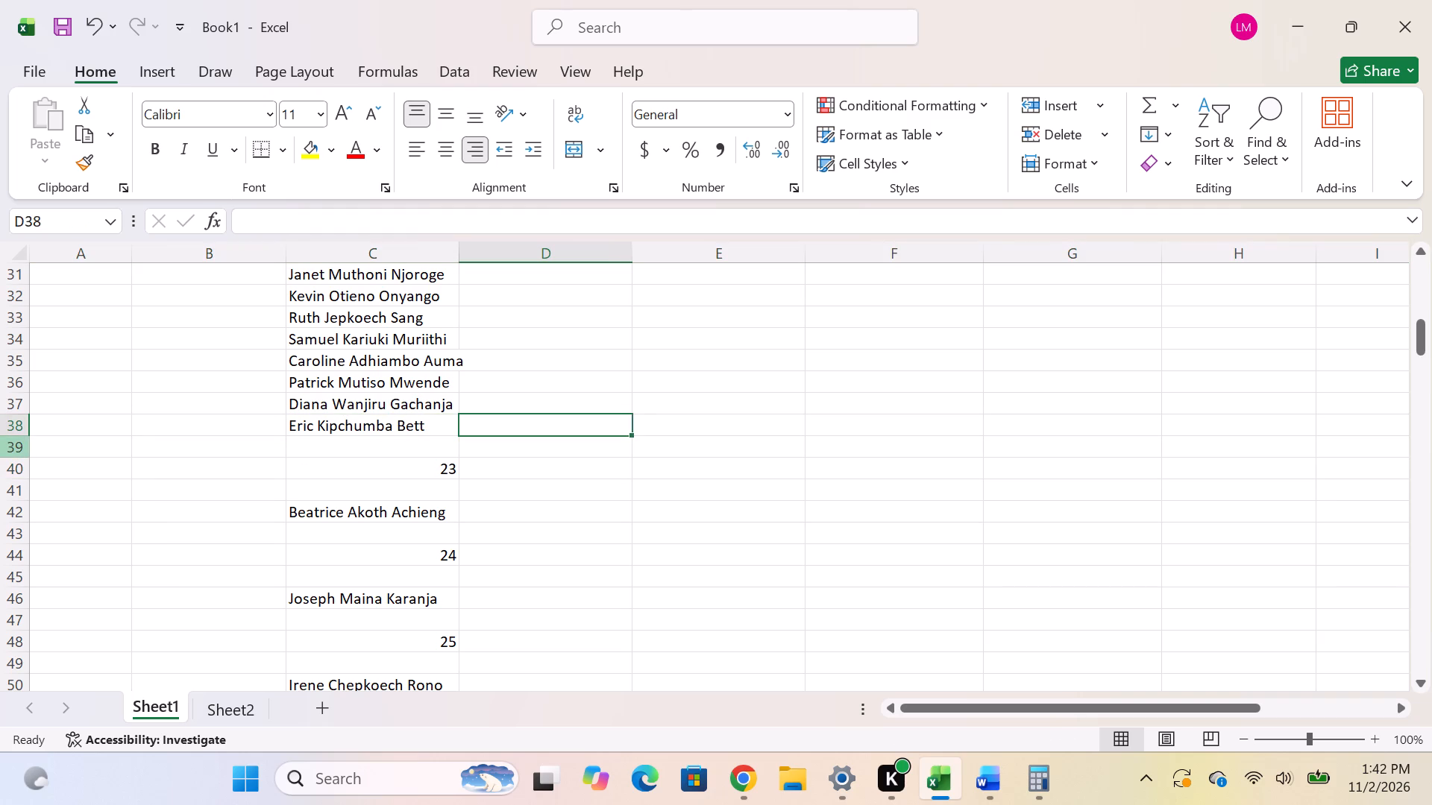
left_click(15, 446)
left_click_drag(16, 449, 22, 488)
right_click(21, 479)
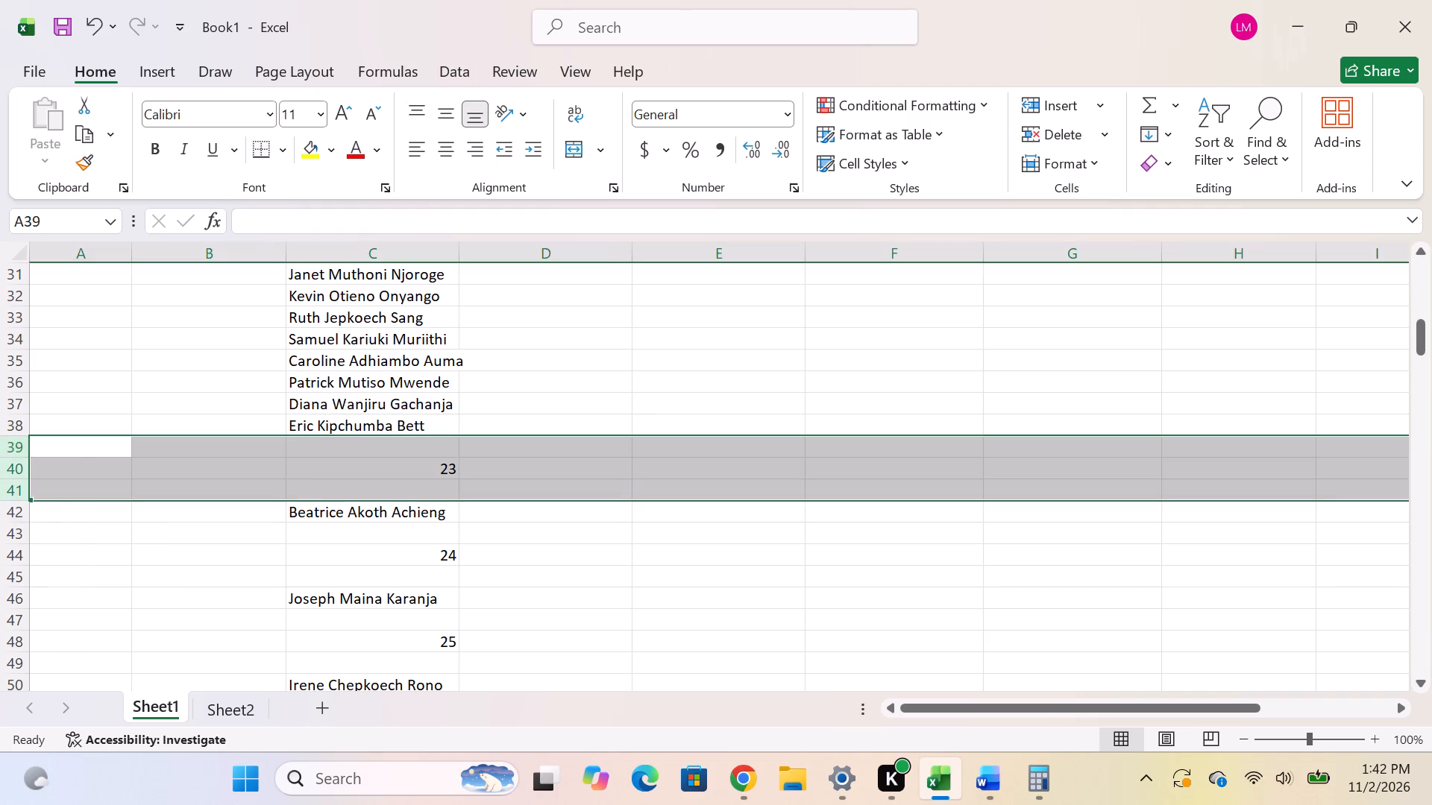
left_click(121, 289)
left_click(522, 344)
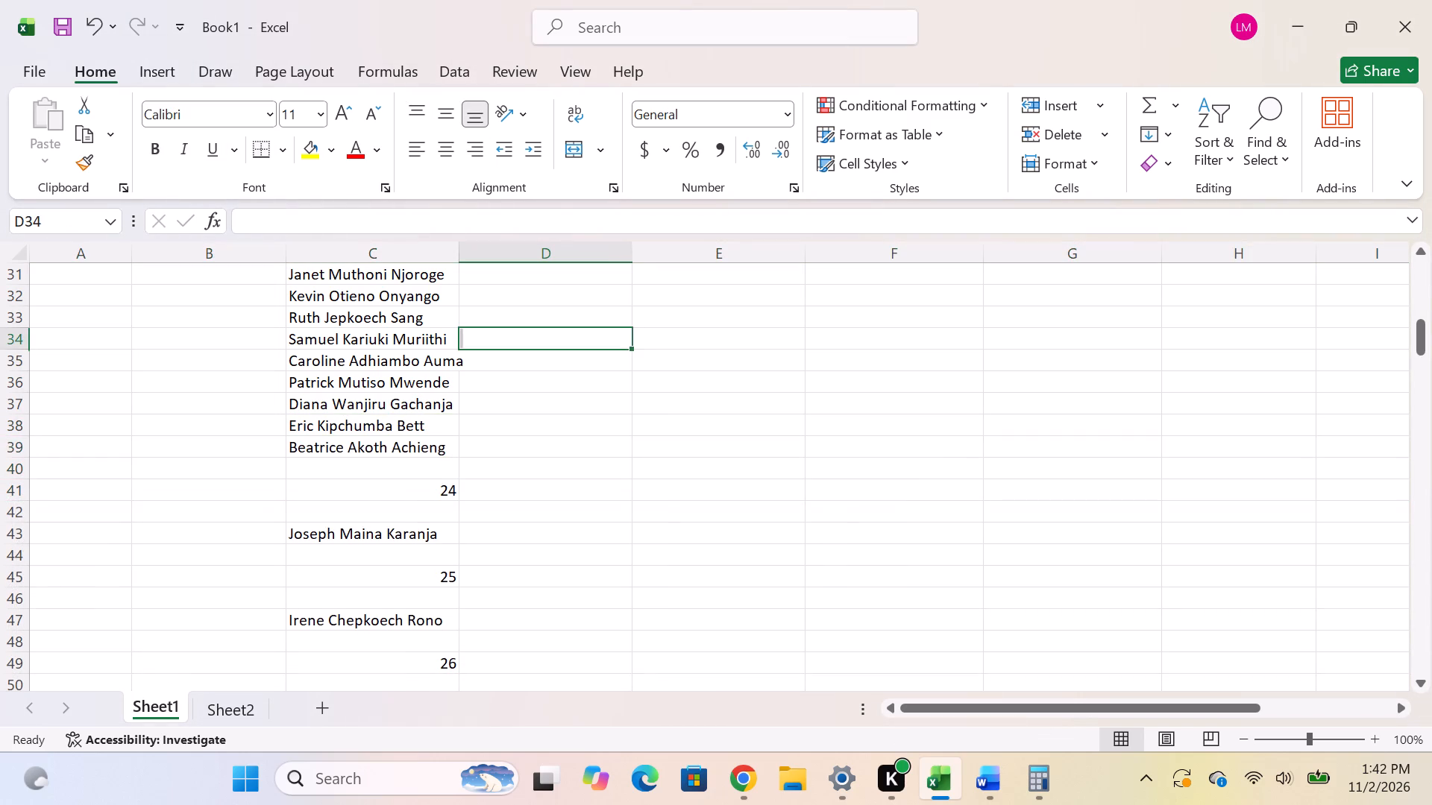
Delete rows 40 to 42 together, the row containing 24 and the blank rows around it, below the twenty-third customer name.
left_click(19, 472)
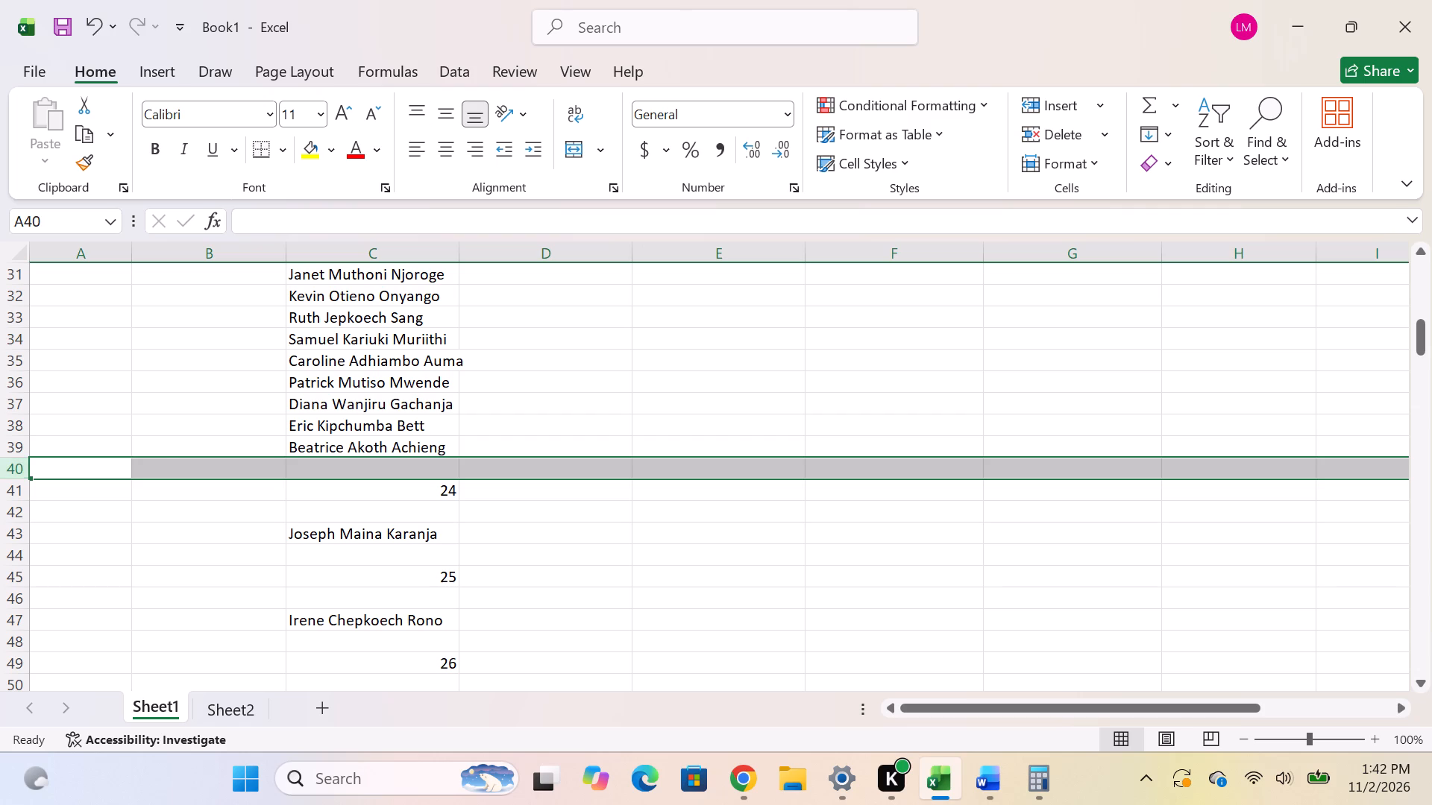
left_click_drag(19, 474, 26, 493)
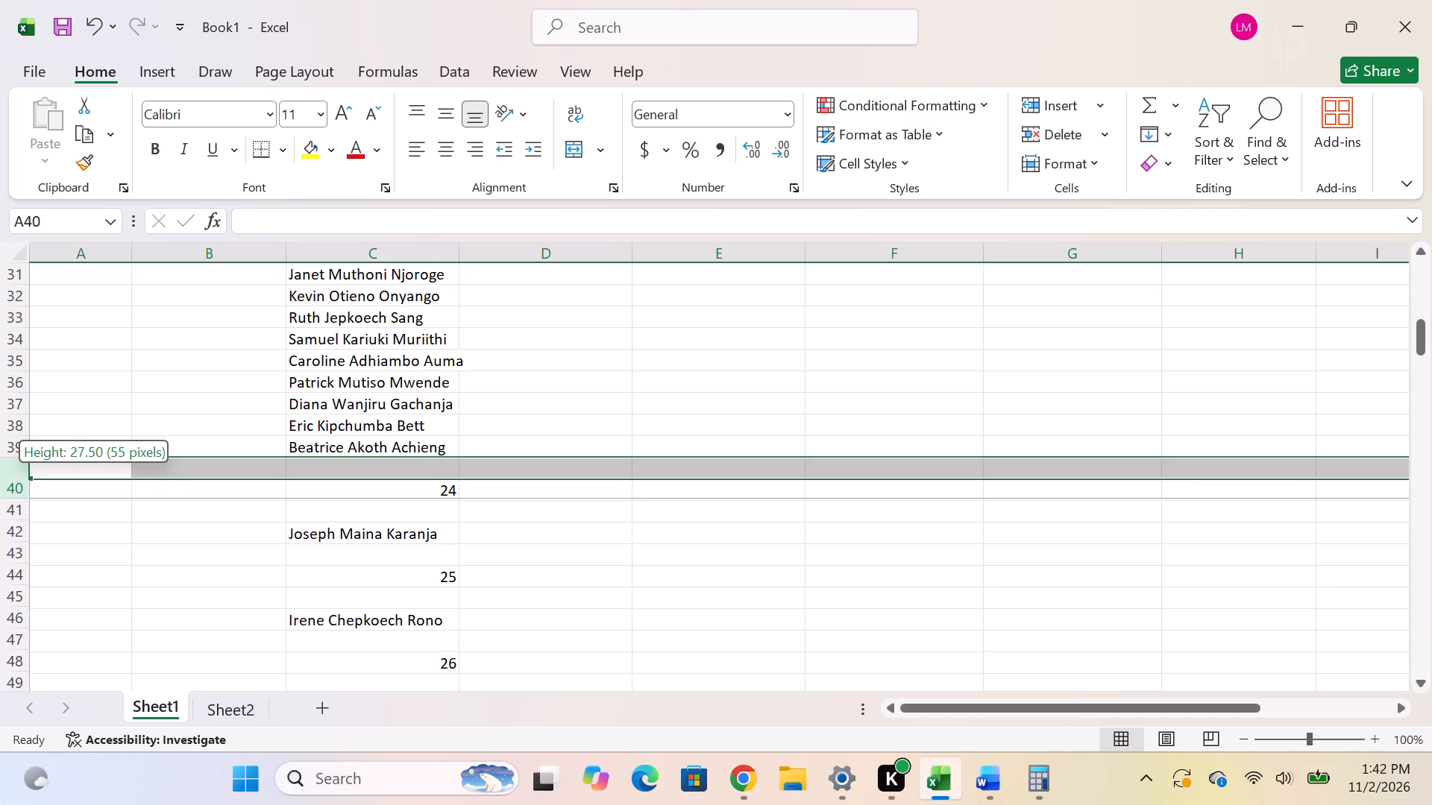
left_click_drag(26, 493, 25, 487)
left_click_drag(13, 477, 10, 524)
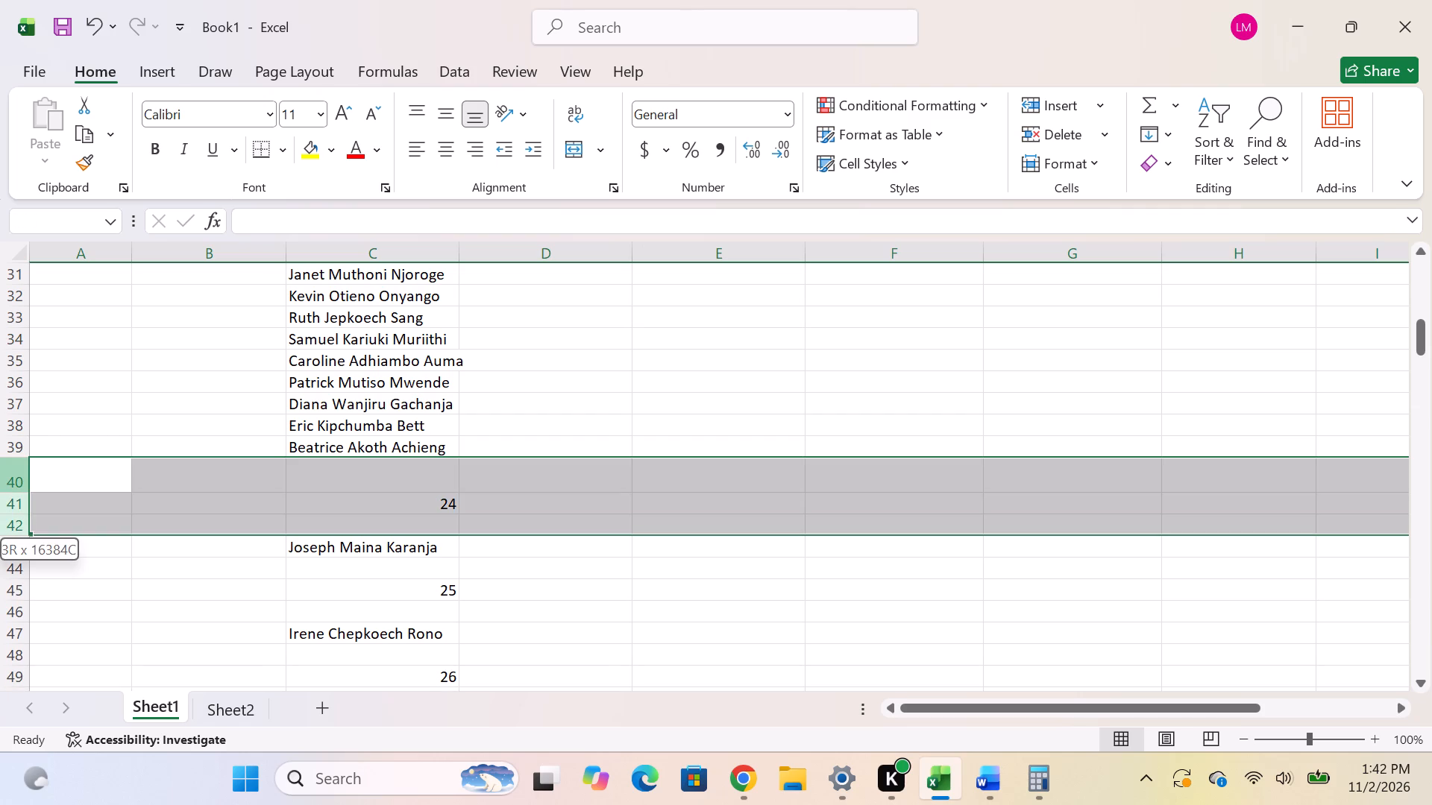
left_click_drag(10, 524, 10, 522)
right_click(13, 508)
left_click(131, 322)
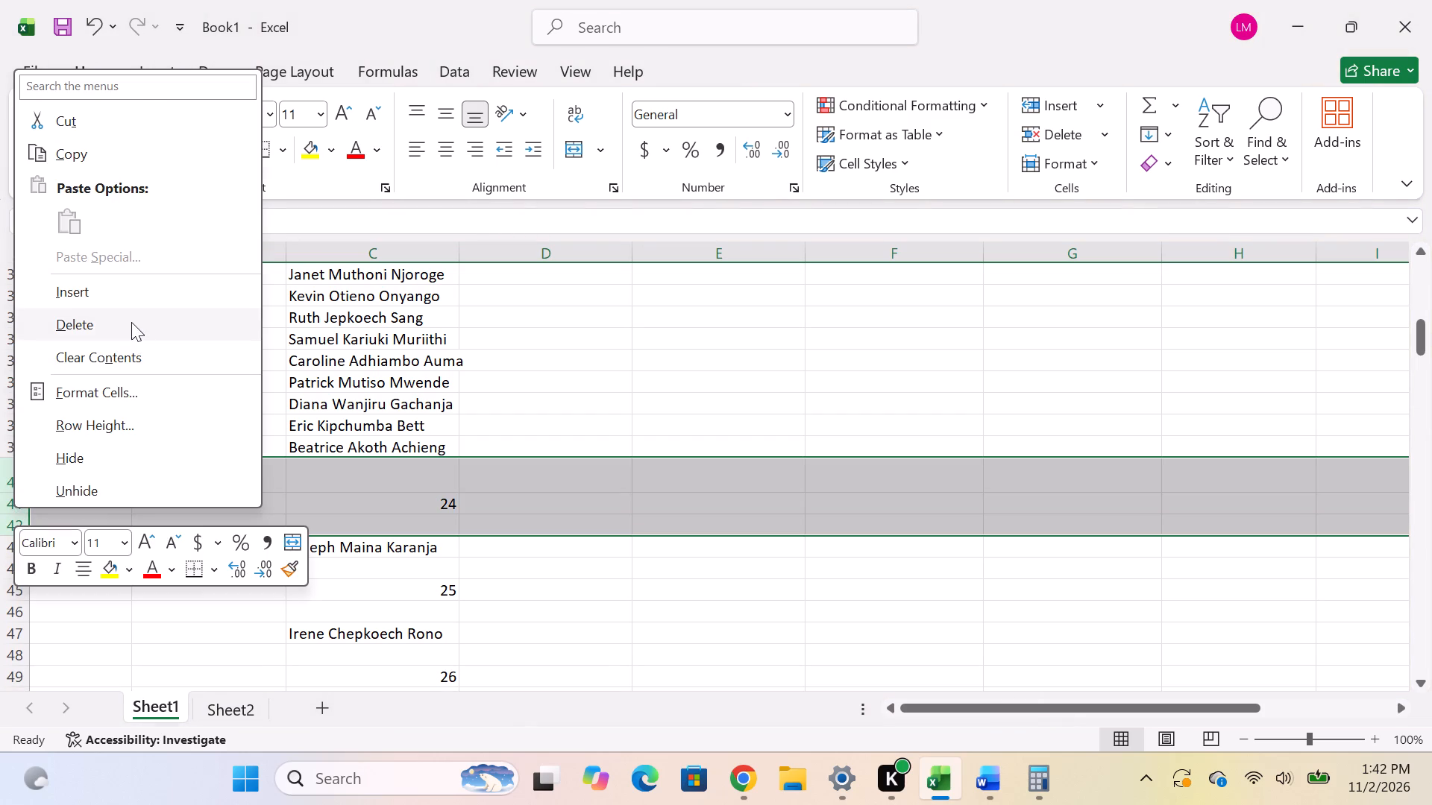
left_click(651, 351)
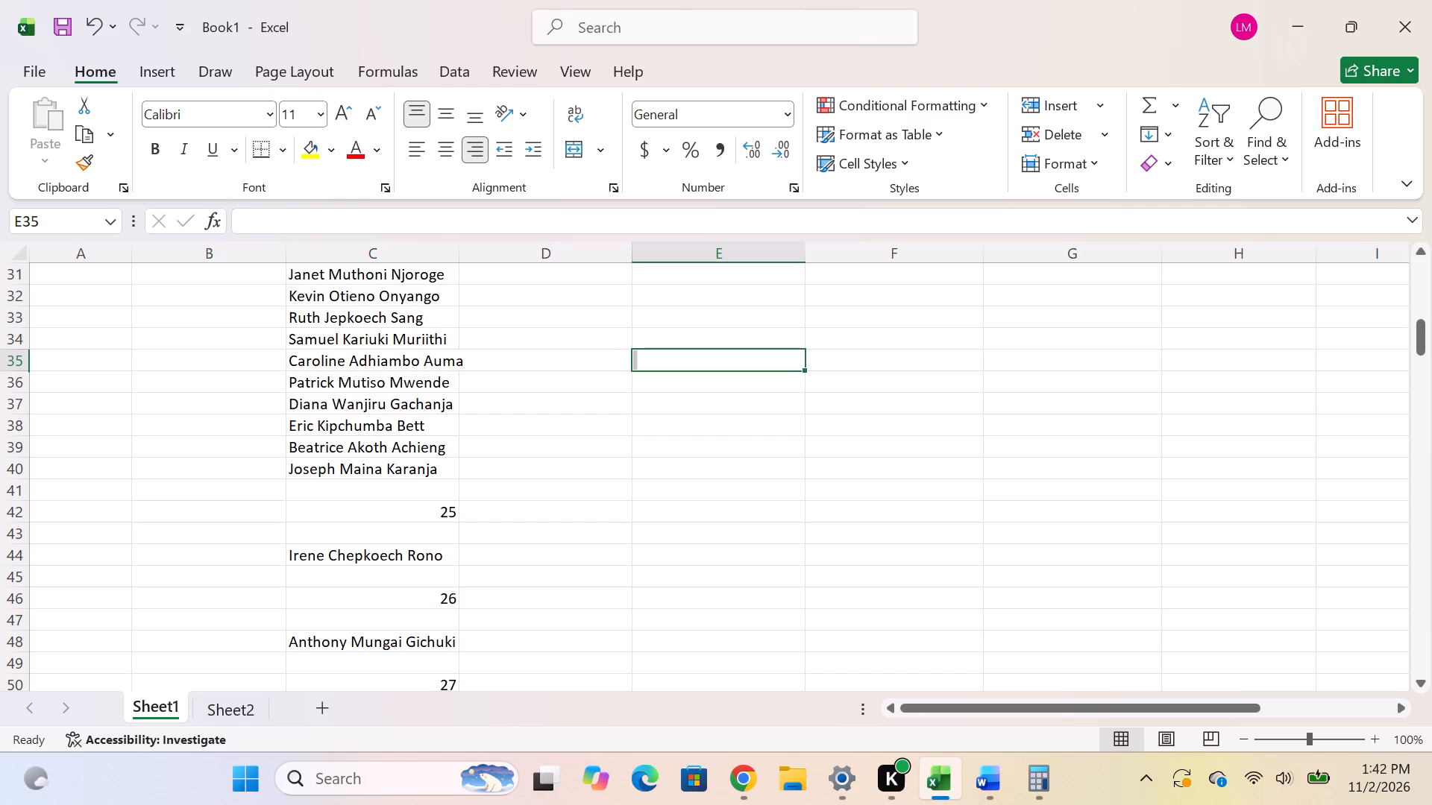
Delete the blank row 41 between the twenty-fourth customer name and the row containing 25.
left_click(4, 495)
left_click_drag(10, 496, 10, 497)
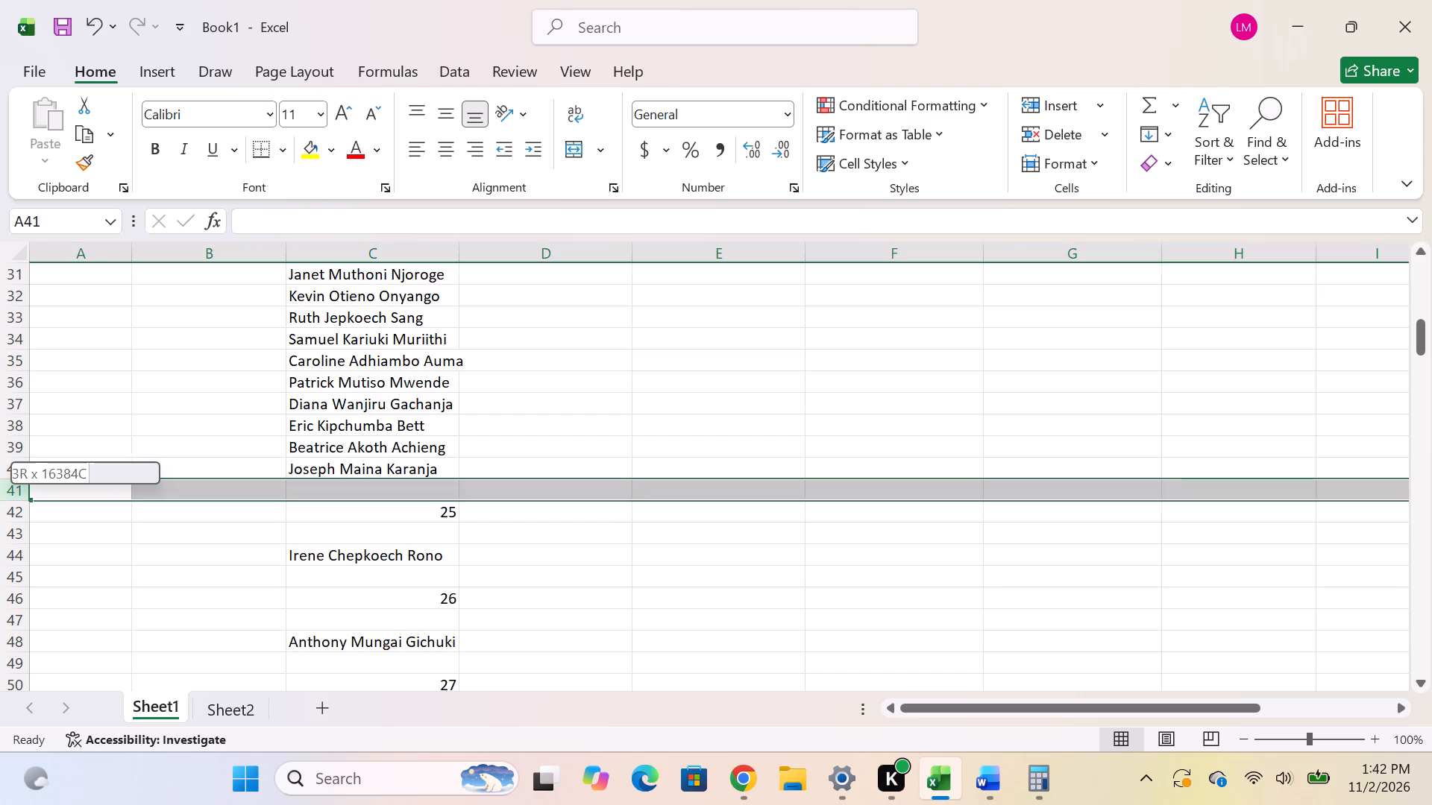
left_click_drag(10, 497, 7, 534)
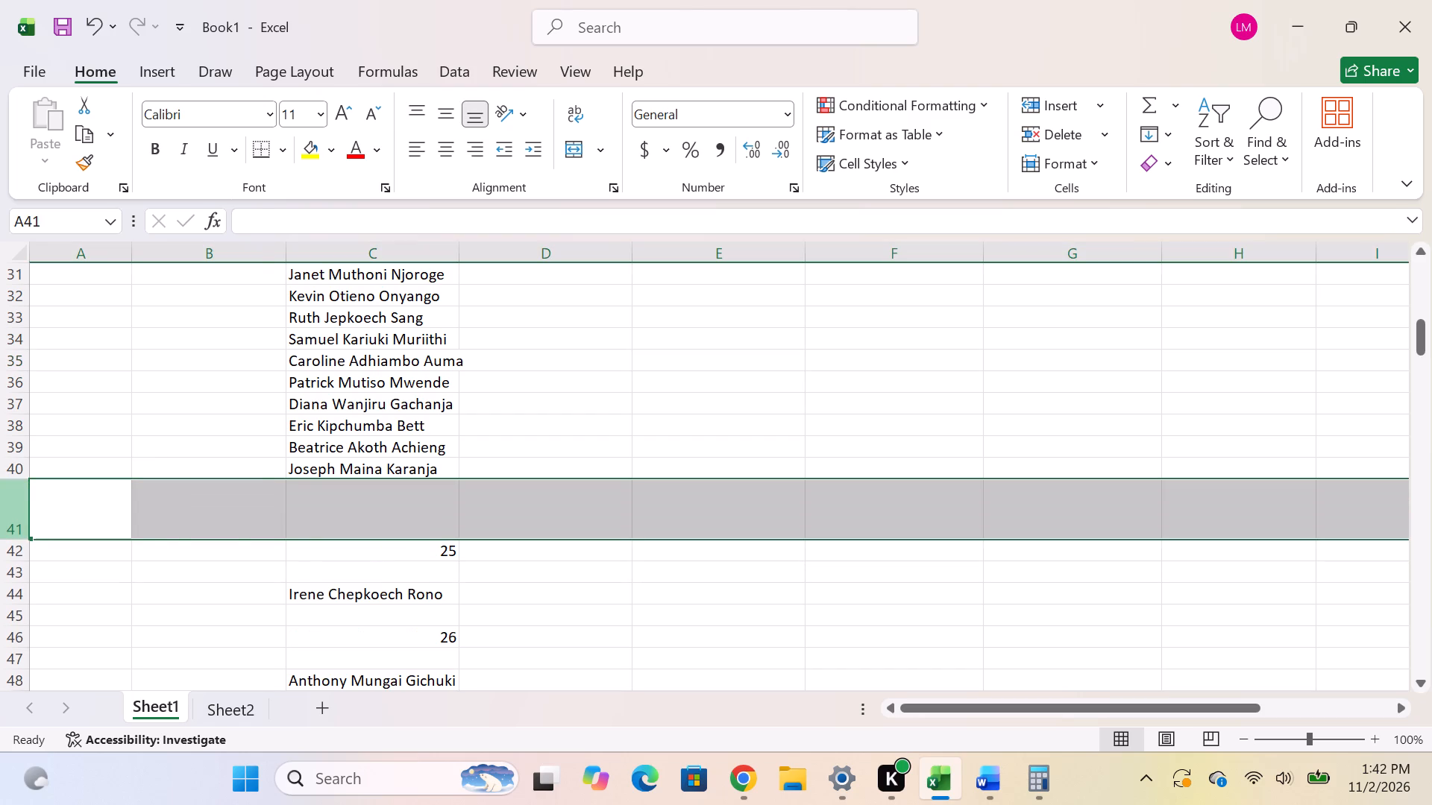
right_click(12, 507)
left_click(154, 315)
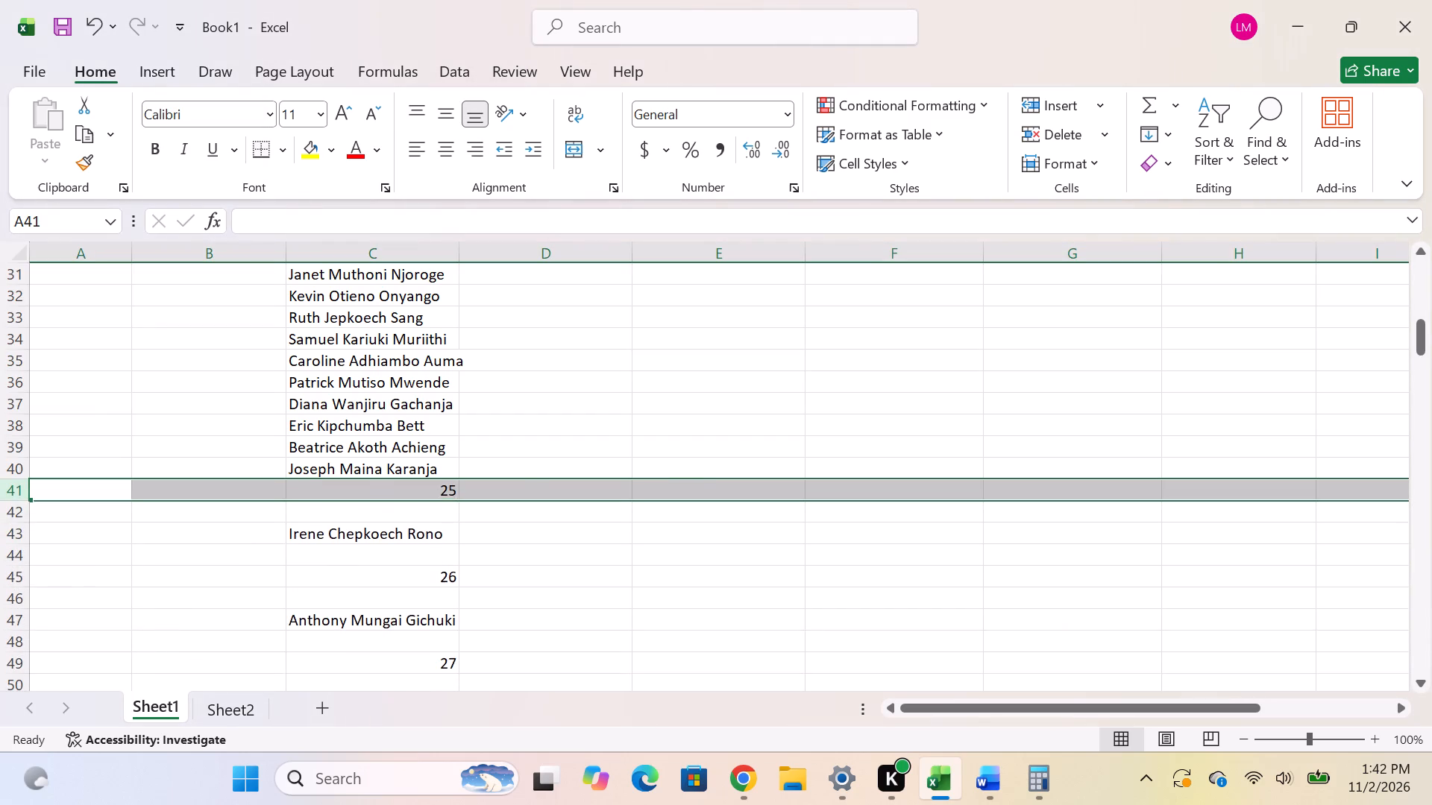
Delete rows 41 and 42 together, the row containing 25 and the blank row beneath it.
scroll(568, 338, "down", 2)
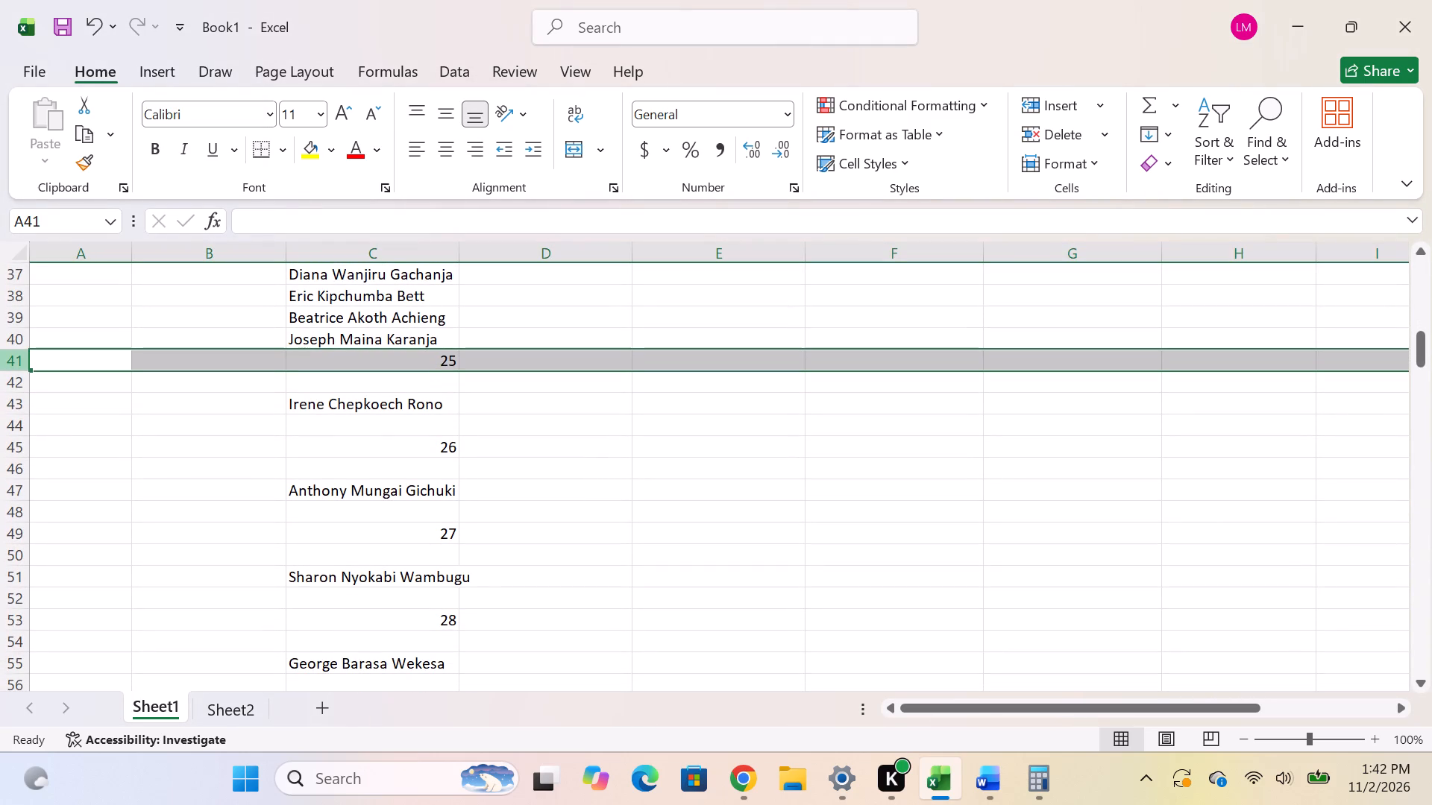
left_click_drag(16, 362, 21, 389)
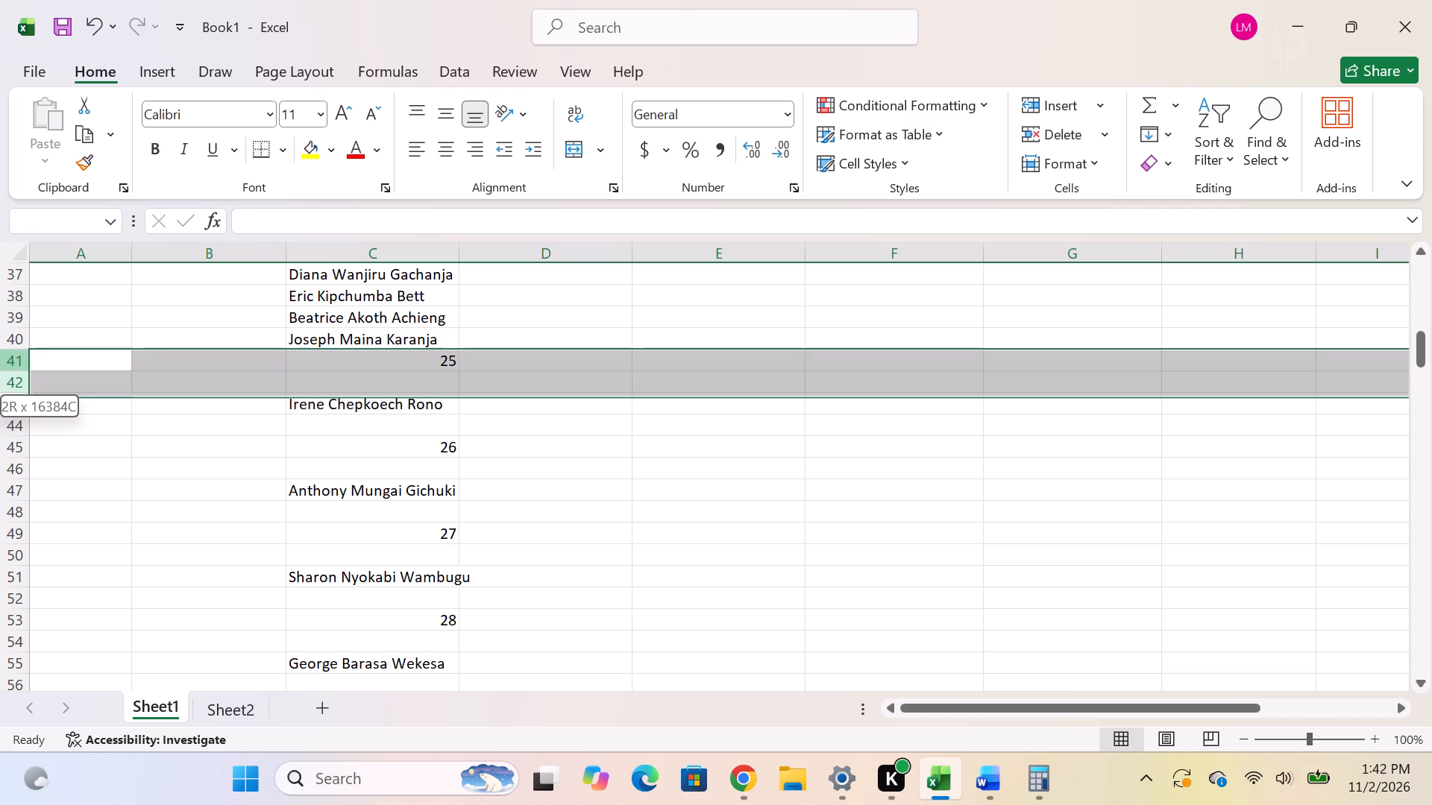
left_click_drag(21, 389, 22, 388)
right_click(22, 387)
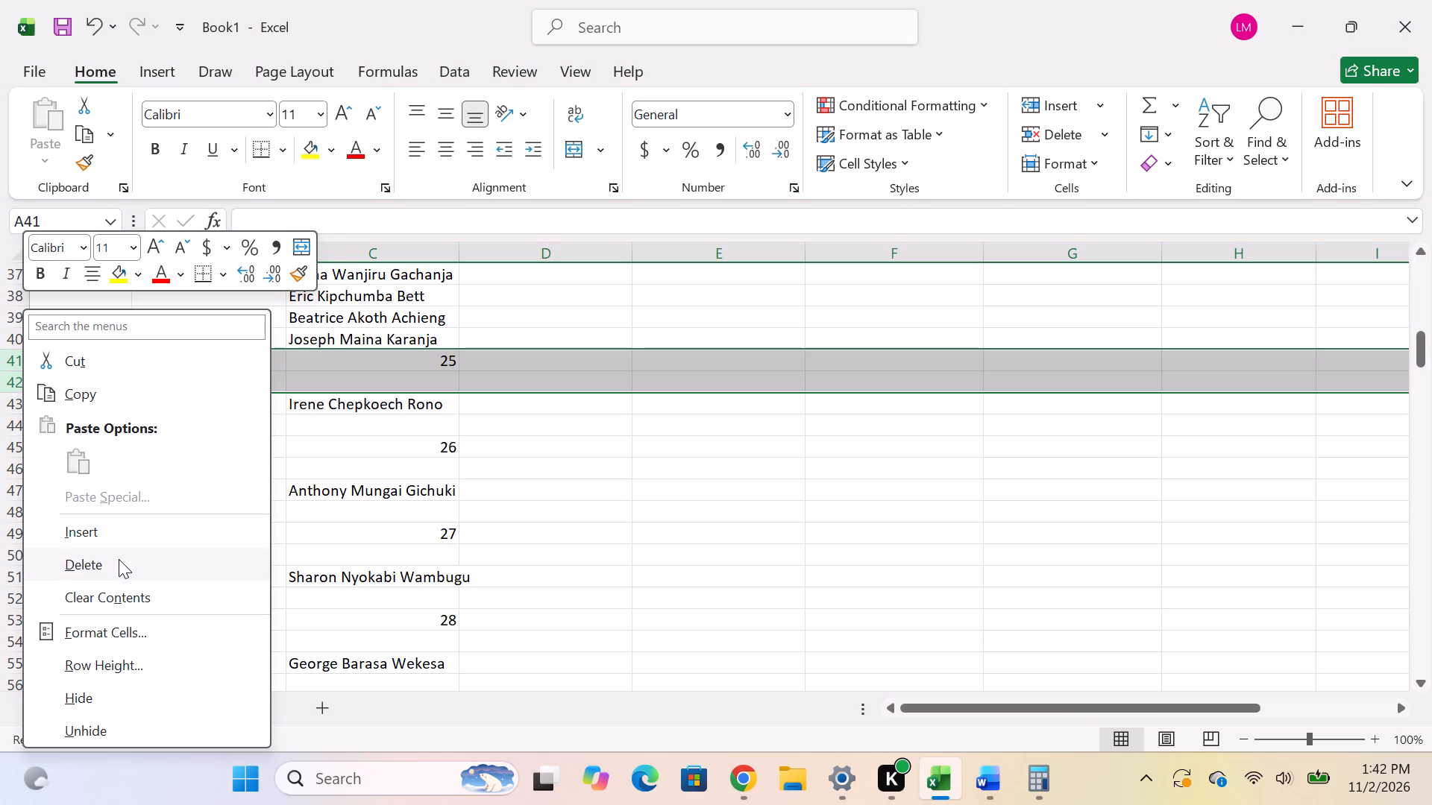
left_click(119, 560)
left_click(509, 421)
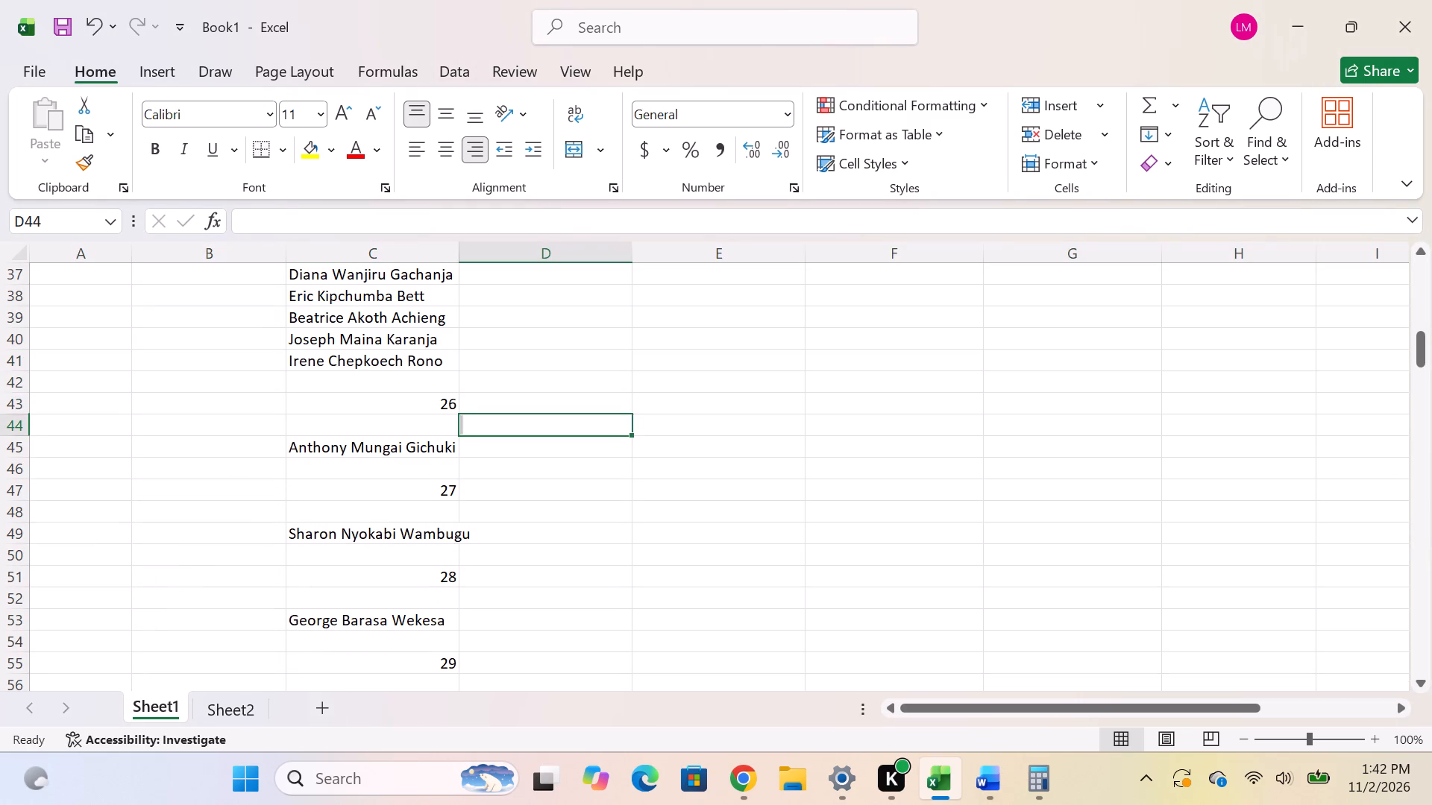
Delete rows 42 to 44 together, the row containing 26 and the blank rows around it, below the twenty-fifth customer name.
left_click(13, 382)
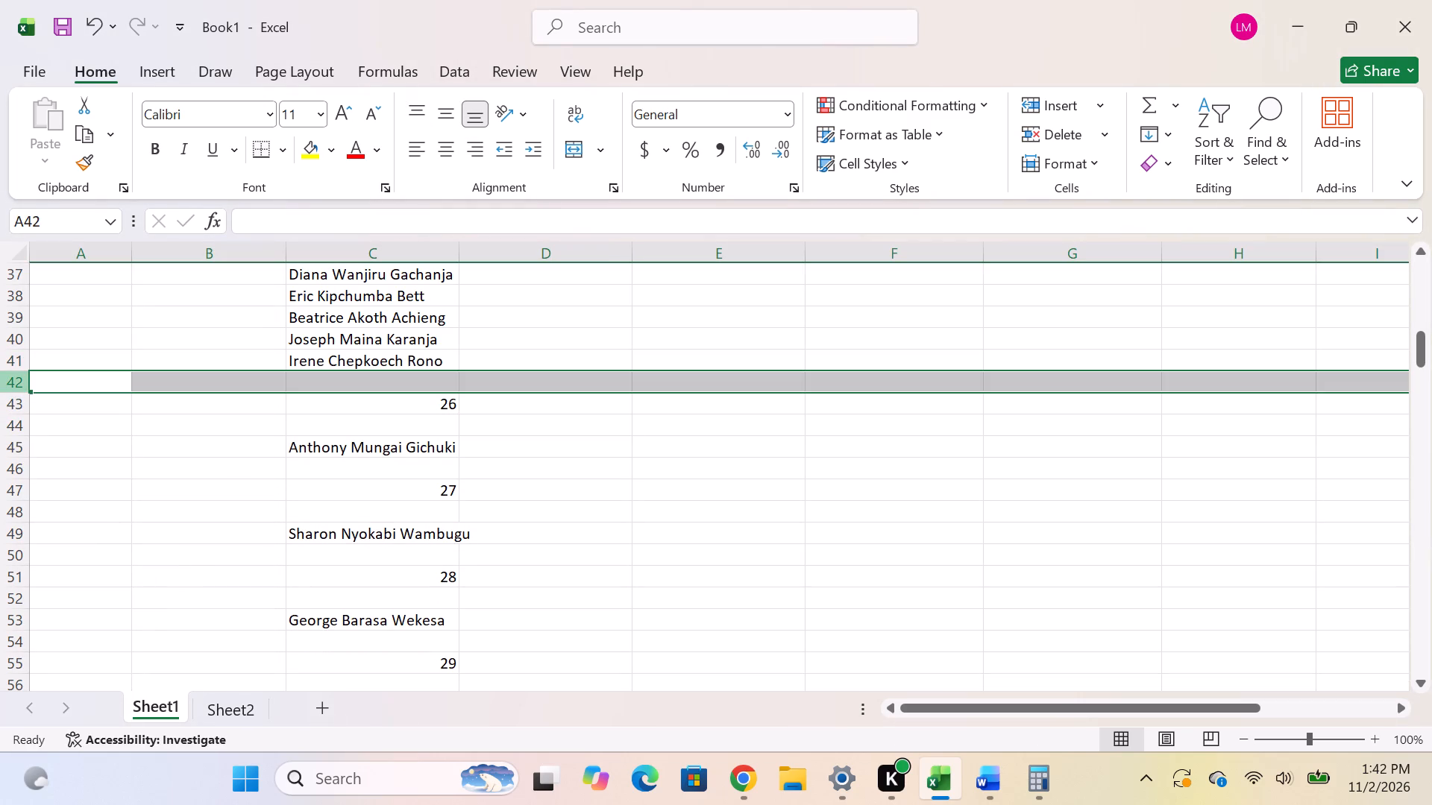
left_click_drag(15, 378, 31, 428)
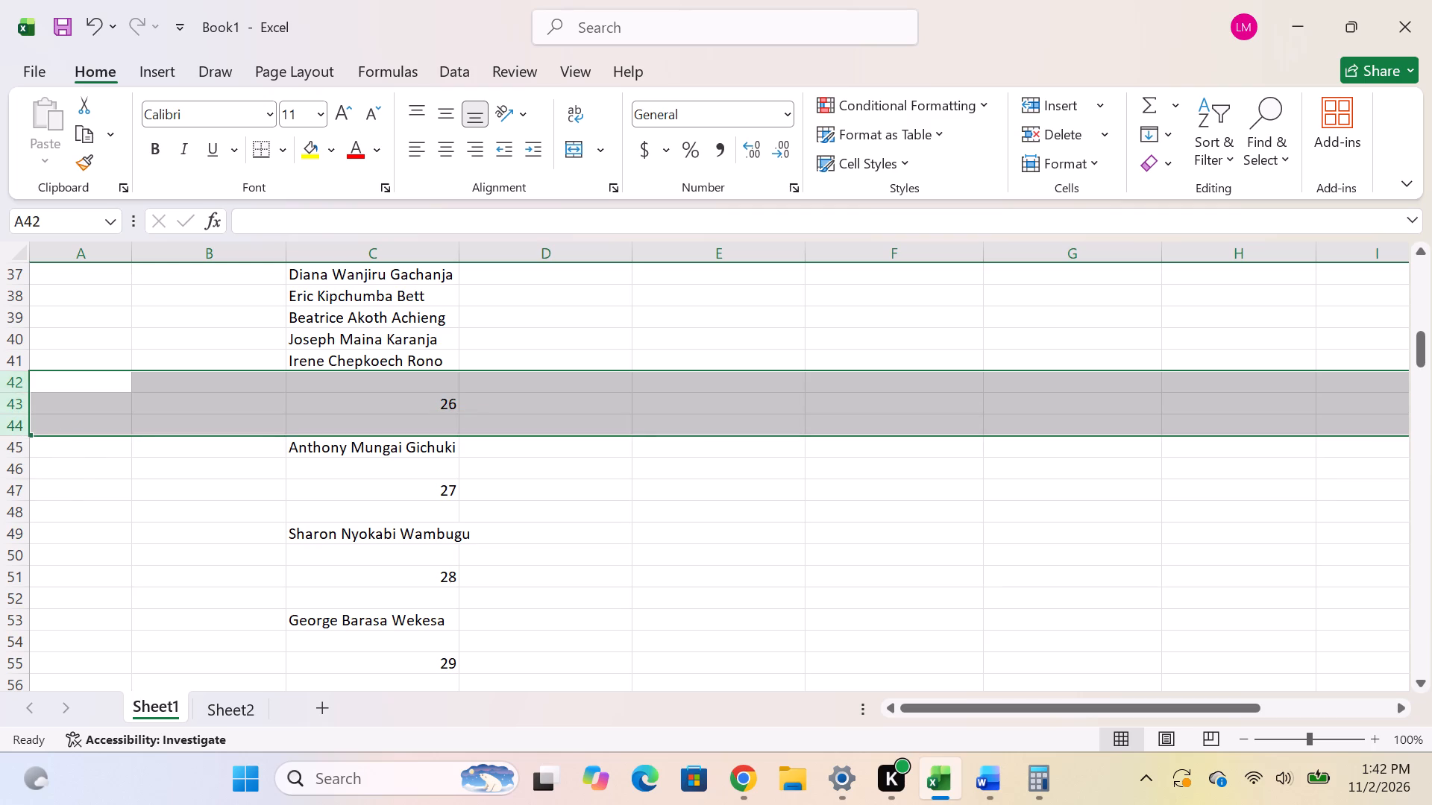
right_click(27, 417)
left_click(114, 563)
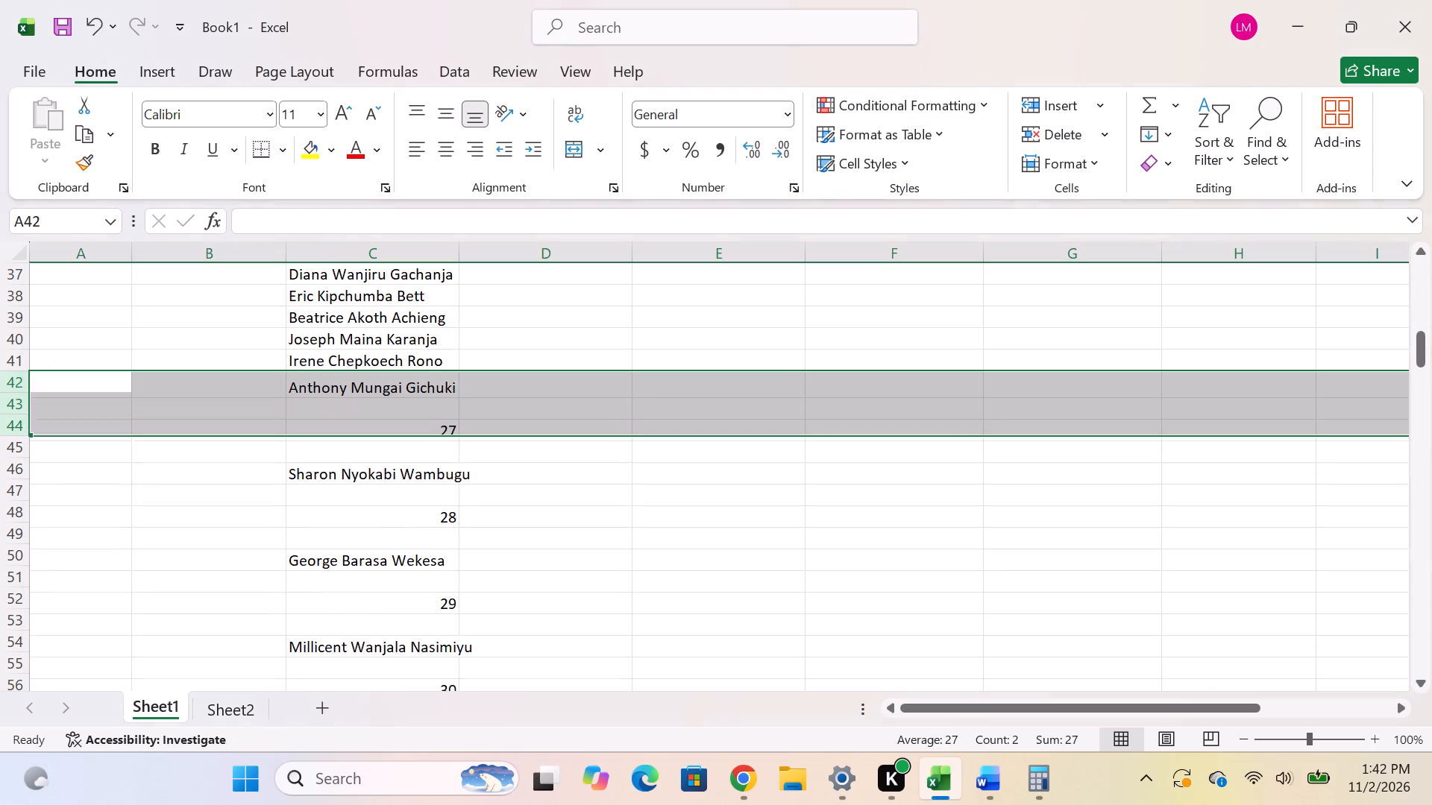
Delete rows 43 to 45 together, the row containing 27 and the blank rows around it, below the twenty-sixth customer name.
left_click(1, 410)
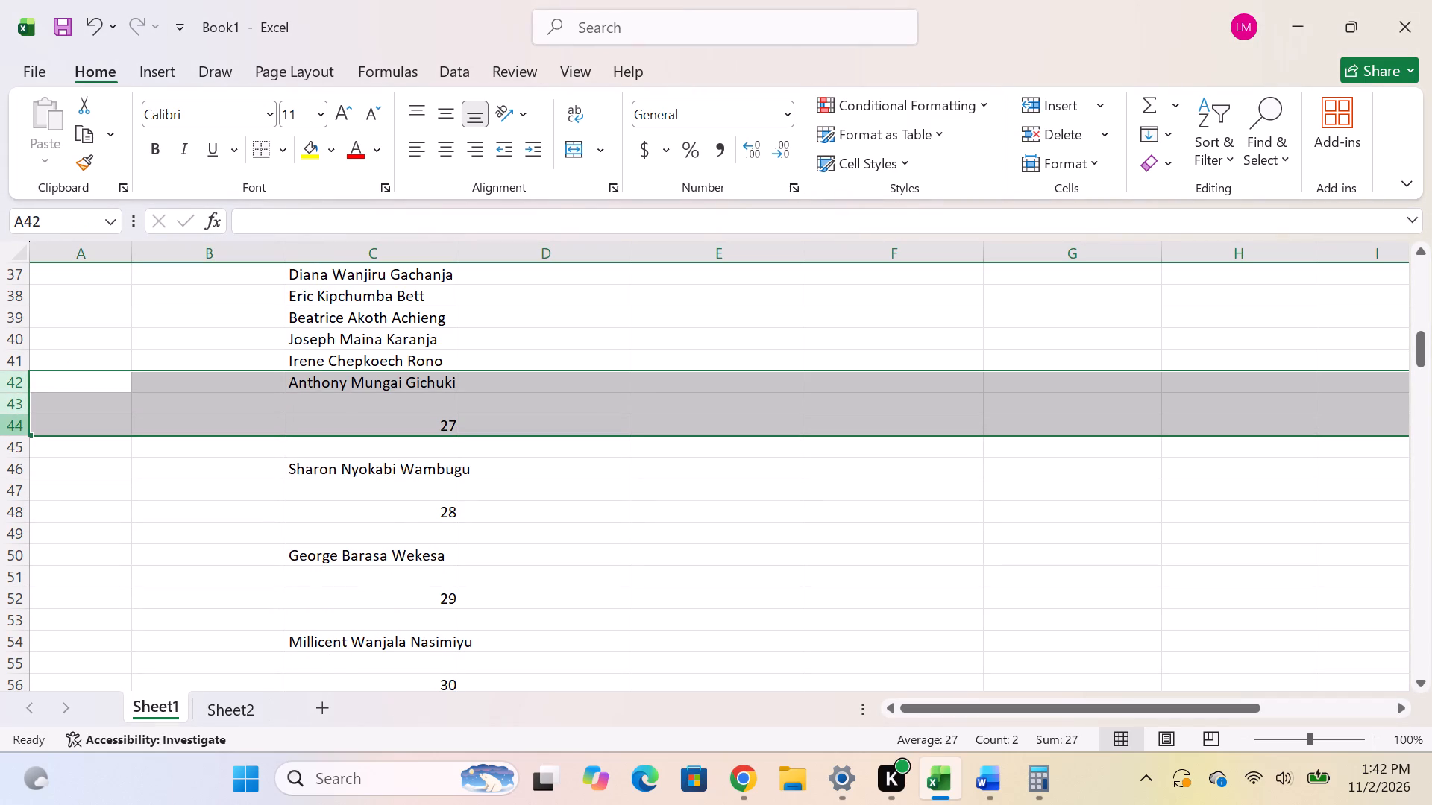
left_click(20, 415)
left_click(16, 405)
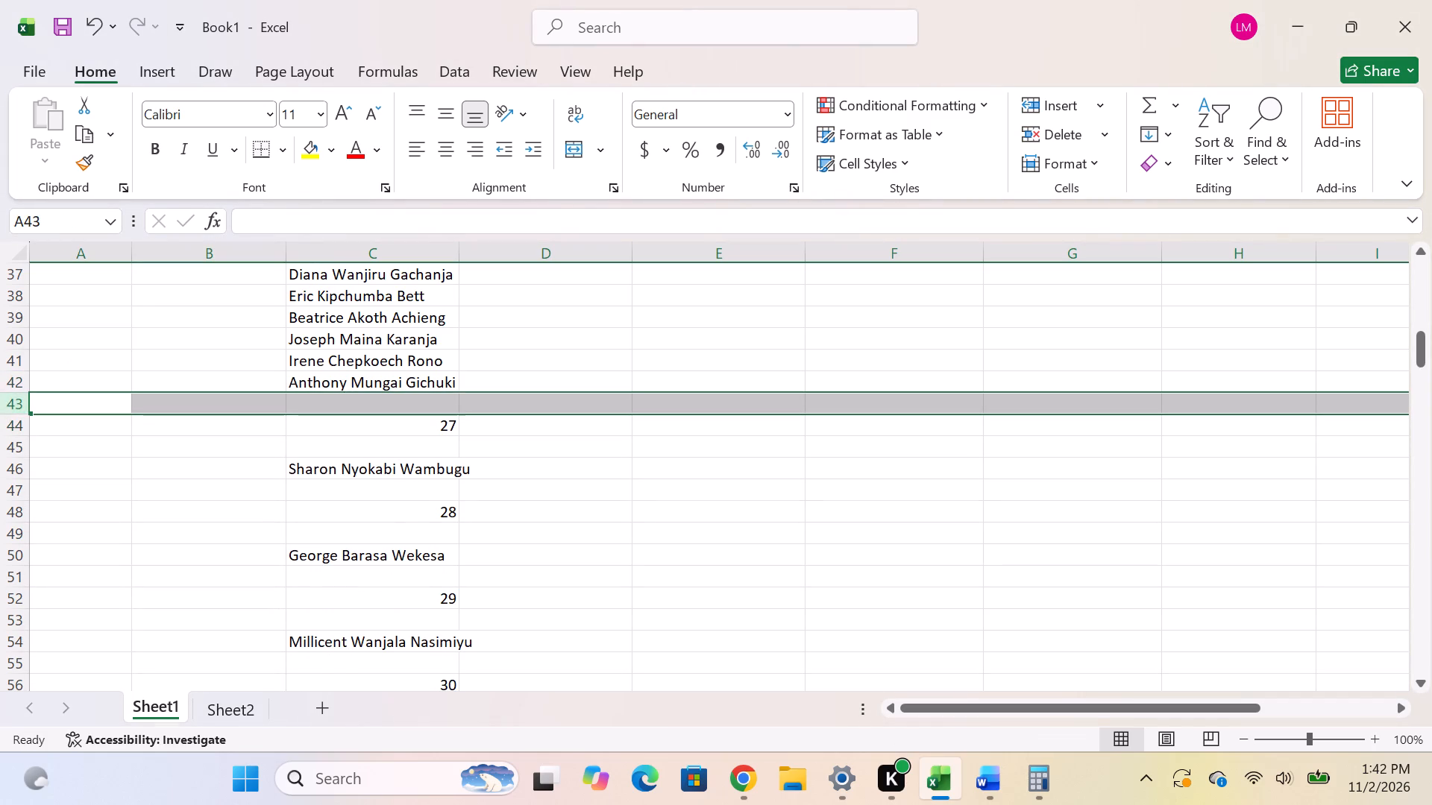
left_click_drag(20, 400, 19, 426)
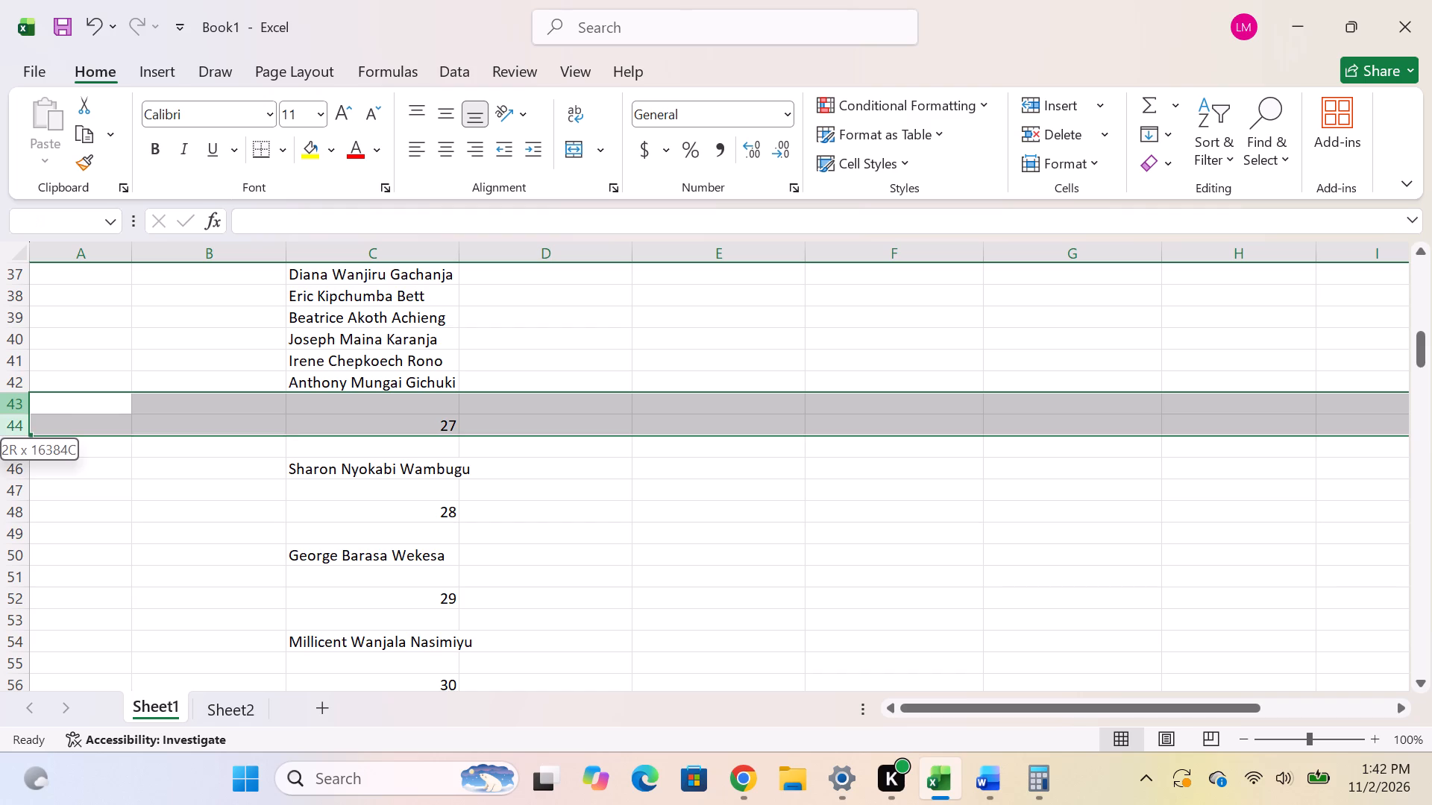
left_click_drag(19, 426, 25, 445)
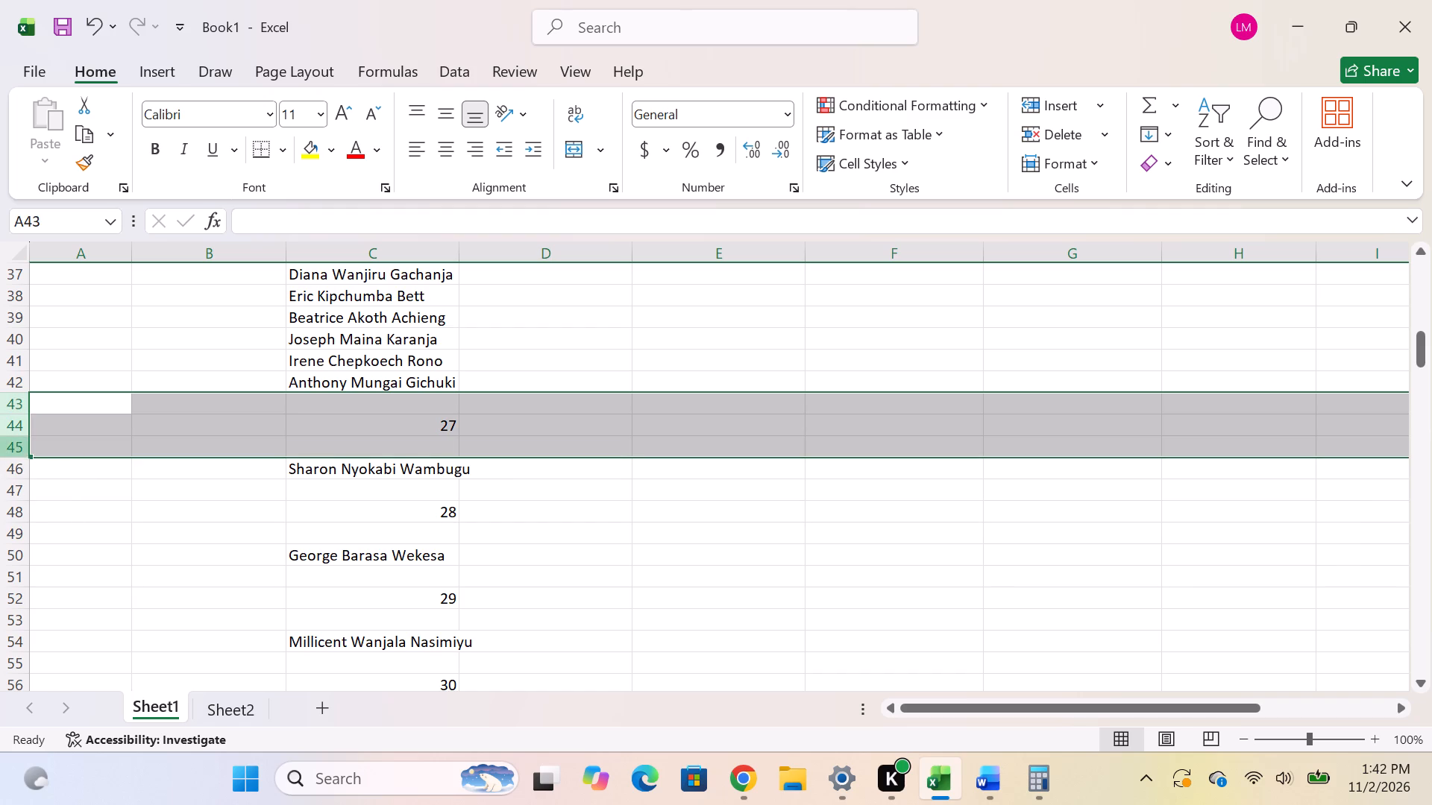
right_click(23, 435)
left_click(110, 558)
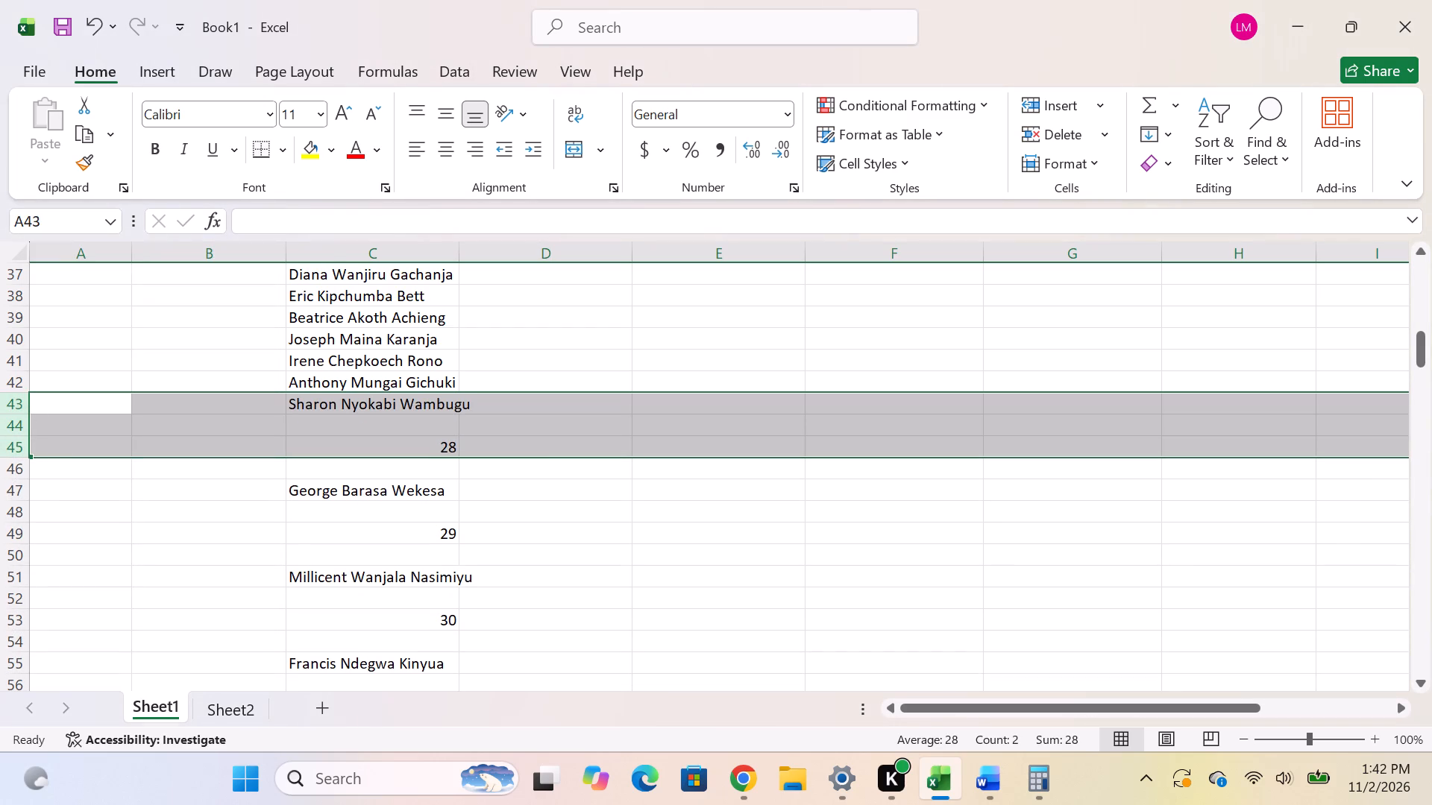
left_click(545, 447)
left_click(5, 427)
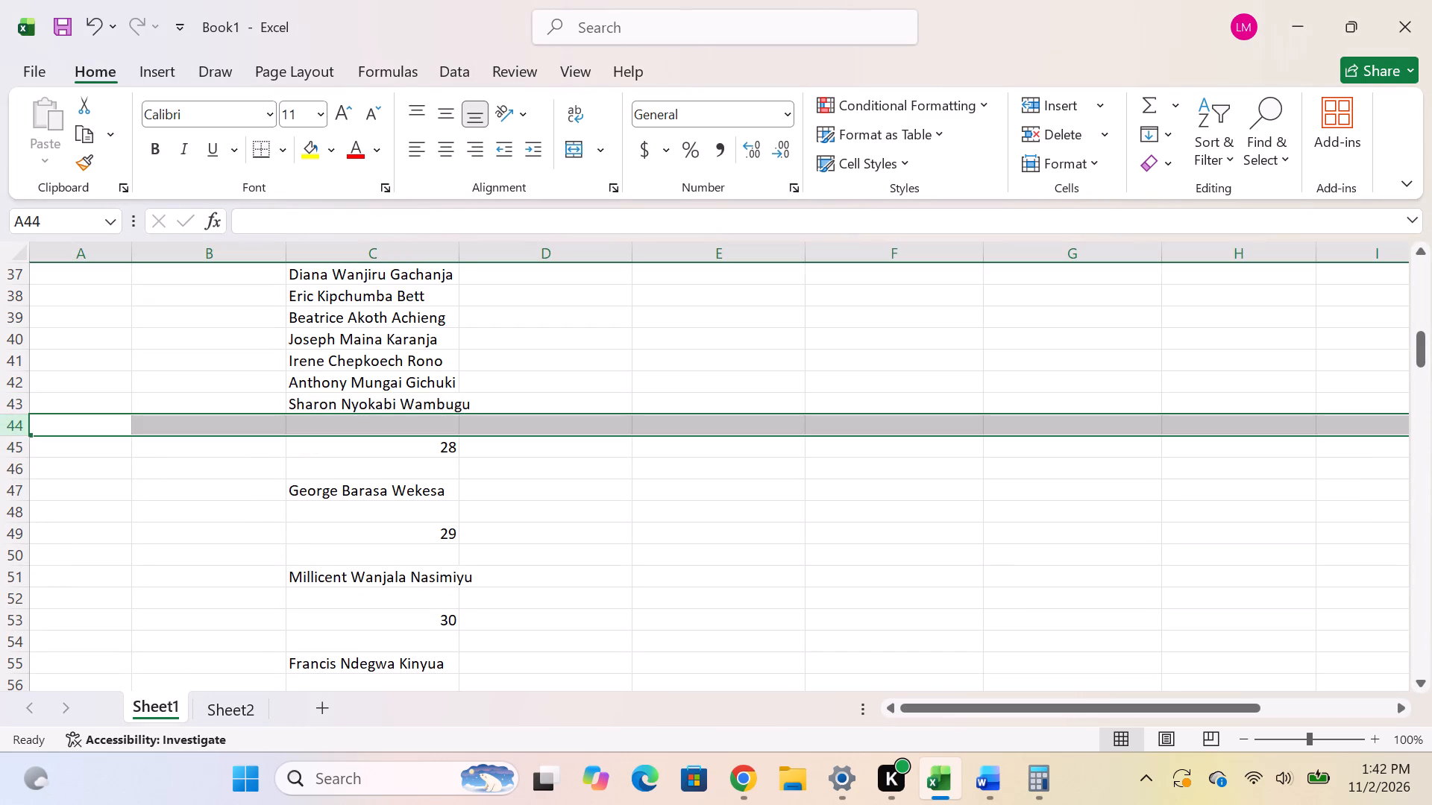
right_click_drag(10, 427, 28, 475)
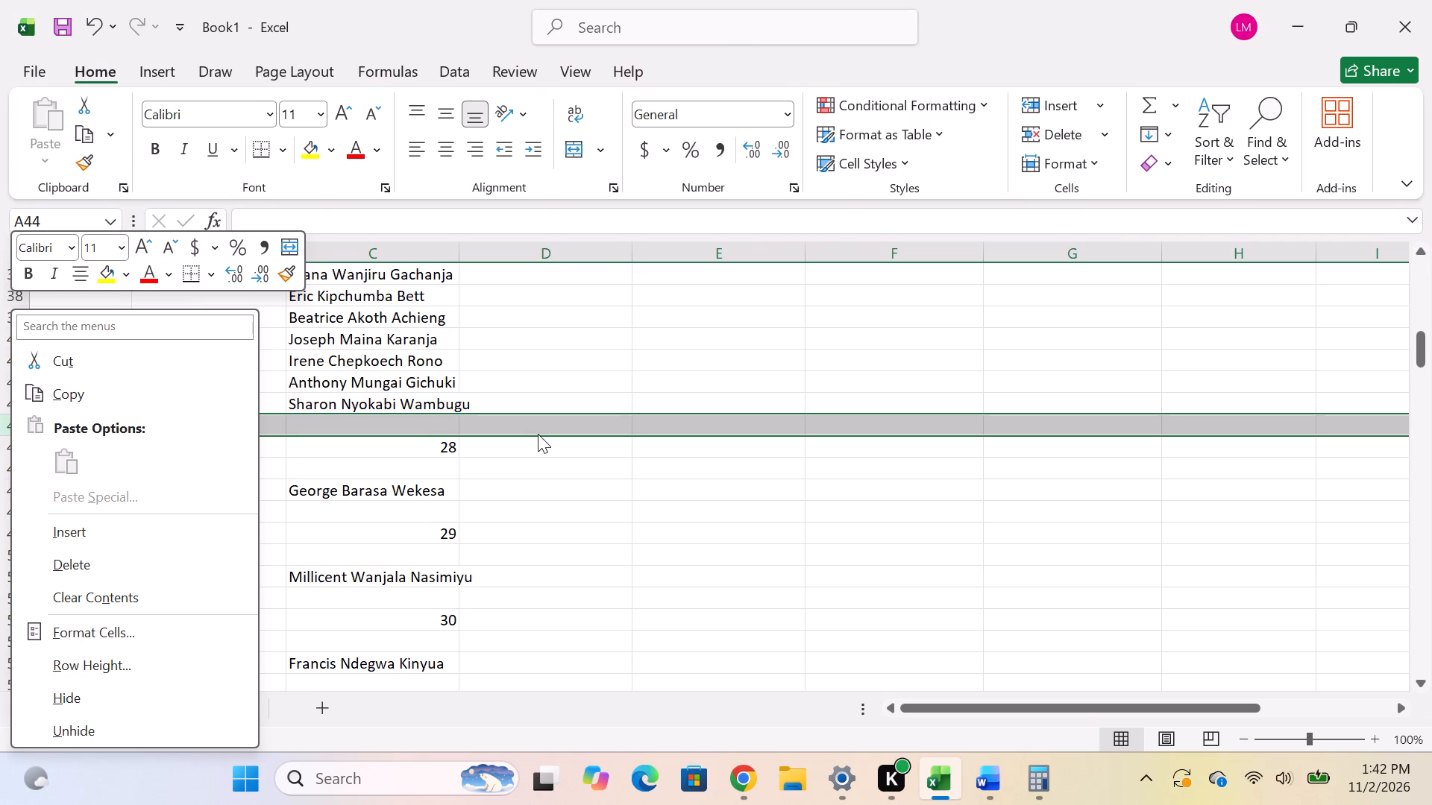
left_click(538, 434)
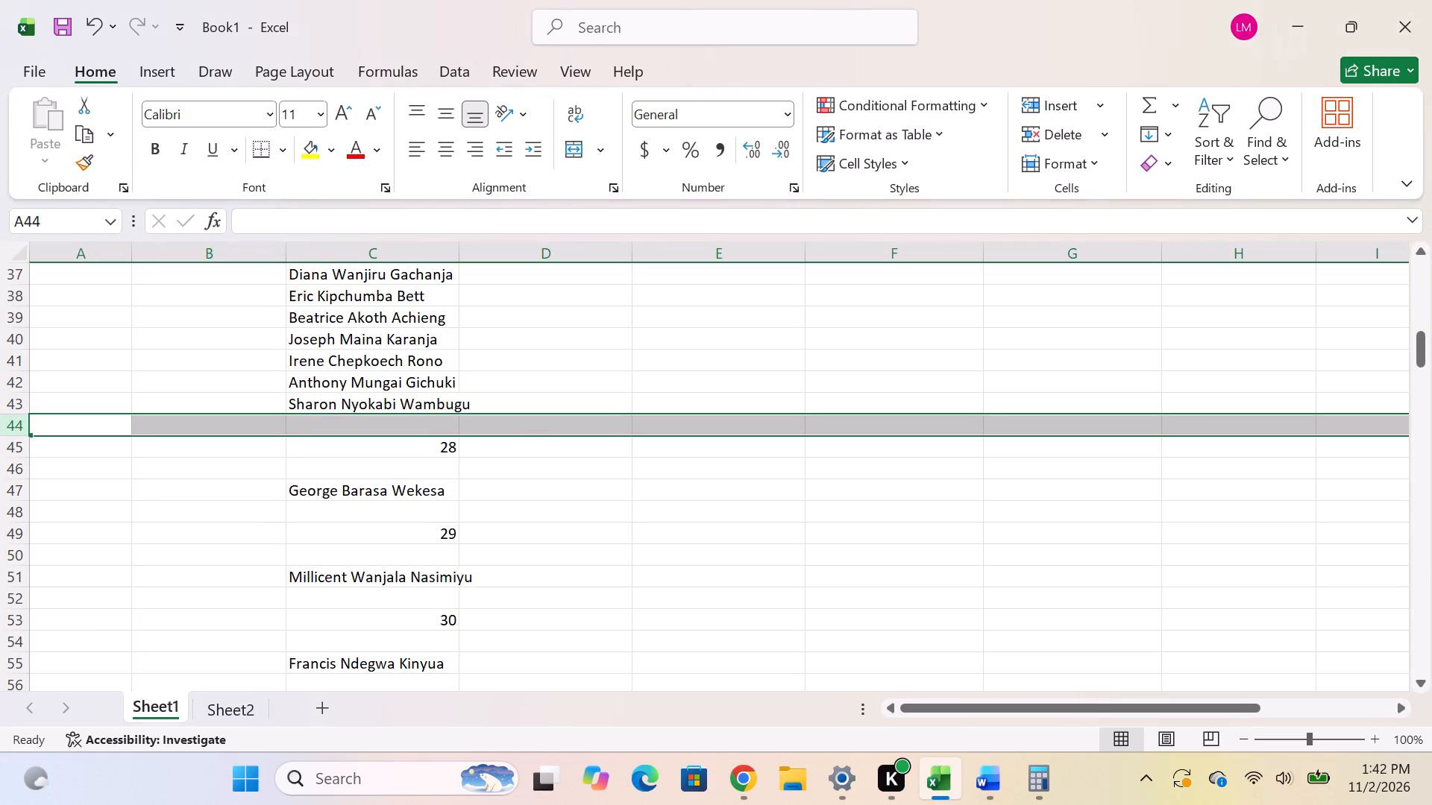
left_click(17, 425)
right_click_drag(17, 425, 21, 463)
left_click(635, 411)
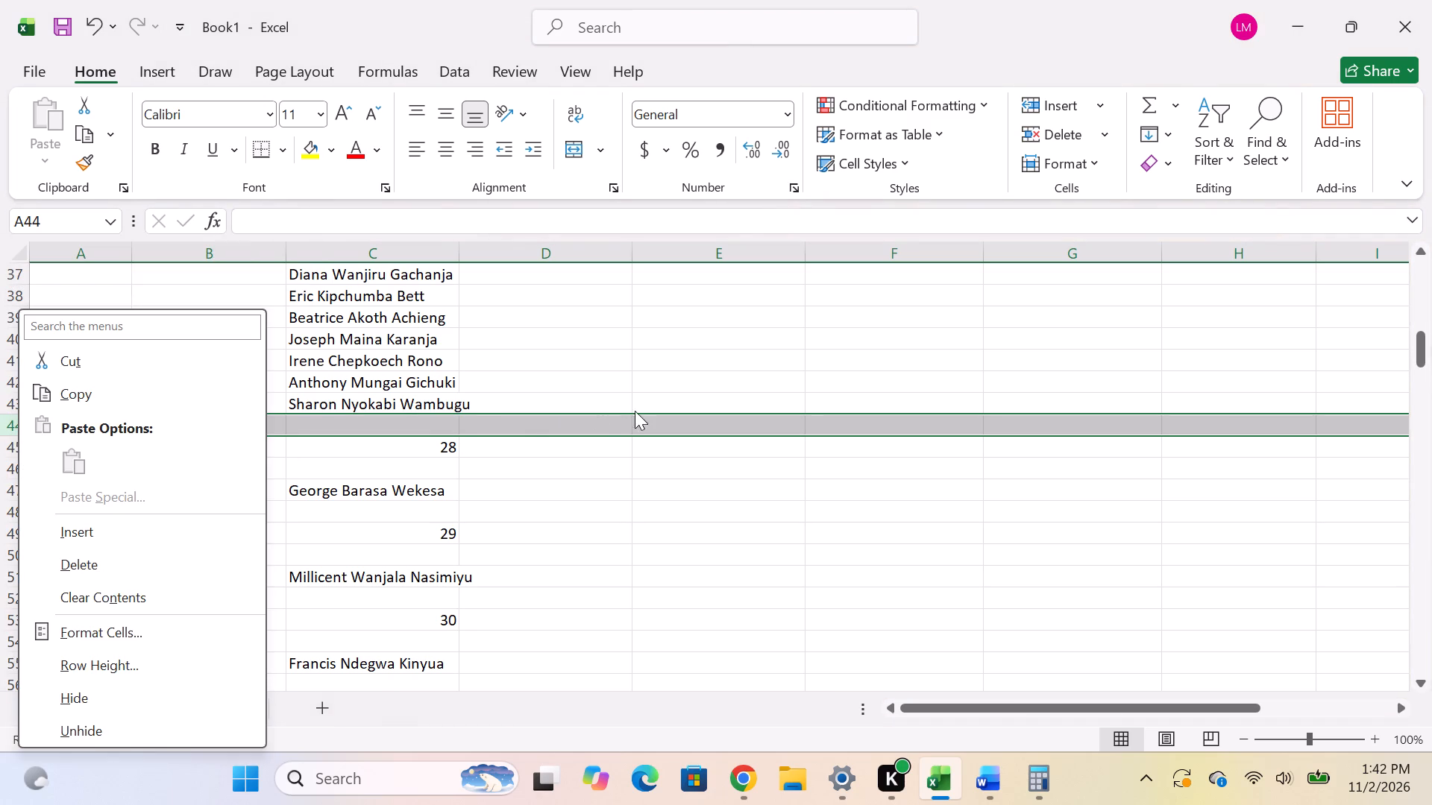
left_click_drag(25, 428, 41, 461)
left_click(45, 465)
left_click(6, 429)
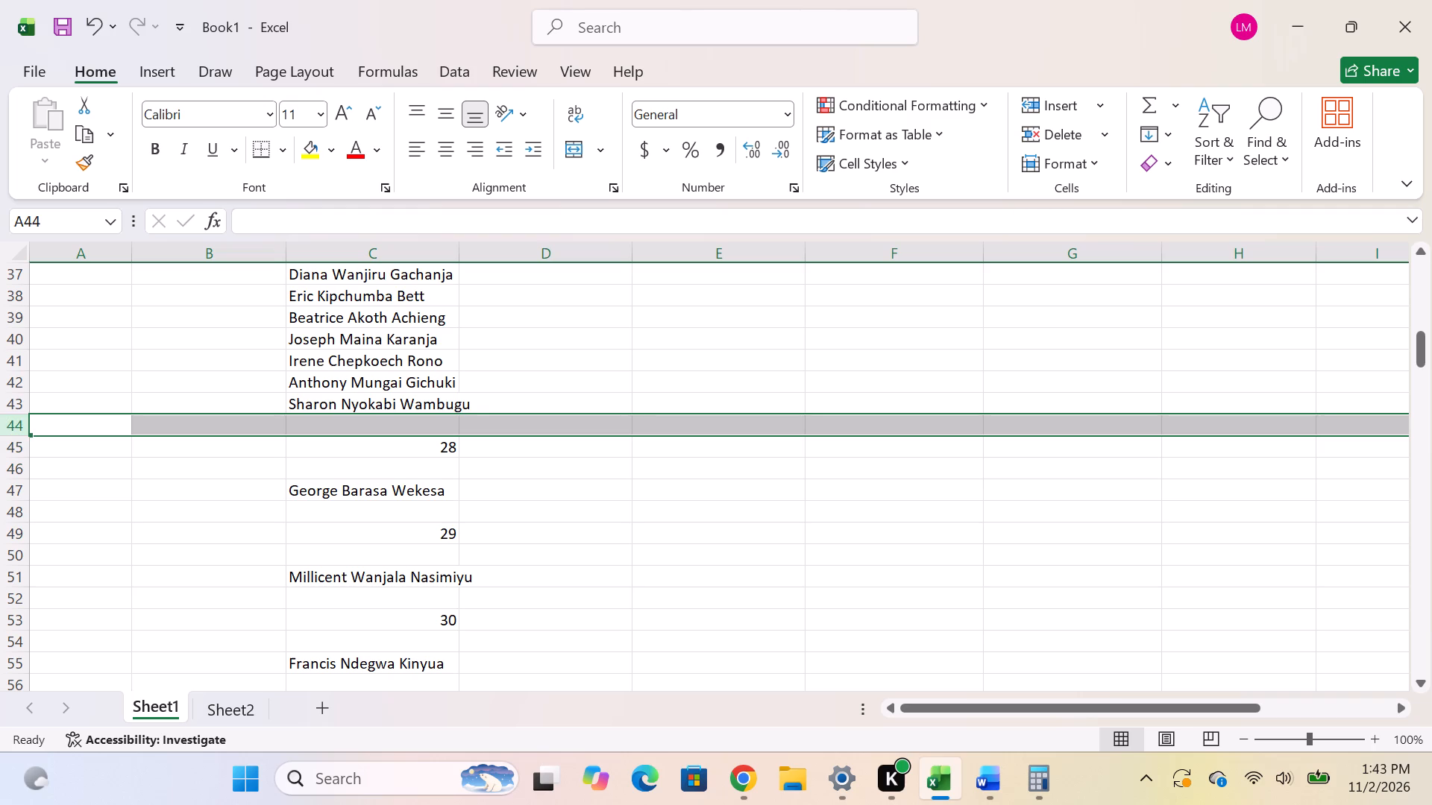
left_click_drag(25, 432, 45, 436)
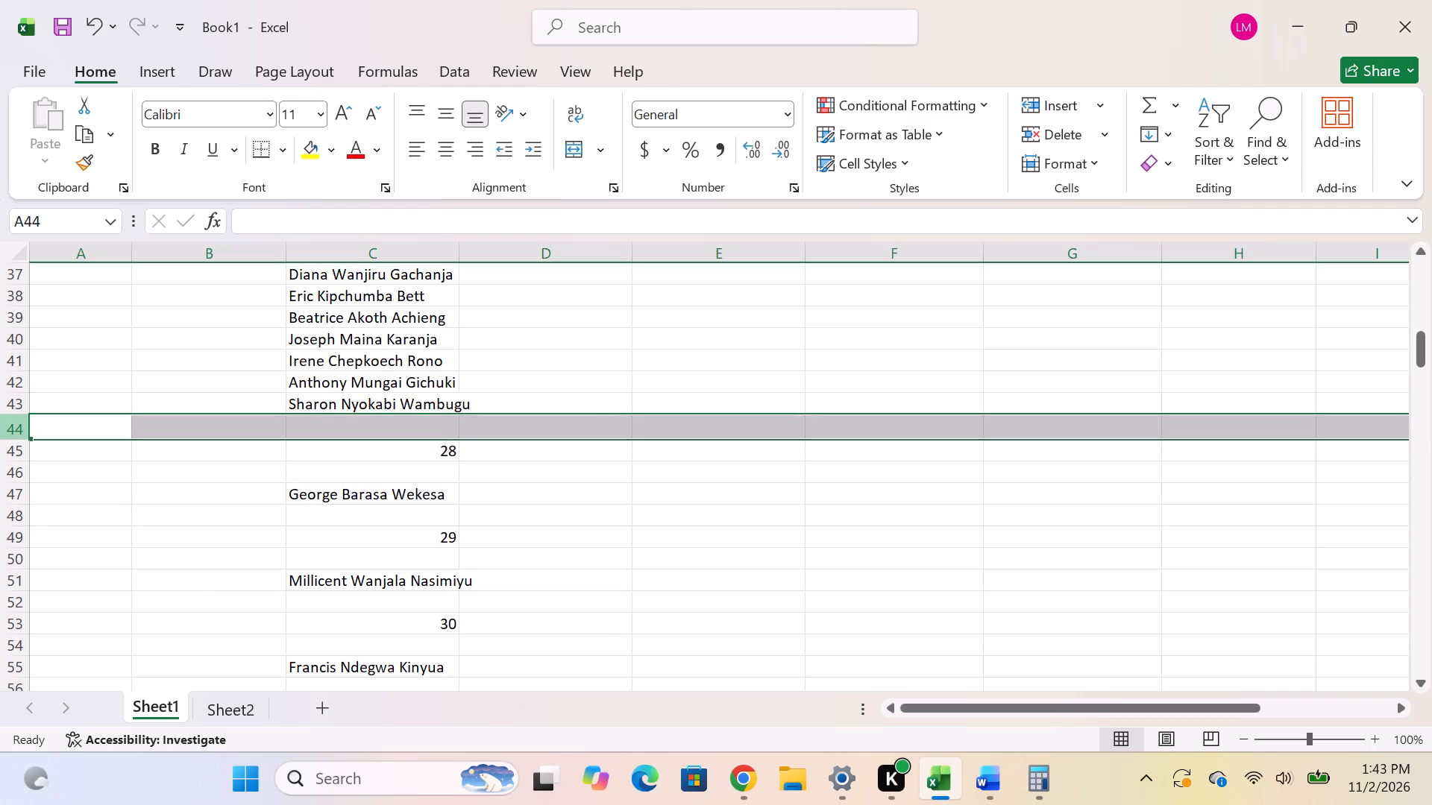
Delete rows 44 to 46 together, the row containing 28 and the blank rows around it, below the twenty-seventh customer name.
left_click_drag(17, 429, 42, 473)
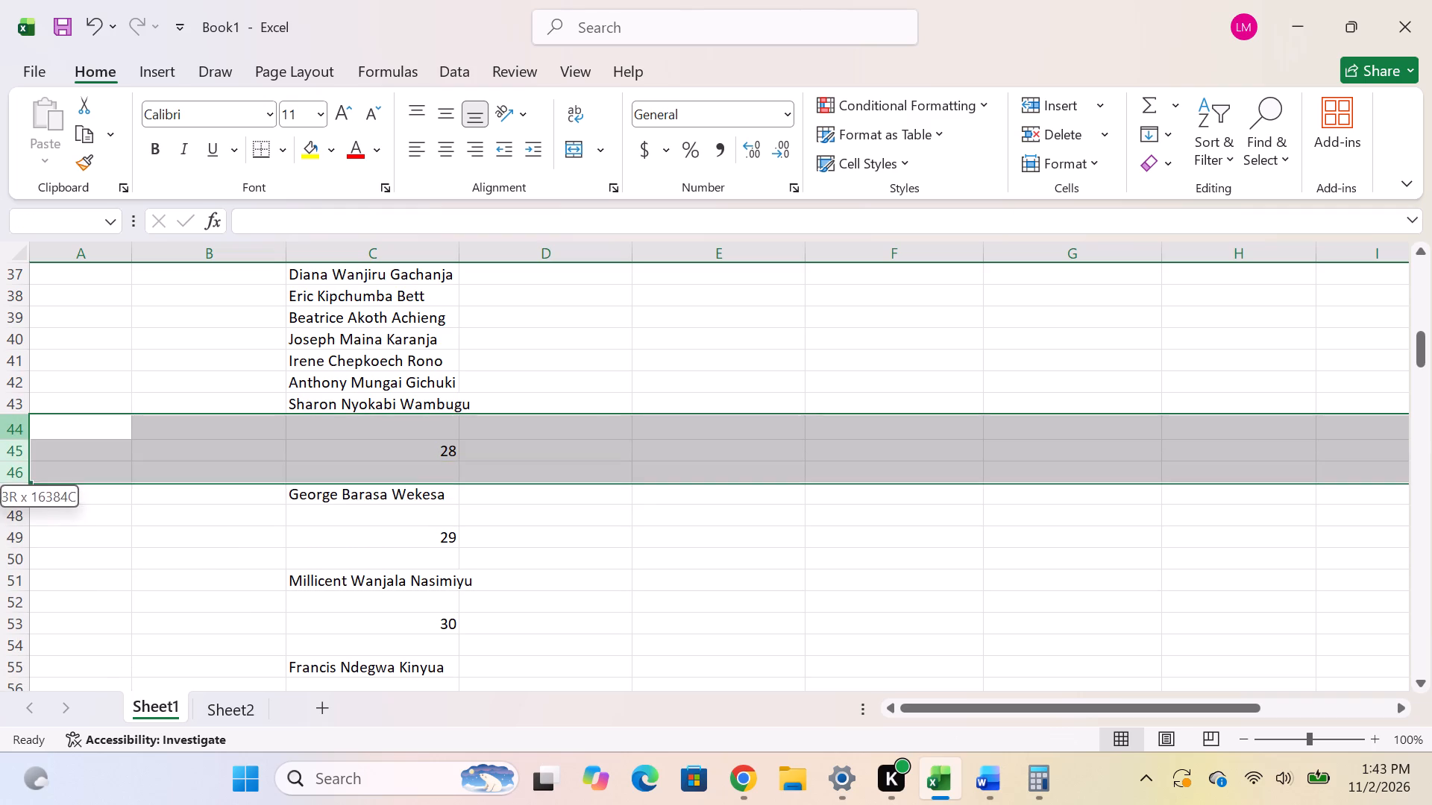
left_click_drag(42, 473, 42, 472)
right_click(22, 445)
left_click(145, 263)
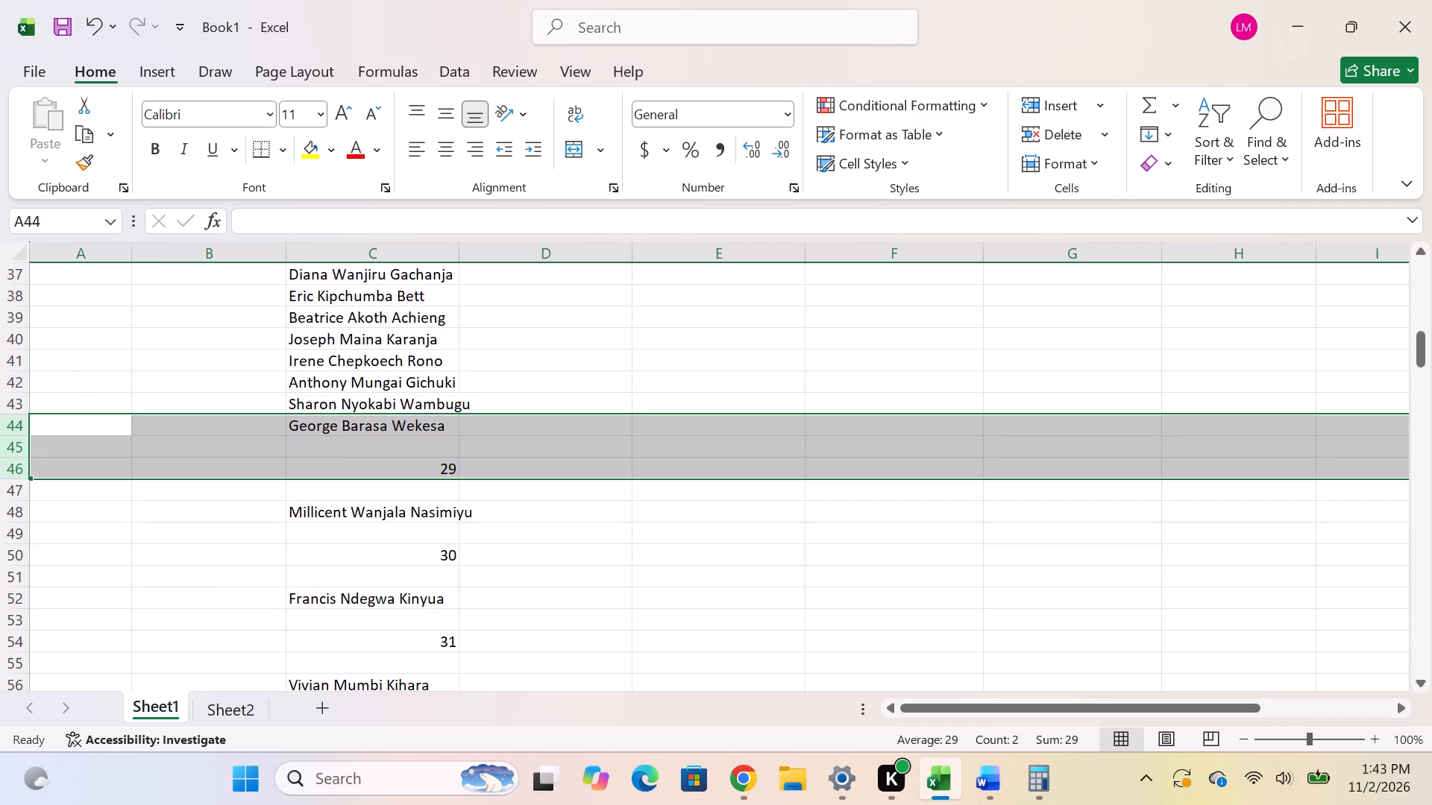
left_click(693, 414)
left_click(571, 461)
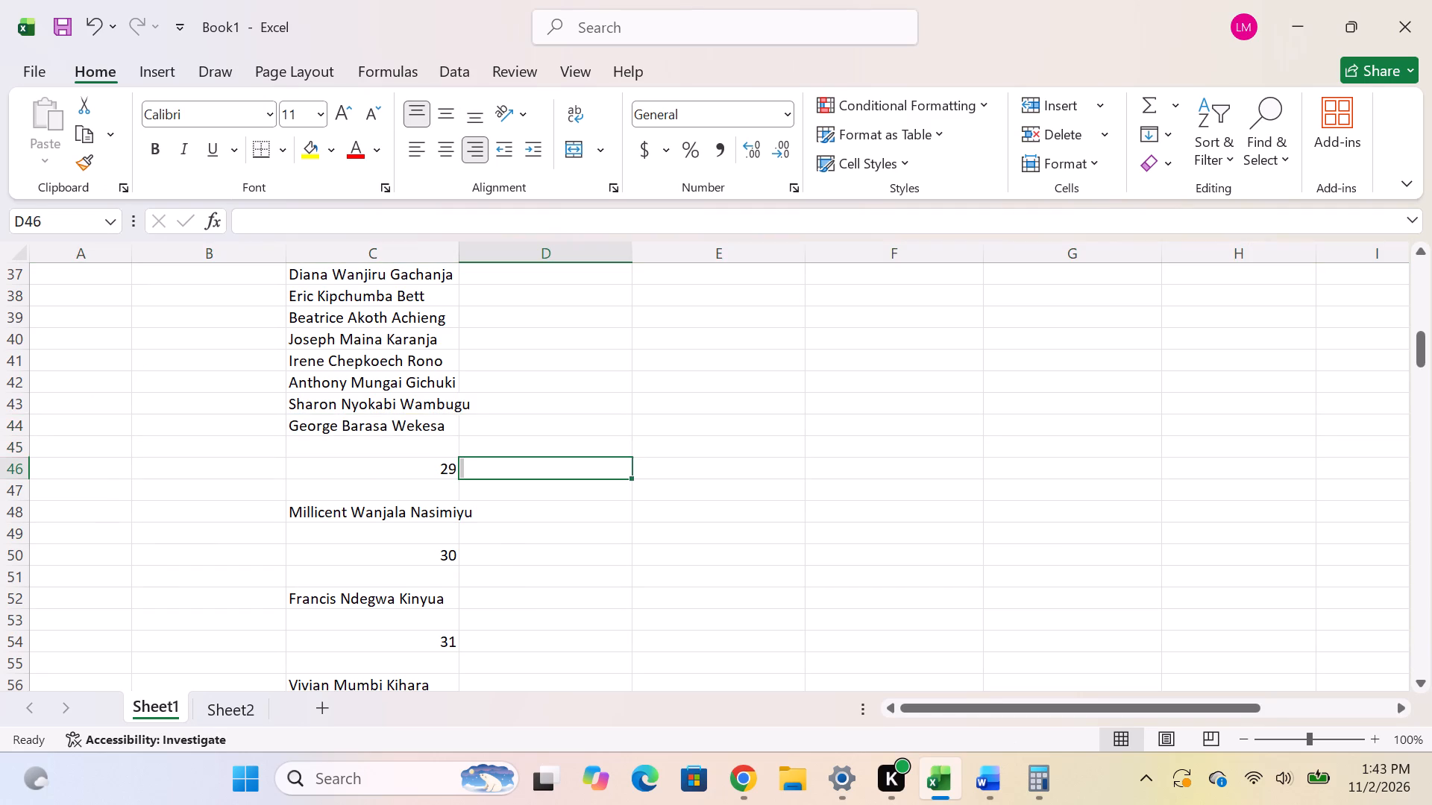
Delete rows 45 to 47 together, the row containing 29 and the blank rows around it, below the twenty-eighth customer name.
left_click(6, 446)
left_click_drag(19, 449, 29, 486)
right_click(13, 475)
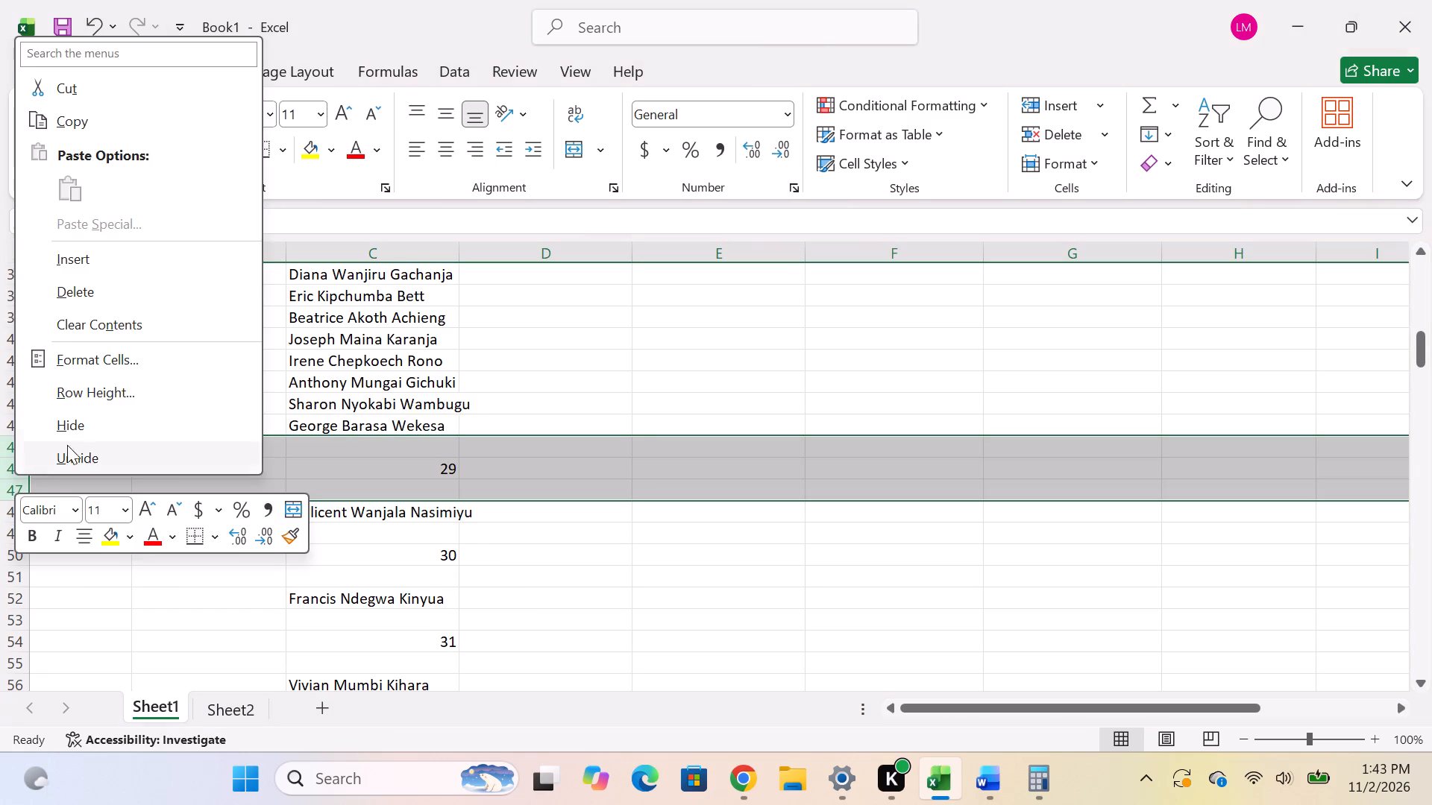
left_click(140, 295)
Delete rows 46 to 48 together, the row containing 30 and the blank rows around it, below the twenty-ninth customer name.
scroll(484, 375, "down", 1)
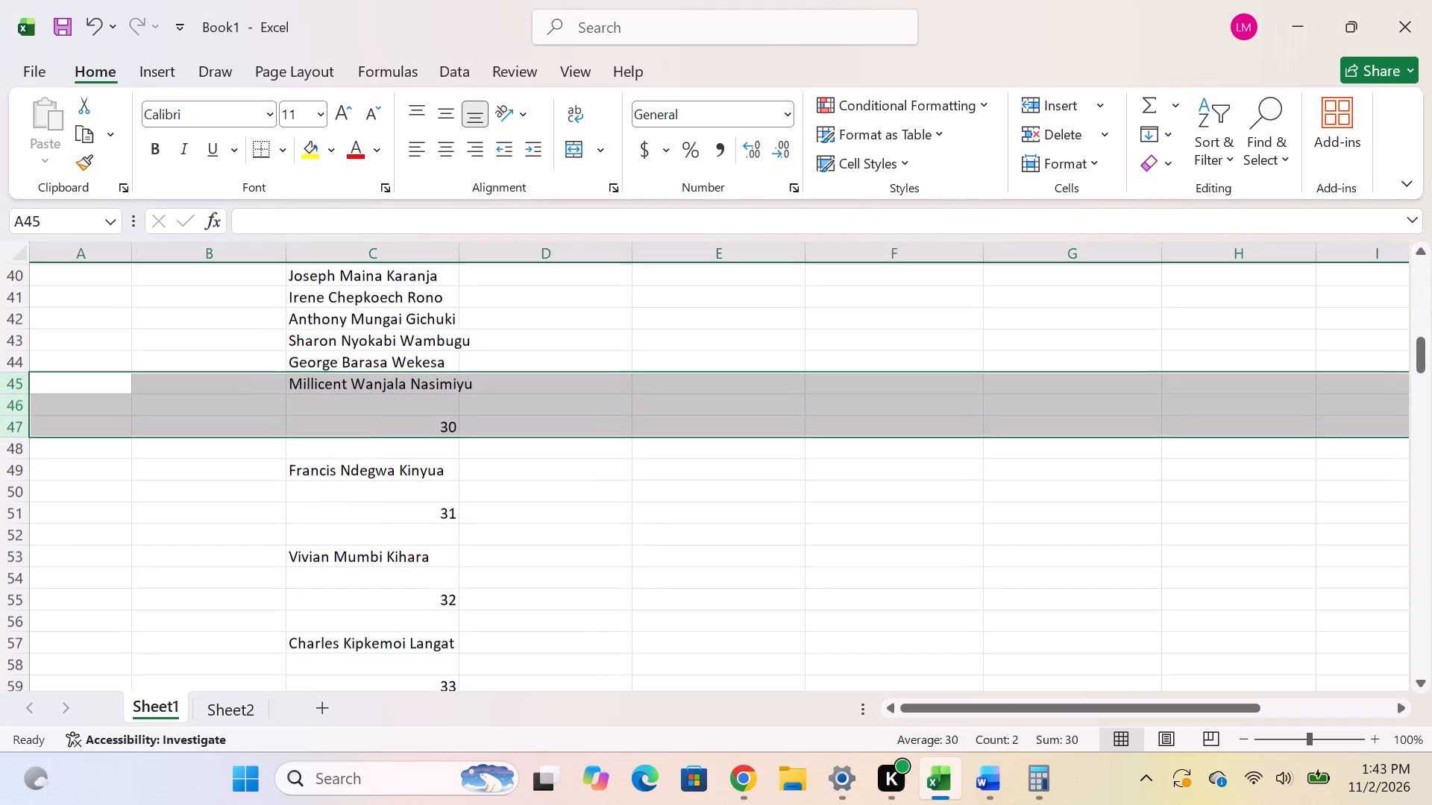
left_click(553, 448)
left_click(7, 407)
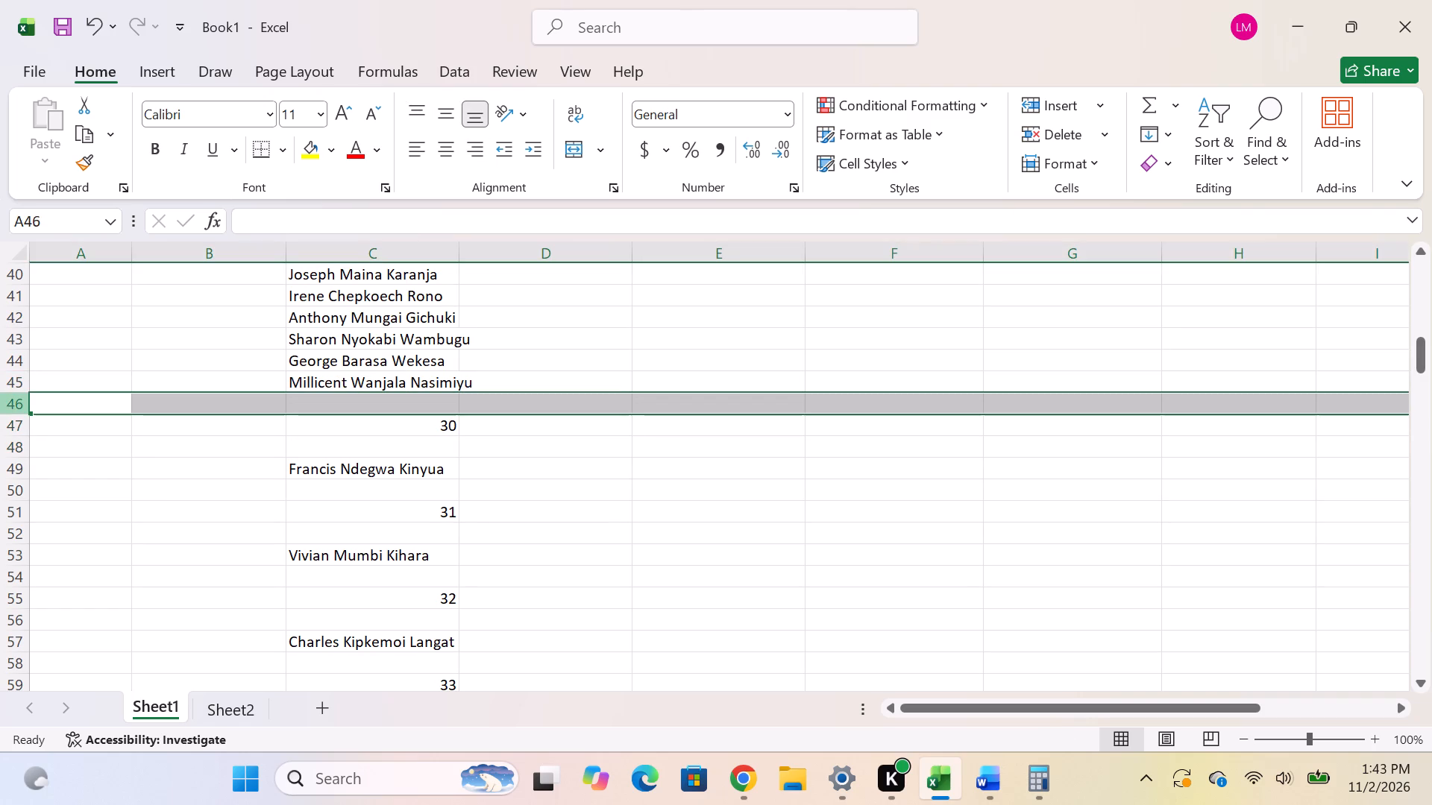
left_click_drag(14, 408, 7, 443)
right_click(16, 418)
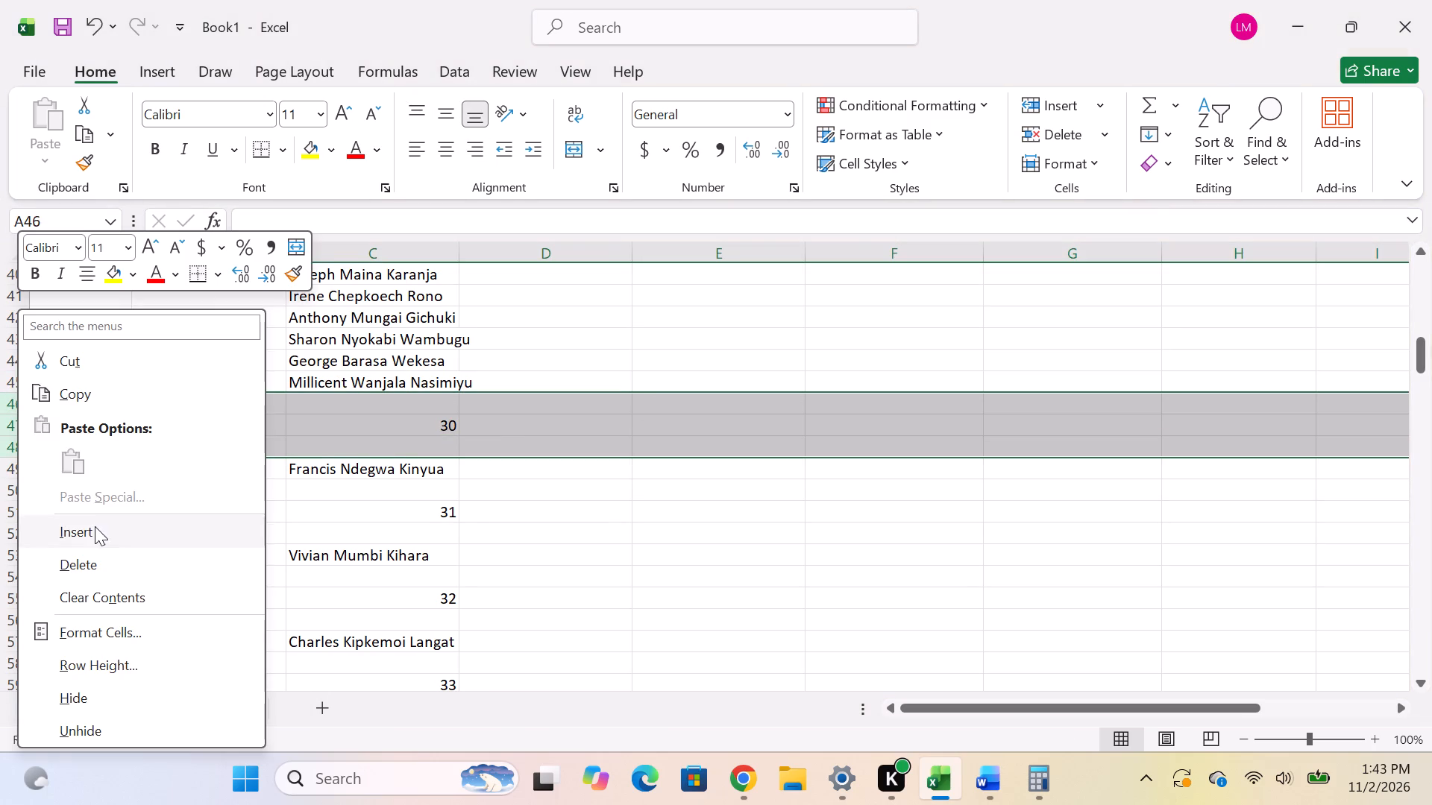
left_click(99, 559)
left_click(577, 490)
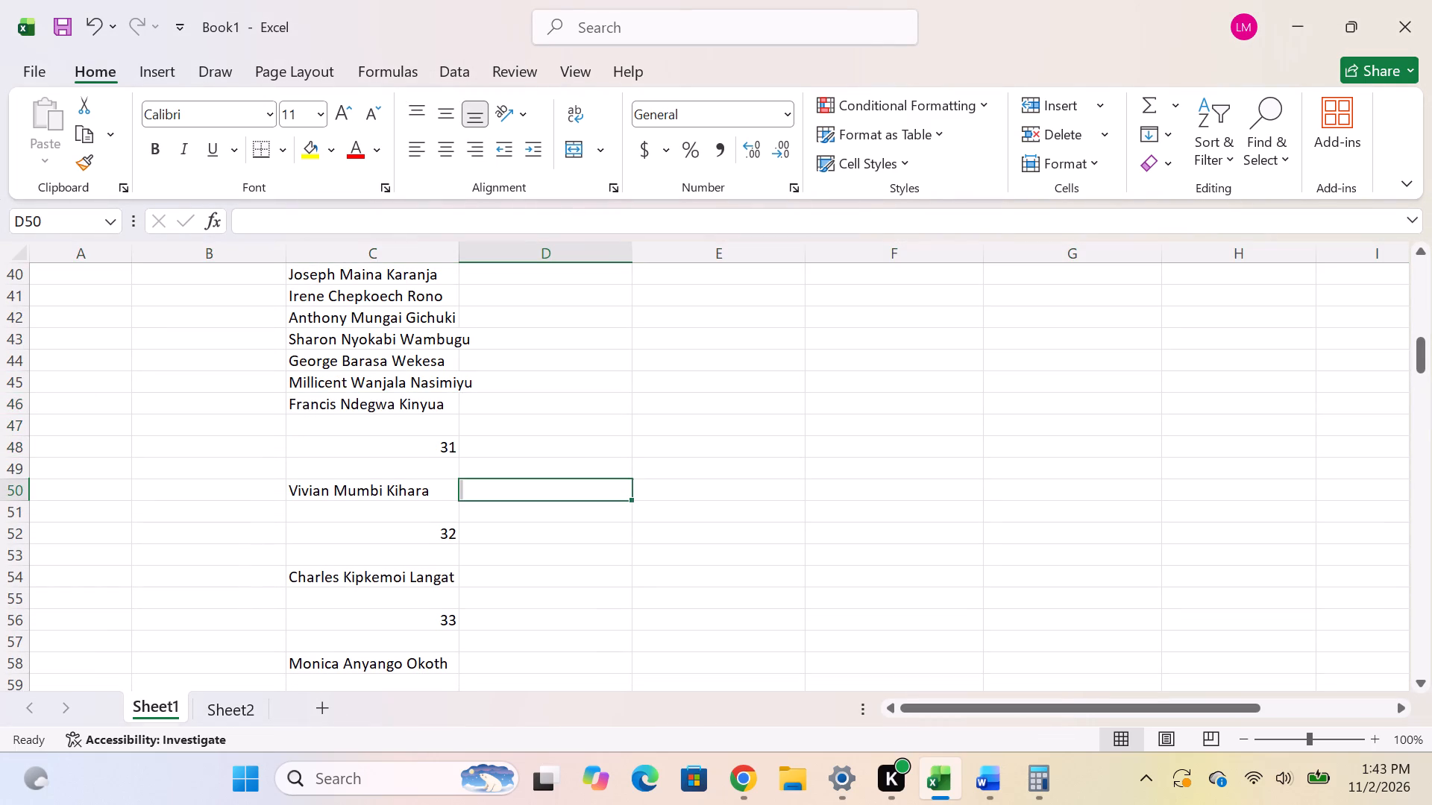
Delete rows 47 to 49 together, the row containing 31 and the blank rows around it, below the thirtieth customer name.
left_click(16, 422)
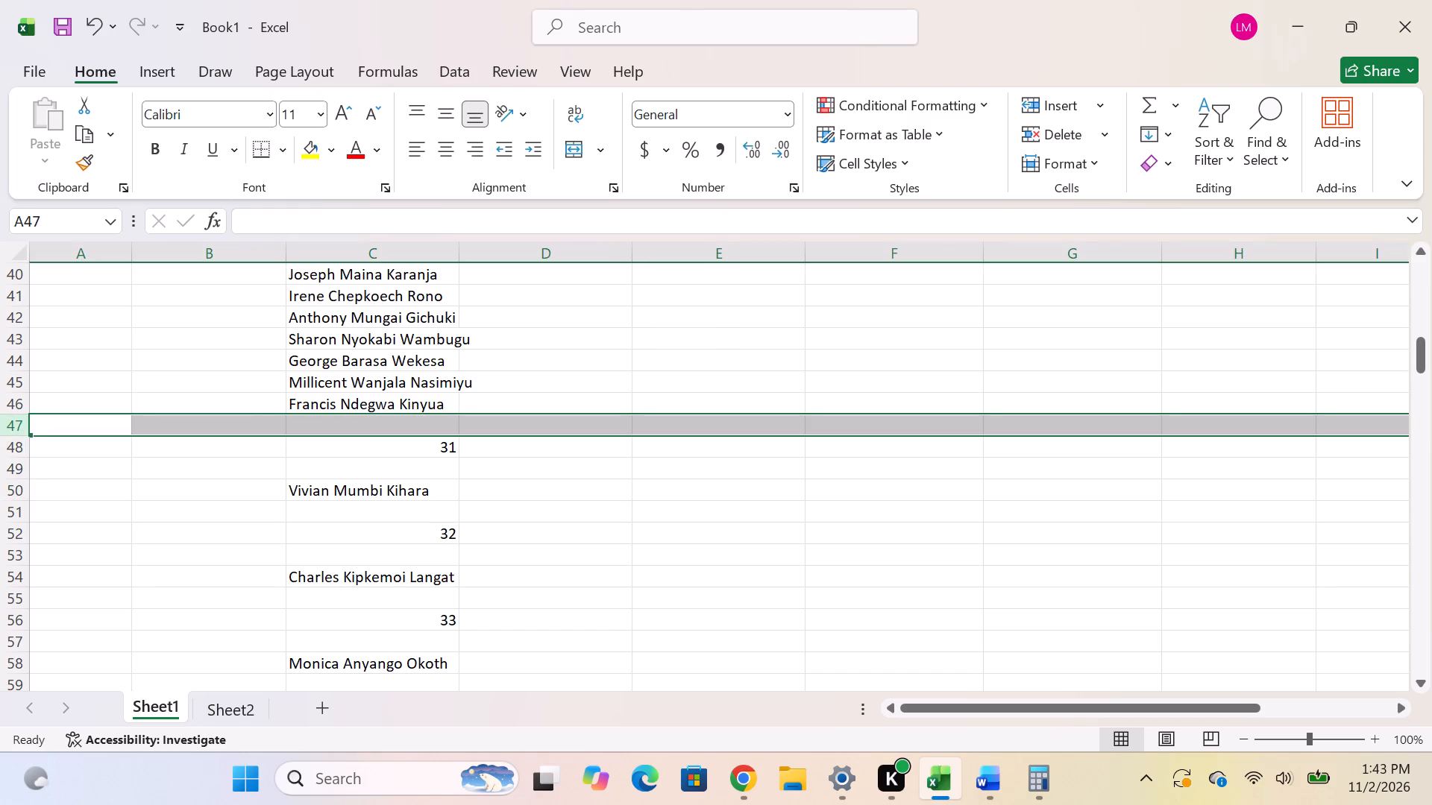
left_click_drag(13, 426, 15, 466)
right_click(16, 447)
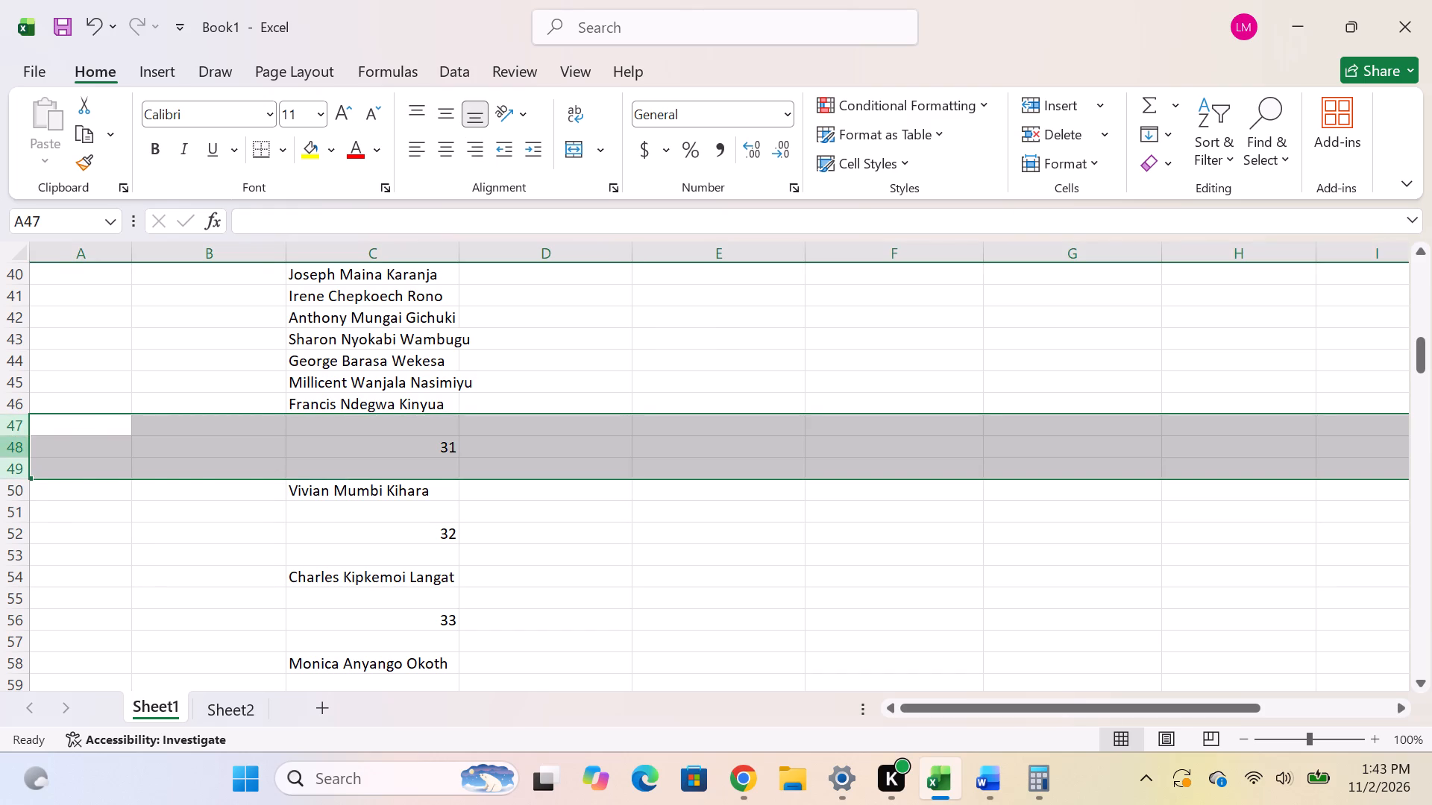
left_click(139, 270)
left_click(647, 420)
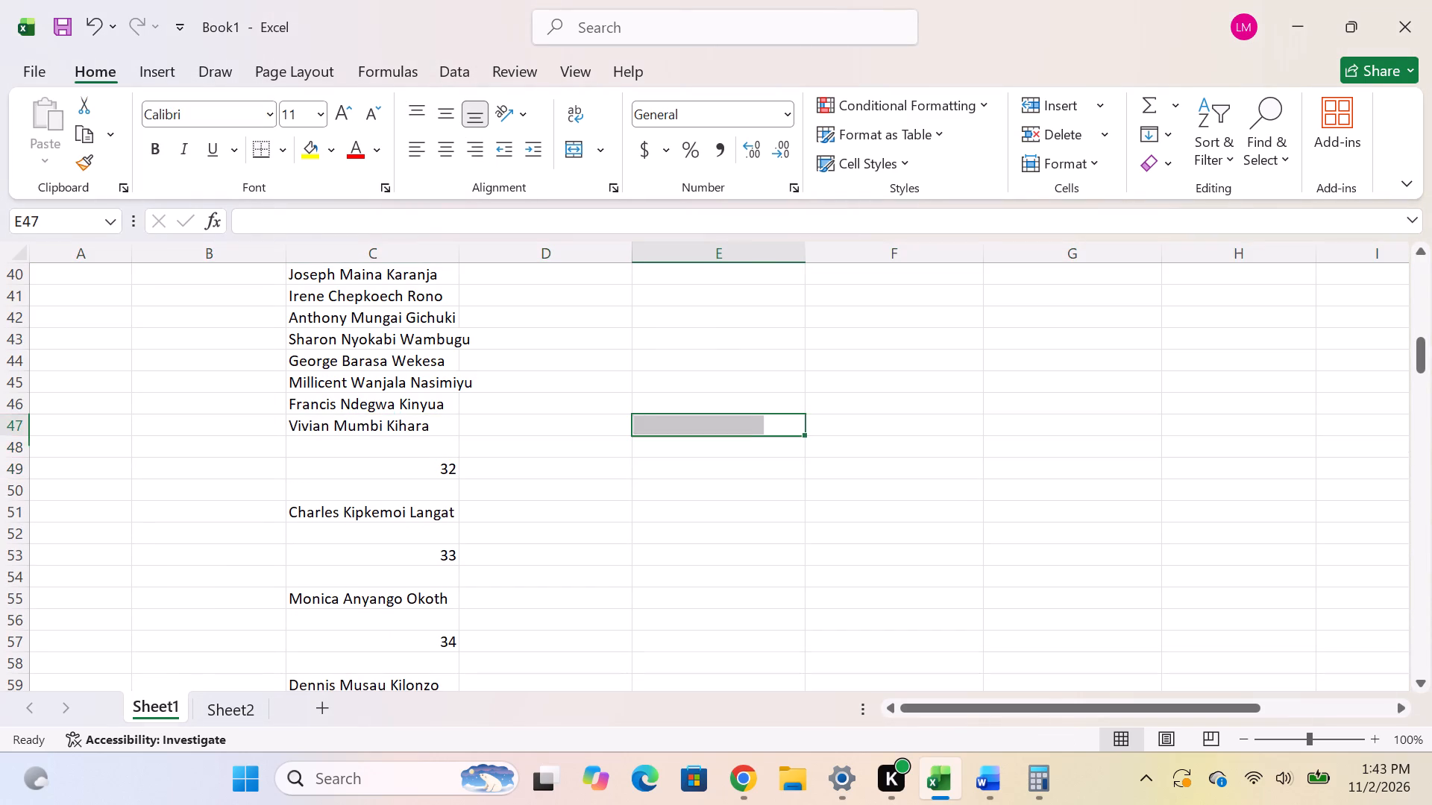
Delete rows 48 to 50 together, the row containing 32 and the blank rows around it, below the thirty-first customer name.
left_click(10, 443)
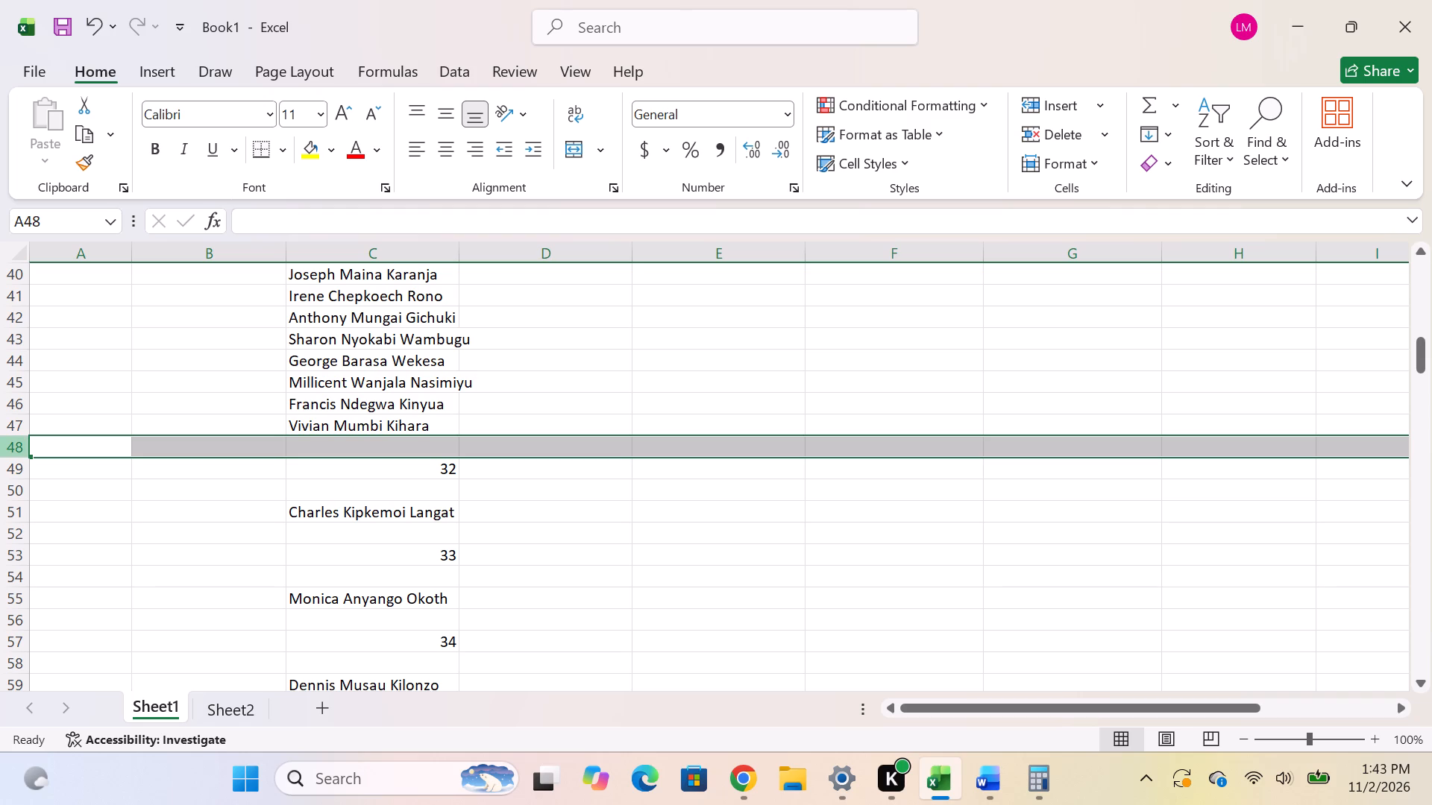
left_click_drag(18, 451, 22, 488)
right_click(20, 485)
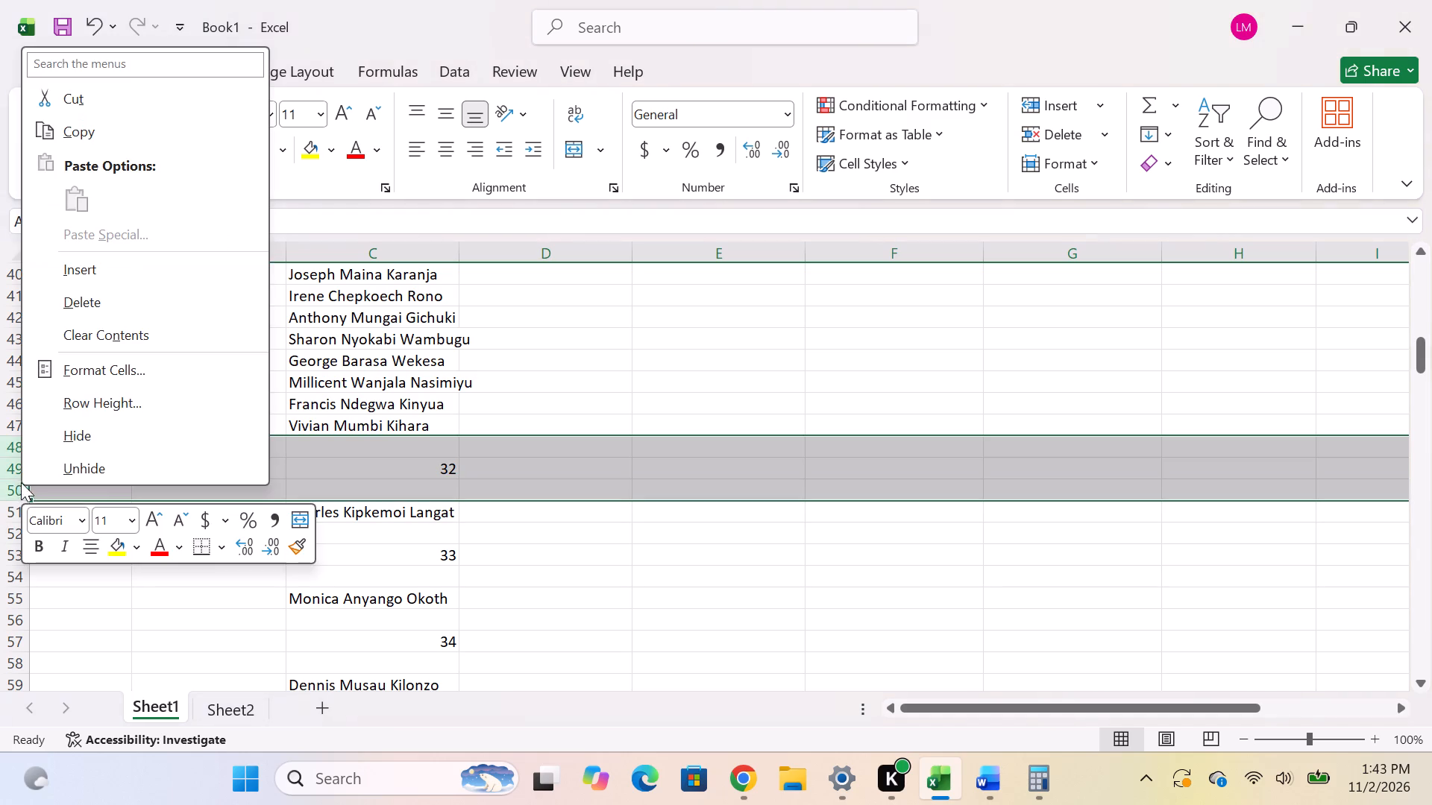
left_click(95, 306)
left_click(586, 476)
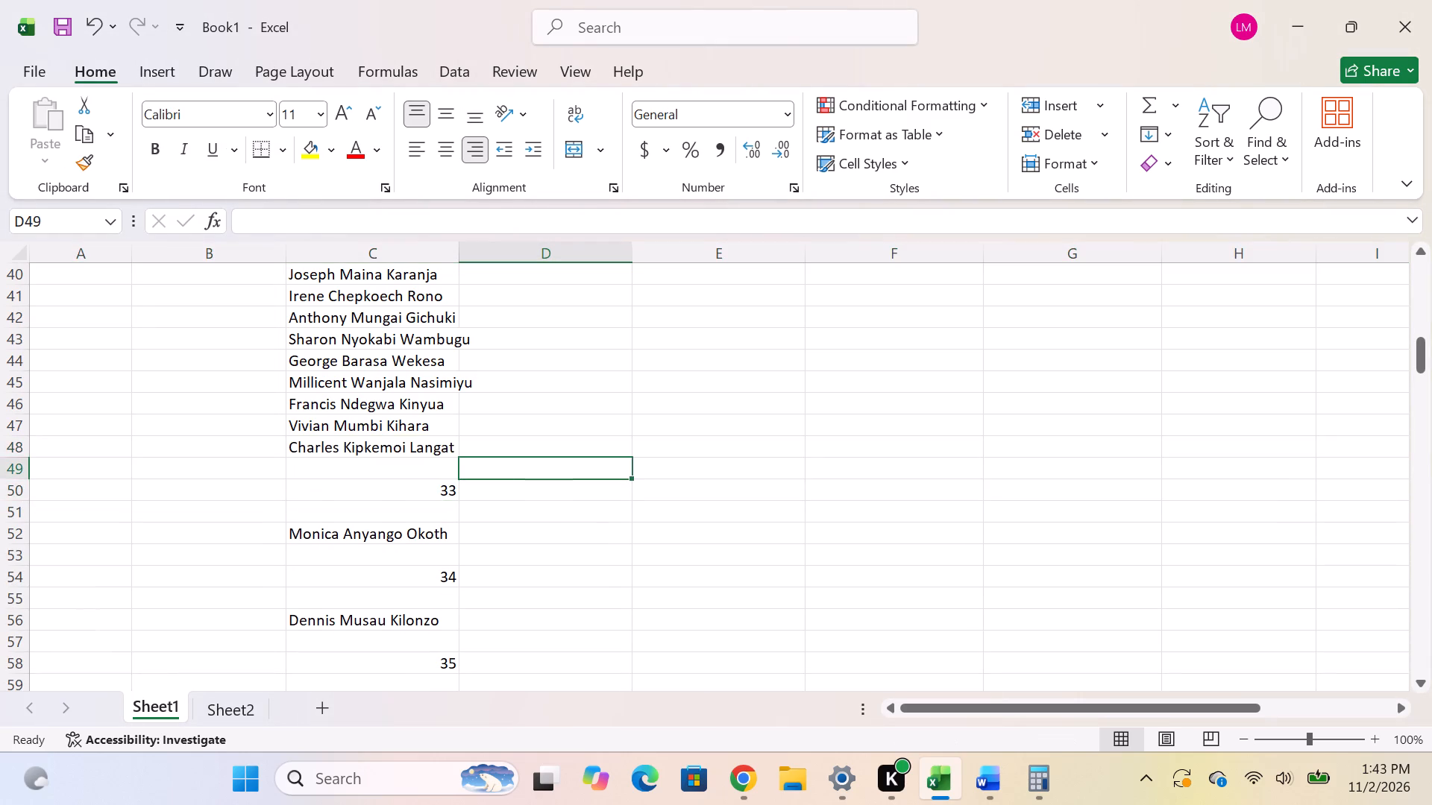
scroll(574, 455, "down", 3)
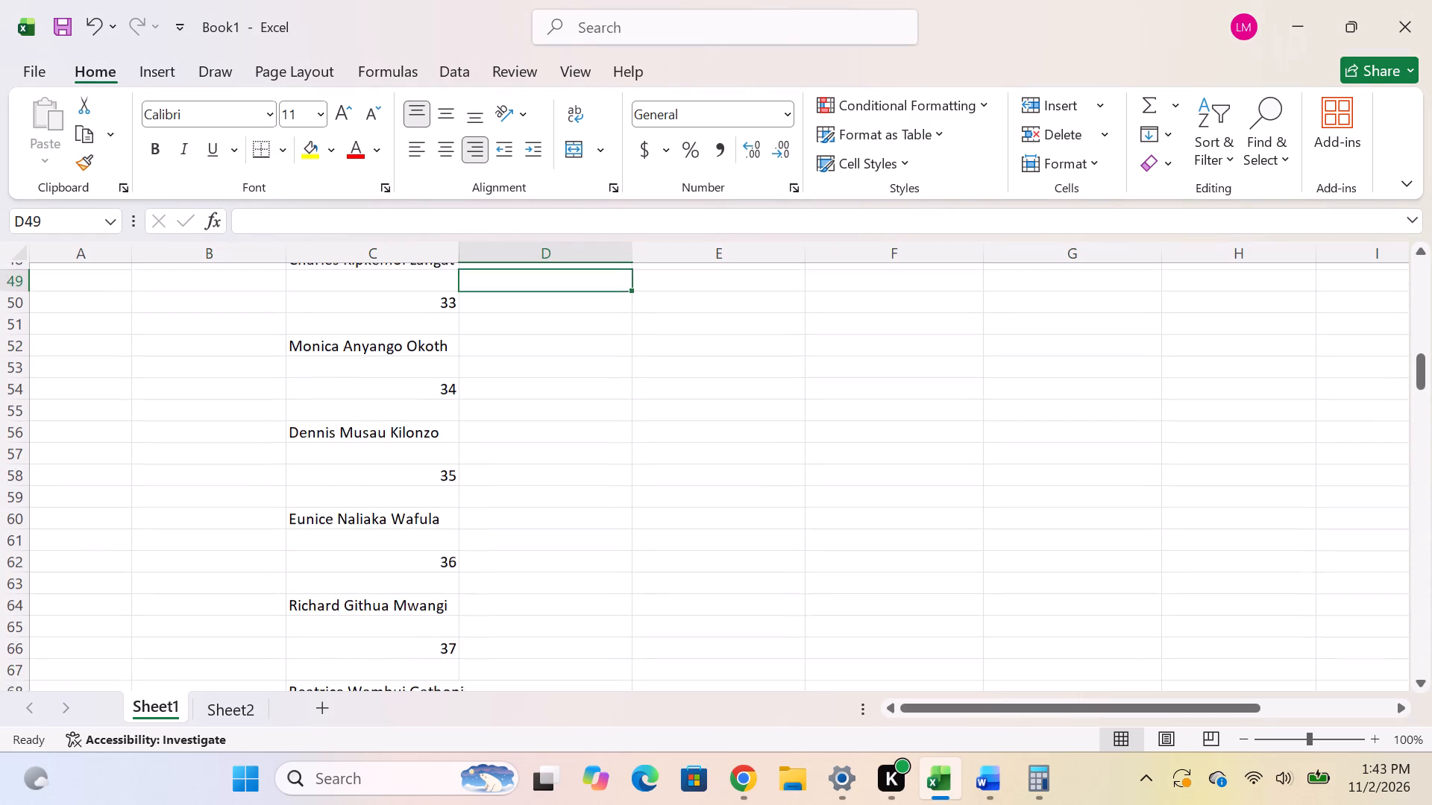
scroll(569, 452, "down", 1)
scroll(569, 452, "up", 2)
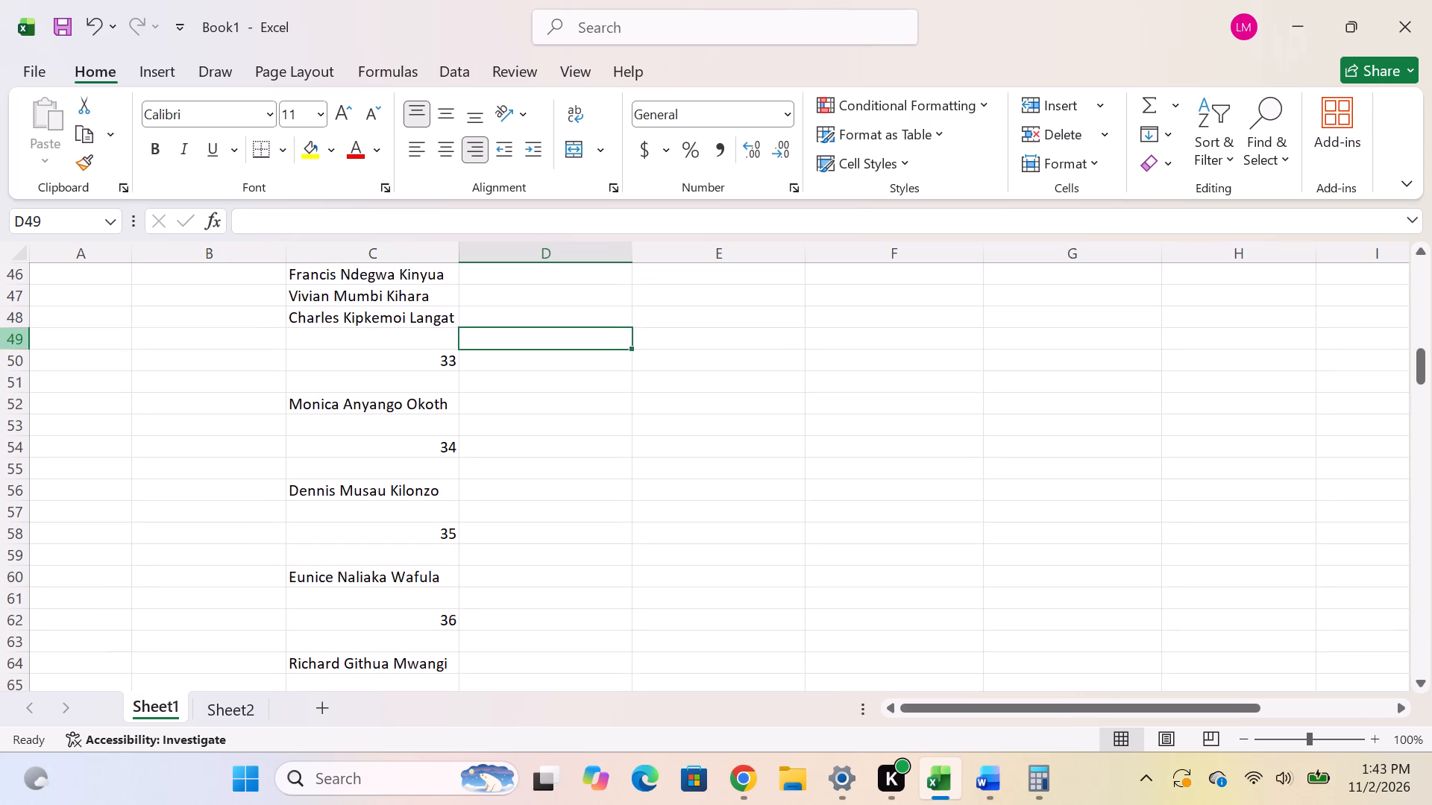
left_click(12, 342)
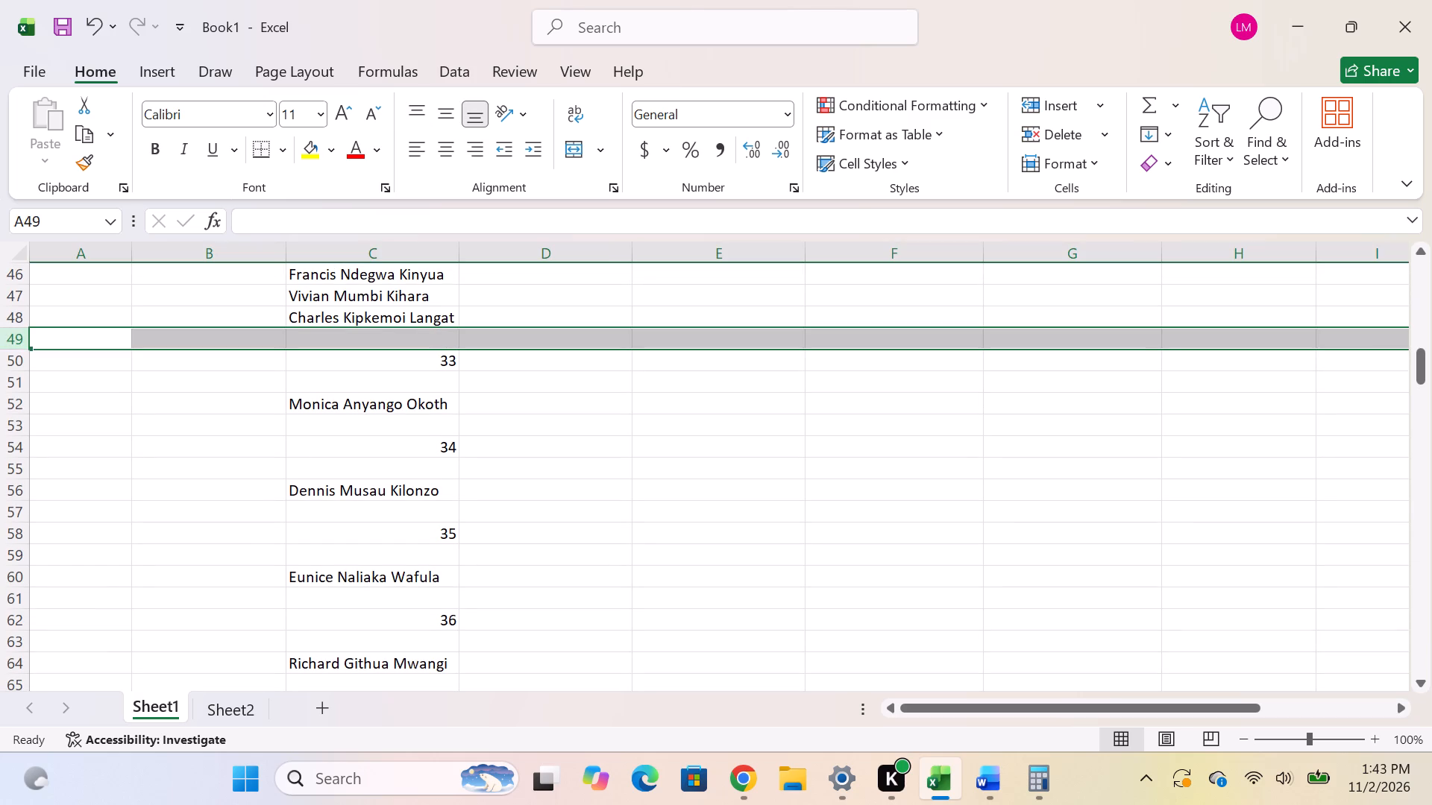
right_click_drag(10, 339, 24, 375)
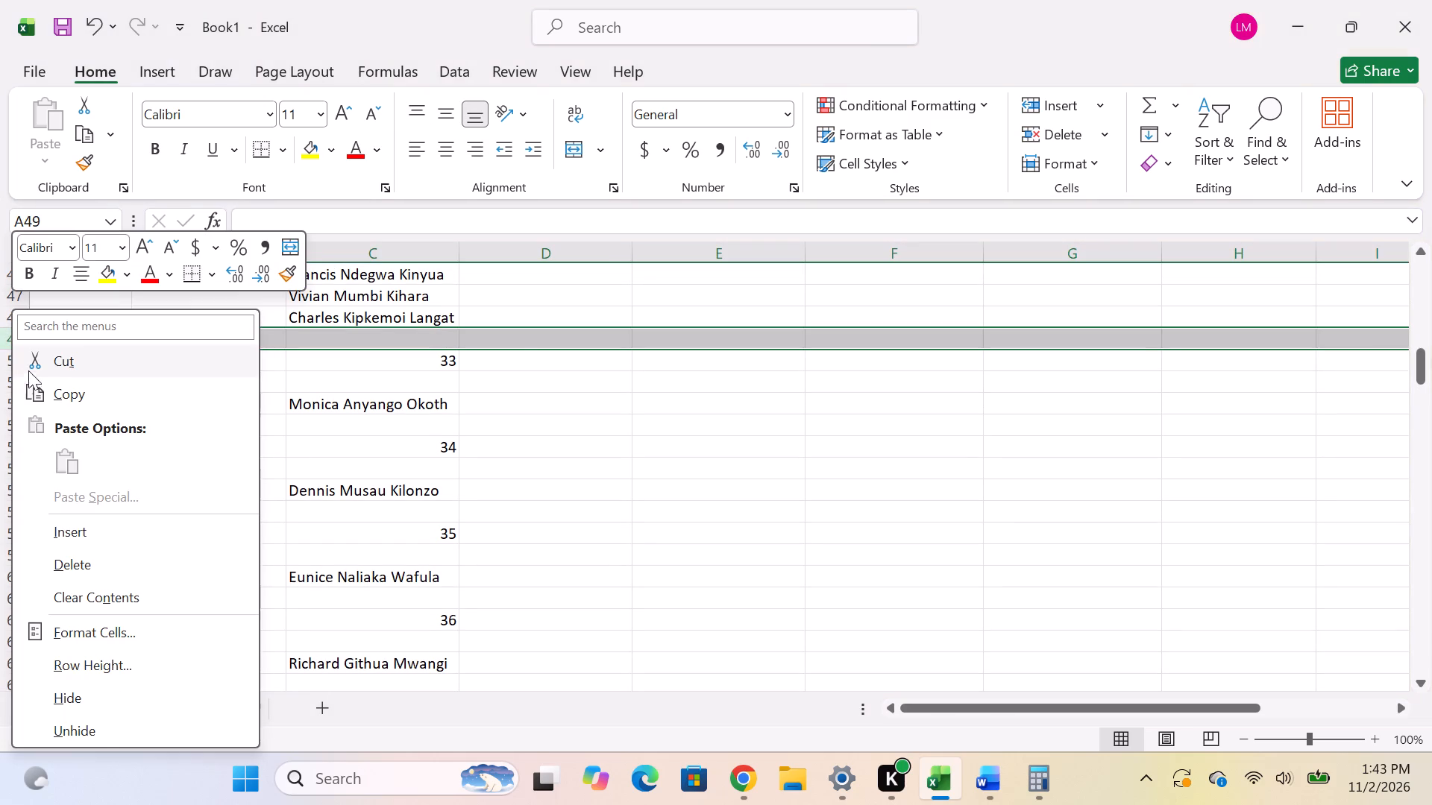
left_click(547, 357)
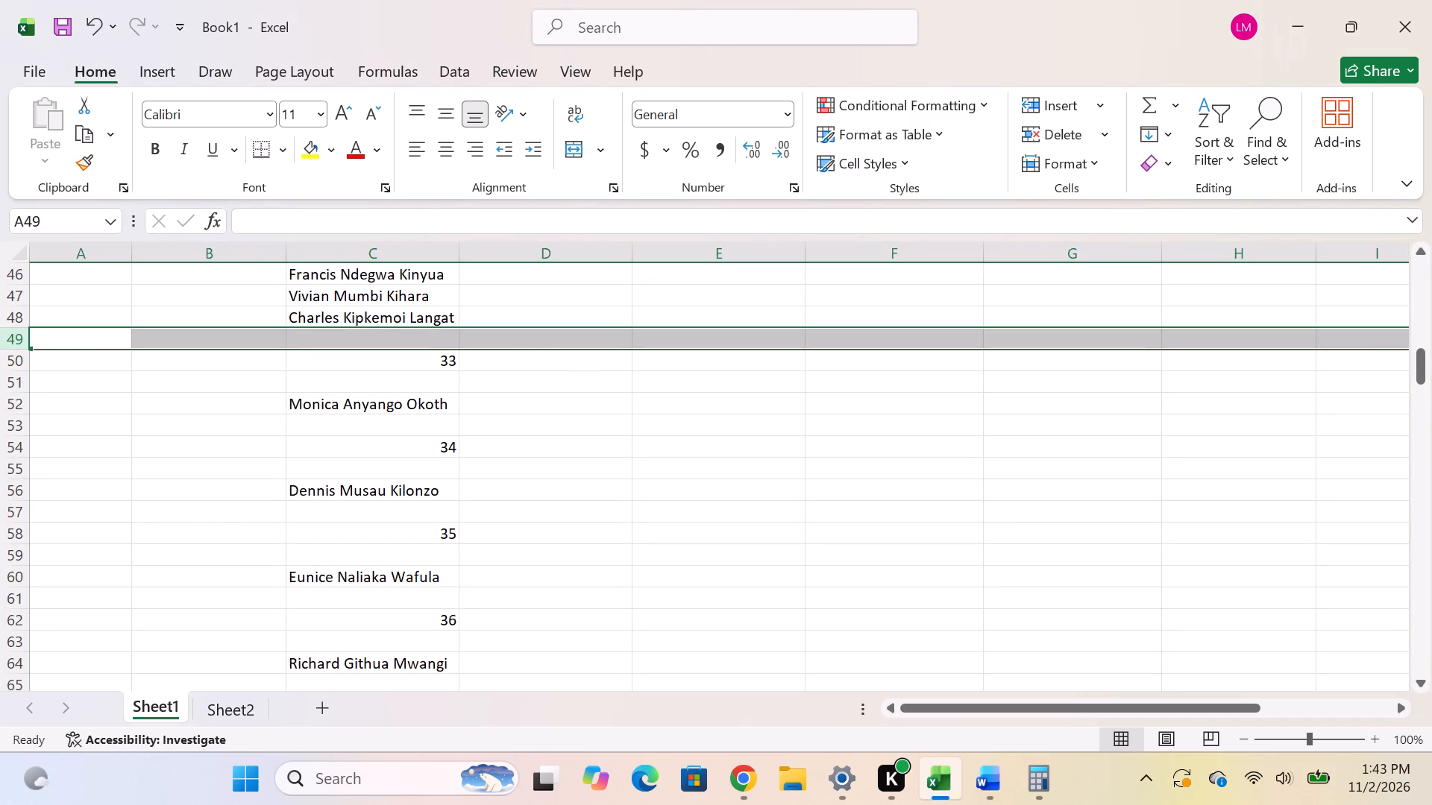
Delete rows 49 to 51 together, the row containing 33 and the blank rows around it, below the thirty-second customer name.
left_click_drag(13, 337, 17, 382)
right_click(19, 367)
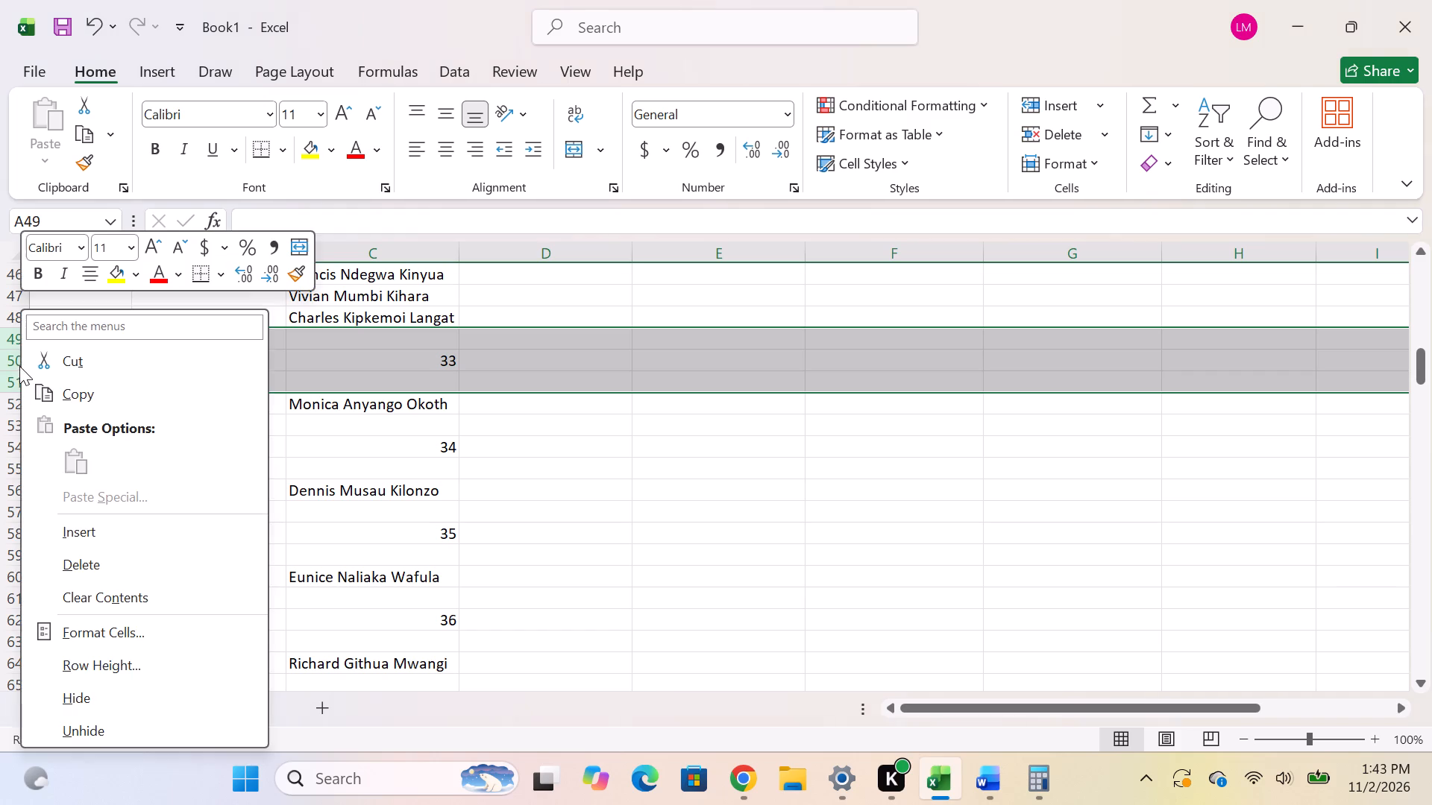
left_click(103, 555)
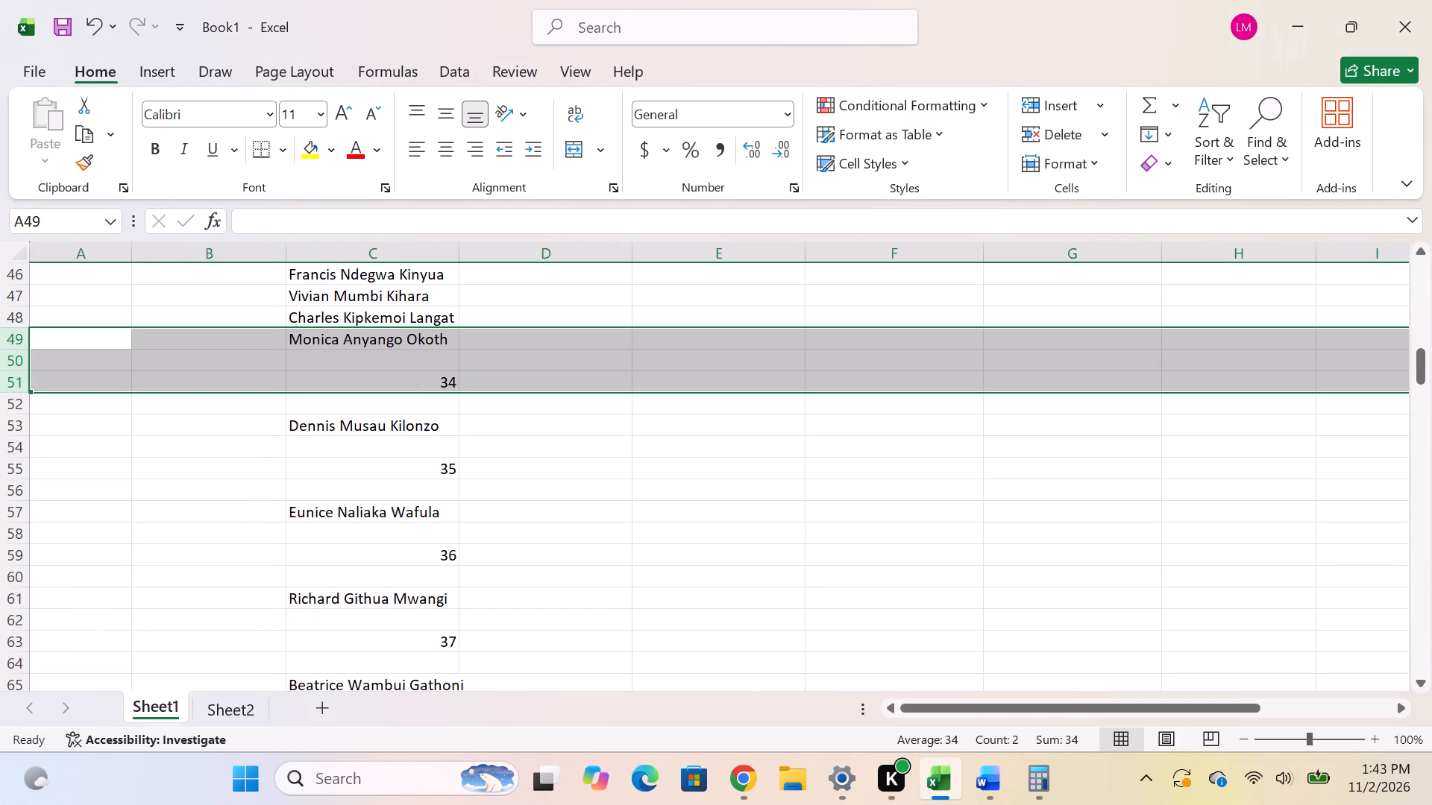
left_click(277, 418)
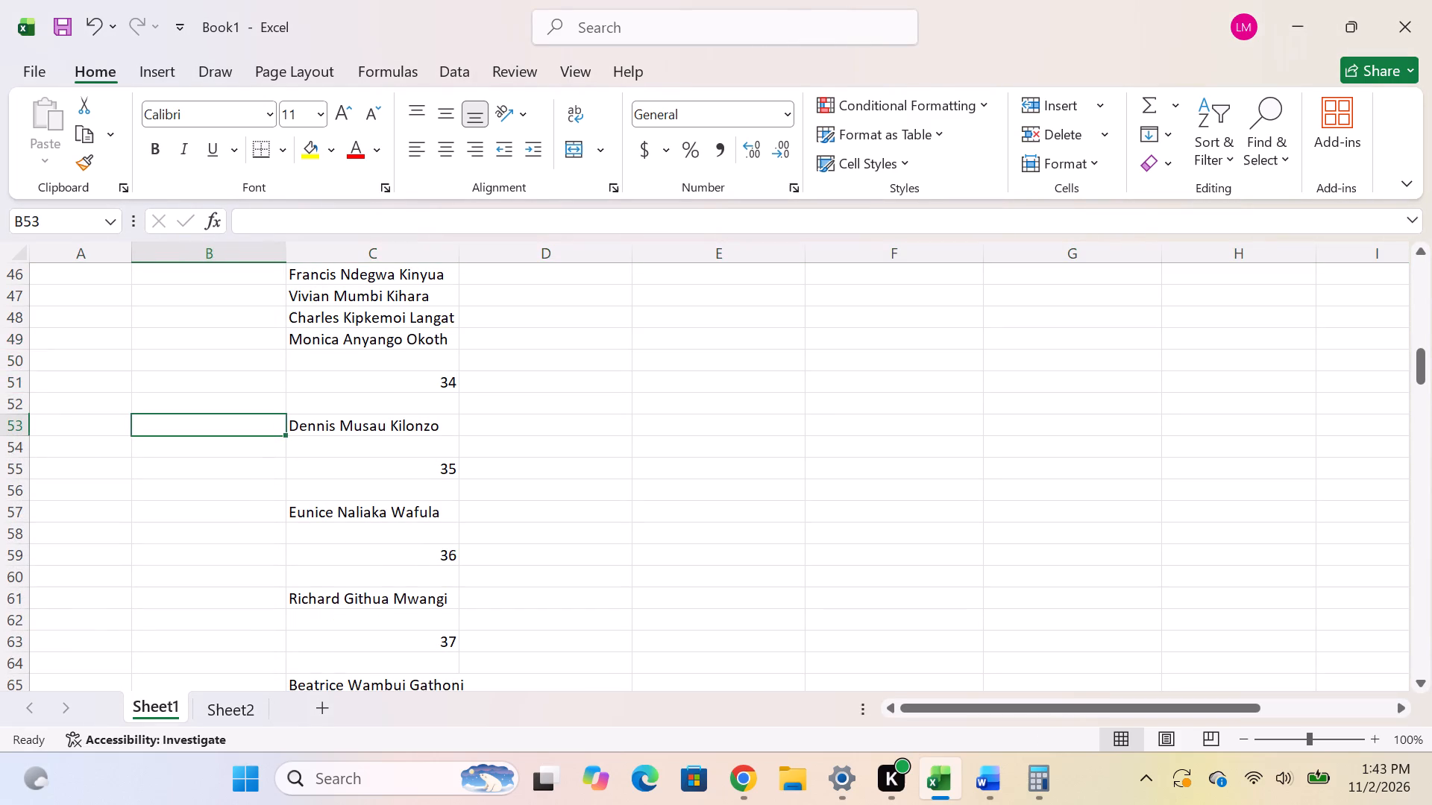
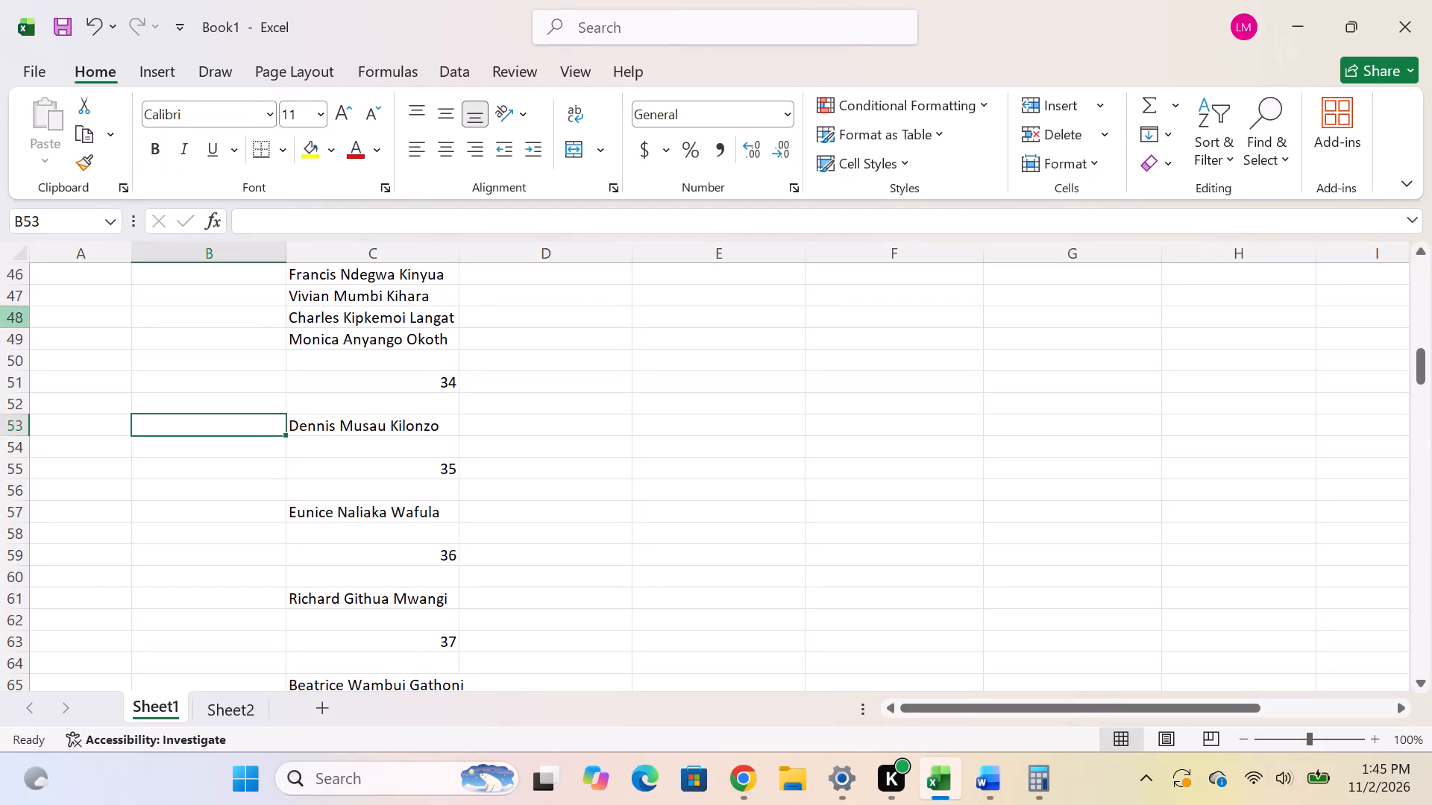
Delete blank row 50, and afterwards the row containing 34 with the blank row beneath it, below the thirty-third customer name.
left_click(13, 357)
right_click_drag(13, 357, 13, 381)
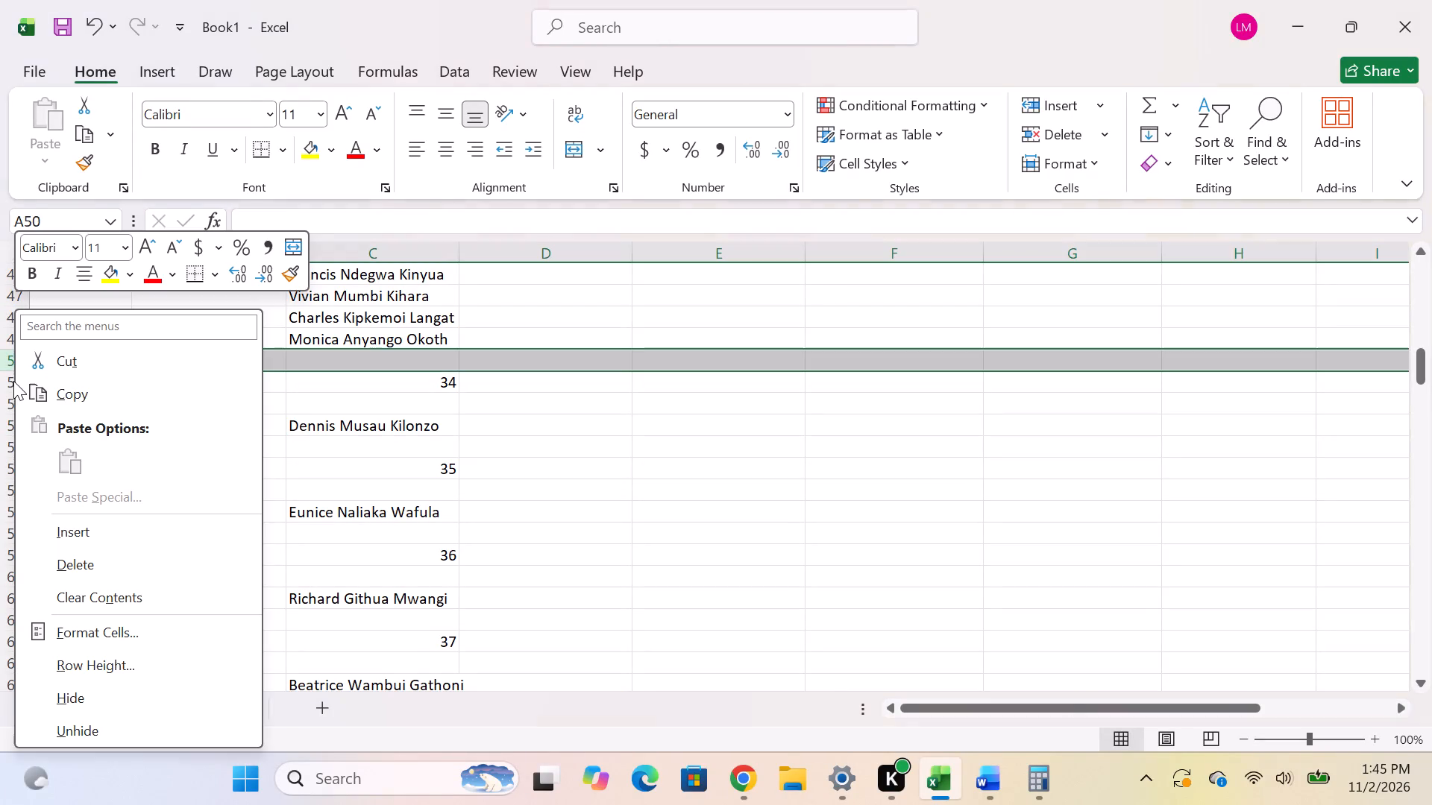
right_click_drag(13, 381, 13, 384)
left_click(95, 566)
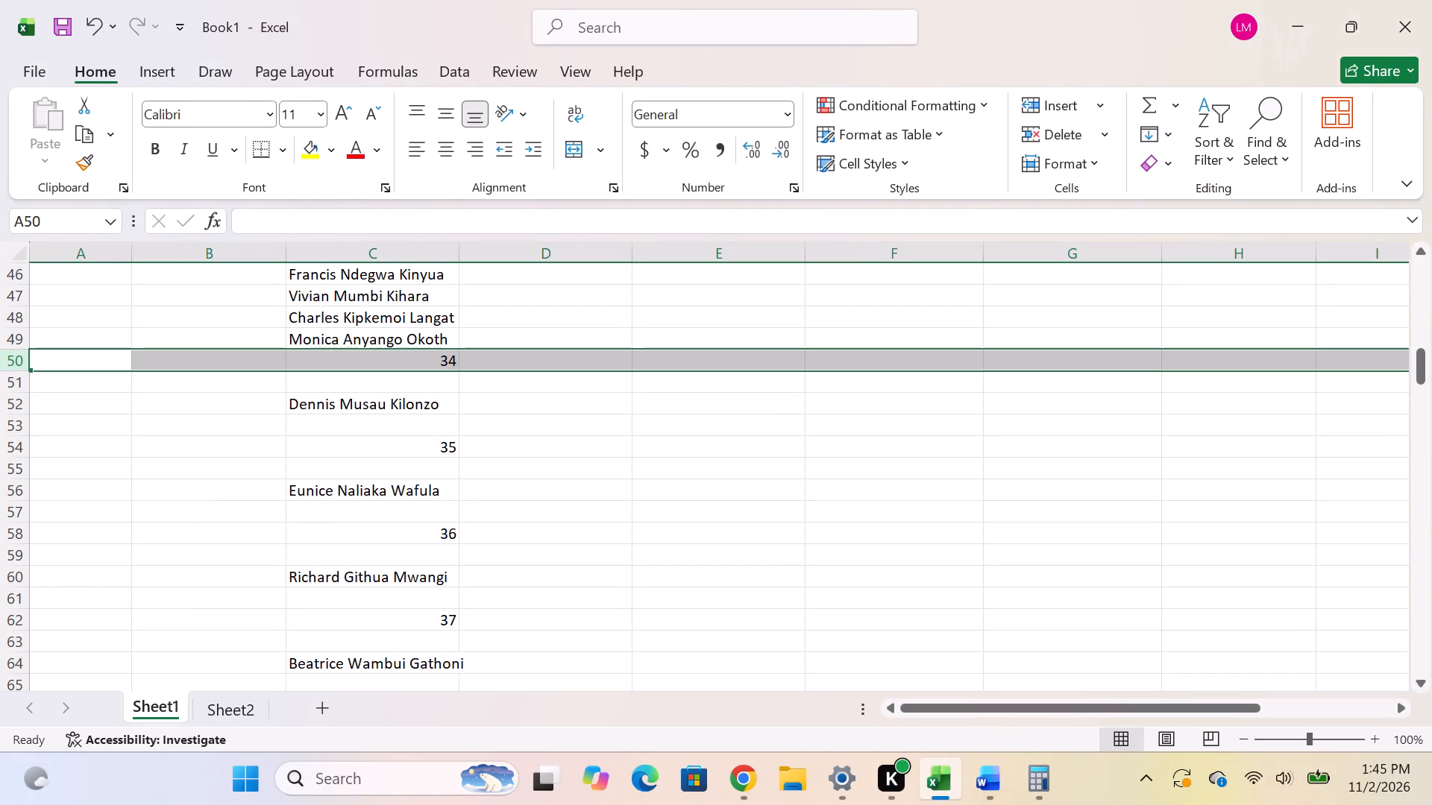
left_click_drag(1, 365, 7, 389)
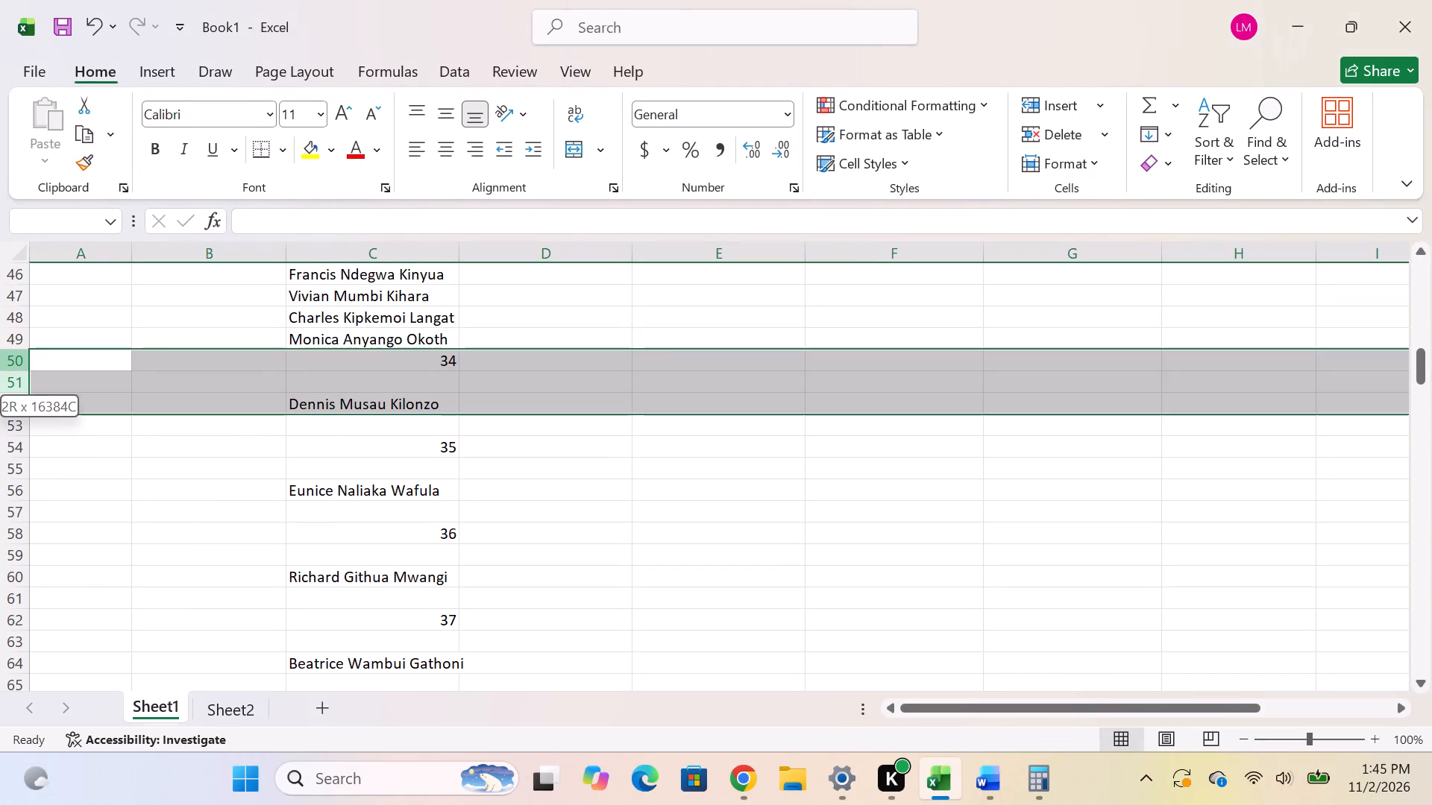
left_click_drag(7, 389, 9, 377)
right_click(0, 362)
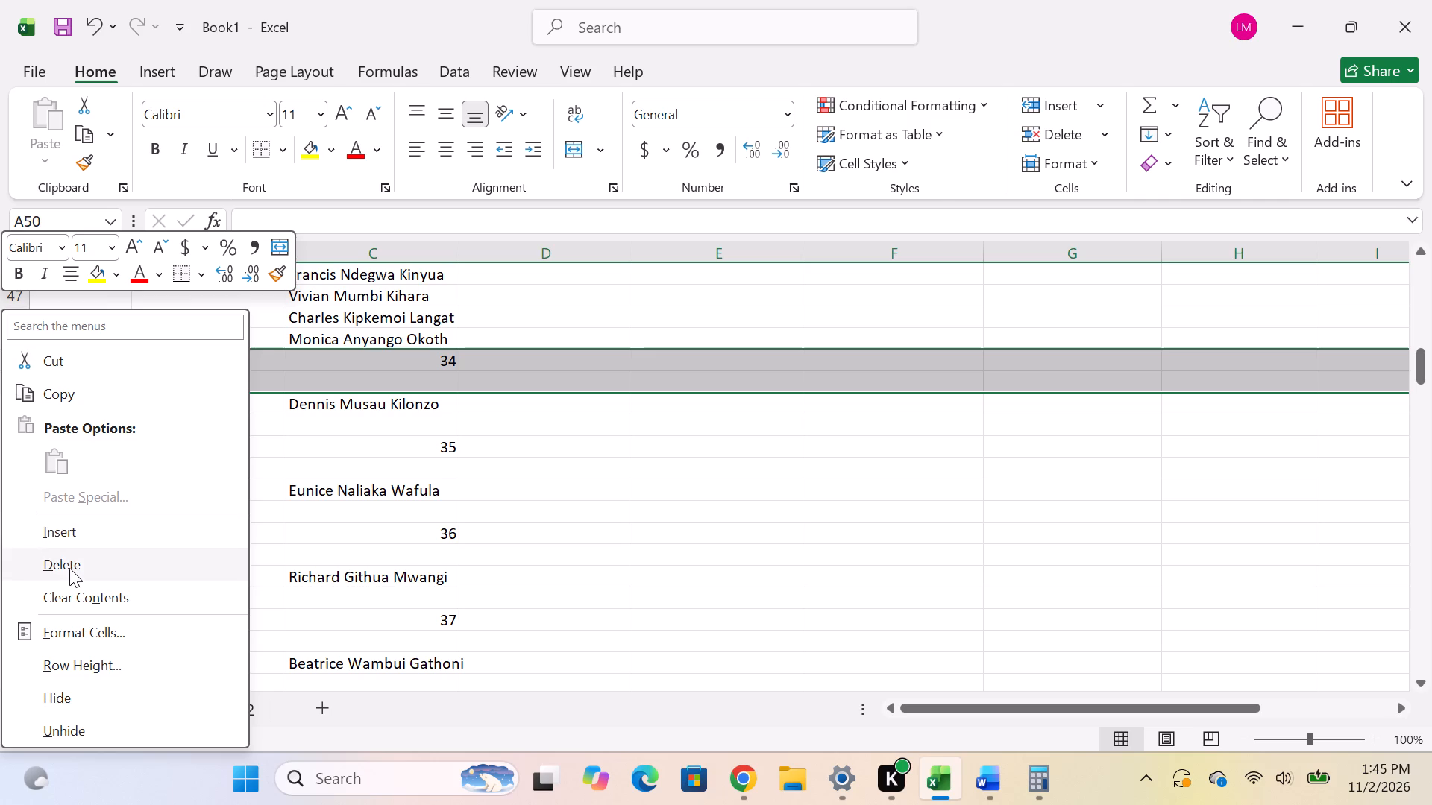
left_click(69, 570)
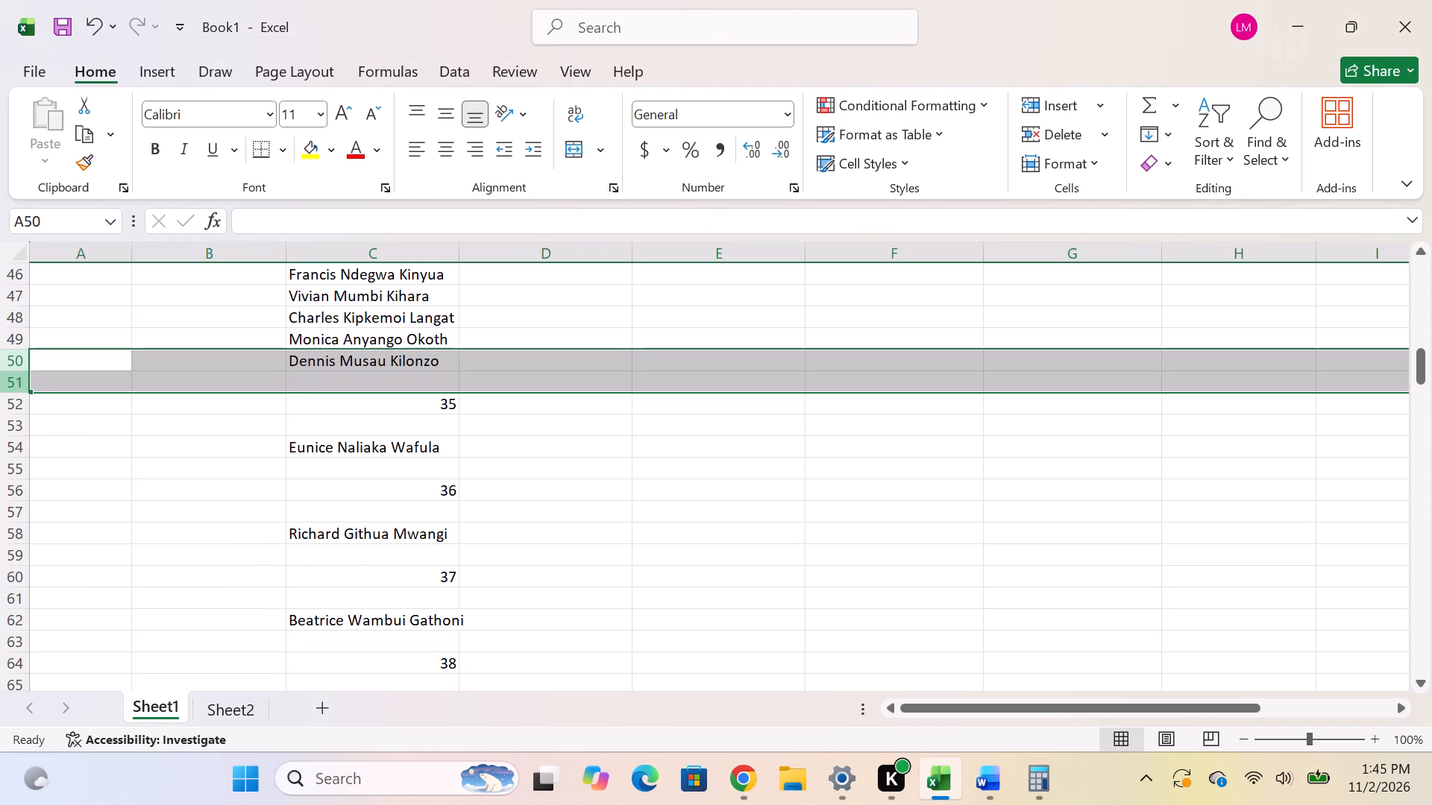
Delete rows 51 to 53 together, the row containing 35 and the blank rows around it, below the thirty-fourth customer name.
left_click_drag(8, 382, 11, 426)
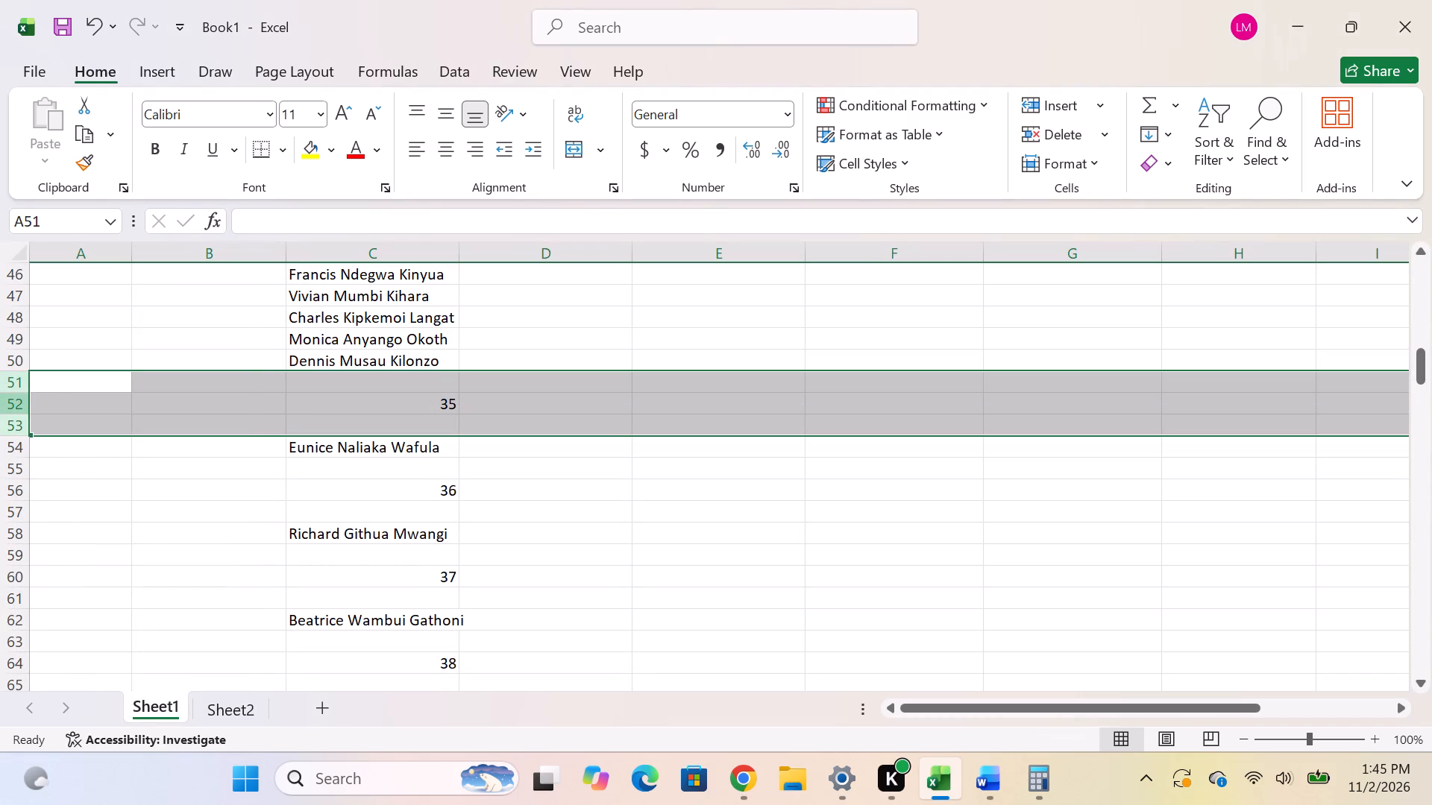
right_click(0, 408)
left_click(73, 563)
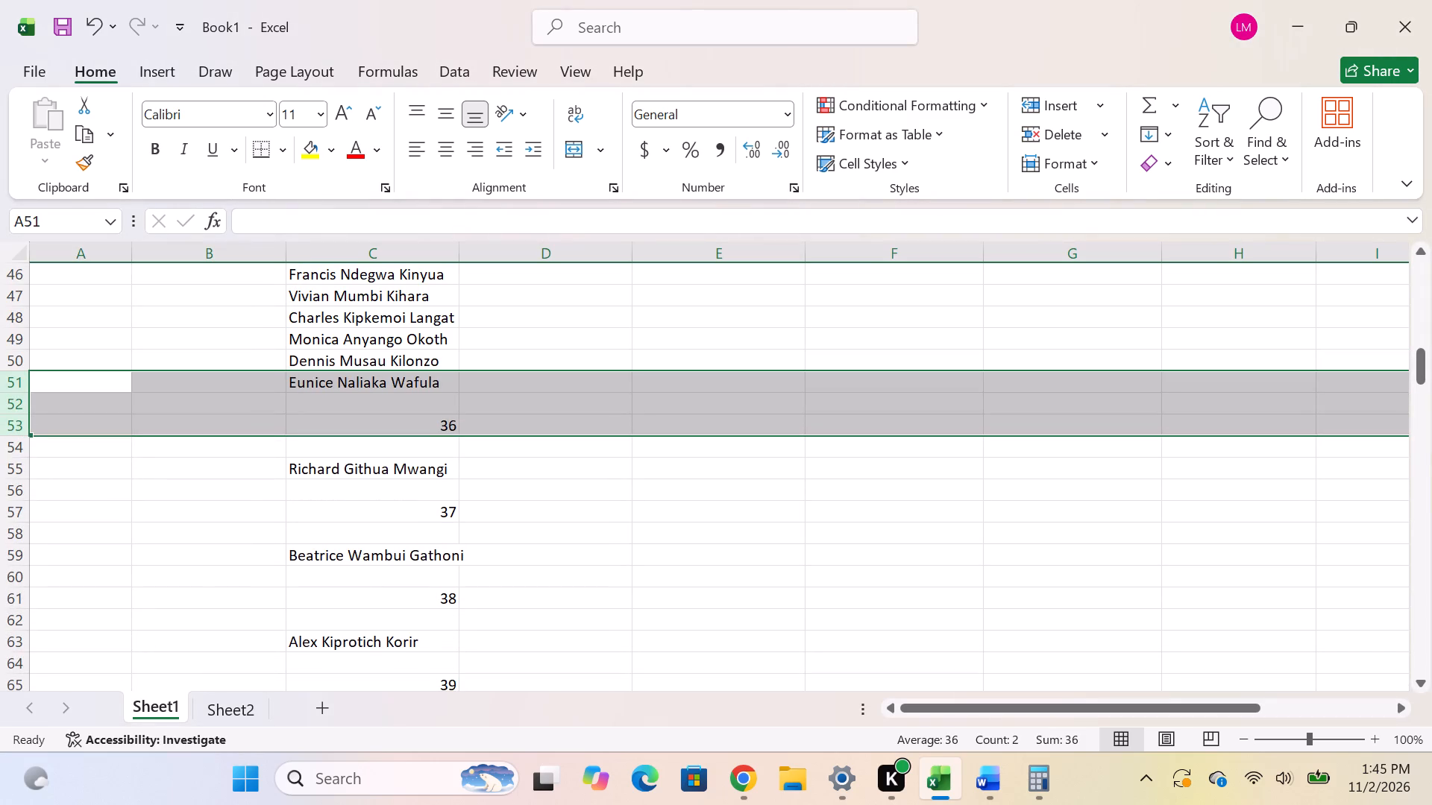
left_click(534, 443)
Delete rows 52 to 54 together, the row containing 36 and the blank rows around it, below the thirty-fifth customer name.
left_click_drag(13, 402, 1, 432)
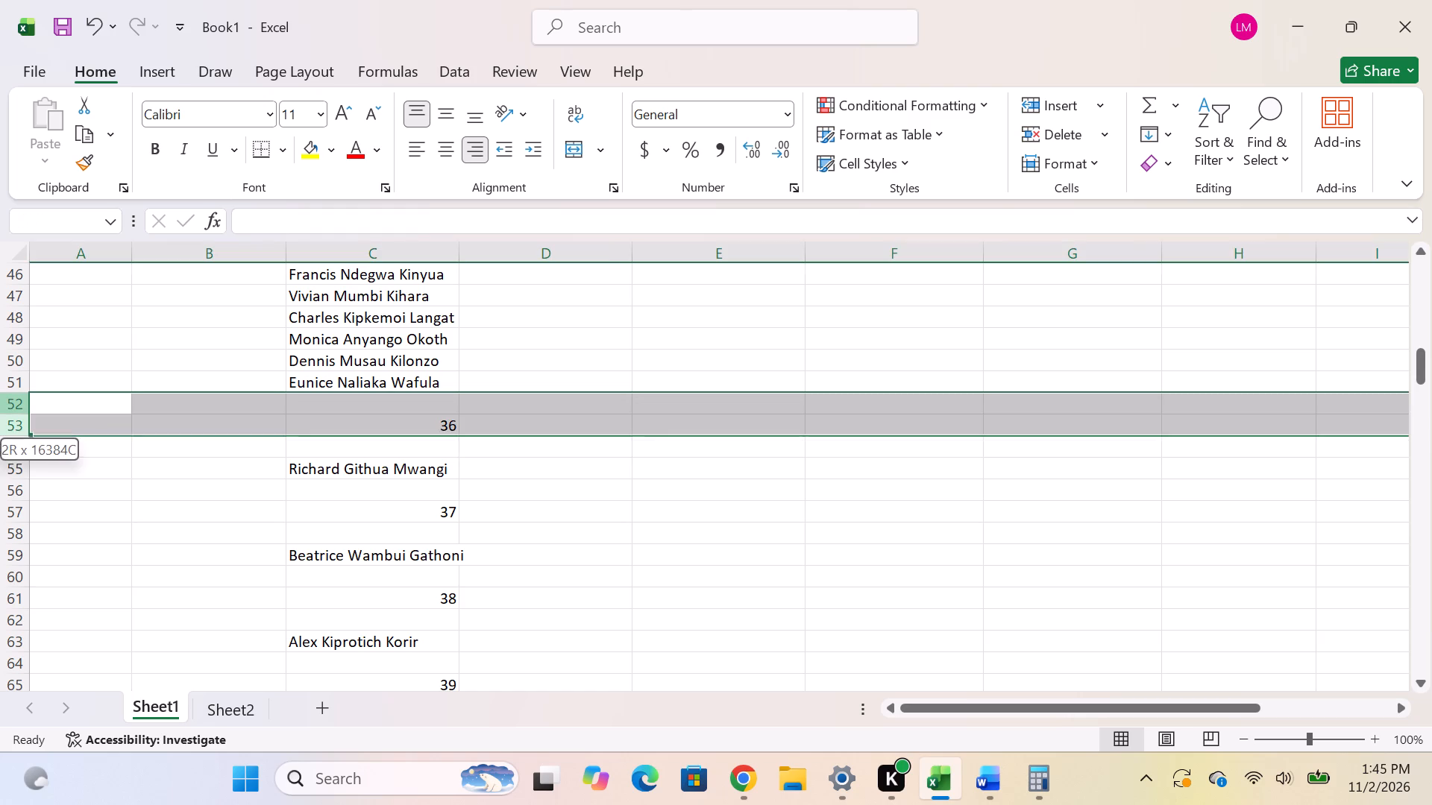
left_click_drag(1, 432, 1, 443)
right_click(0, 419)
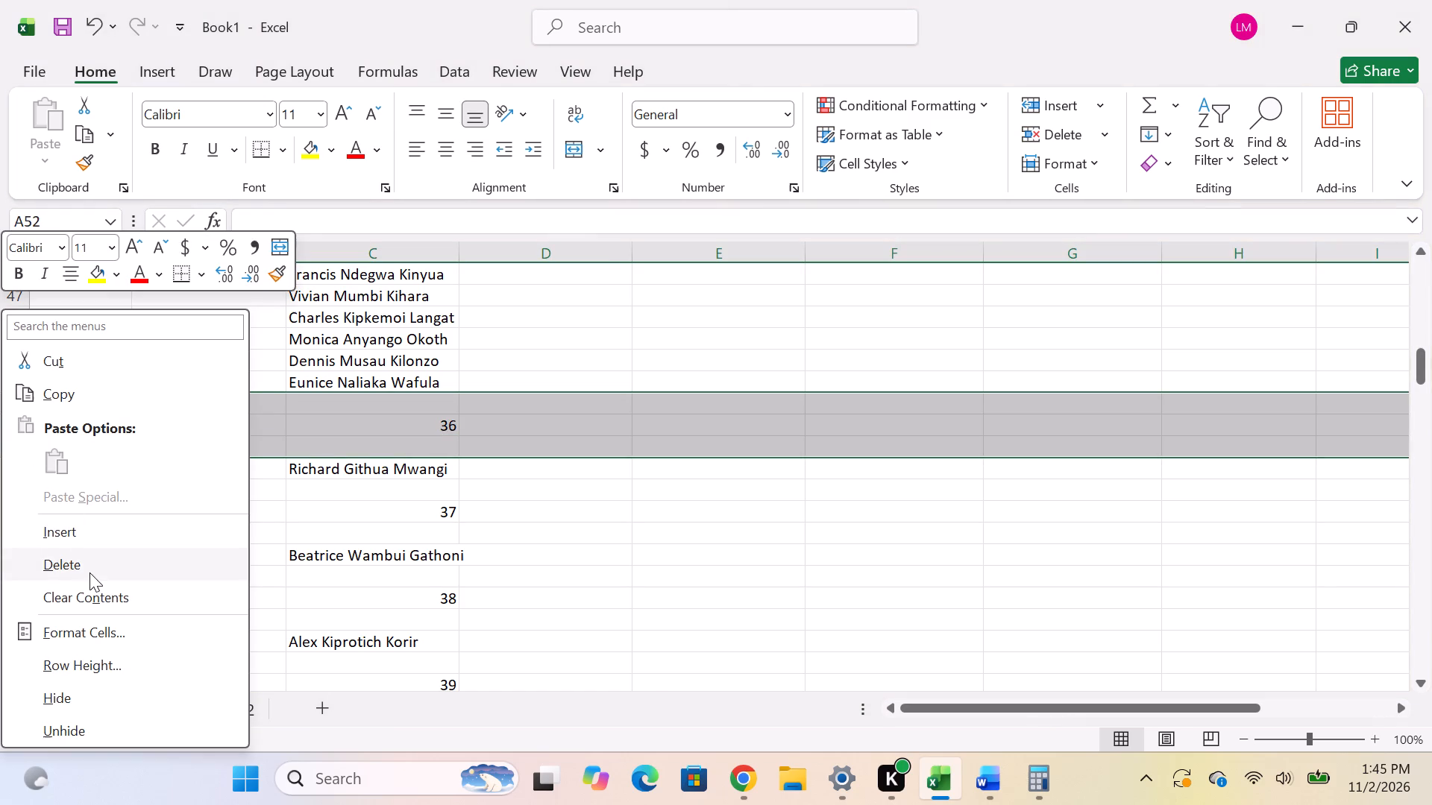
left_click(89, 572)
left_click(550, 511)
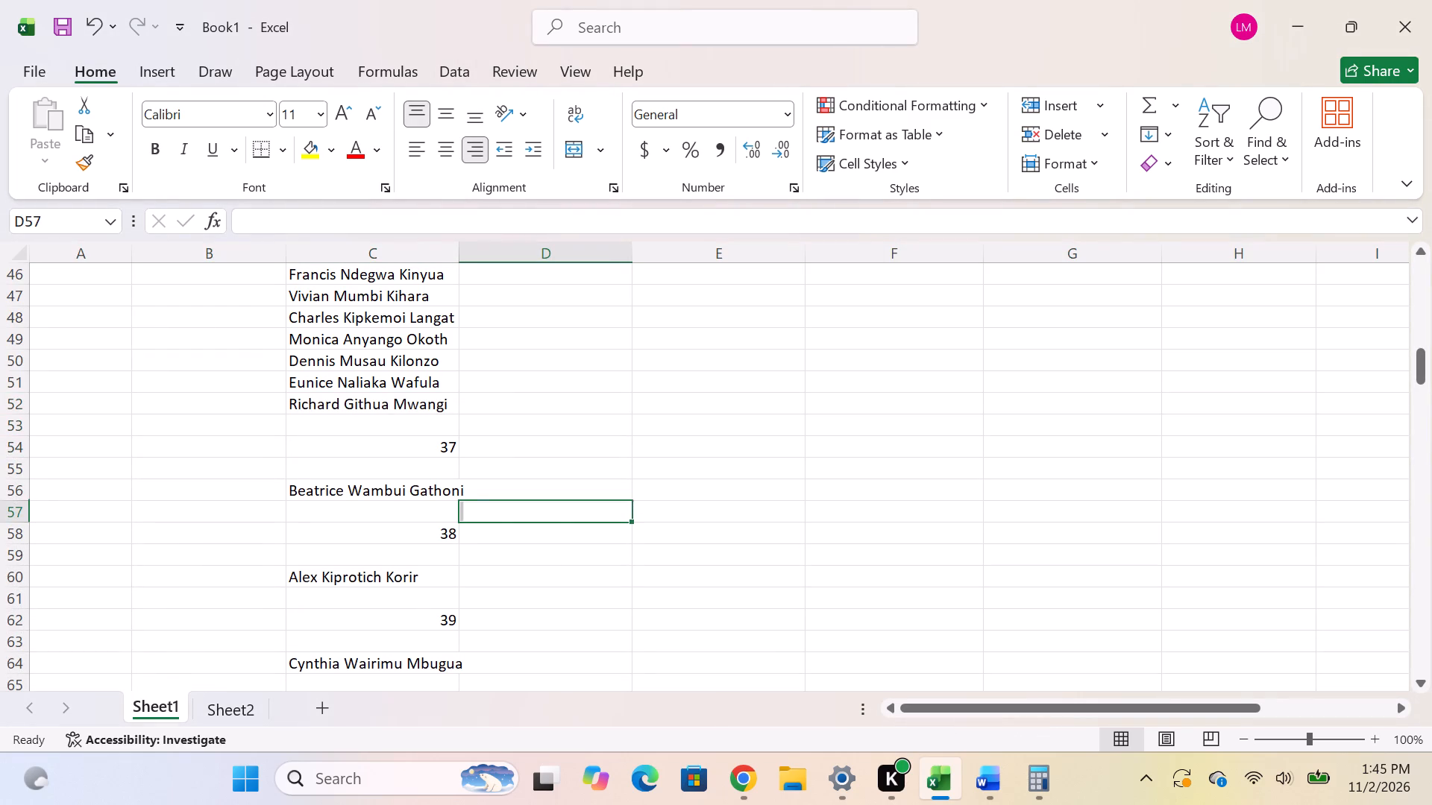
Delete rows 53 to 55 together, the row containing 37 and the blank rows around it, below the thirty-sixth customer name.
left_click_drag(5, 423, 10, 472)
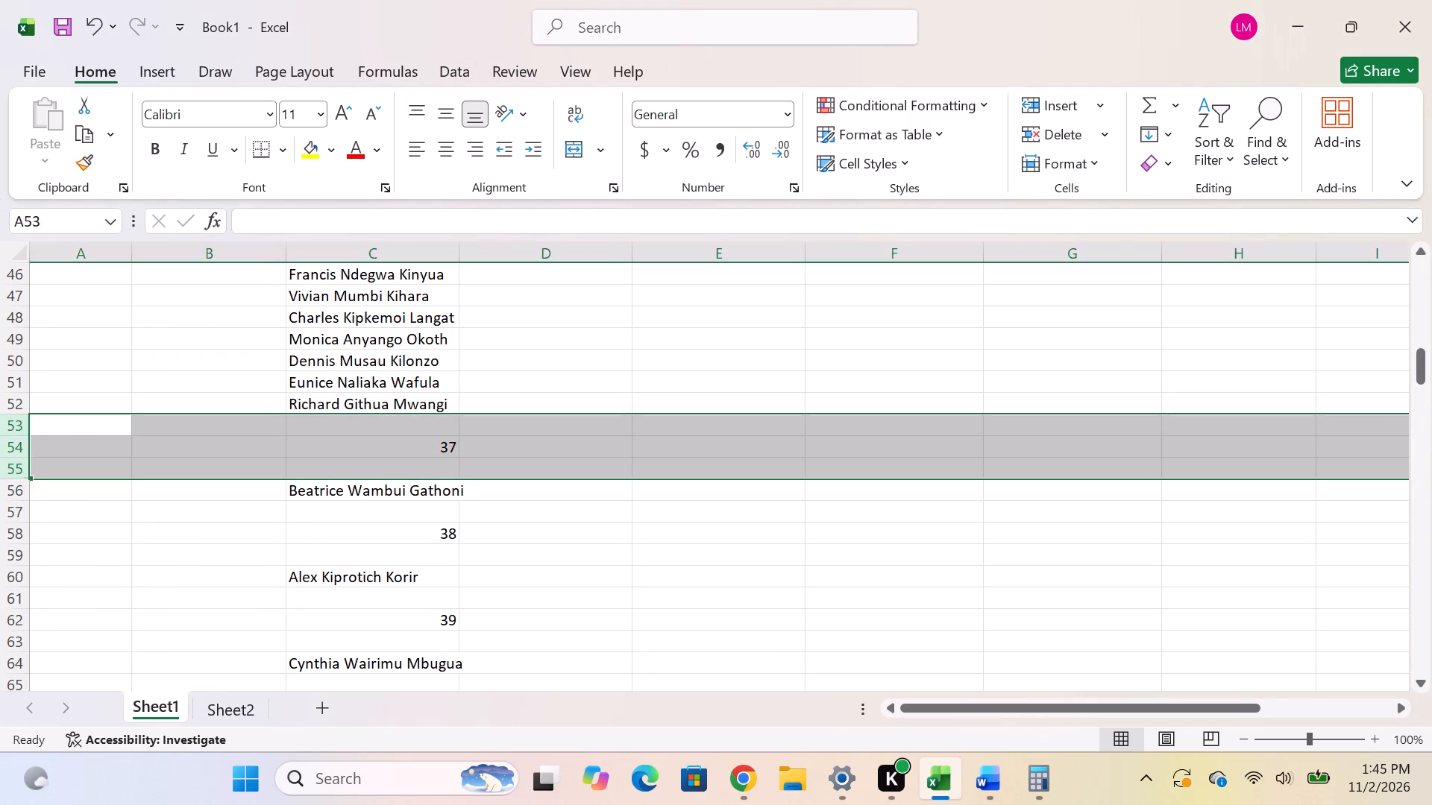
right_click(14, 452)
left_click(89, 274)
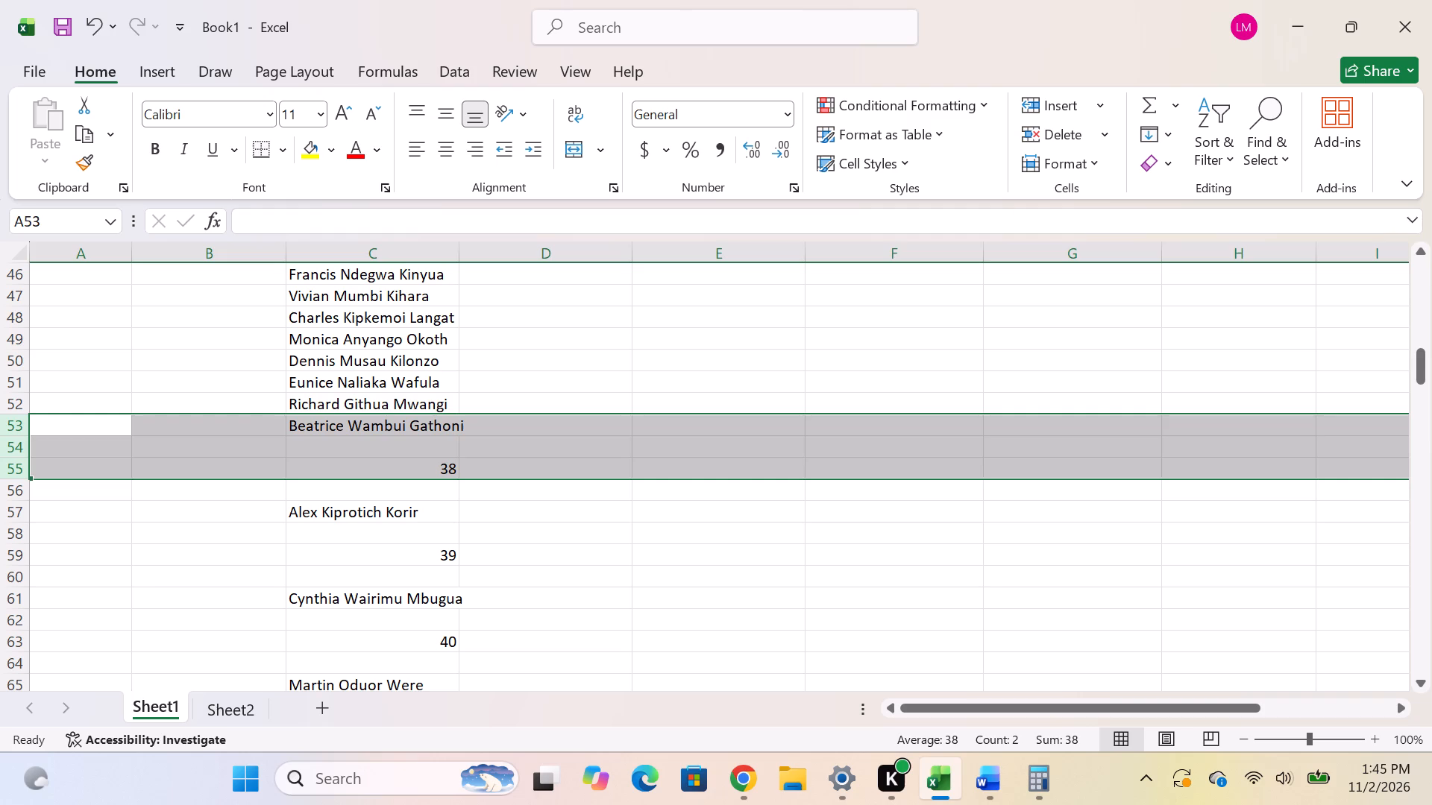
left_click(499, 522)
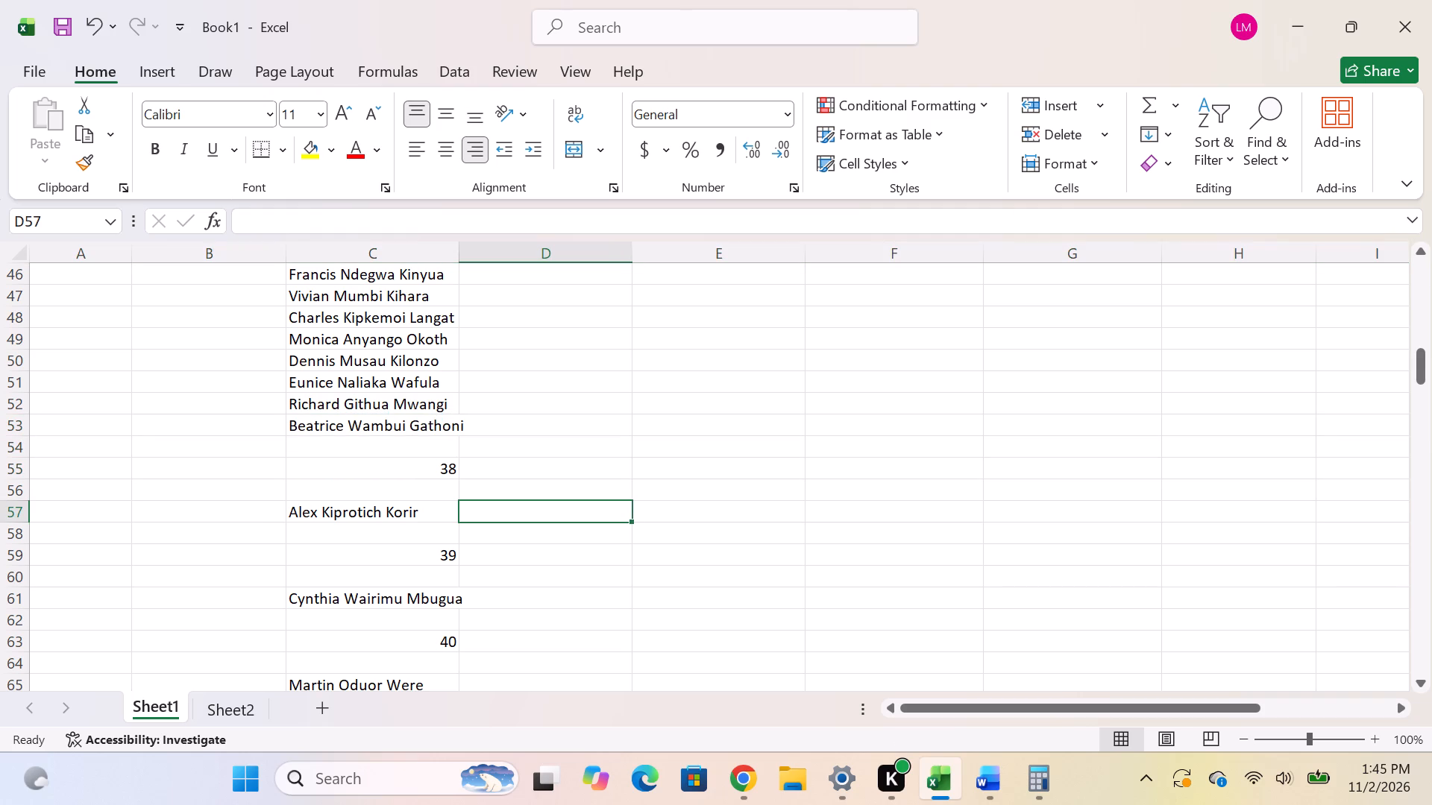
Delete rows 54 to 56 together, the row containing 38 and the blank rows around it, below the thirty-seventh customer name.
left_click(10, 442)
left_click(20, 455)
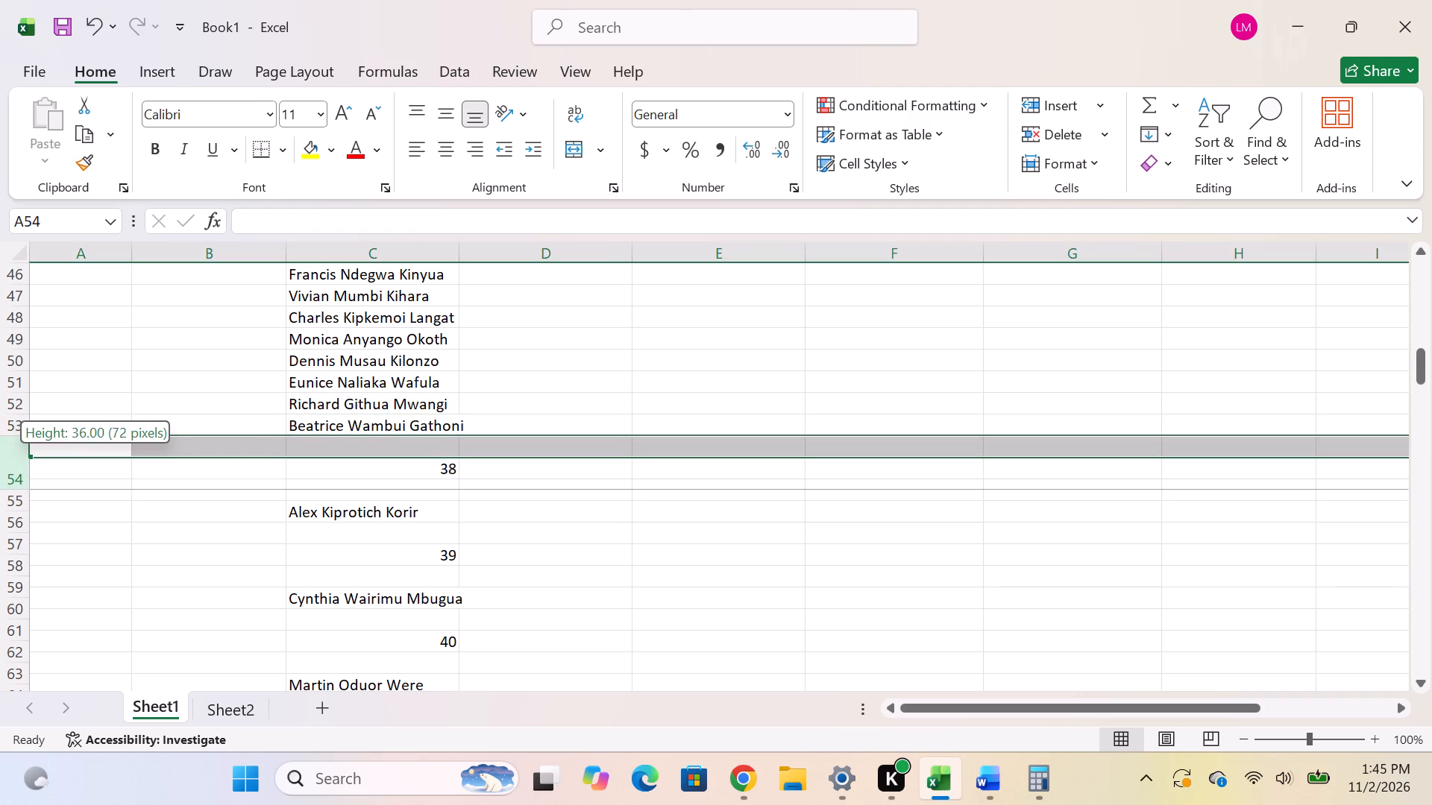
left_click_drag(6, 451, 6, 491)
right_click(0, 485)
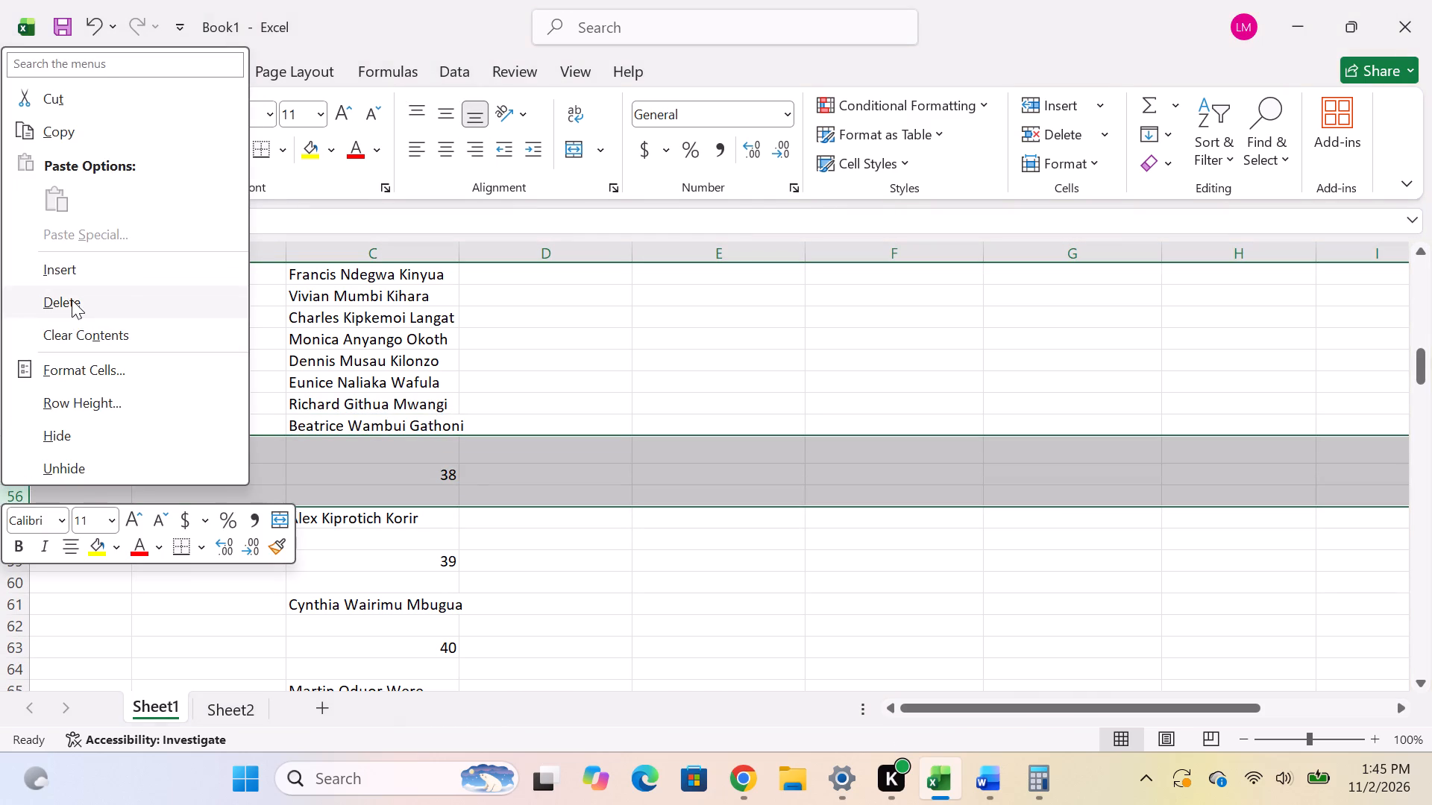
left_click(72, 300)
Delete rows 55 to 57 together, the row containing 39 and the blank rows around it, below the thirty-eighth customer name.
left_click(14, 473)
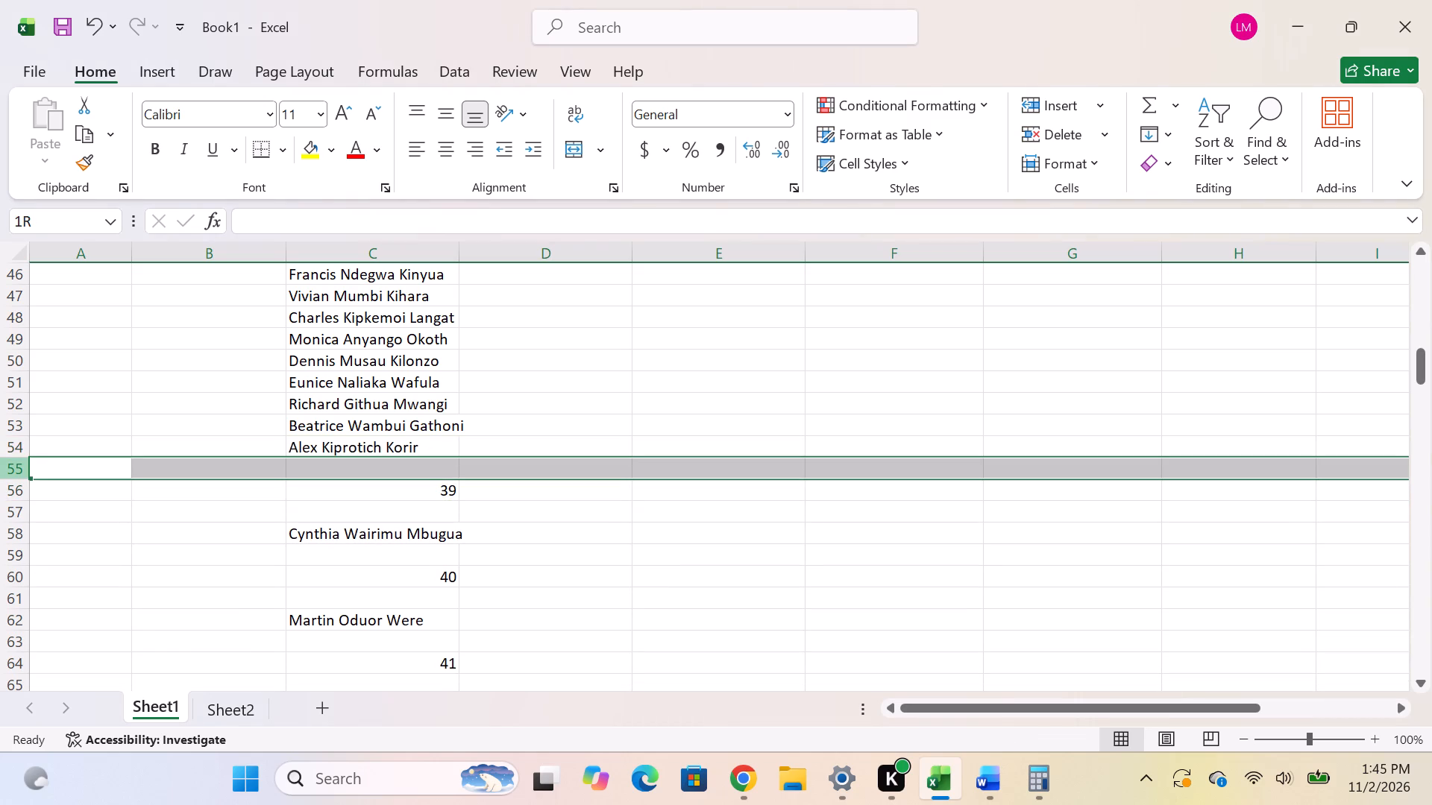
left_click_drag(17, 473, 16, 504)
right_click(14, 487)
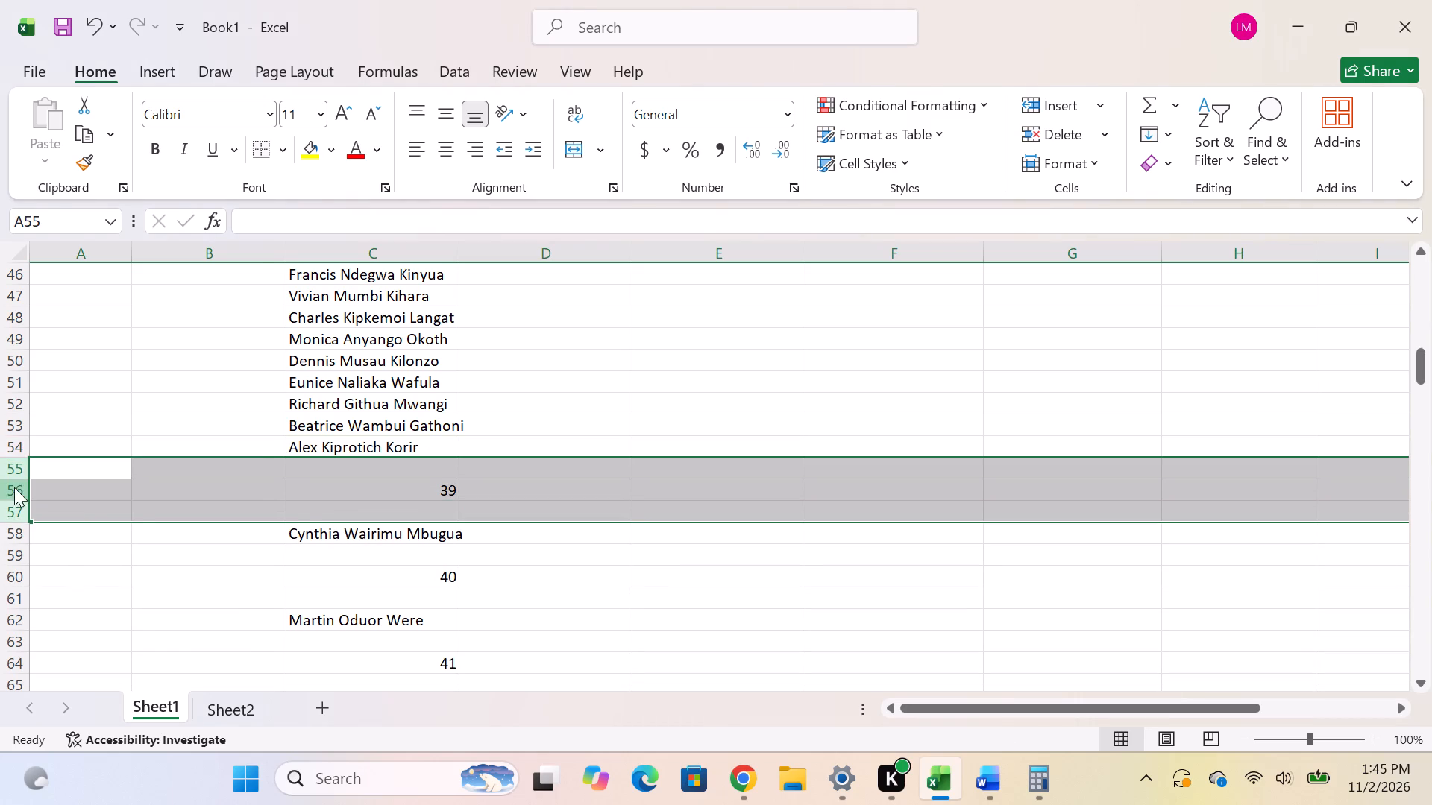
left_click(143, 303)
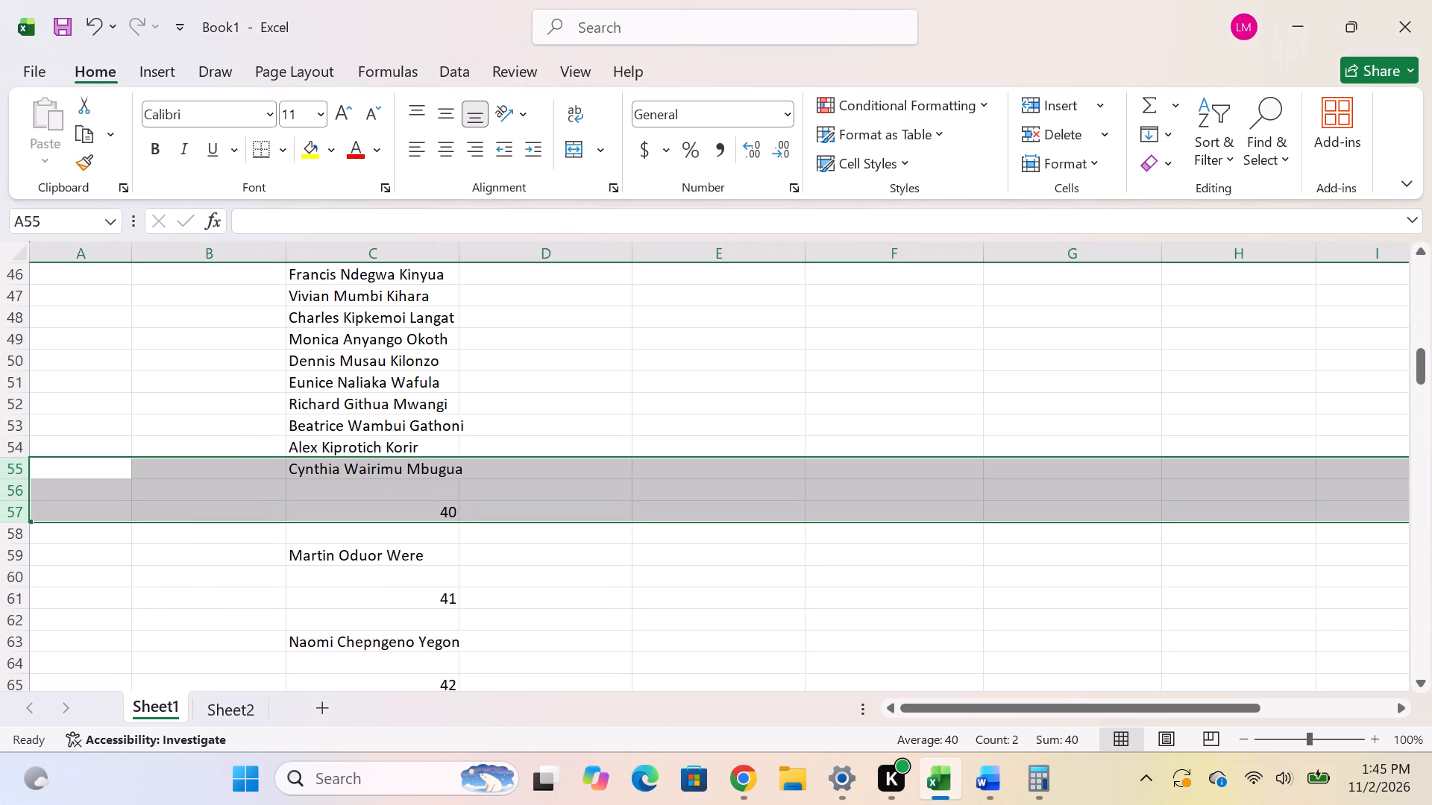
Delete rows 56 to 58 together, the row containing 40 and the blank rows around it, below the thirty-ninth customer name.
left_click(15, 482)
left_click(37, 492)
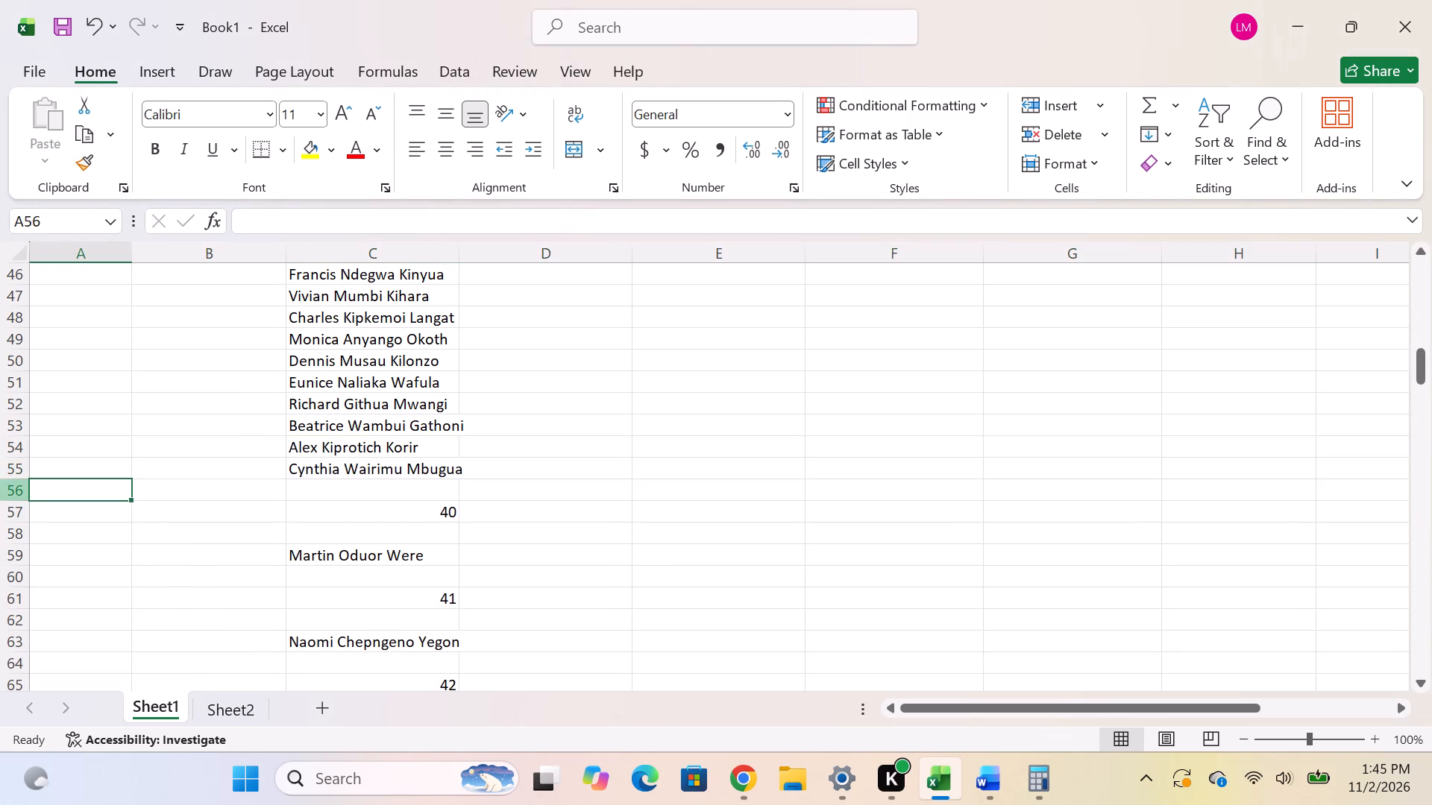
left_click(6, 480)
left_click(16, 493)
left_click_drag(16, 493, 21, 507)
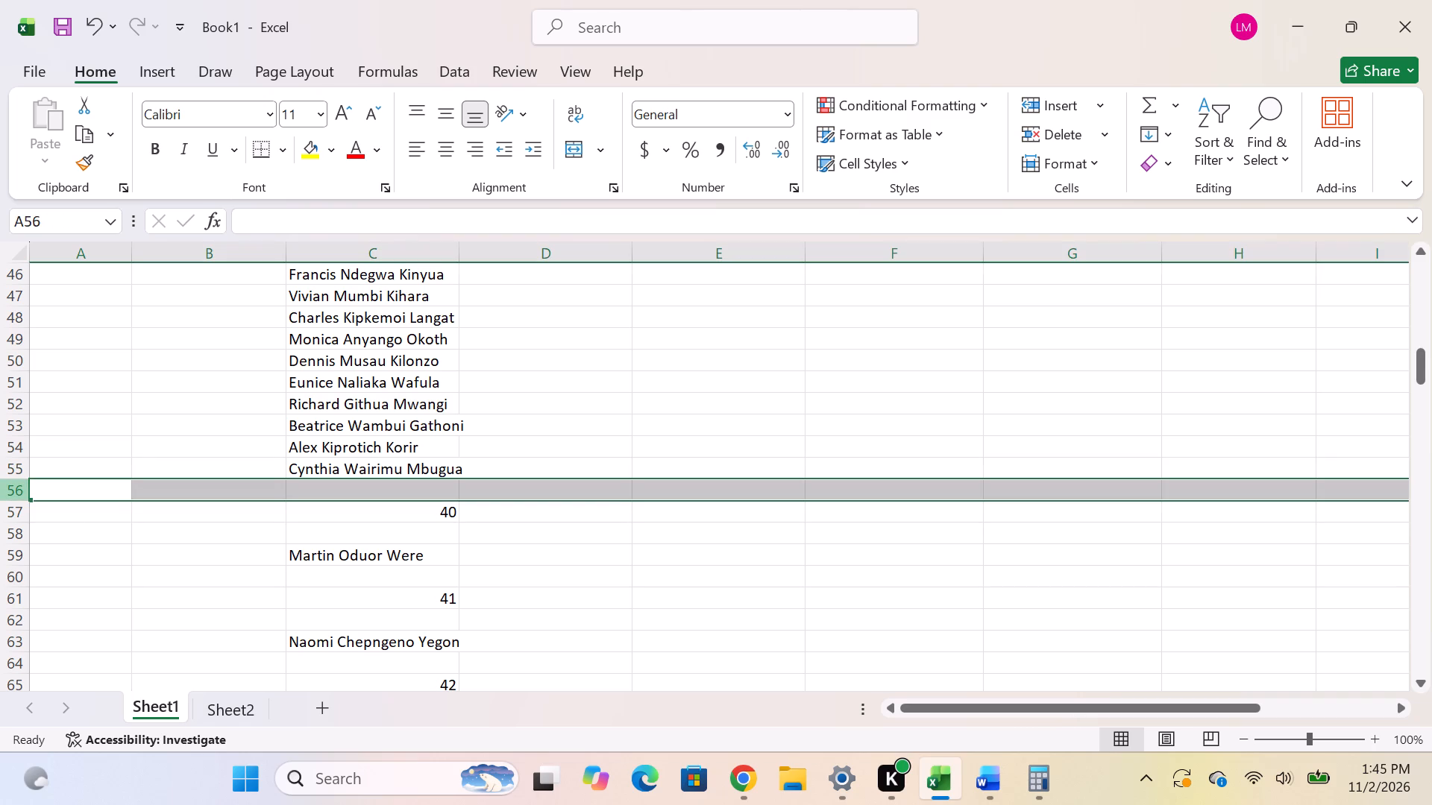
left_click_drag(21, 507, 22, 531)
right_click(10, 517)
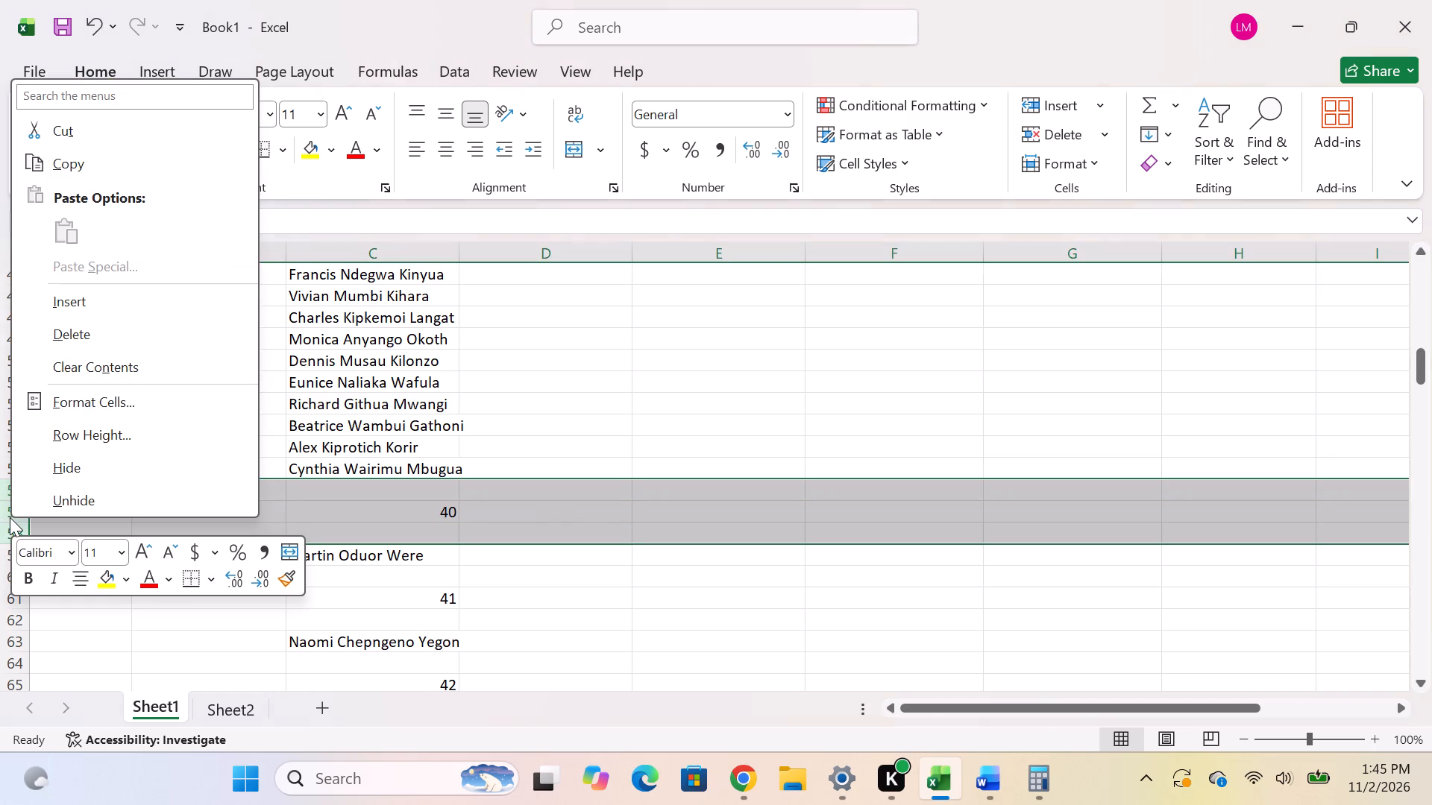
left_click(113, 336)
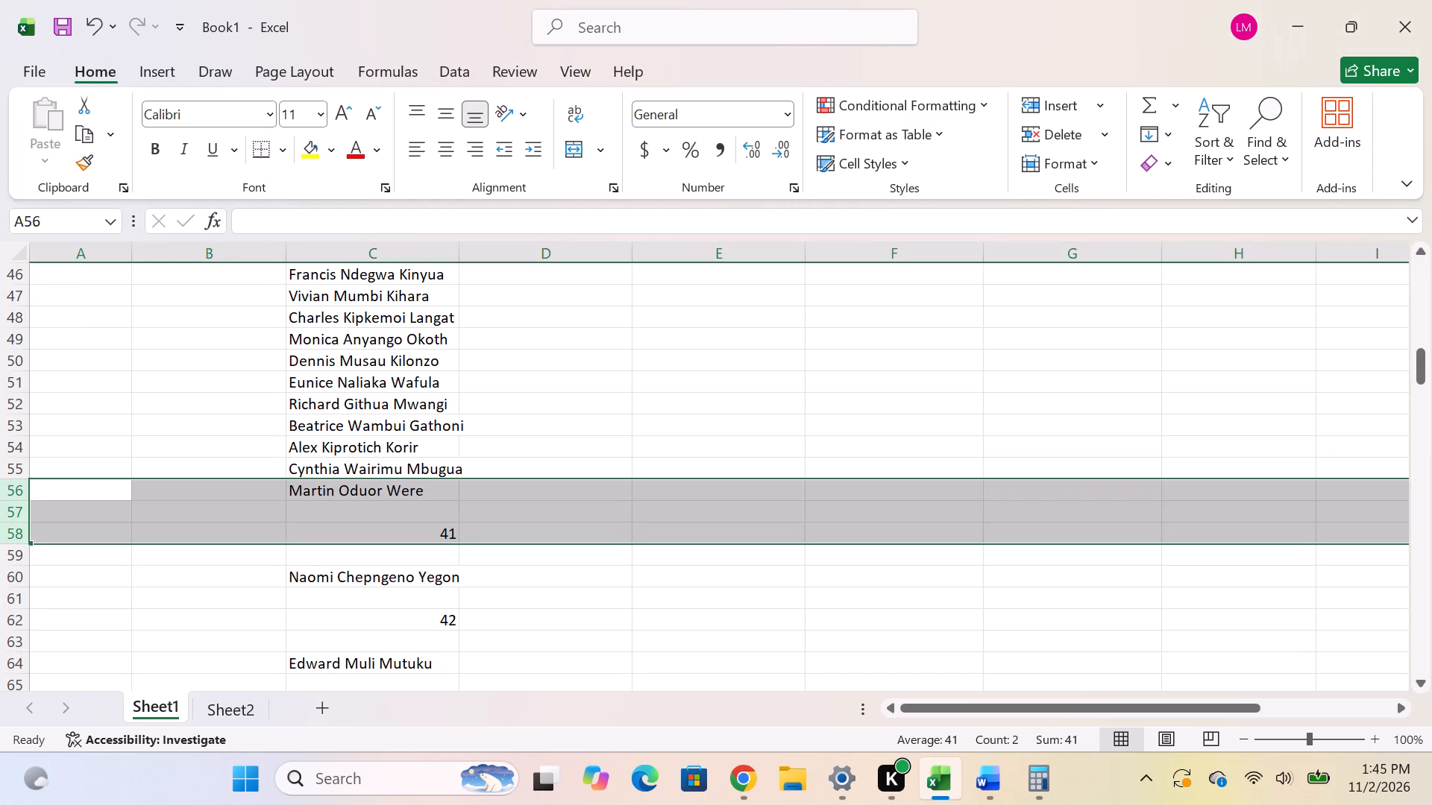
left_click(622, 517)
Delete rows 57 to 59 together, the row containing 41 and the blank rows around it, below the fortieth customer name.
left_click_drag(21, 515, 10, 546)
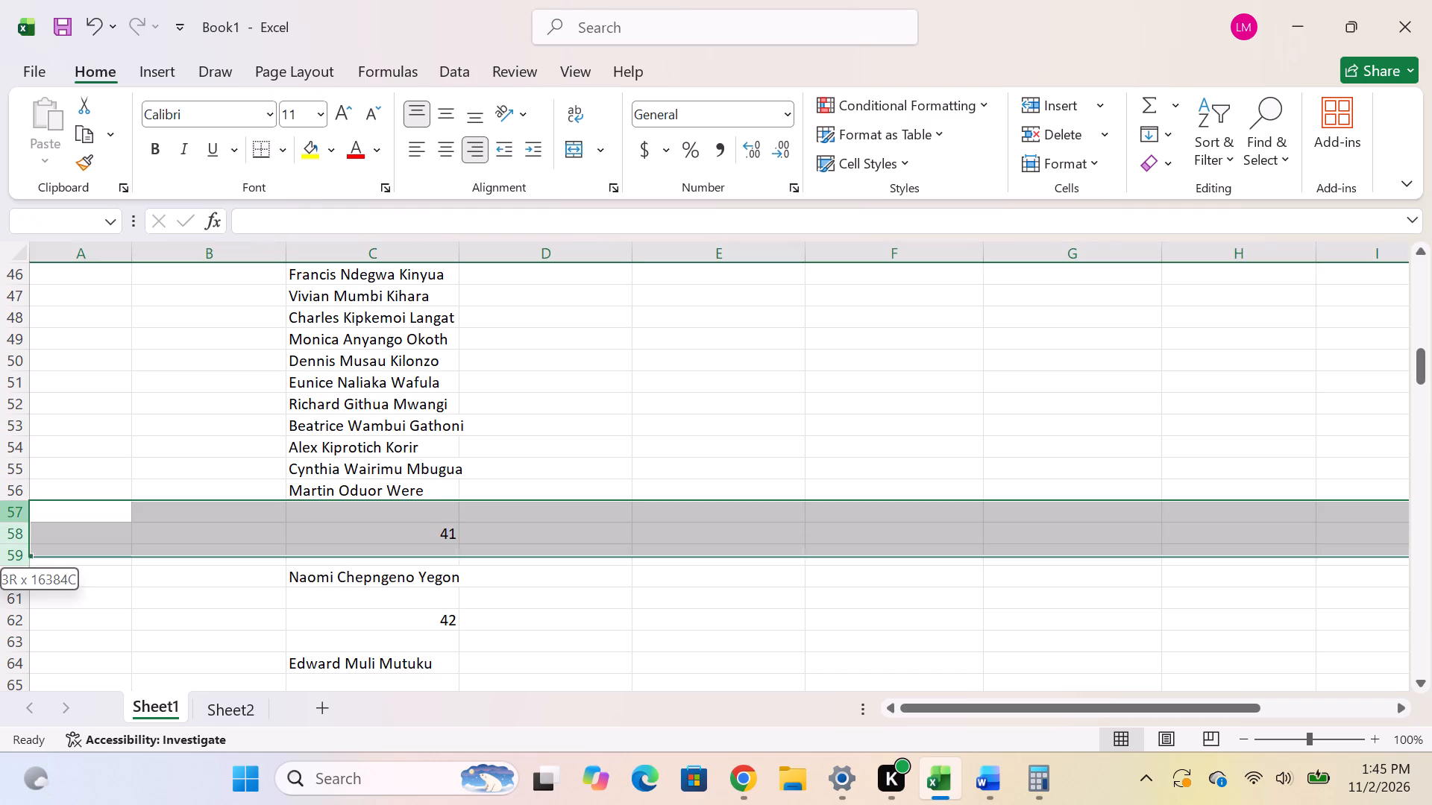
left_click_drag(10, 546, 13, 547)
right_click(6, 538)
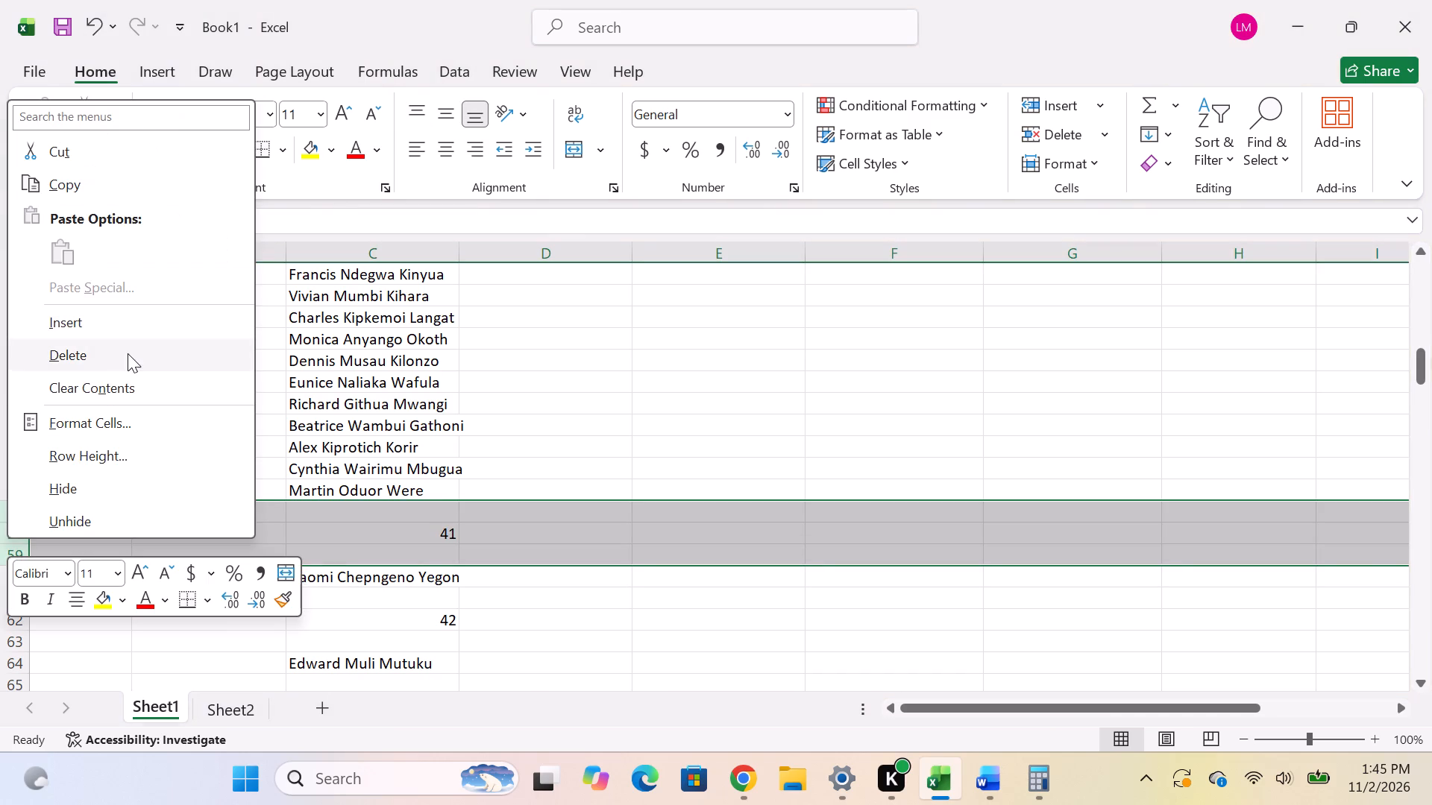
left_click(130, 347)
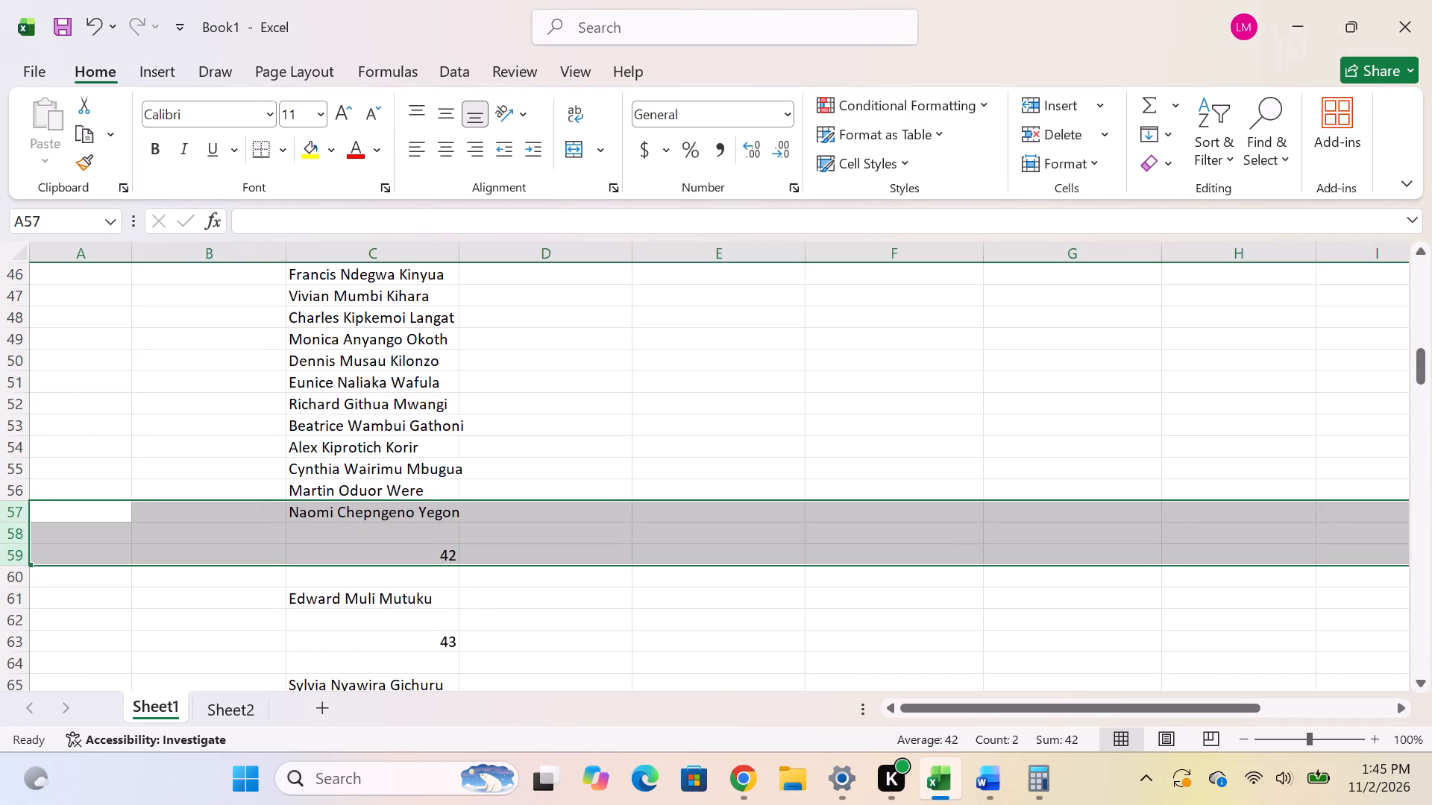
Delete rows 58 to 60 together, the row containing 42 and the blank rows around it, below the forty-first customer name.
scroll(327, 520, "down", 2)
left_click(310, 479)
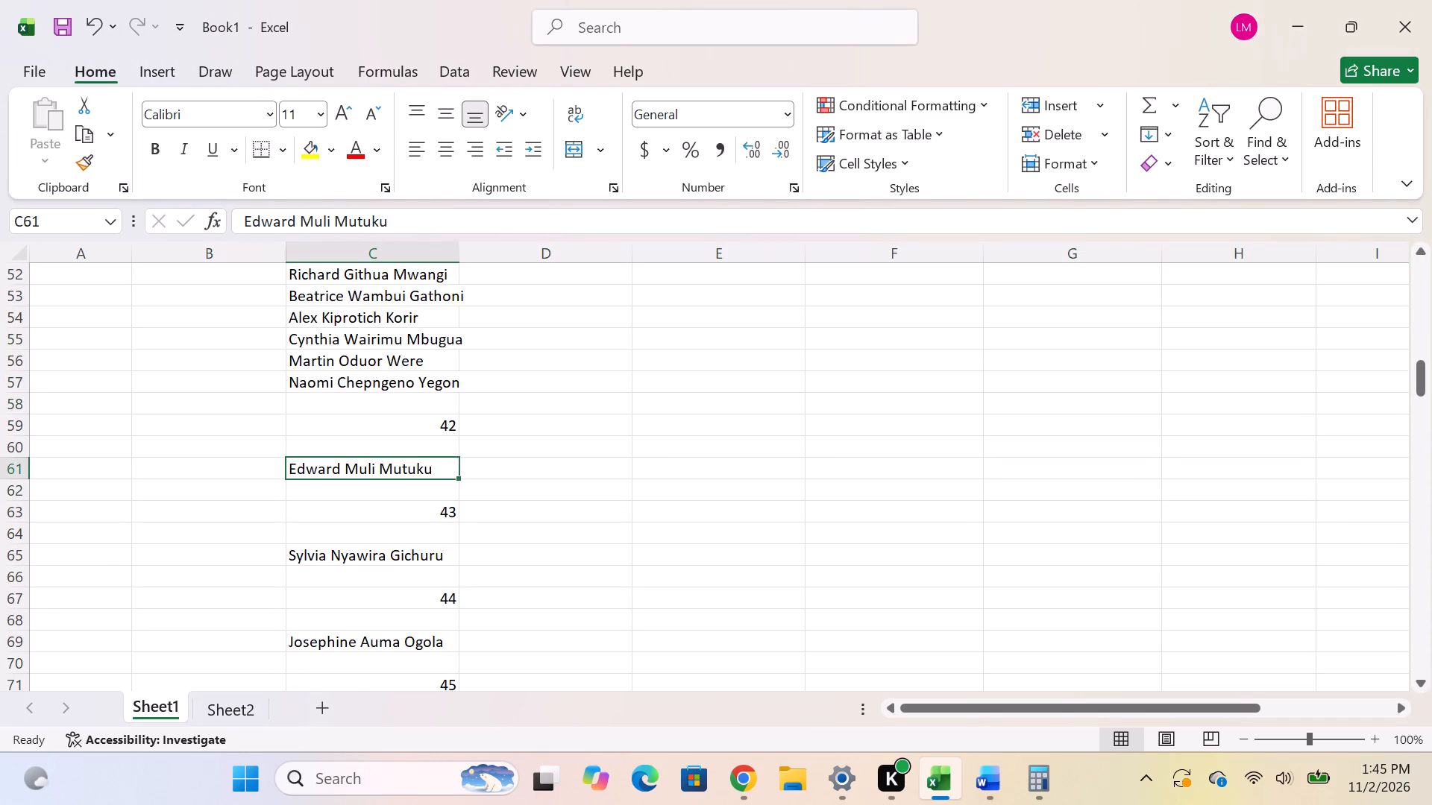
left_click_drag(22, 400, 36, 449)
right_click(19, 419)
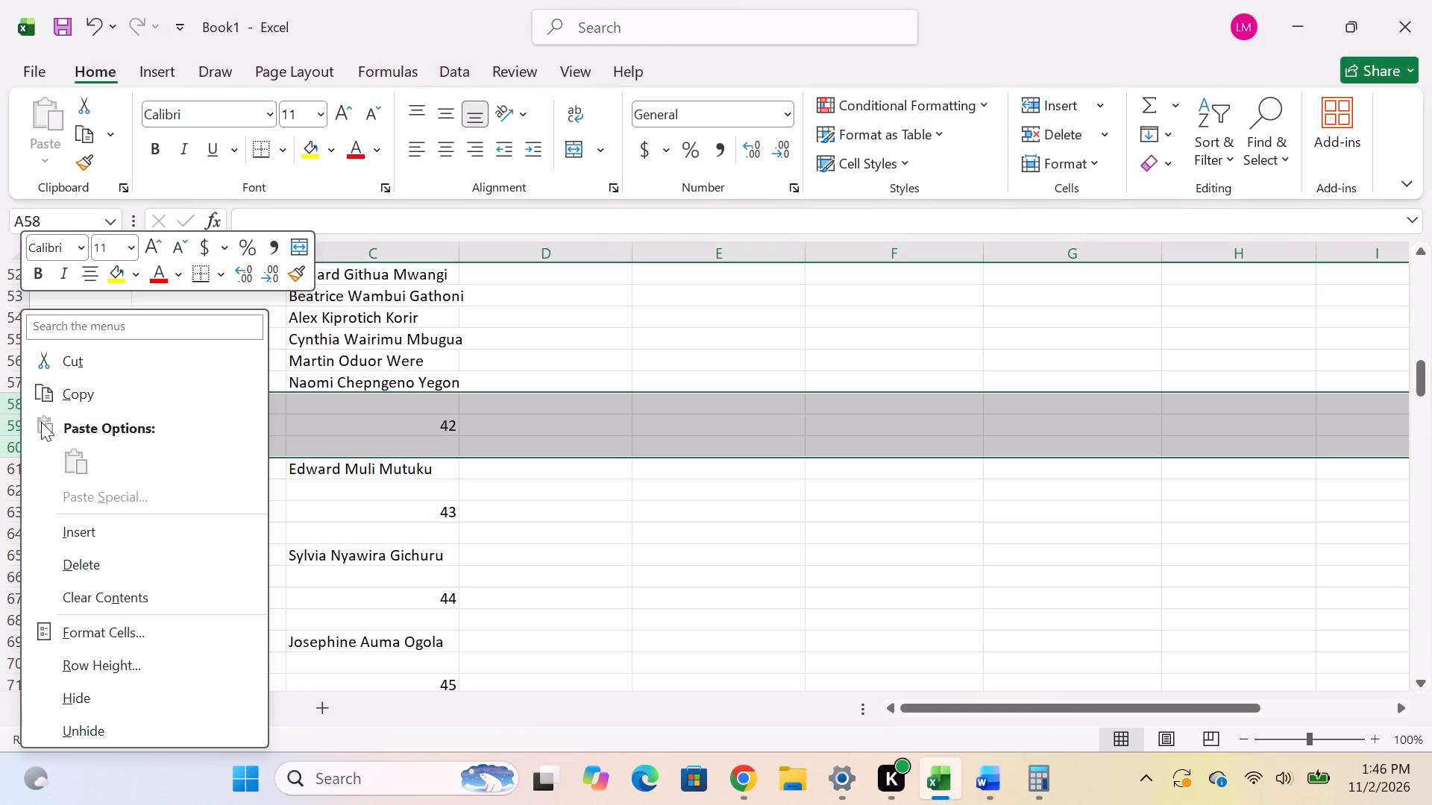
left_click(96, 563)
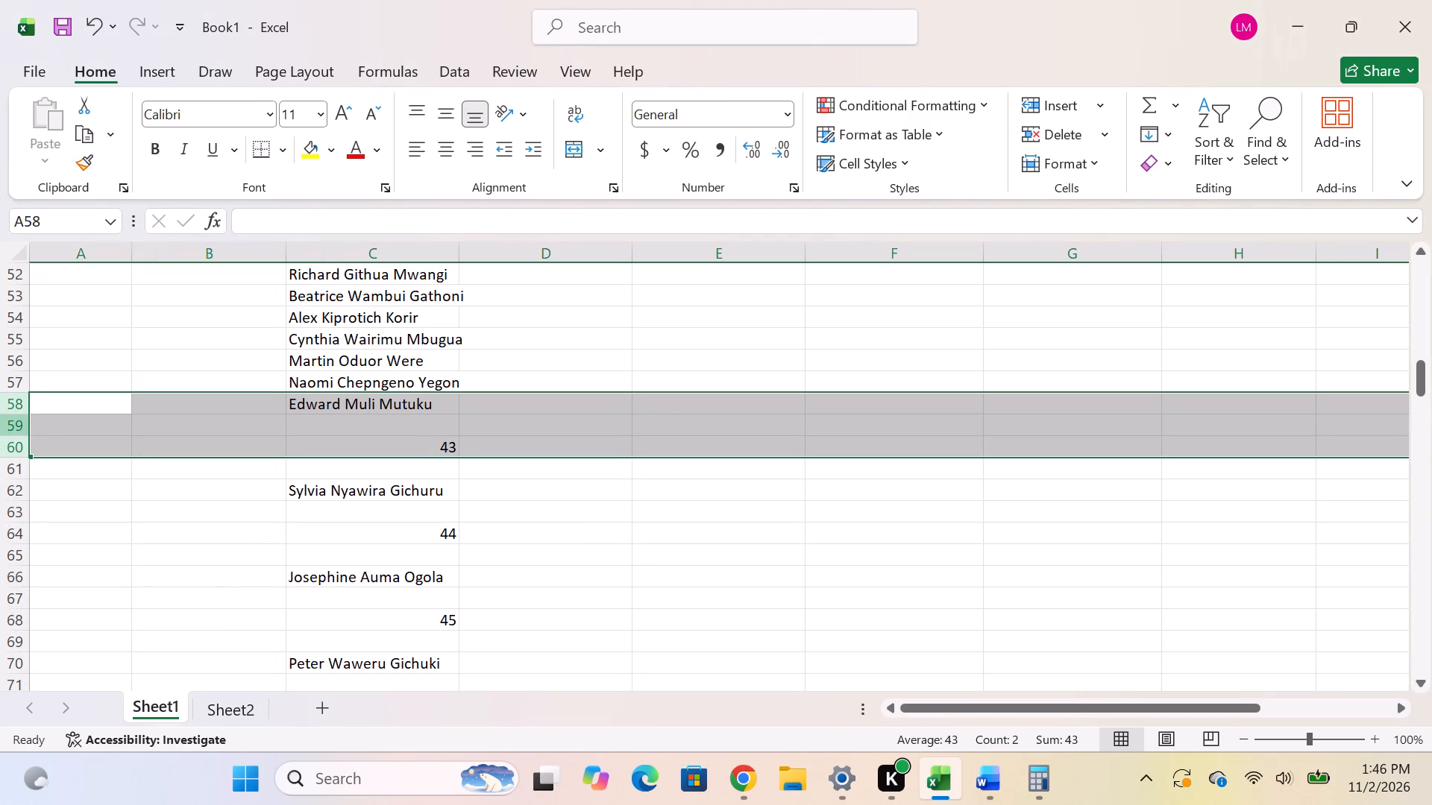
Delete rows 59 to 61 together, the row containing 43 and the blank rows around it, below the forty-second customer name.
left_click(13, 423)
left_click_drag(25, 428, 40, 469)
right_click(28, 446)
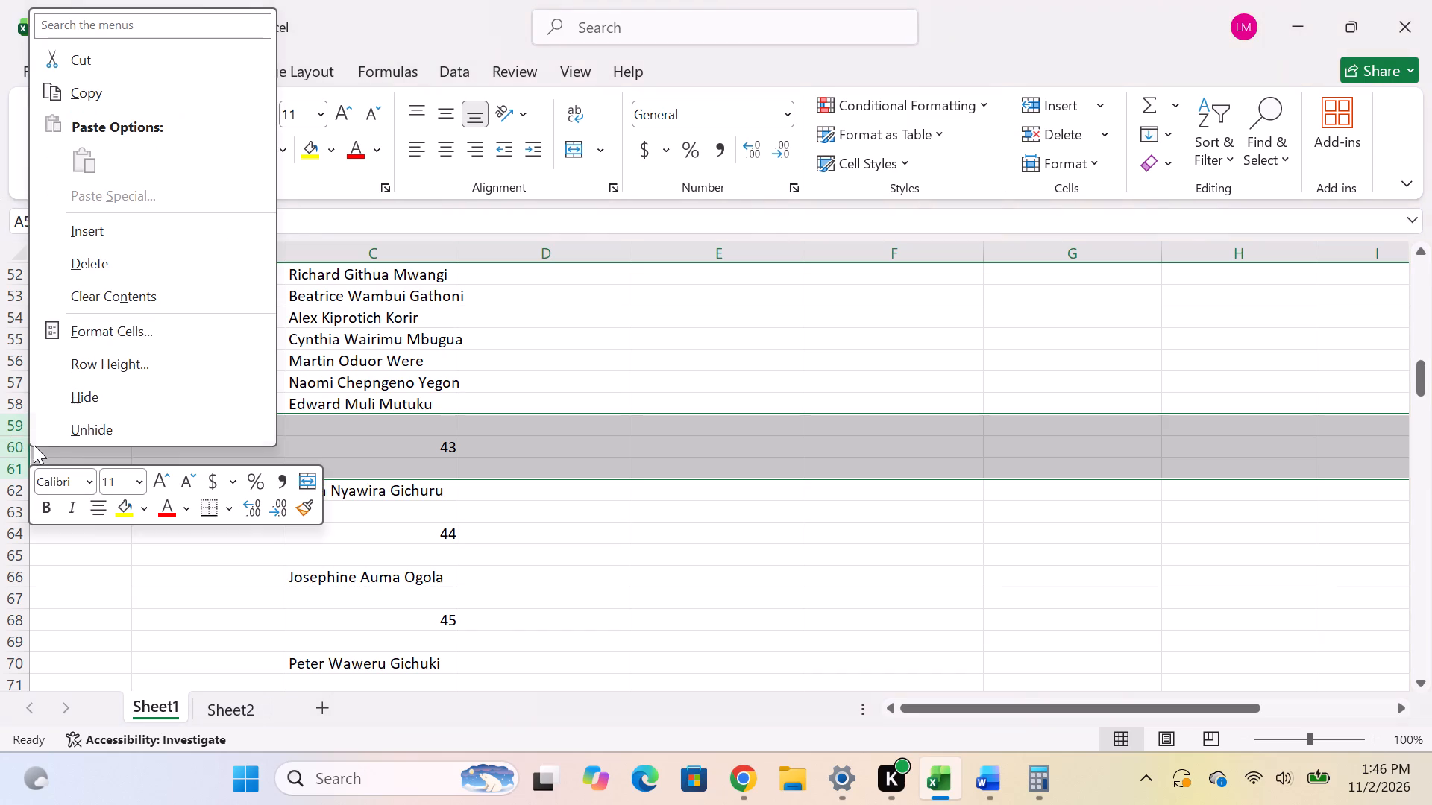
left_click(127, 260)
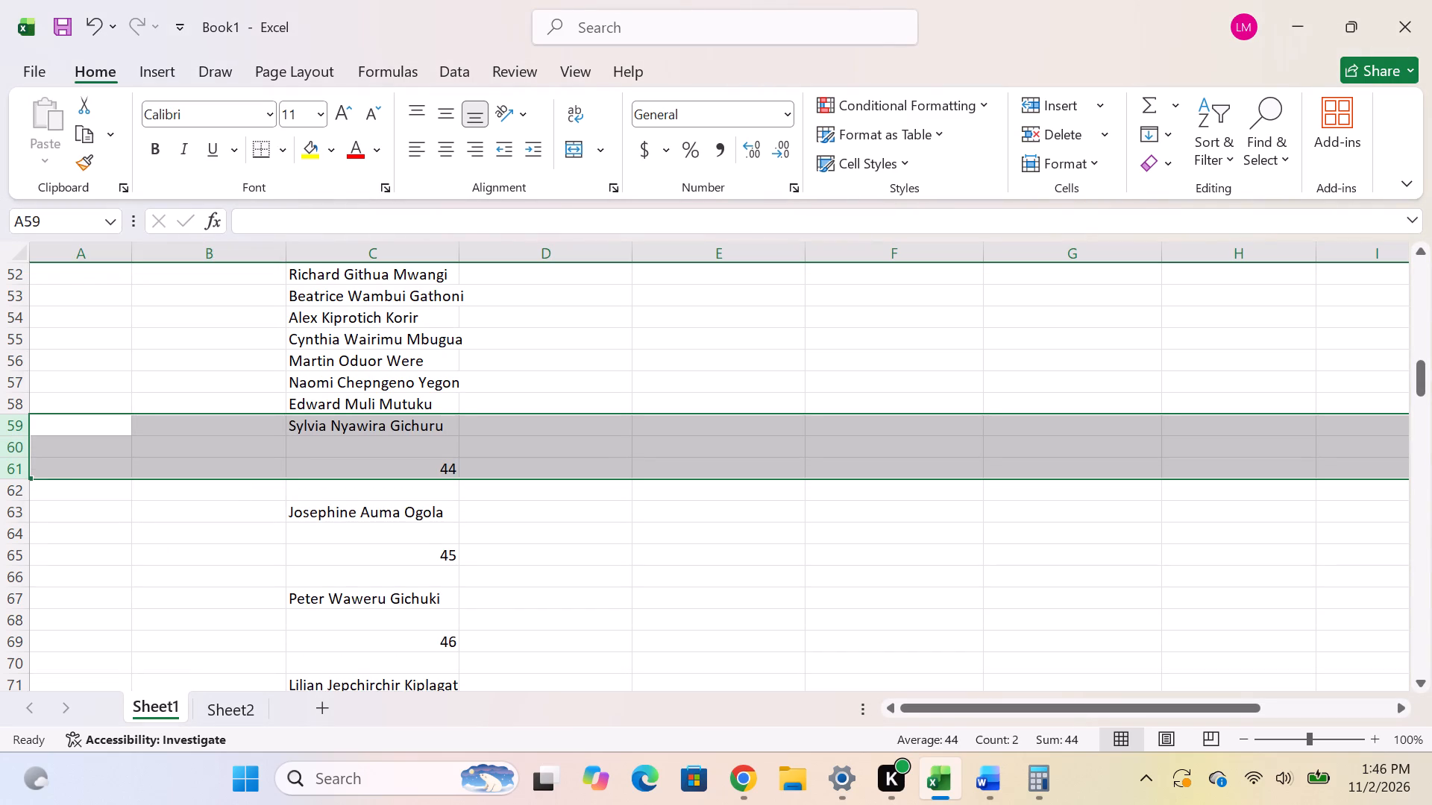
Delete rows 60 to 62 together, the row containing 44 and the blank rows around it, below the forty-third customer name.
left_click(4, 443)
left_click_drag(8, 446, 14, 468)
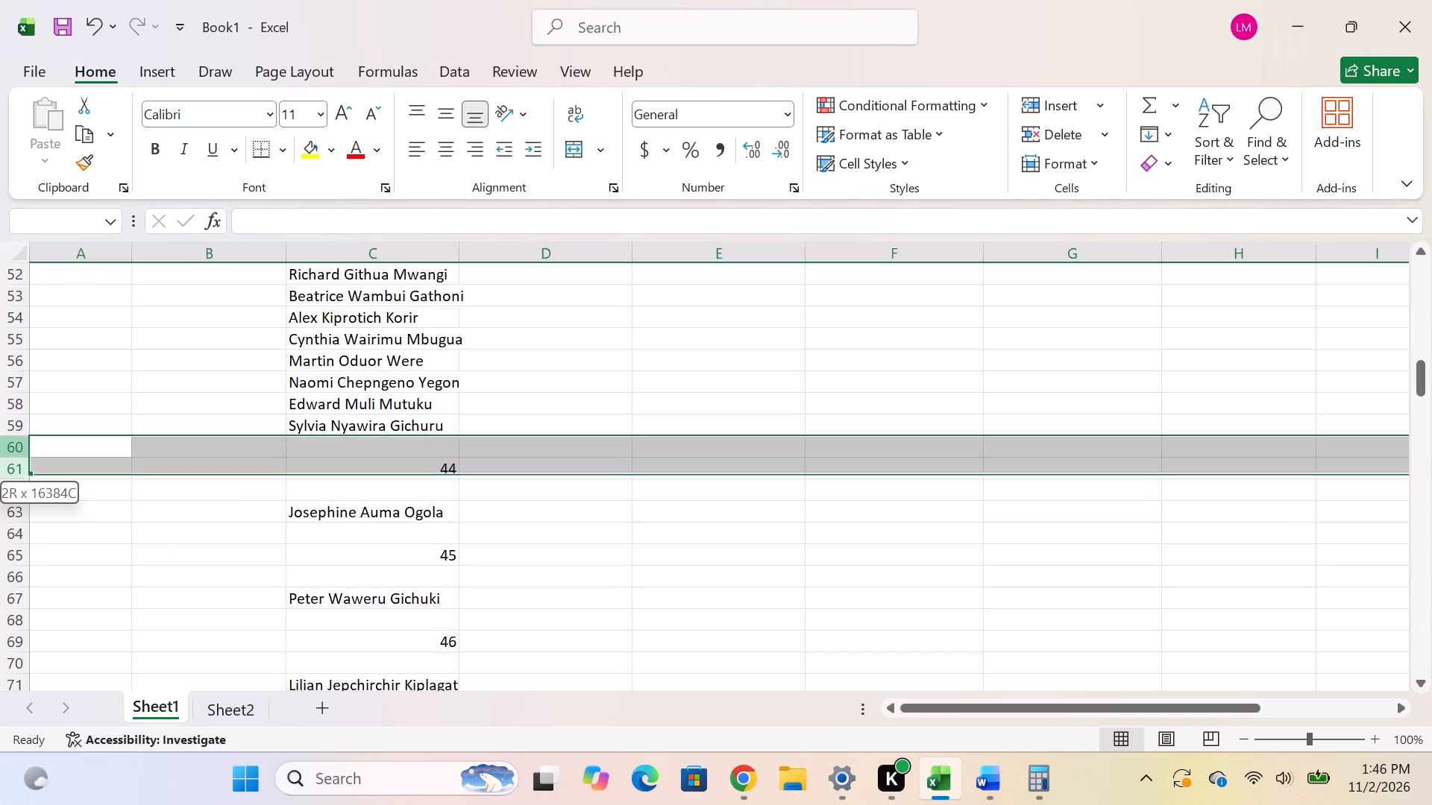
left_click_drag(14, 468, 21, 487)
left_click(13, 473)
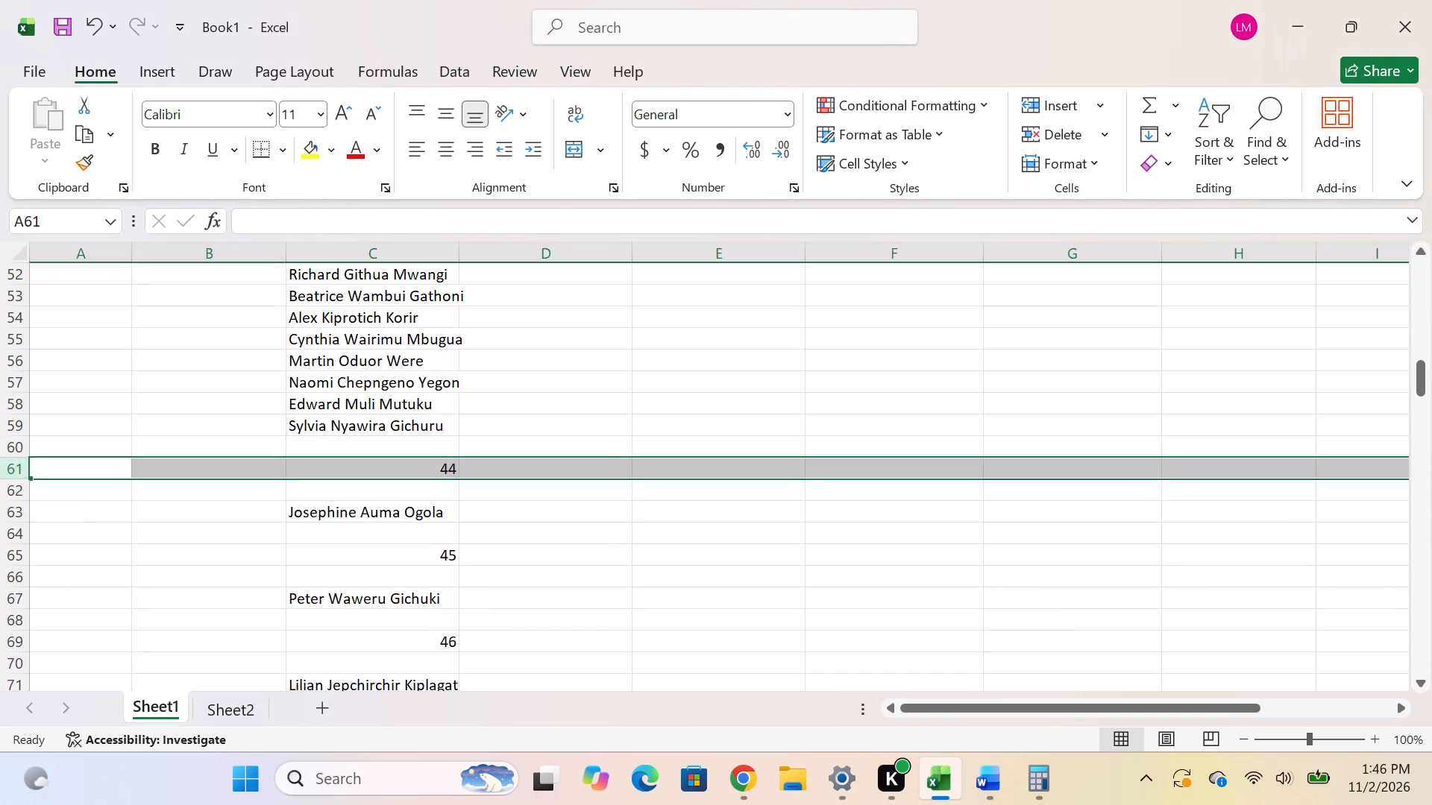
left_click(11, 444)
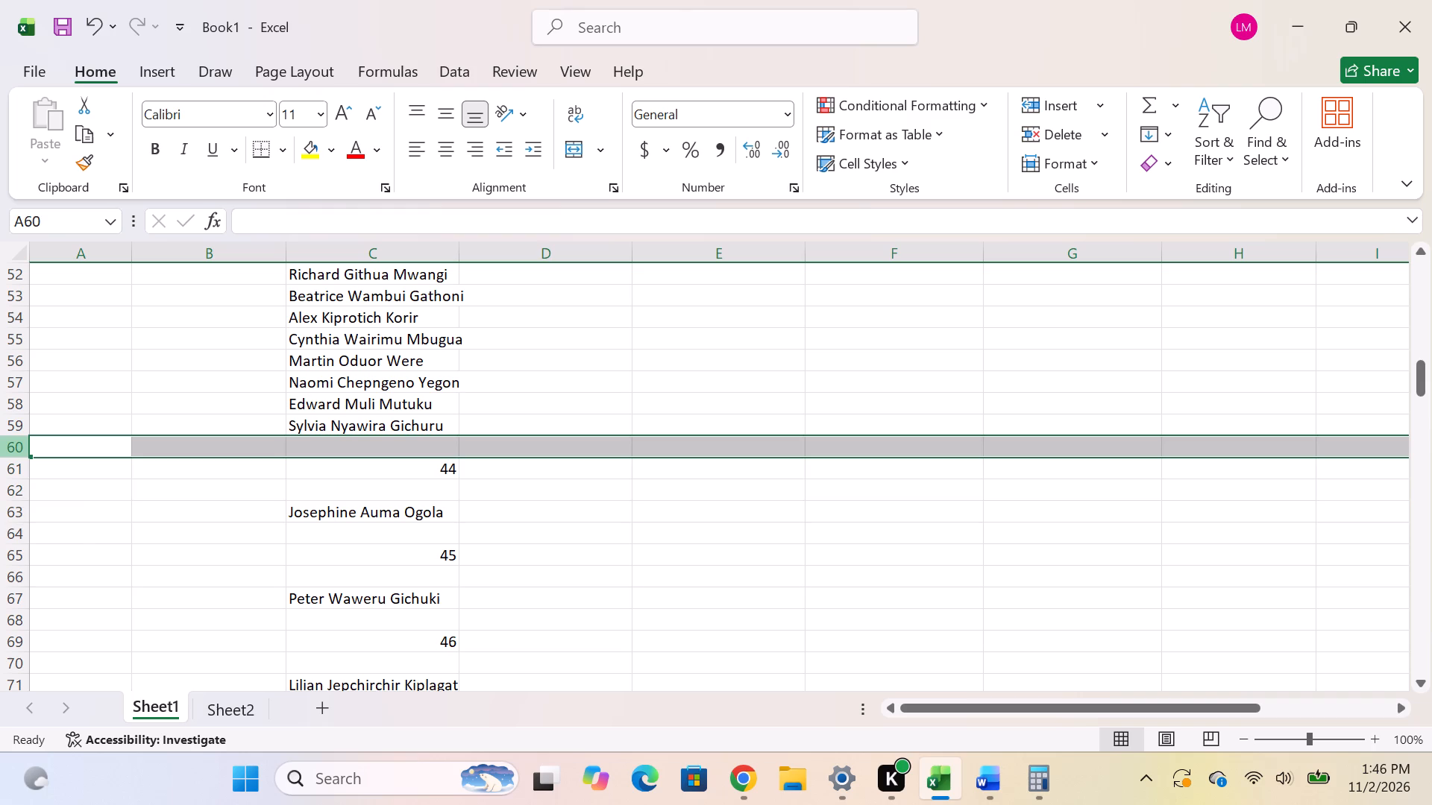
left_click_drag(19, 451, 18, 496)
right_click(8, 476)
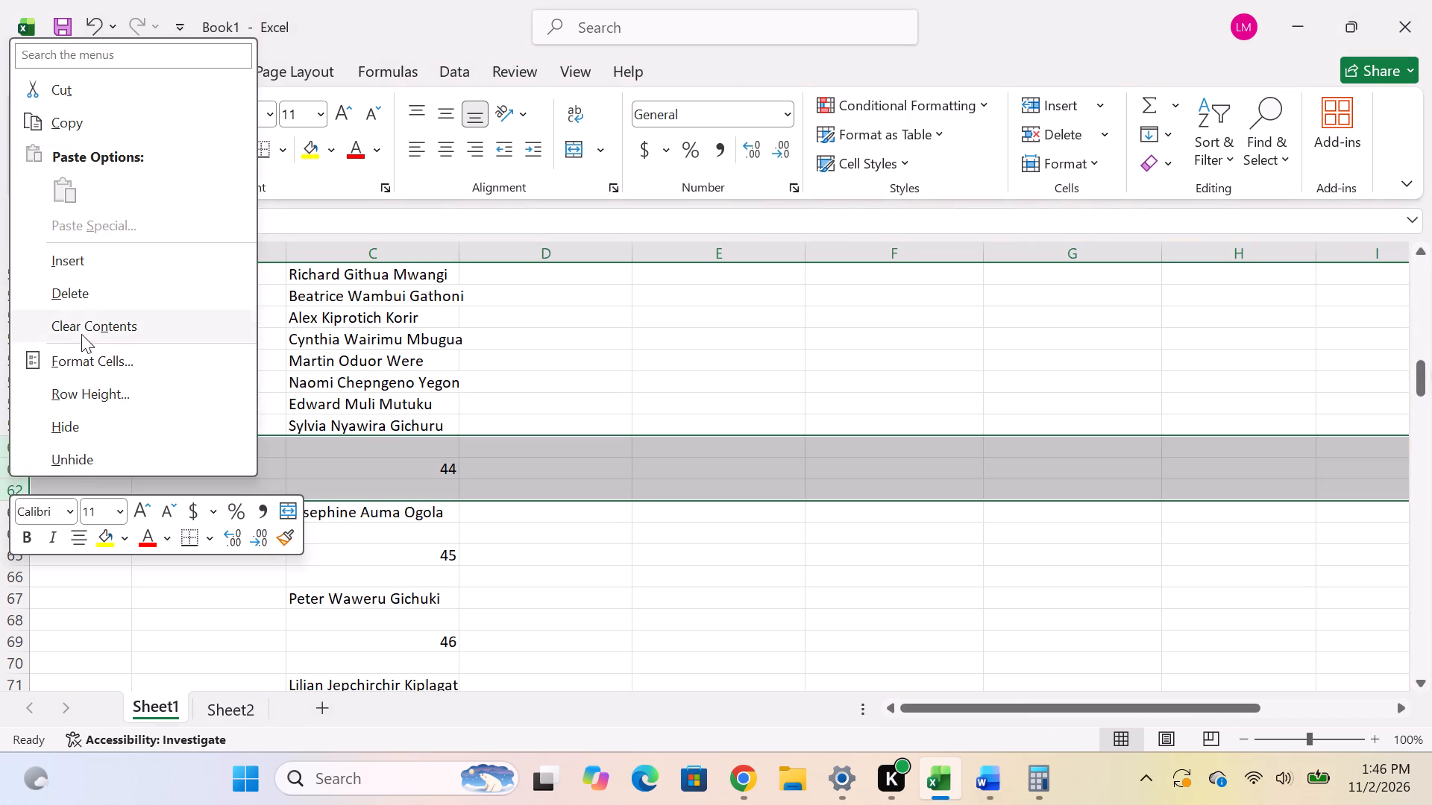
left_click(94, 286)
left_click(568, 479)
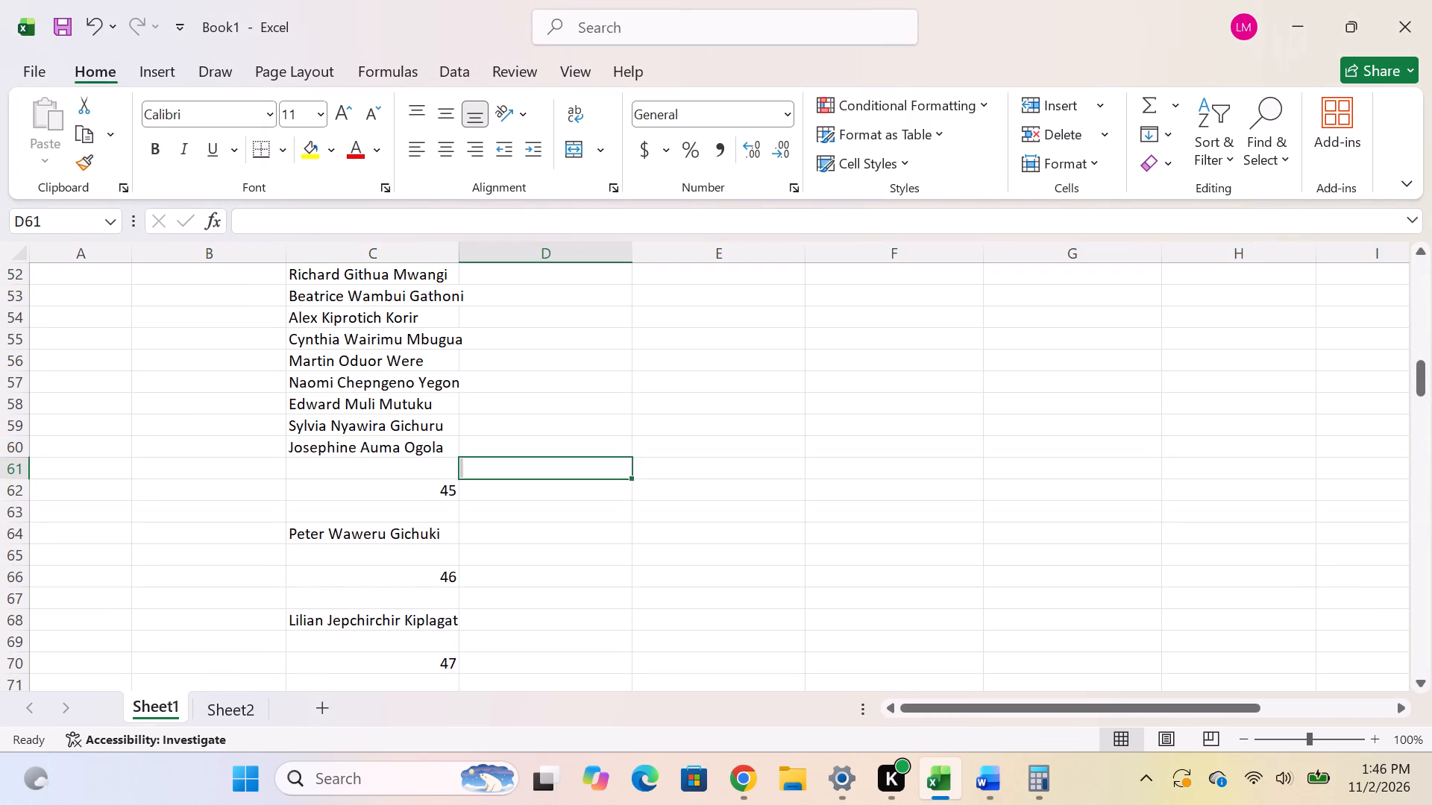
Delete rows 61 to 63 together, the row containing 45 and the blank rows around it, below the forty-fourth customer name.
scroll(567, 490, "down", 2)
left_click(15, 332)
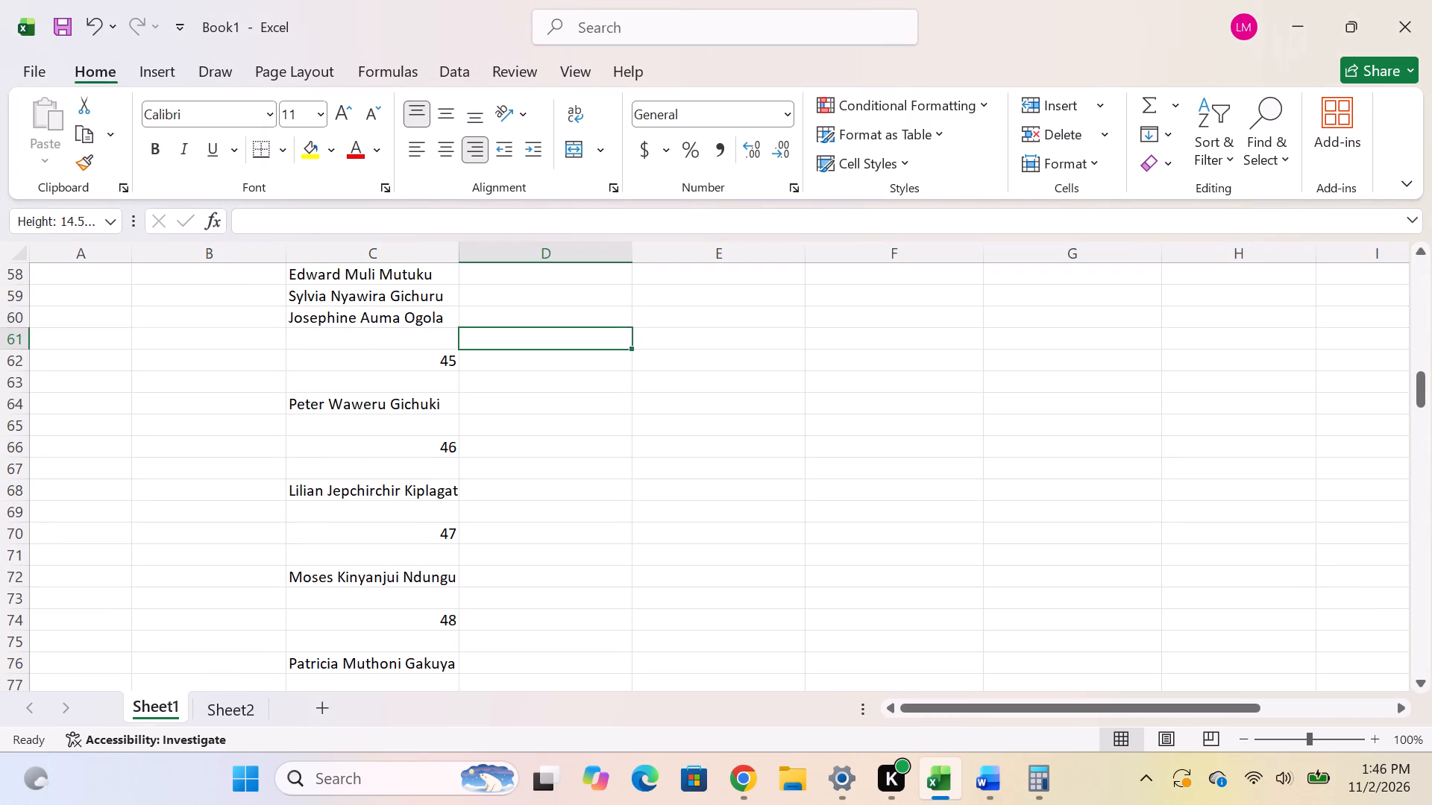
left_click_drag(15, 338, 20, 385)
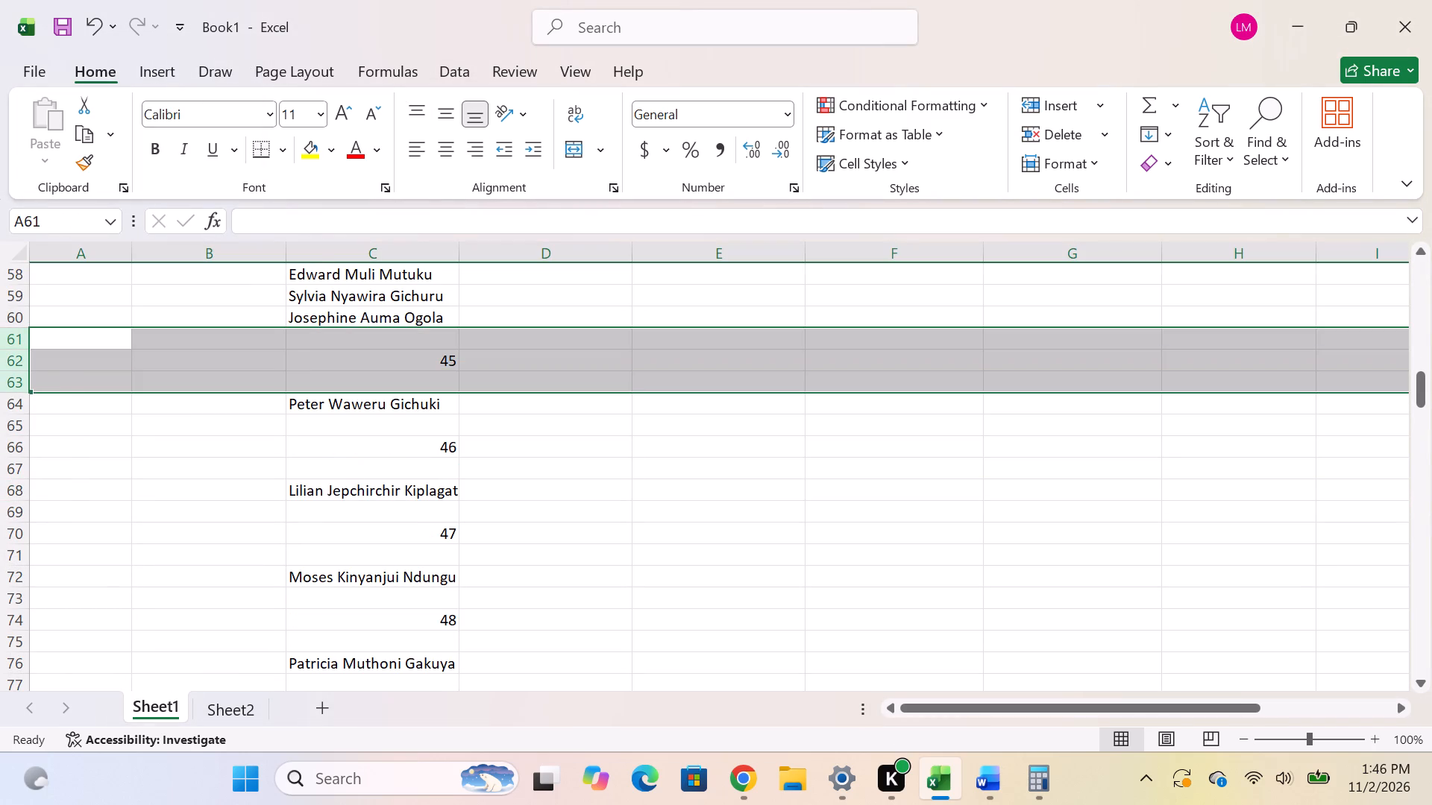
right_click(25, 367)
left_click(63, 569)
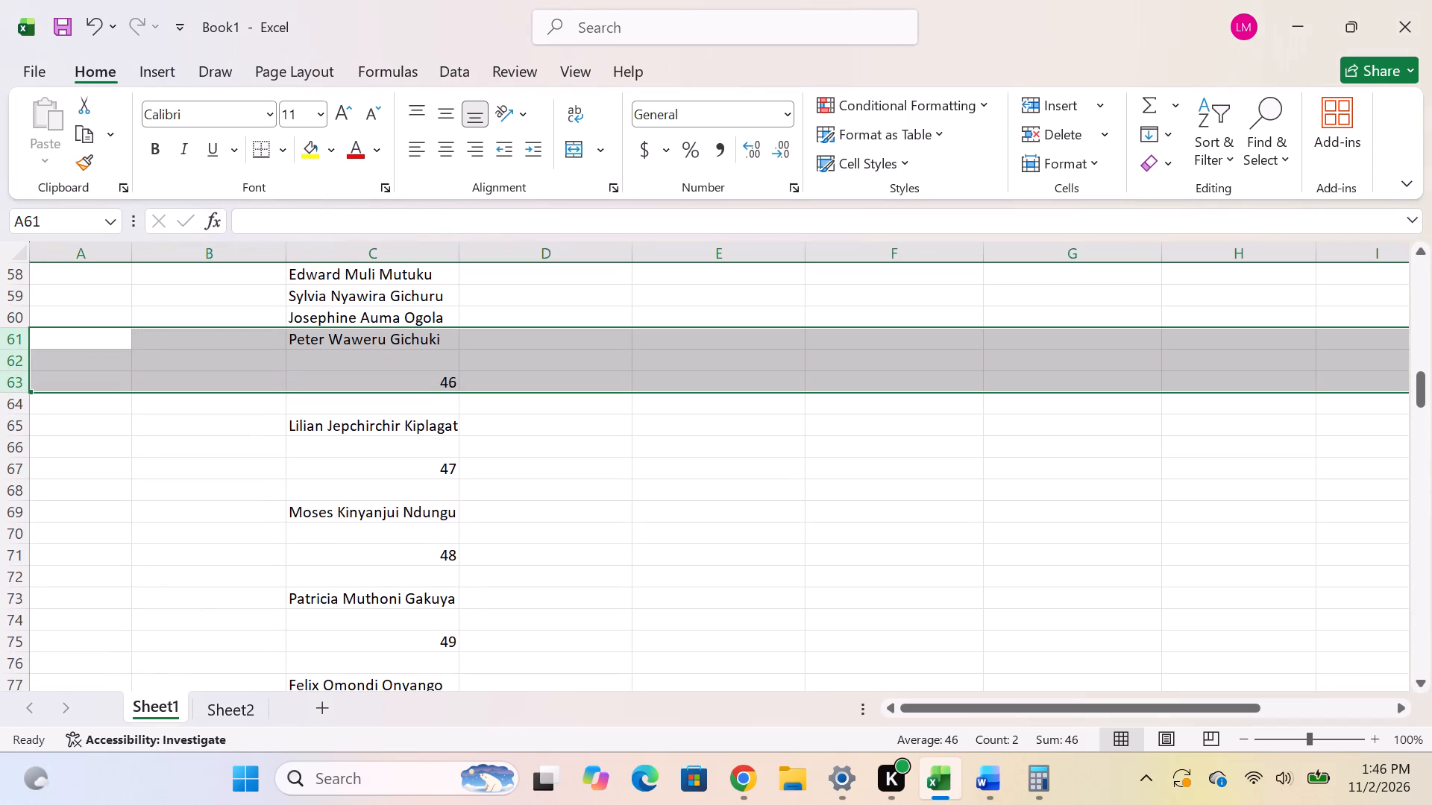
Delete rows 62 to 64 together, the row containing 46 and the blank rows around it, below the forty-fifth customer name.
left_click(21, 360)
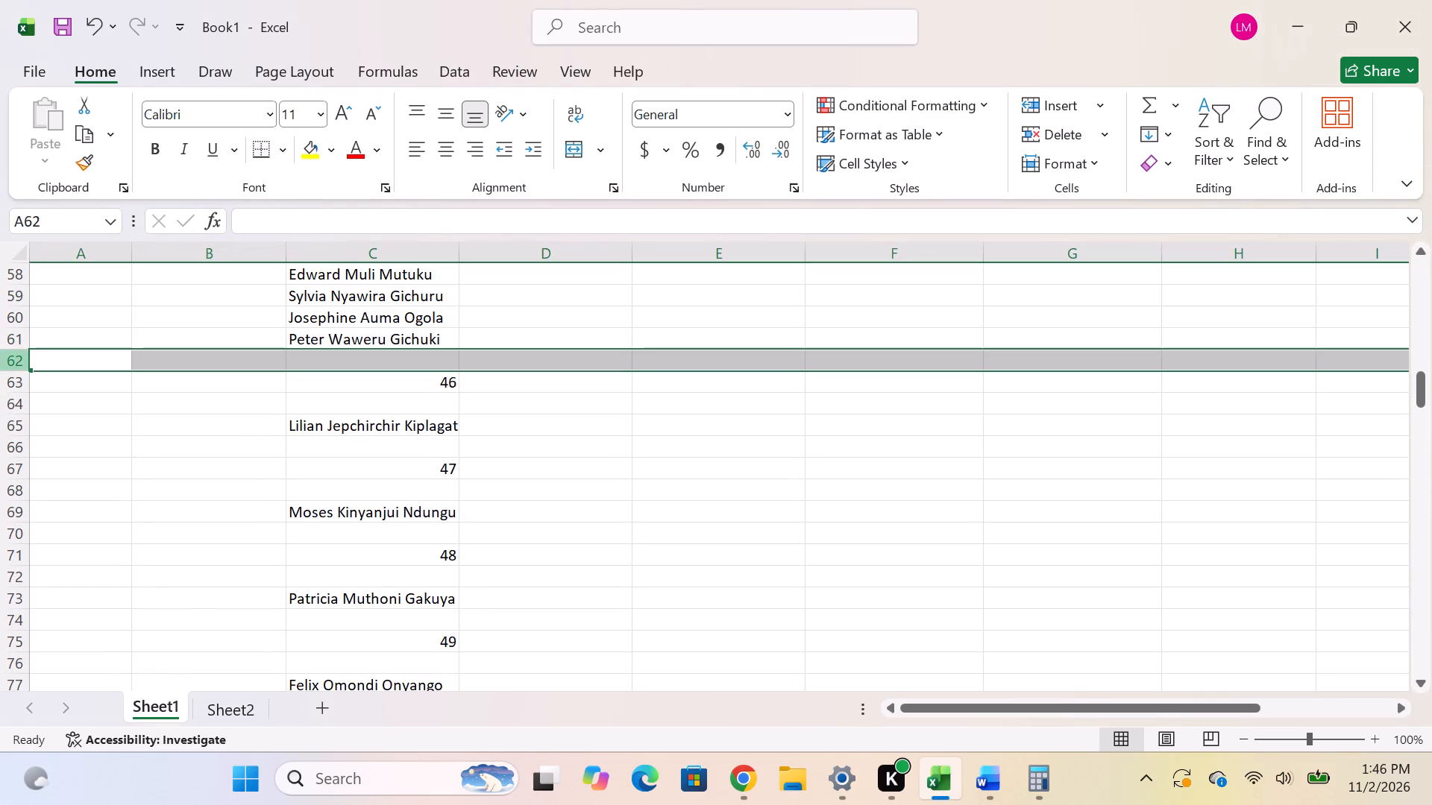
left_click_drag(17, 363, 19, 407)
right_click(10, 379)
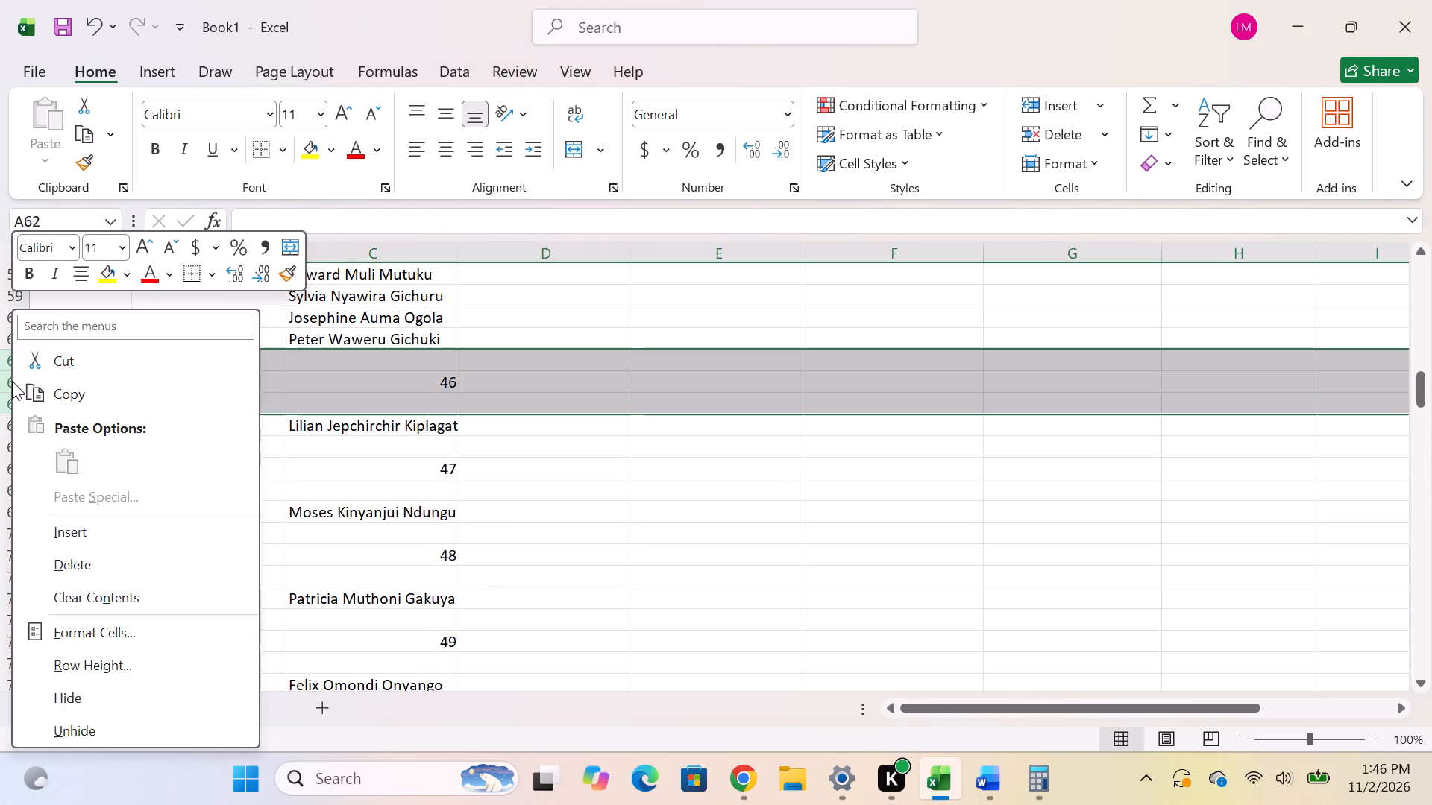
left_click(82, 556)
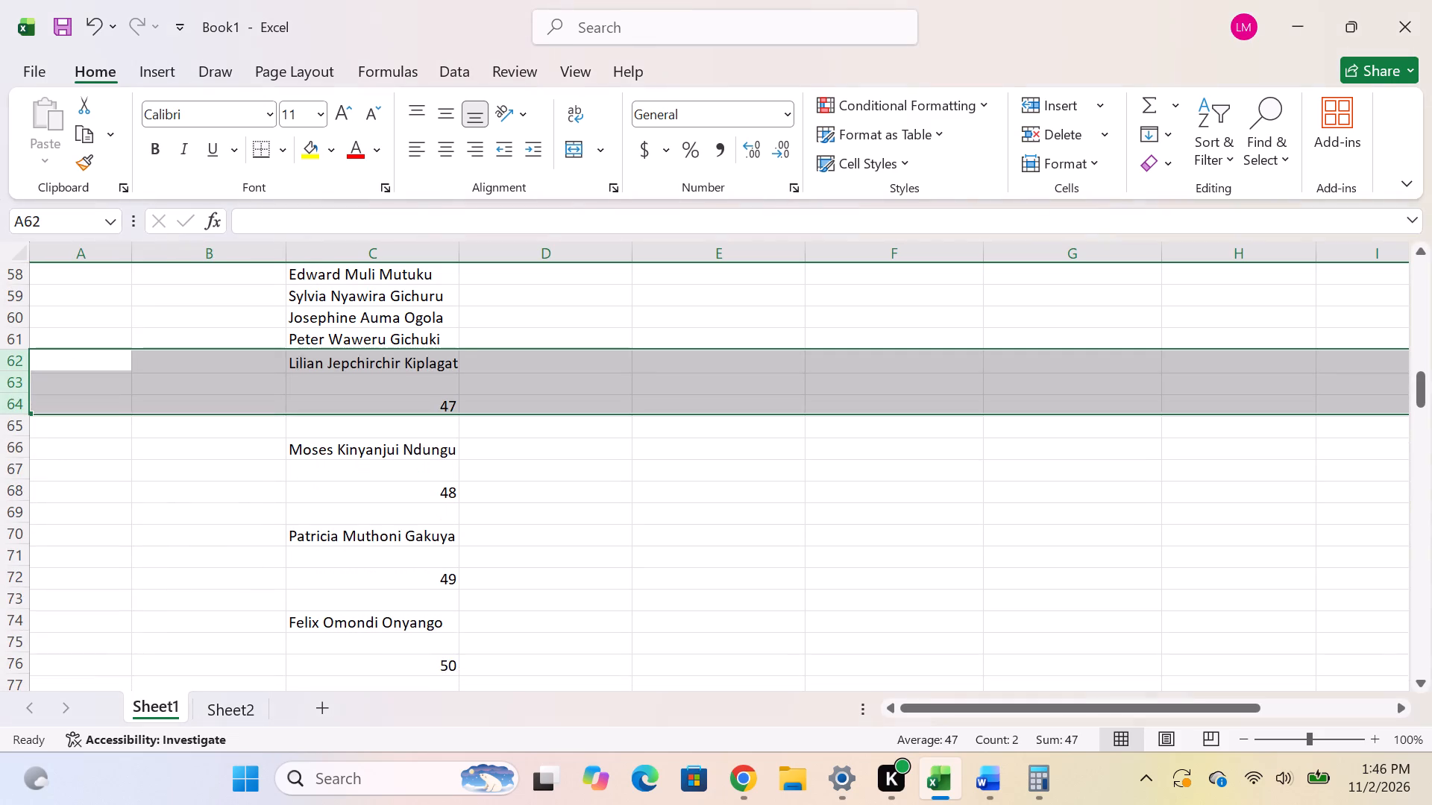
Delete rows 63 to 65 together, the row containing 47 and the blank rows around it, below the forty-sixth customer name.
left_click(9, 383)
left_click_drag(9, 383, 22, 431)
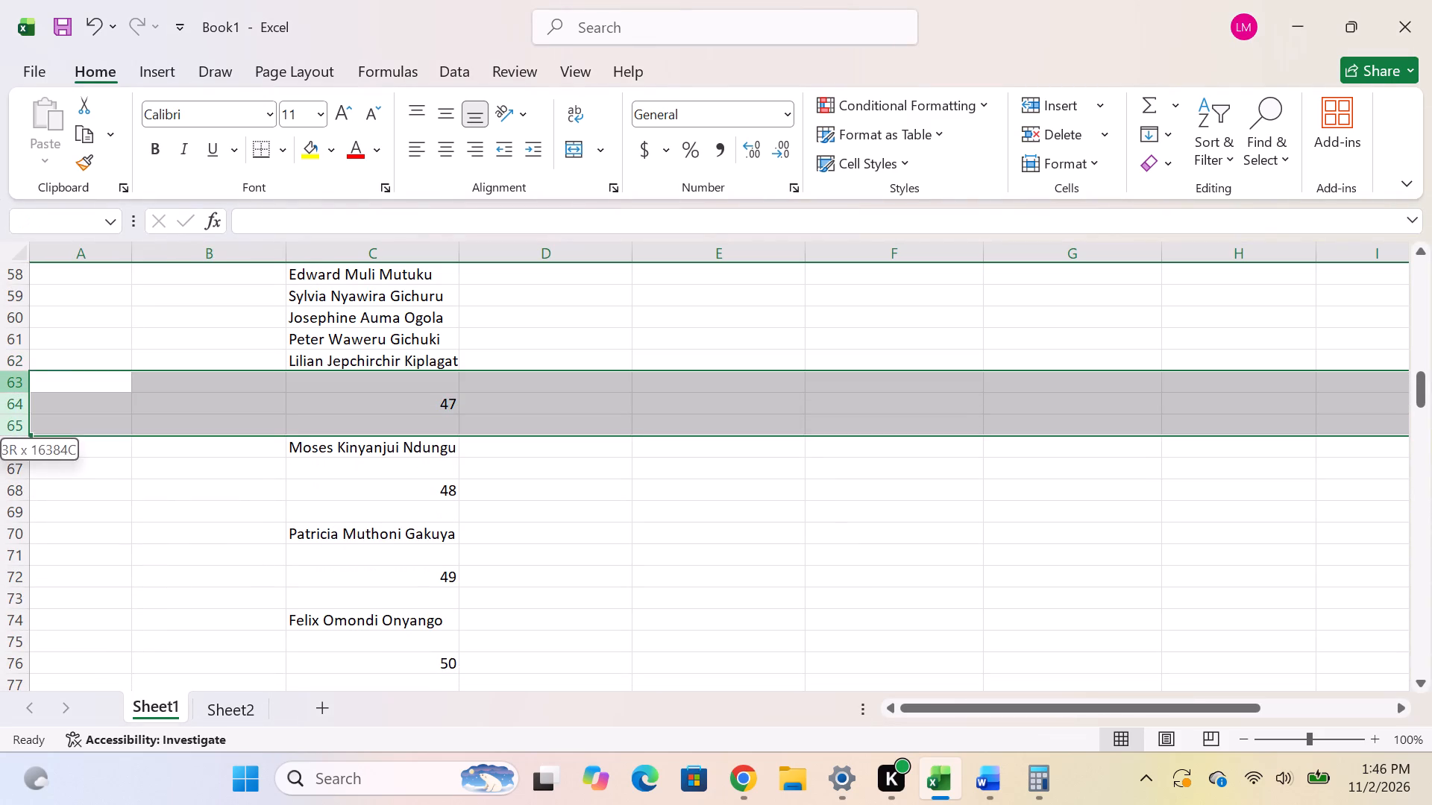
left_click_drag(22, 431, 22, 432)
right_click(19, 413)
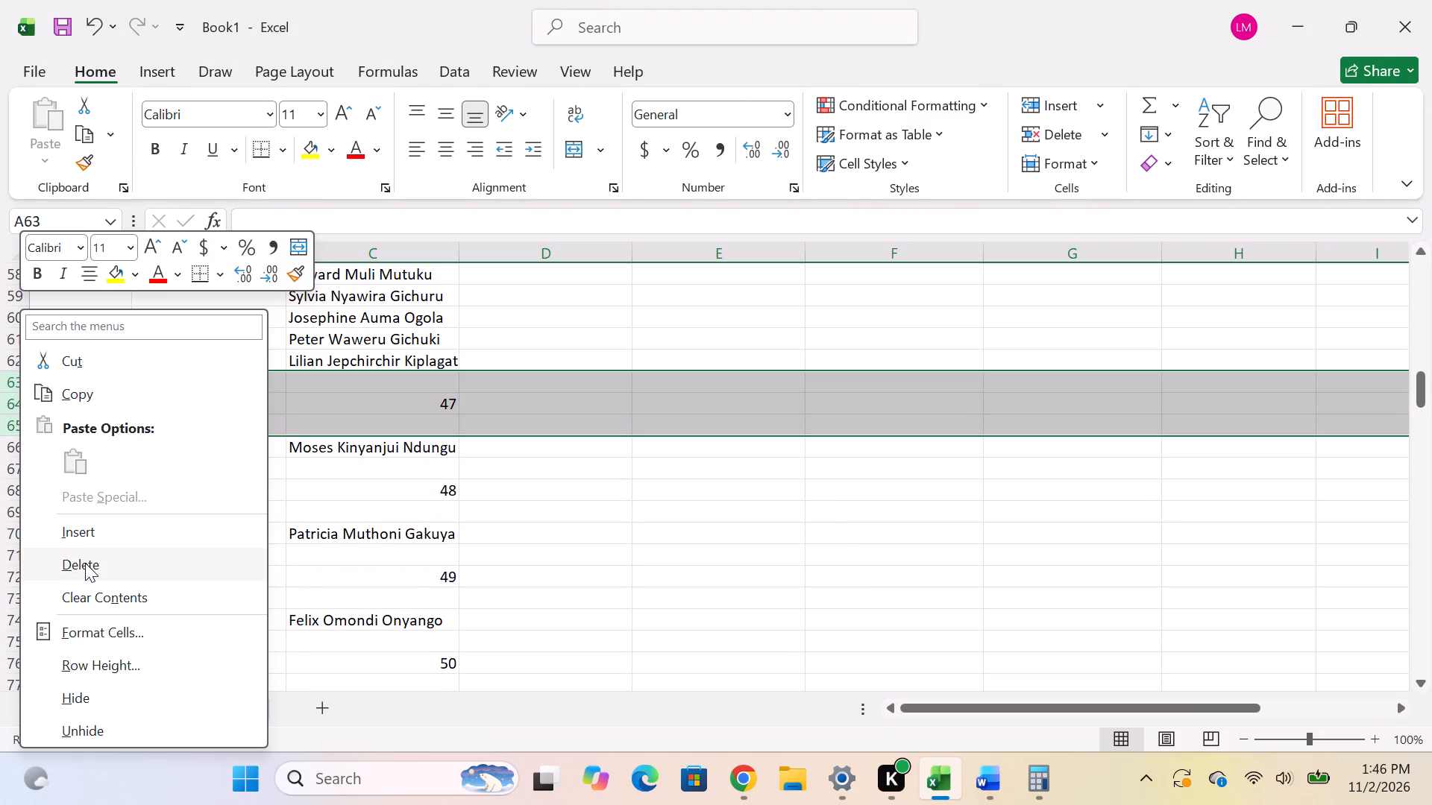
left_click(86, 563)
Delete rows 64 to 66 together, the row containing 48 and the blank rows around it, below the forty-seventh customer name.
left_click(17, 397)
left_click(15, 403)
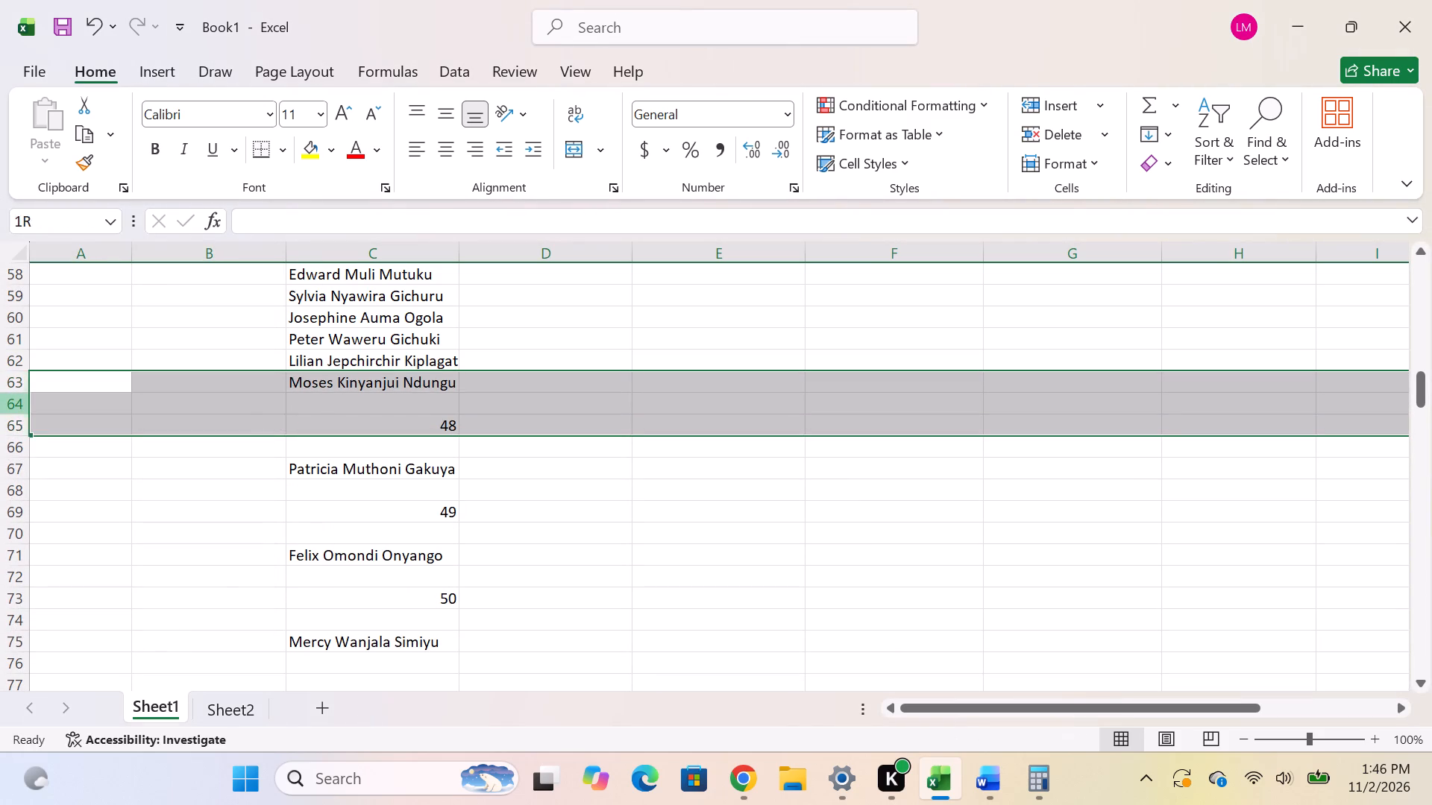
left_click_drag(15, 403, 26, 446)
right_click(20, 437)
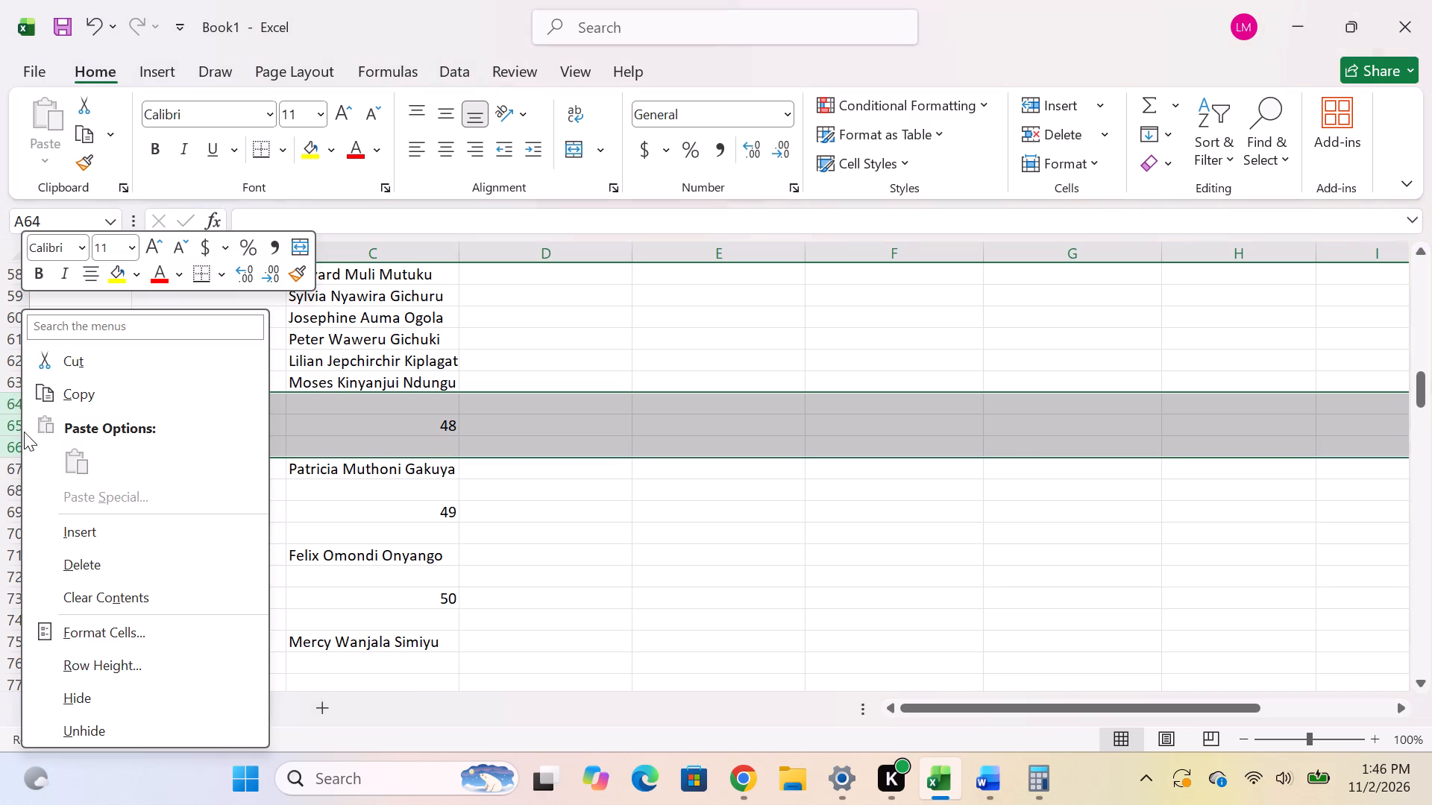
left_click(89, 557)
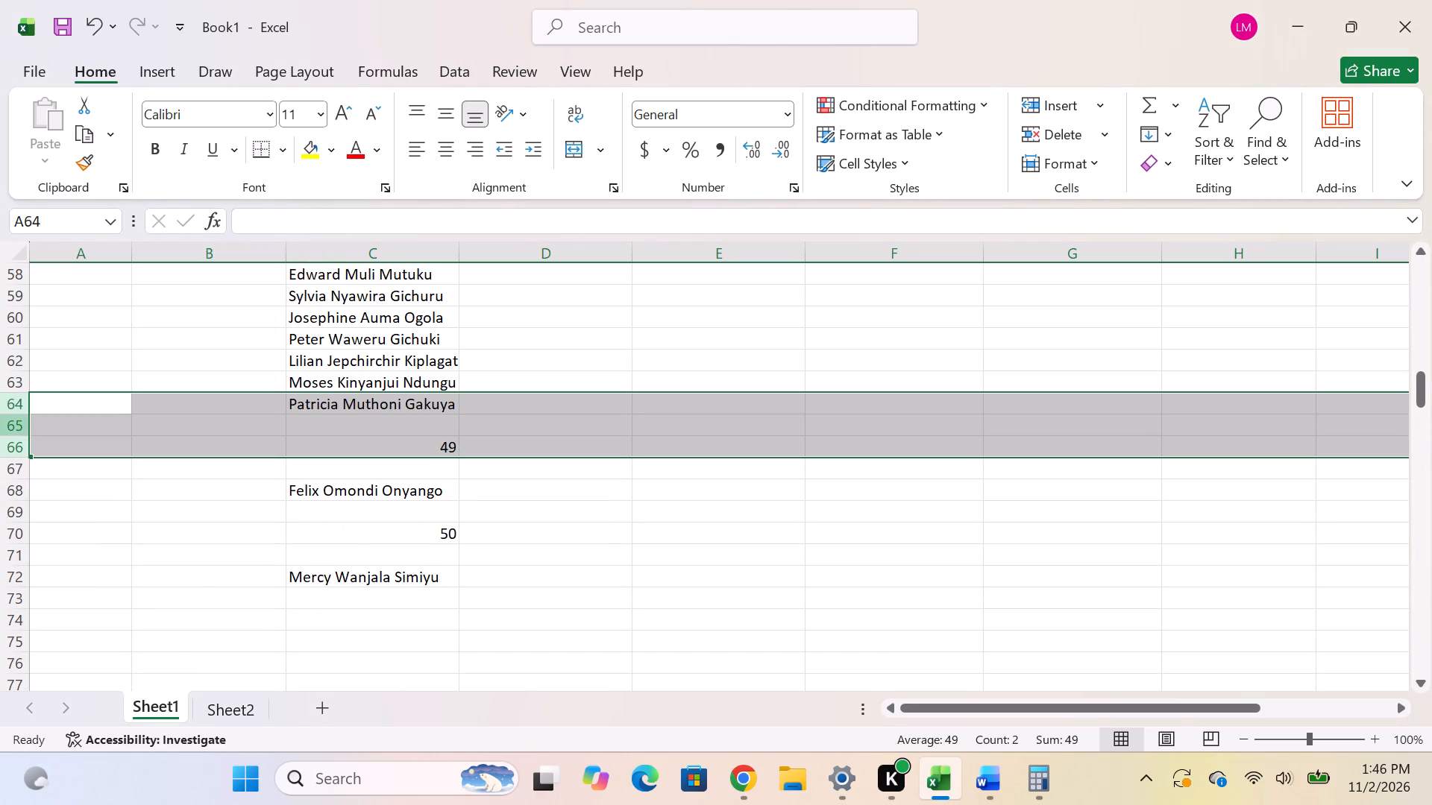
Delete rows 65 to 67 together, the row containing 49 and the blank rows around it, below the forty-eighth customer name.
left_click(8, 421)
left_click_drag(8, 421, 19, 470)
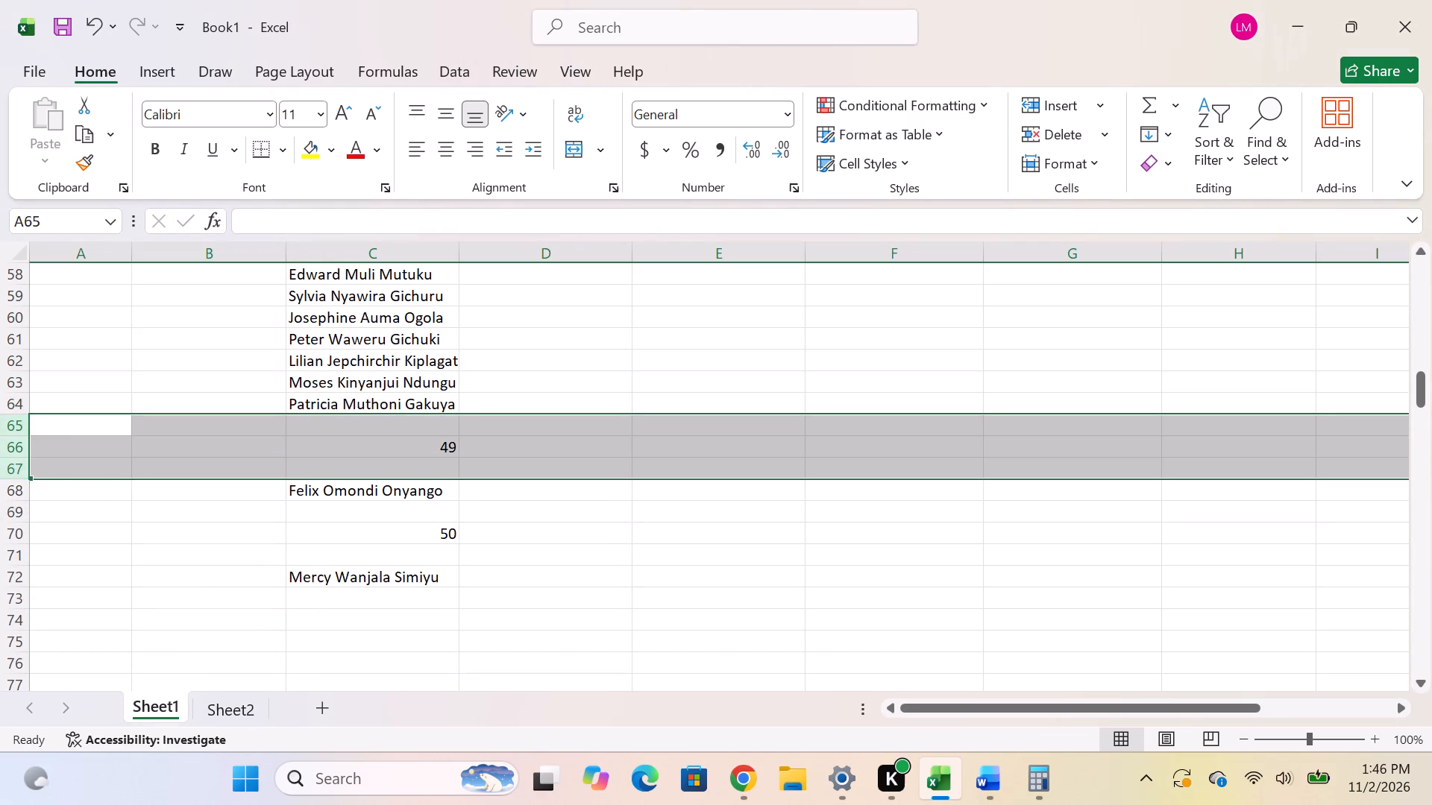
right_click(16, 451)
left_click(94, 274)
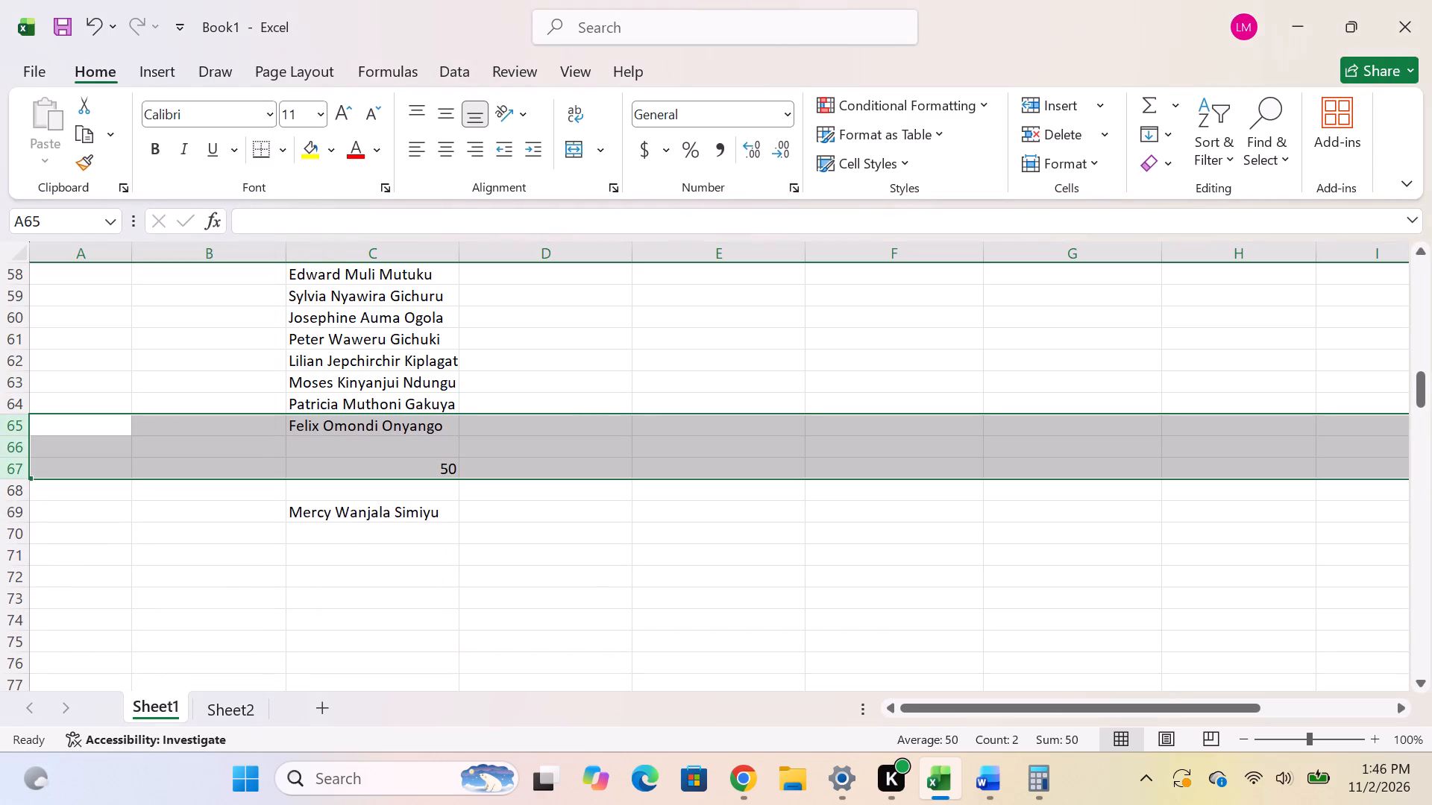
Delete rows 66 to 68 together, the row containing 50 and the blank rows around it, below the forty-ninth customer name.
left_click(16, 452)
left_click(24, 452)
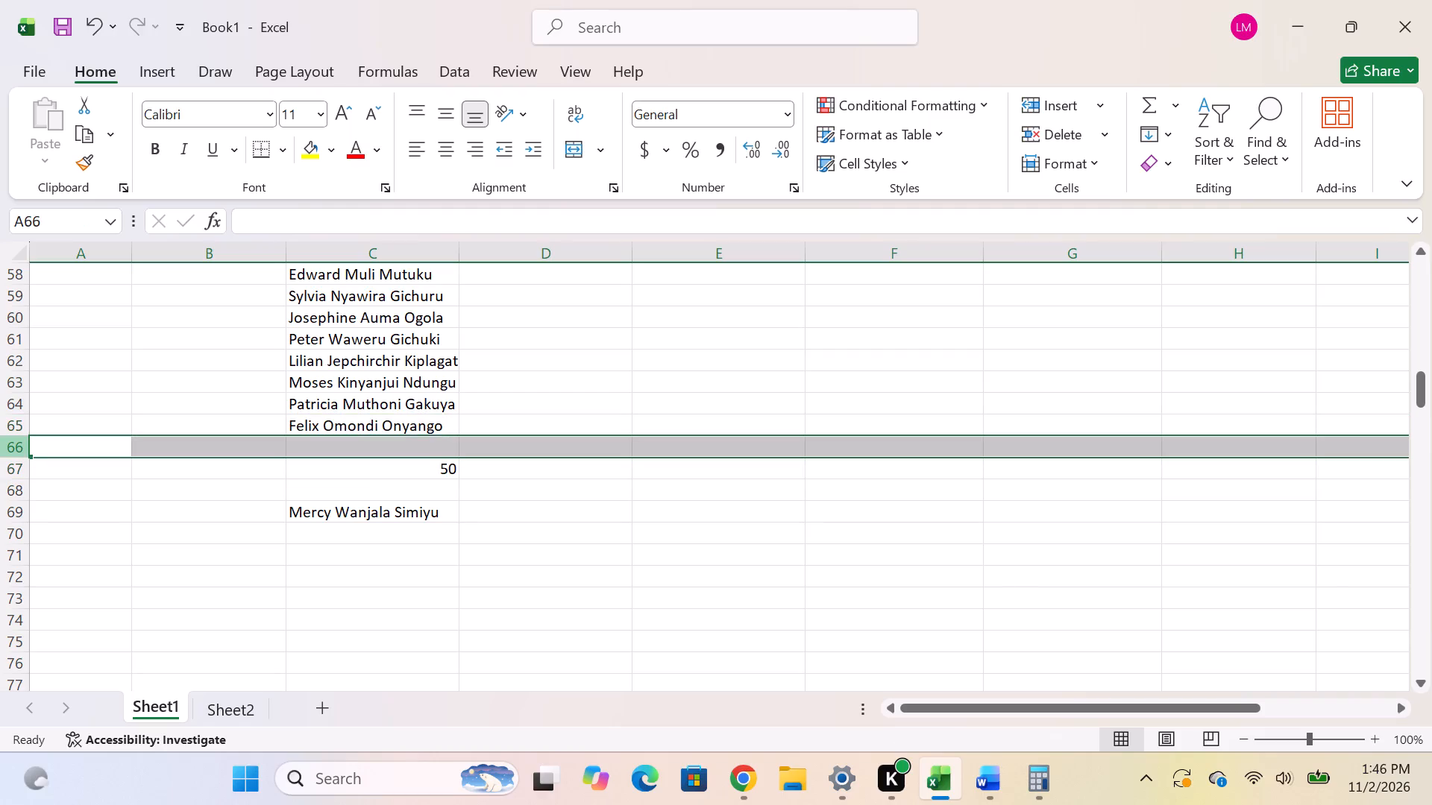
left_click_drag(22, 451, 24, 494)
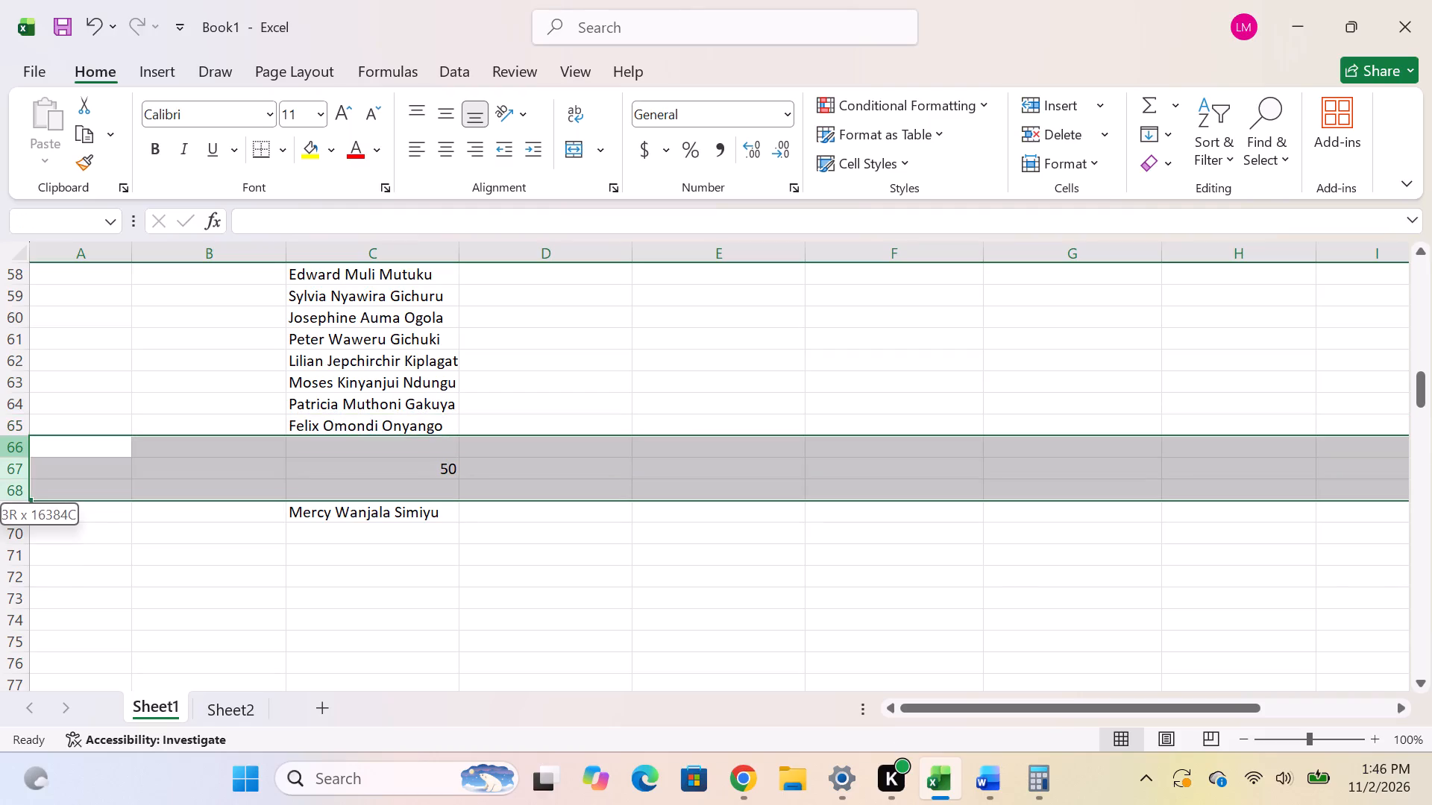
left_click_drag(24, 494, 26, 499)
right_click(0, 457)
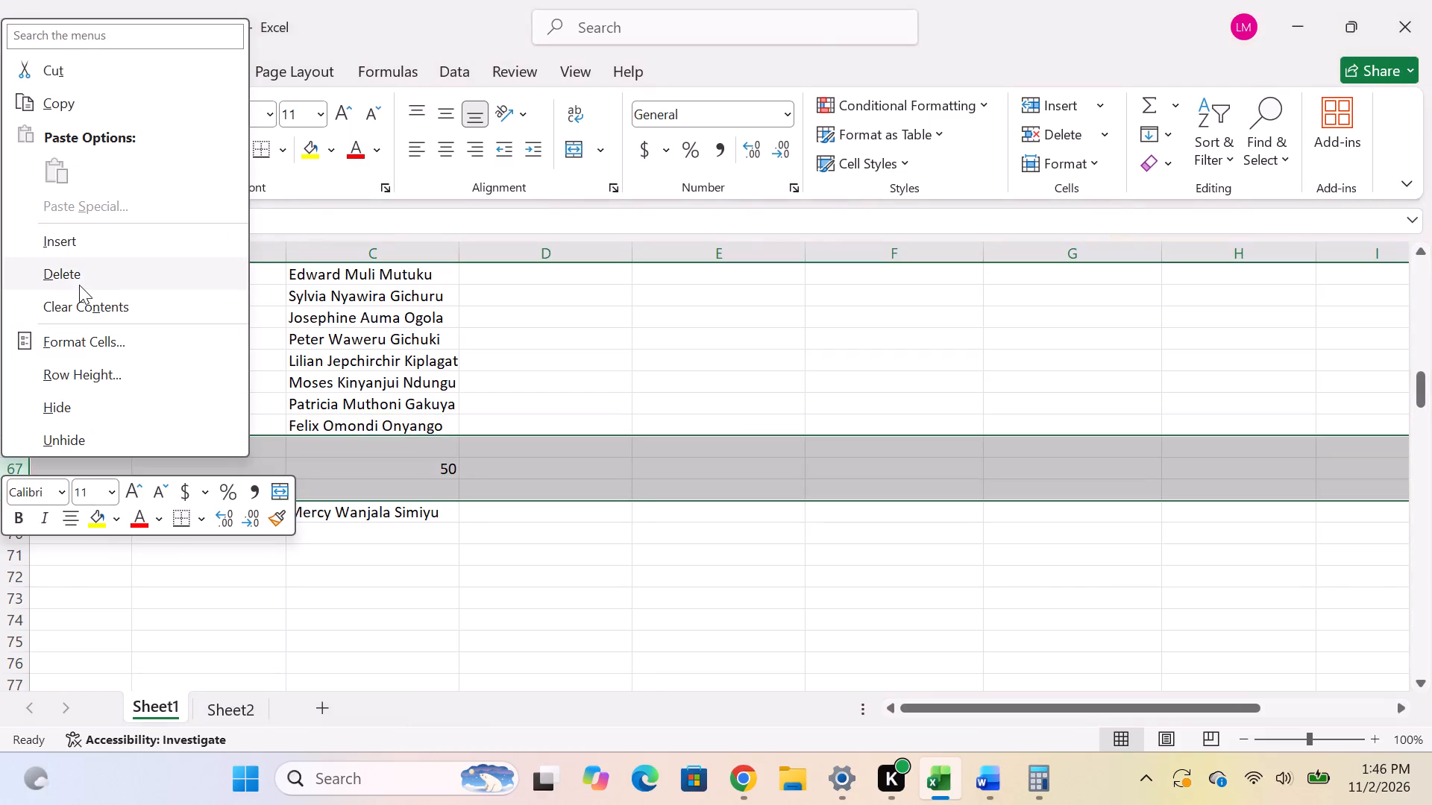
left_click(68, 277)
left_click(659, 482)
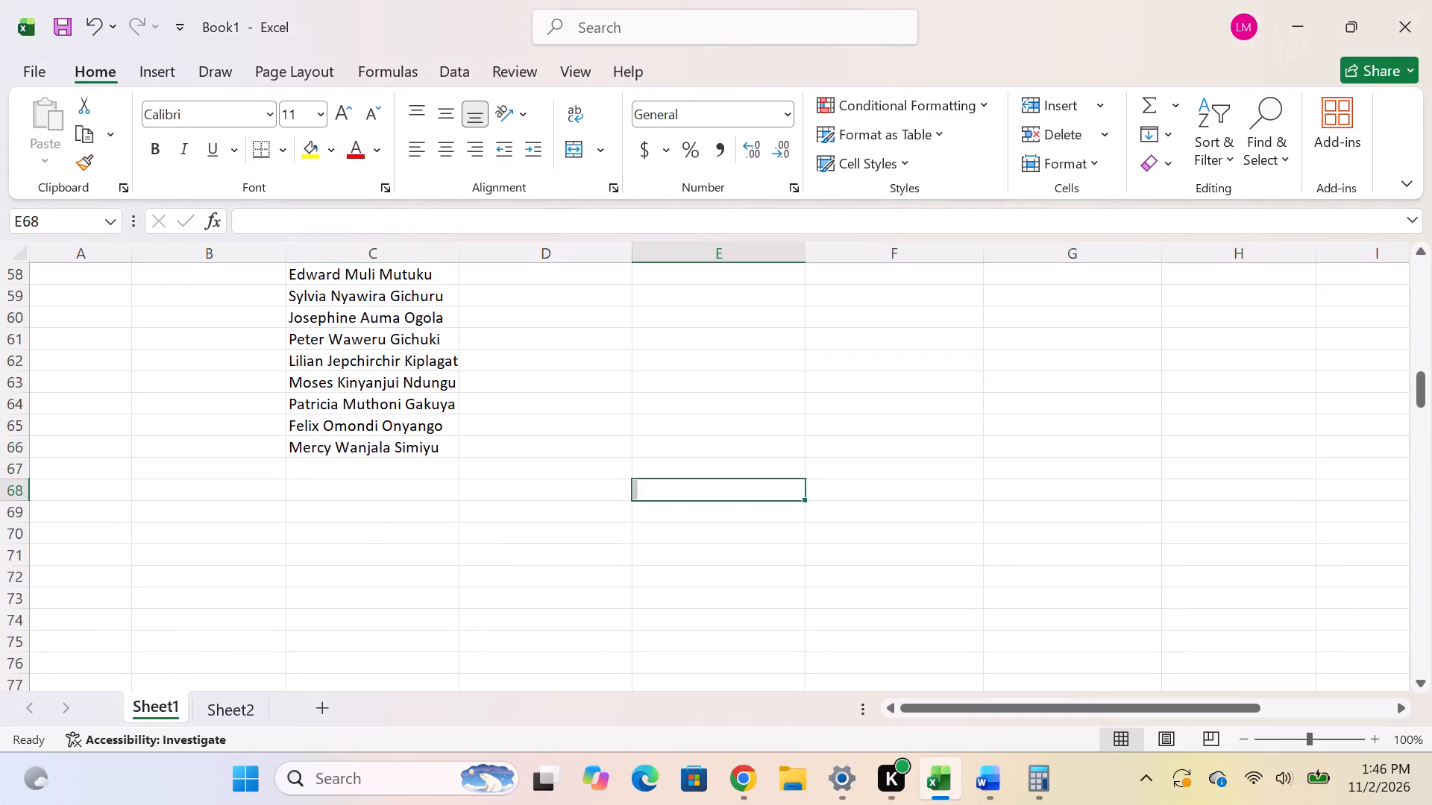
Format the whole CUSTOMER NAMES heading row, row 16, in bold with font size 16.
scroll(656, 473, "up", 17)
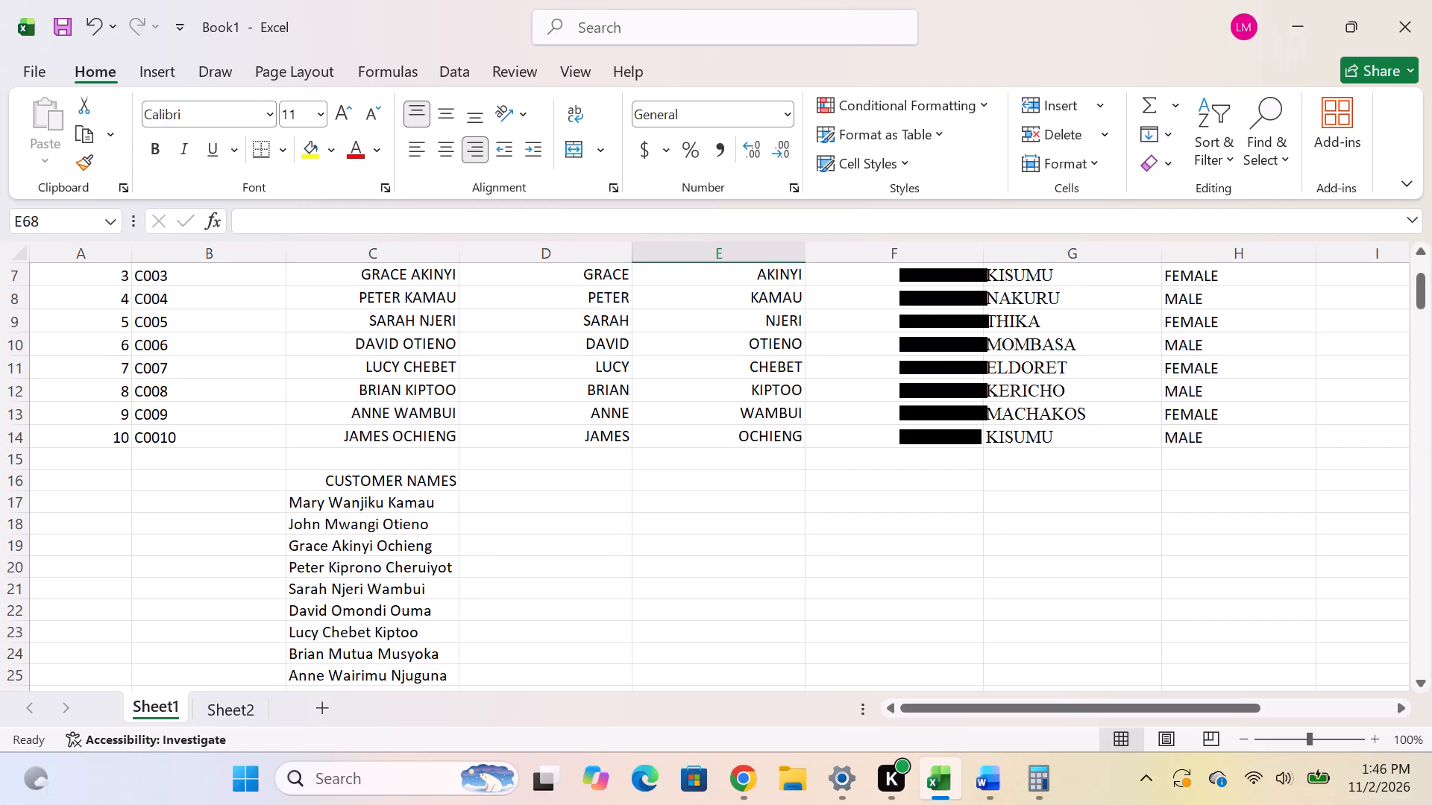
left_click(22, 481)
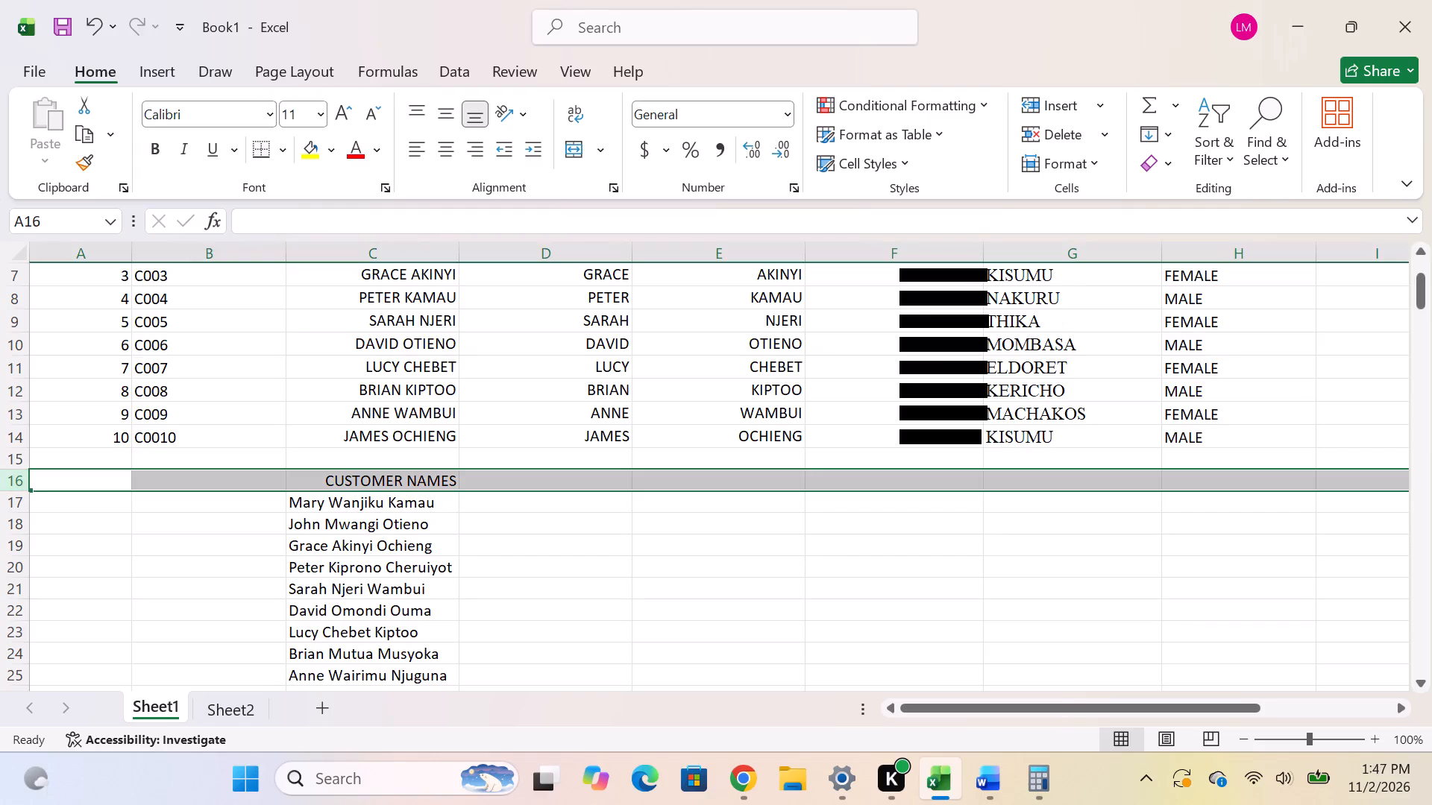
left_click(151, 144)
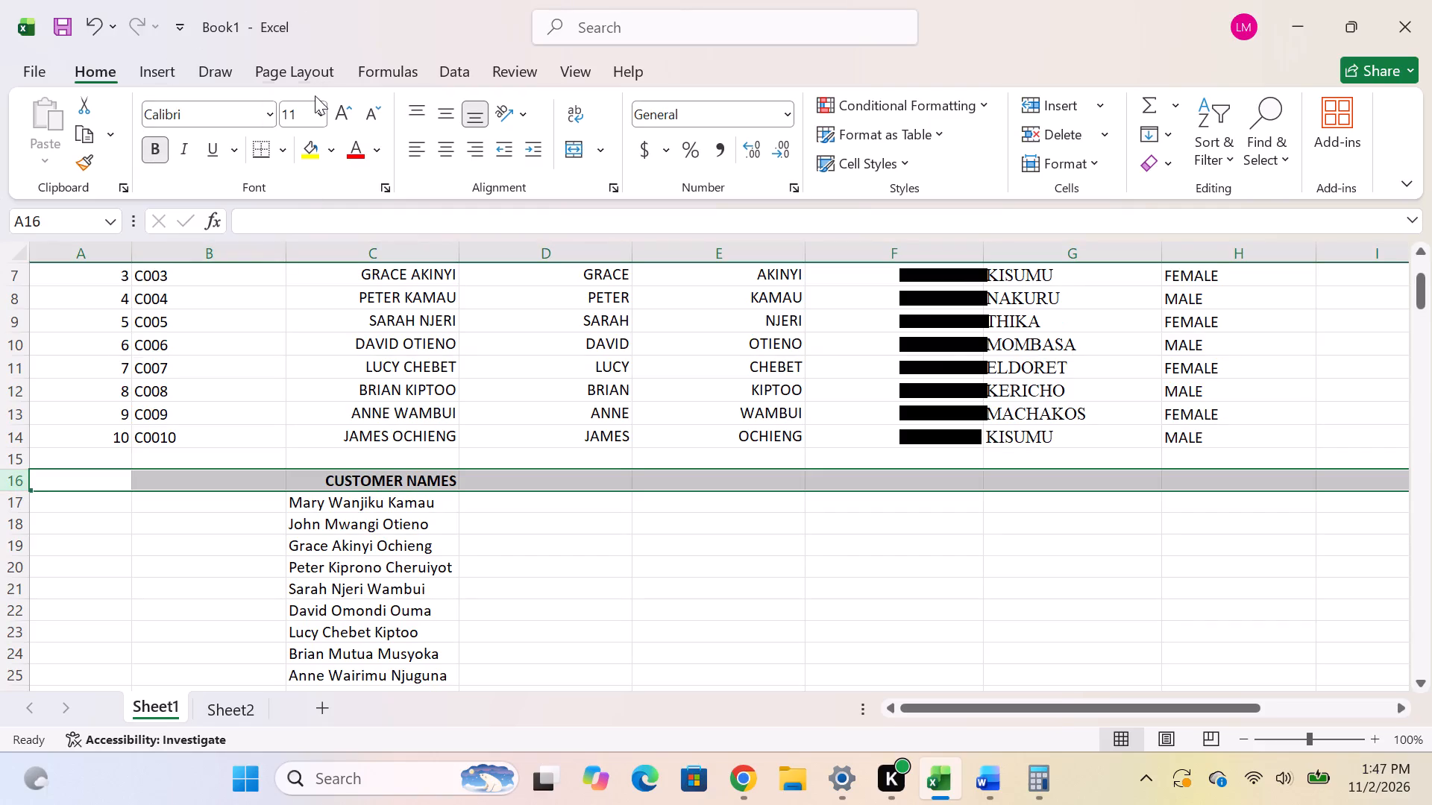
left_click(317, 102)
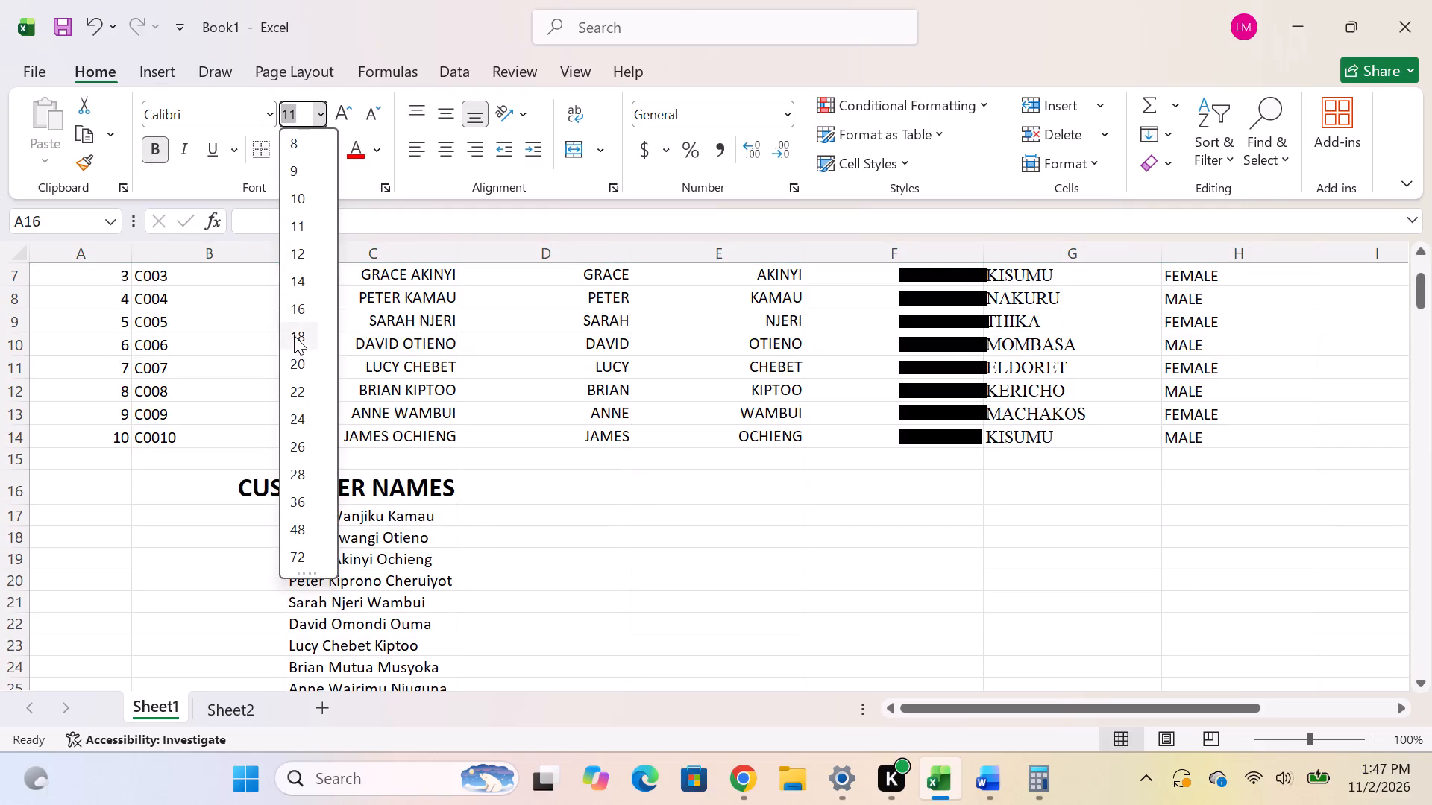
left_click(300, 307)
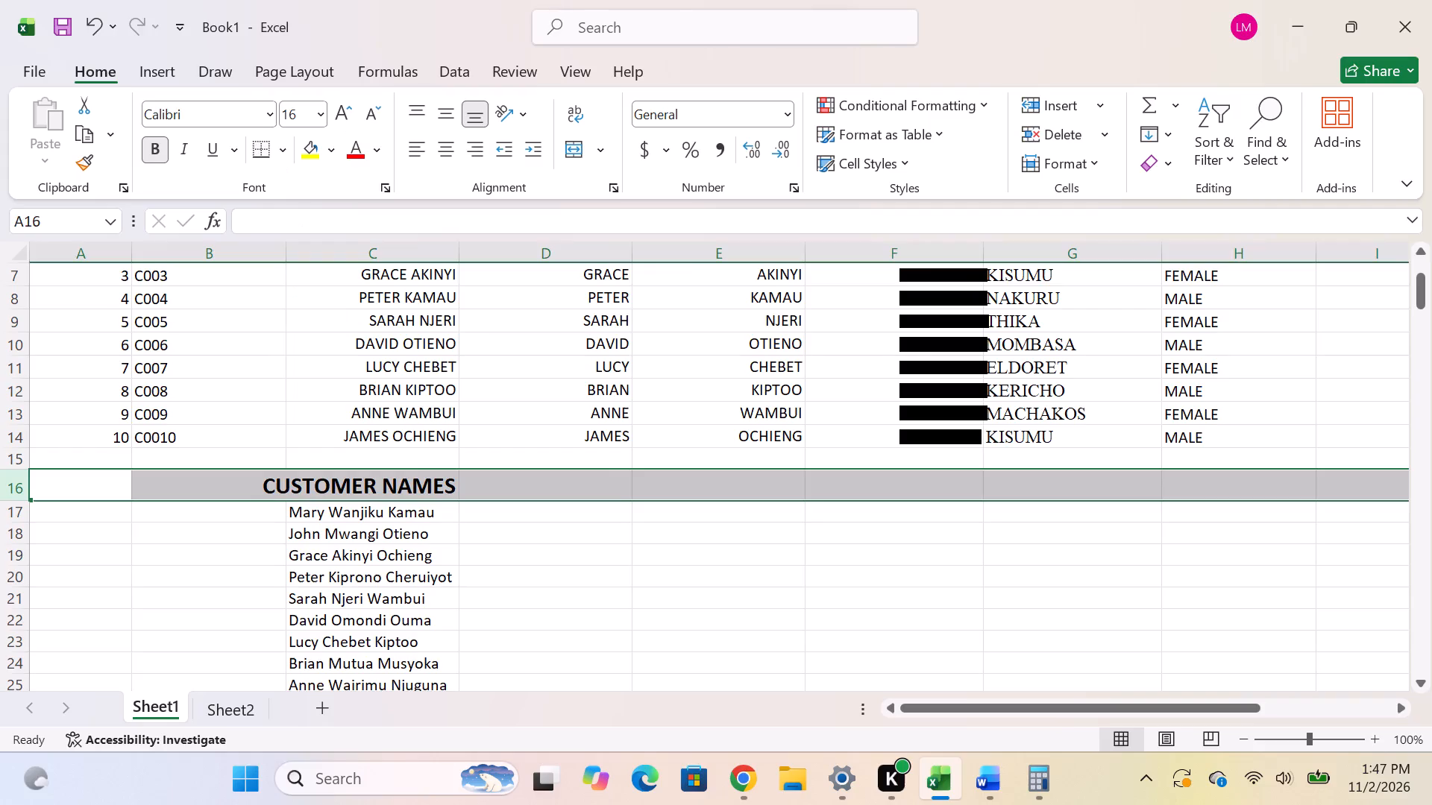
left_click(769, 509)
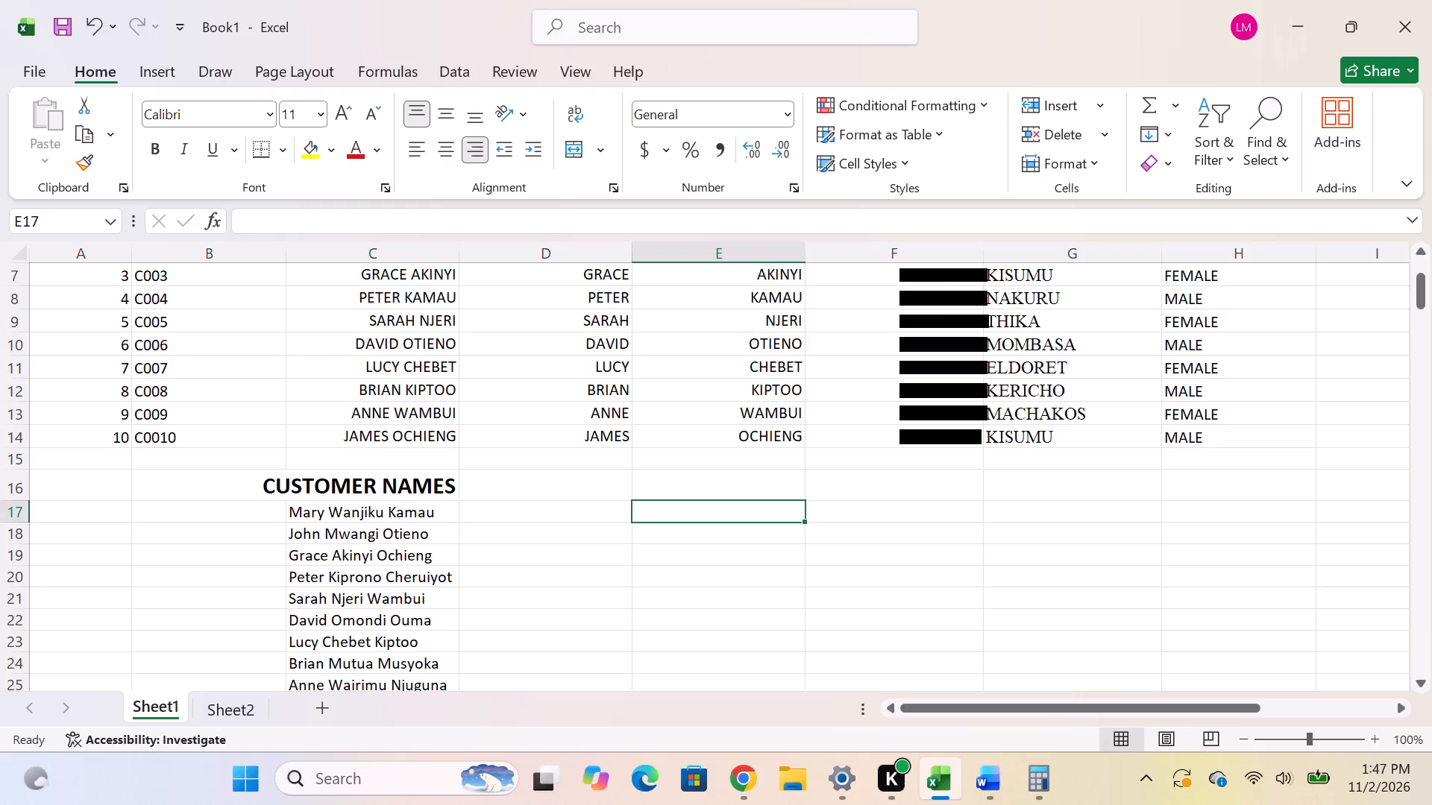
Enter the heading FIRST NAMES in cell D16, beside the CUSTOMER NAMES heading.
double_click(518, 487)
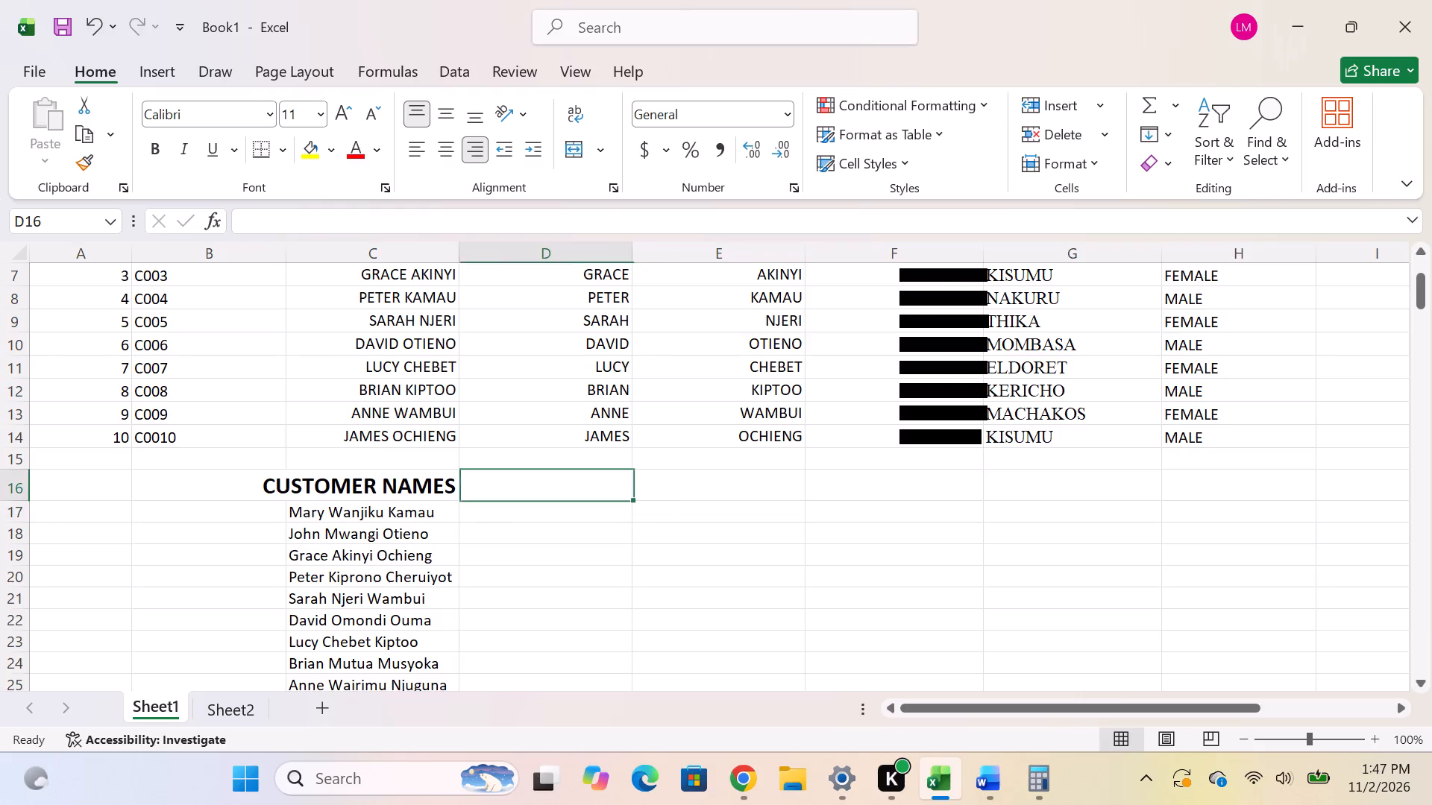
left_click(519, 488)
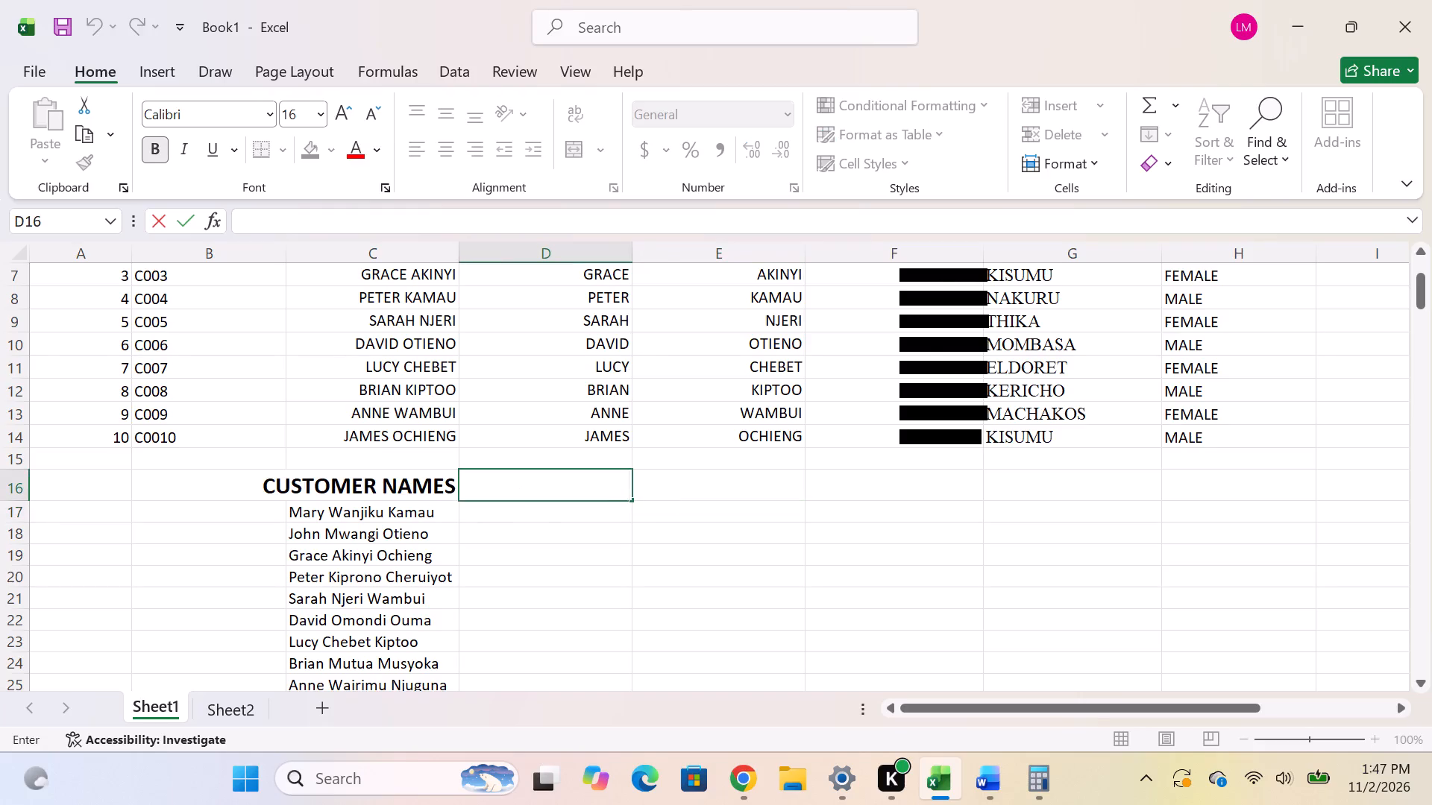
left_click(527, 500)
left_click(526, 491)
double_click(527, 487)
type("FIRST NAMES")
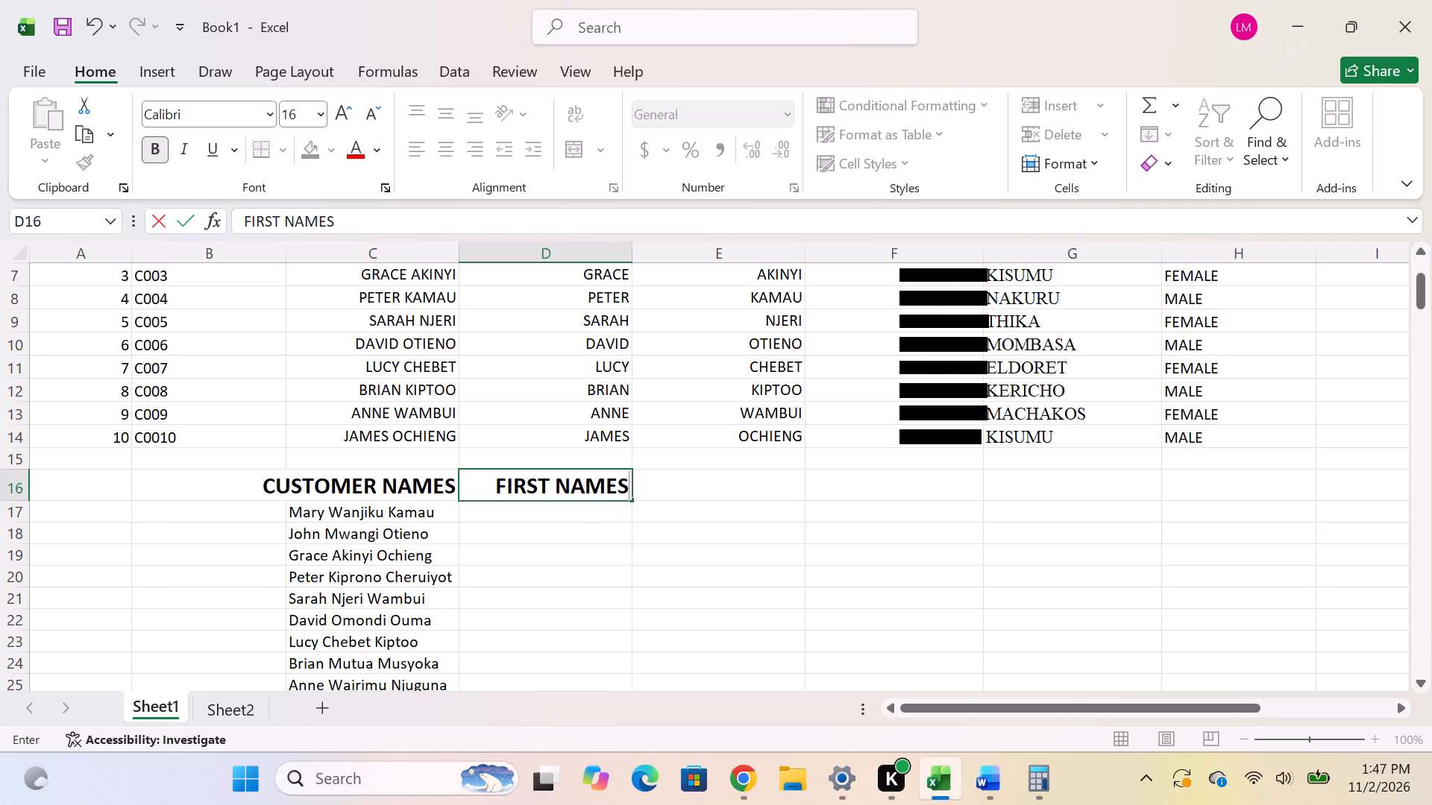
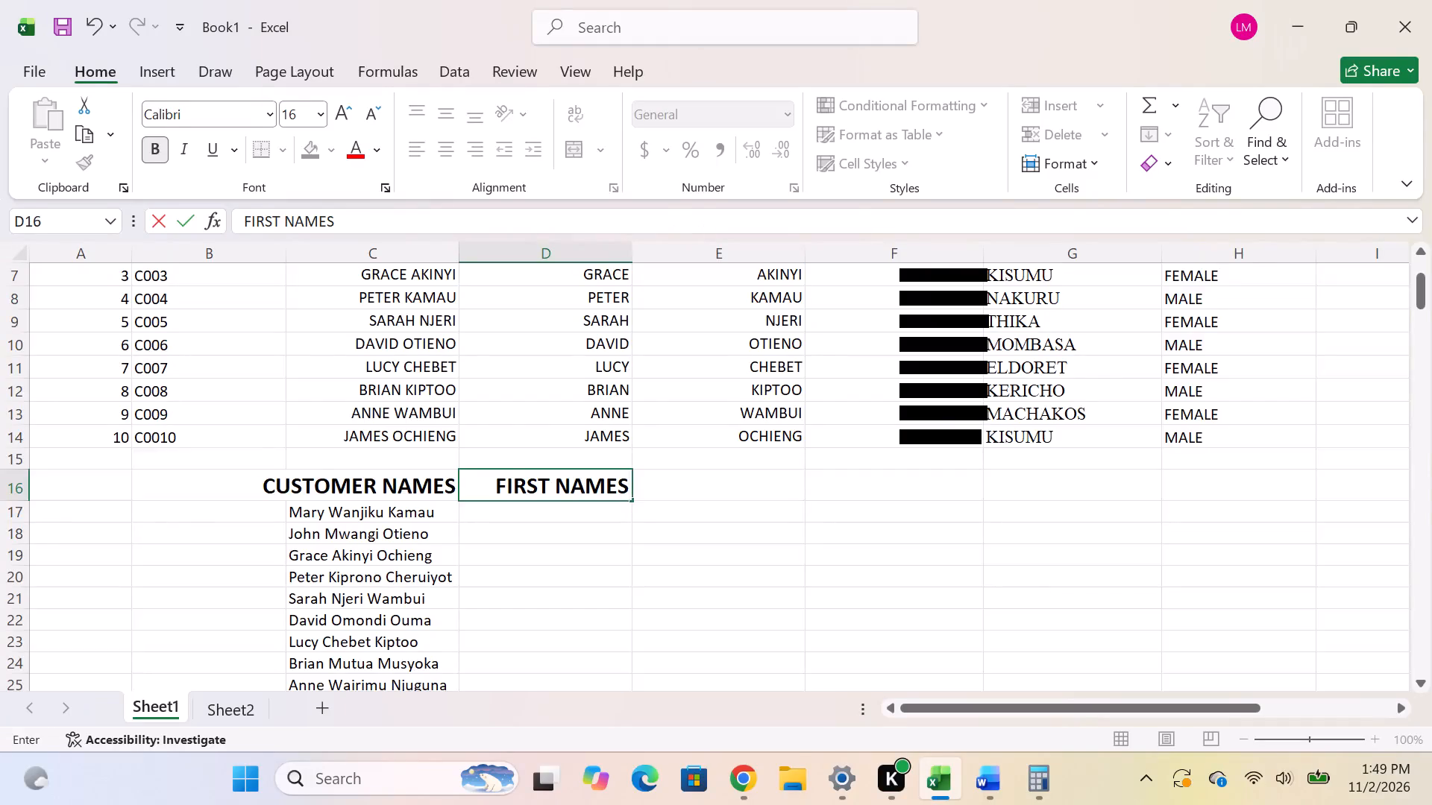
Enter the headings MIDDLE NAMES in cell E16 and LAST NAMES in cell F16, beside the FIRST NAMES heading.
scroll(793, 484, "down", 1)
double_click(725, 422)
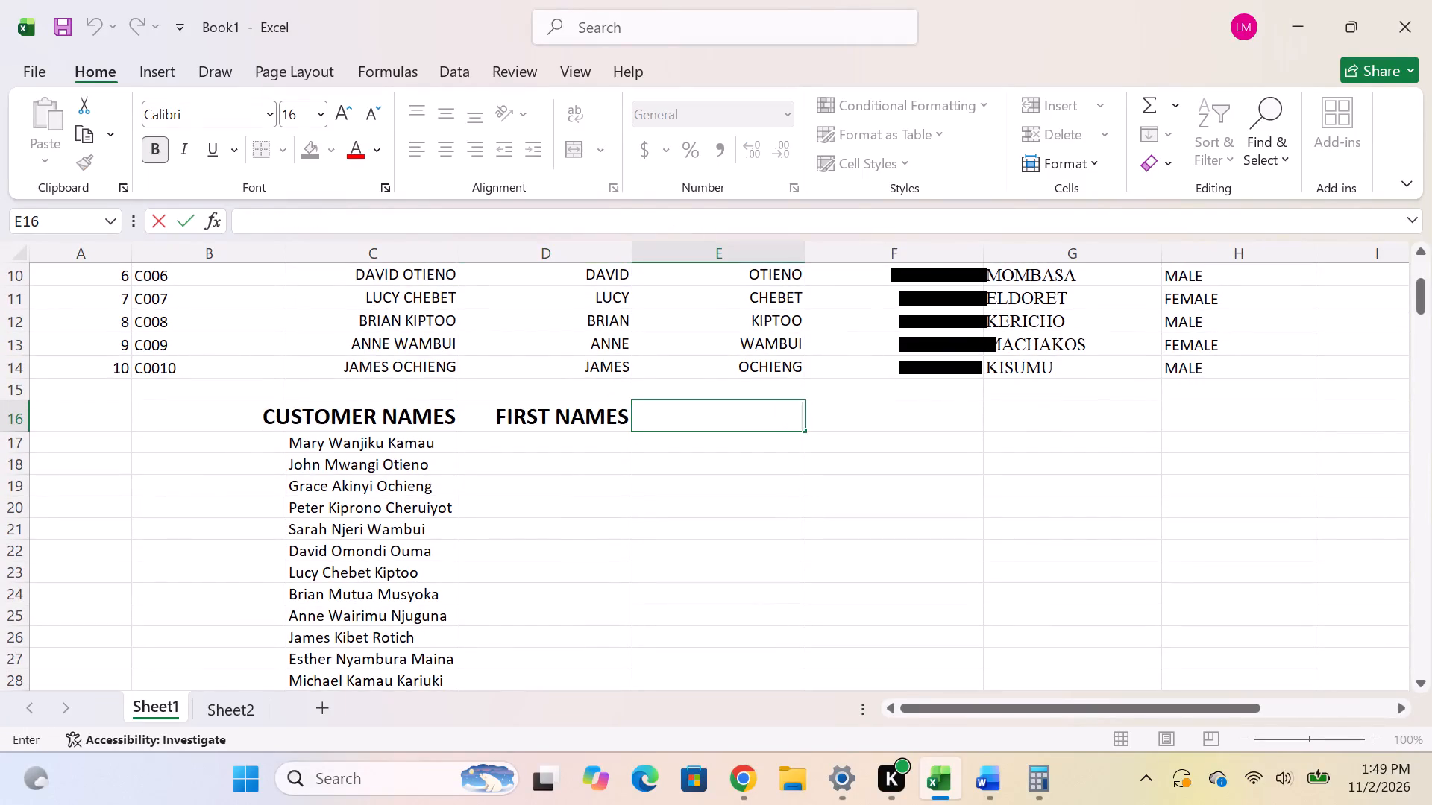
type("MI")
type("DDLE NAMES")
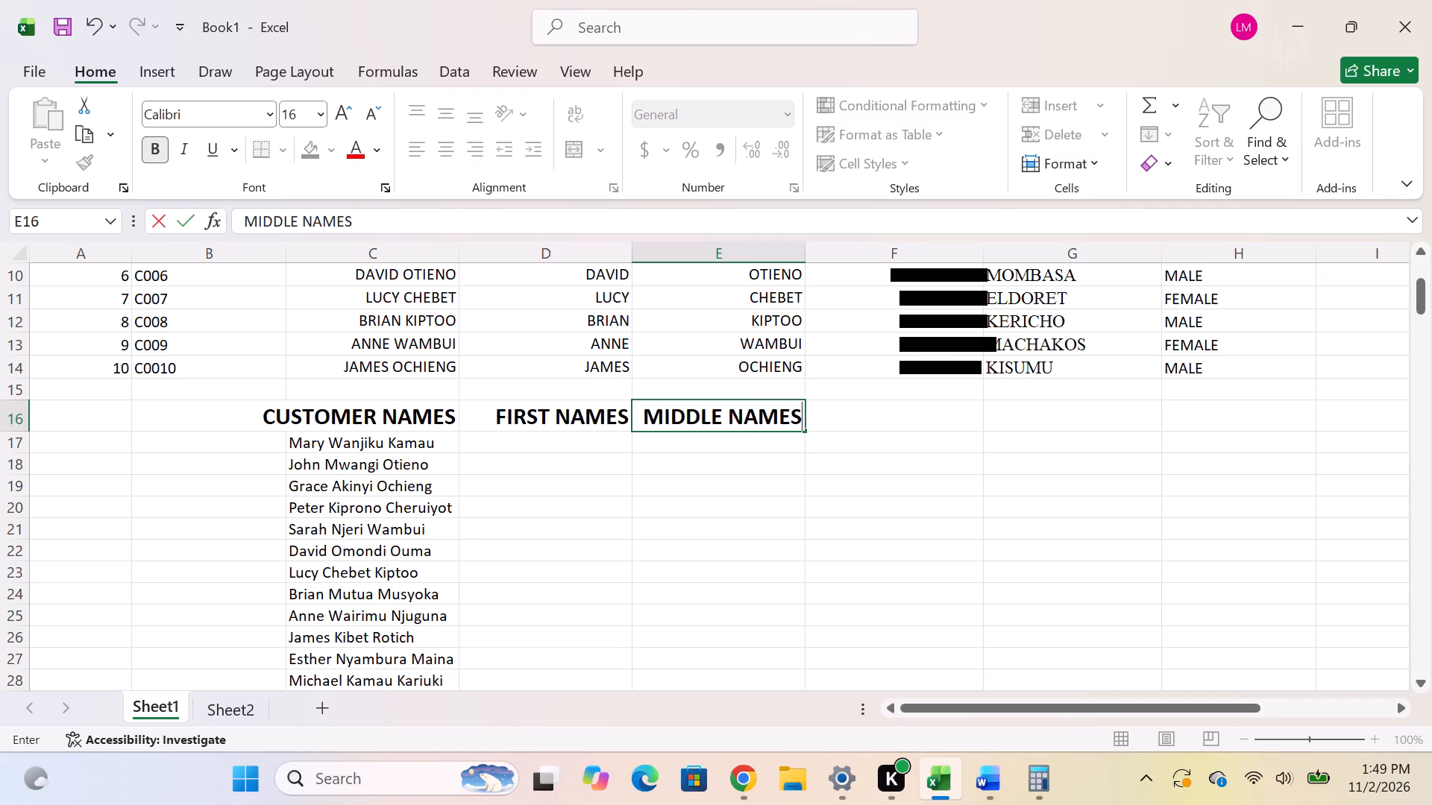
double_click(898, 413)
type("LAST NAMES")
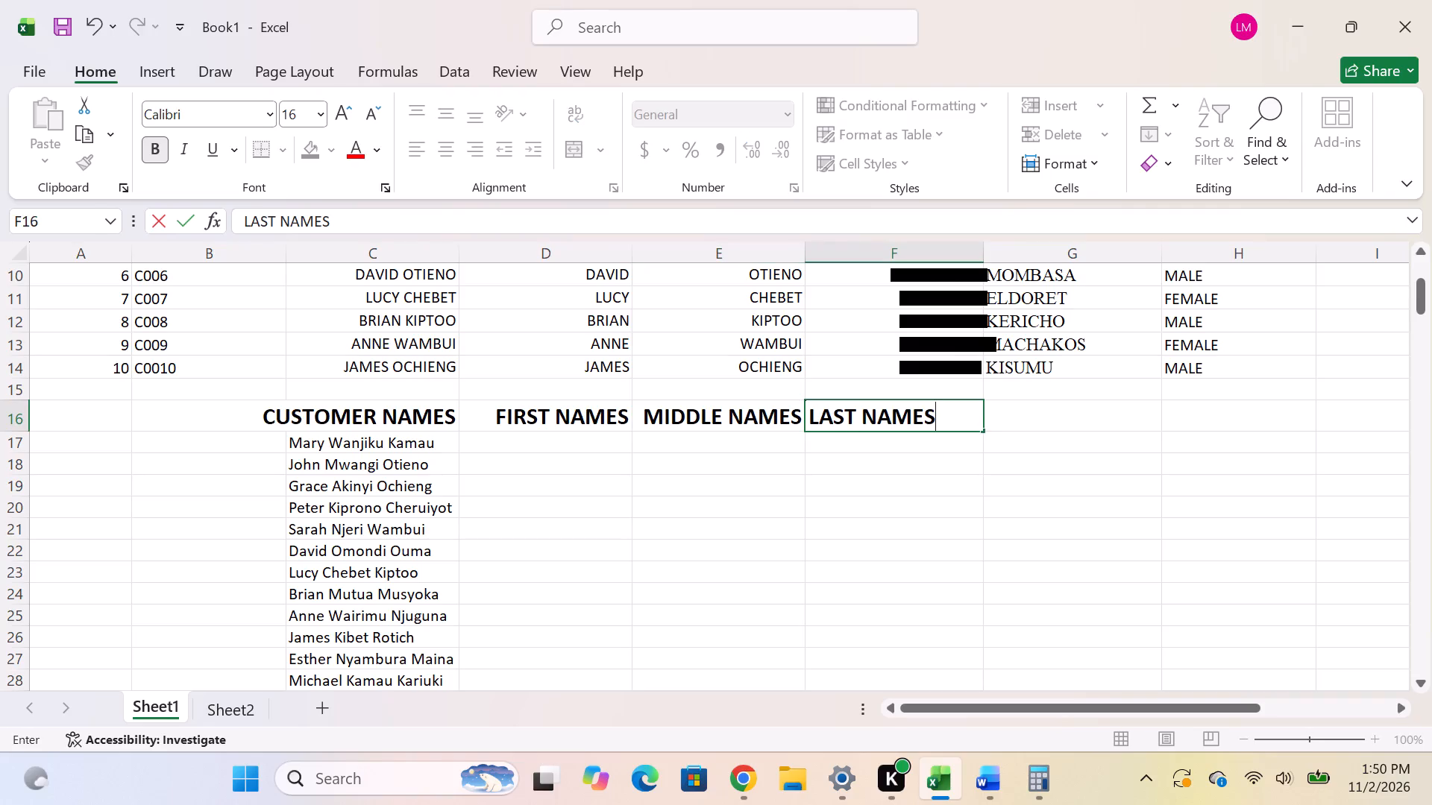
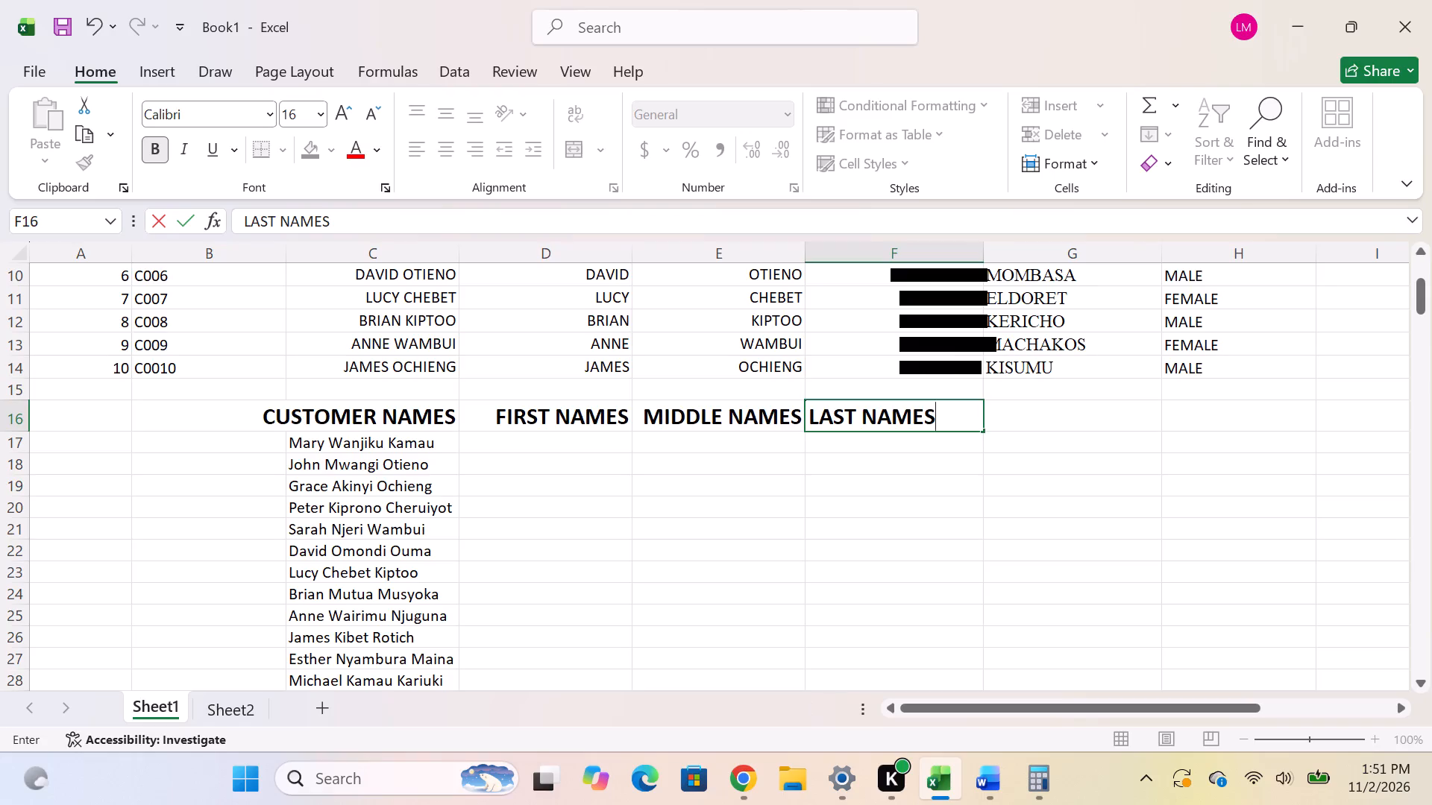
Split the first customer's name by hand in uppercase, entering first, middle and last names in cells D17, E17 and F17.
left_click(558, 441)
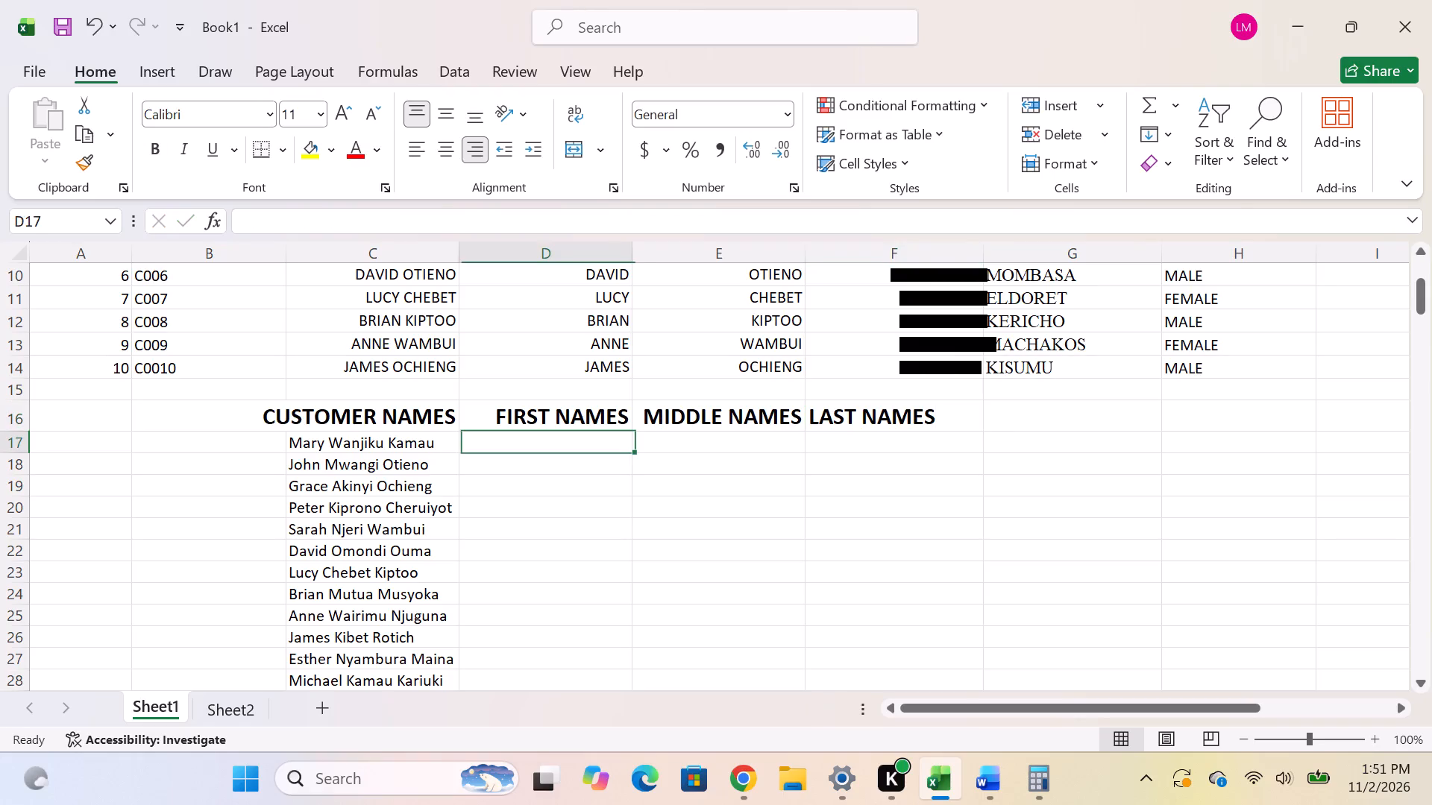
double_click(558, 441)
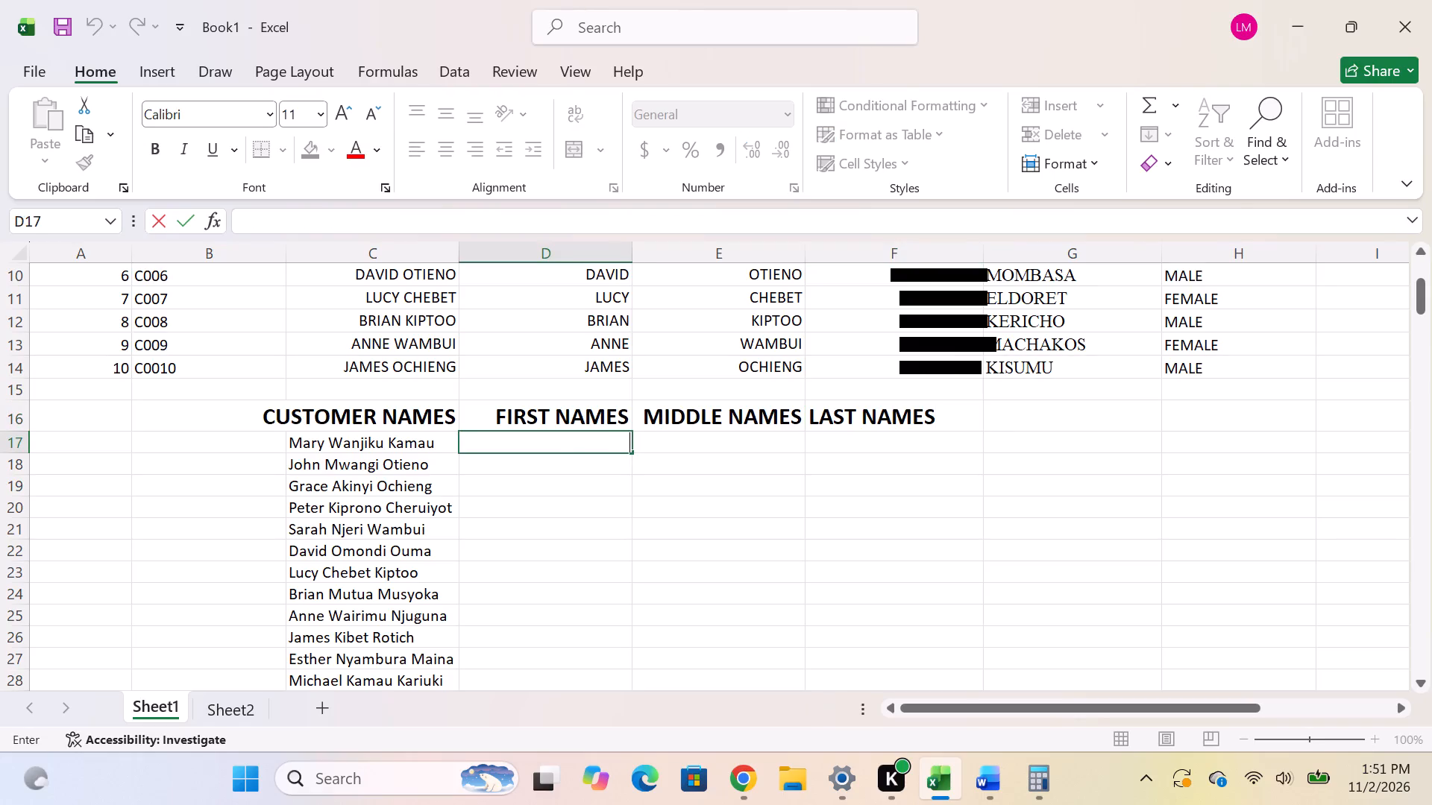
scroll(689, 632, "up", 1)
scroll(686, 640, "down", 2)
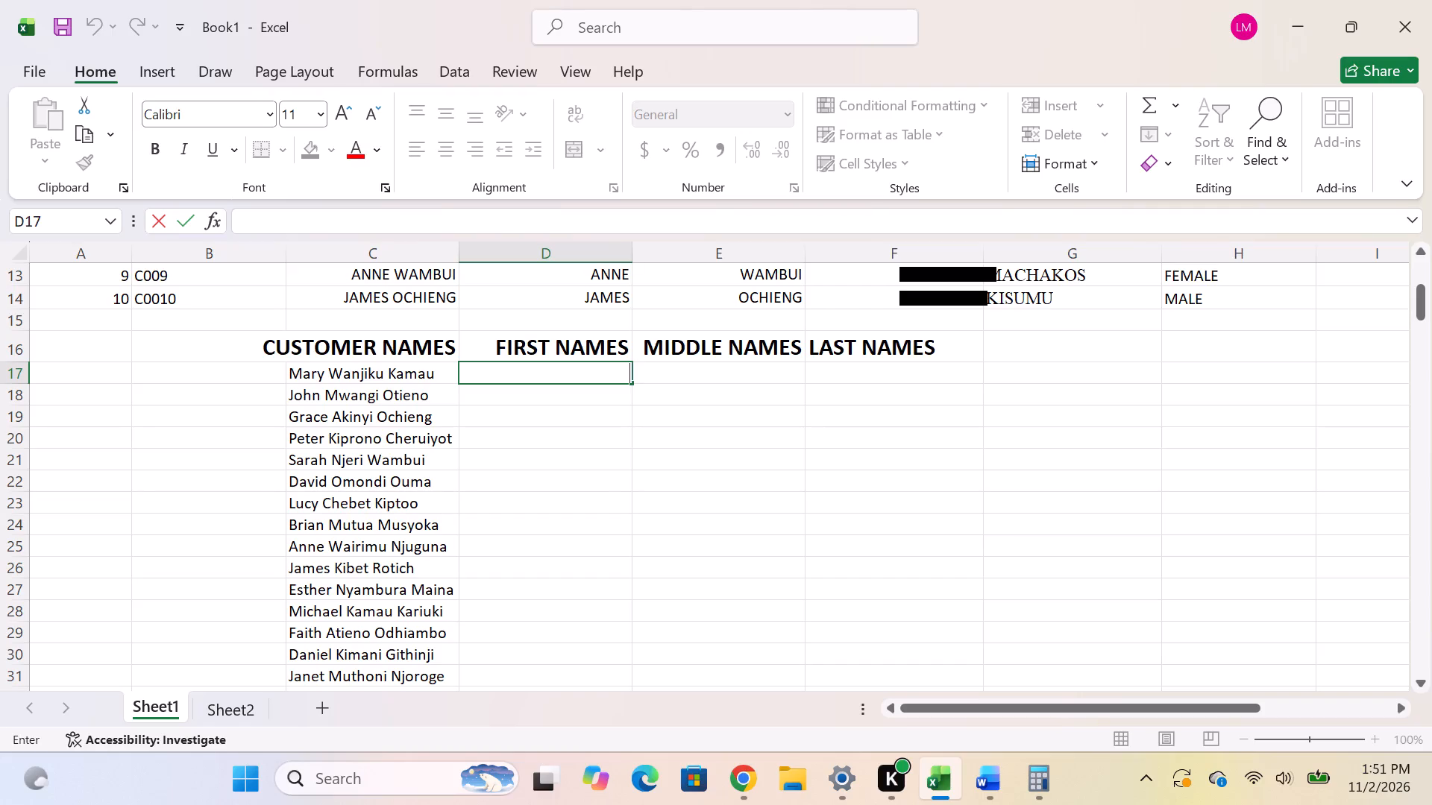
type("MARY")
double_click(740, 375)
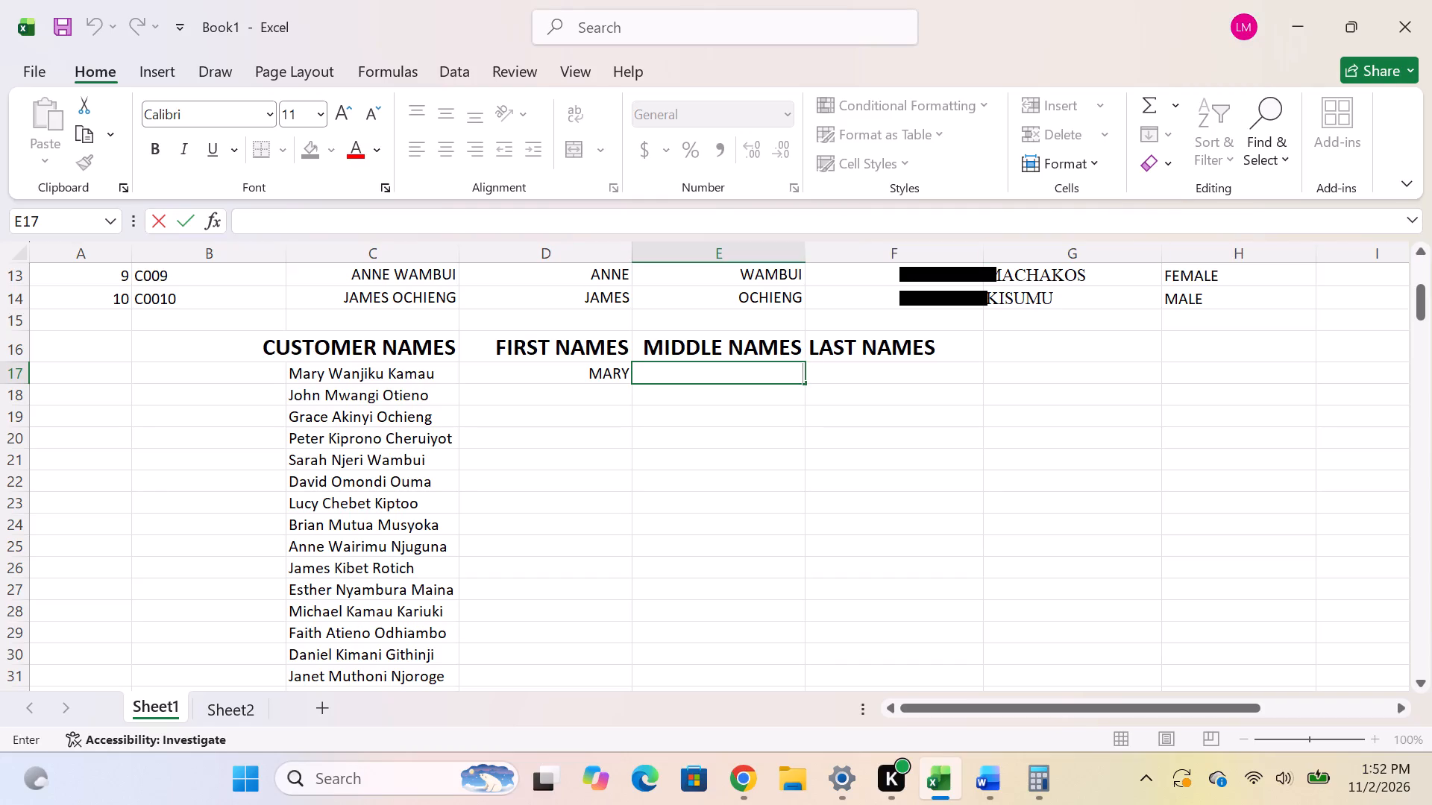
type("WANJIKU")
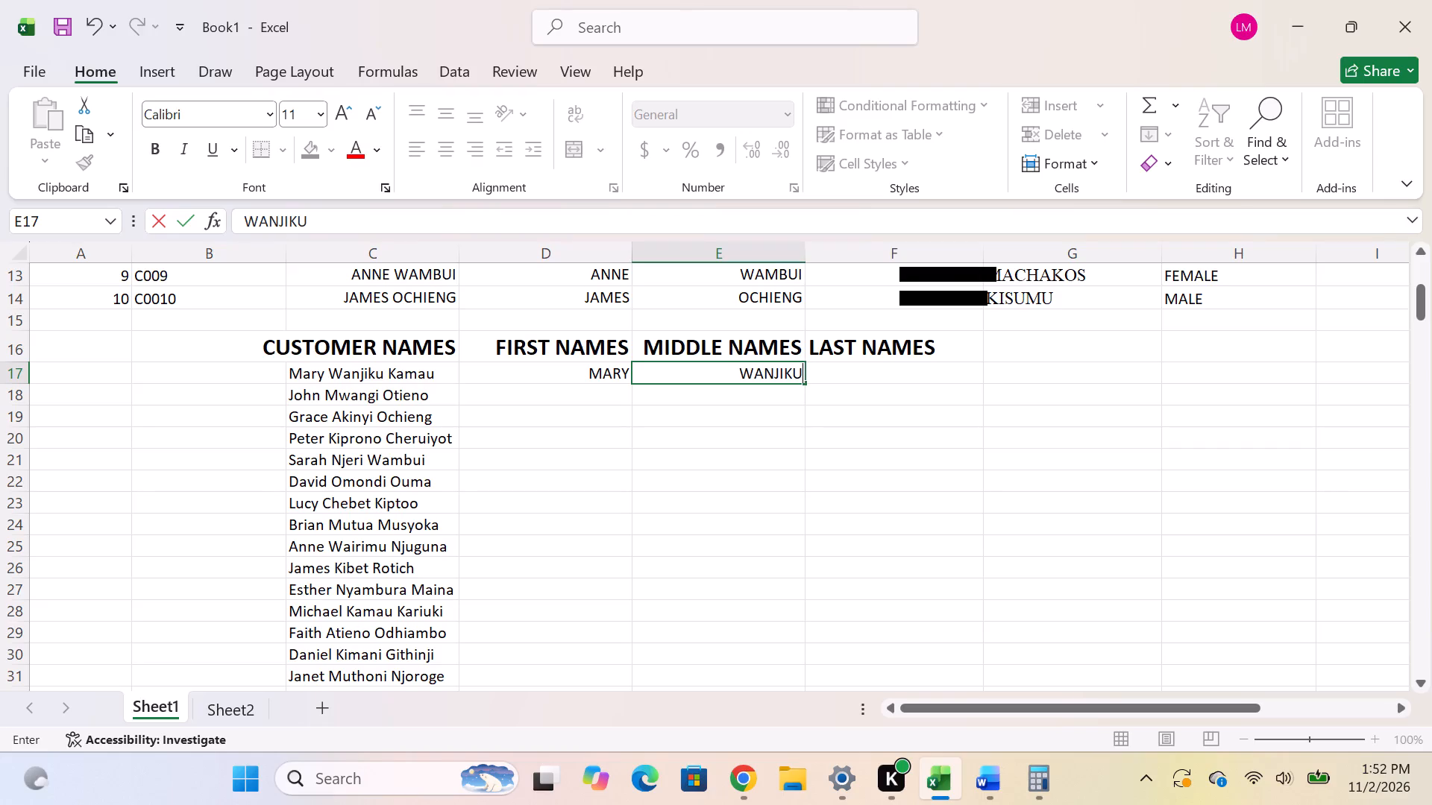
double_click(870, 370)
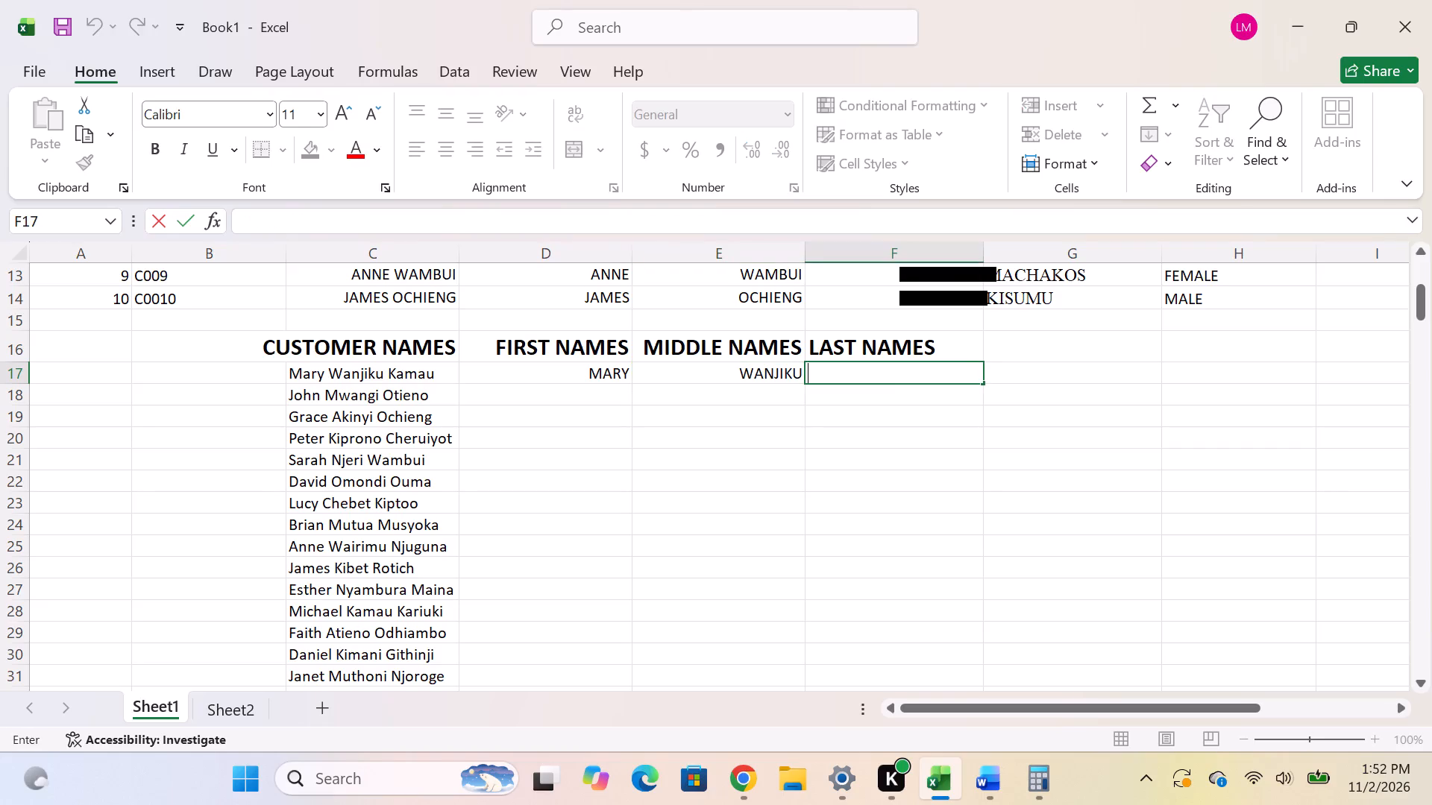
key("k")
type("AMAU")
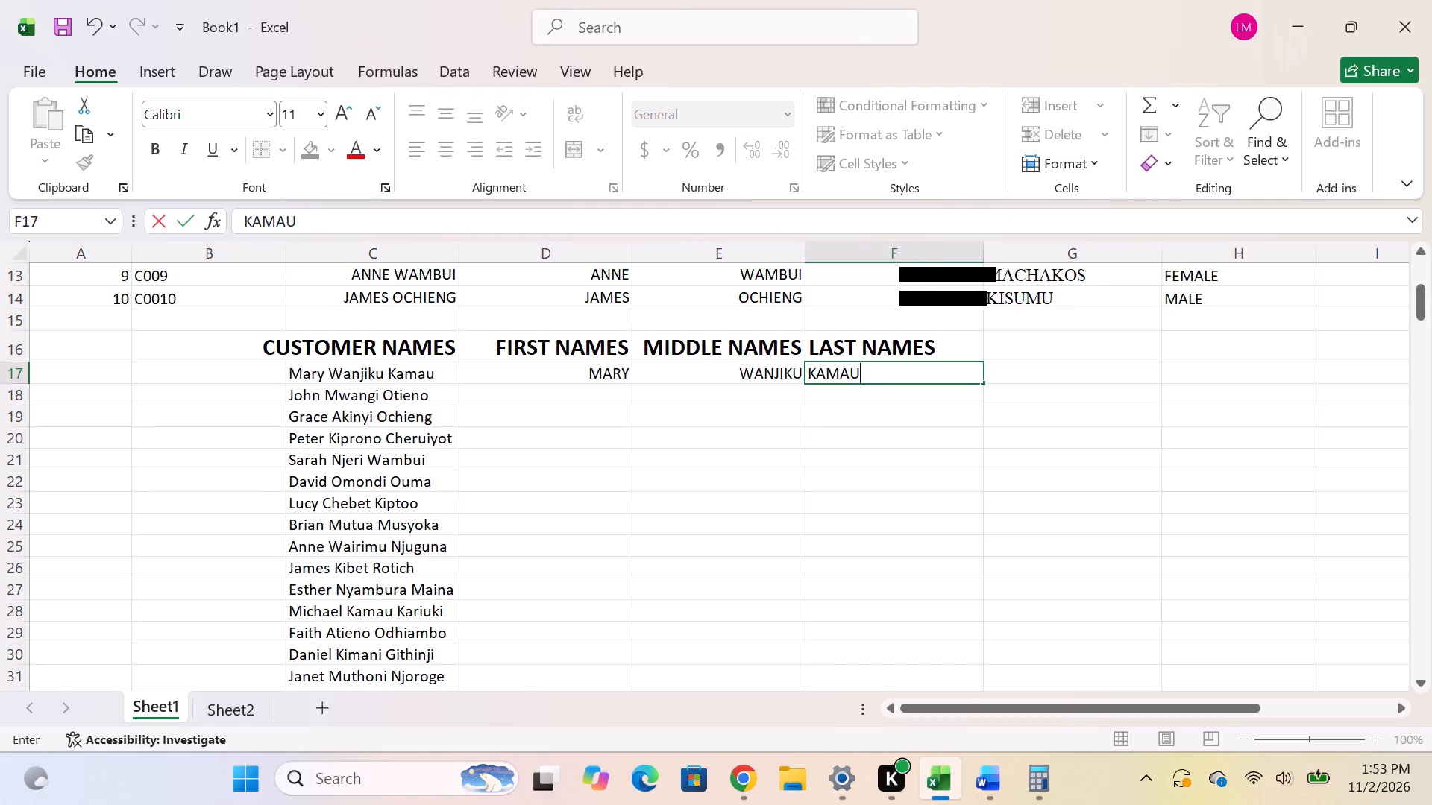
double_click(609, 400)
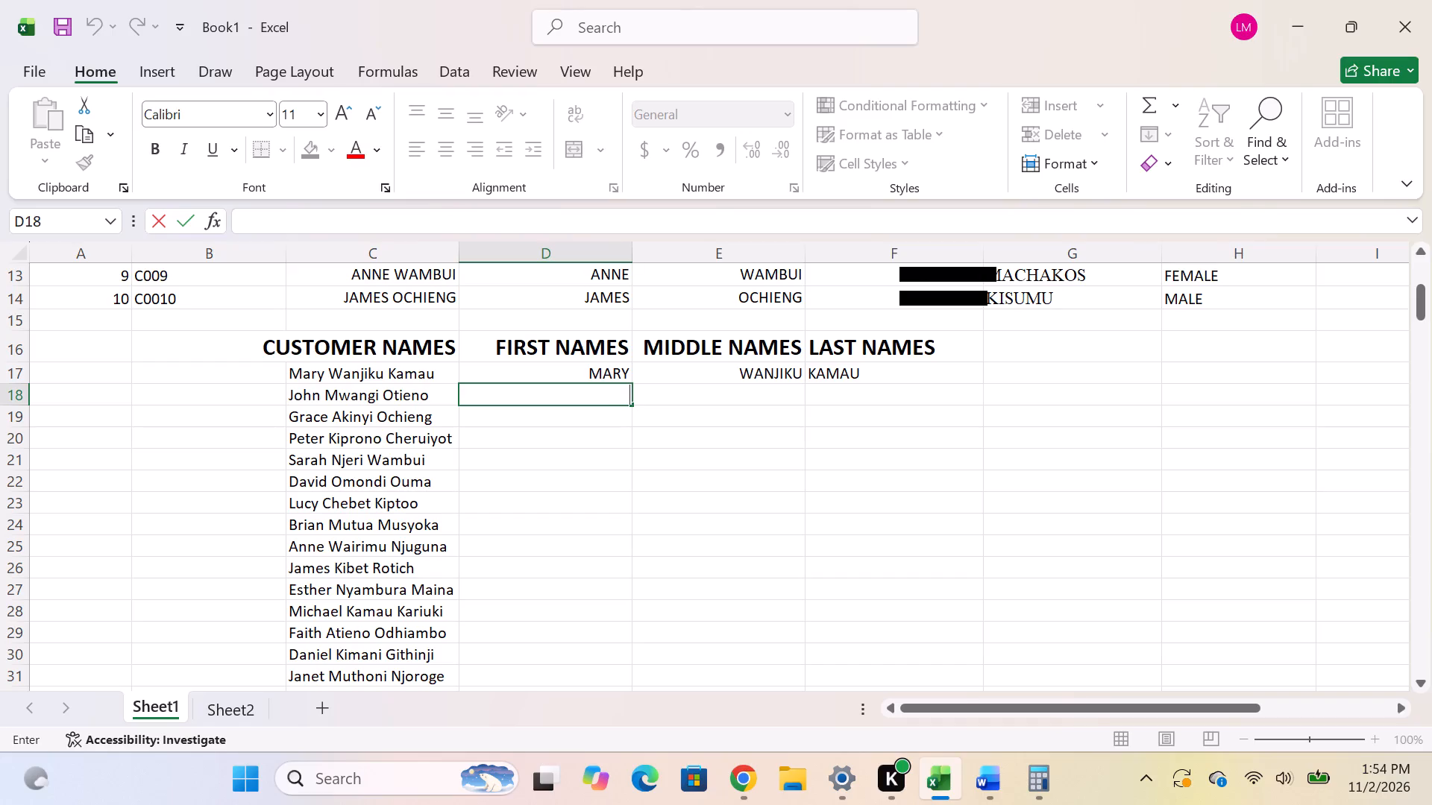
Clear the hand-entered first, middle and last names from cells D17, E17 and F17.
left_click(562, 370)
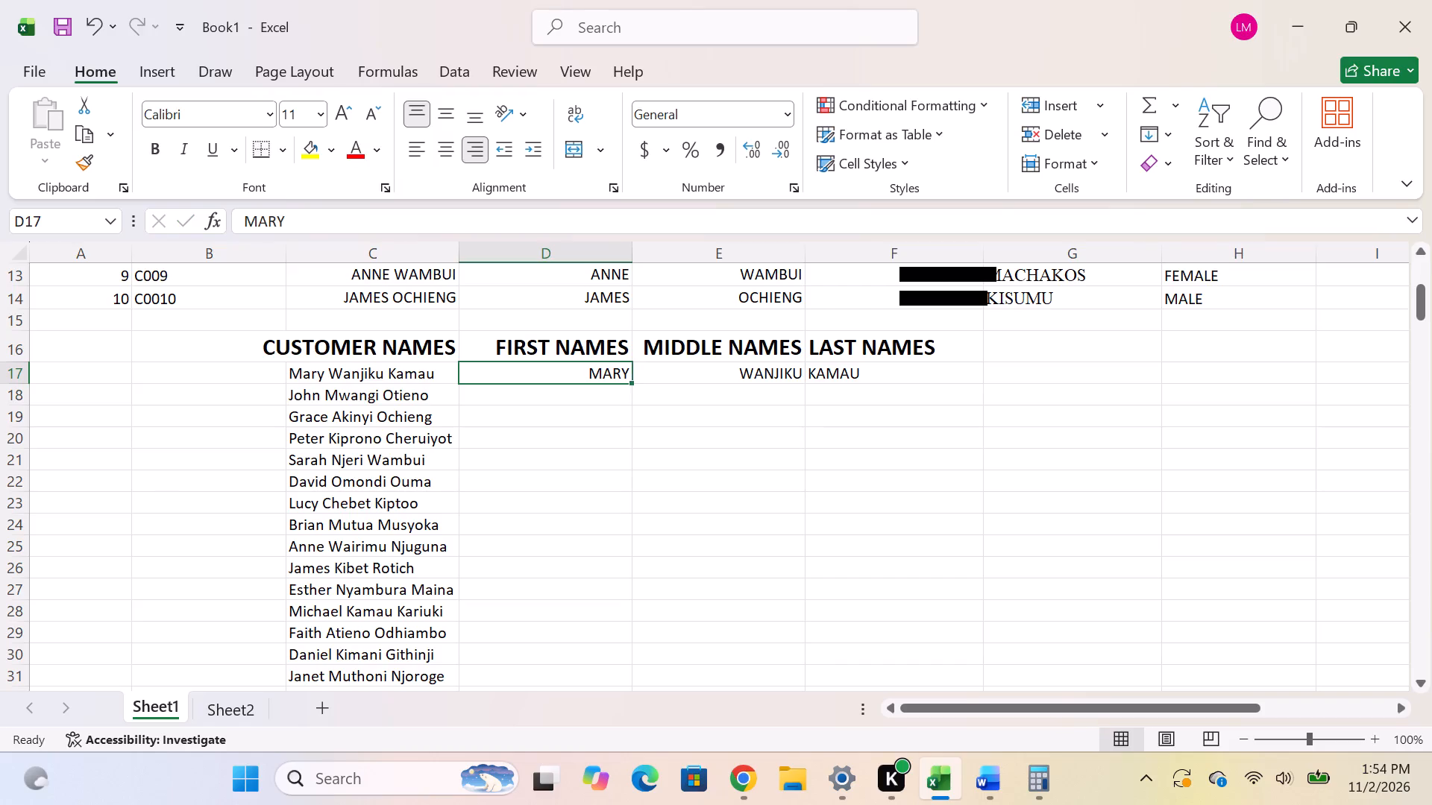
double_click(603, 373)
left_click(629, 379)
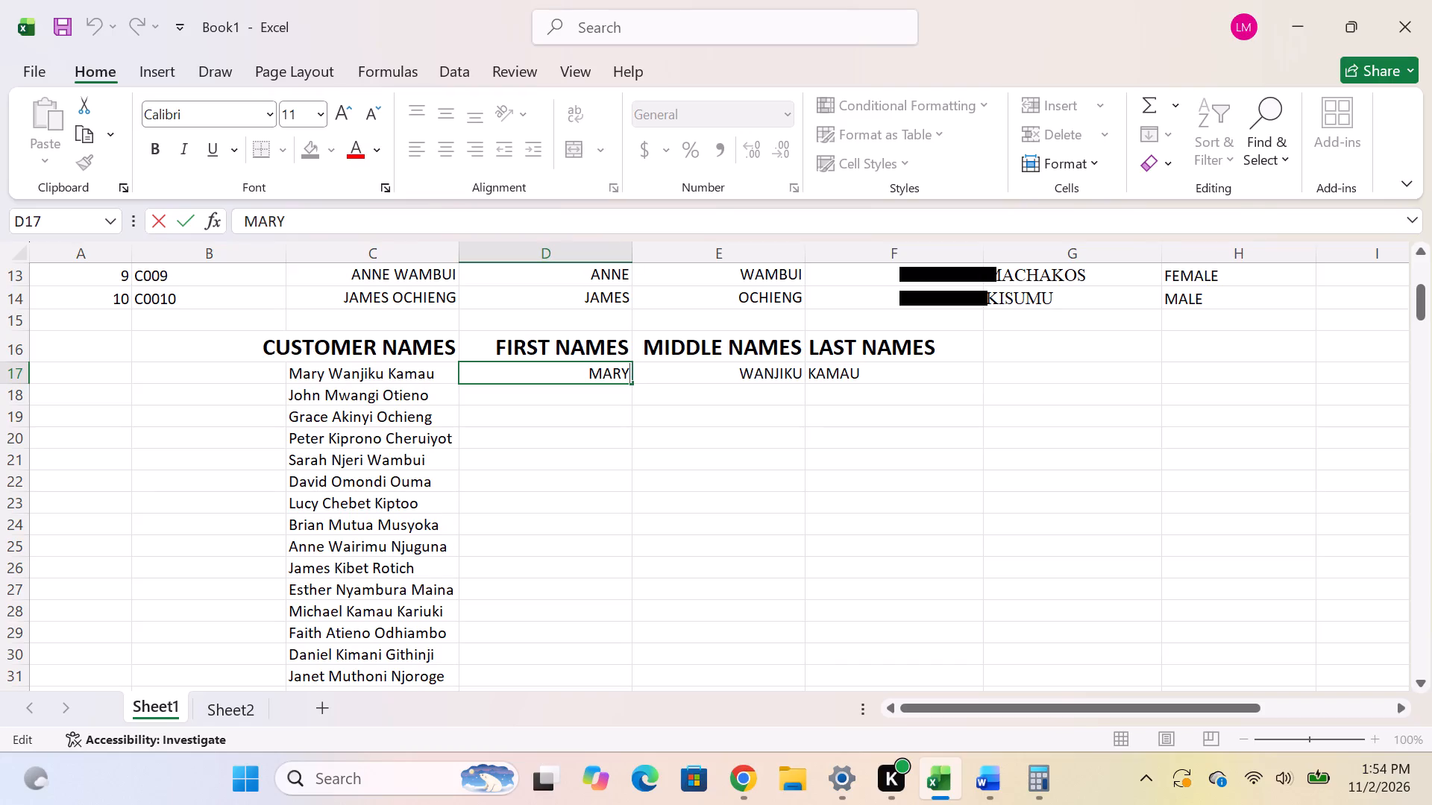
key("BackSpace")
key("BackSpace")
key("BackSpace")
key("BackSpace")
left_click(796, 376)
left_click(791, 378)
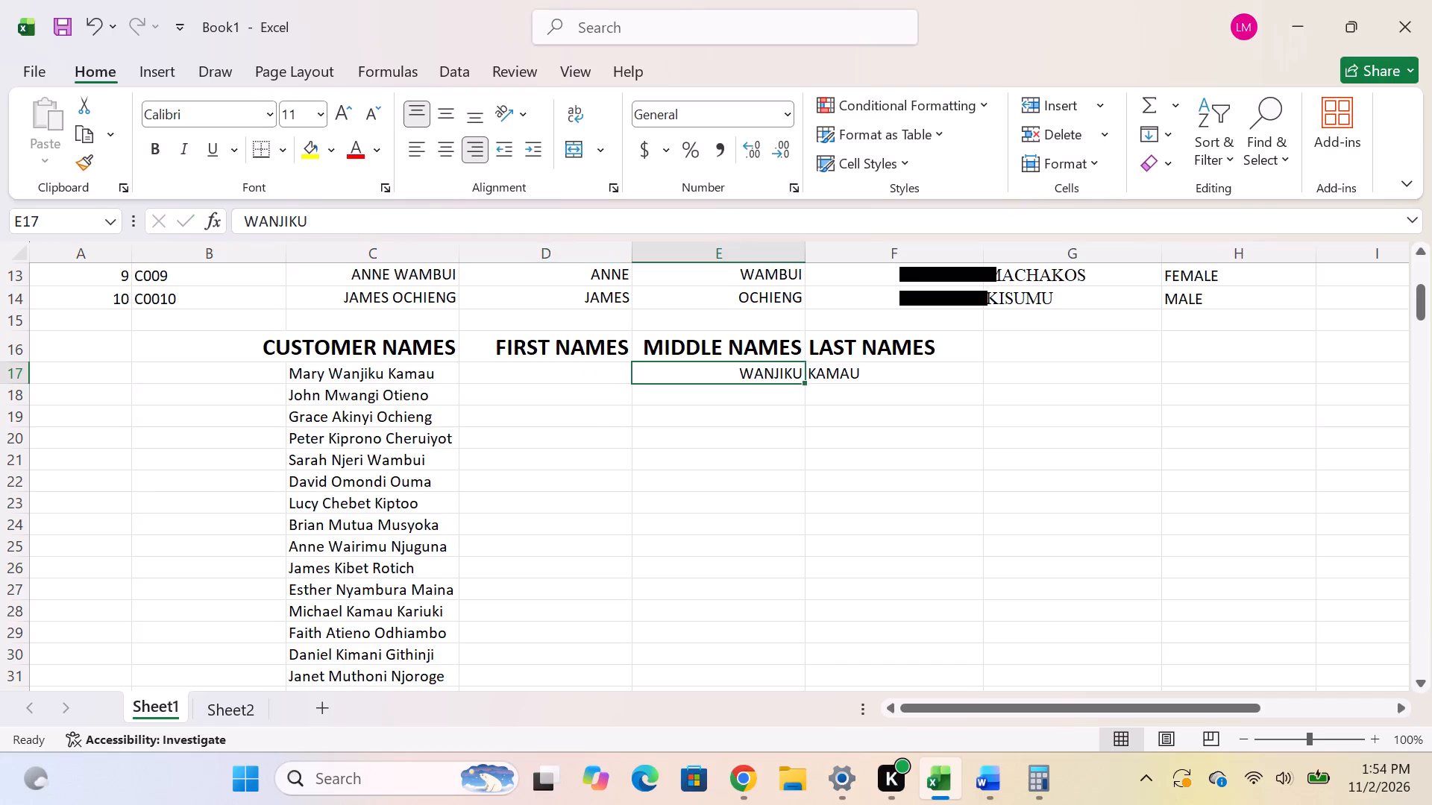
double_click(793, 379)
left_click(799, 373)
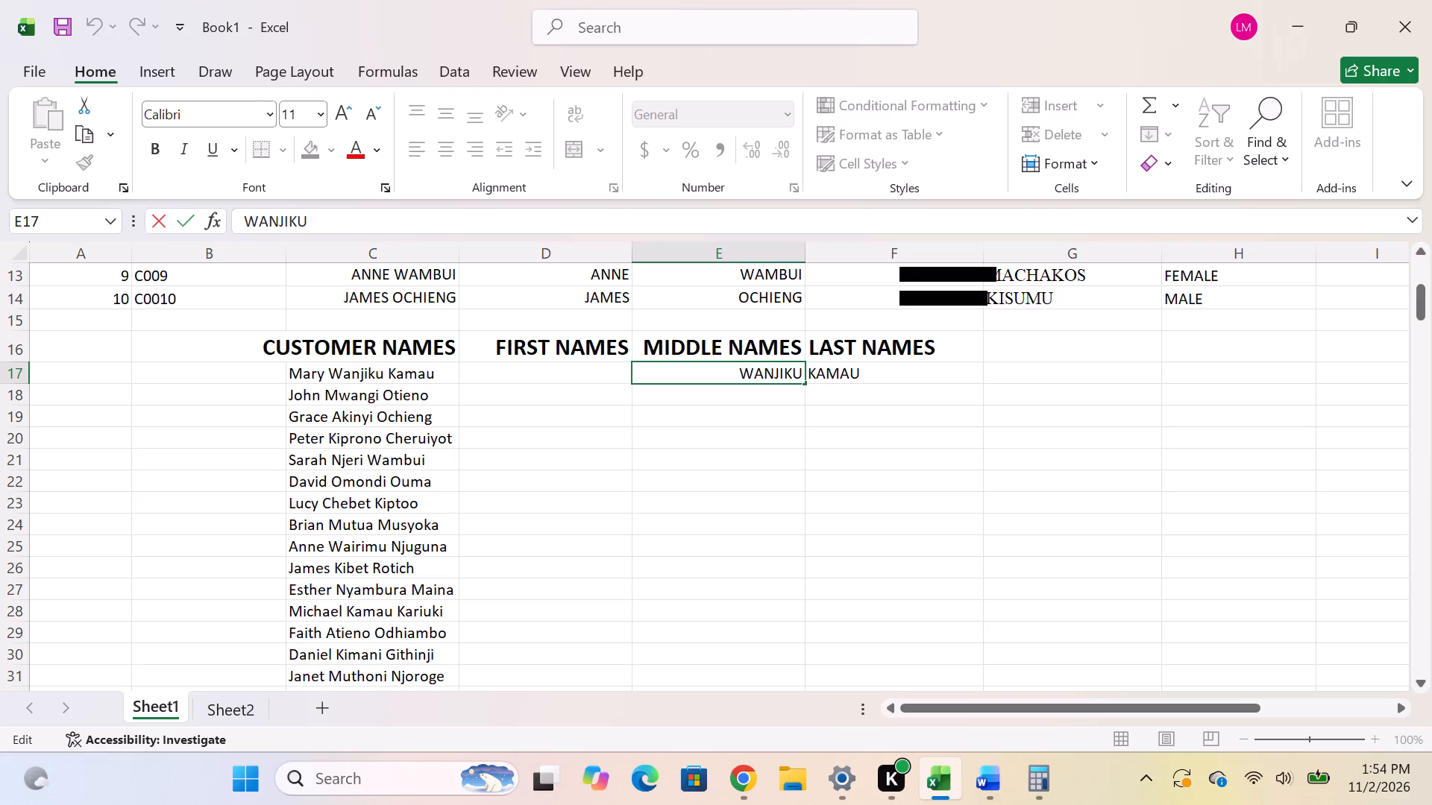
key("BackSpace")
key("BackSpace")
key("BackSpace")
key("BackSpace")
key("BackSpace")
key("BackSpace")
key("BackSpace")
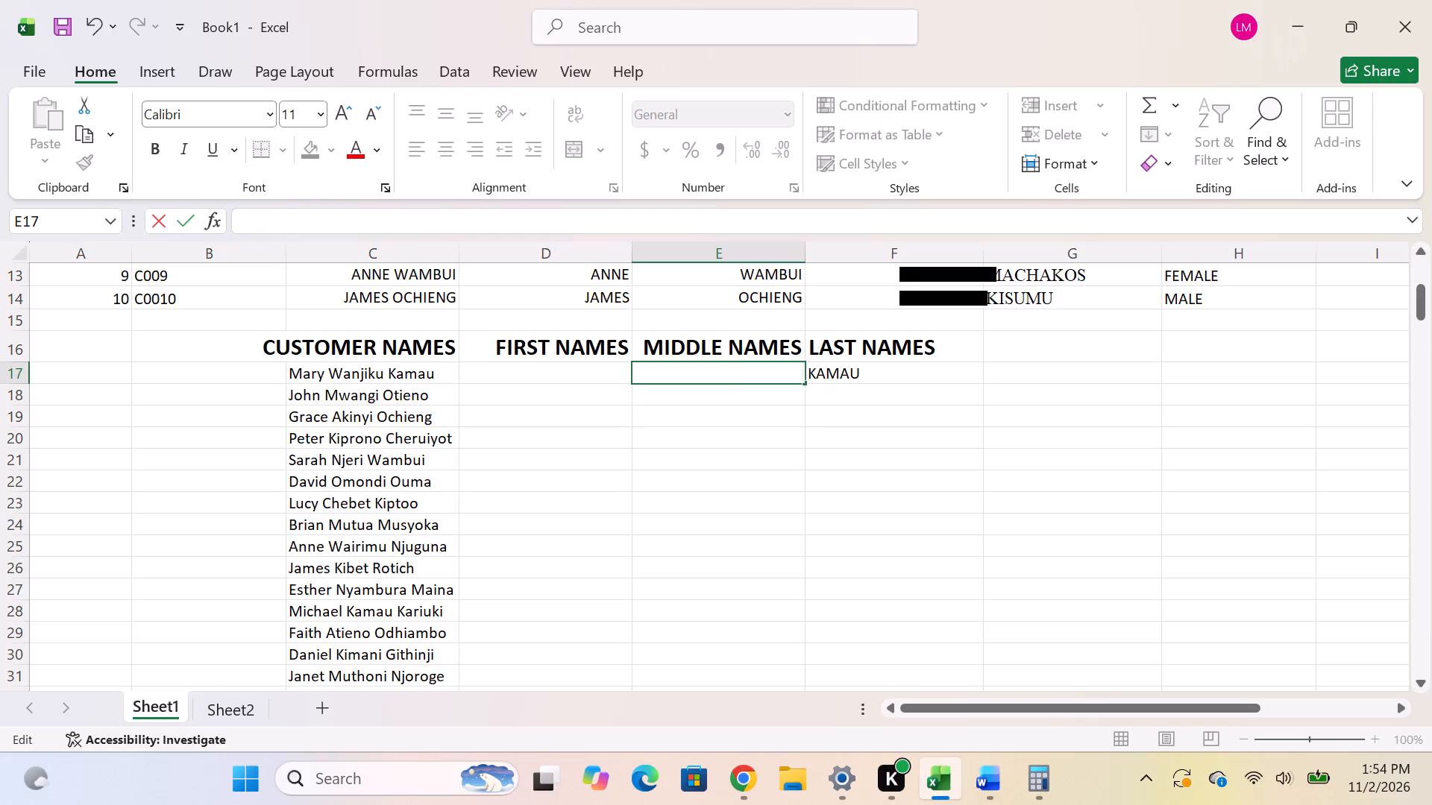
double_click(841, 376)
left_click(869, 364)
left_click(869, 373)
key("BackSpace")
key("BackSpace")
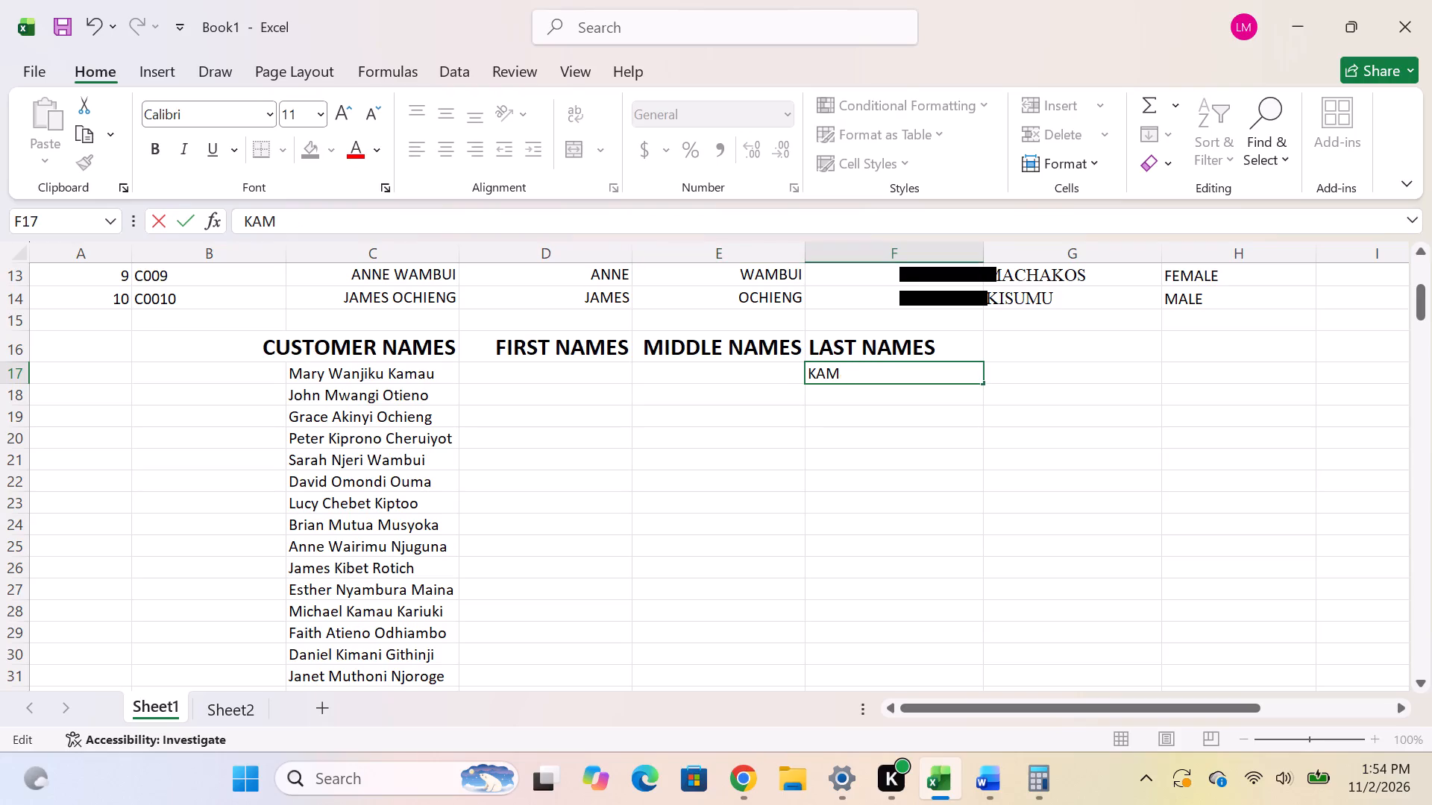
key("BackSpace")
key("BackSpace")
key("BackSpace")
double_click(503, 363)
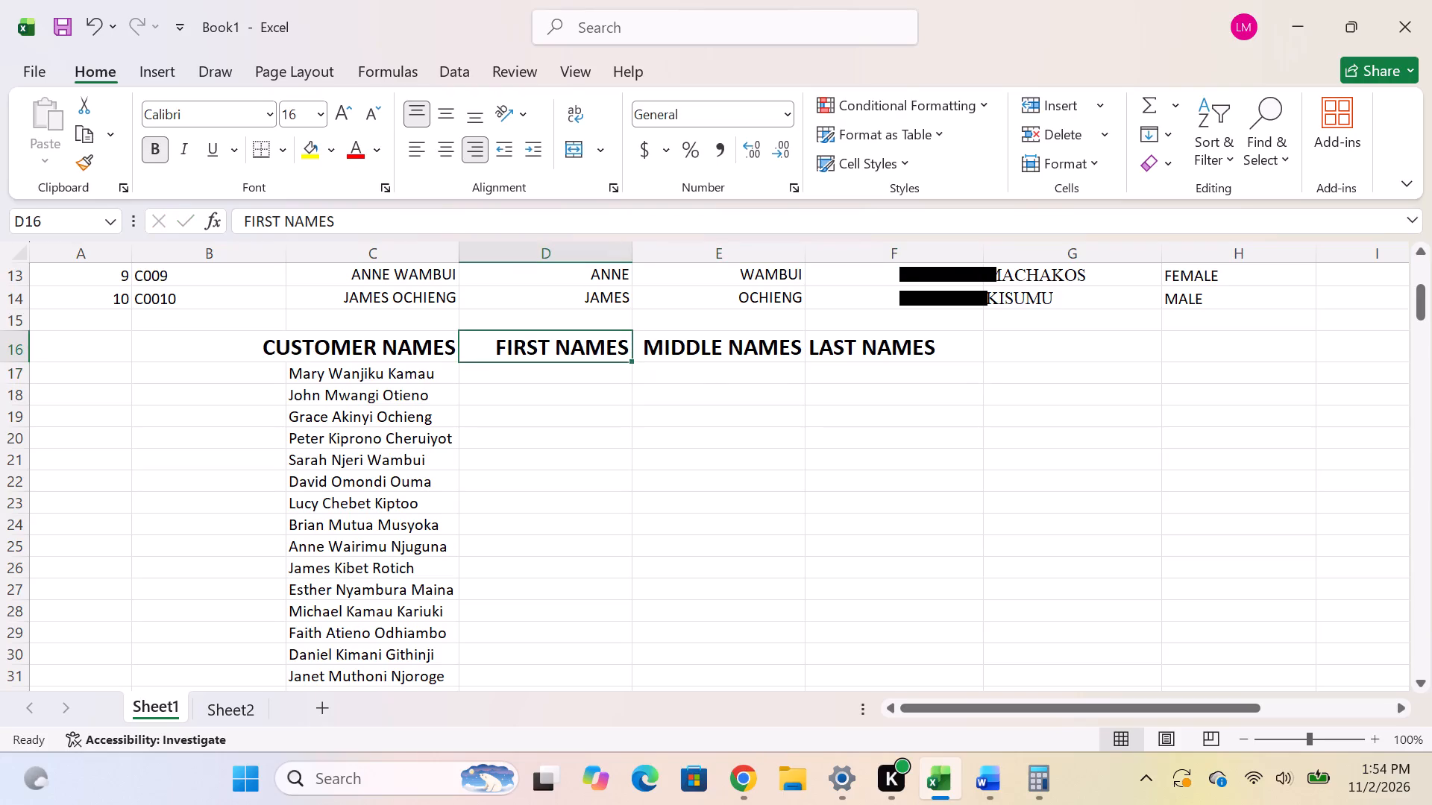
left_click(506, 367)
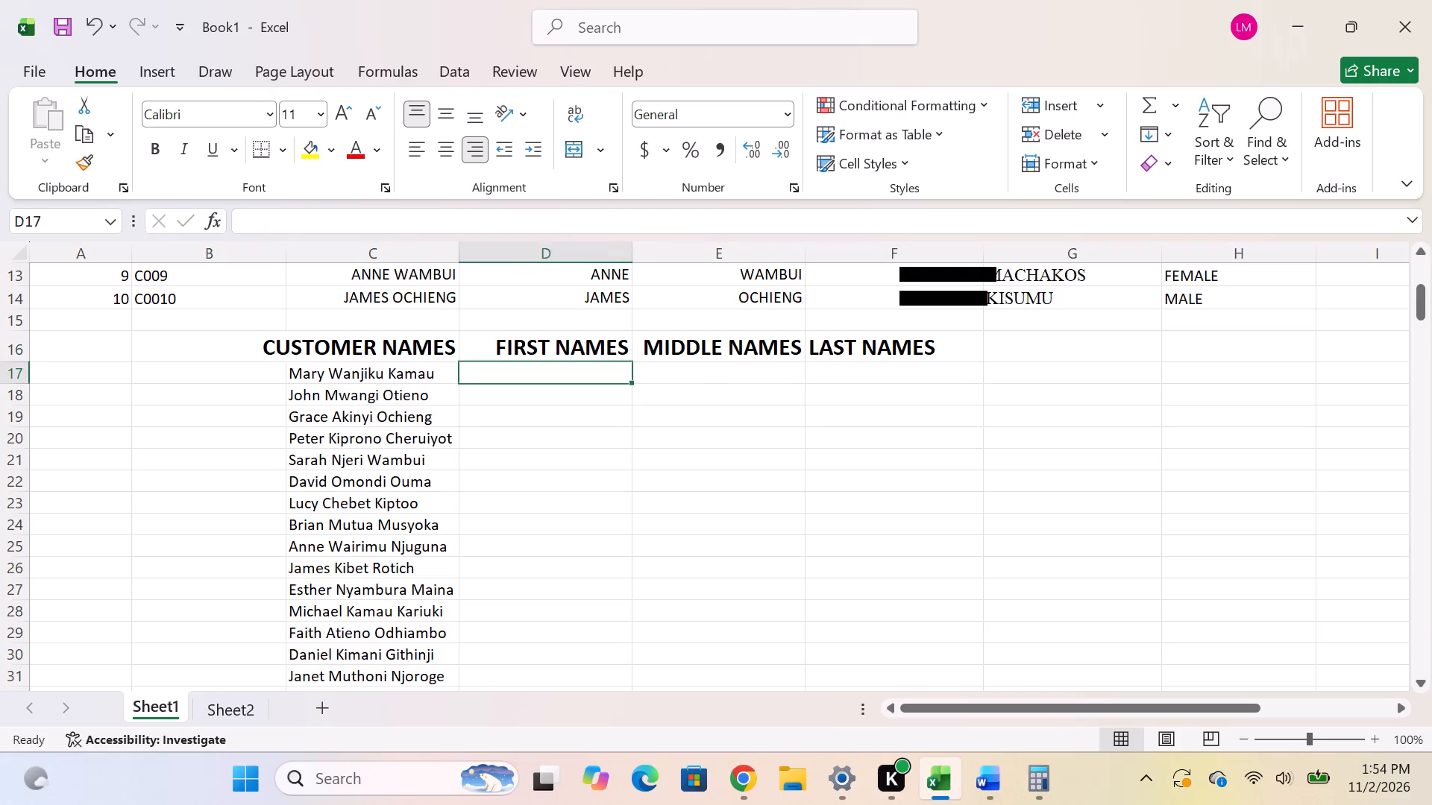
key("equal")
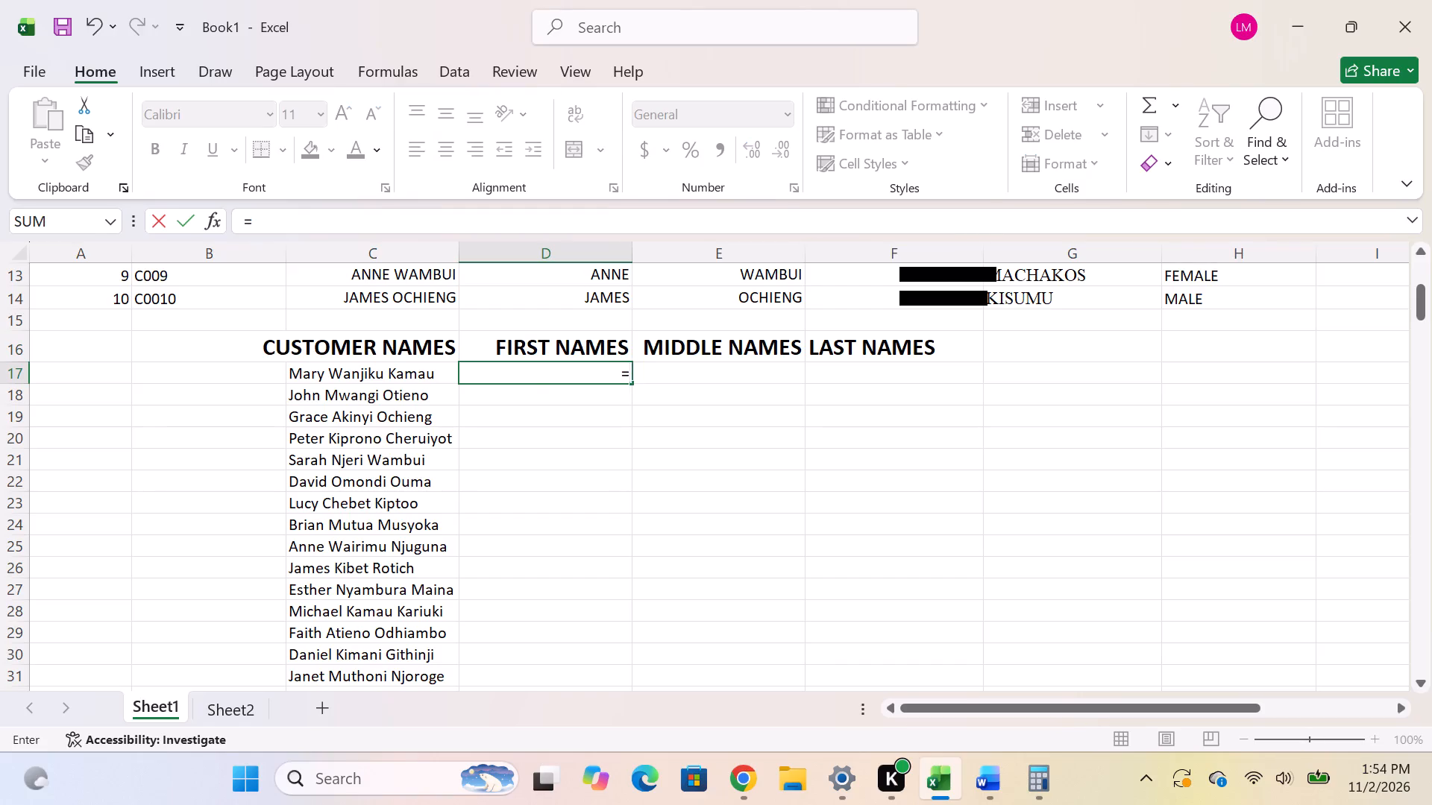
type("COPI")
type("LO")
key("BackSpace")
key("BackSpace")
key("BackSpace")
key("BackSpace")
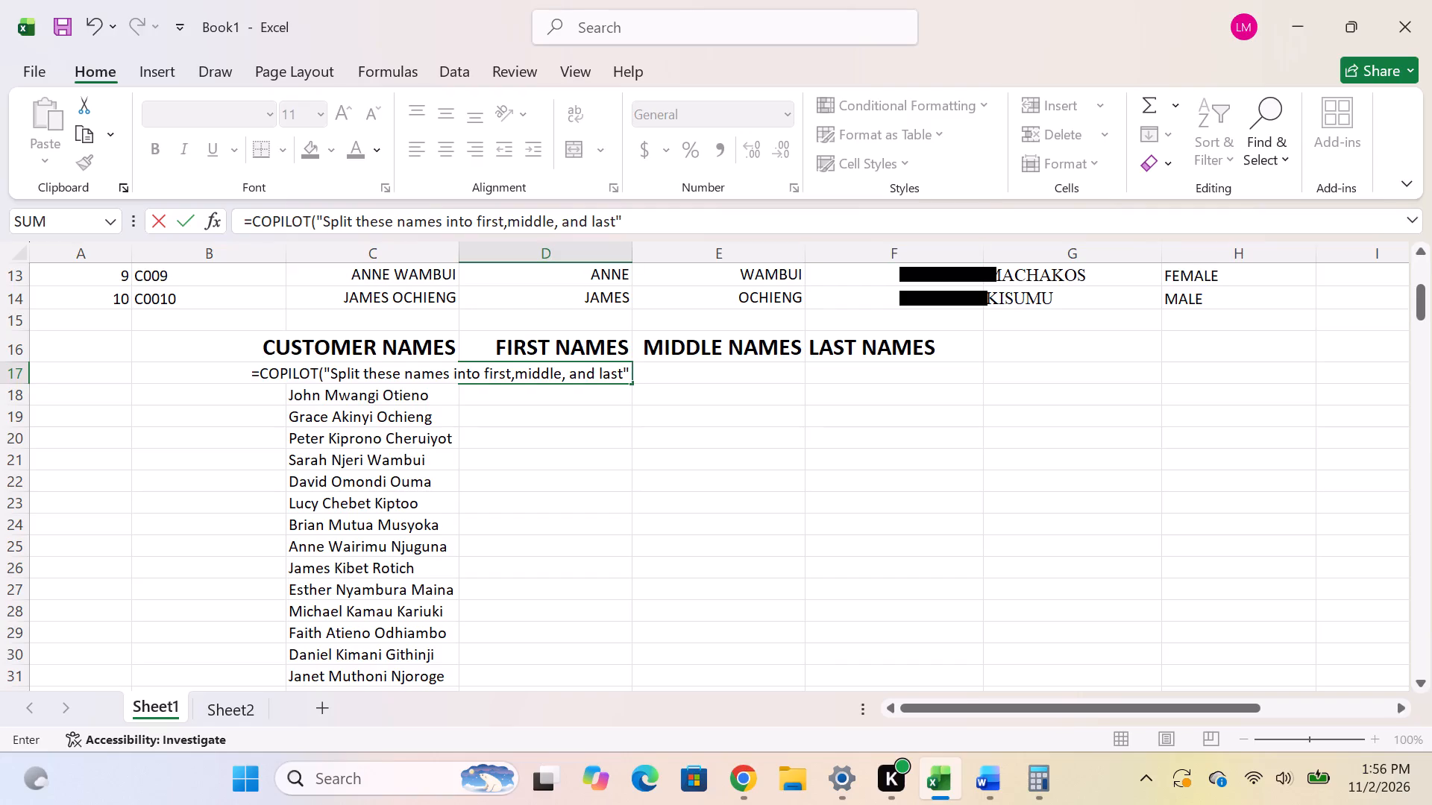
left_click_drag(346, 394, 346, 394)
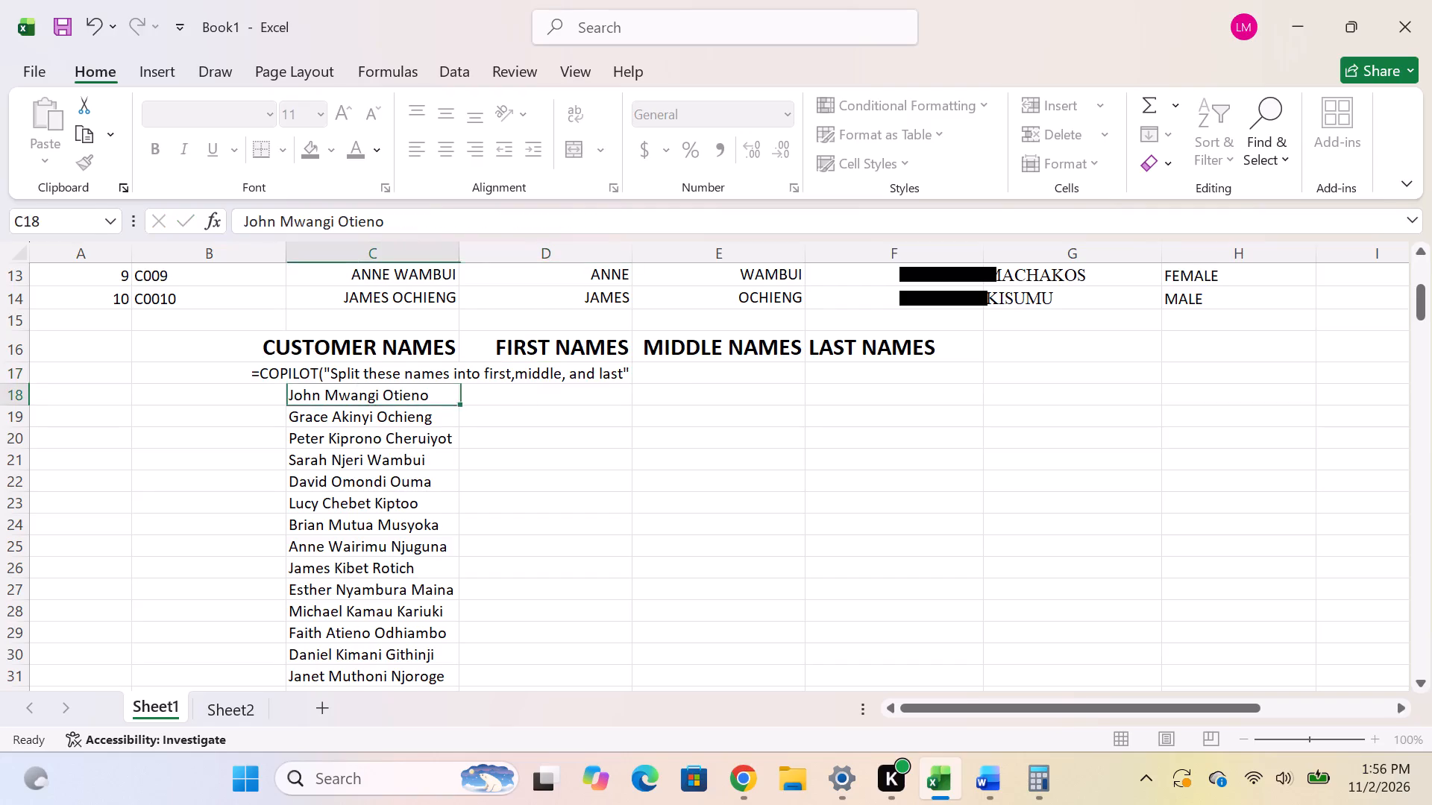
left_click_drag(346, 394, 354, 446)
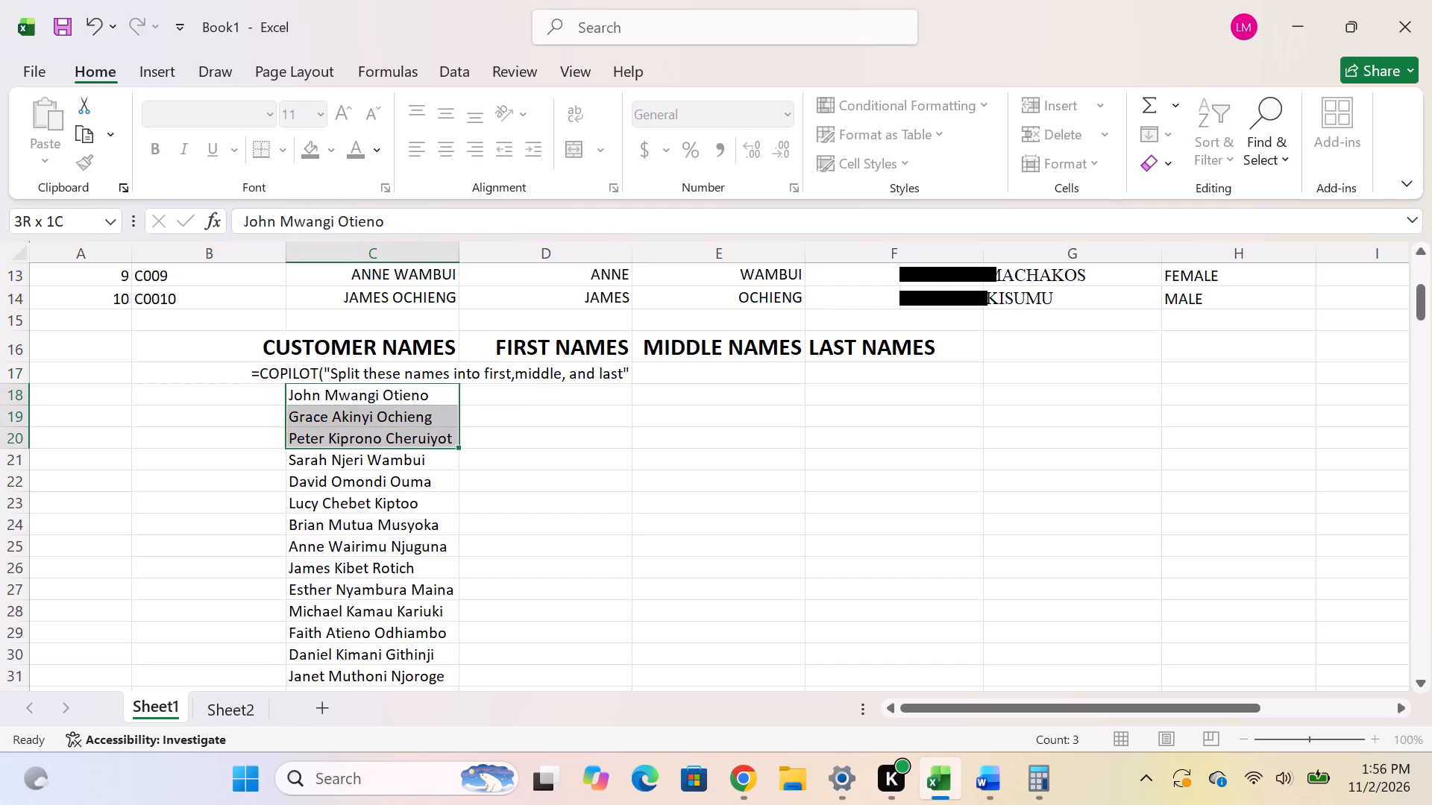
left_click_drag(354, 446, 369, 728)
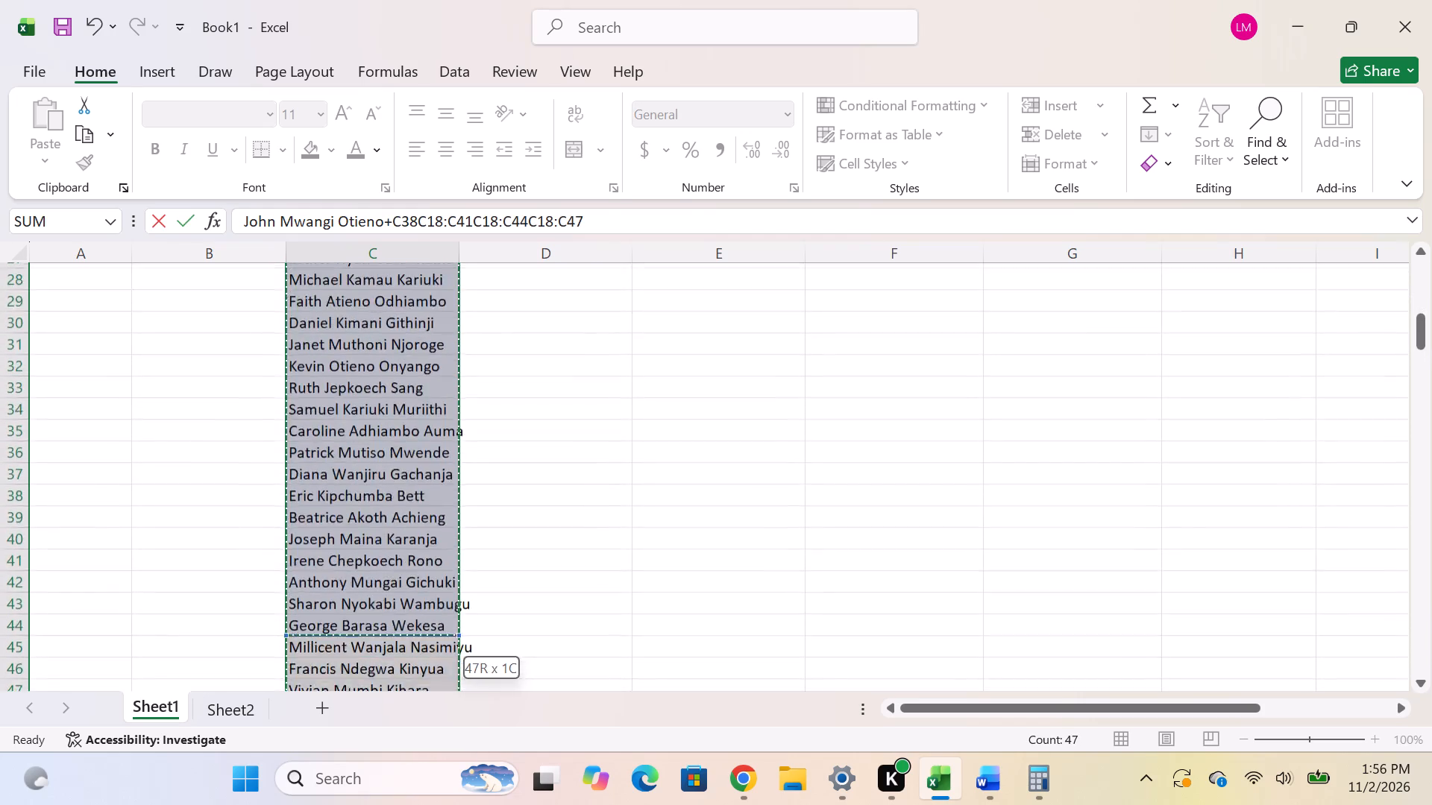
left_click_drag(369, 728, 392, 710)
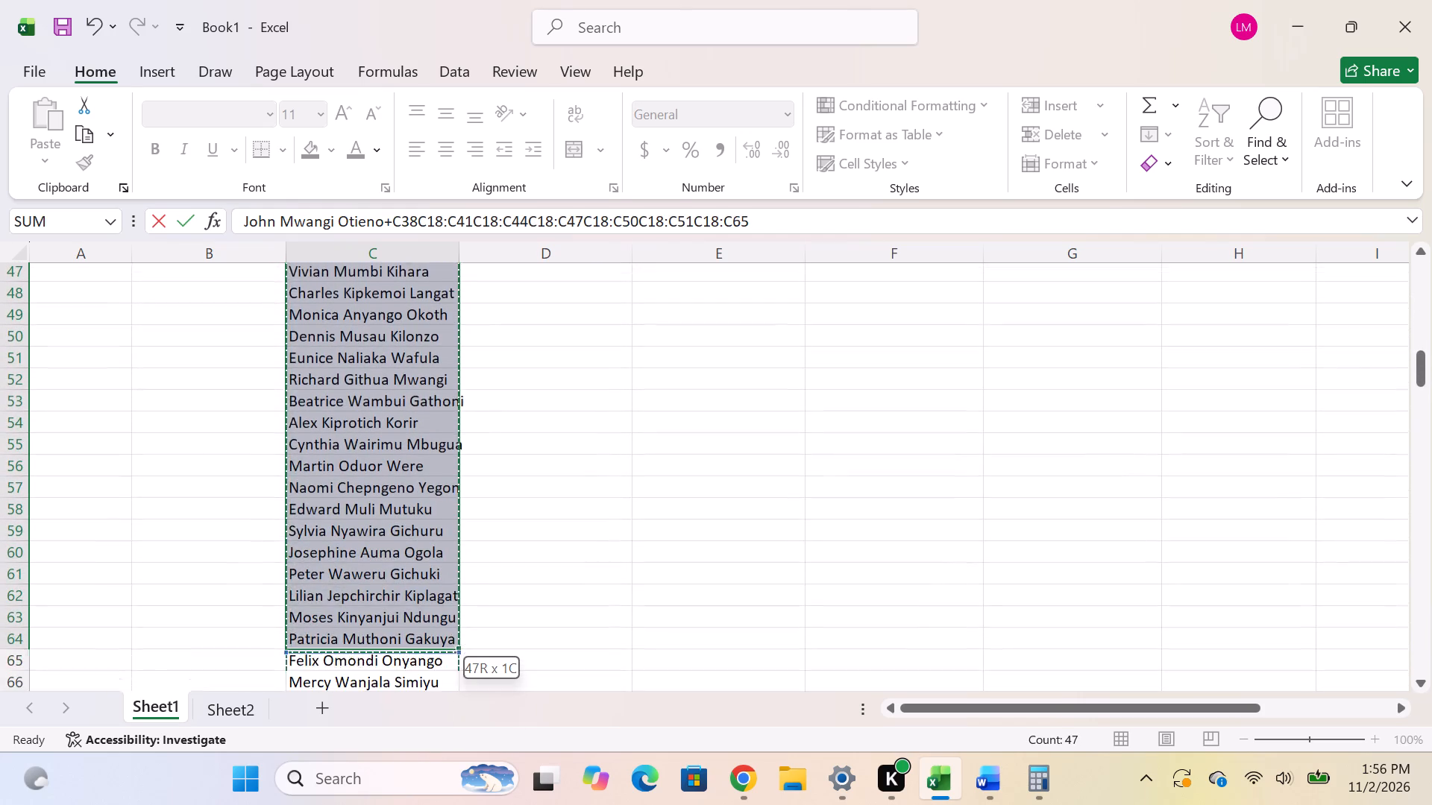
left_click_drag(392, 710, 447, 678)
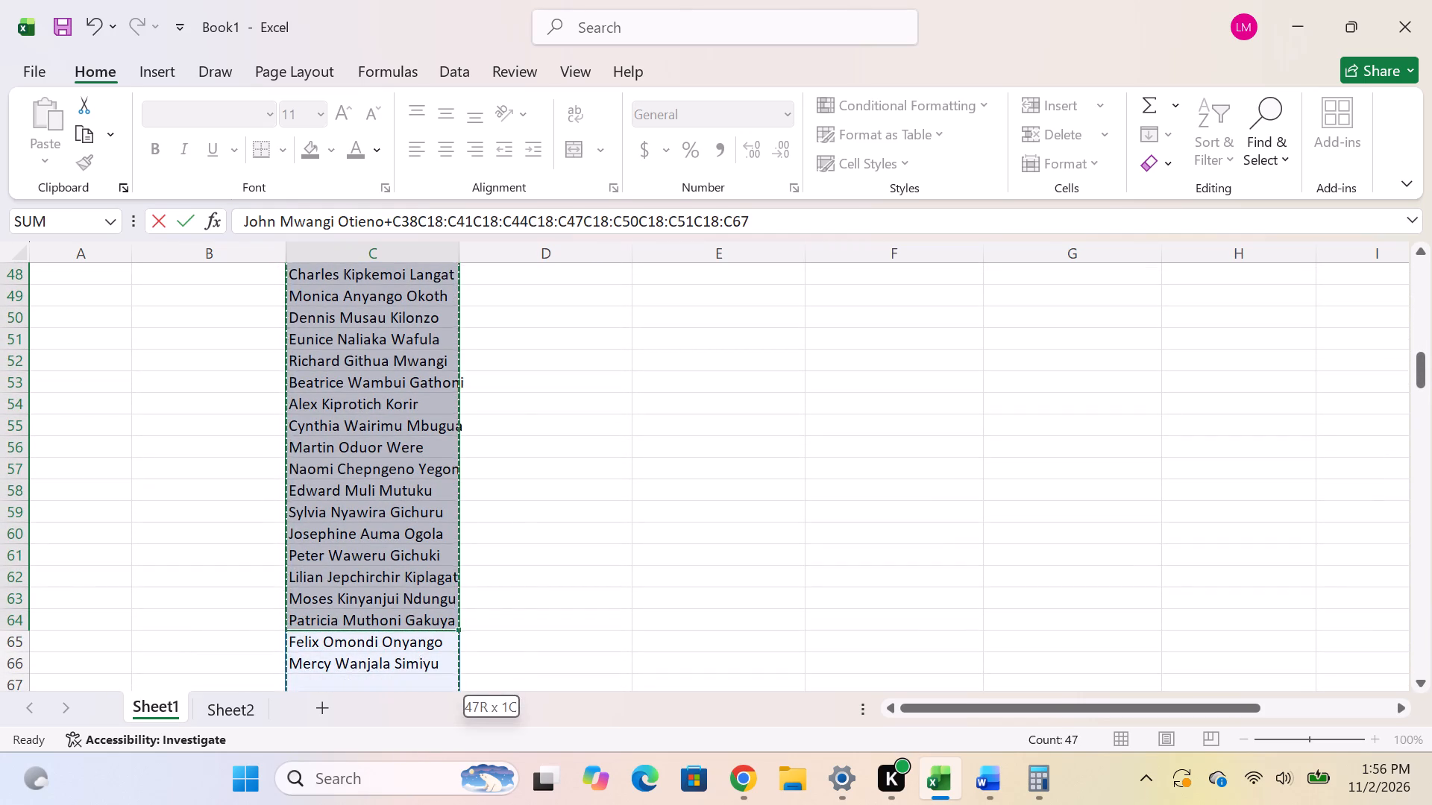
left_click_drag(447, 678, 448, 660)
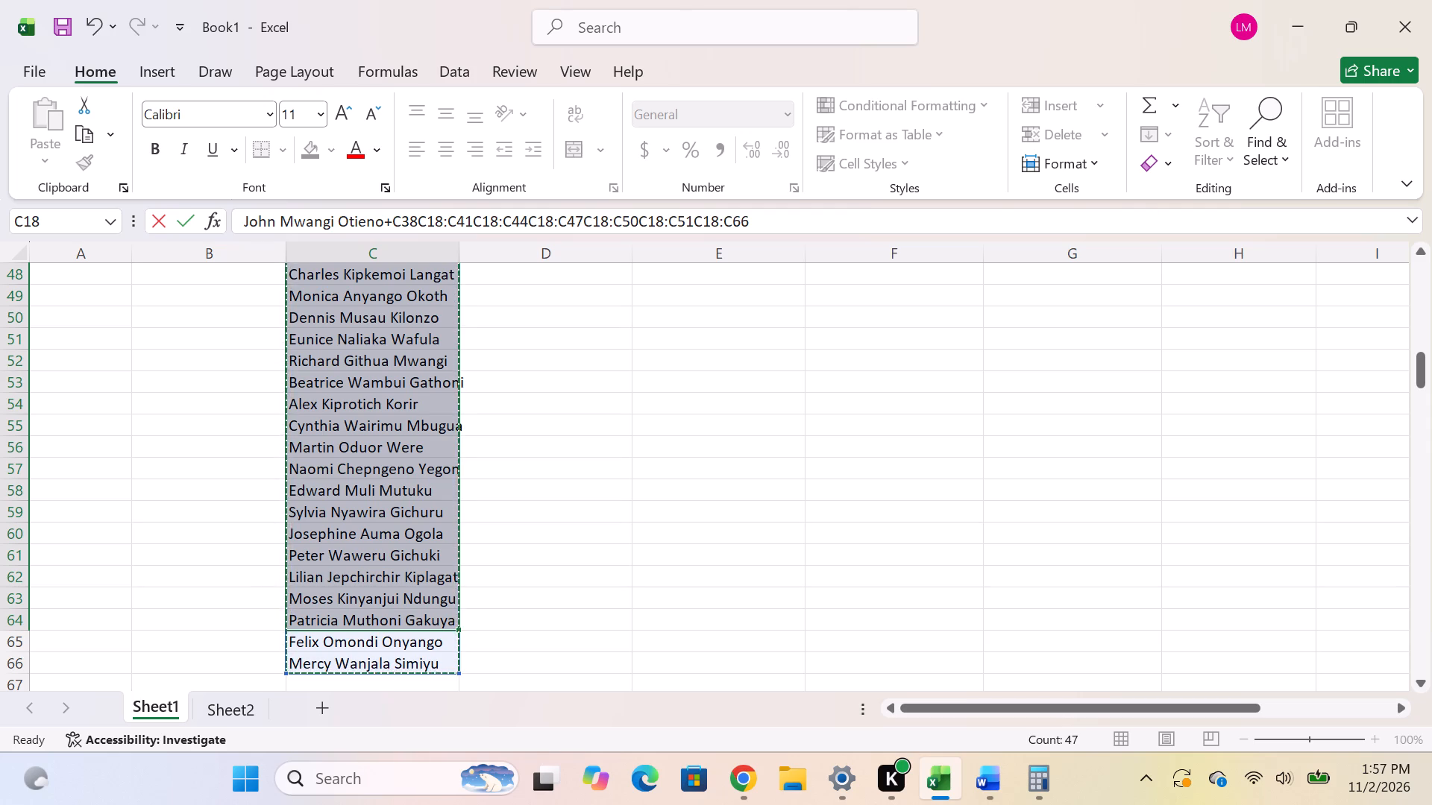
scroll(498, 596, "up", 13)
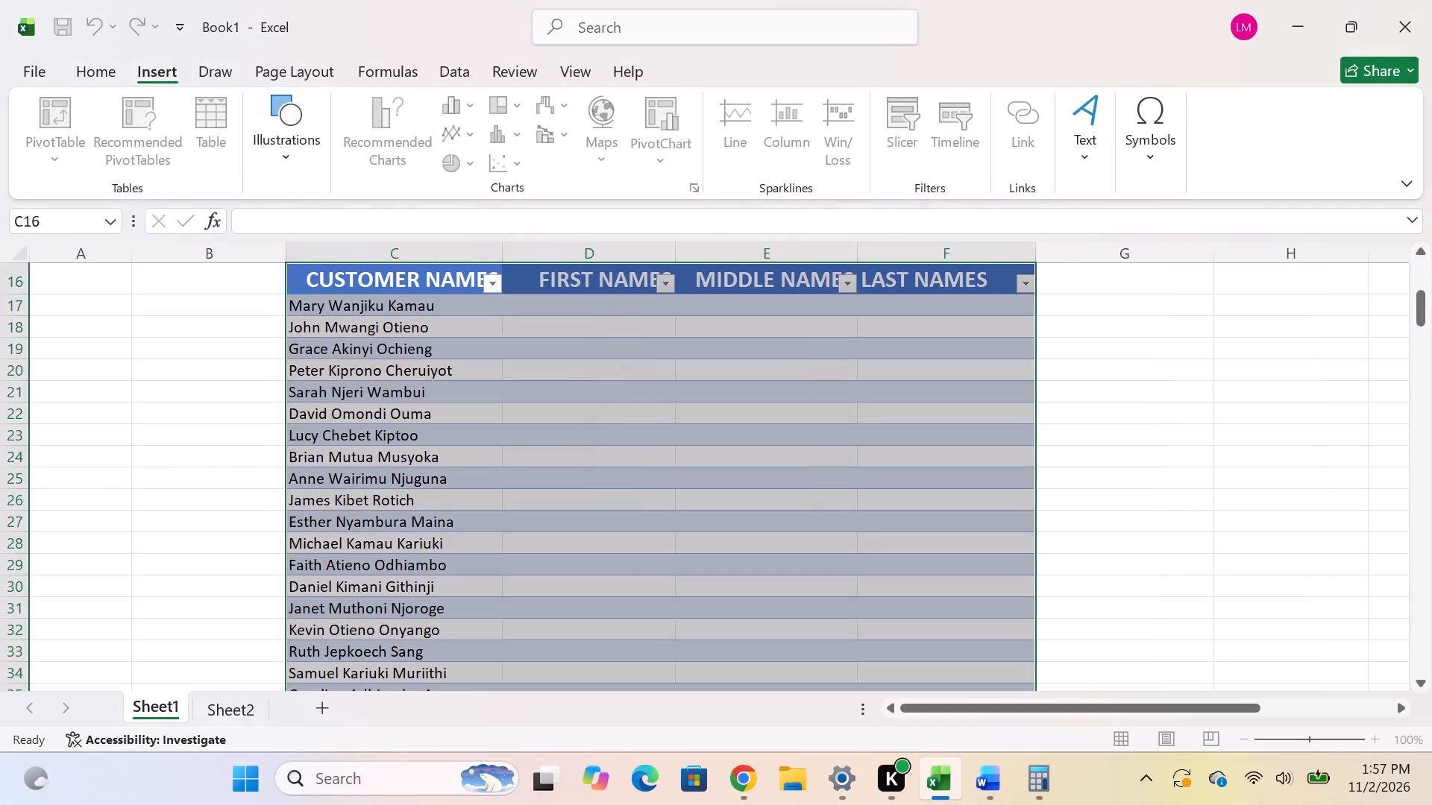
Undo the conversion of the customer names block C16:F66 into a table.
left_click(1086, 365)
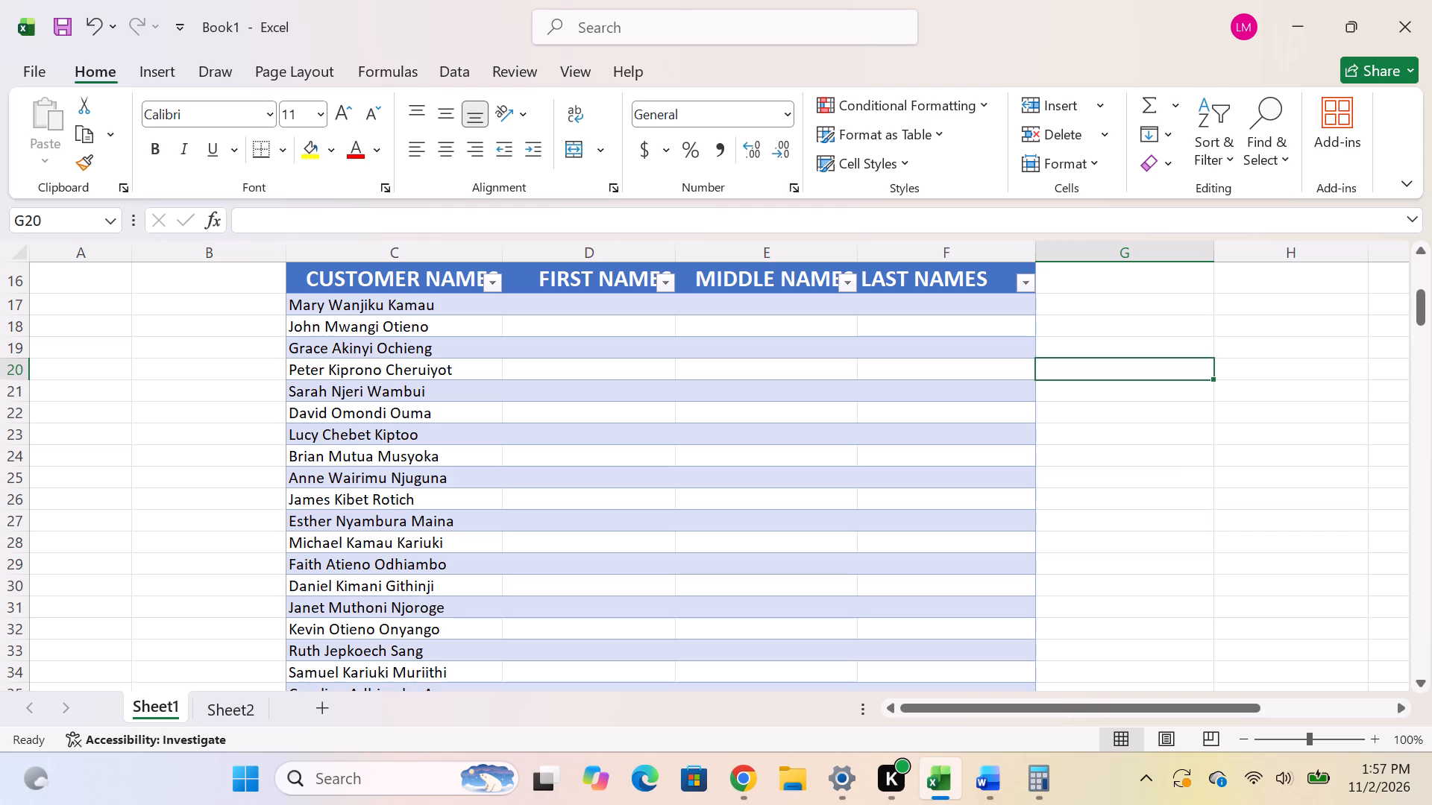
left_click(94, 24)
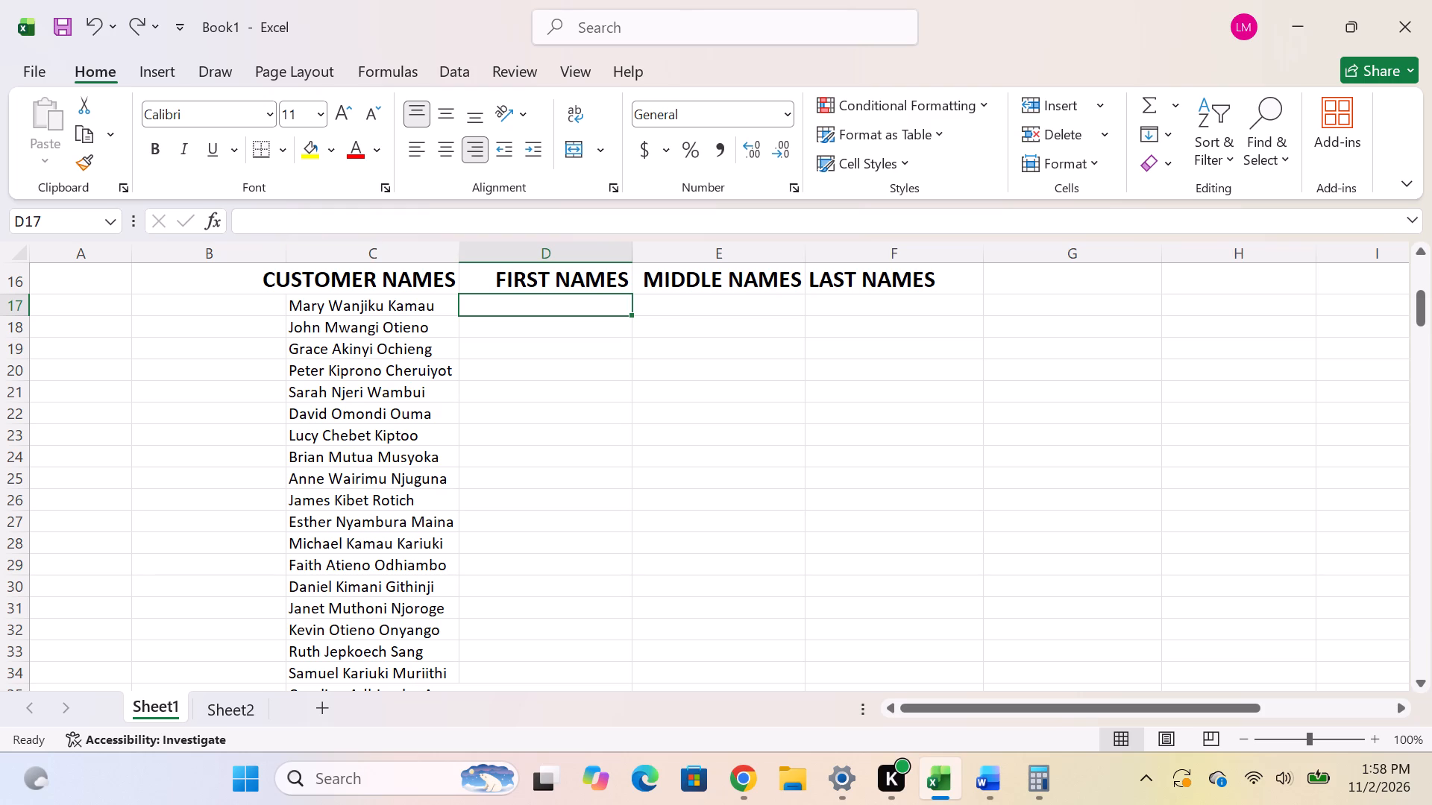
Insert a blank row directly below the heading row 16, above the first customer name.
left_click(12, 303)
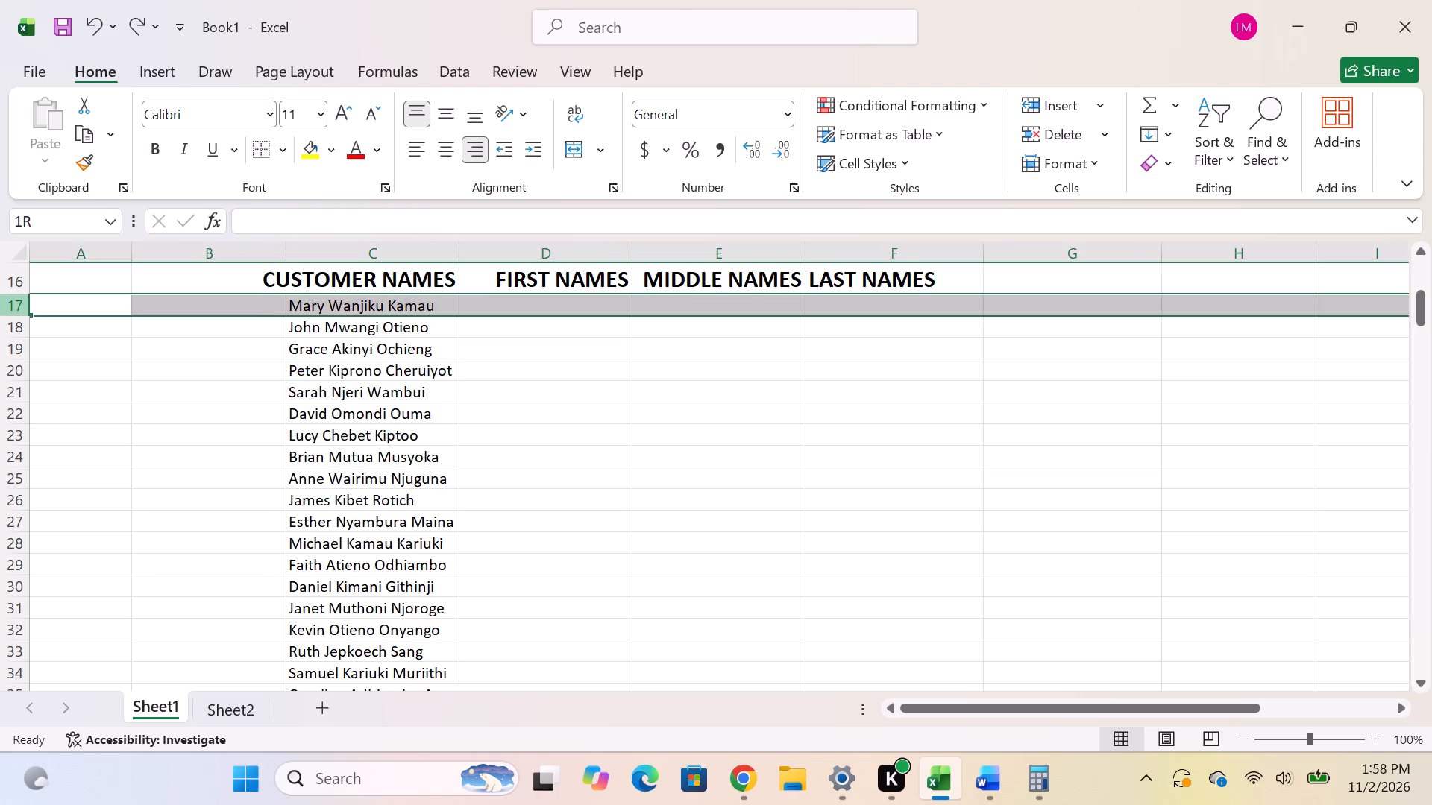
right_click(12, 303)
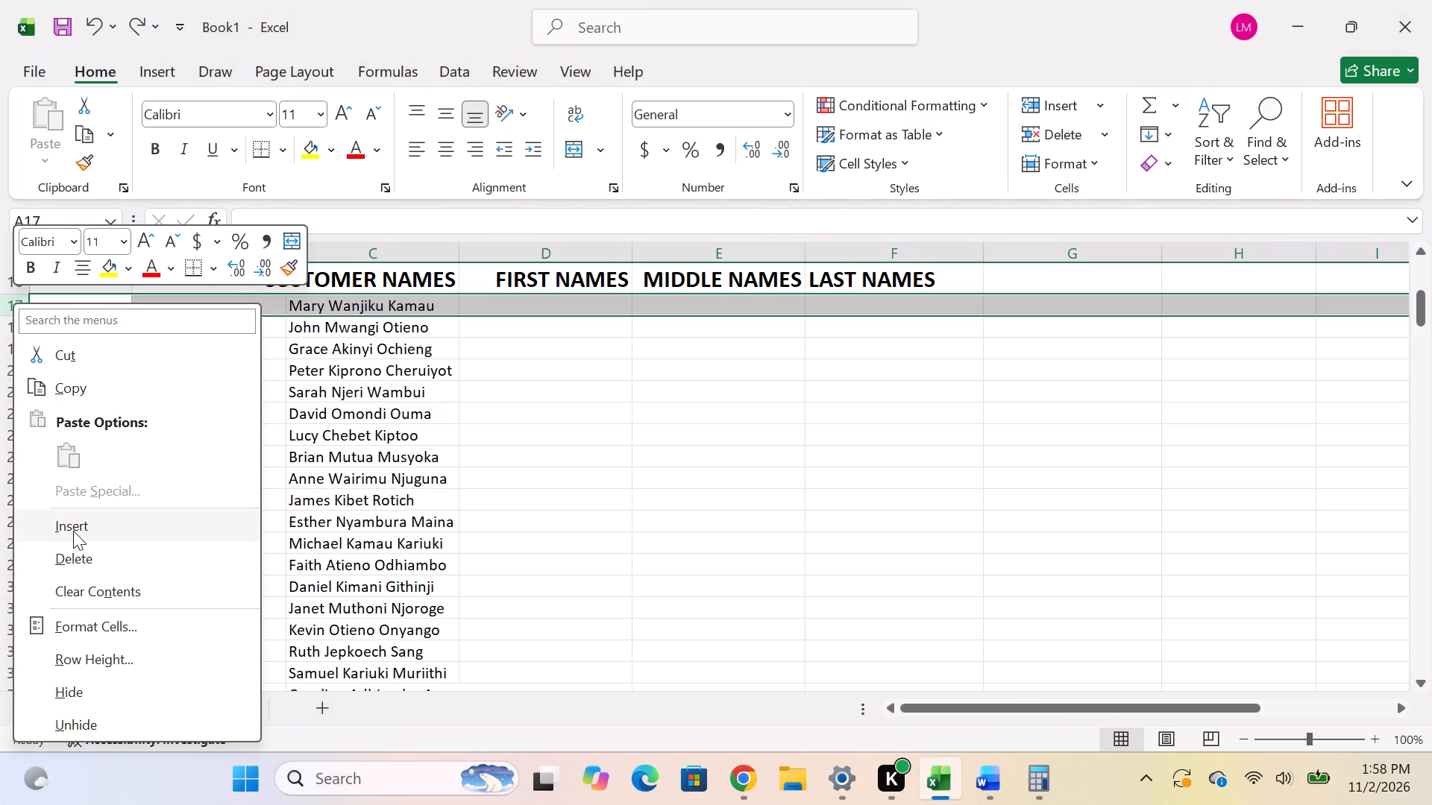
left_click(73, 531)
Enter the headings FULL NAMES in C17 and FIRST NAMES in D17.
left_click(424, 321)
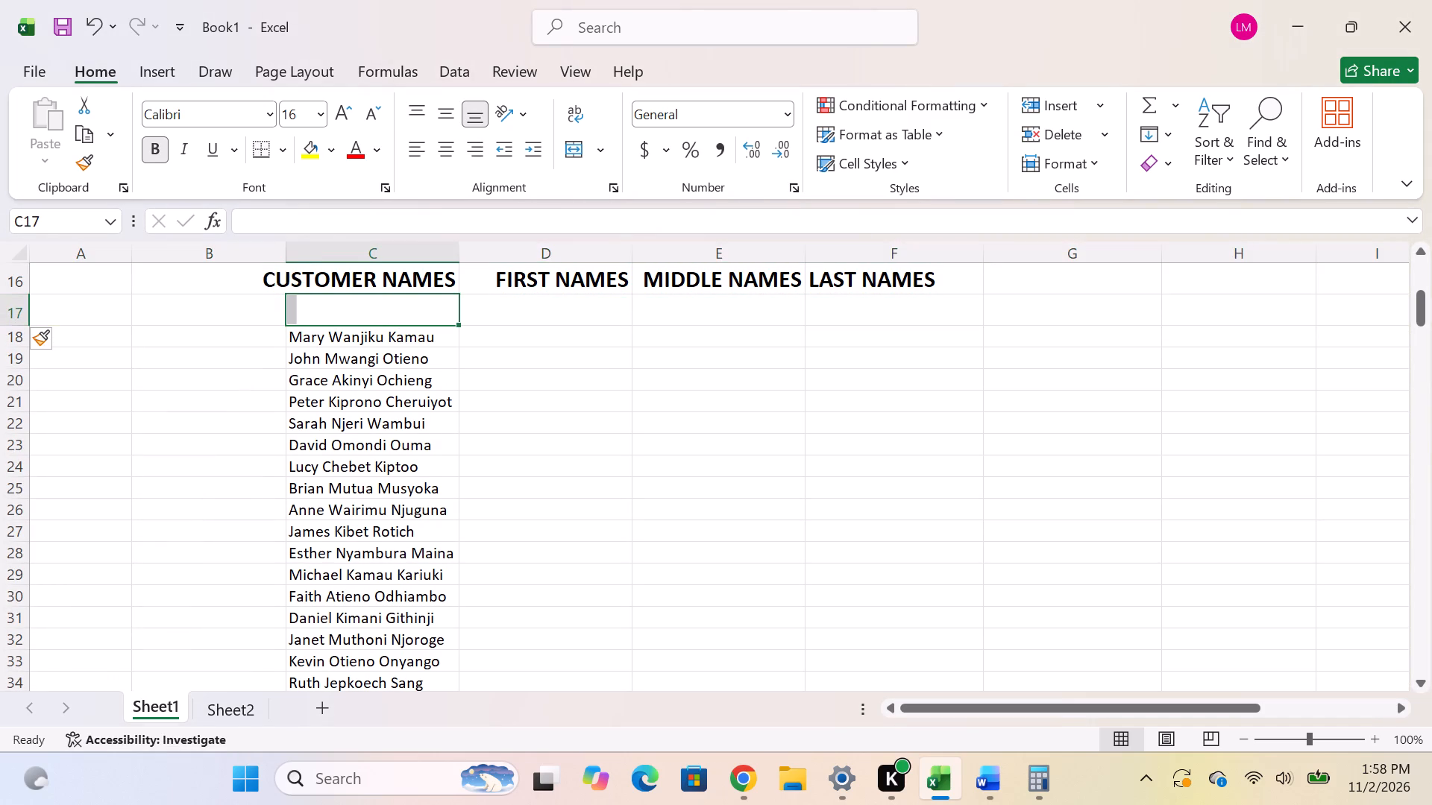
double_click(368, 302)
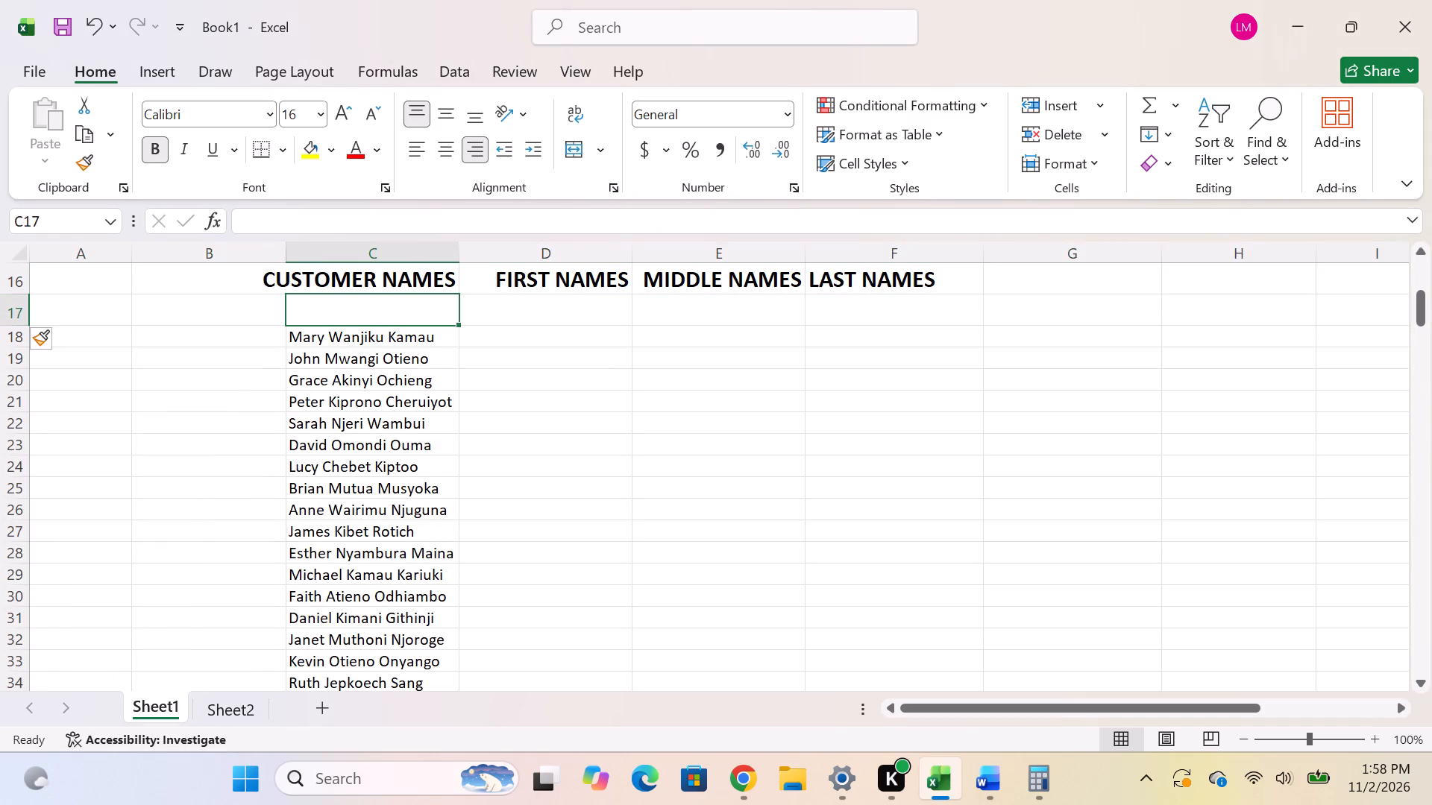
double_click(369, 312)
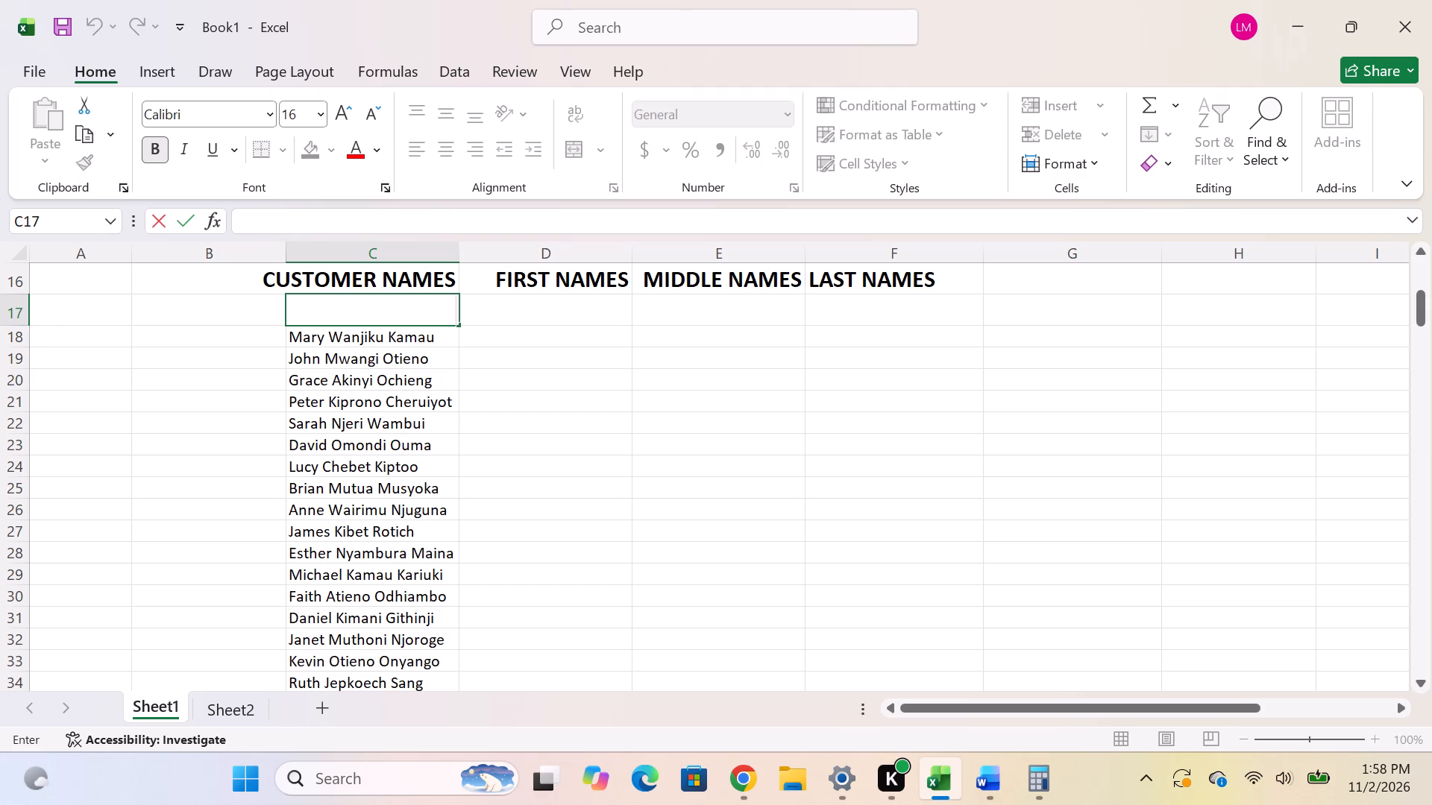
type("FULL NAMES")
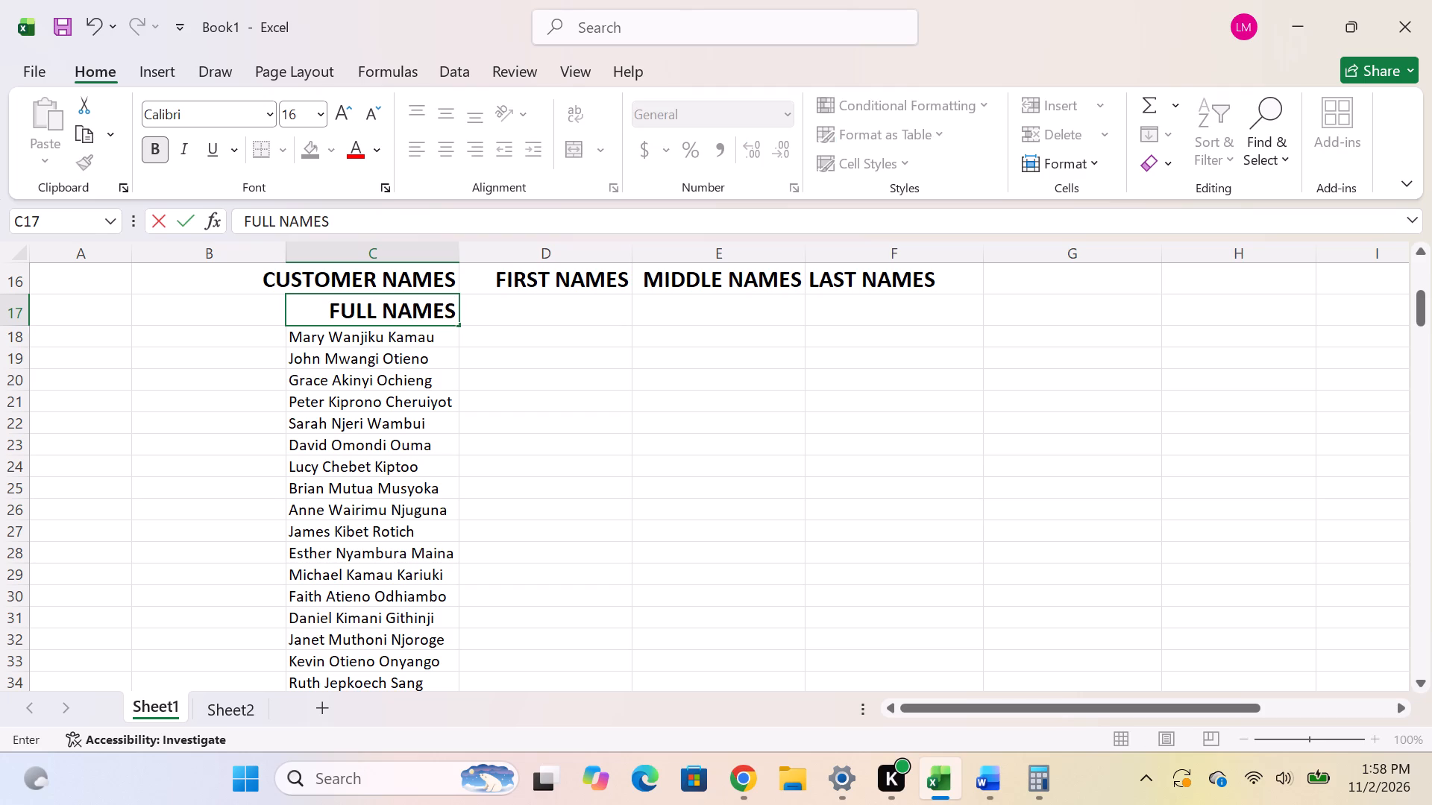
double_click(530, 319)
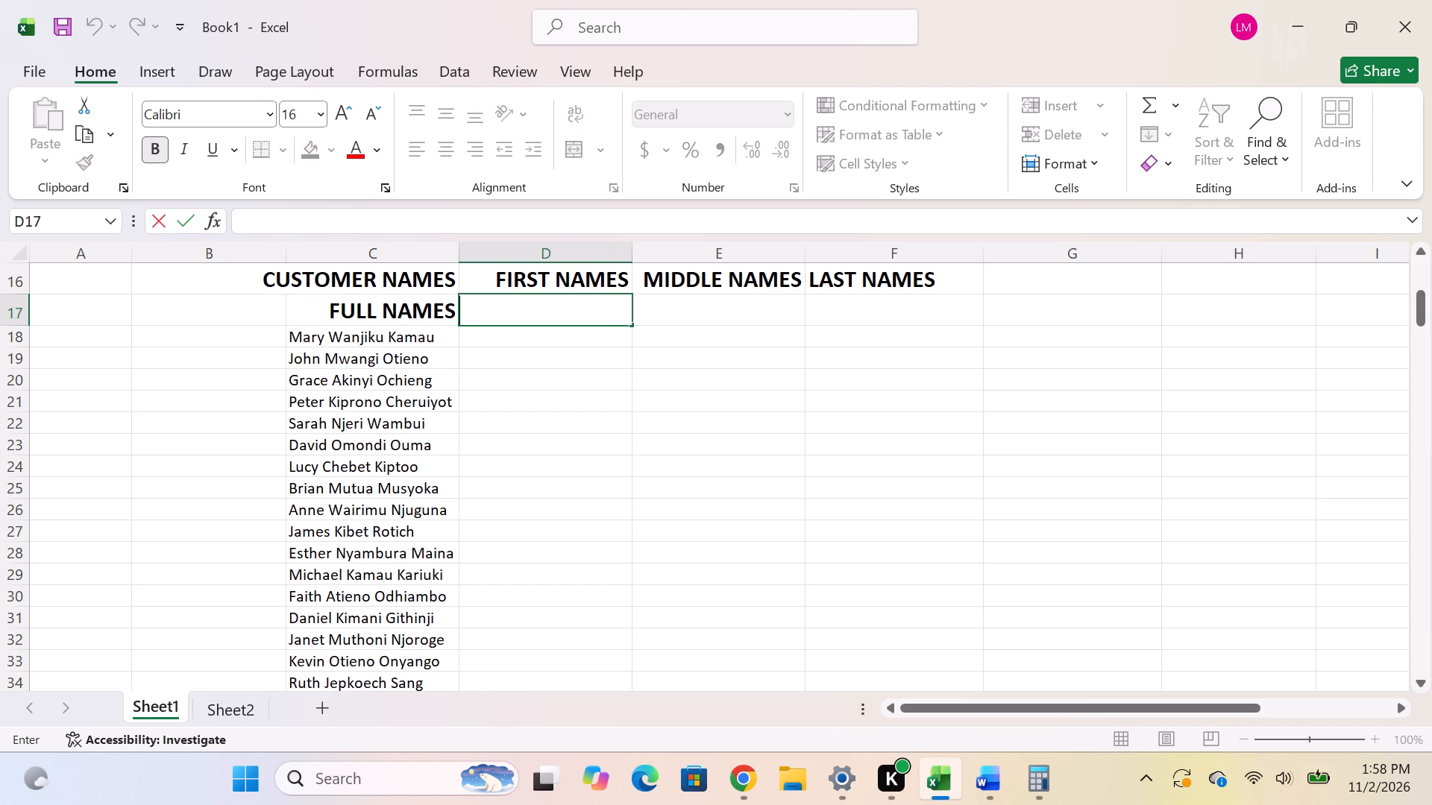
type("FIRST")
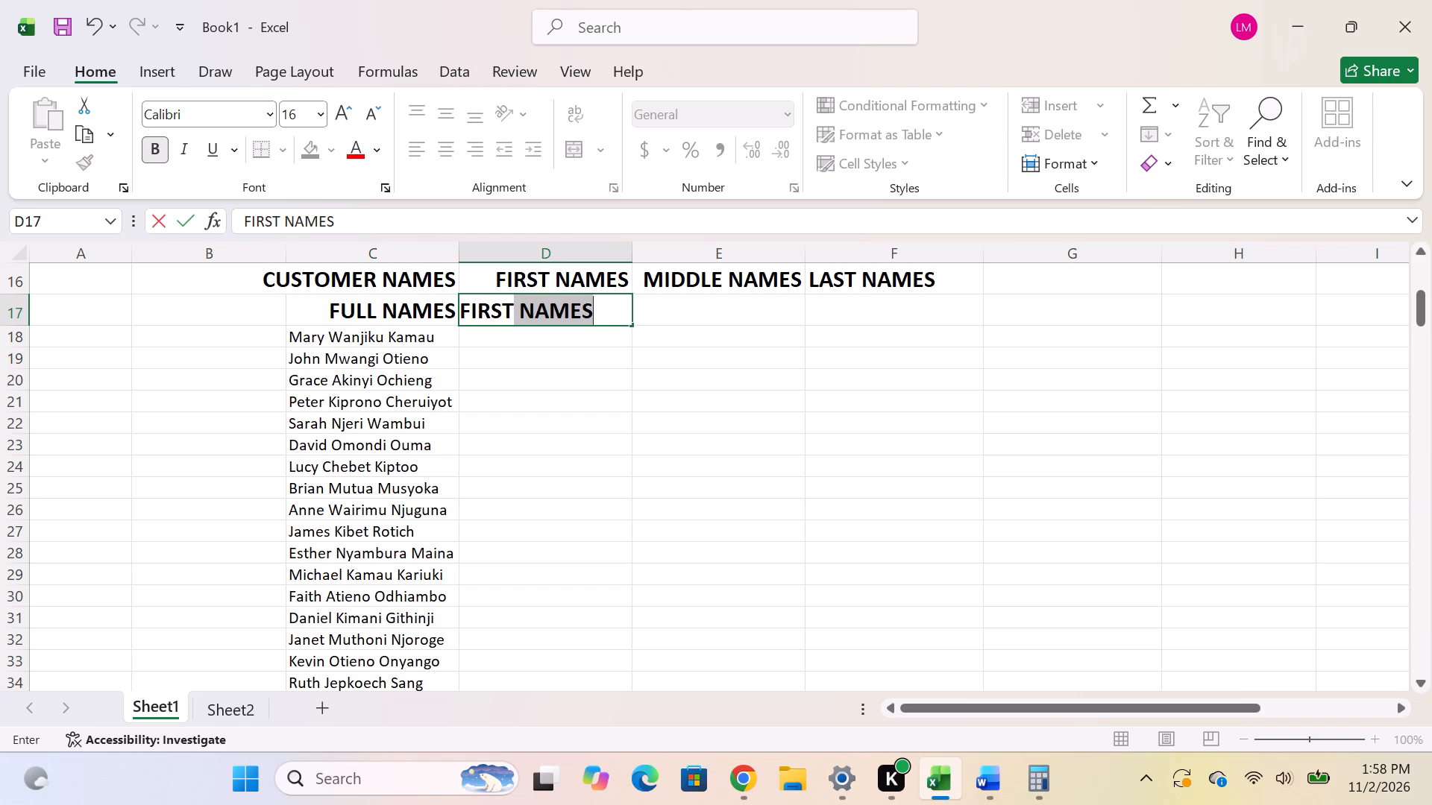
key("Return")
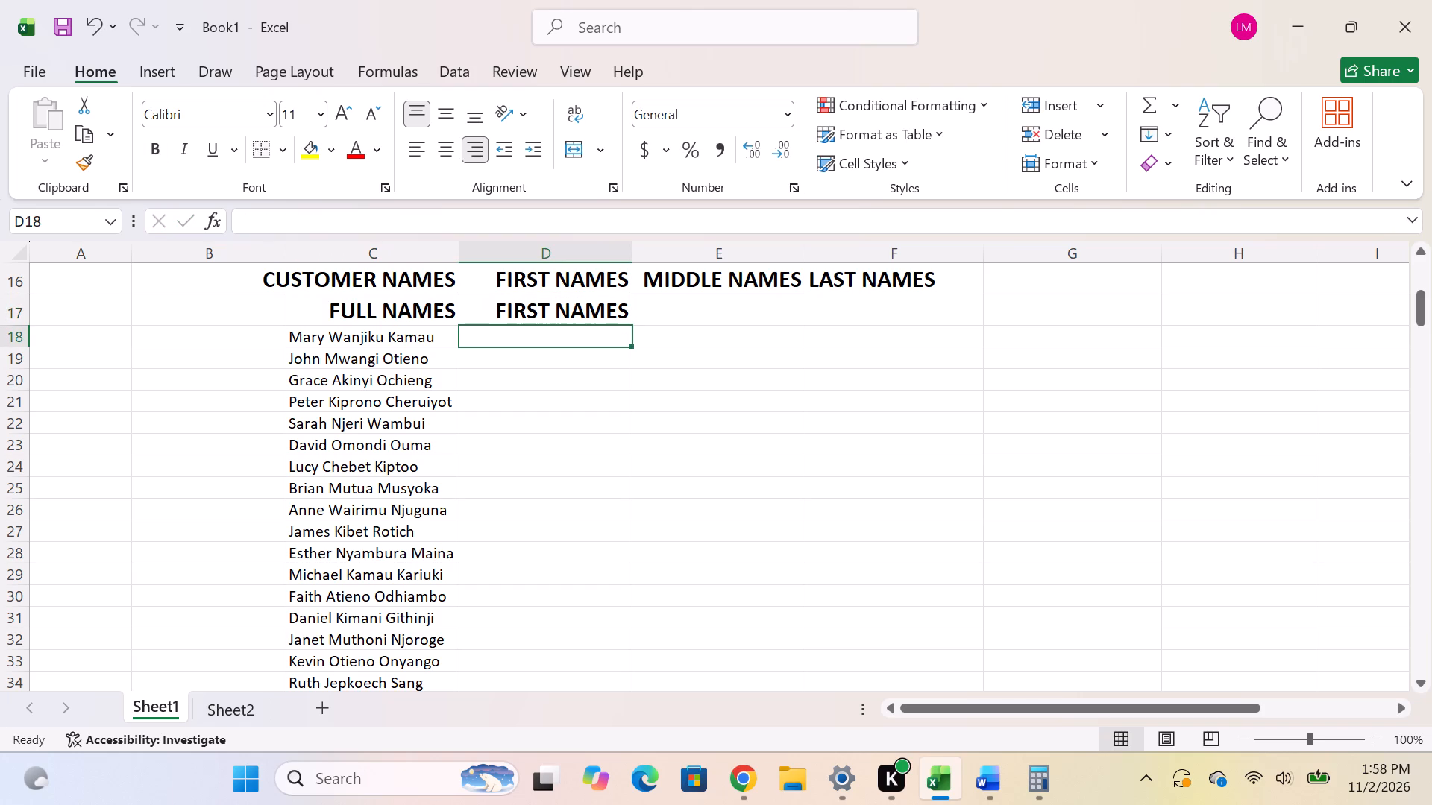
Clear the old FIRST NAMES heading from cell D16.
double_click(568, 279)
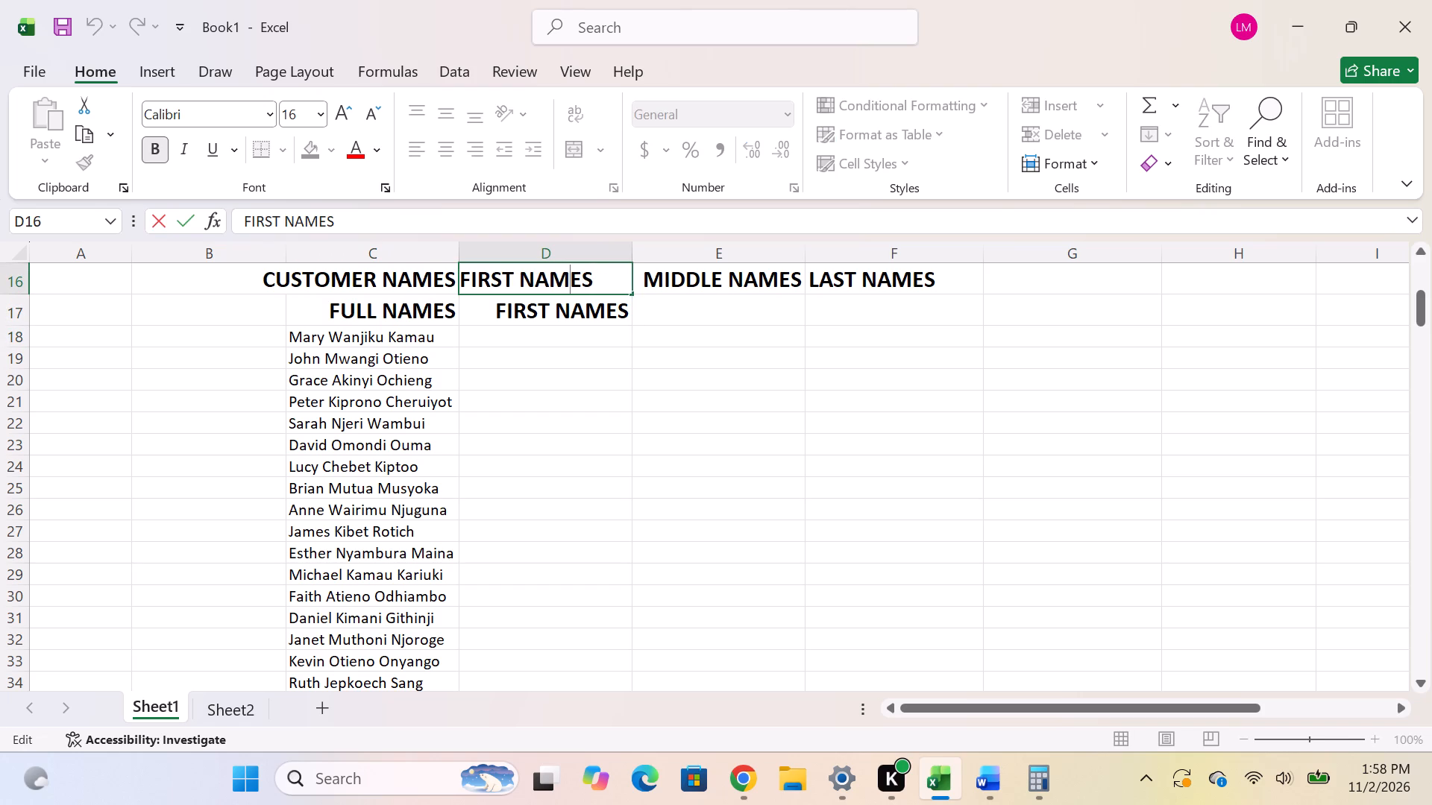
left_click_drag(594, 277, 459, 269)
key("BackSpace")
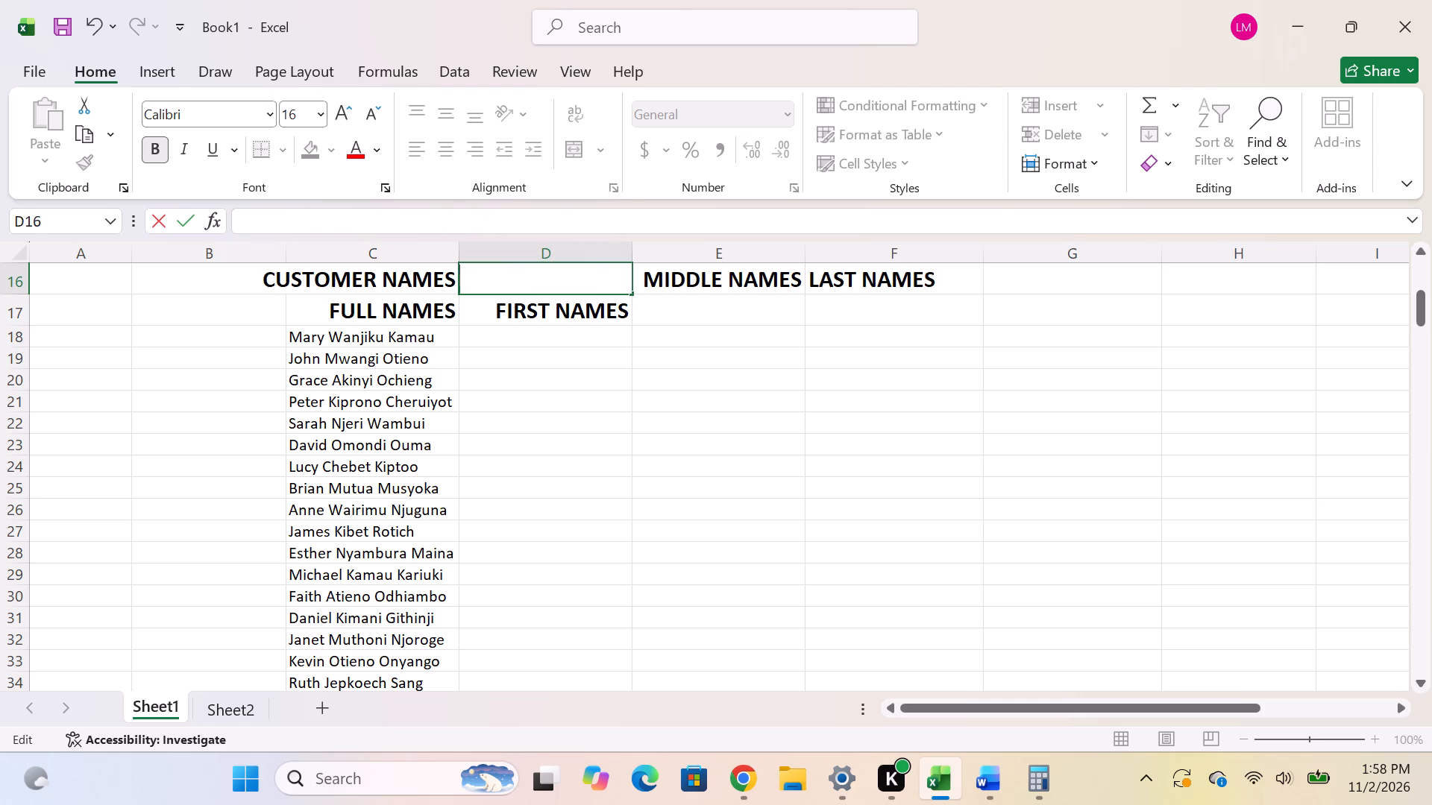
Enter the headings MIDDLE NAMES in E17 and LAST NAMES in F17.
left_click(662, 308)
type("MI")
type("DDLE NAMES")
double_click(867, 306)
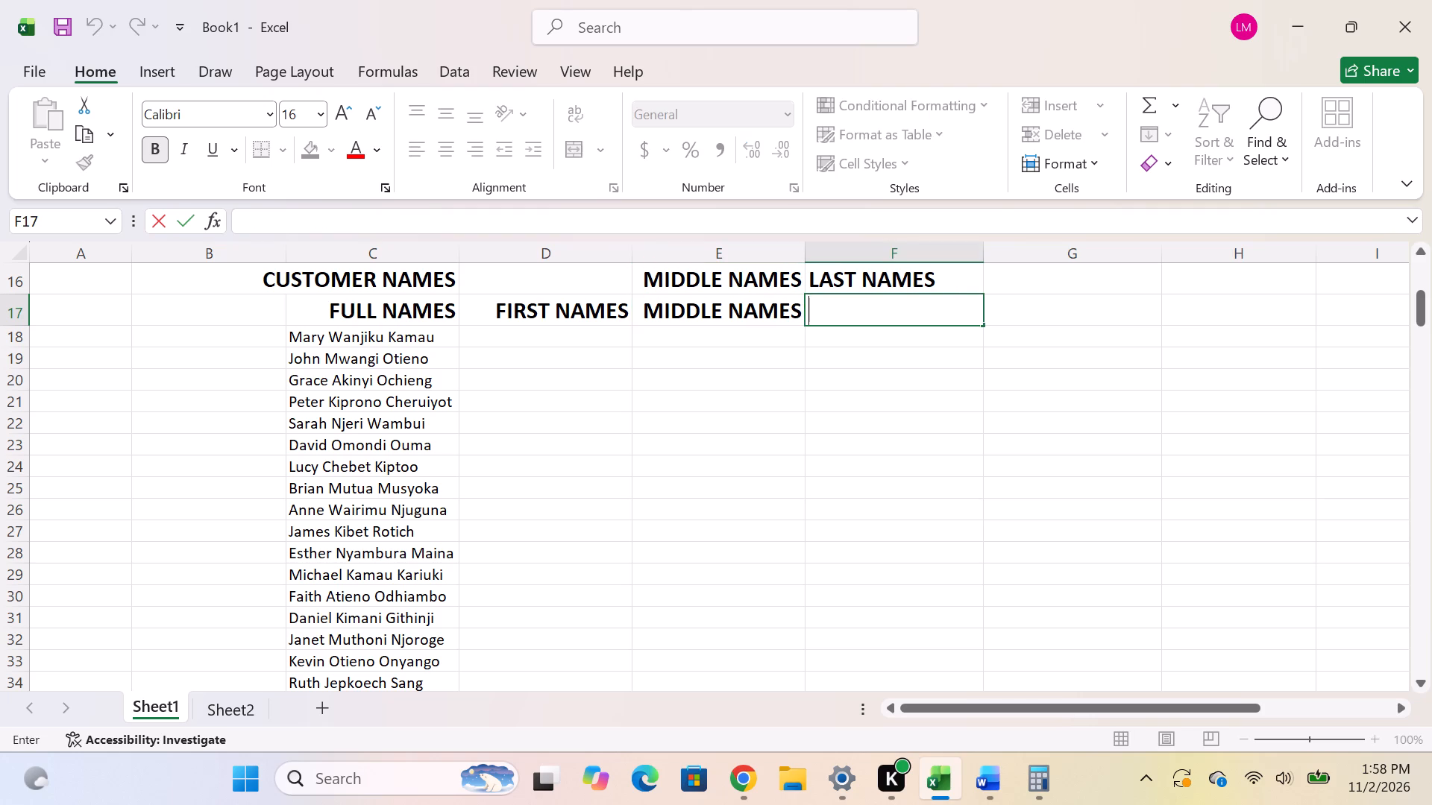
type("LAST NAMES")
double_click(679, 354)
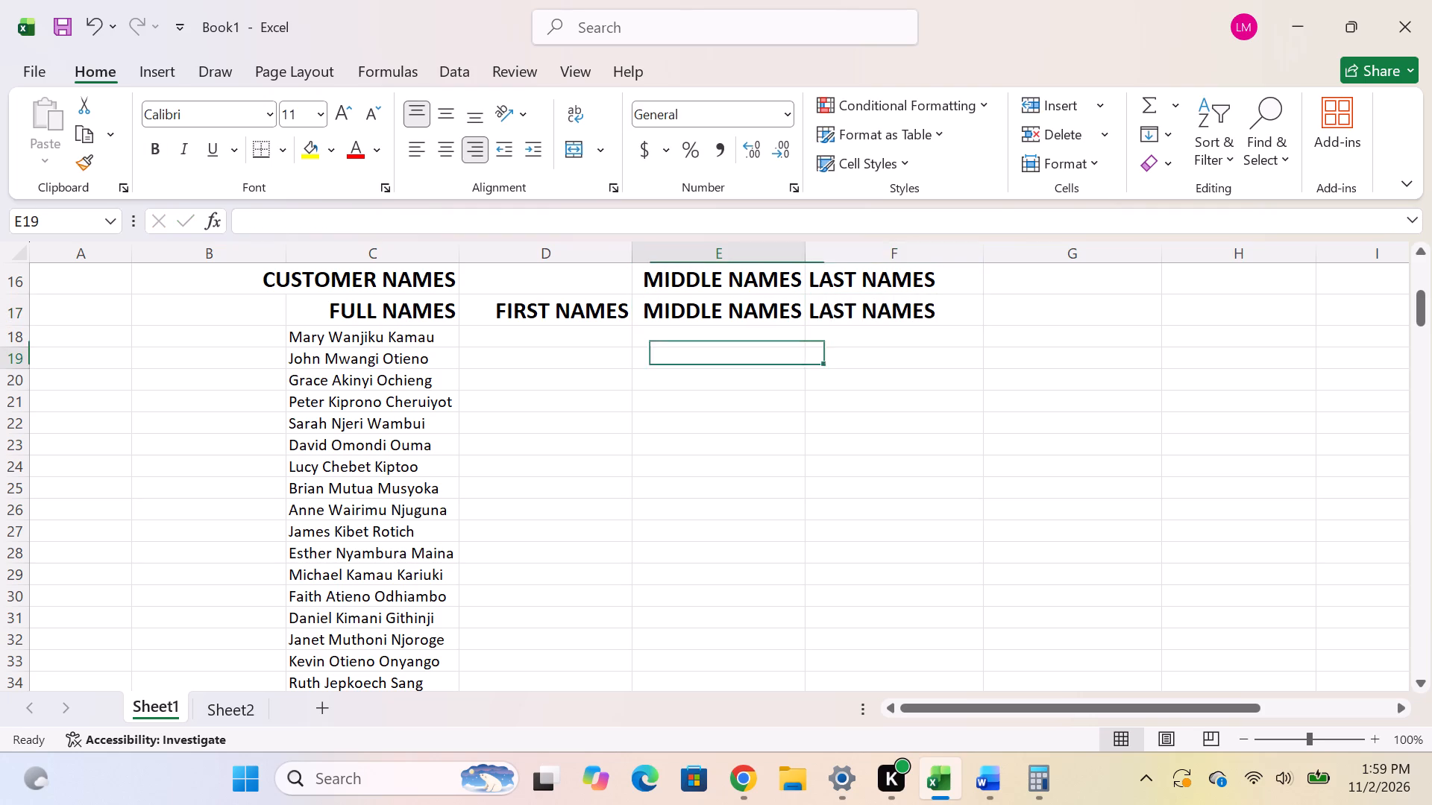
Clear the old MIDDLE NAMES and LAST NAMES headings from cells E16 and F16.
left_click(697, 284)
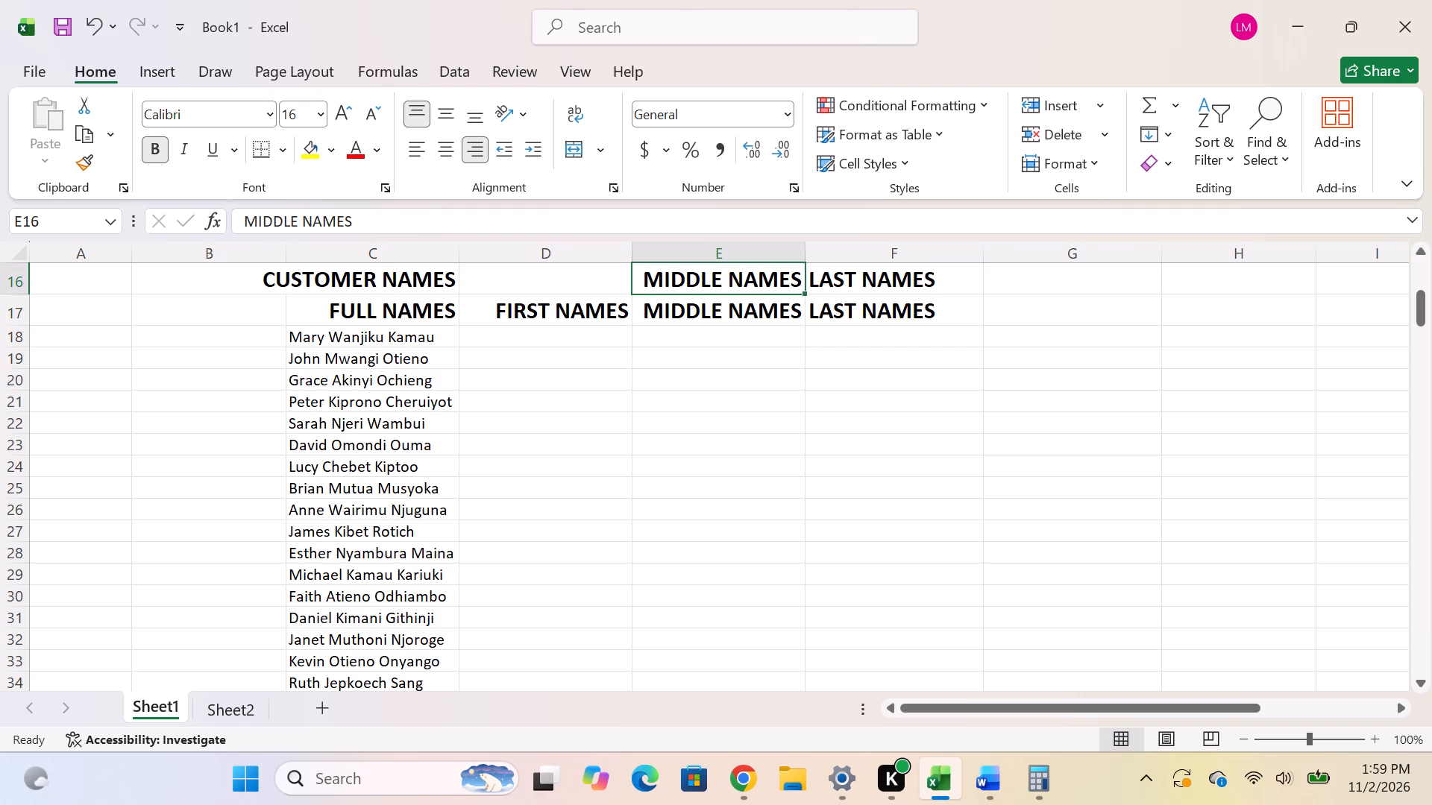
double_click(700, 274)
left_click_drag(427, 221, 323, 221)
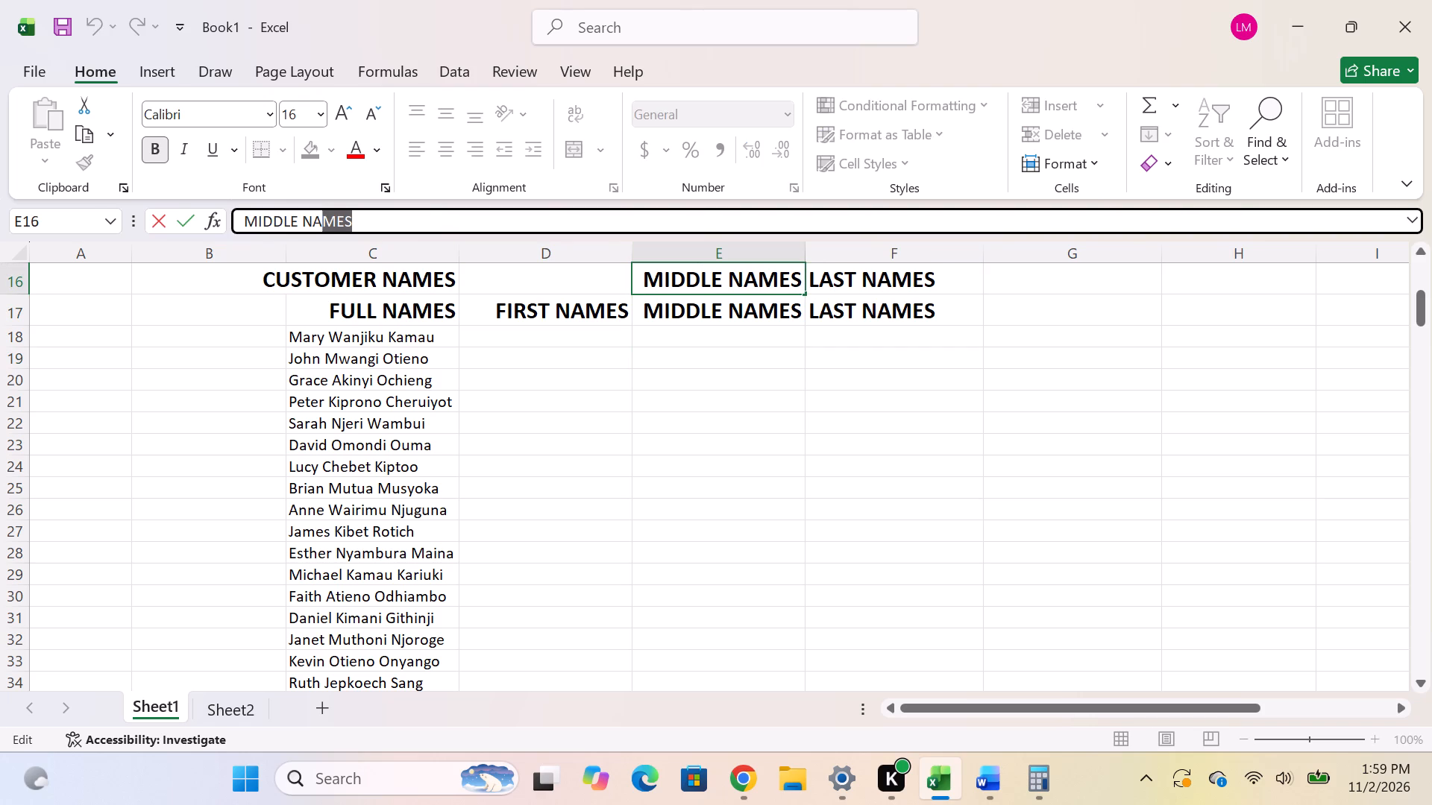
left_click_drag(323, 221, 239, 214)
key("BackSpace")
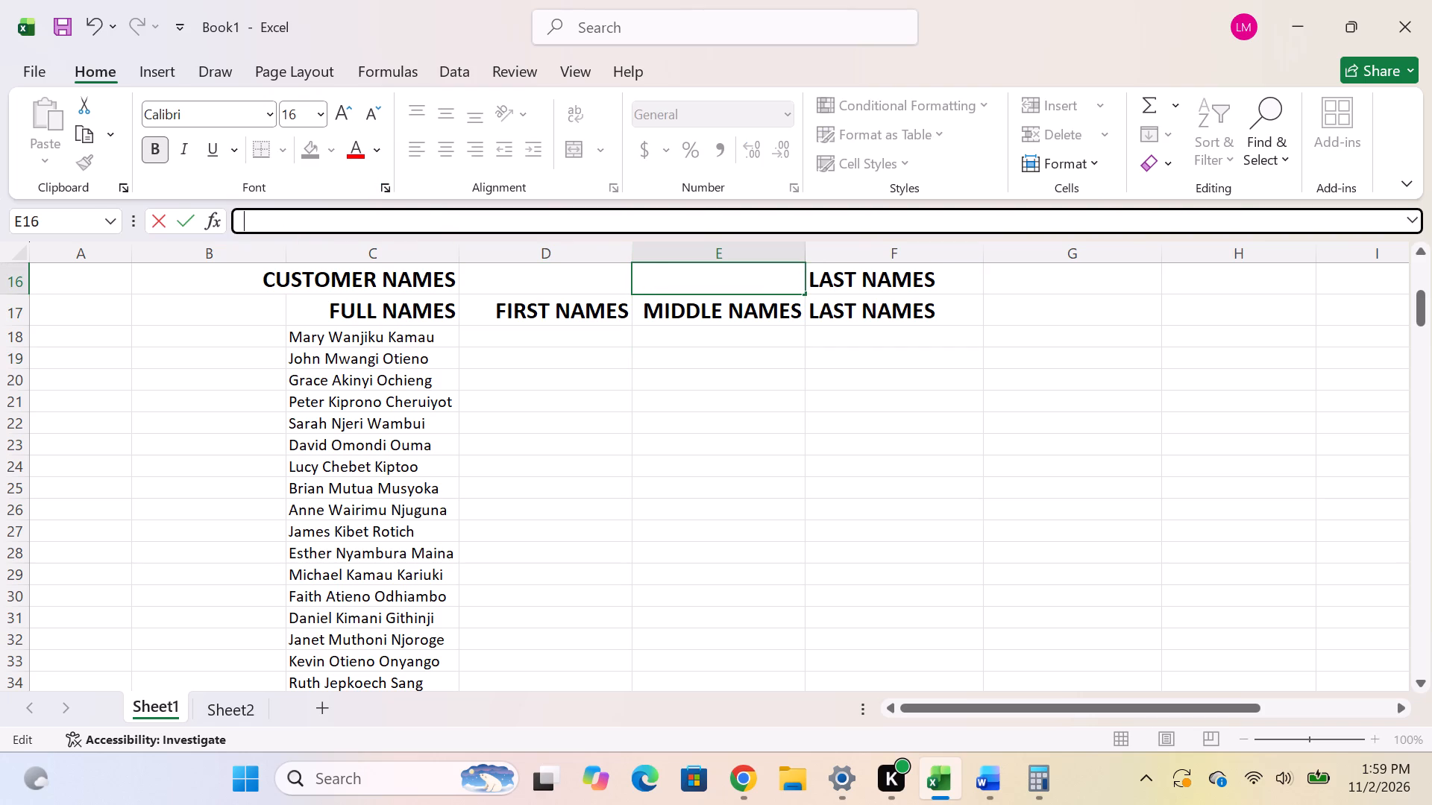
double_click(932, 285)
left_click_drag(932, 282, 824, 278)
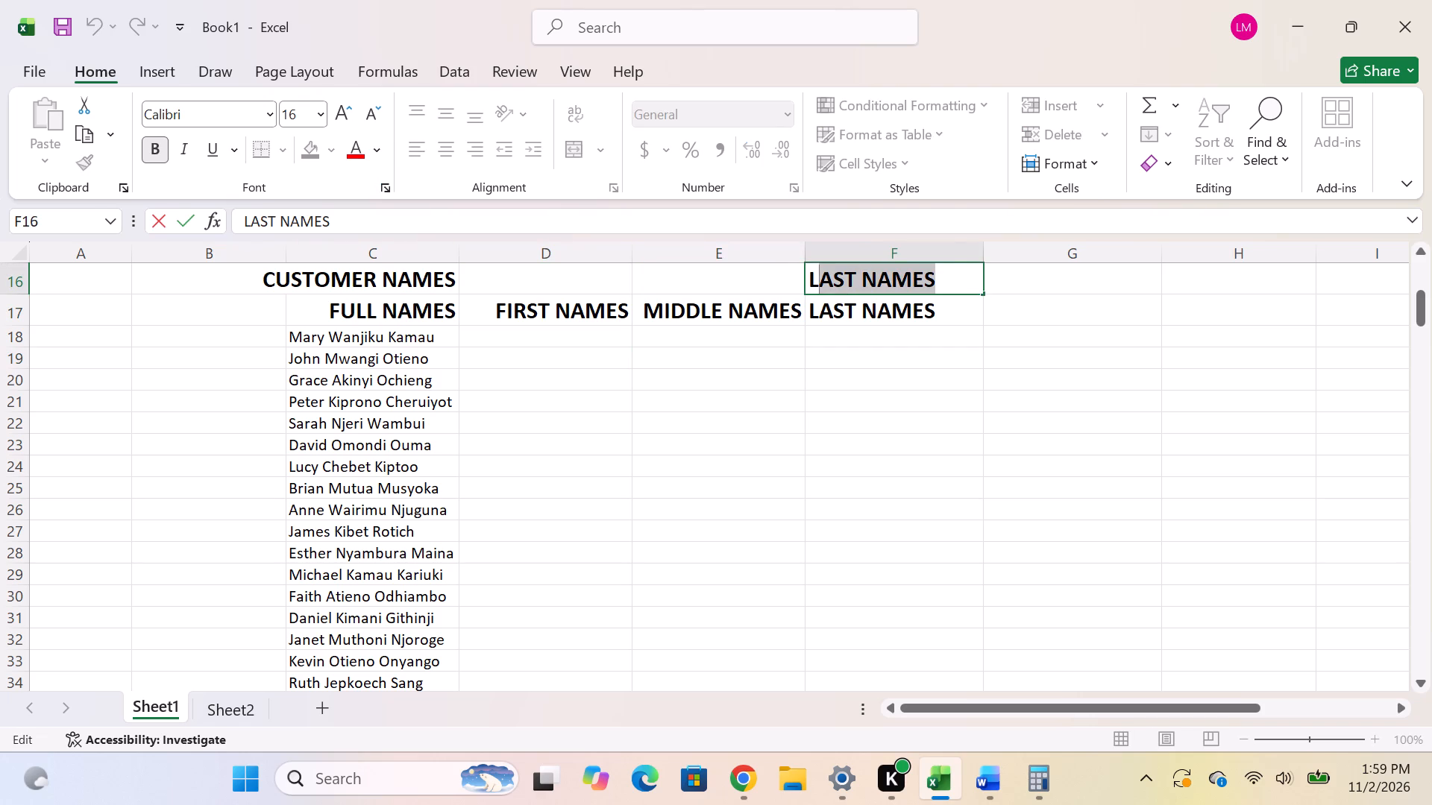
left_click_drag(824, 278, 801, 277)
key("BackSpace")
left_click(851, 449)
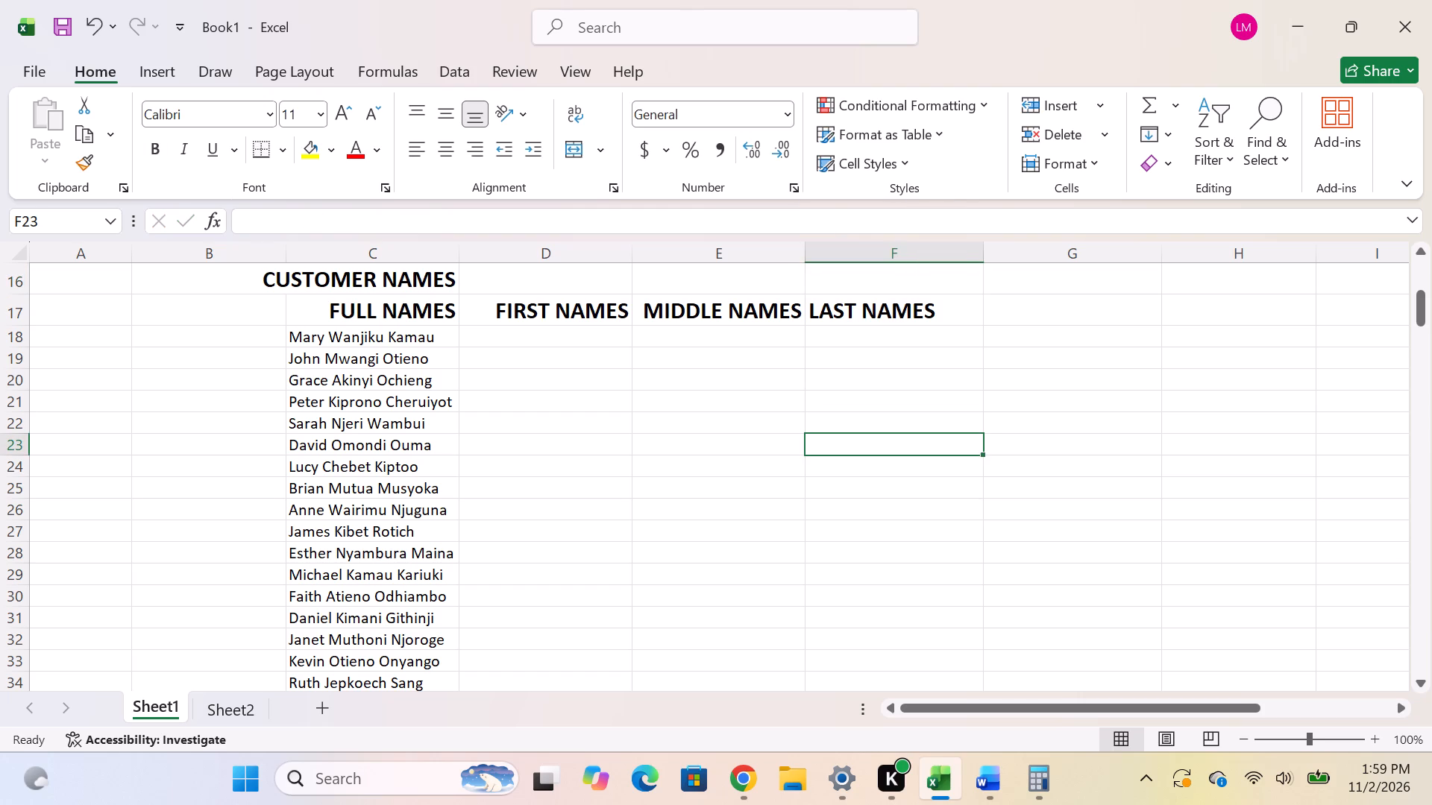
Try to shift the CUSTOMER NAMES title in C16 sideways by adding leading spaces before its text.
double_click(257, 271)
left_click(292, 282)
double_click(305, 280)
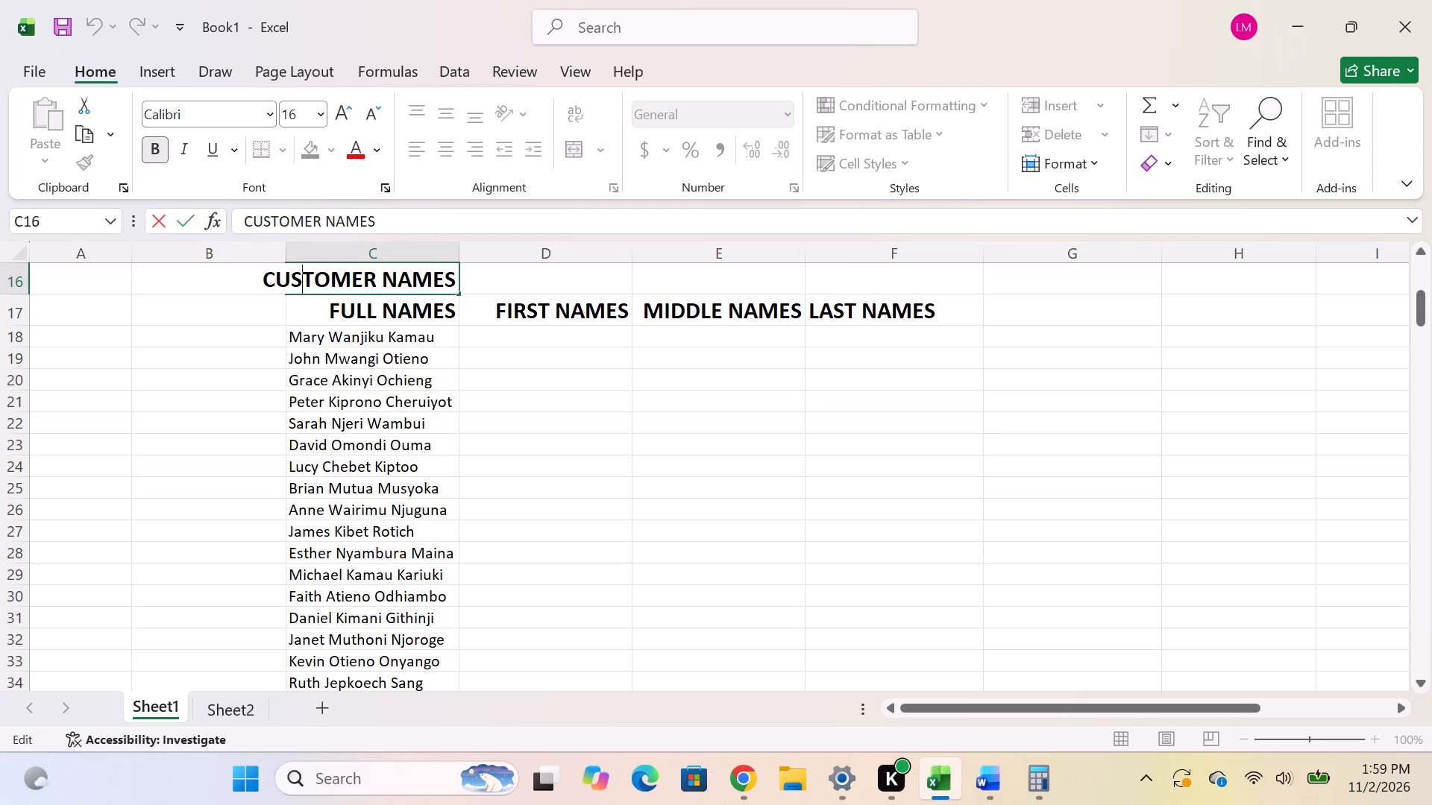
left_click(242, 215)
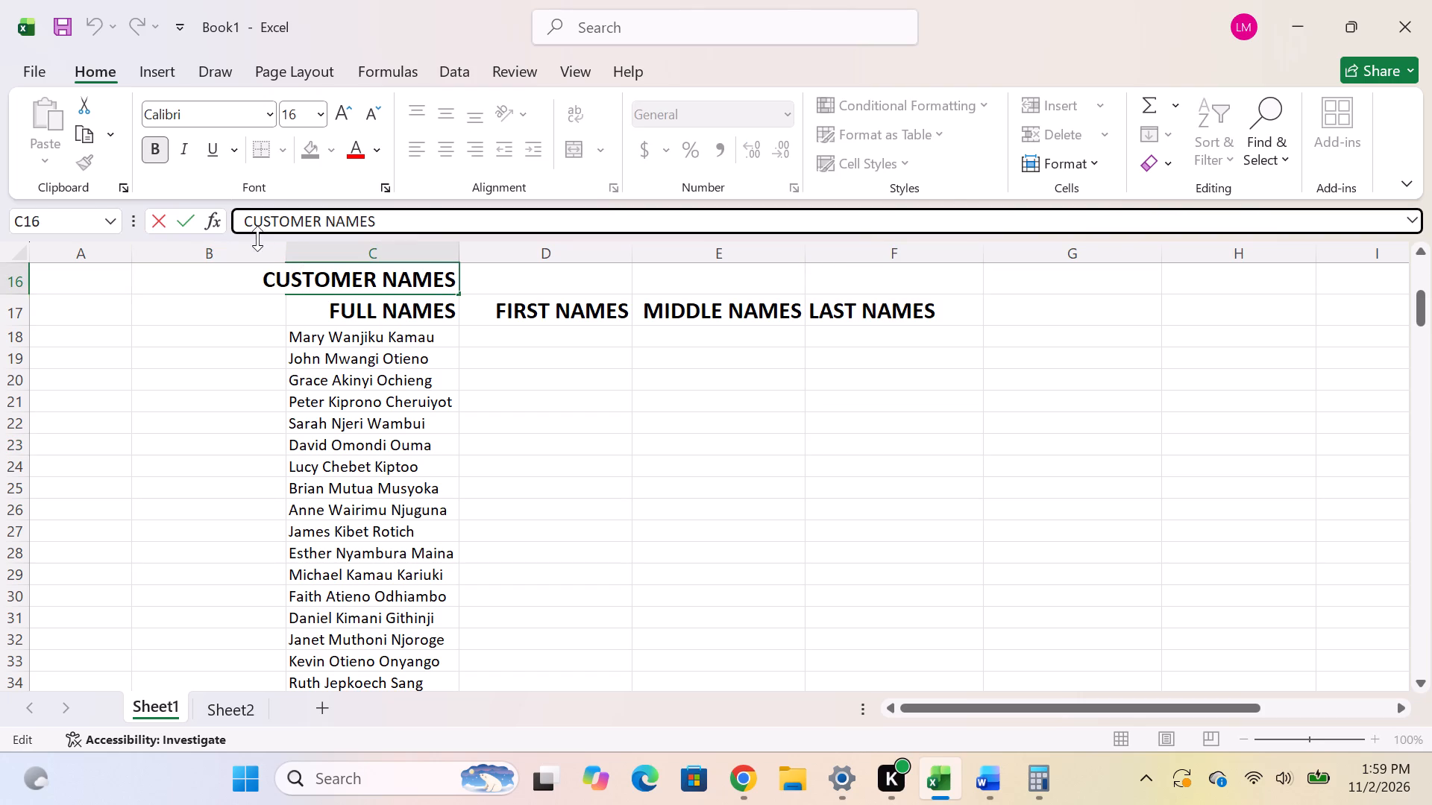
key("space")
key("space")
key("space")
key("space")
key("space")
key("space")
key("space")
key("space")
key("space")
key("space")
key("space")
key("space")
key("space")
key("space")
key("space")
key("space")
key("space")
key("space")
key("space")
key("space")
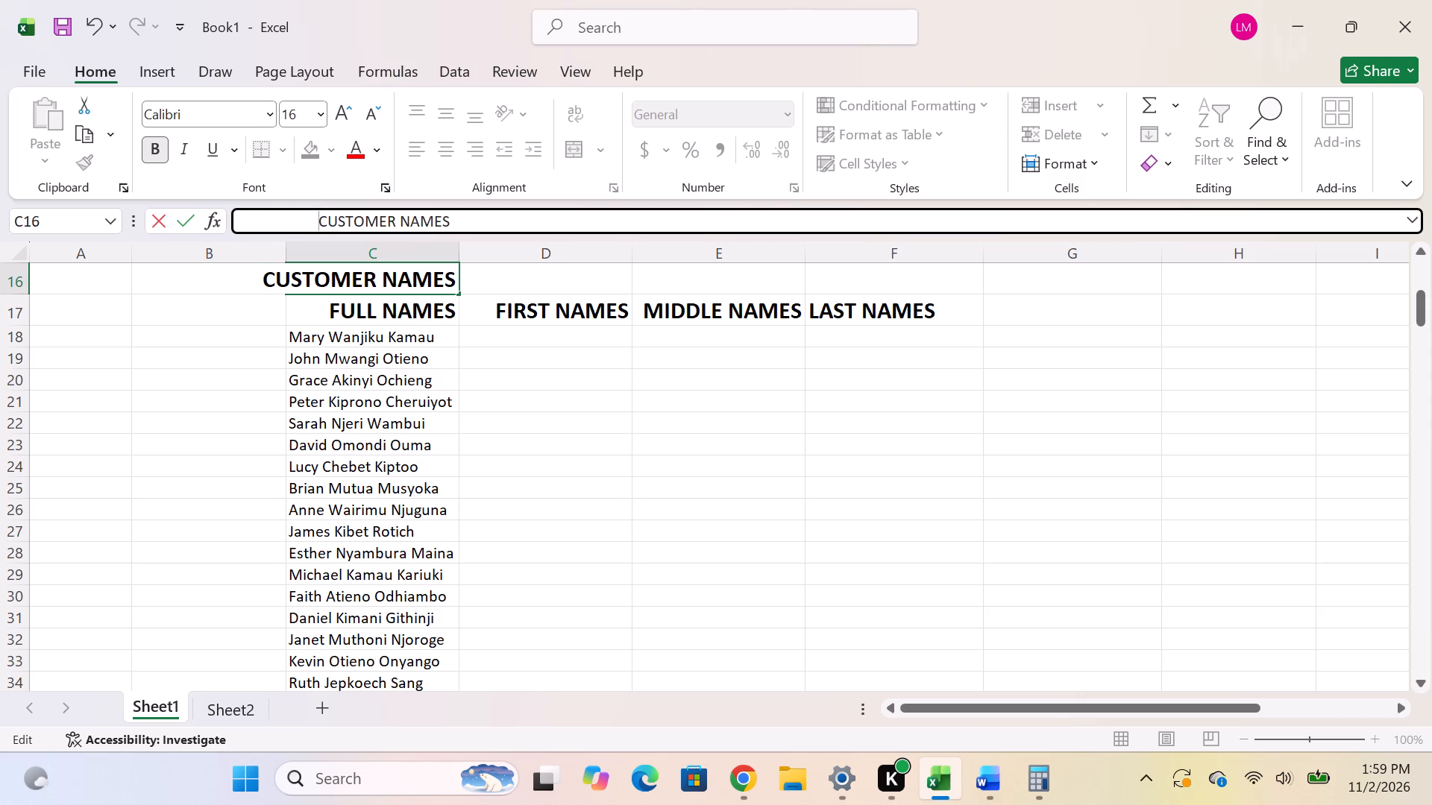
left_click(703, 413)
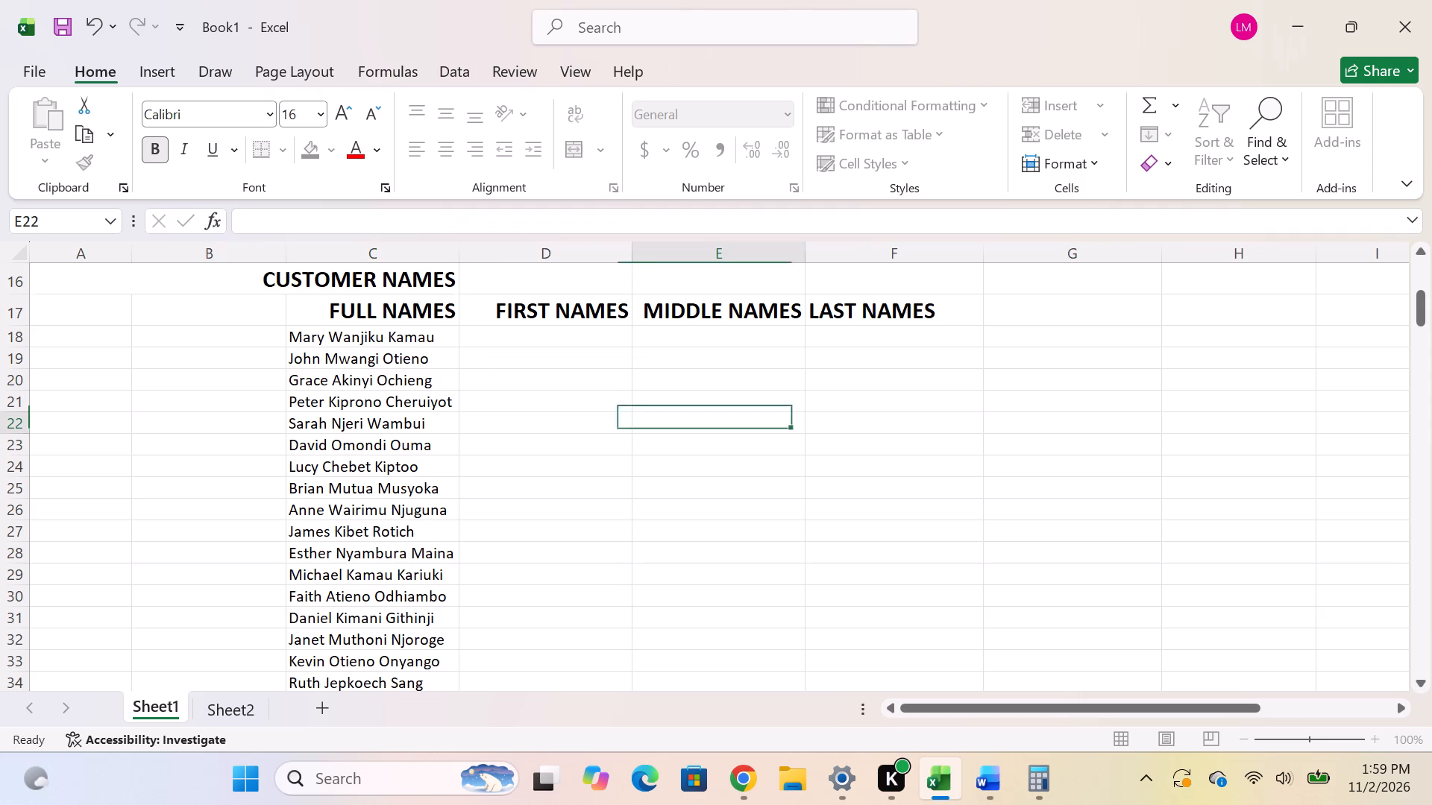
Cut the CUSTOMER NAMES title text out of cell C16.
double_click(433, 286)
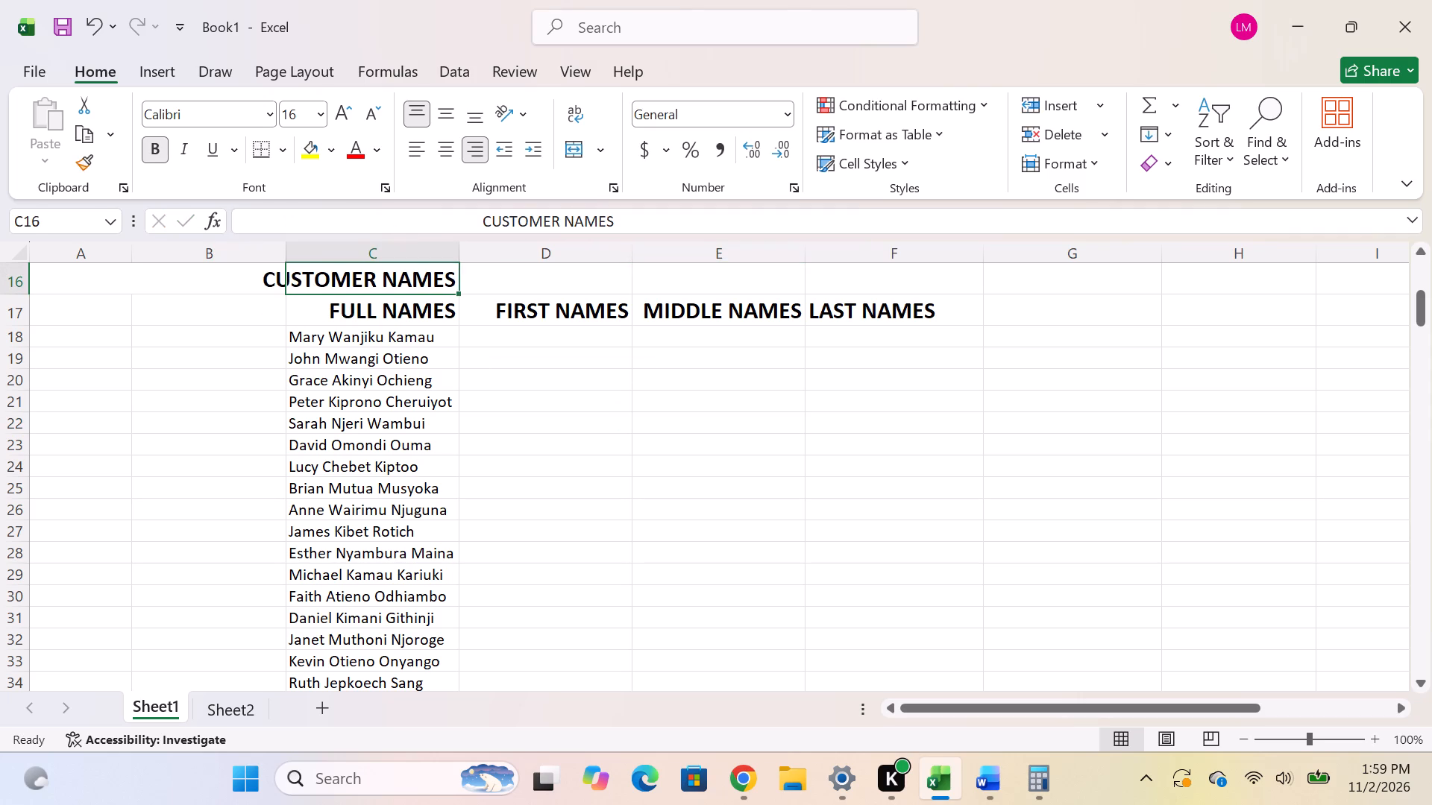
left_click_drag(627, 222, 444, 217)
right_click(509, 217)
left_click(550, 266)
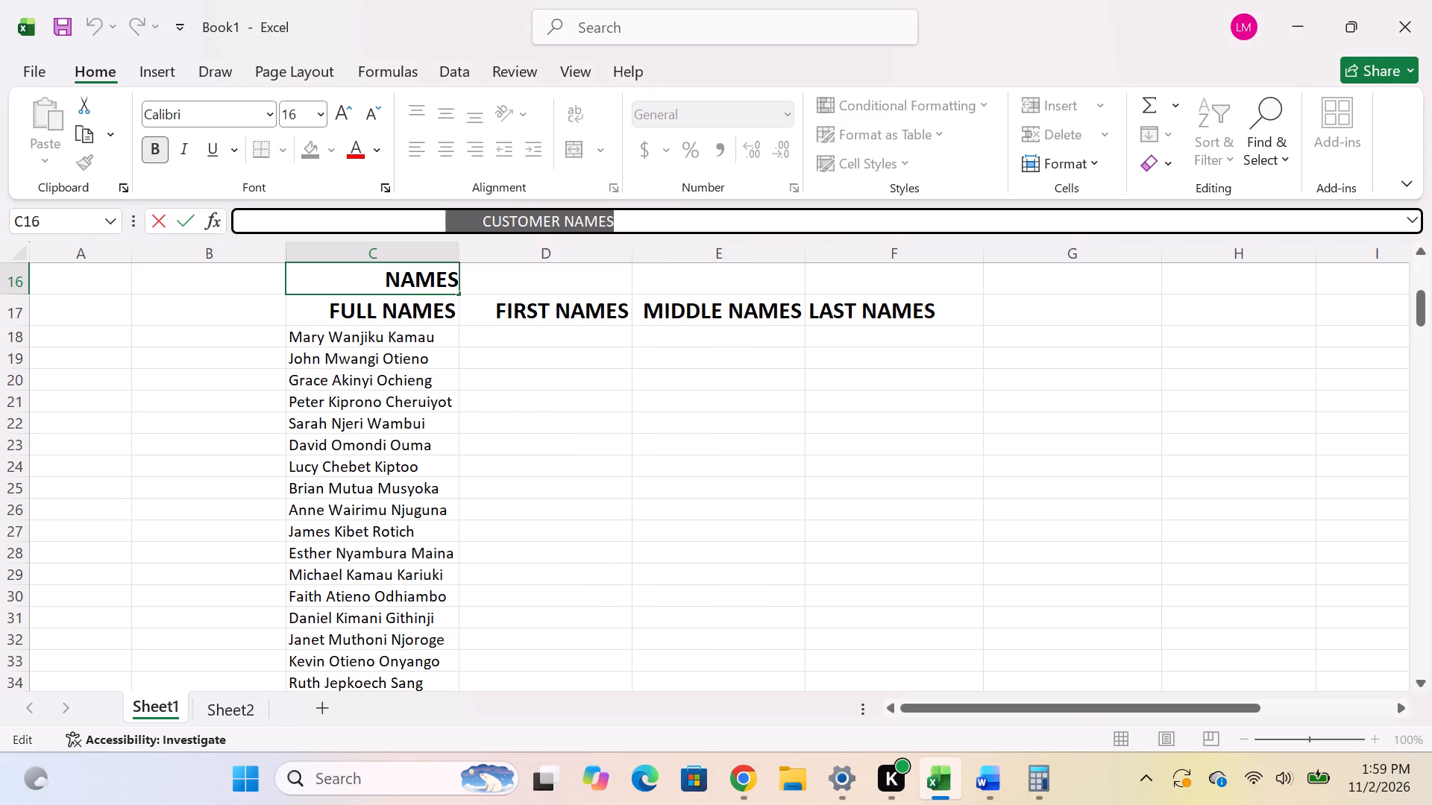
right_click(575, 221)
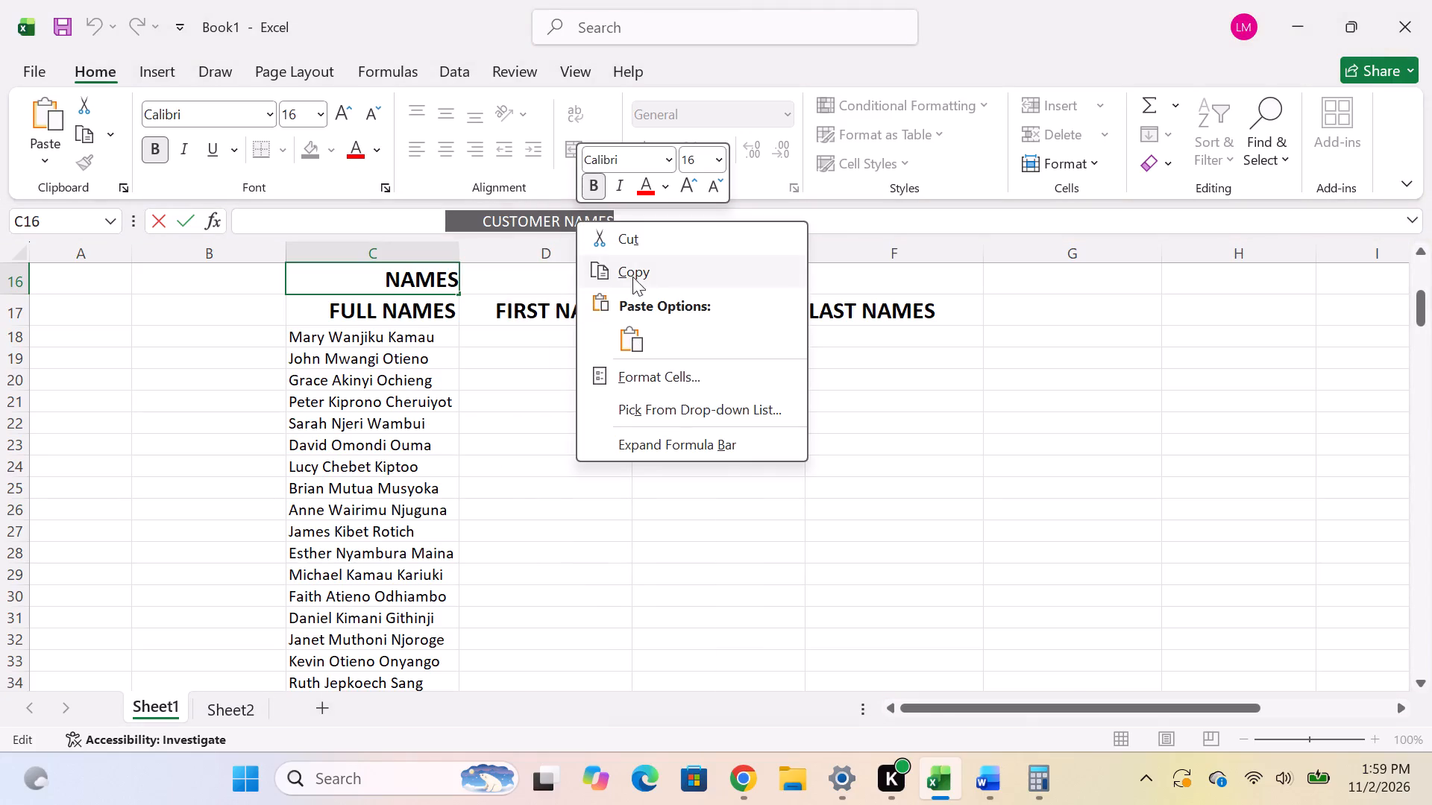
left_click(637, 239)
left_click(641, 406)
left_click(511, 281)
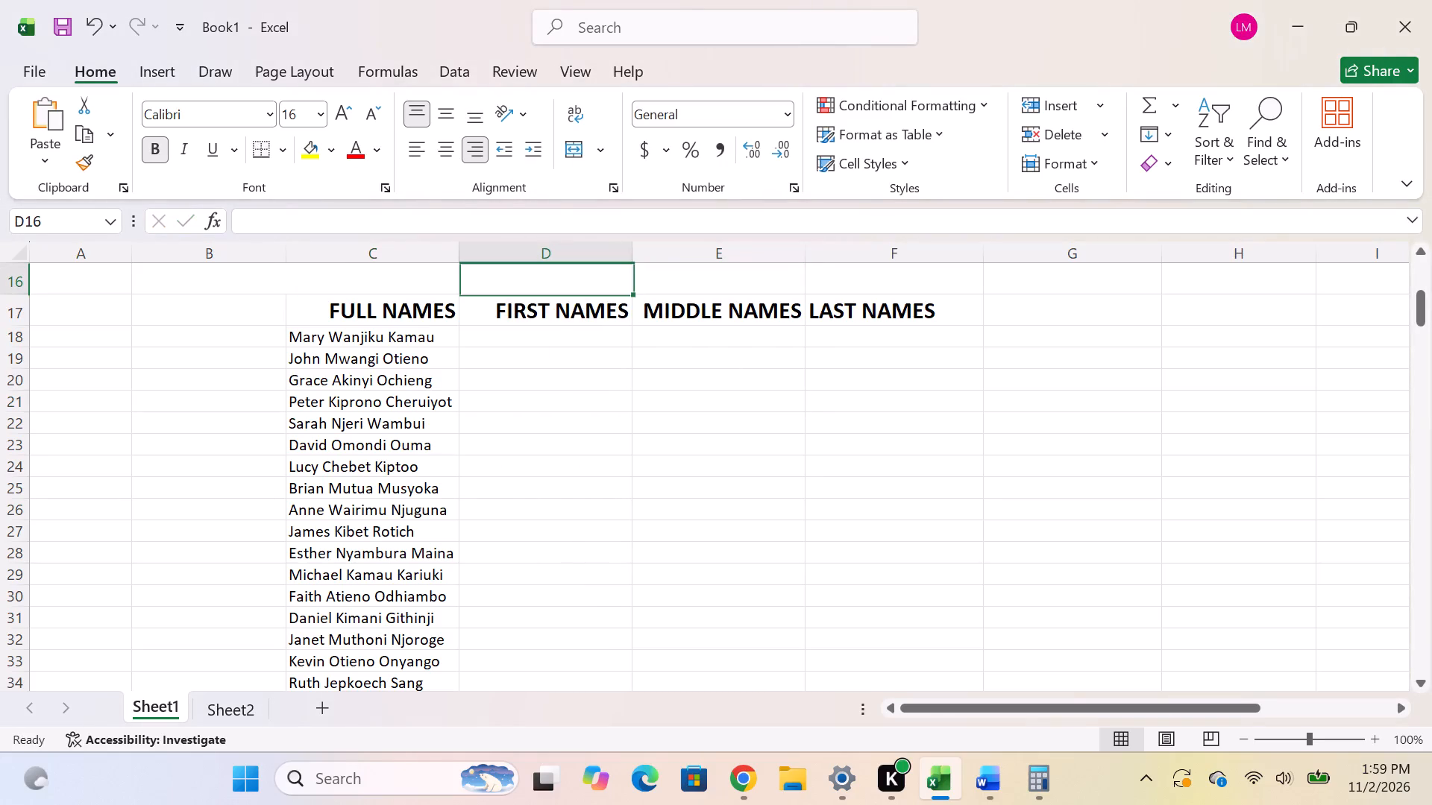
Insert another blank row at row 16, above the FULL NAMES heading row.
scroll(637, 419, "up", 1)
scroll(637, 419, "down", 1)
scroll(640, 425, "up", 2)
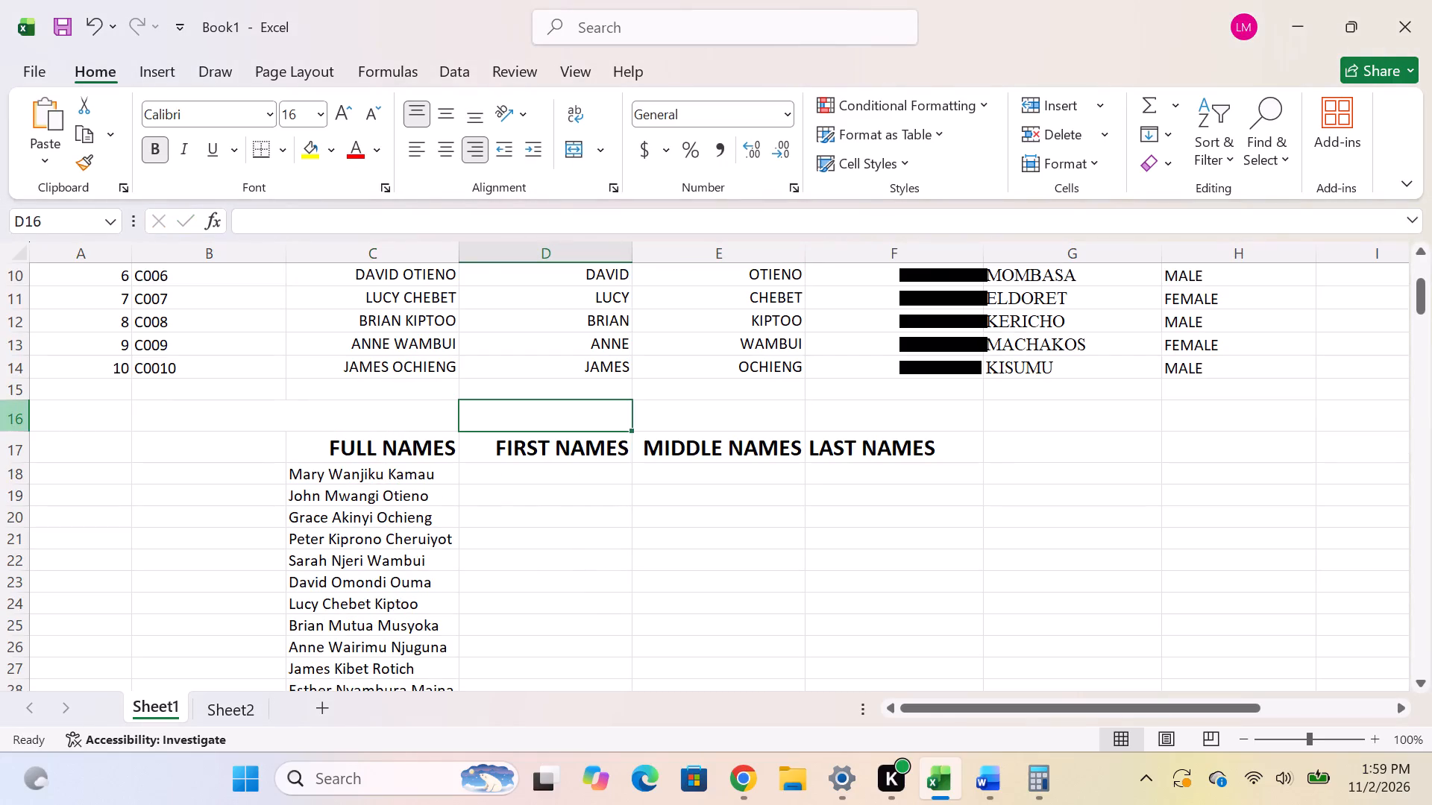
left_click(16, 420)
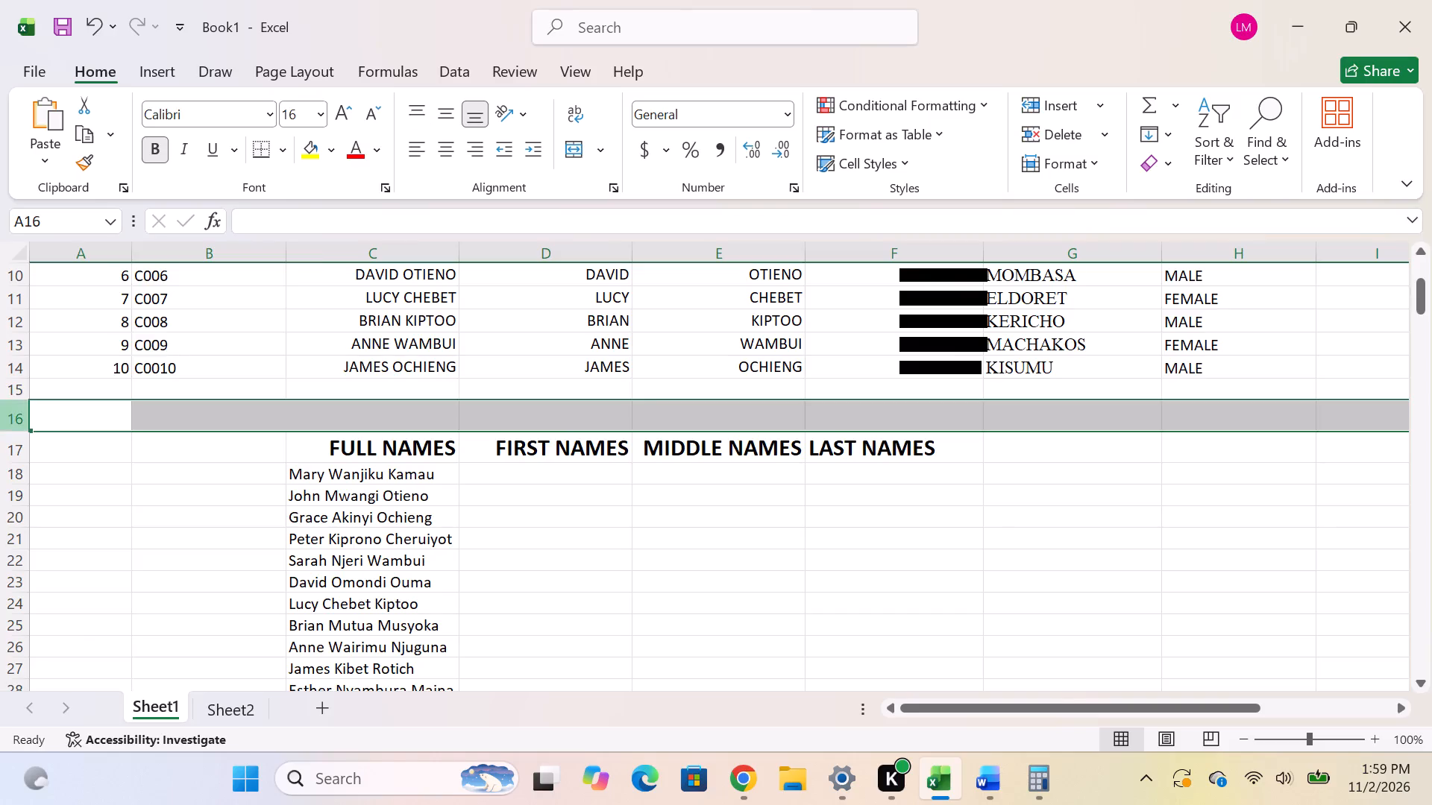
right_click(26, 407)
left_click(100, 537)
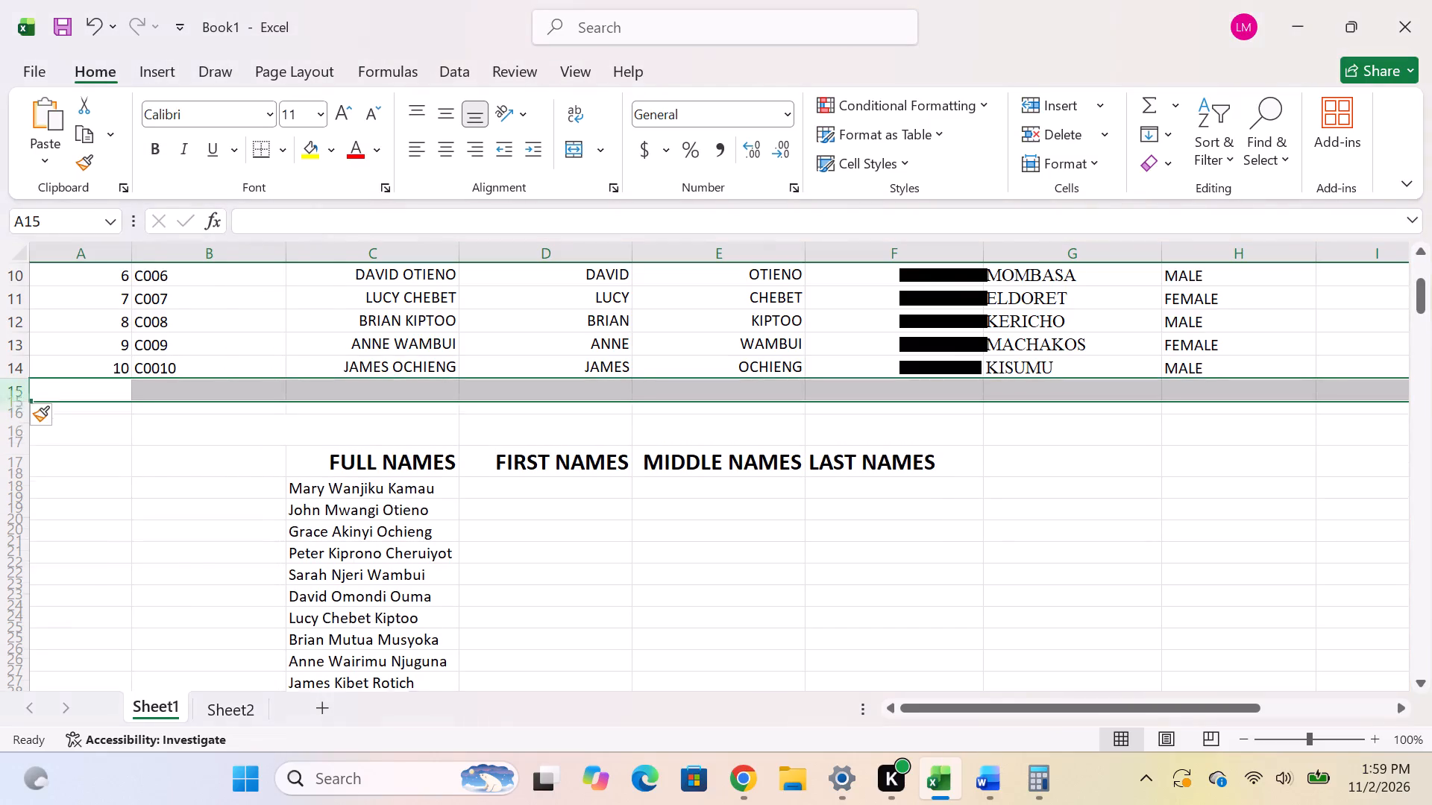
left_click(542, 508)
Paste the cut CUSTOMER NAMES title text into cell D16.
double_click(493, 411)
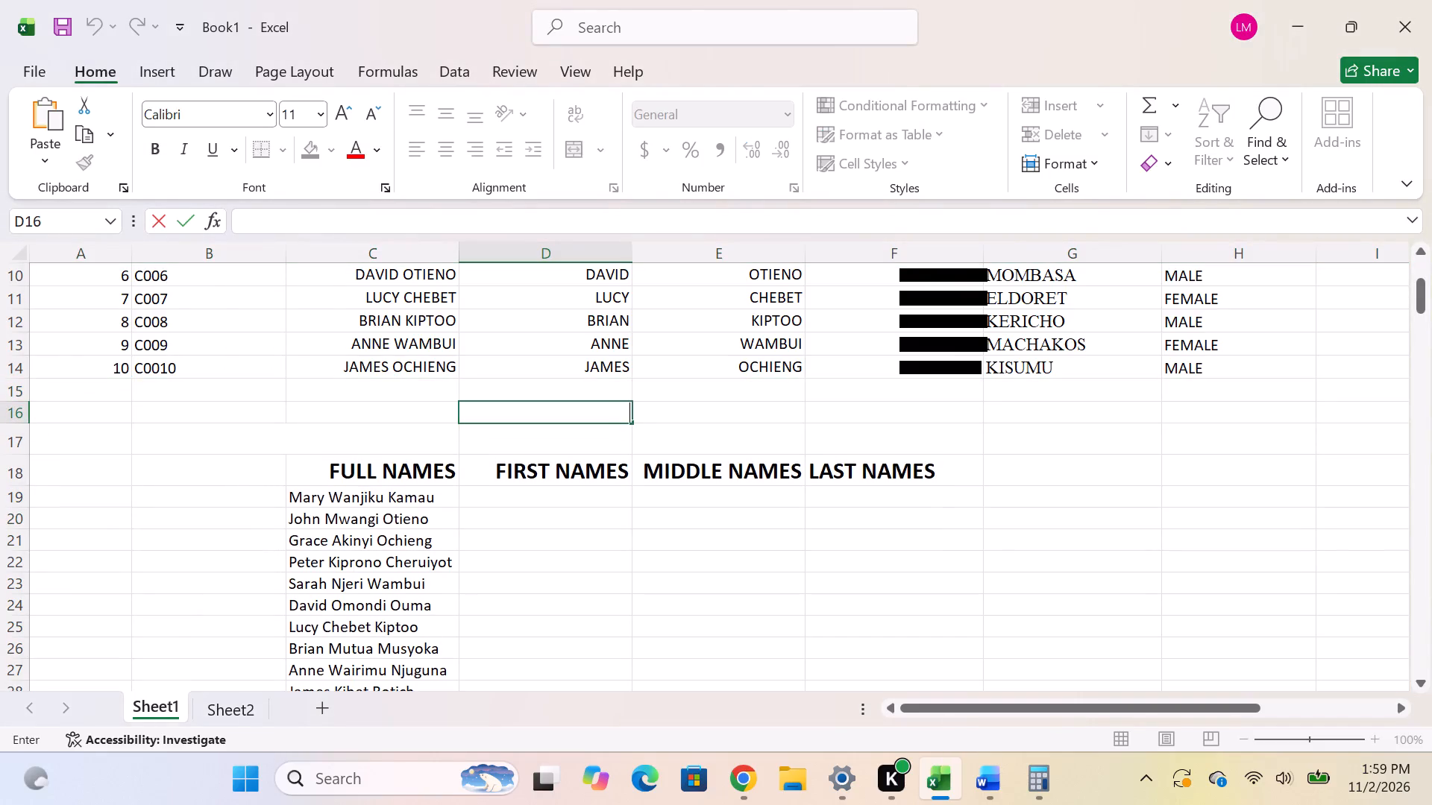
right_click(493, 411)
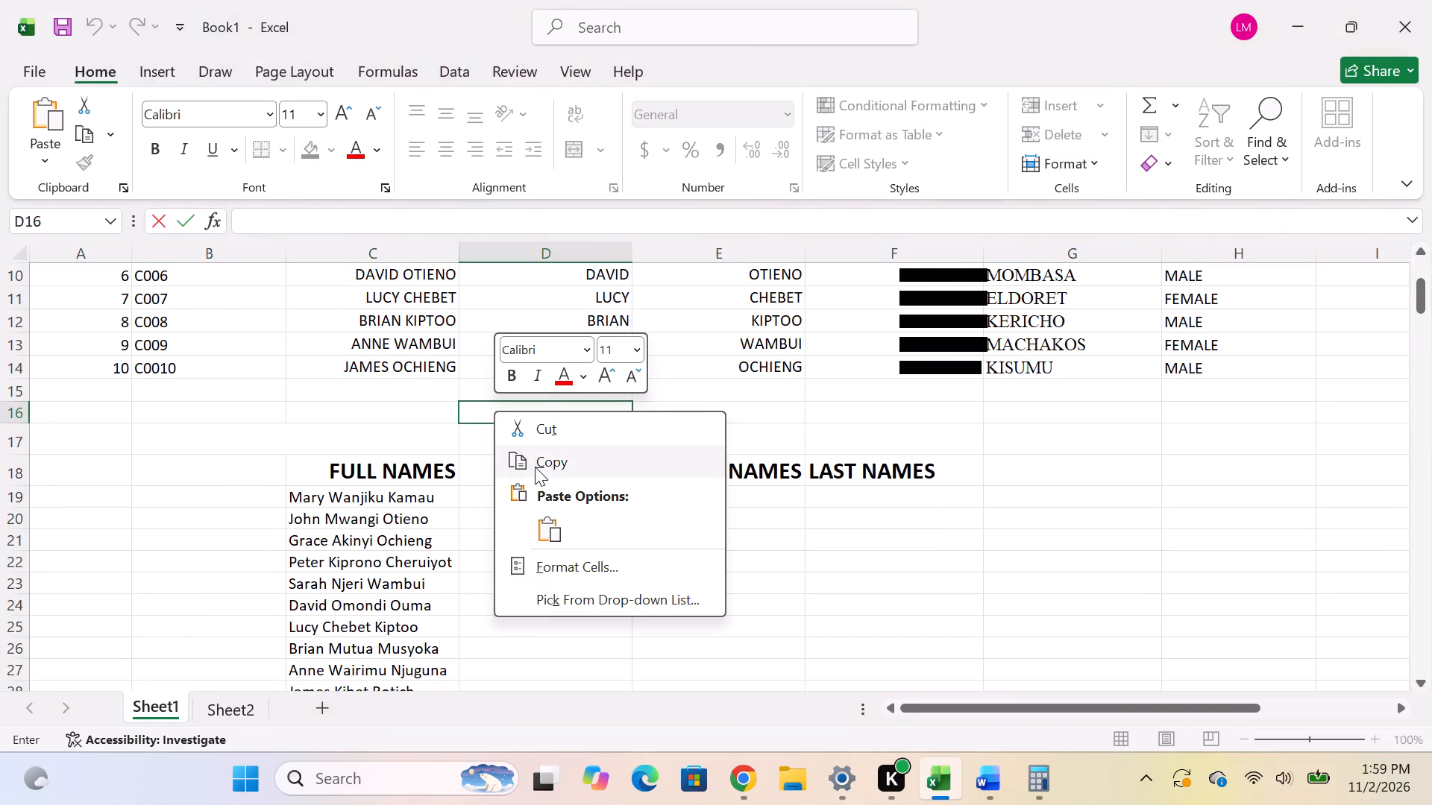
left_click(544, 527)
left_click(743, 562)
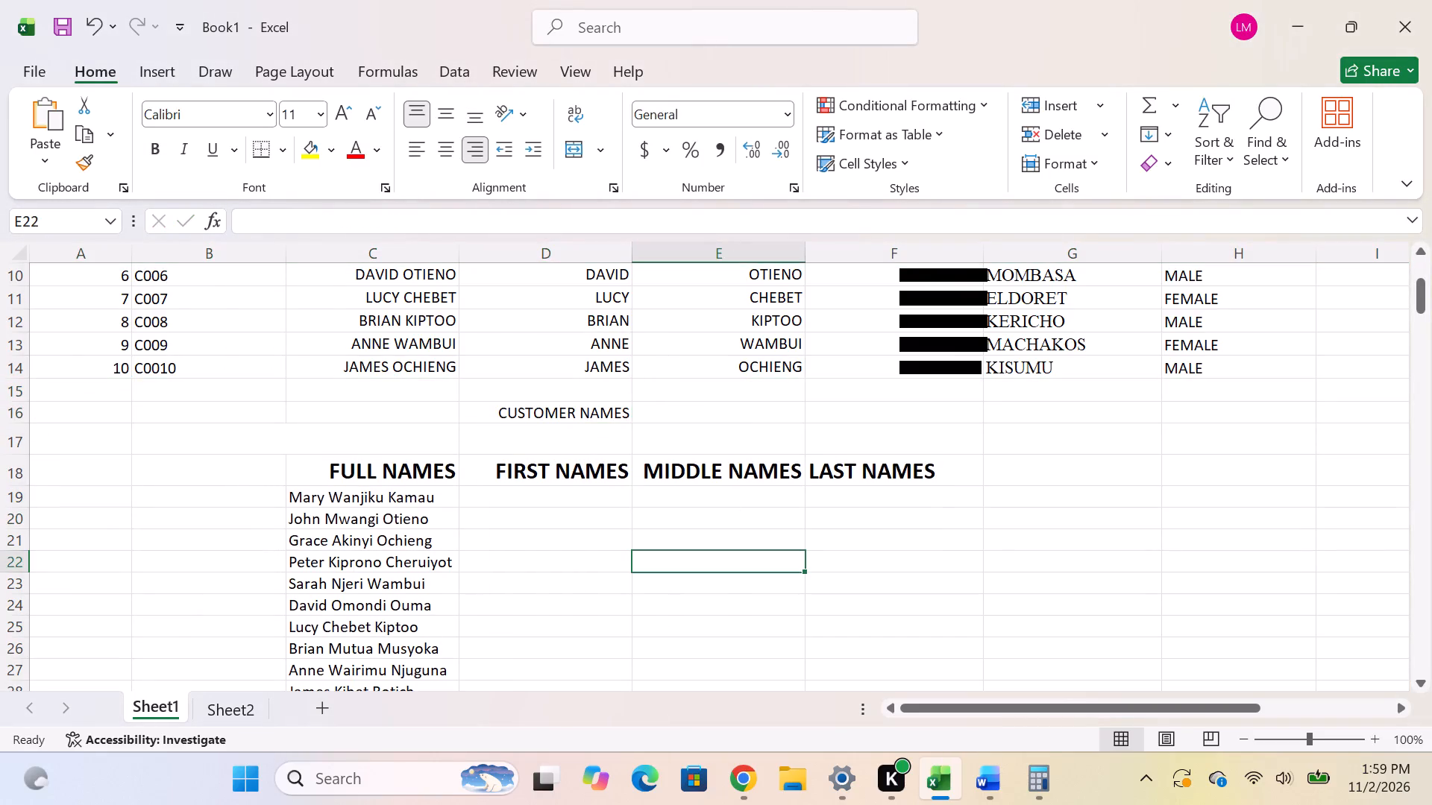
Format row 16, which holds the CUSTOMER NAMES title, as bold with font size 20.
left_click(8, 411)
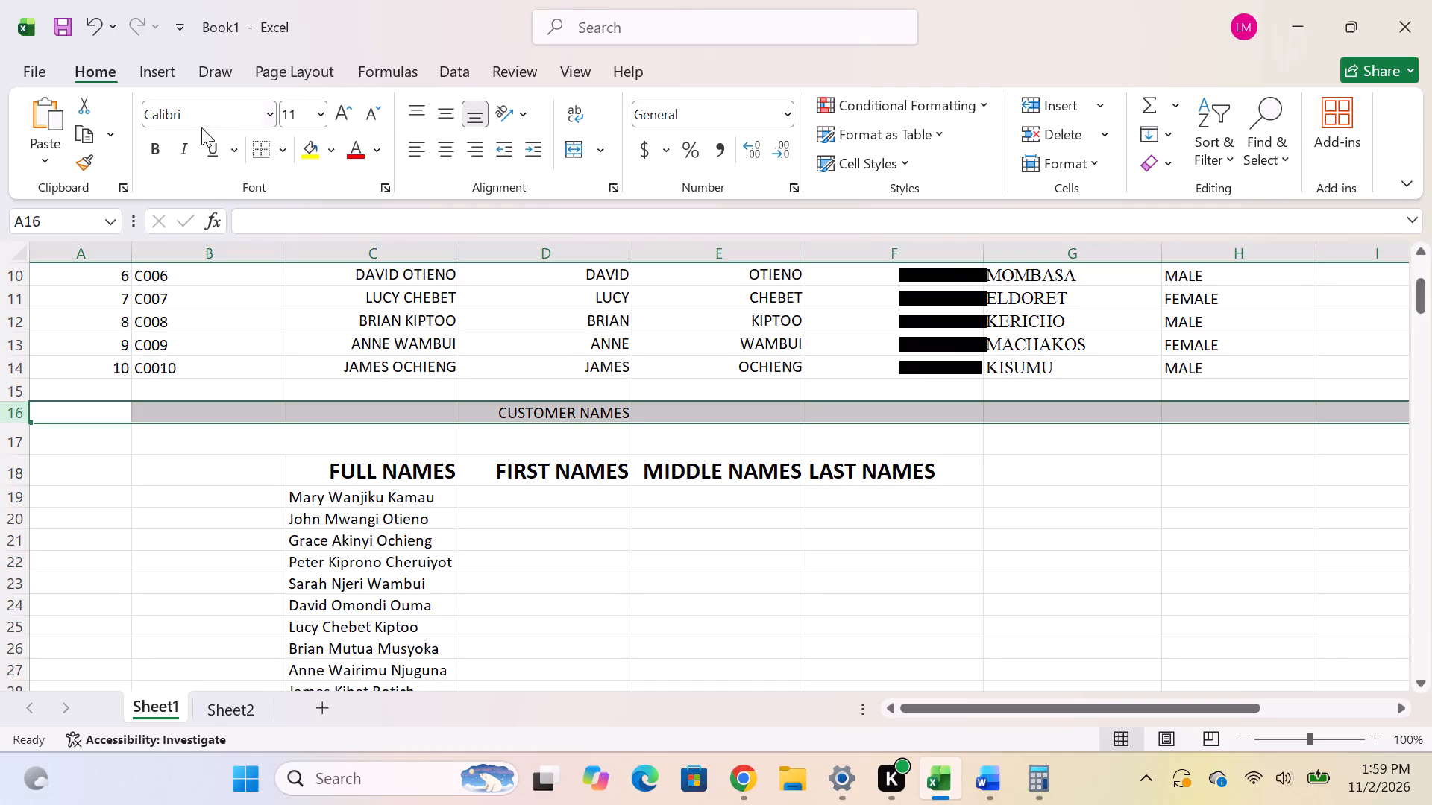
left_click(145, 148)
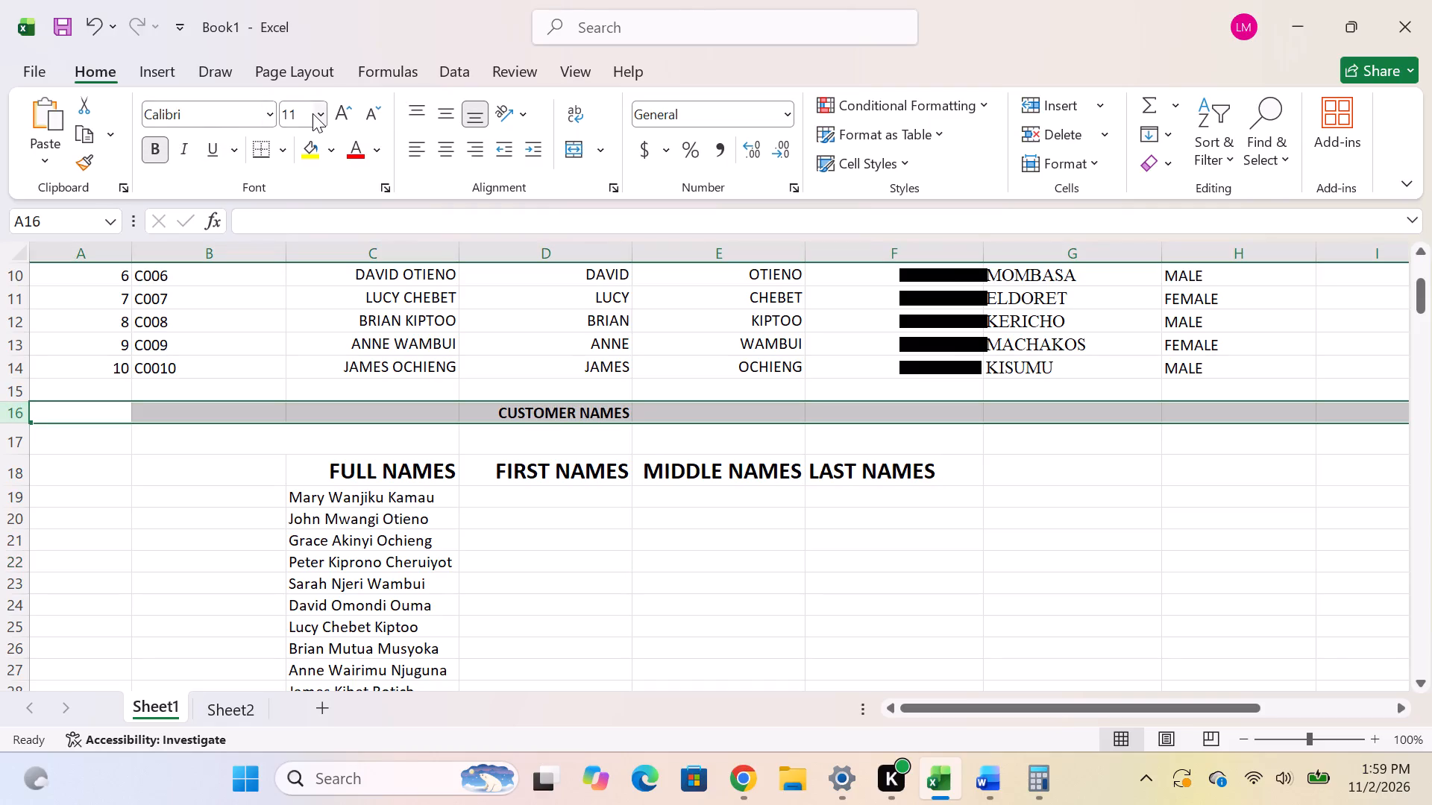
left_click(313, 113)
left_click(322, 107)
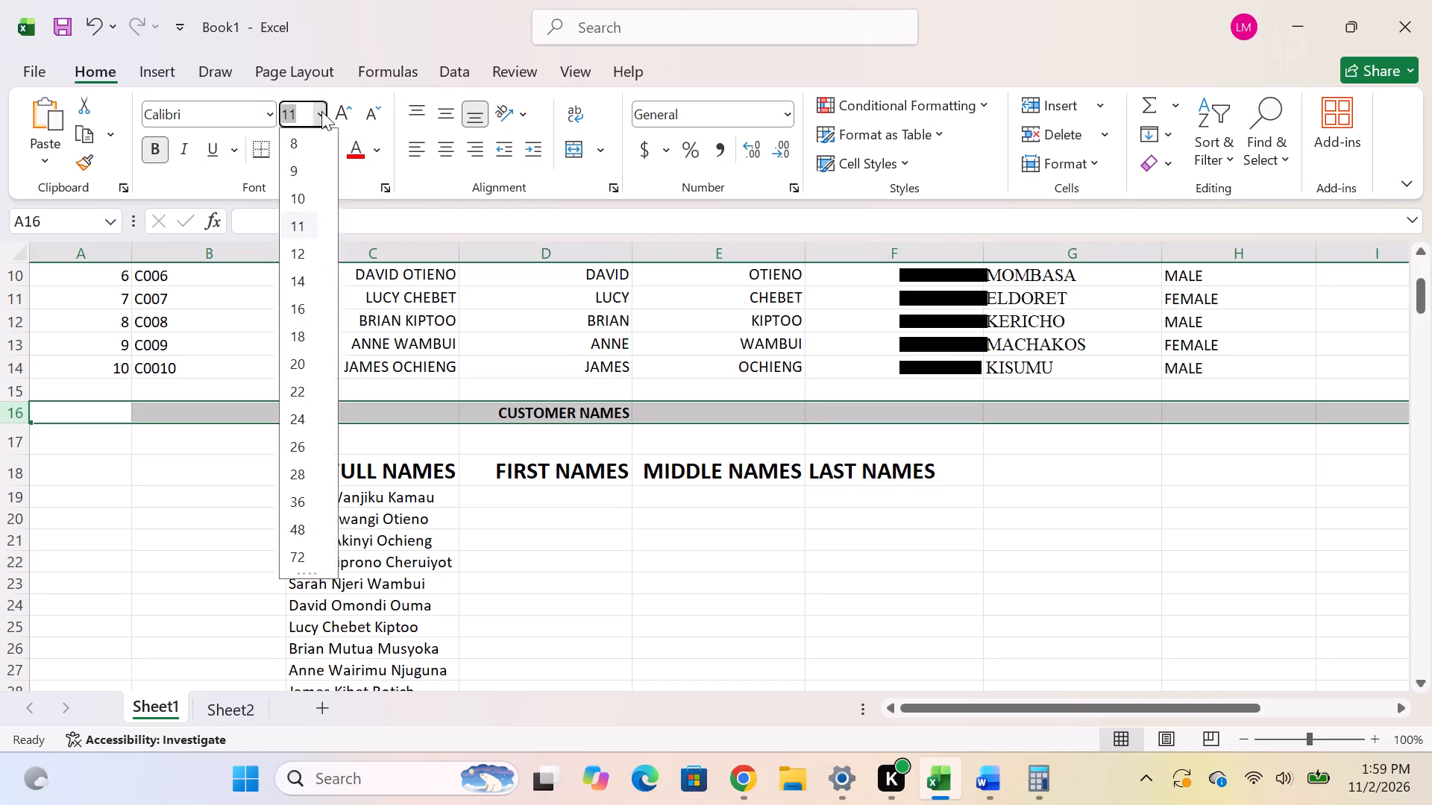
left_click(298, 367)
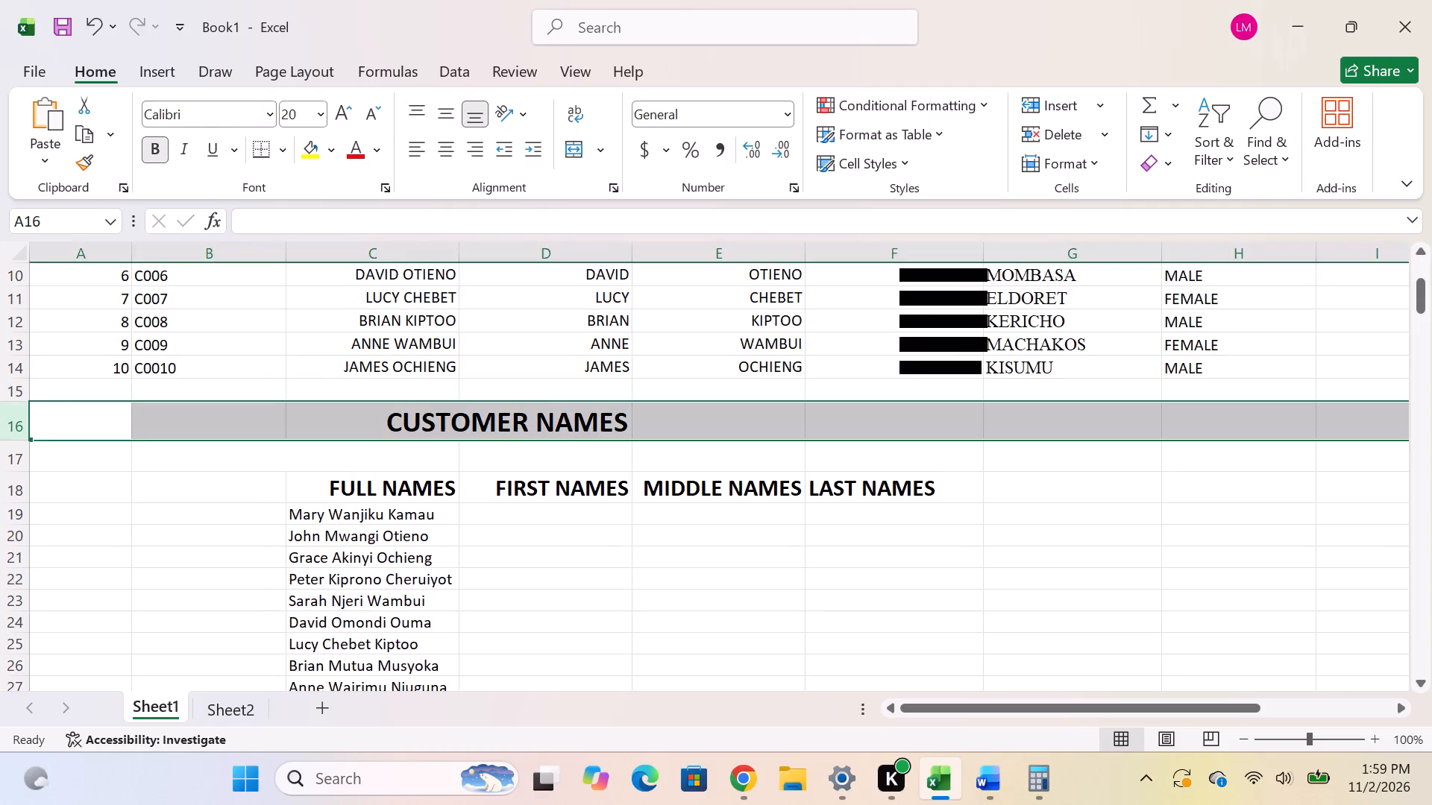
left_click(741, 557)
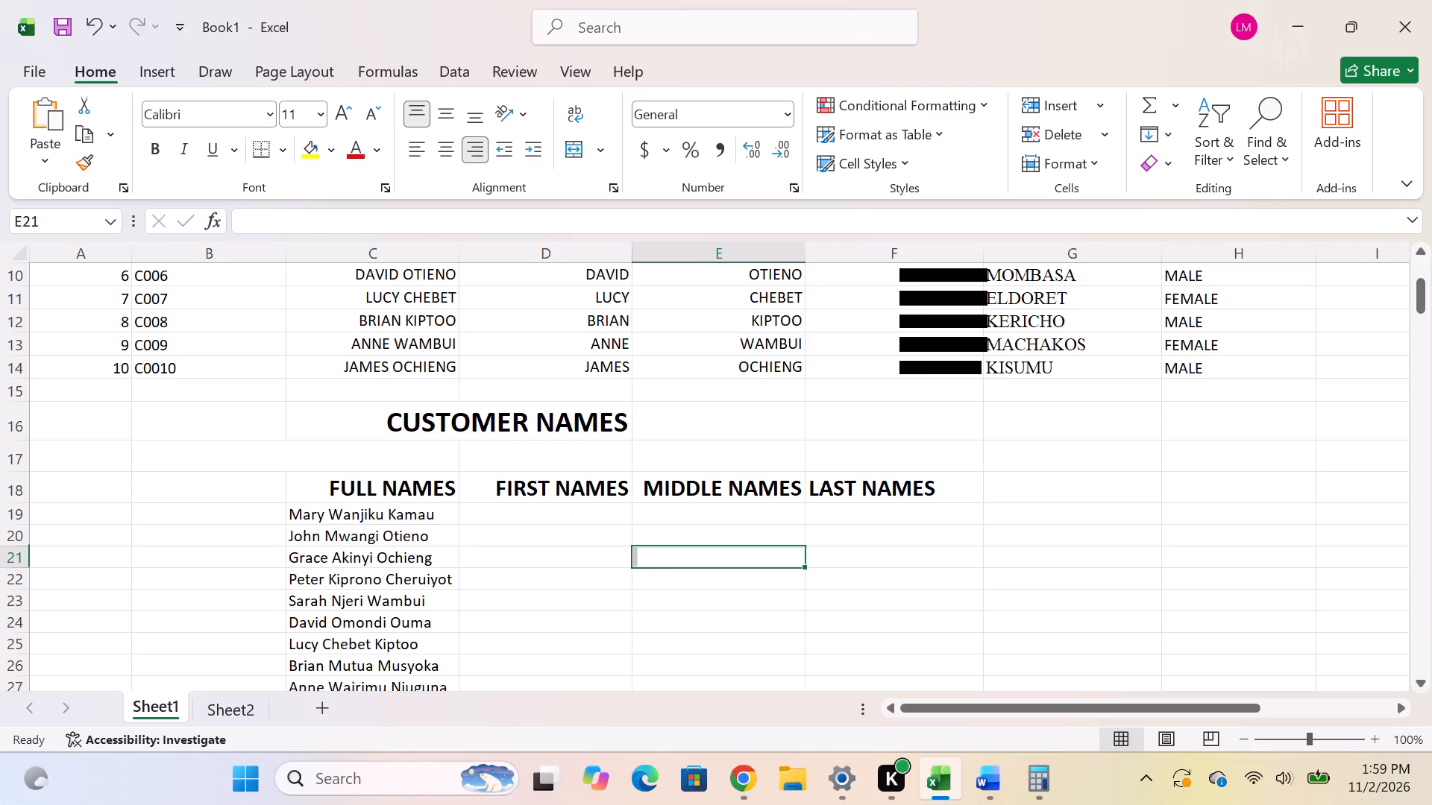
Reduce the height of blank row 17 between the CUSTOMER NAMES title and the headings.
left_click_drag(14, 475, 13, 464)
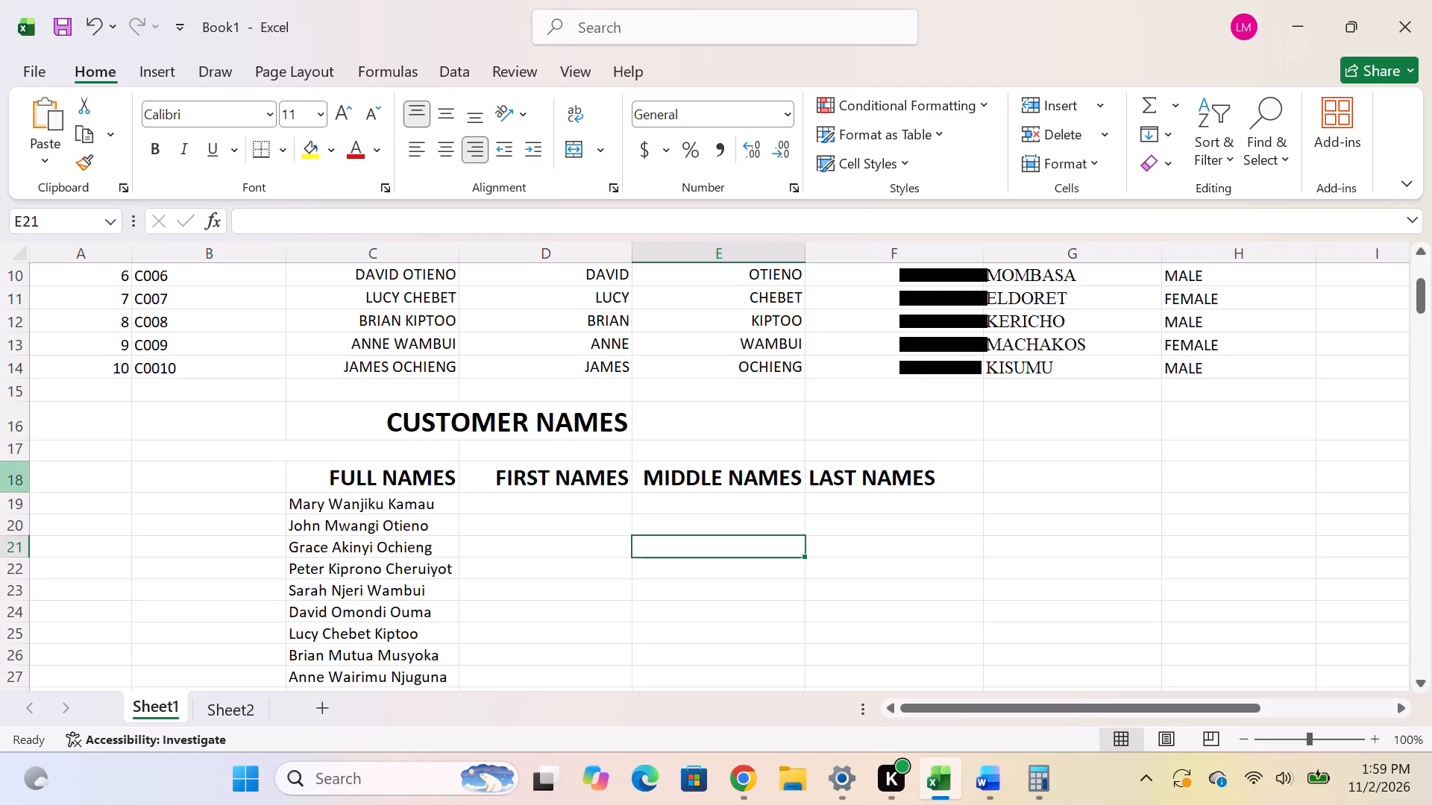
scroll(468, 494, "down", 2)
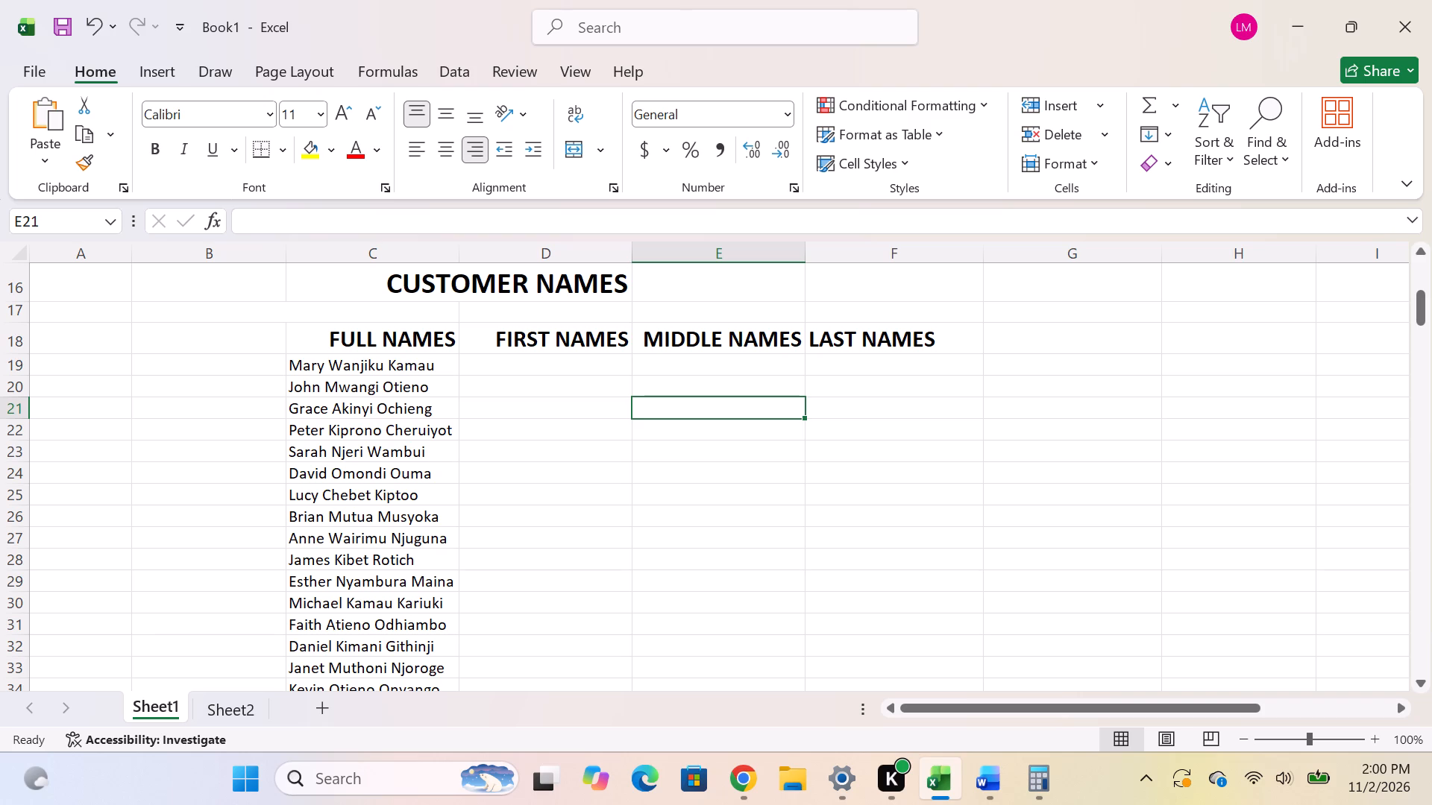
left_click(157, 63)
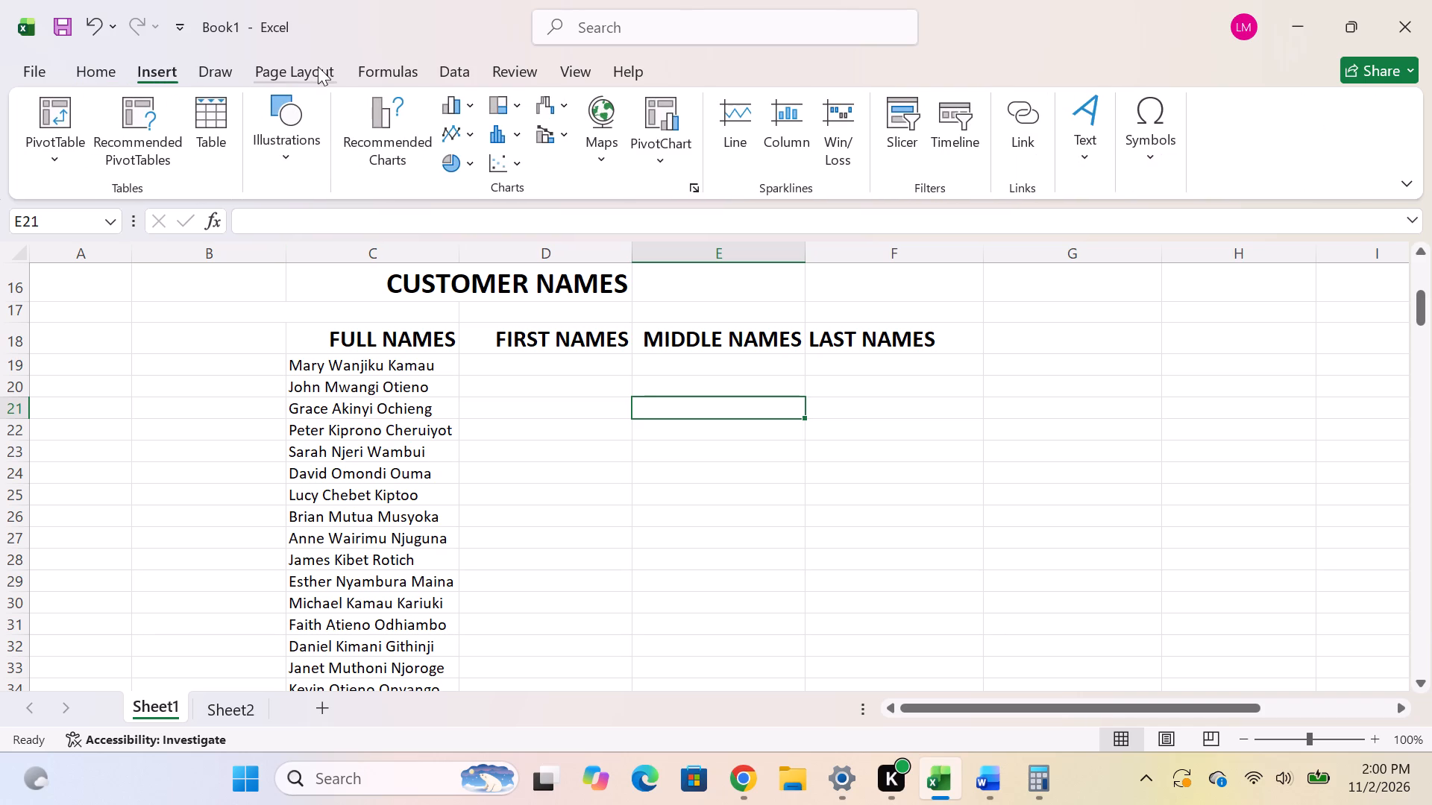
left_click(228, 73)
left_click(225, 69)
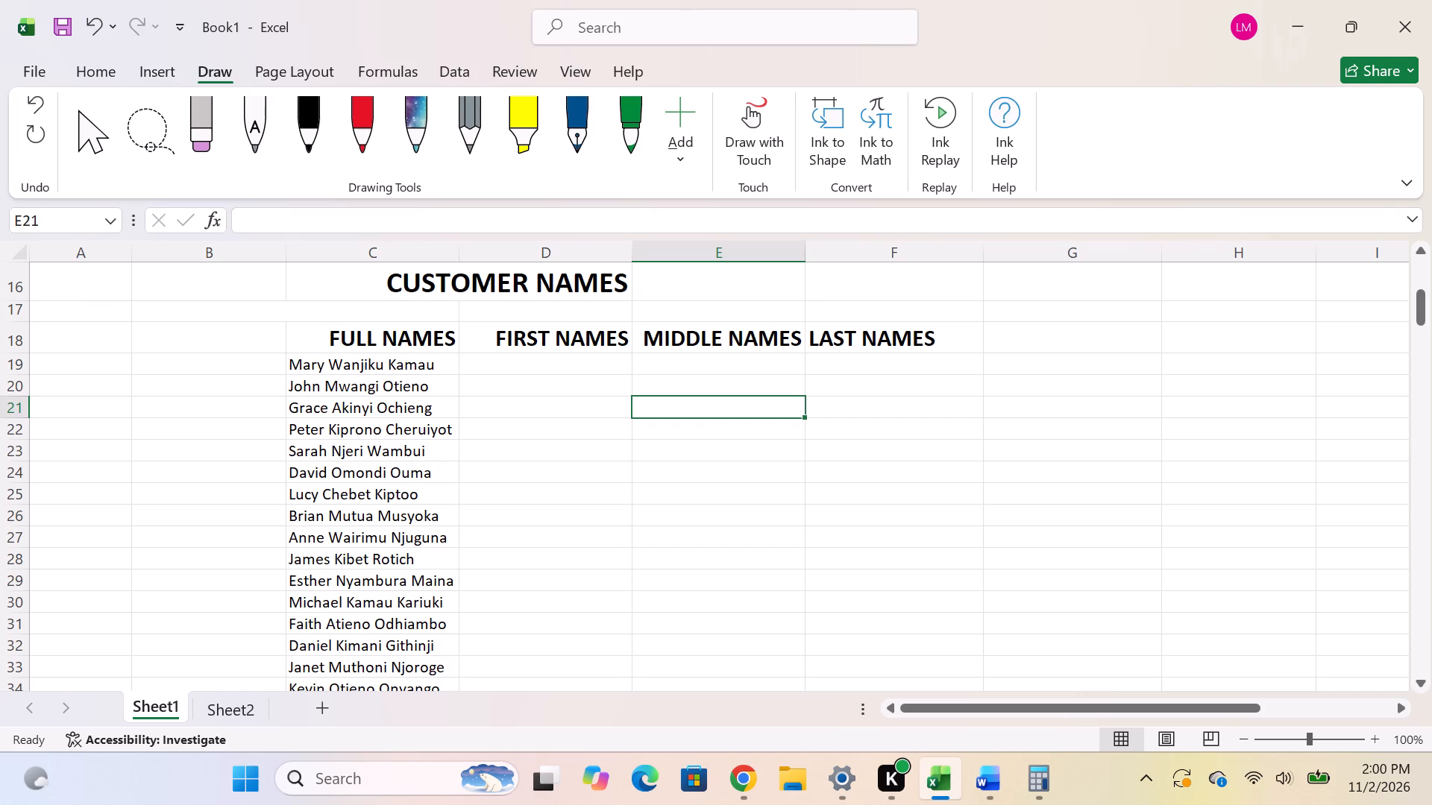
Create a table from range C18:F68, covering the name headings and all full names, with the "My table has headers" option turned off.
left_click_drag(301, 338, 878, 593)
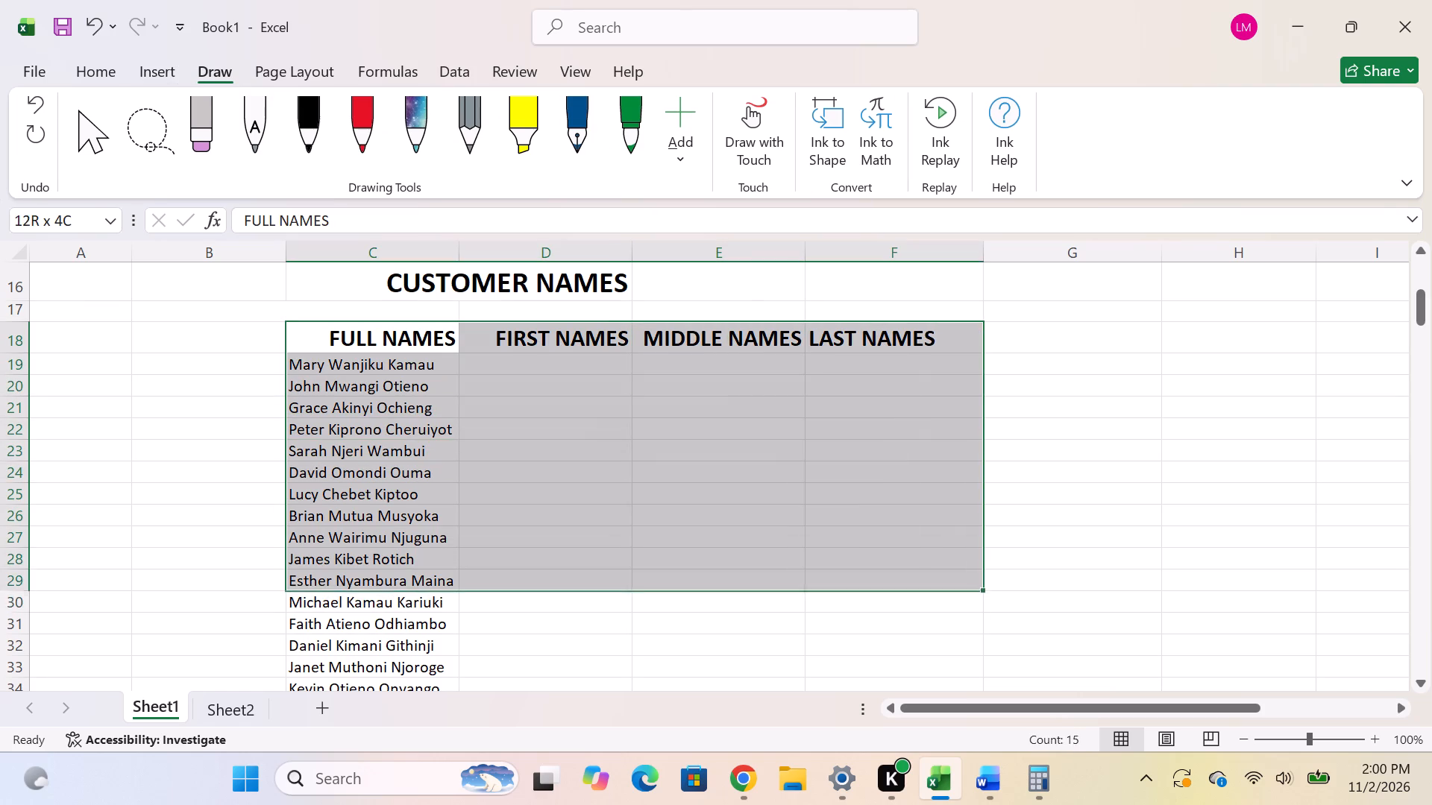
left_click_drag(878, 593, 872, 731)
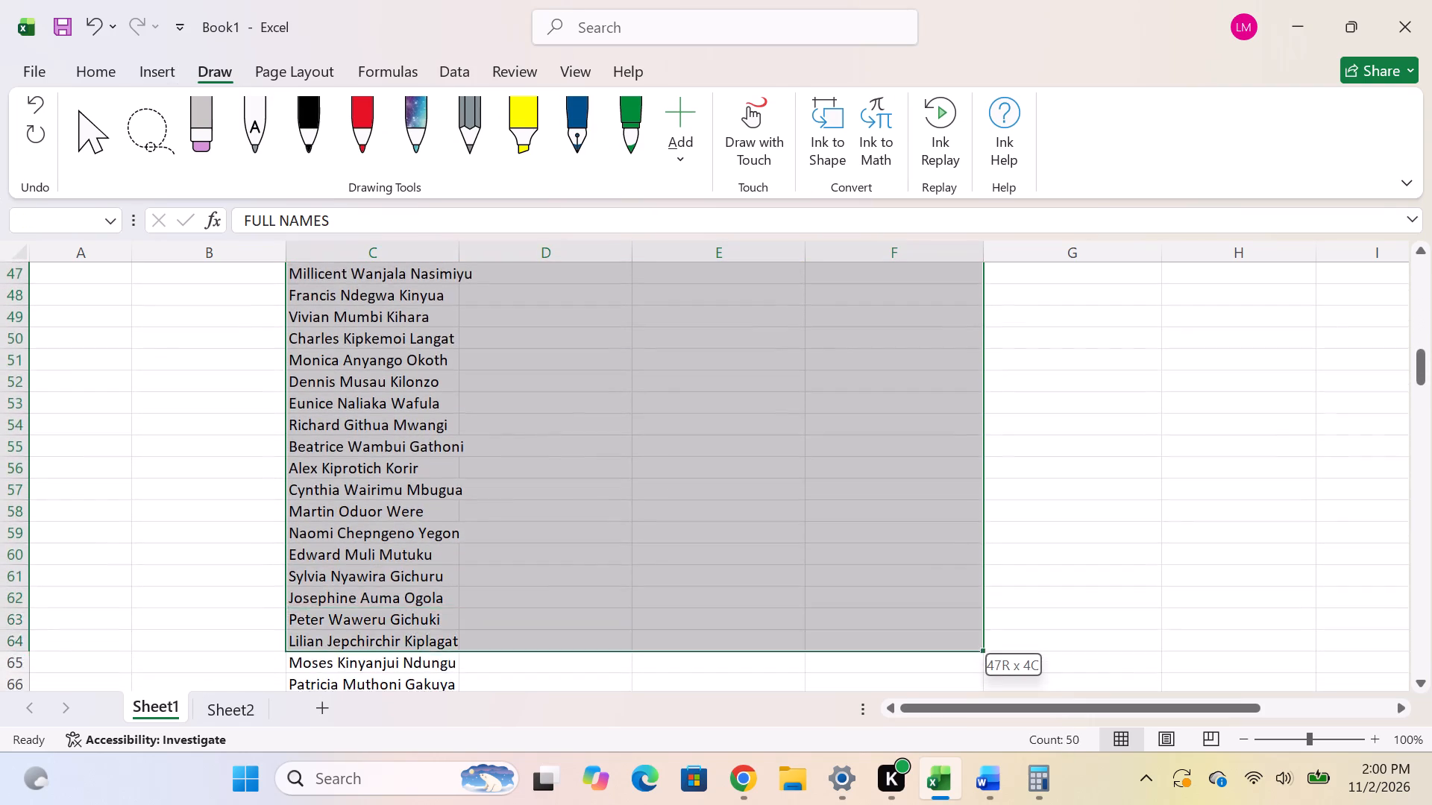
left_click_drag(872, 731, 878, 591)
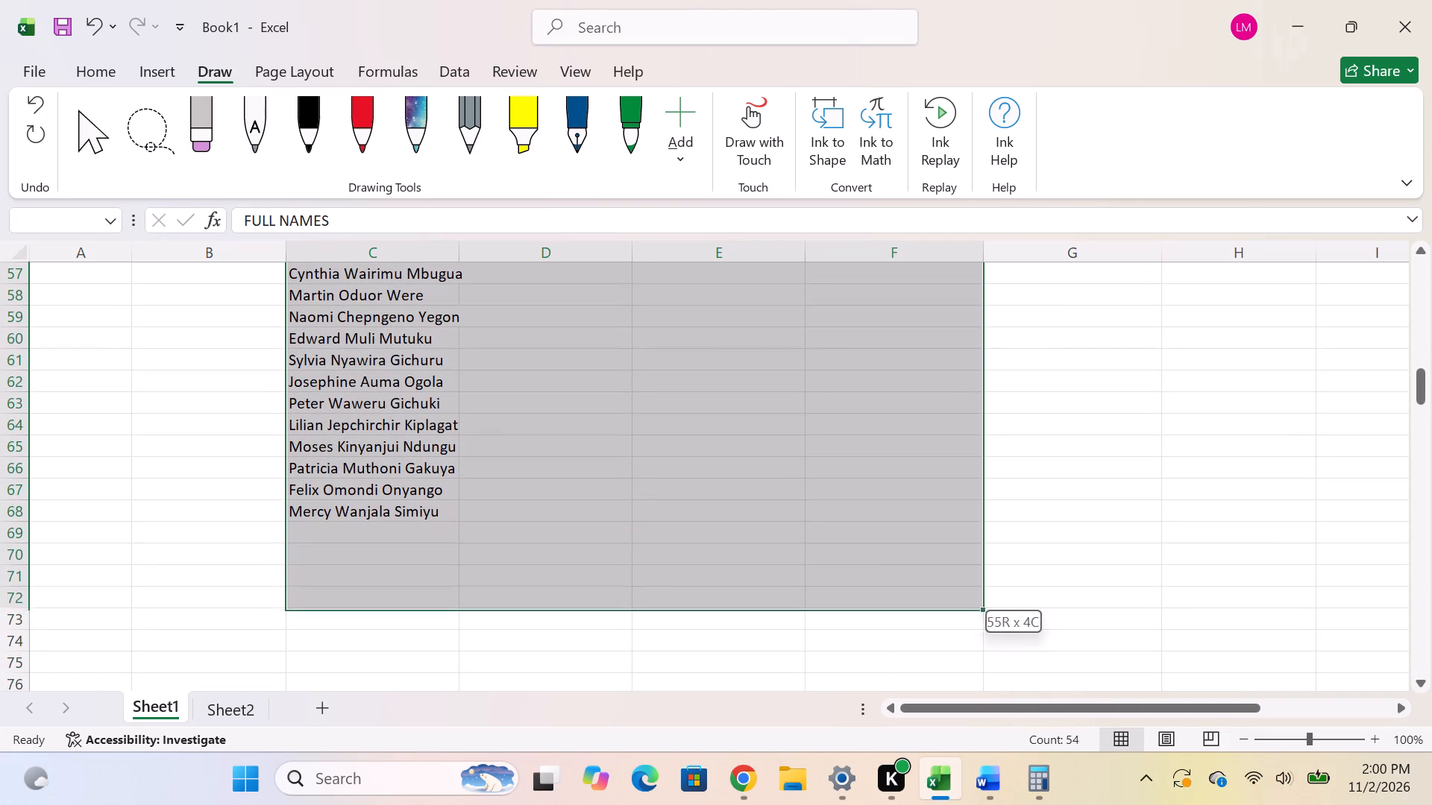
left_click_drag(878, 591, 858, 505)
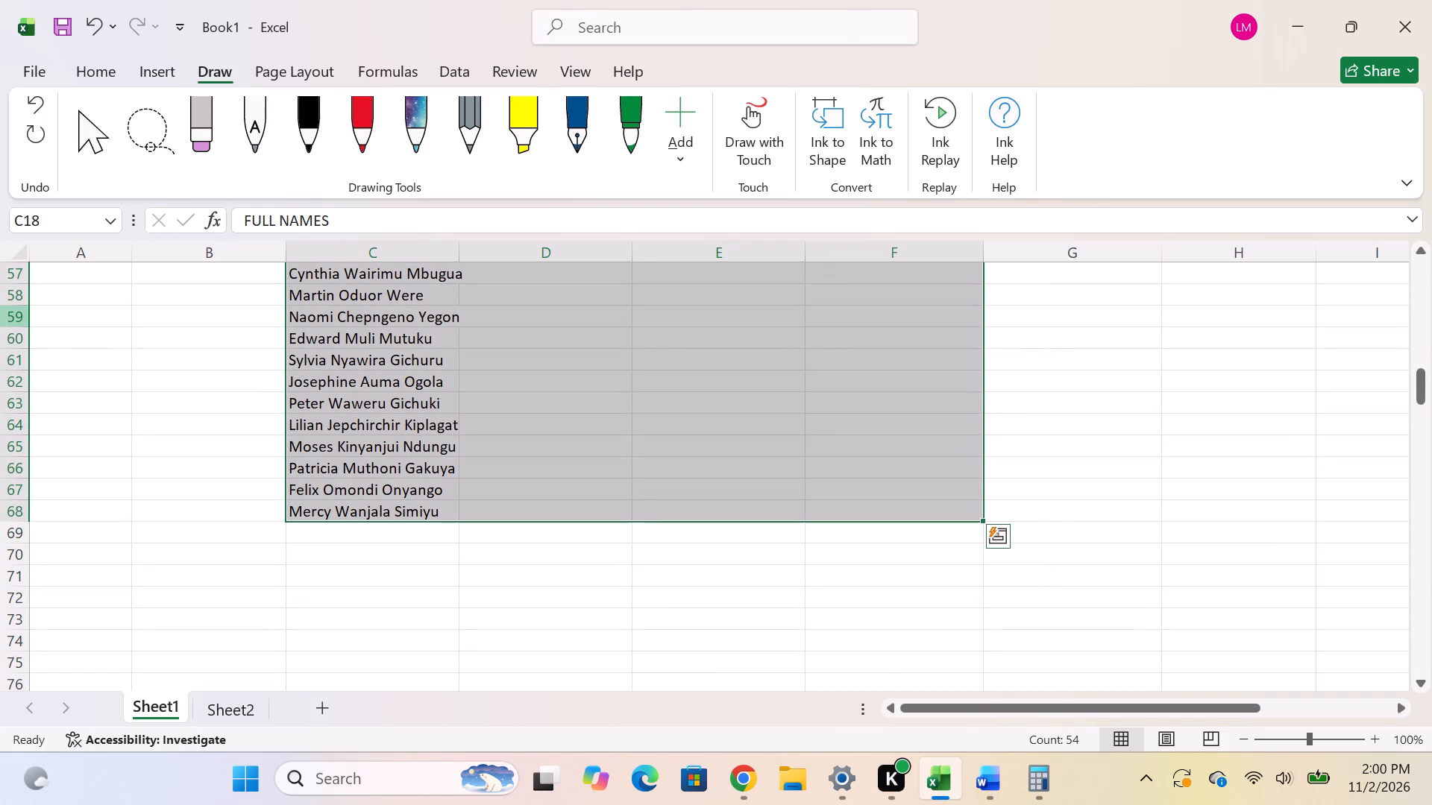
left_click(158, 72)
left_click(219, 166)
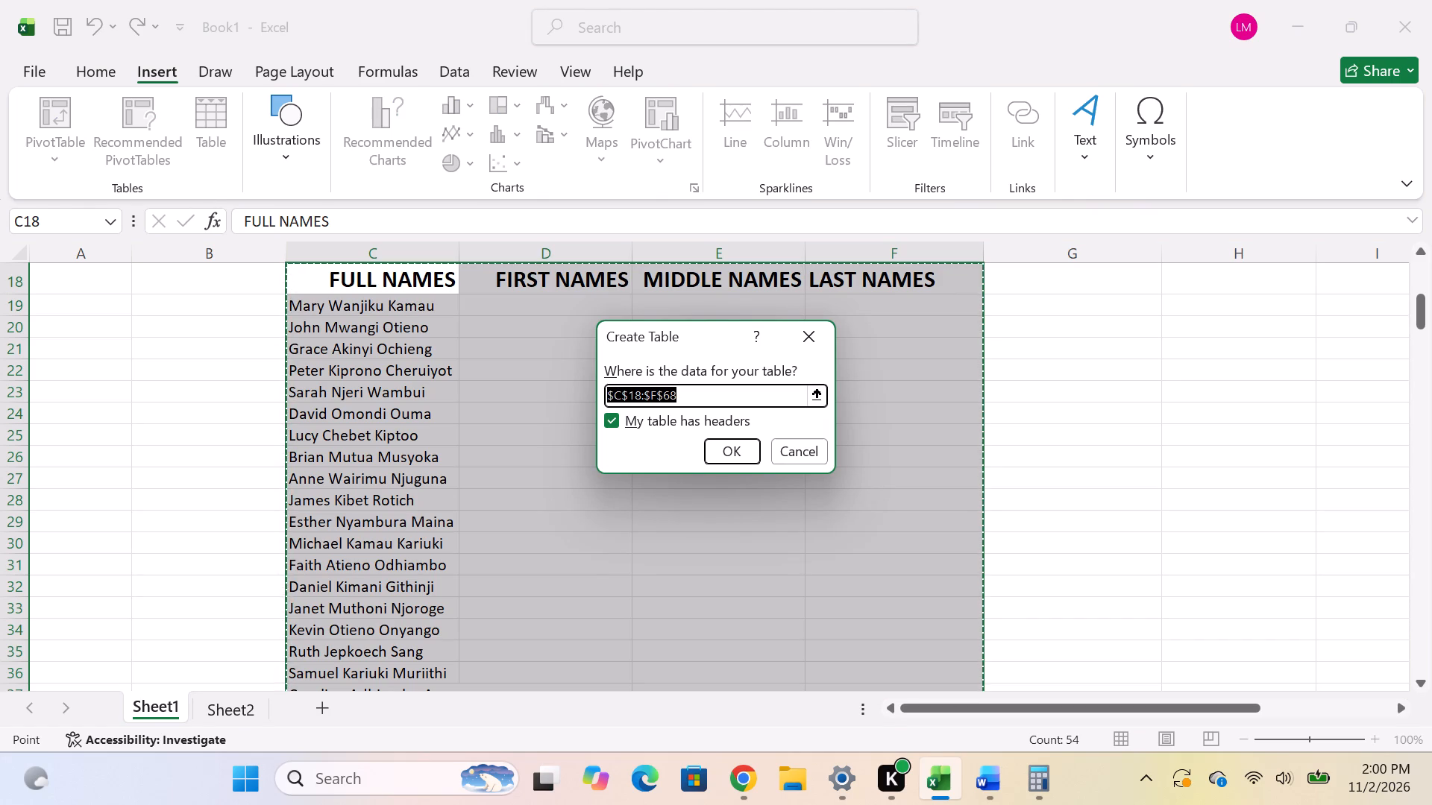
left_click(612, 419)
left_click(741, 458)
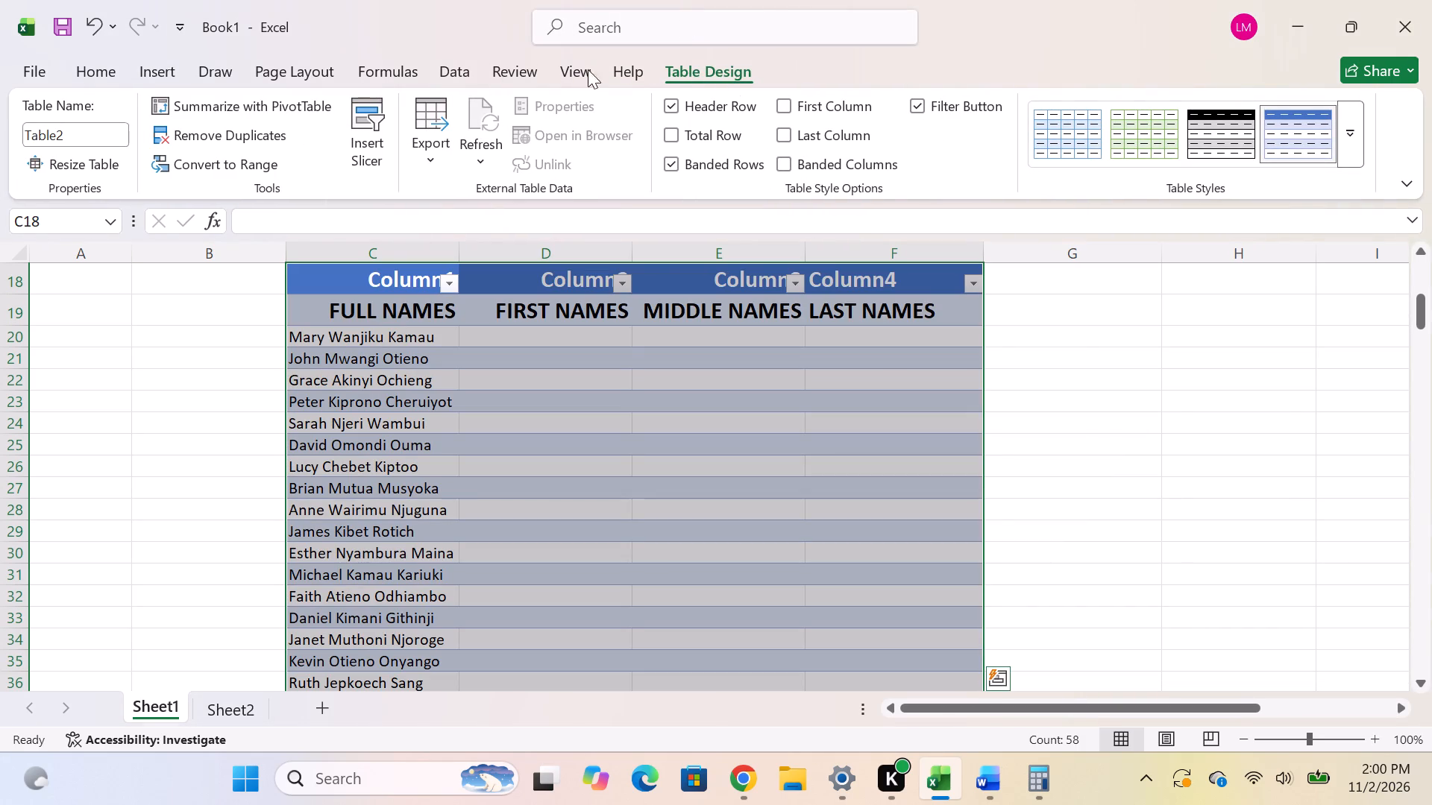
Apply the Light table style with a solid black header row and thin black row lines to the names table.
left_click(1234, 121)
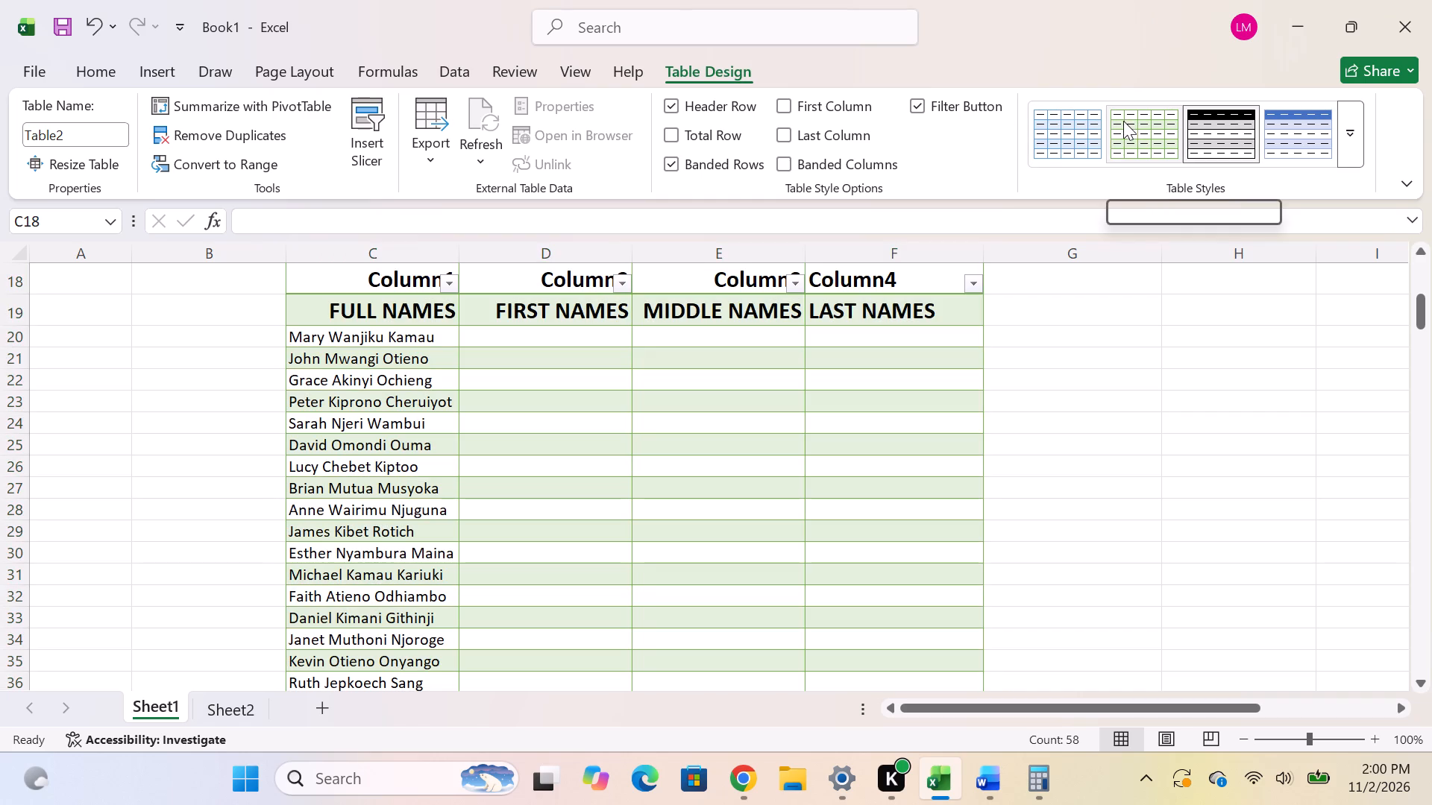
left_click(1360, 116)
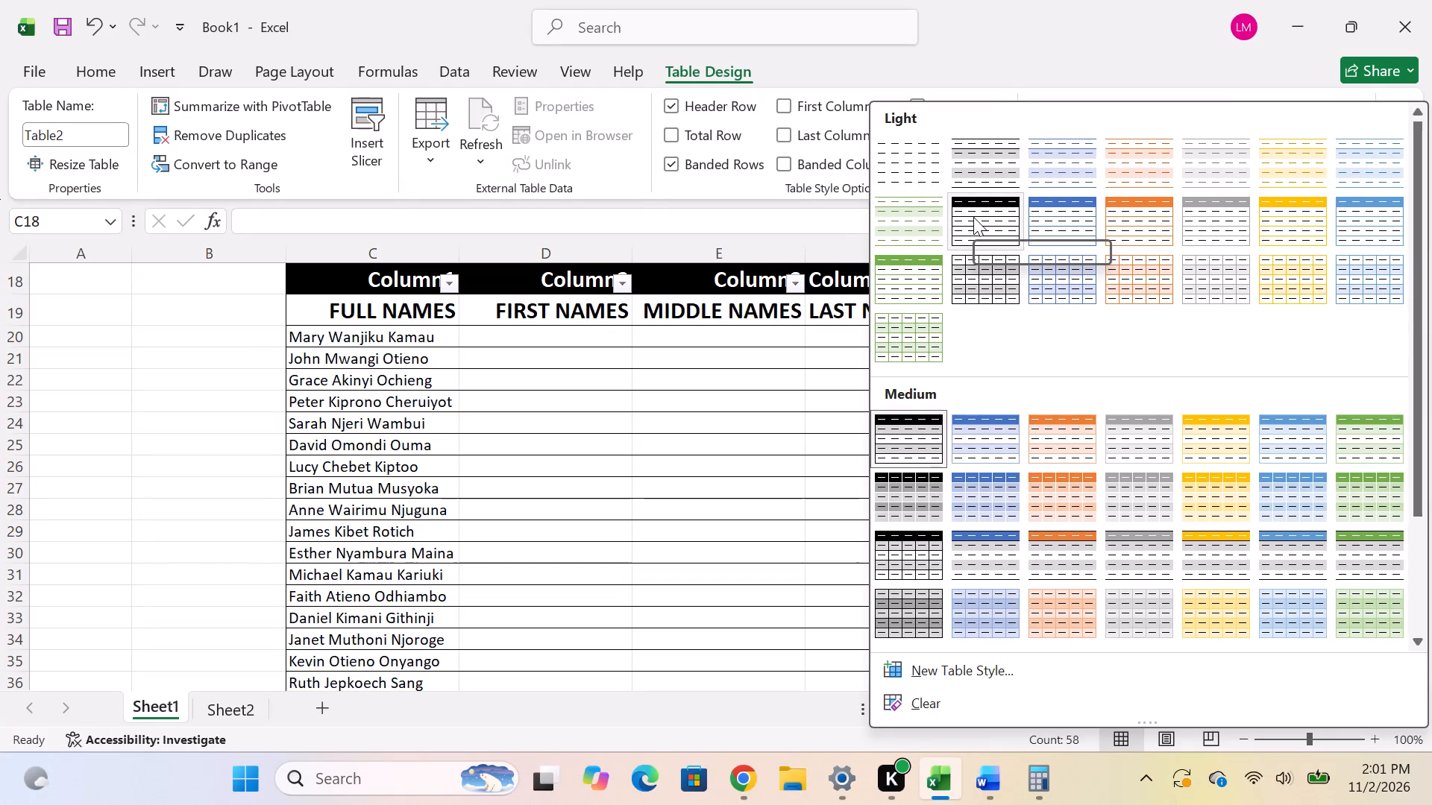
left_click(975, 217)
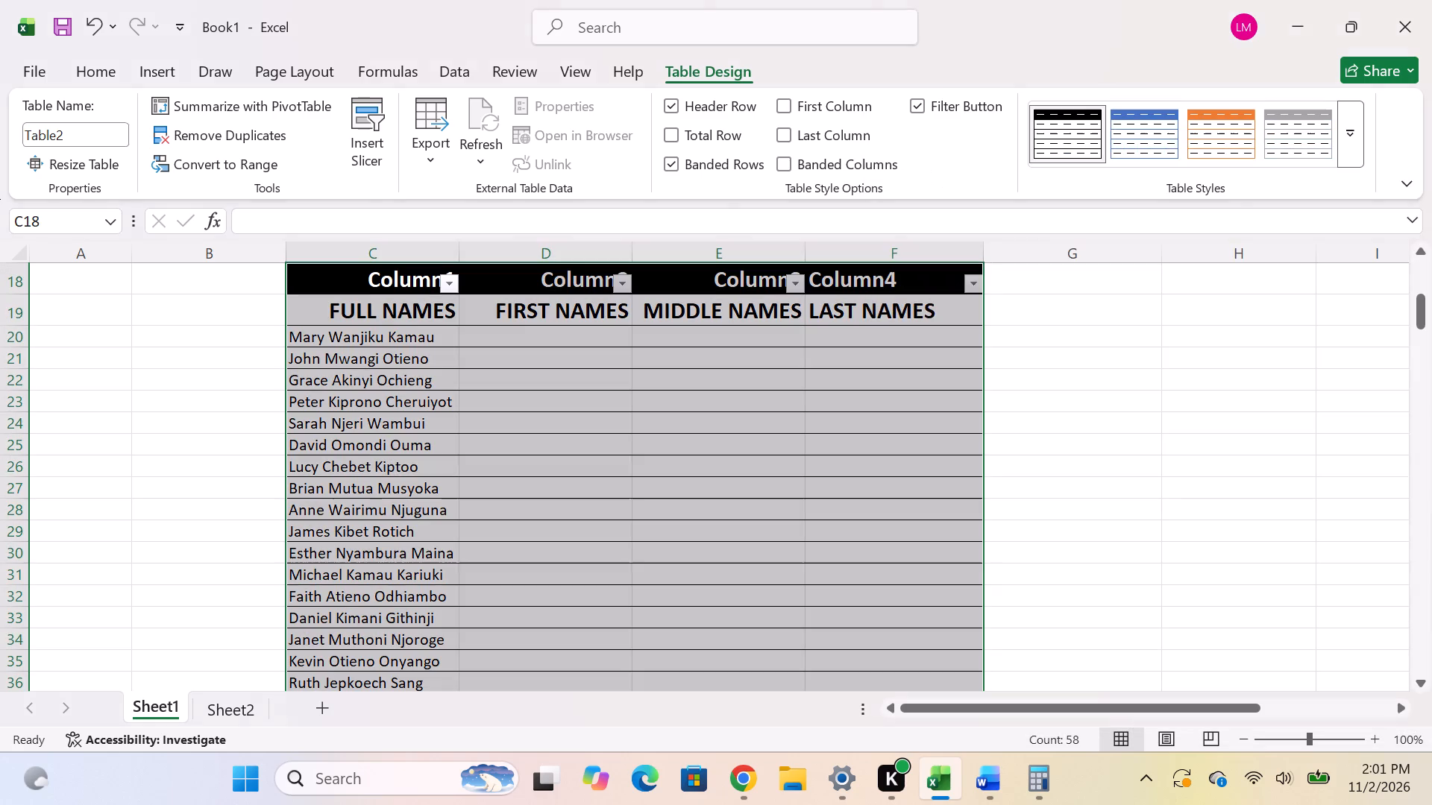
left_click(1061, 420)
left_click(782, 412)
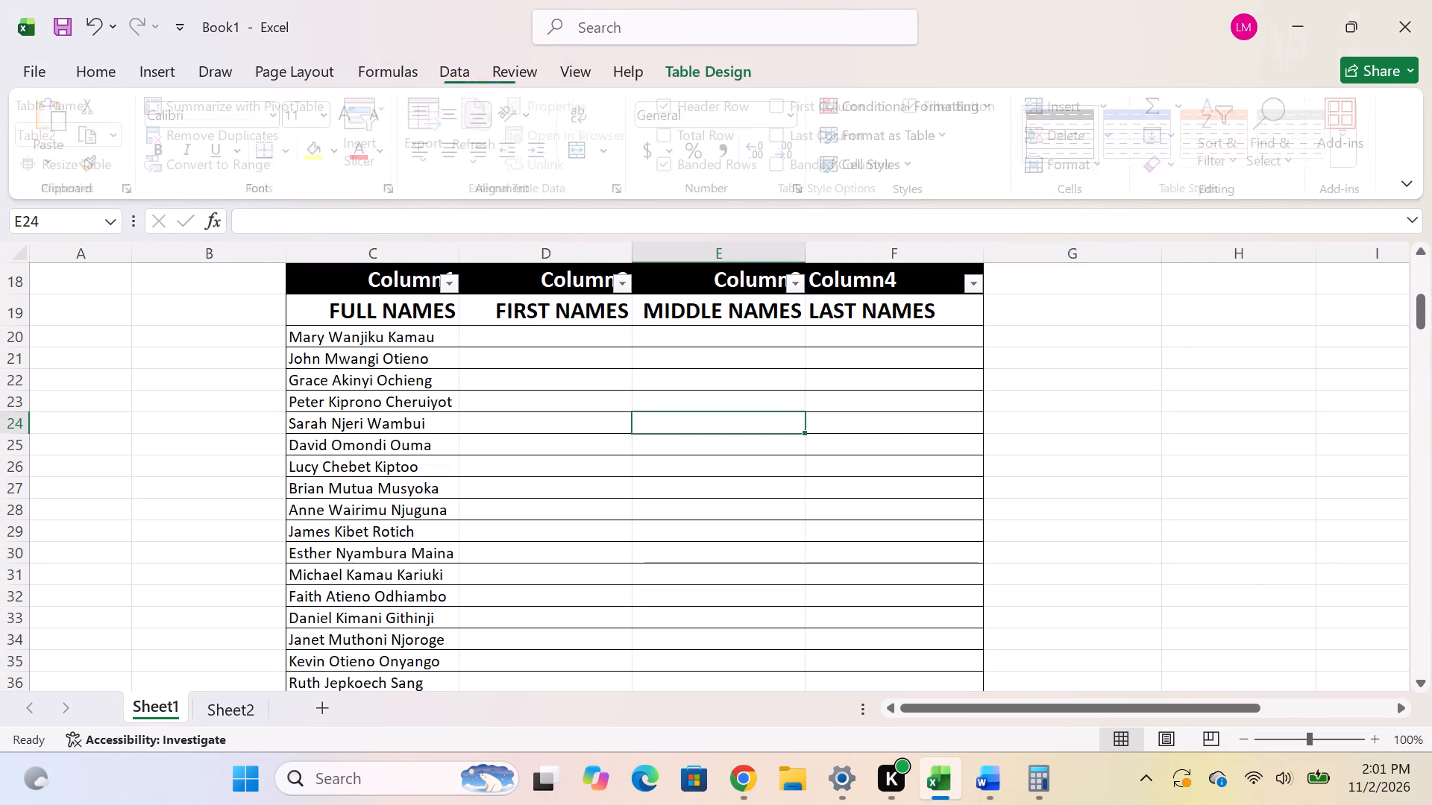
left_click(786, 476)
left_click(793, 476)
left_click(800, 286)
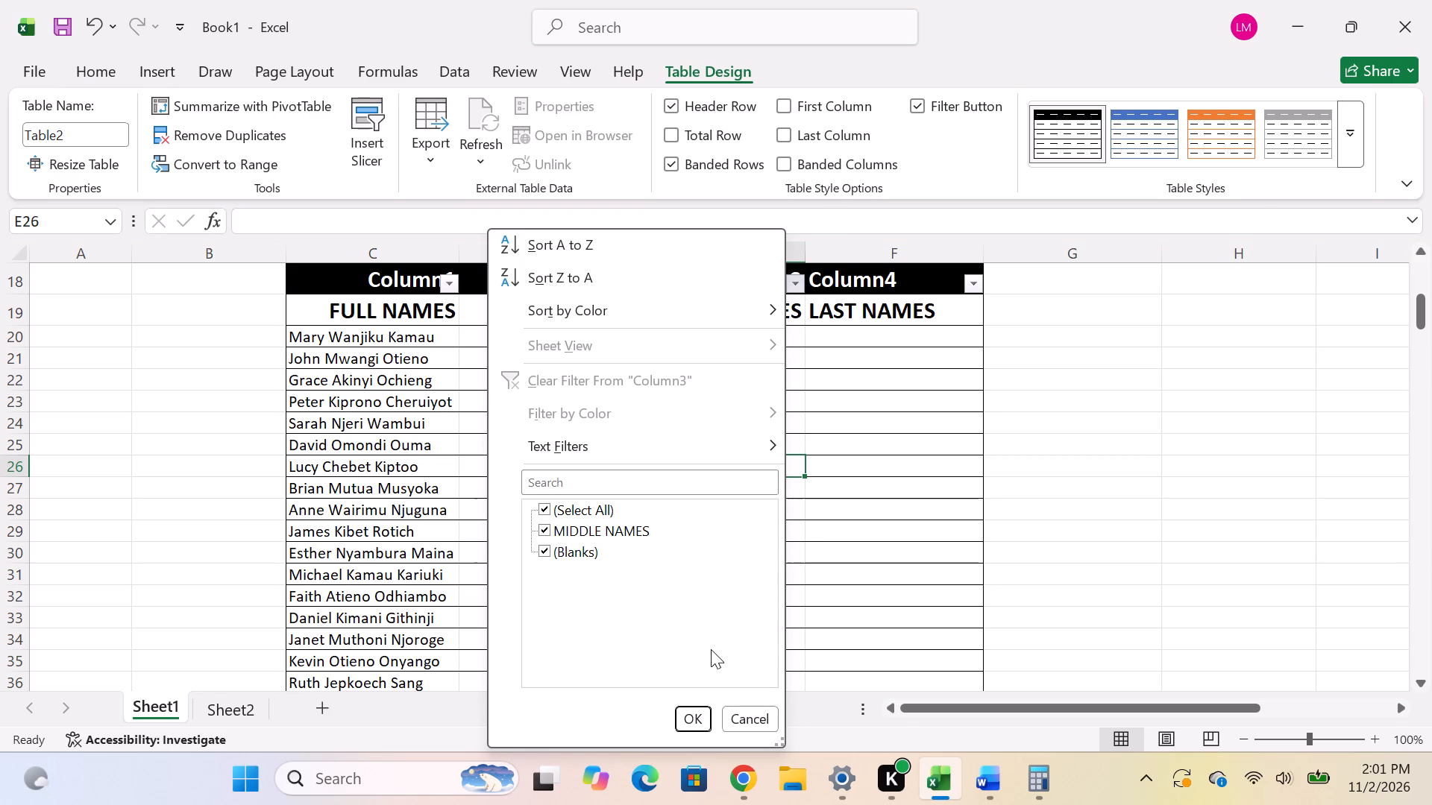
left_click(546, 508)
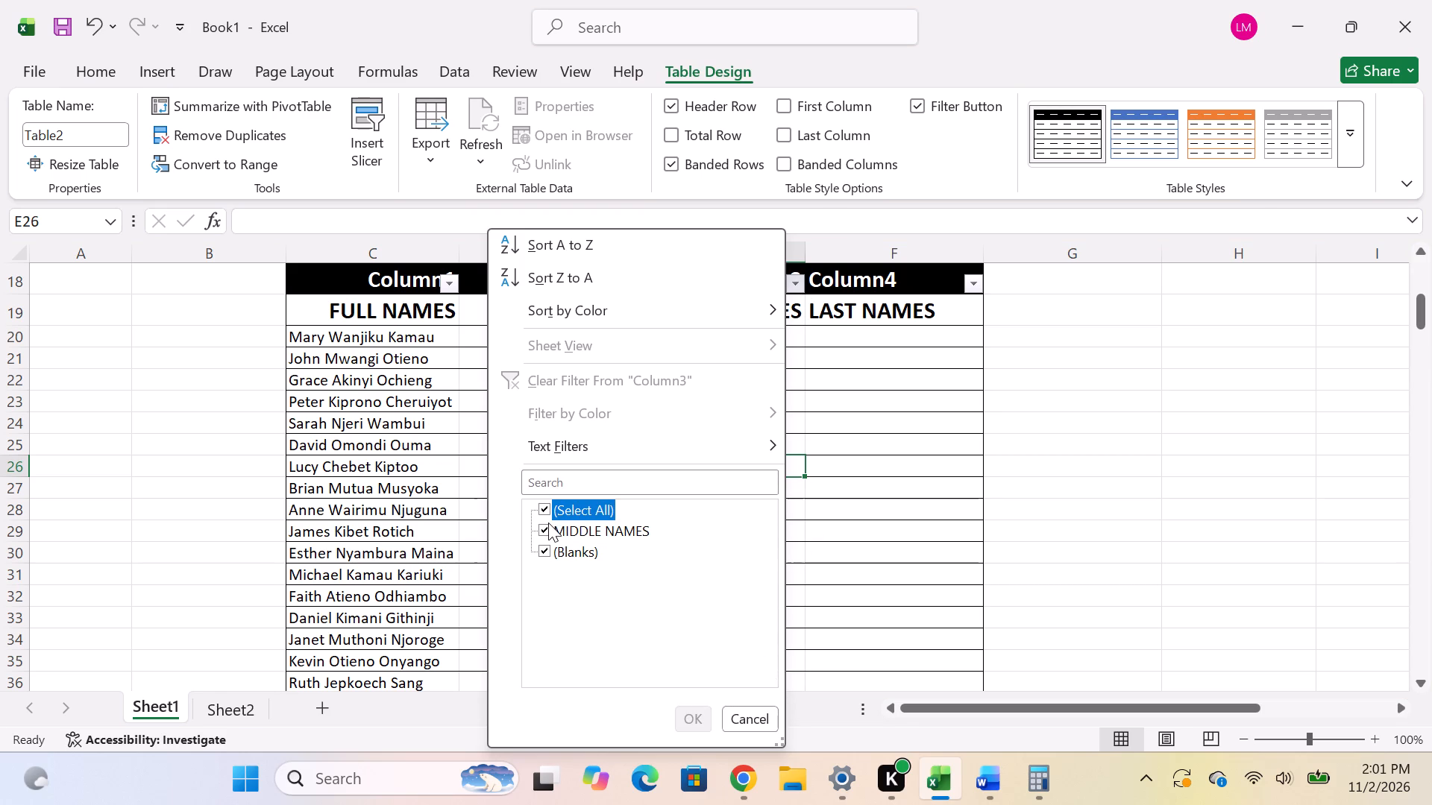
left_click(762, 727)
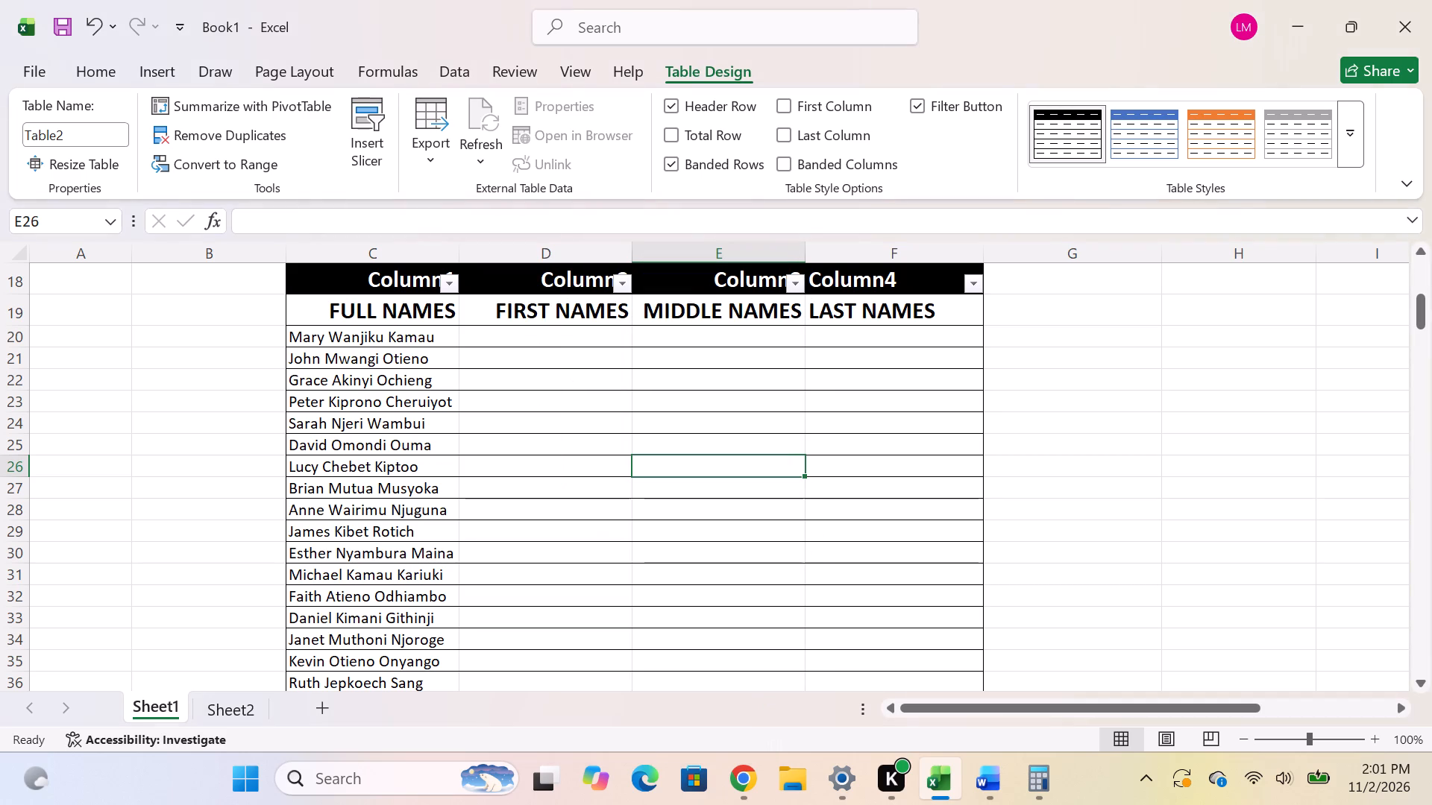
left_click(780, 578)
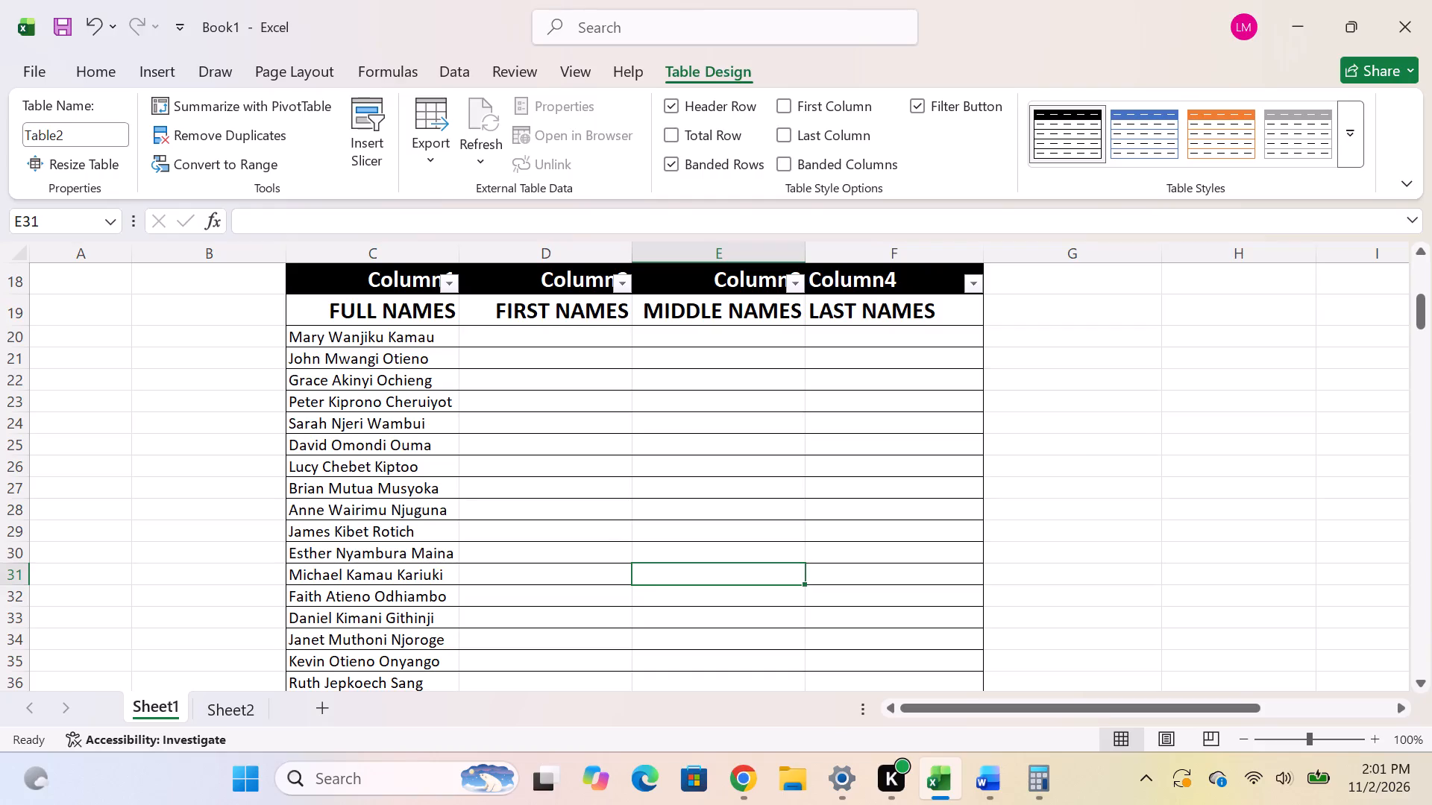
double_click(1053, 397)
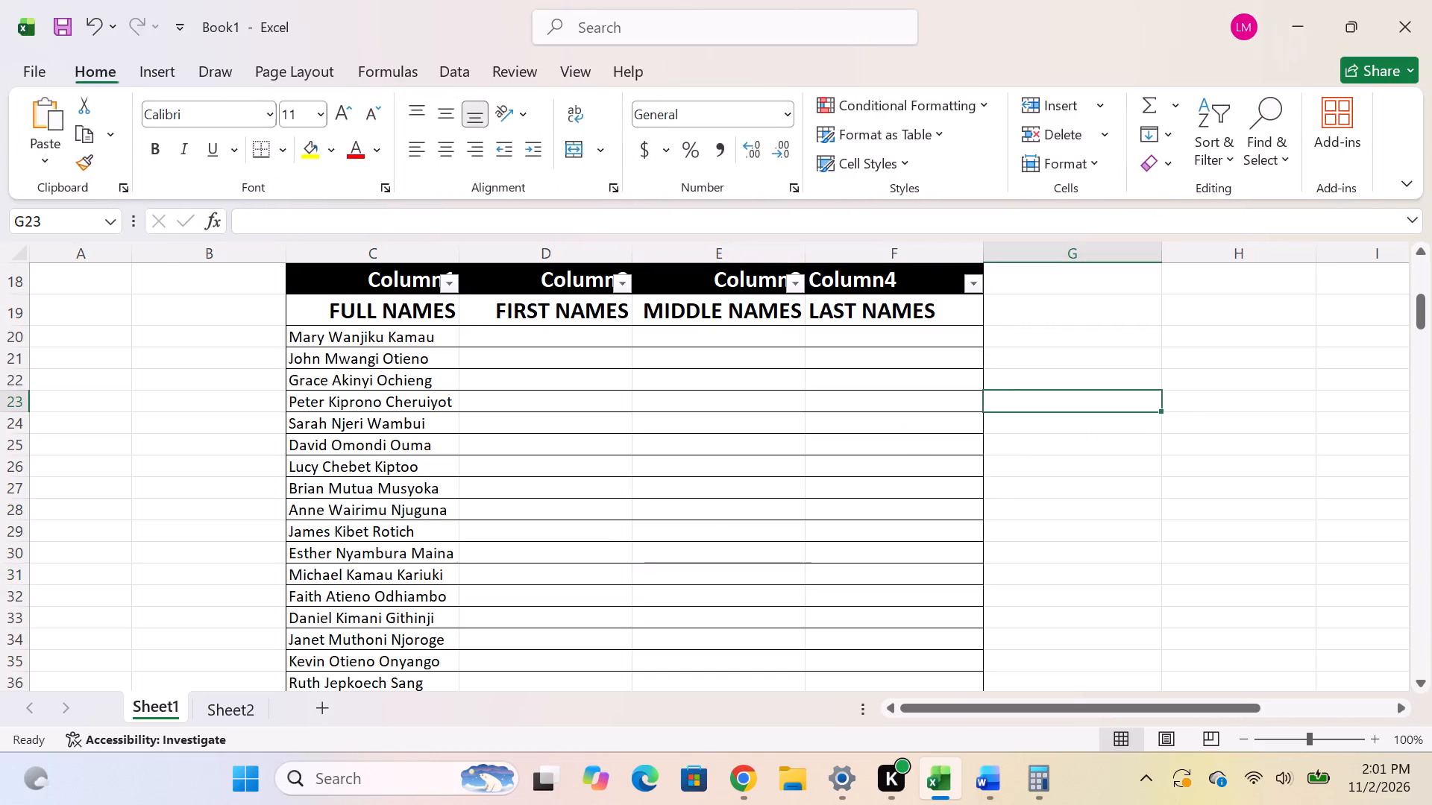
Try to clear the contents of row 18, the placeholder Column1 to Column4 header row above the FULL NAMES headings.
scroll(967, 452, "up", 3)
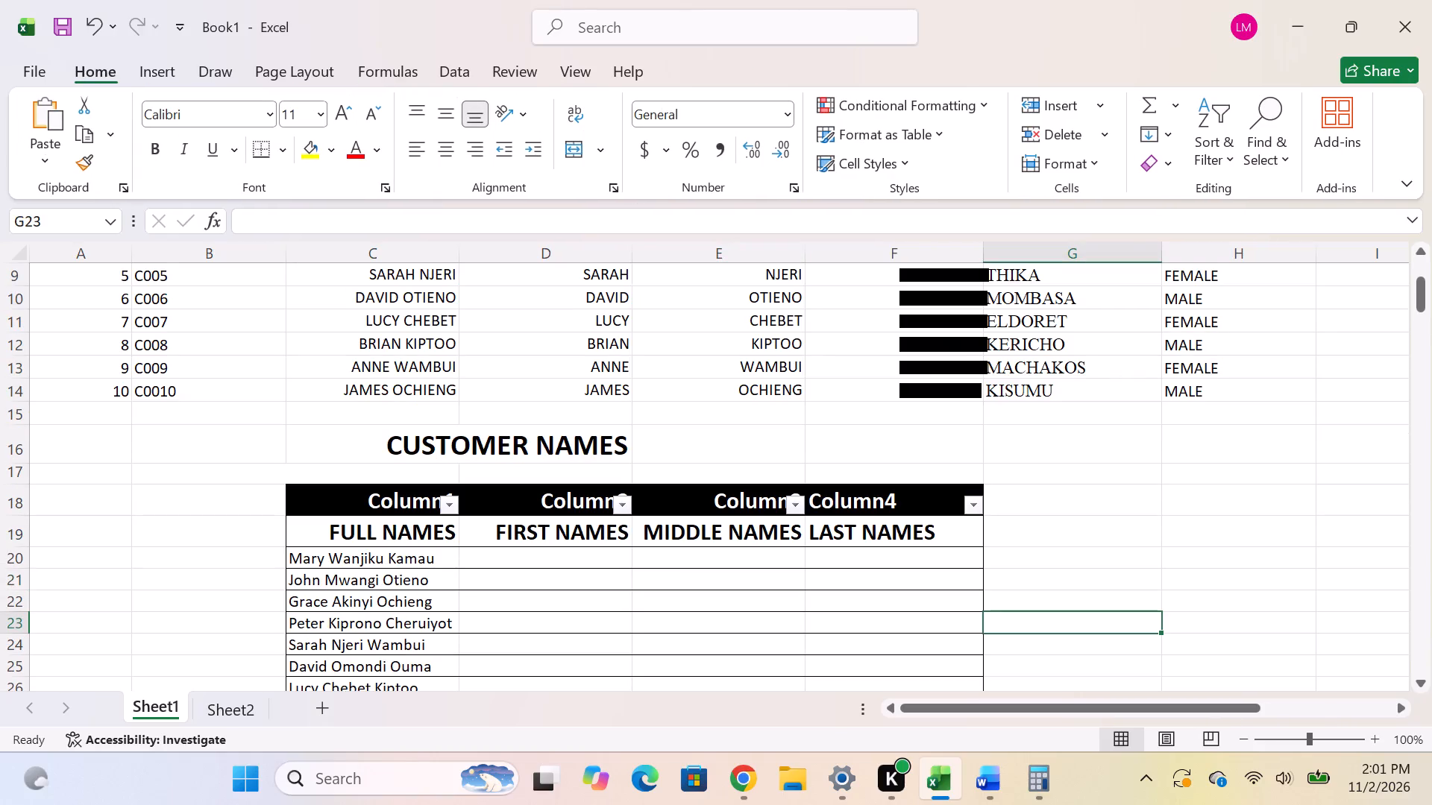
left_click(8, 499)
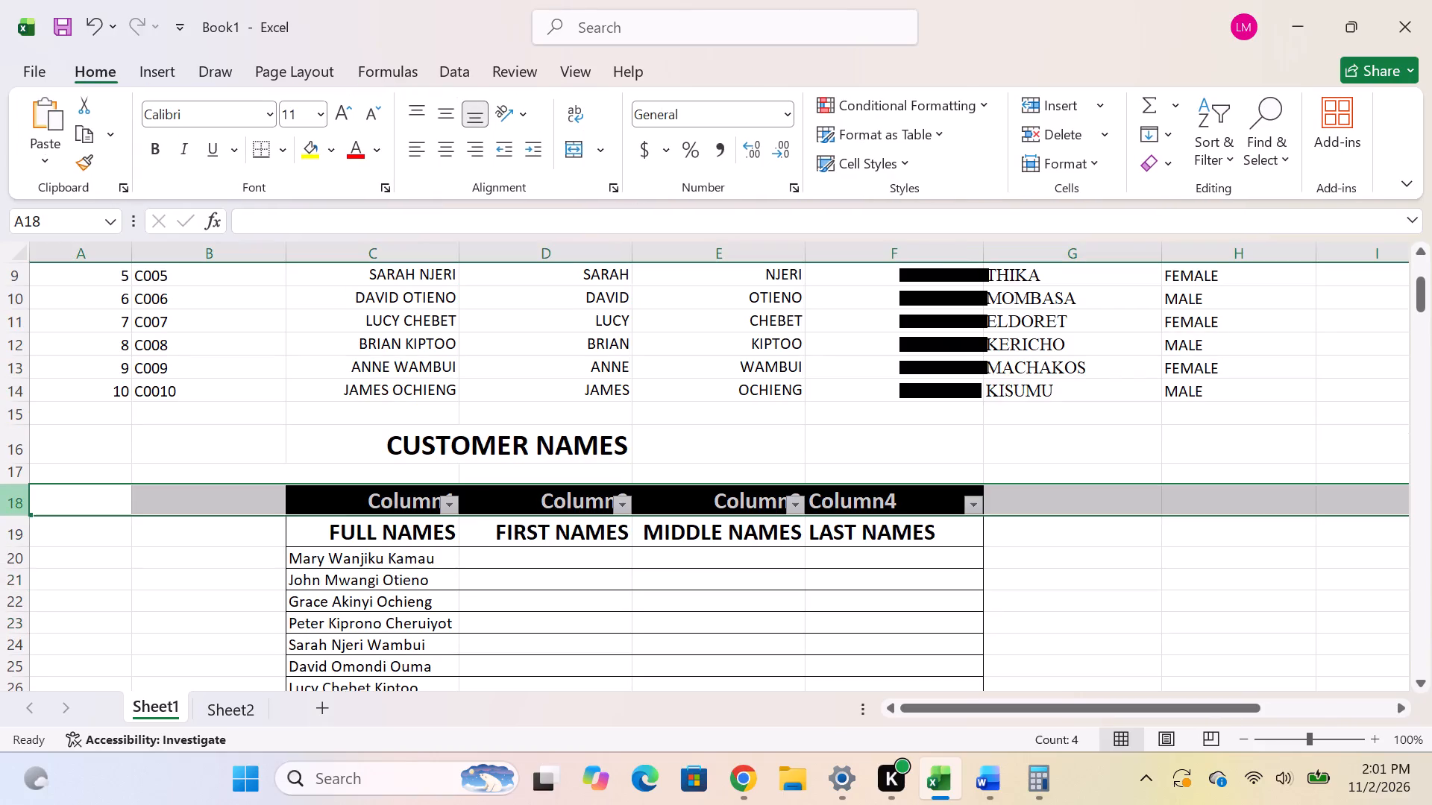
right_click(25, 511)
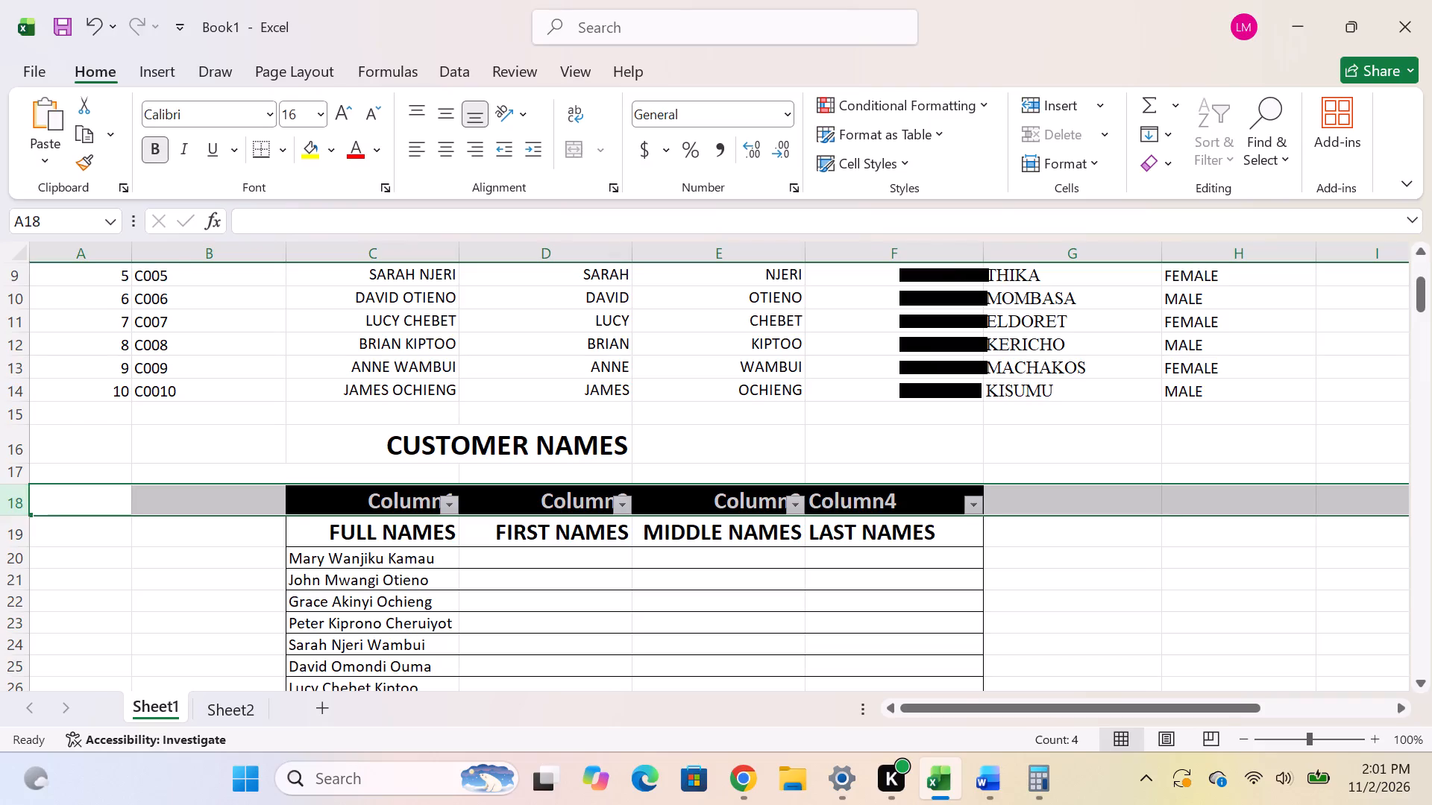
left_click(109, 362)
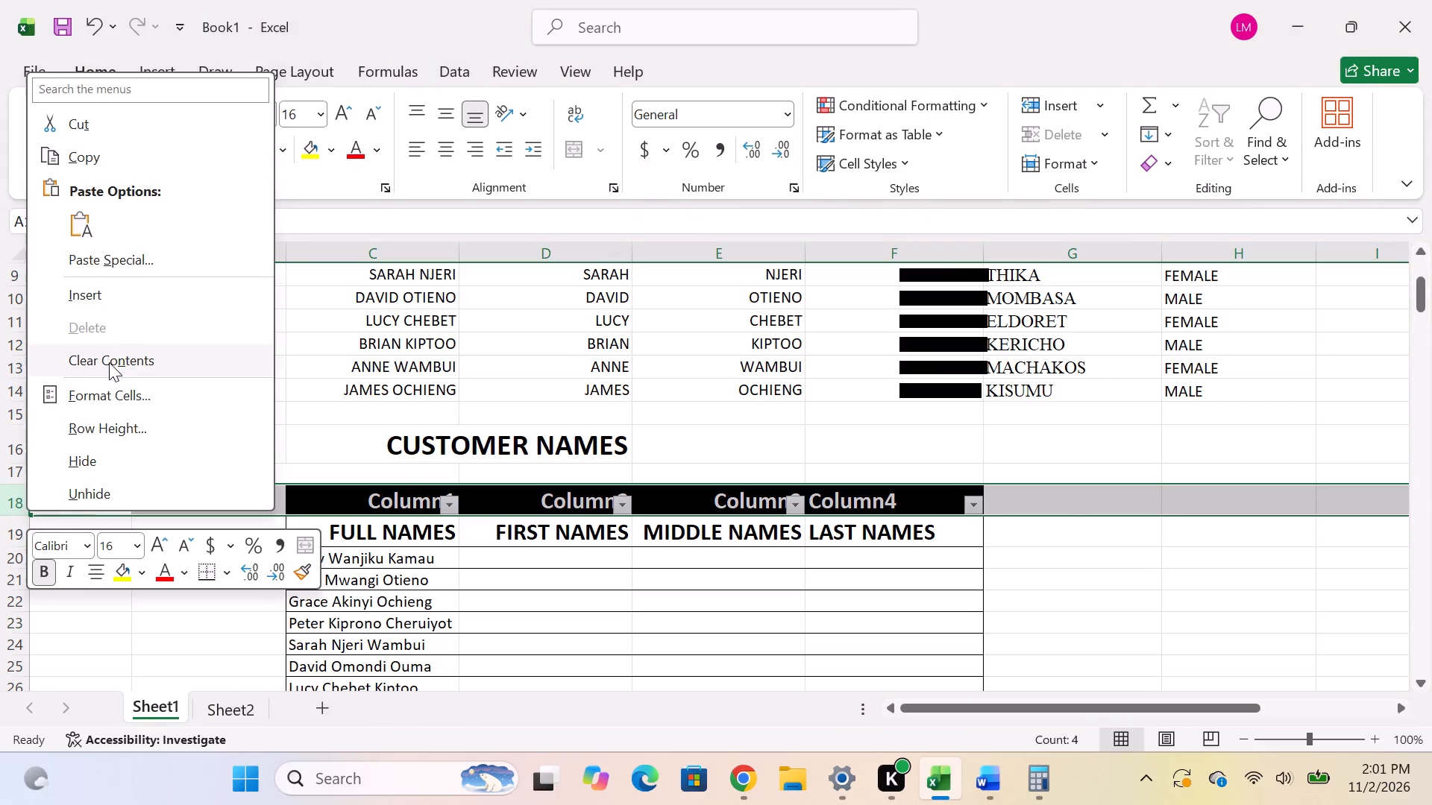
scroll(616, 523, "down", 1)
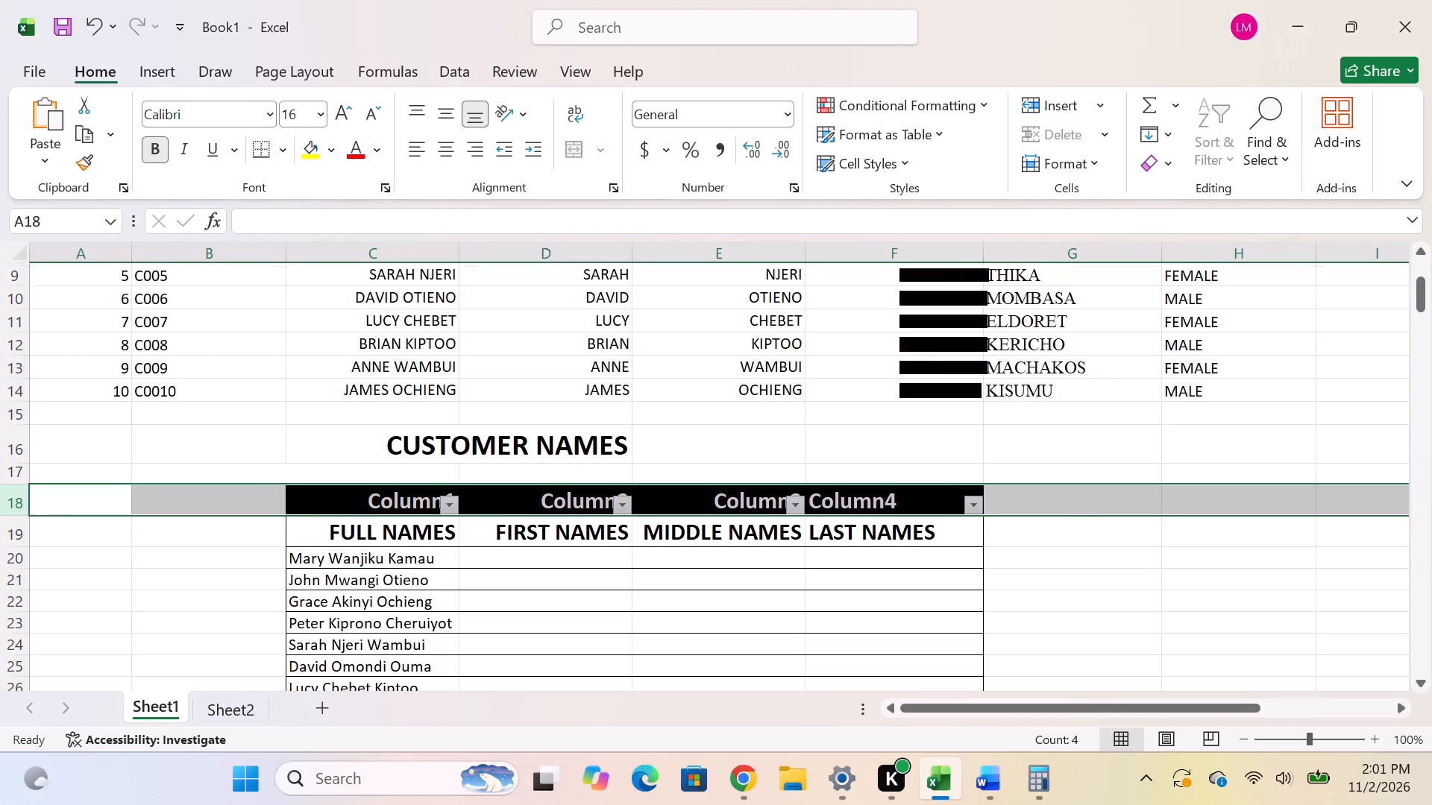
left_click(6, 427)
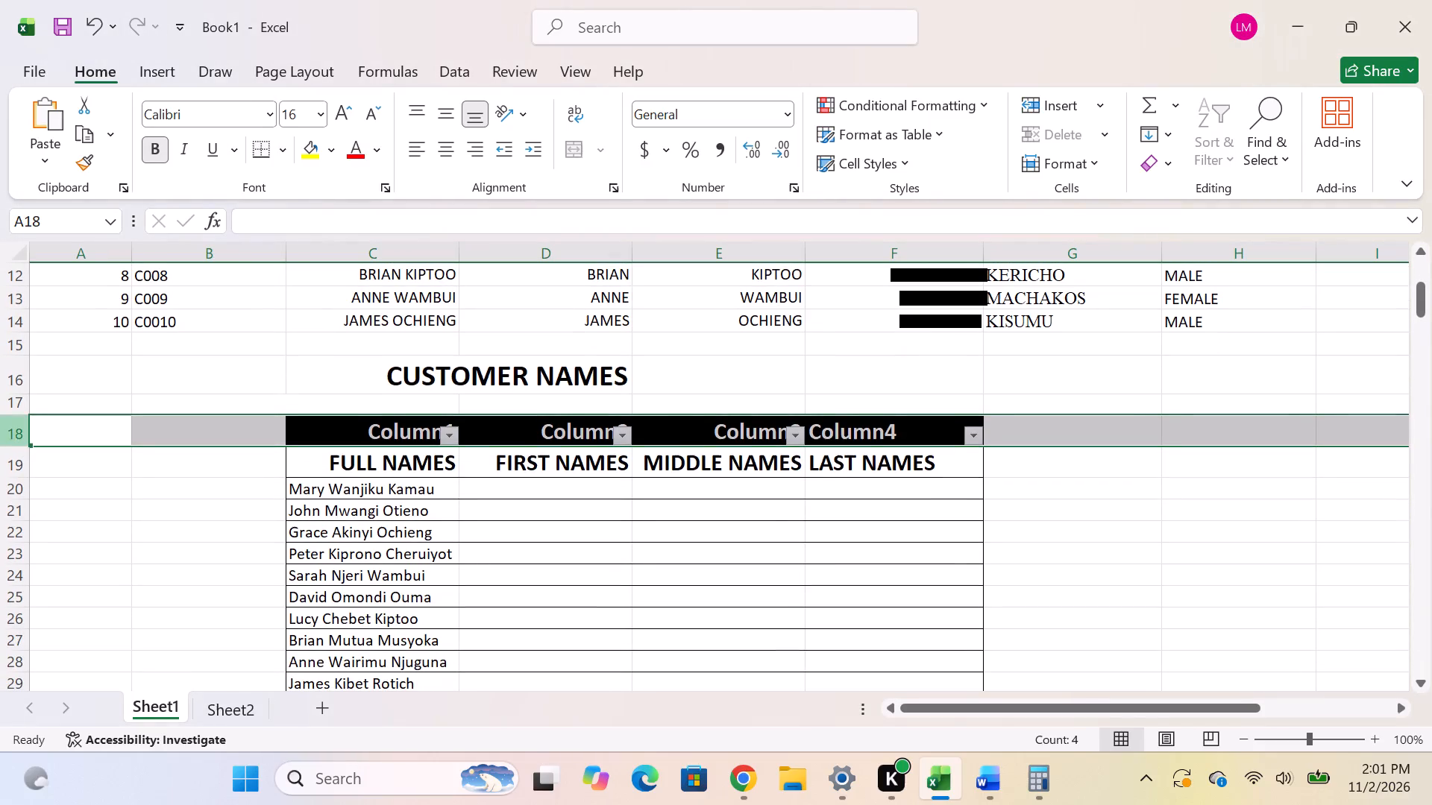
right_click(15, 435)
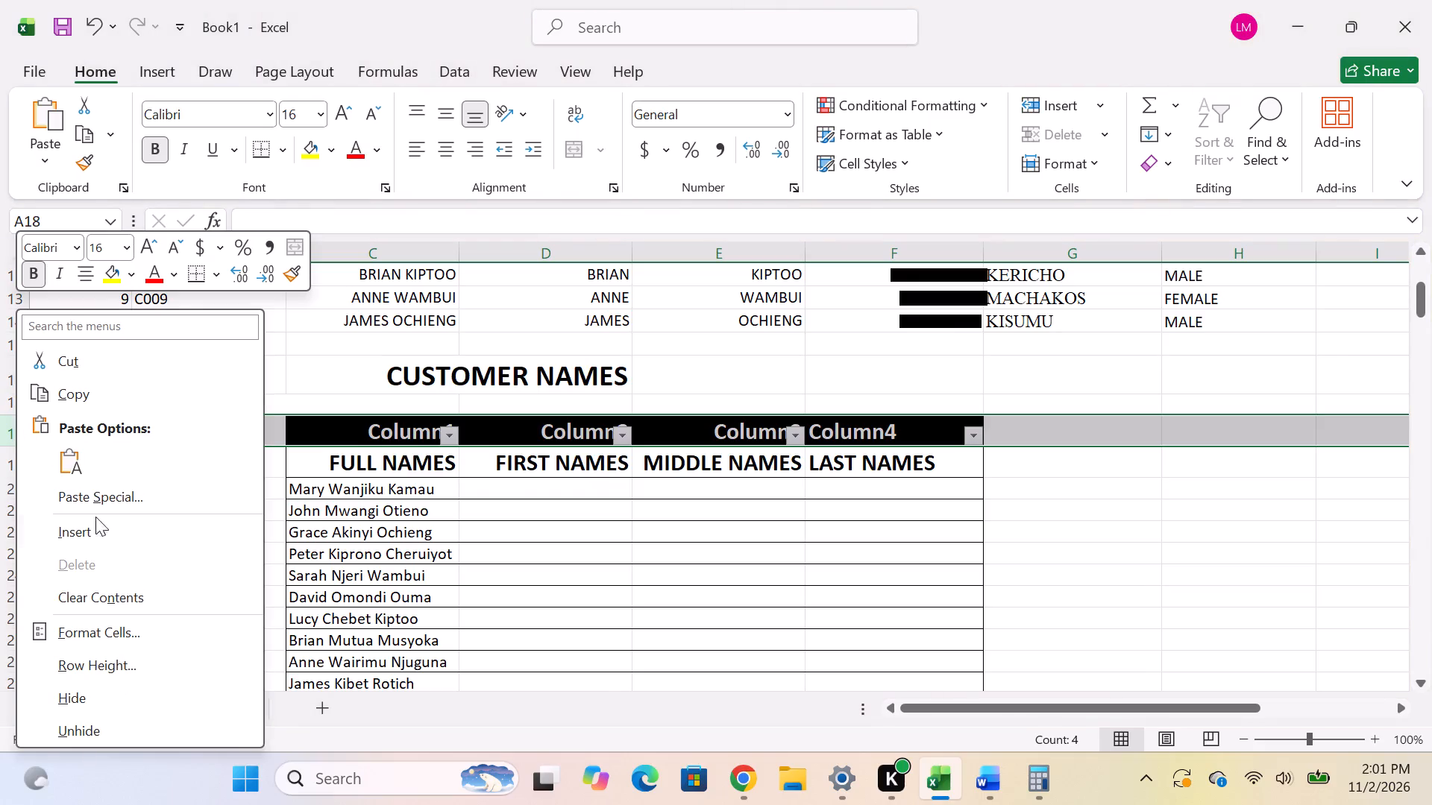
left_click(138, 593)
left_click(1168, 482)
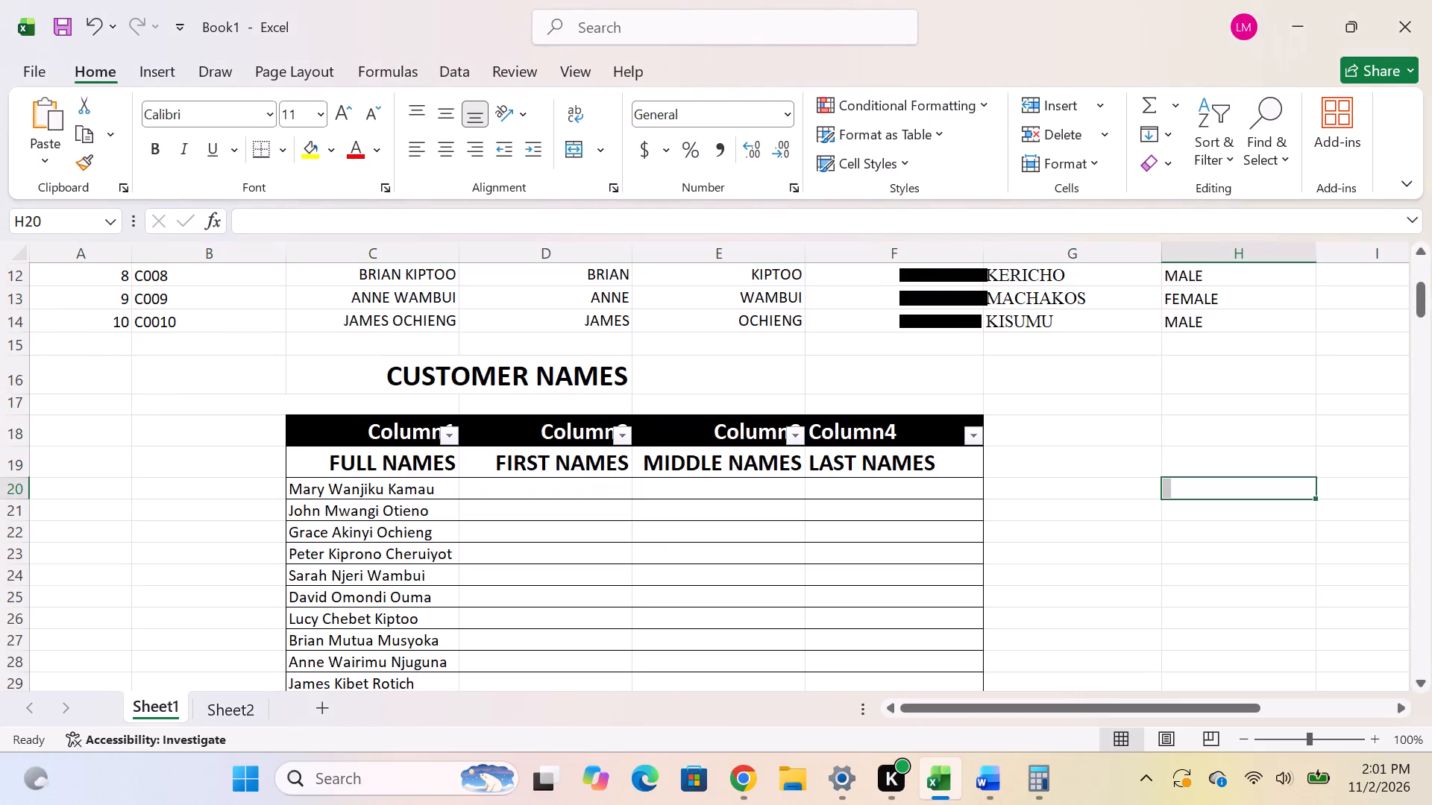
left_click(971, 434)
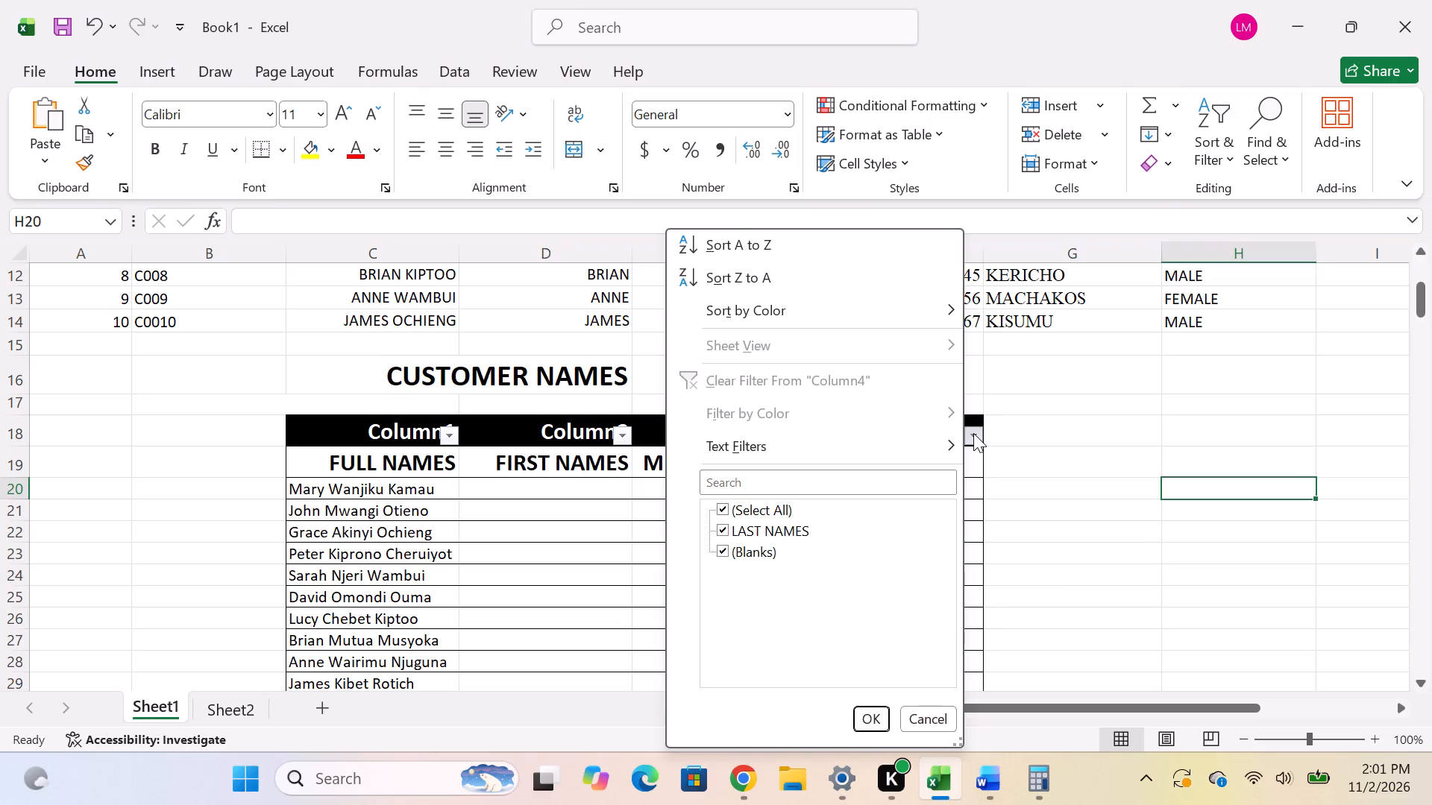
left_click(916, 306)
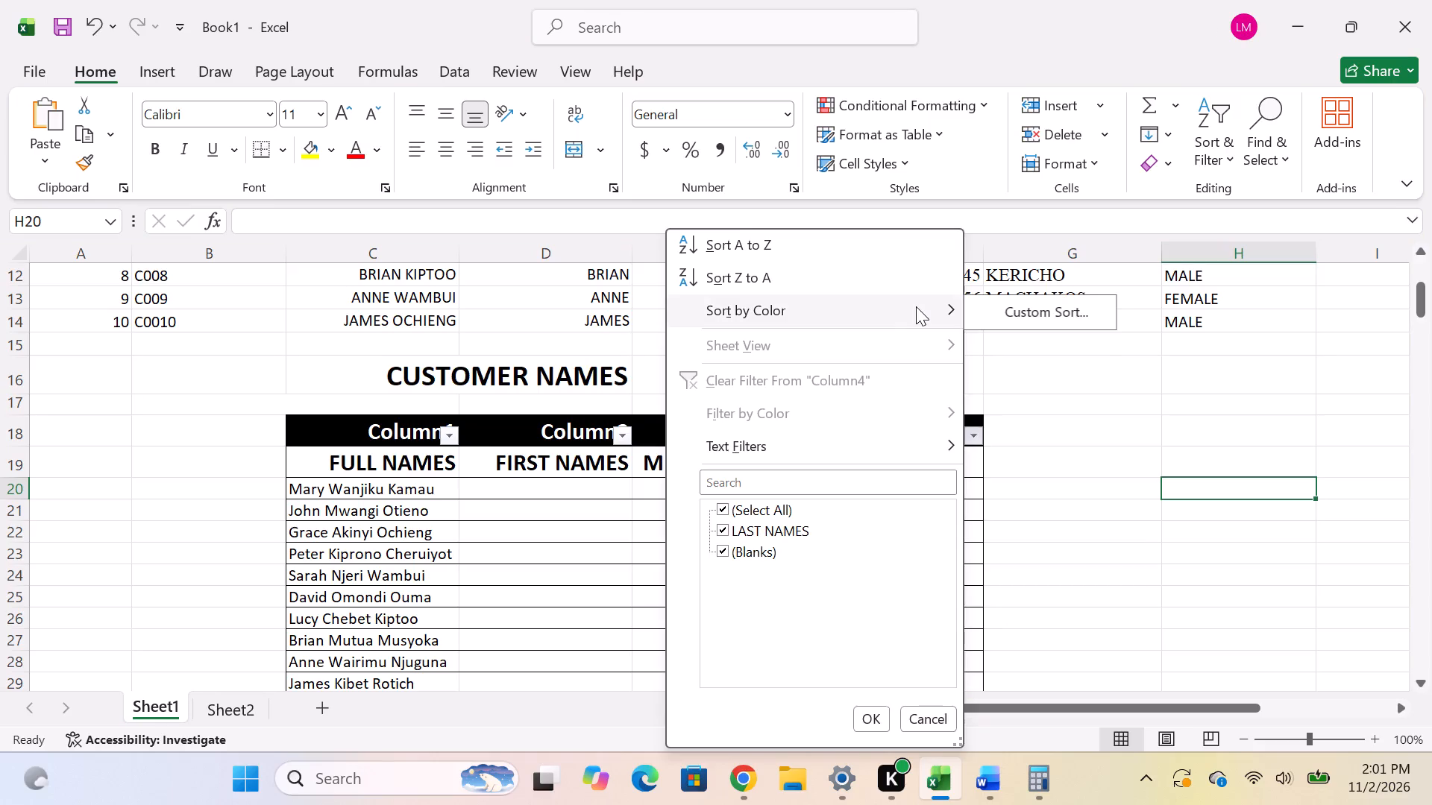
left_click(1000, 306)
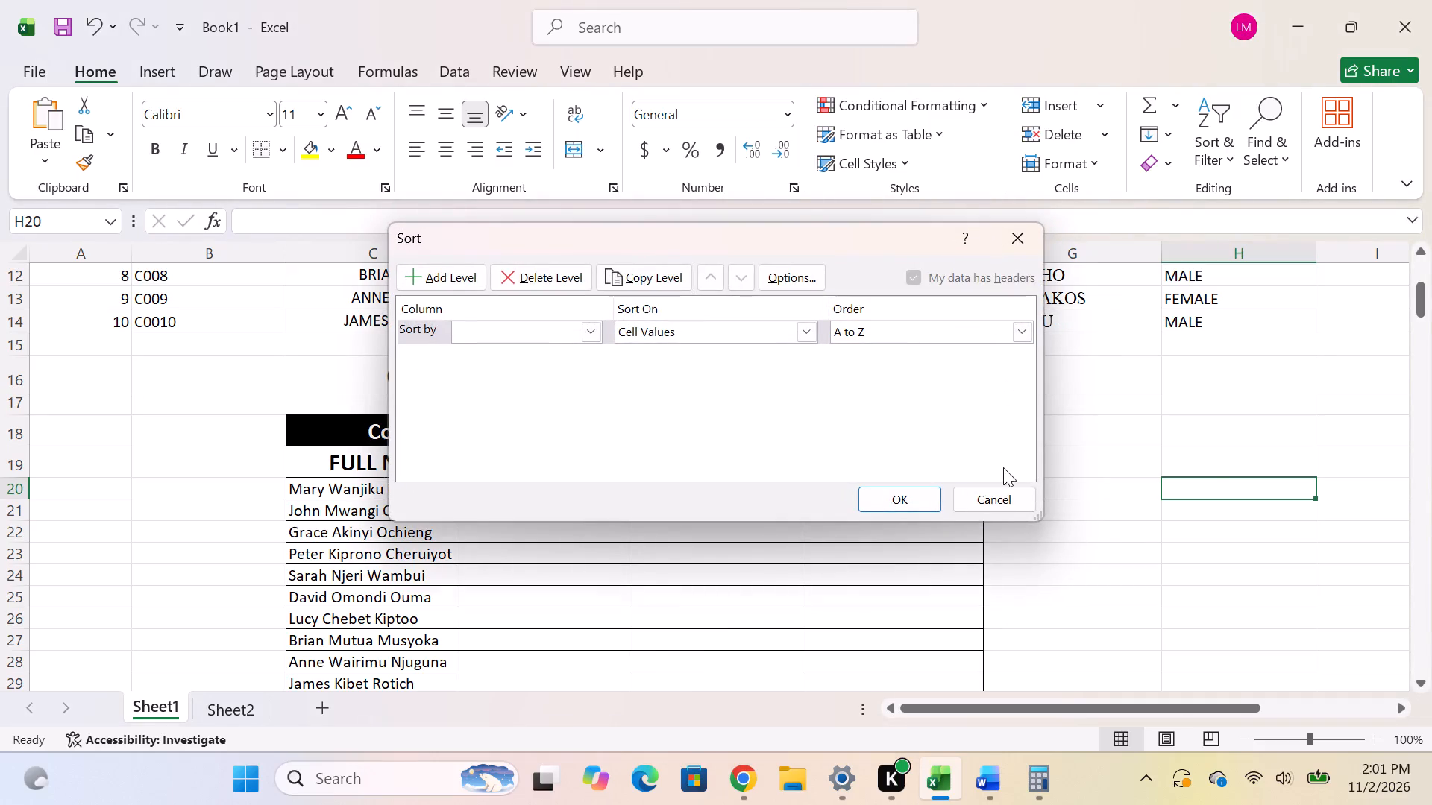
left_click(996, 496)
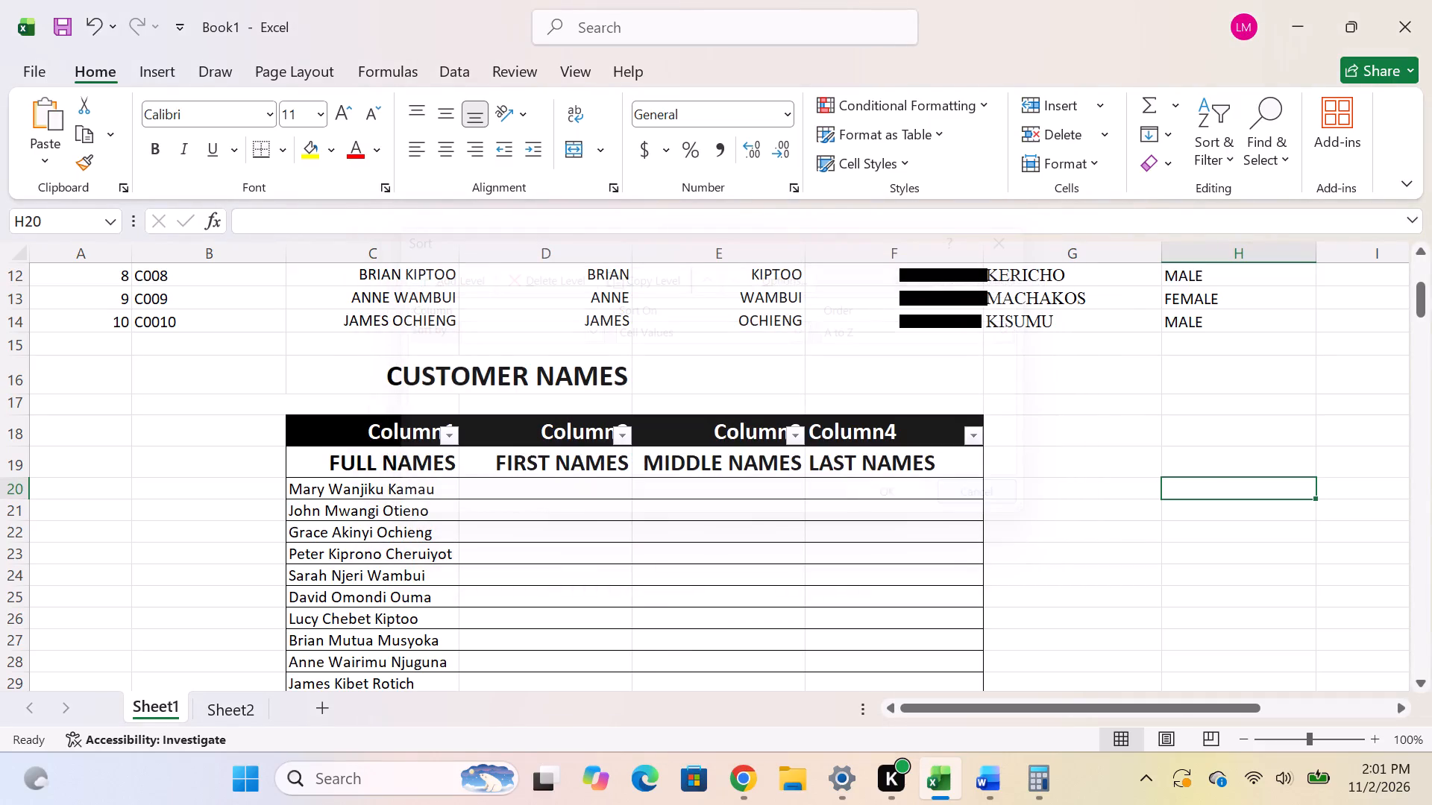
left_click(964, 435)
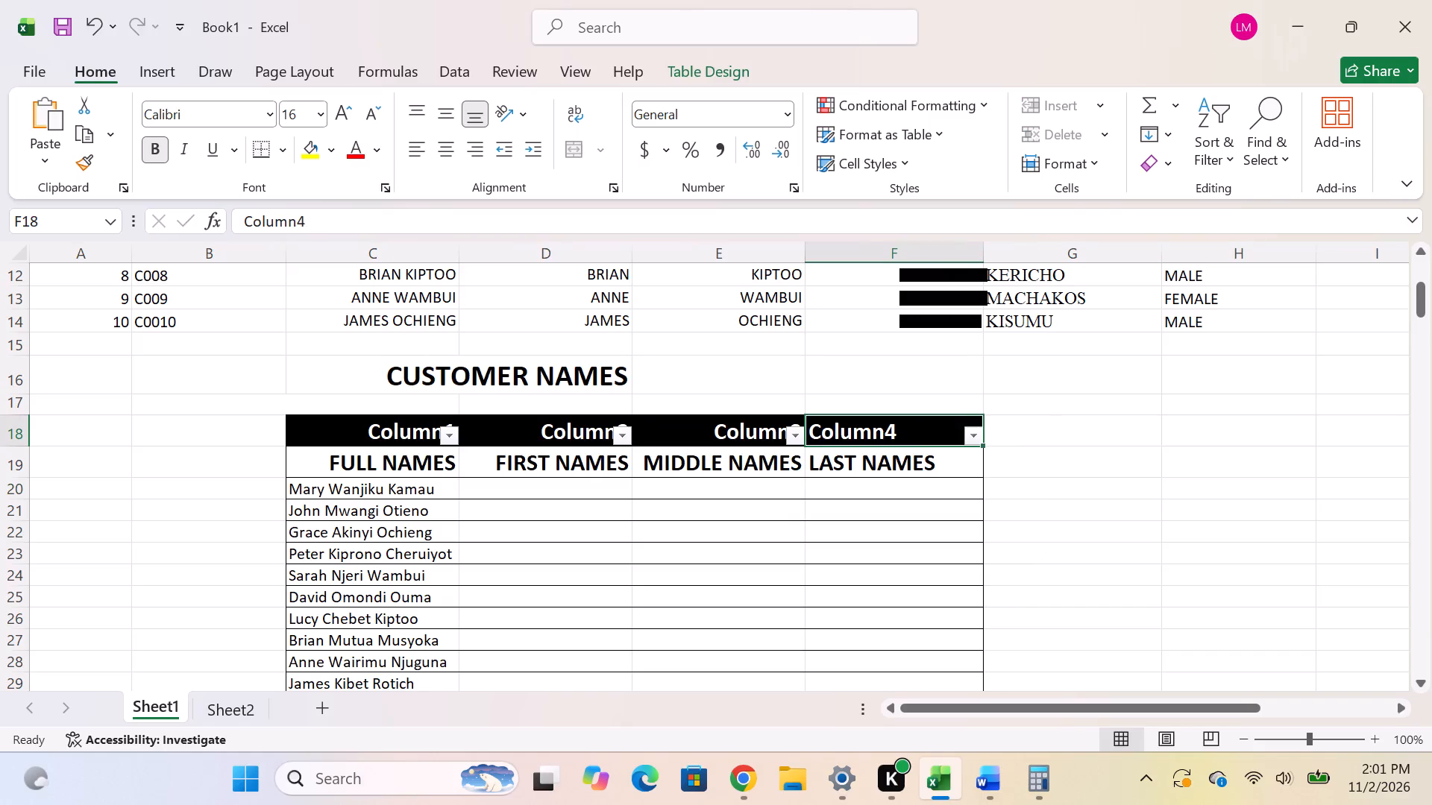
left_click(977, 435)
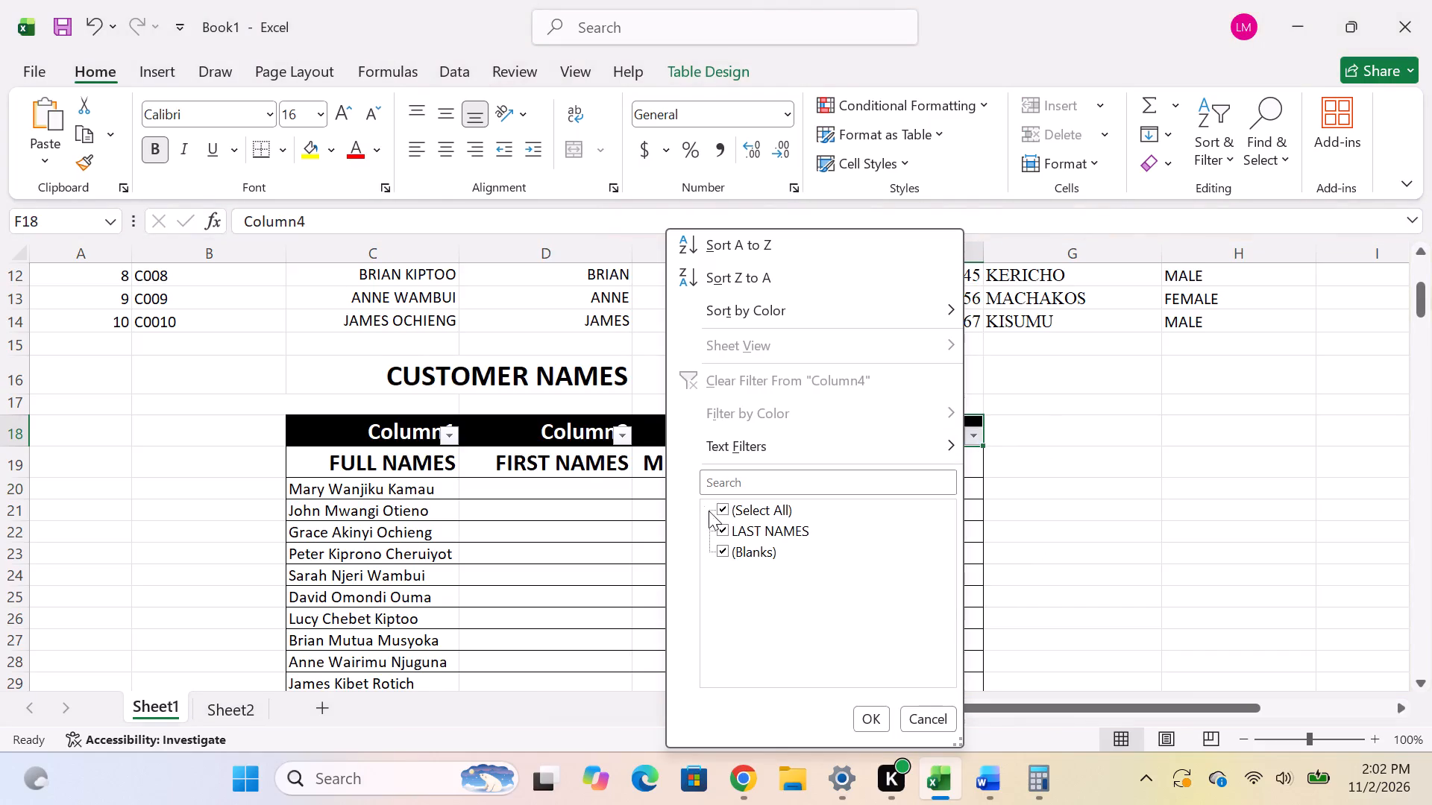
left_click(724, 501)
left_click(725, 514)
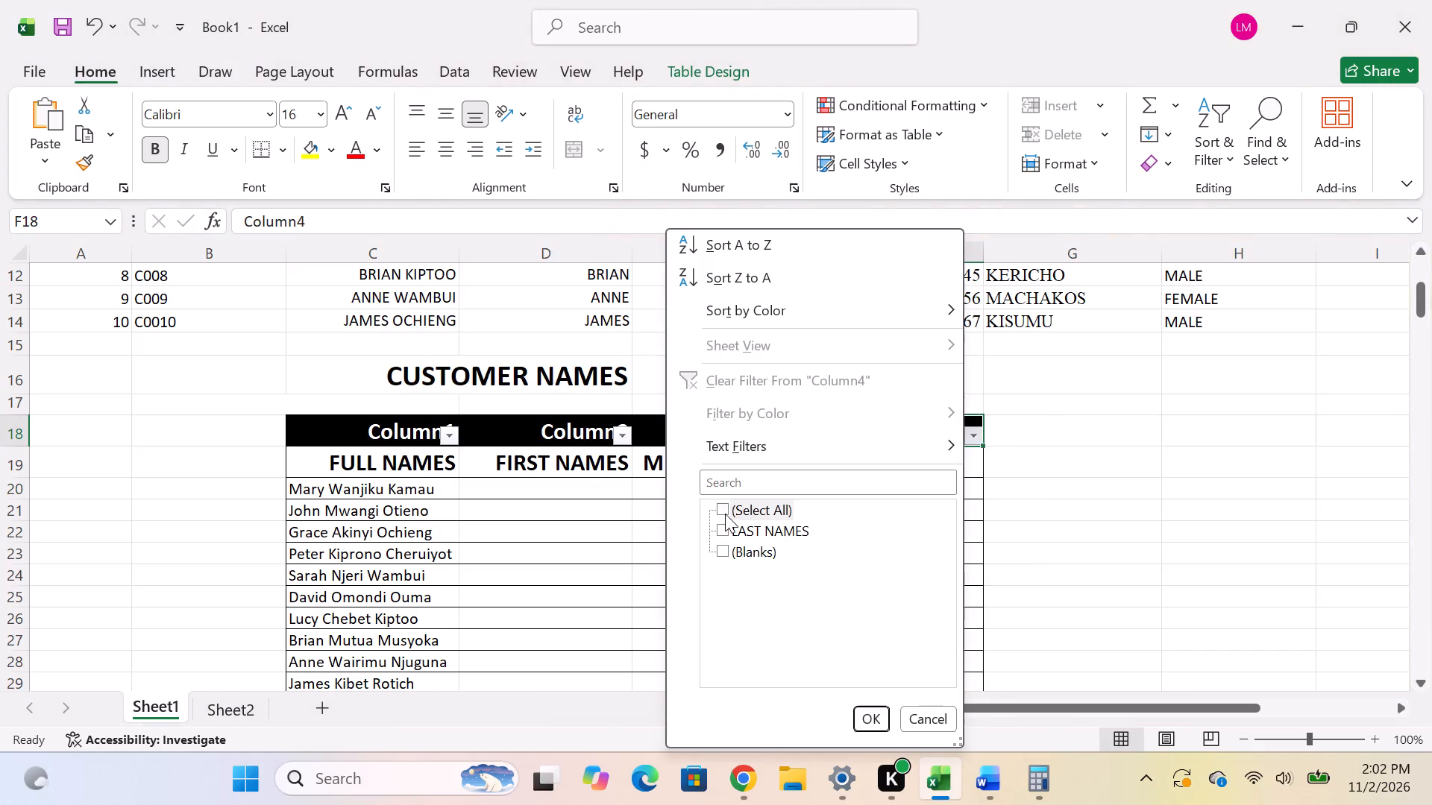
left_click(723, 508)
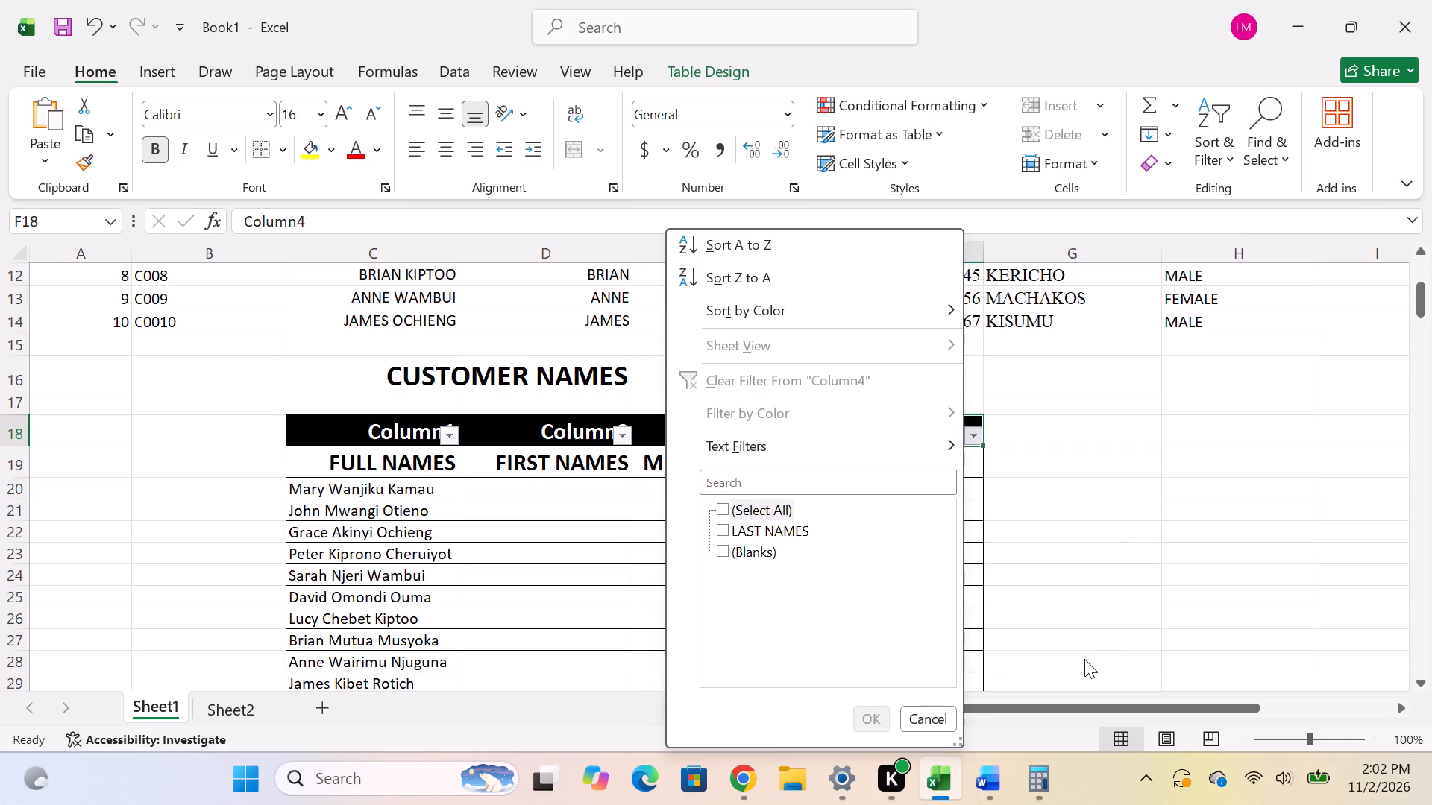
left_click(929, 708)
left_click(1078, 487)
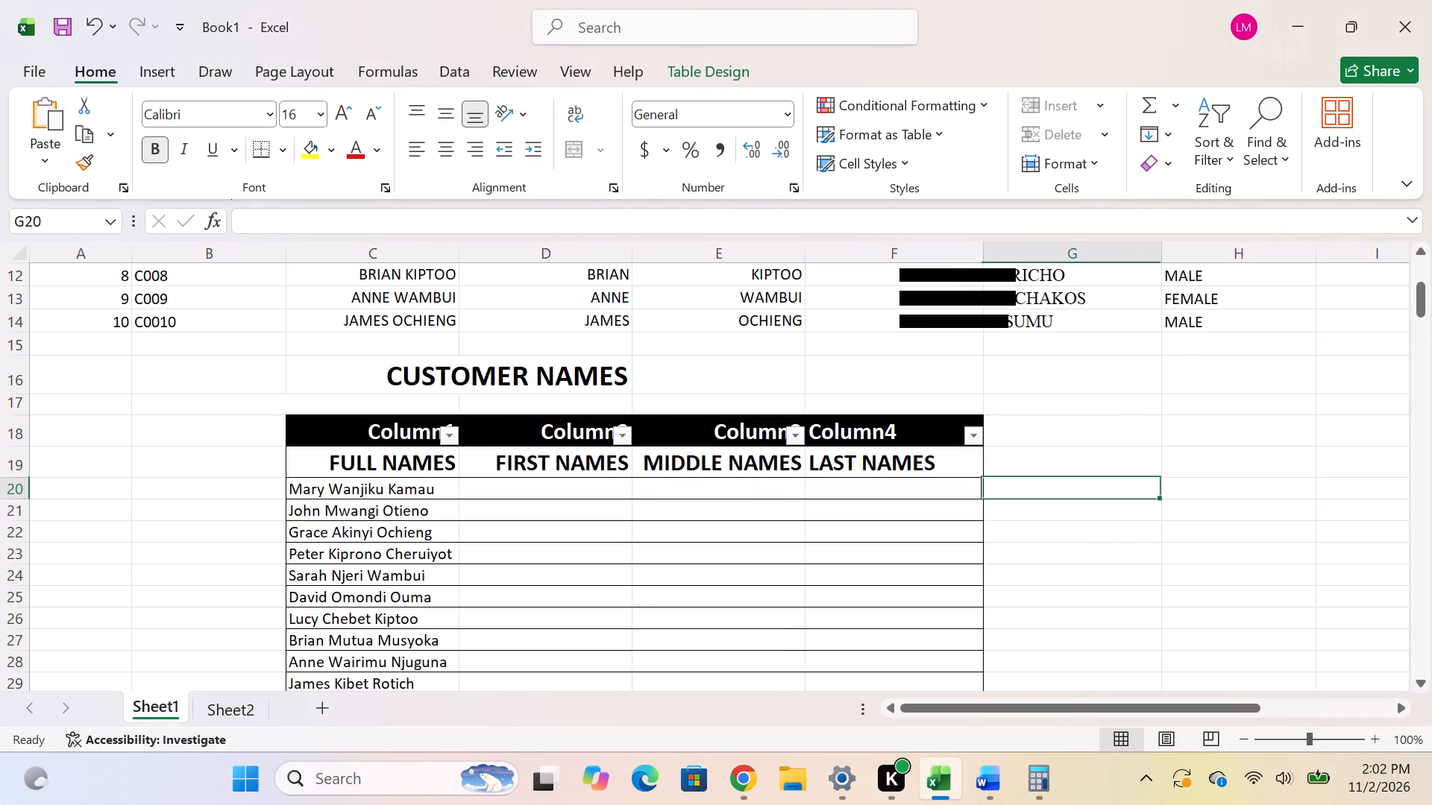
Widen column E, which holds the MIDDLE NAMES heading, slightly.
left_click_drag(803, 261, 830, 270)
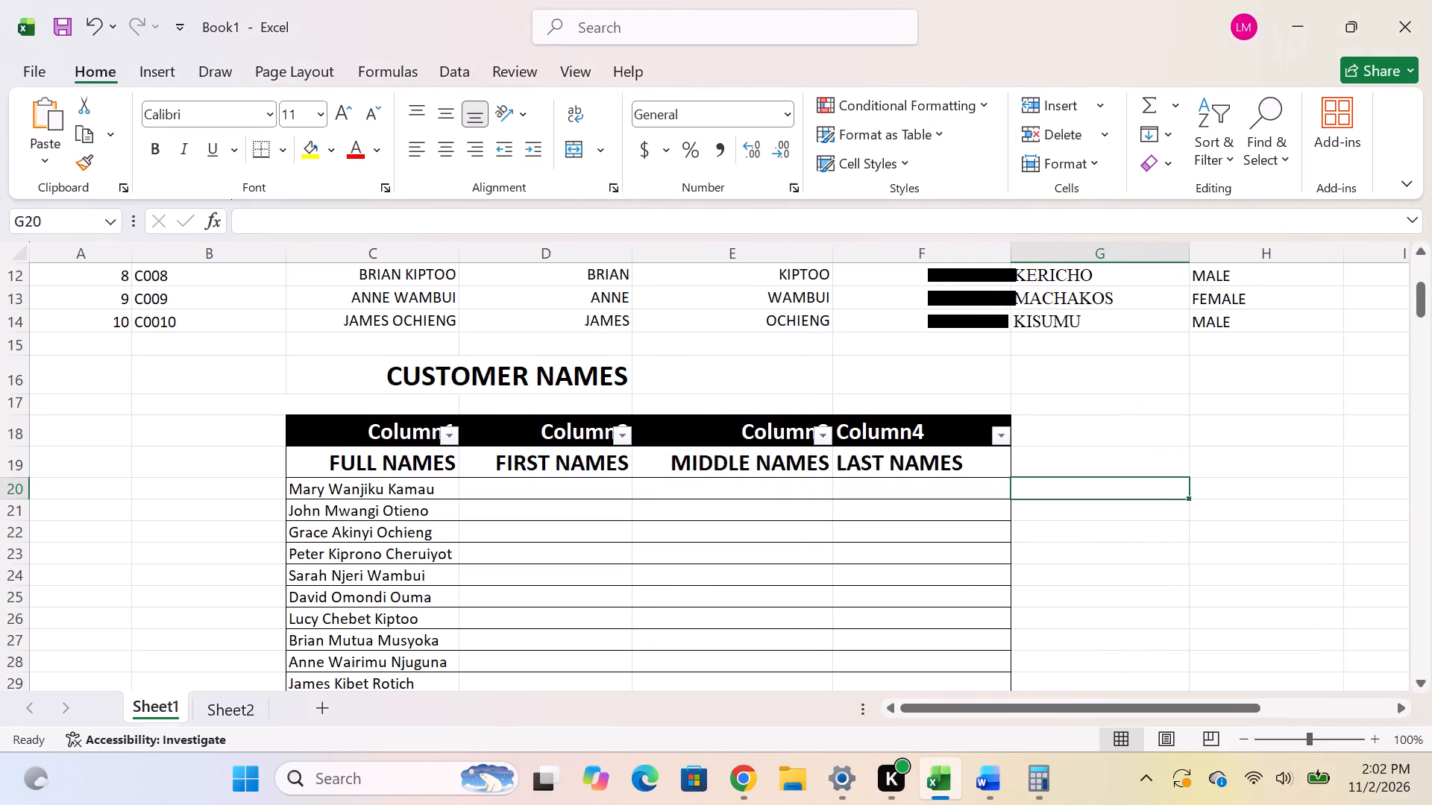
left_click_drag(839, 253, 820, 254)
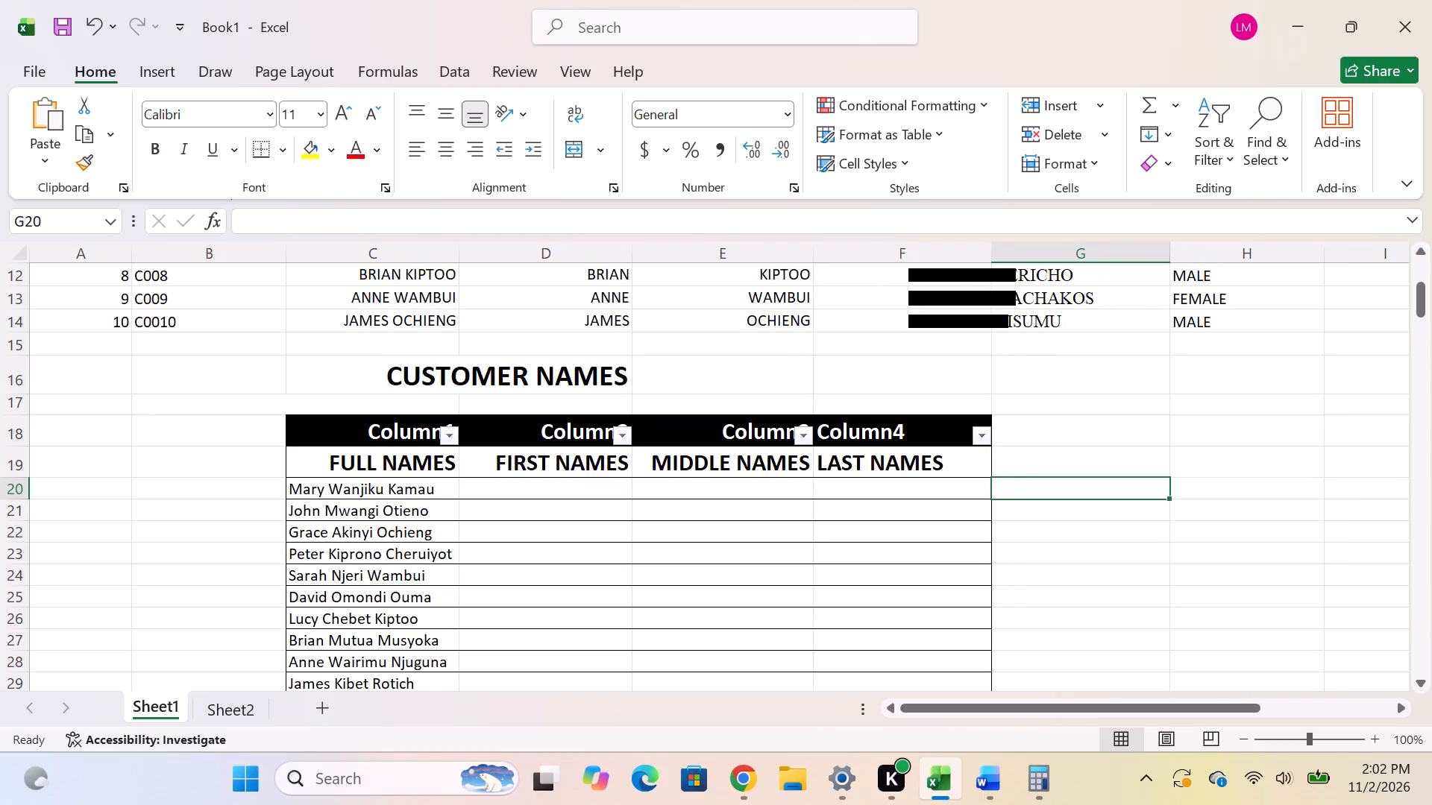
left_click(1077, 487)
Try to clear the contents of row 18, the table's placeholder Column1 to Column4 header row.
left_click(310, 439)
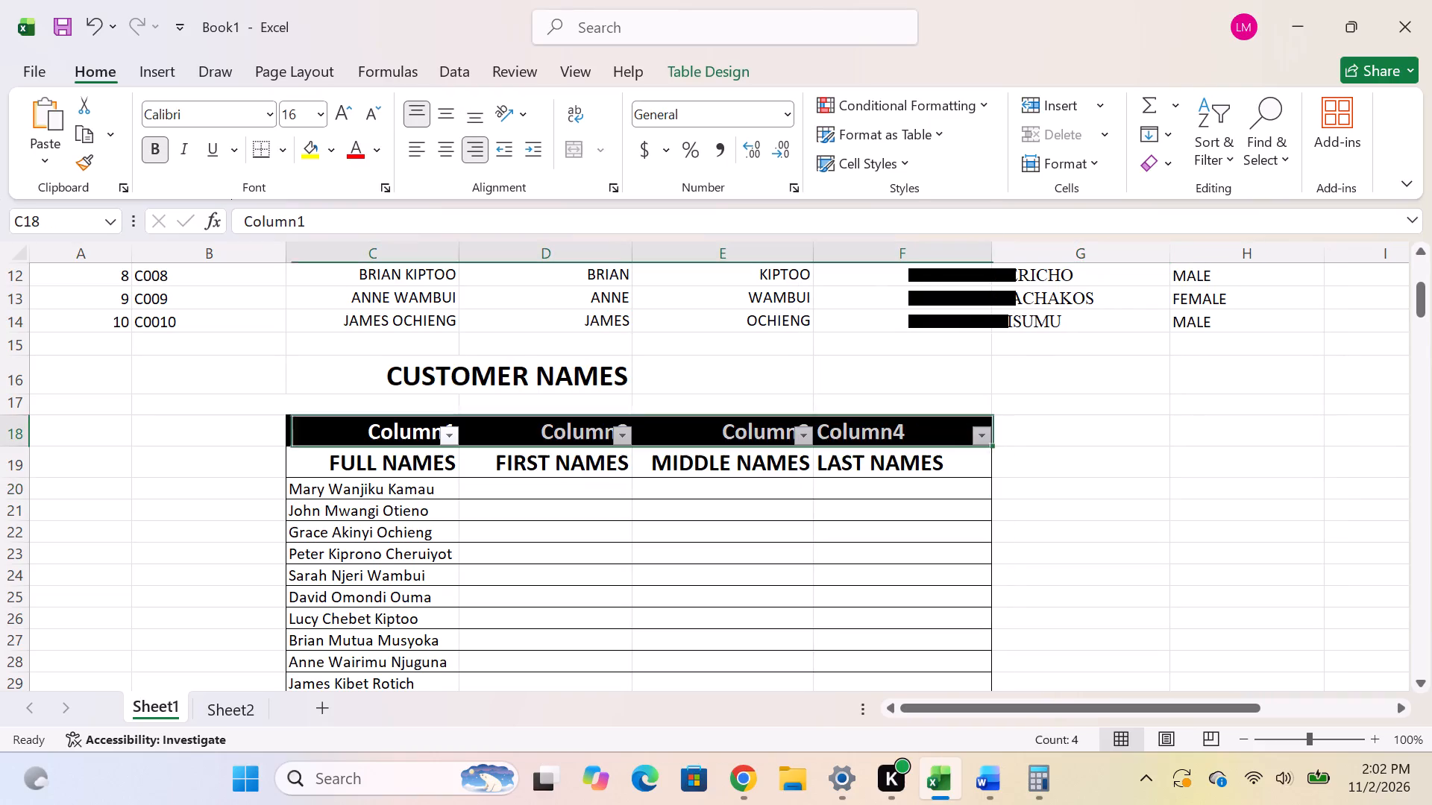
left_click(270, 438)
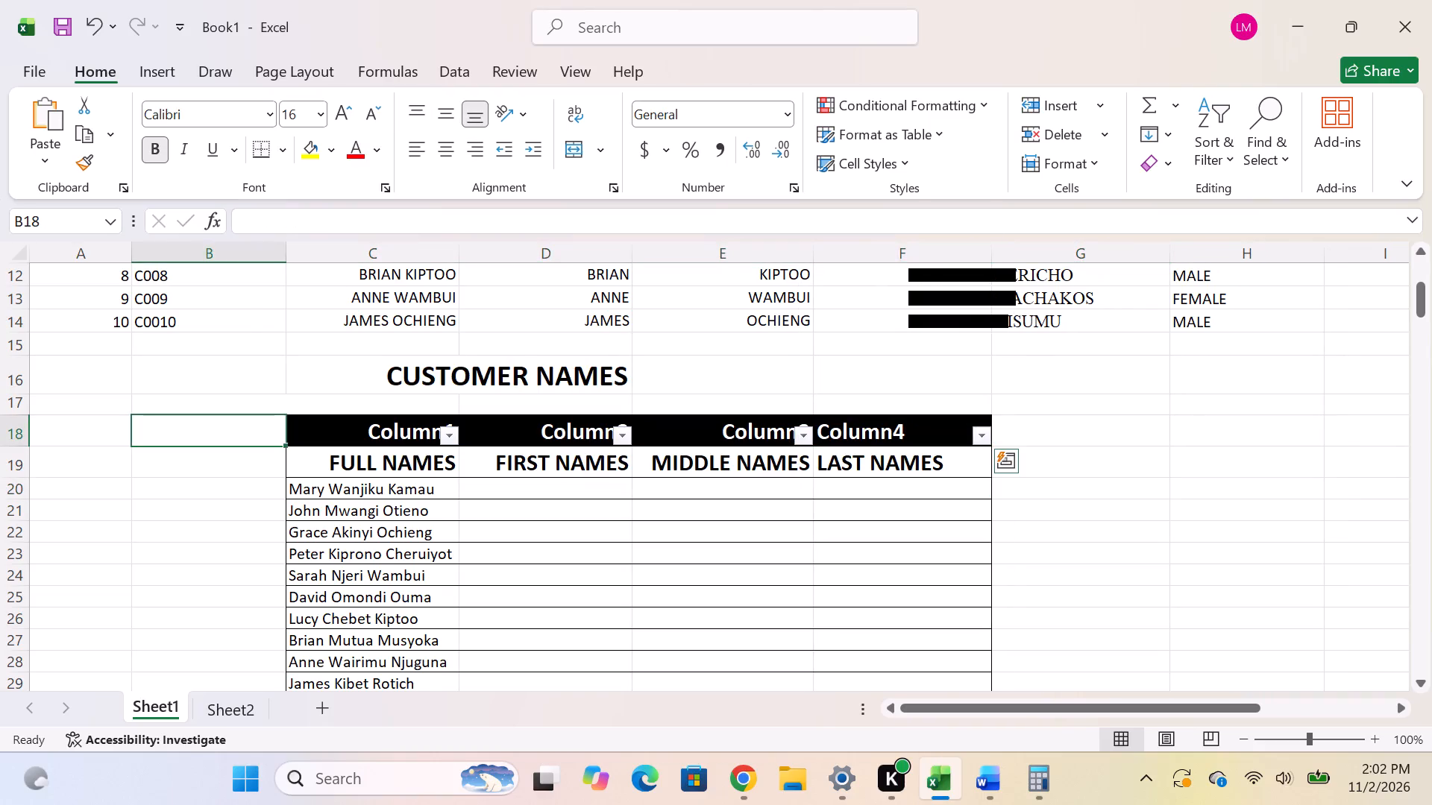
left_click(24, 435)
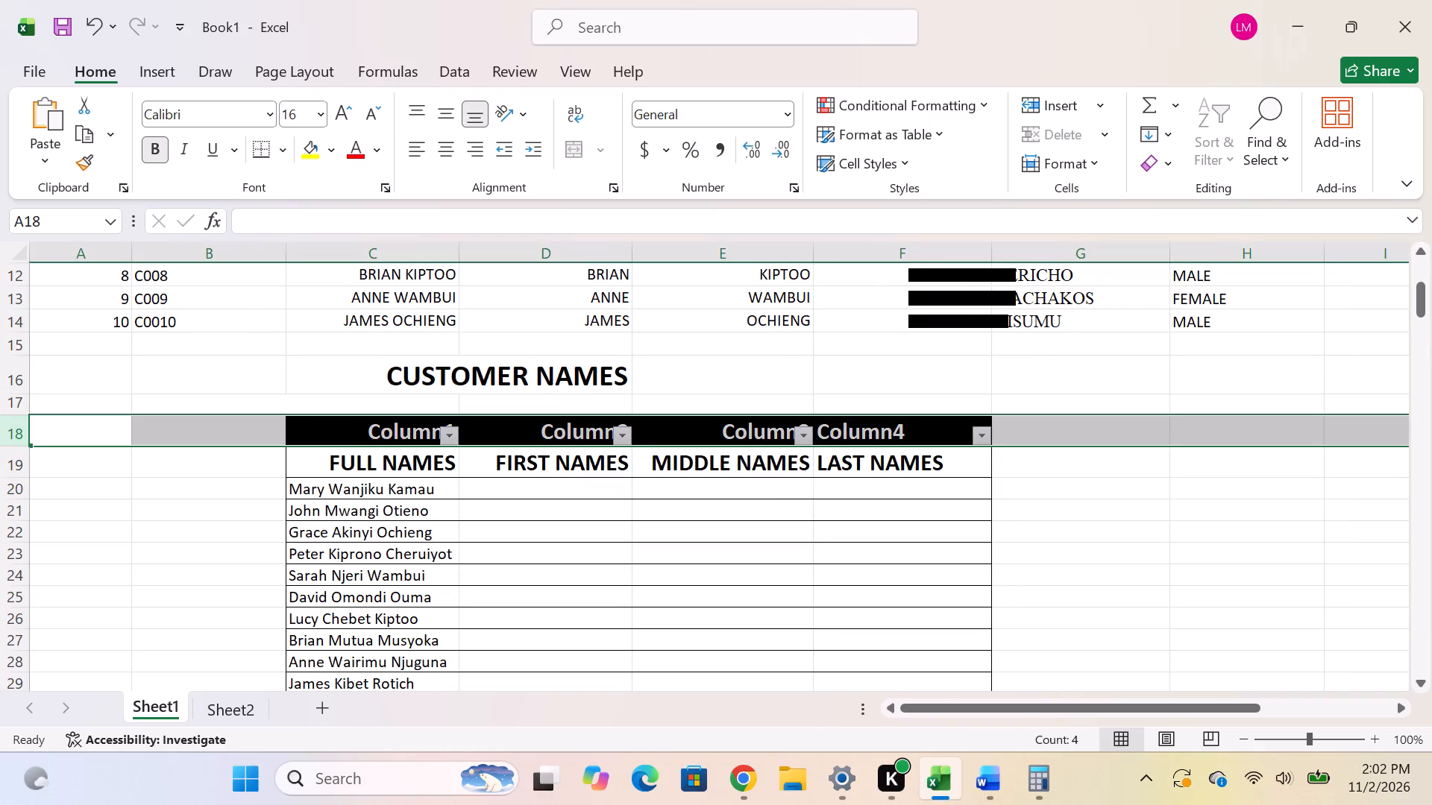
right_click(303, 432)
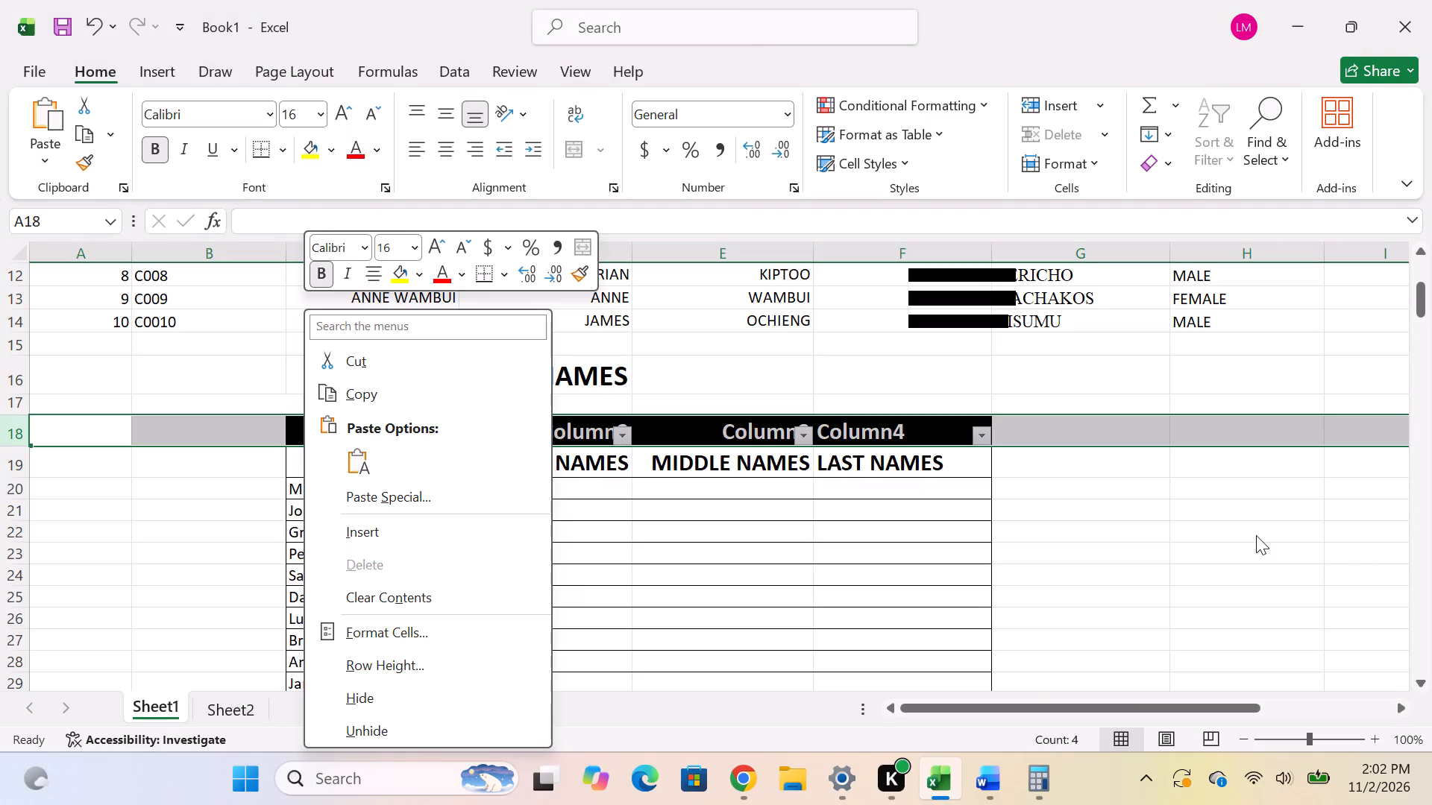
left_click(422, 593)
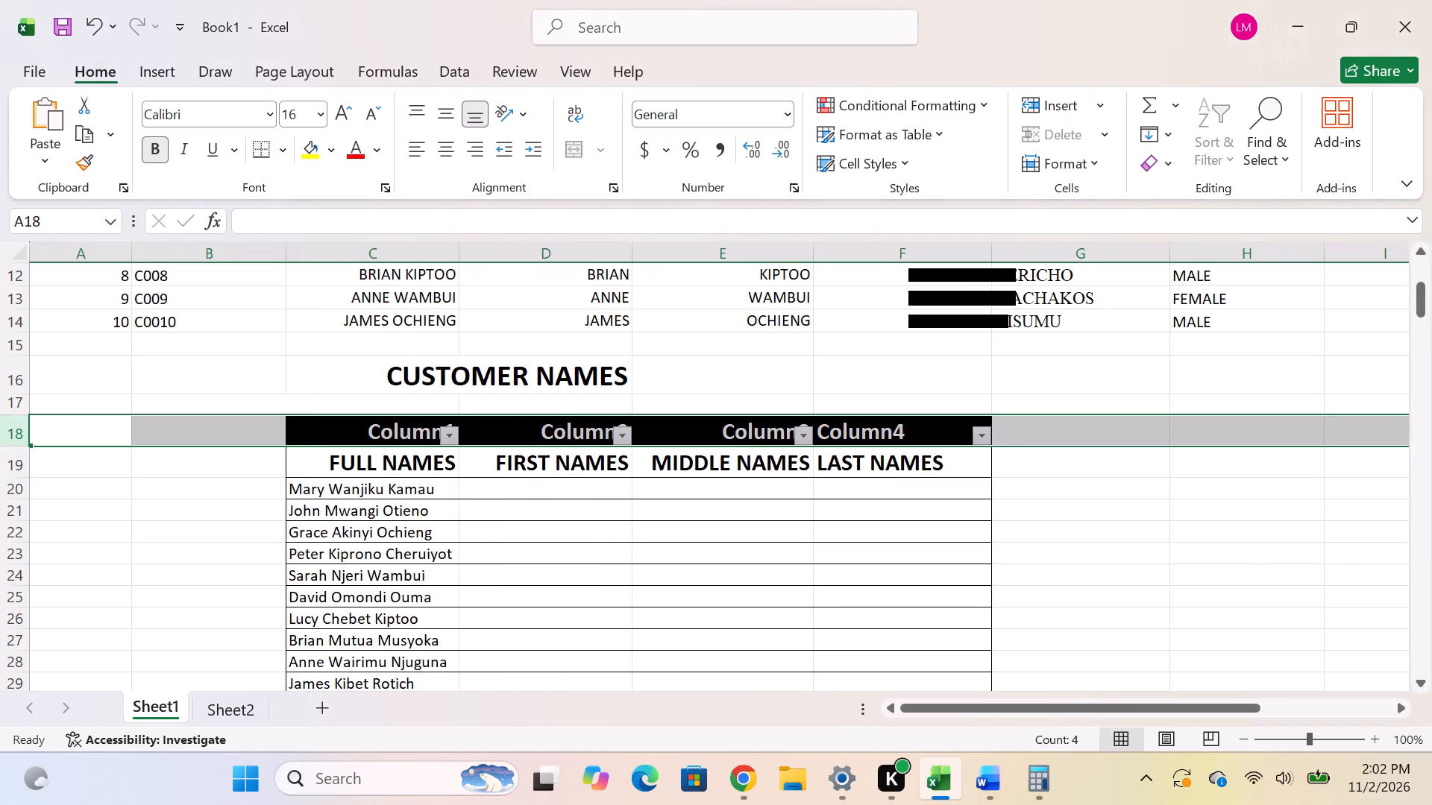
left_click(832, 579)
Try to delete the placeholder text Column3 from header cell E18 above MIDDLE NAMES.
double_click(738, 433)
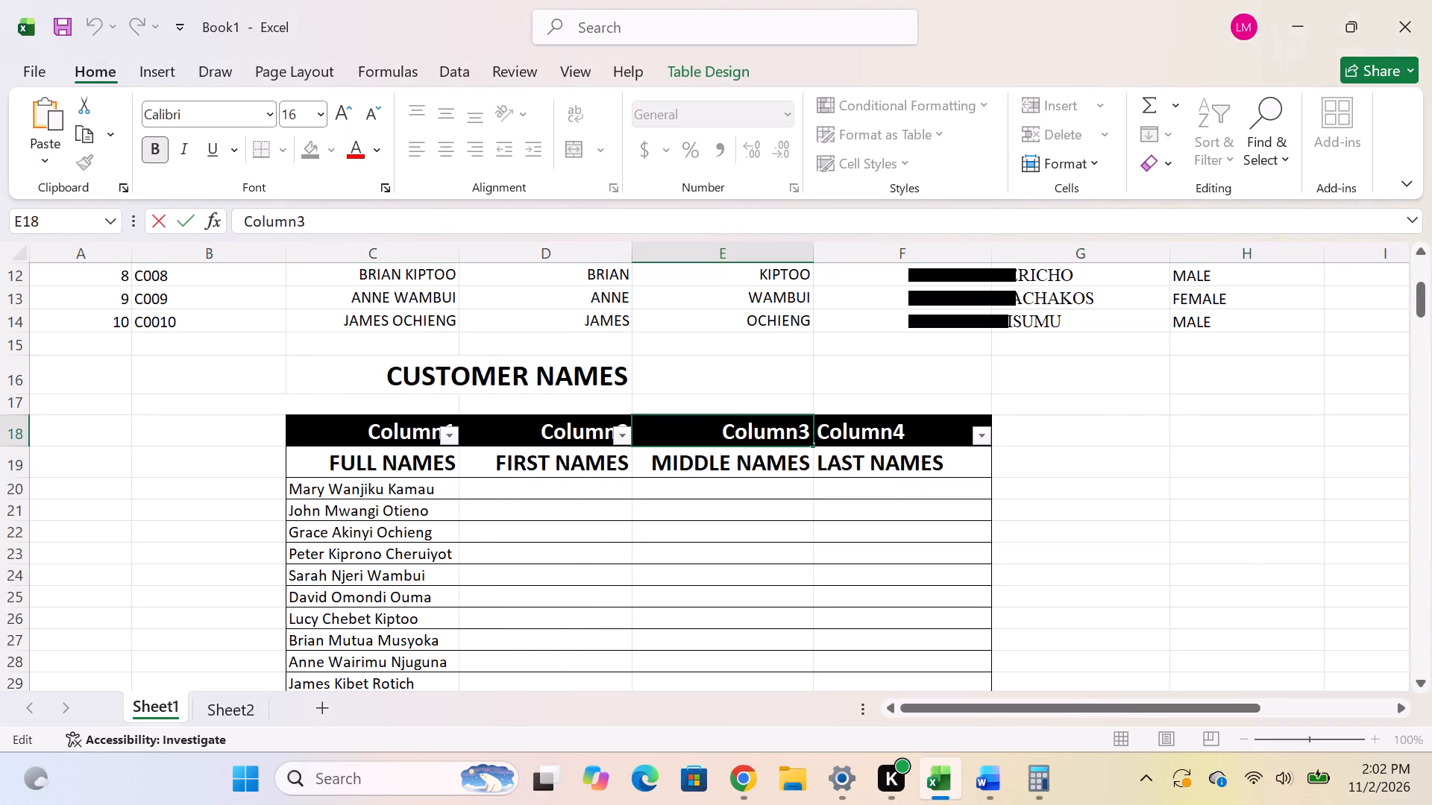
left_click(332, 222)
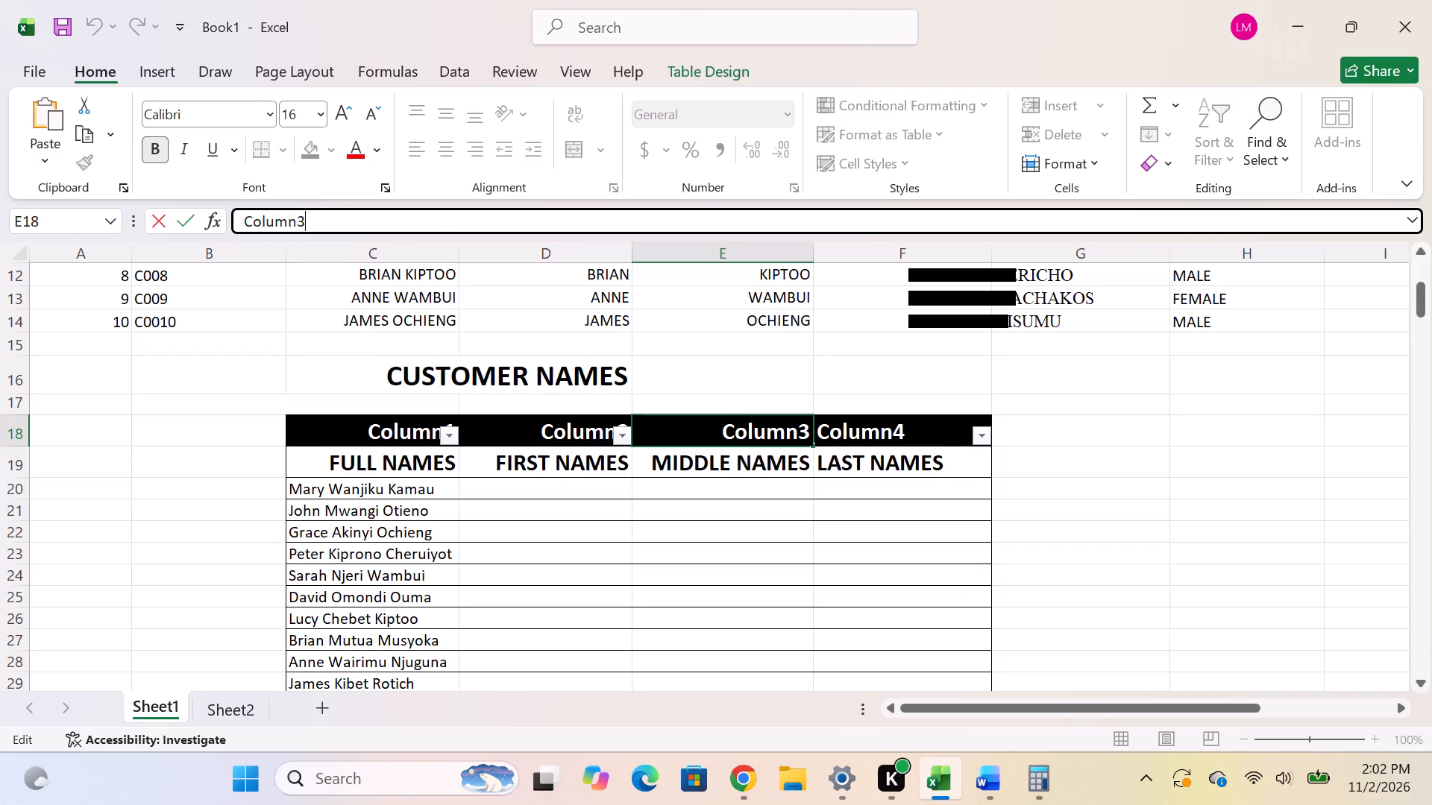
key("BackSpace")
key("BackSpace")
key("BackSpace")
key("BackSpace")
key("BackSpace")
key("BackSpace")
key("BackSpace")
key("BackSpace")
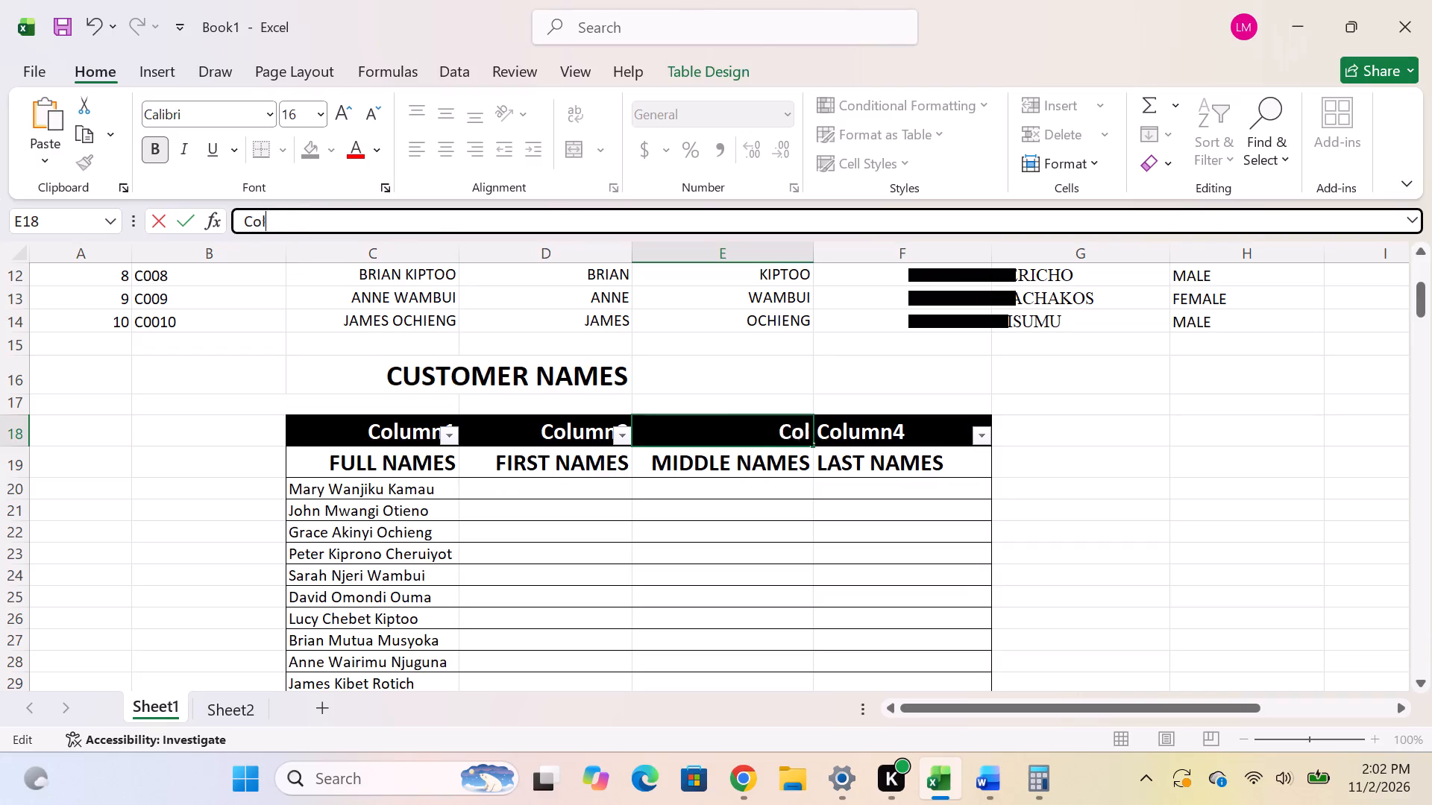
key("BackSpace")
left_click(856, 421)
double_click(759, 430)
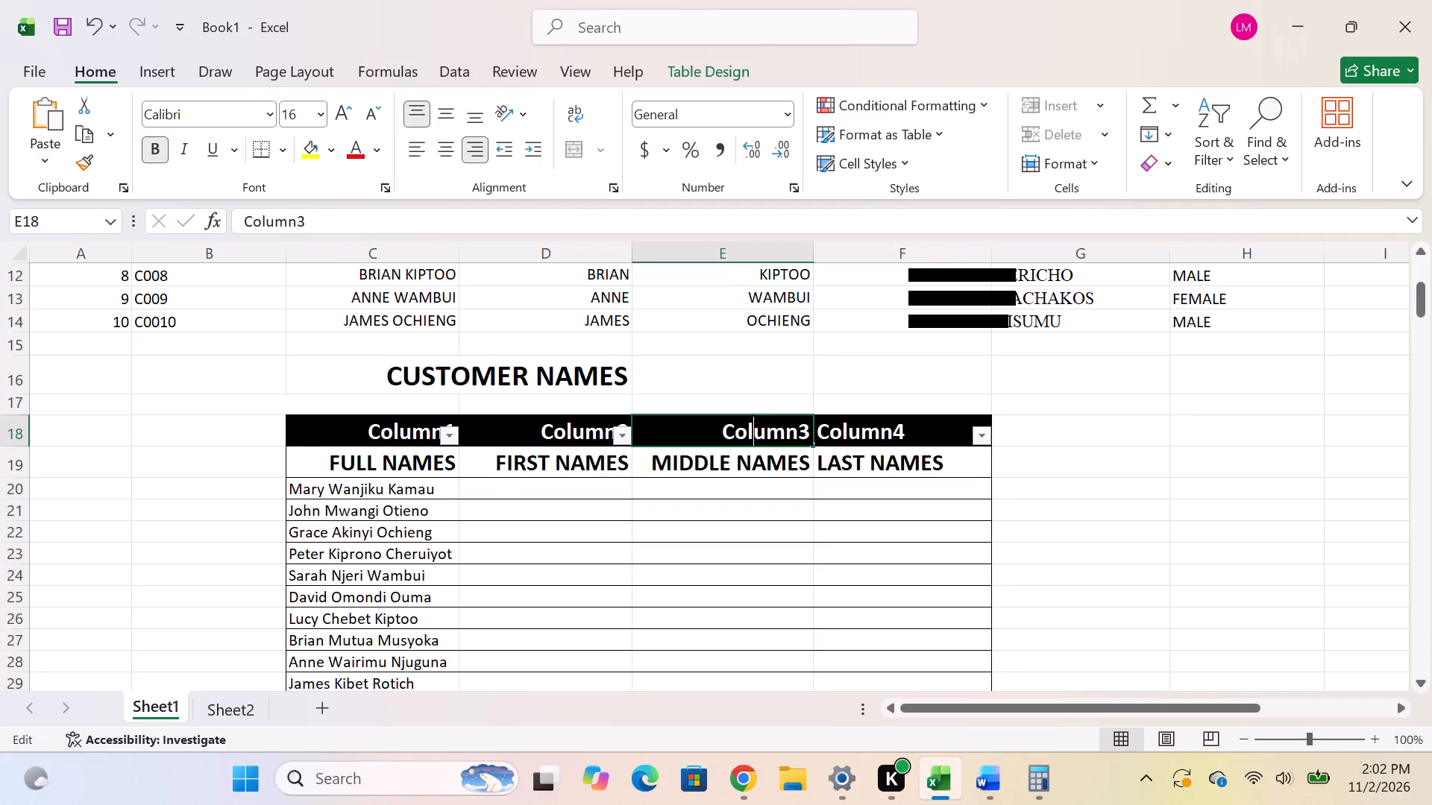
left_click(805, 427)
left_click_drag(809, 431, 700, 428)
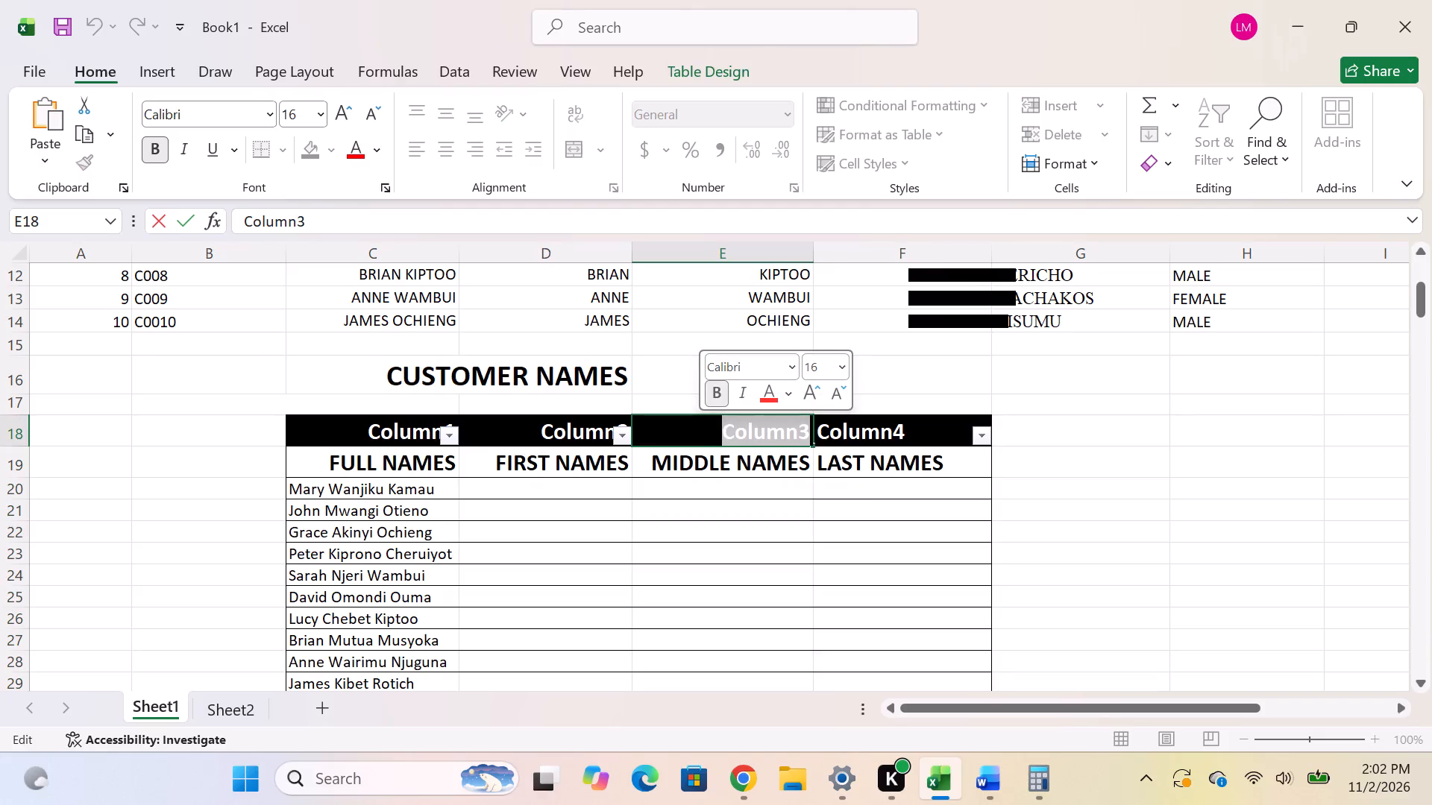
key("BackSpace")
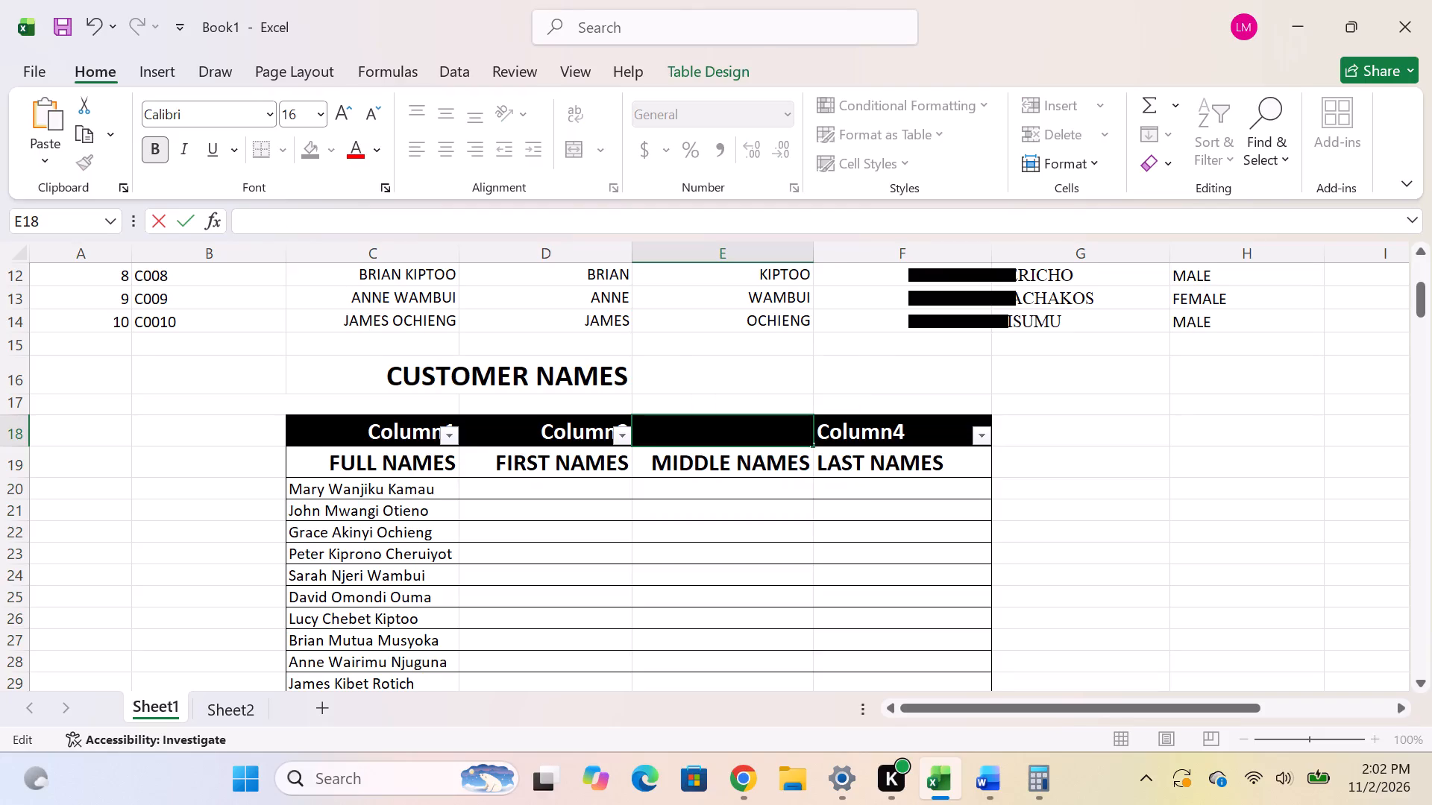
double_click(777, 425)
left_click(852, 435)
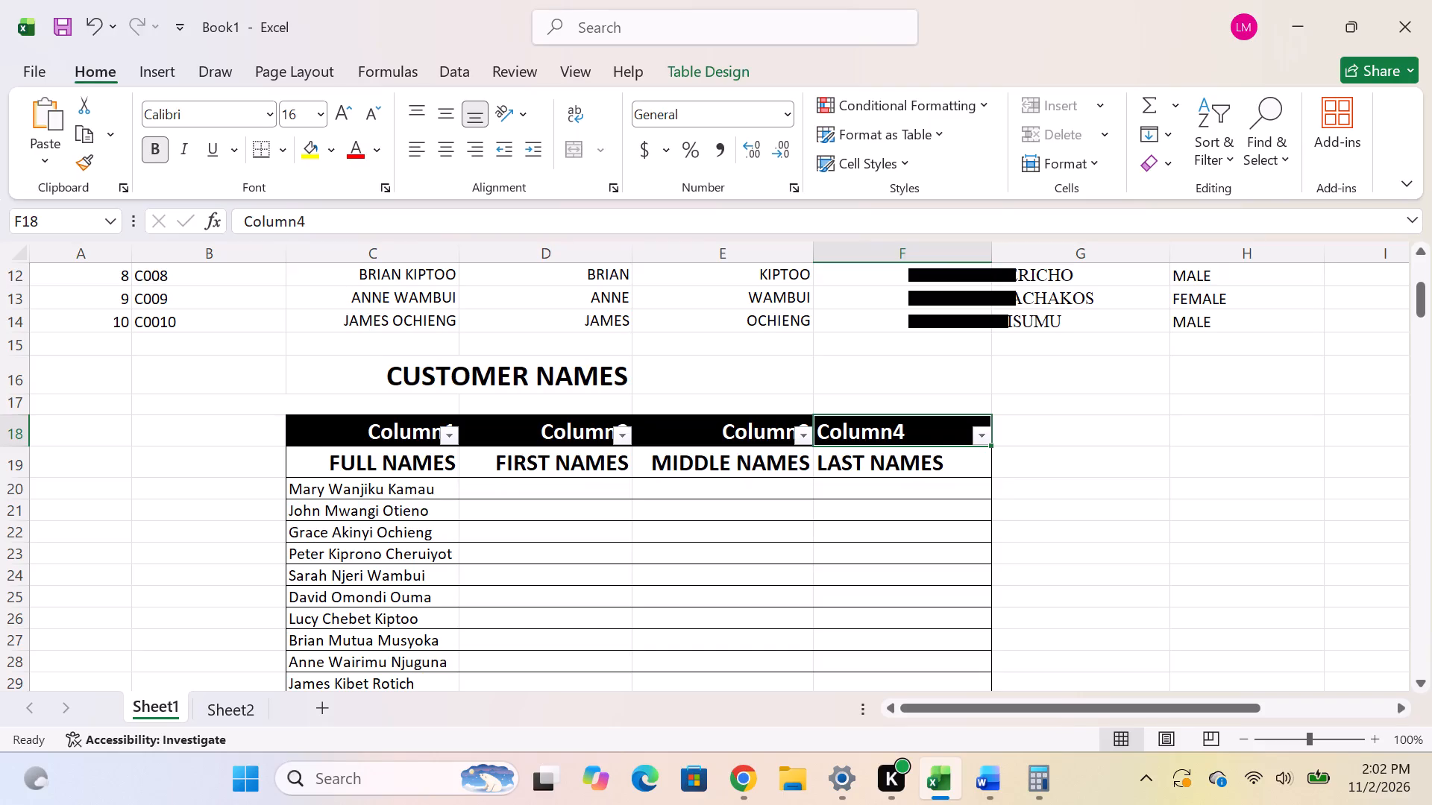
Apply a white fill to the whole of row 18, the placeholder Column1 to Column4 header row.
left_click(7, 432)
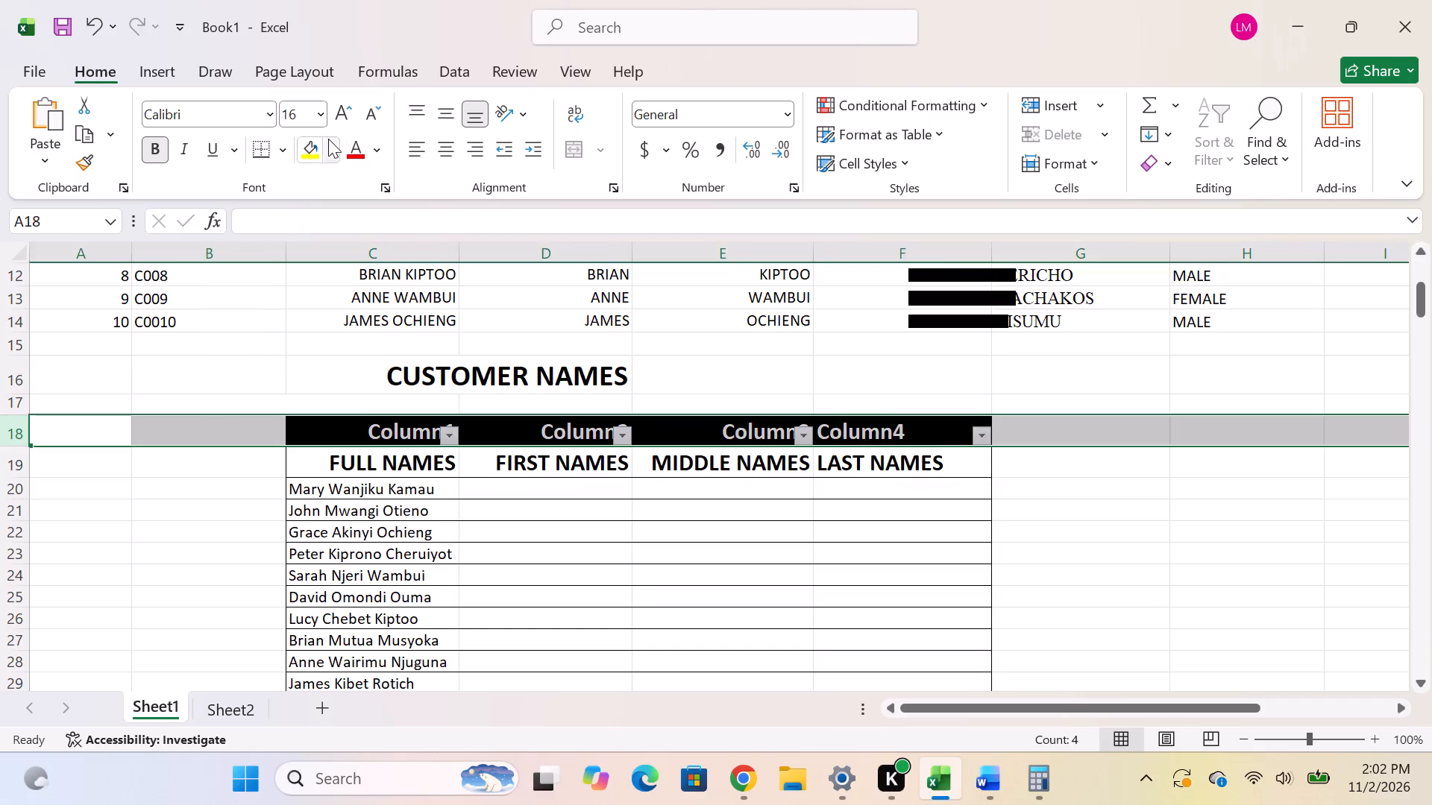
left_click(331, 148)
left_click(313, 250)
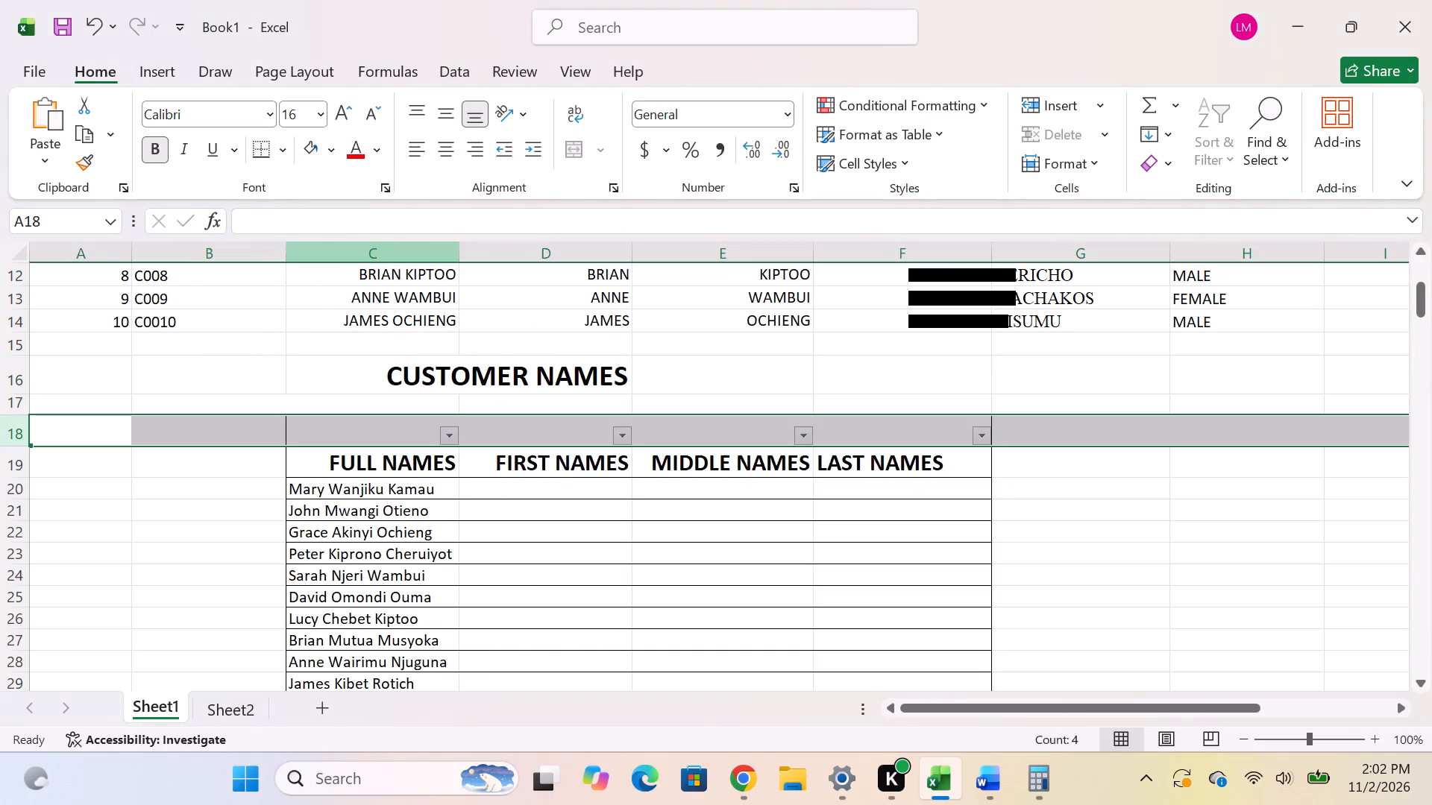
left_click(1100, 601)
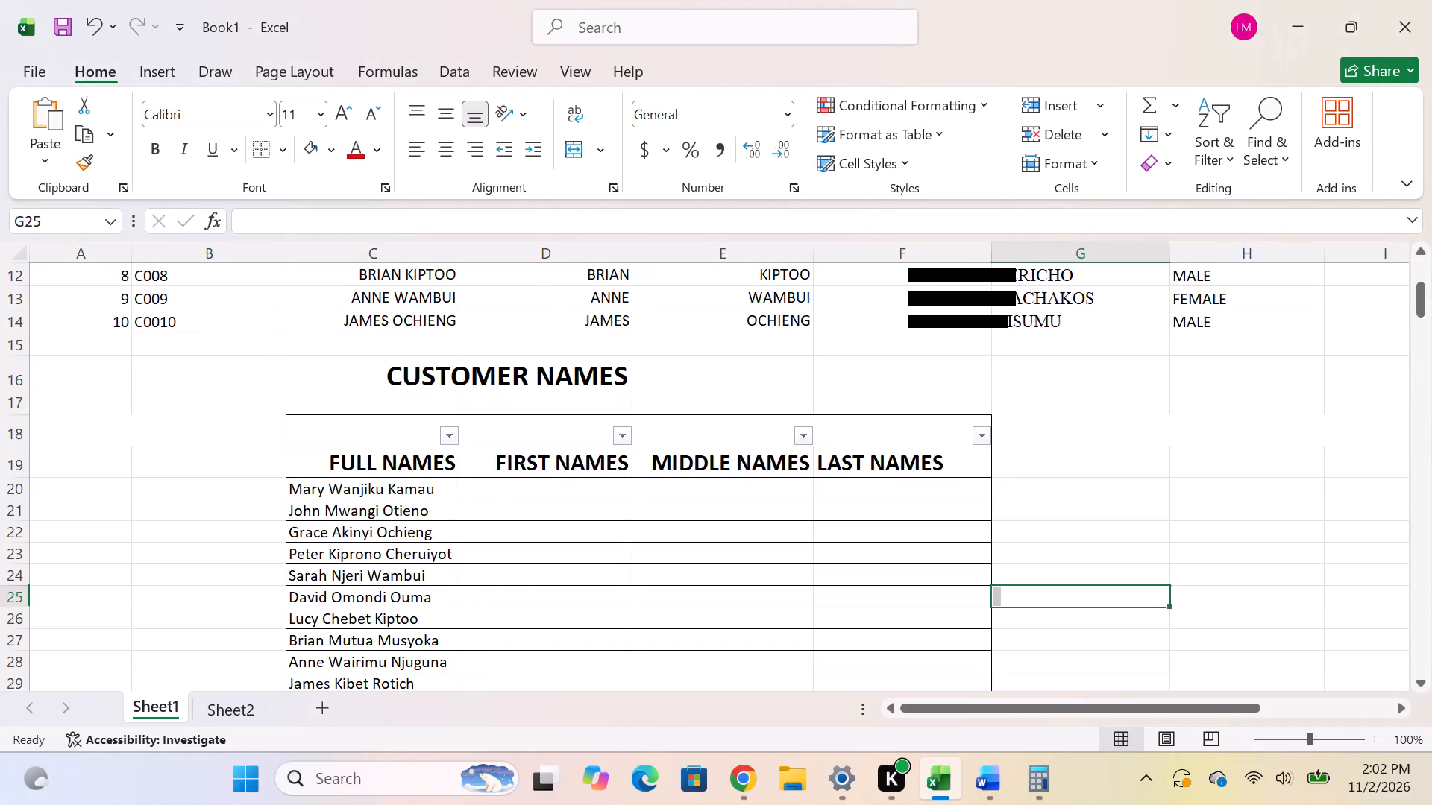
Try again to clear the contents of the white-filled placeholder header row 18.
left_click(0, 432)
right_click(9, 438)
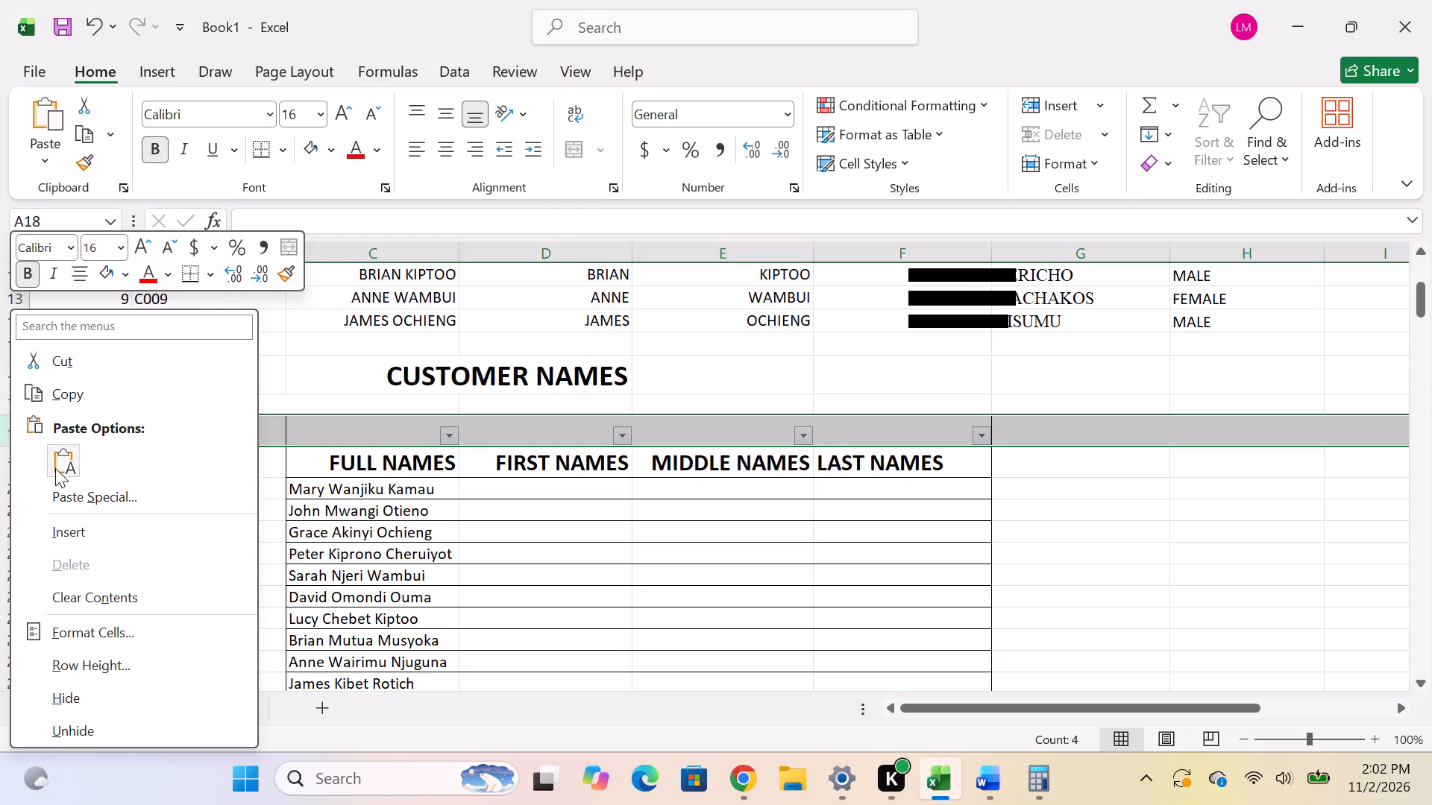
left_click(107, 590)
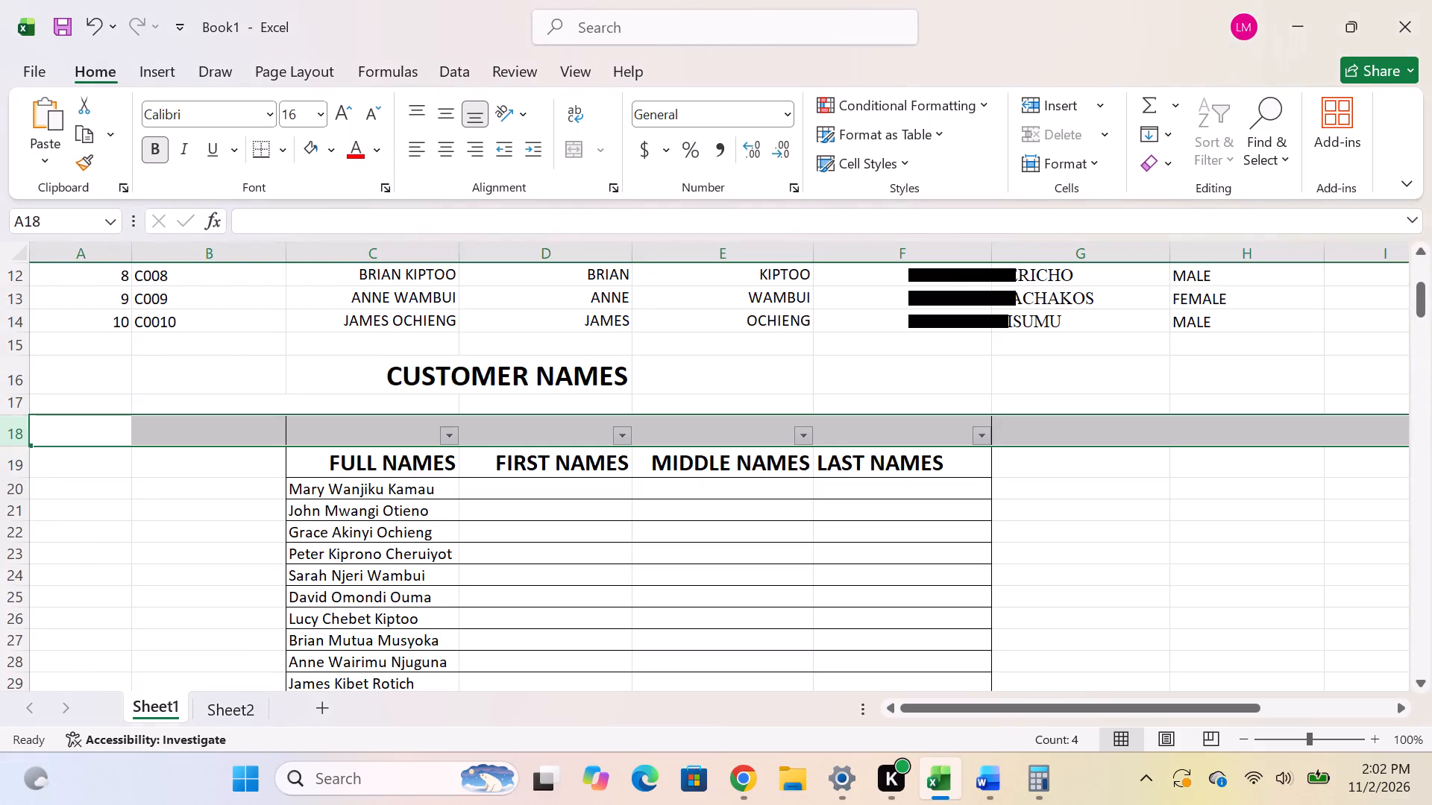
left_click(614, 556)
scroll(1038, 522, "down", 2)
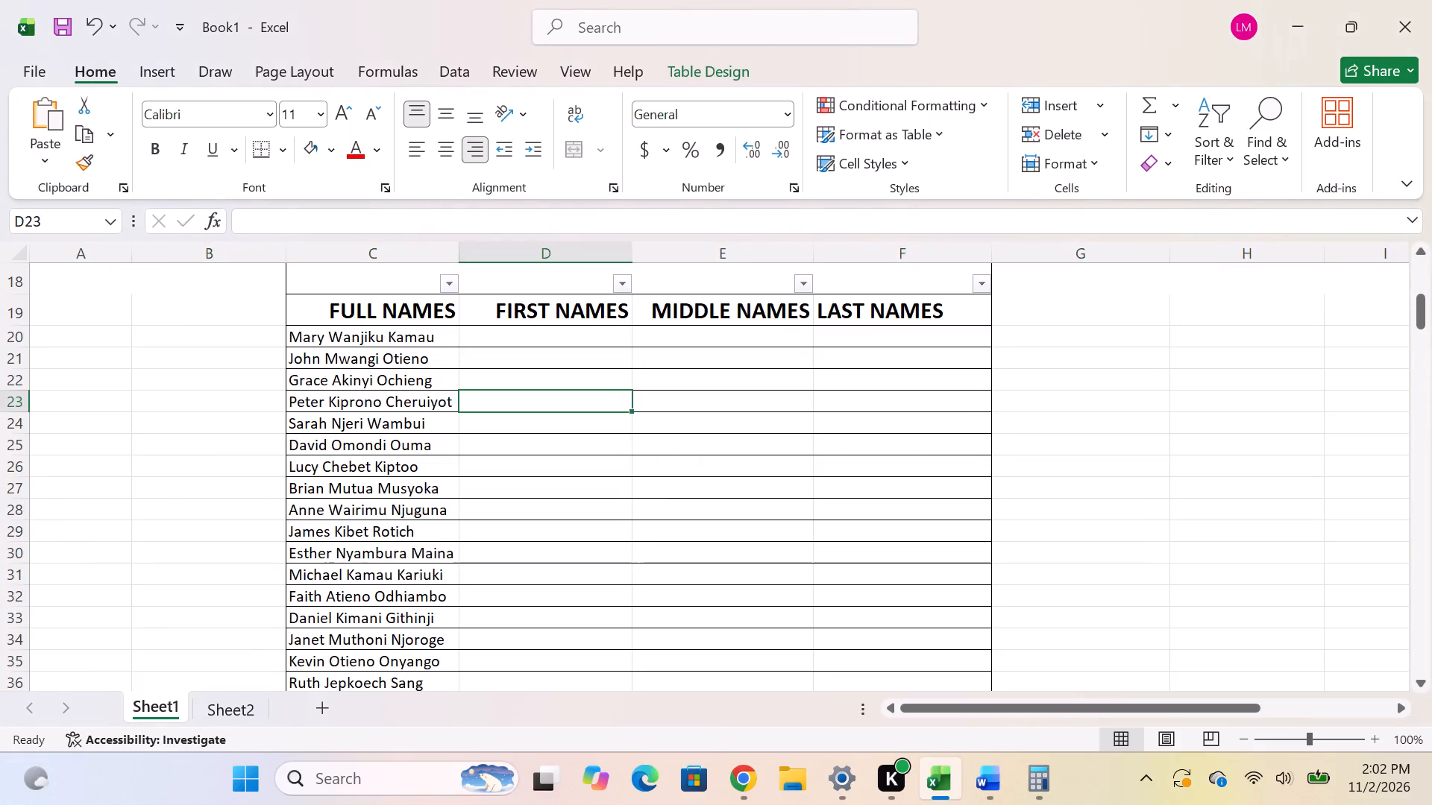
double_click(509, 338)
double_click(503, 336)
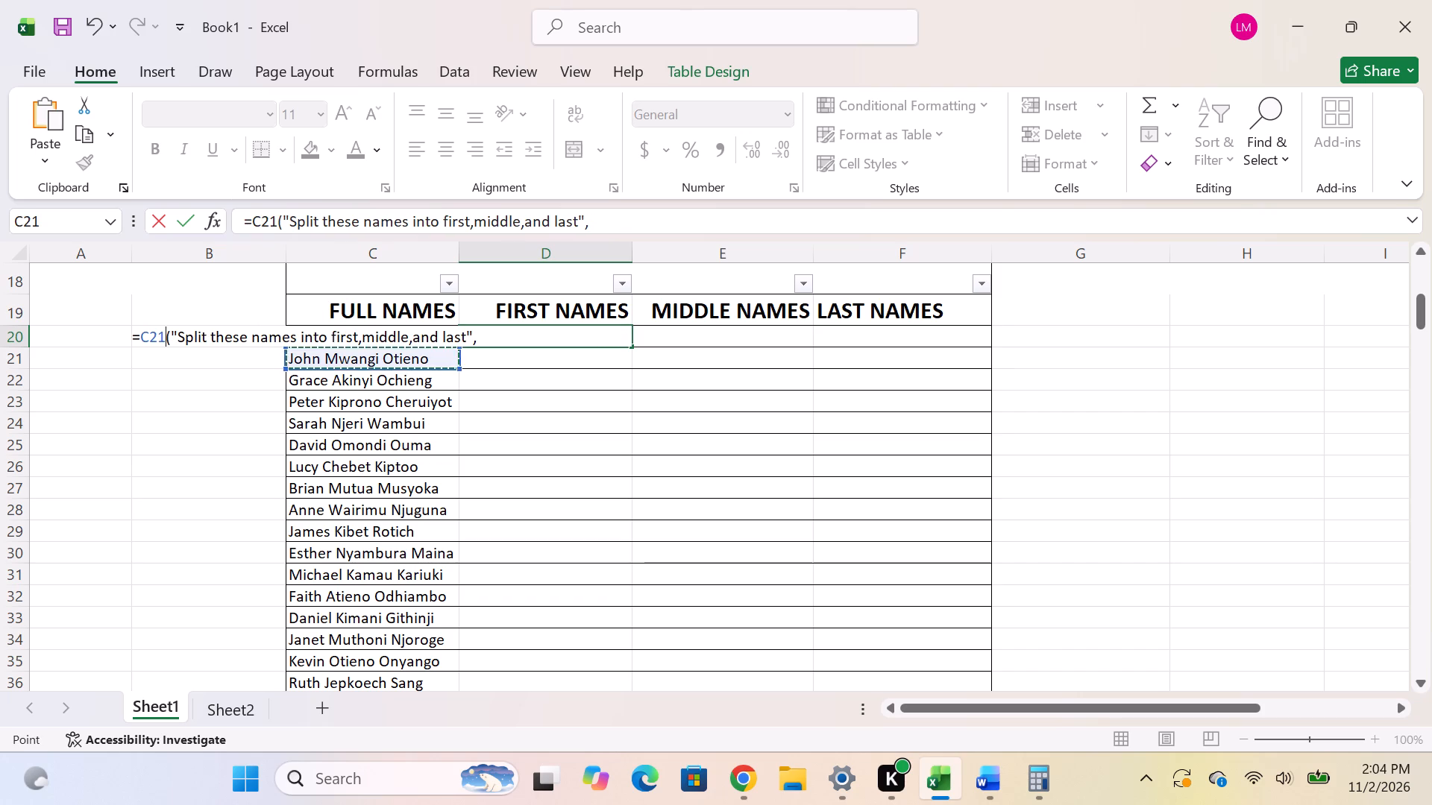
left_click_drag(450, 358, 413, 710)
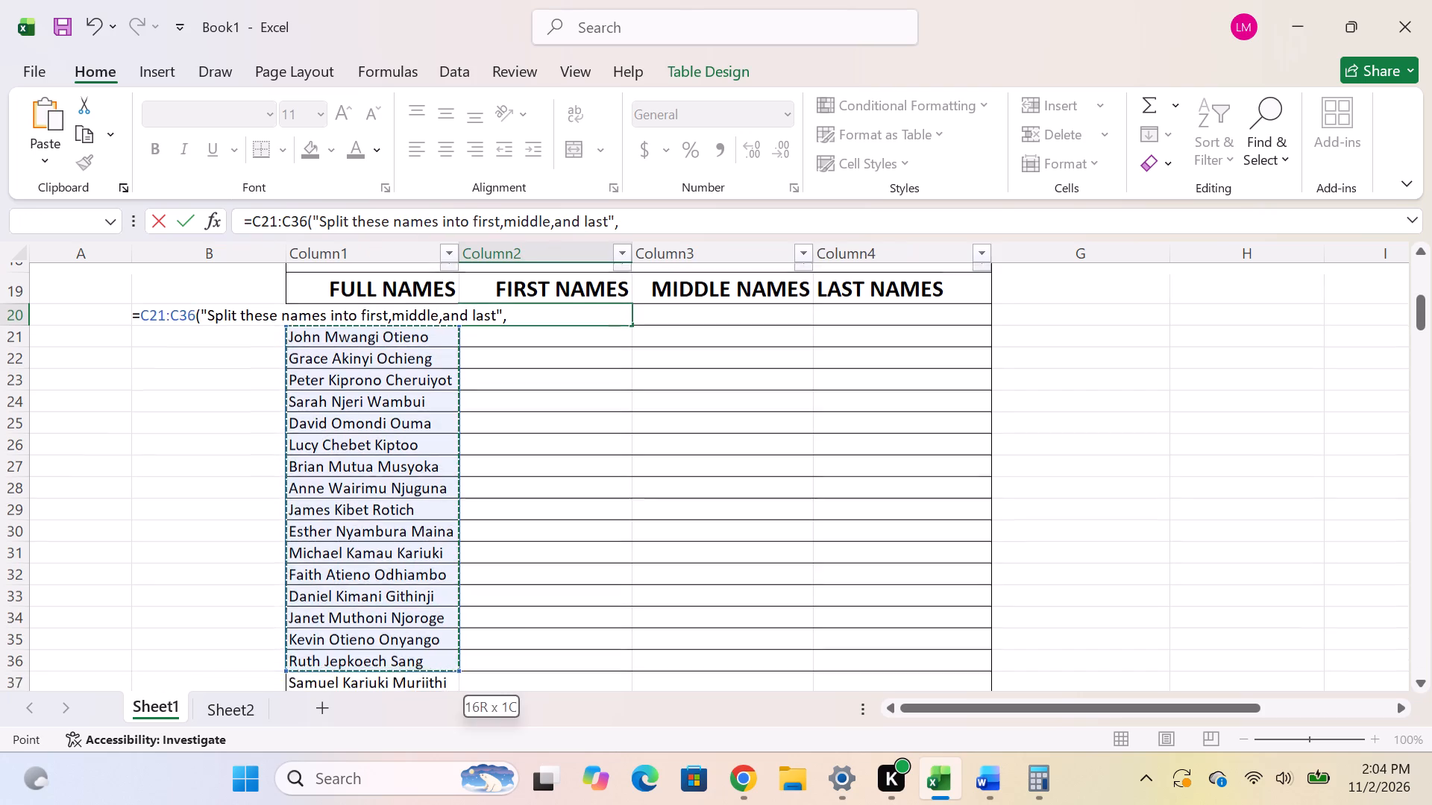
left_click_drag(413, 710, 414, 736)
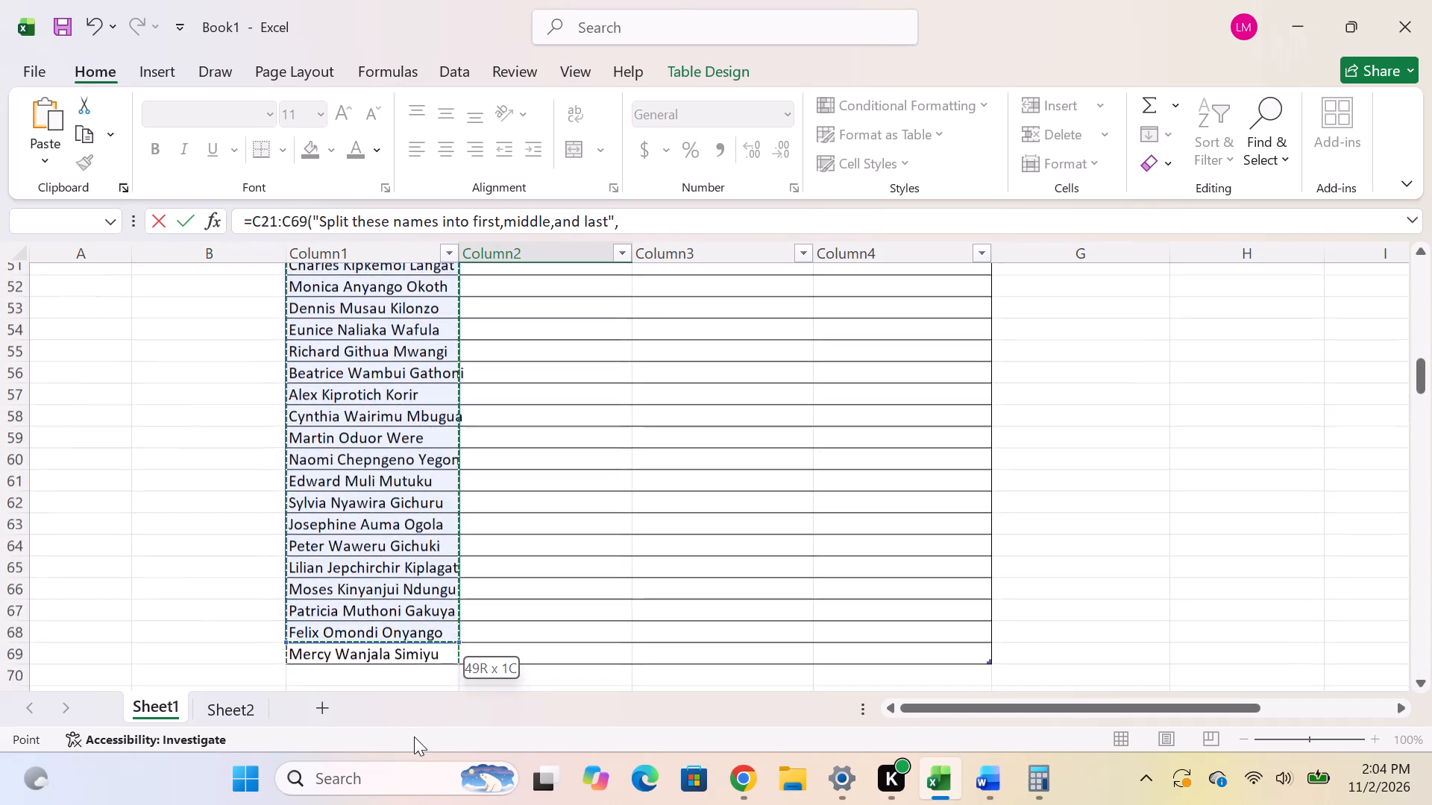
left_click_drag(414, 736, 449, 579)
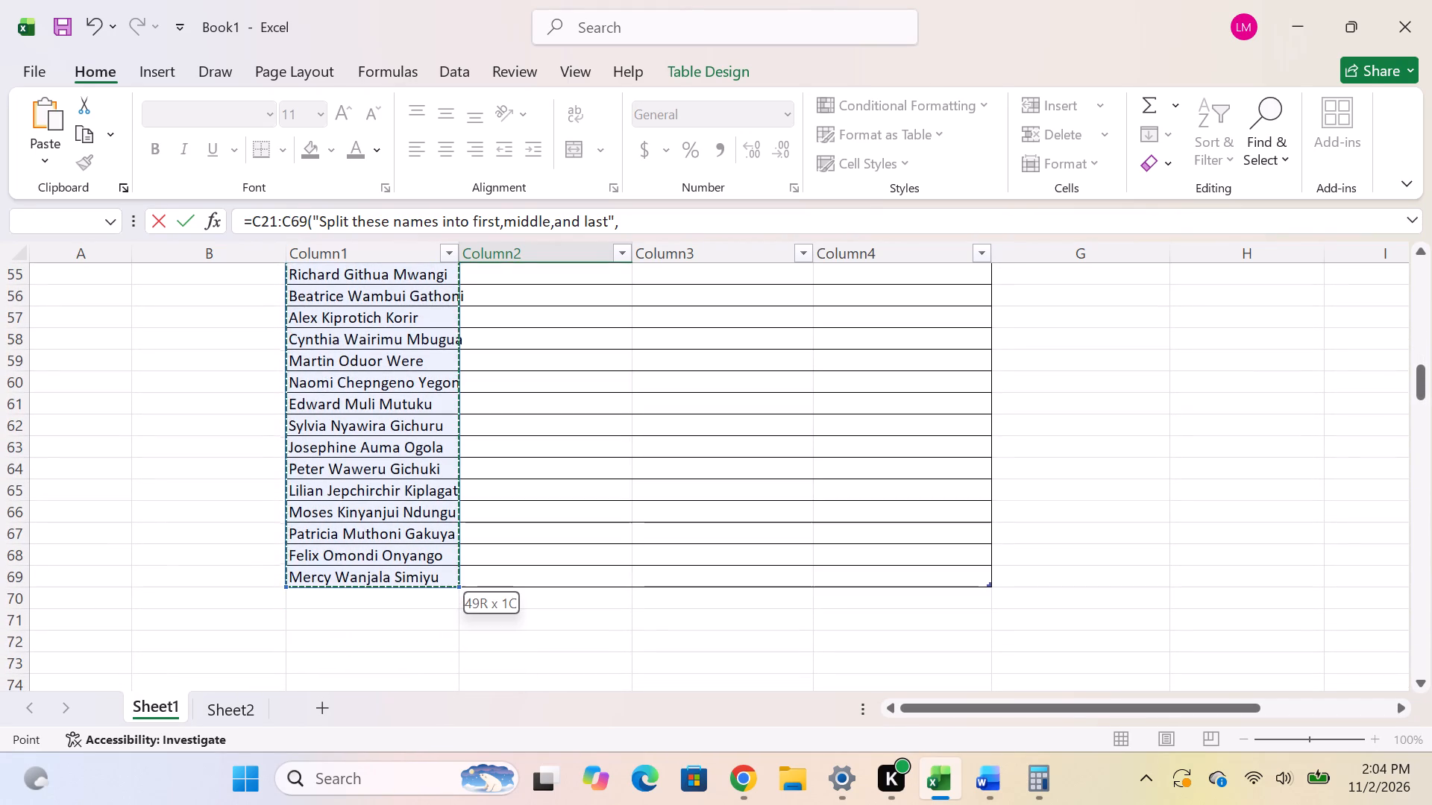
left_click_drag(449, 579, 450, 579)
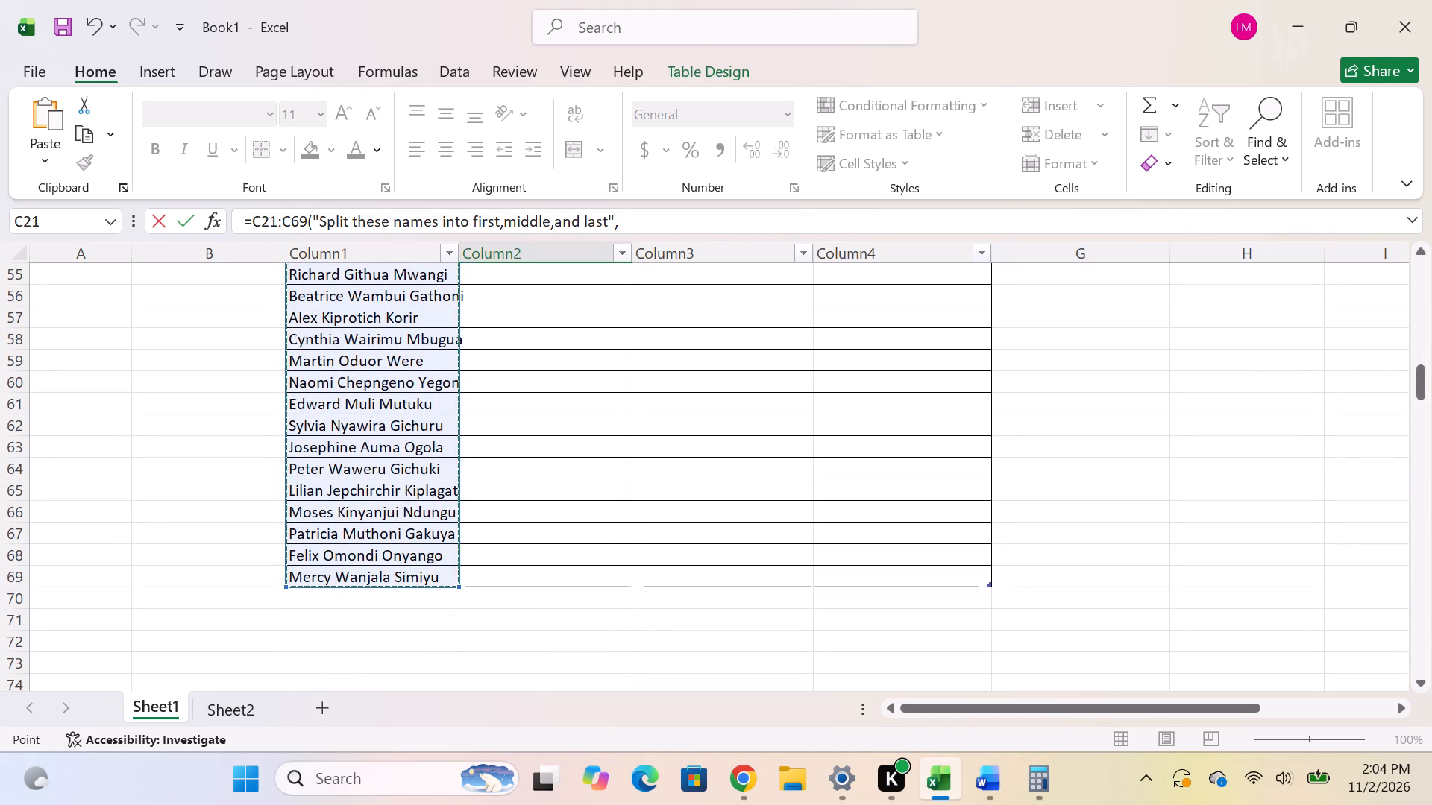
Try D21 as the D20 formula's last argument, remove it, and enter the formula with that argument empty.
scroll(461, 580, "up", 2)
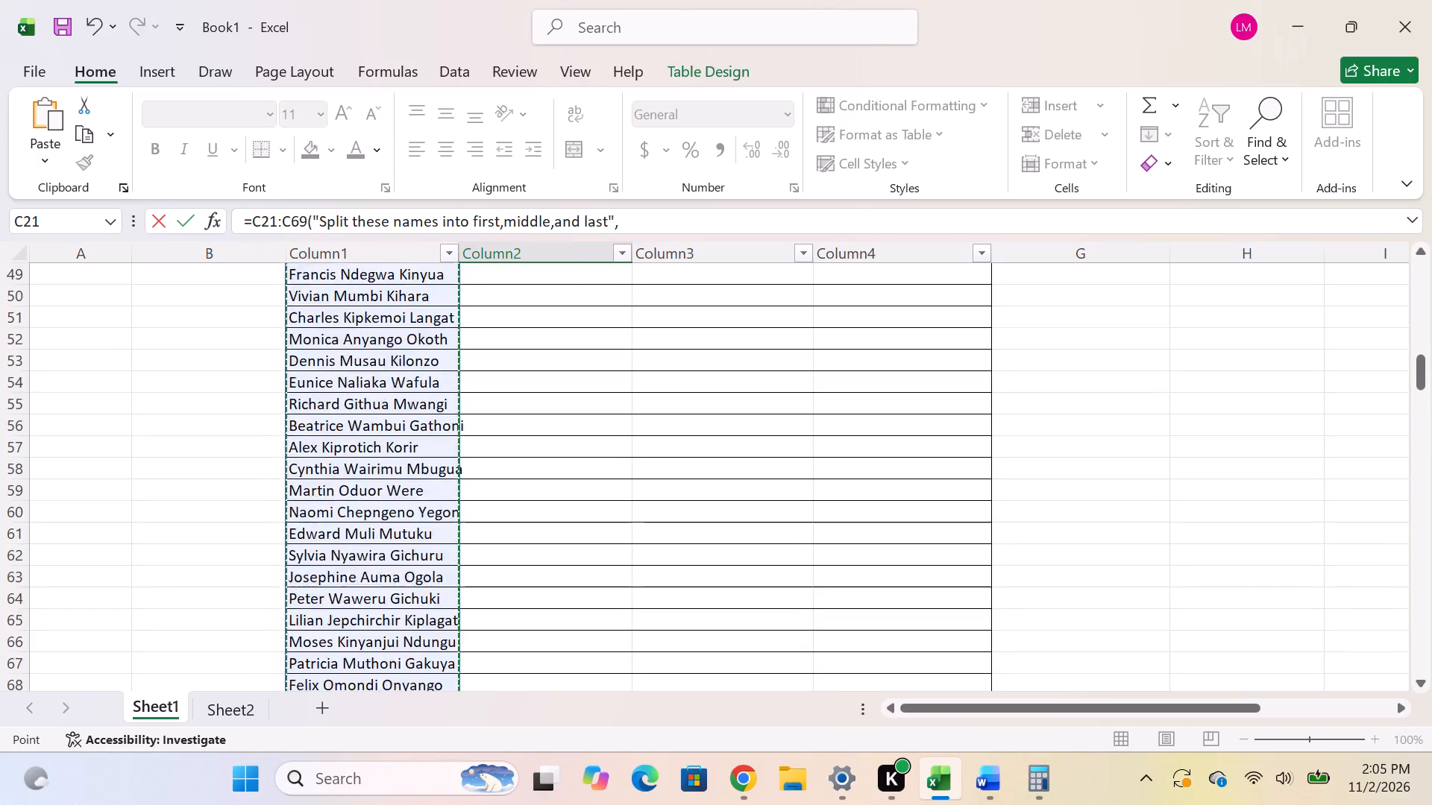
scroll(483, 569, "up", 13)
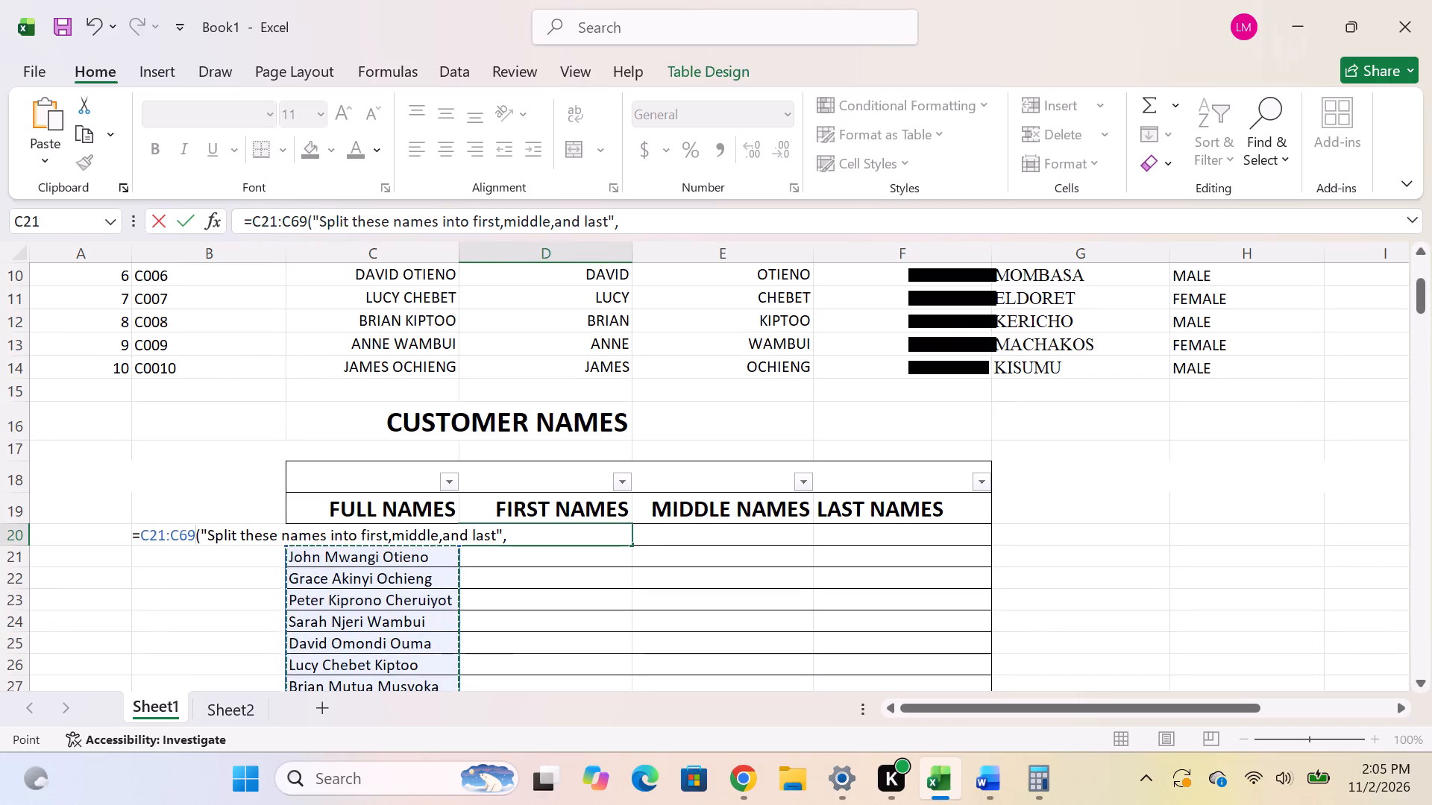
left_click(512, 537)
double_click(512, 535)
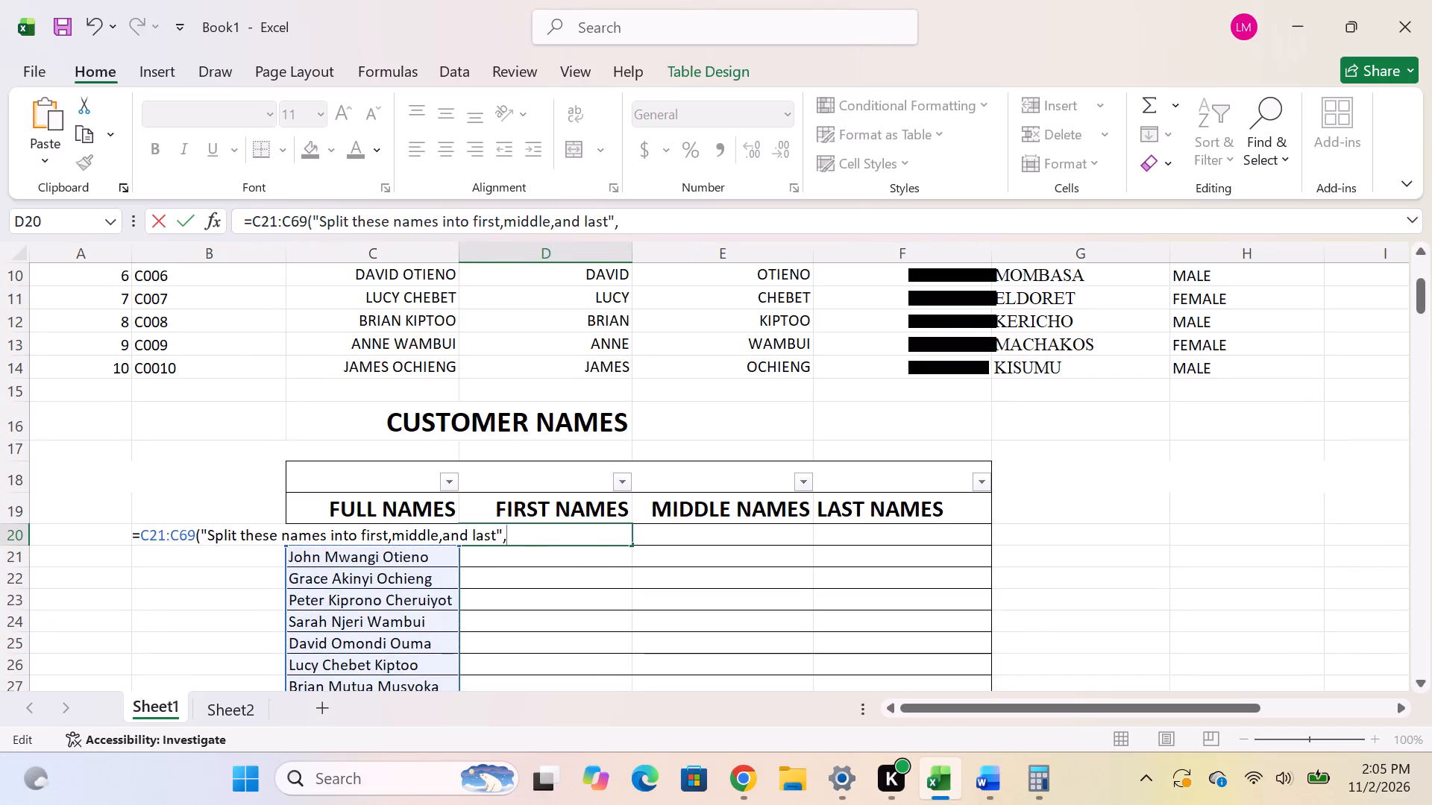
double_click(494, 557)
double_click(500, 558)
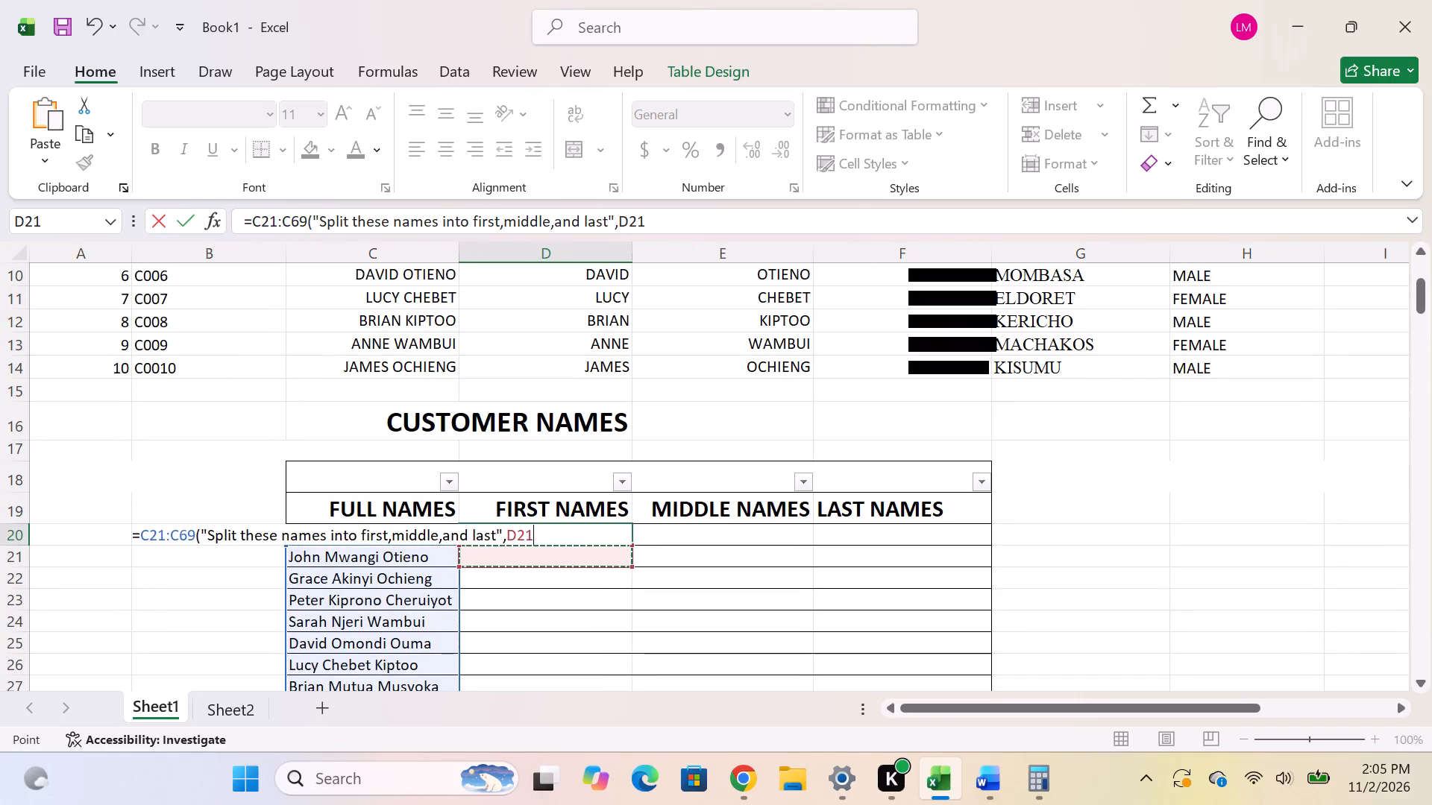
key("BackSpace")
key("BackSpace")
key("BackSpace")
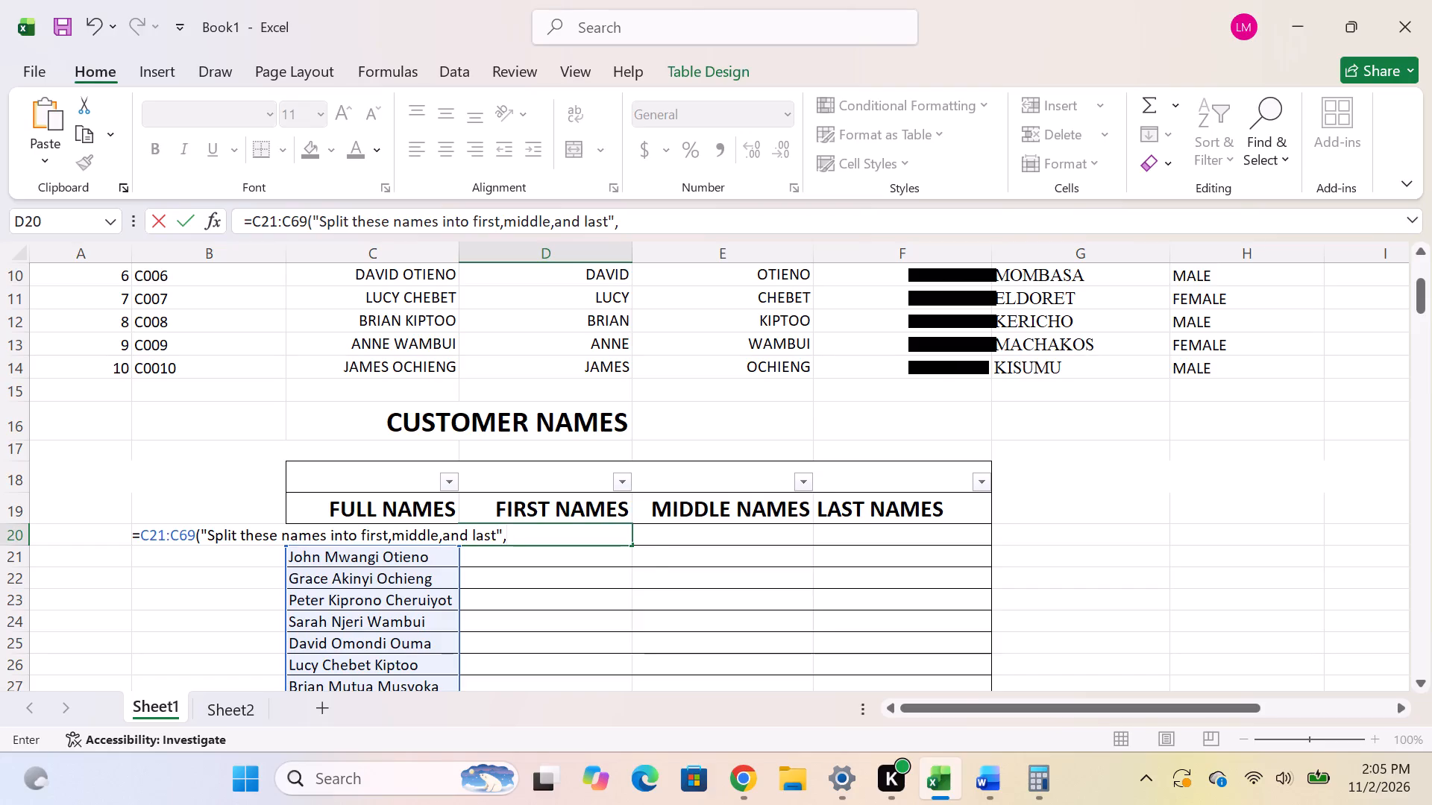
key("Return")
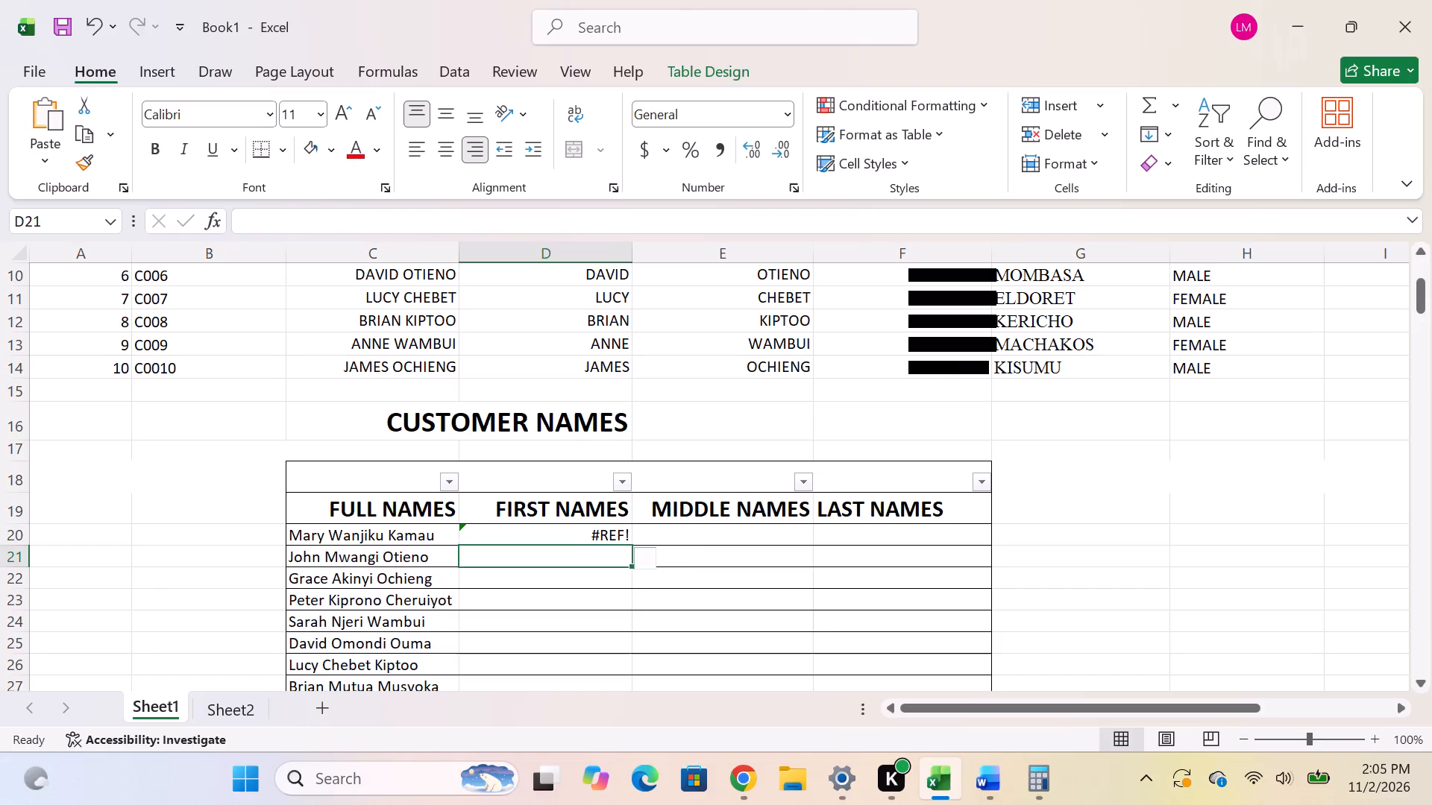
Open the formula in cell D20 to review it.
left_click(647, 552)
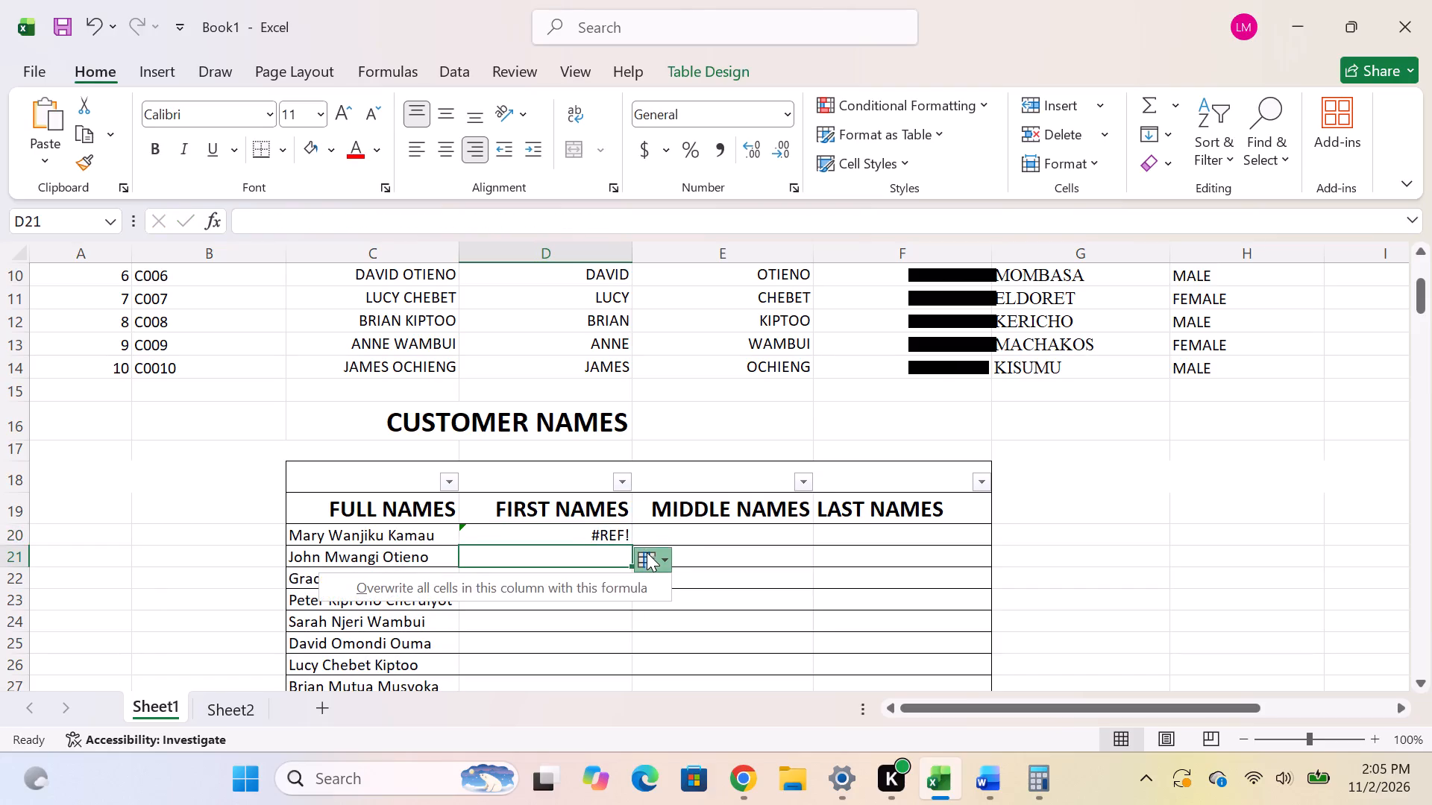
double_click(615, 524)
double_click(614, 539)
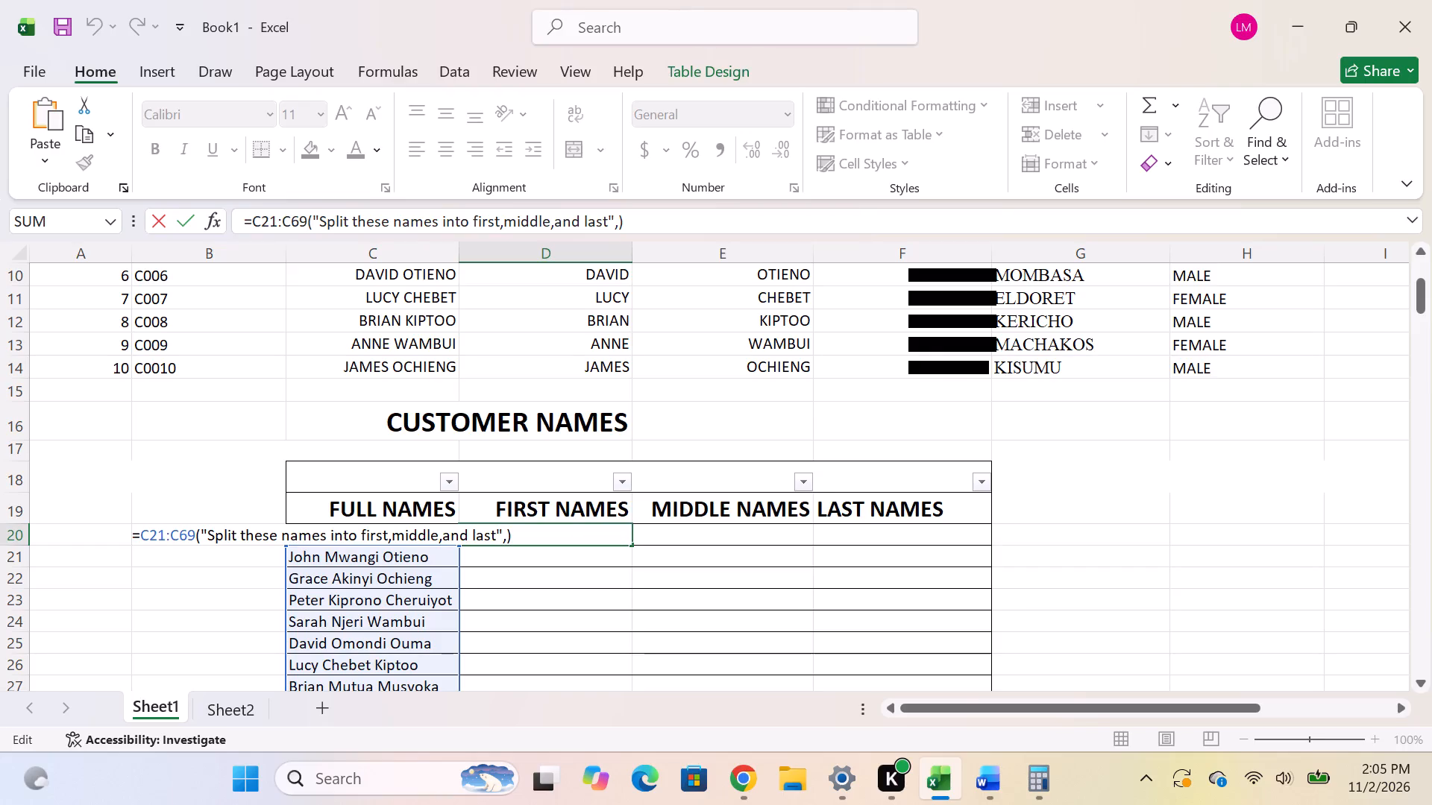
left_click(541, 554)
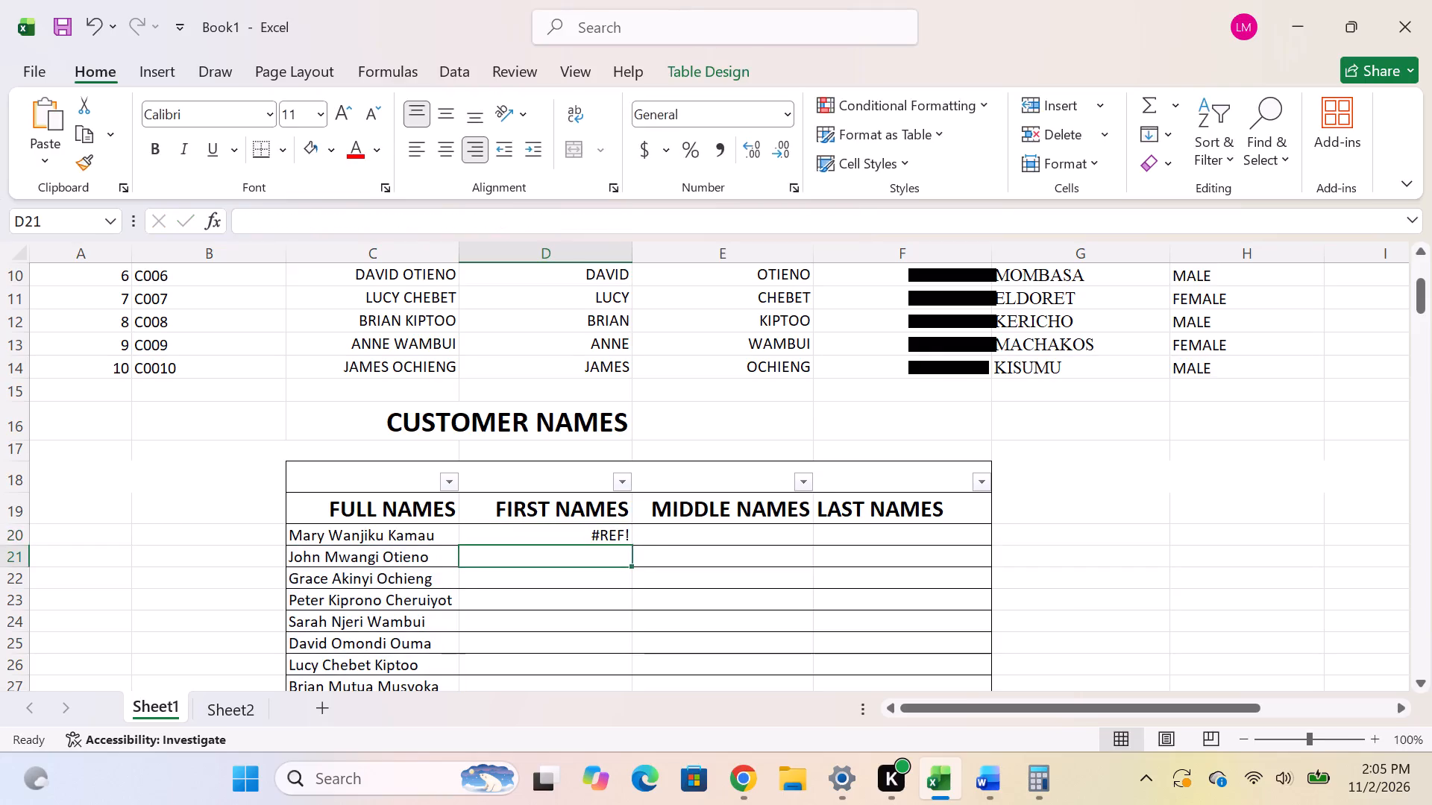
Open the help for the #REF! error in cell D20 and close it again.
left_click(541, 554)
left_click(462, 525)
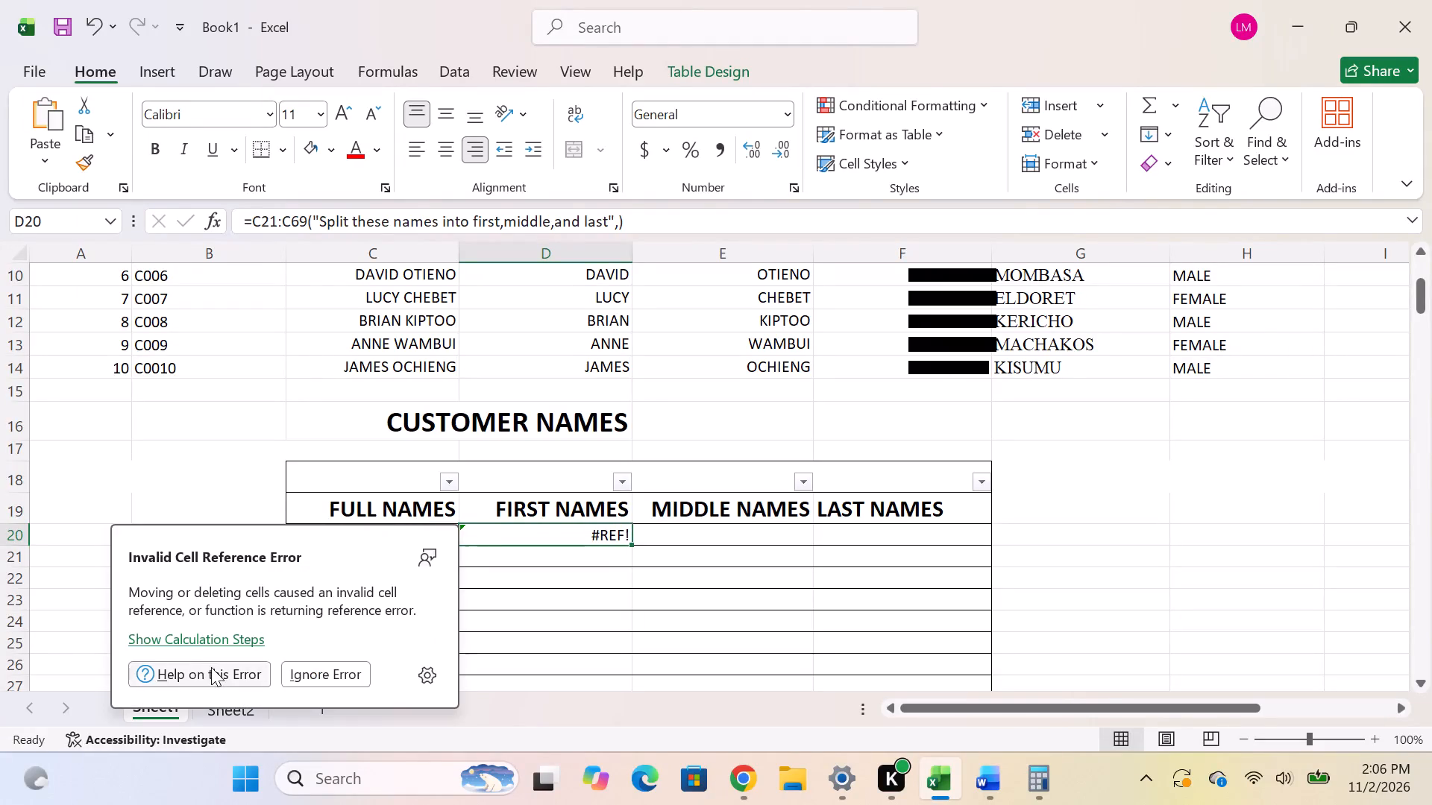
left_click(211, 667)
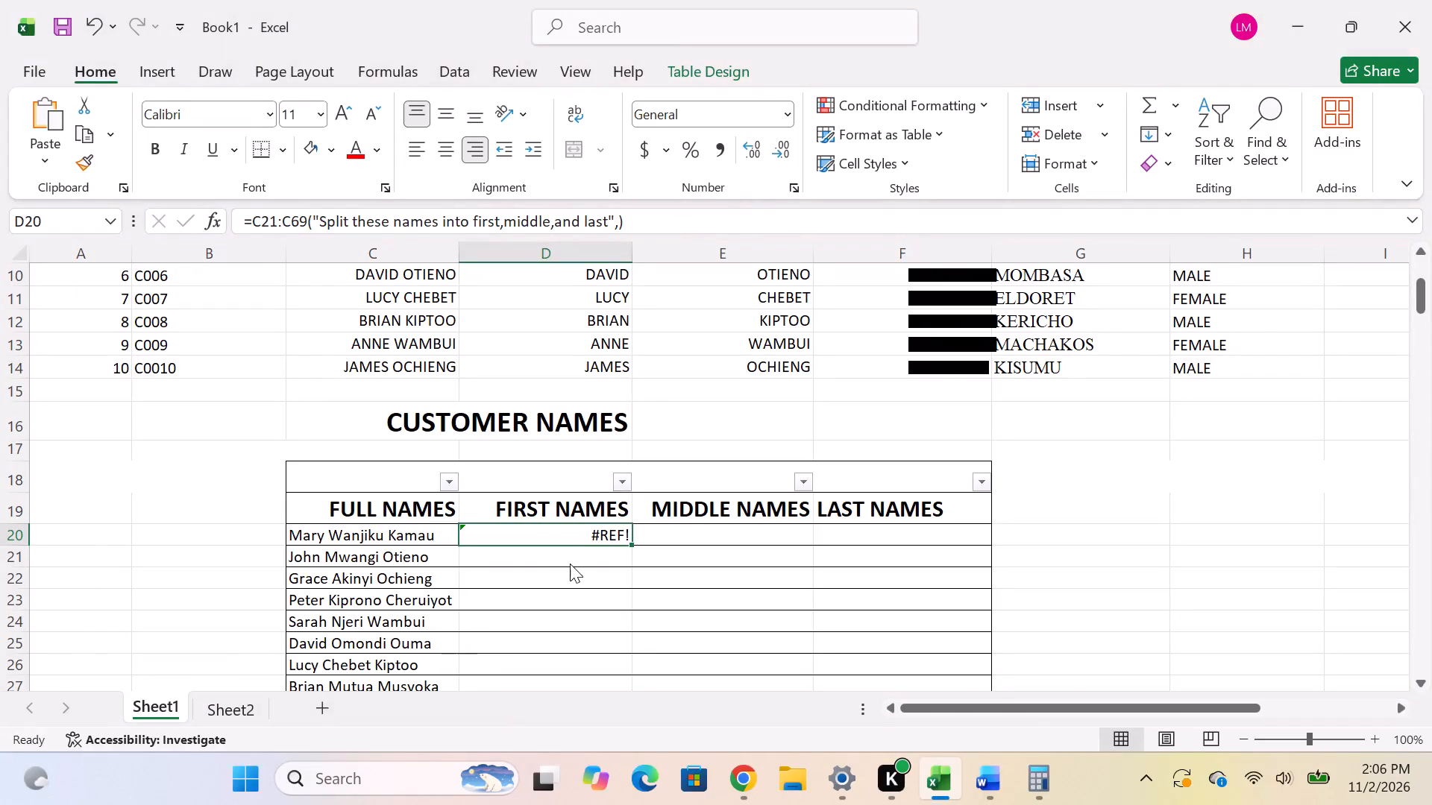
double_click(437, 523)
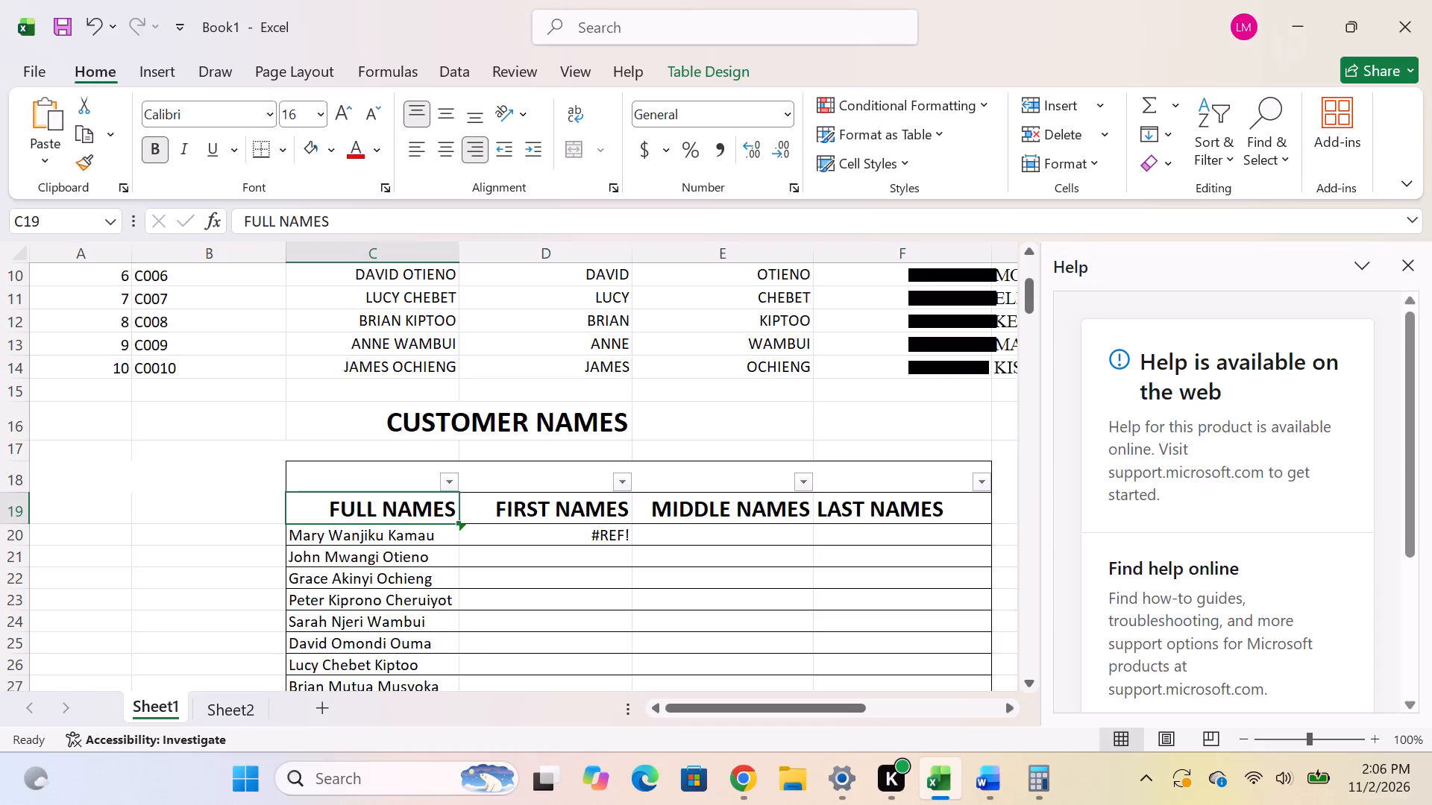
right_click_drag(1193, 262, 1302, 233)
left_click(1408, 265)
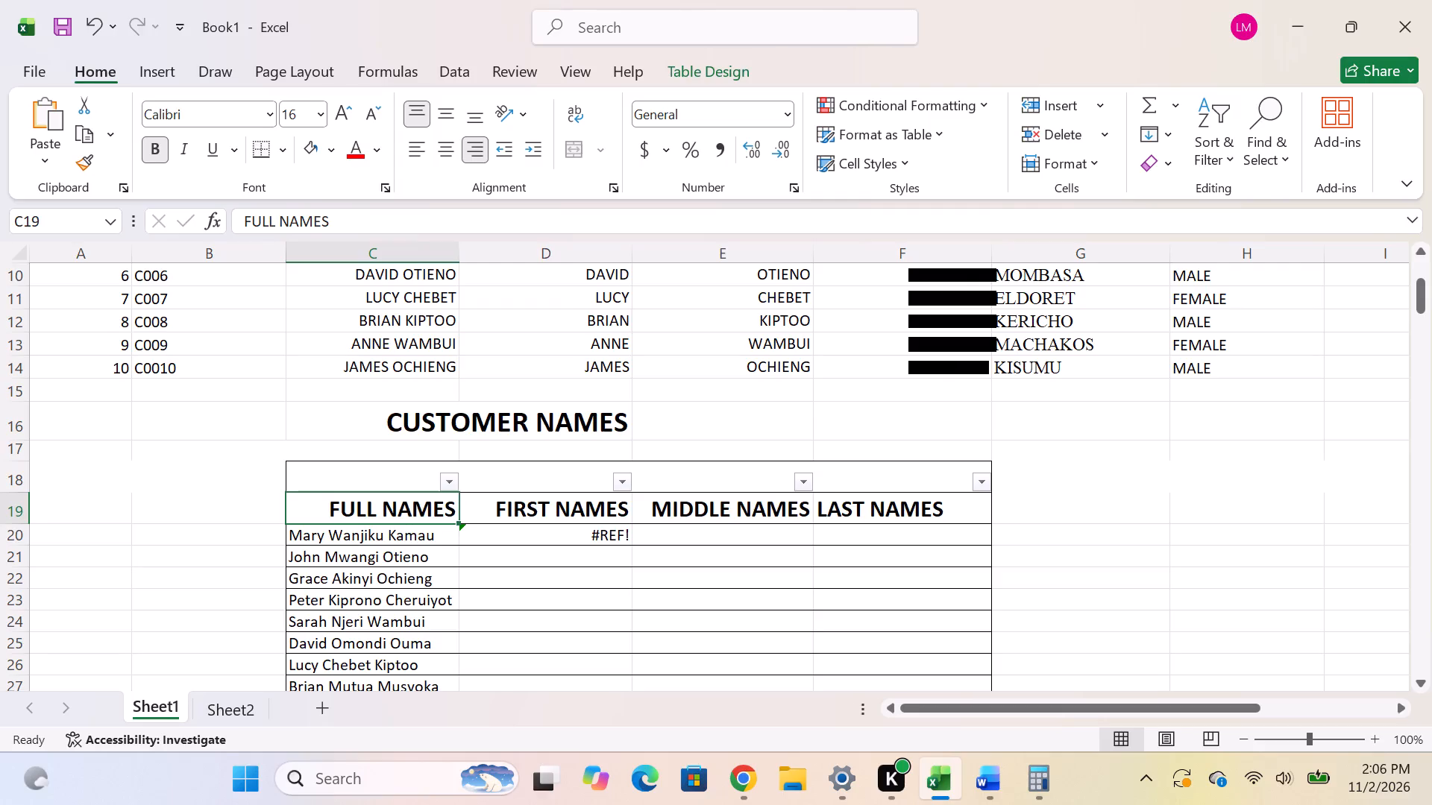
Delete the whole formula from cell D20, leaving the cell empty.
double_click(608, 535)
left_click(609, 555)
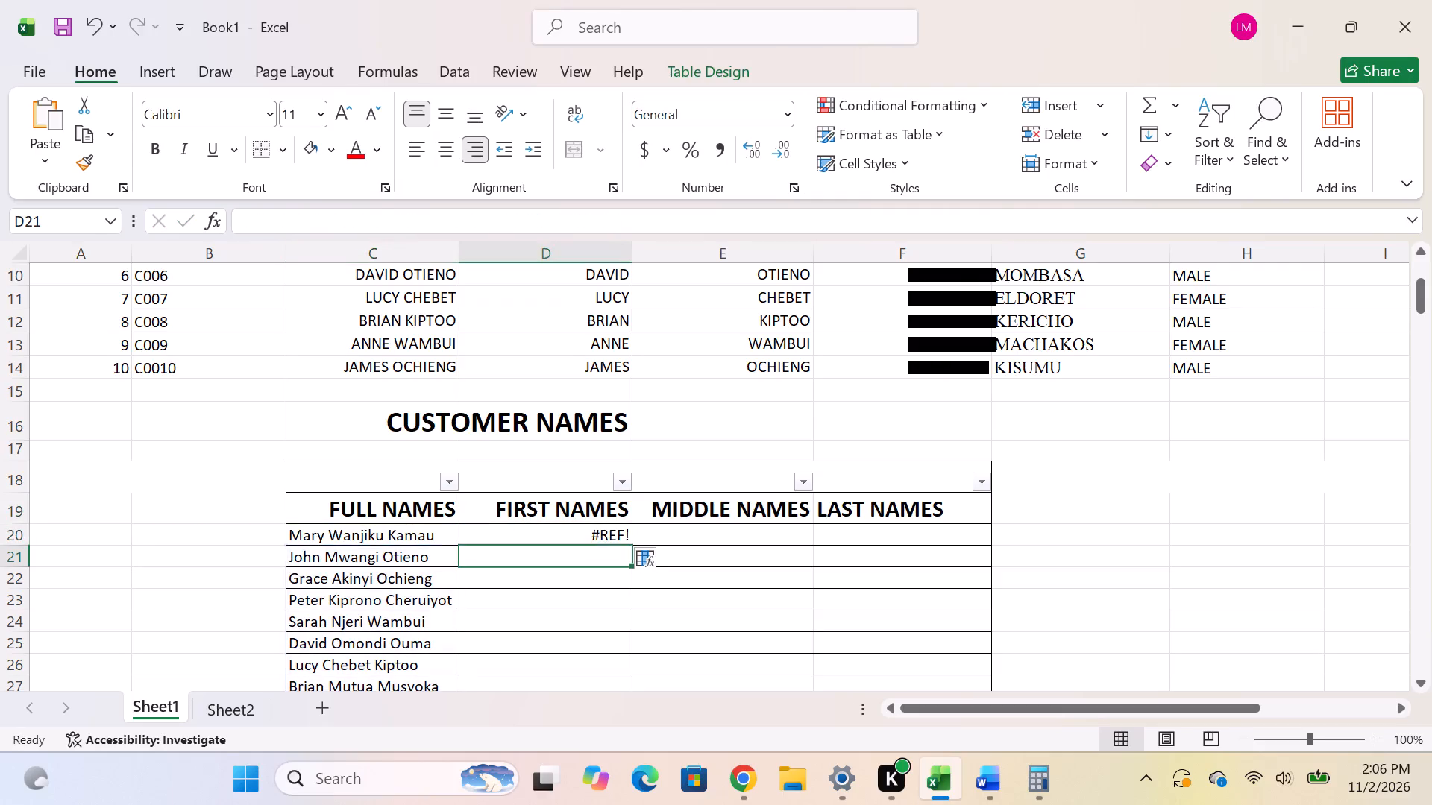
double_click(611, 540)
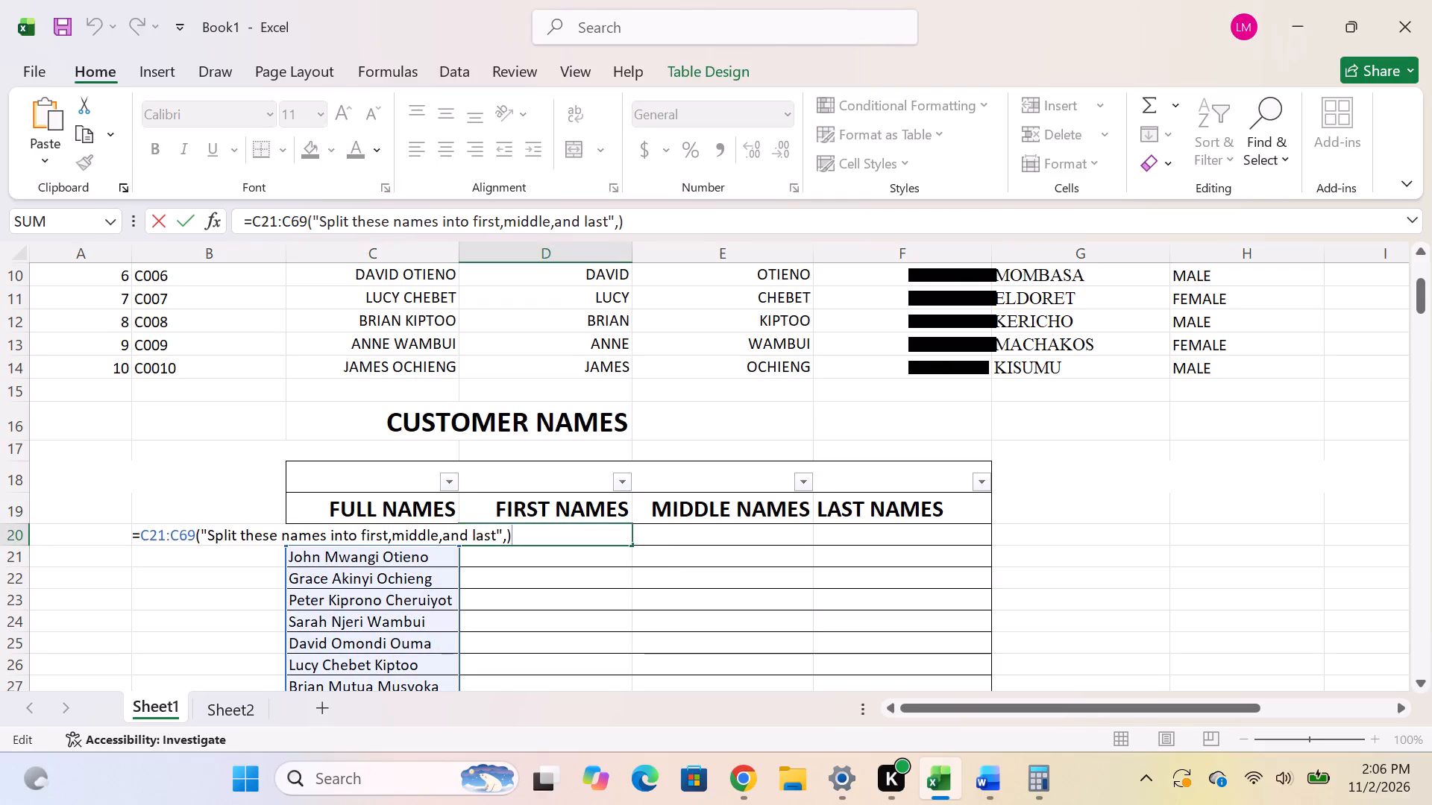
key("BackSpace")
key("BackSpace")
key("BackSpace")
key("BackSpace")
key("BackSpace")
key("BackSpace")
key("BackSpace")
key("BackSpace")
key("BackSpace")
key("BackSpace")
key("BackSpace")
key("BackSpace")
key("BackSpace")
key("BackSpace")
key("BackSpace")
key("BackSpace")
key("BackSpace")
key("BackSpace")
key("BackSpace")
key("BackSpace")
key("BackSpace")
key("BackSpace")
key("BackSpace")
key("BackSpace")
key("BackSpace")
key("BackSpace")
key("BackSpace")
key("BackSpace")
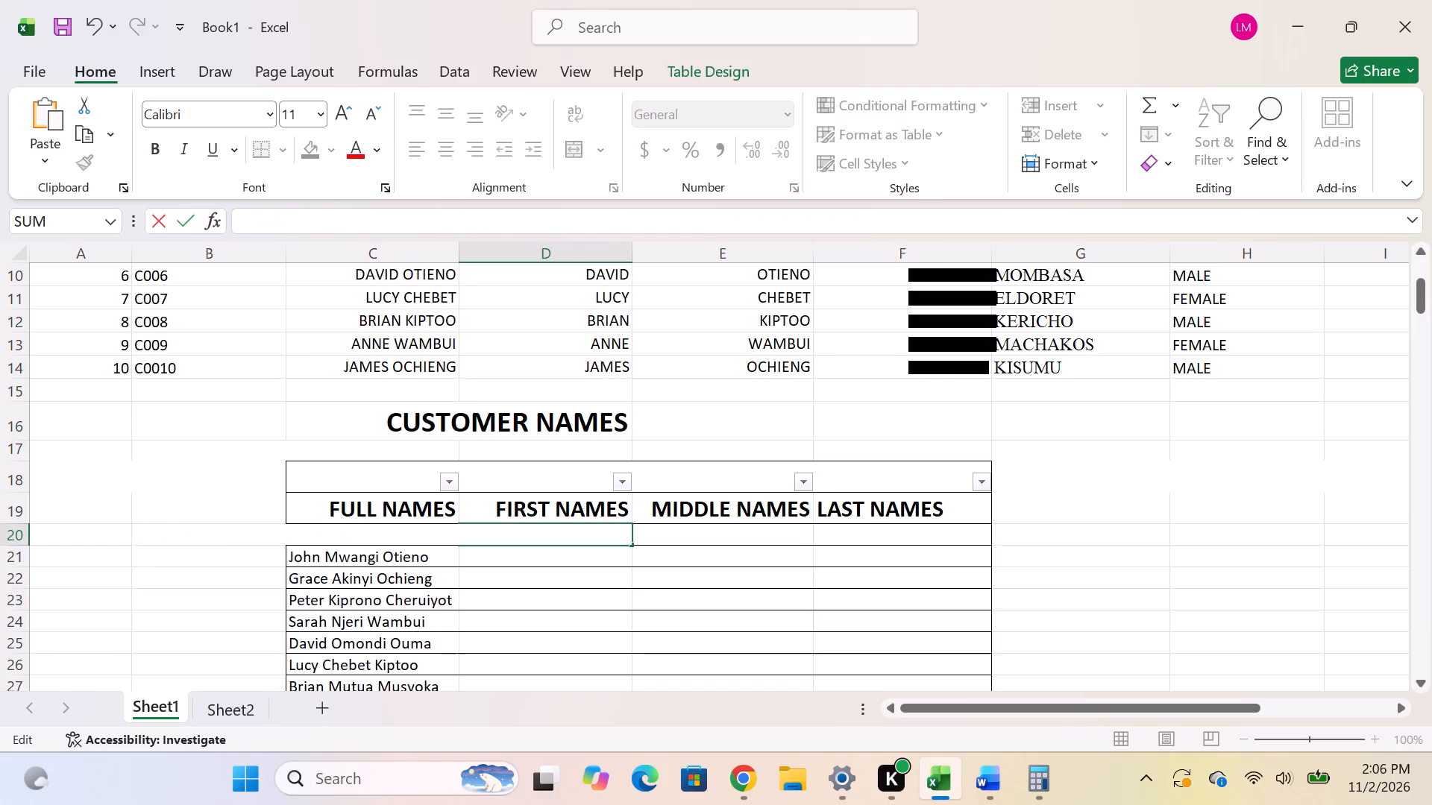
left_click(562, 586)
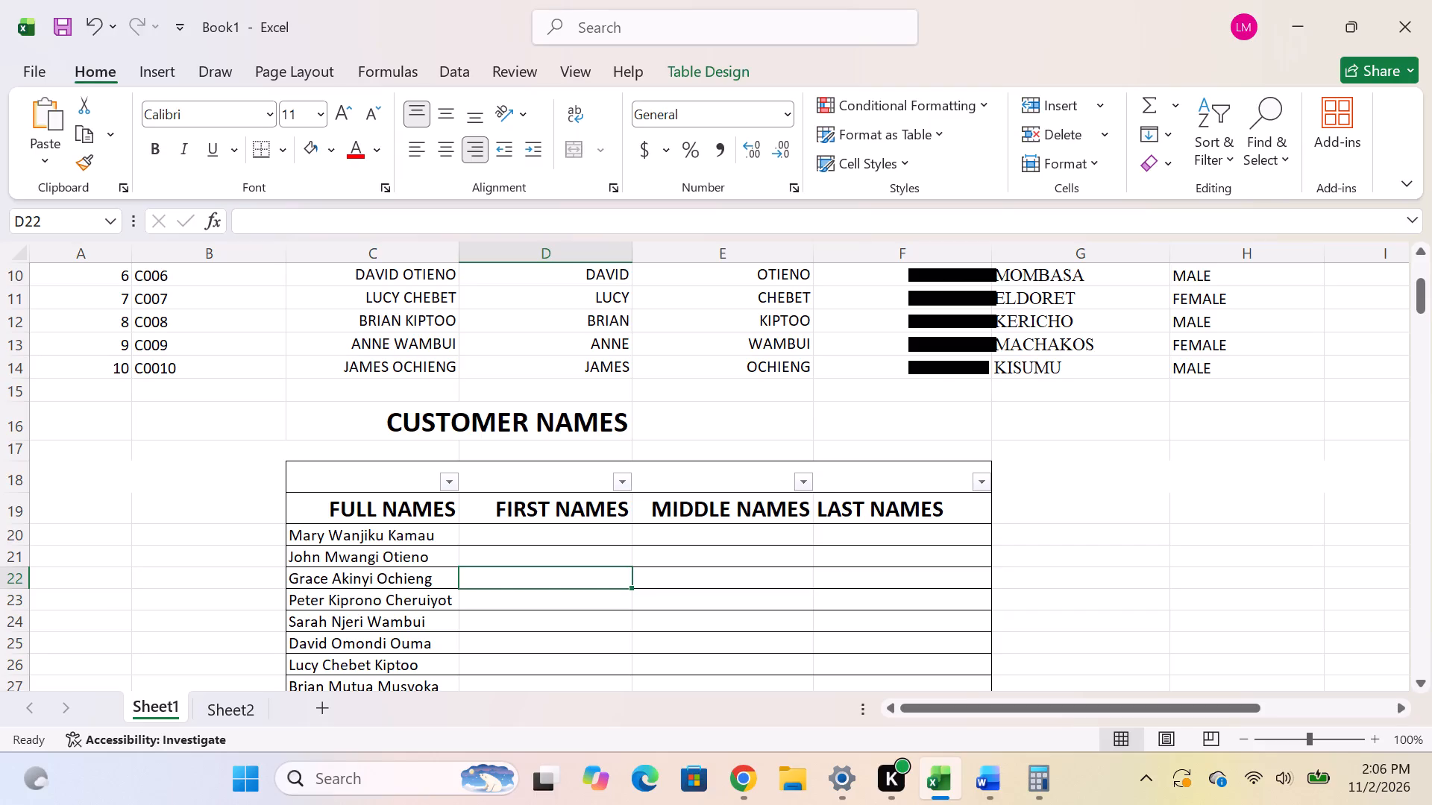
Enter the first, middle and last names of the customer in C20 separately into cells D20, E20 and F20.
double_click(553, 525)
double_click(553, 540)
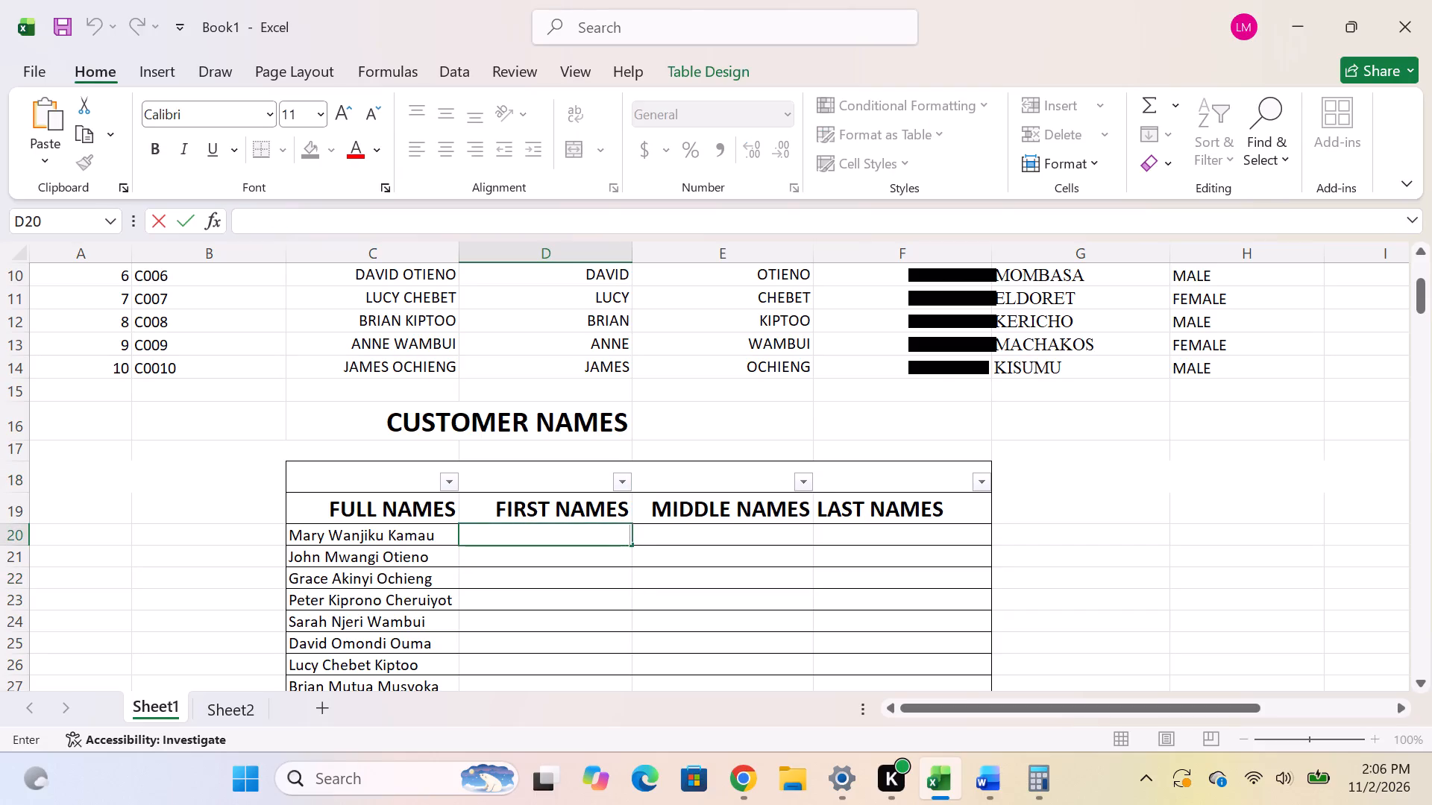
key("m")
type("ary")
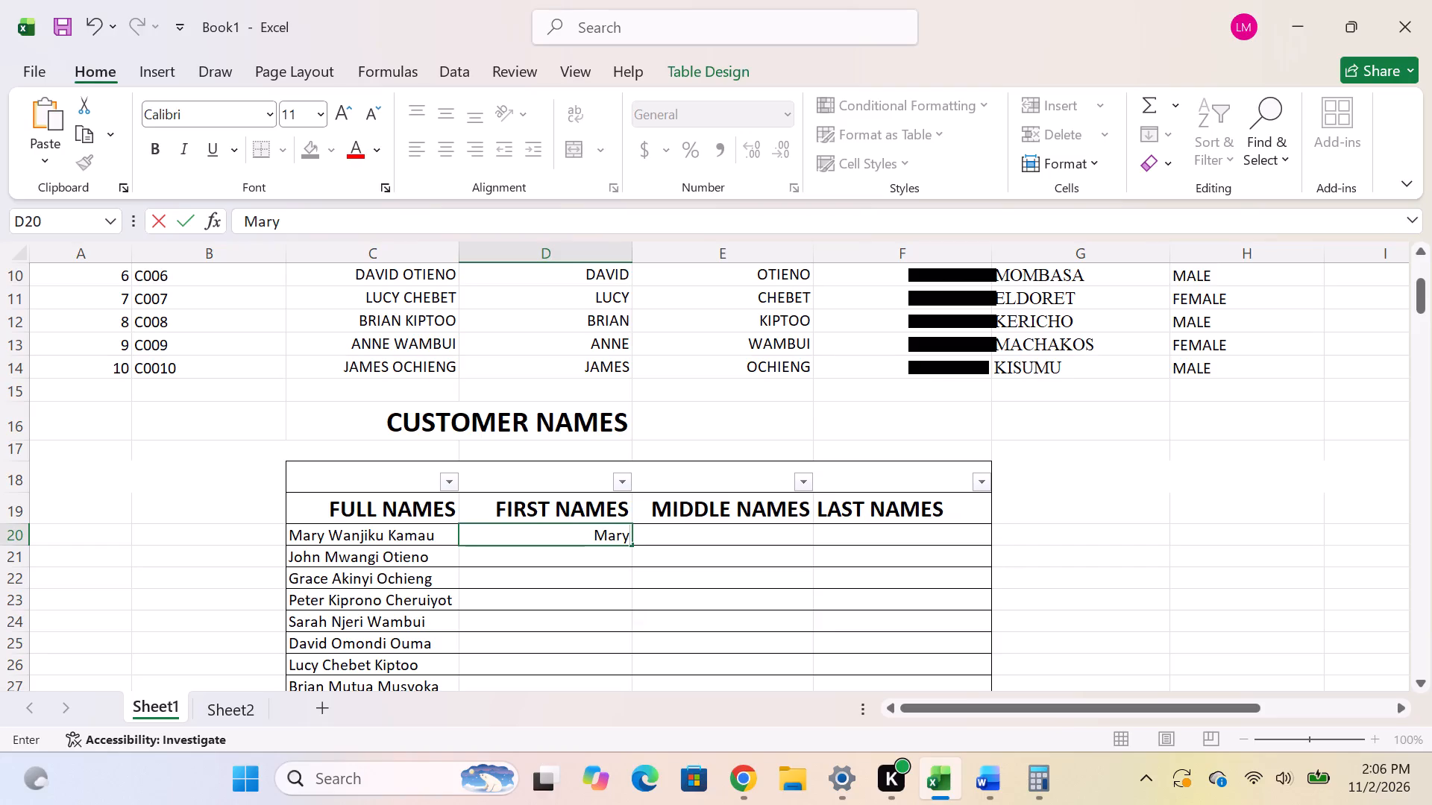
double_click(746, 528)
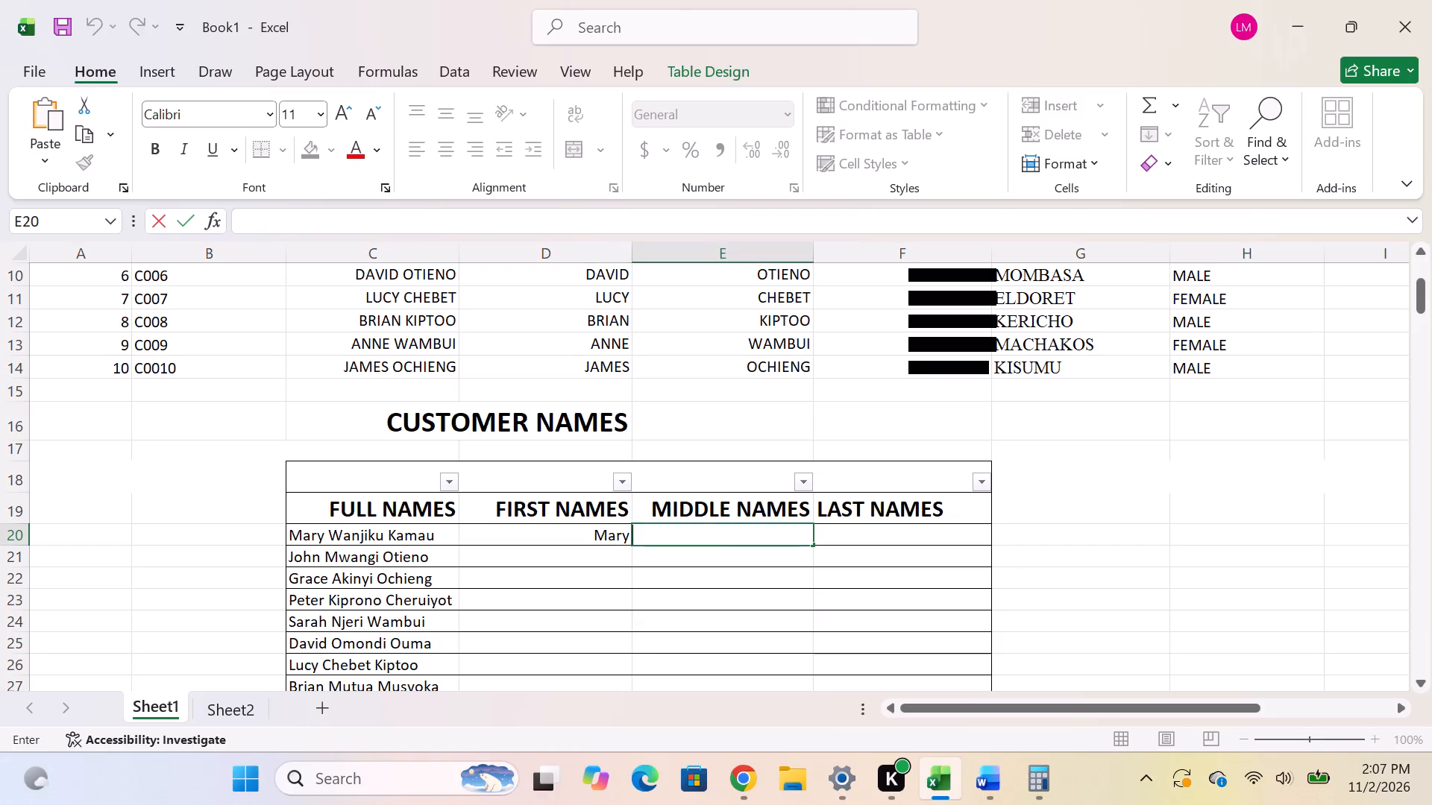
type("anjiku")
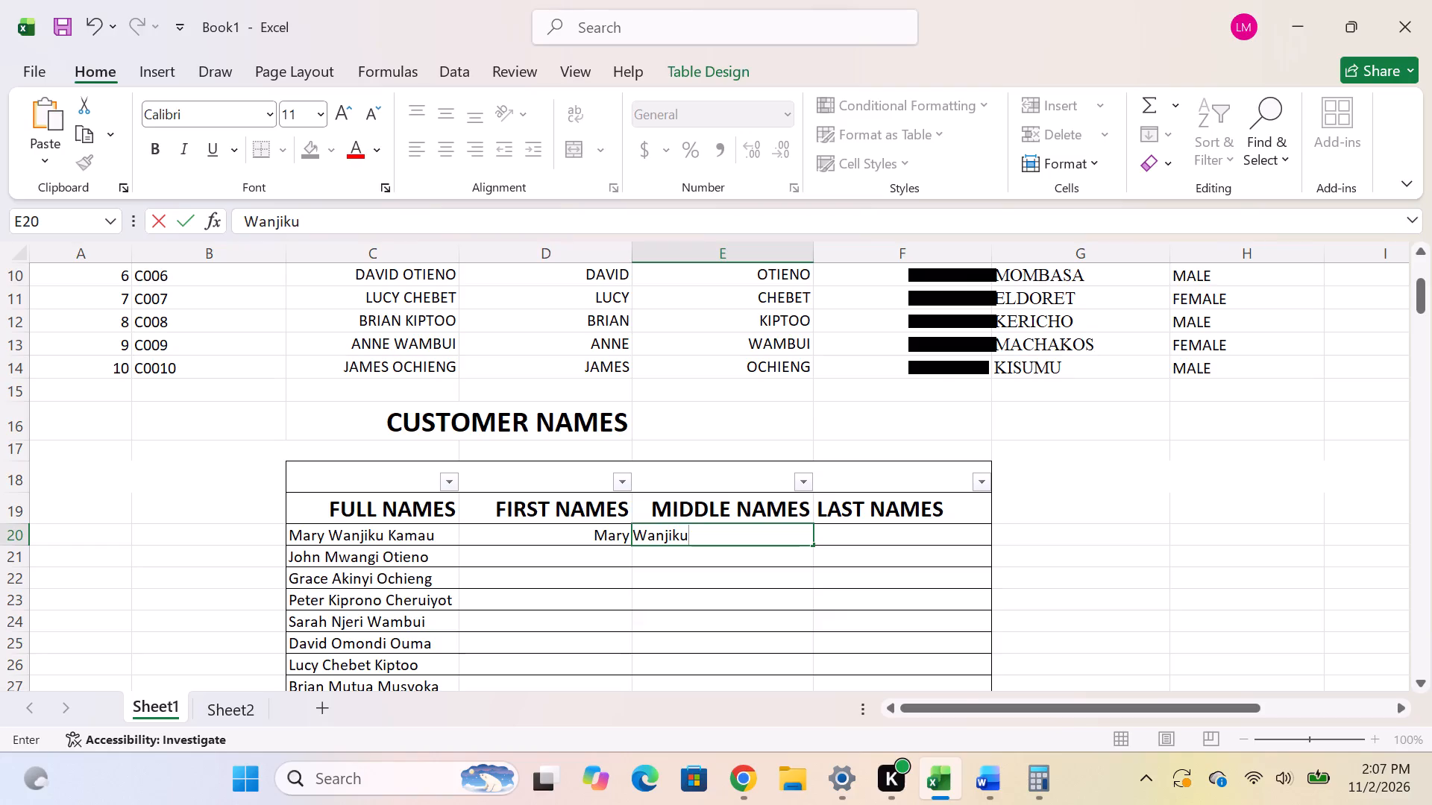
left_click(879, 529)
left_click(880, 529)
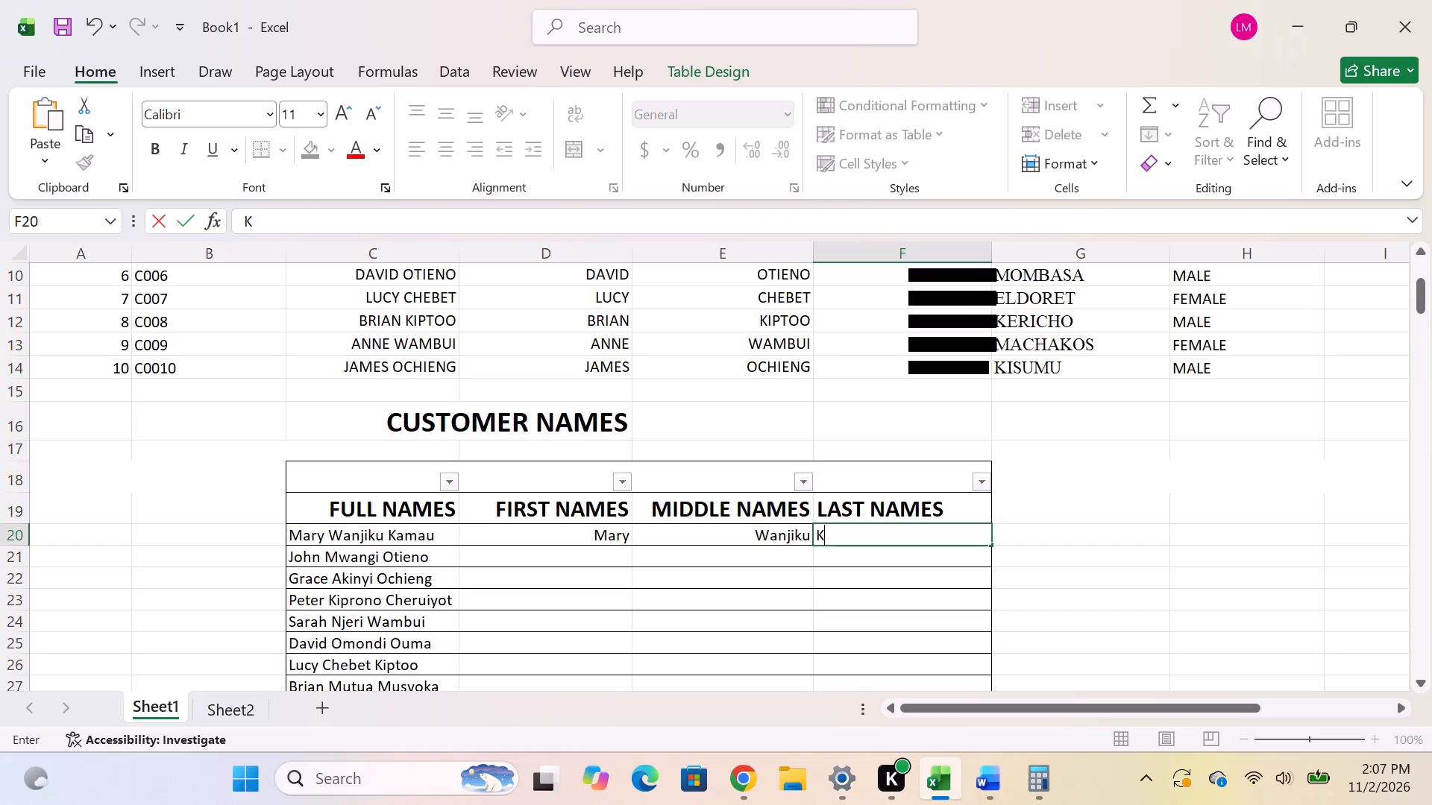
type("amau")
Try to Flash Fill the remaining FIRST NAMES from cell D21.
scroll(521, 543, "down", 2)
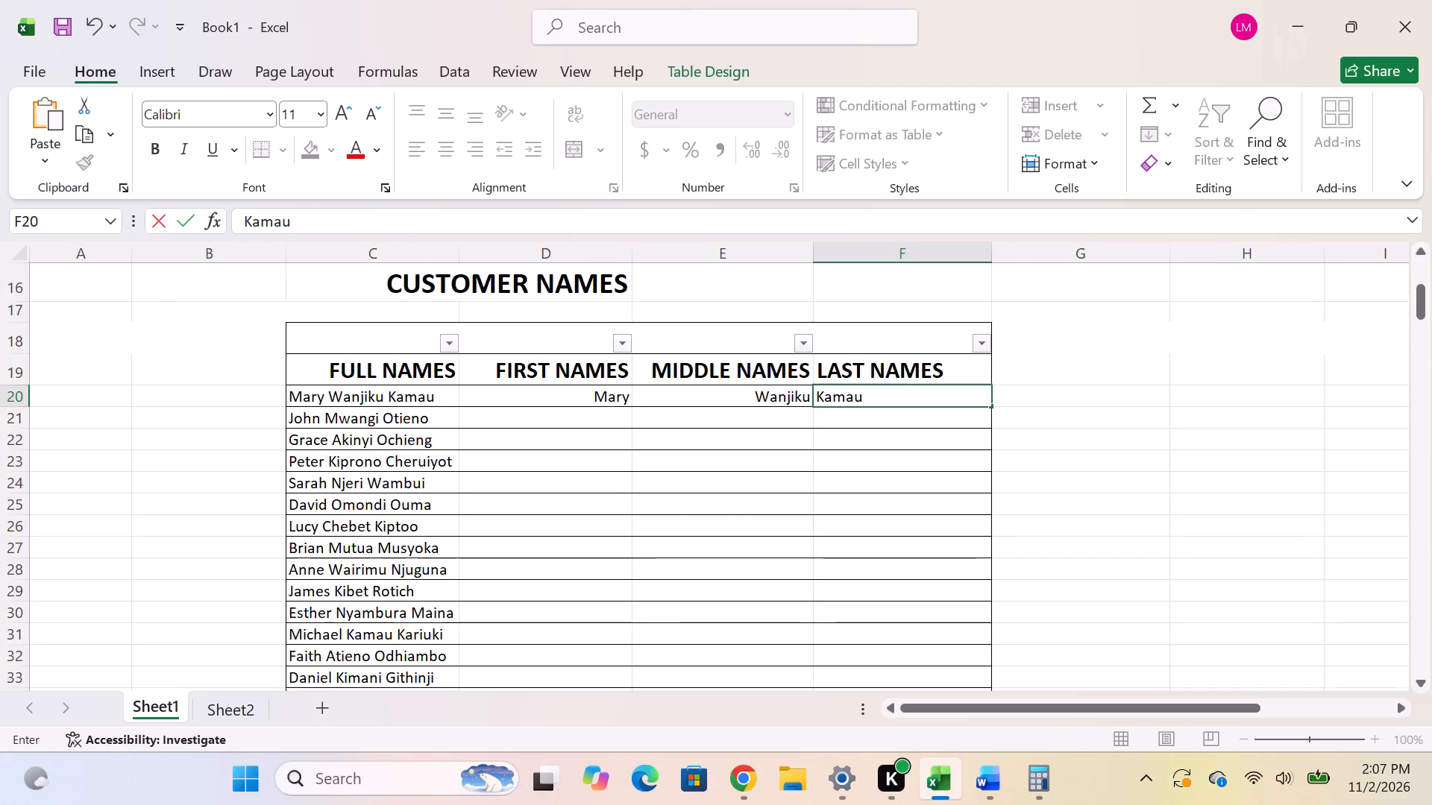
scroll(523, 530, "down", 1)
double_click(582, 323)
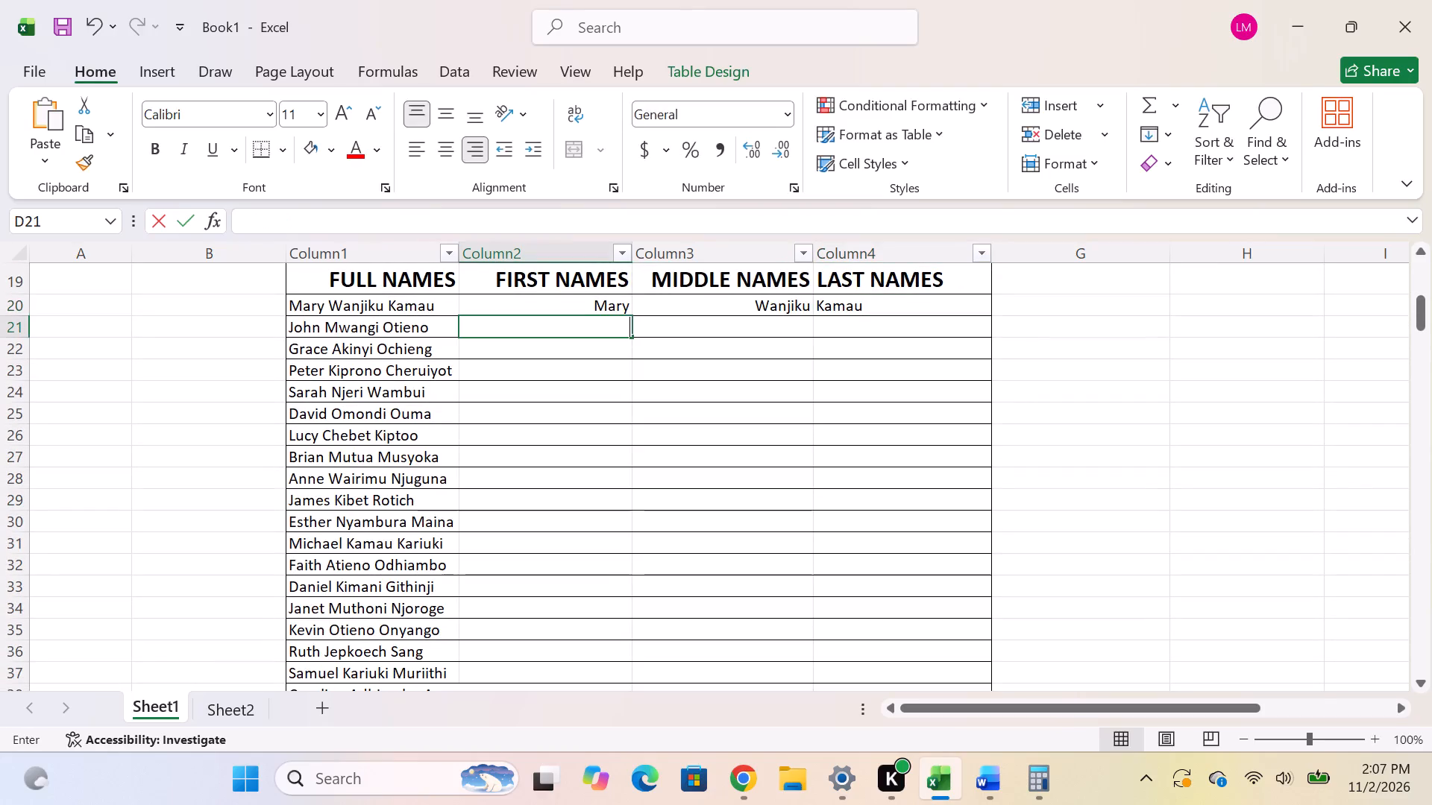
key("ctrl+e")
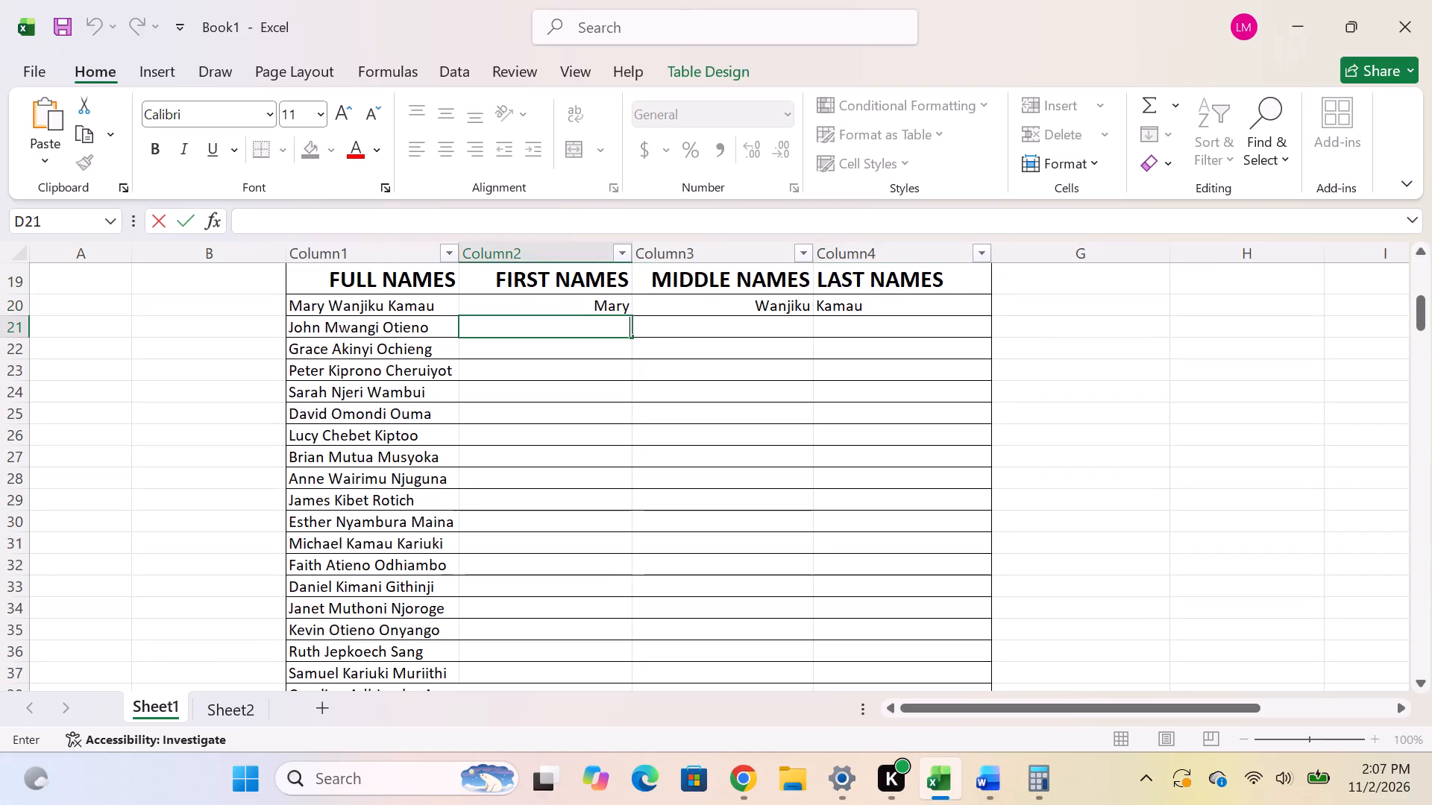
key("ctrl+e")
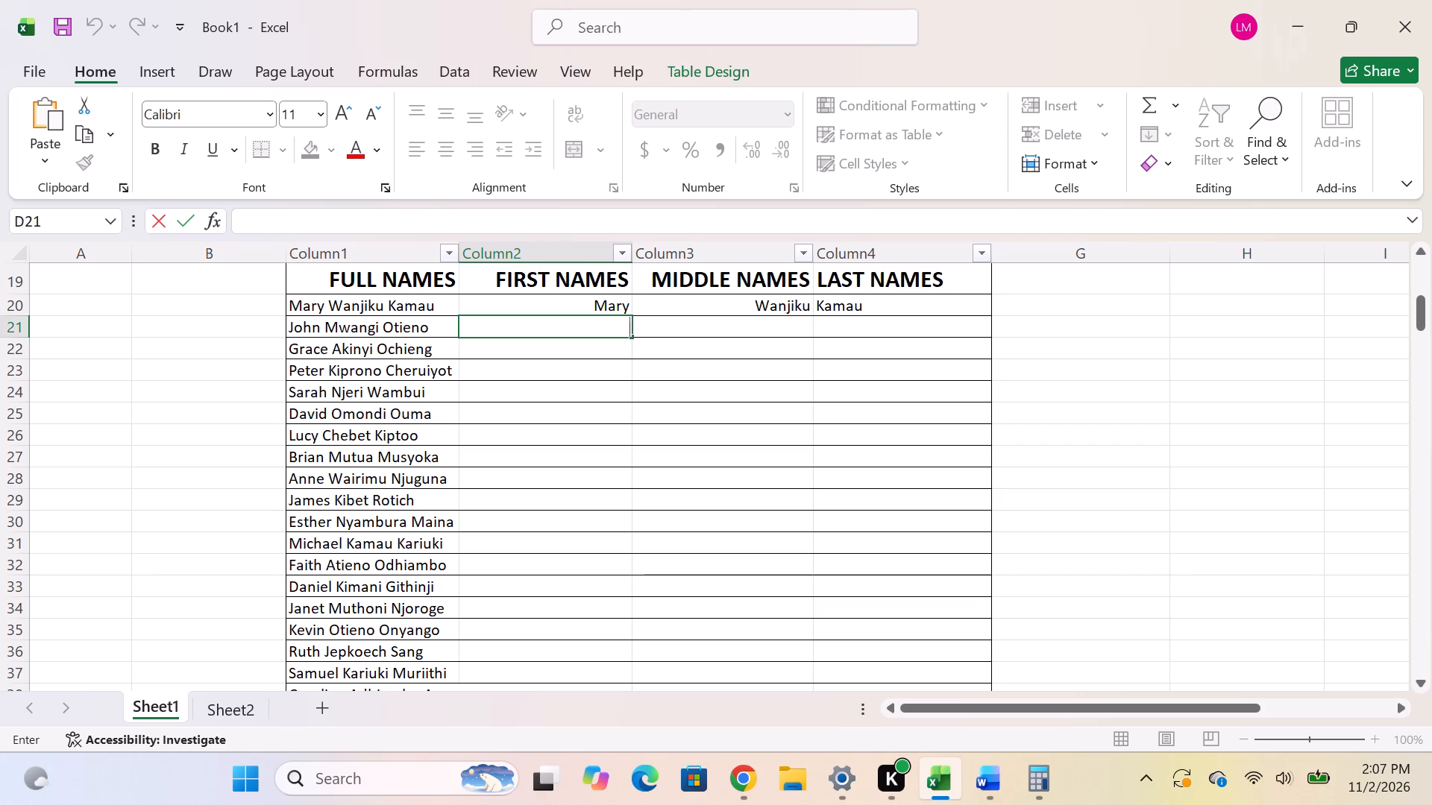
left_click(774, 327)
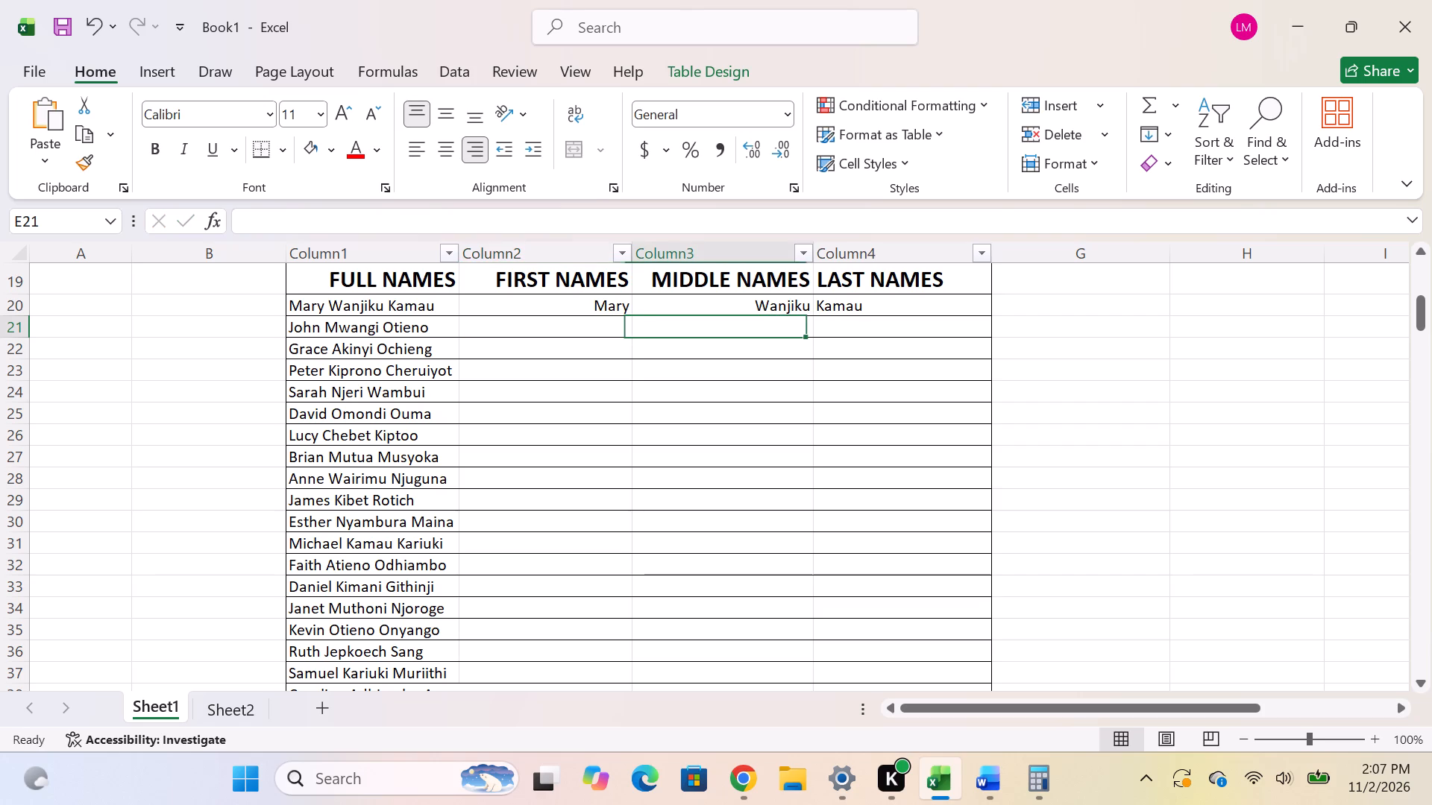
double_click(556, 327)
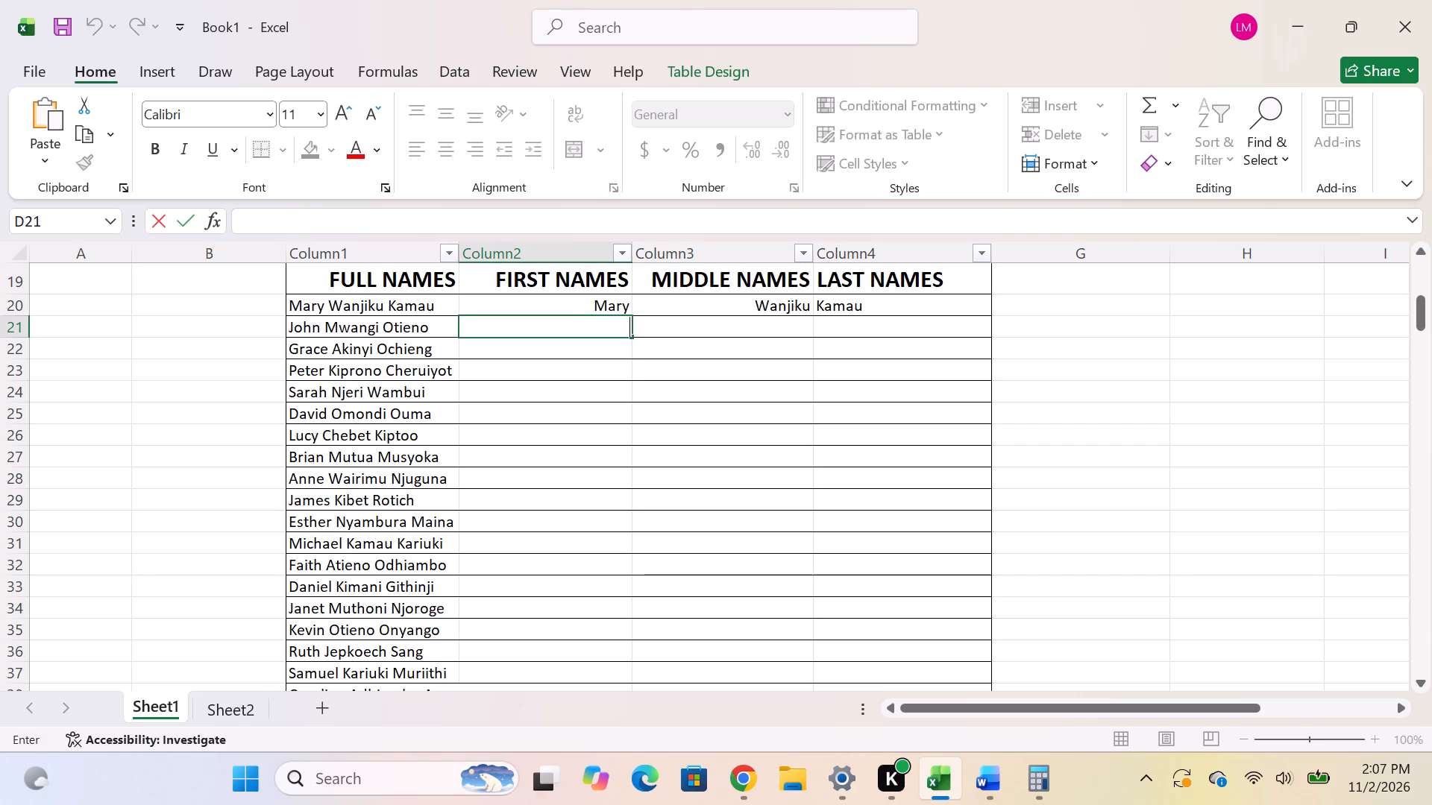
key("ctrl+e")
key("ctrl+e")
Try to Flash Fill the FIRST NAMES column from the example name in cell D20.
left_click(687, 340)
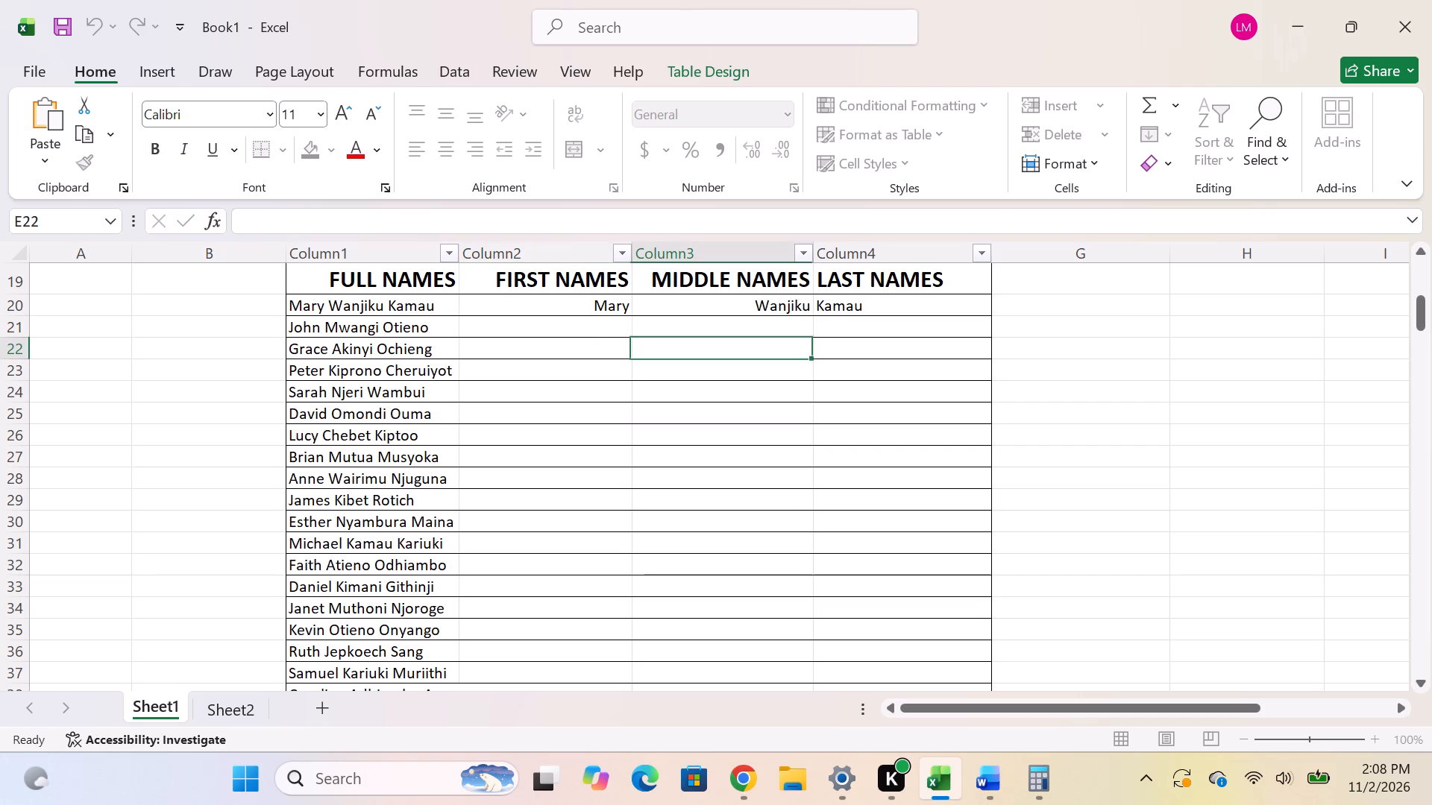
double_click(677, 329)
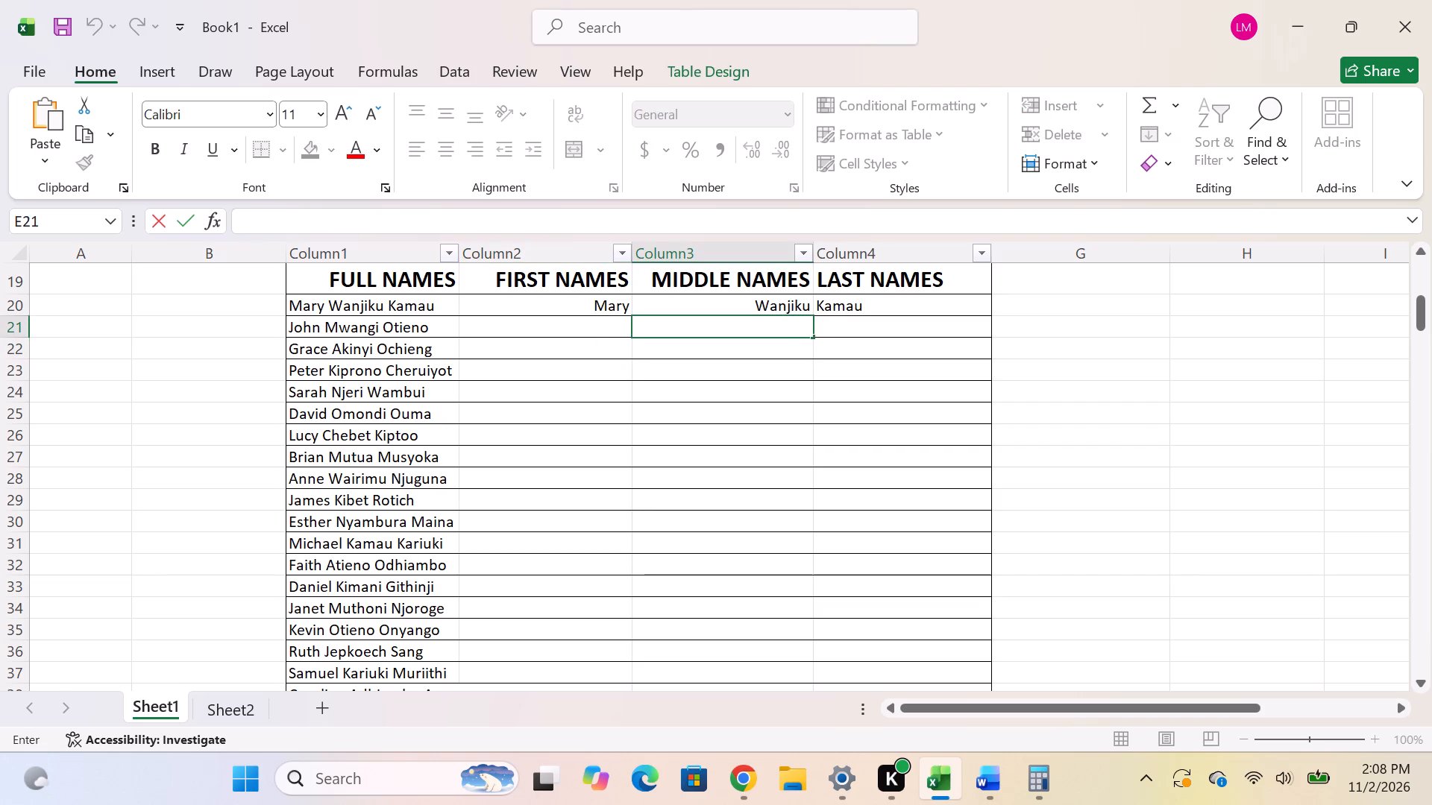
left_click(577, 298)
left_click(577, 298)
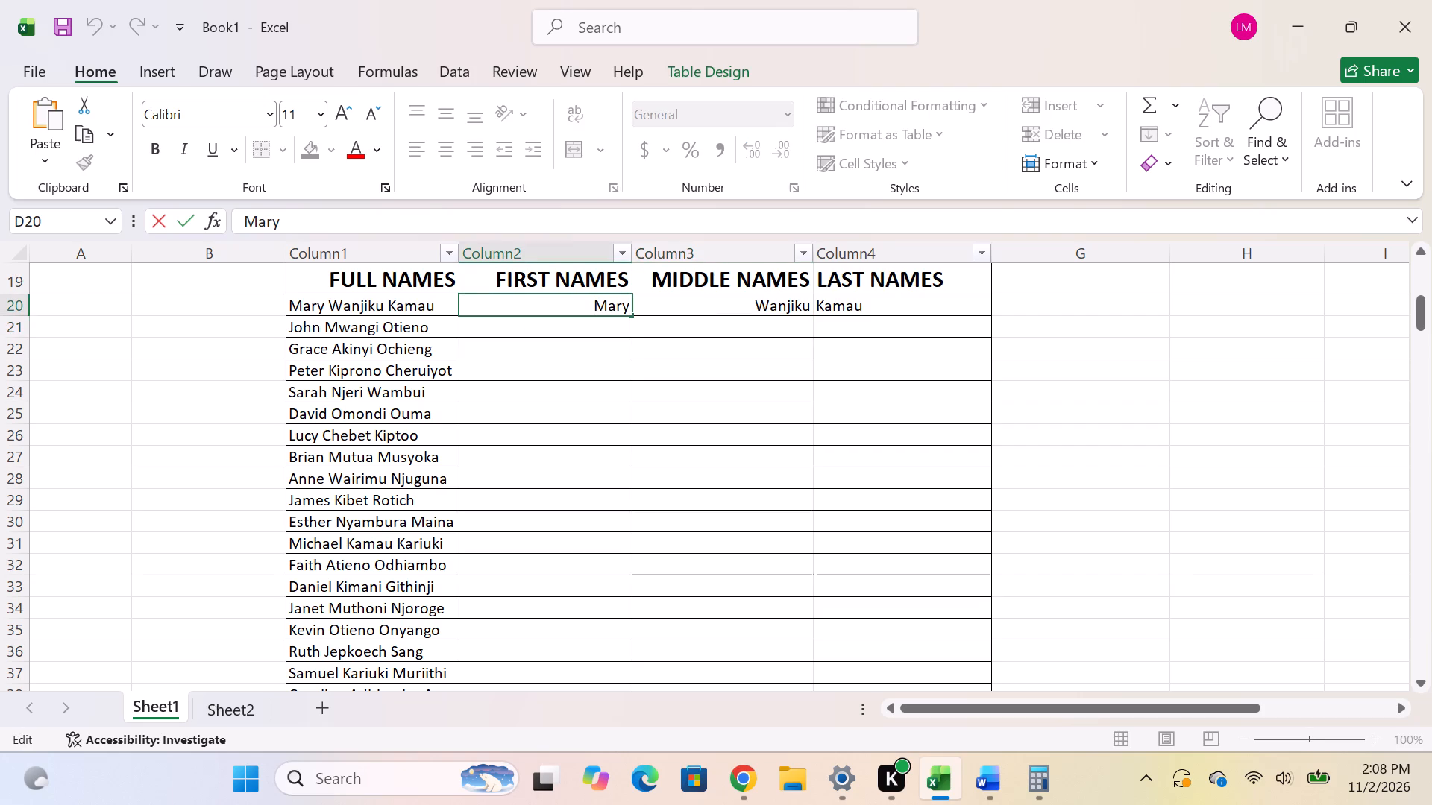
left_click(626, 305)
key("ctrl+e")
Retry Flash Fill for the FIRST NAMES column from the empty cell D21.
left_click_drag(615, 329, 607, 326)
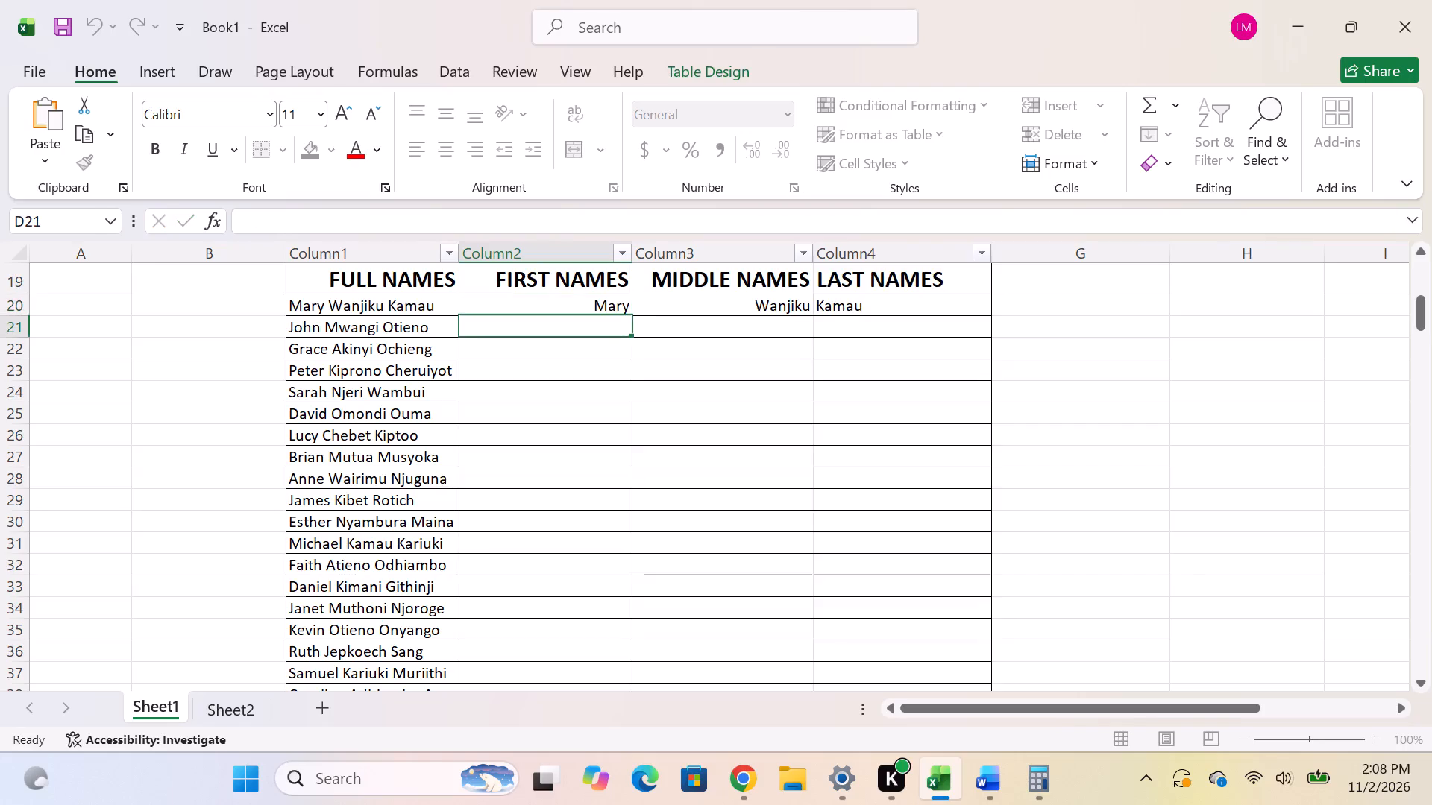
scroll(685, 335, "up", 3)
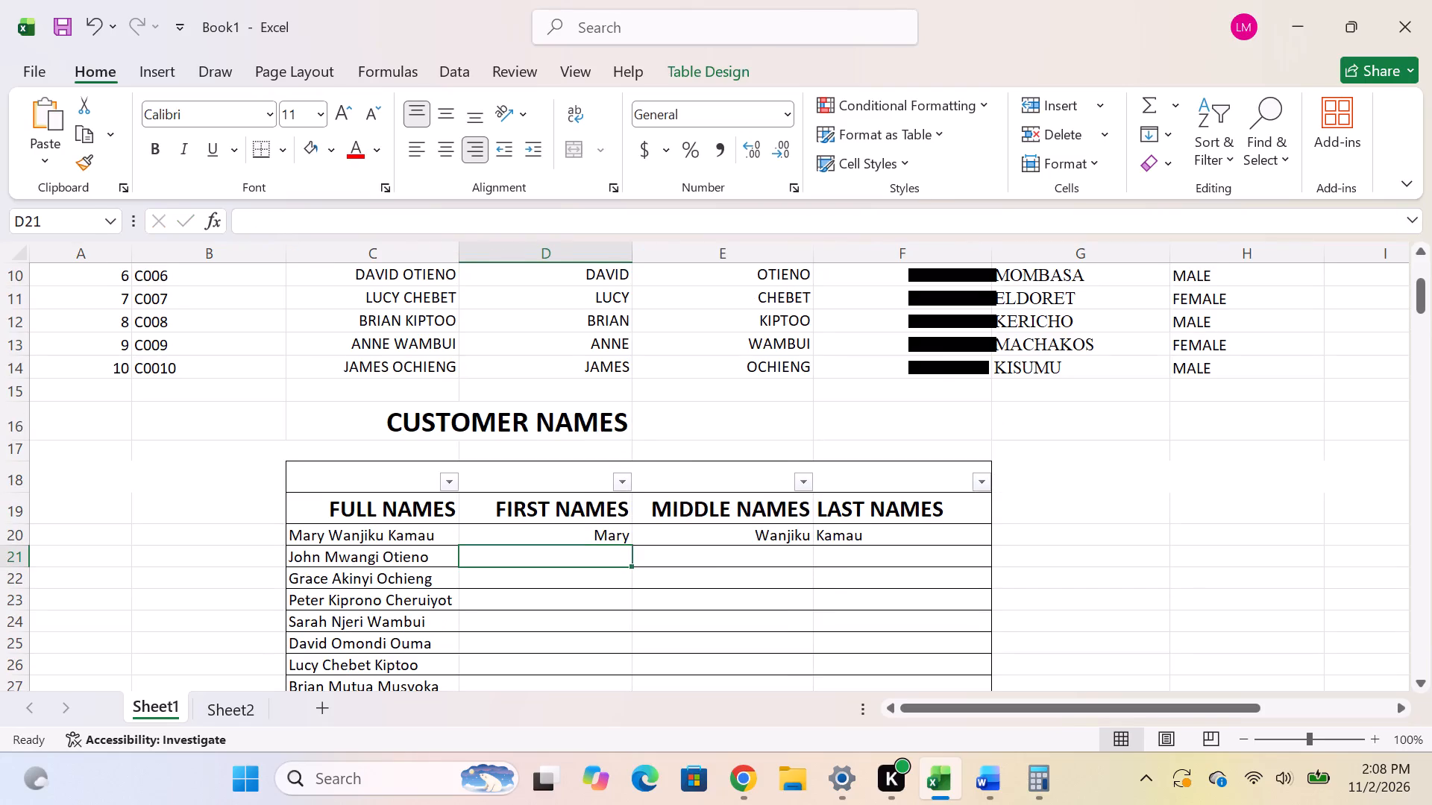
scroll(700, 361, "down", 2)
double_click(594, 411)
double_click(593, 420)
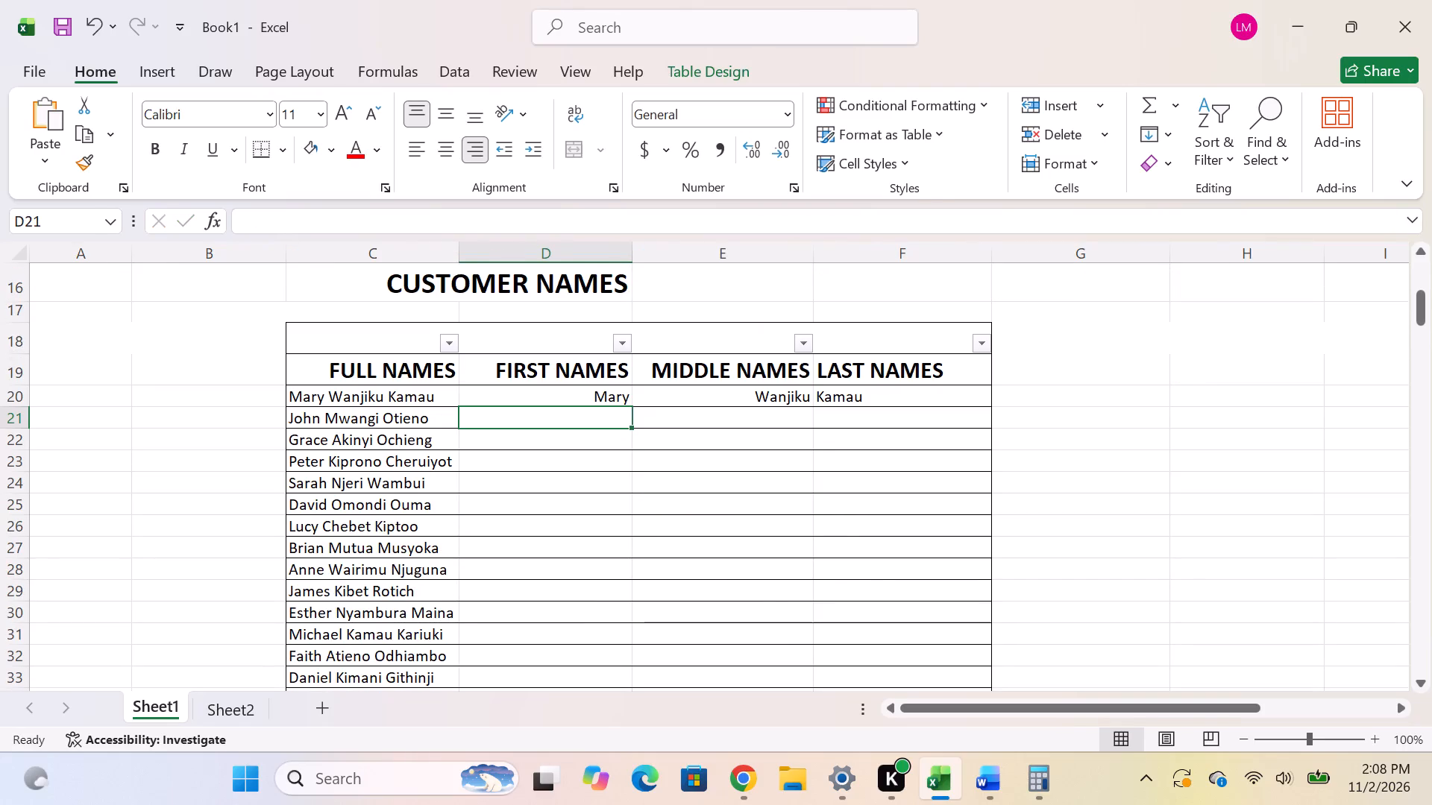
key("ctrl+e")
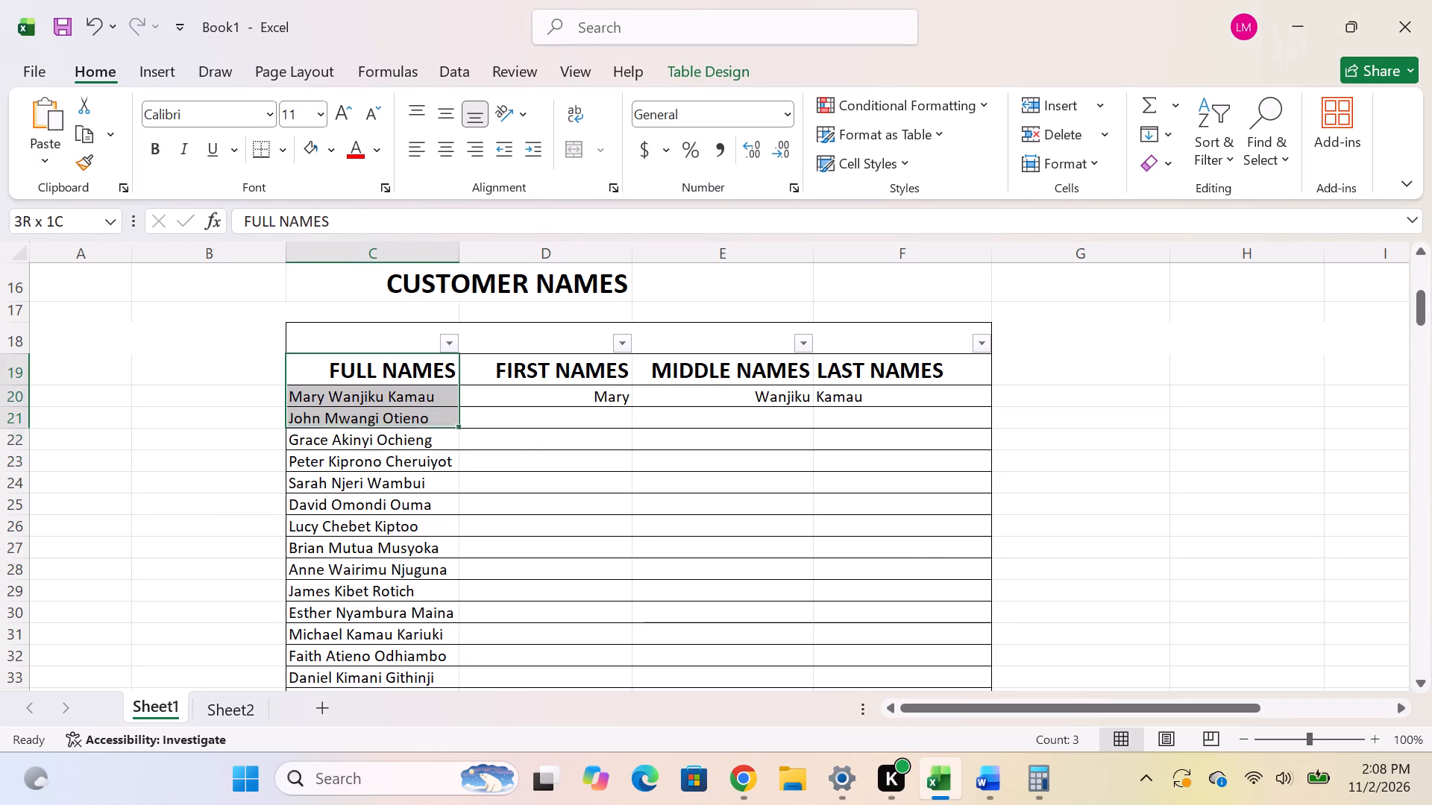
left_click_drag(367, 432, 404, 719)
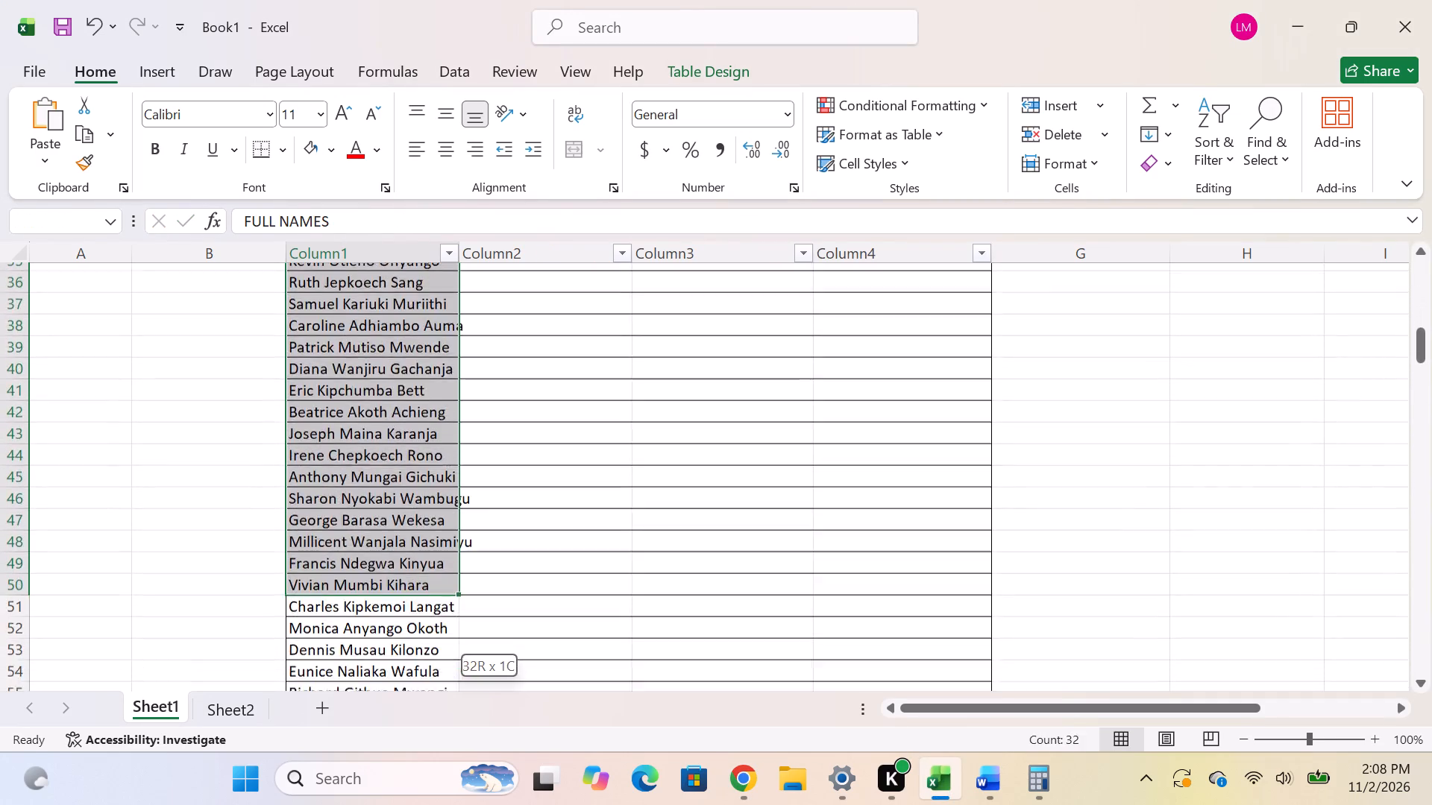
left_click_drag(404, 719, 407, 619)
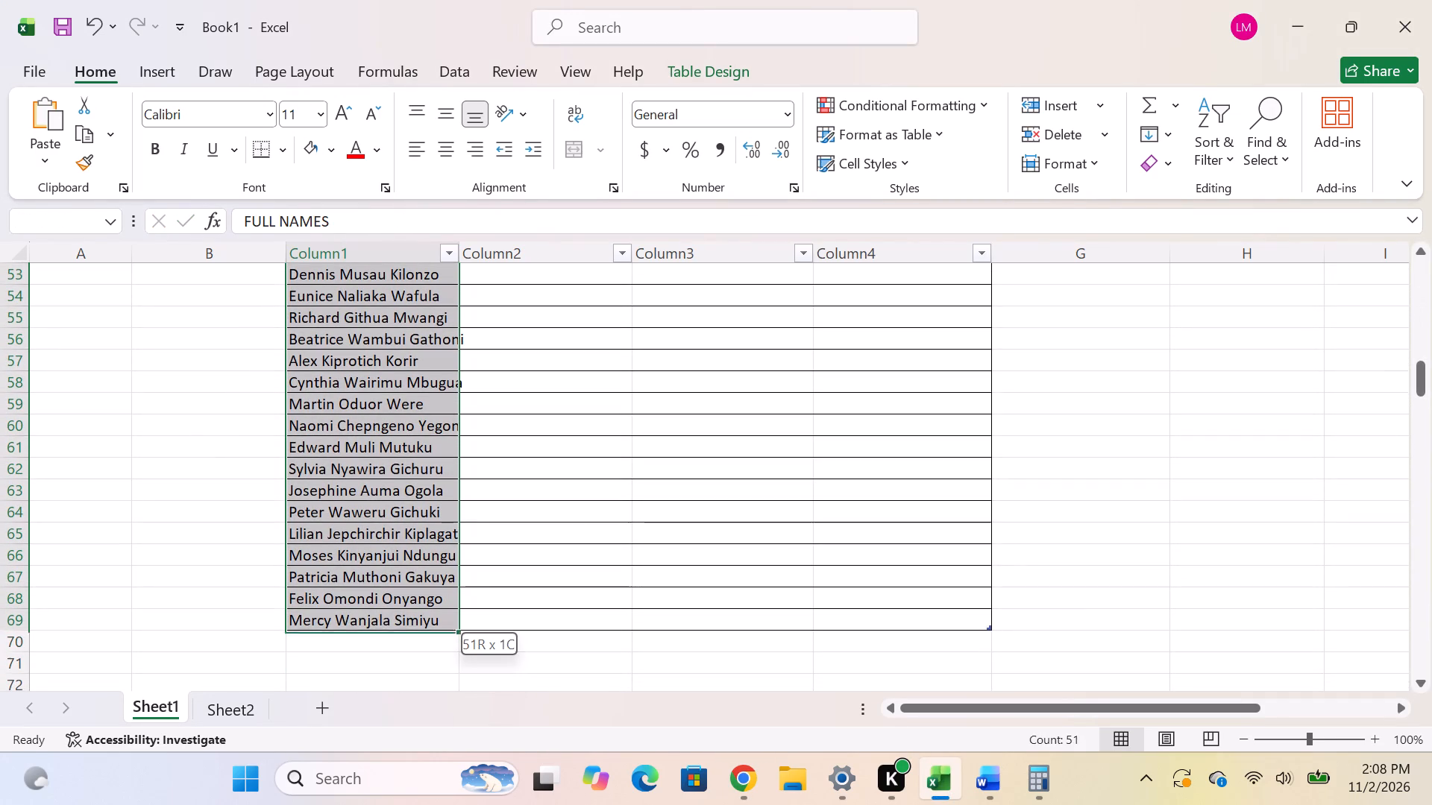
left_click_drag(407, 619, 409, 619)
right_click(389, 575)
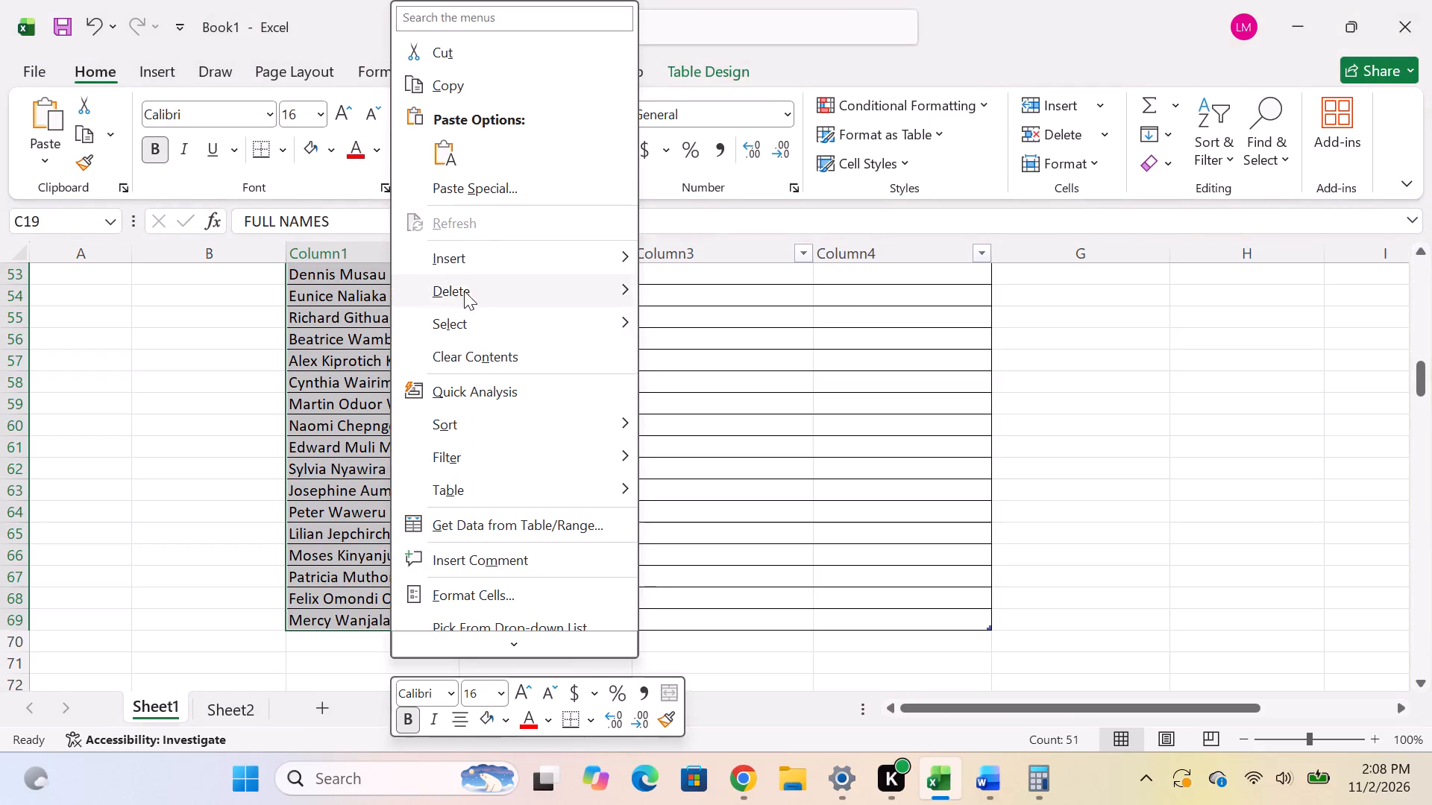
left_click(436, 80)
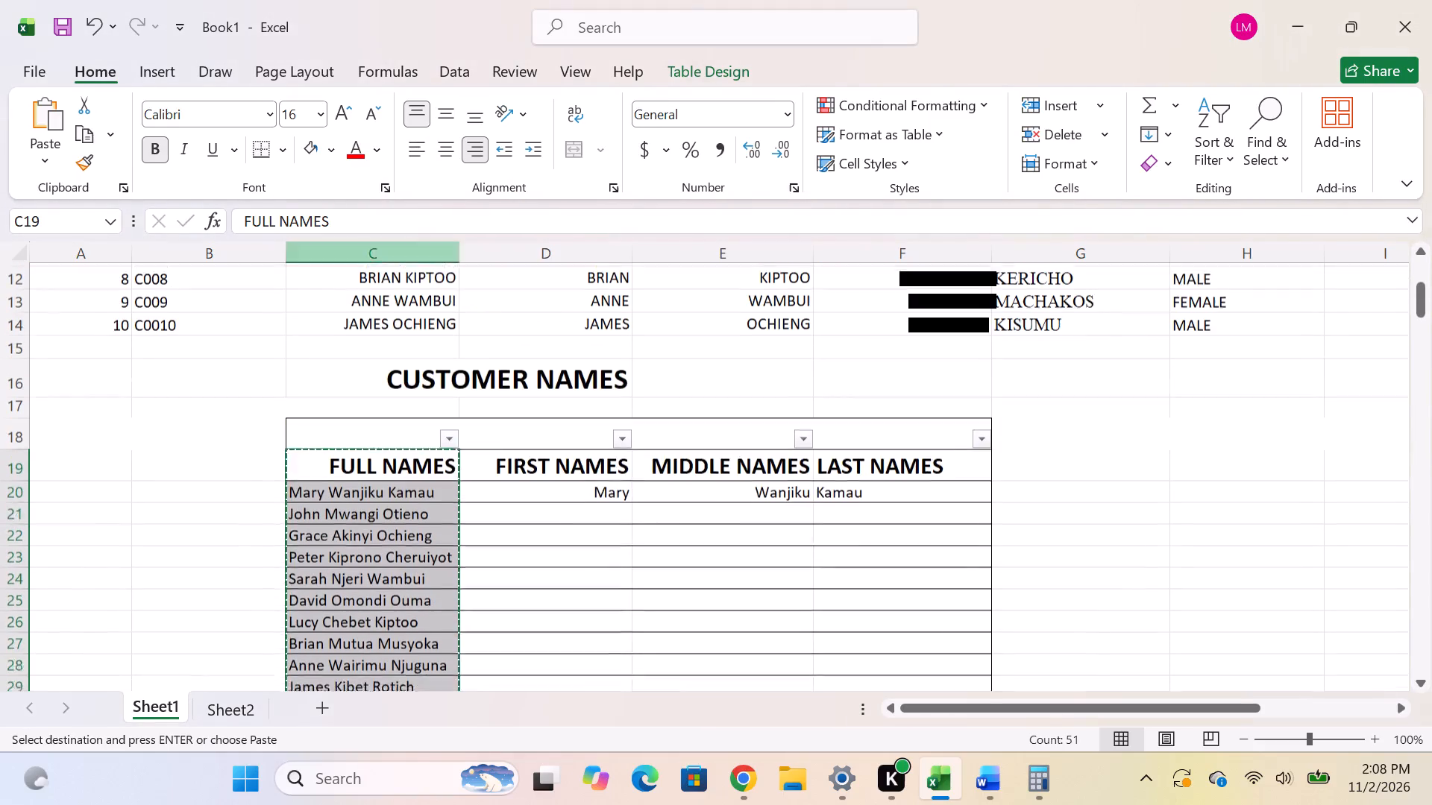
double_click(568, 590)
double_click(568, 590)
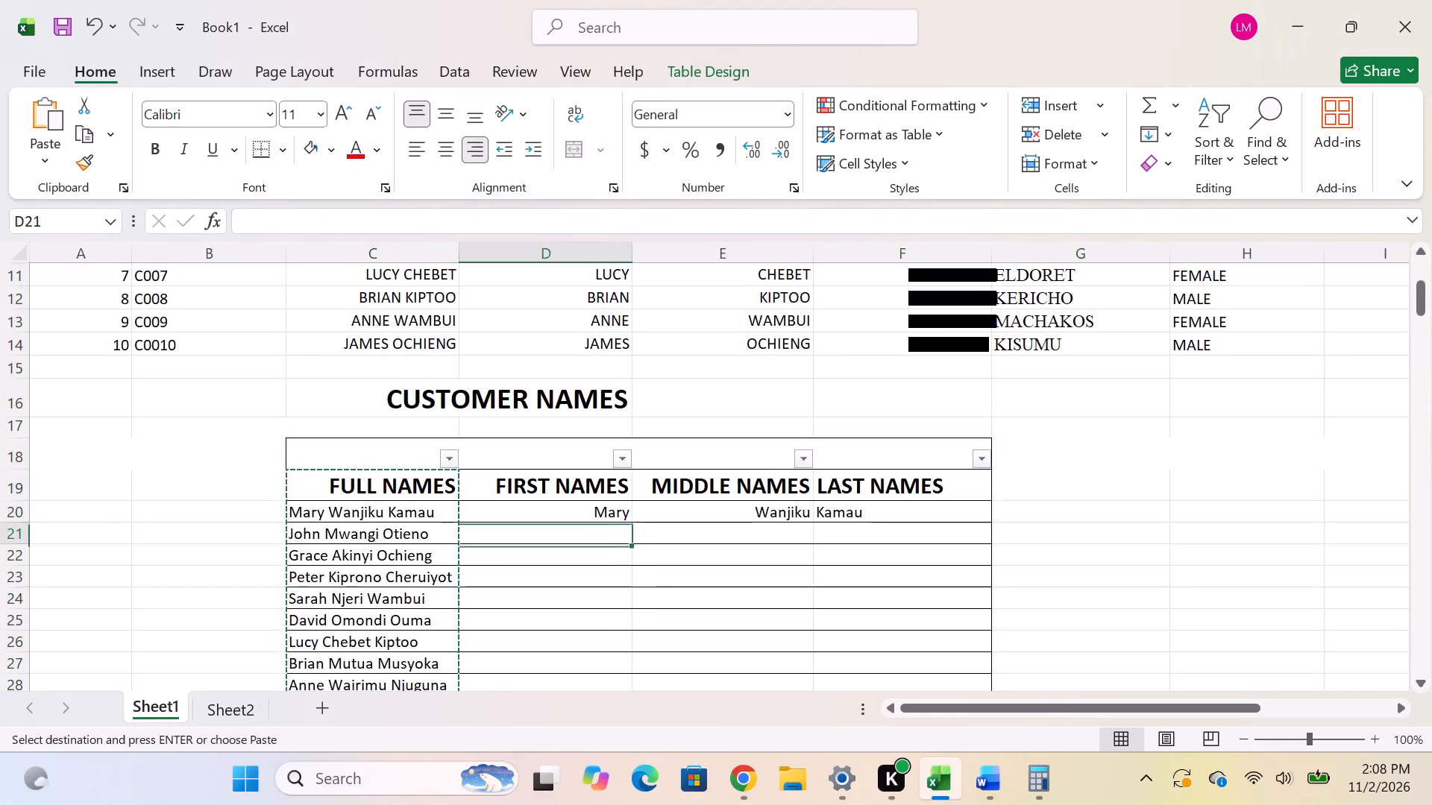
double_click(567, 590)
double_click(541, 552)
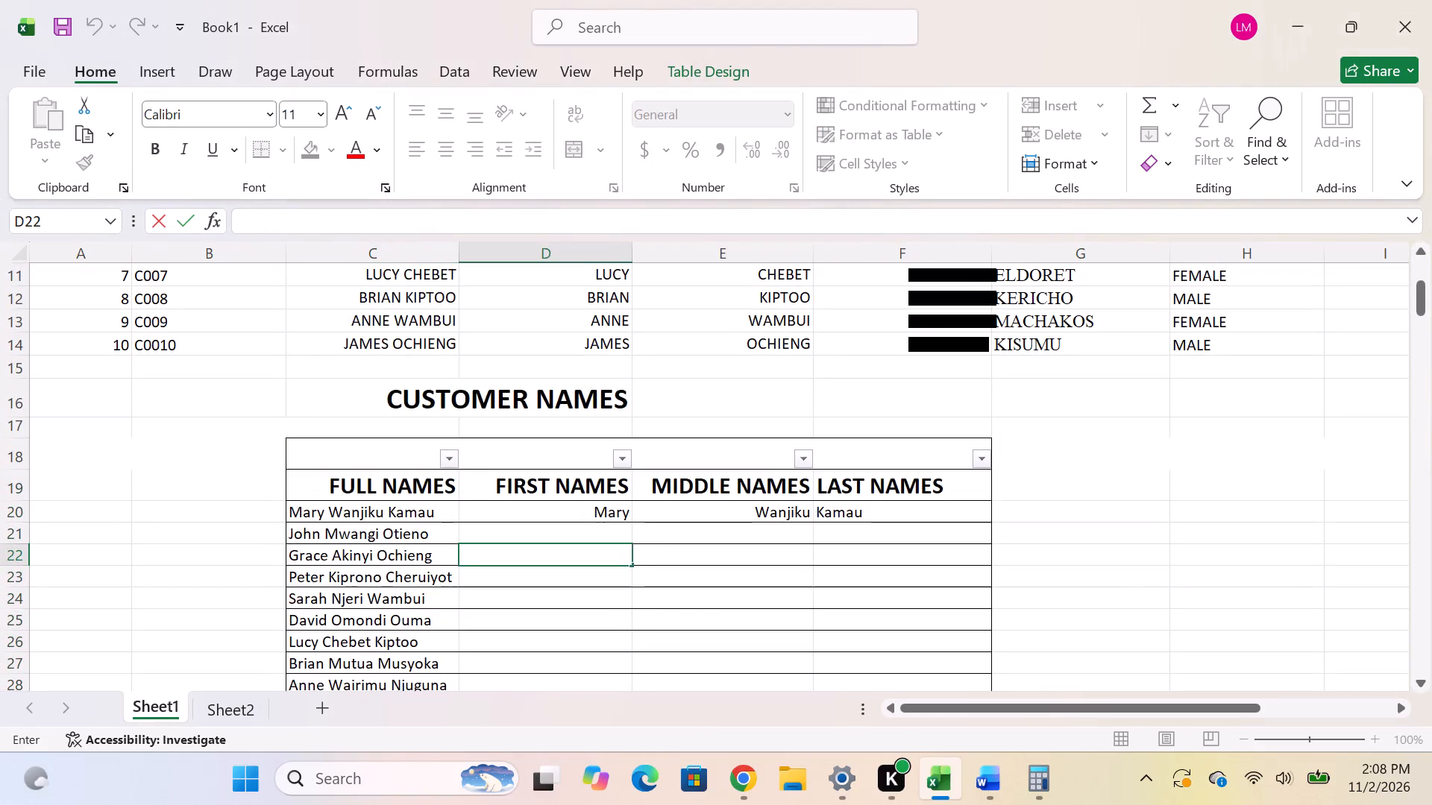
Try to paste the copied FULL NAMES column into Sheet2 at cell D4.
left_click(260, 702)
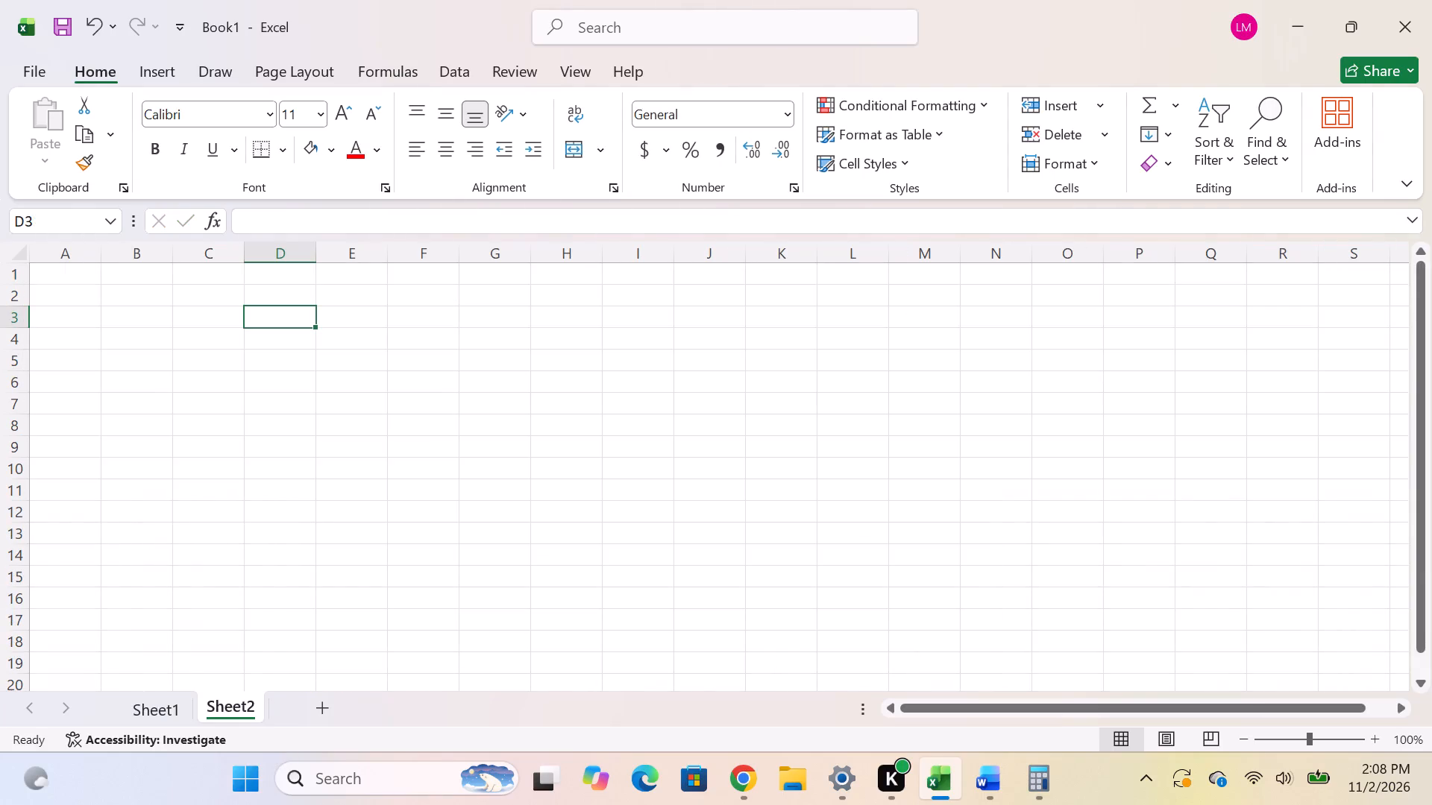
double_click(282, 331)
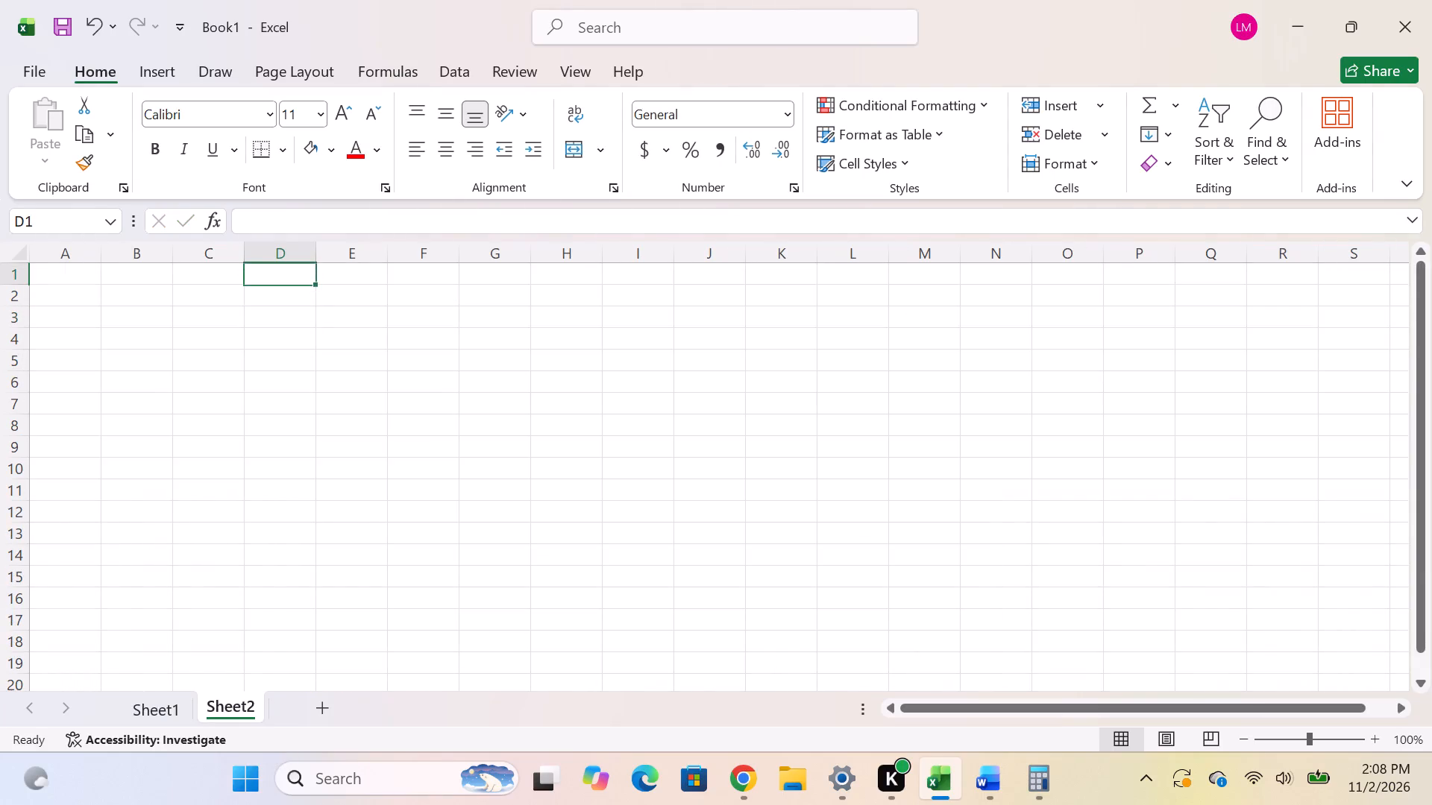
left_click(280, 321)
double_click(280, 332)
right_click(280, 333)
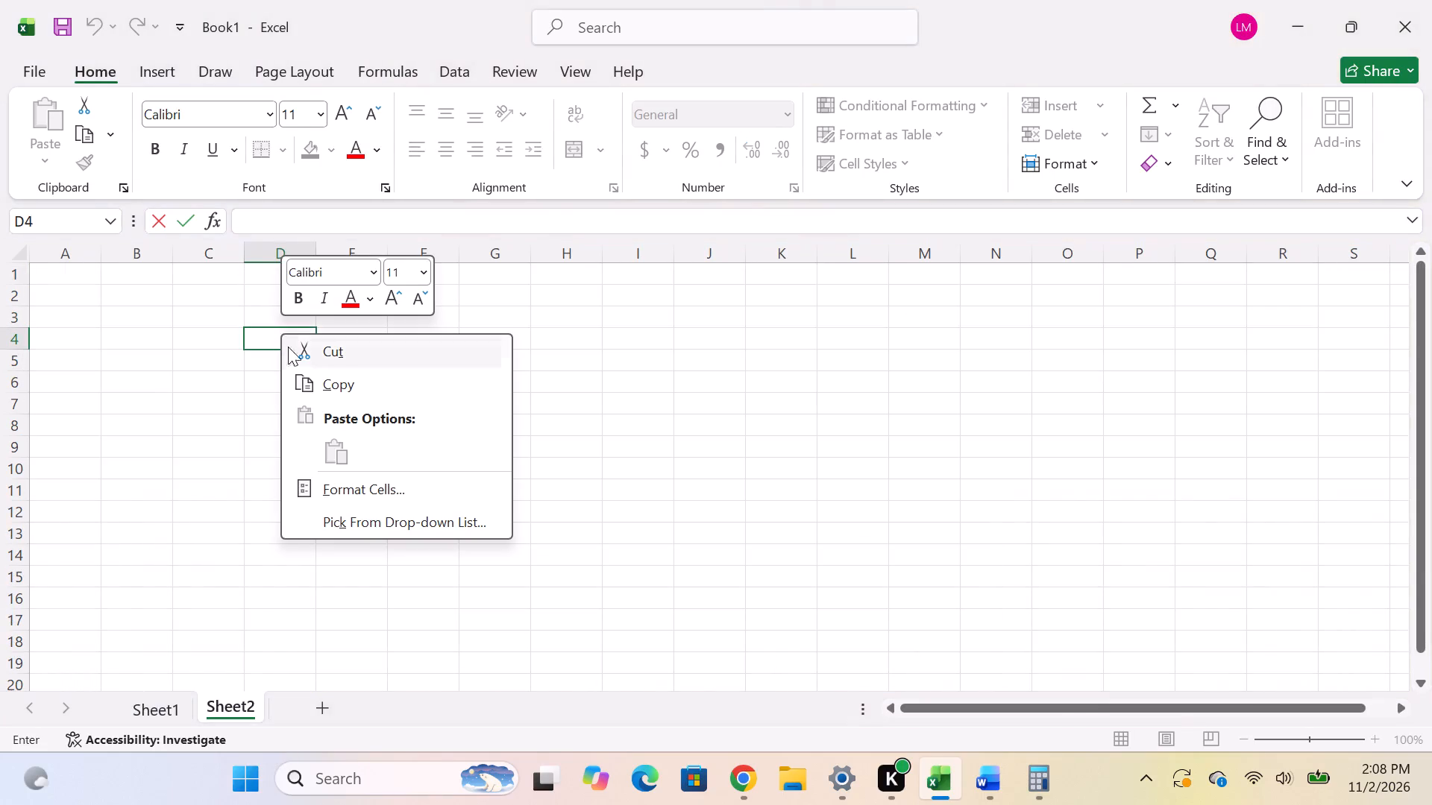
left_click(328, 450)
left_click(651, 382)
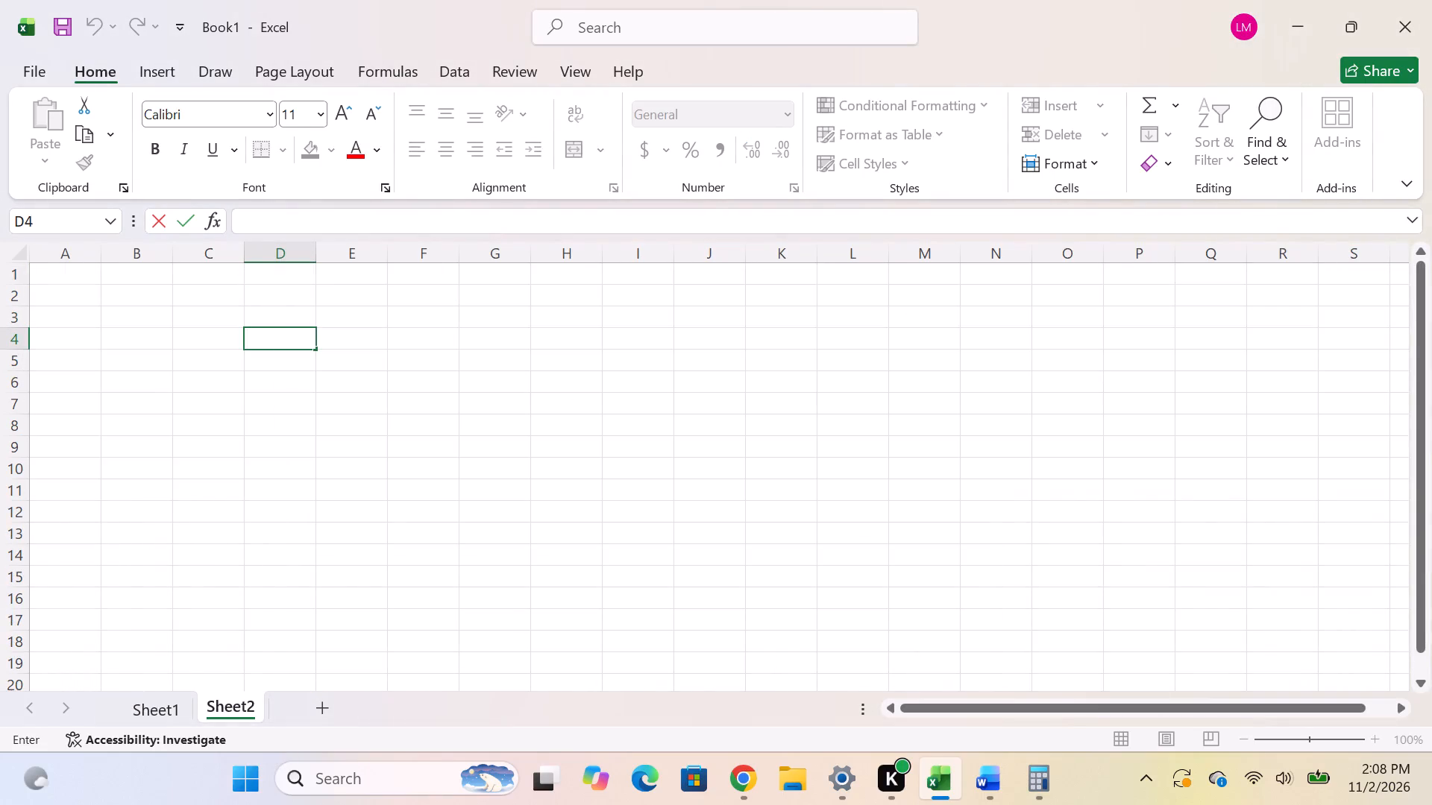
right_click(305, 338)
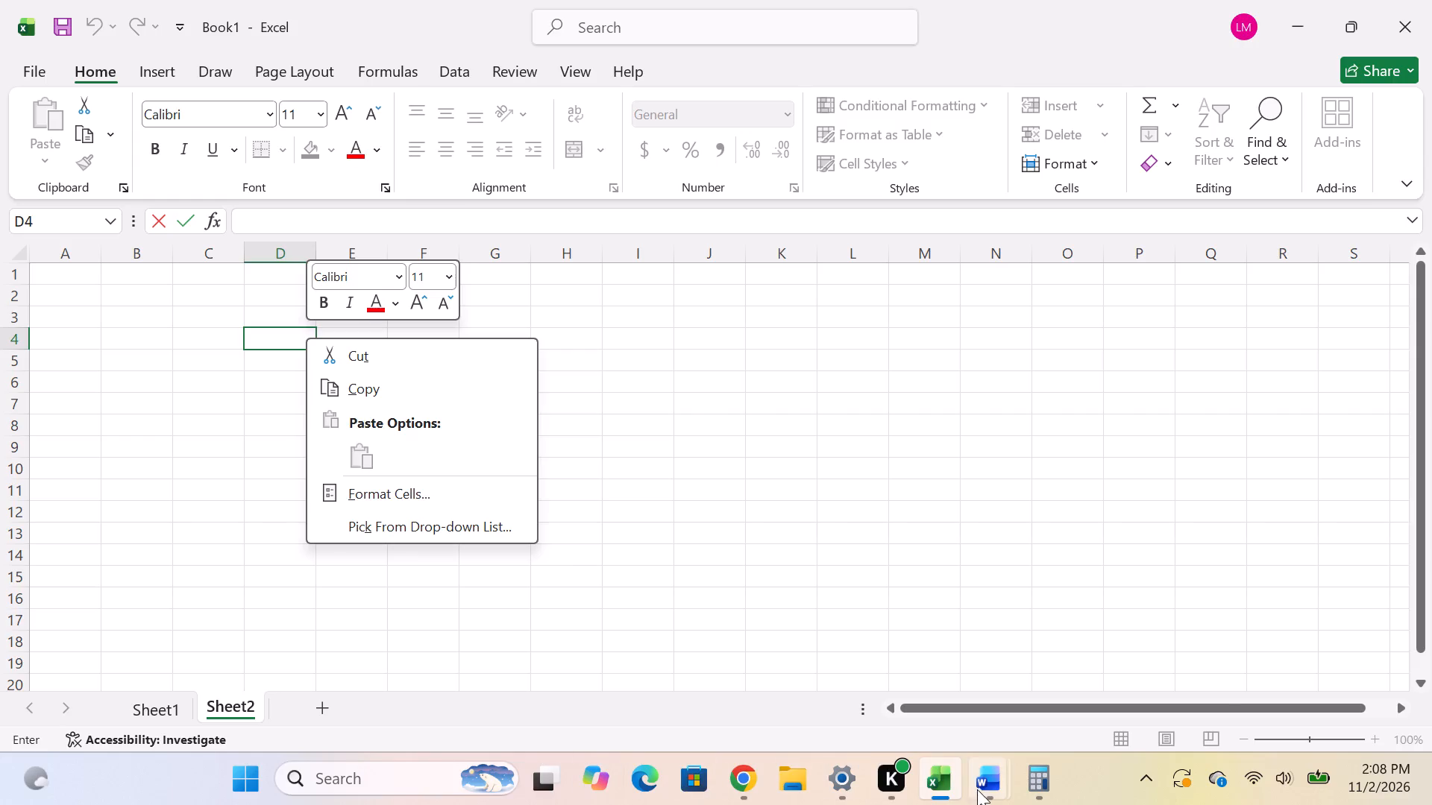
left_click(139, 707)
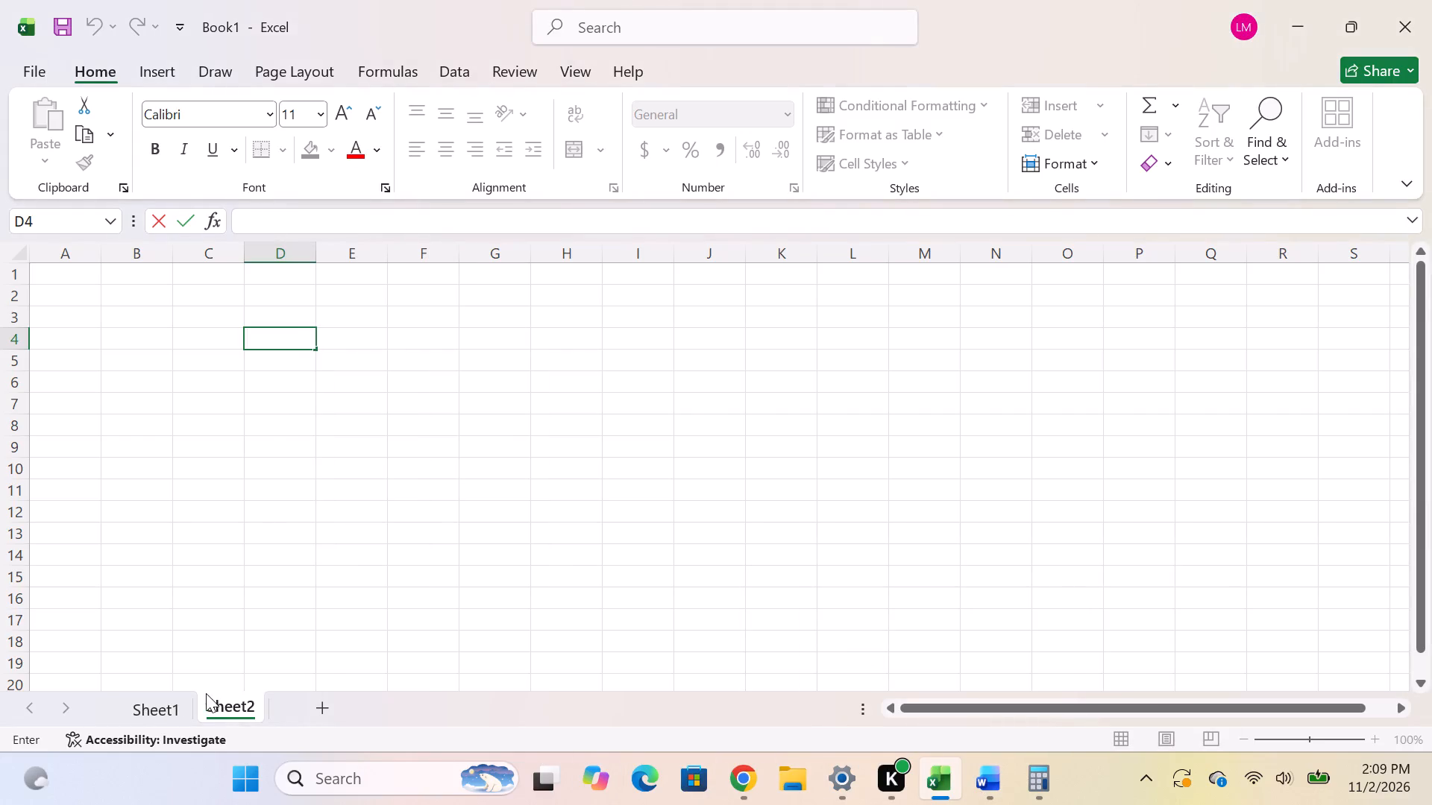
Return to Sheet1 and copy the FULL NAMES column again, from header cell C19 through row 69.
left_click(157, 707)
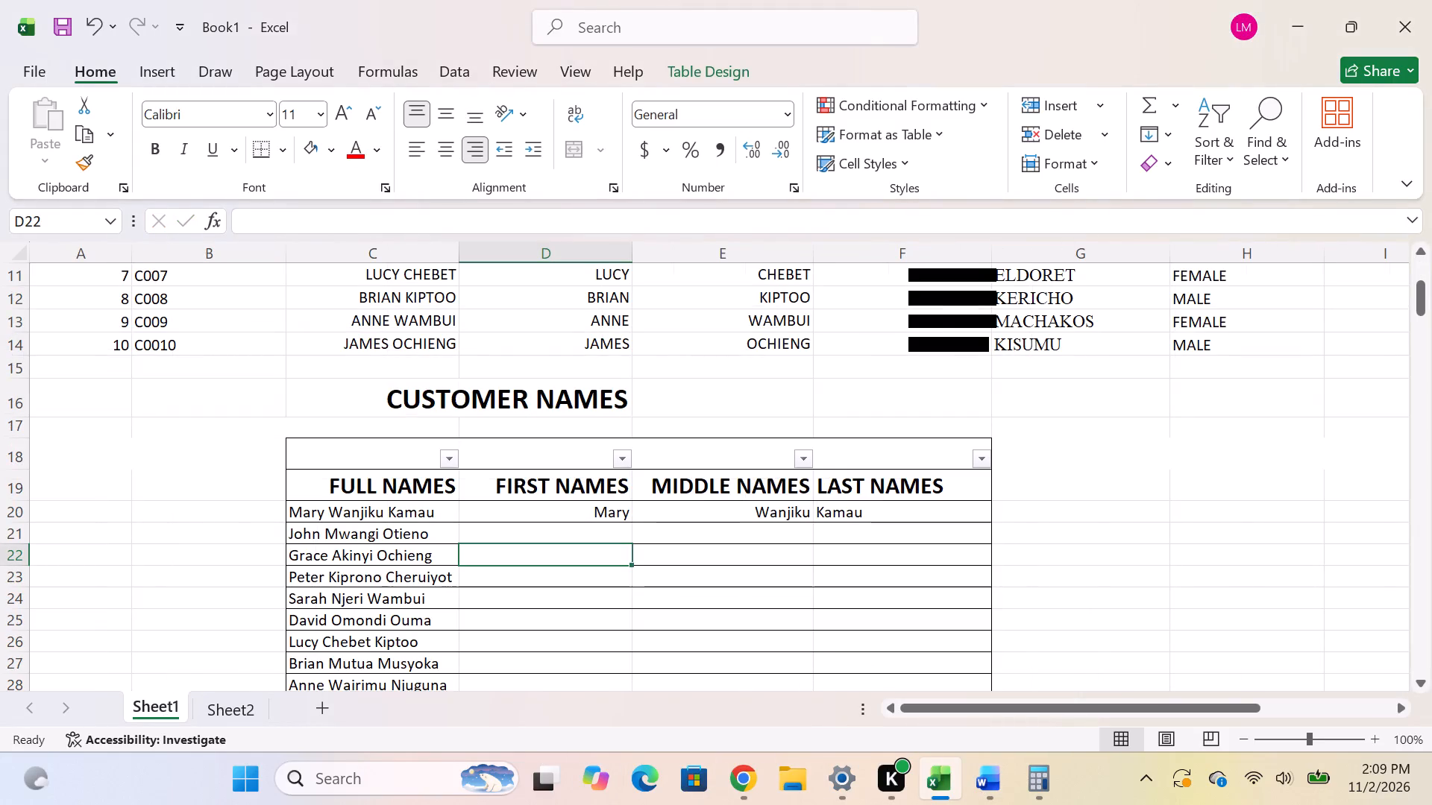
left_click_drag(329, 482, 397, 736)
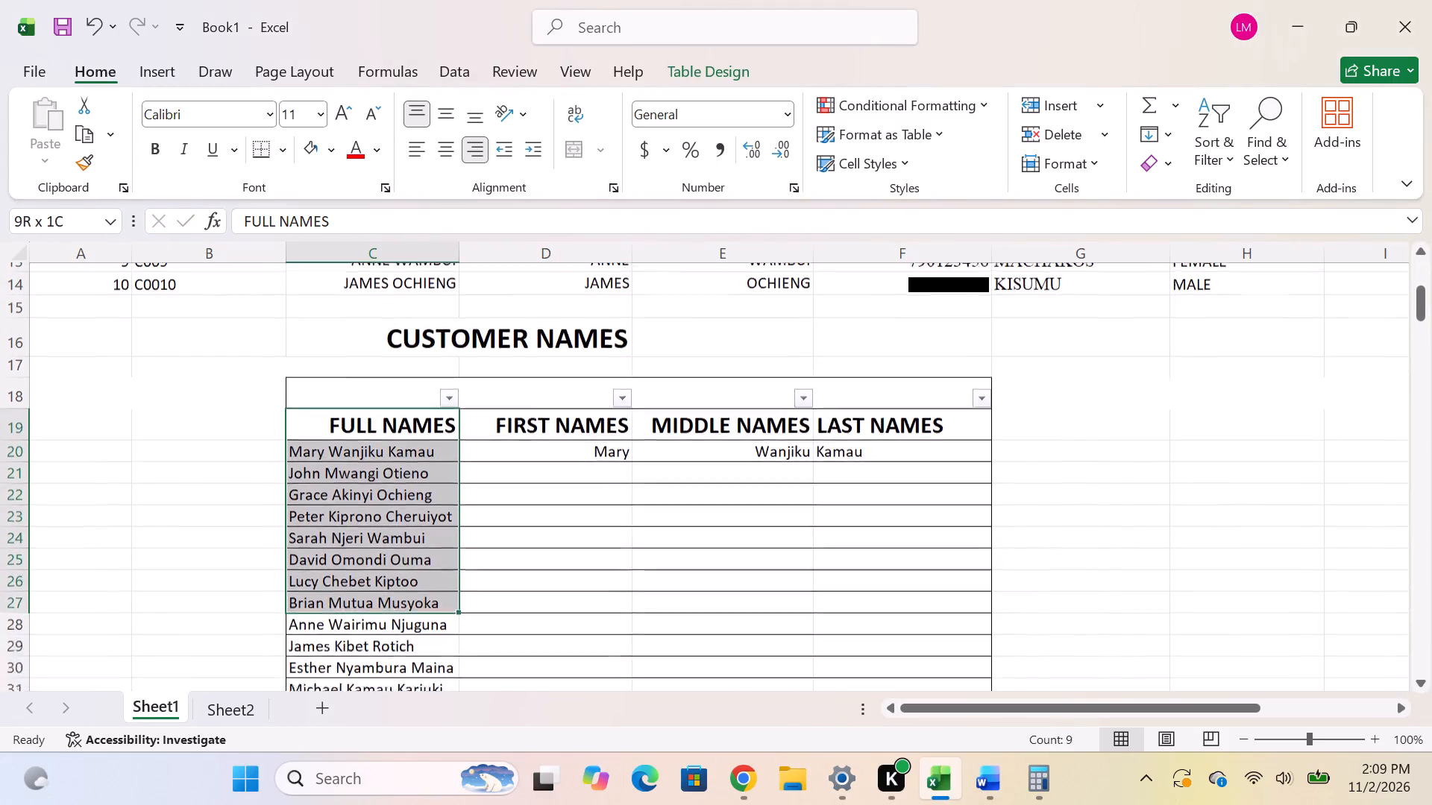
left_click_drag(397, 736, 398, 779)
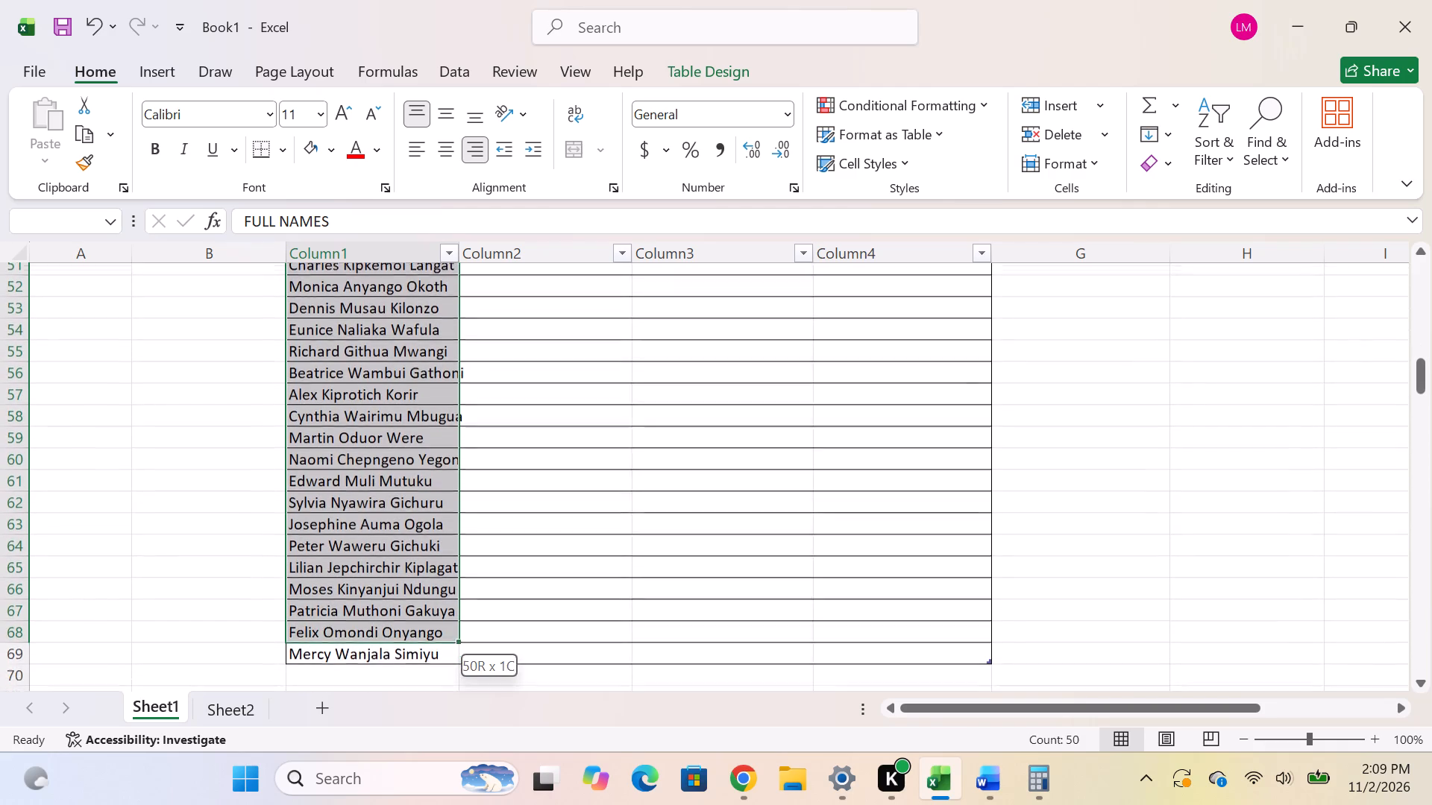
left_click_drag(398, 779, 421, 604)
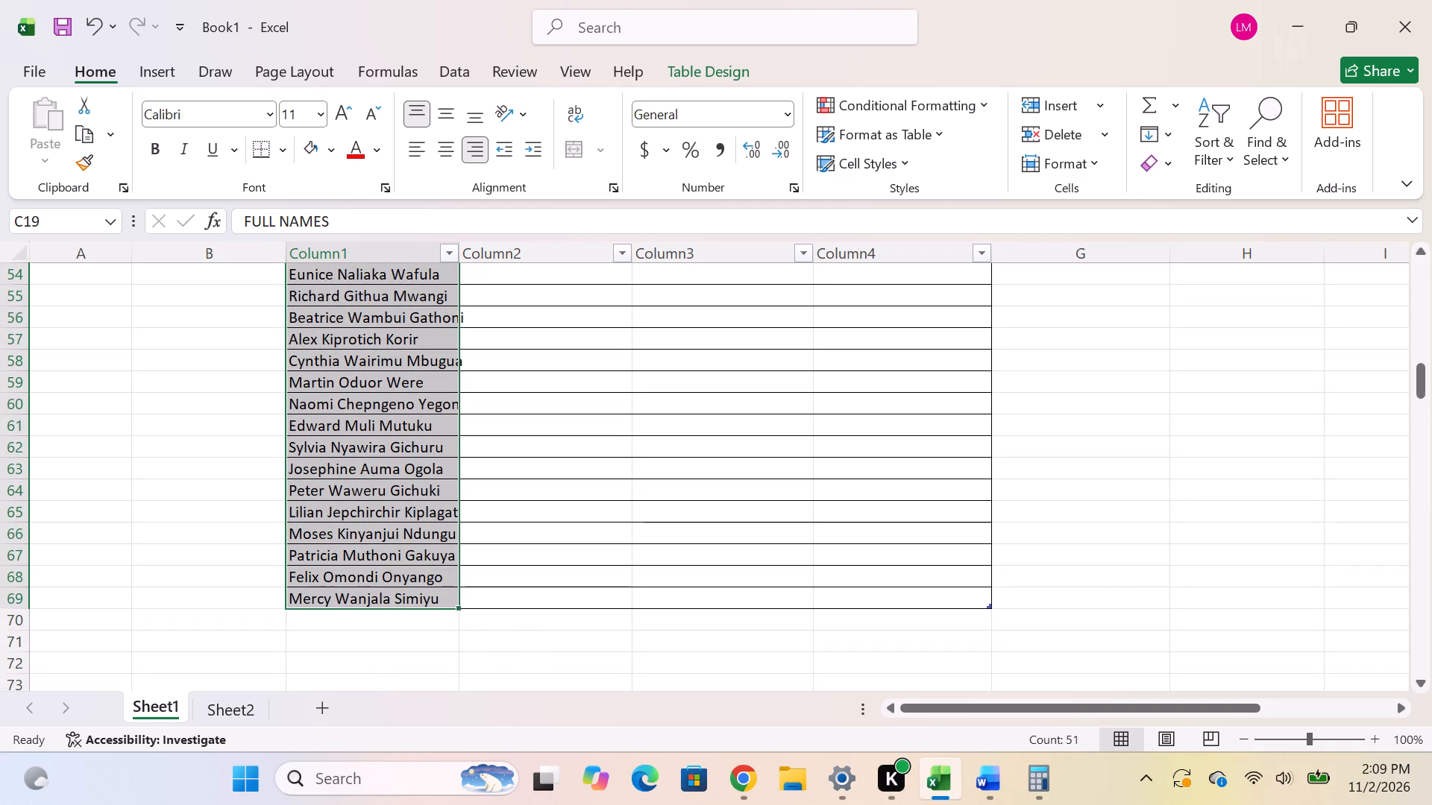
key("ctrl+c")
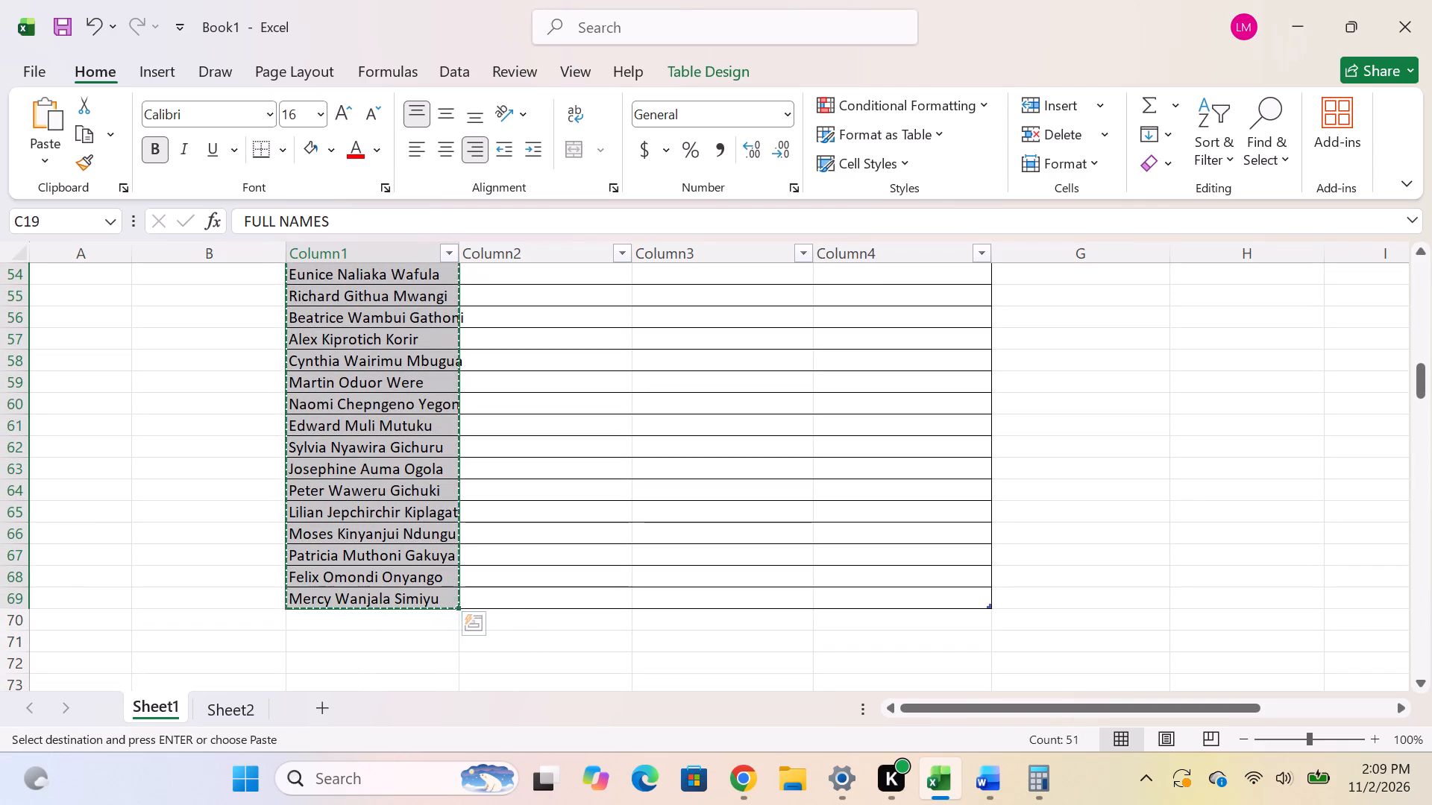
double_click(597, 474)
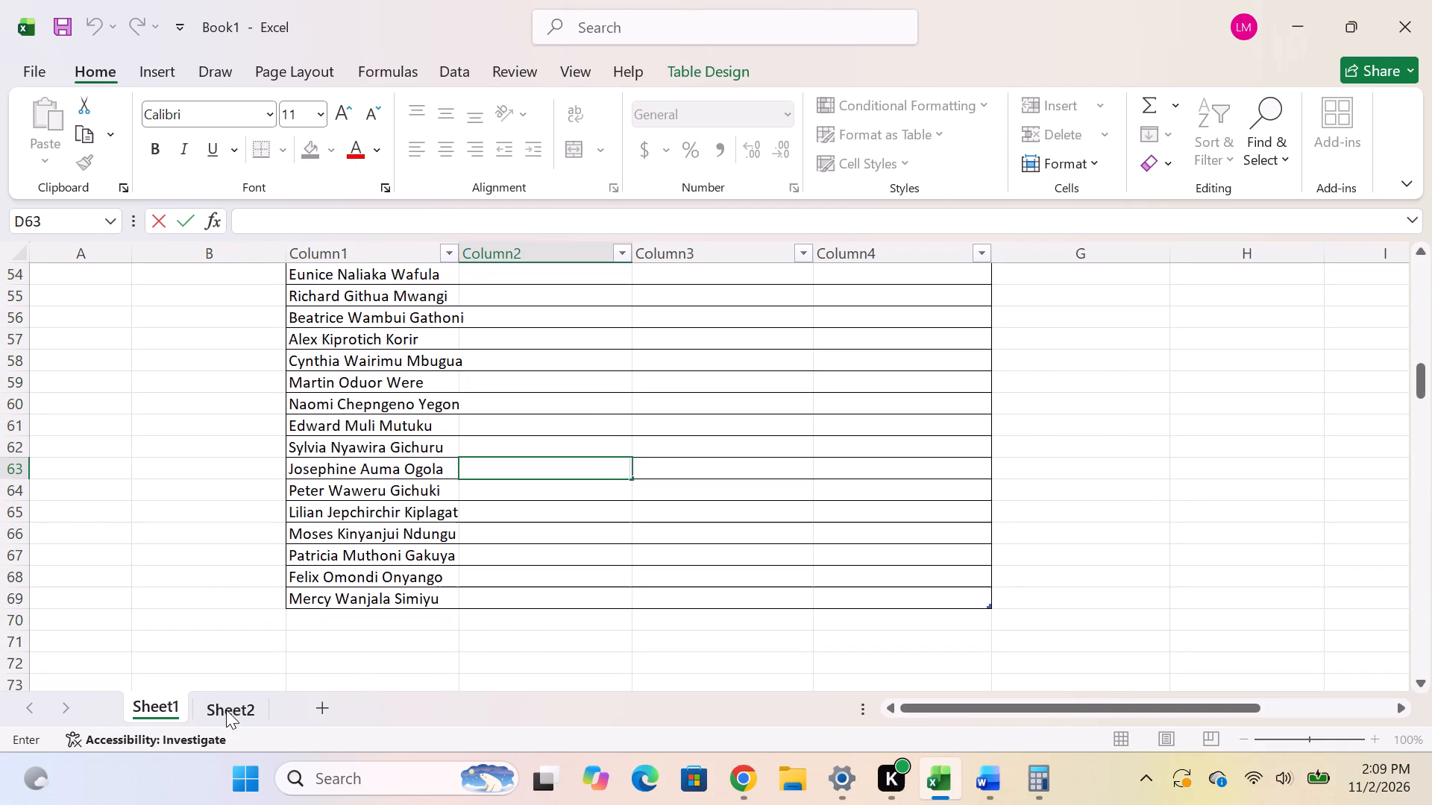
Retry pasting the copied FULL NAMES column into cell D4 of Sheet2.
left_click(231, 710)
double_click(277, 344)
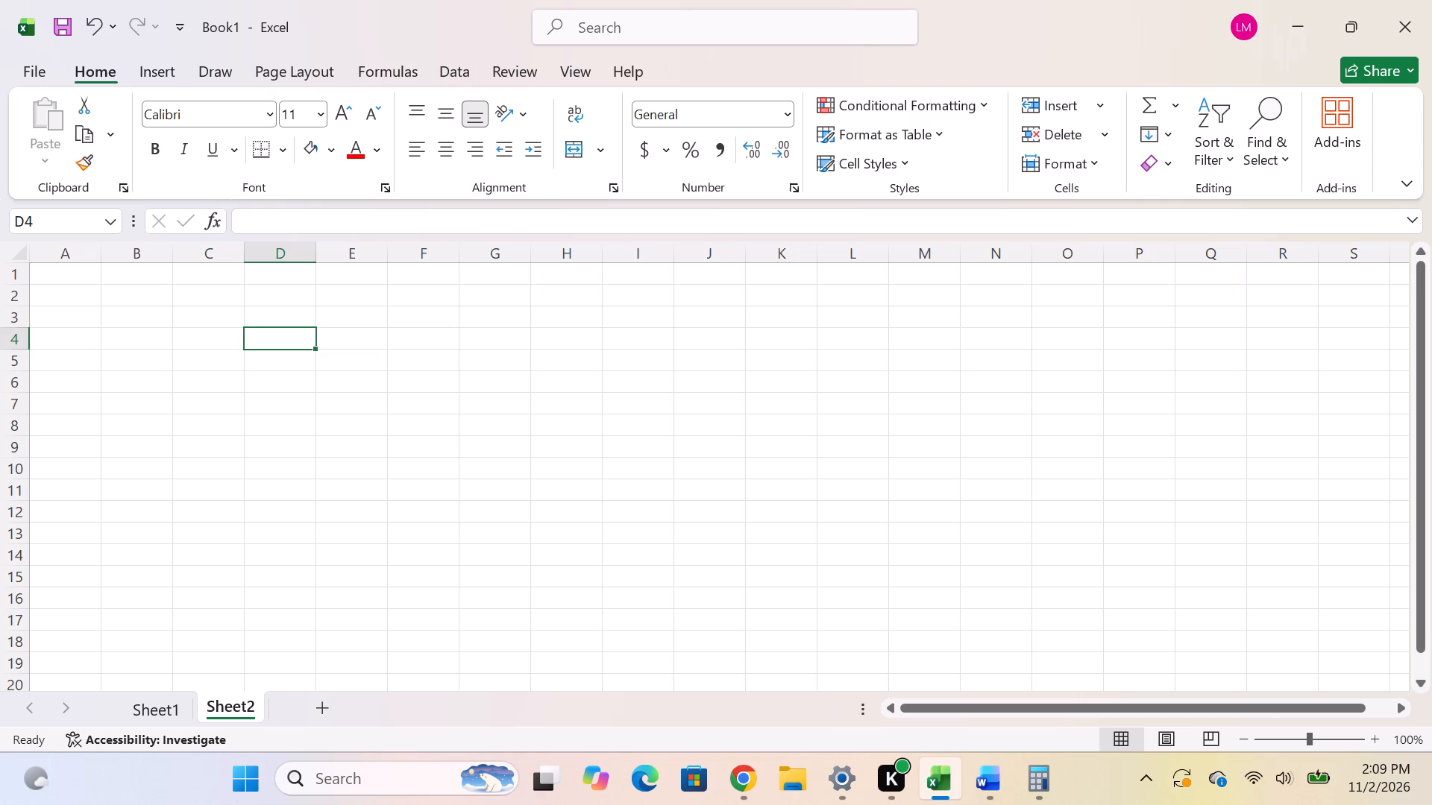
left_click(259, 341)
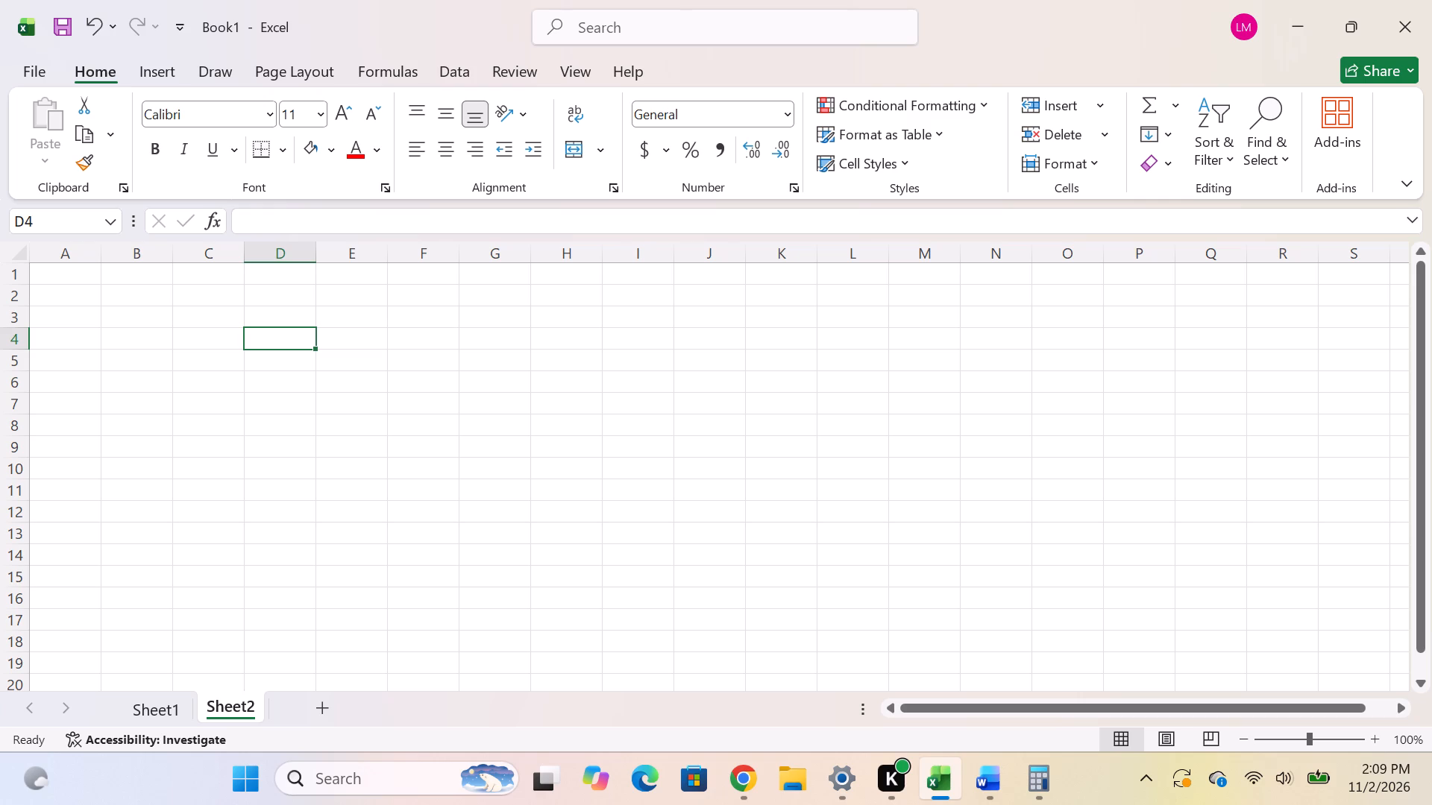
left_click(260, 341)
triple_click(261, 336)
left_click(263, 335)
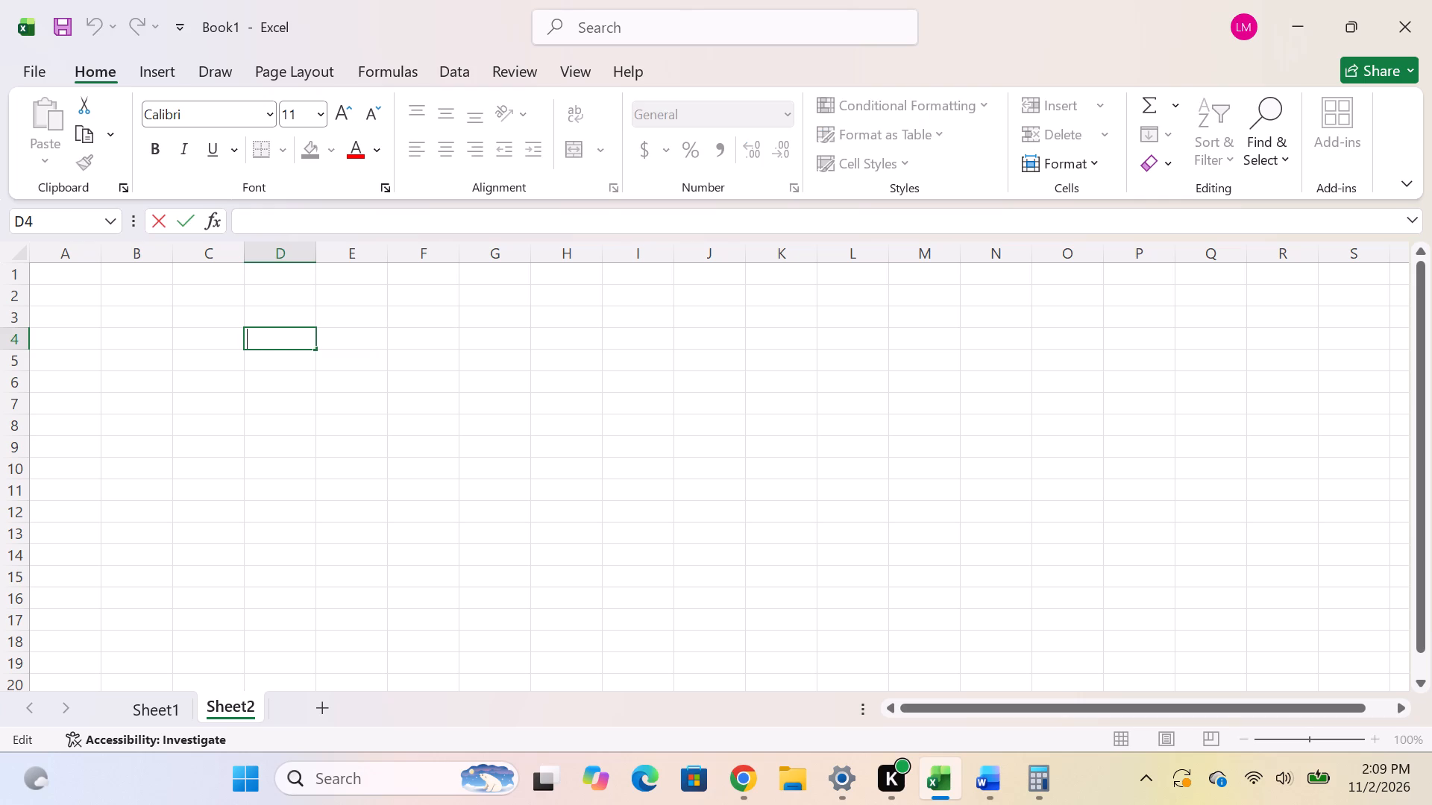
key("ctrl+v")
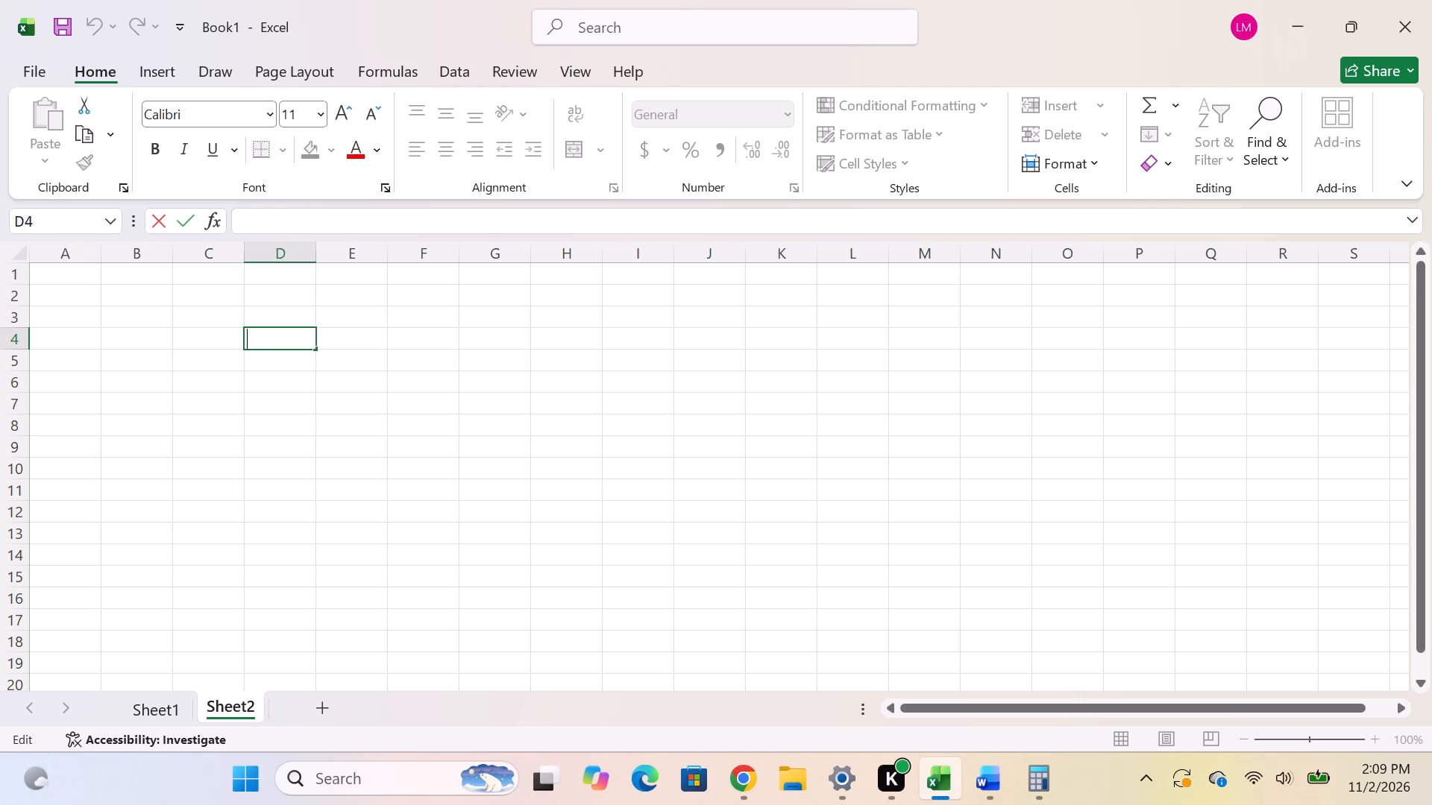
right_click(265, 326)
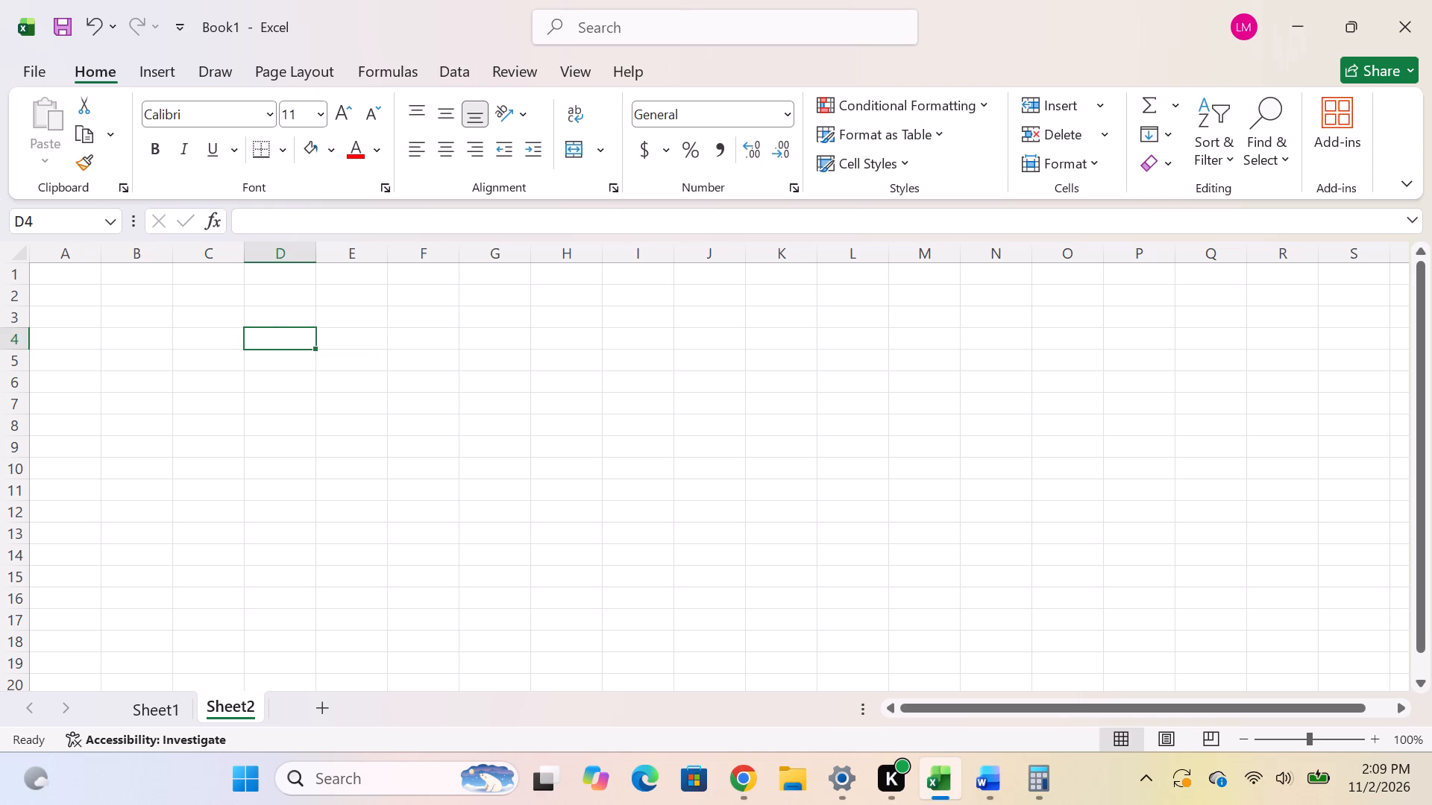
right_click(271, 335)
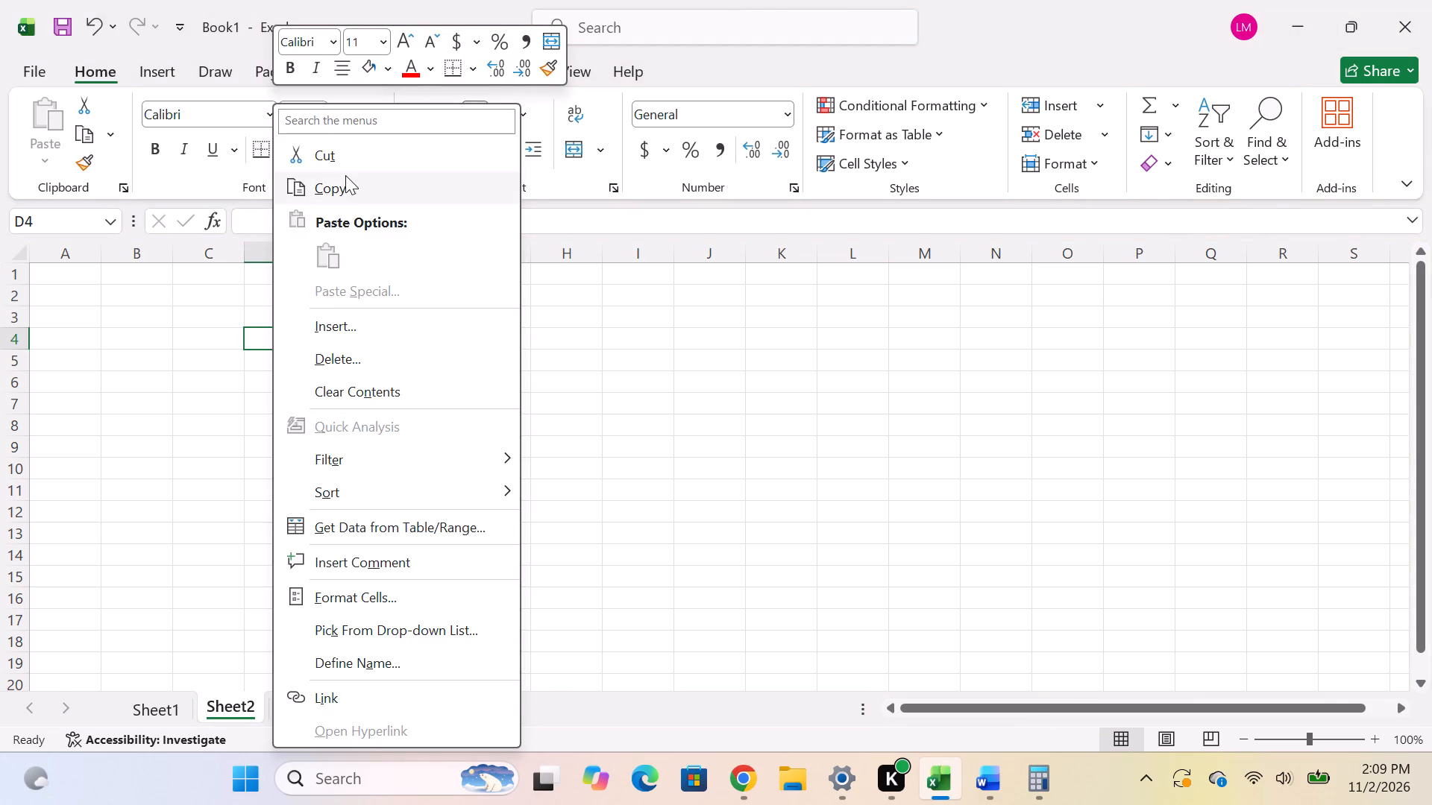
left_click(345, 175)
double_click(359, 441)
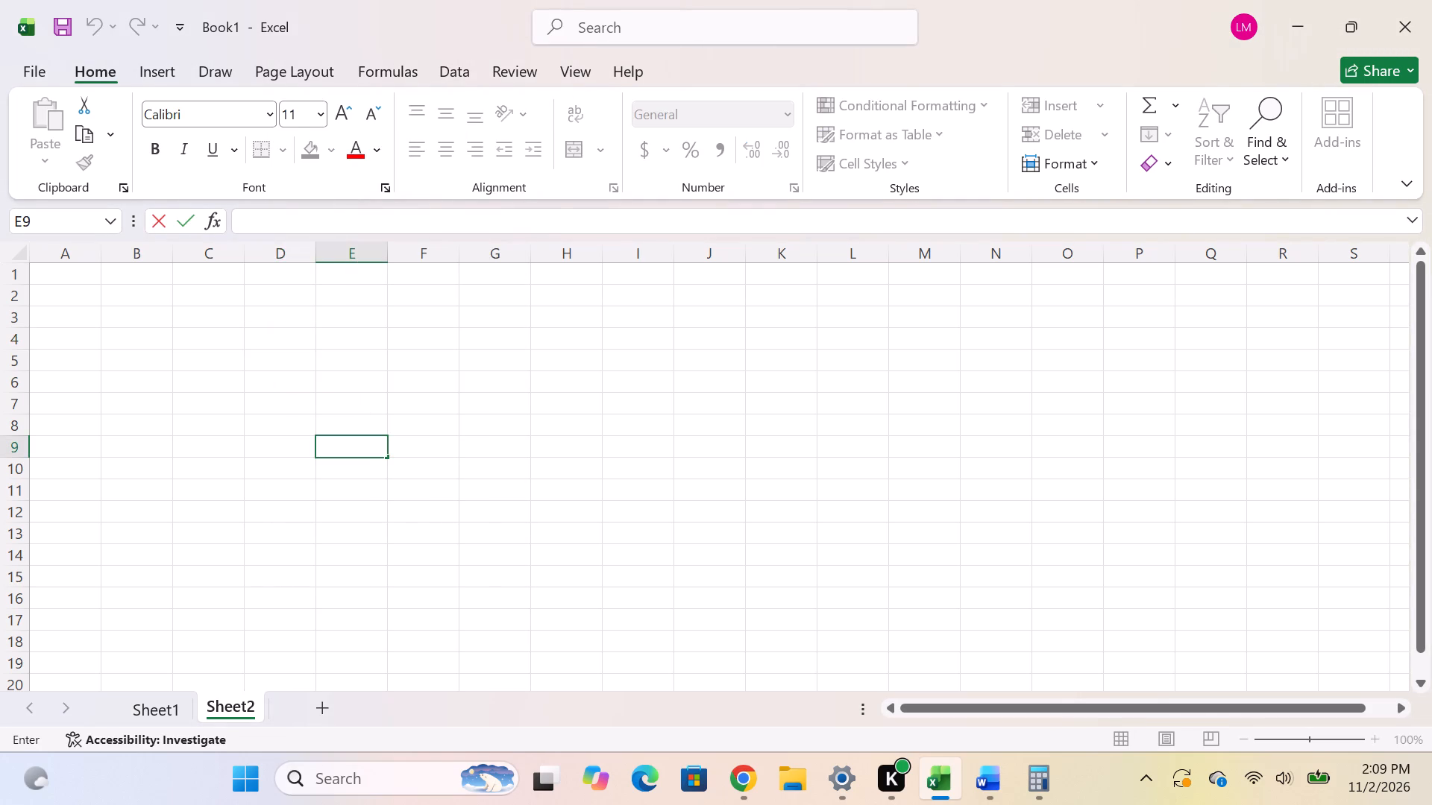
Return to the CUSTOMER NAMES table on Sheet1 and review its header and first name rows.
double_click(176, 709)
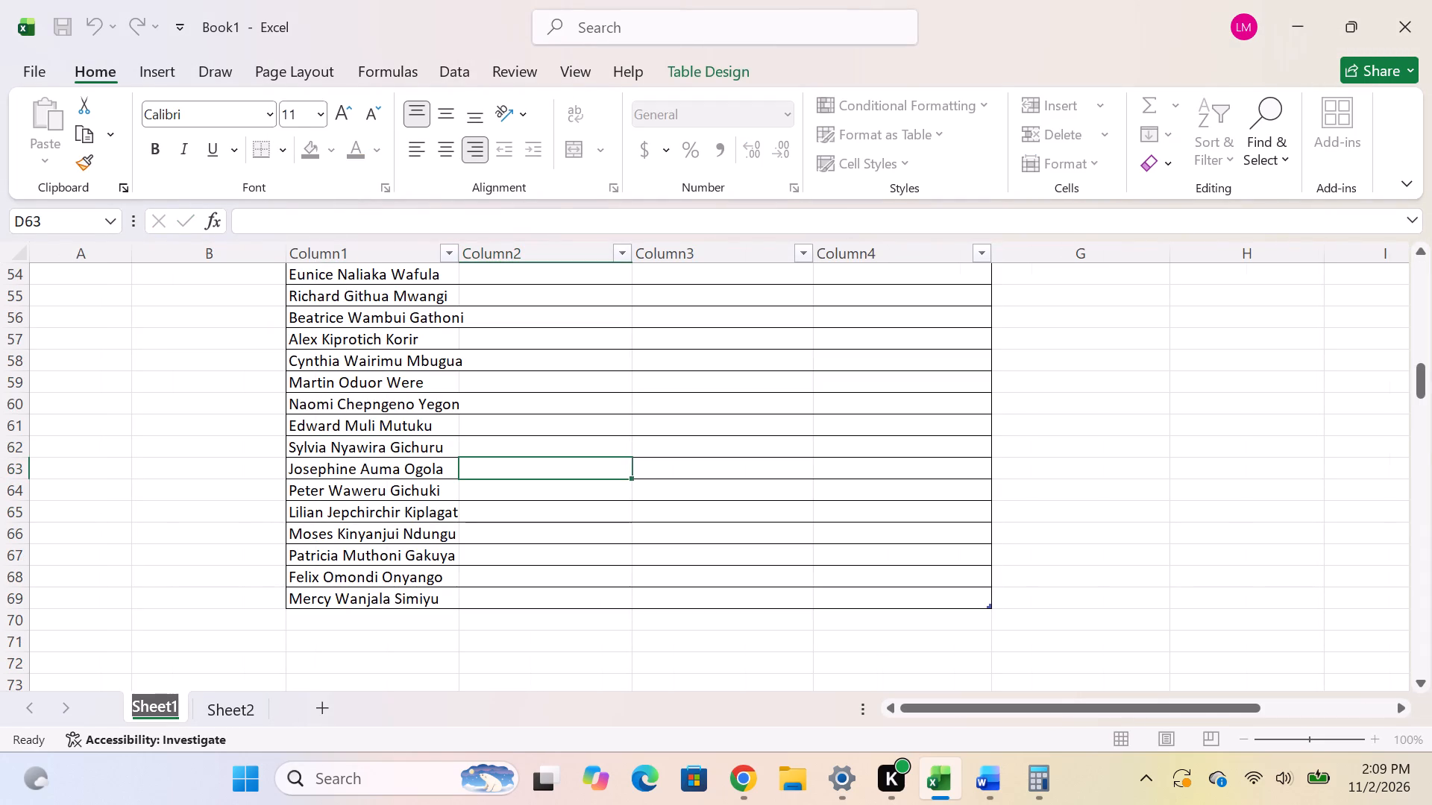
left_click(485, 526)
scroll(498, 543, "up", 9)
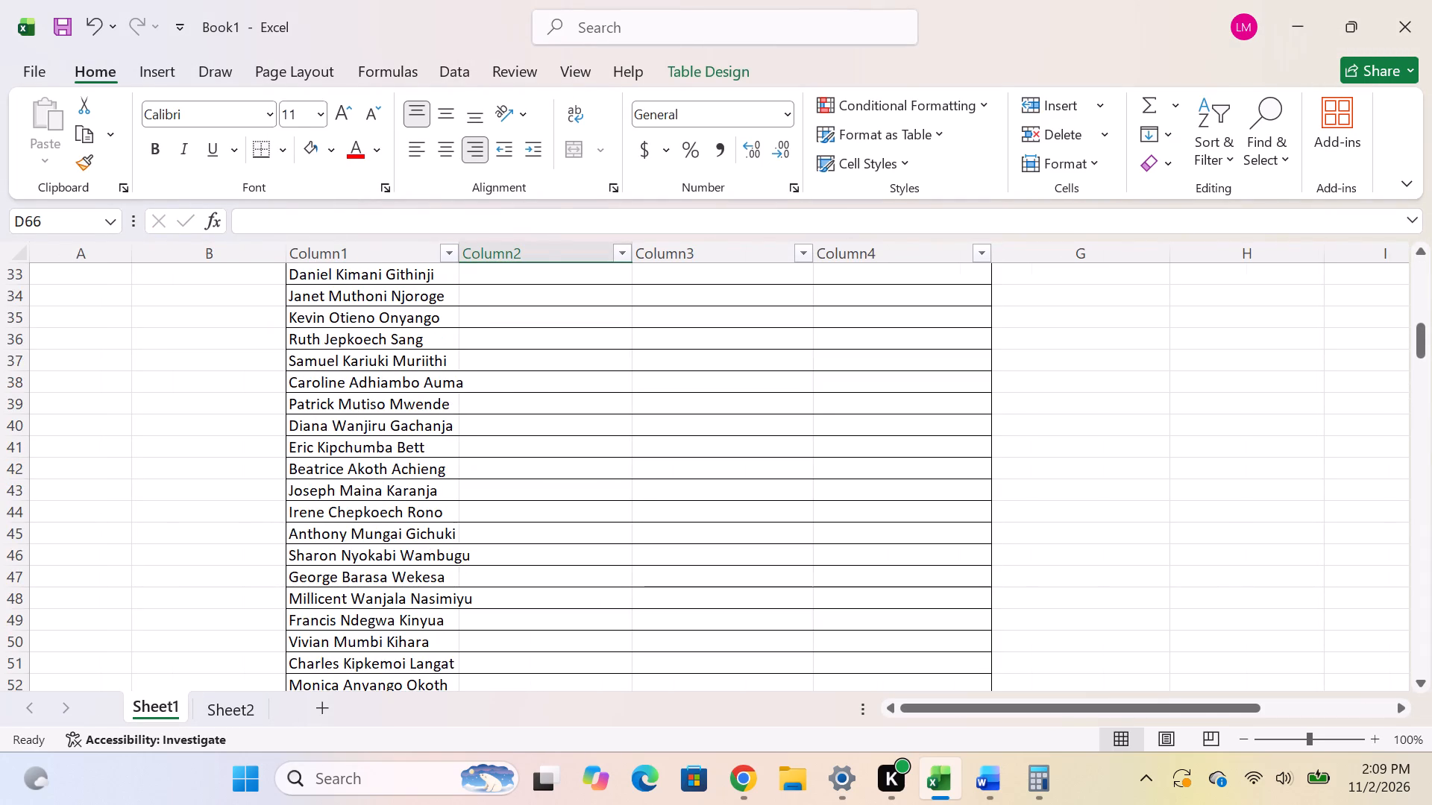
scroll(502, 563, "up", 4)
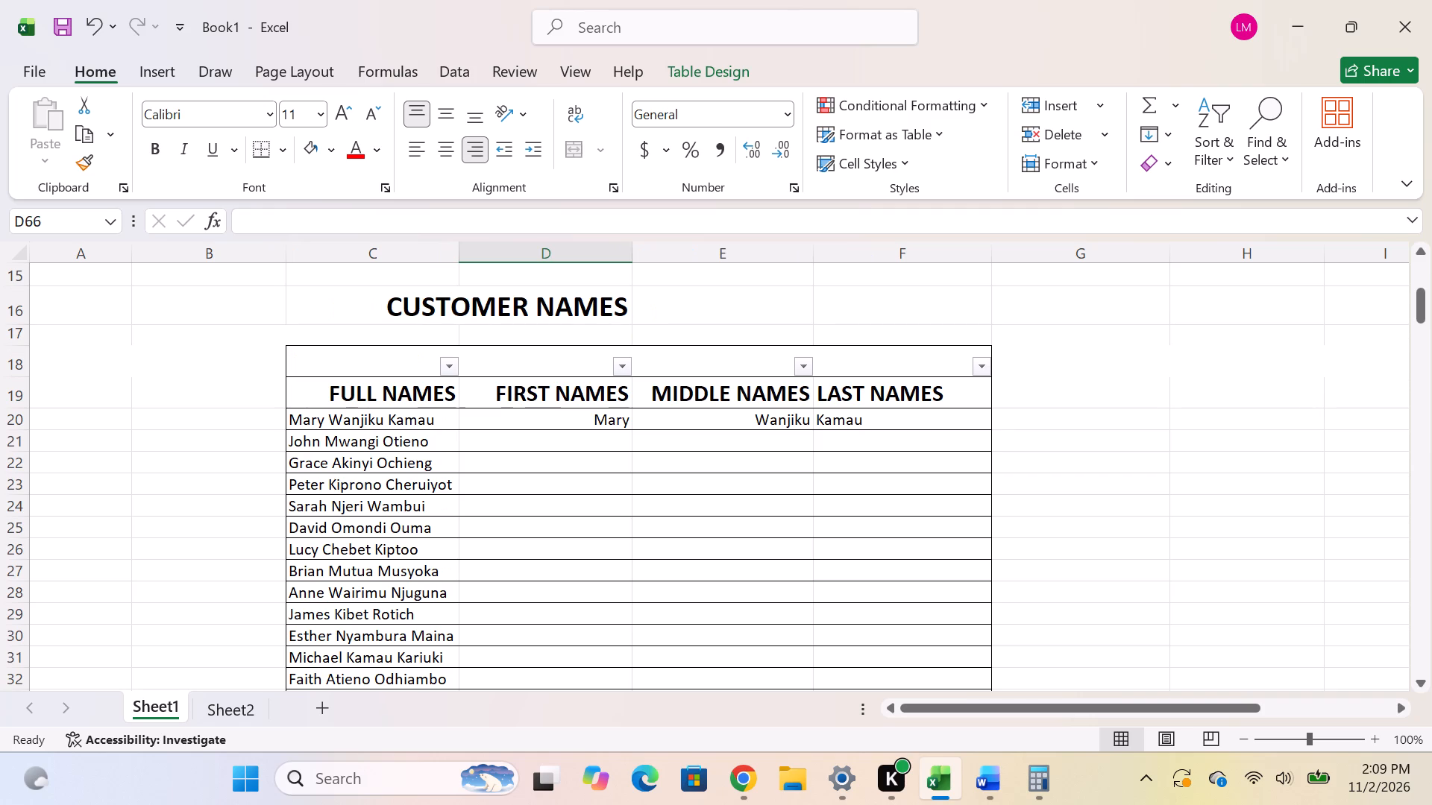
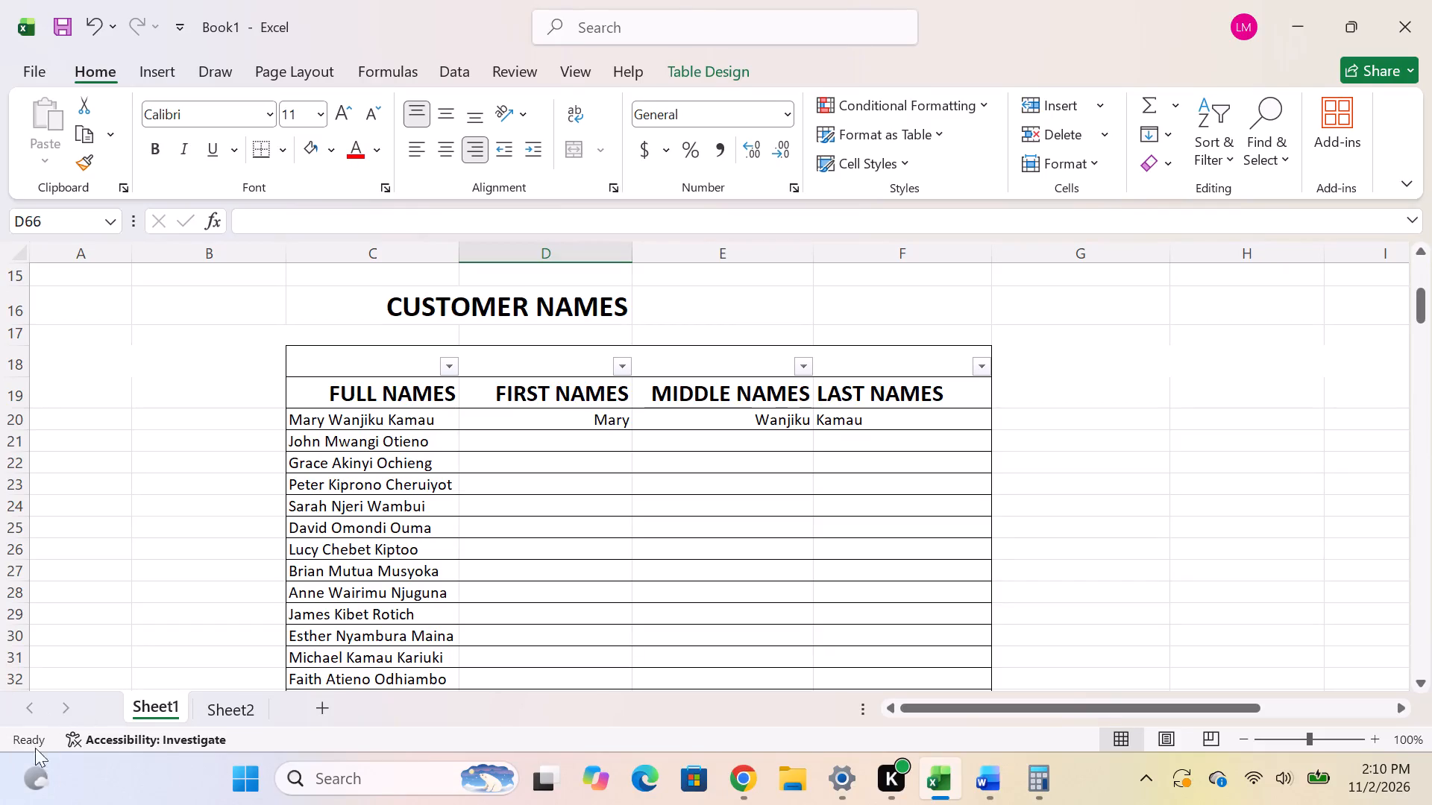
Undo the earlier edits on Sheet1 back to before the CUSTOMER NAMES list was converted to a table, with its headers in row 18.
scroll(321, 552, "down", 2)
scroll(324, 555, "up", 4)
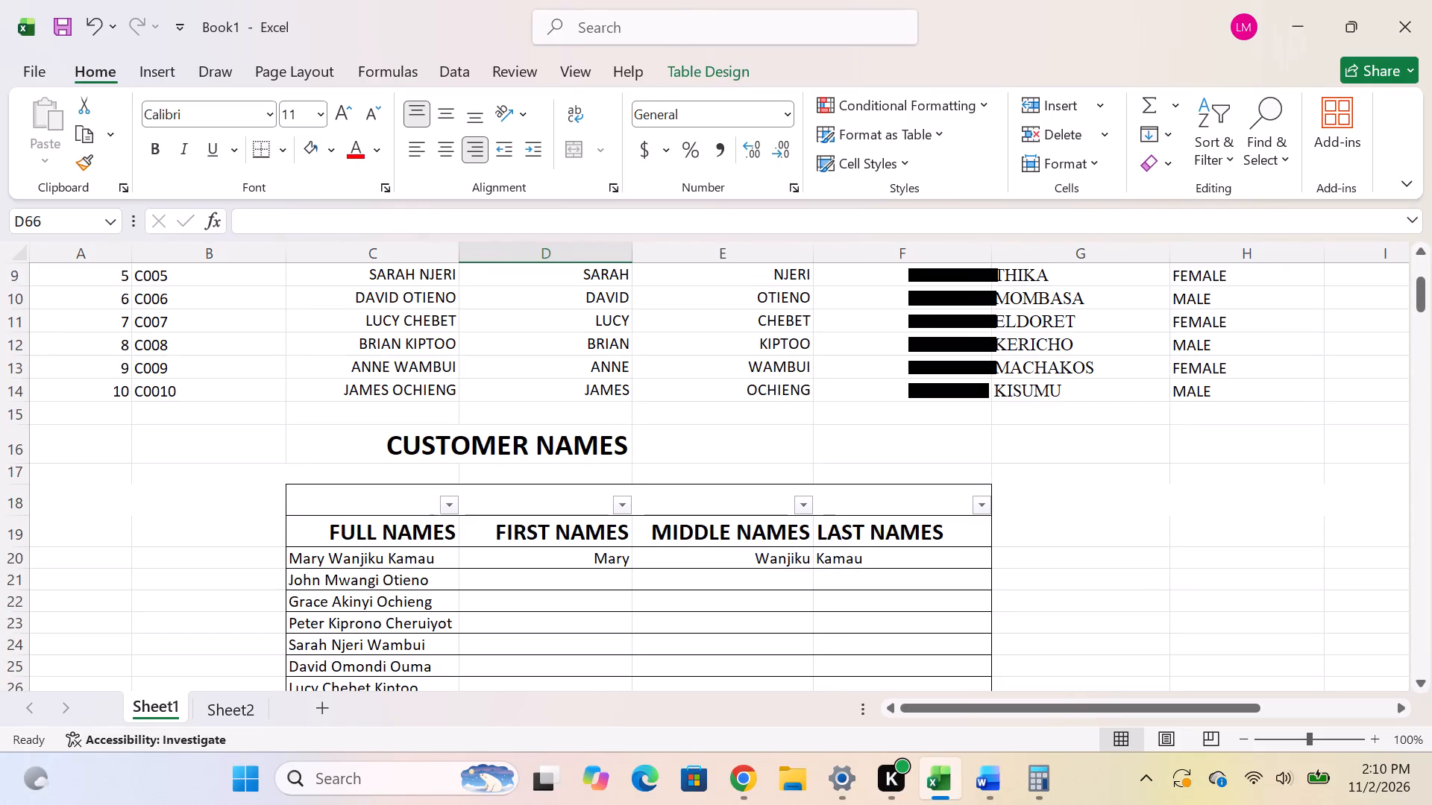
left_click(94, 20)
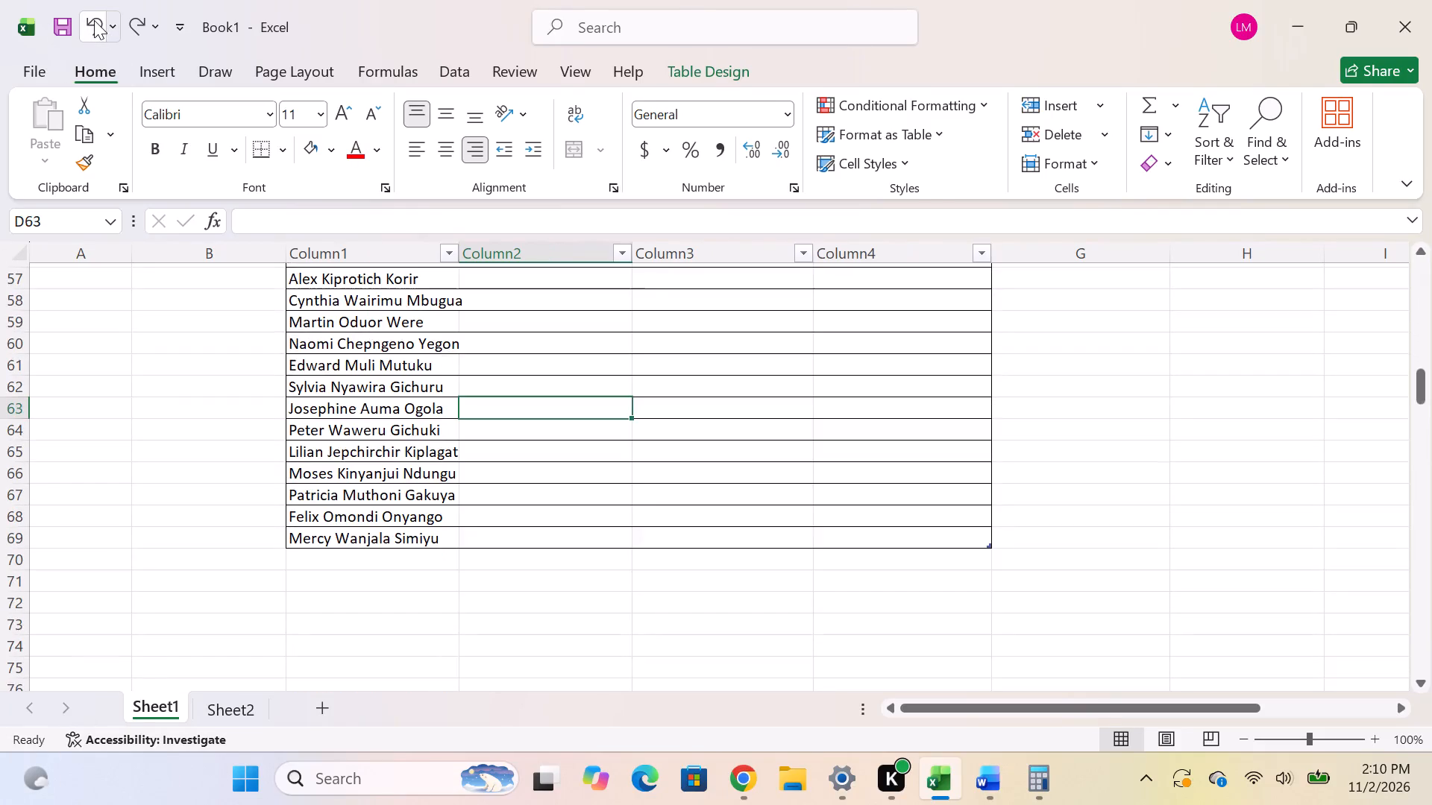
left_click(94, 20)
triple_click(93, 20)
triple_click(93, 20)
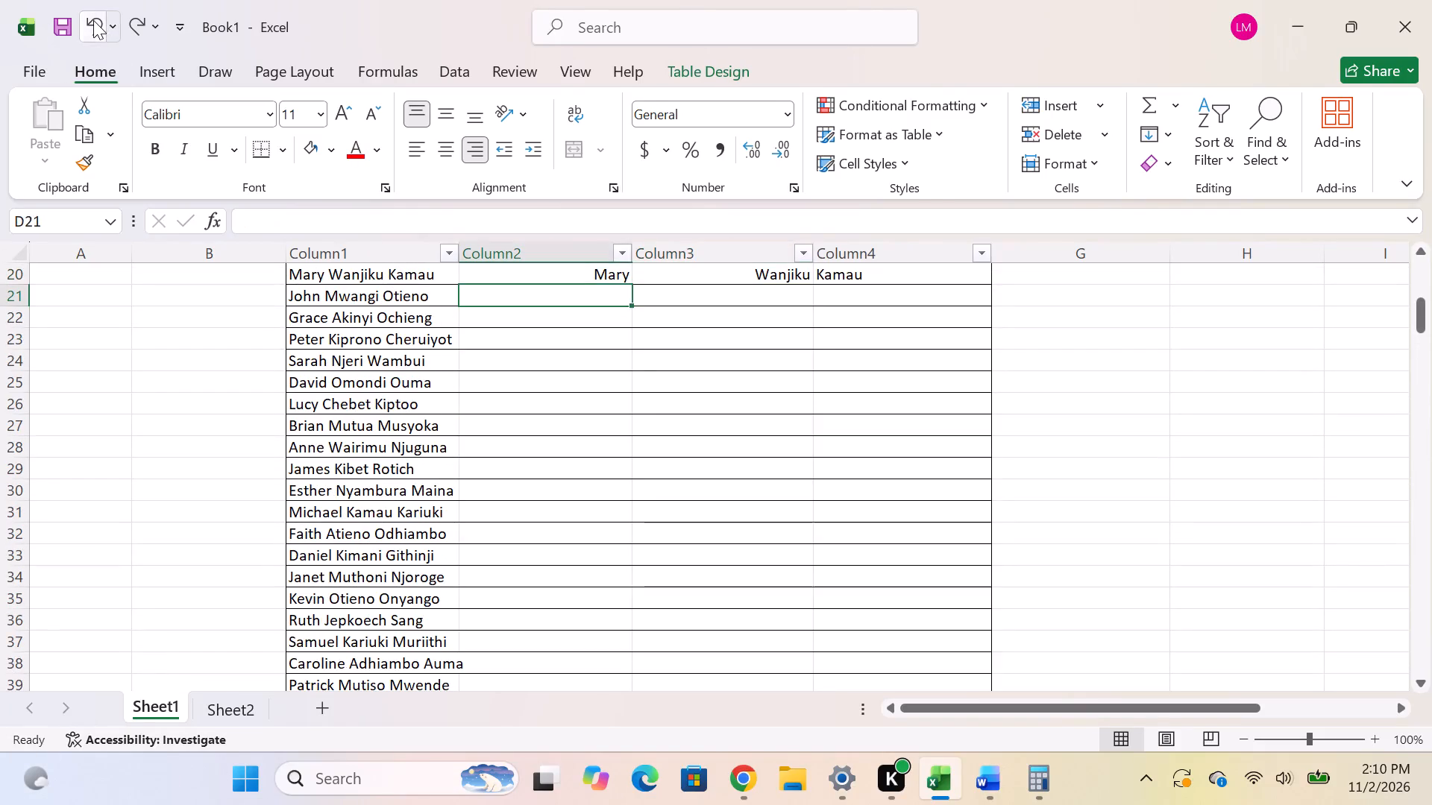
triple_click(93, 20)
left_click(93, 20)
triple_click(93, 20)
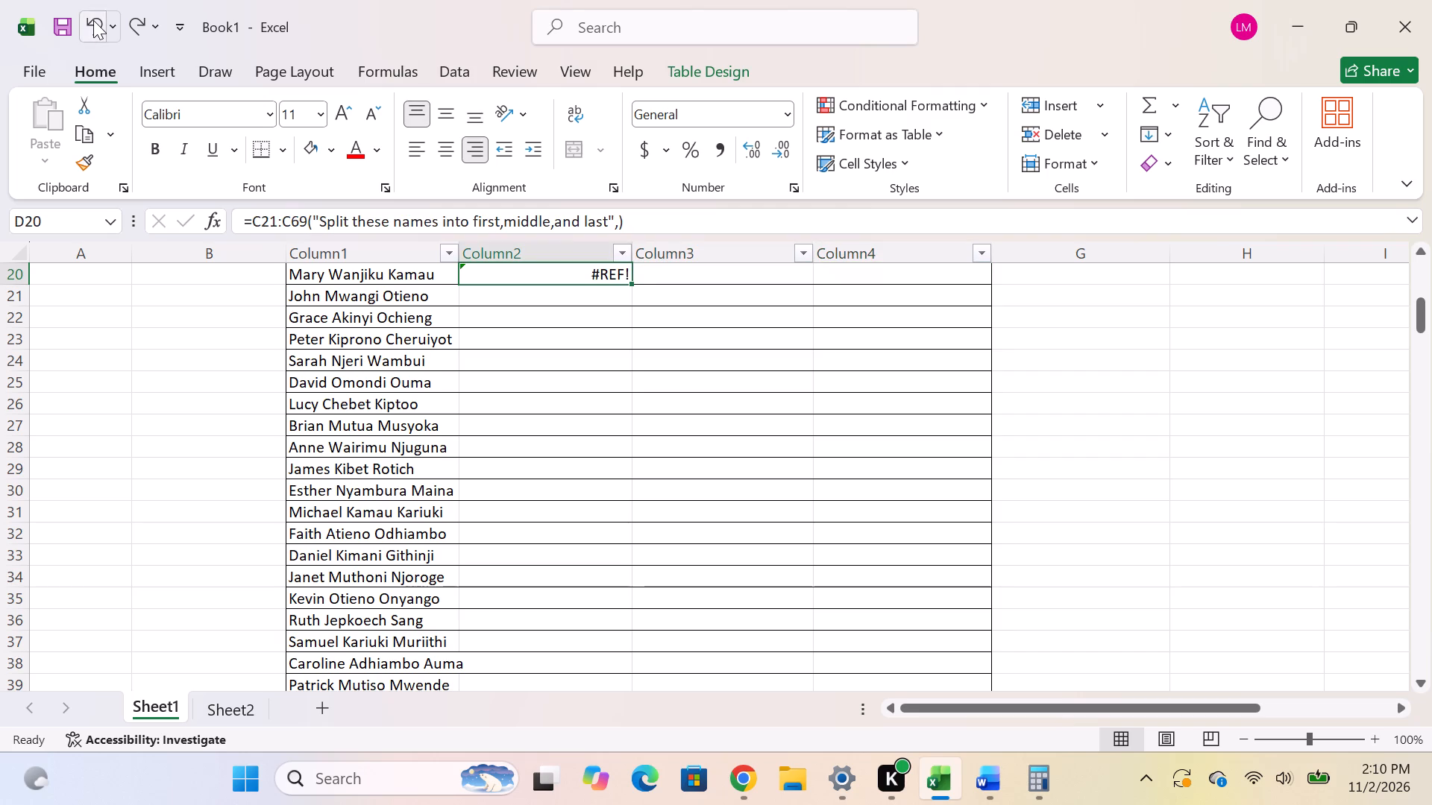
triple_click(93, 20)
triple_click(93, 20)
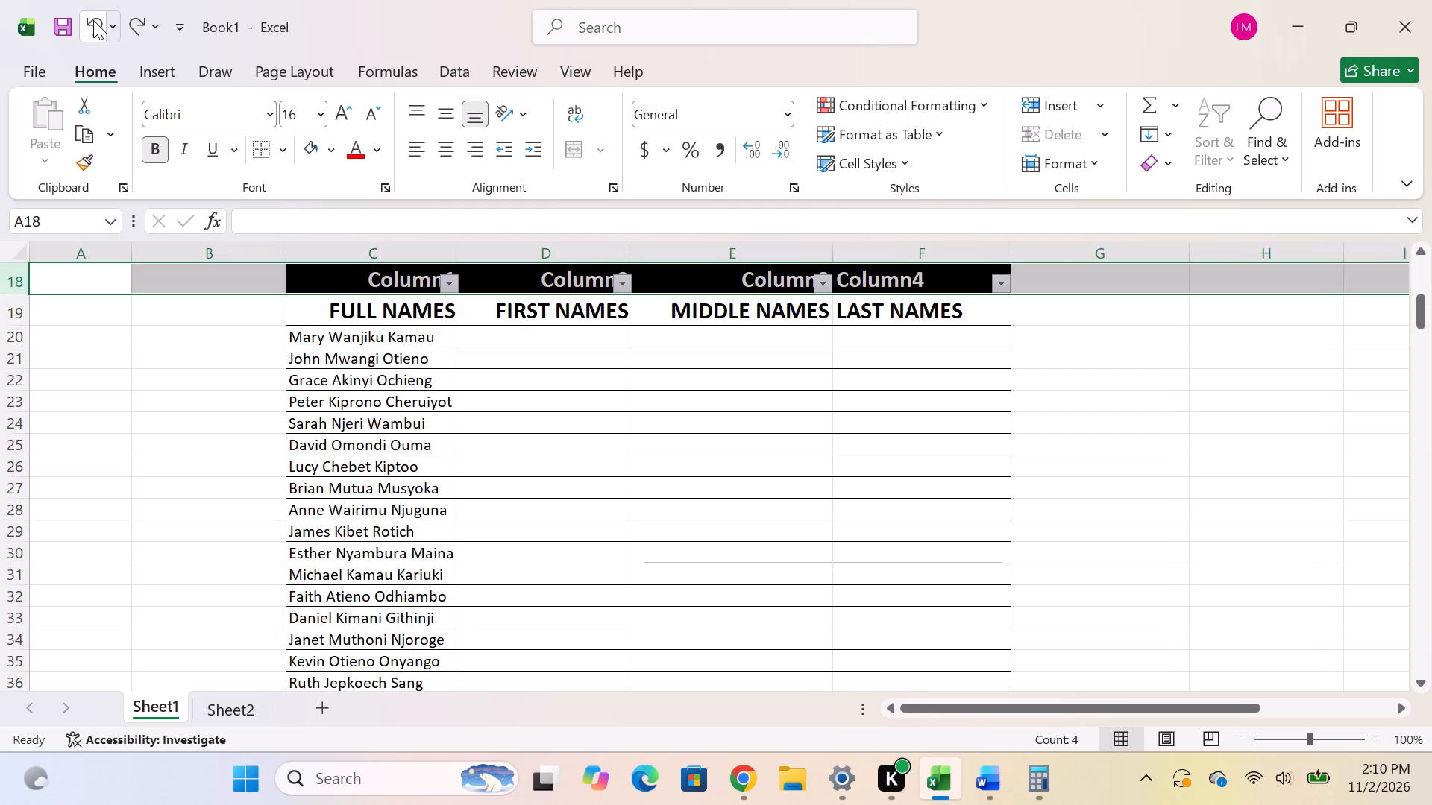
triple_click(93, 20)
double_click(93, 20)
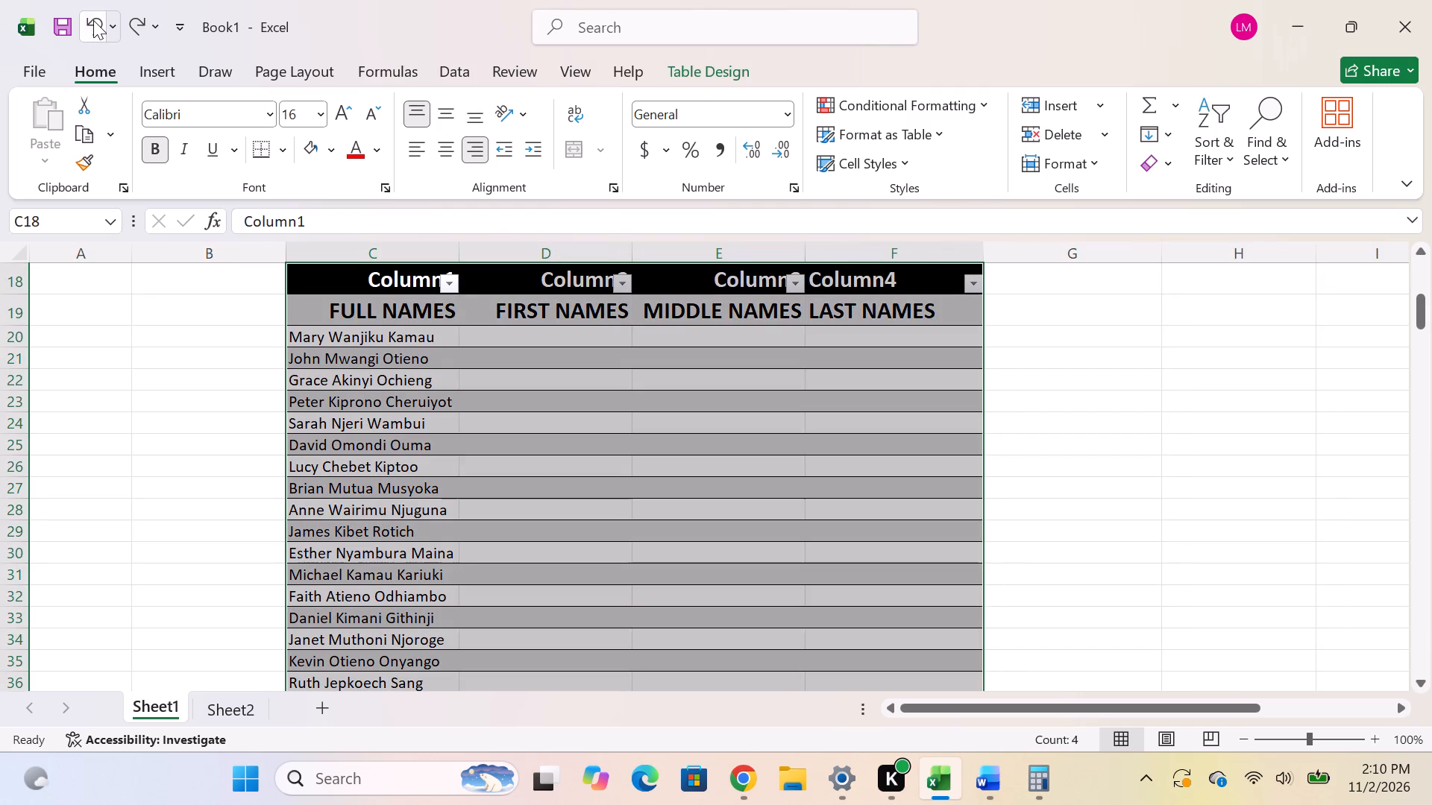
left_click(98, 19)
left_click(98, 18)
left_click(97, 18)
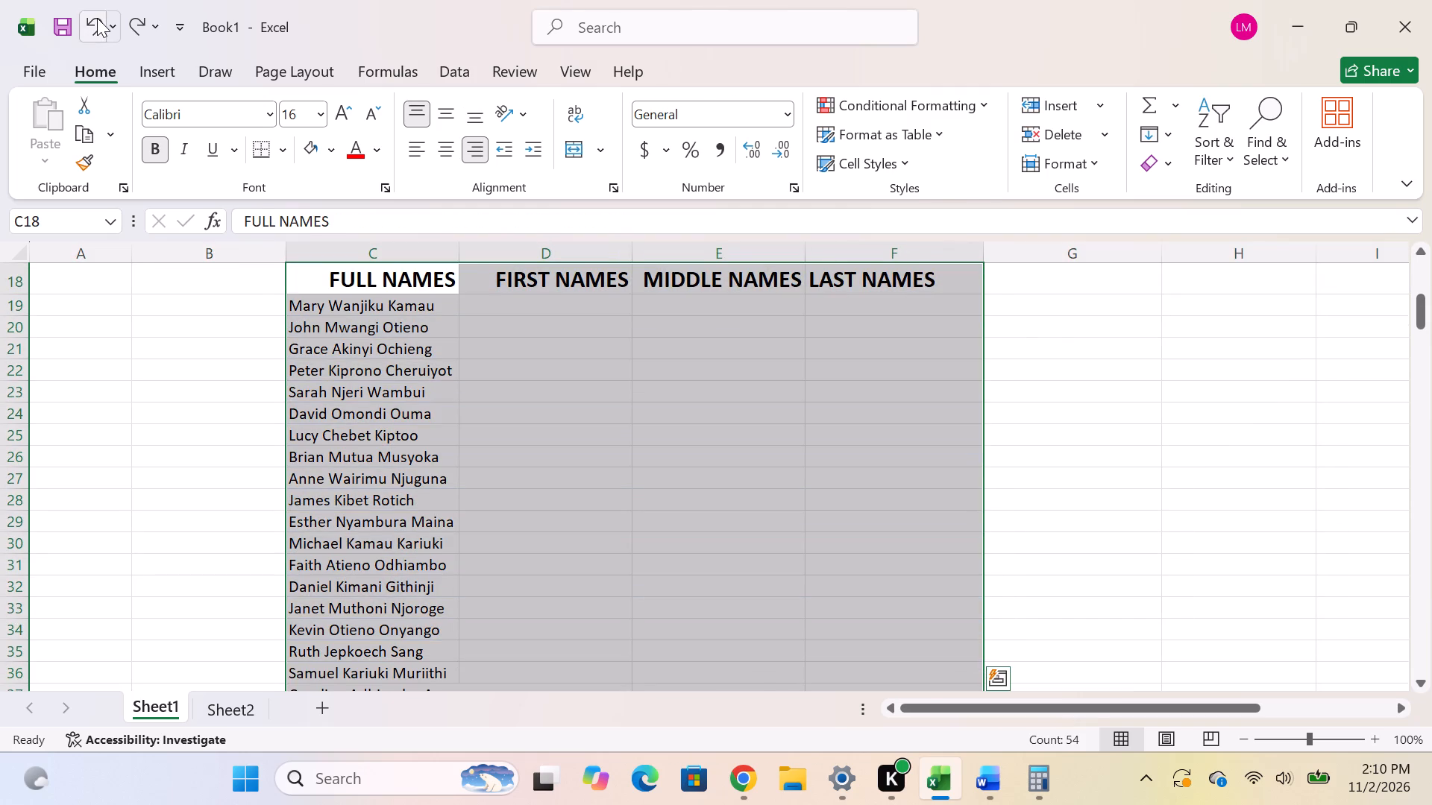
Enter the first customer's first, middle and last names separately in cells D19, E19 and F19.
left_click(610, 432)
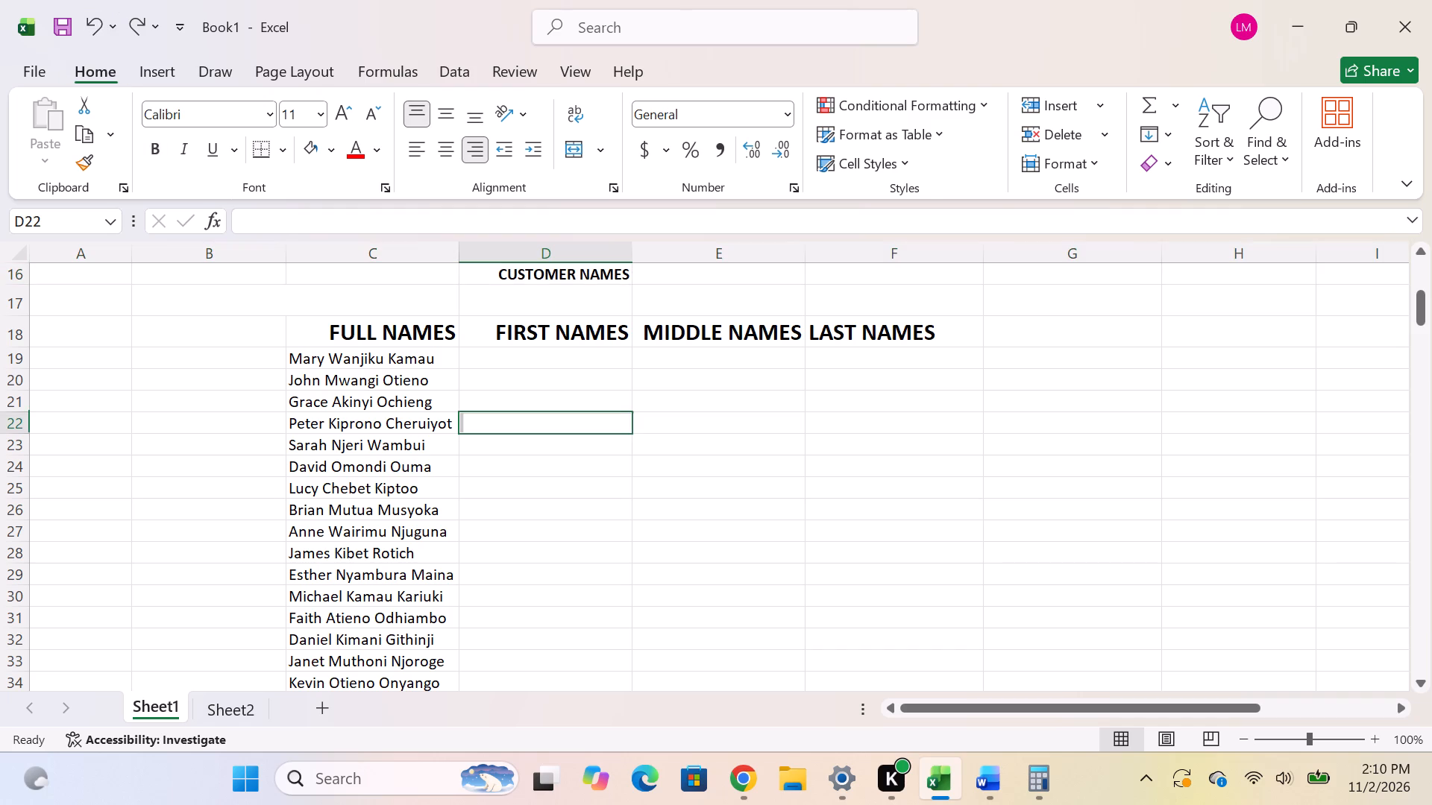
left_click(538, 362)
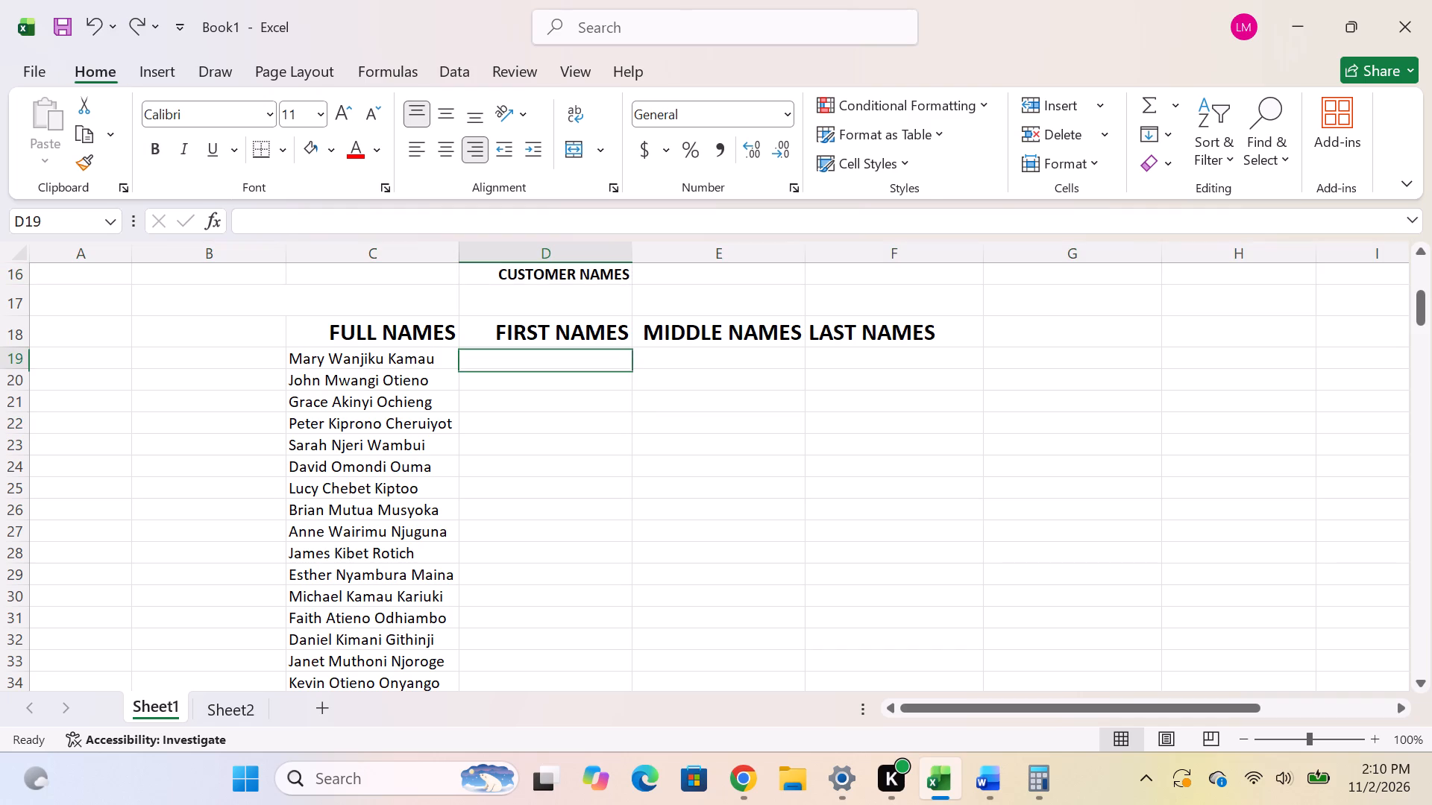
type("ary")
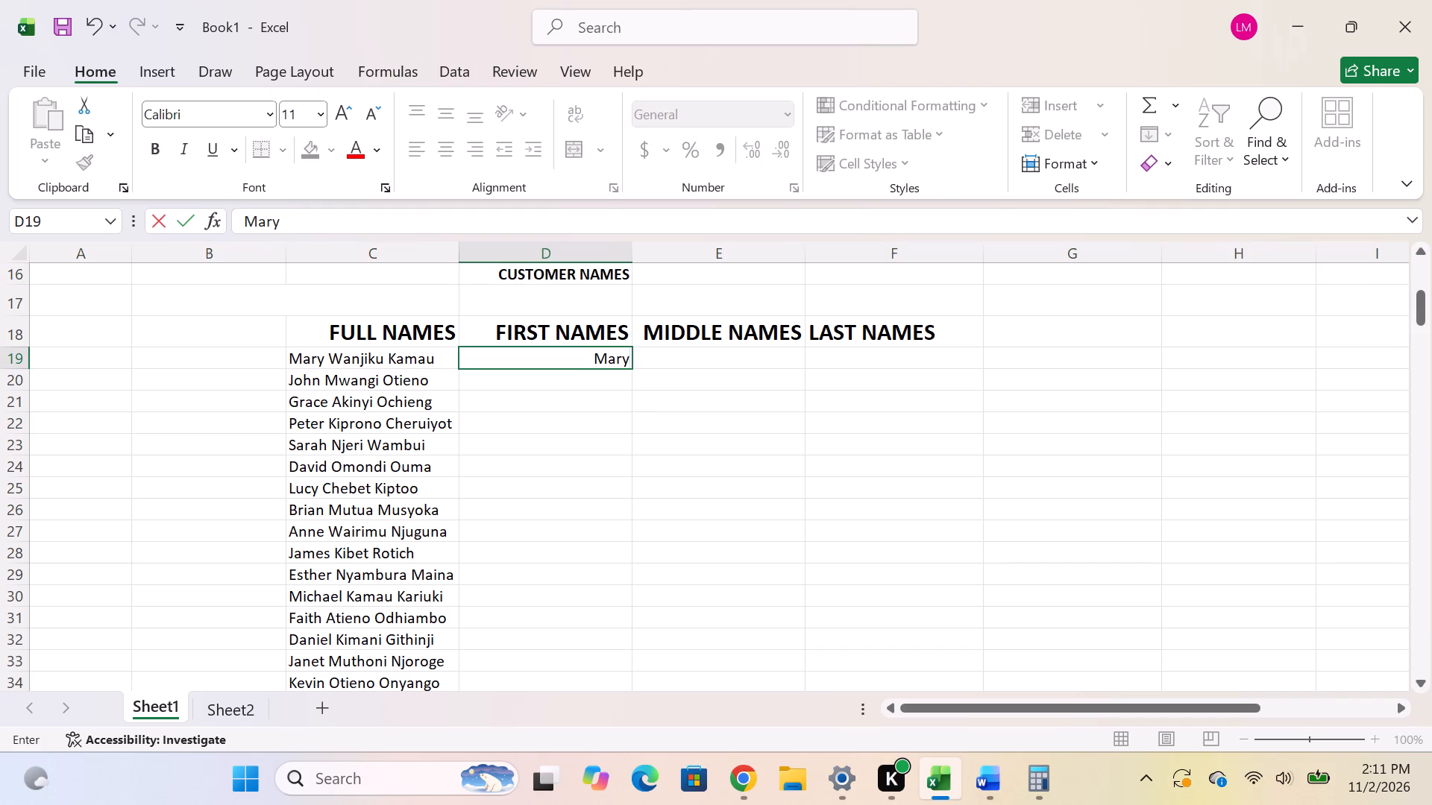
double_click(688, 366)
double_click(686, 358)
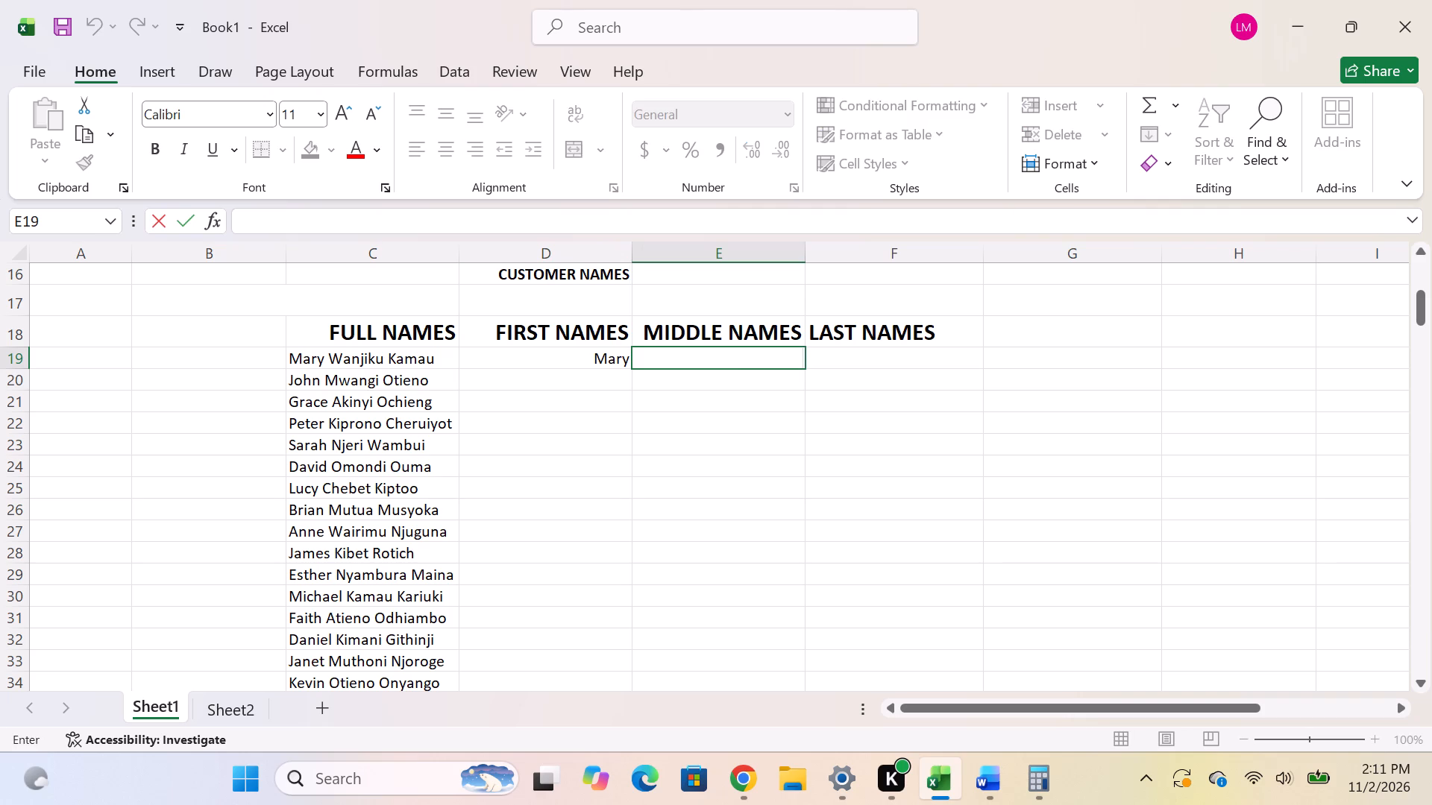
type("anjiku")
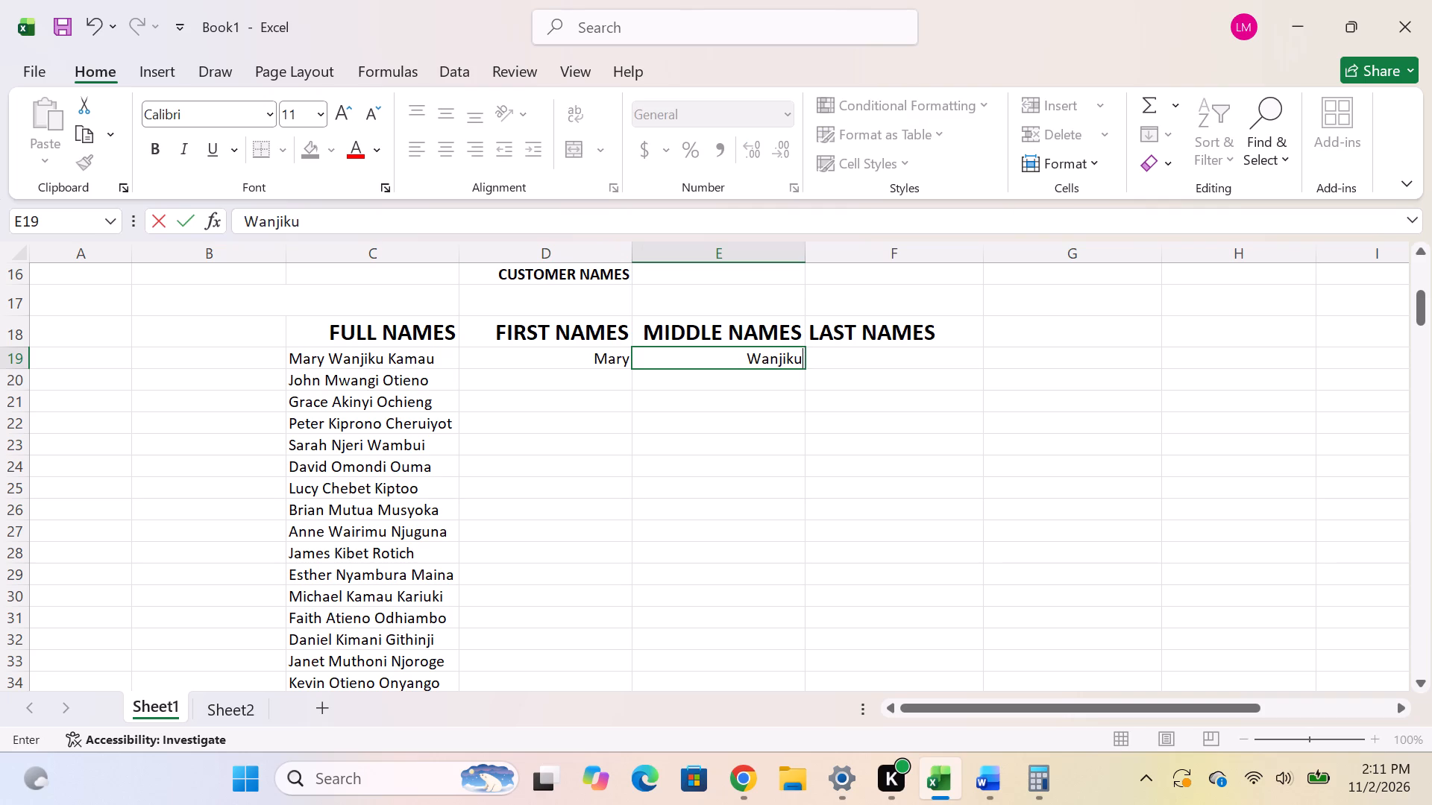
double_click(869, 356)
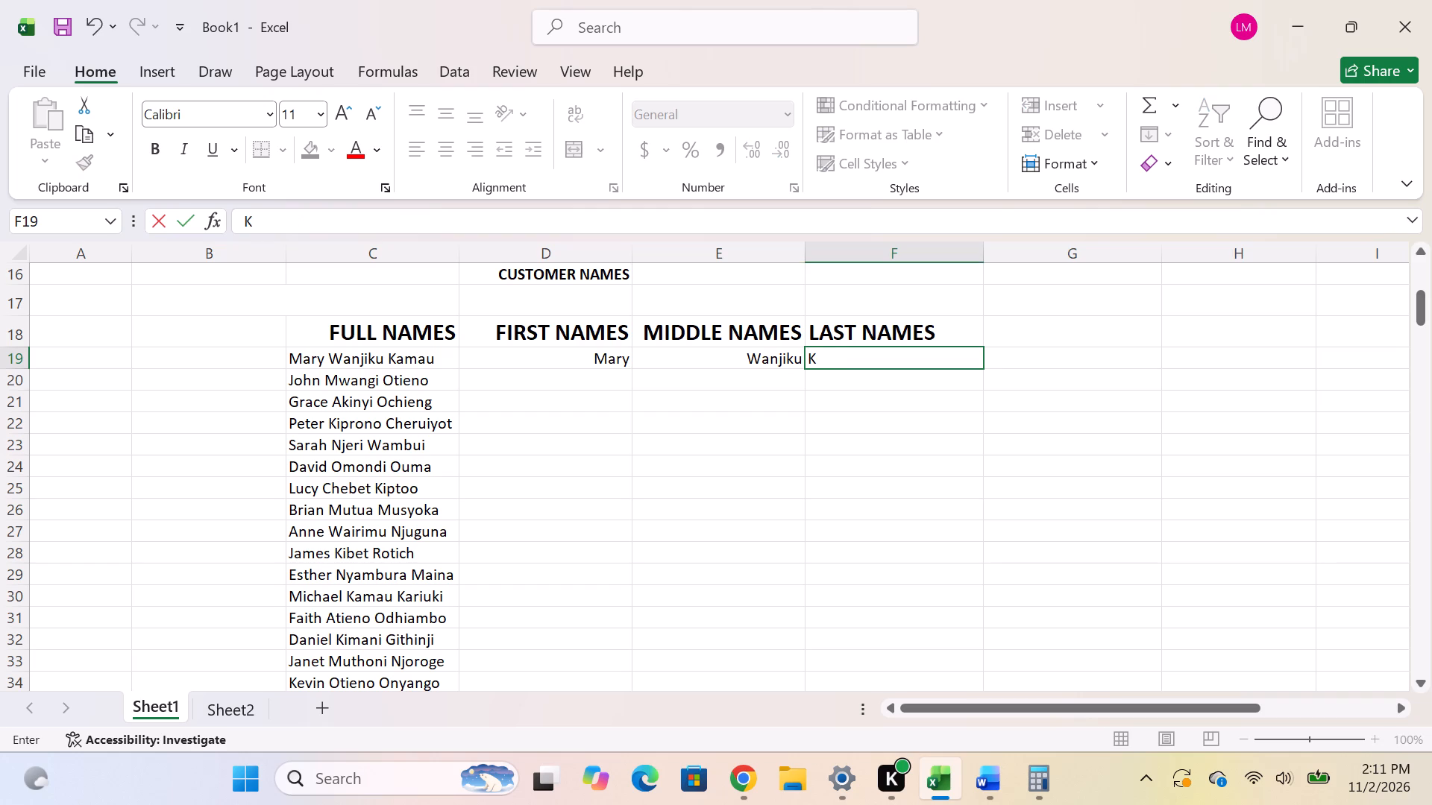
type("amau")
Try to Flash Fill the FIRST NAMES column from cell D20, following the example in D19.
double_click(619, 376)
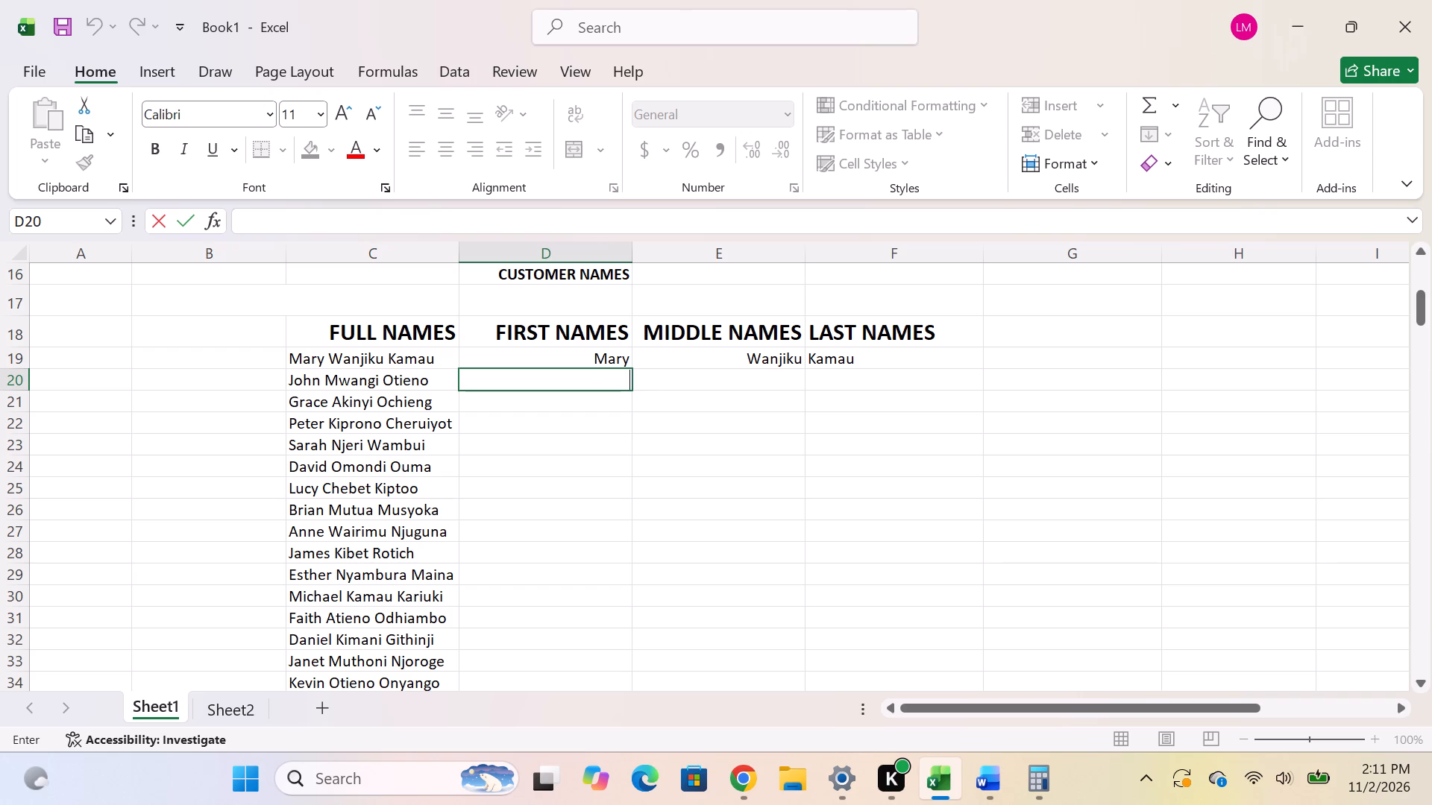
key("ctrl+e")
double_click(685, 416)
double_click(603, 374)
key("ctrl+e")
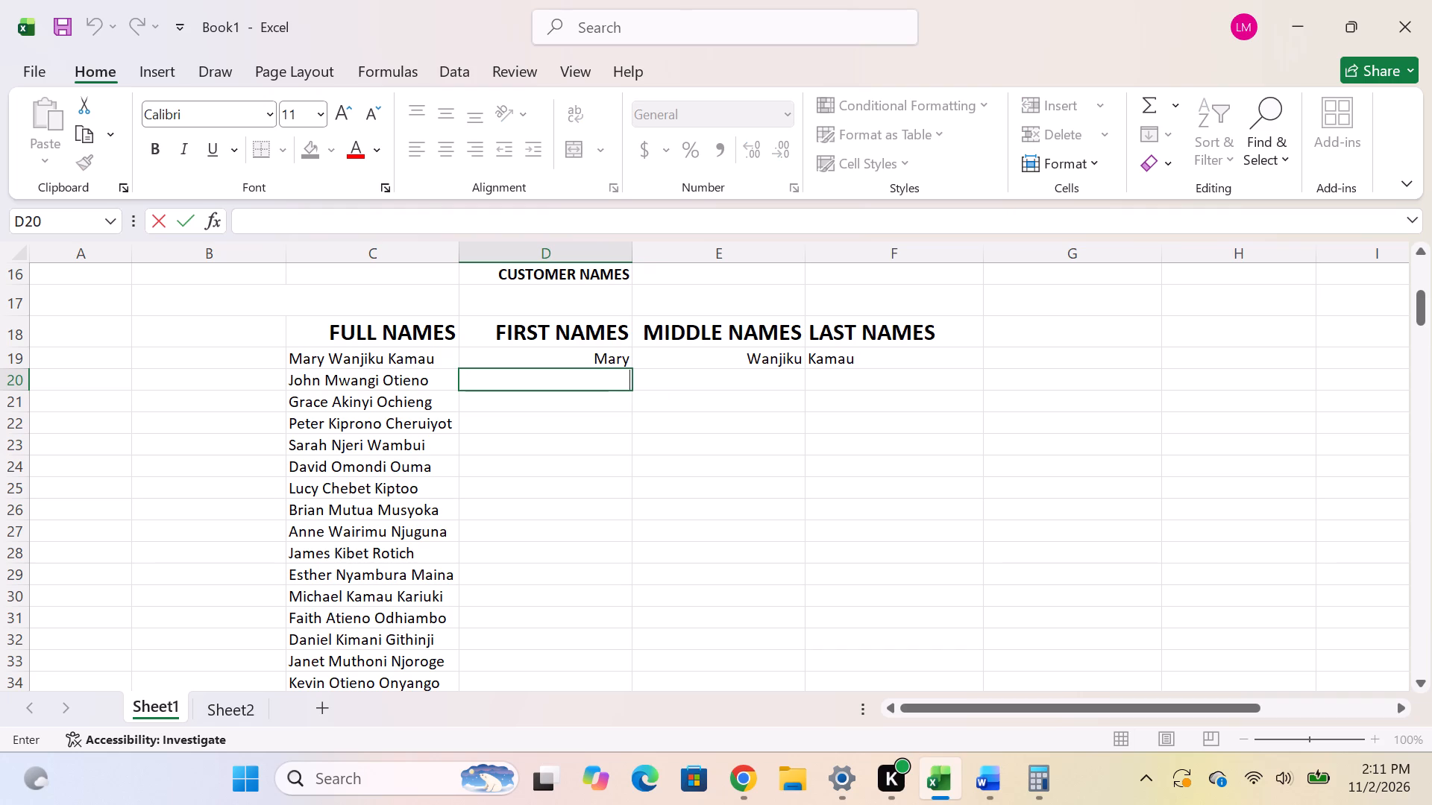
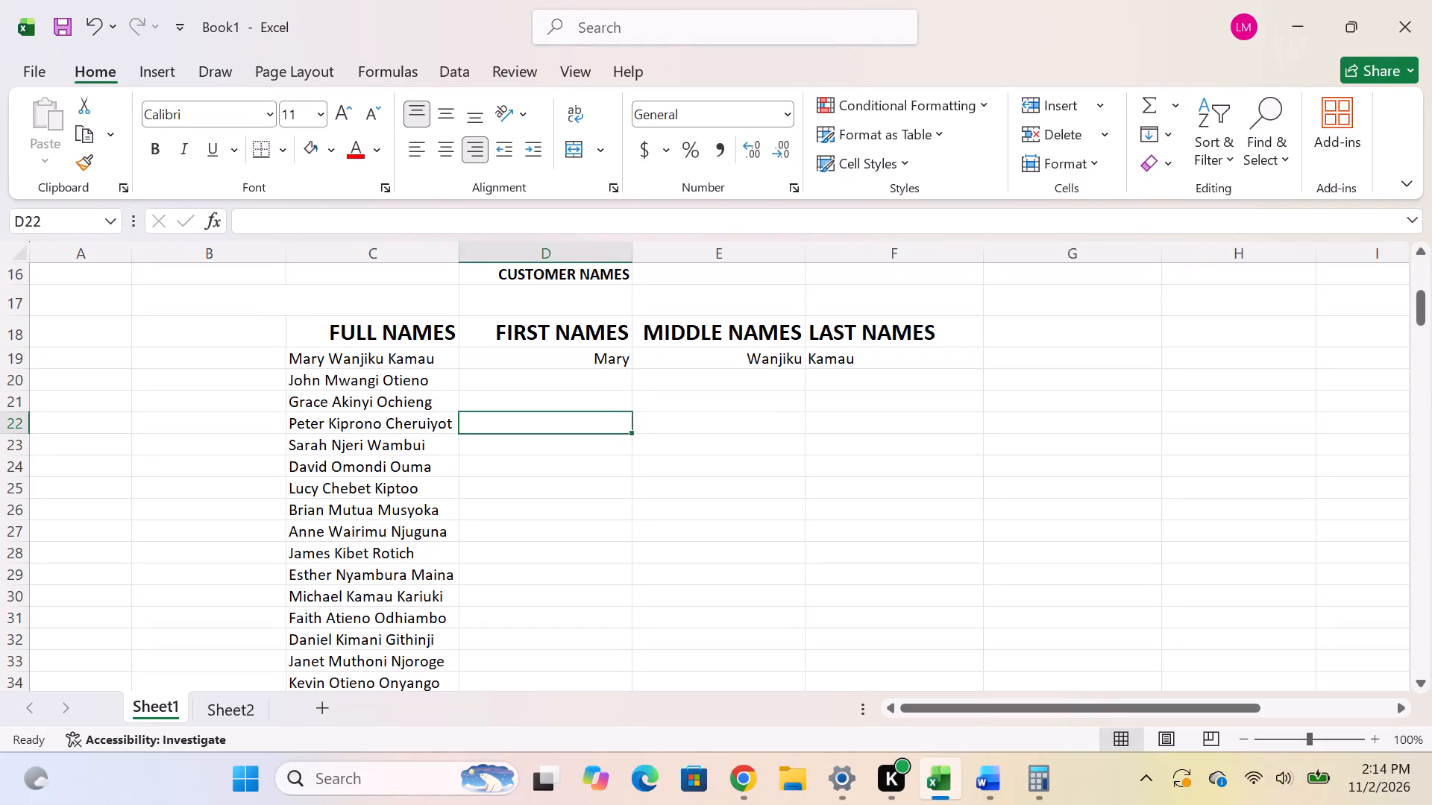
Open the empty FIRST NAMES cell D20 for editing, in the row of the second customer.
left_click(694, 397)
double_click(615, 377)
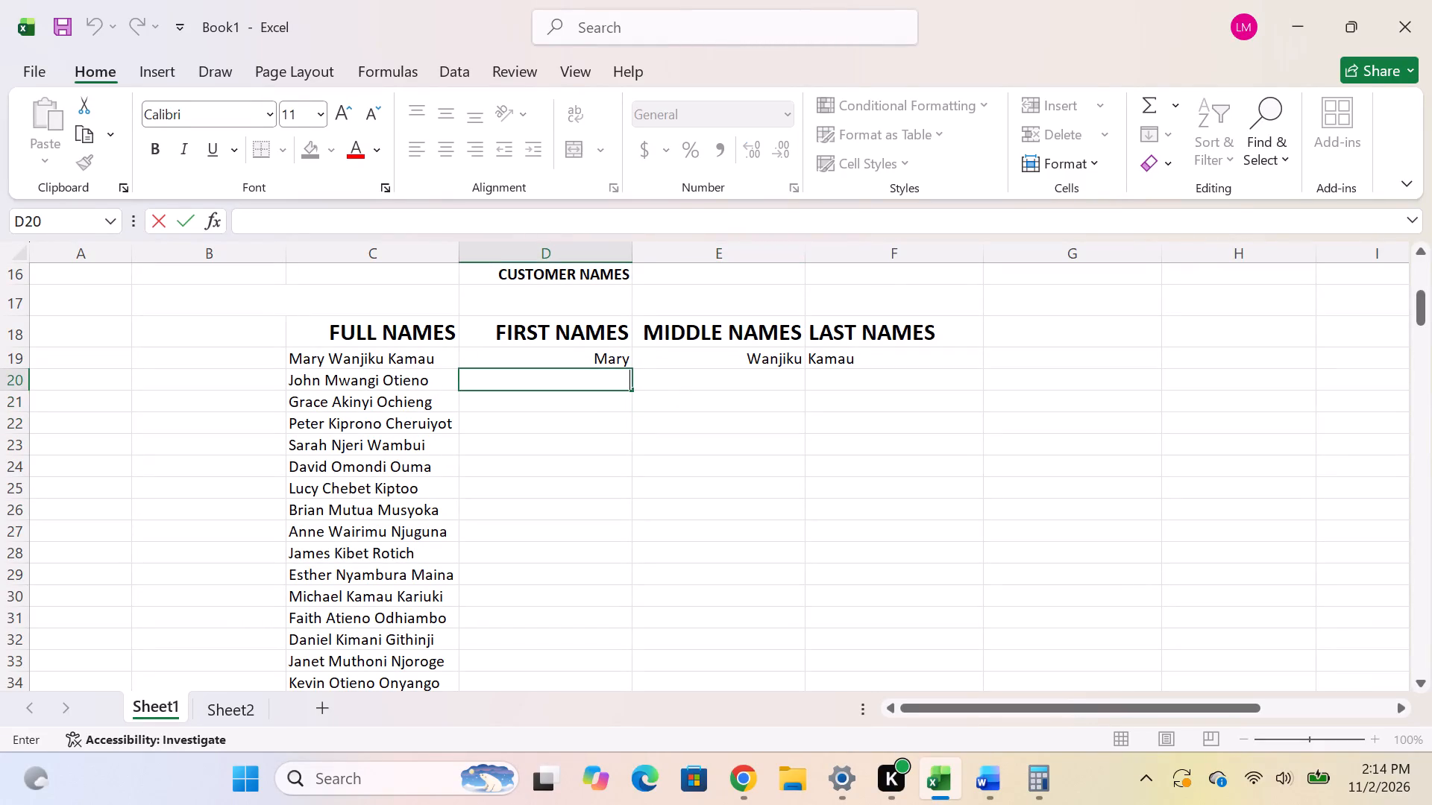
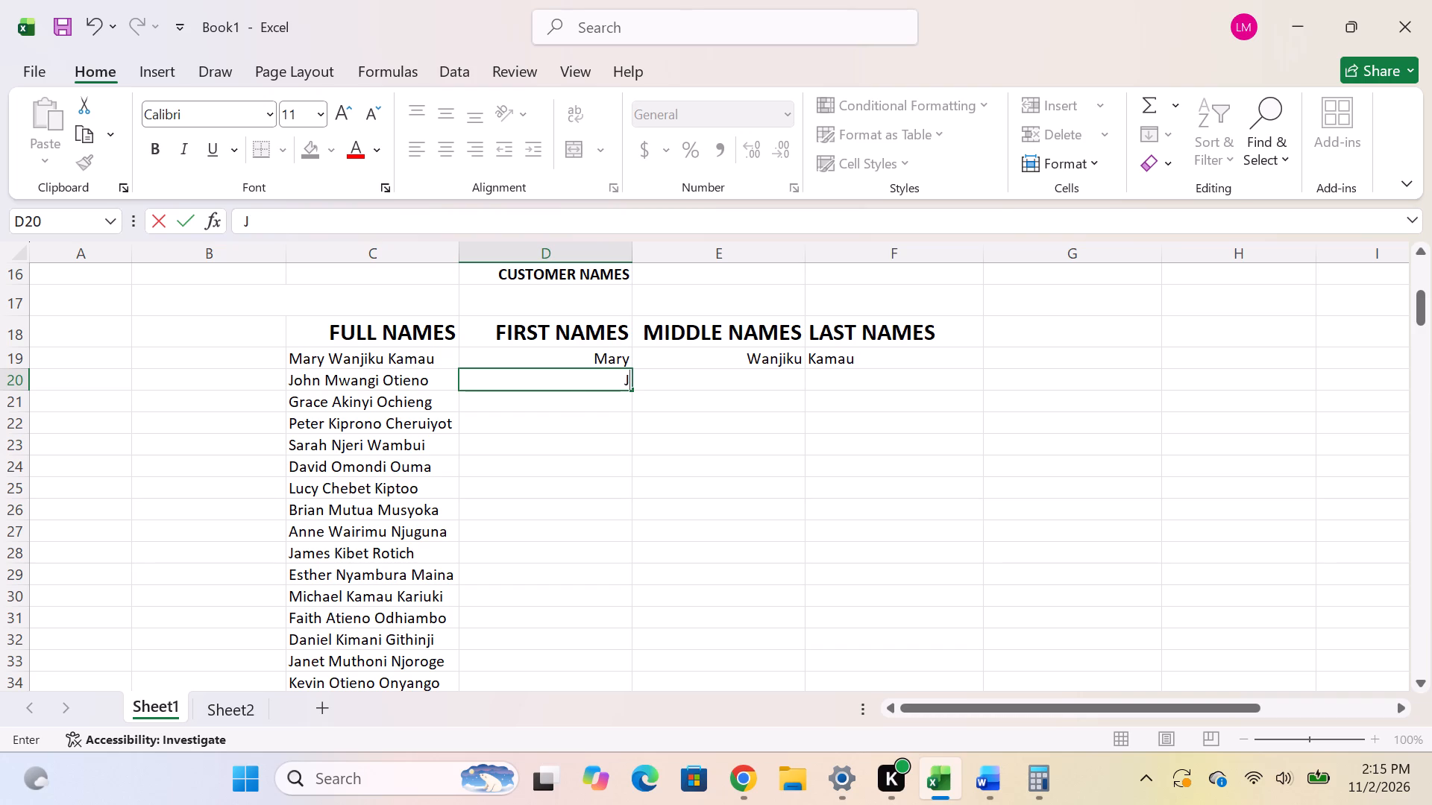
Fill D20:F20 with the second customer's first, middle and last names, split from the full name in C20.
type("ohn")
double_click(698, 381)
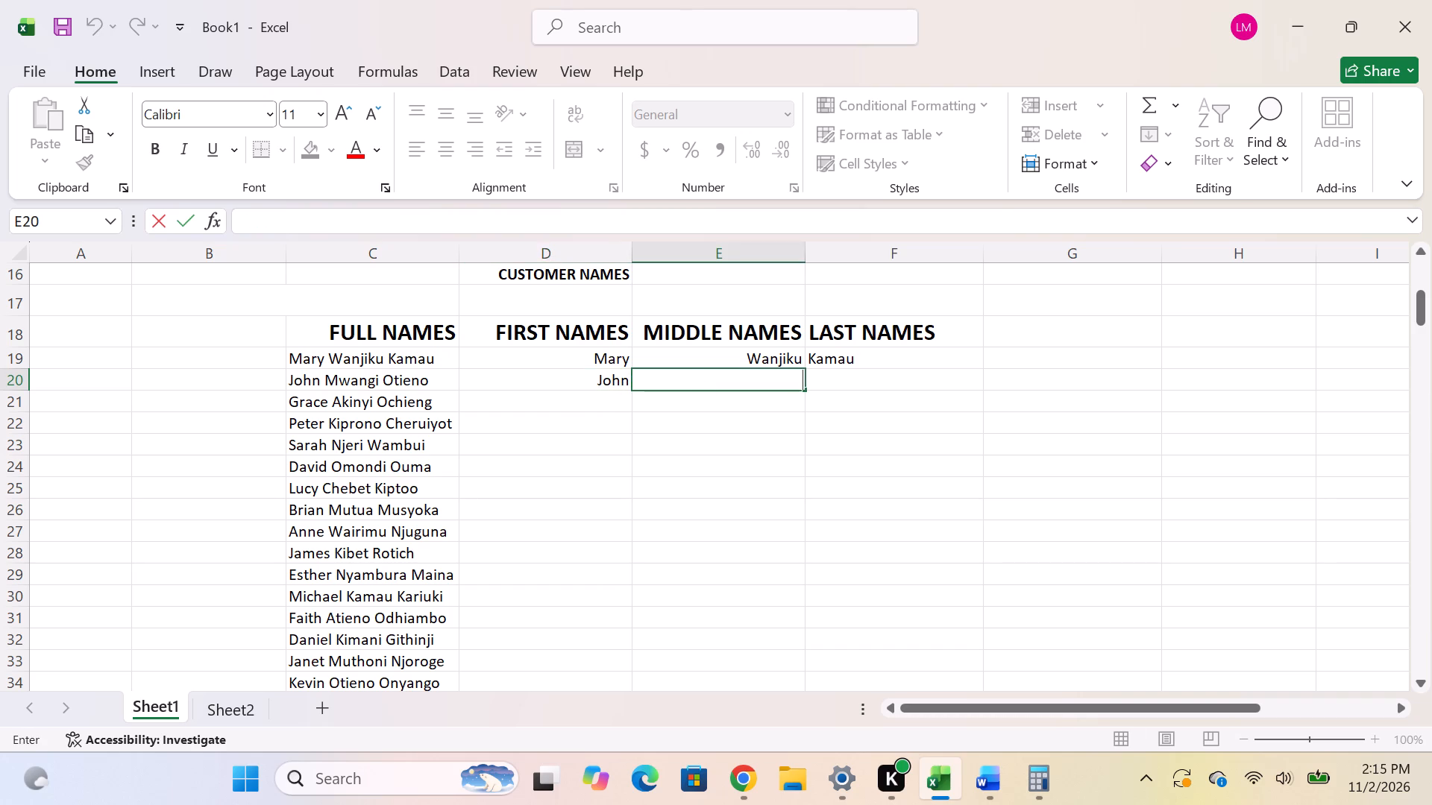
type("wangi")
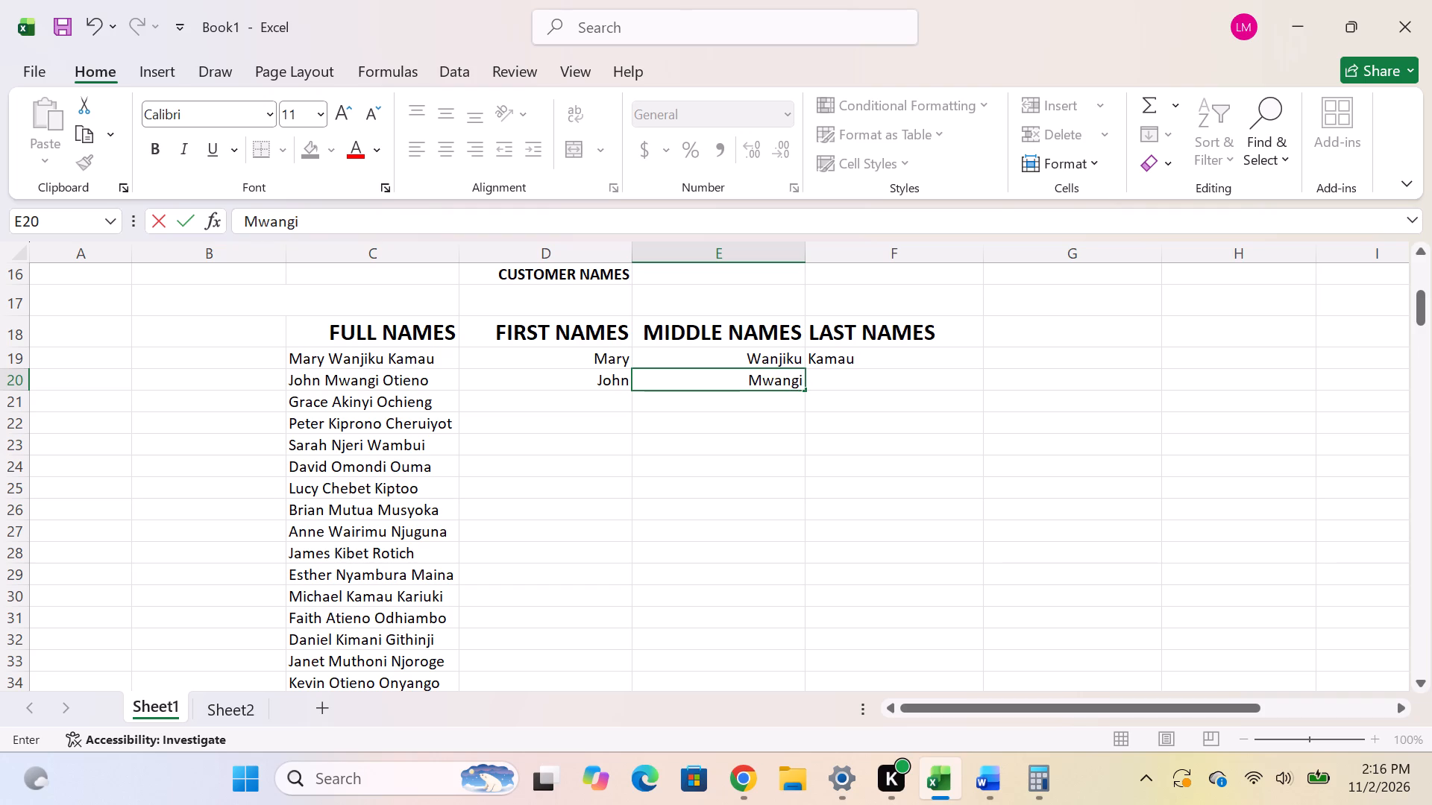
double_click(902, 388)
double_click(899, 383)
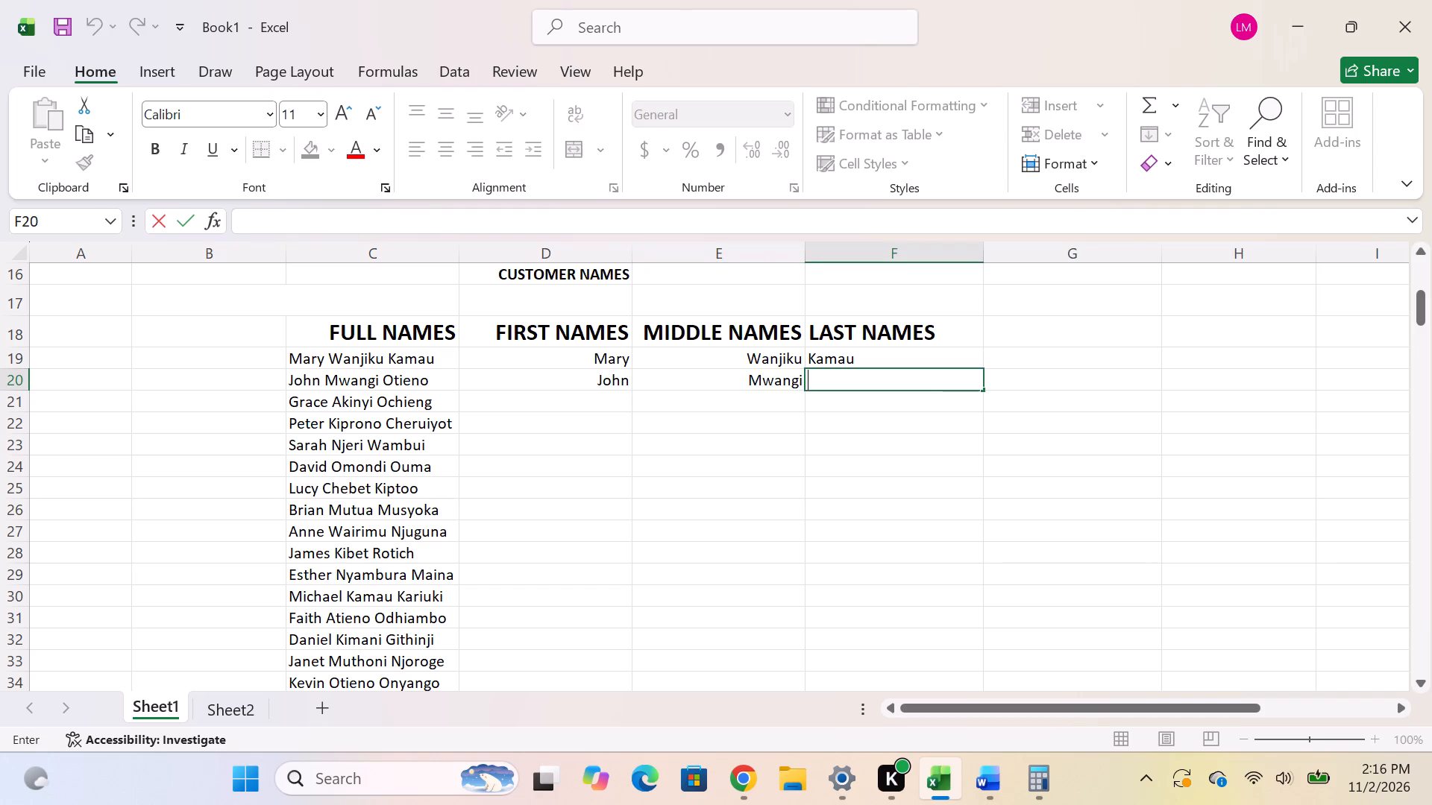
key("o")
key("BackSpace")
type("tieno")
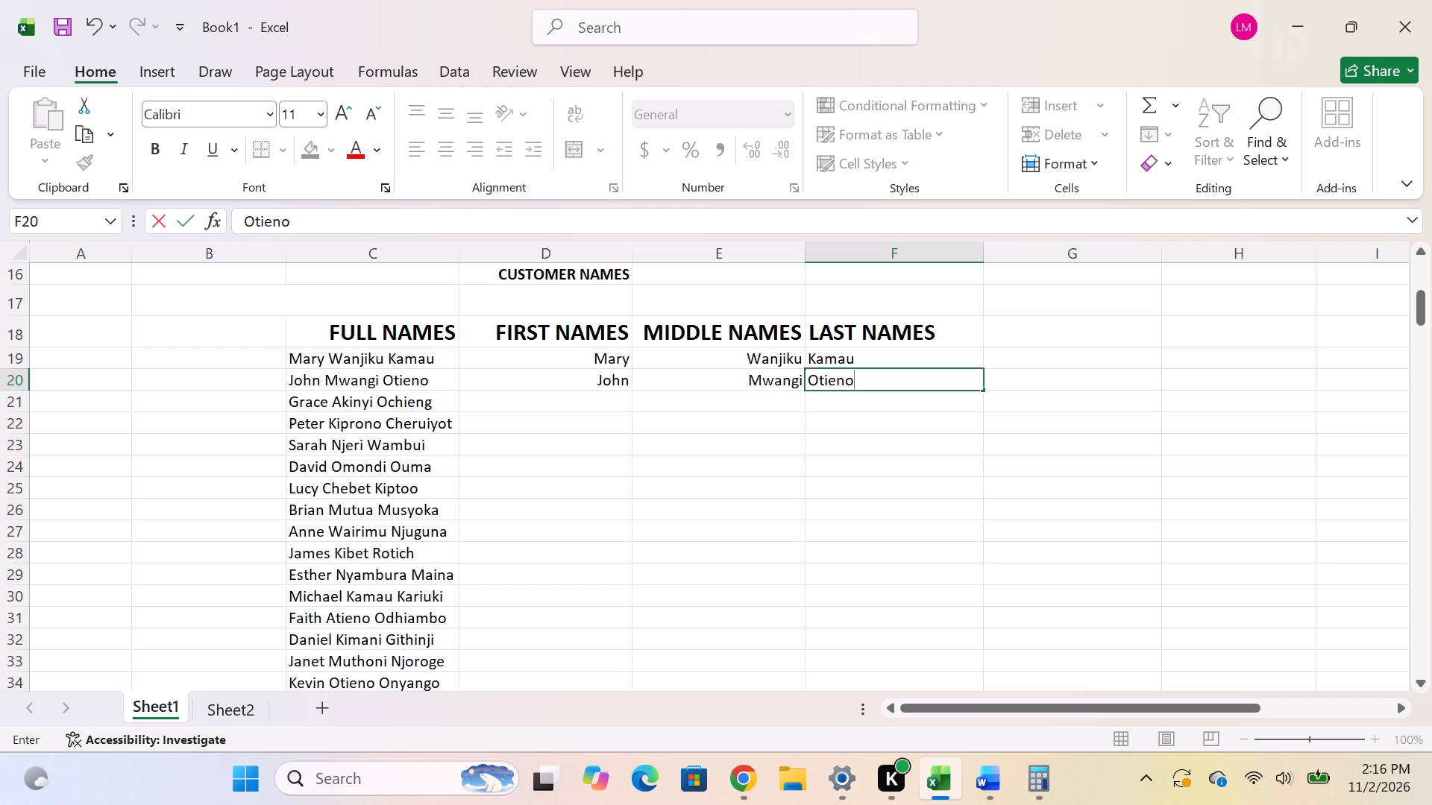
Fill D21:F21 with the third customer's first, middle and last names, split from the full name in C21.
double_click(587, 402)
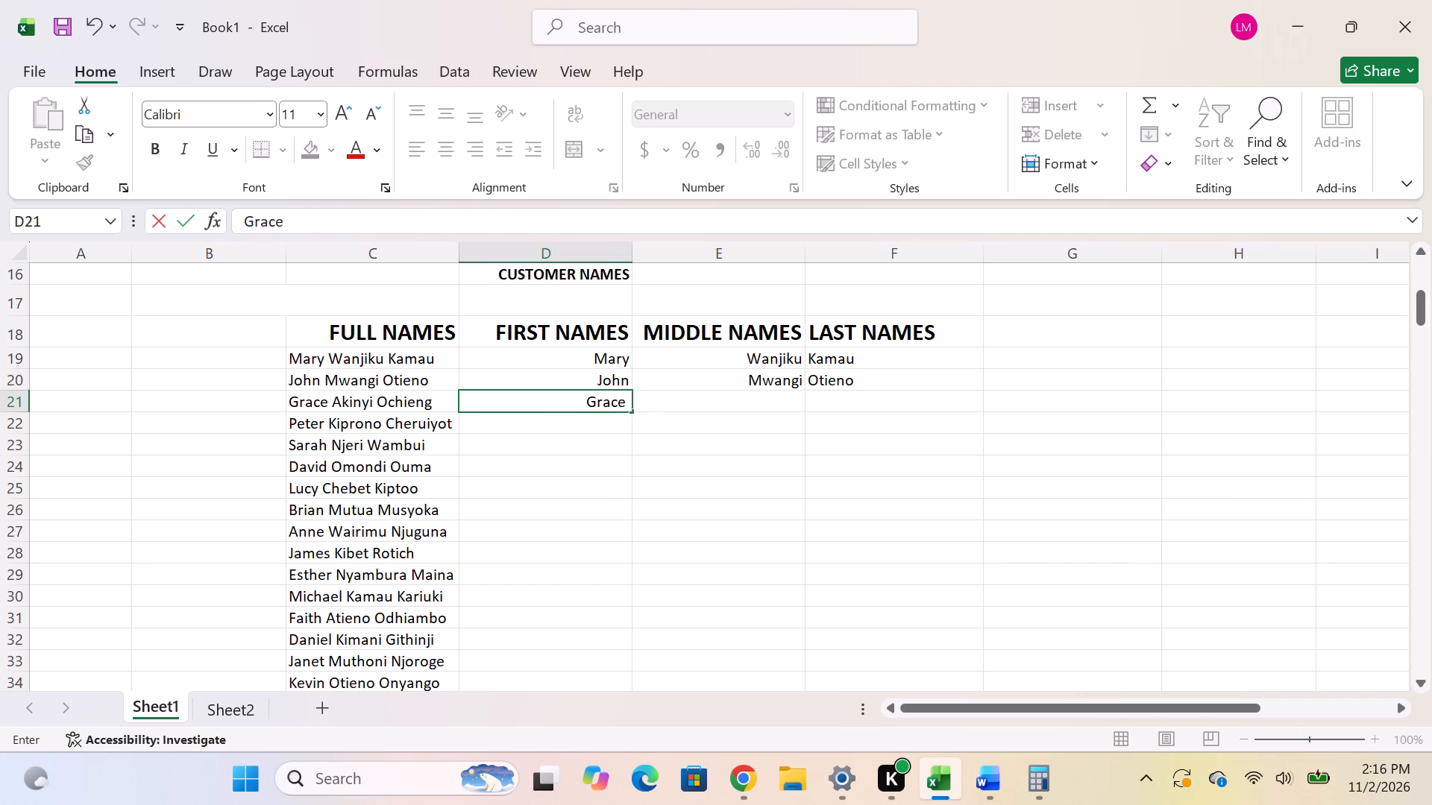
double_click(718, 402)
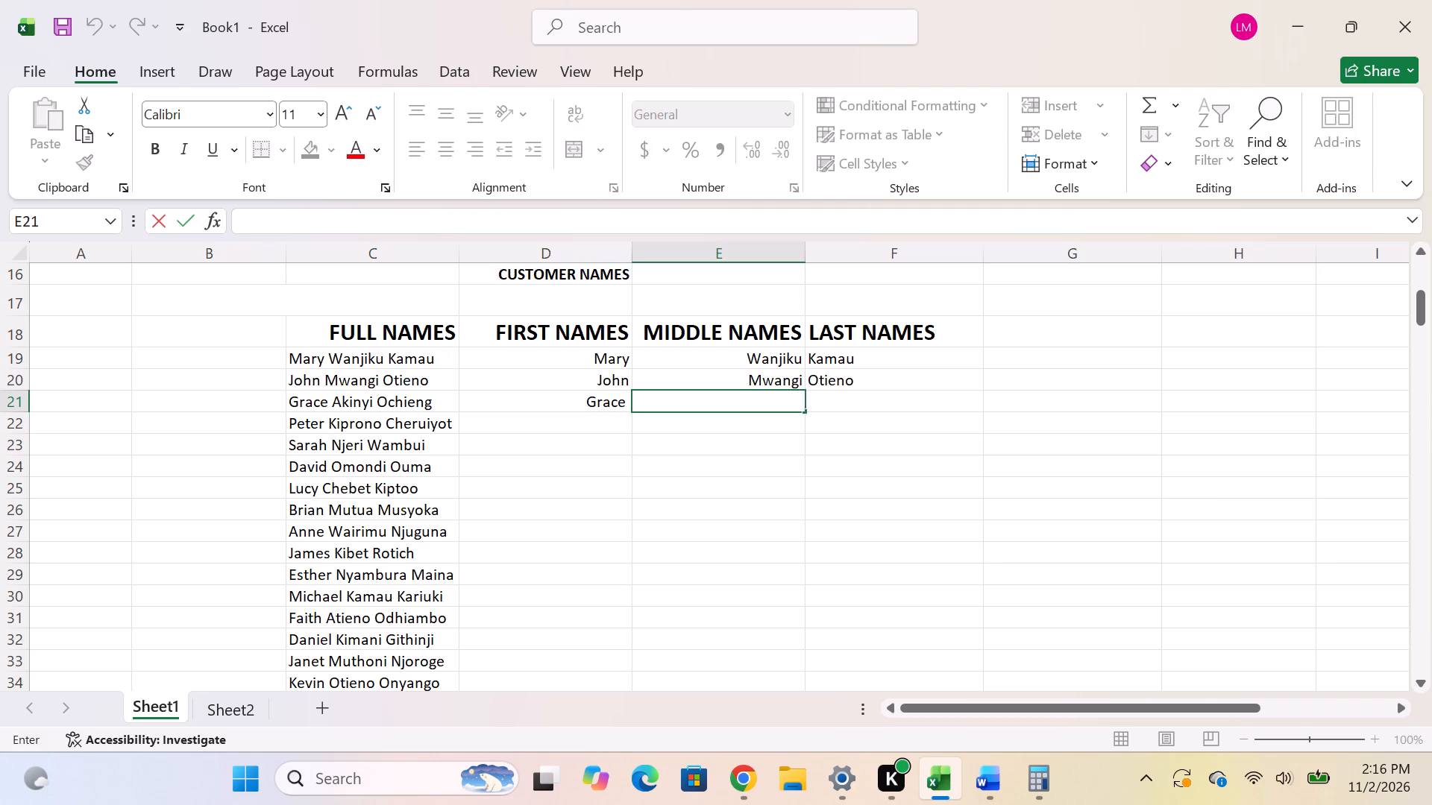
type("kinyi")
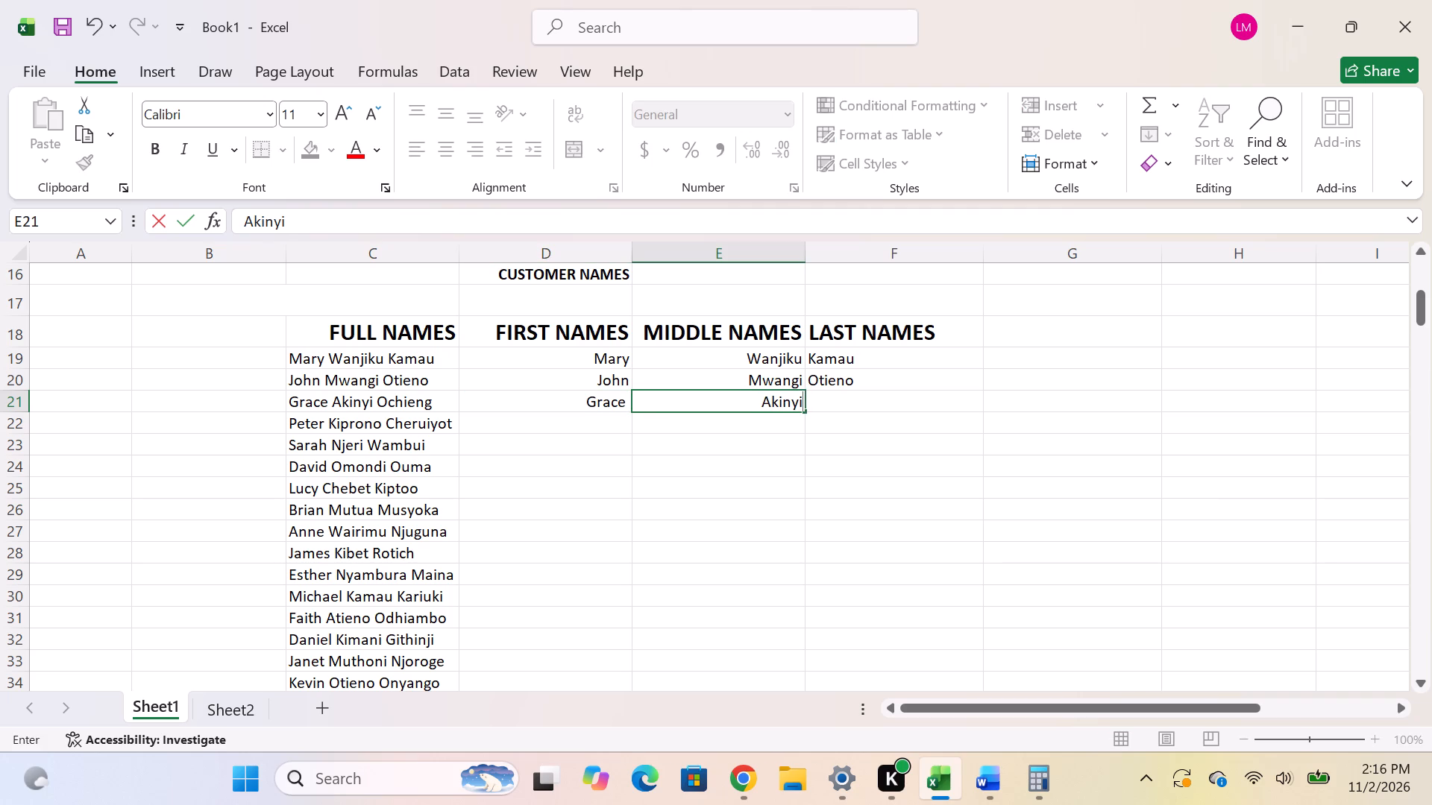
double_click(885, 409)
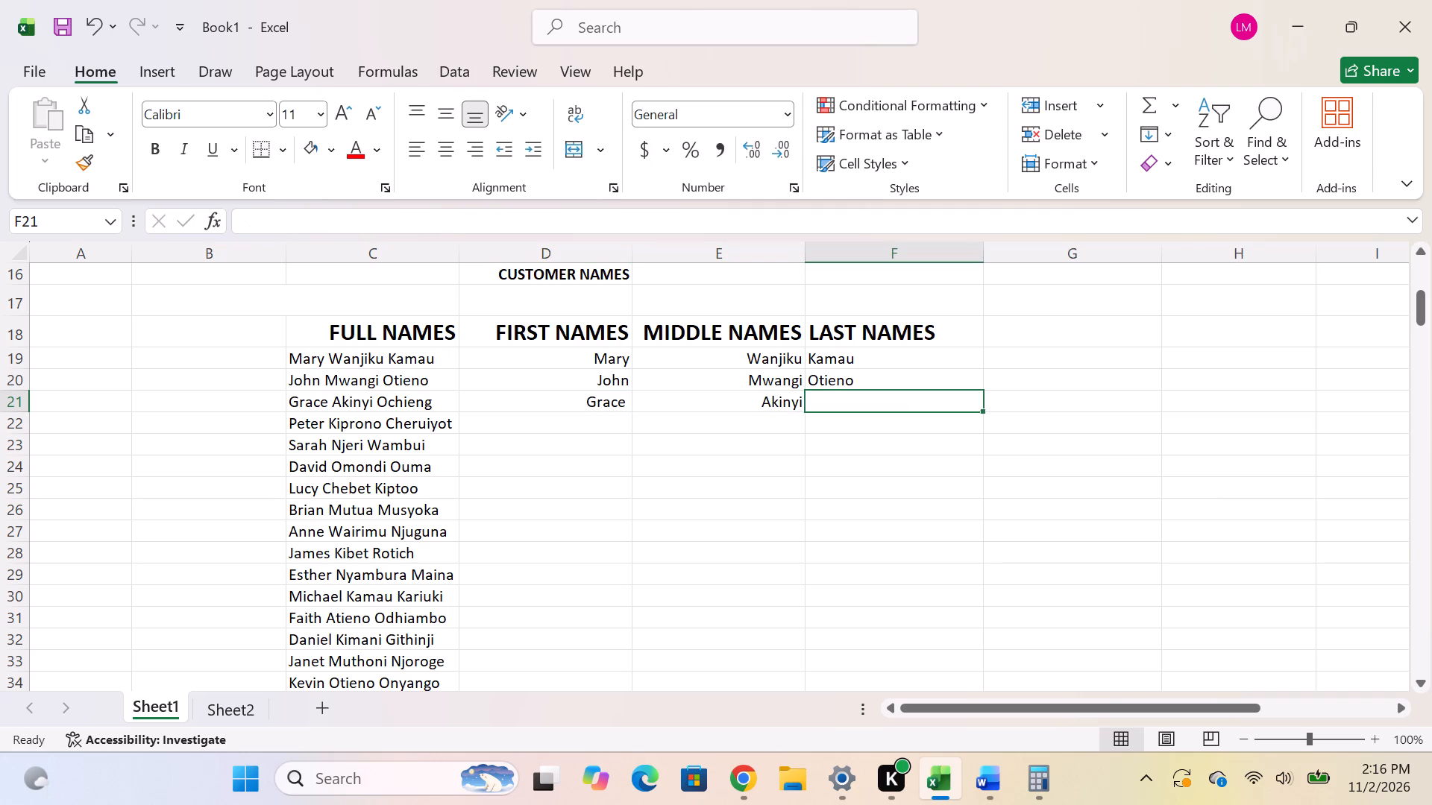
double_click(879, 401)
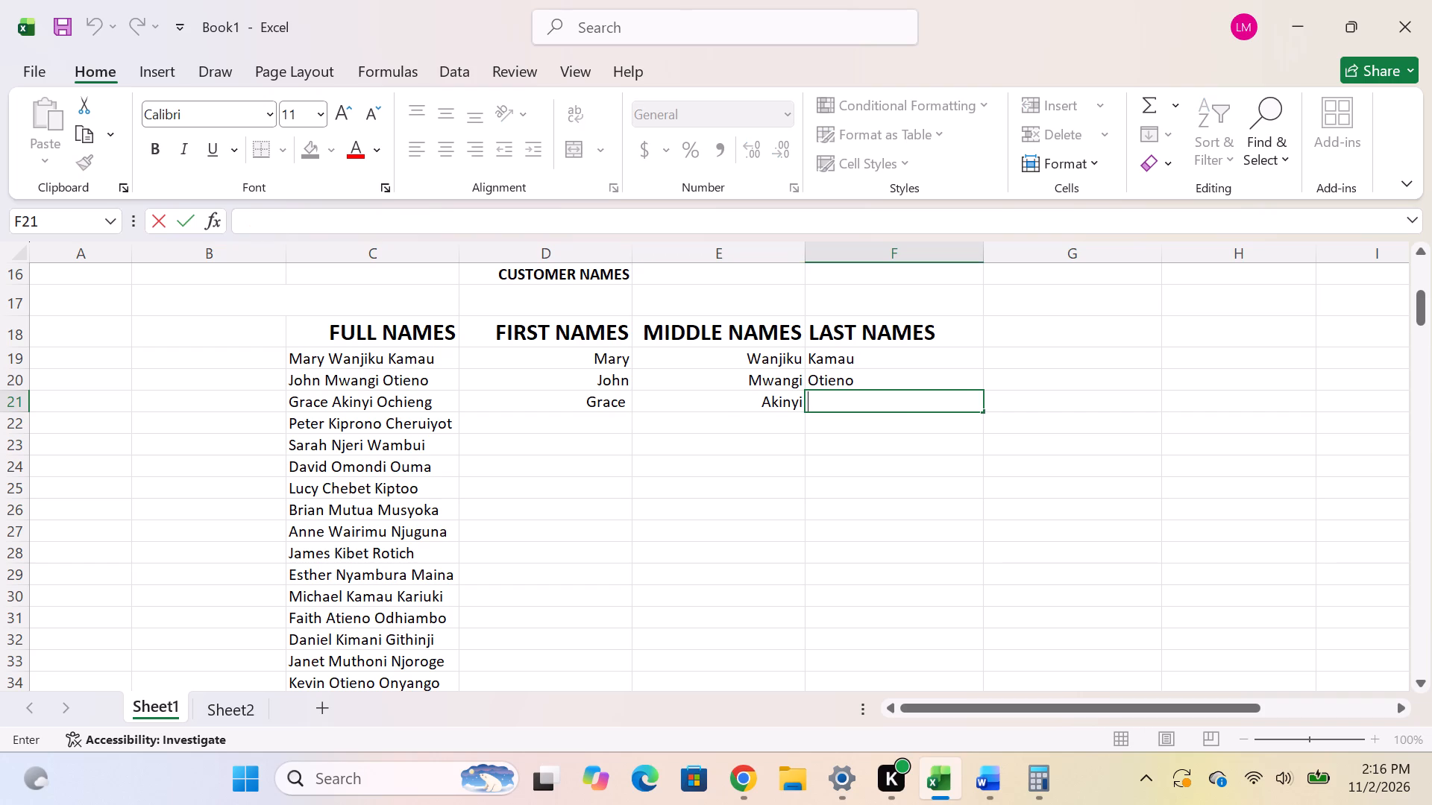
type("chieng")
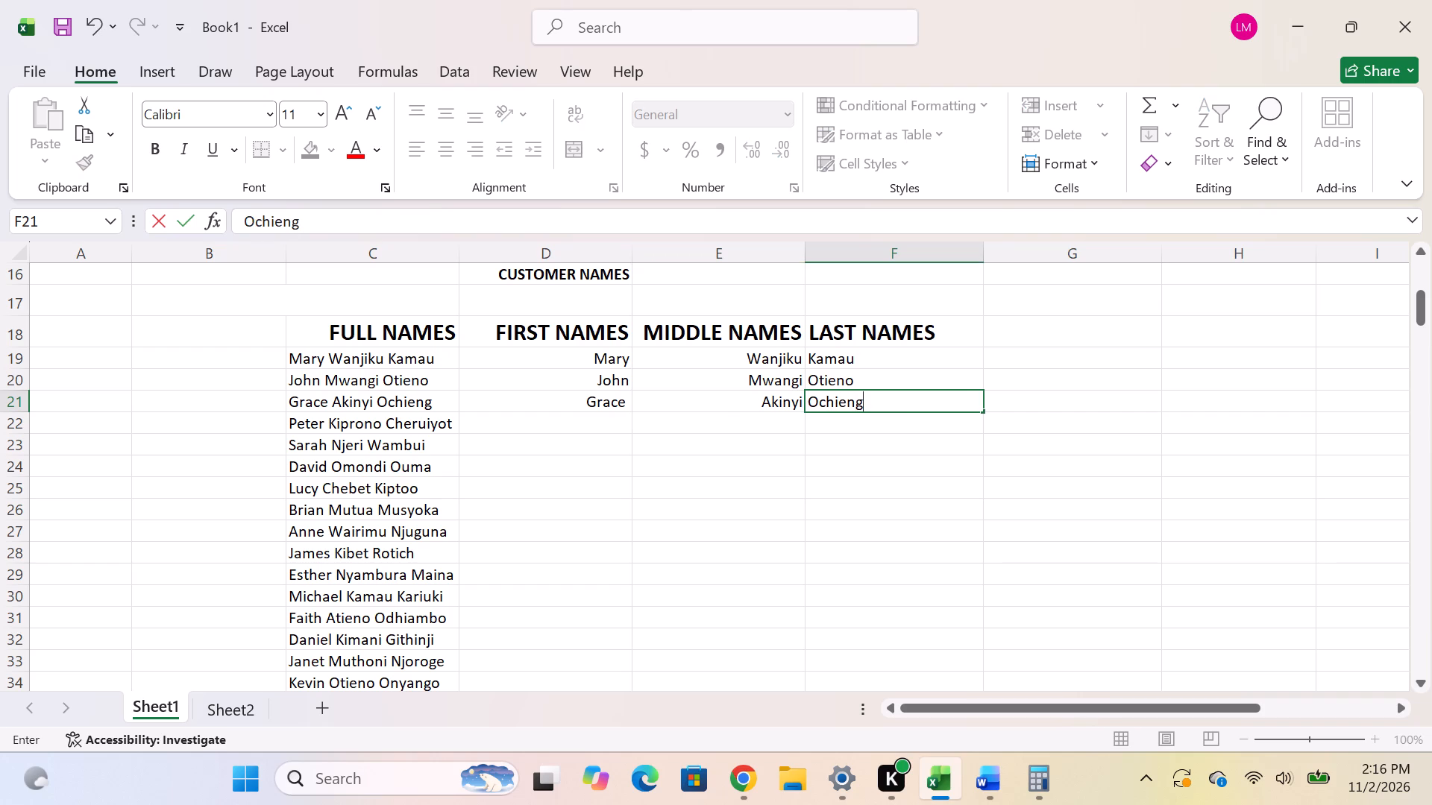
Fill D22:F22 with the fourth customer's first, middle and last names, split from the full name in C22.
double_click(588, 417)
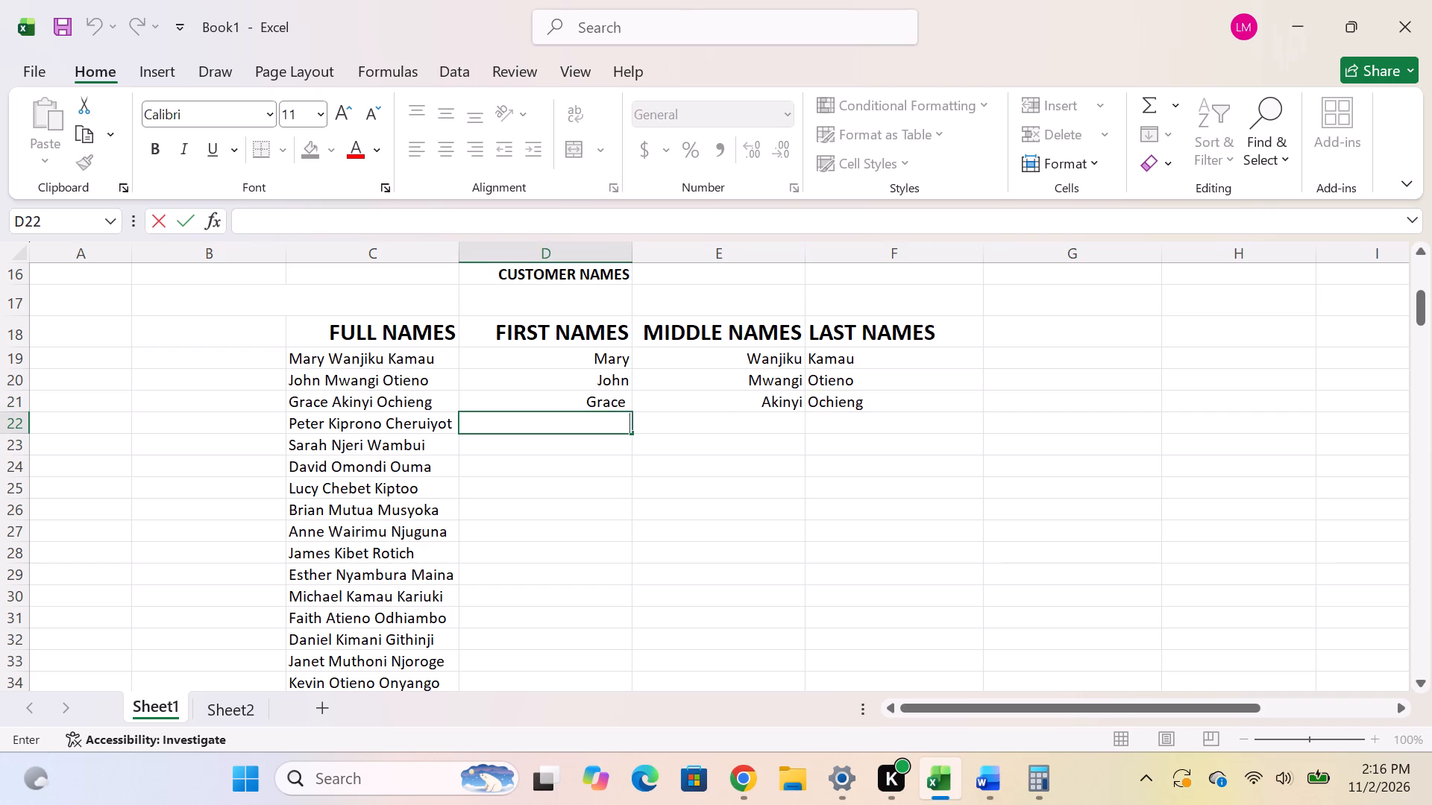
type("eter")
double_click(688, 424)
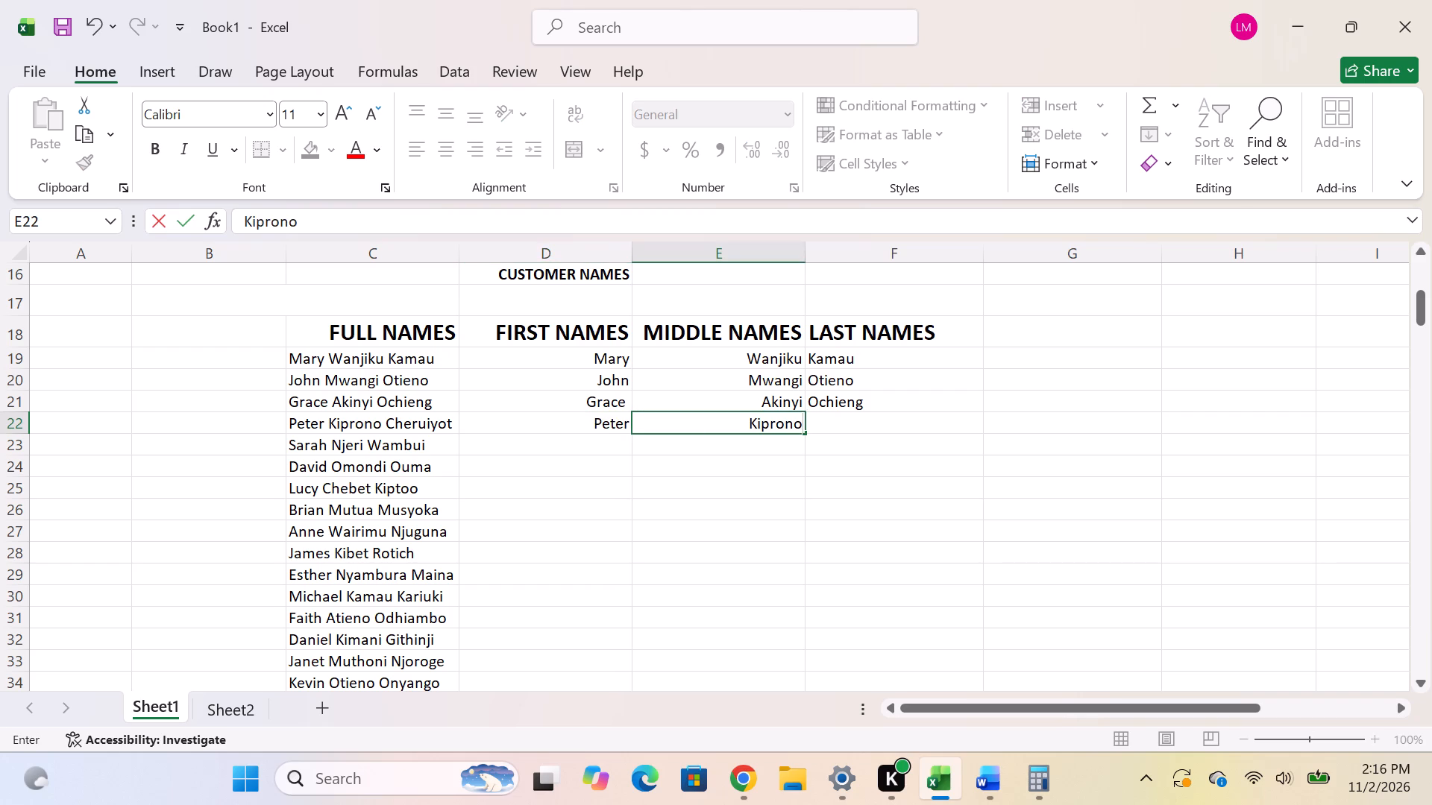
double_click(861, 425)
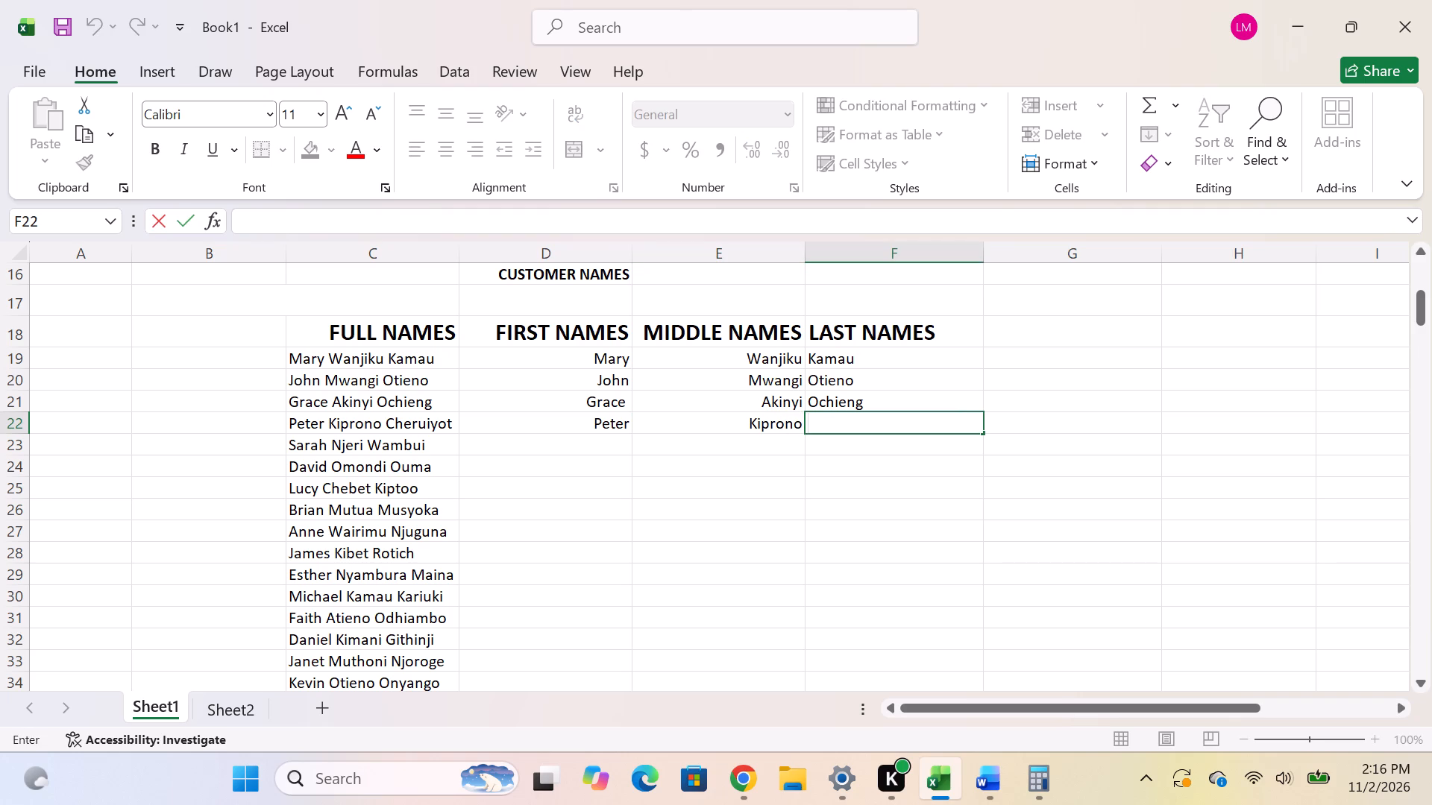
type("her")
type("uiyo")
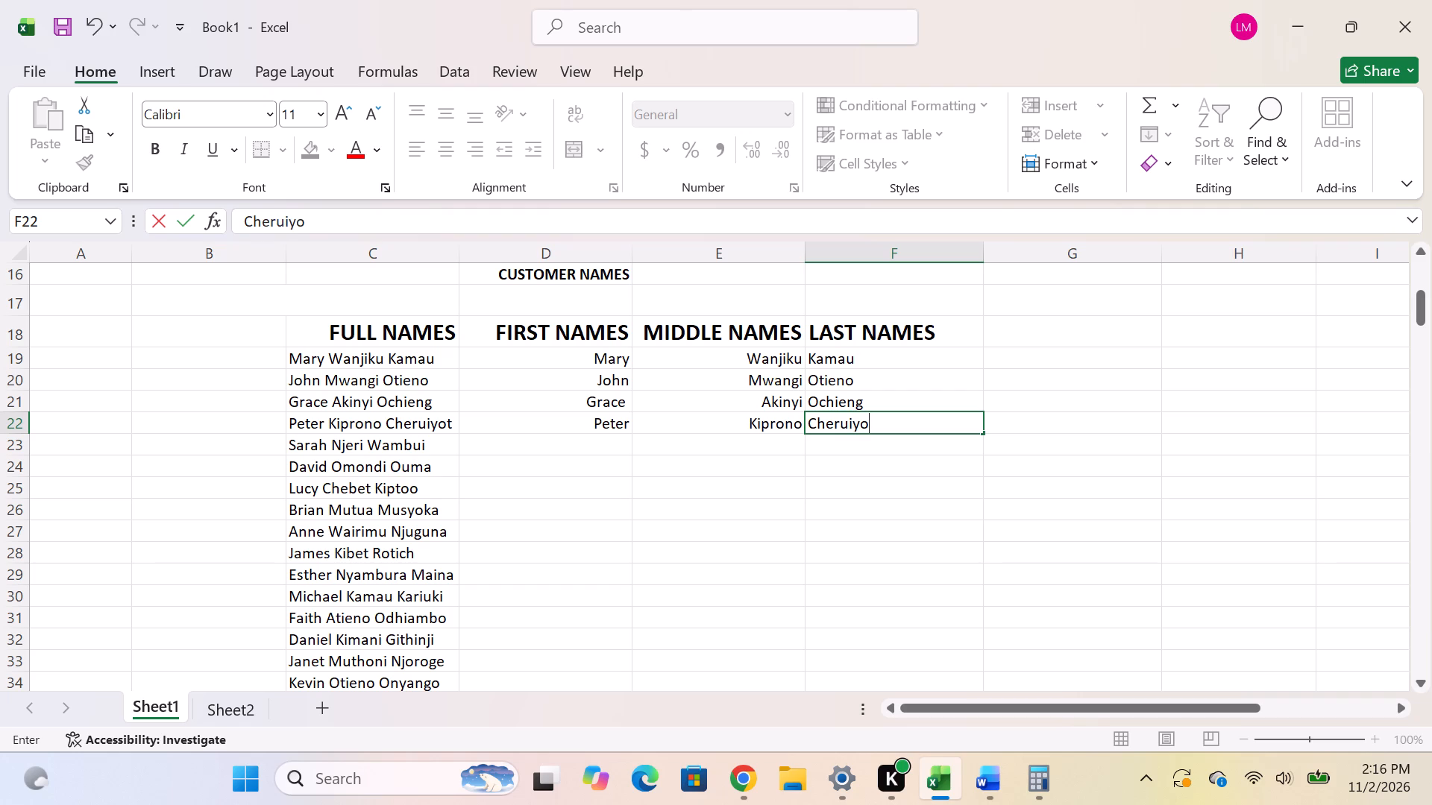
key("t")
Open the empty FIRST NAMES cell D23 for editing, in the row of the fifth customer.
double_click(597, 441)
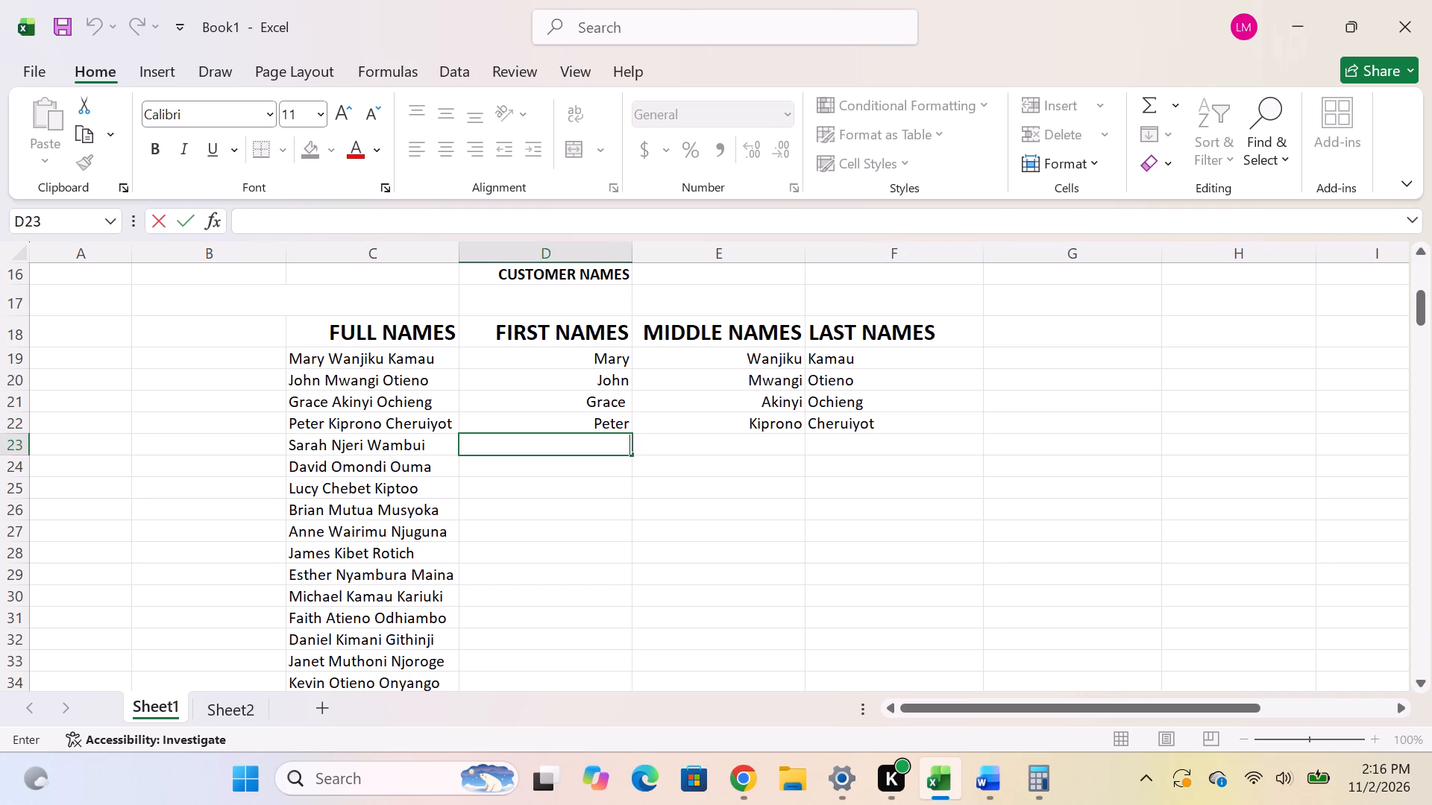
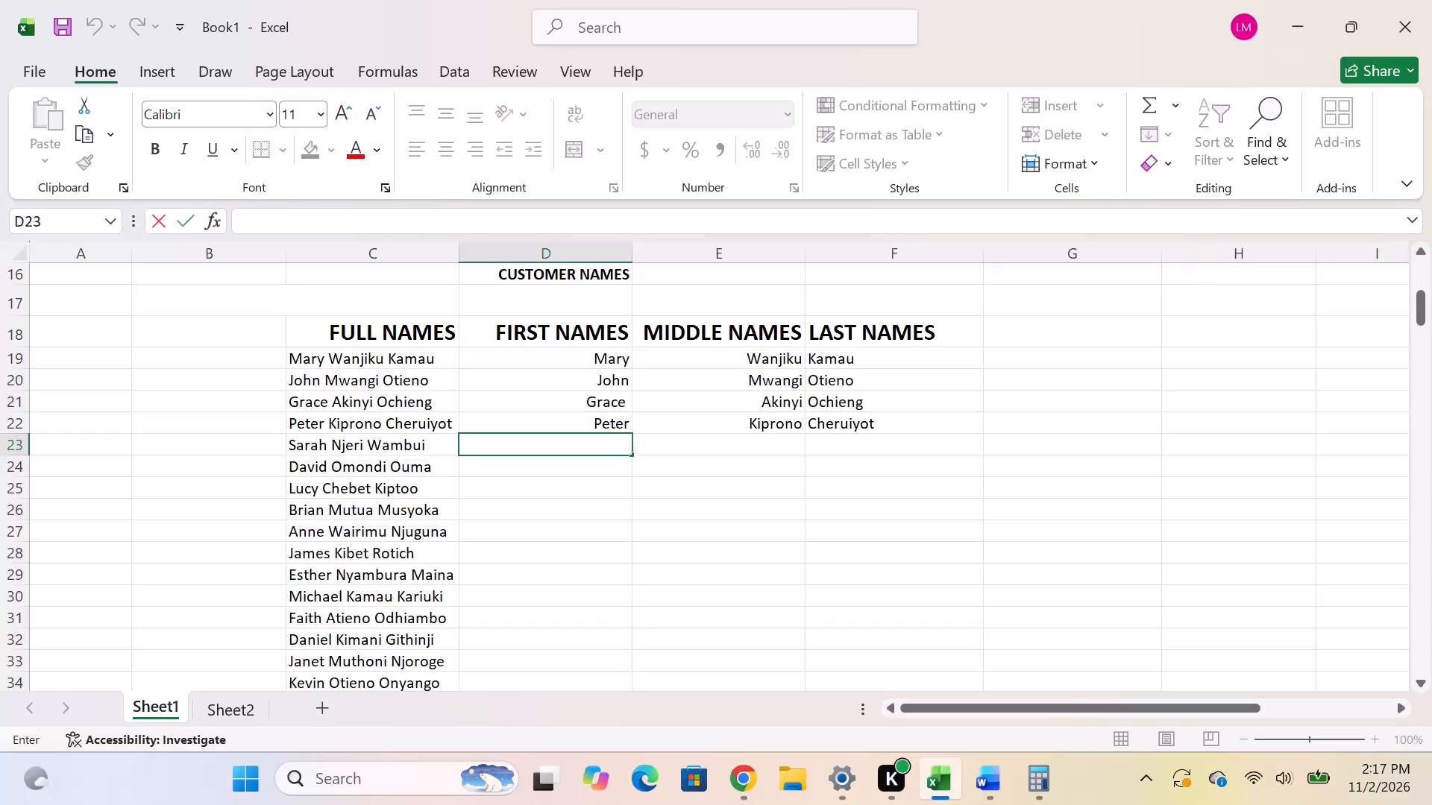
Fill D23:F23 with the fifth customer's first, middle and last names, split from the full name in C23.
left_click(607, 446)
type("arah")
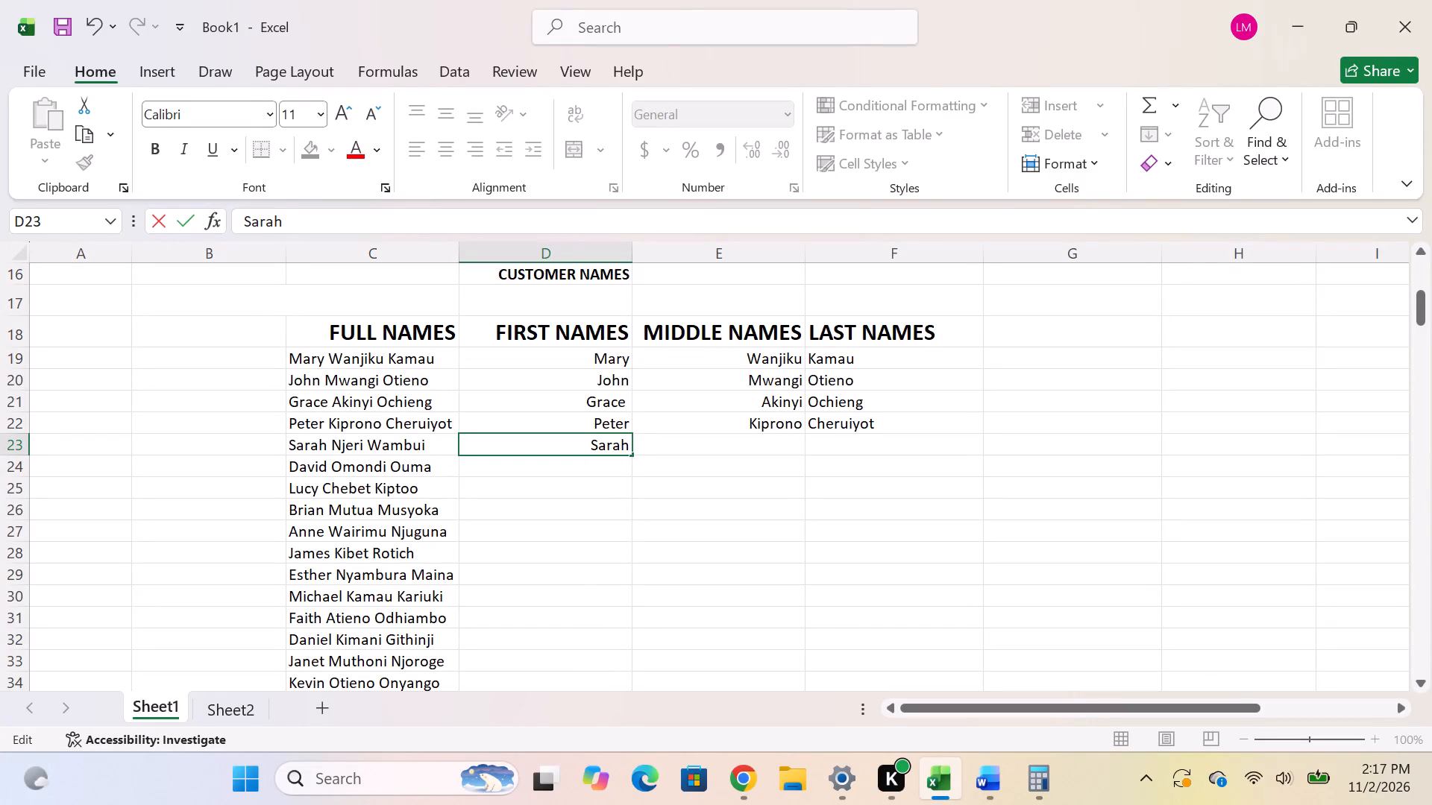
double_click(703, 443)
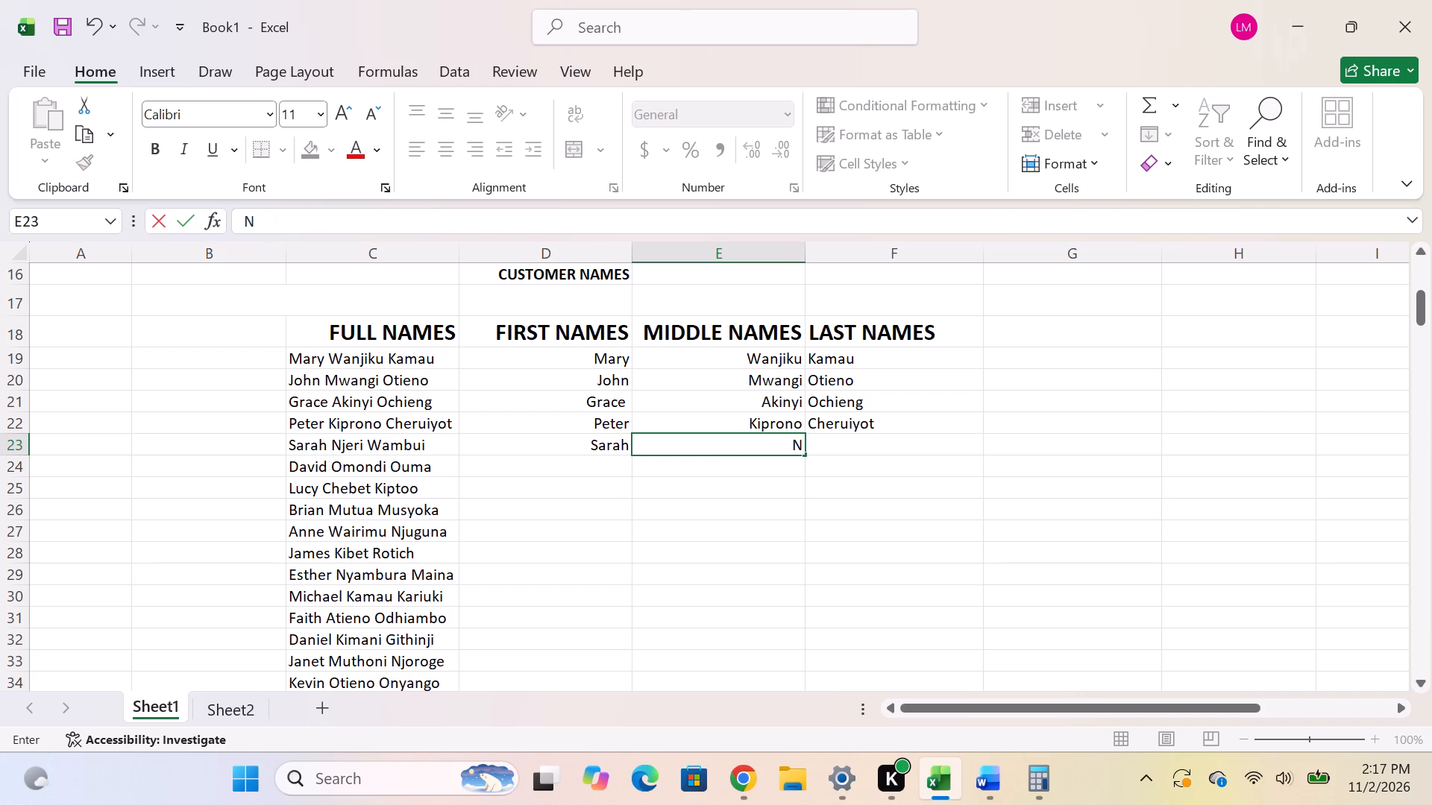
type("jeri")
double_click(835, 449)
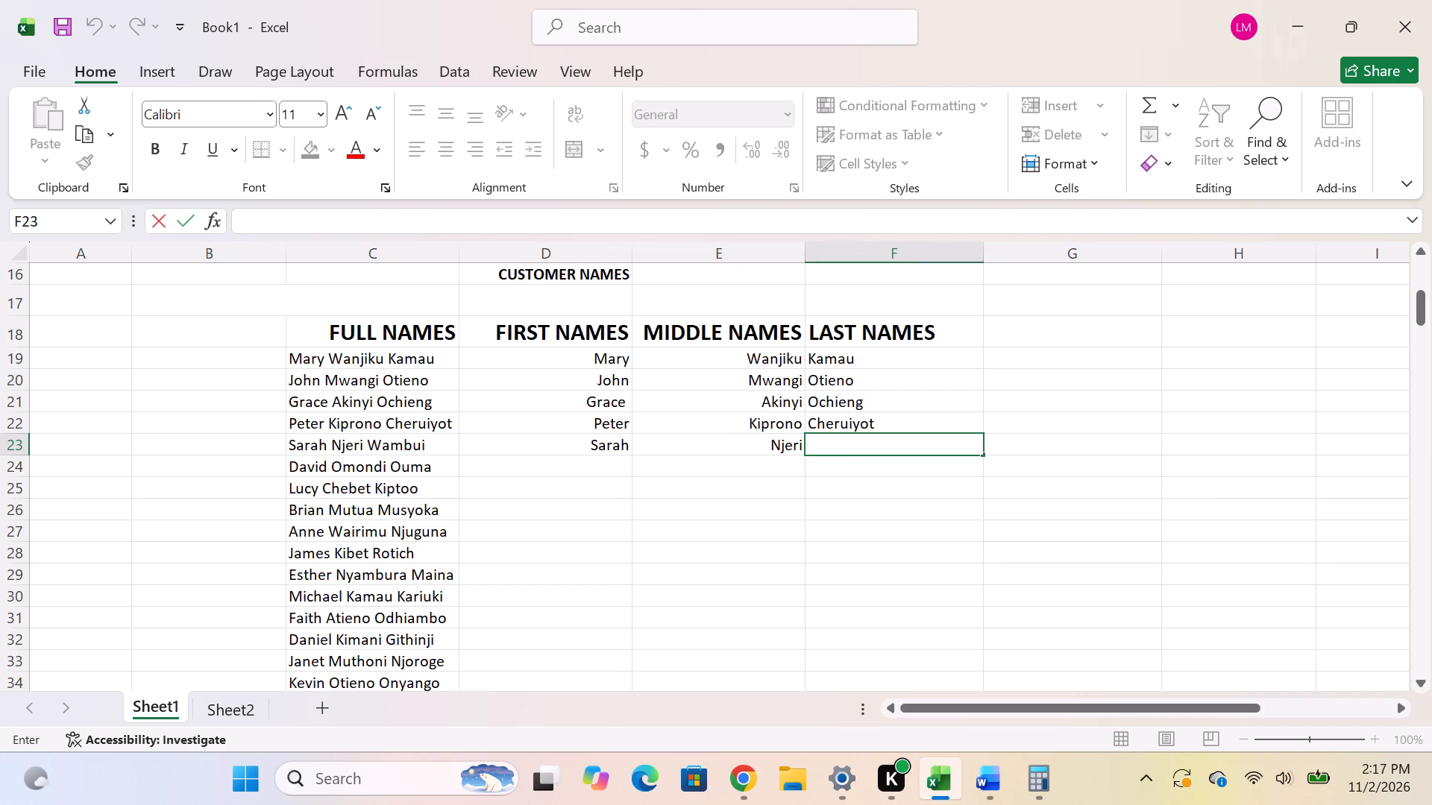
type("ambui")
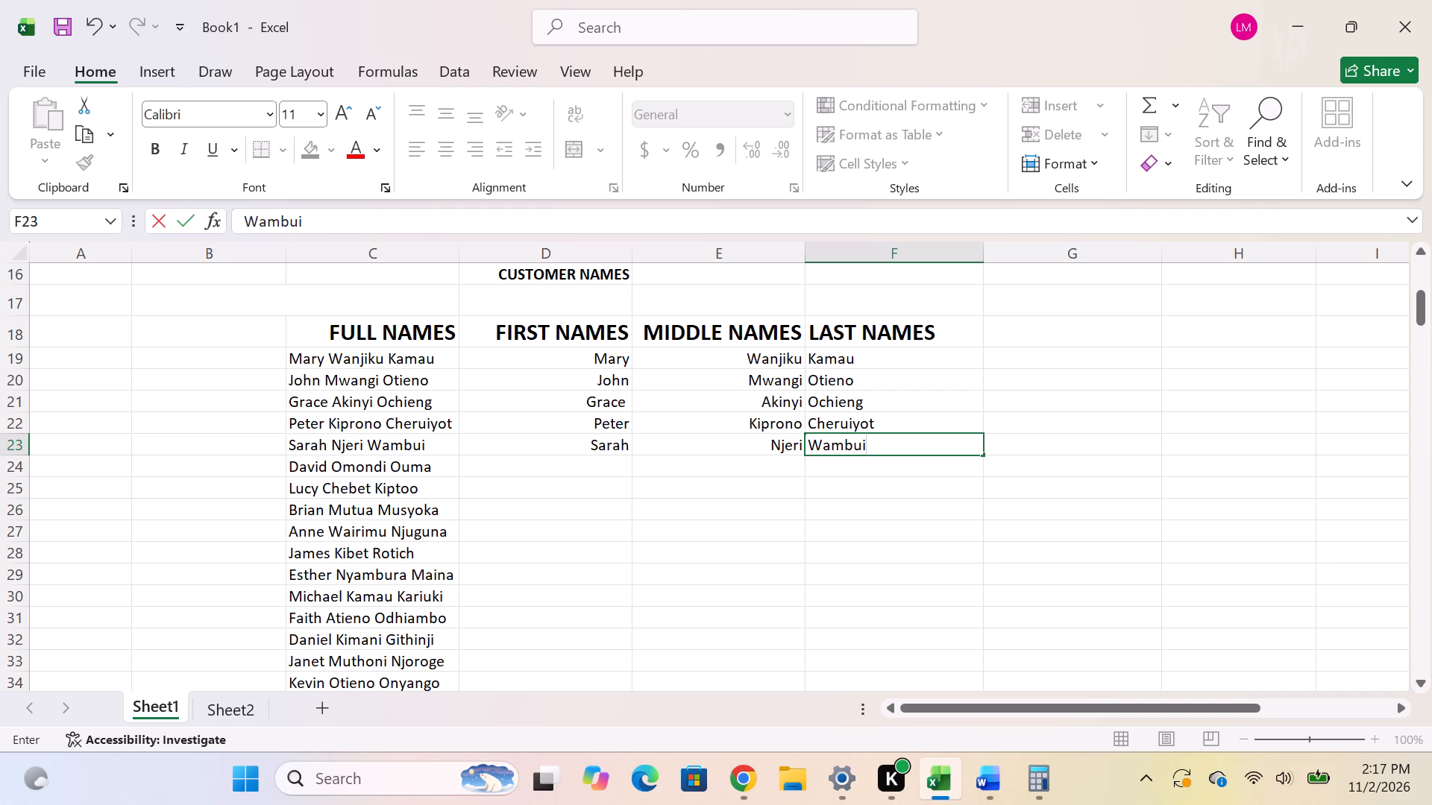
Fill D24:F24 with the sixth customer's first, middle and last names, split from the full name in C24.
left_click(591, 467)
left_click(591, 466)
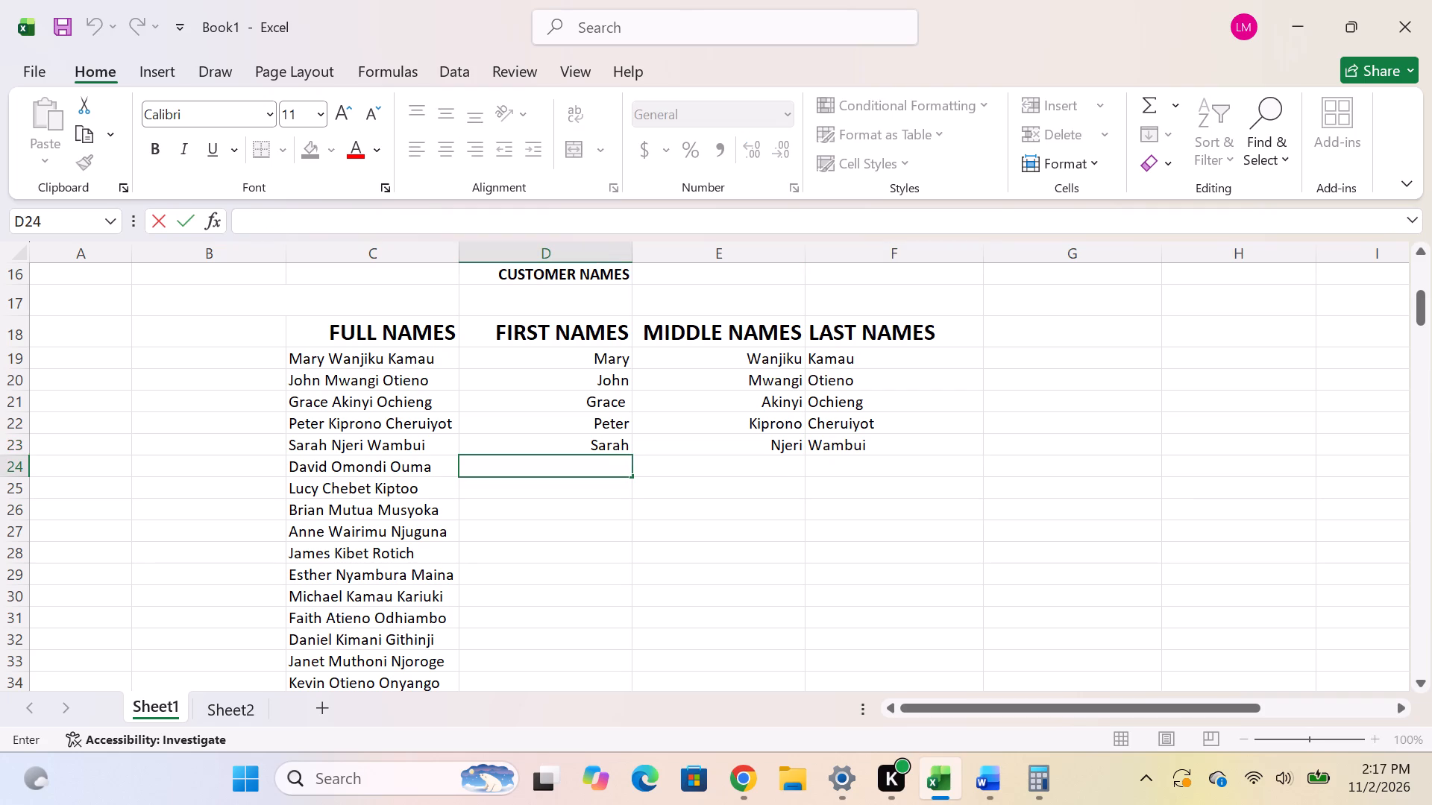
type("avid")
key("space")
double_click(747, 466)
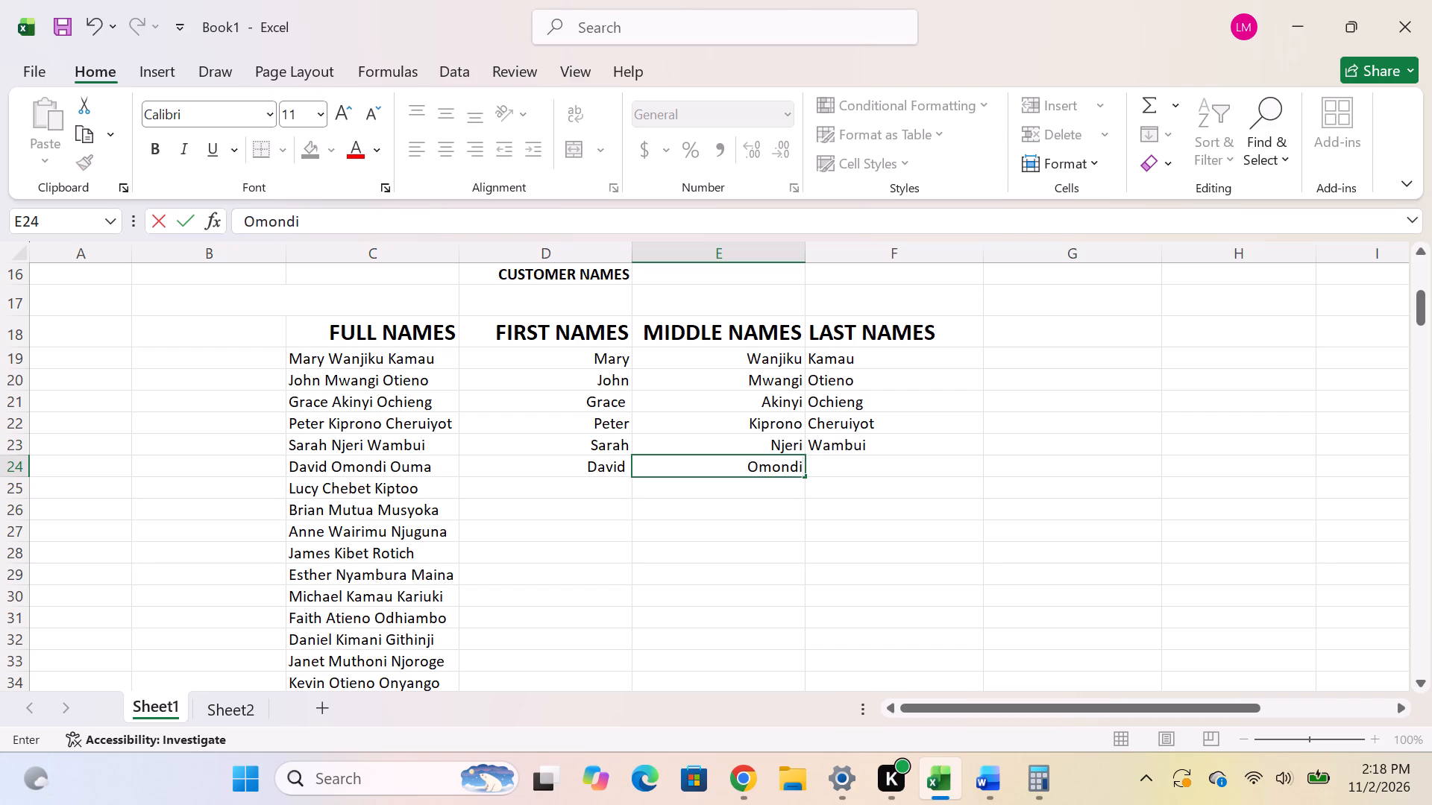
double_click(885, 457)
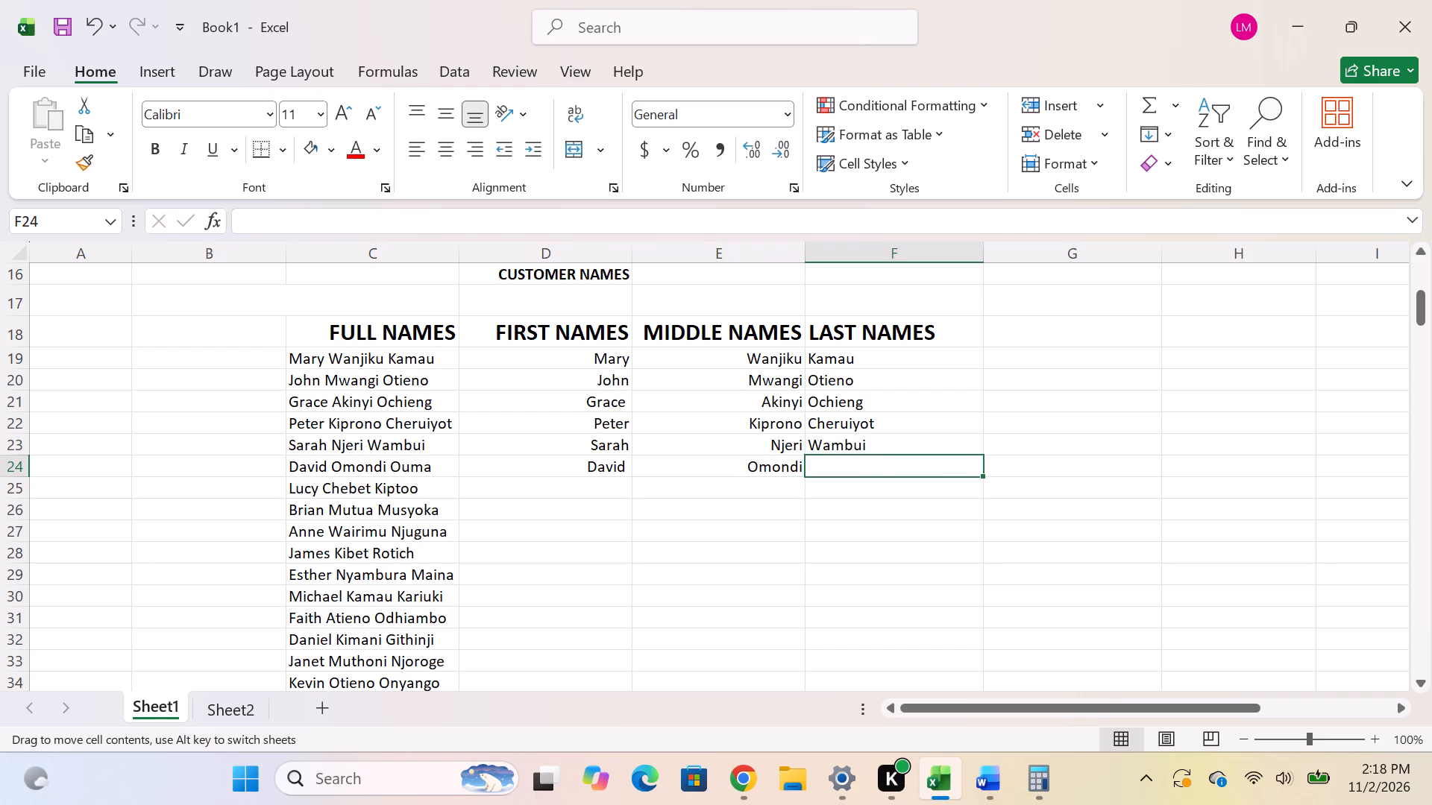
double_click(880, 460)
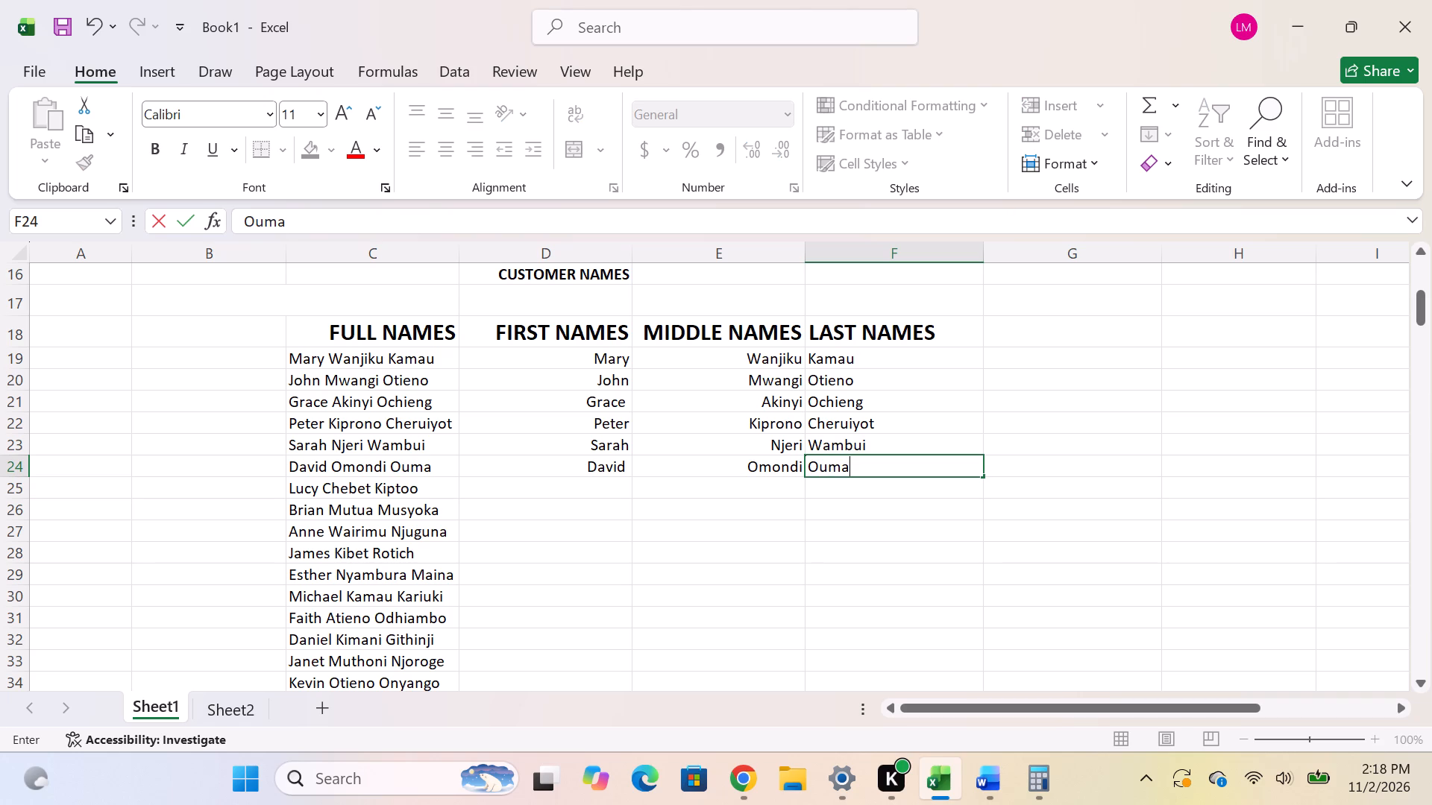
Fill D25:F25 with the seventh customer's first, middle and last names, split from the full name in C25.
double_click(576, 477)
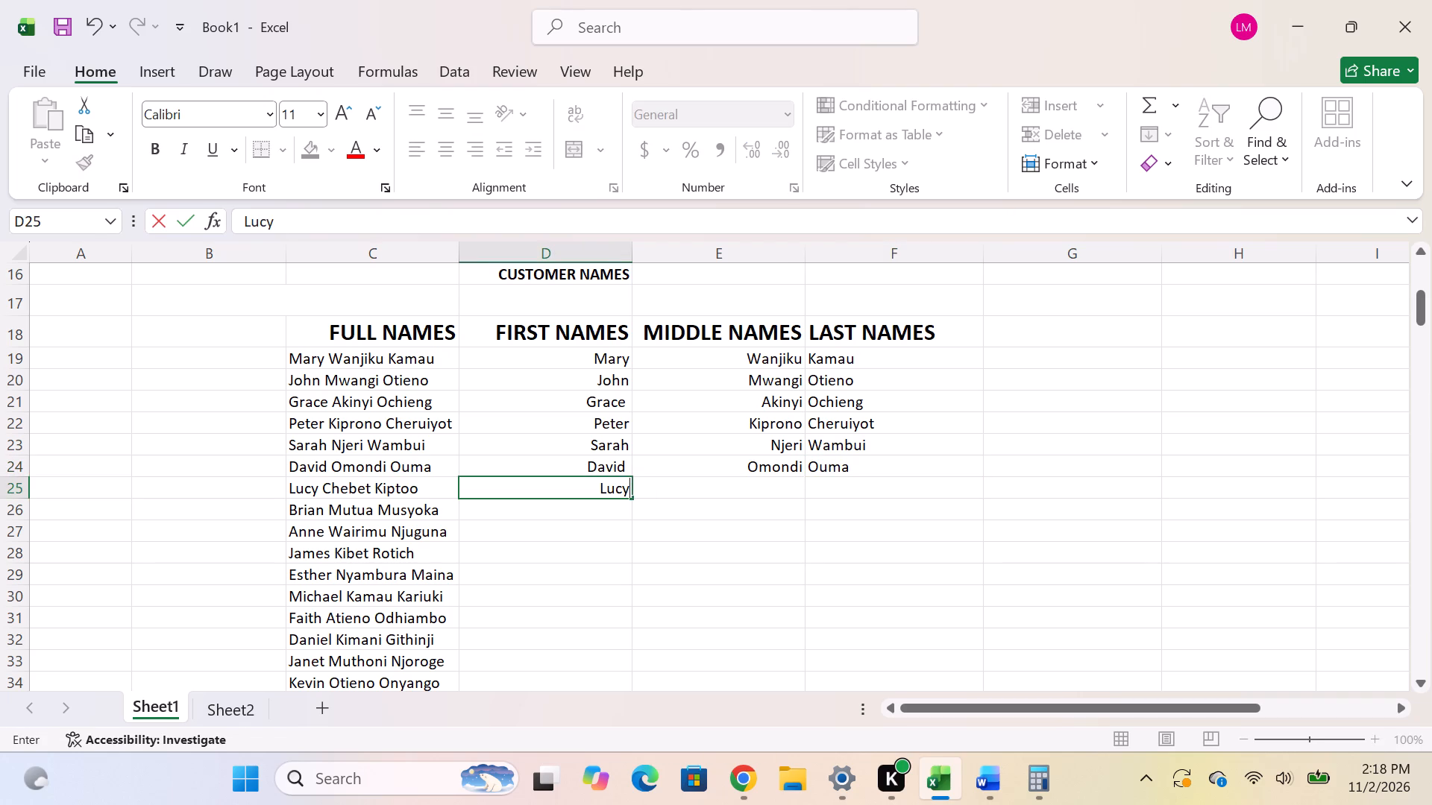
double_click(685, 495)
double_click(685, 490)
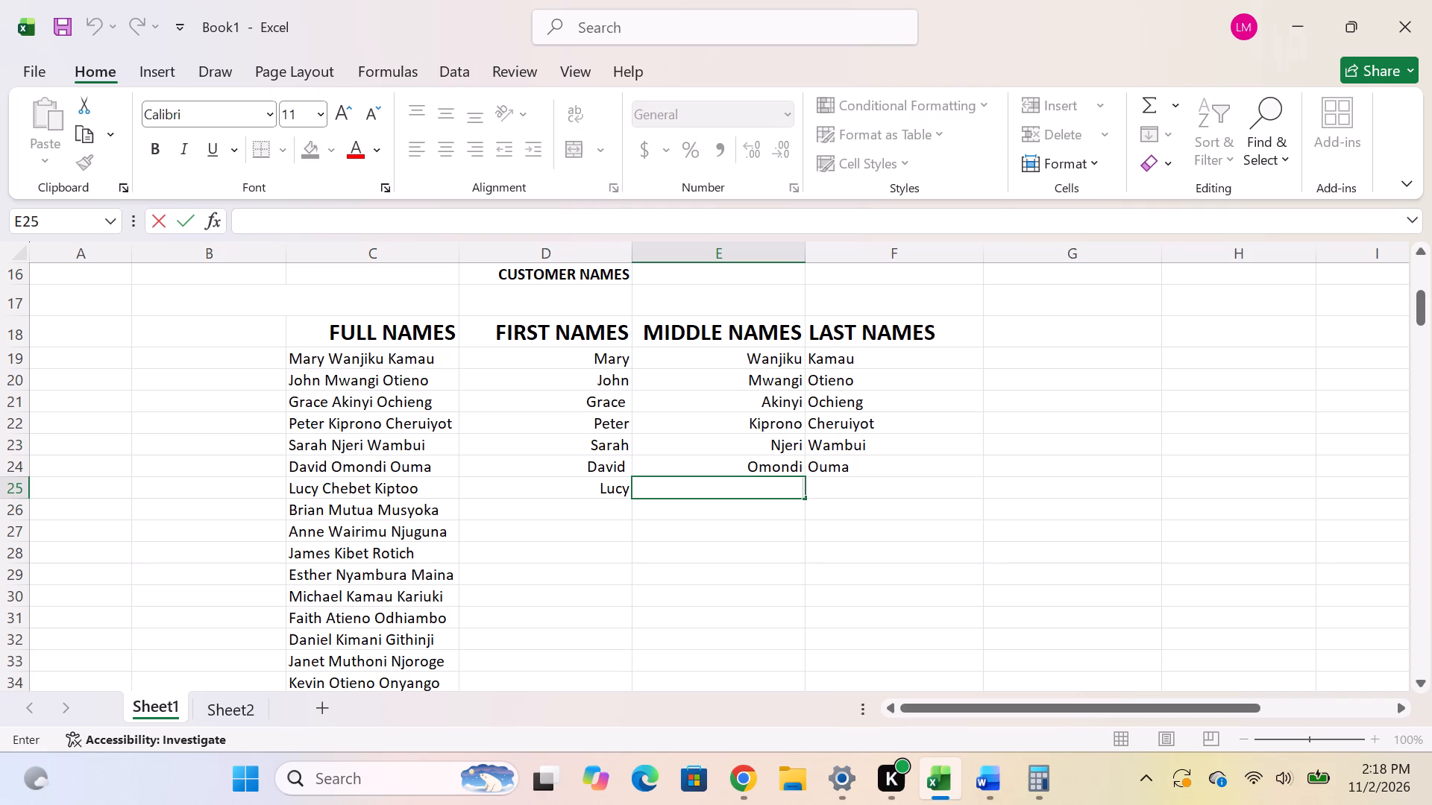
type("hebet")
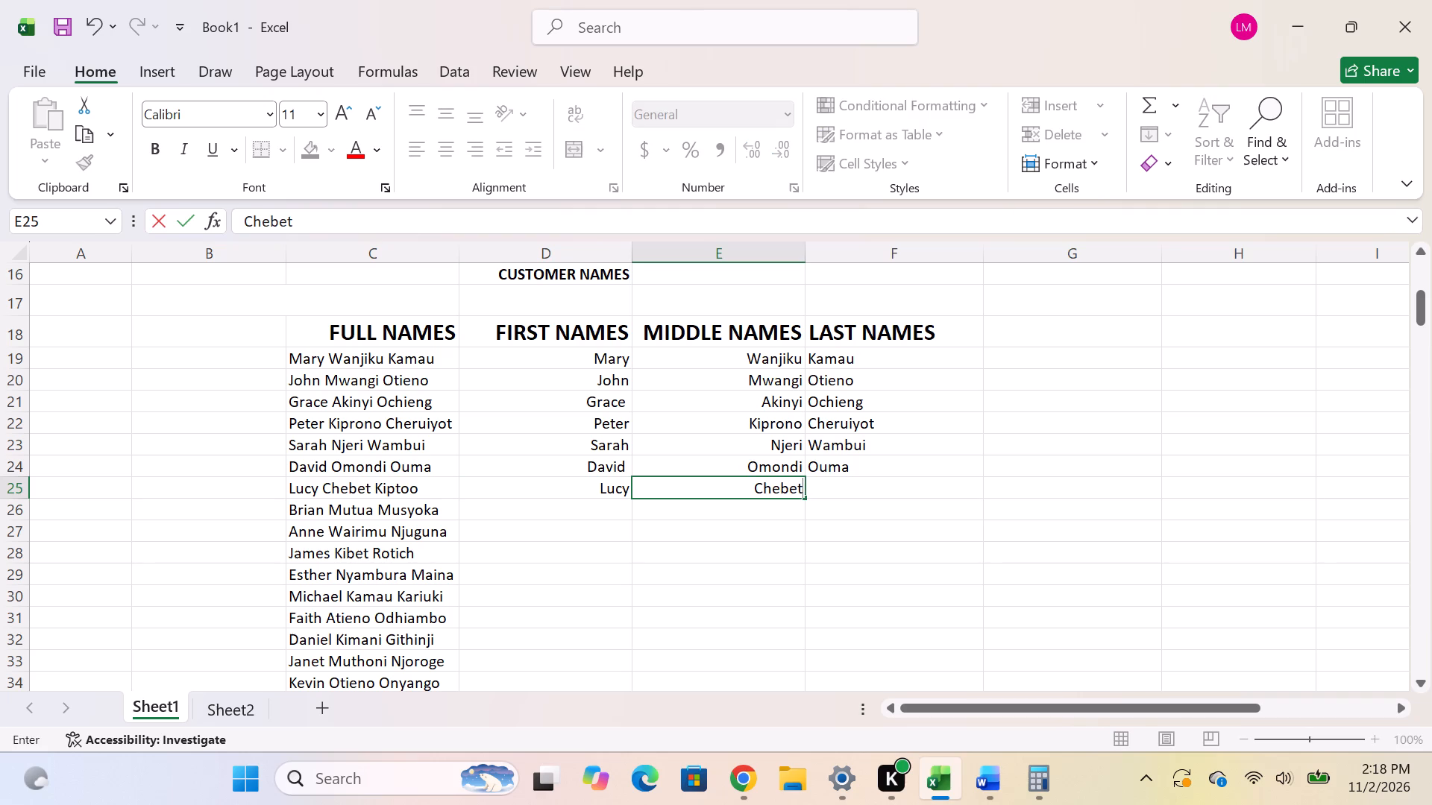
double_click(911, 493)
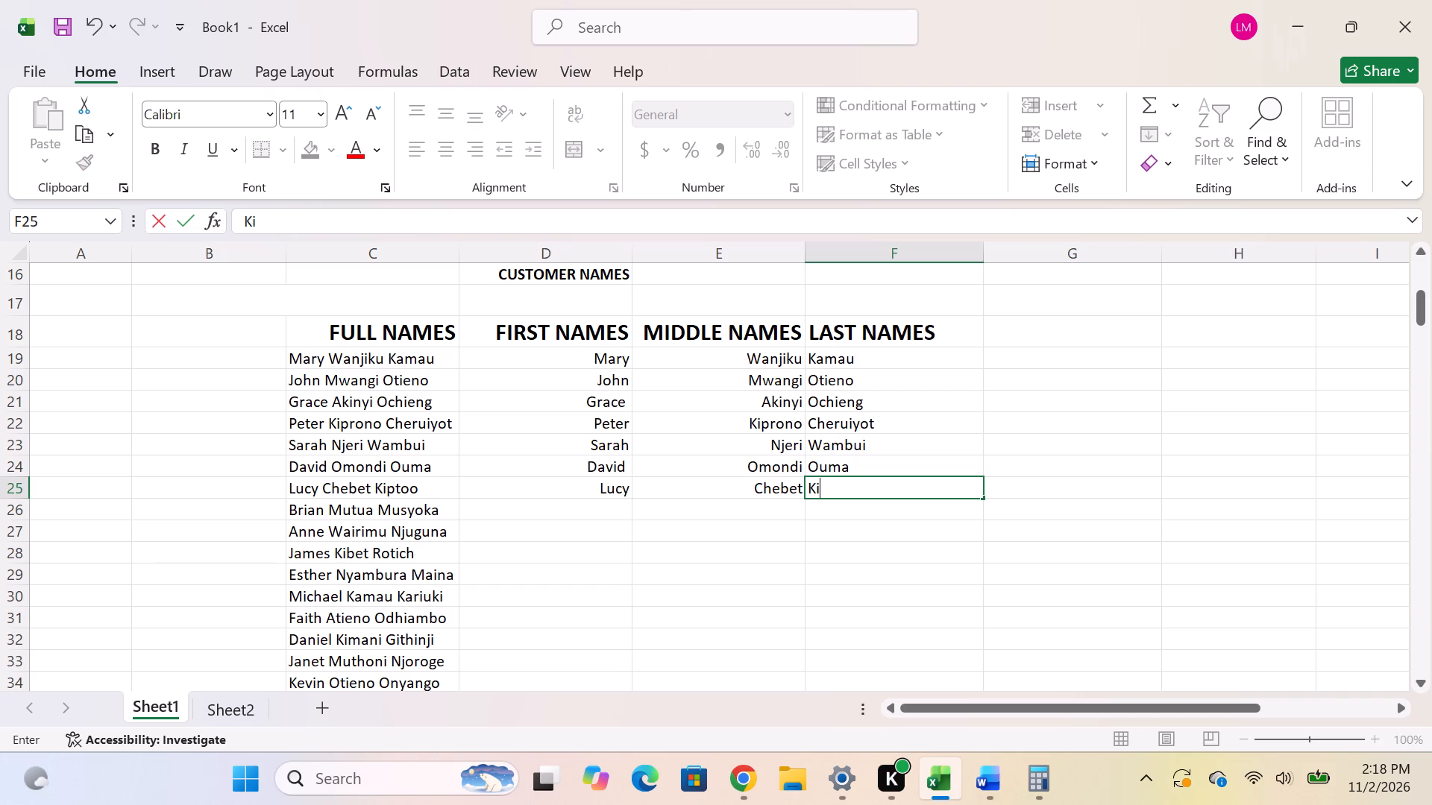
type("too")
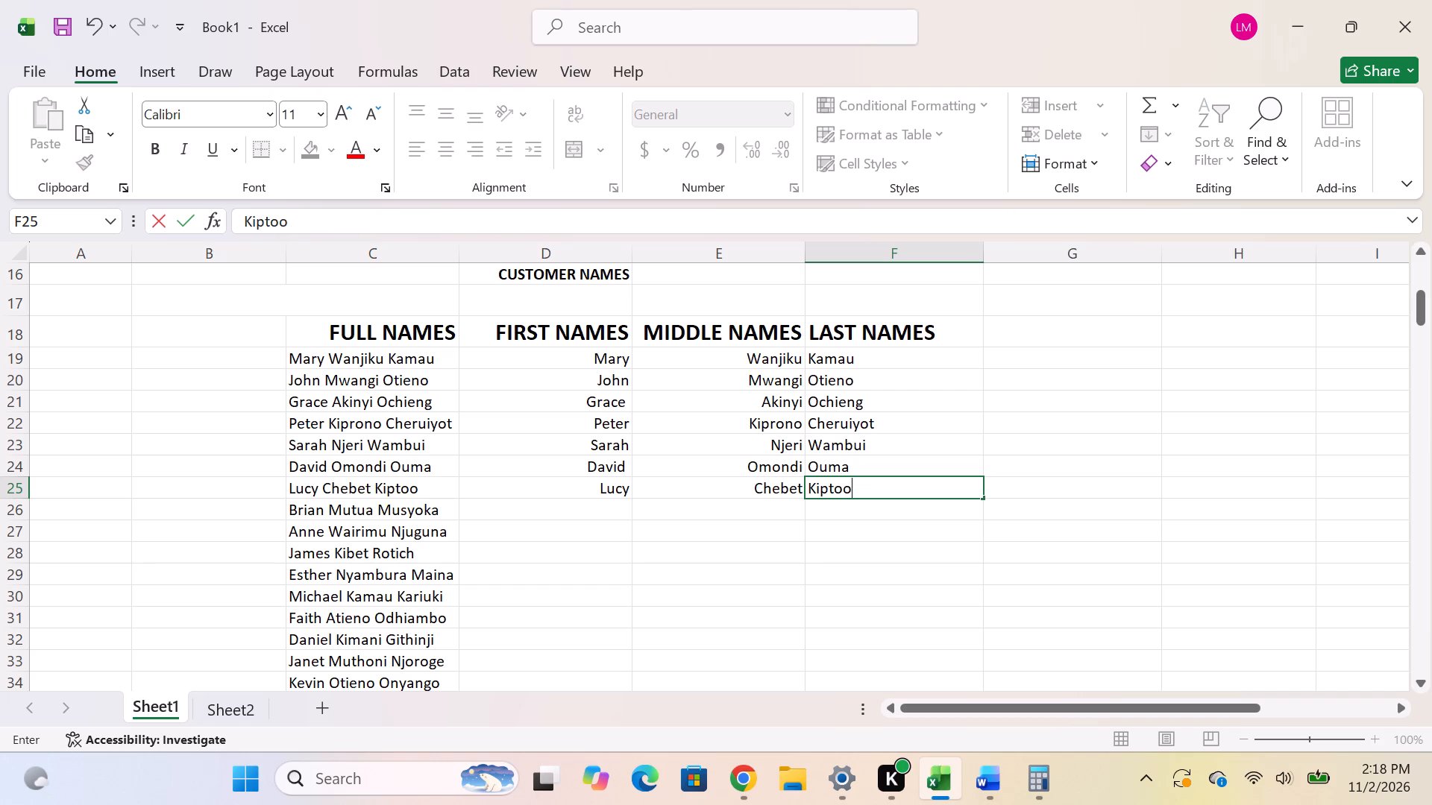
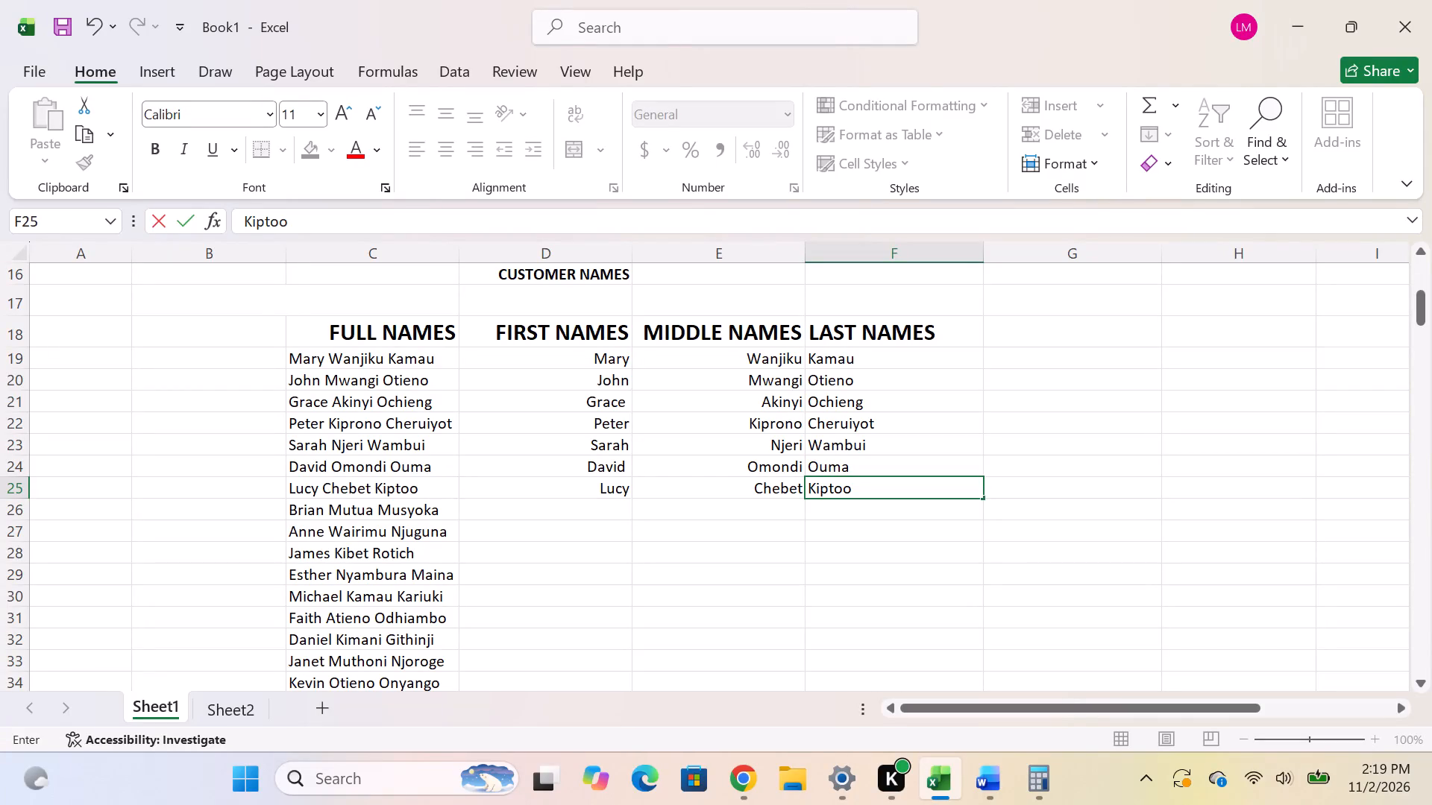
Fill D26:F26 with the eighth customer's first, middle and last names, split from the full name in C26.
double_click(544, 517)
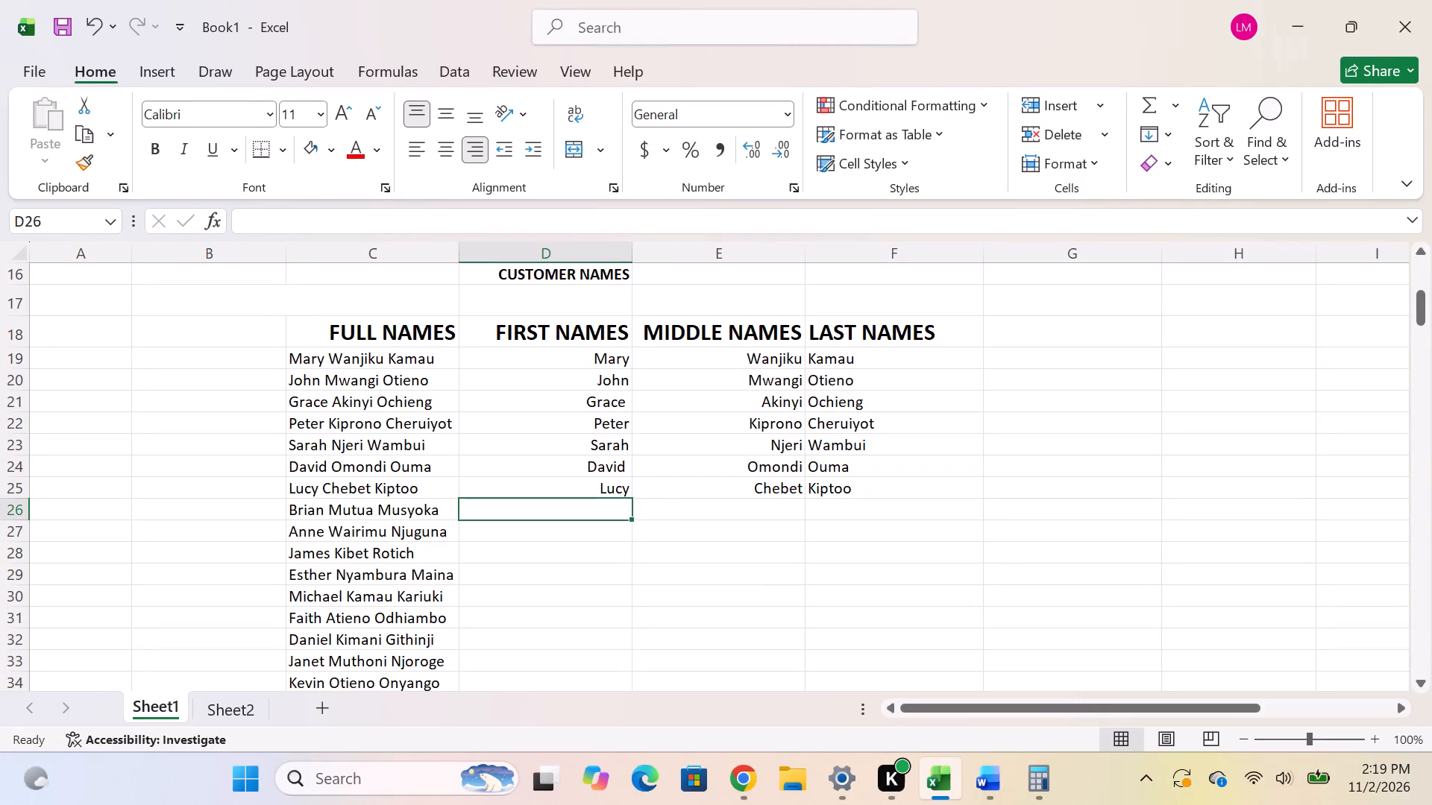
double_click(544, 514)
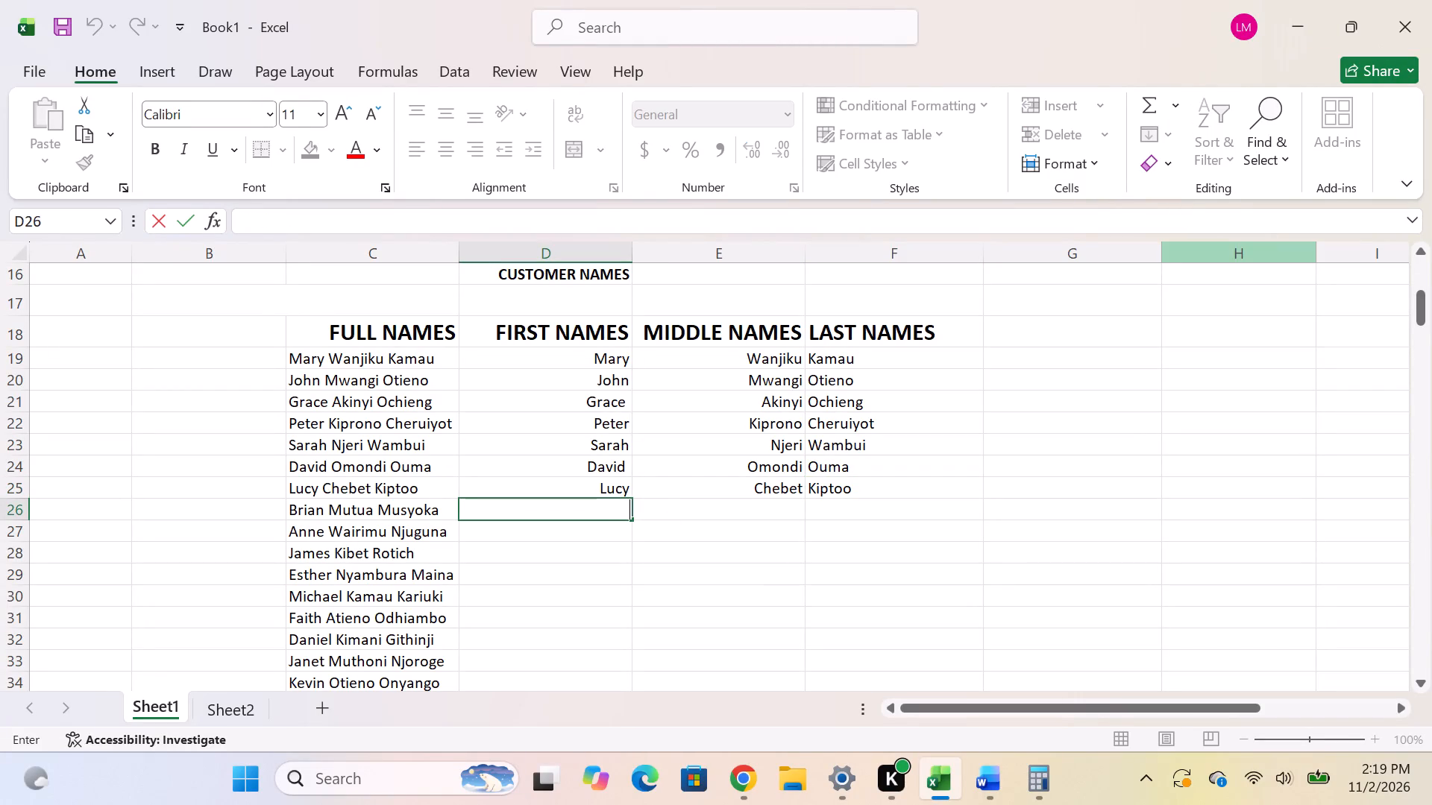
type("rian")
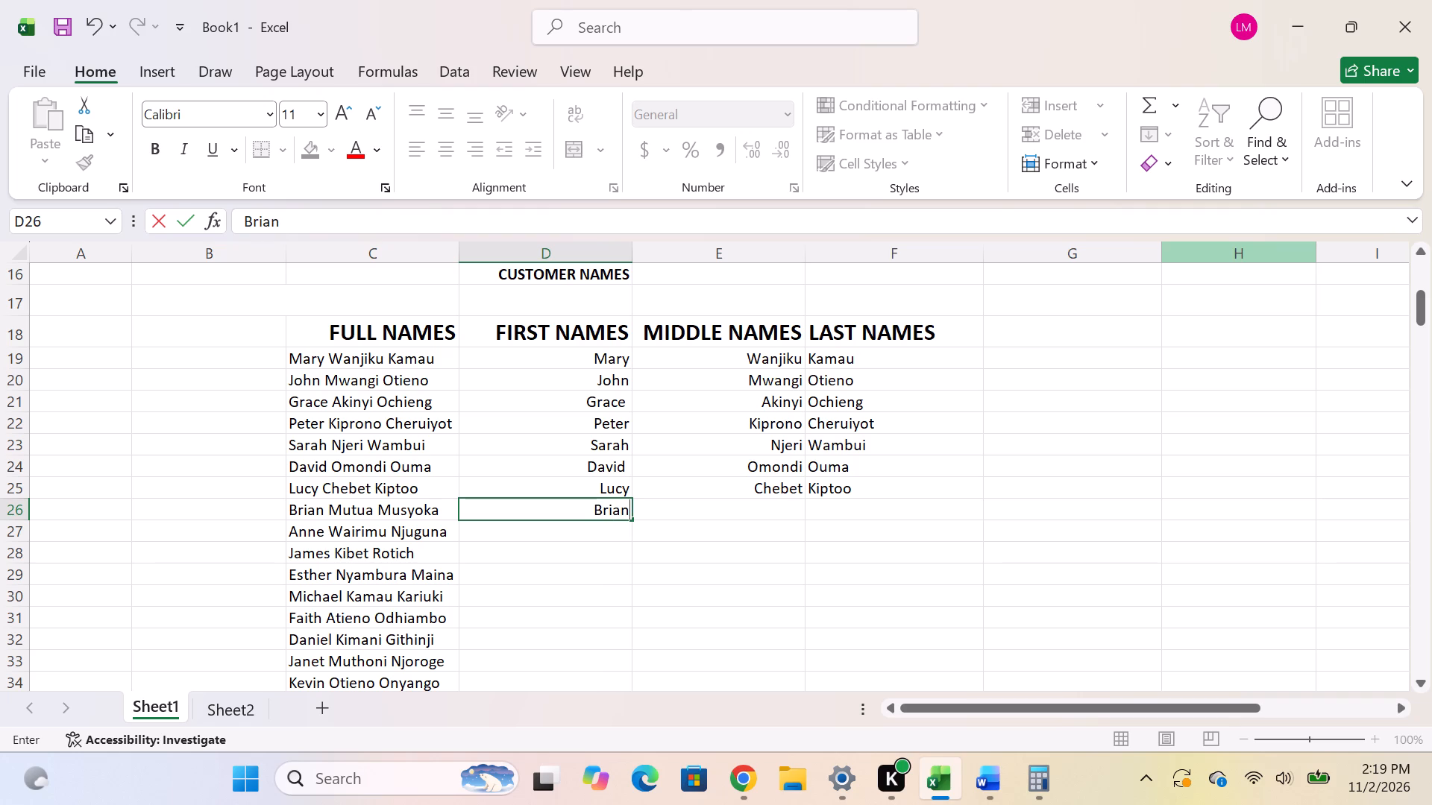
double_click(778, 508)
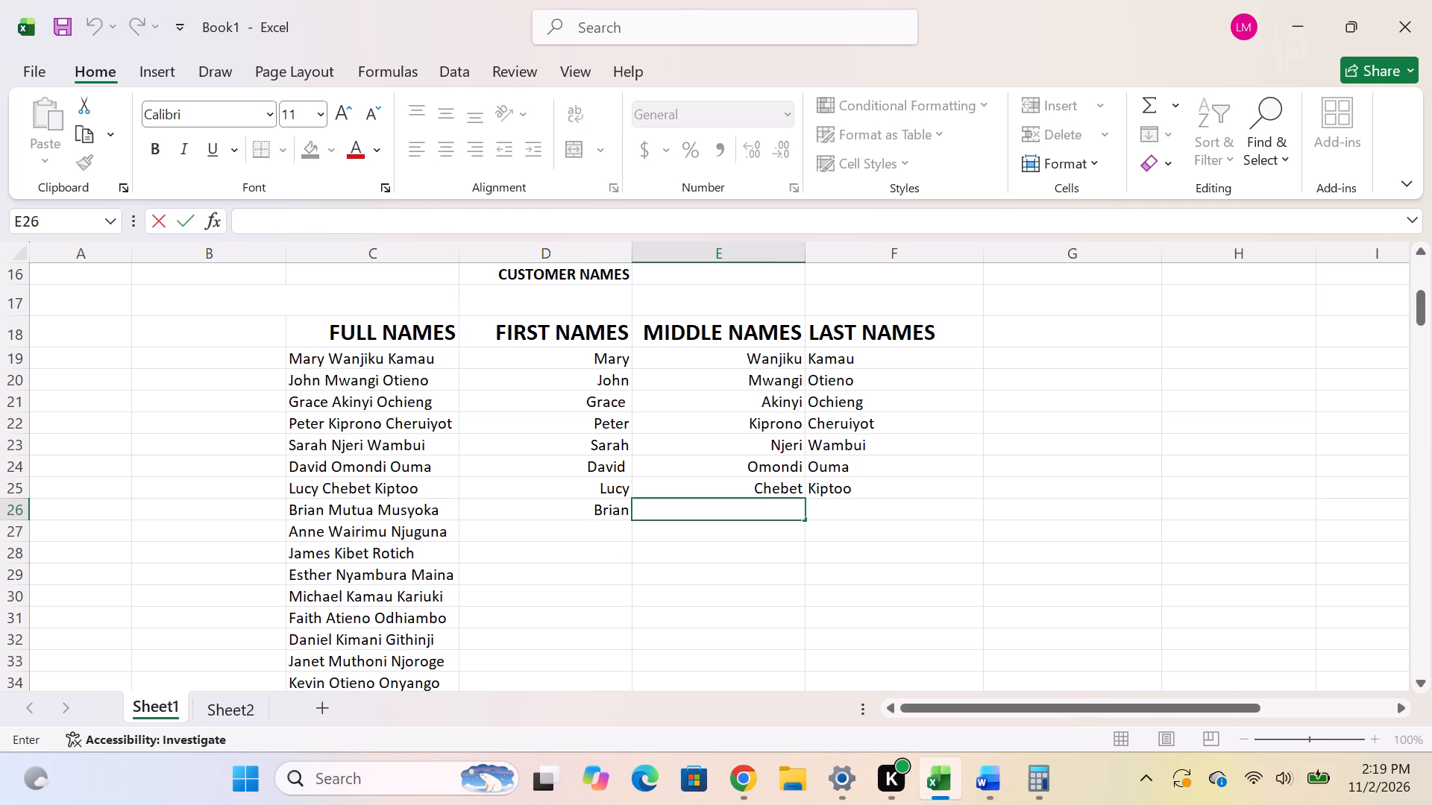
type("utua")
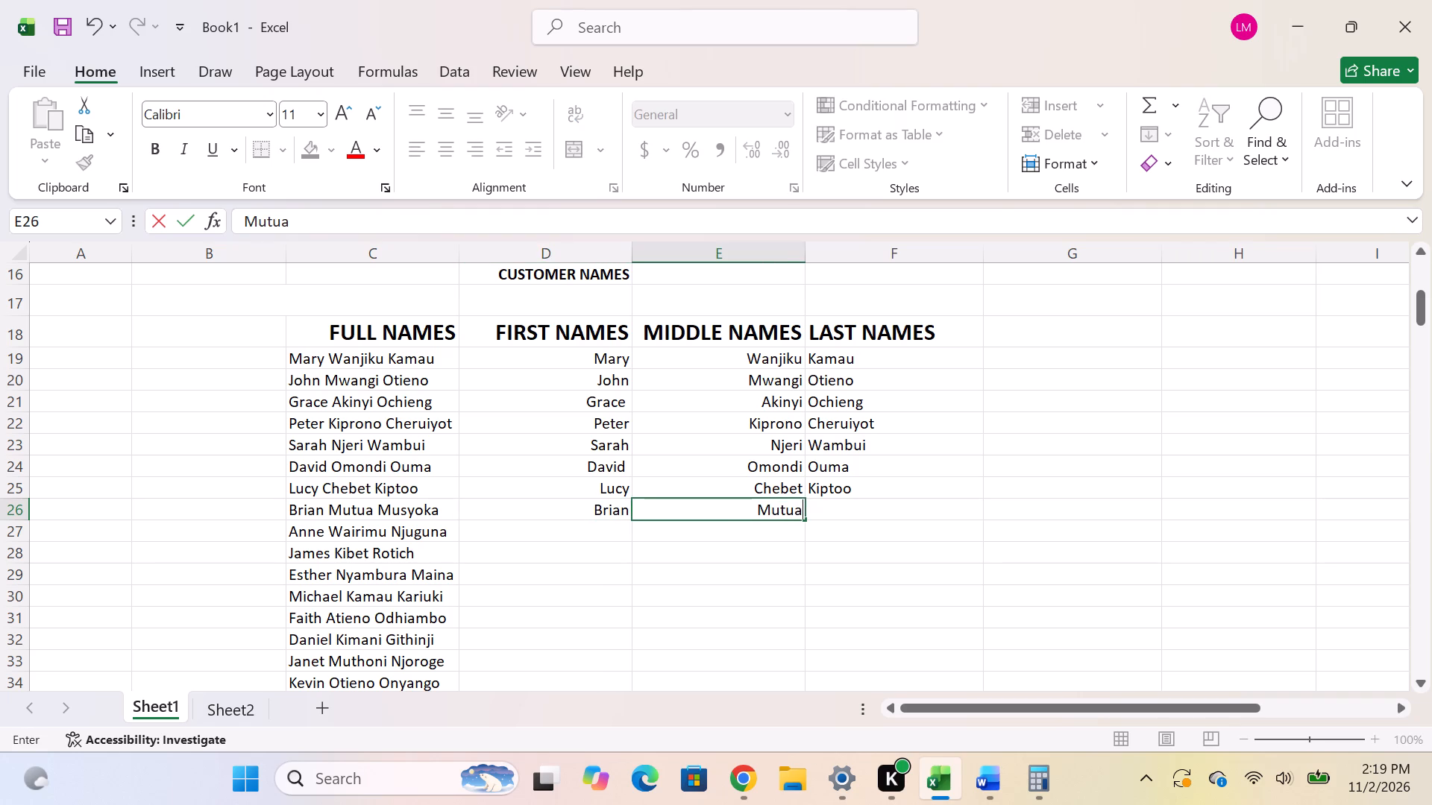
double_click(835, 510)
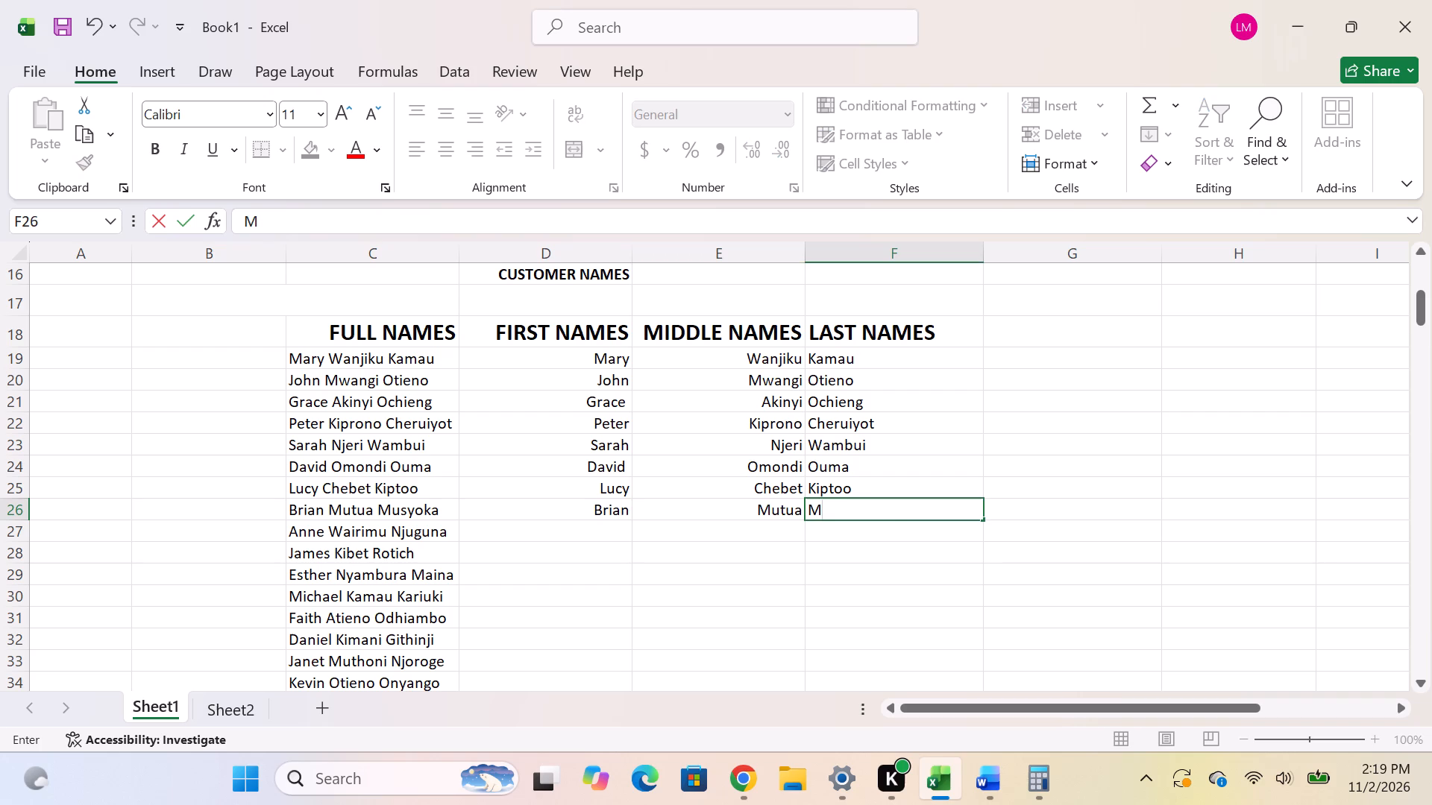
type("ok")
key("a")
Fill D27:F27 with the ninth customer's first, middle and last names, split from the full name in C27.
double_click(606, 526)
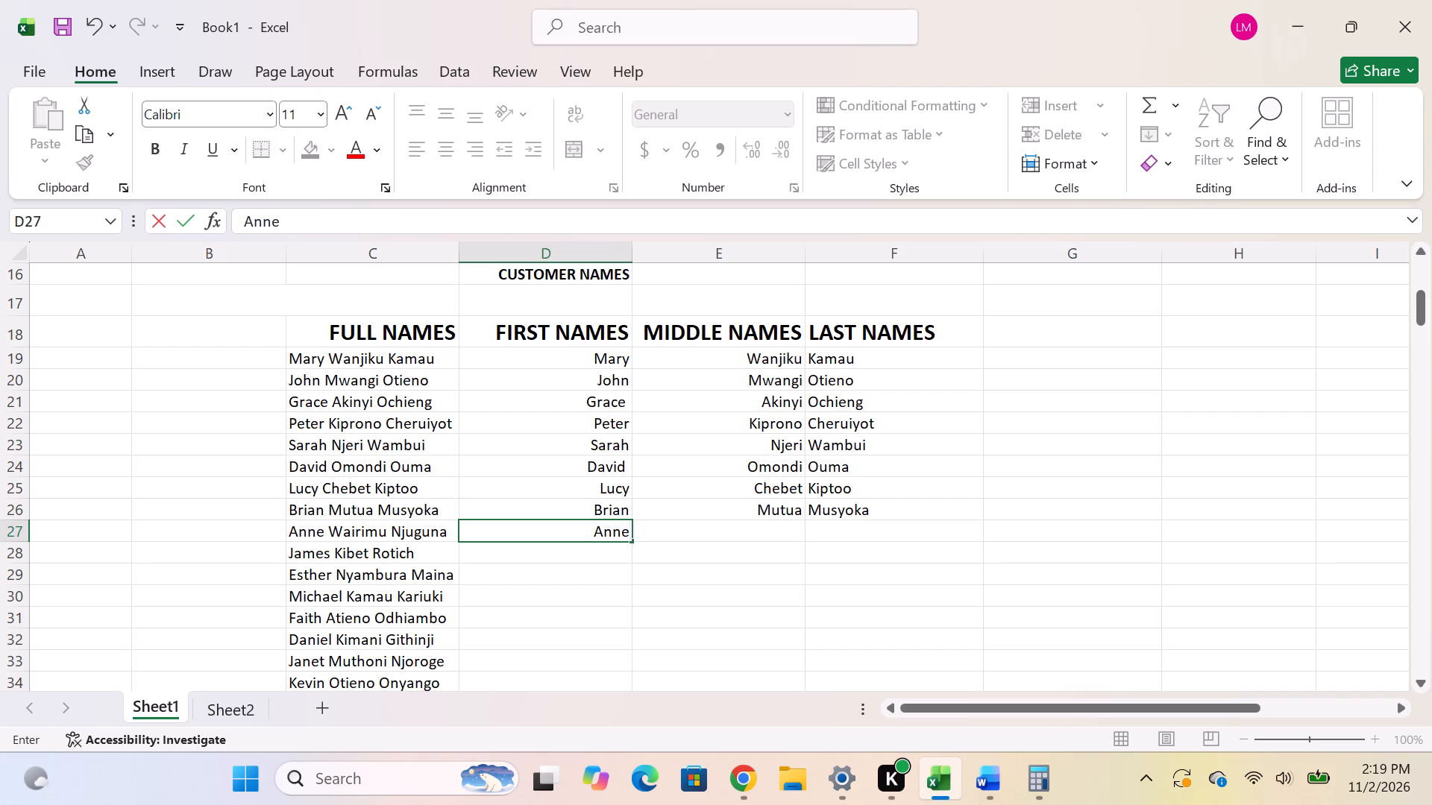
double_click(699, 526)
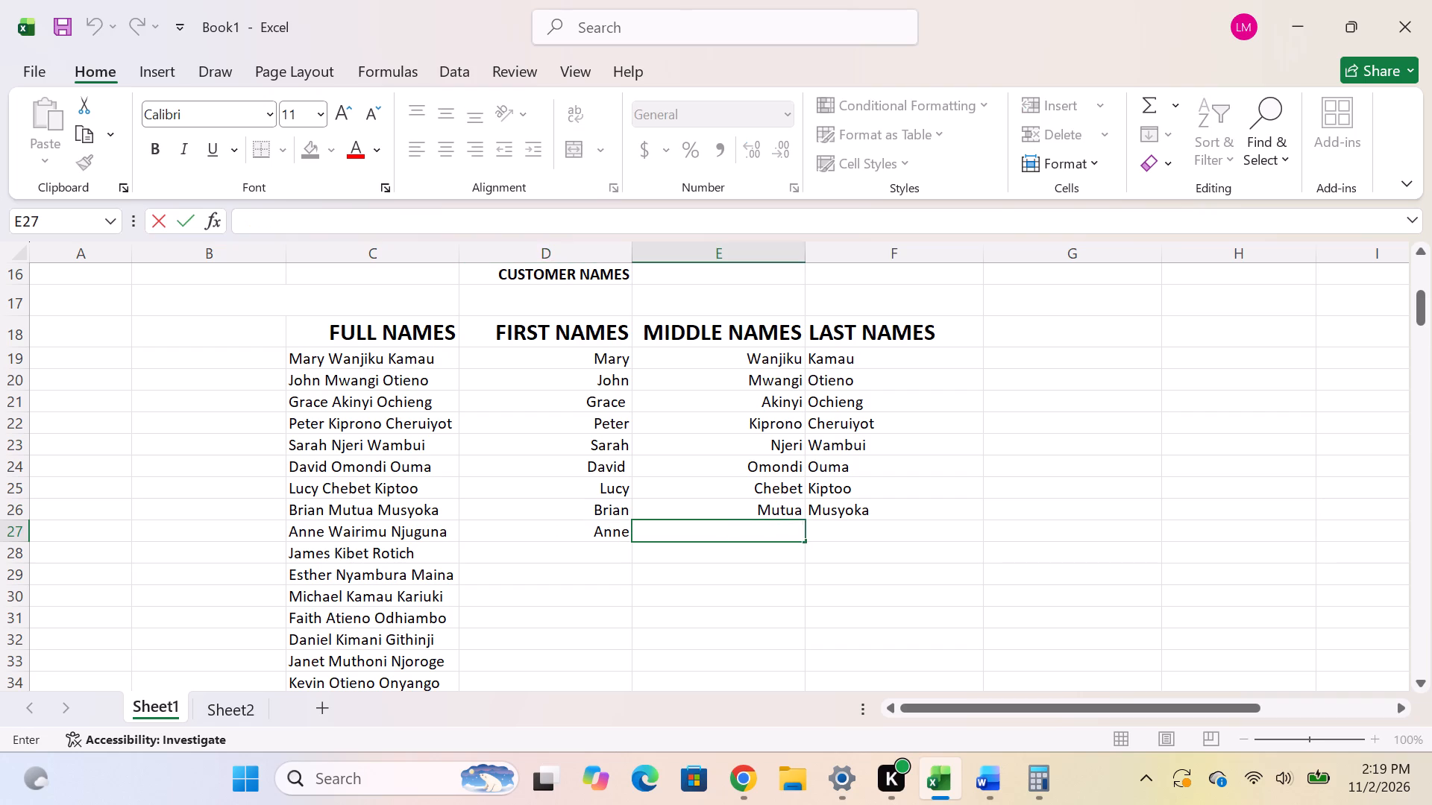
type("airimu")
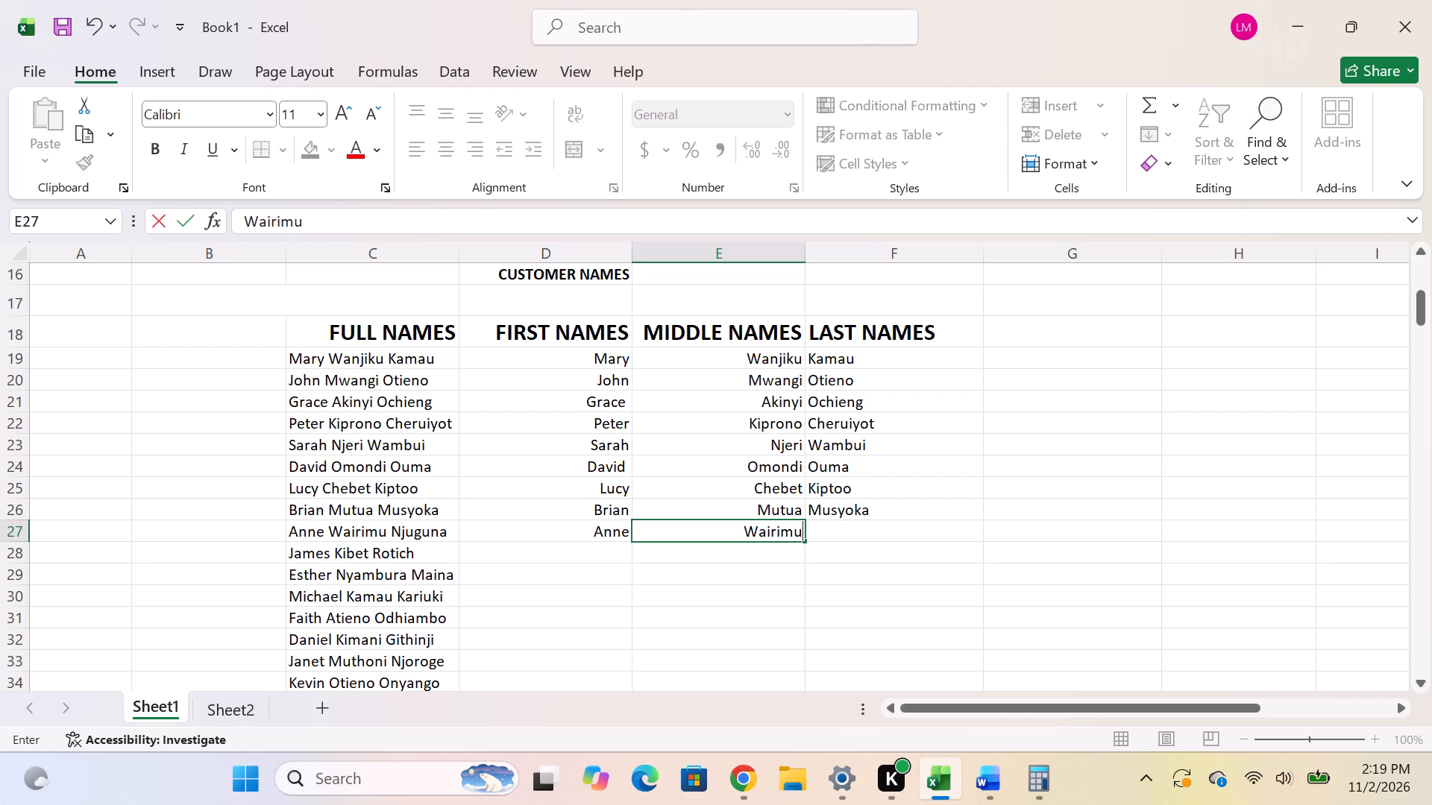
left_click(823, 533)
left_click(823, 533)
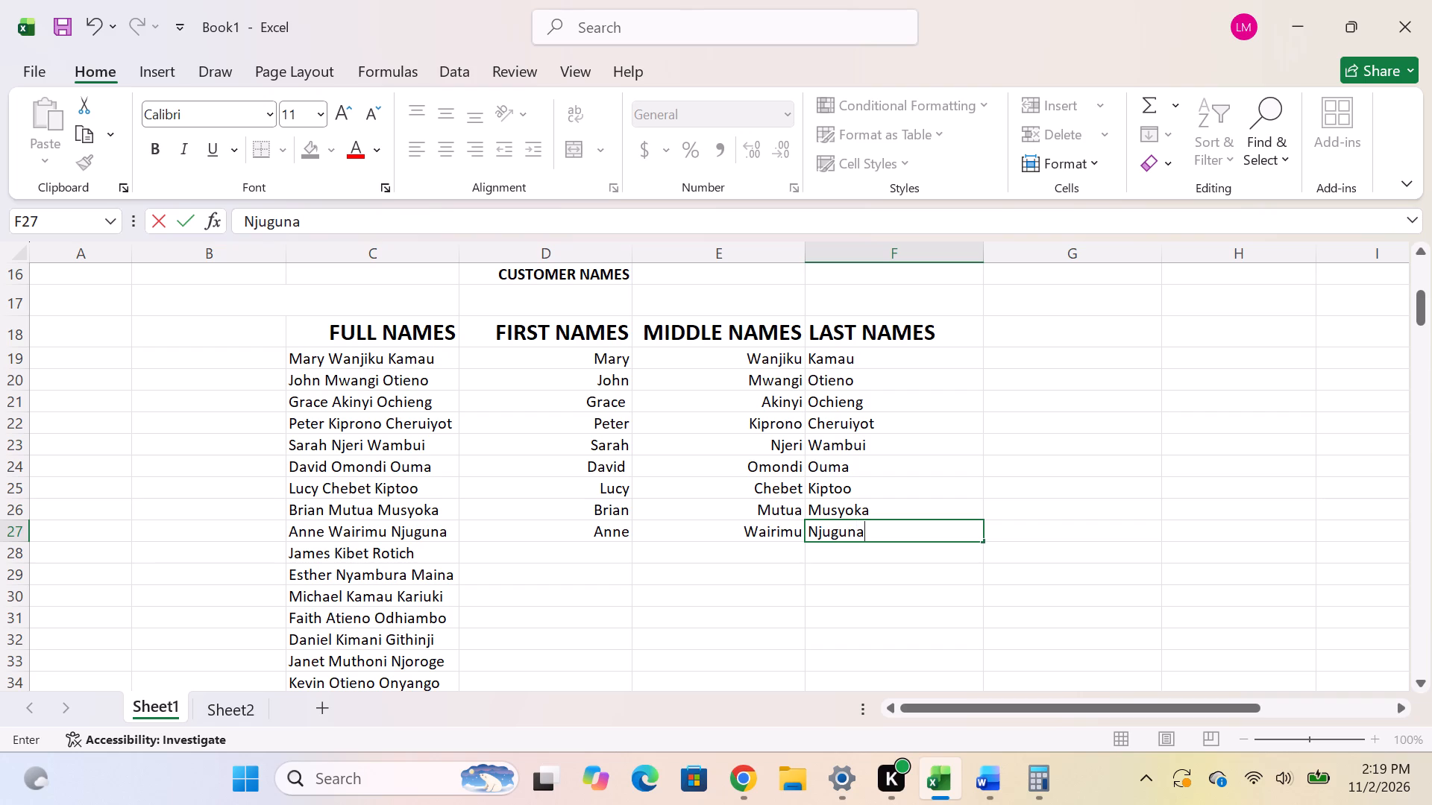
Fill D28:F28 with the tenth customer's first, middle and last names in proper case, split from the full name in C28.
scroll(938, 464, "down", 2)
double_click(609, 404)
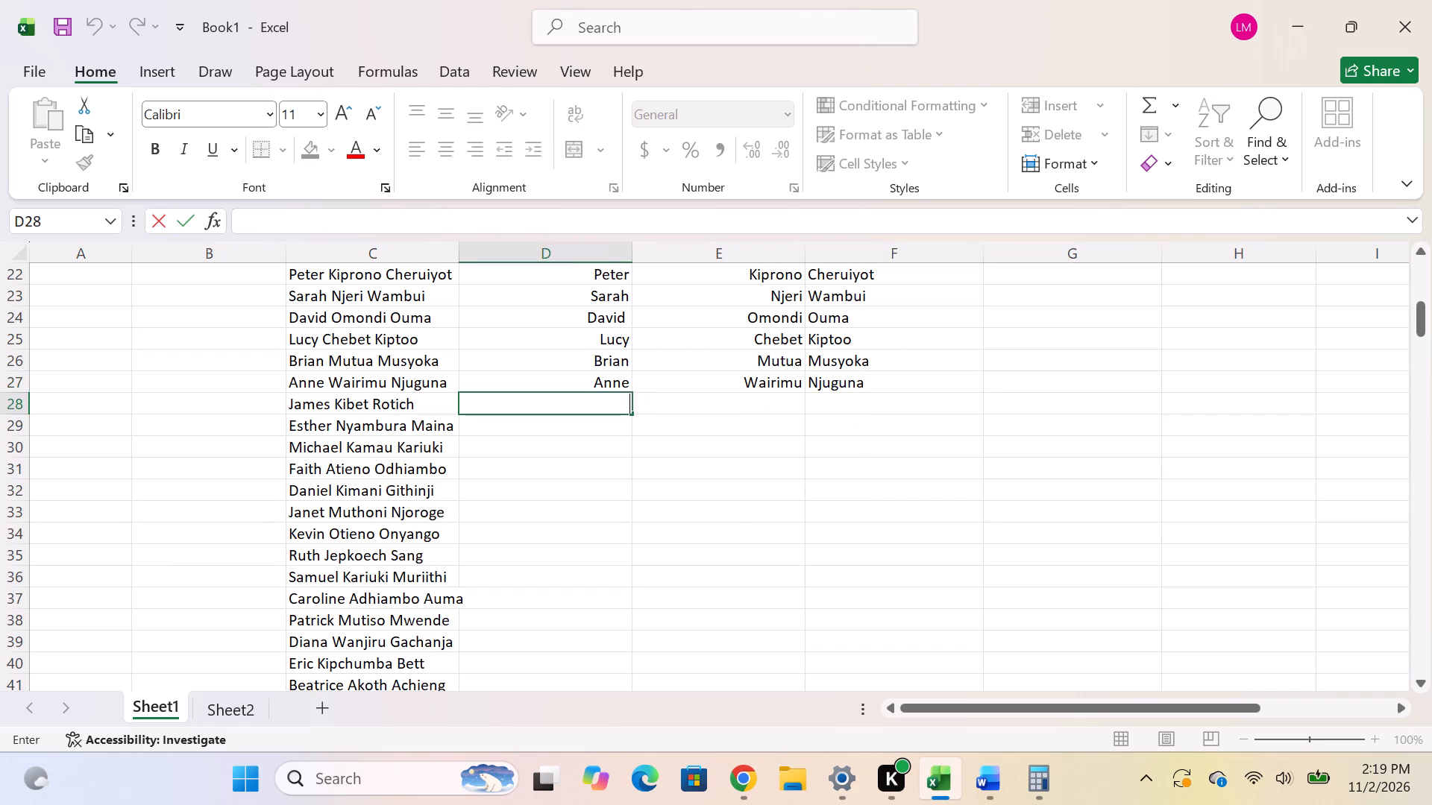
type("JAMES")
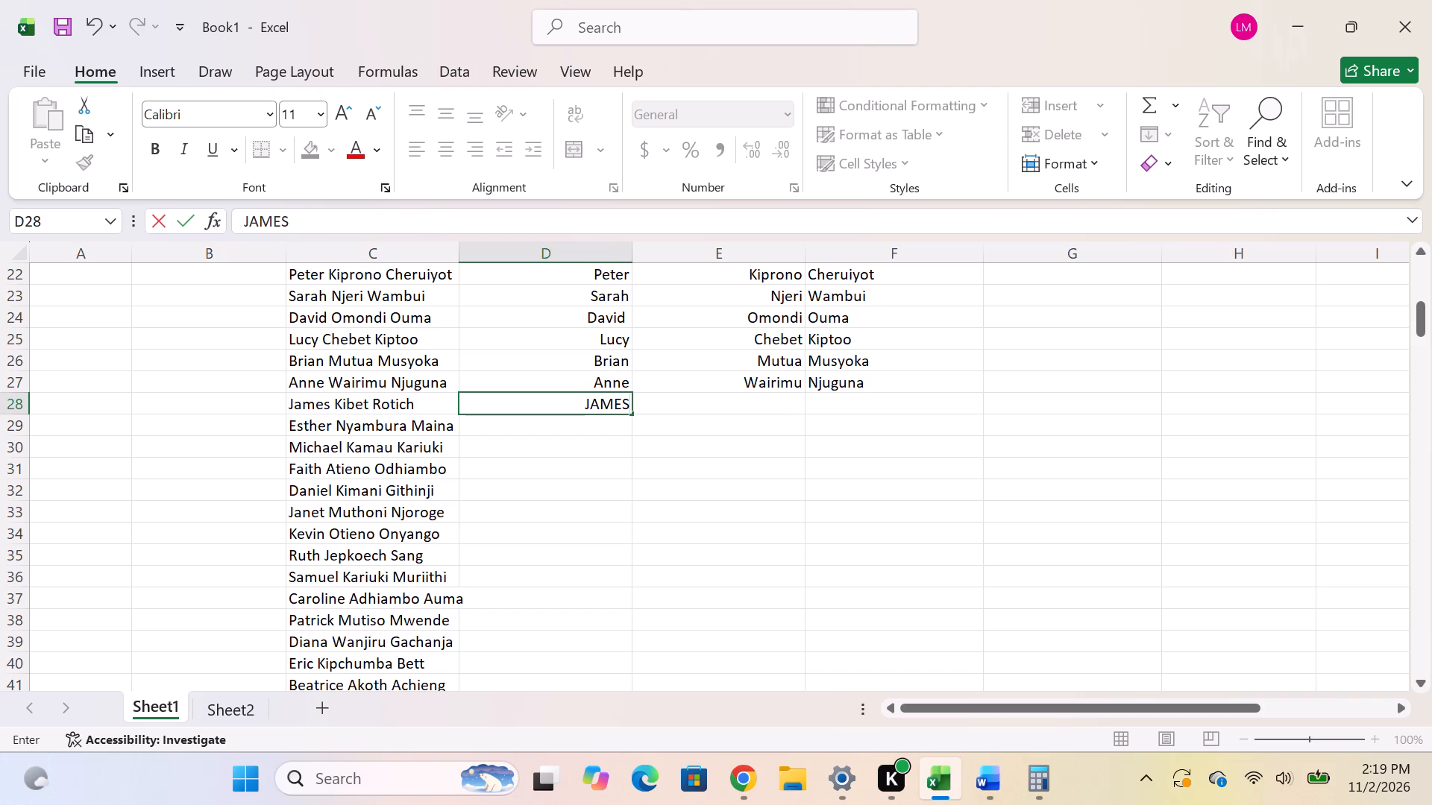
key("BackSpace")
key("BackSpace")
key("BackSpace")
key("BackSpace")
type("ames")
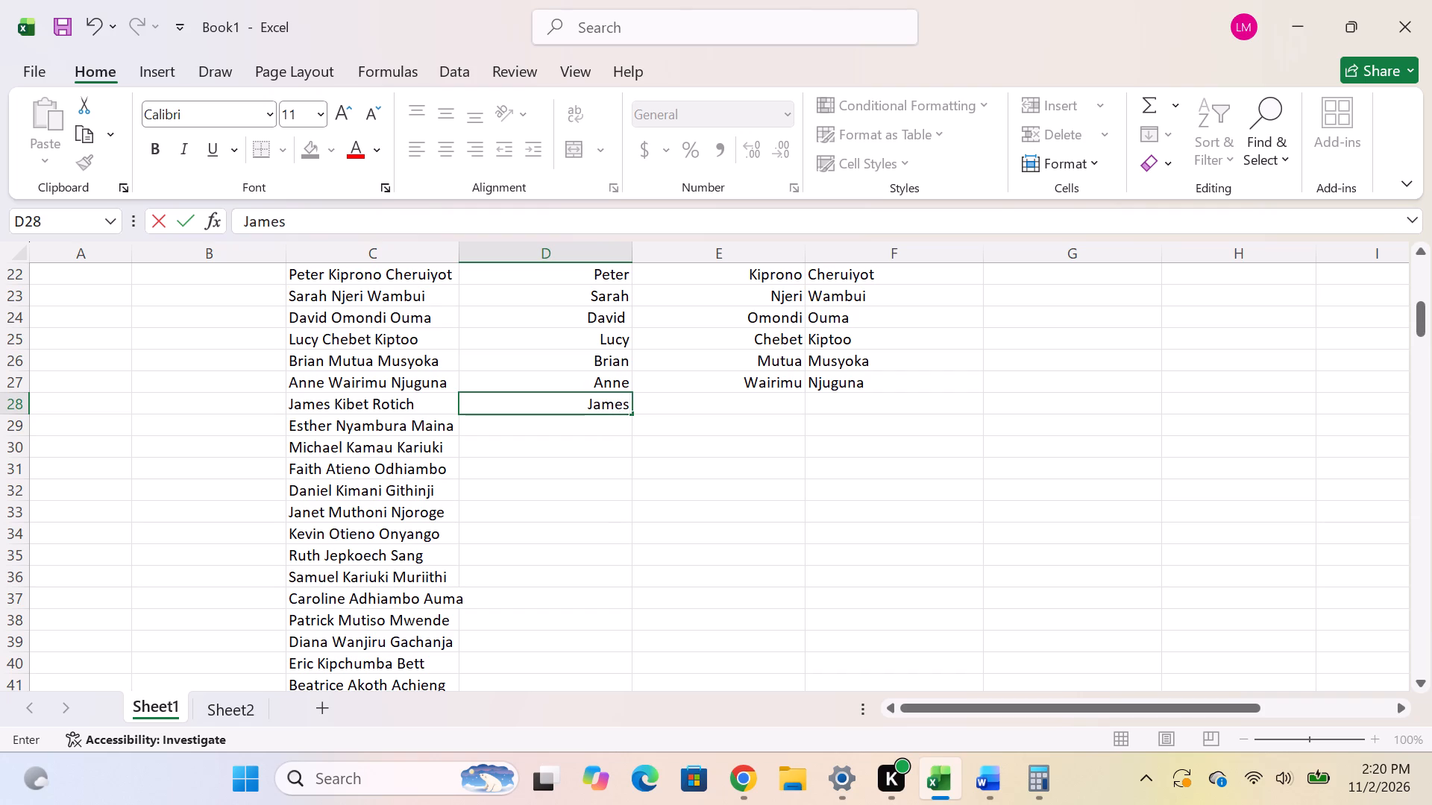
double_click(688, 404)
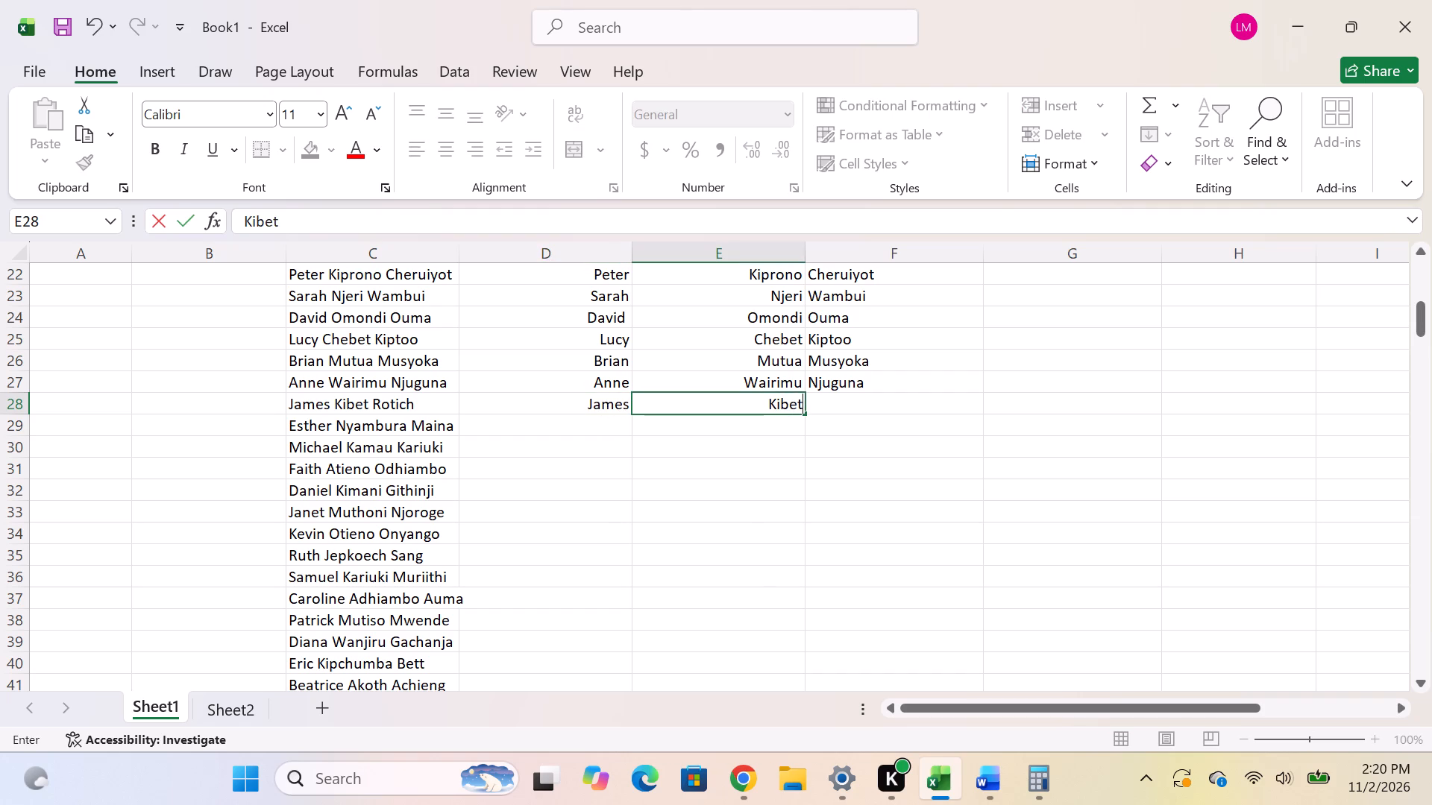
double_click(844, 401)
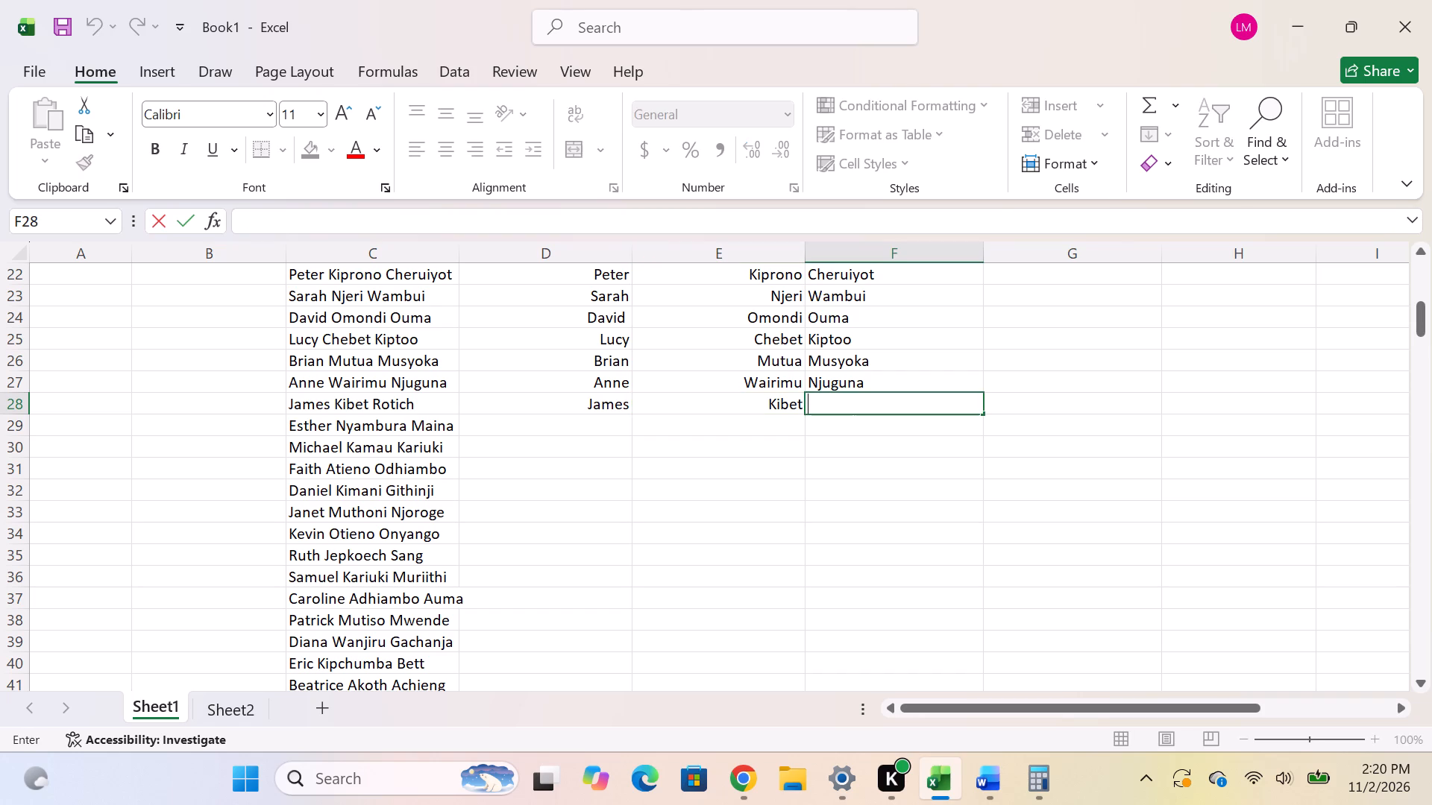
key("o")
type("tich")
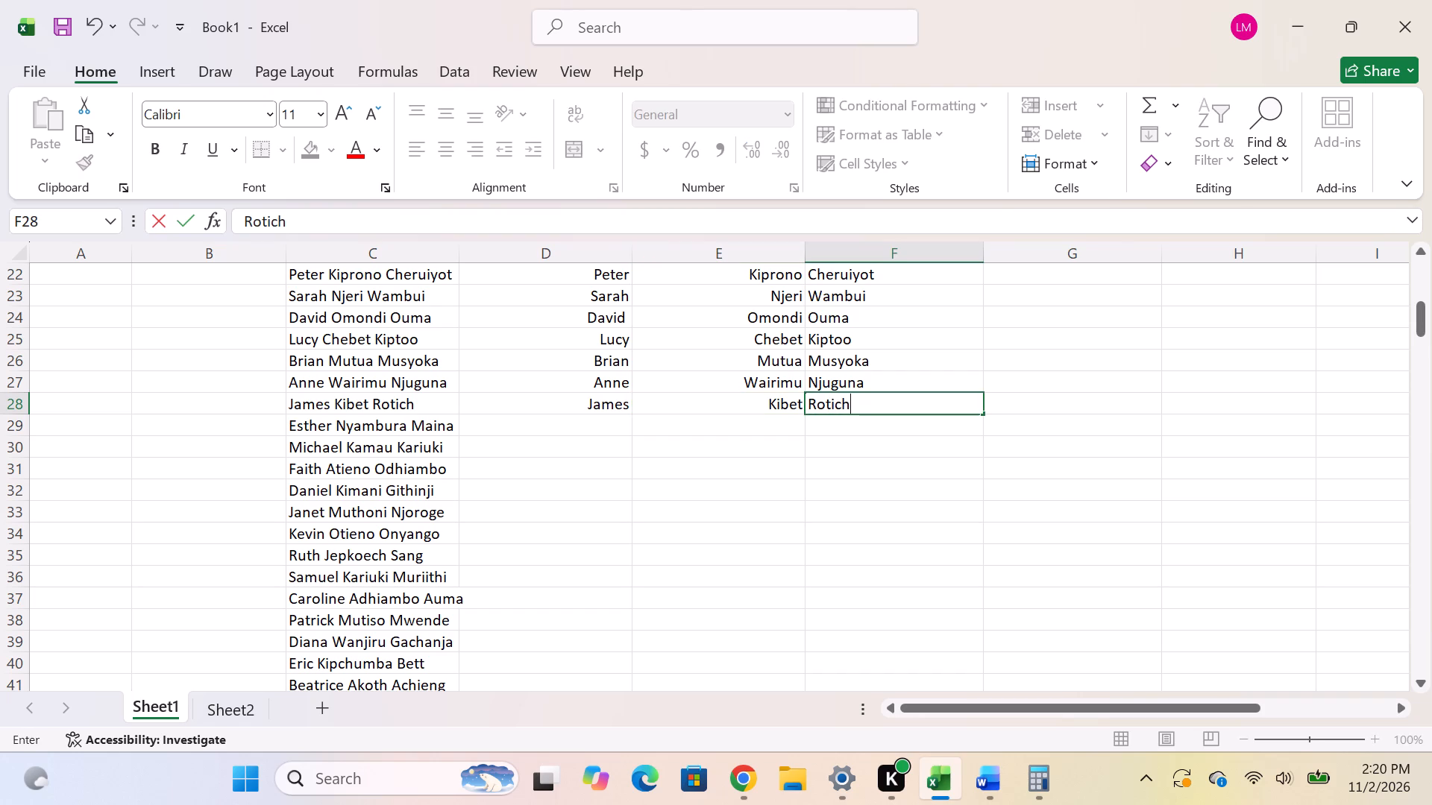
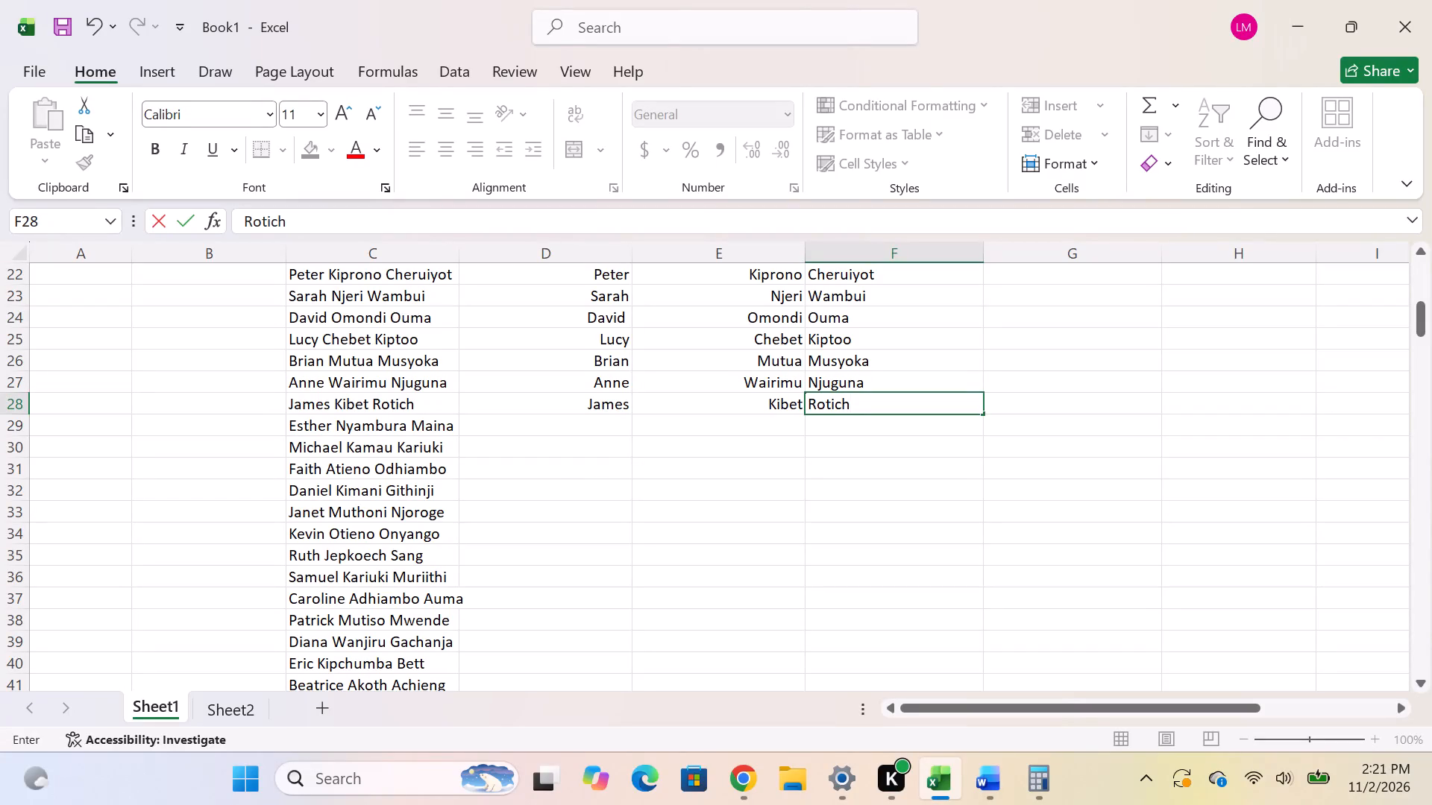
Fill D29:F29 with the eleventh customer's first, middle and last names in proper case, split from the full name in C29.
double_click(594, 426)
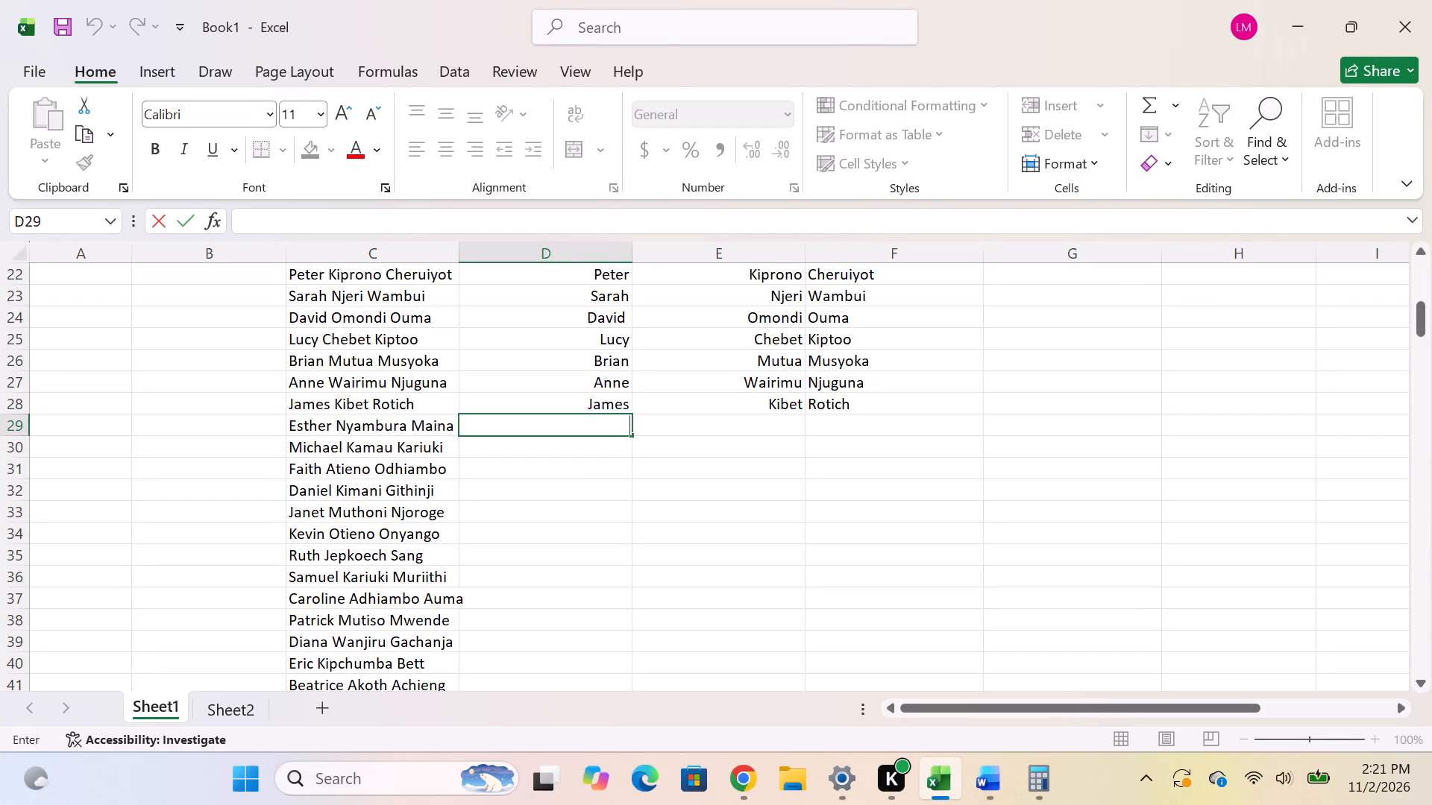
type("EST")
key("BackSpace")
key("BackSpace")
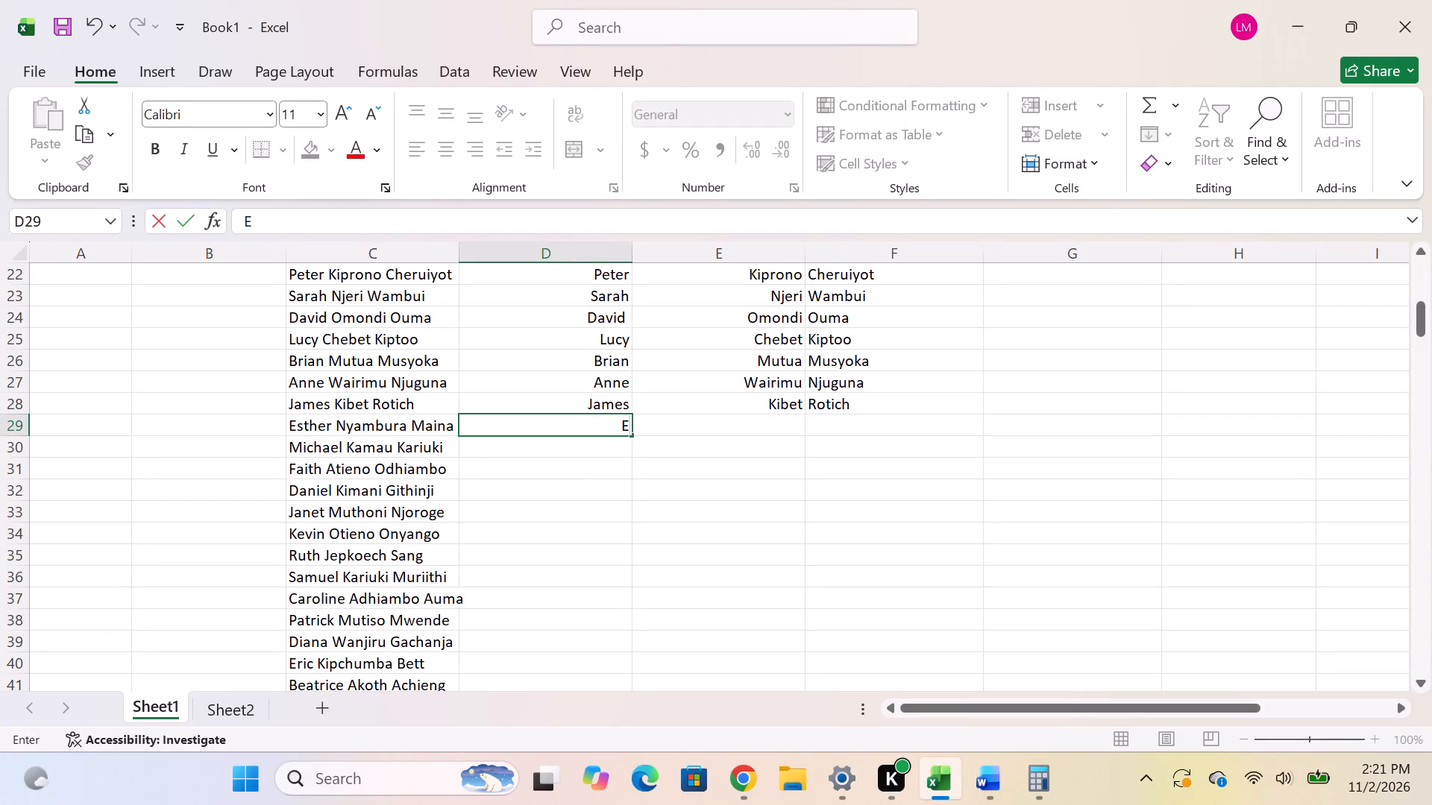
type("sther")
double_click(748, 422)
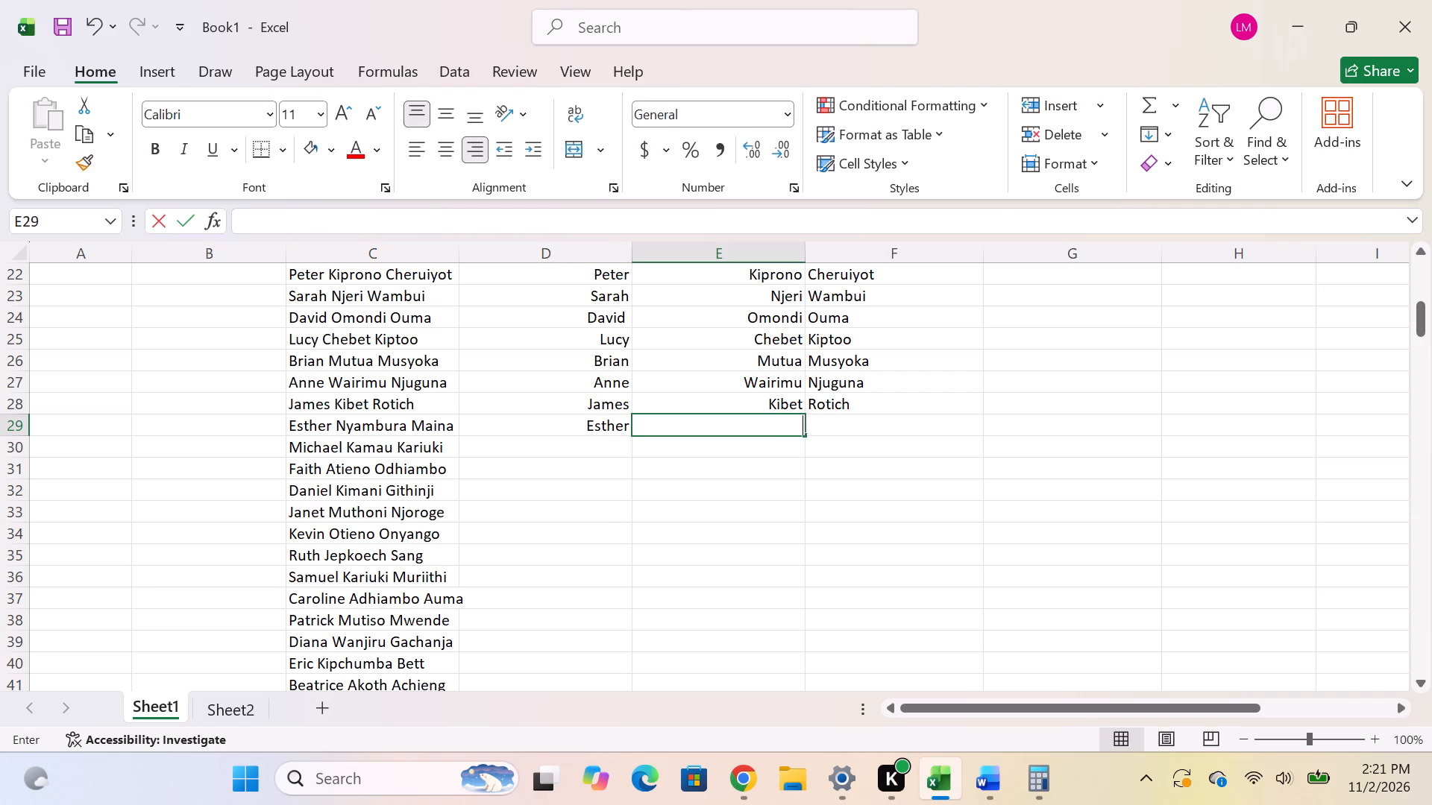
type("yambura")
double_click(840, 422)
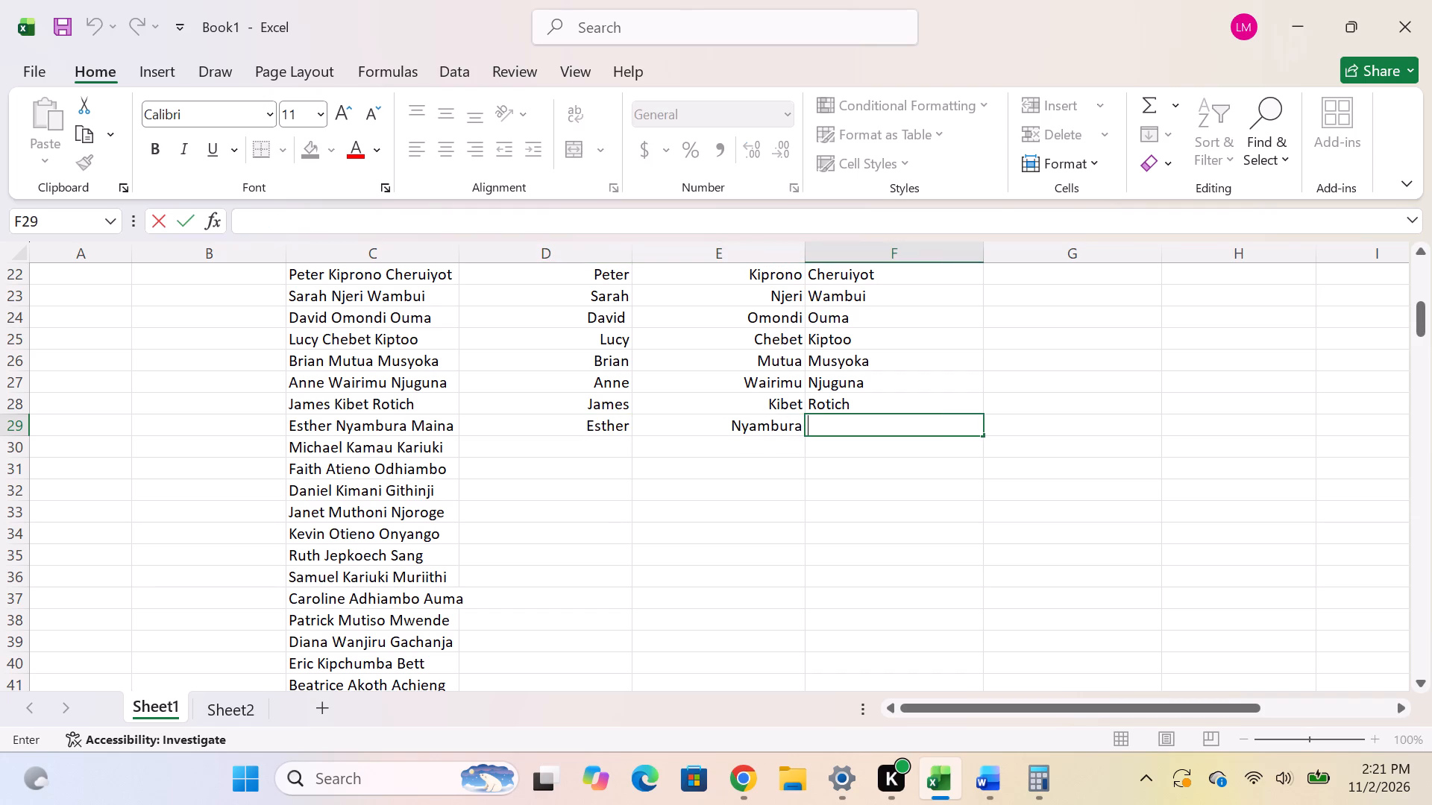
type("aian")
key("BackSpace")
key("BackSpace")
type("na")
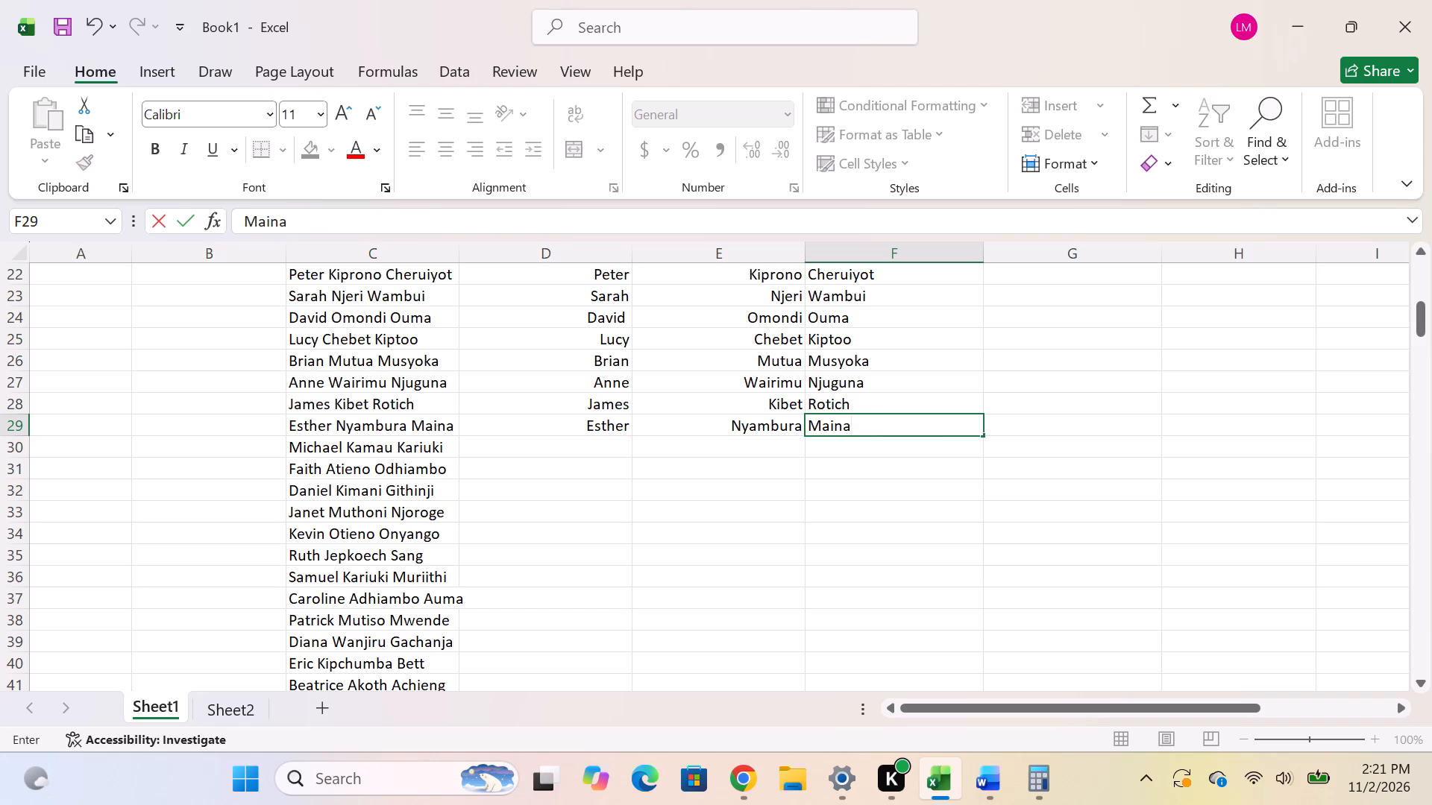
Fill D30:F30 with the twelfth customer's first, middle and last names, split from the full name in C30.
double_click(603, 443)
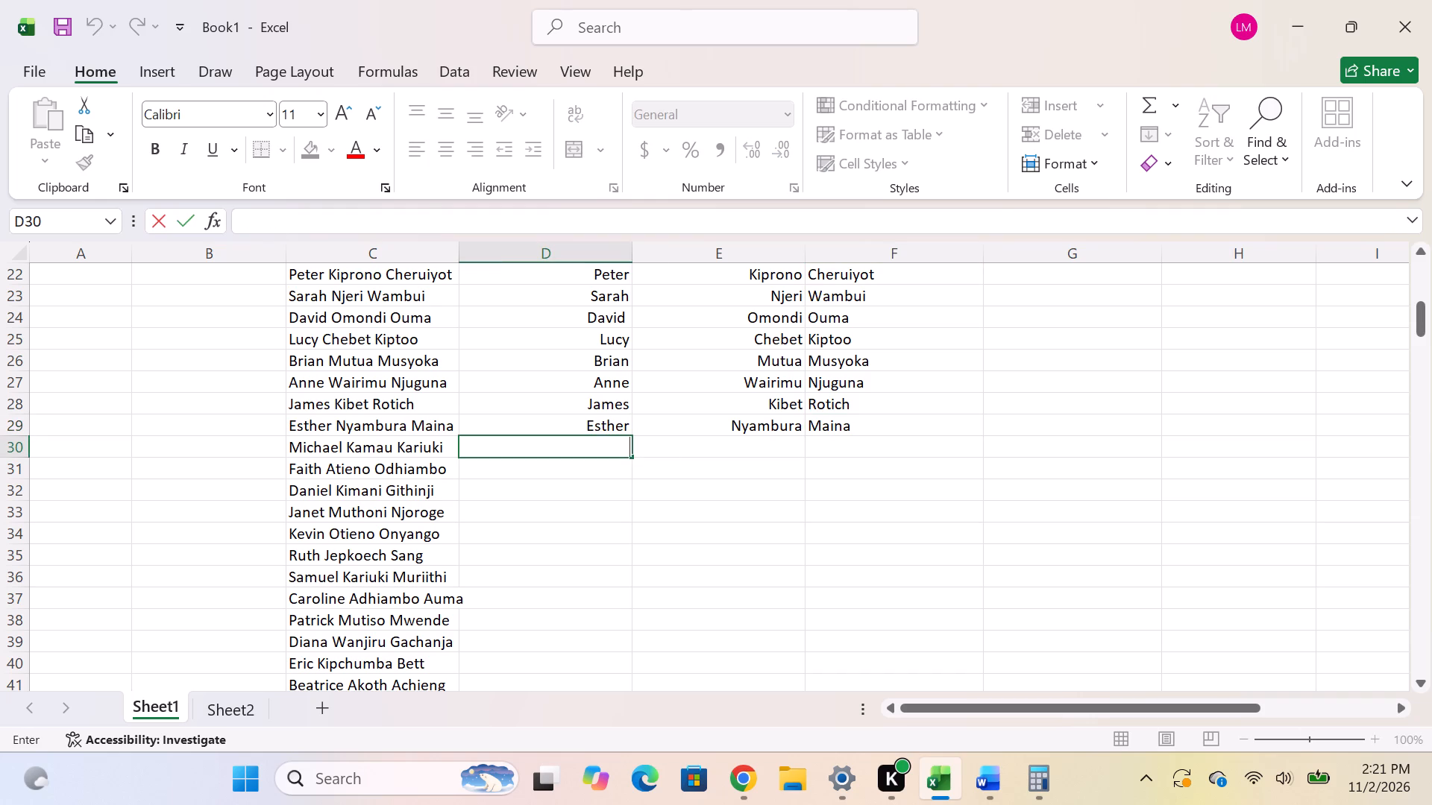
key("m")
key("BackSpace")
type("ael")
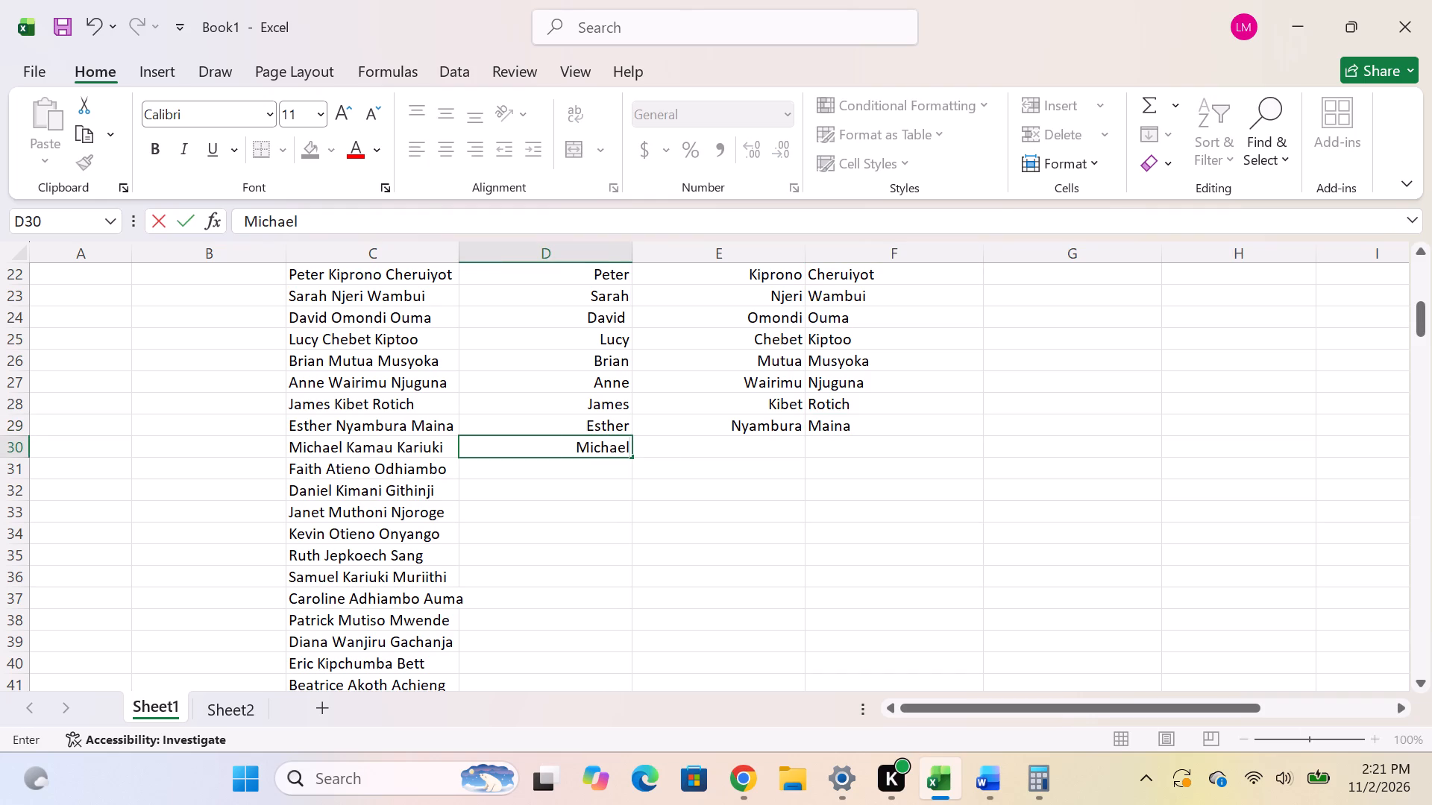
double_click(768, 444)
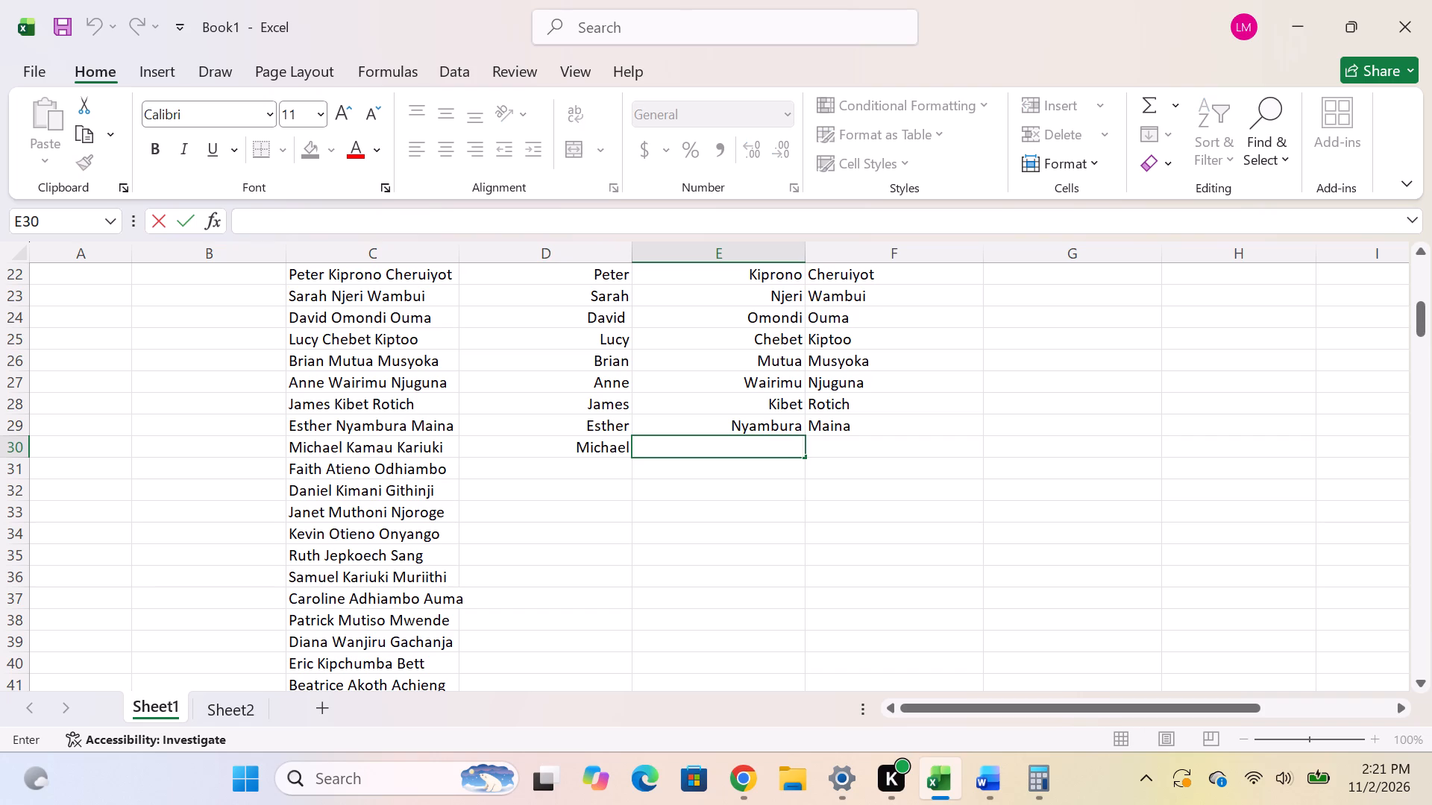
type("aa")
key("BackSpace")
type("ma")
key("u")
double_click(889, 453)
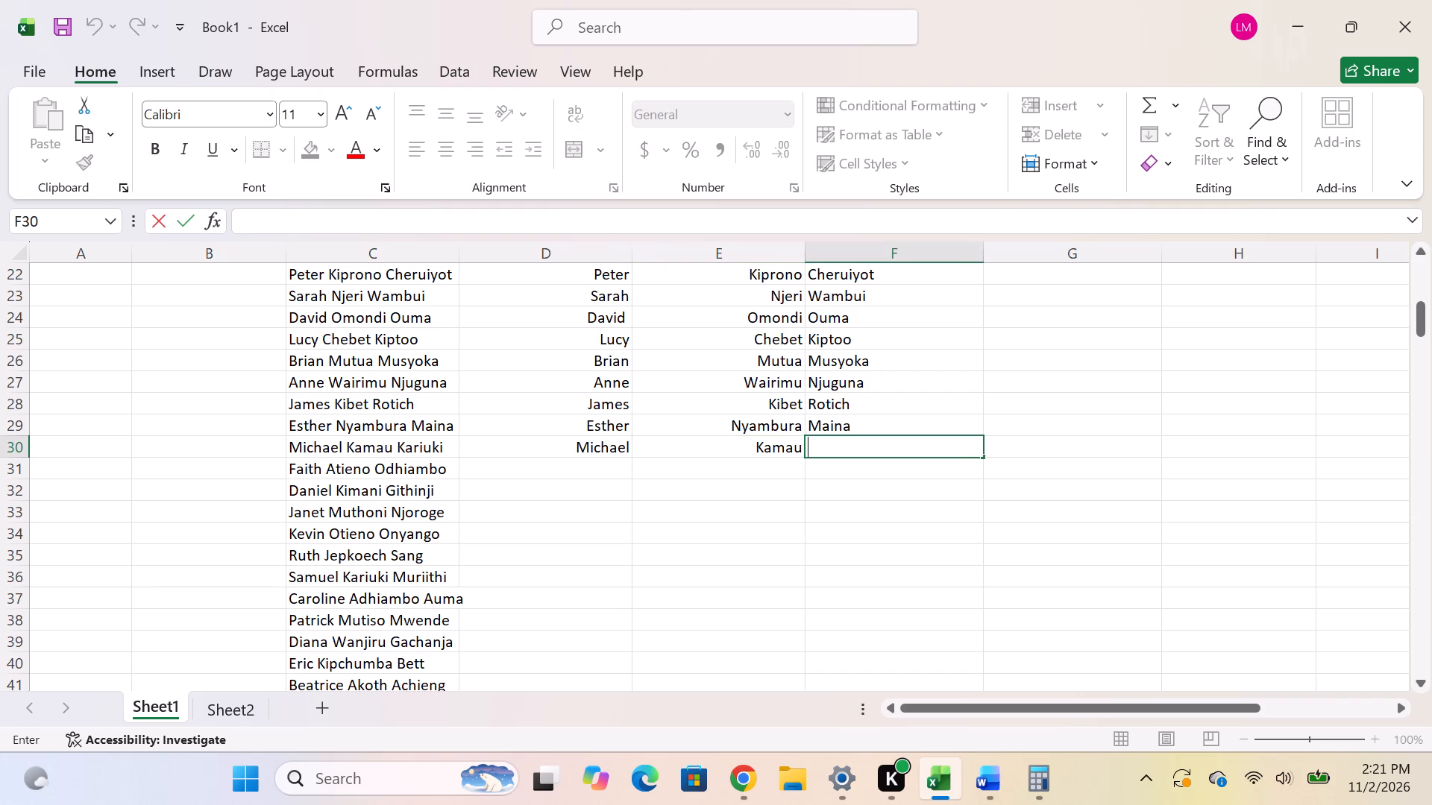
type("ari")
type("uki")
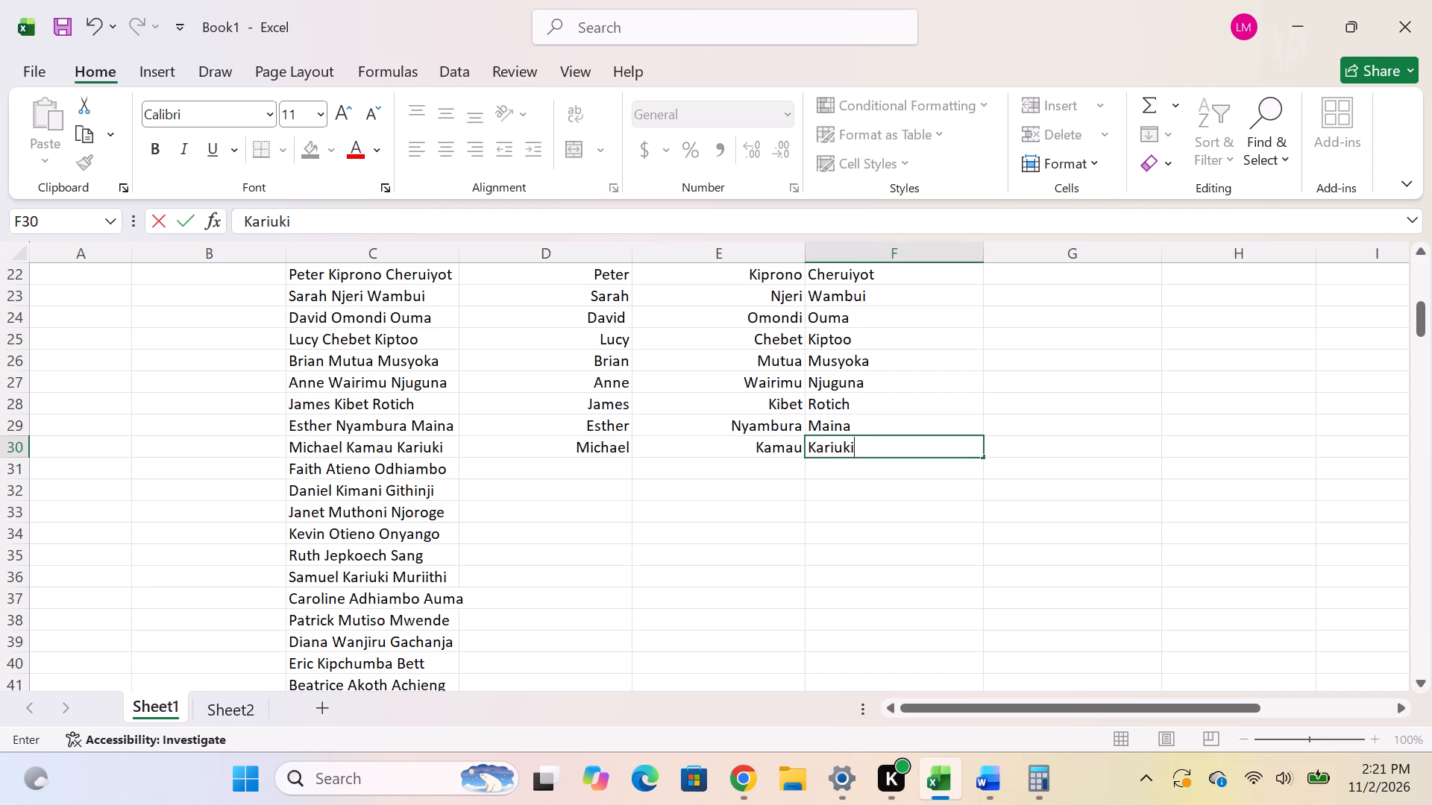
Fill D31:F31 with the thirteenth customer's first, middle and last names, split from the full name in C31.
scroll(763, 432, "down", 1)
double_click(593, 404)
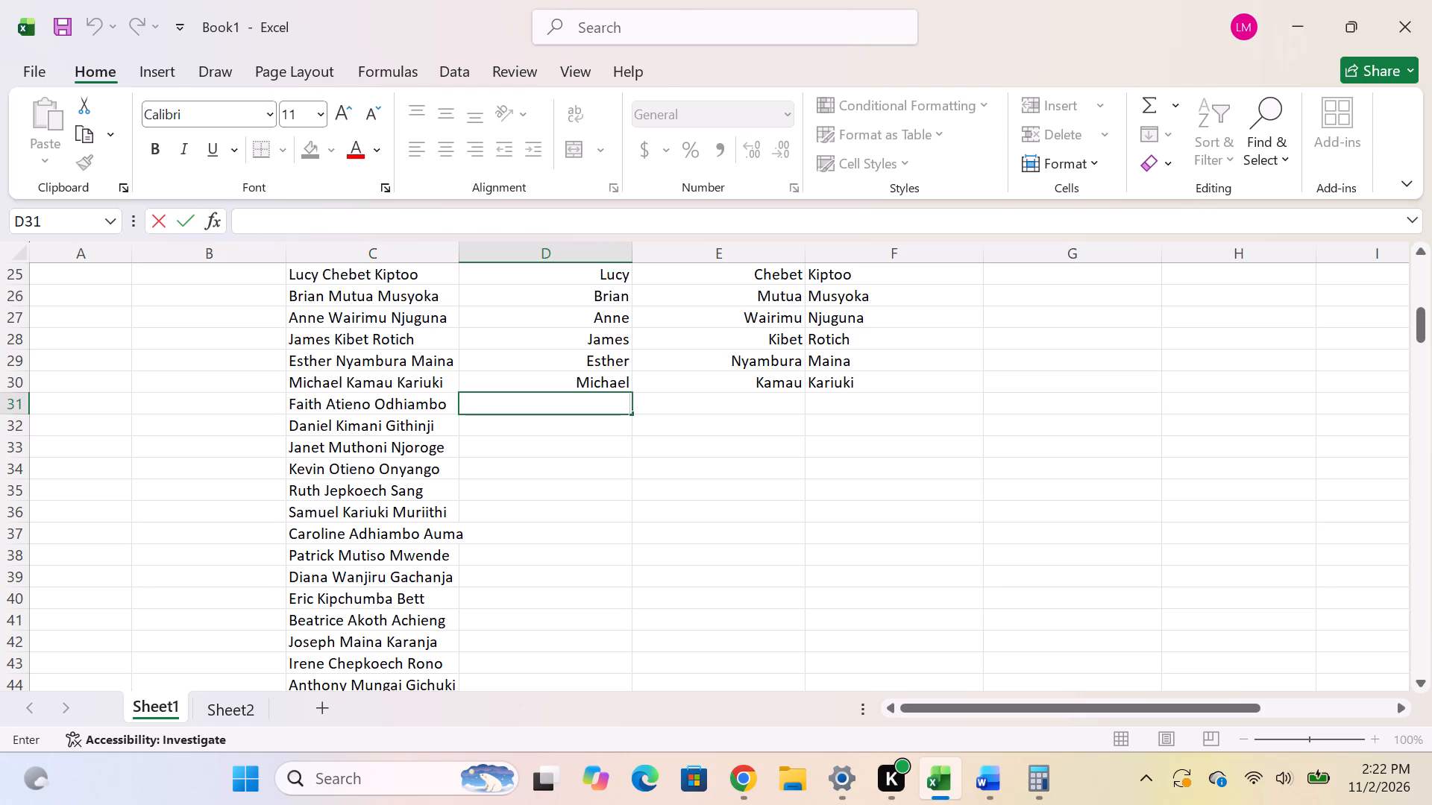
double_click(578, 408)
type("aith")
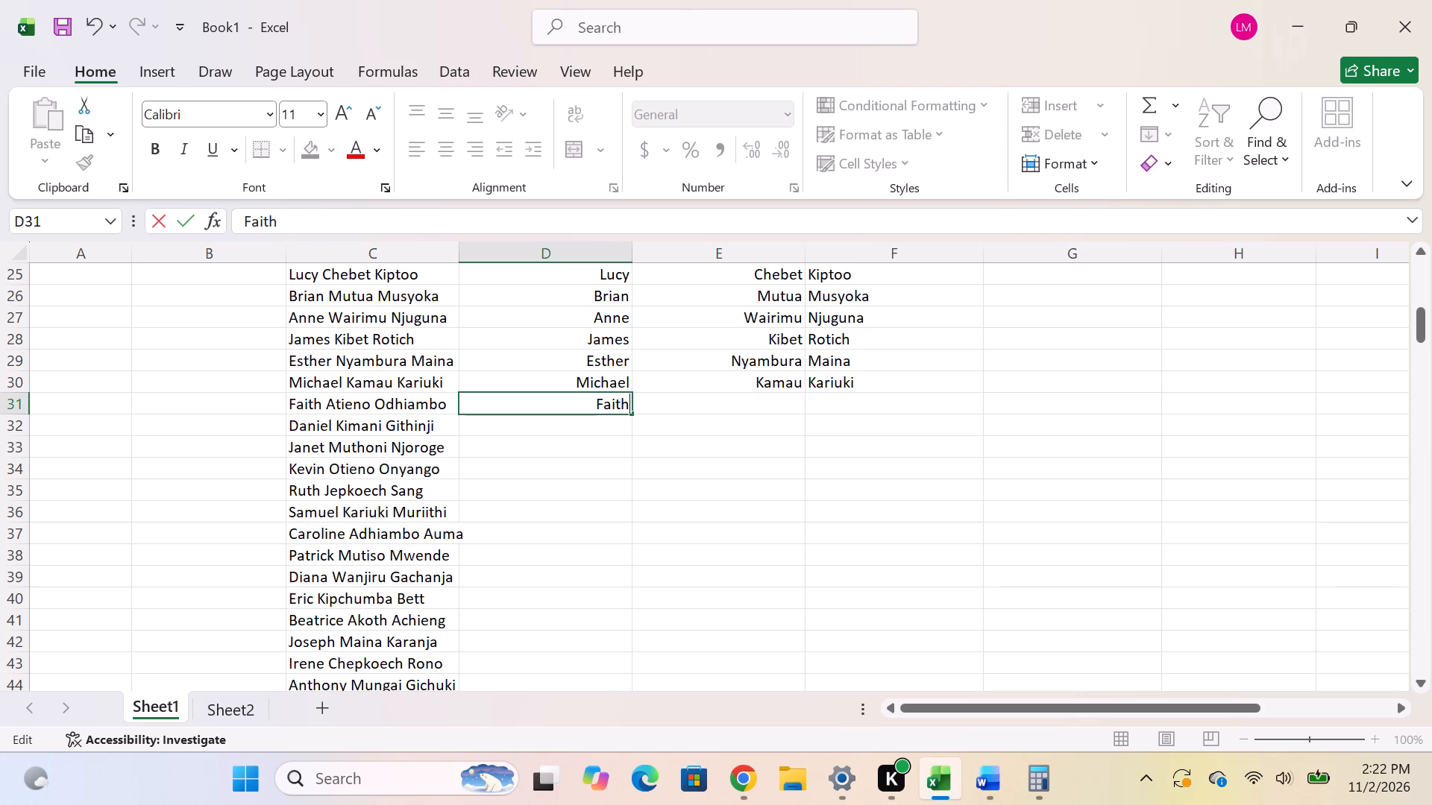
left_click(757, 399)
left_click(757, 399)
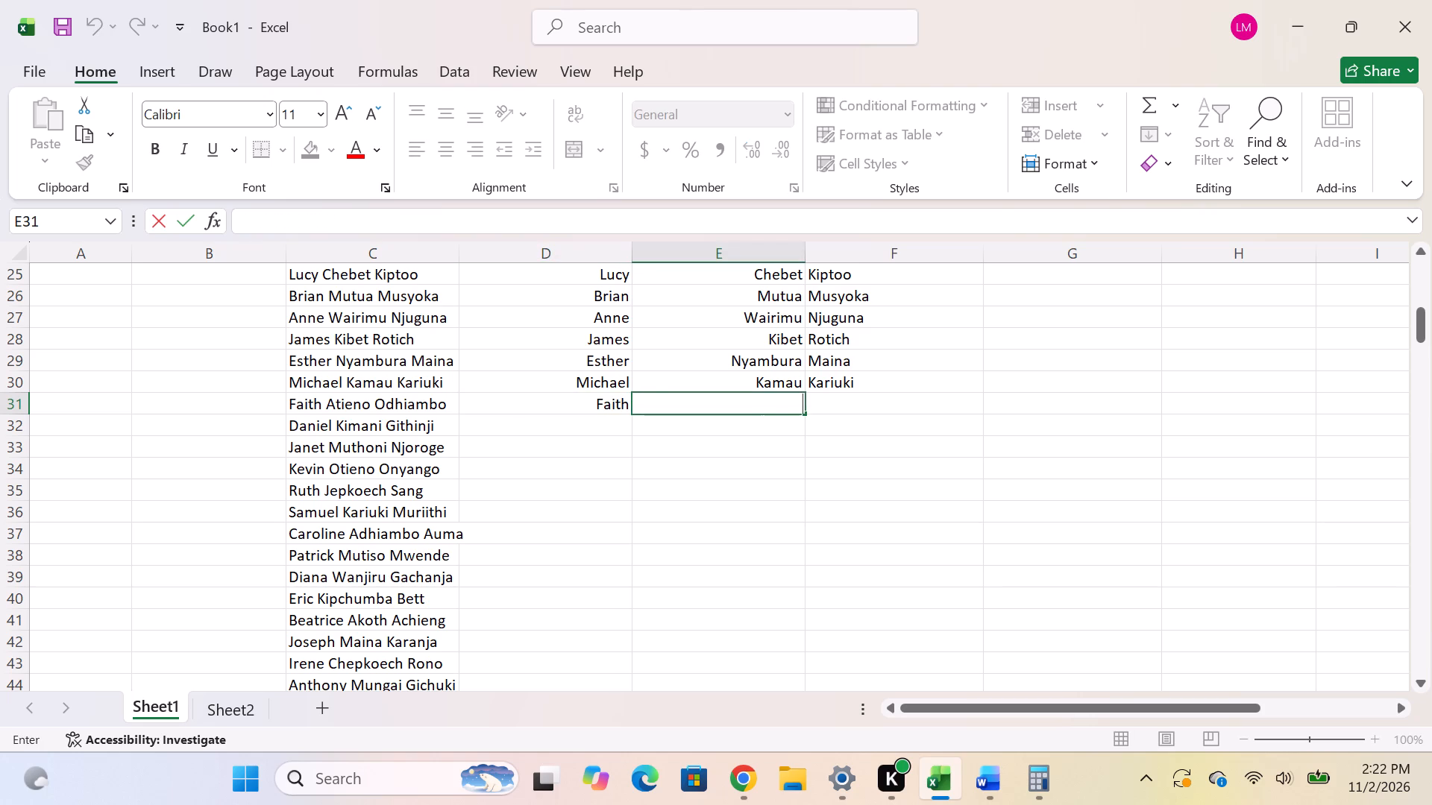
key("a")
double_click(835, 405)
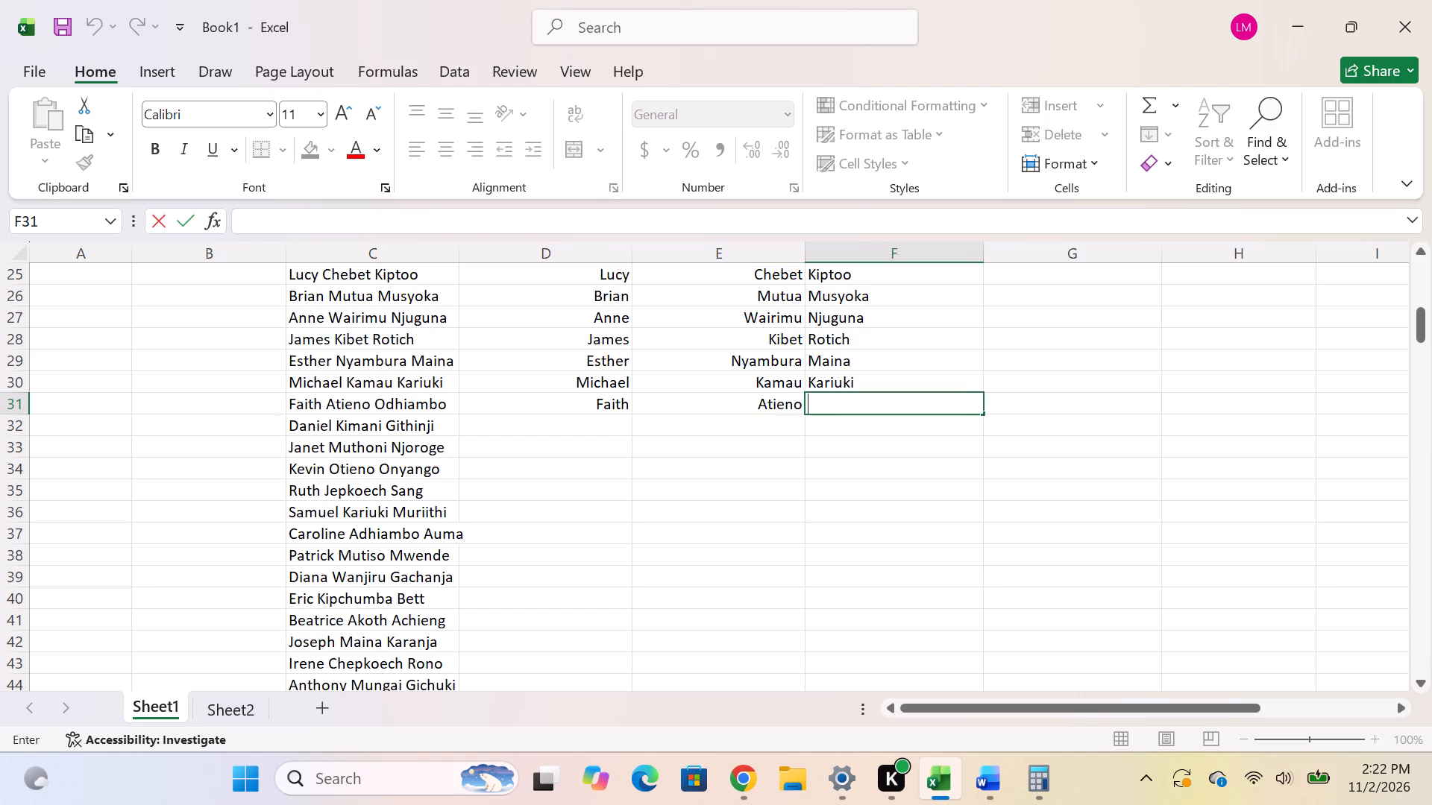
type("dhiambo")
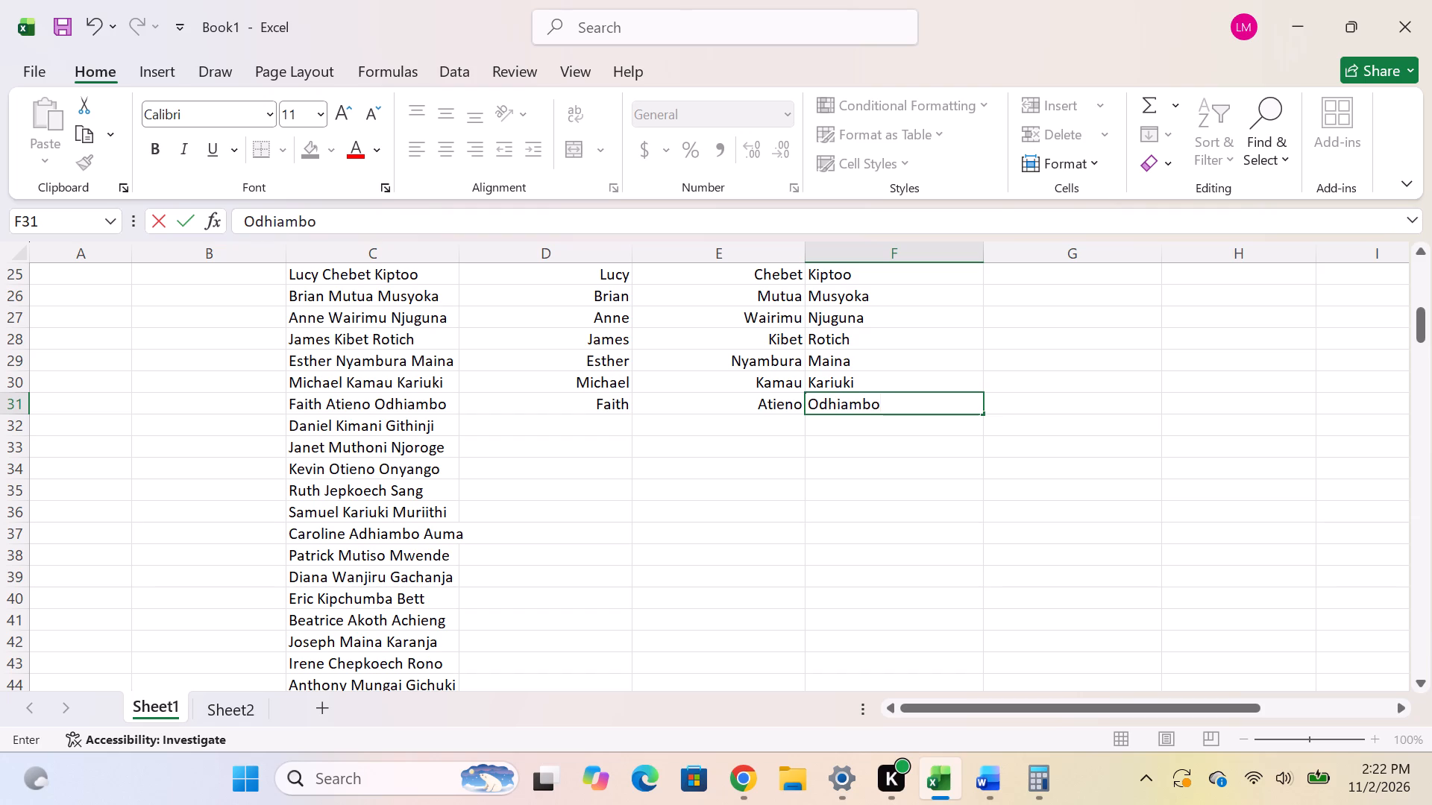
Fill D32:F32 with the fourteenth customer's first, middle and last names, split from the full name in C32.
triple_click(605, 433)
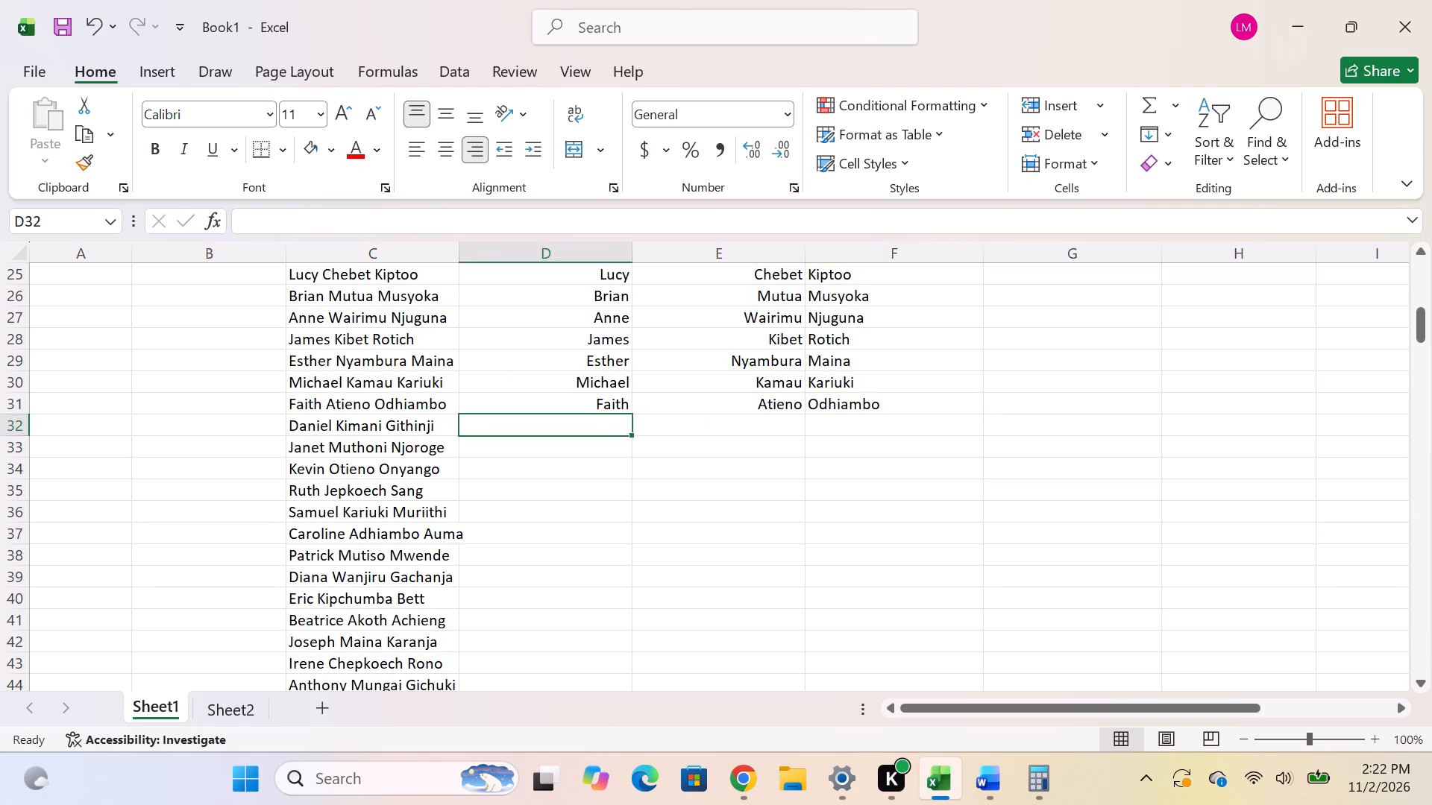
double_click(612, 423)
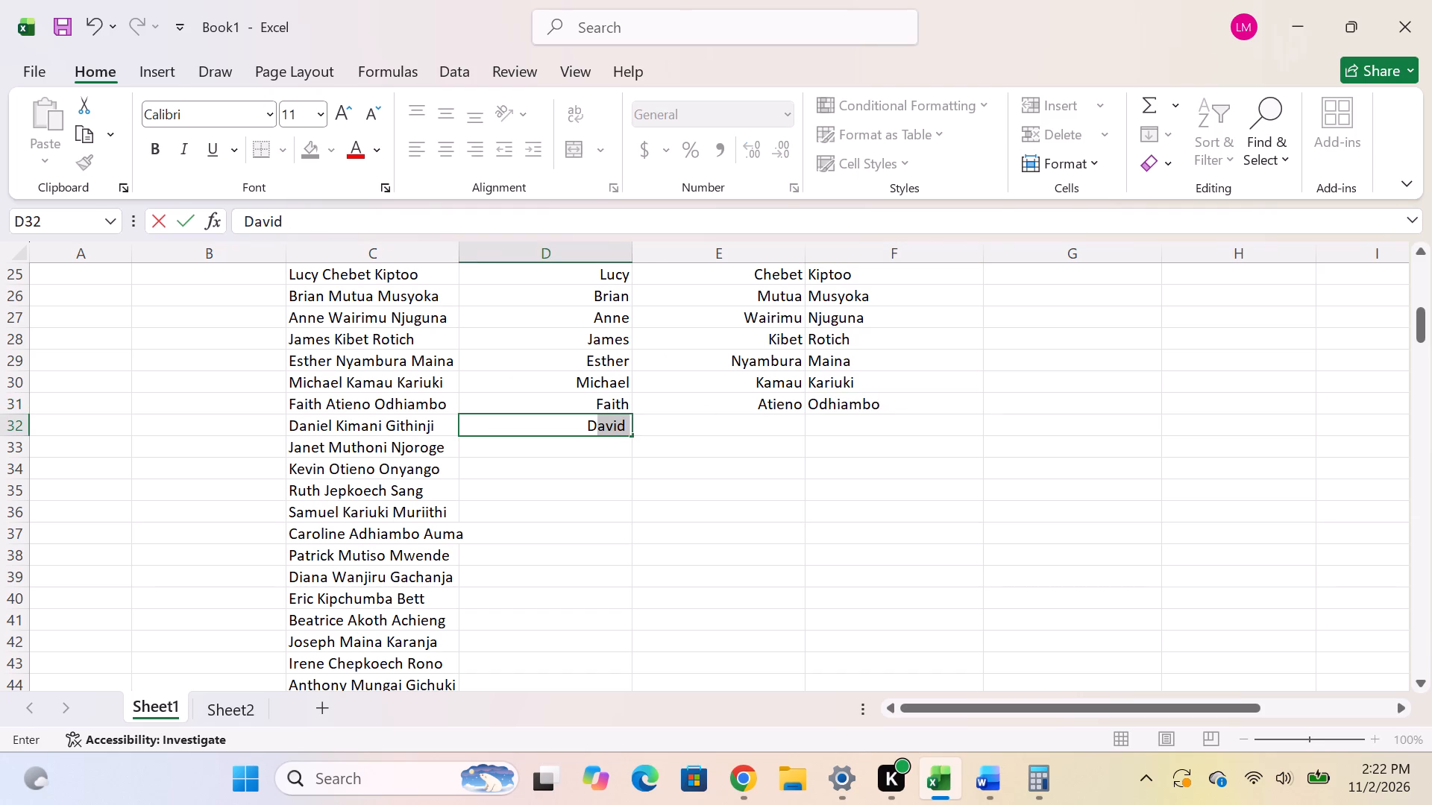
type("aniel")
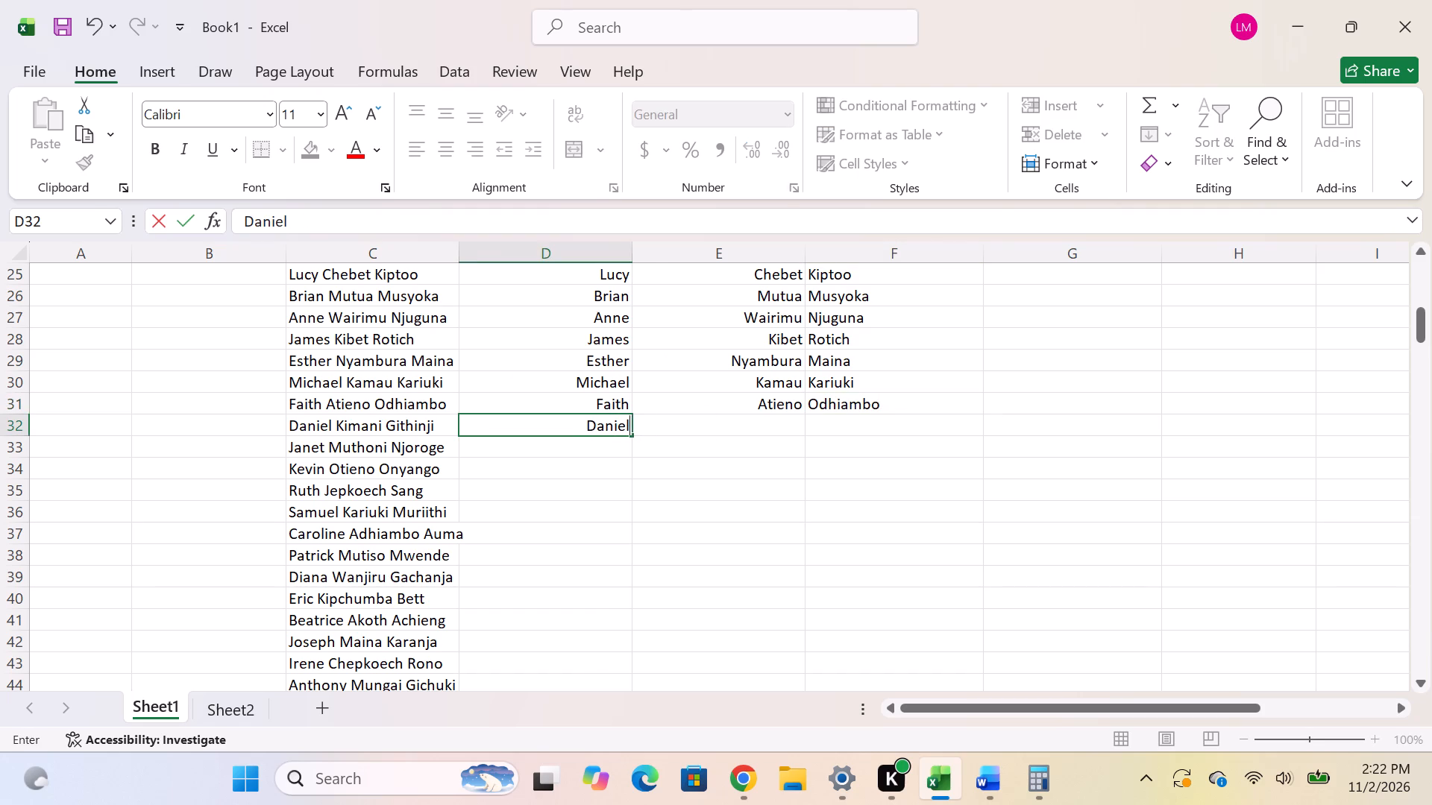
double_click(698, 430)
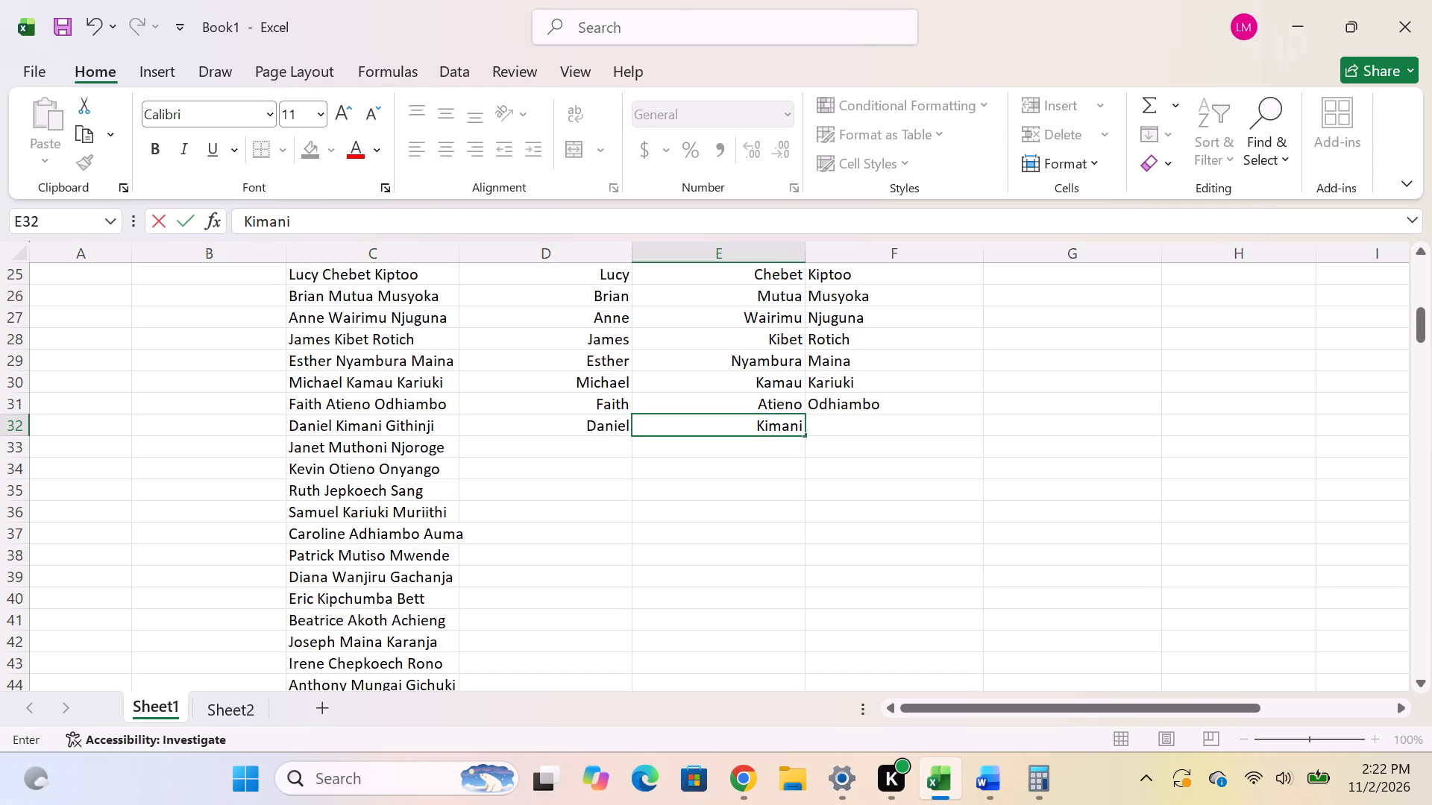
double_click(866, 433)
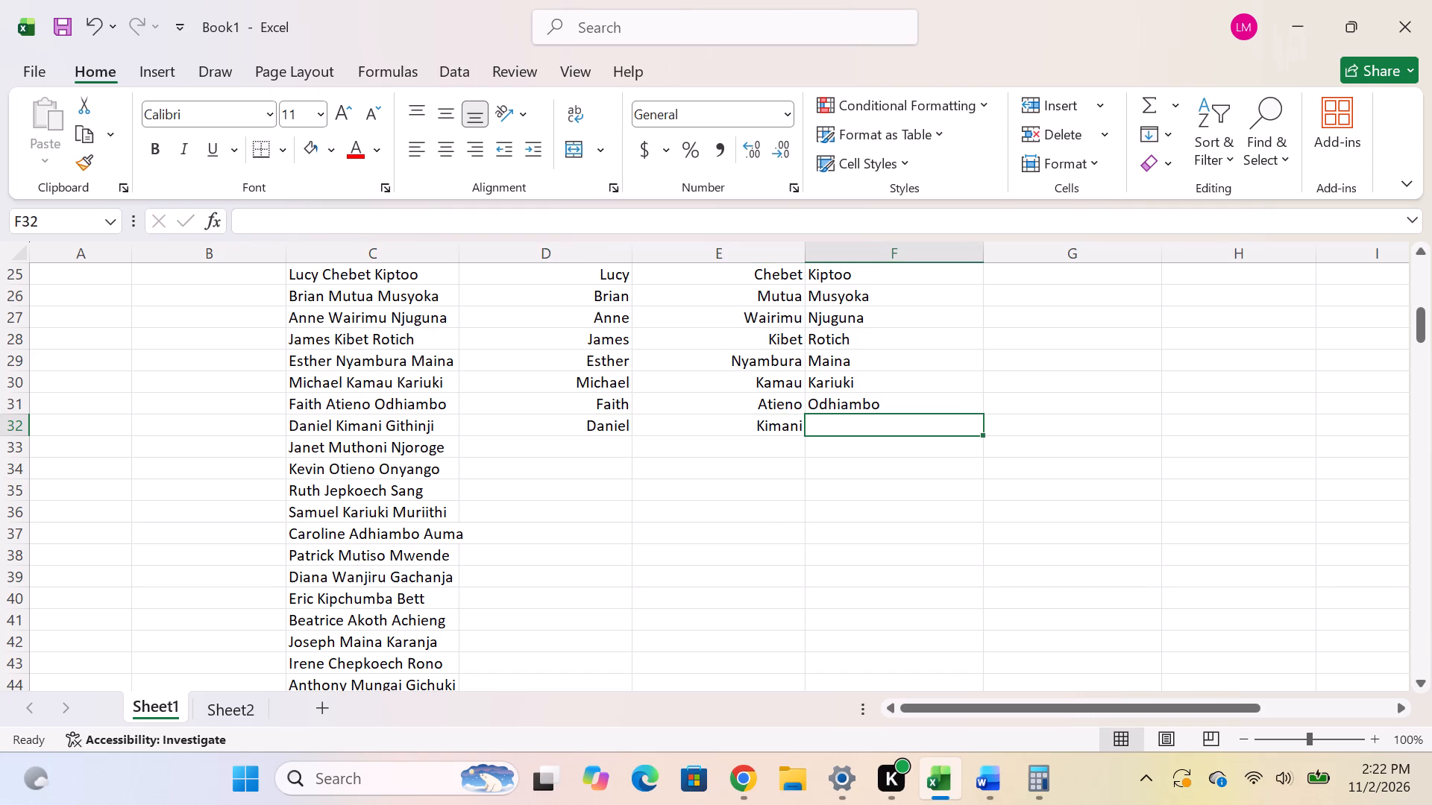
double_click(862, 425)
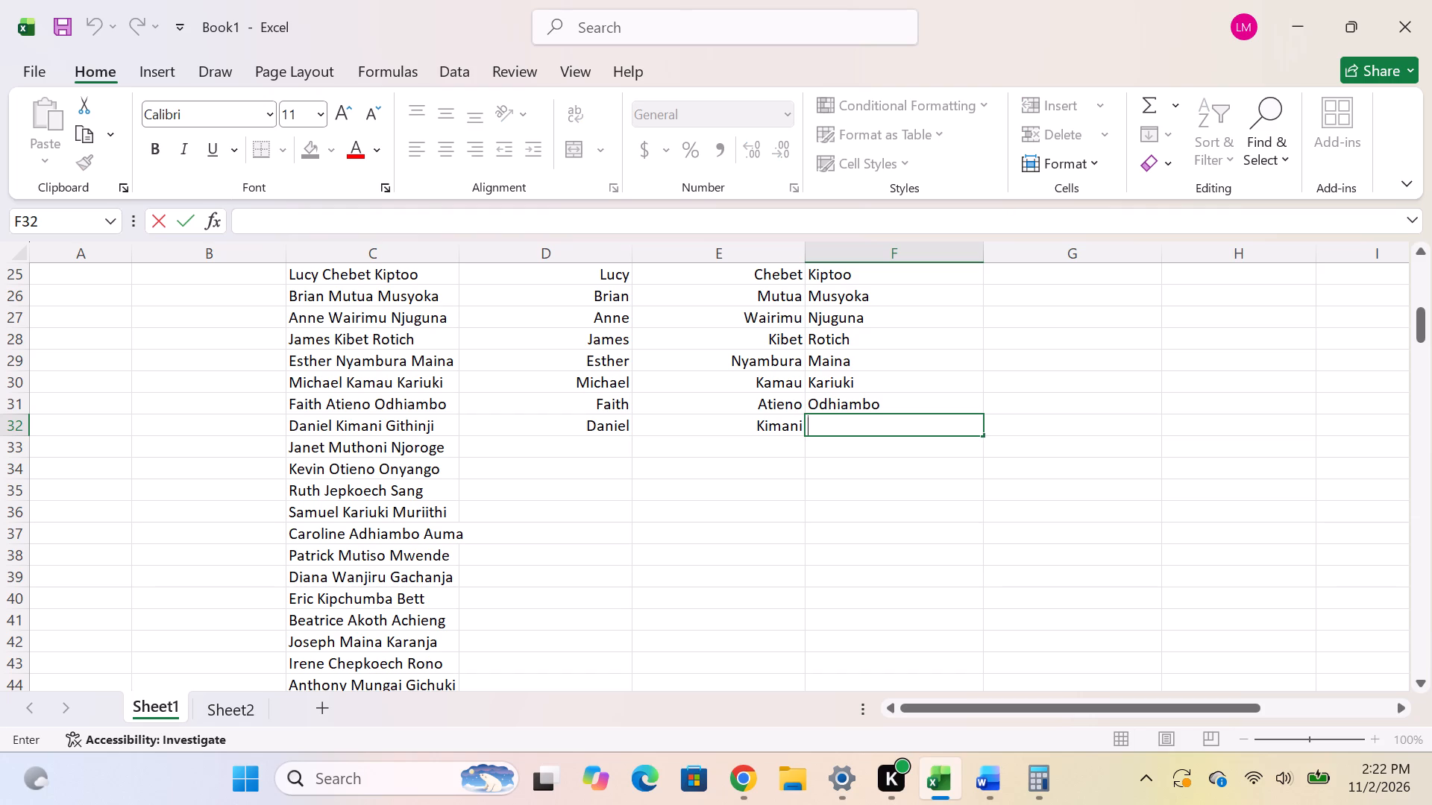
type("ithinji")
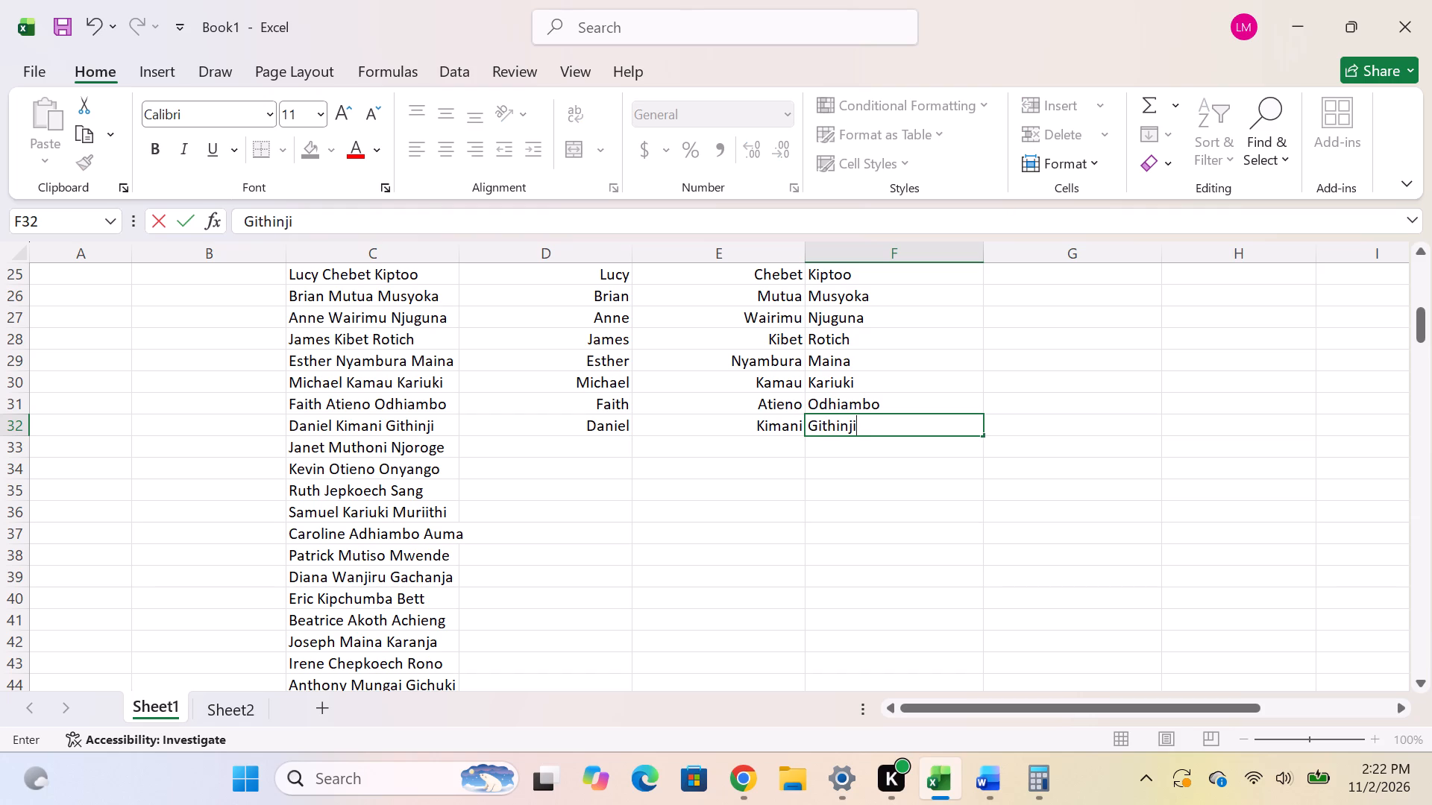
Fill D33:F33 with the fifteenth customer's first, middle and last names, split from the full name in C33.
double_click(594, 449)
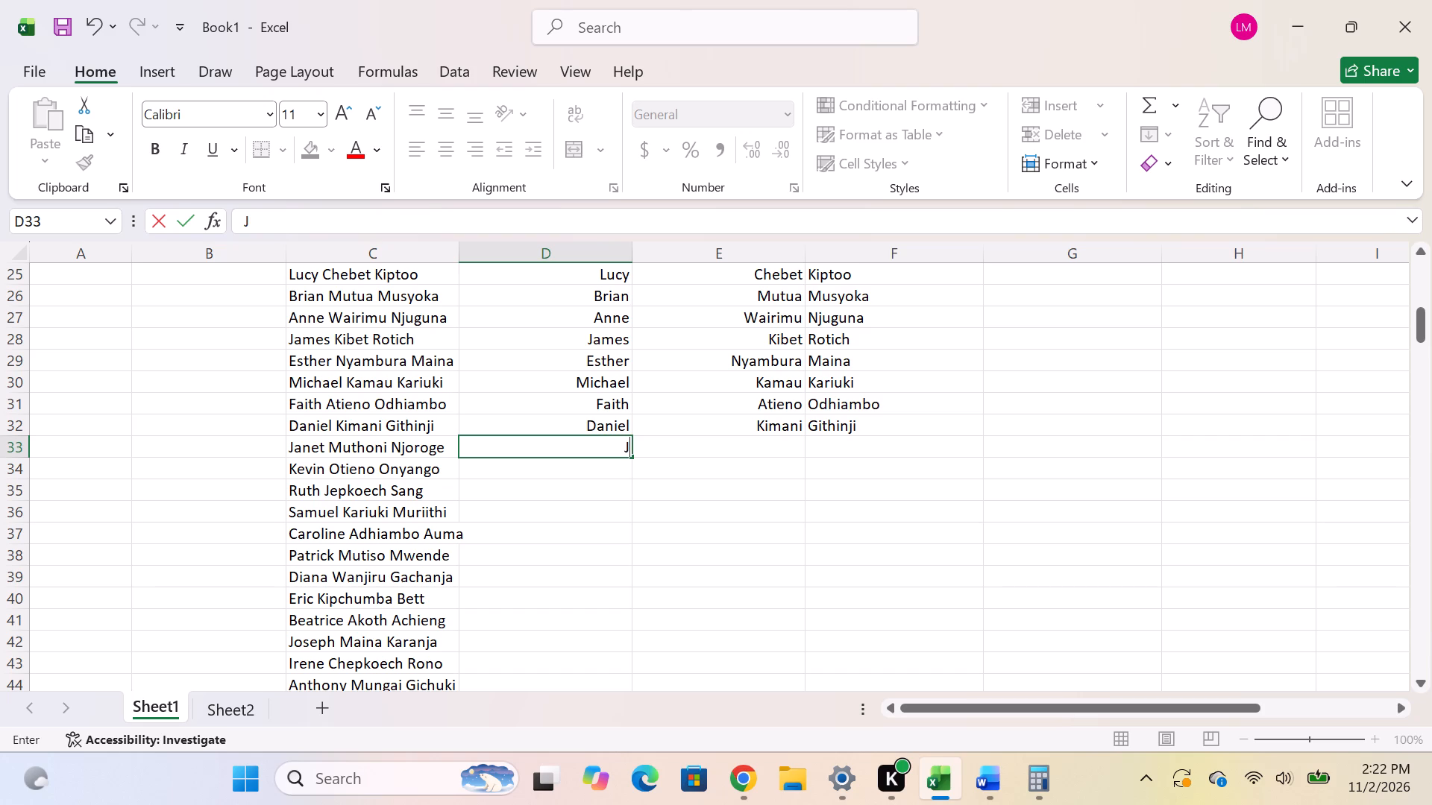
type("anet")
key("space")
double_click(682, 444)
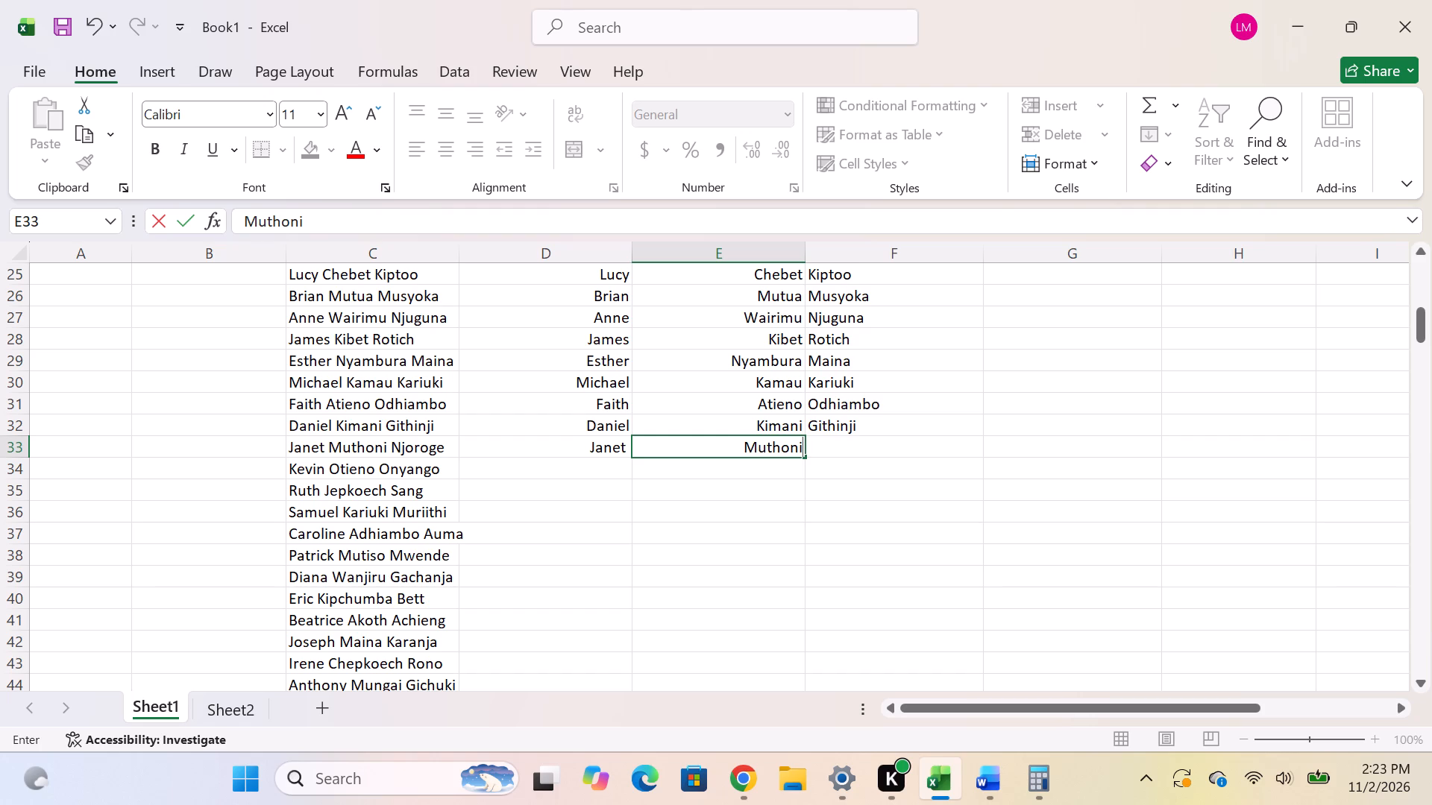
double_click(828, 447)
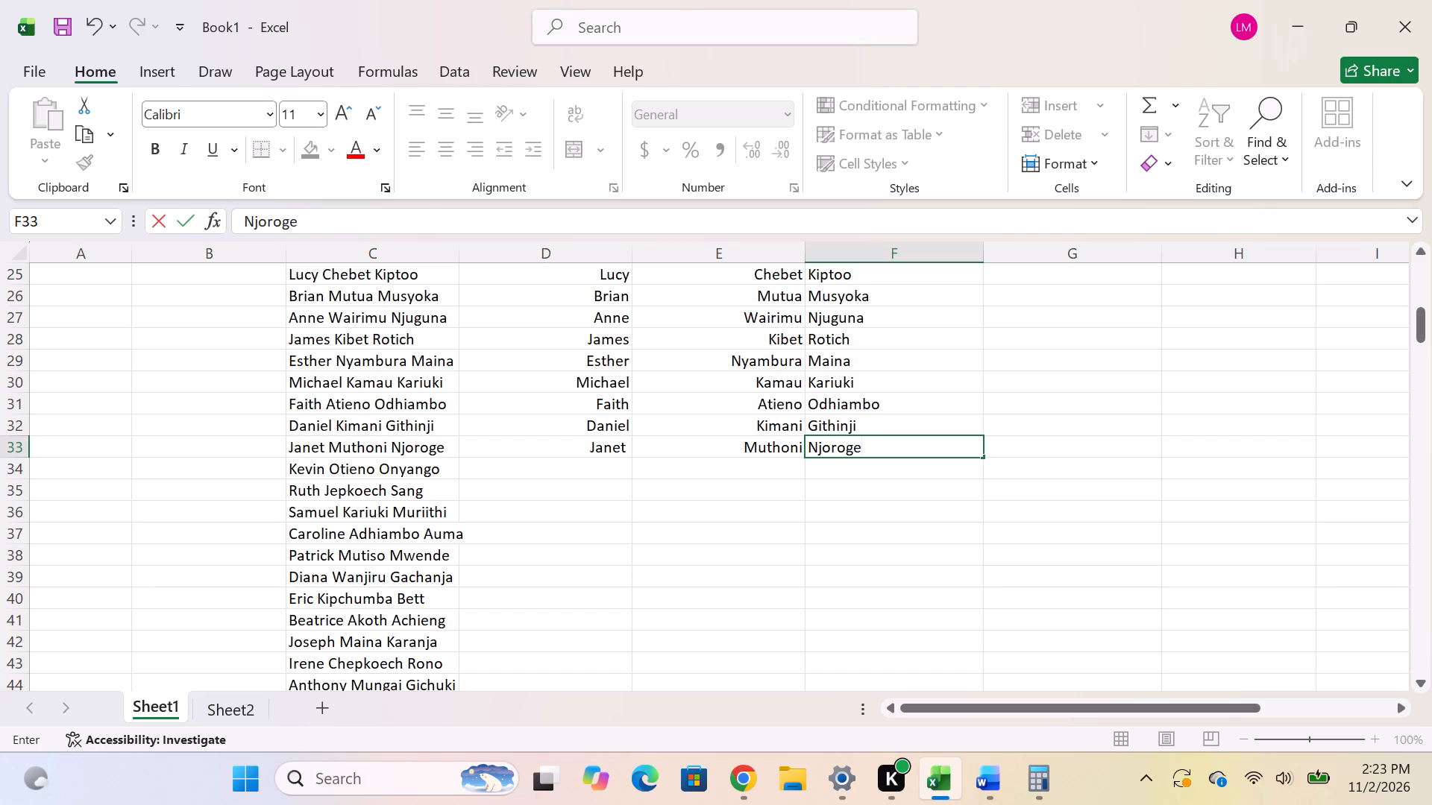
Fill D34:F34 with the sixteenth customer's first, middle and last names, split from the full name in C34.
double_click(603, 461)
left_click(601, 470)
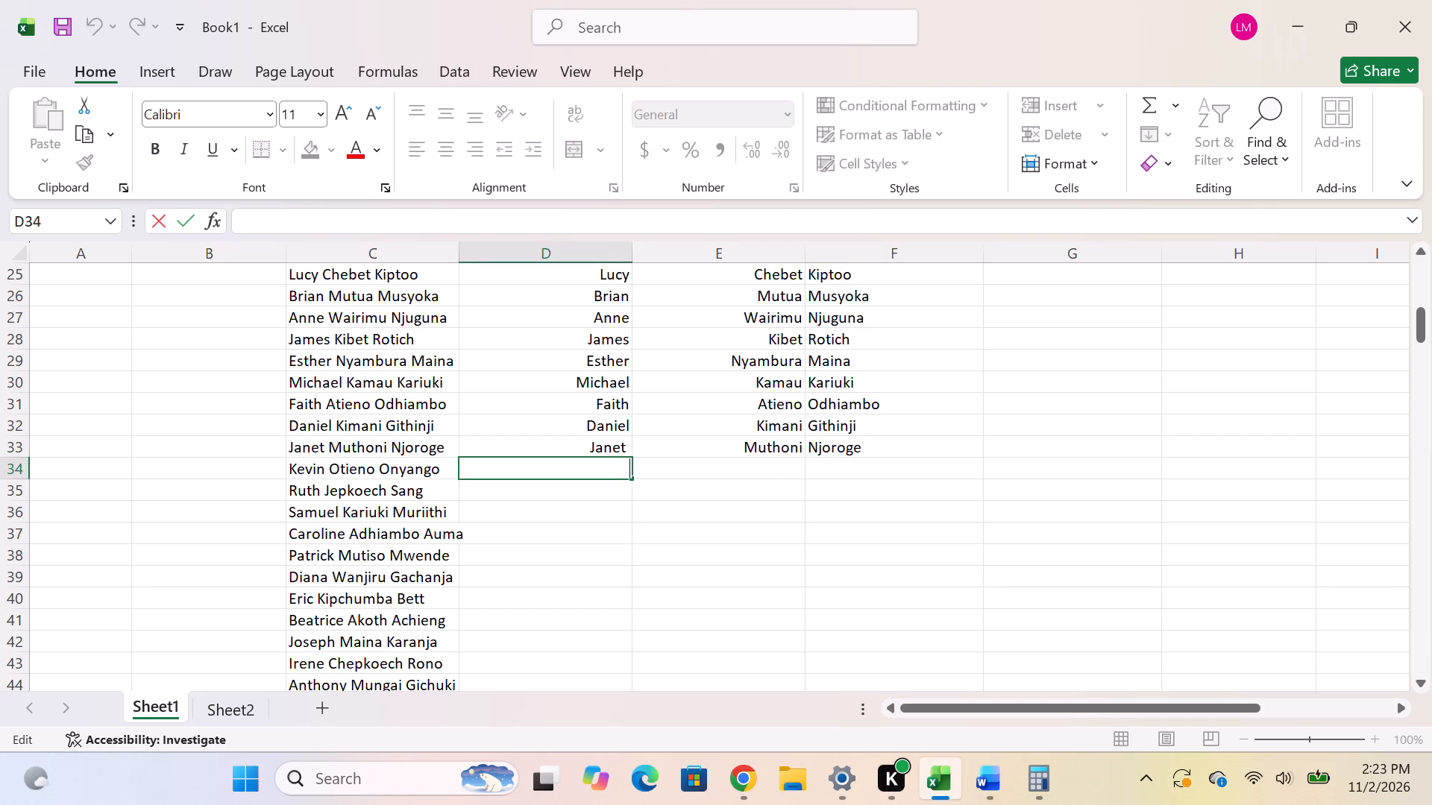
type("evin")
double_click(719, 473)
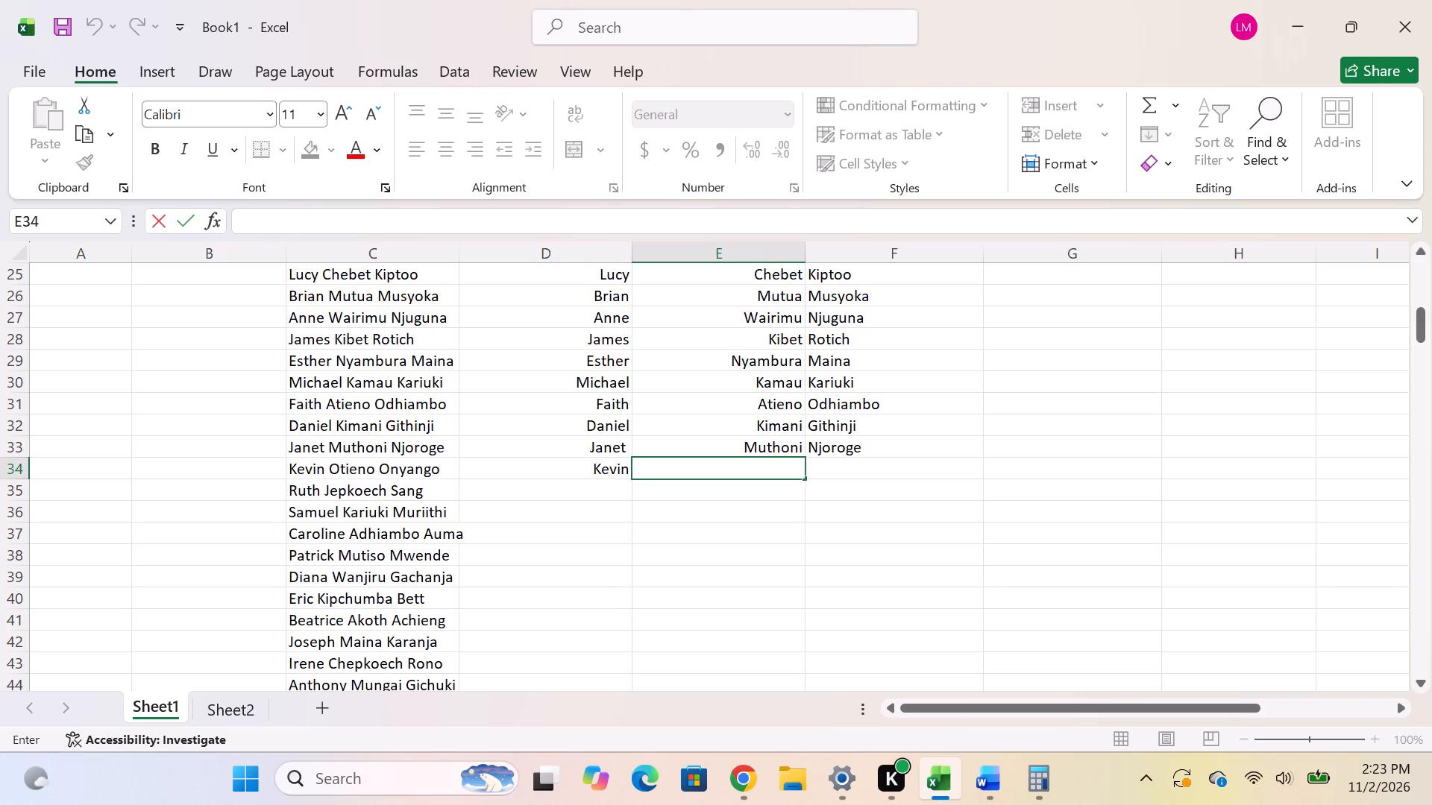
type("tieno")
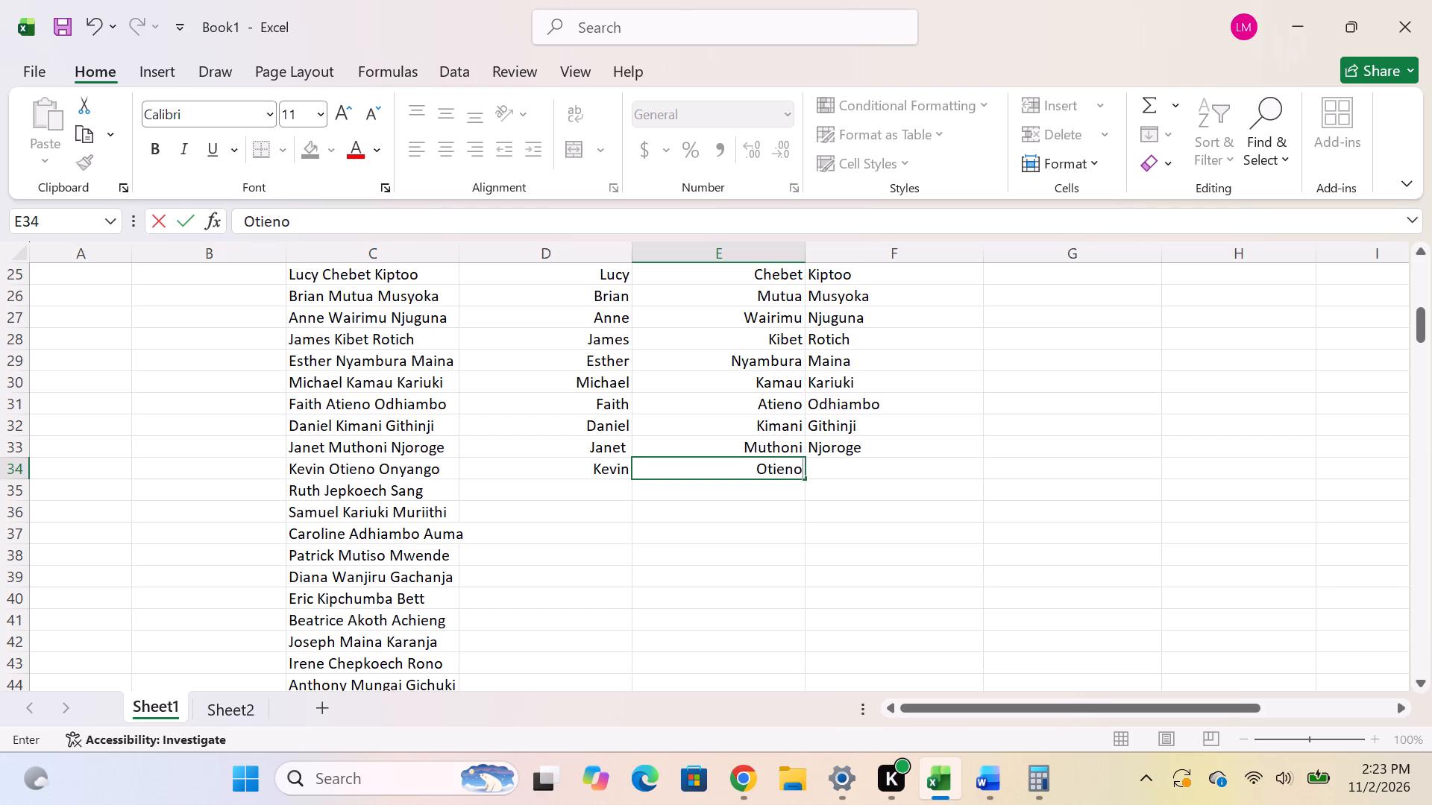
double_click(894, 466)
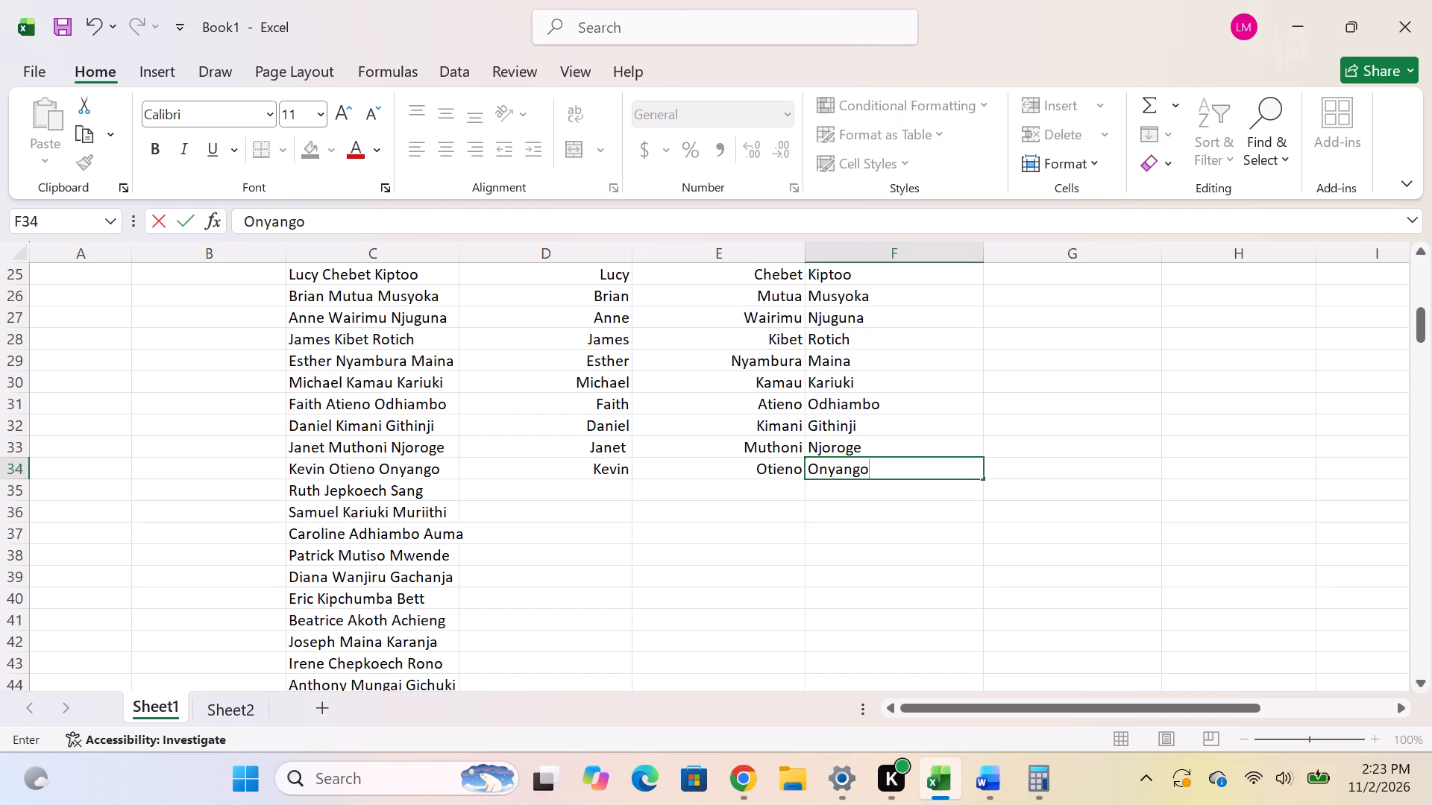
Fill D35:F35 with the seventeenth customer's first, middle and last names, capitalised and split from the full name in C35.
double_click(615, 481)
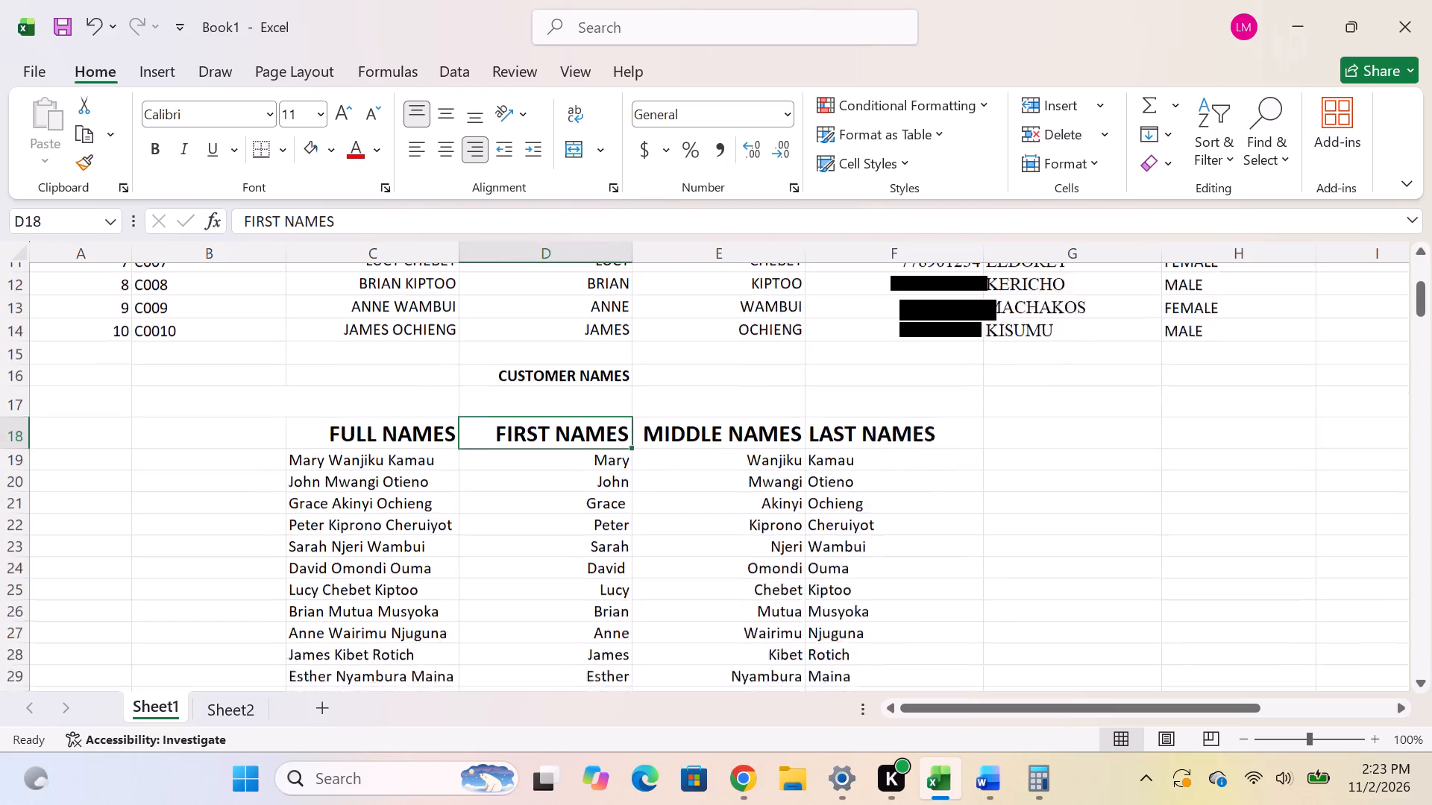
scroll(871, 498, "down", 6)
double_click(599, 427)
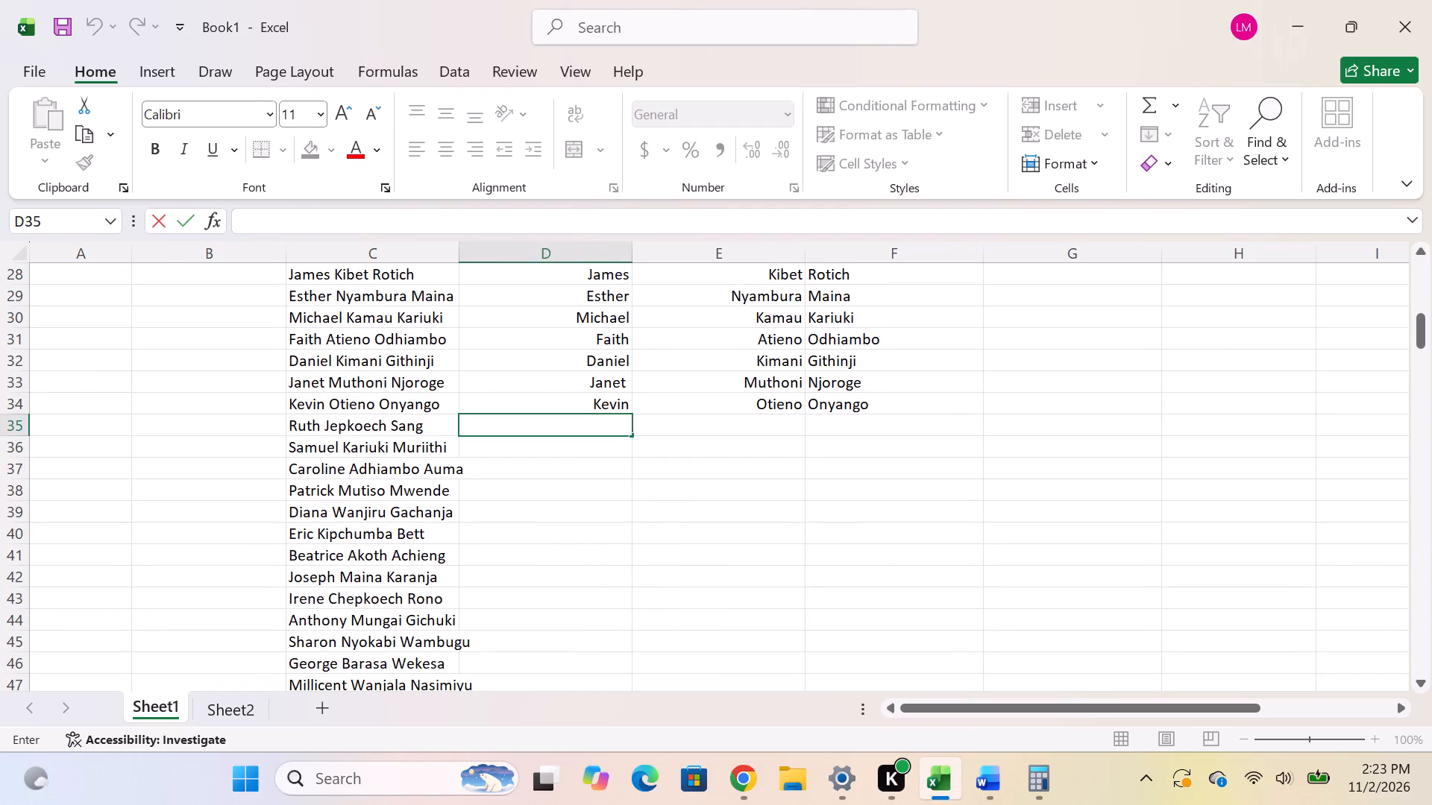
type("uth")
double_click(679, 421)
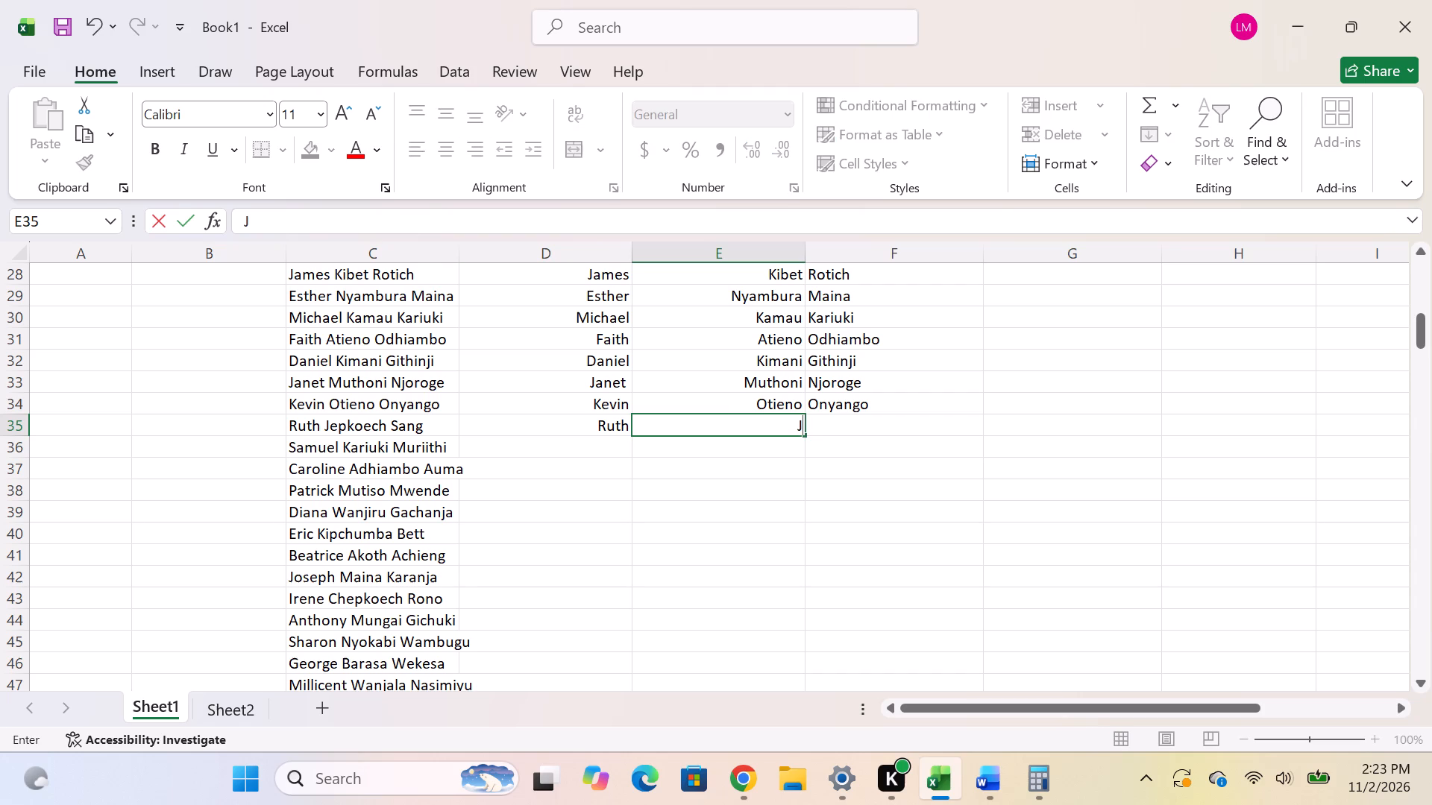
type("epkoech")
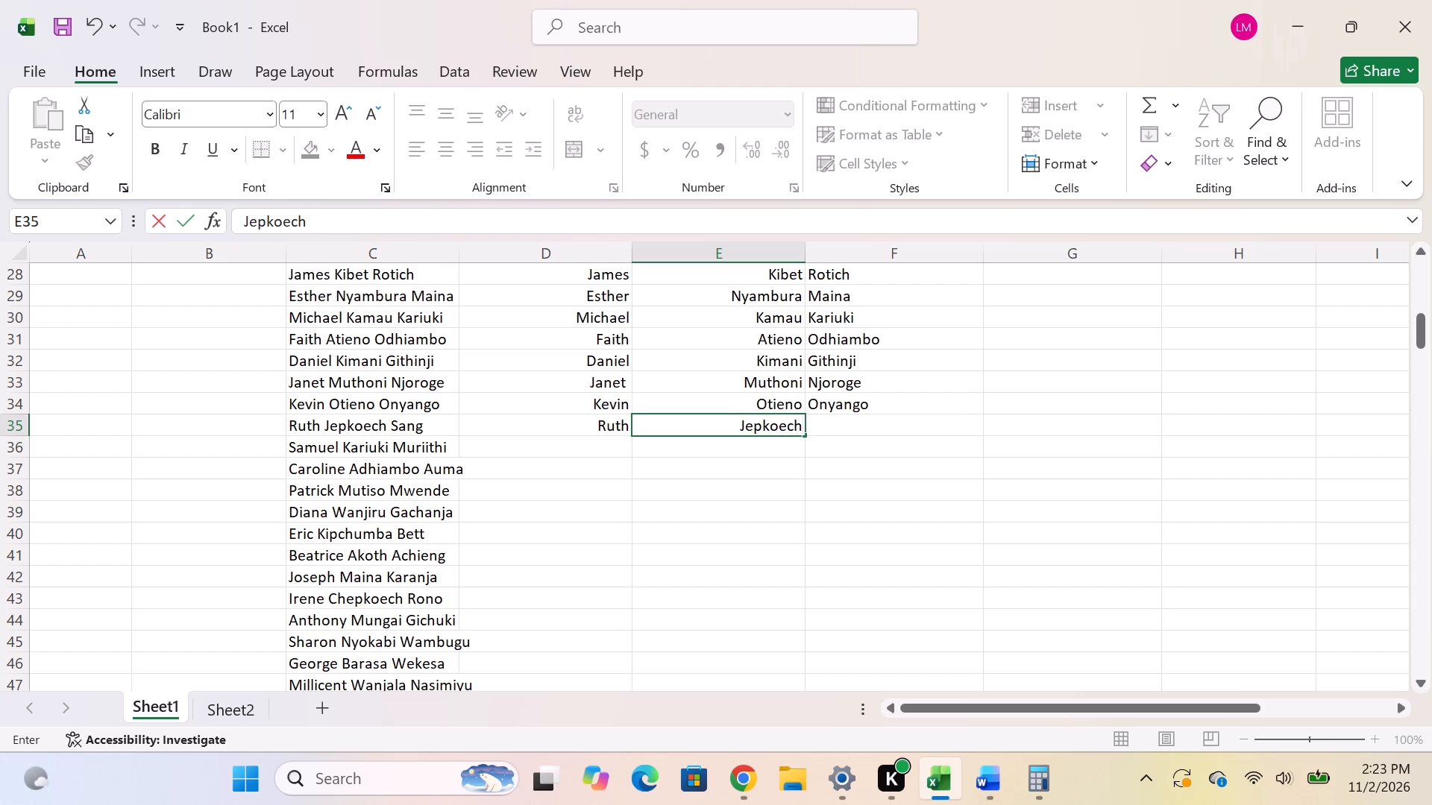
double_click(853, 435)
double_click(855, 426)
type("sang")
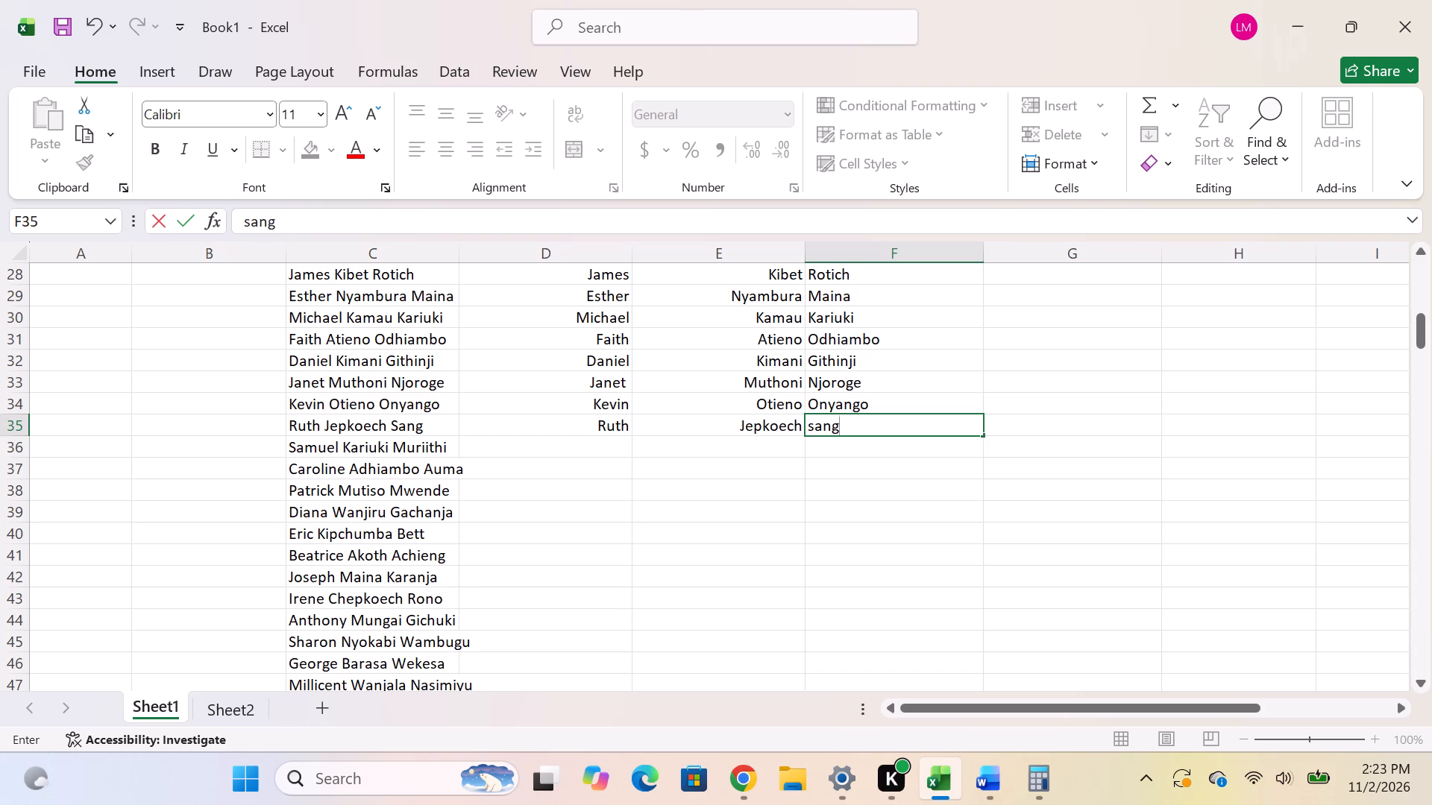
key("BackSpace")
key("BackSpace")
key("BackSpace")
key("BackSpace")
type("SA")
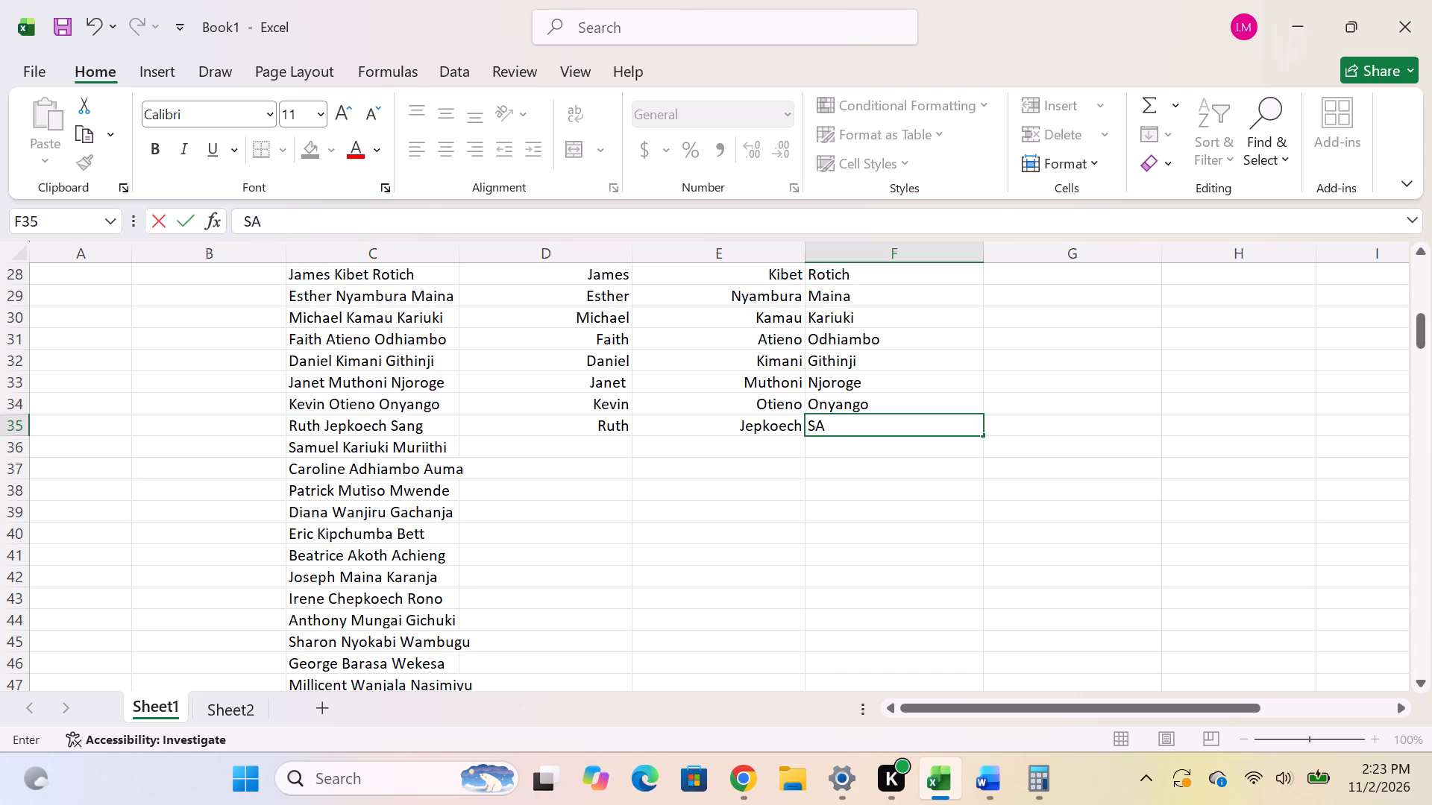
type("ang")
Switch to YouTube in Chrome and play DJ VIBECHASER's Kenyan RNBs Valentine Love Songs video mix, skipping the ad.
left_click(742, 779)
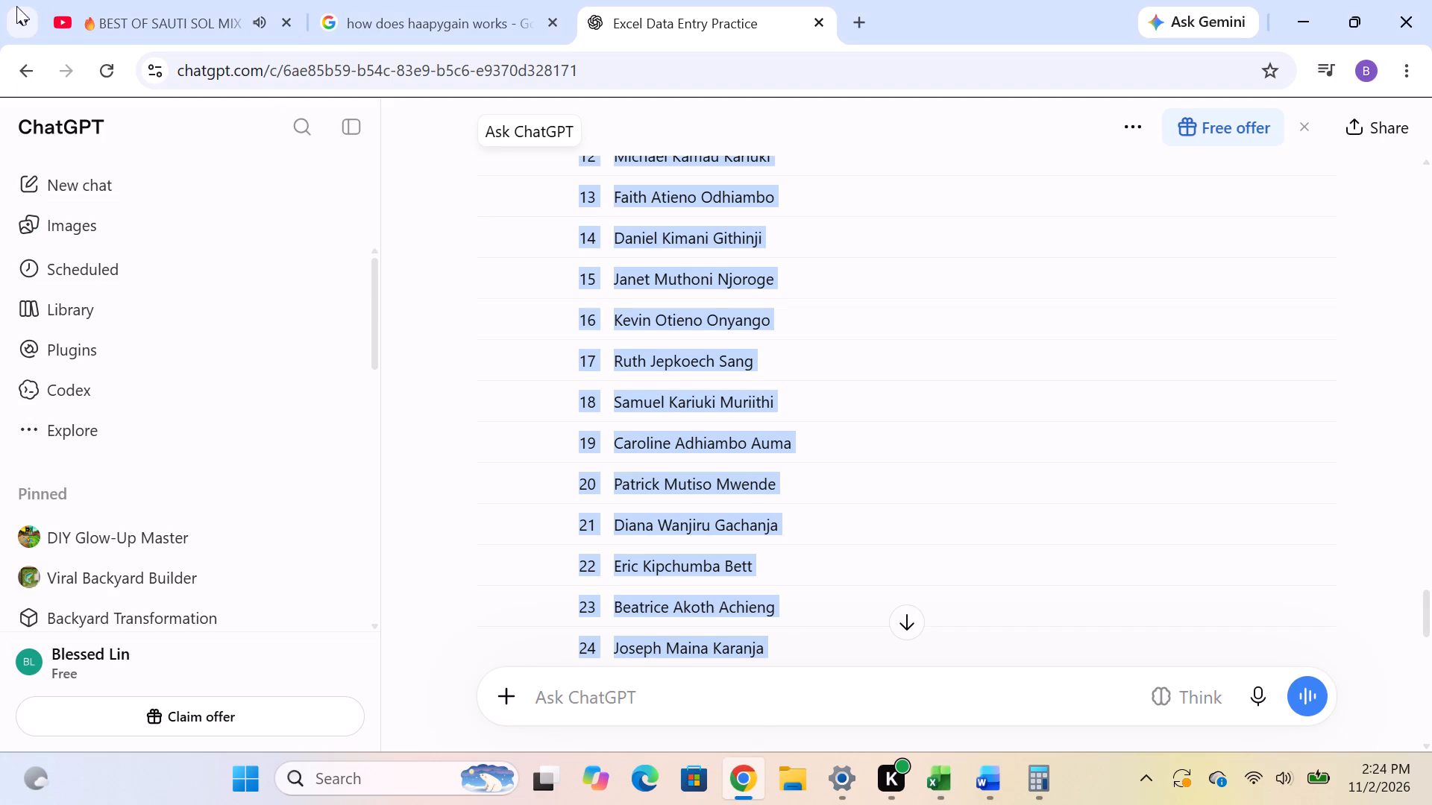
left_click(96, 21)
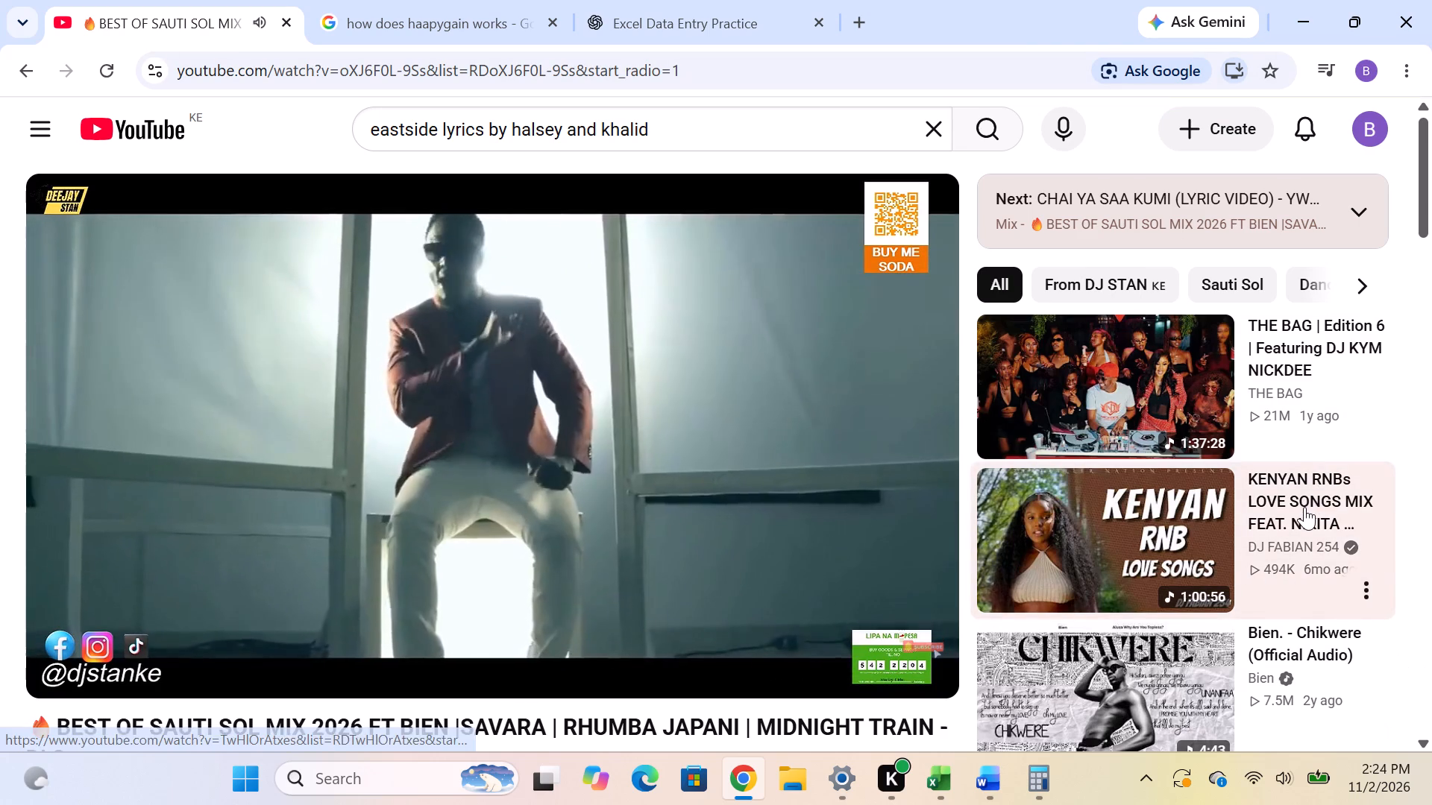
scroll(1304, 508, "down", 8)
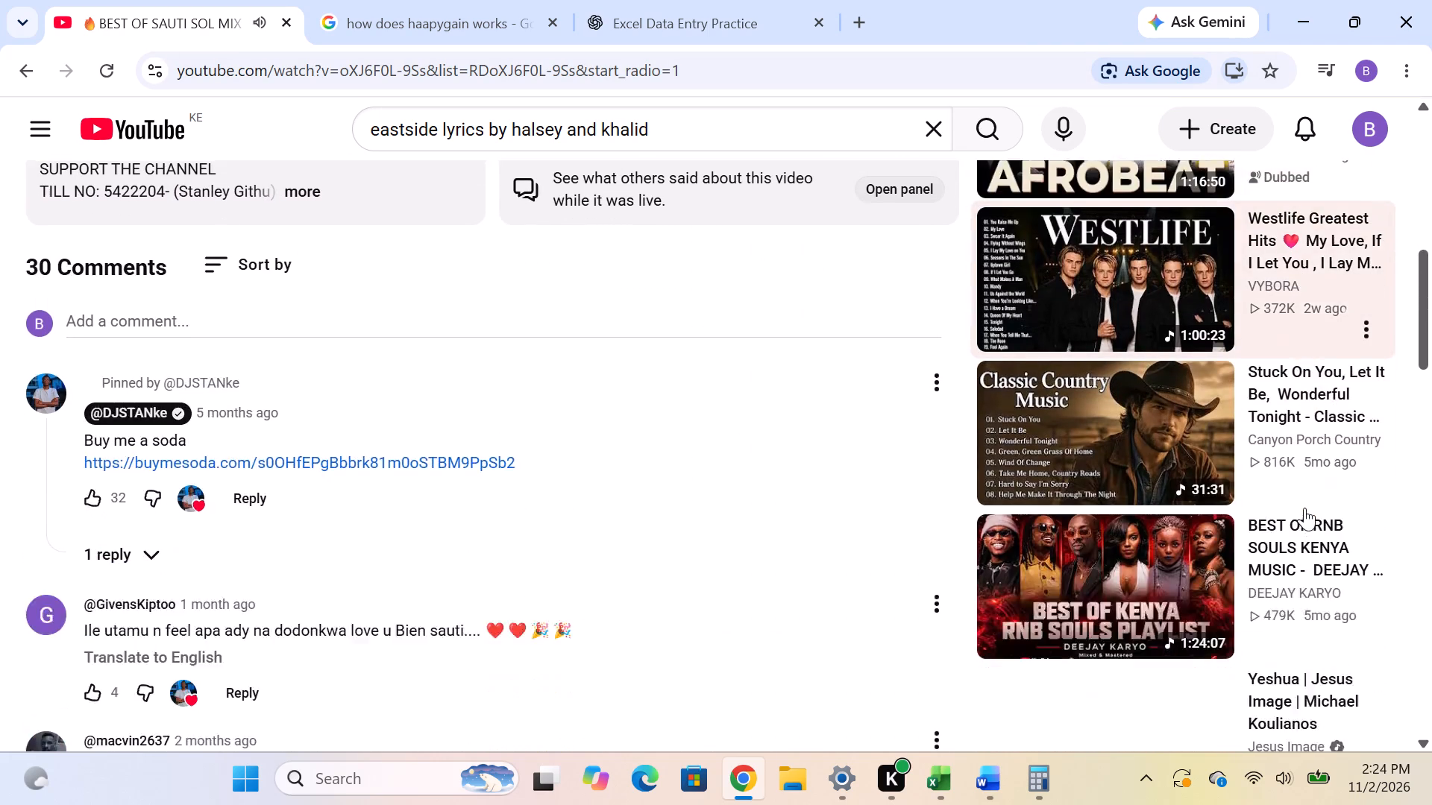
scroll(1304, 508, "down", 3)
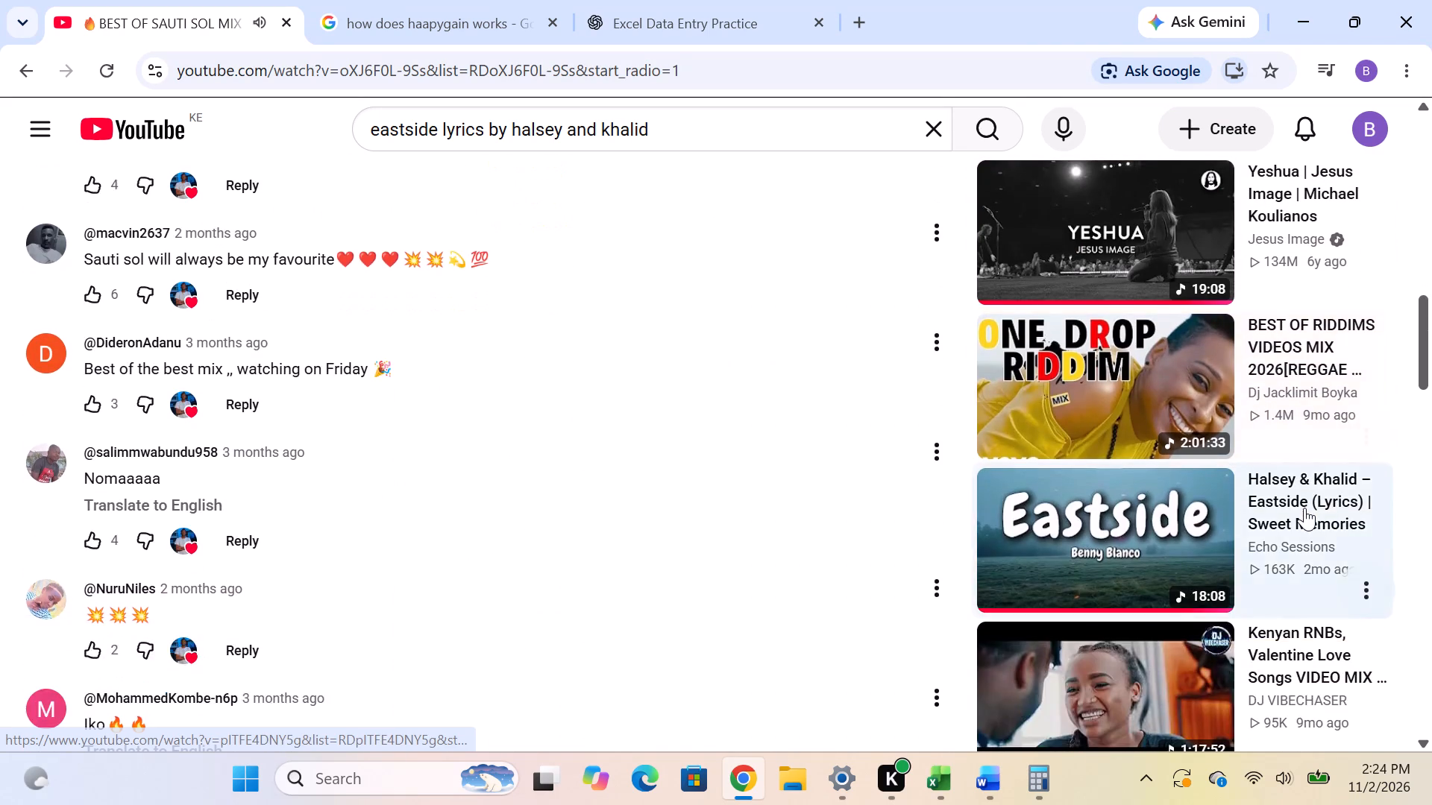
scroll(1304, 508, "down", 4)
scroll(1304, 508, "up", 3)
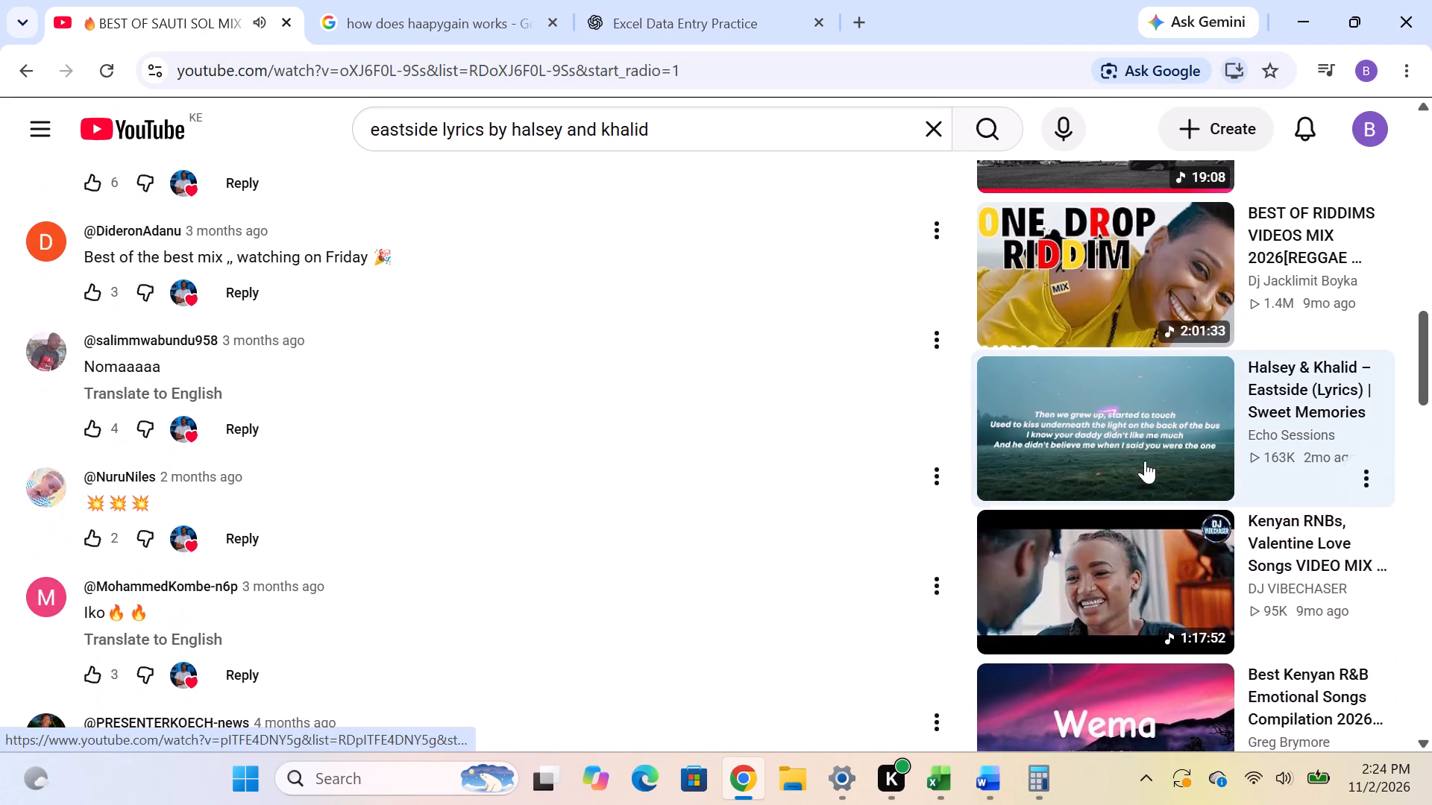
left_click(1124, 612)
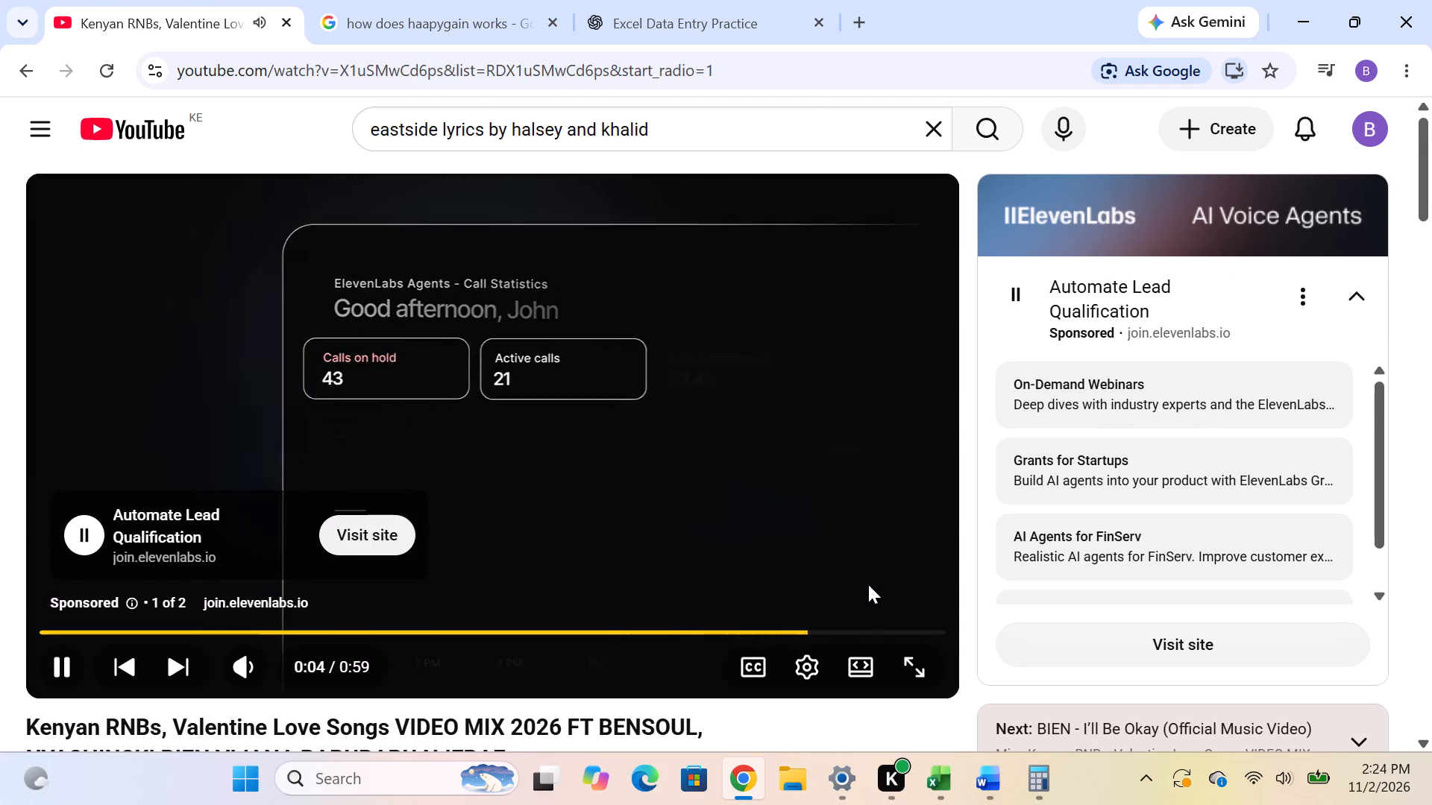
left_click(899, 599)
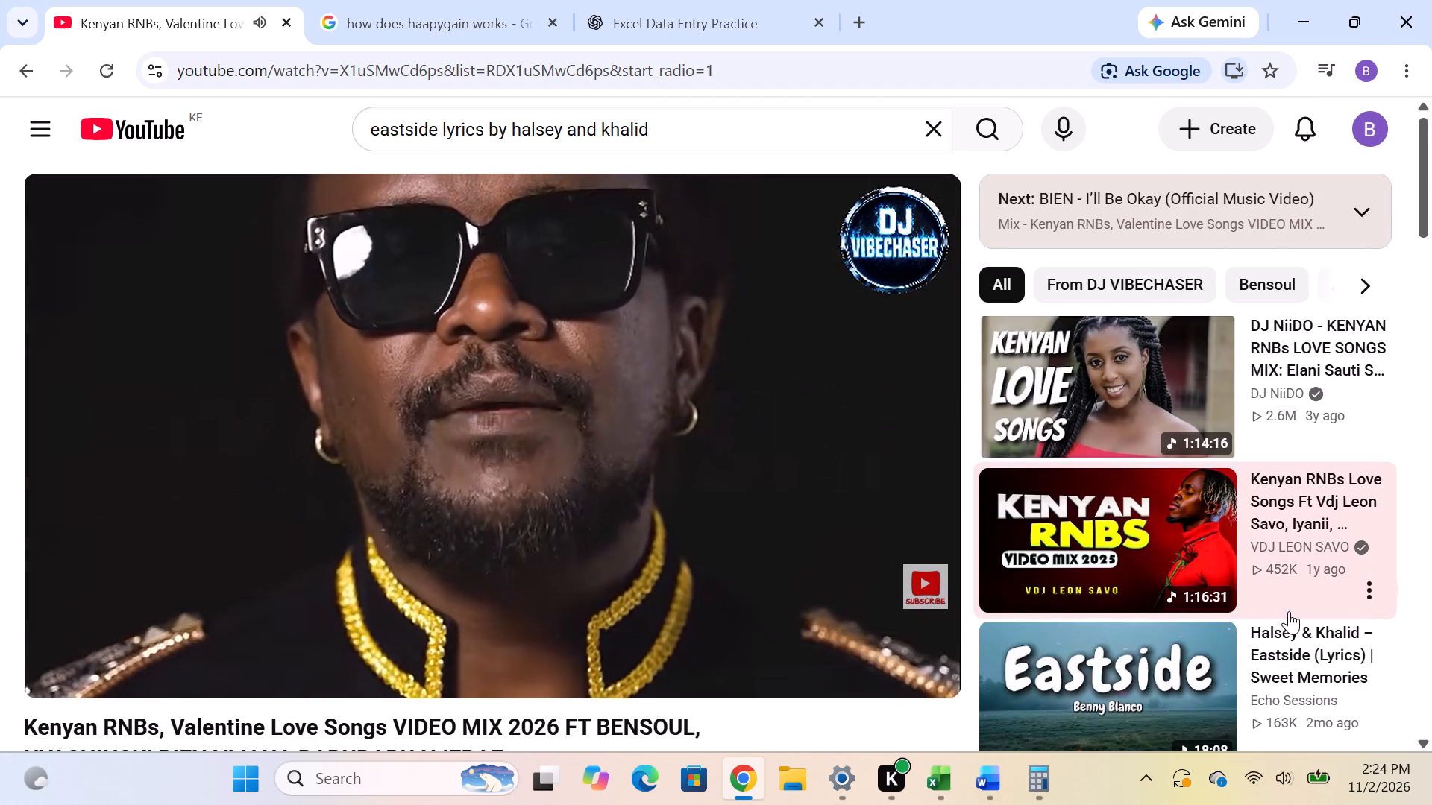
Play the recommended Kenyan RNBs Love Songs mix by VDJ LEON SAVO instead.
left_click(1174, 555)
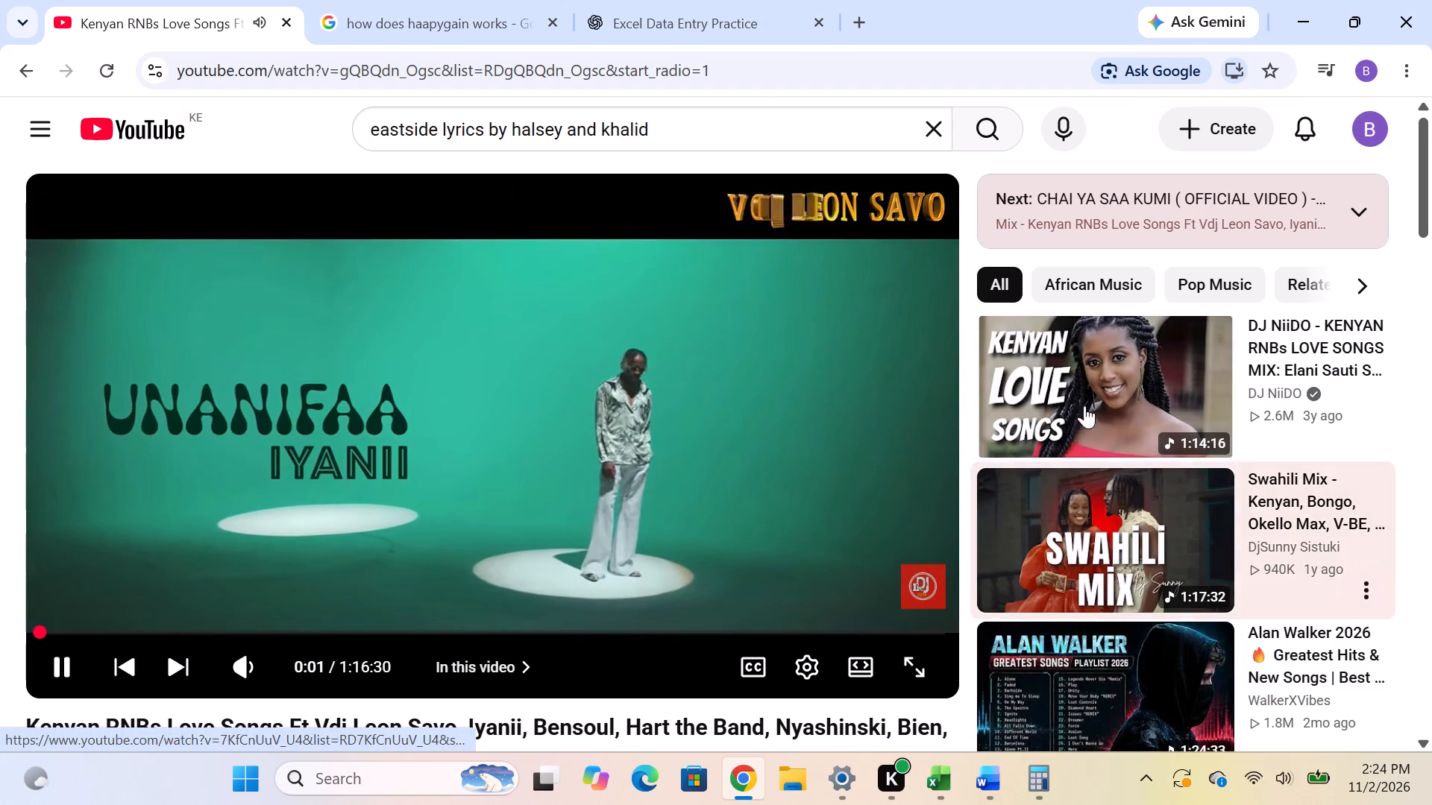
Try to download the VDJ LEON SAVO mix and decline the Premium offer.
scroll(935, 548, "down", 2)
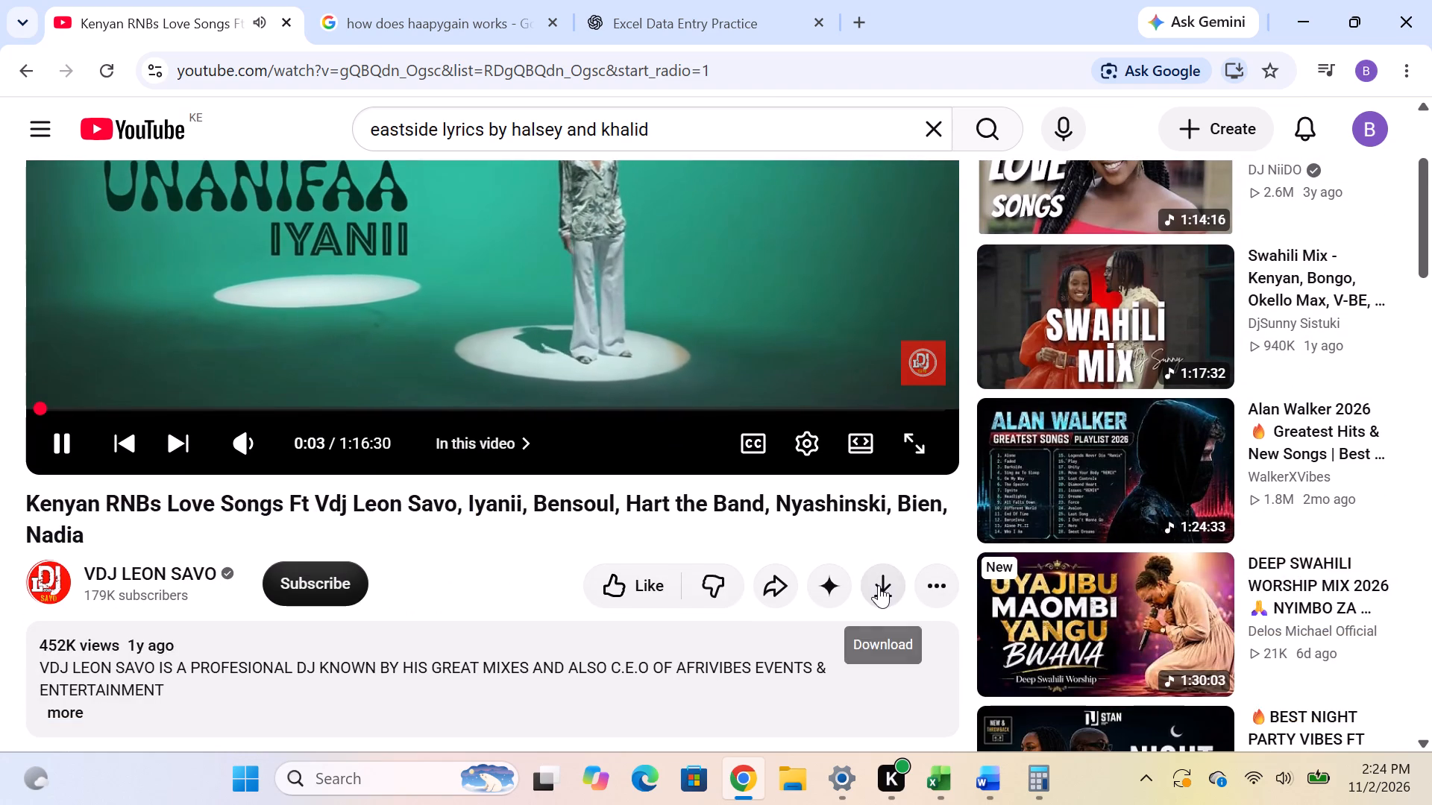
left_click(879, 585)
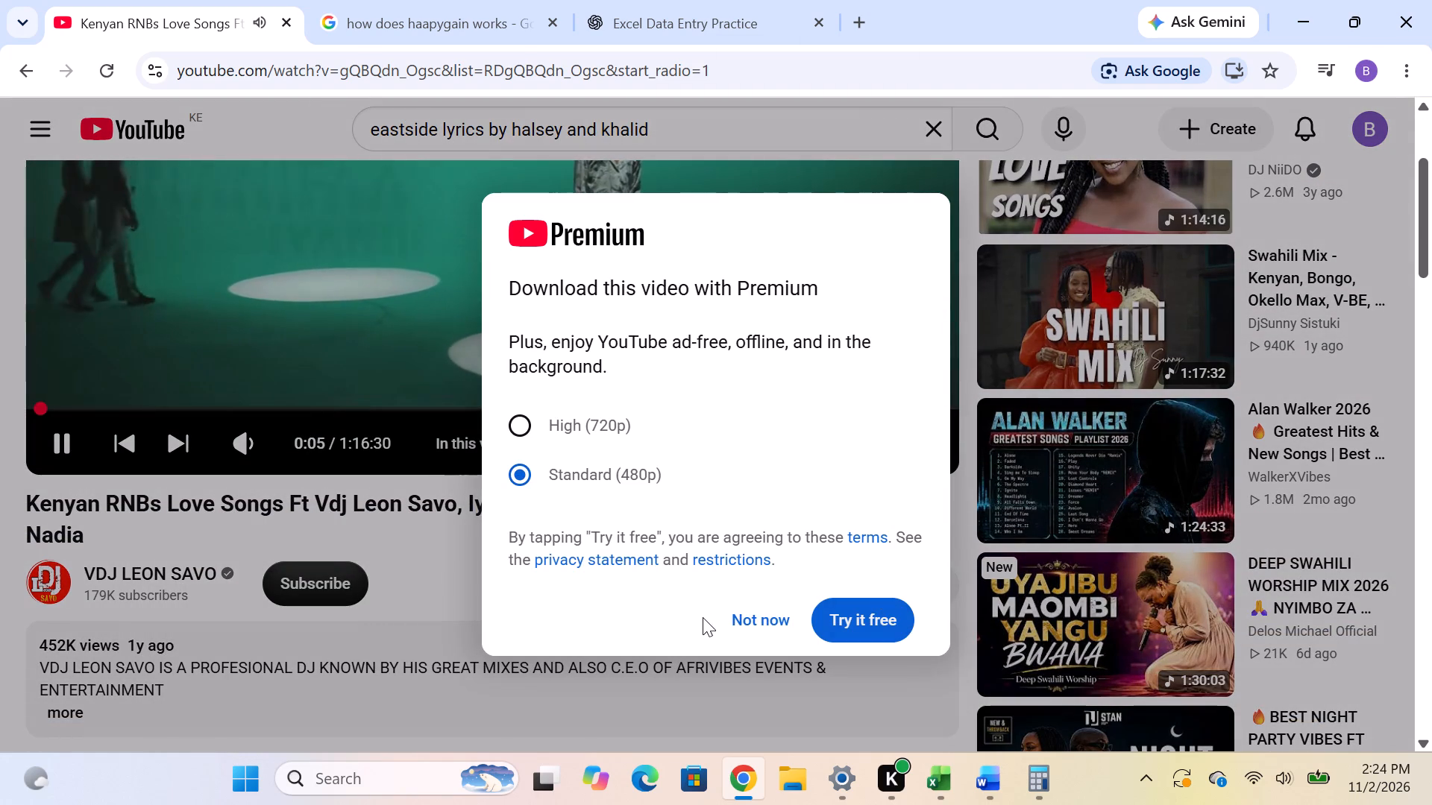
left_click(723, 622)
Subscribe to the VDJ LEON SAVO channel and like its Kenyan RNBs Love Songs mix.
left_click(342, 593)
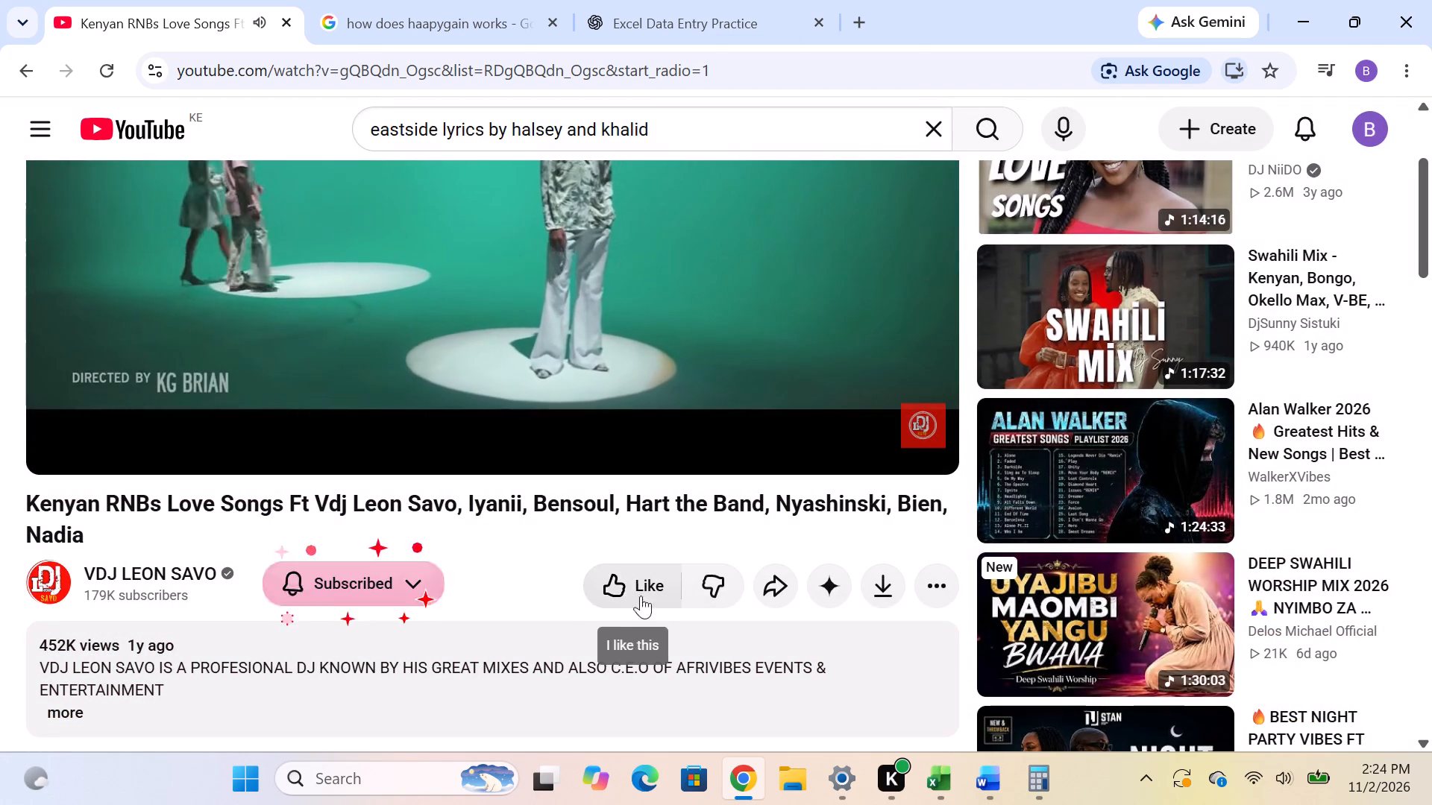
left_click(628, 587)
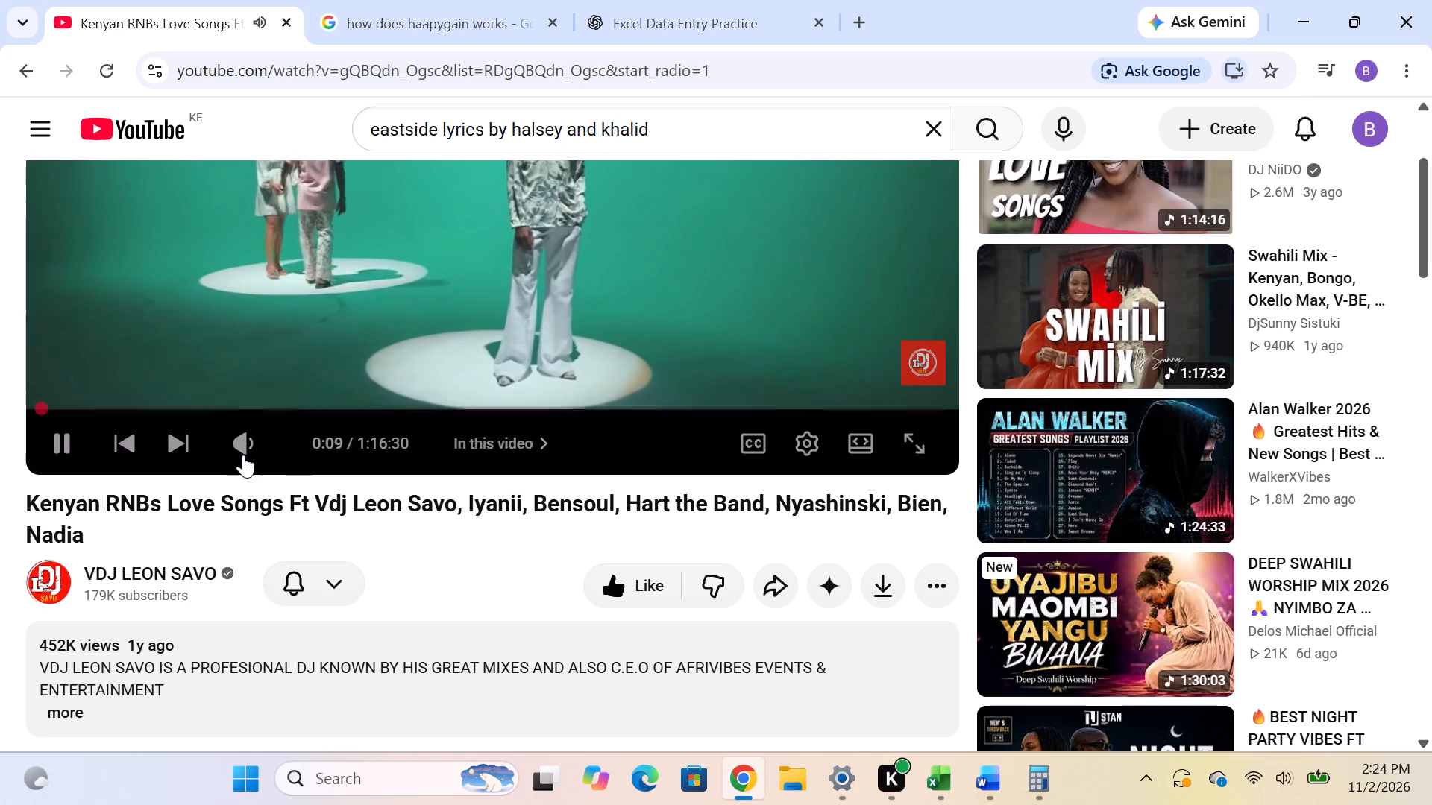
Adjust the playback volume of the love songs mix.
left_click(301, 441)
left_click(307, 443)
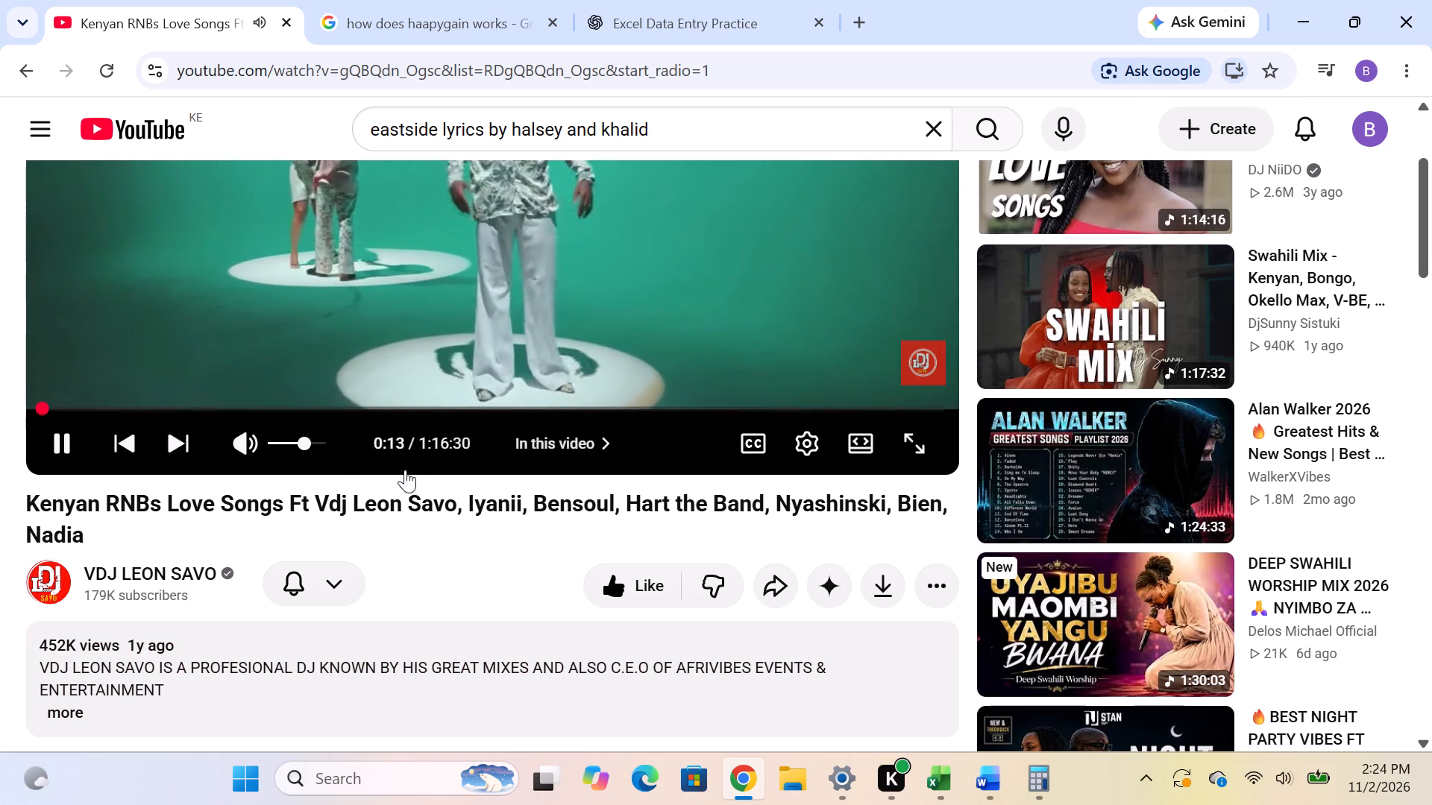
Switch back to Excel and fill D36:F36 with the eighteenth customer's first, middle and last names, split from C36.
left_click(934, 771)
double_click(612, 449)
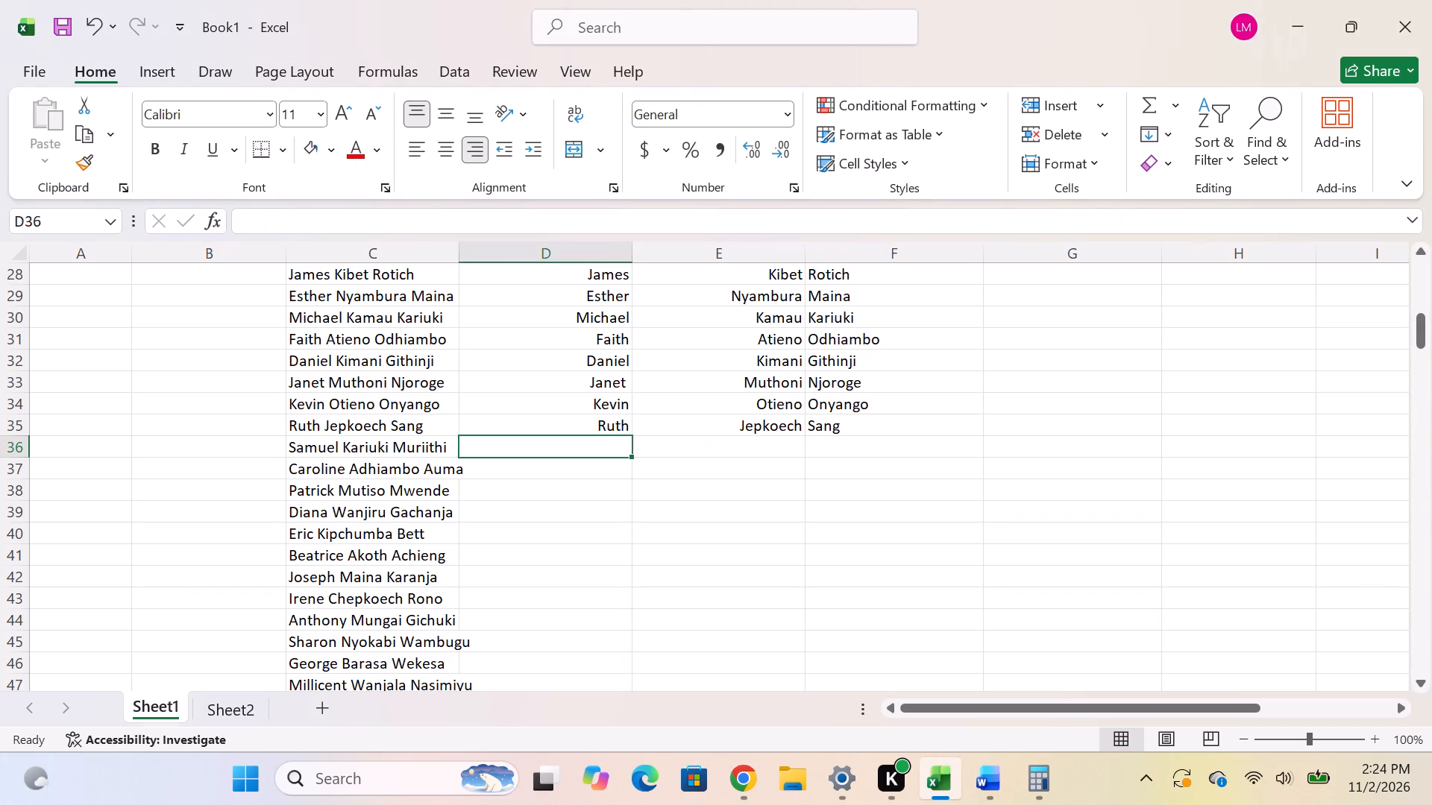
double_click(597, 447)
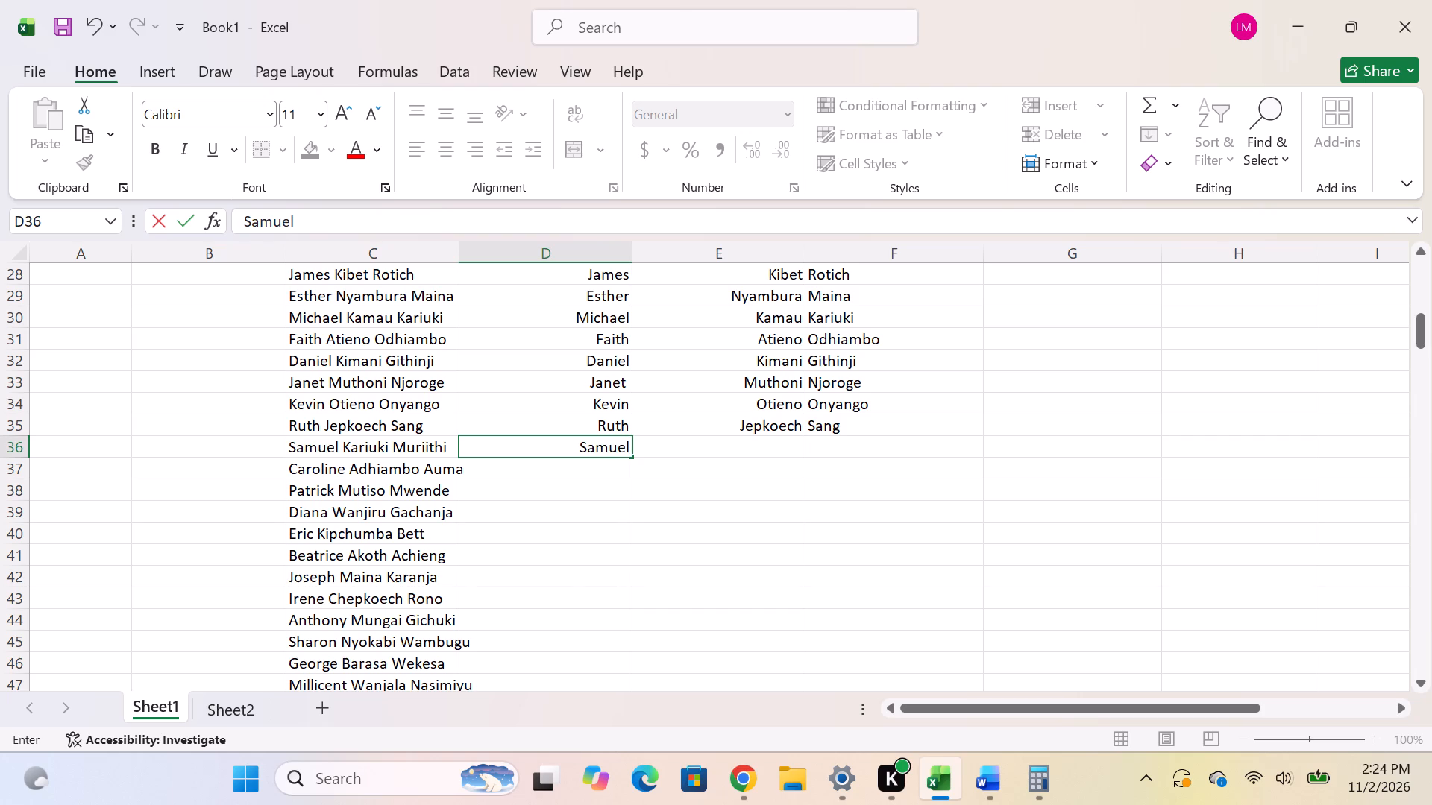
double_click(703, 449)
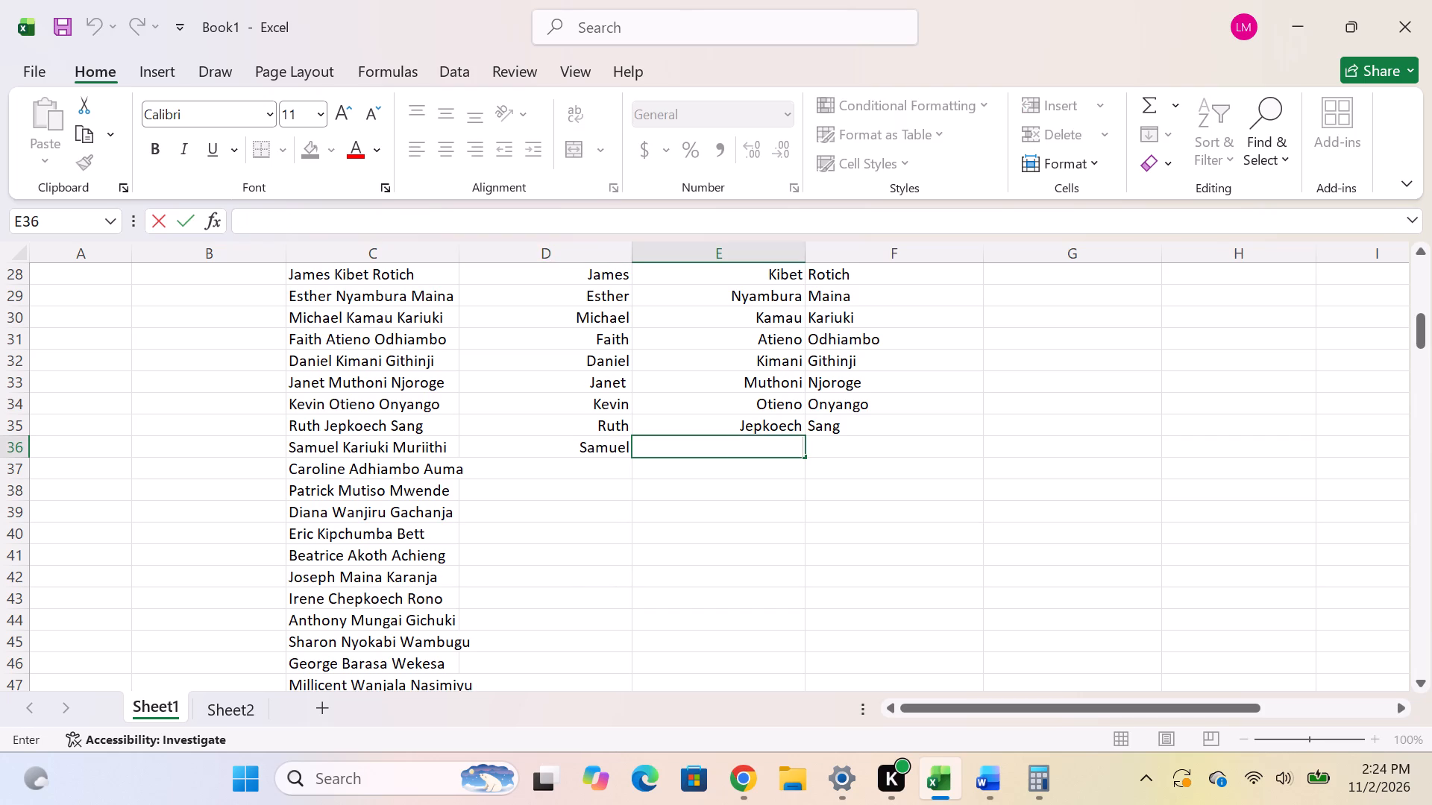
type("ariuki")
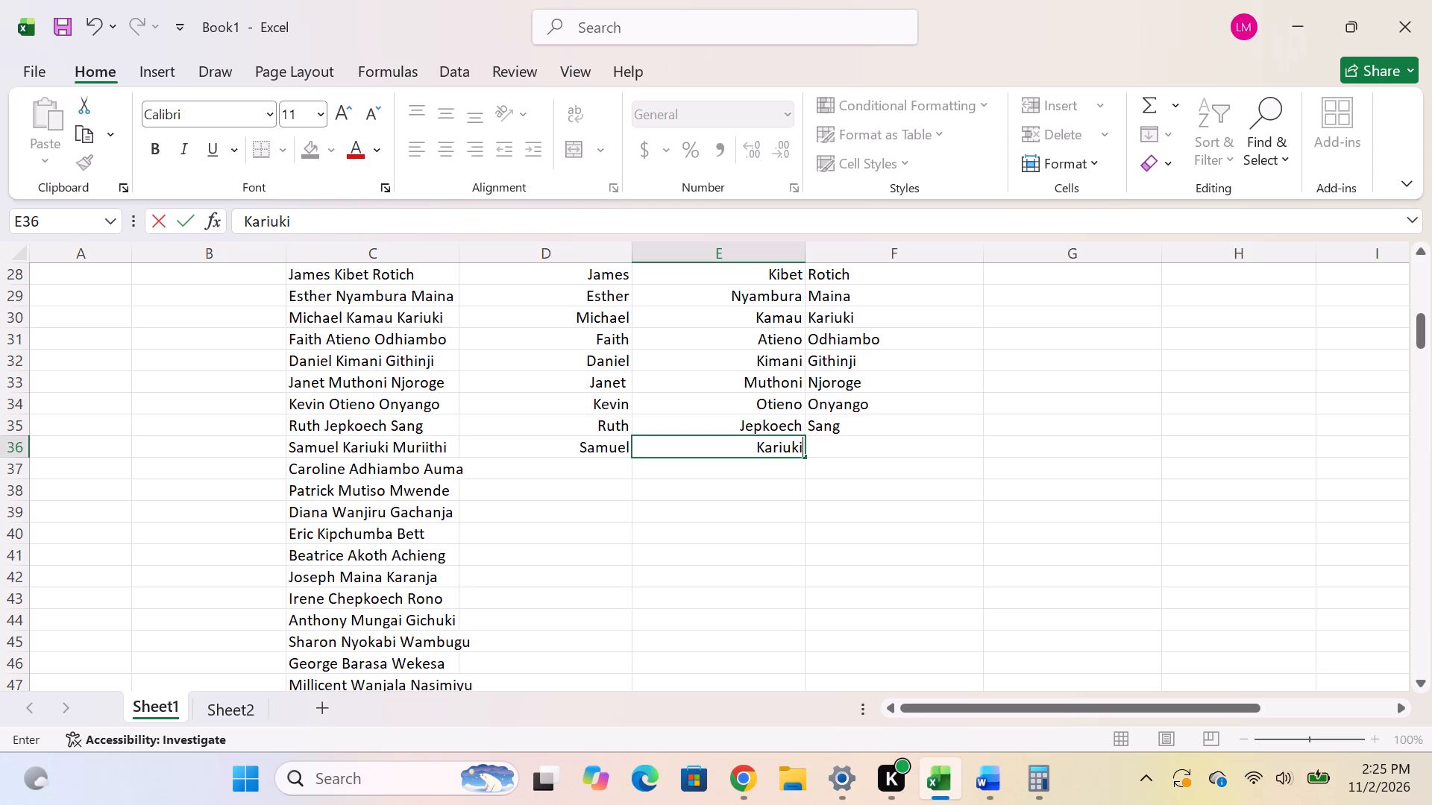
double_click(935, 441)
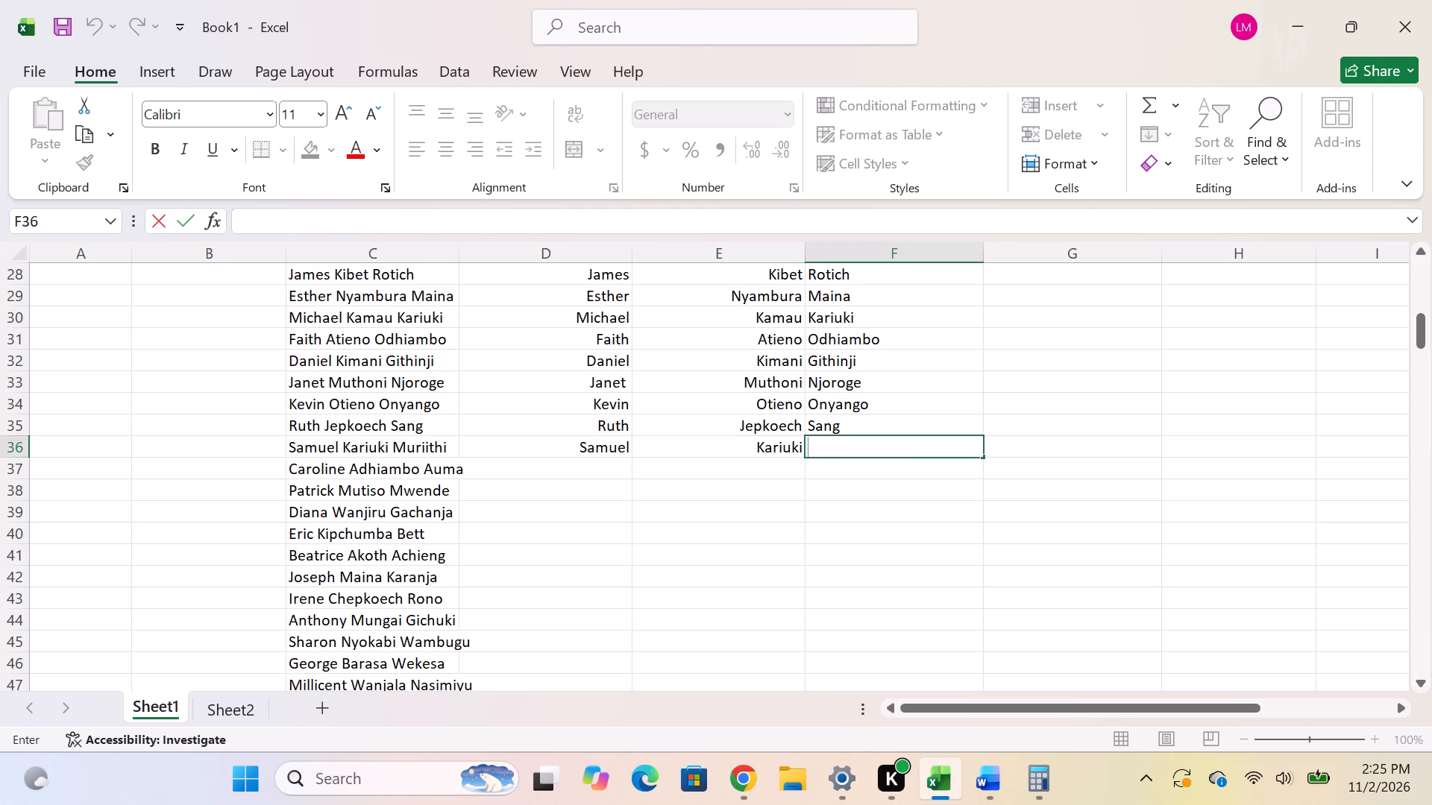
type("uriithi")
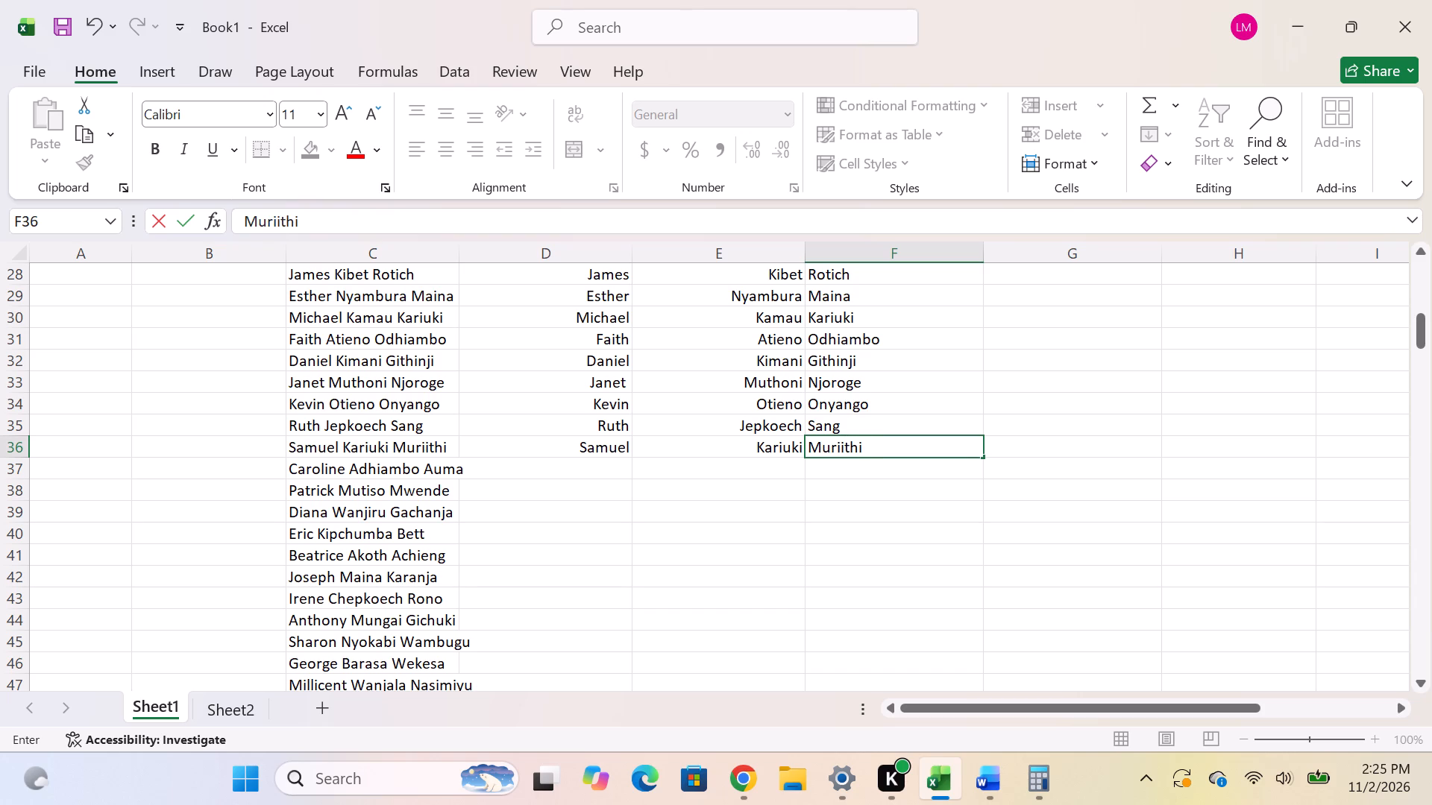
Fill D37:F37 with the nineteenth customer's first, middle and last names, split from C37.
double_click(585, 471)
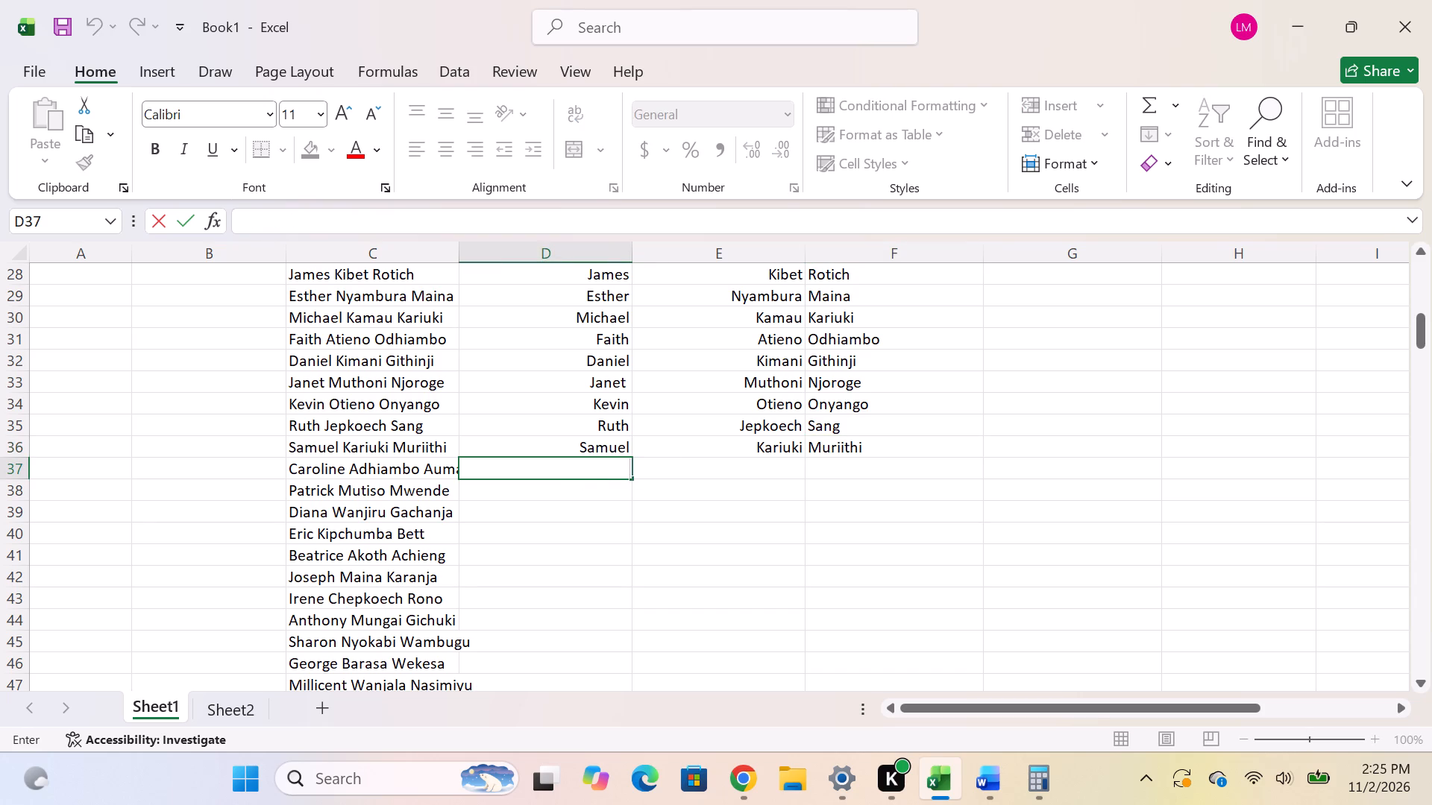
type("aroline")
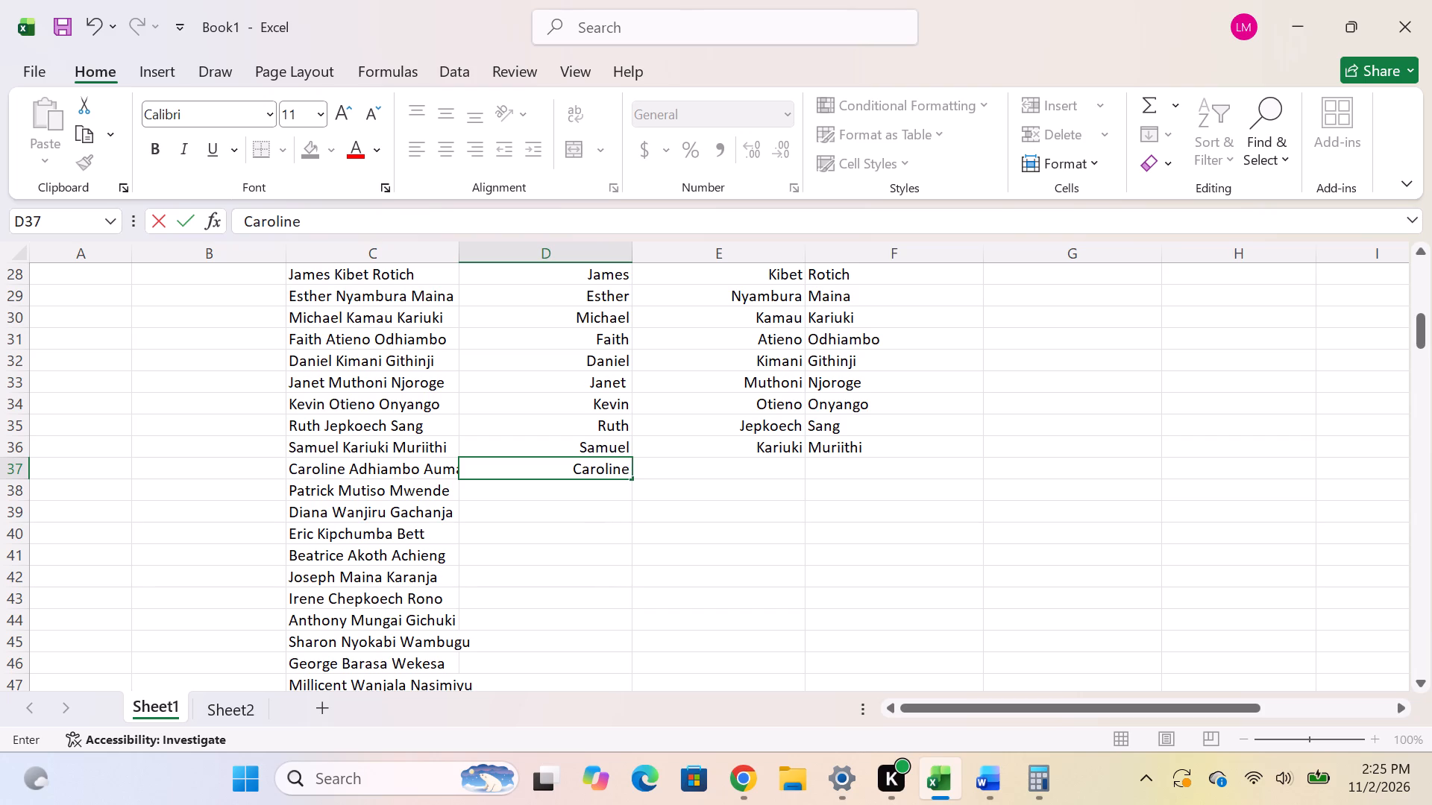
double_click(694, 472)
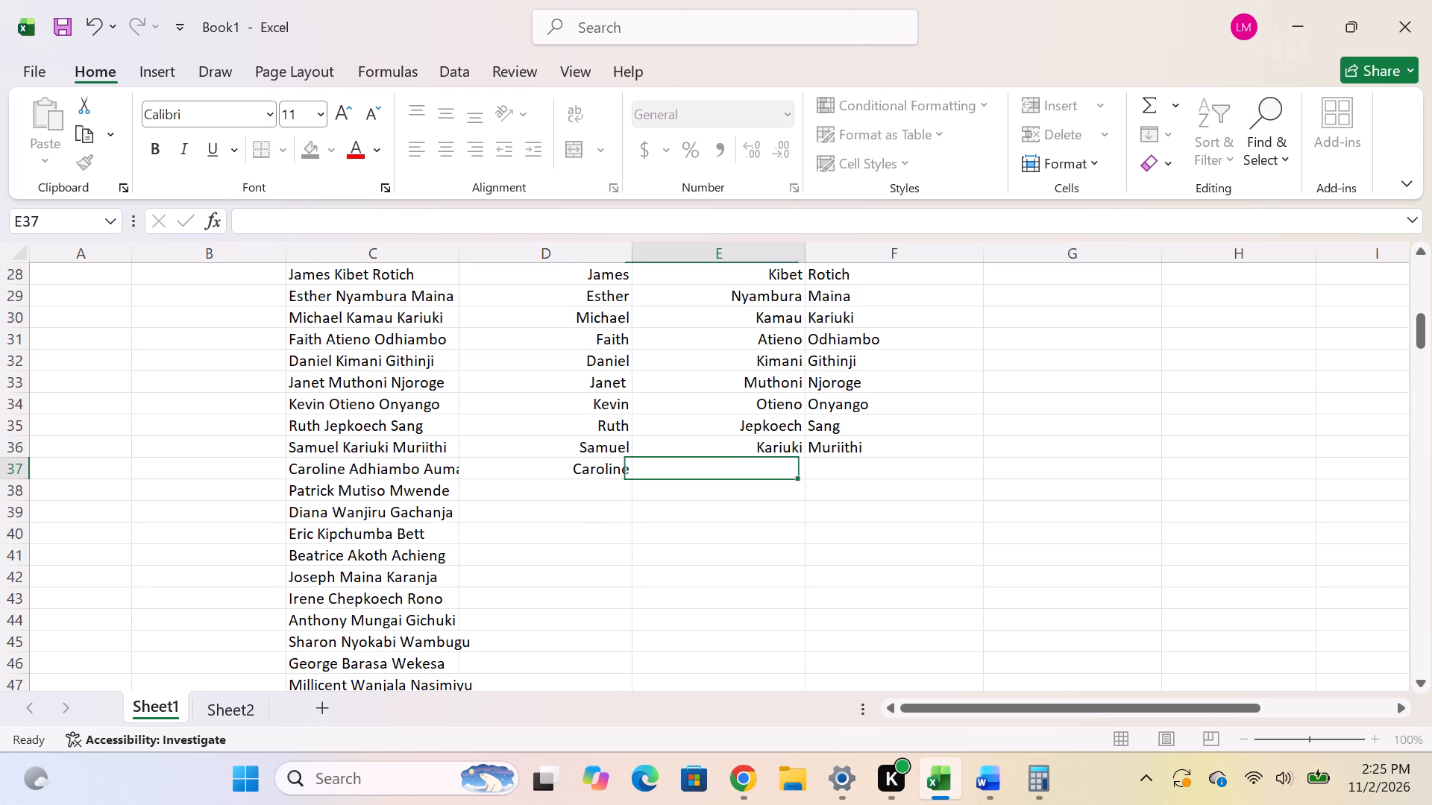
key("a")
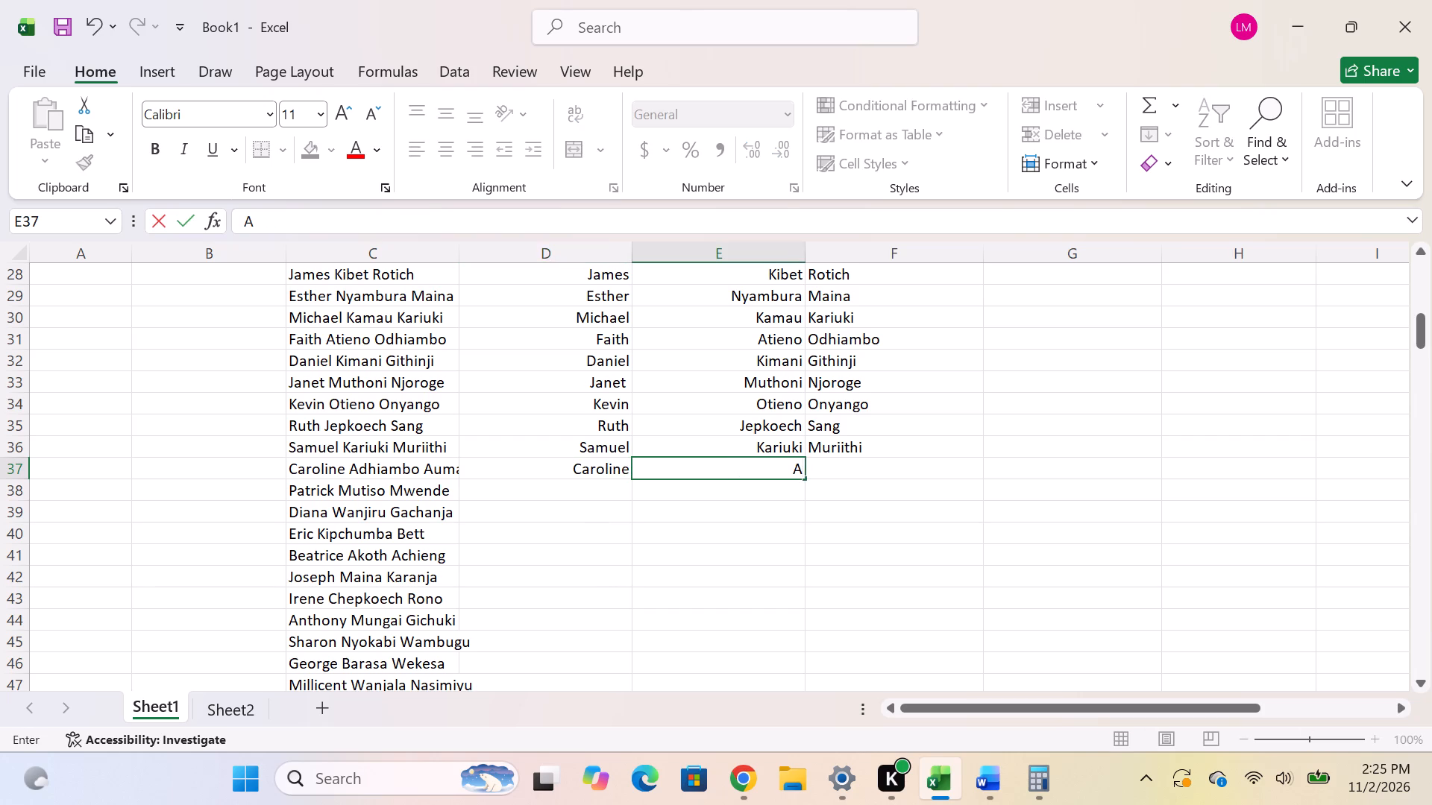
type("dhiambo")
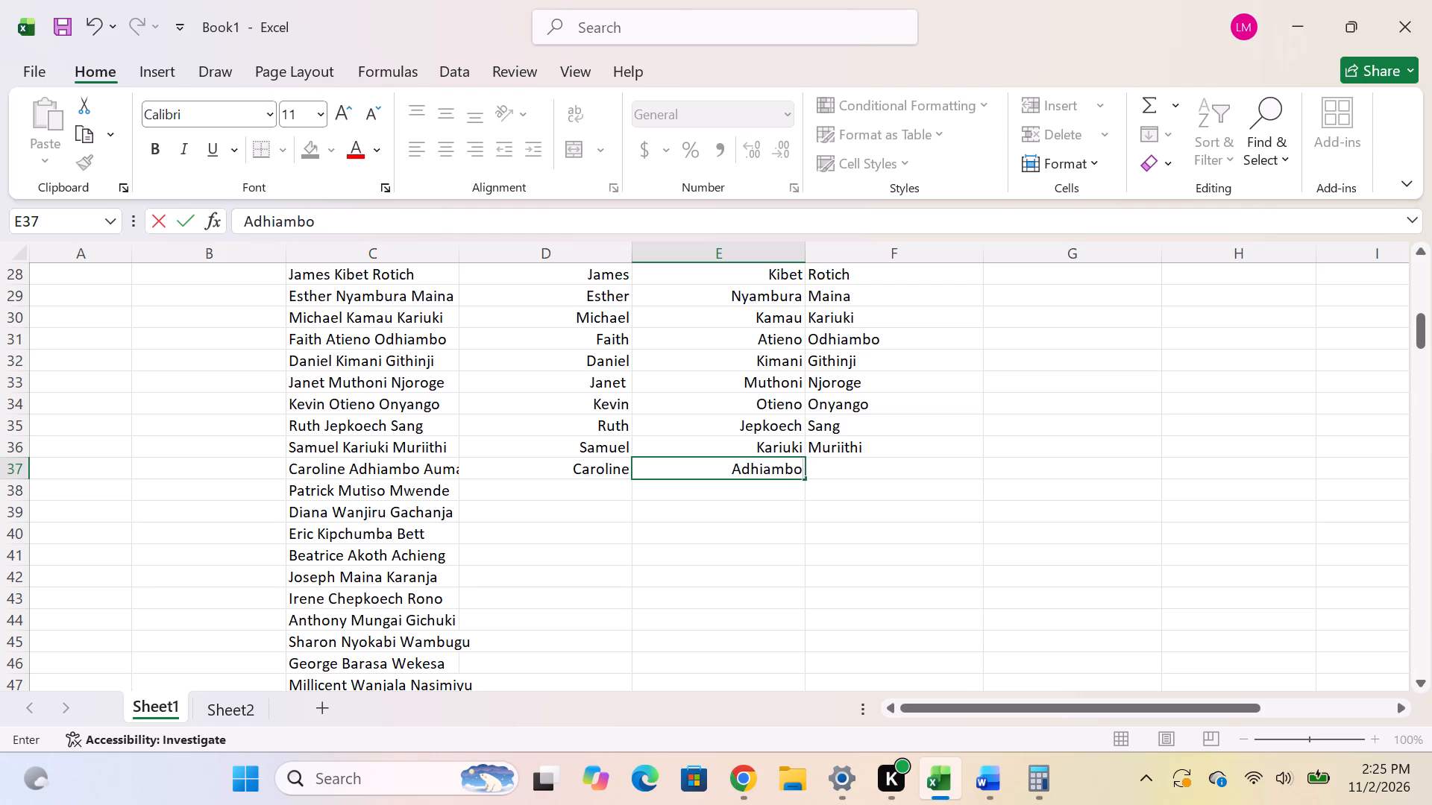
double_click(822, 473)
double_click(842, 474)
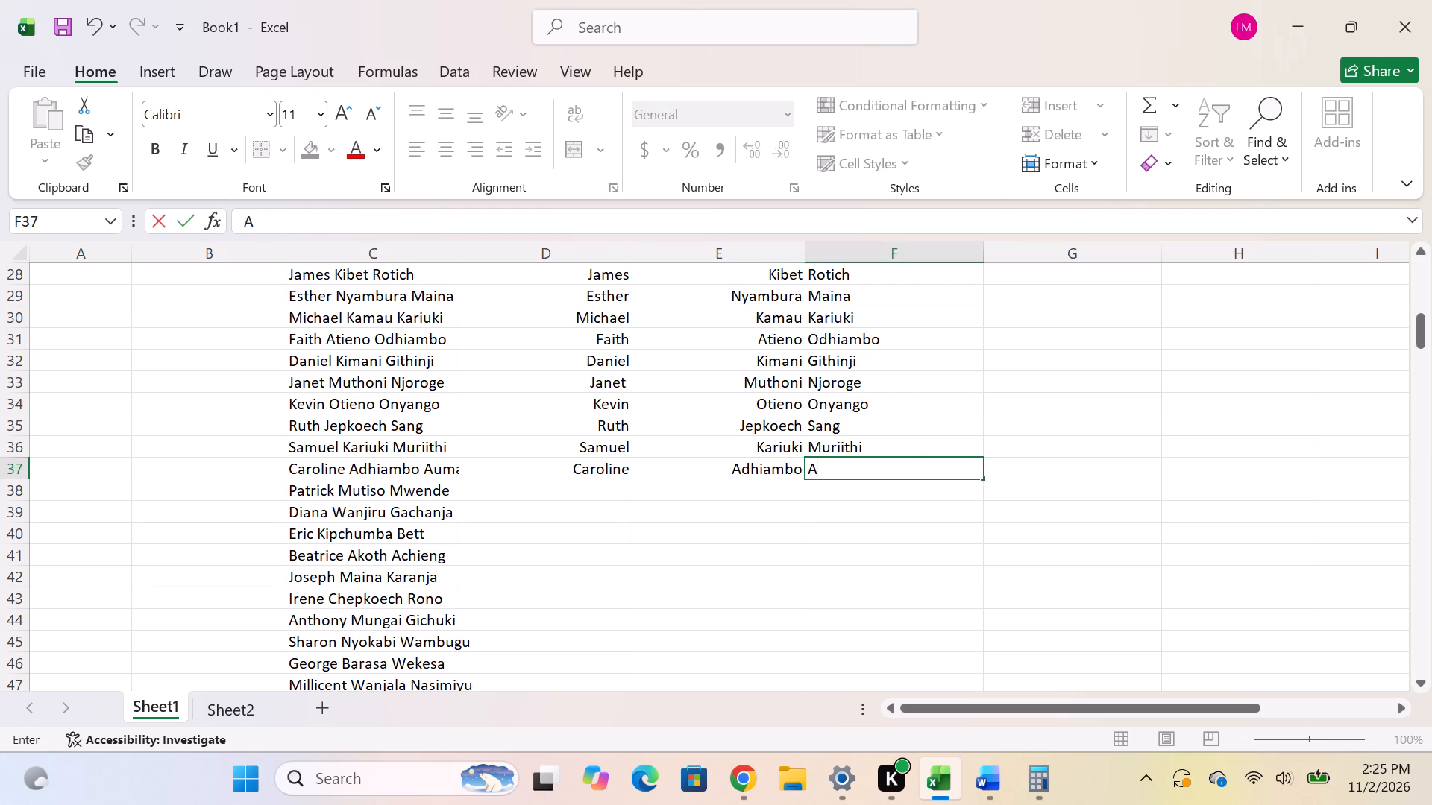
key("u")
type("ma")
Widen the FULL NAMES column C until the longest customer names fit inside it.
left_click(446, 258)
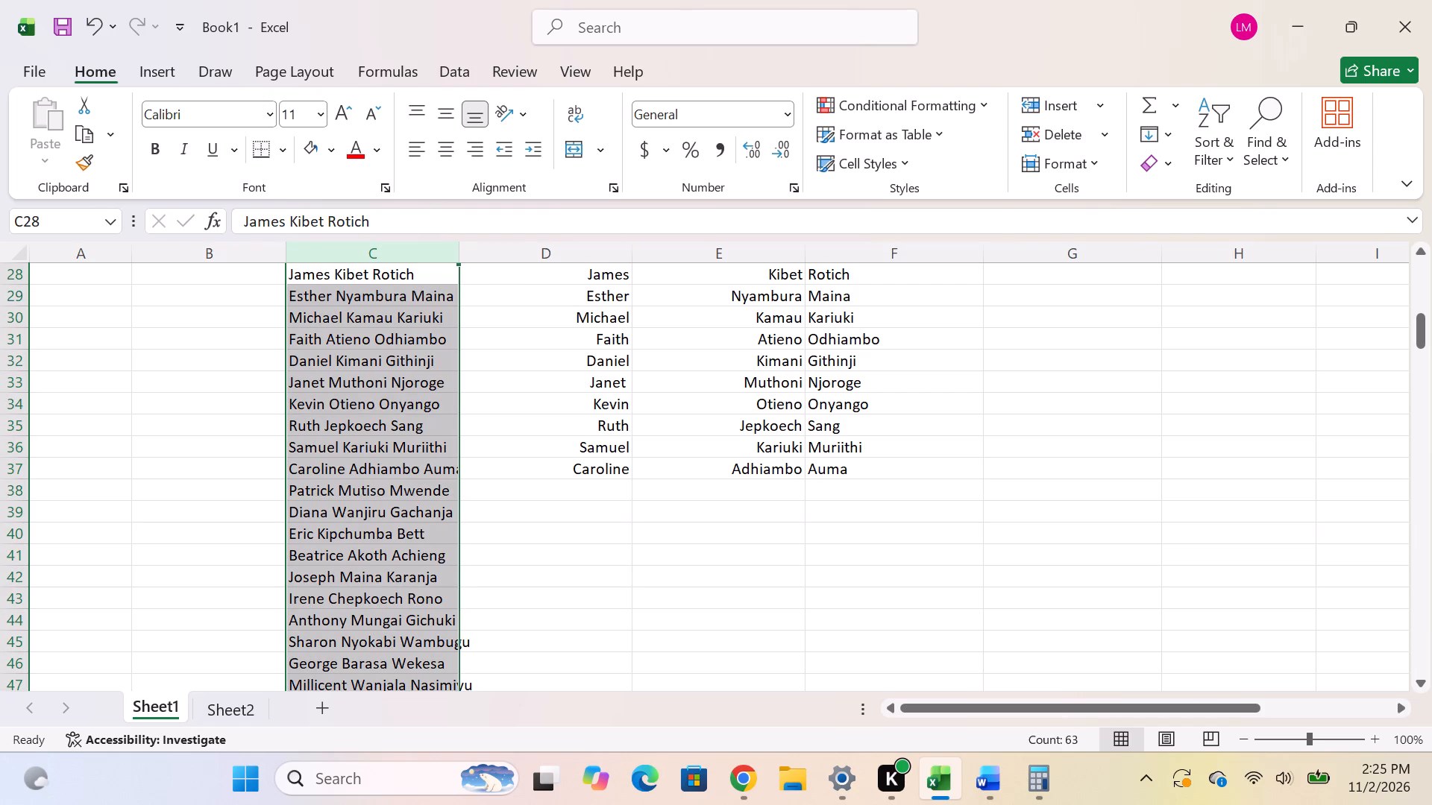
left_click_drag(459, 260, 468, 262)
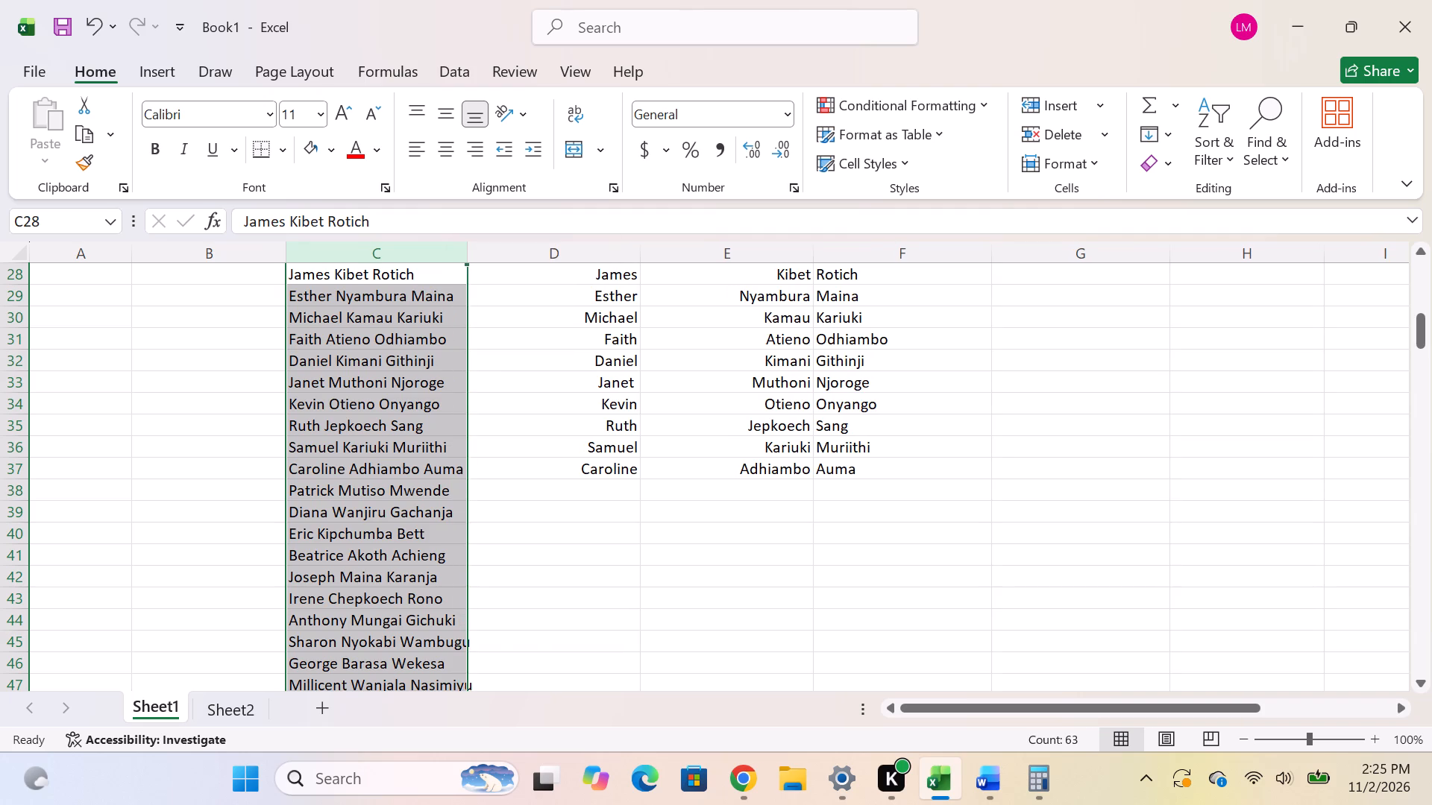
left_click_drag(463, 259, 476, 264)
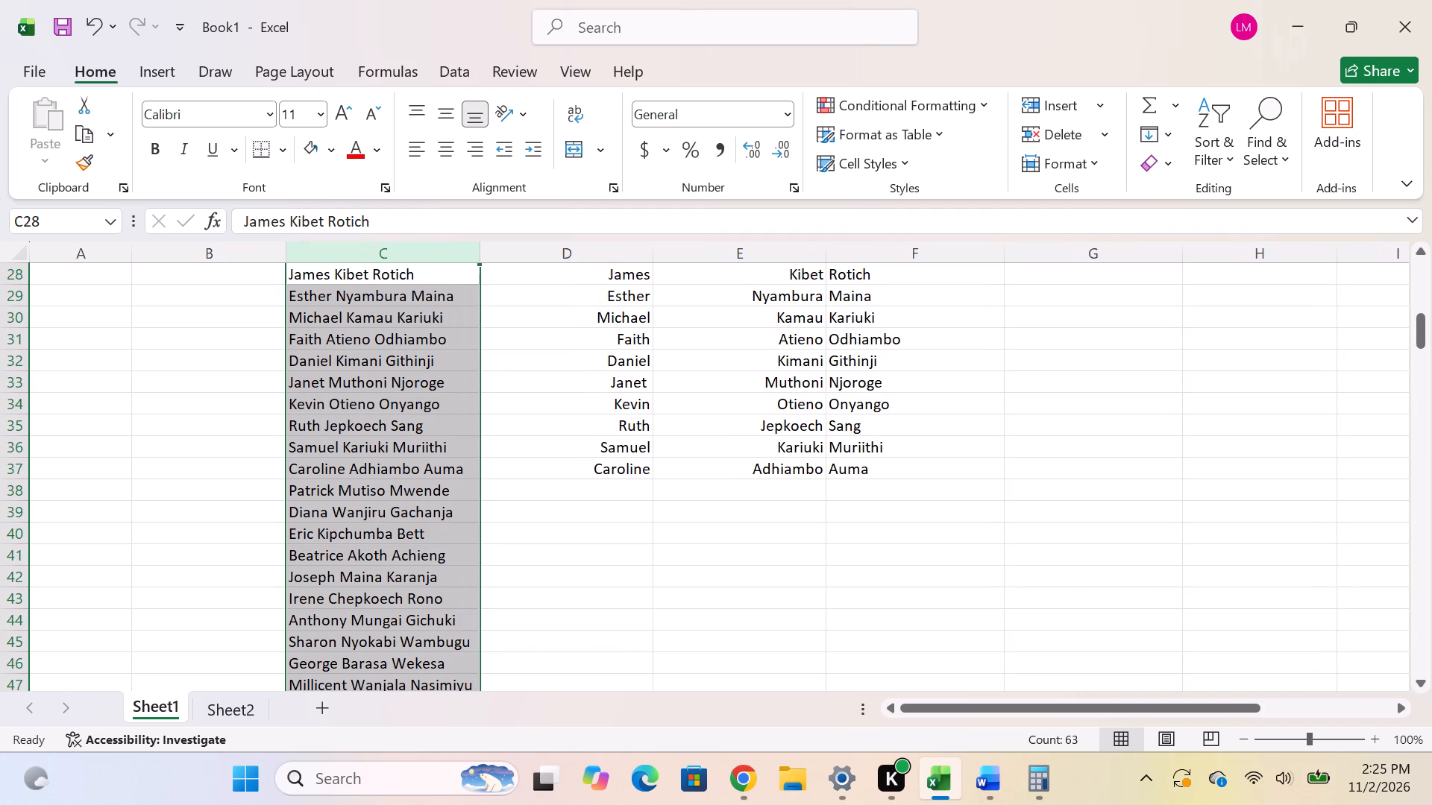
Fill D38:F38 with the twentieth customer's first, middle and last names, split from C38.
left_click(606, 484)
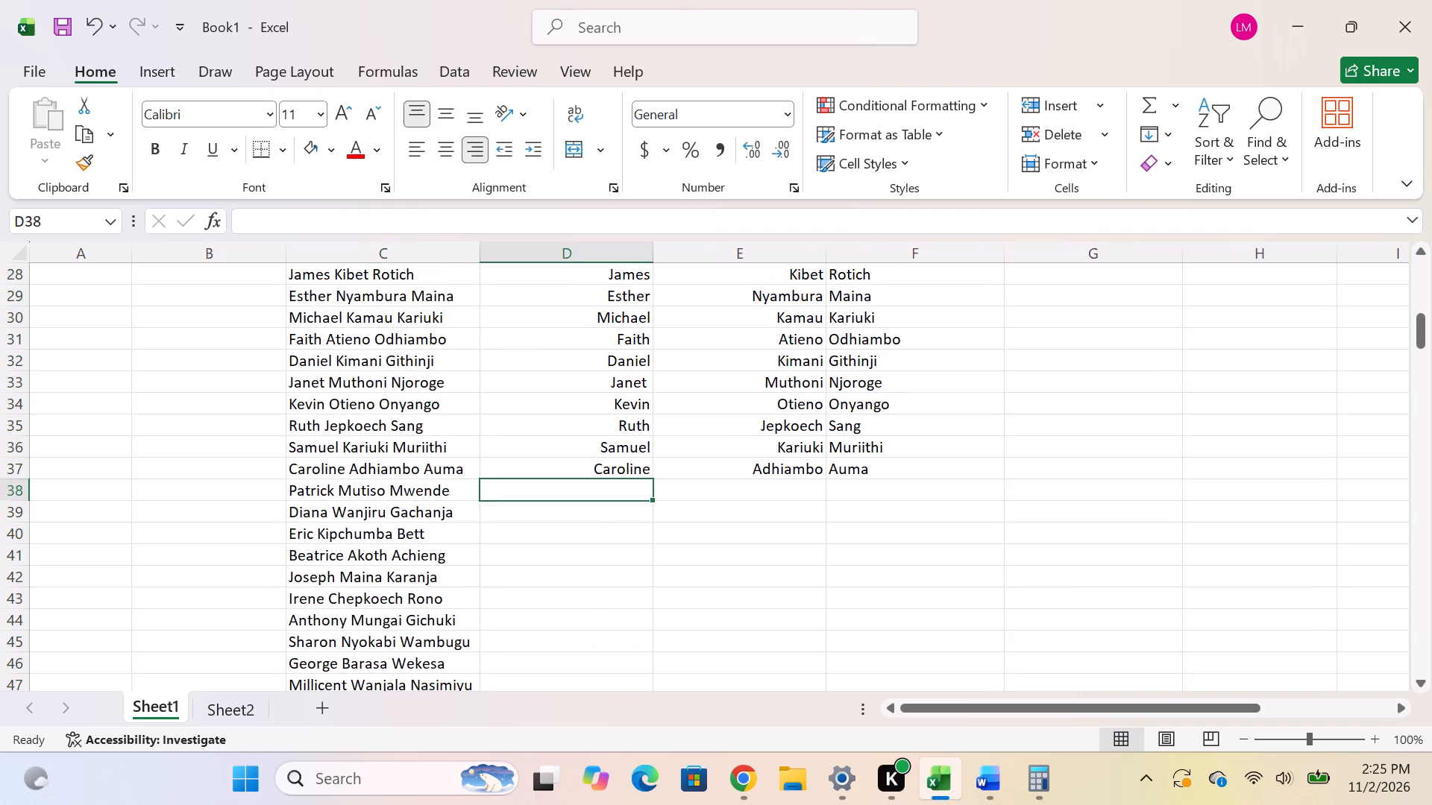
double_click(606, 485)
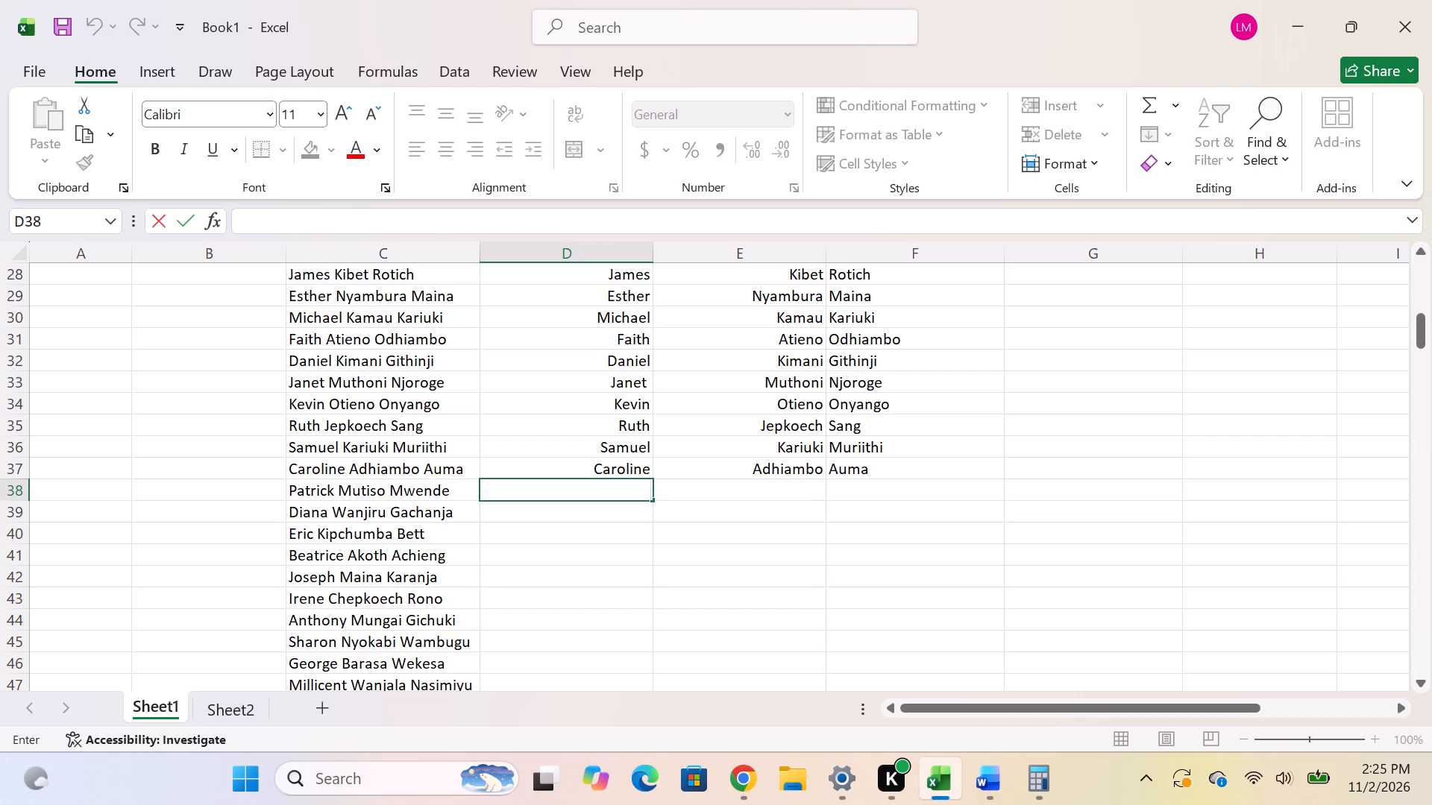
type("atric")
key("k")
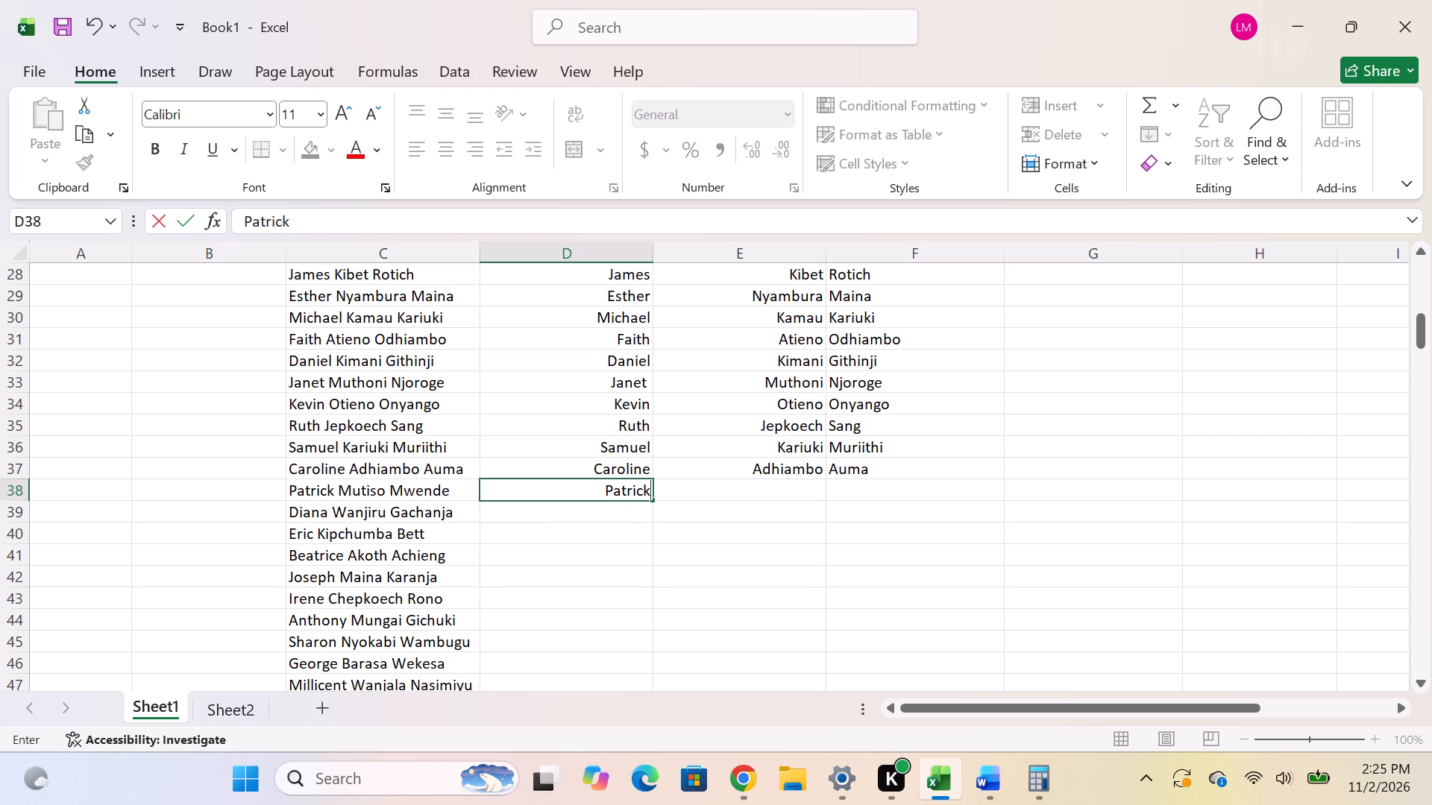
double_click(778, 487)
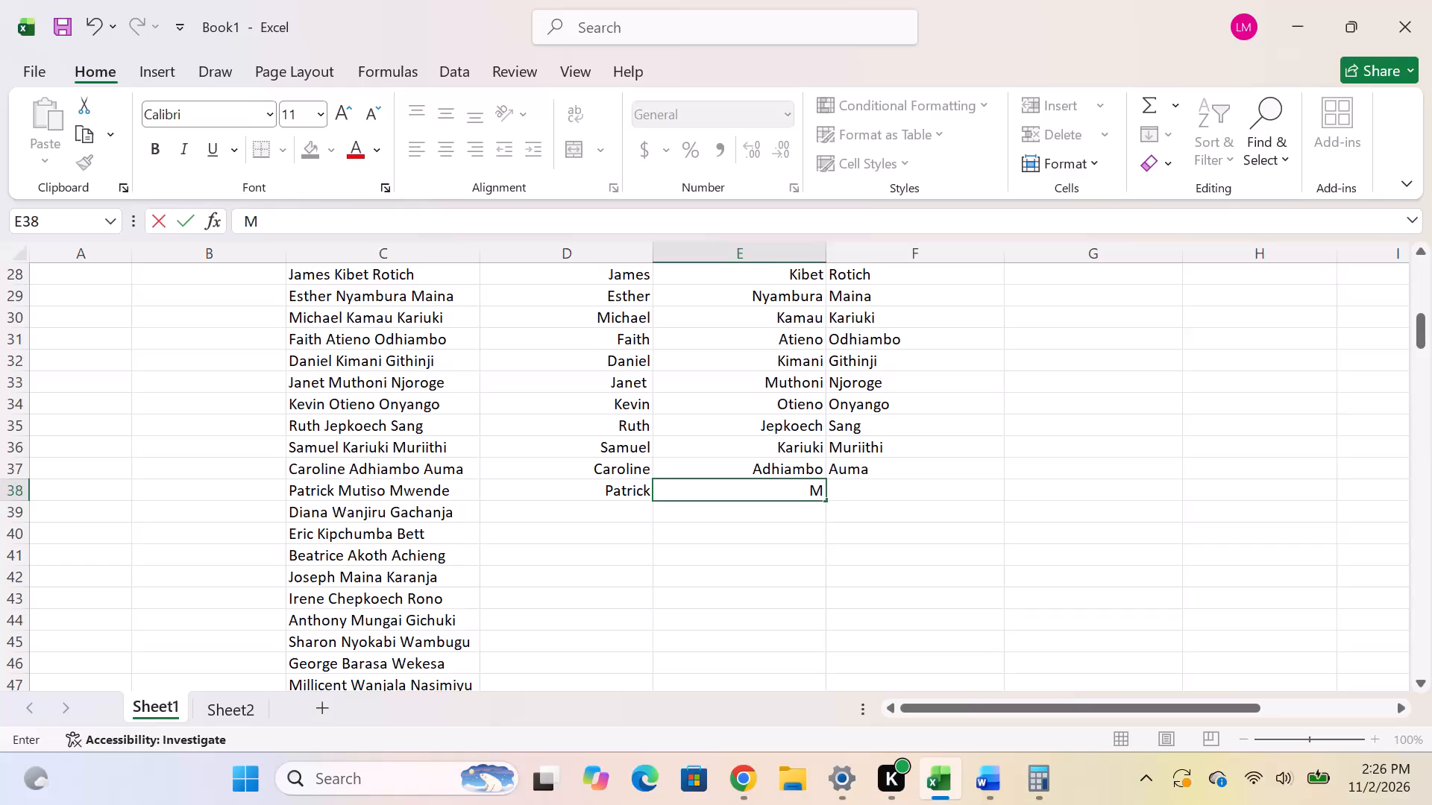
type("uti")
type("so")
double_click(864, 490)
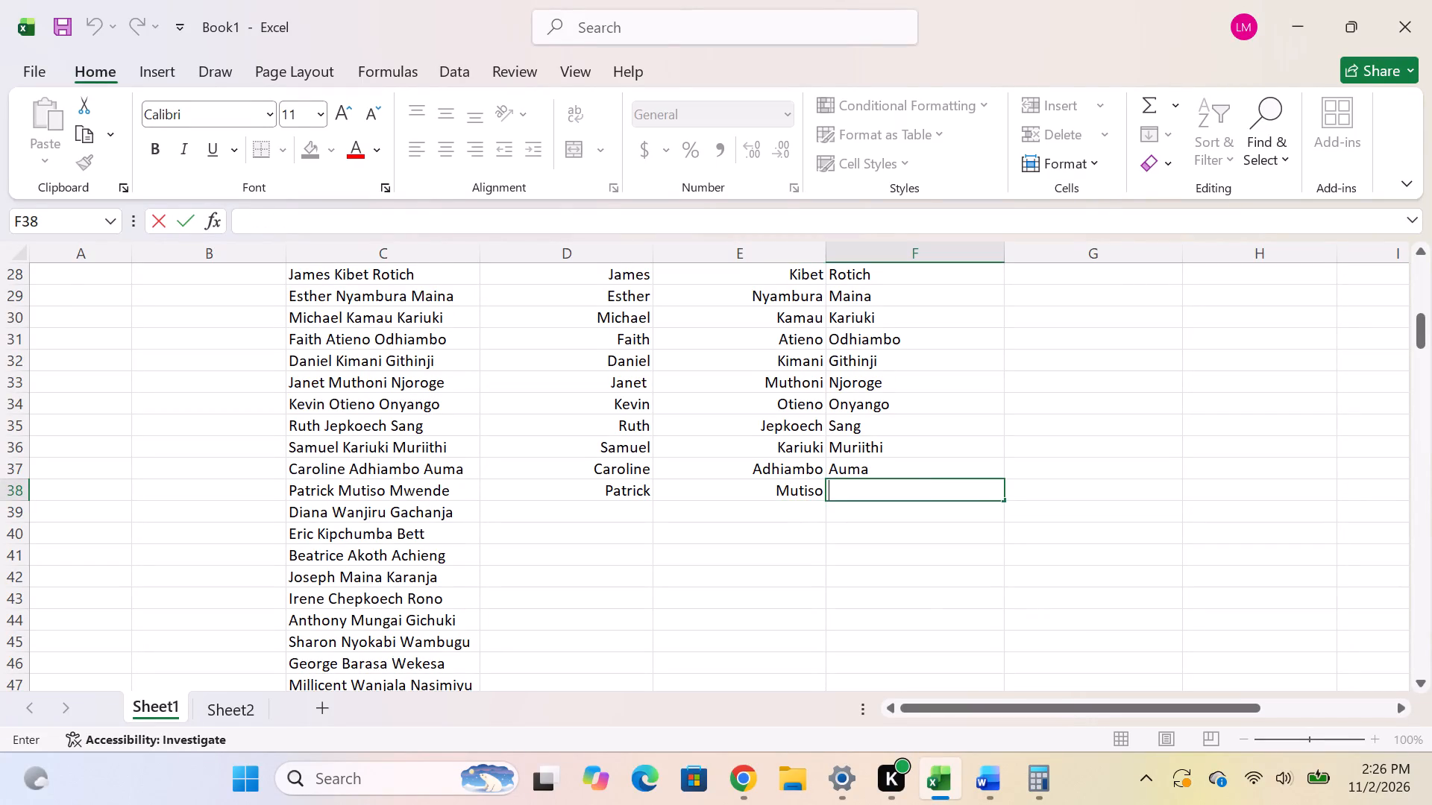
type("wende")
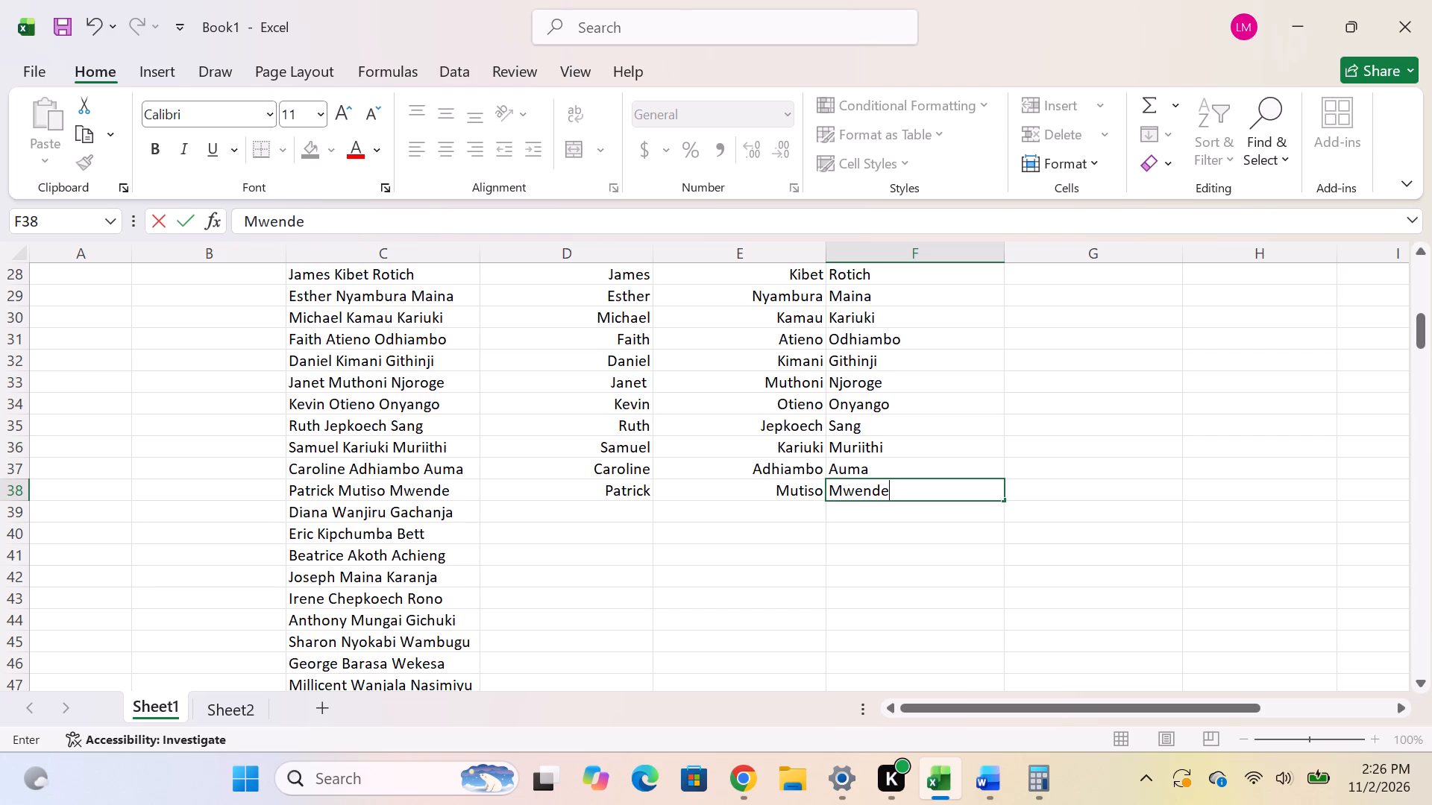
Fill D39:F39 with the twenty-first customer's first, middle and last names, split from C39.
triple_click(591, 510)
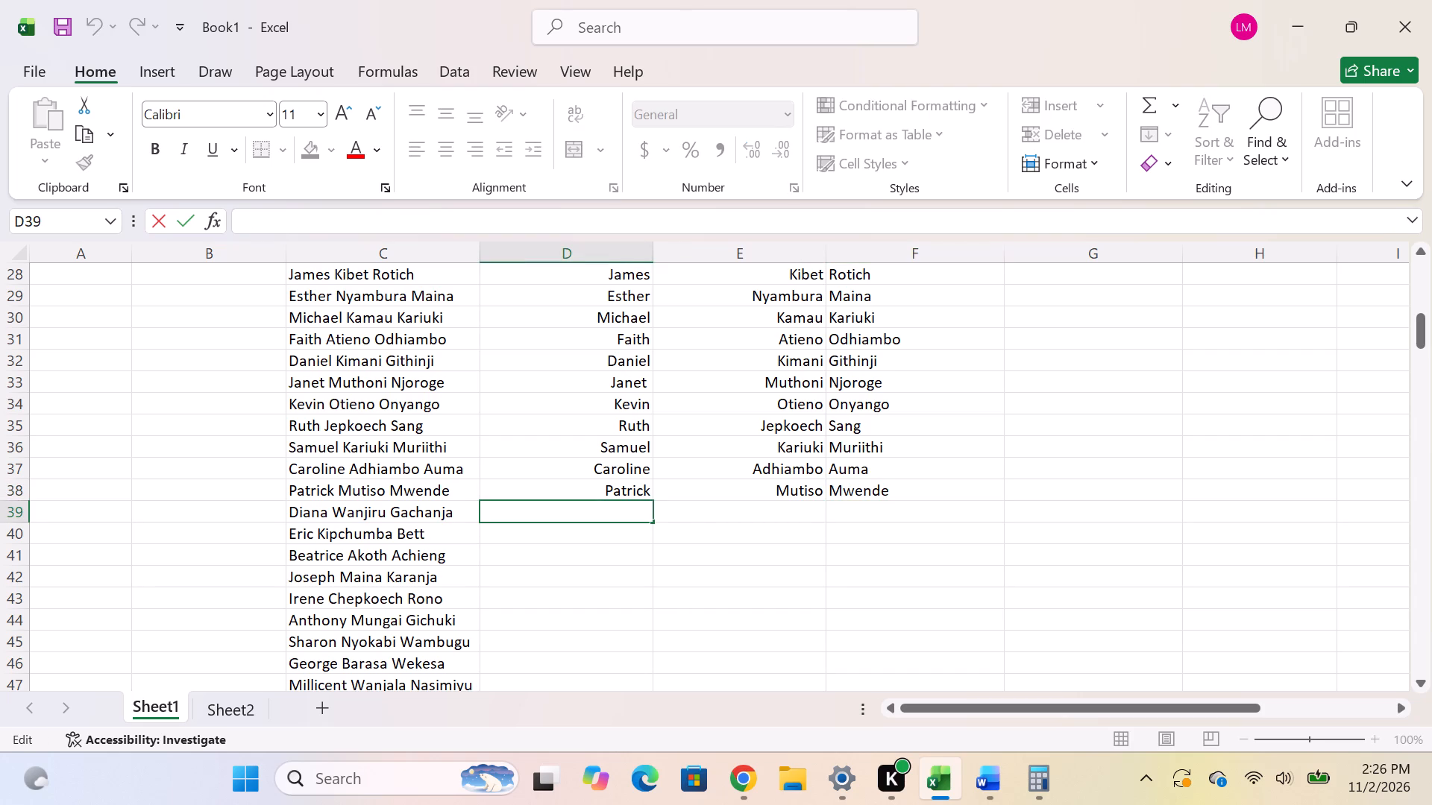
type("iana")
double_click(731, 515)
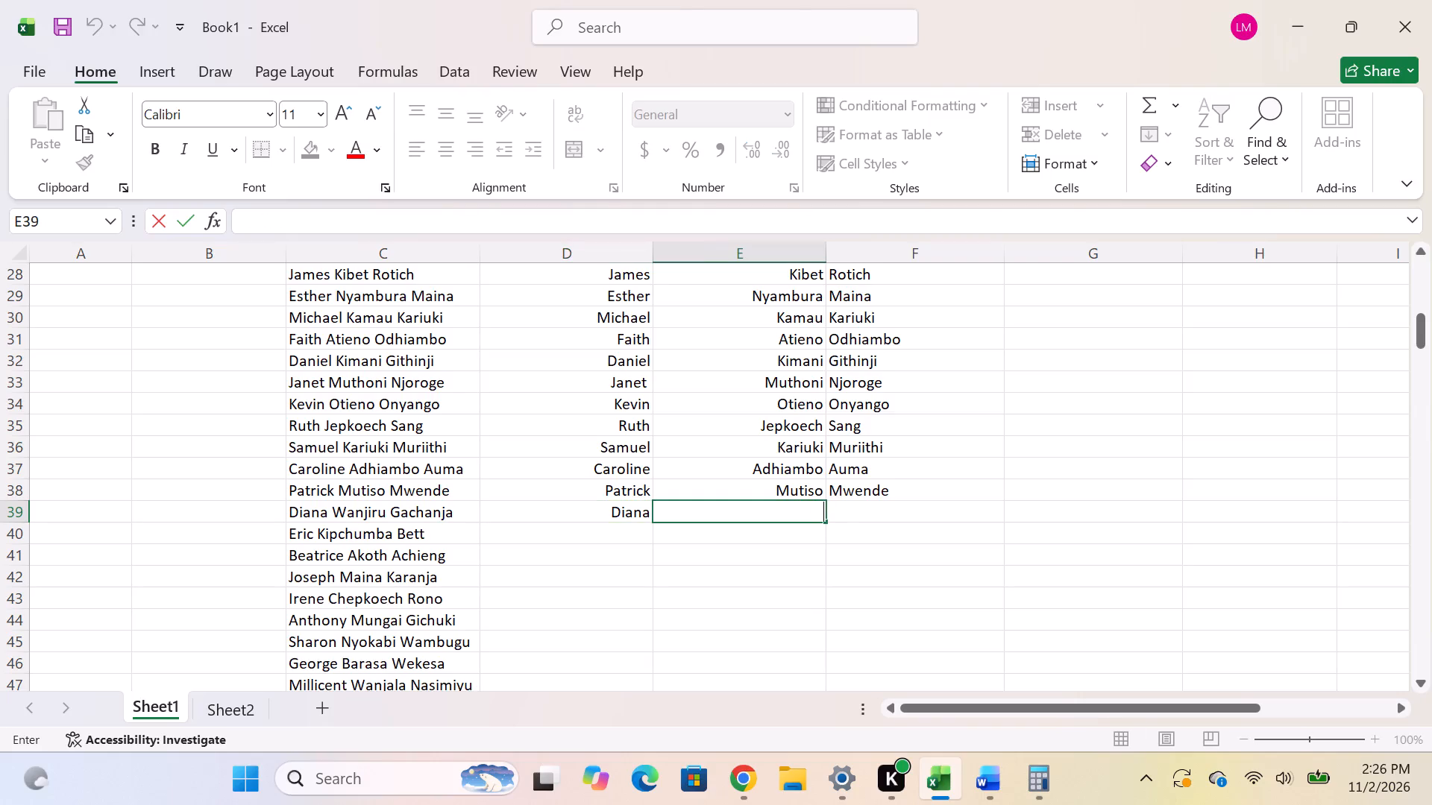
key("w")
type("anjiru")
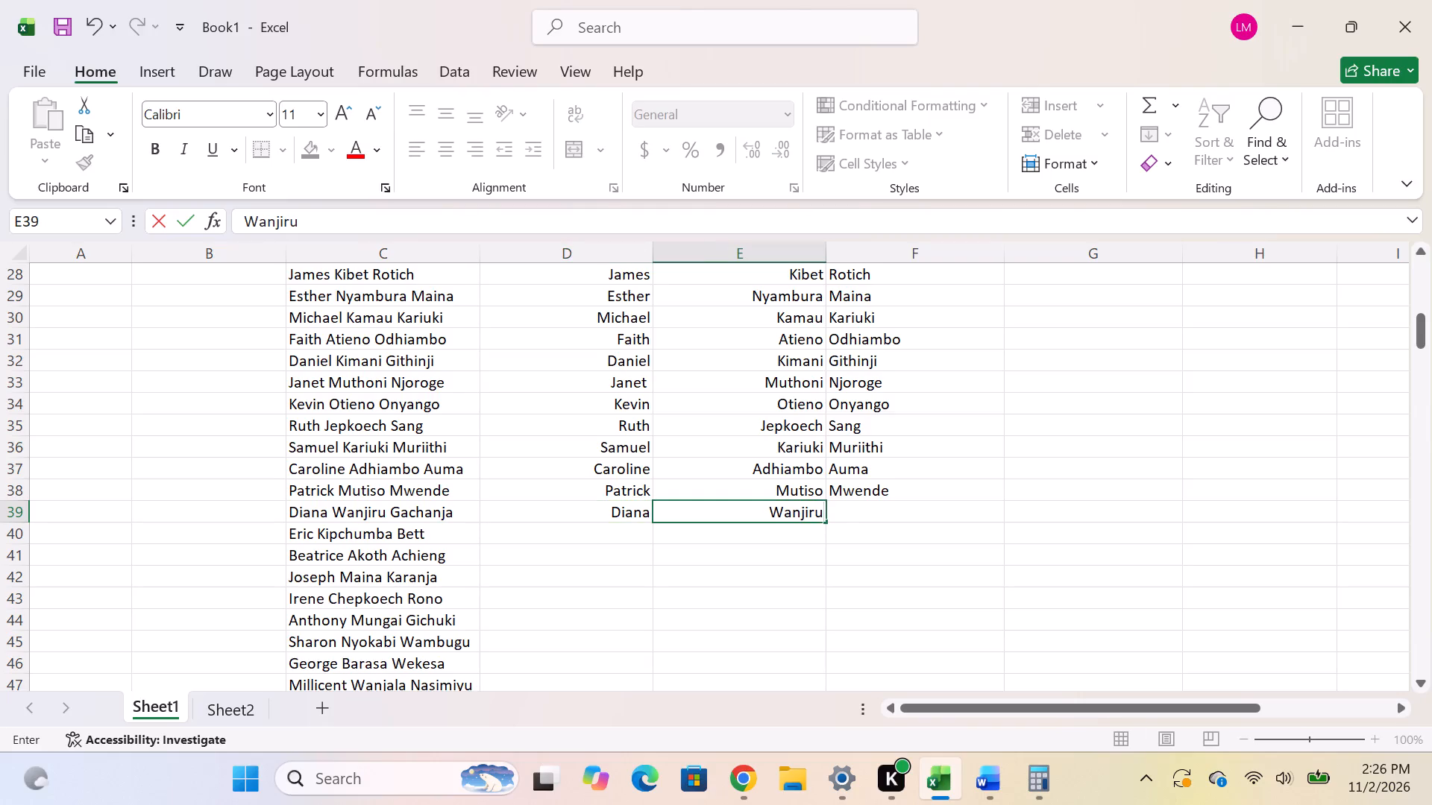
double_click(910, 503)
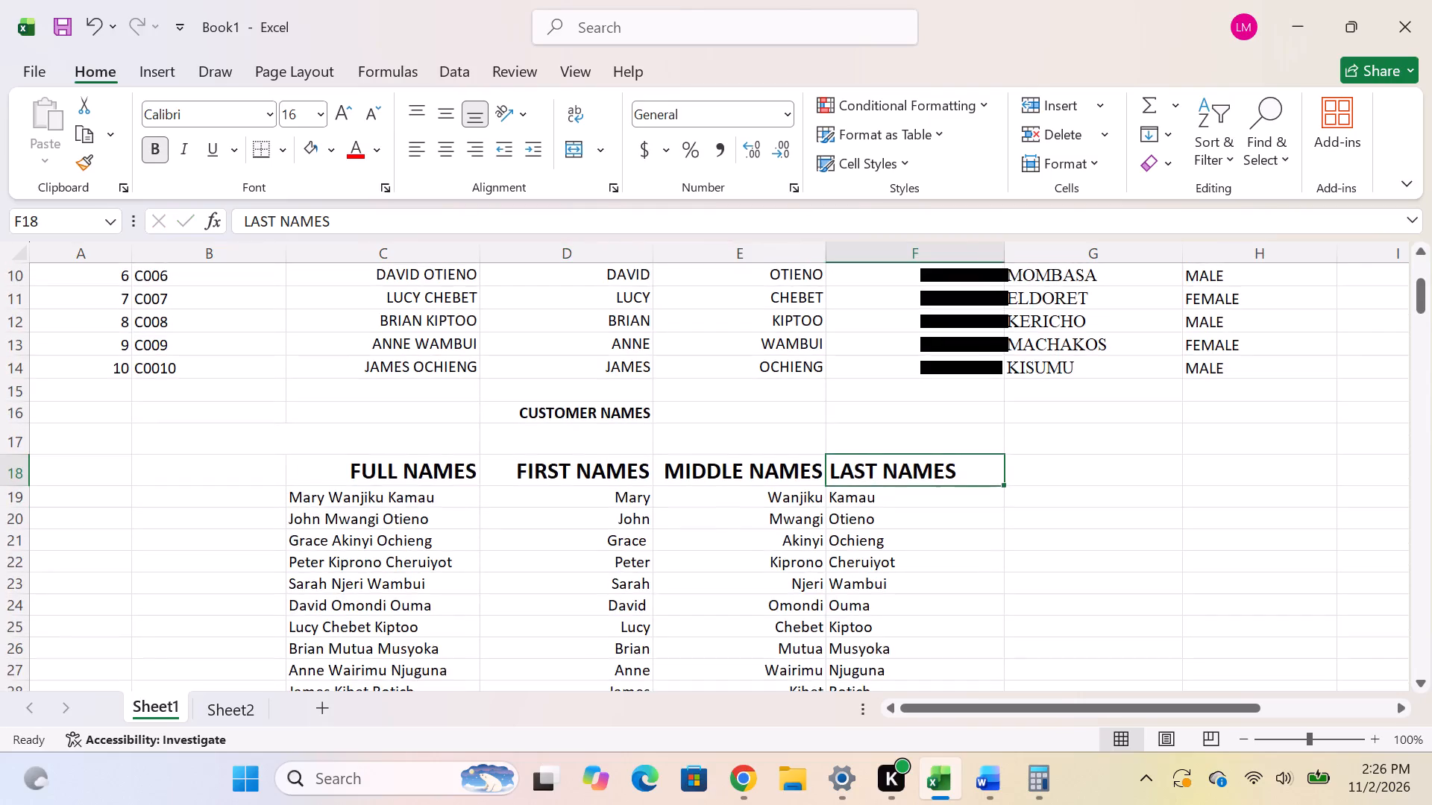
scroll(910, 511, "down", 6)
double_click(873, 514)
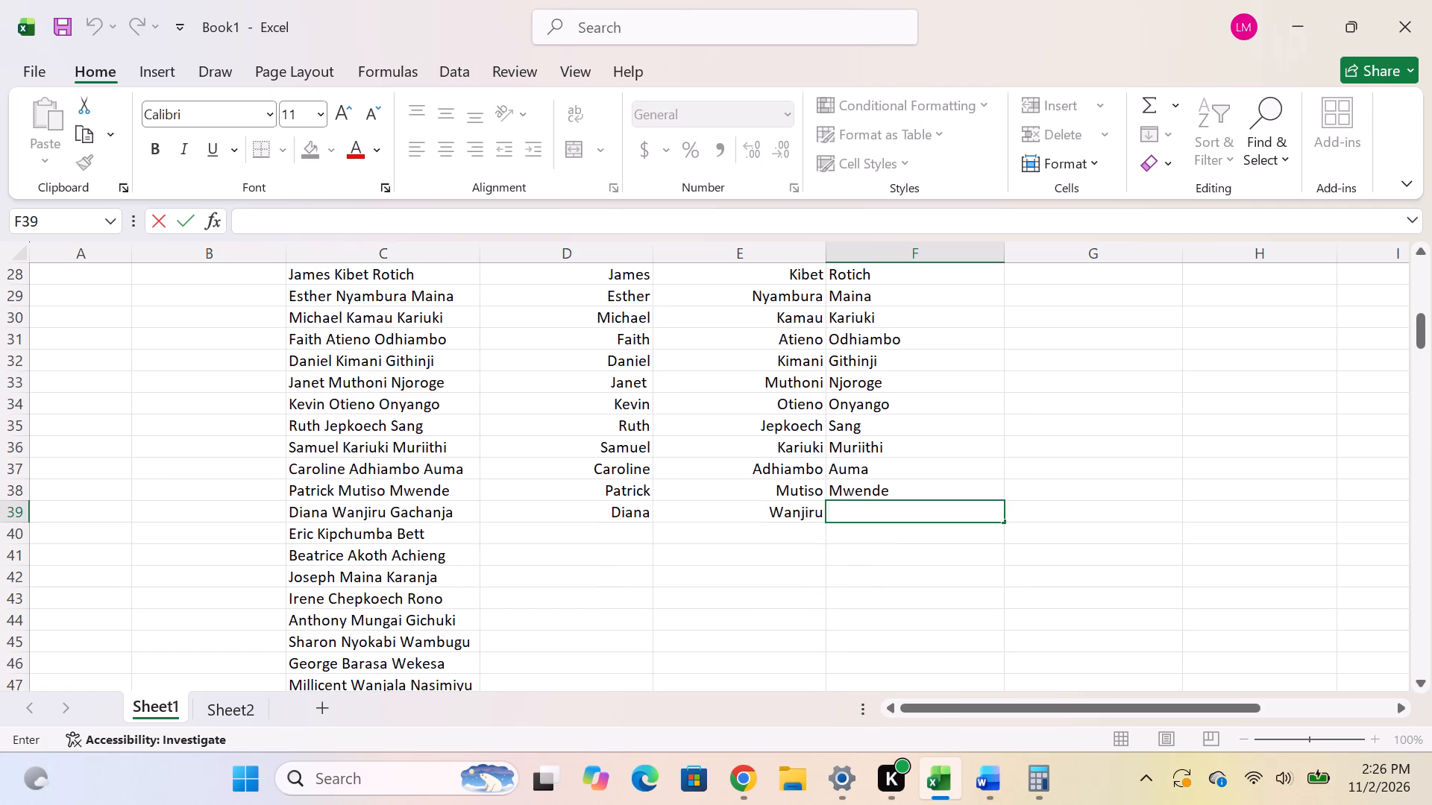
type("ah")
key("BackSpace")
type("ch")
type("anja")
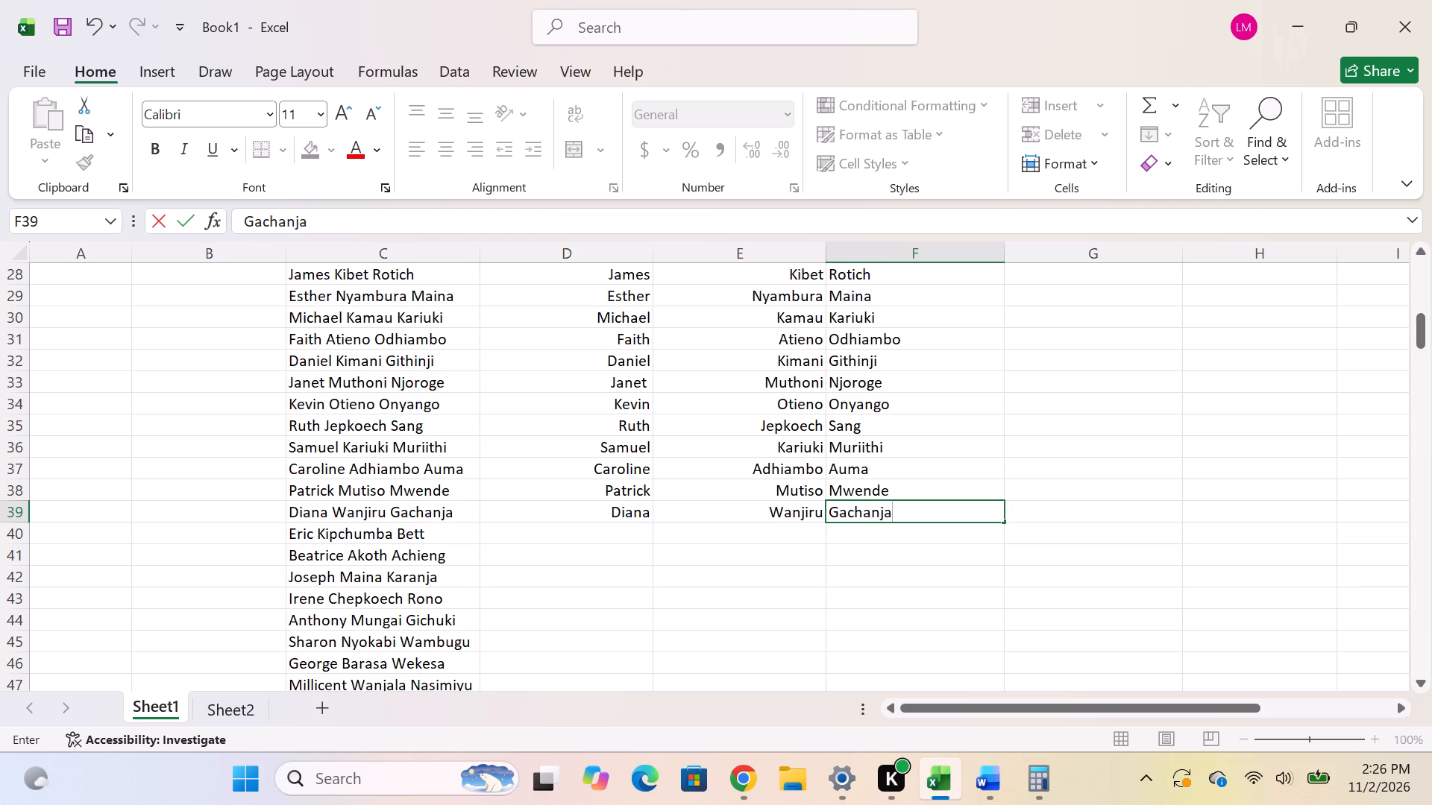
Fill D40:F40 with the twenty-second customer's first, middle and last names, split from C40.
double_click(626, 530)
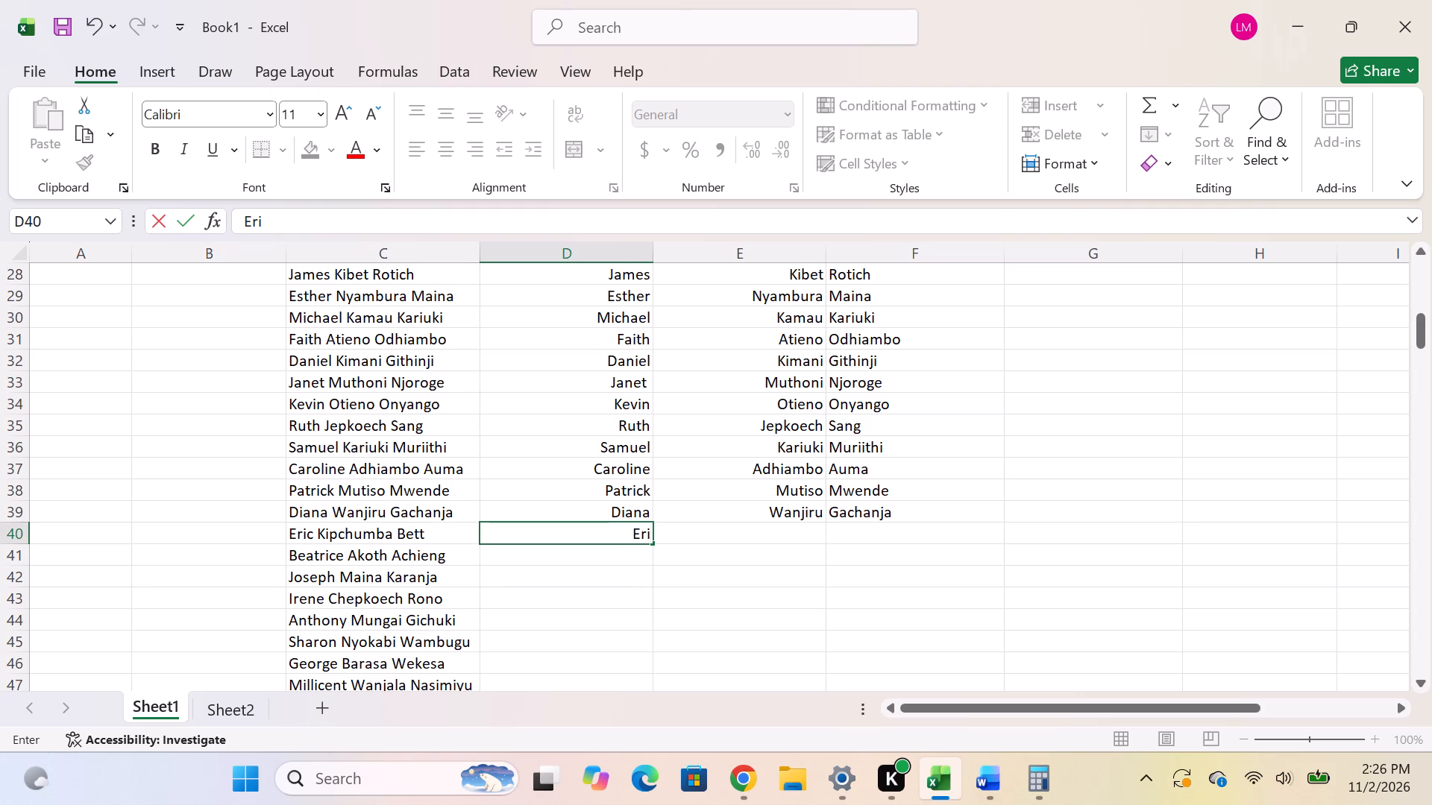
double_click(695, 537)
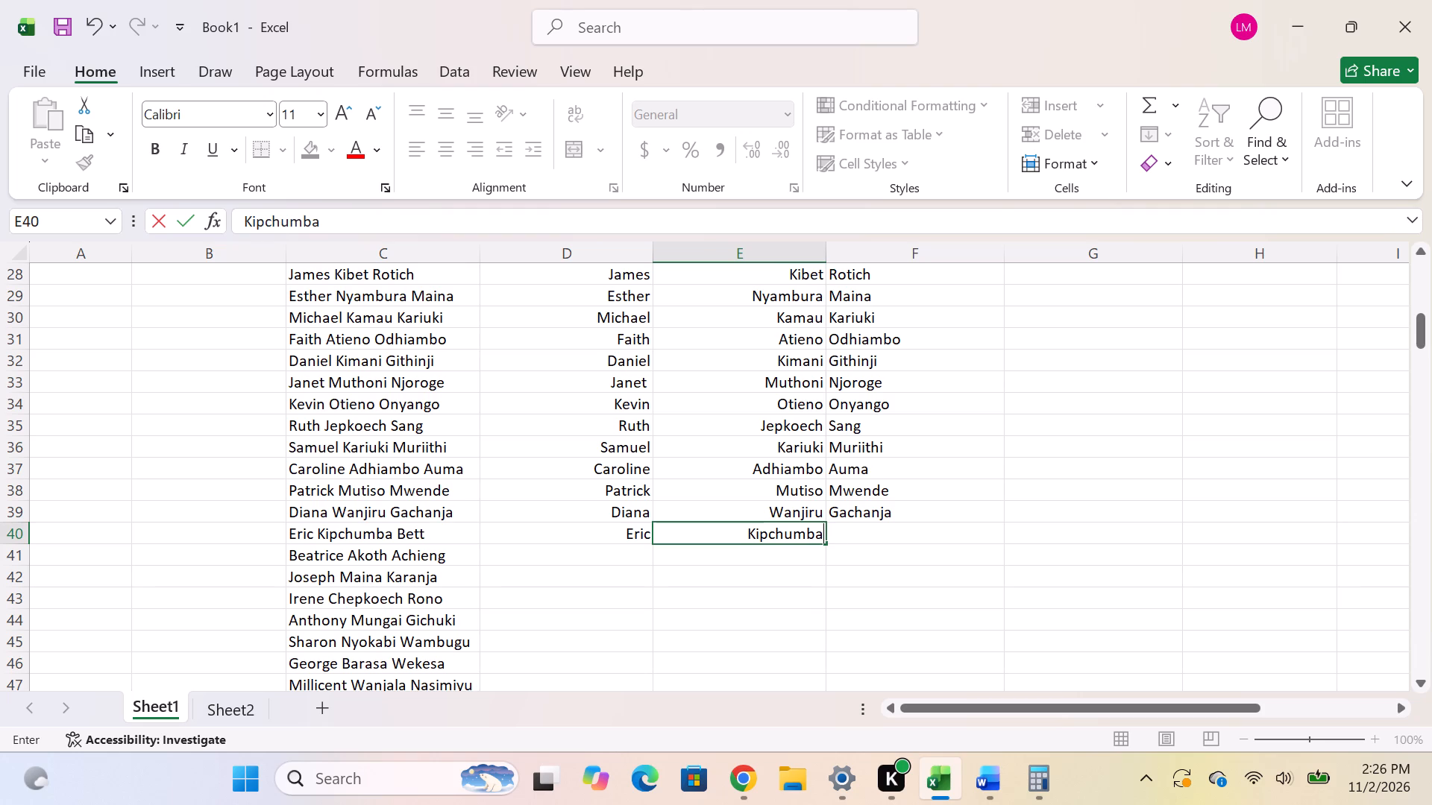
double_click(949, 543)
double_click(946, 536)
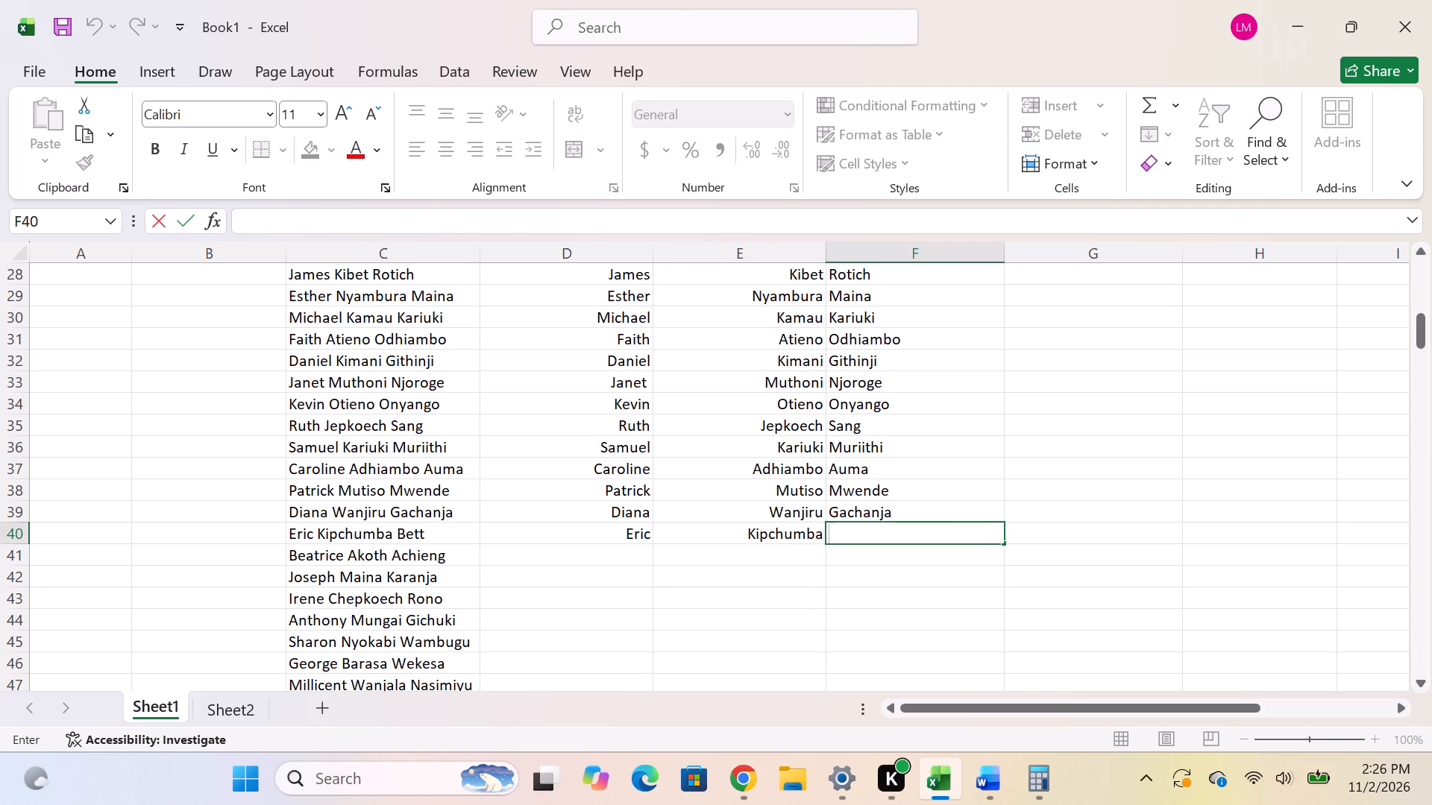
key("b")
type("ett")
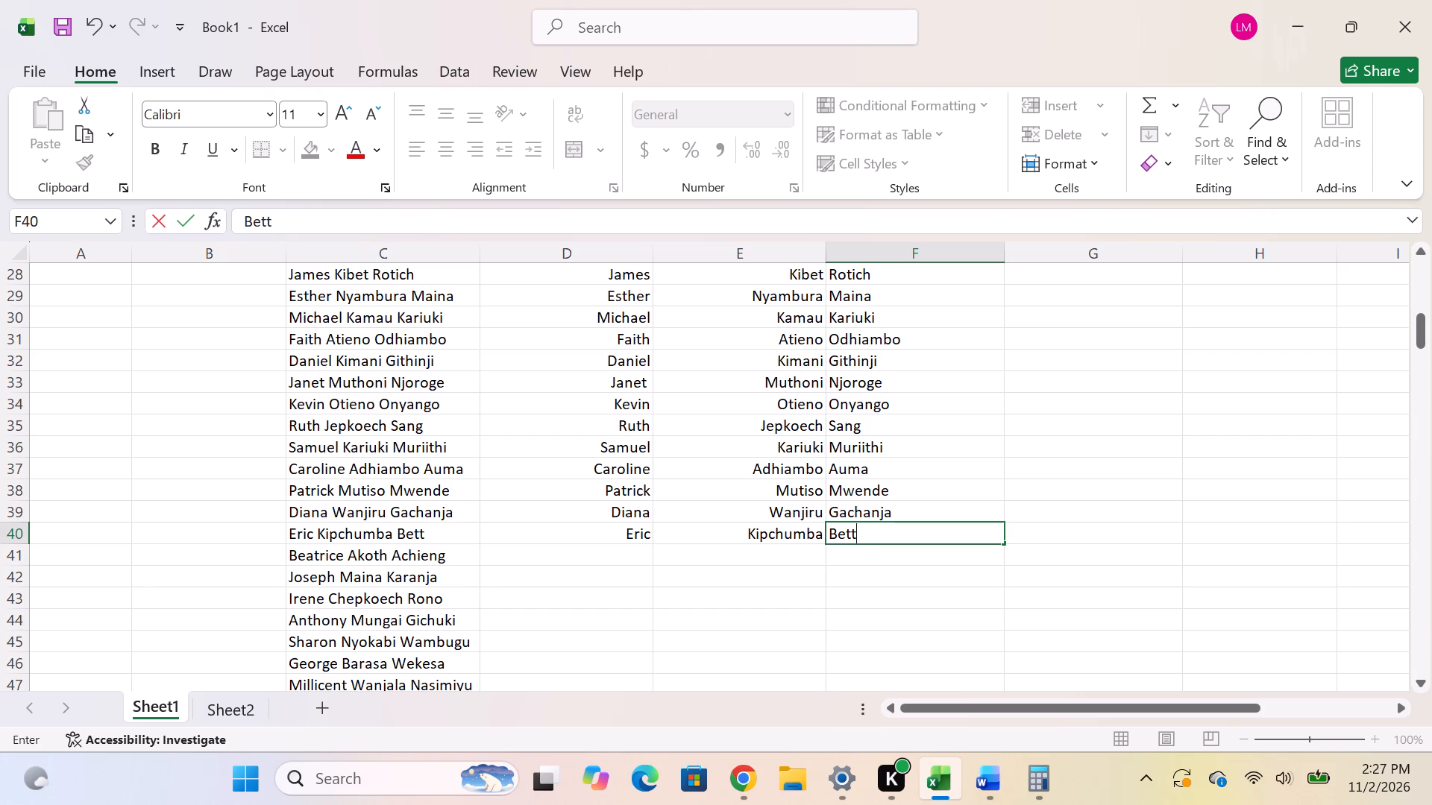
left_click(1058, 451)
Fill D41:F41 with the twenty-third customer's first, middle and last names, split from C41.
scroll(840, 518, "down", 3)
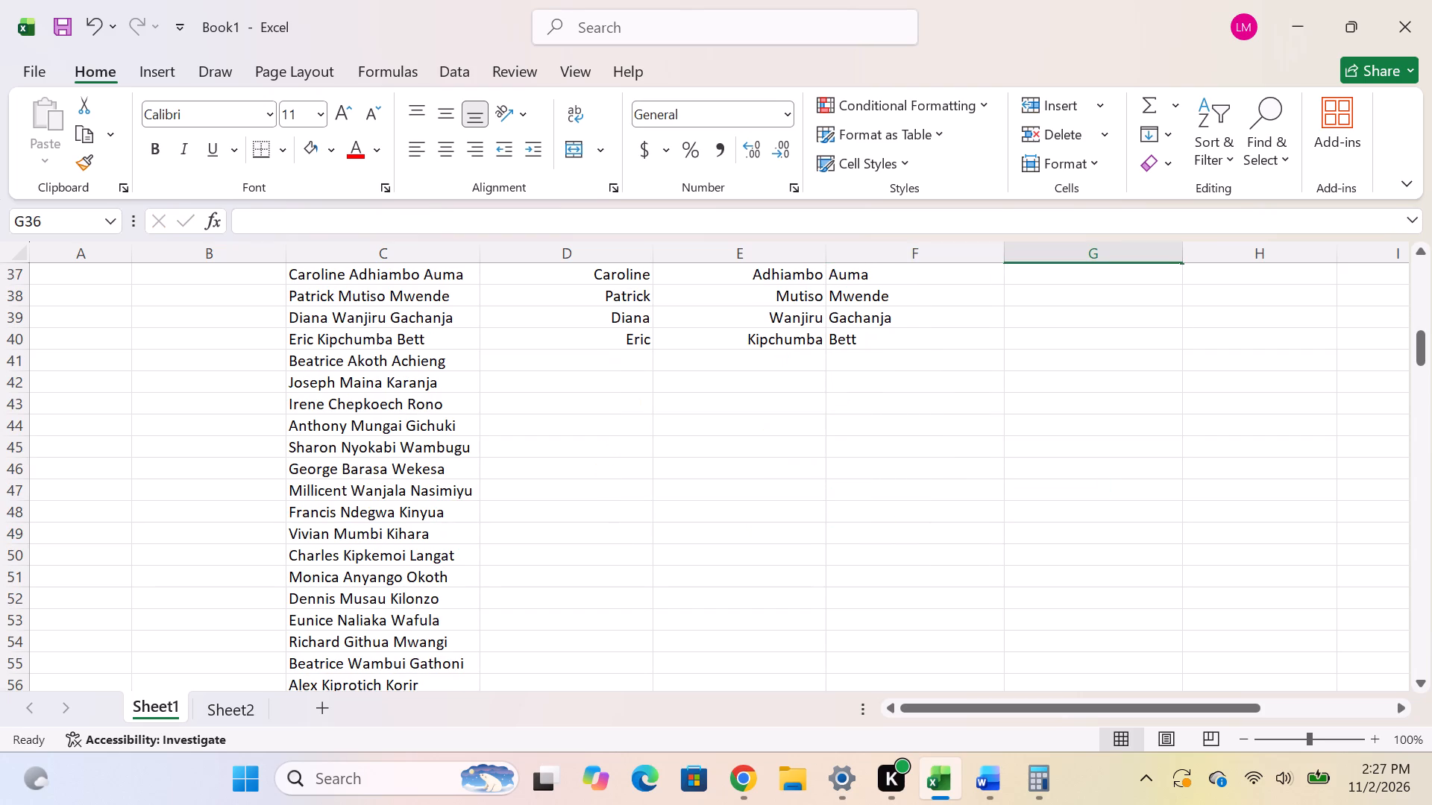
double_click(601, 356)
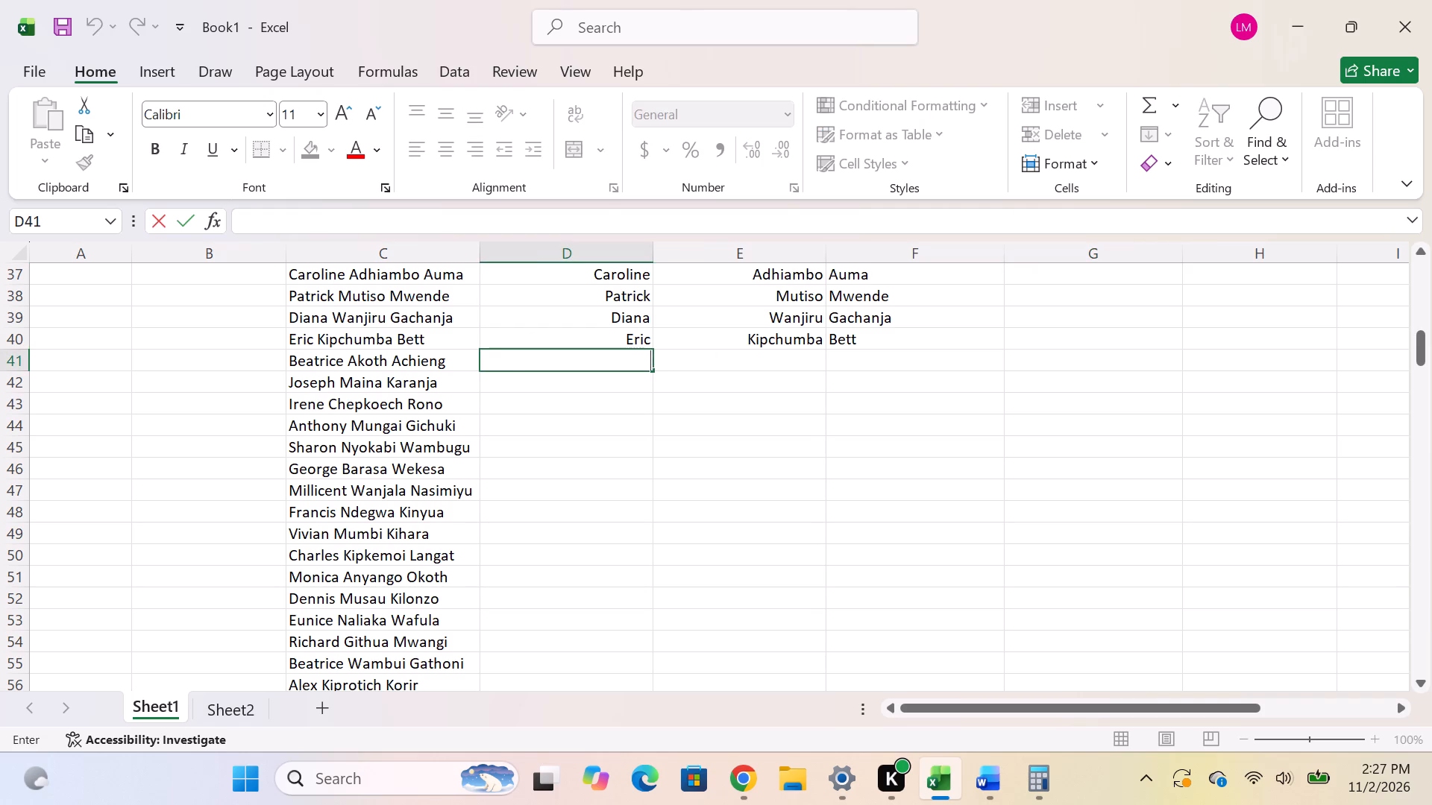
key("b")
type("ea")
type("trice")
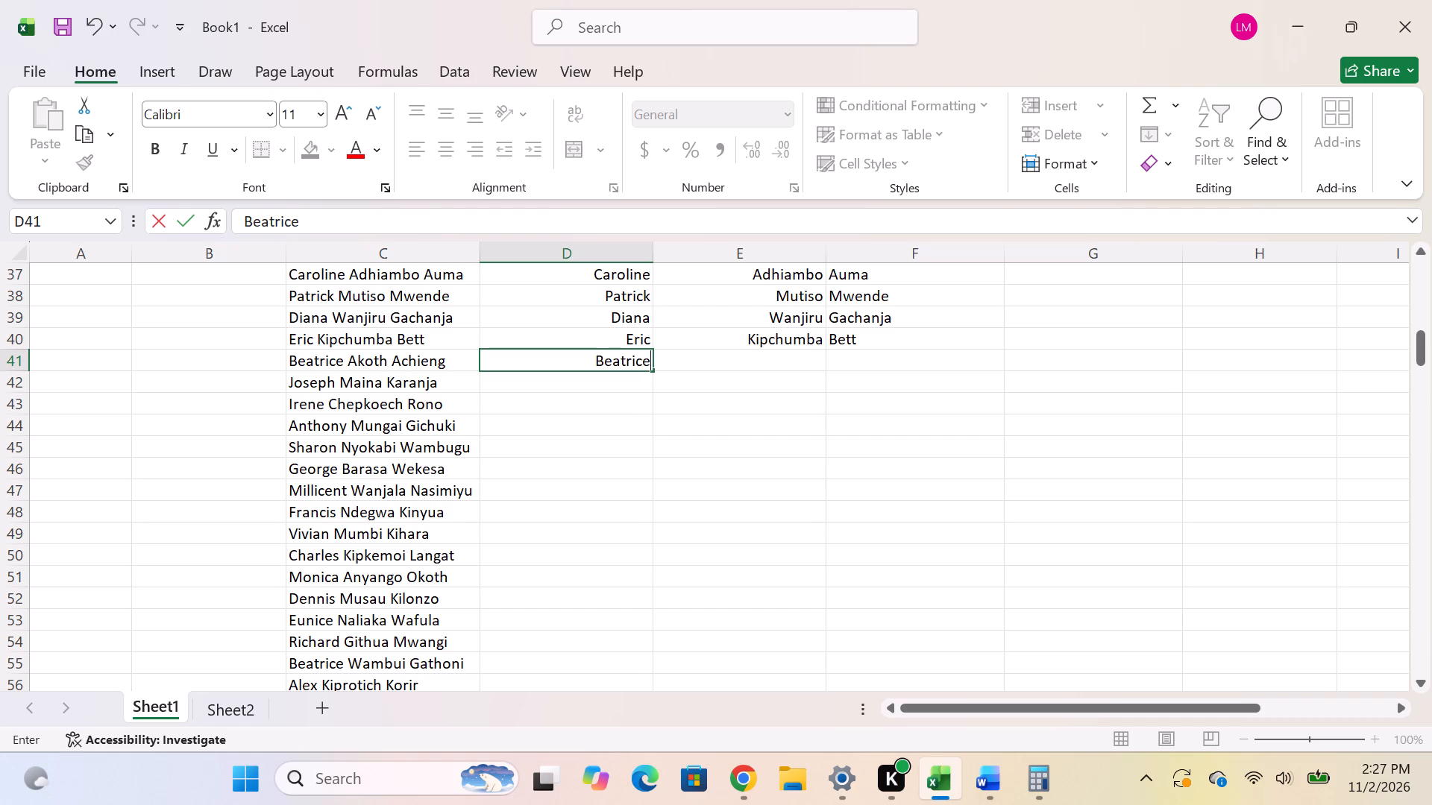
double_click(736, 364)
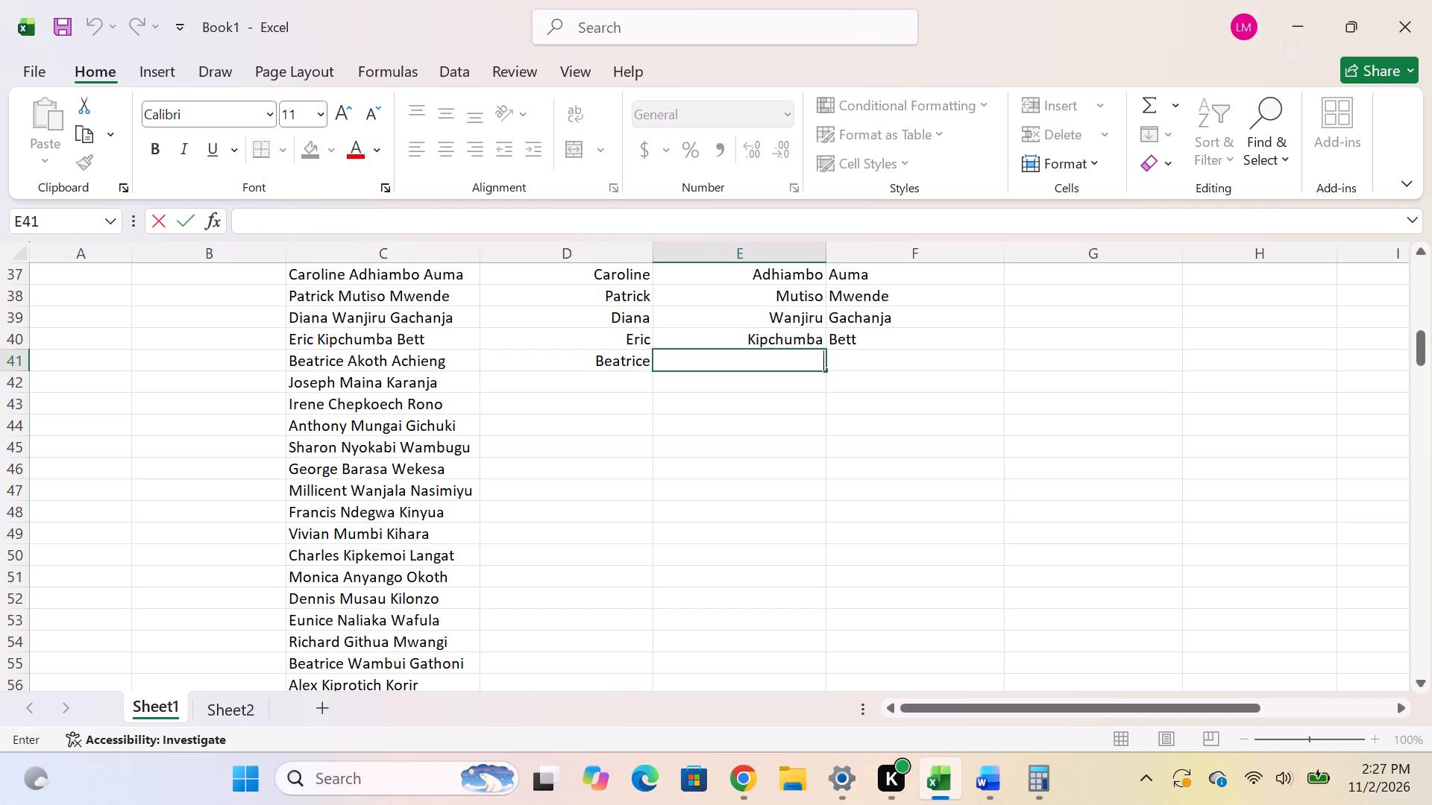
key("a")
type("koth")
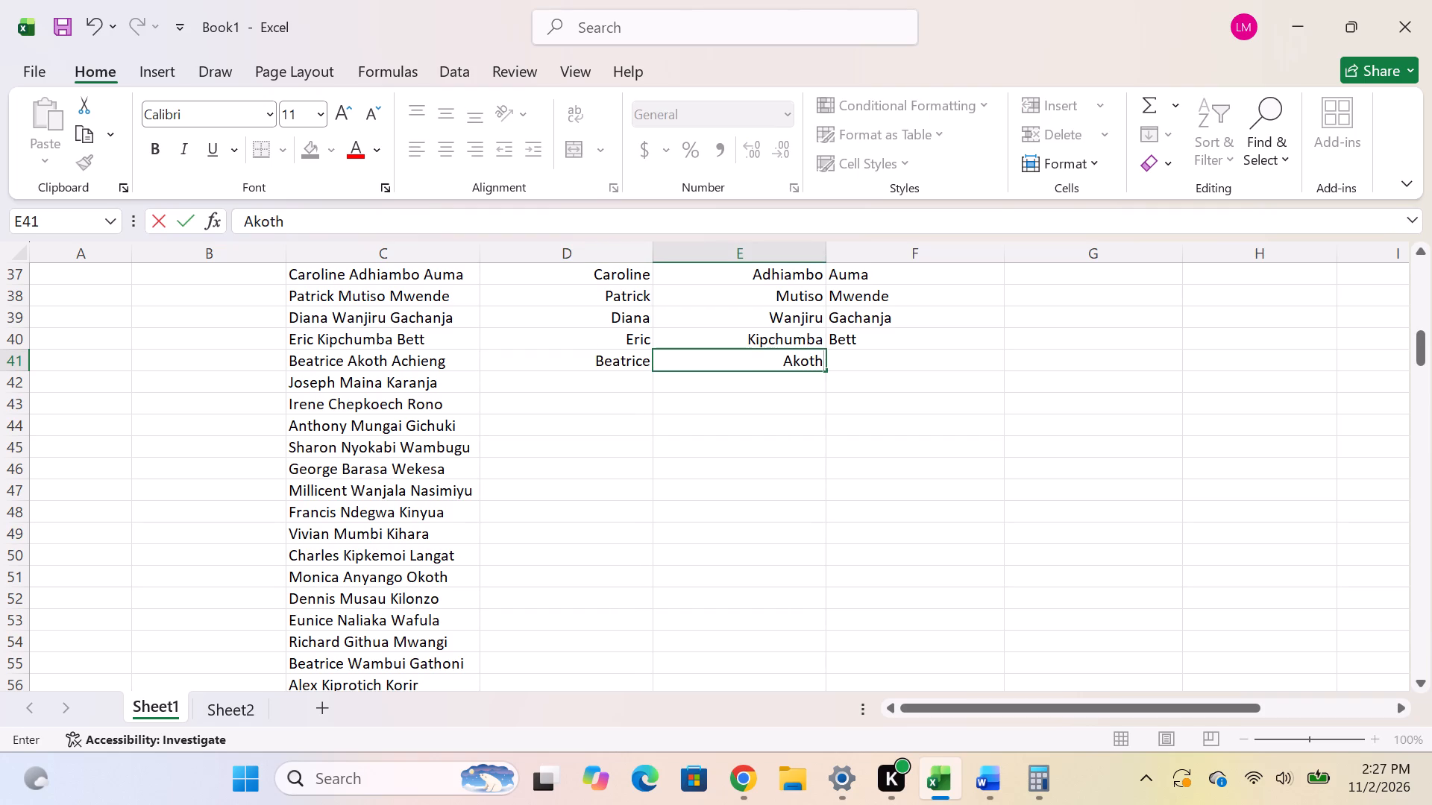
double_click(886, 356)
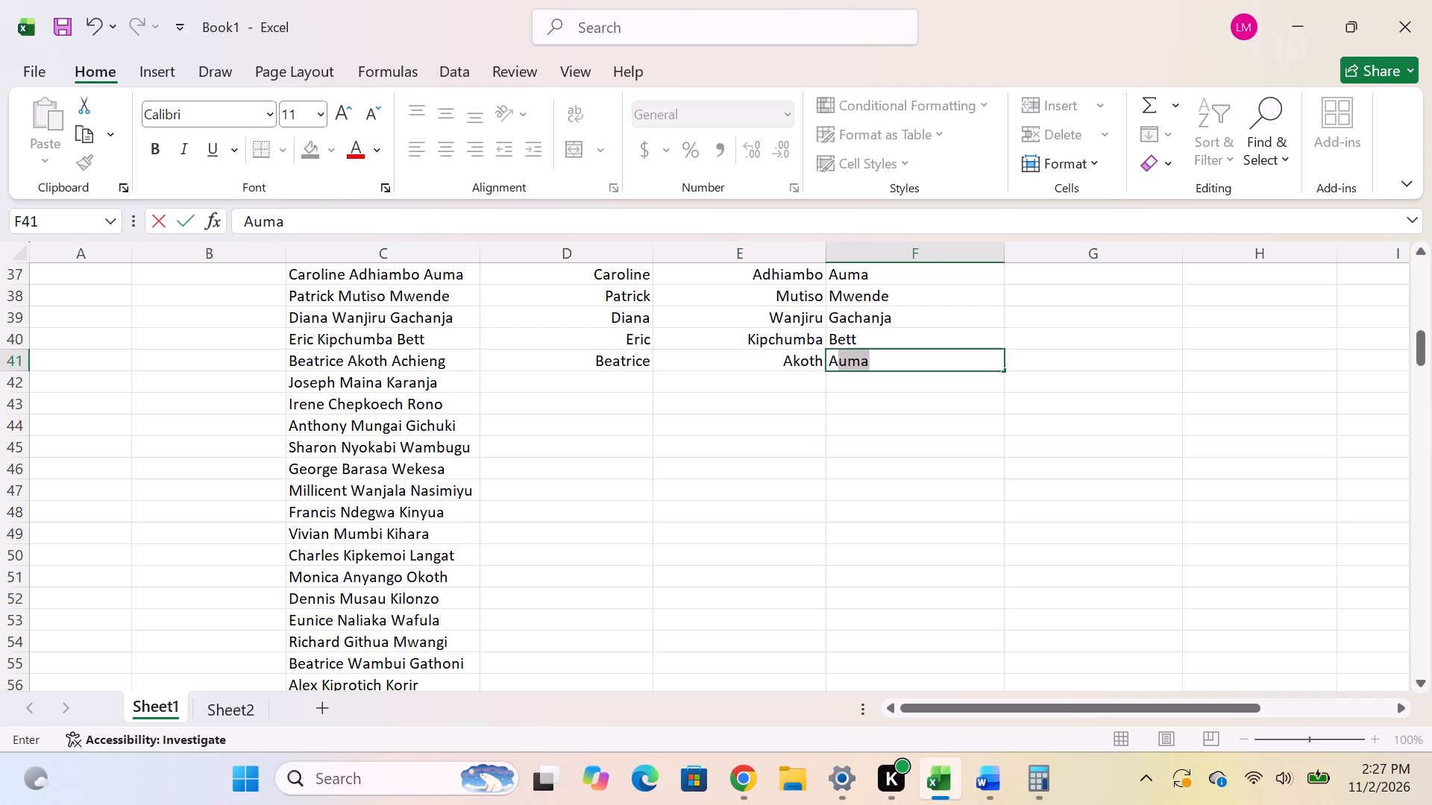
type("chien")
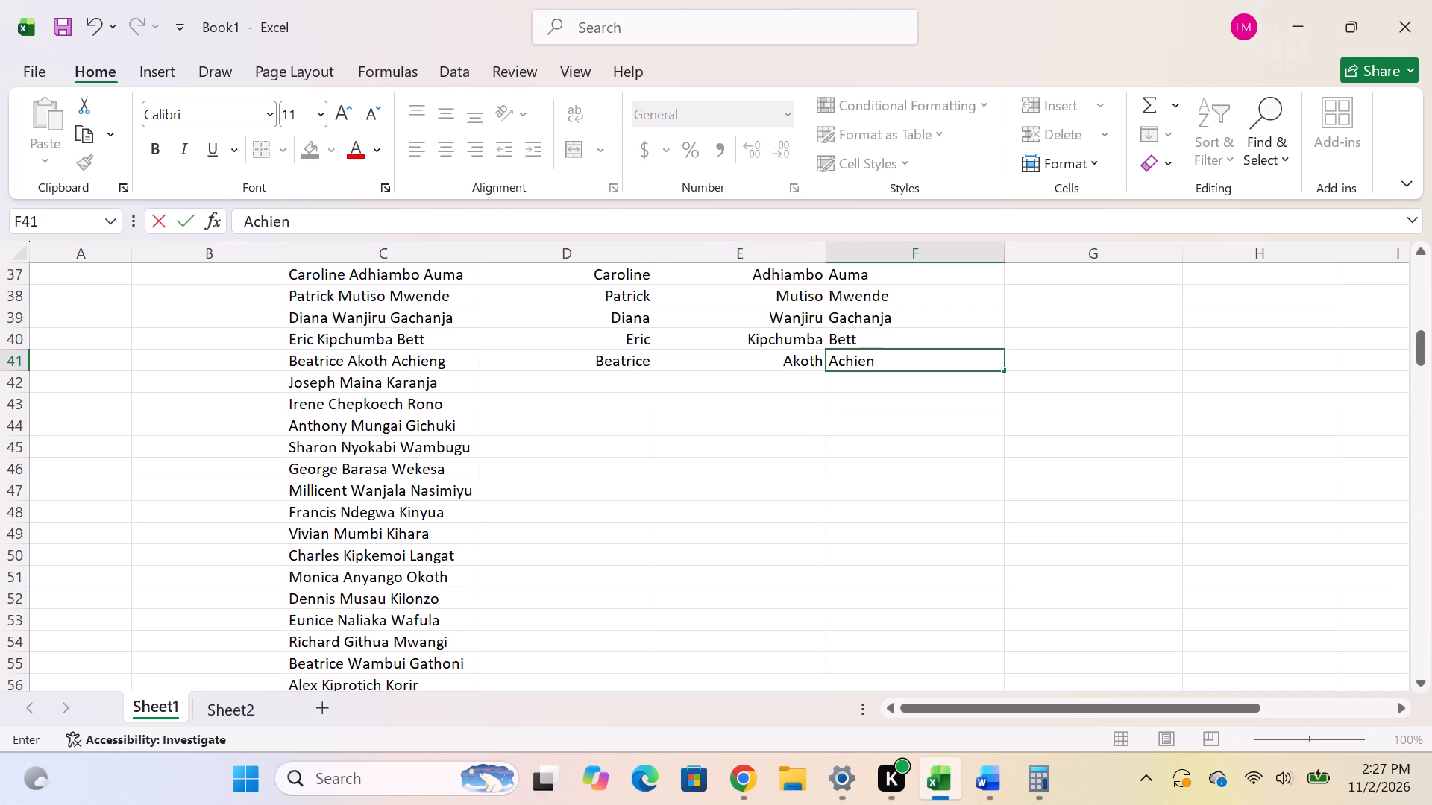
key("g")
Fill D42:F42 with the twenty-fourth customer's first, middle and last names, split from C42.
double_click(612, 387)
double_click(612, 387)
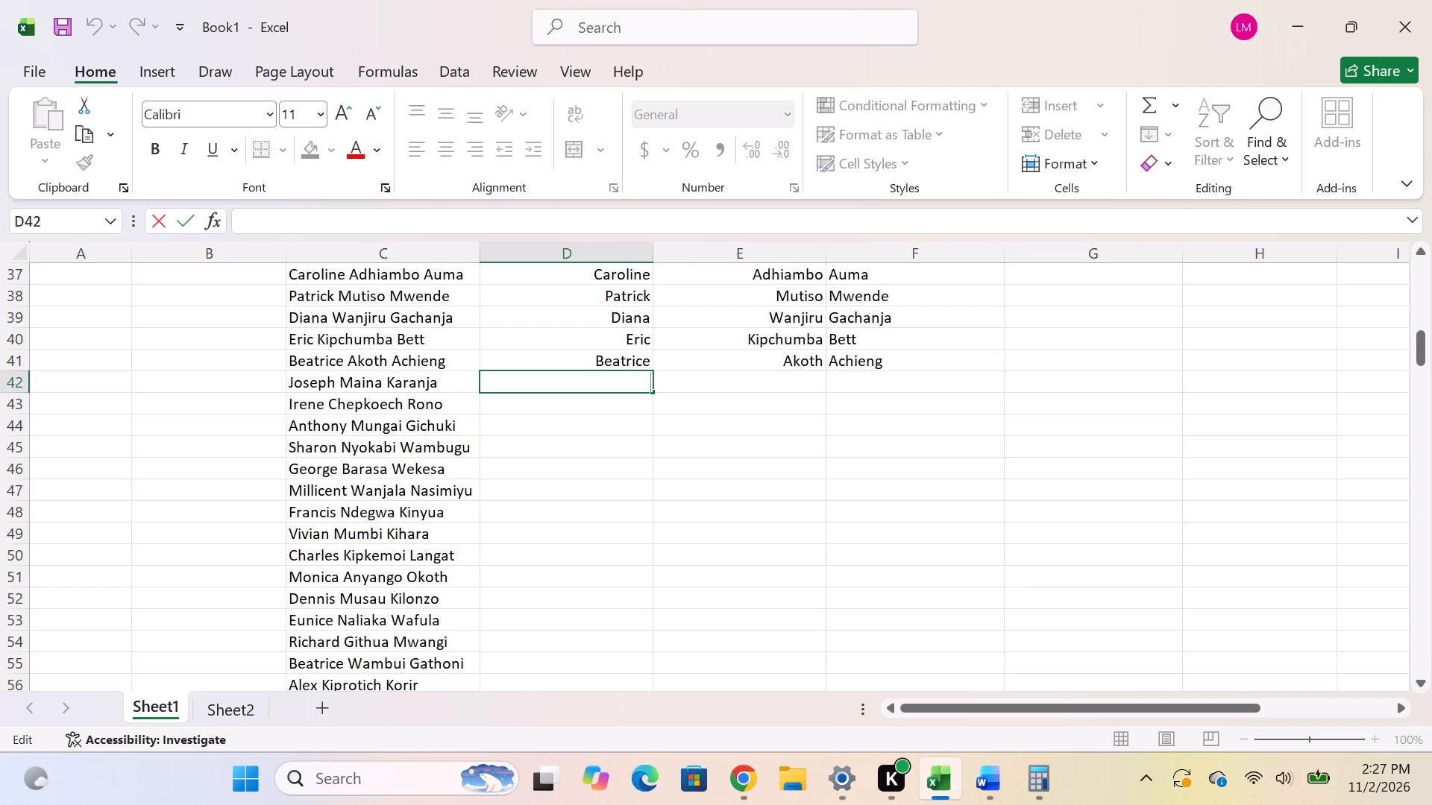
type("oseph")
triple_click(717, 389)
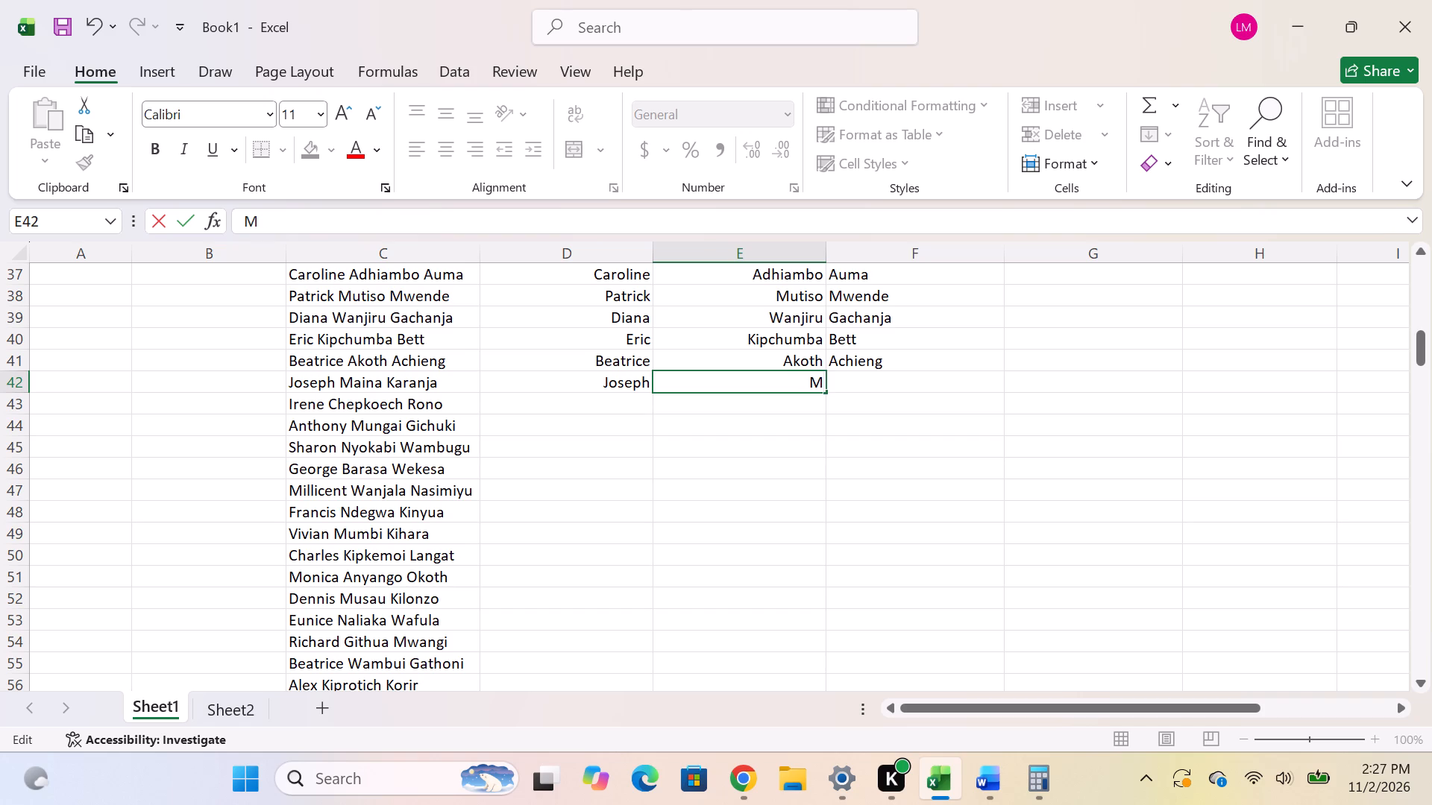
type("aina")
double_click(852, 388)
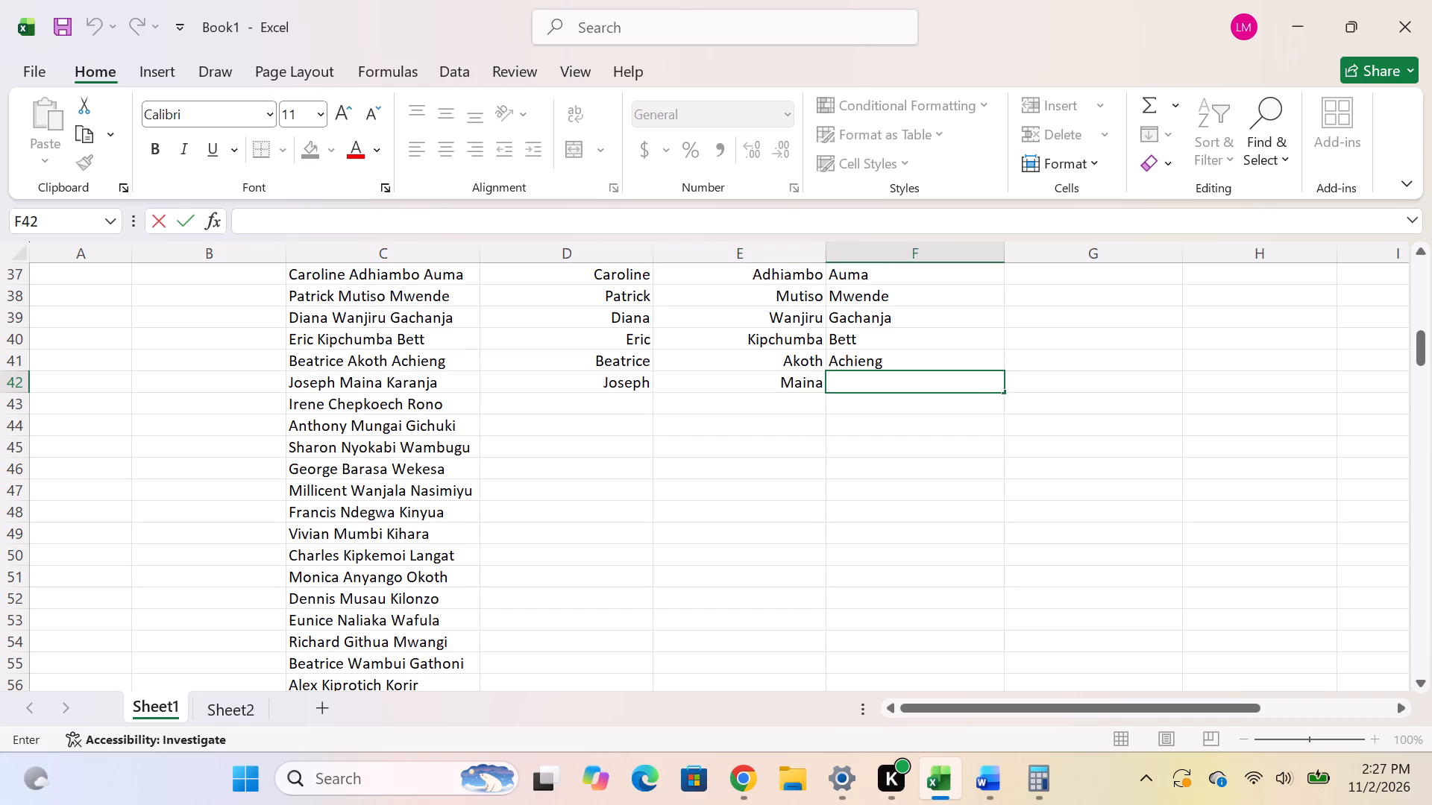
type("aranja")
Enter the twenty-fifth customer's first name from C43 in D43, and Jepkoech as the middle name in E43.
double_click(632, 396)
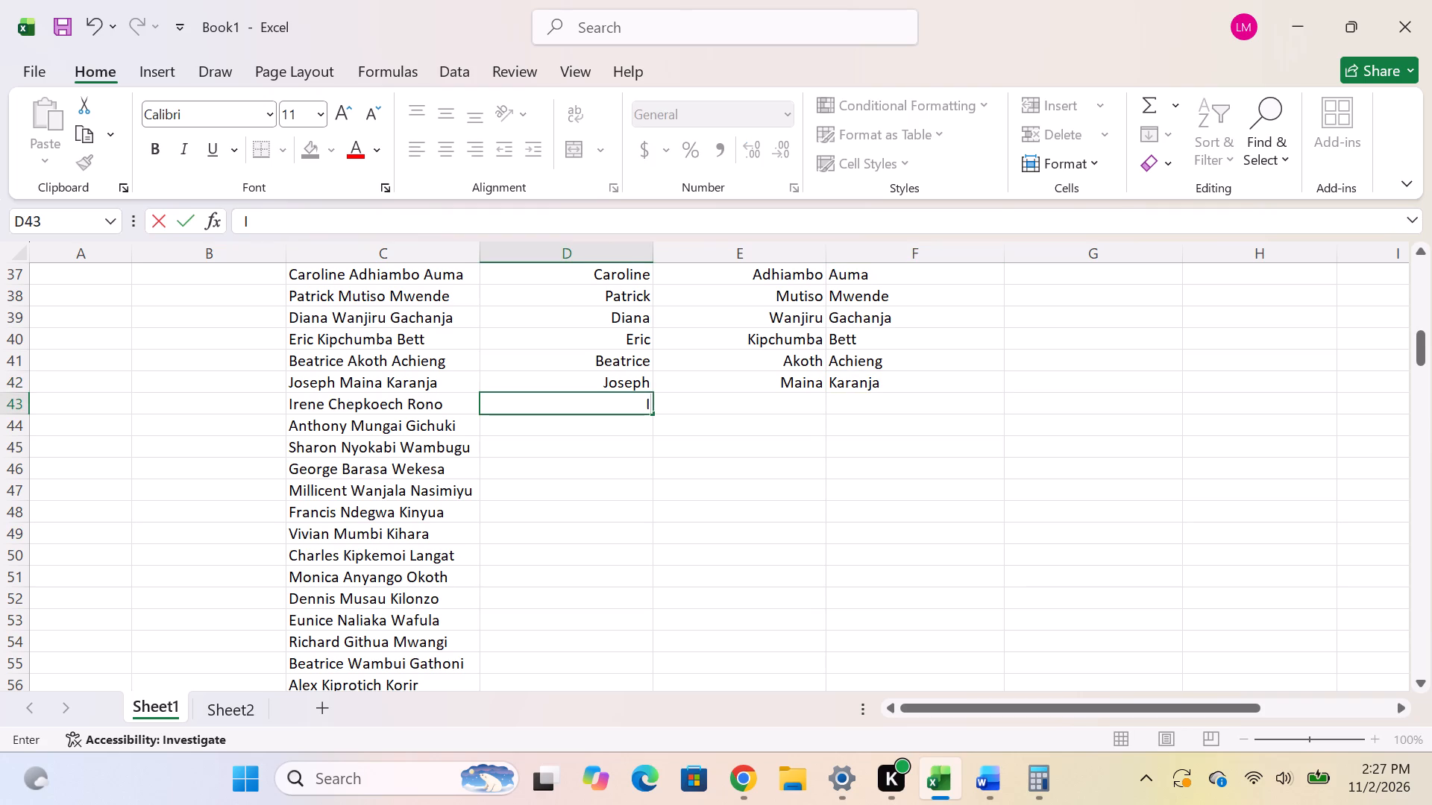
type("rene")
double_click(711, 408)
double_click(709, 405)
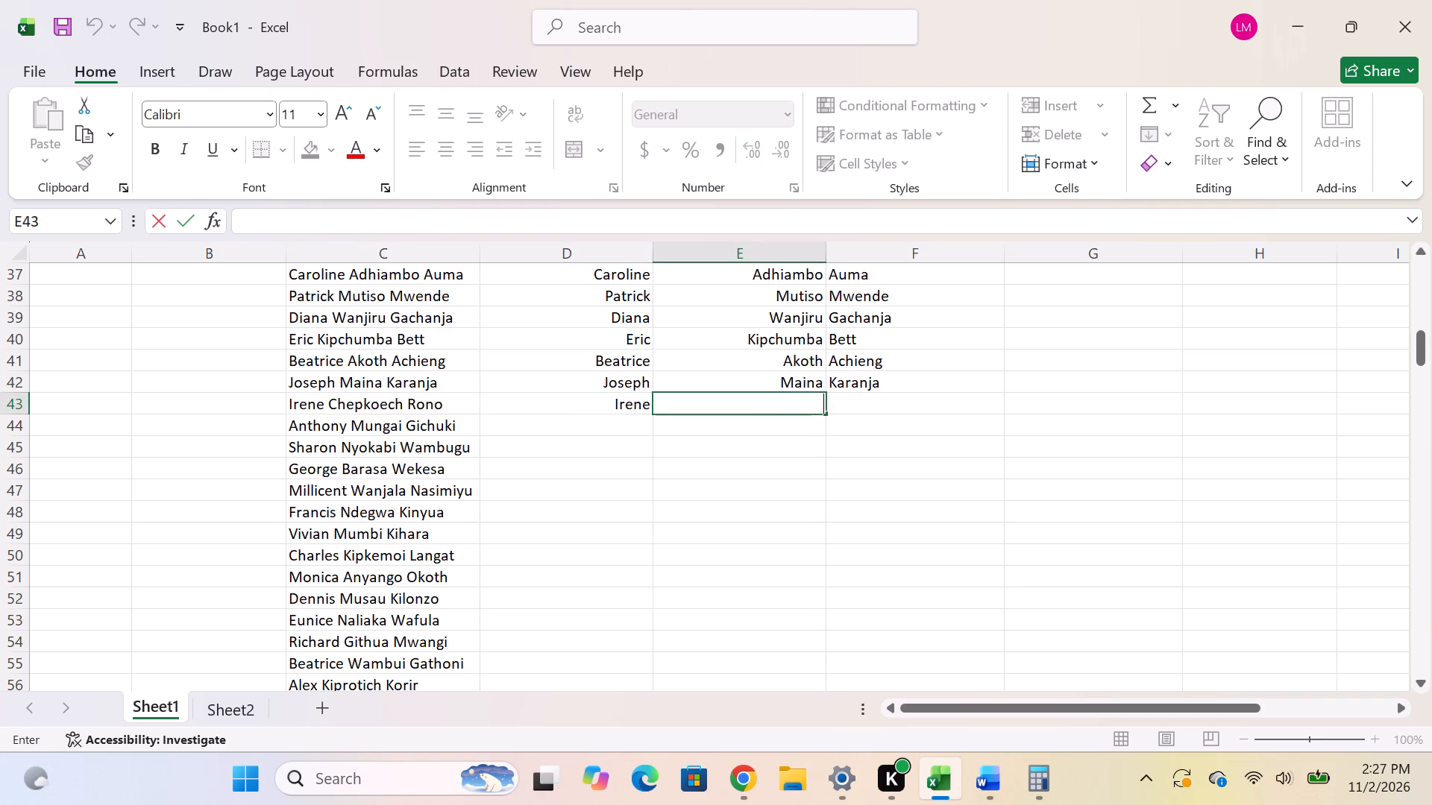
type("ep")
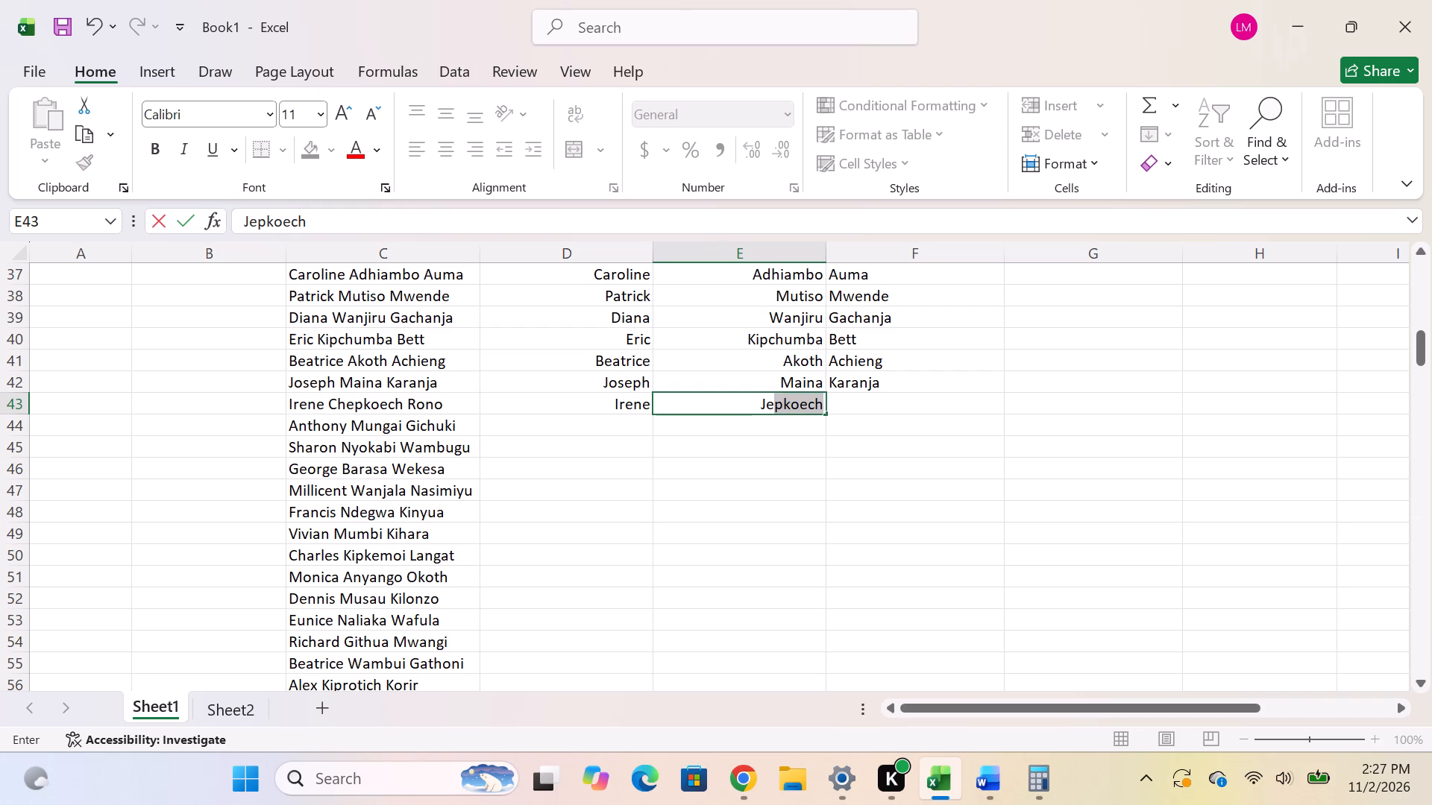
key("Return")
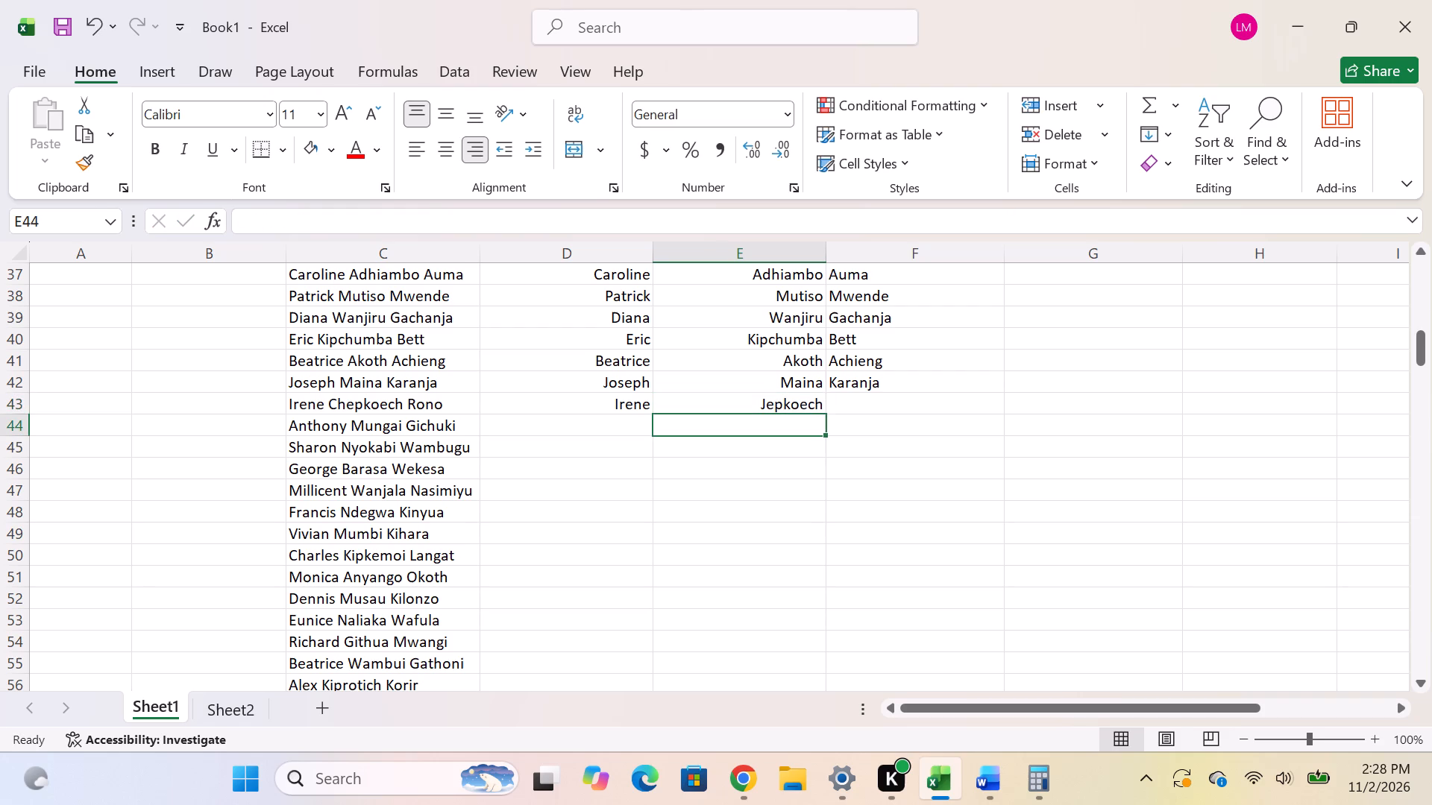
Replace the middle name in E43 with Chepkoech, matching the full name in C43.
left_click(867, 395)
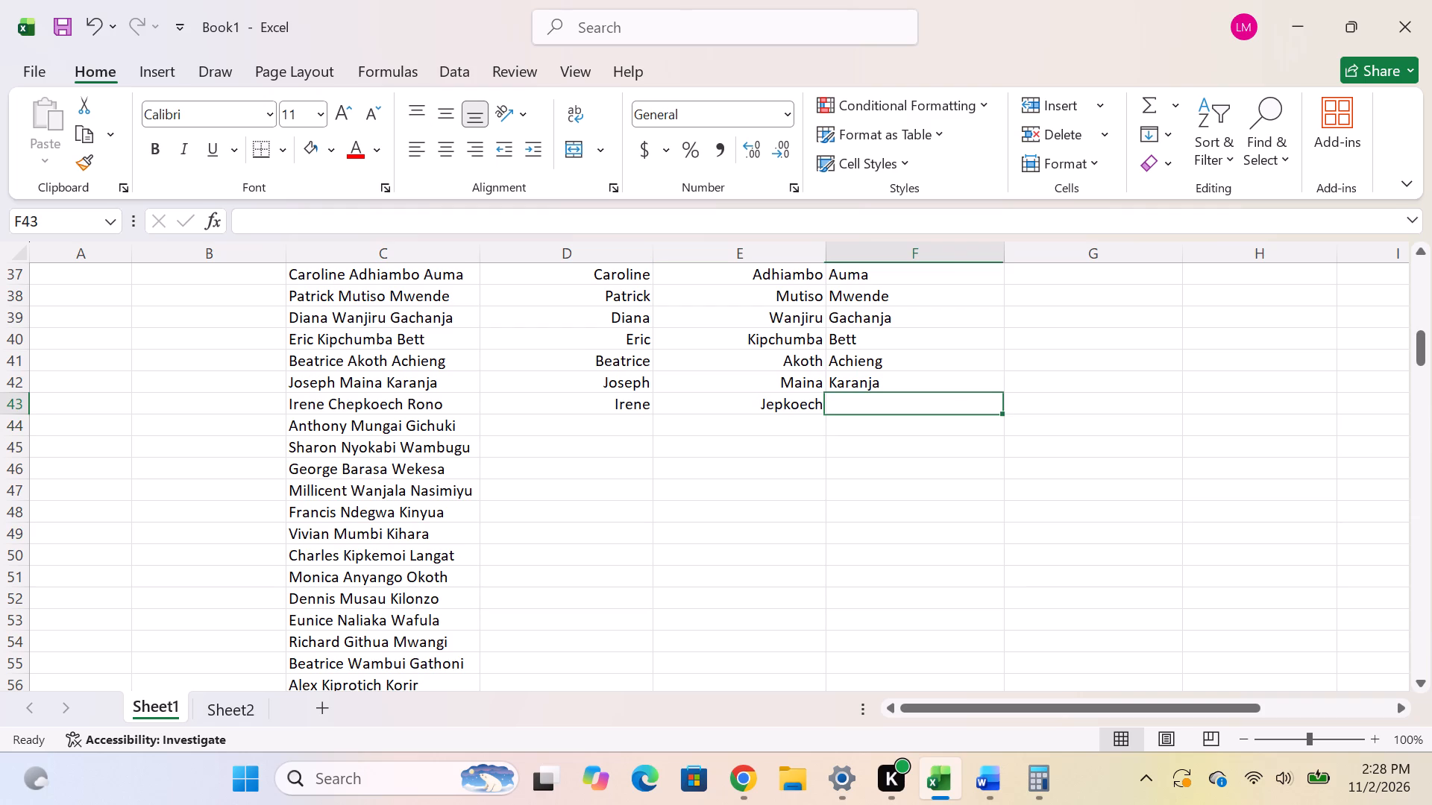
double_click(810, 402)
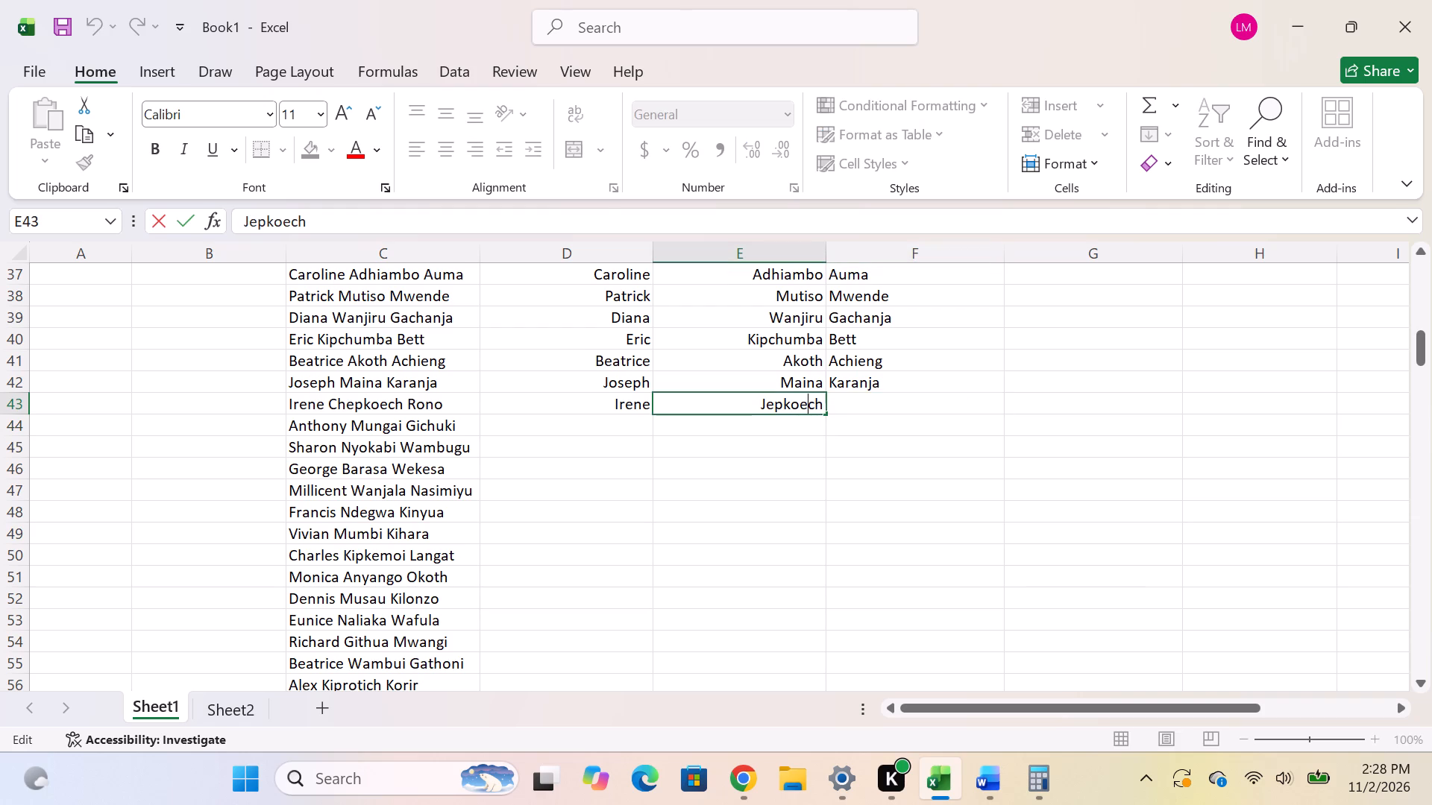
left_click(820, 411)
key("BackSpace")
key("BackSpace")
key("BackSpace")
key("BackSpace")
key("BackSpace")
key("BackSpace")
key("BackSpace")
key("BackSpace")
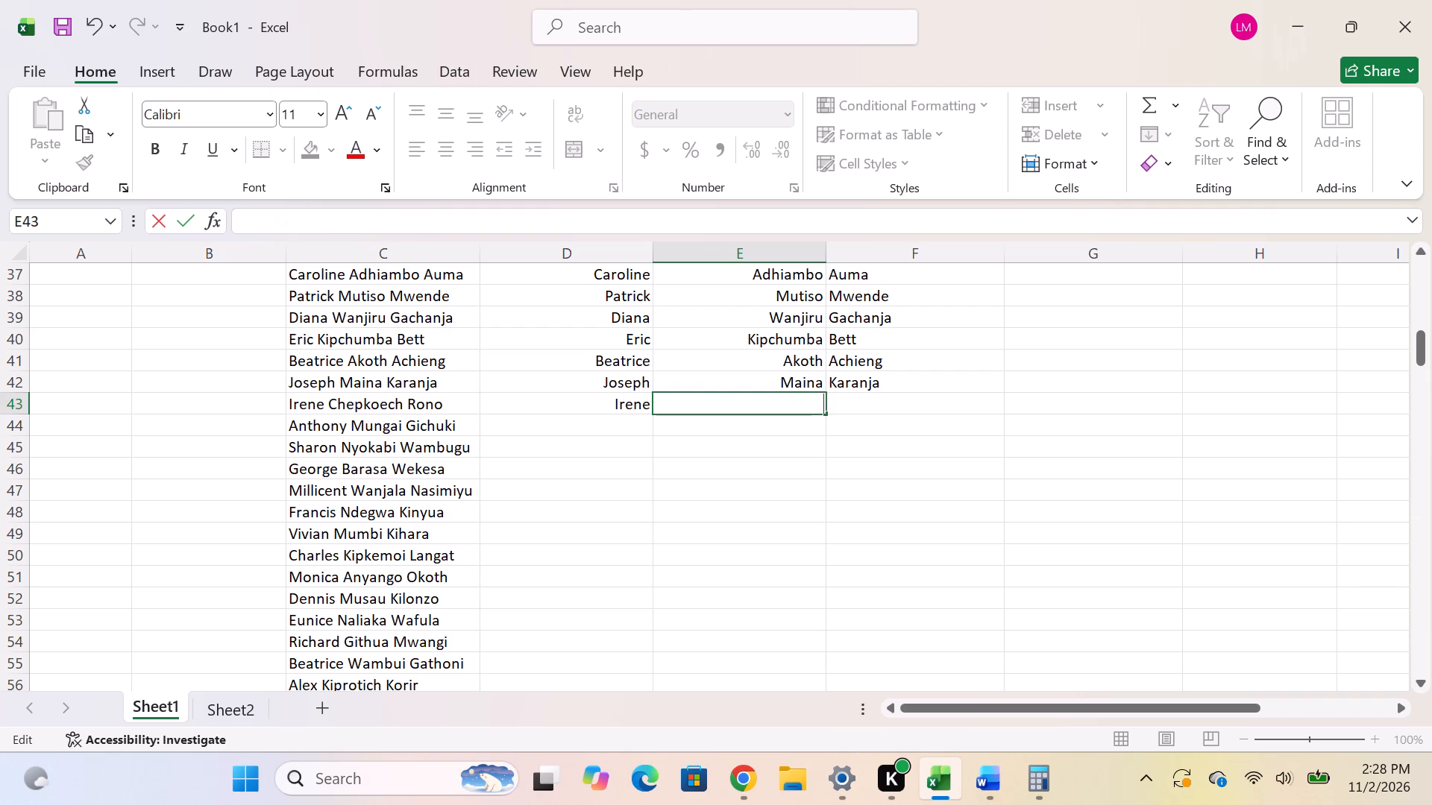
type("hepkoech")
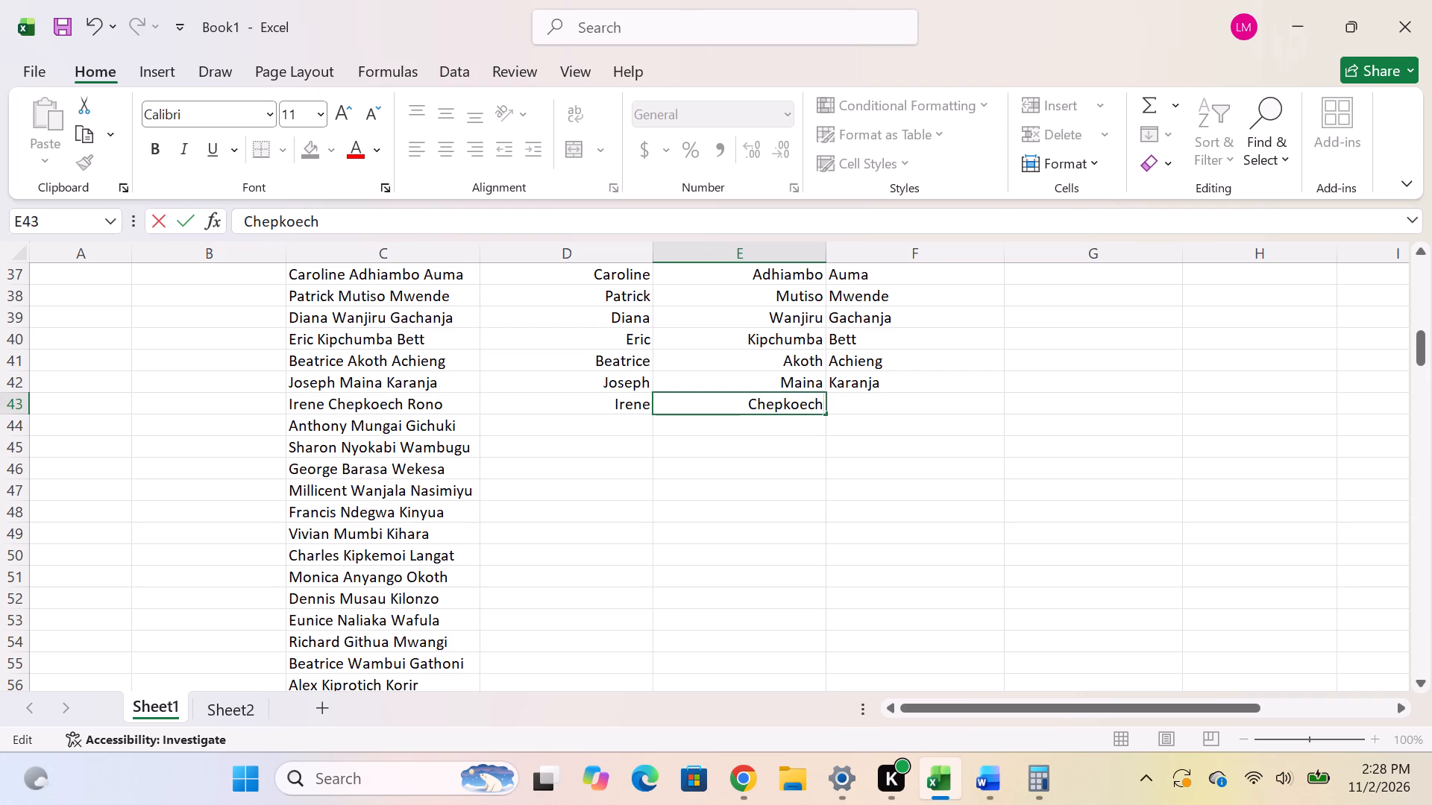
Enter the twenty-fifth customer's last name from C43 in F43.
double_click(879, 406)
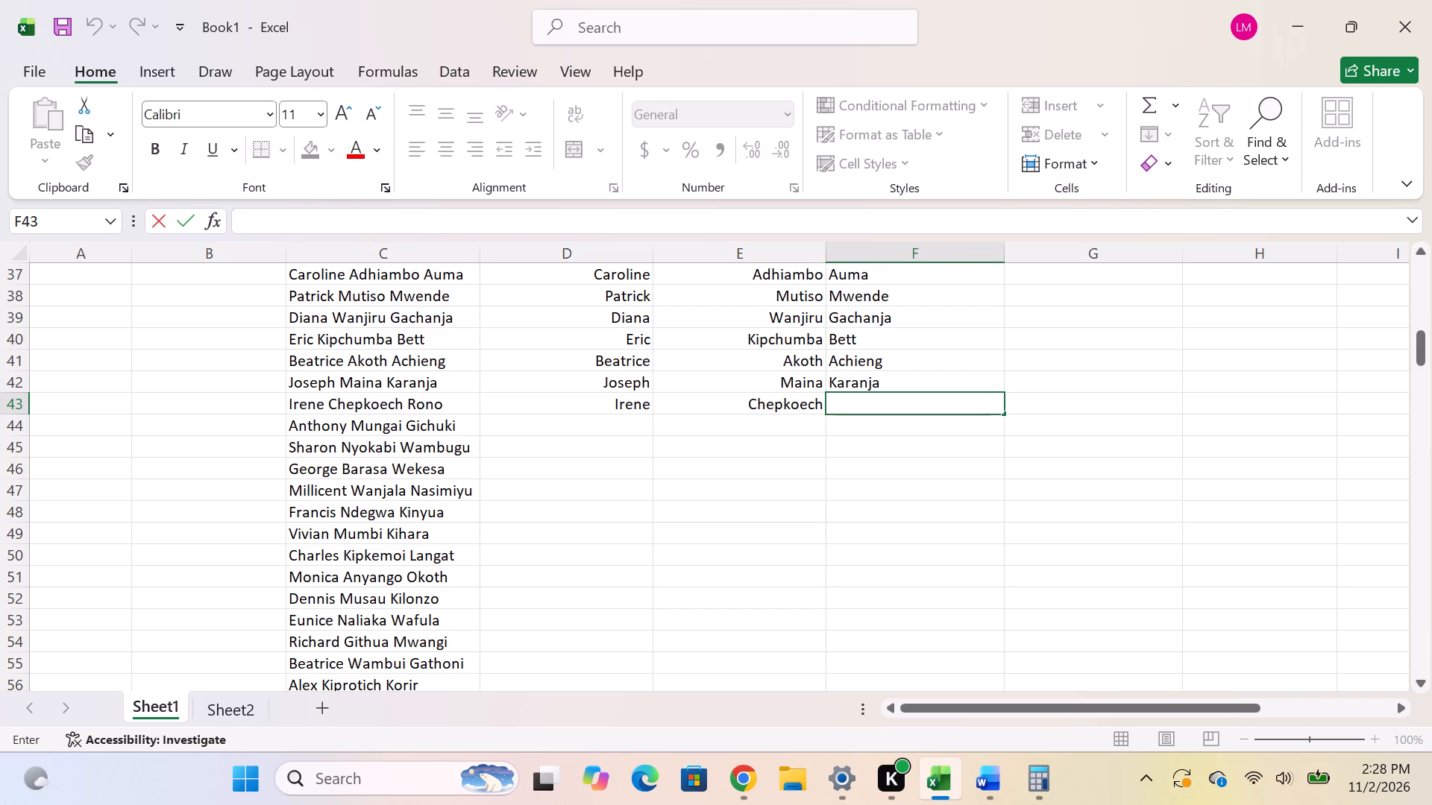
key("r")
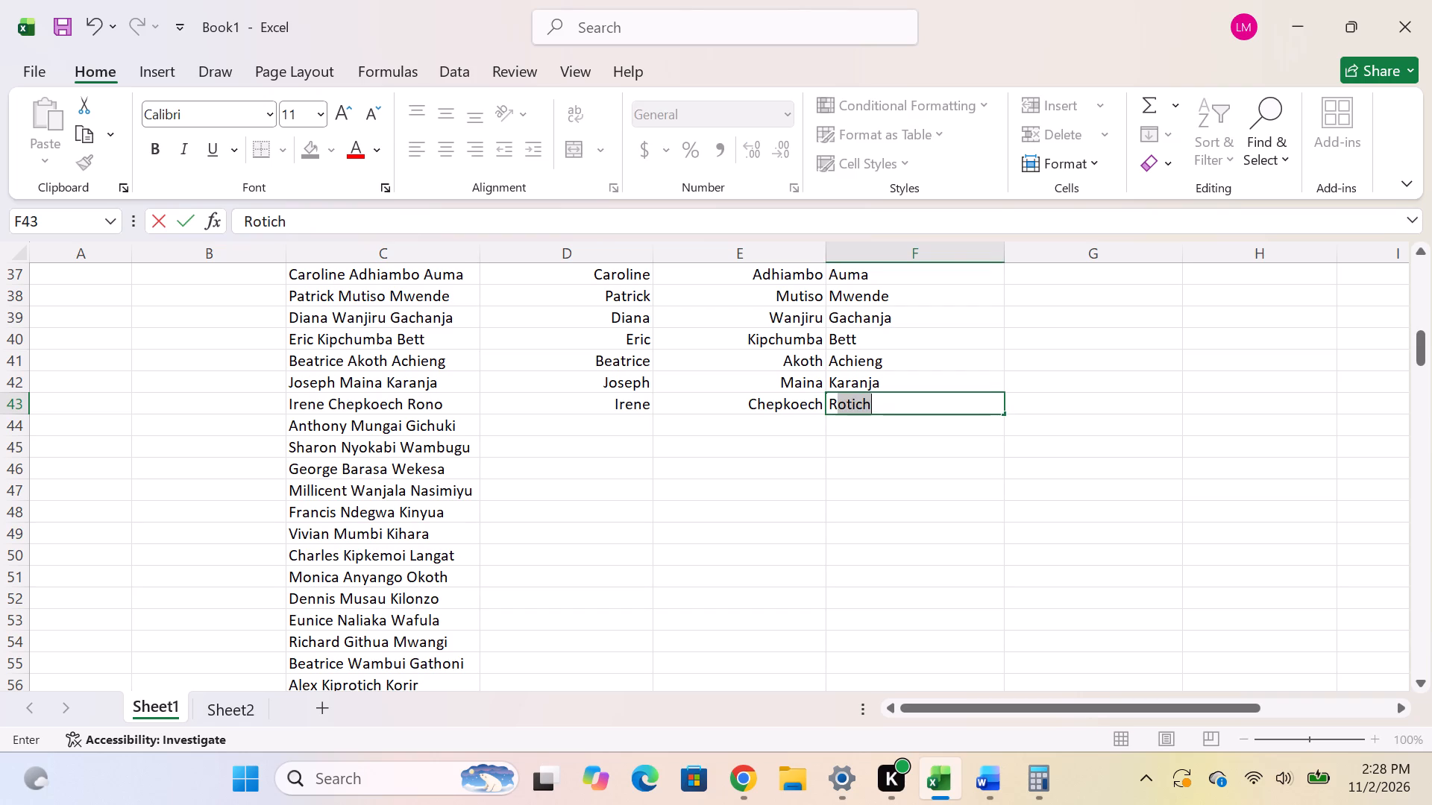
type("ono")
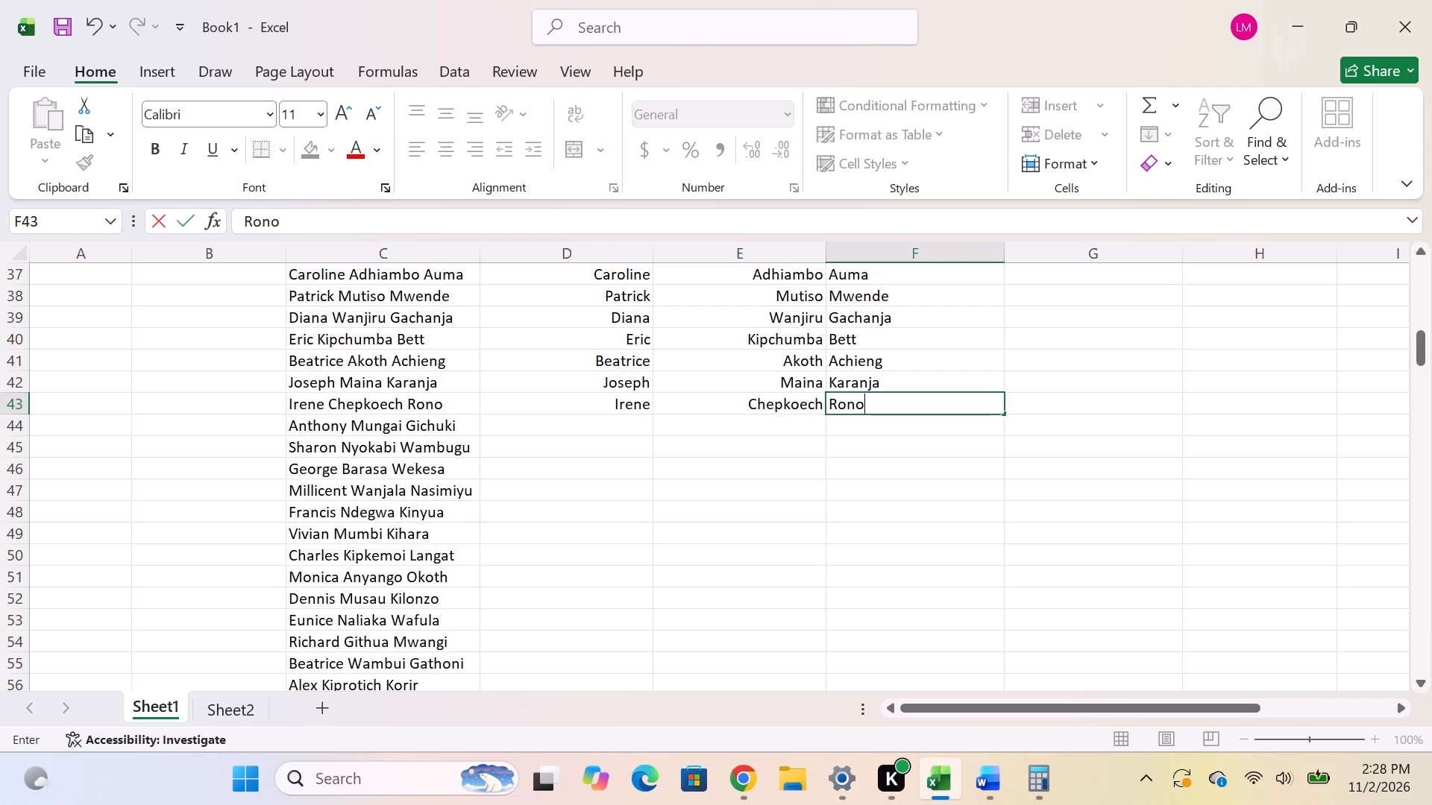
Fill D44:F44 with the twenty-sixth customer's first, middle and last names, split from C44.
double_click(635, 421)
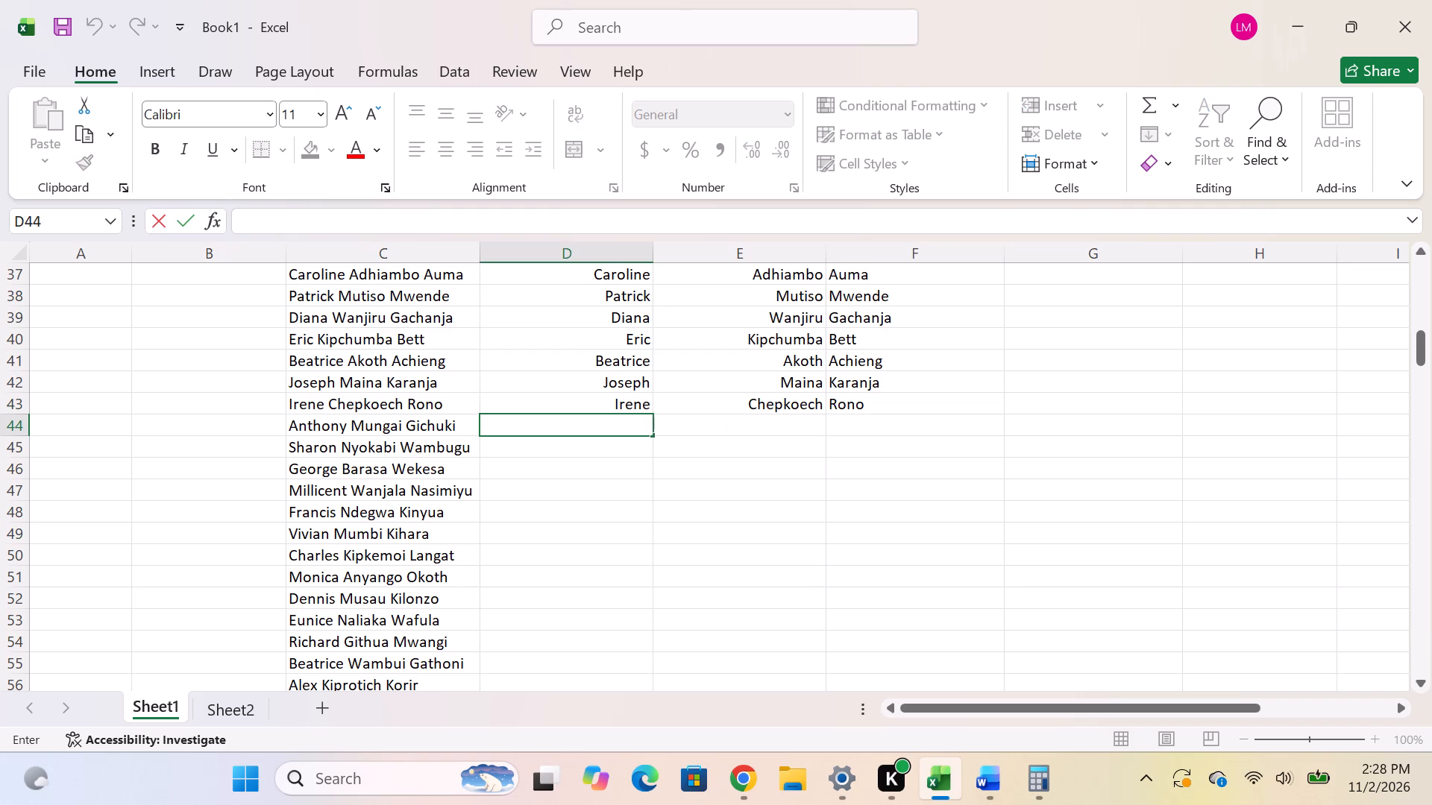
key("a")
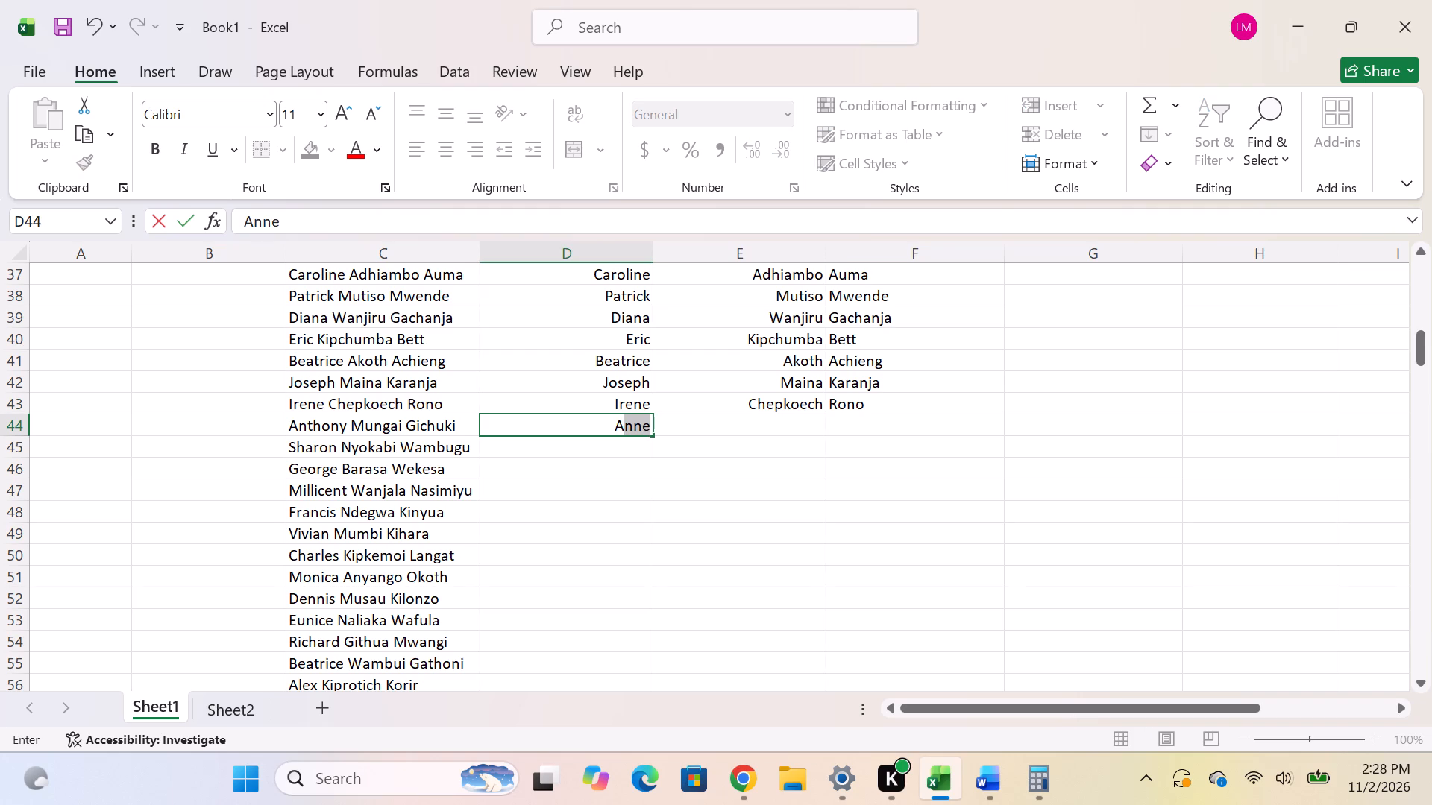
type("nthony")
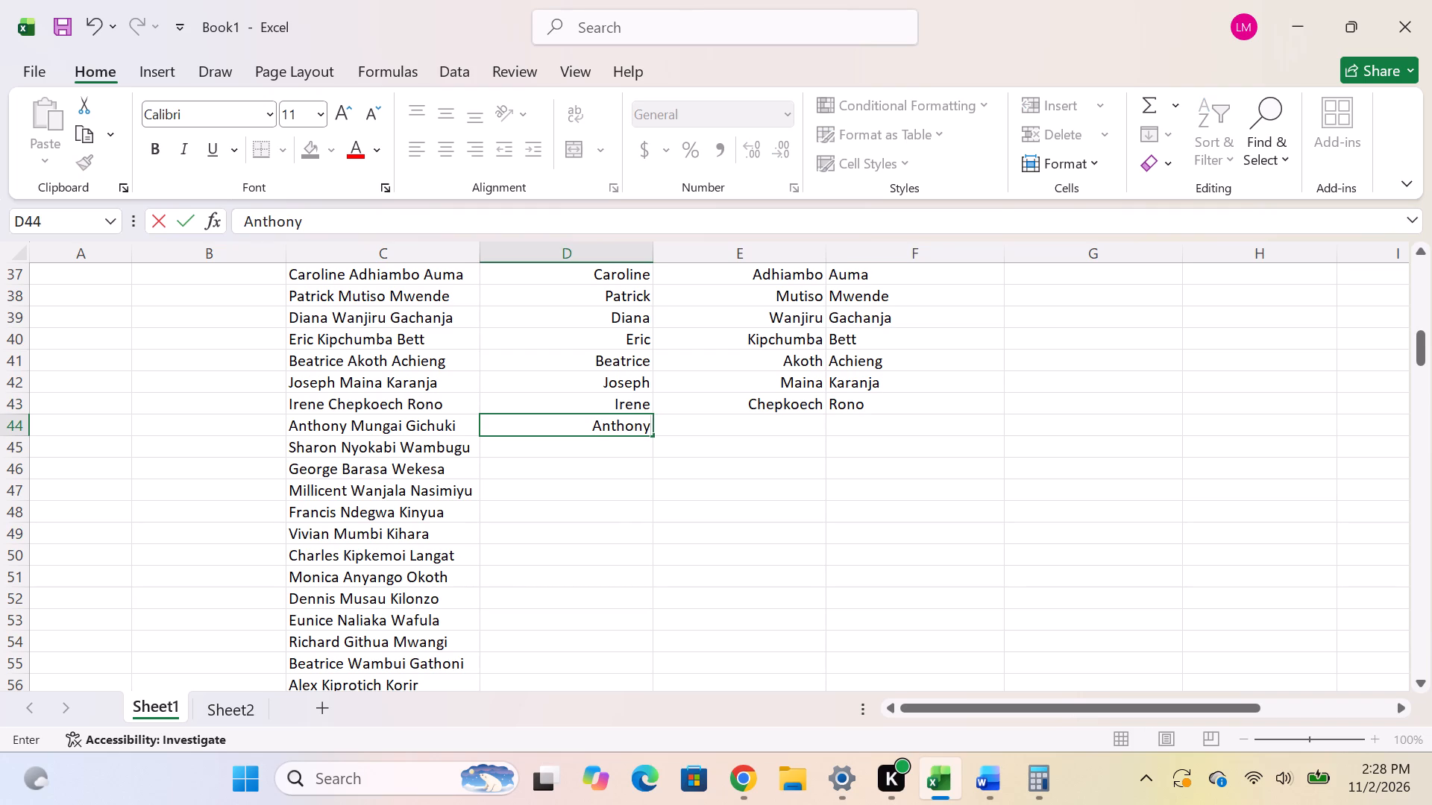
triple_click(746, 428)
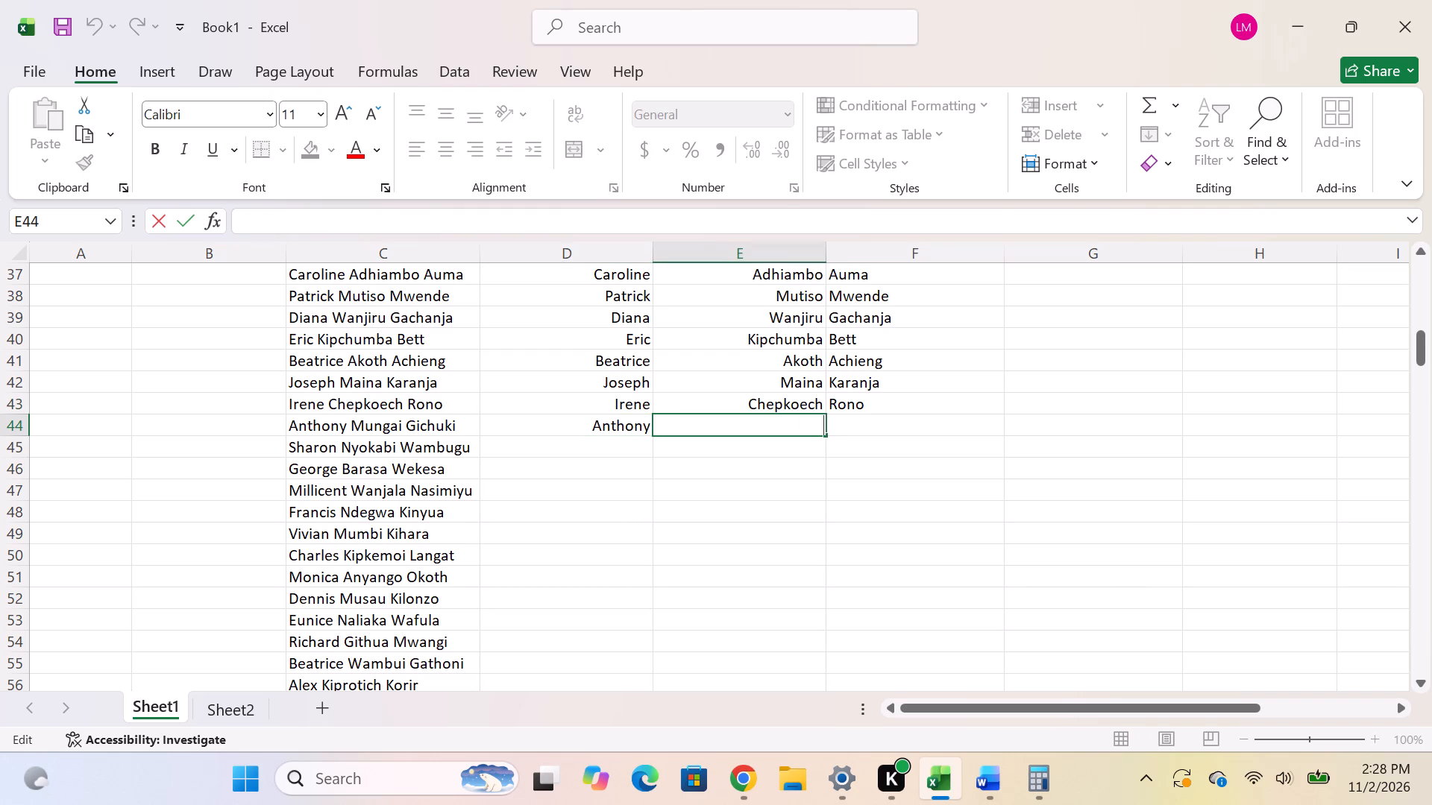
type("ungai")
double_click(871, 429)
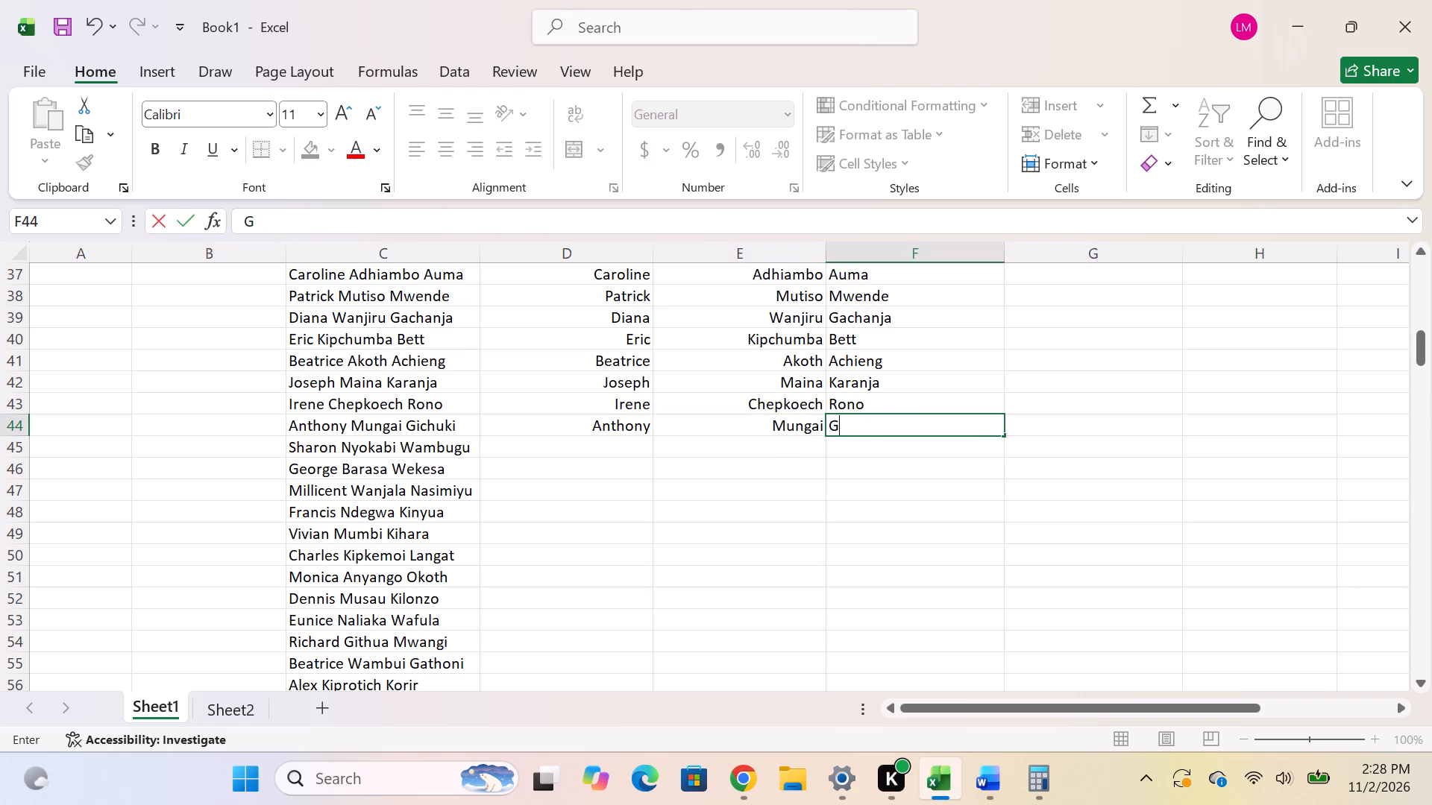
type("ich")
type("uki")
Fill D45:F45 with the twenty-seventh customer's first, middle and last names, split from C45.
double_click(624, 439)
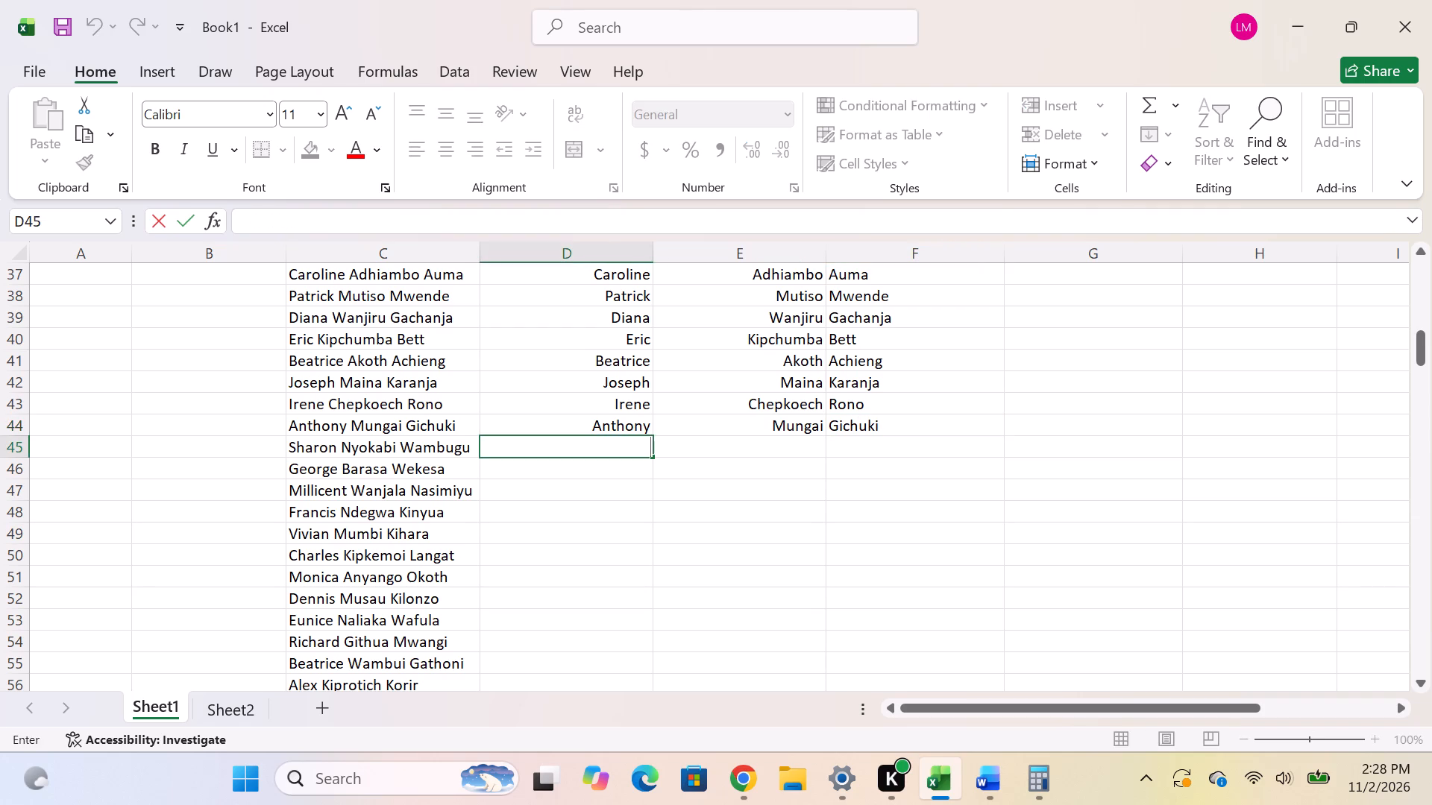
left_click(626, 438)
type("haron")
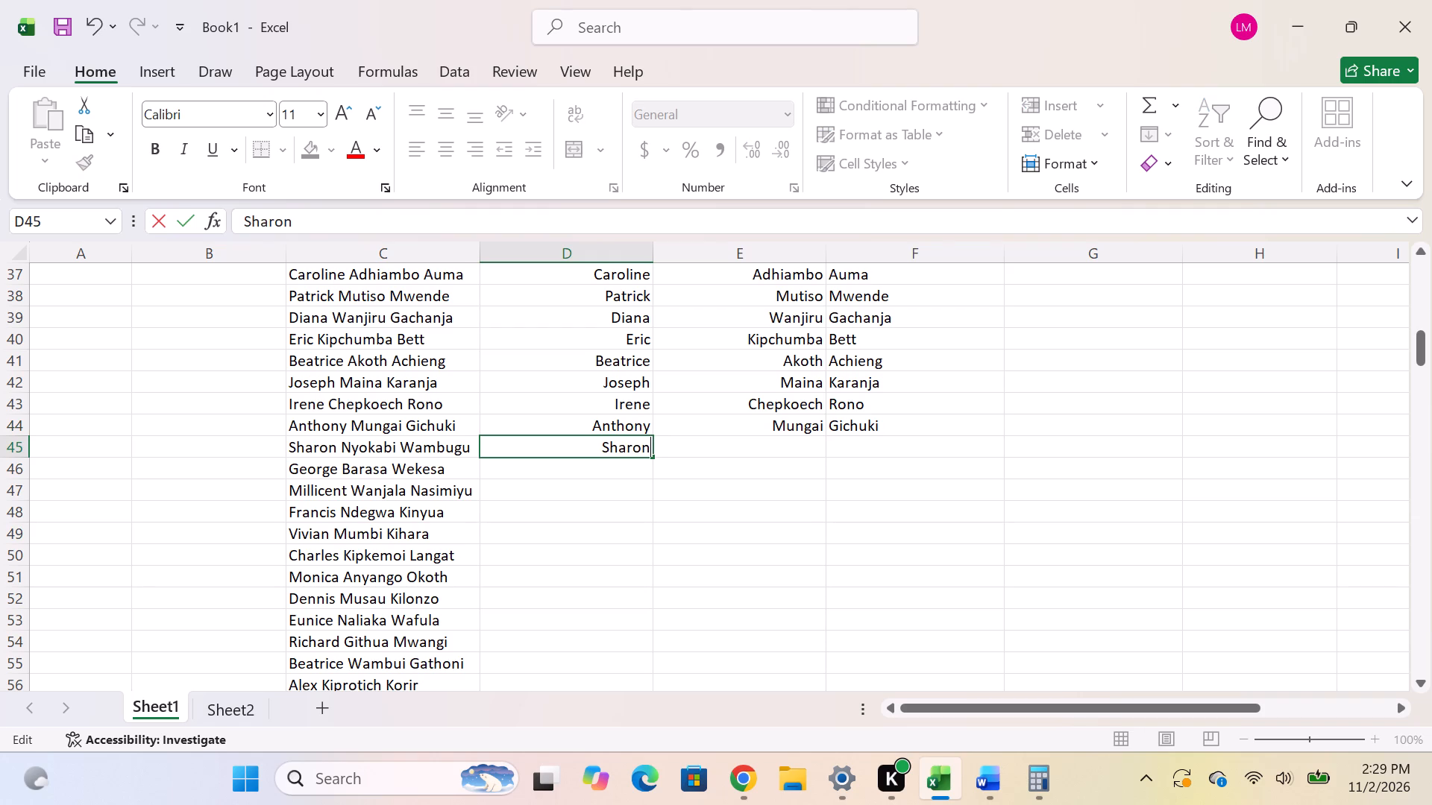
double_click(708, 454)
double_click(709, 449)
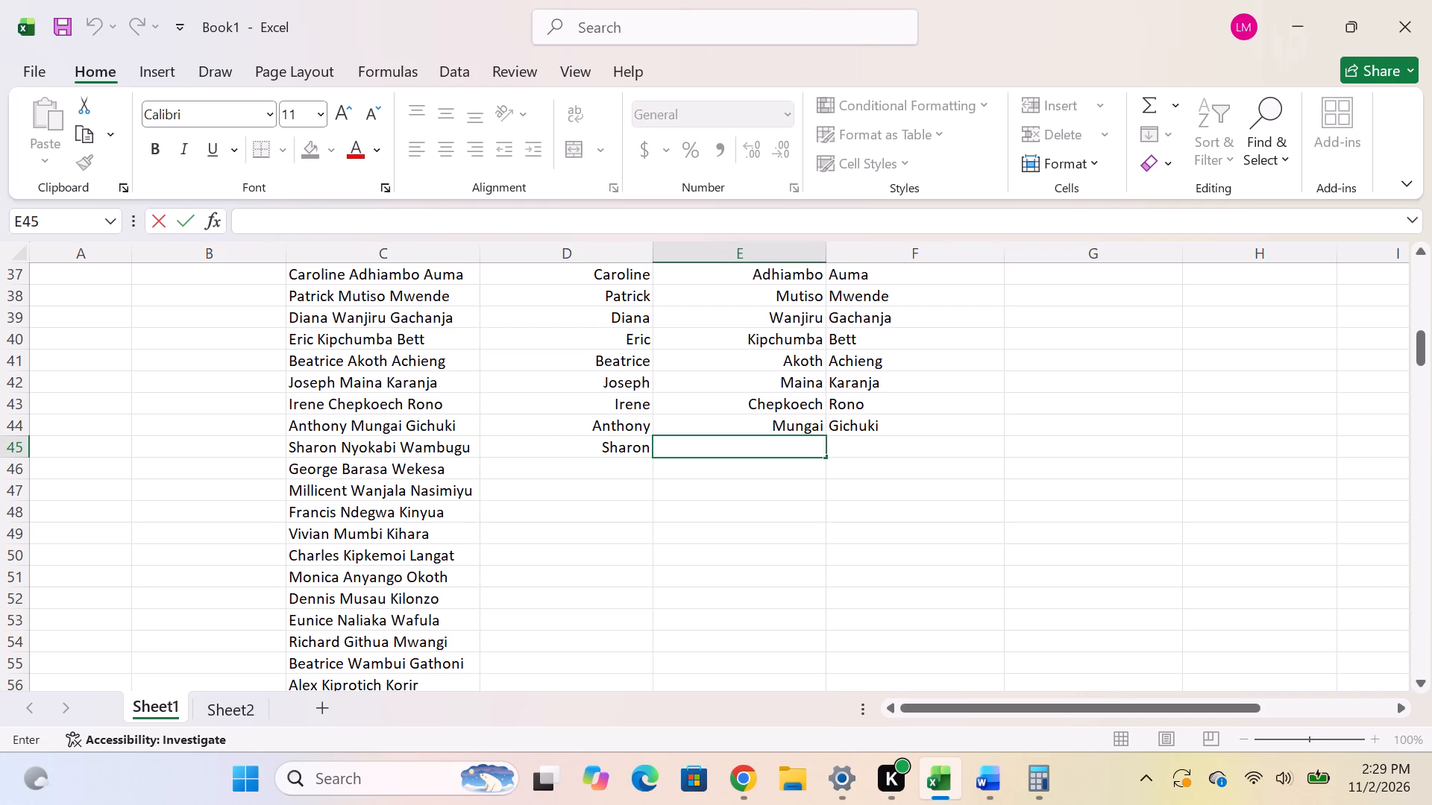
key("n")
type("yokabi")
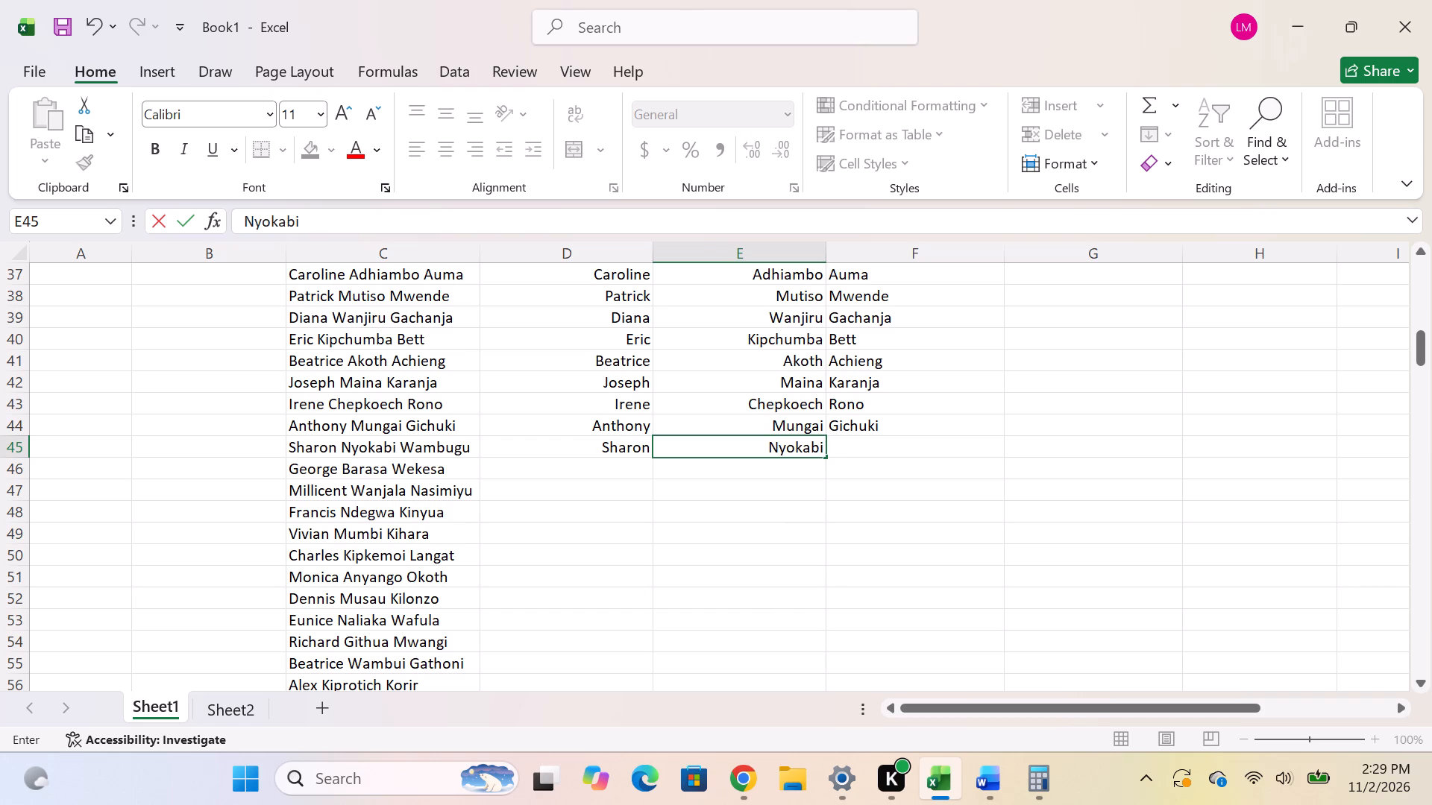
double_click(862, 447)
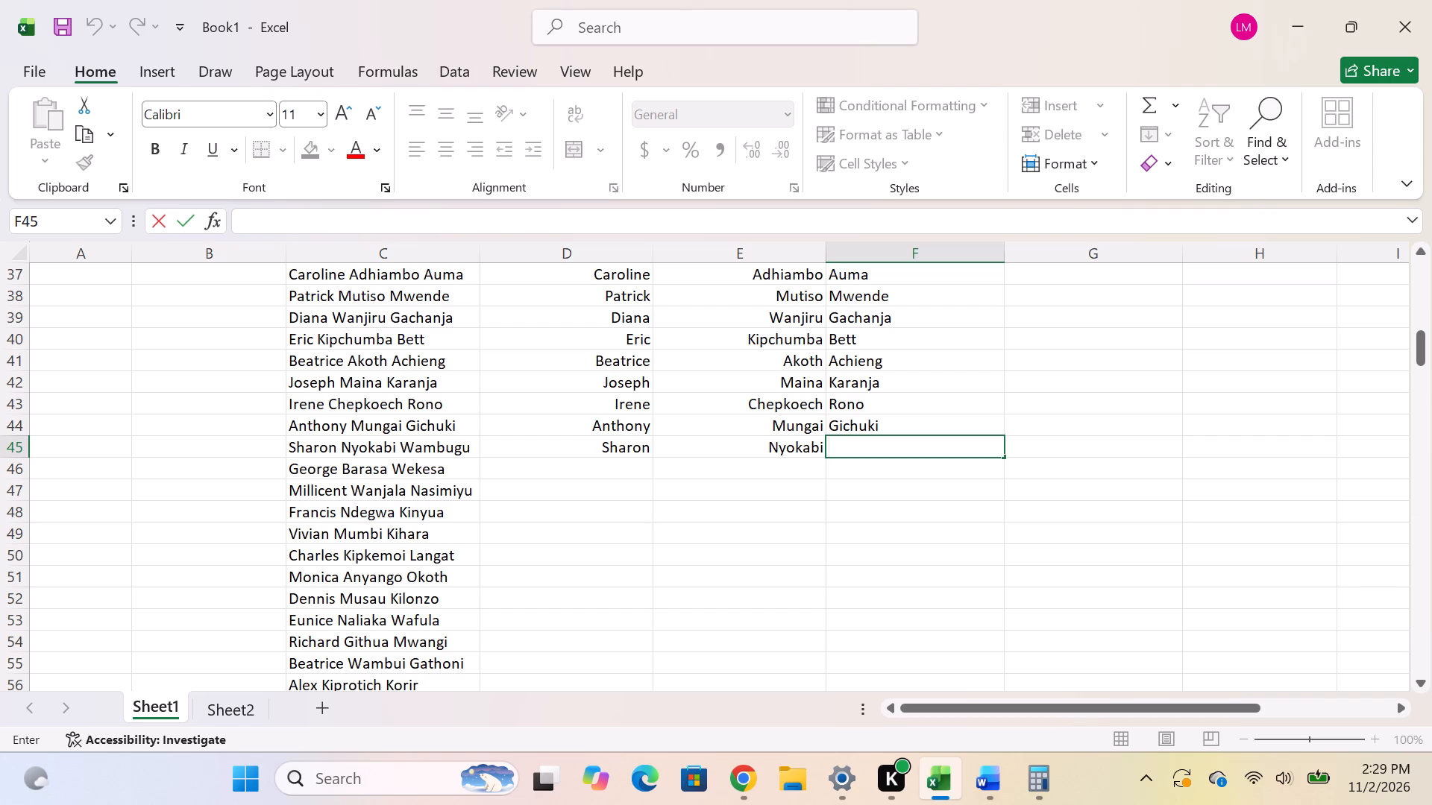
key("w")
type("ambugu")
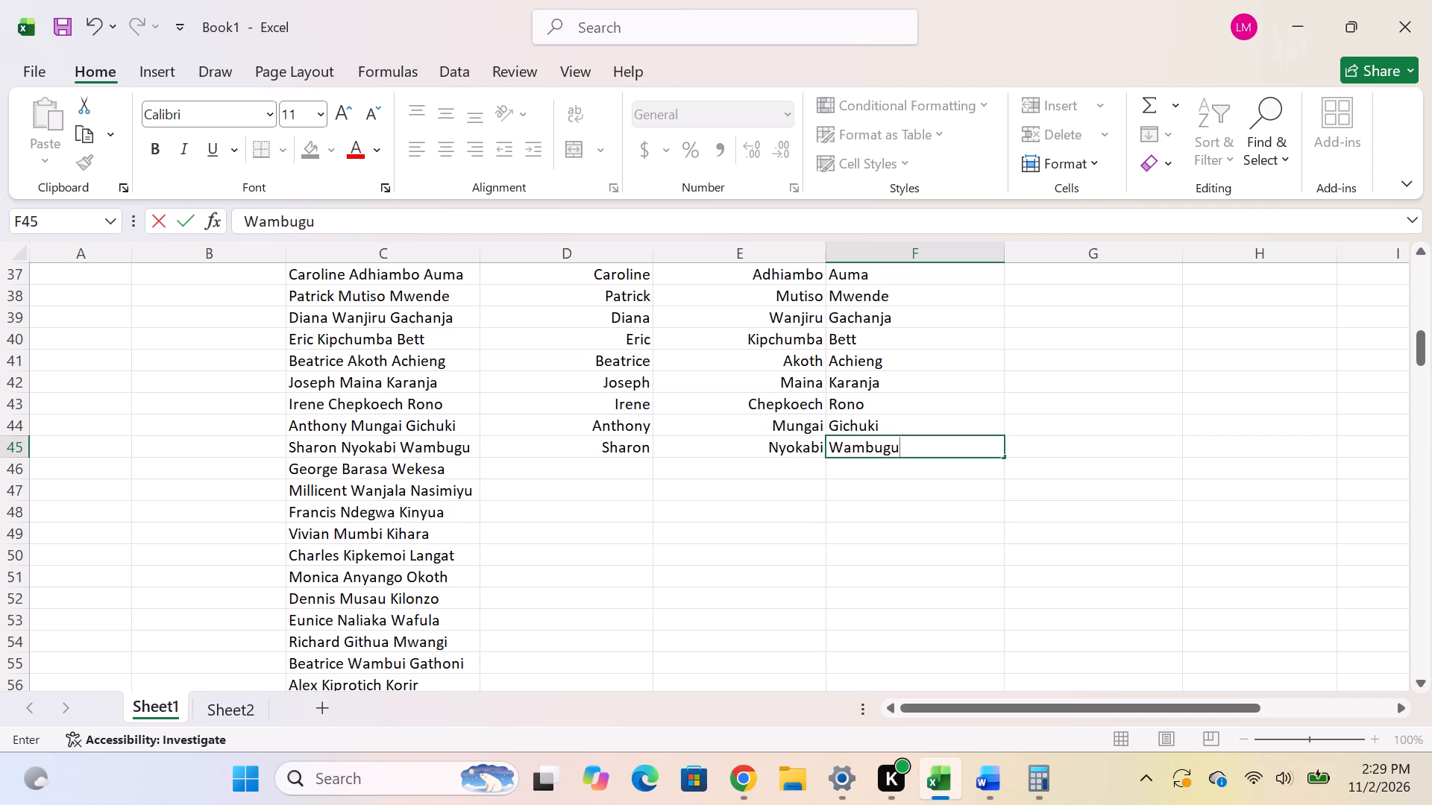
Enter the twenty-eighth customer's first name from C46 in D46, with only the initial letter capitalised.
double_click(617, 465)
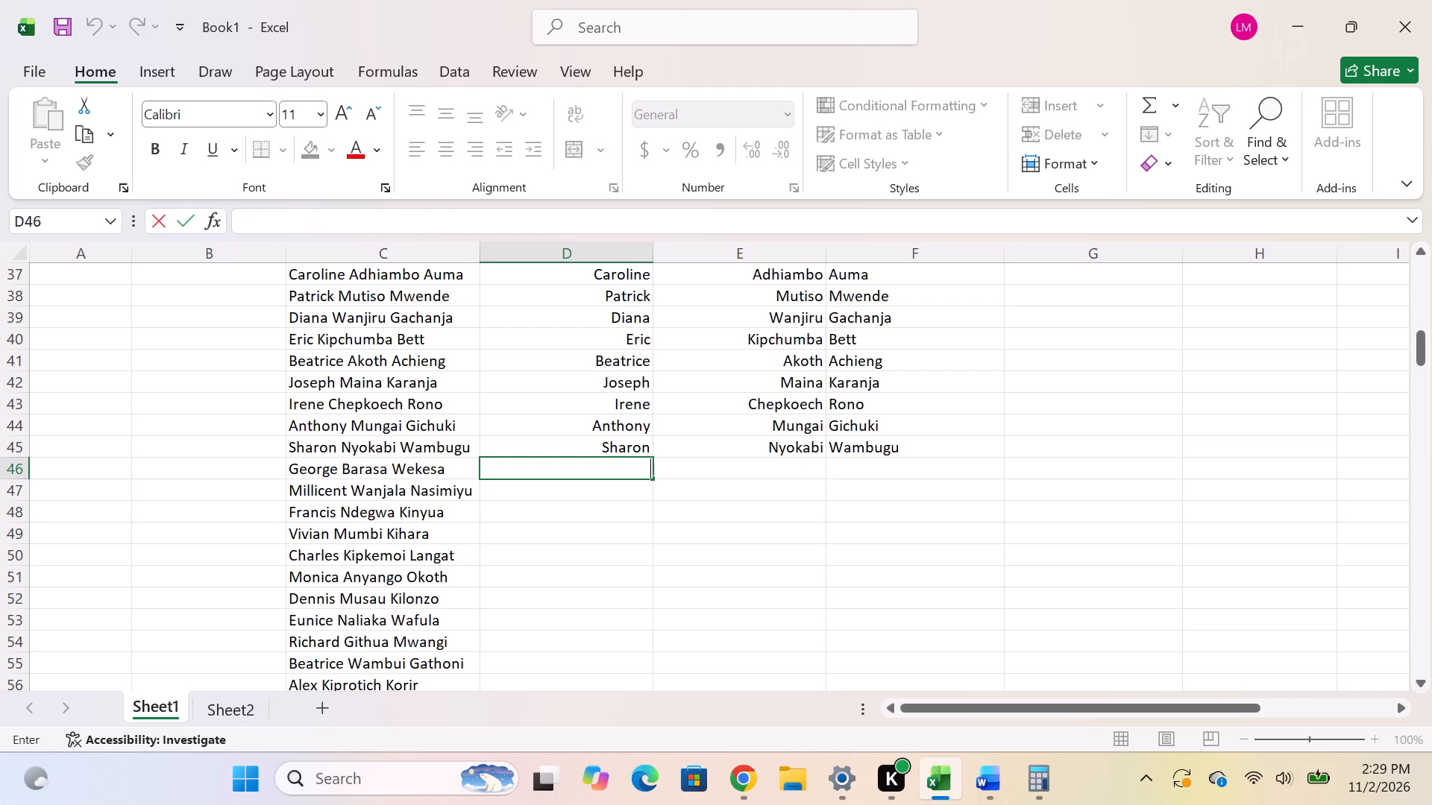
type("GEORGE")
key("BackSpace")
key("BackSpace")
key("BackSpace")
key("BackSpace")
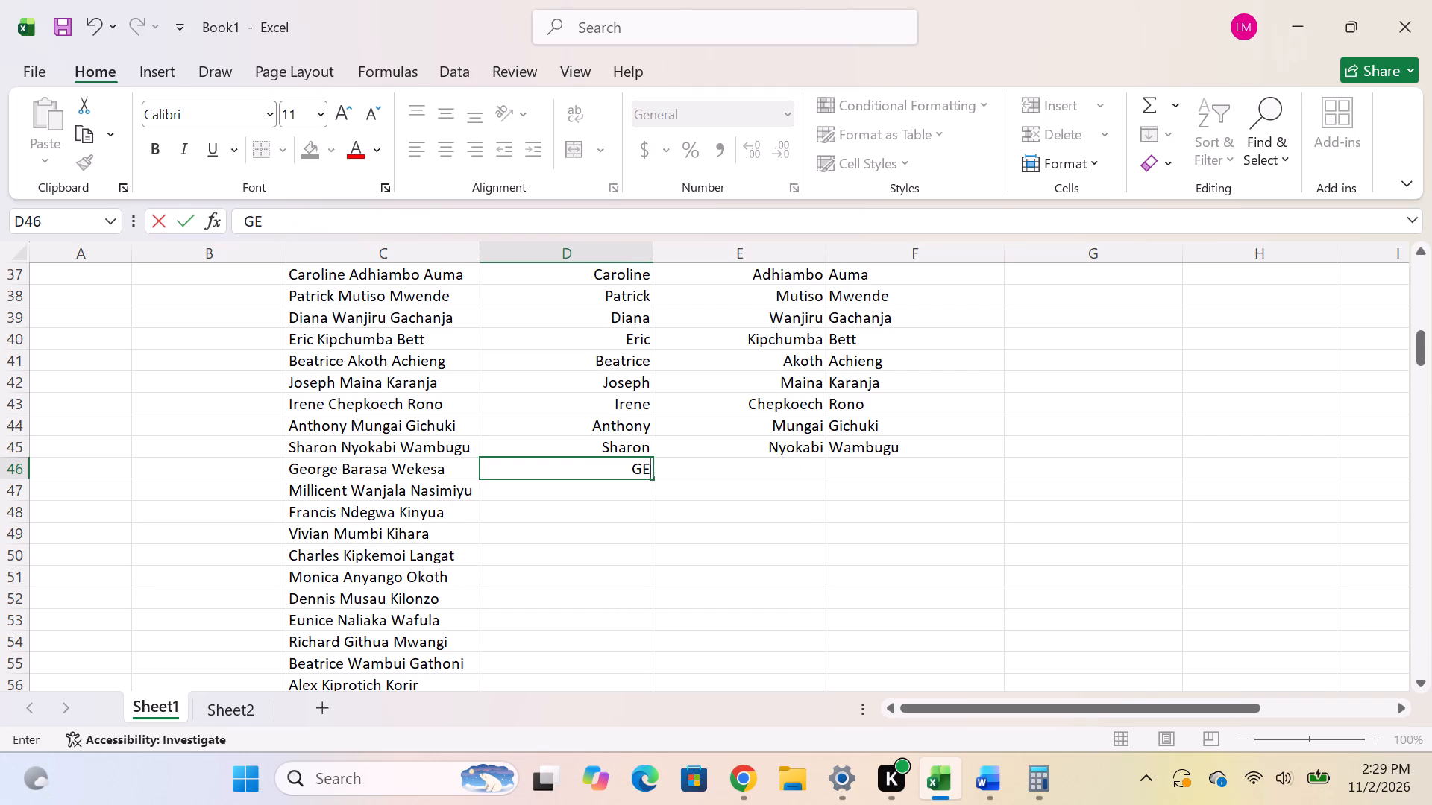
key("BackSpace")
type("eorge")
Enter the twenty-eighth customer's middle and last names from C46 in E46 and F46.
double_click(764, 476)
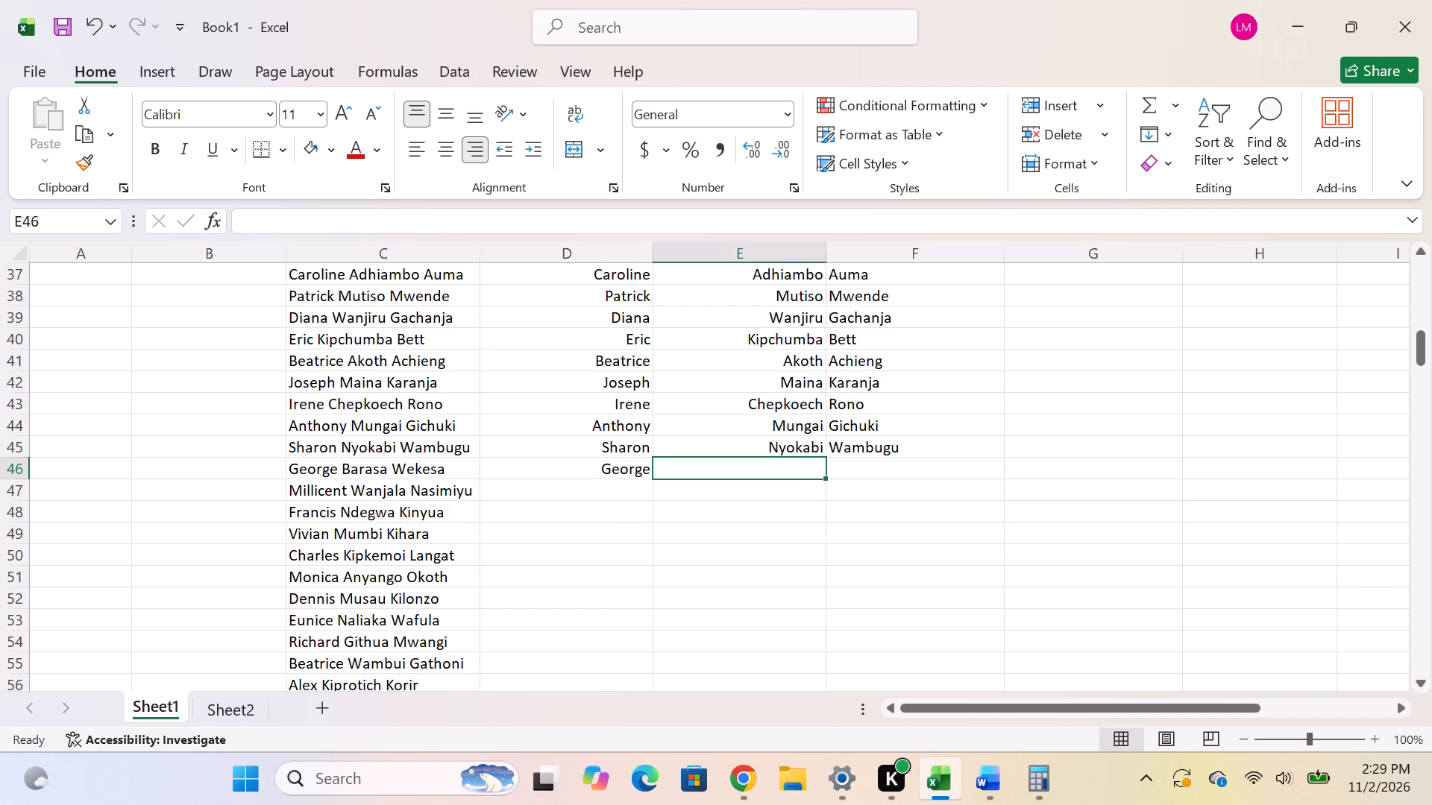
left_click(767, 472)
left_click(767, 472)
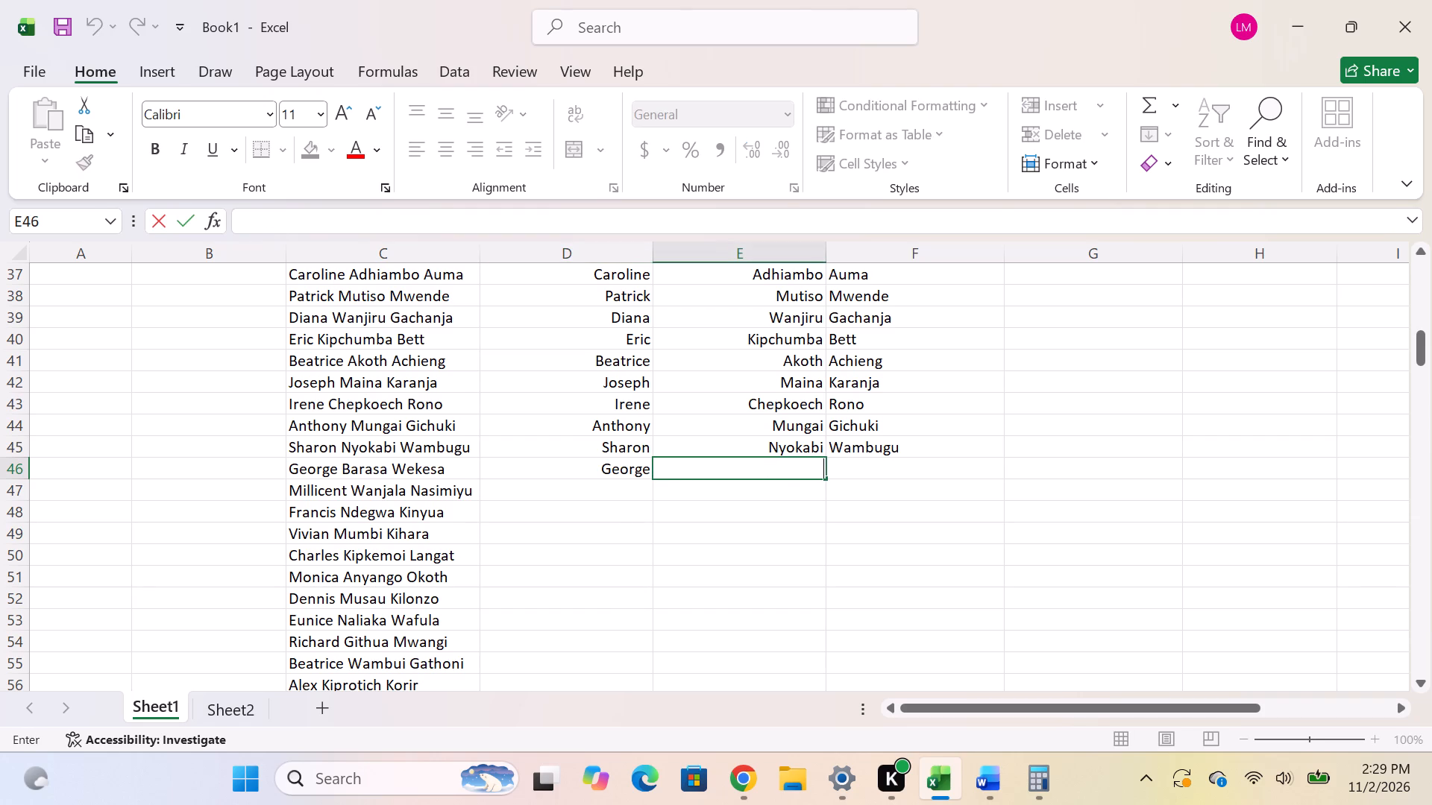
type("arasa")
double_click(879, 464)
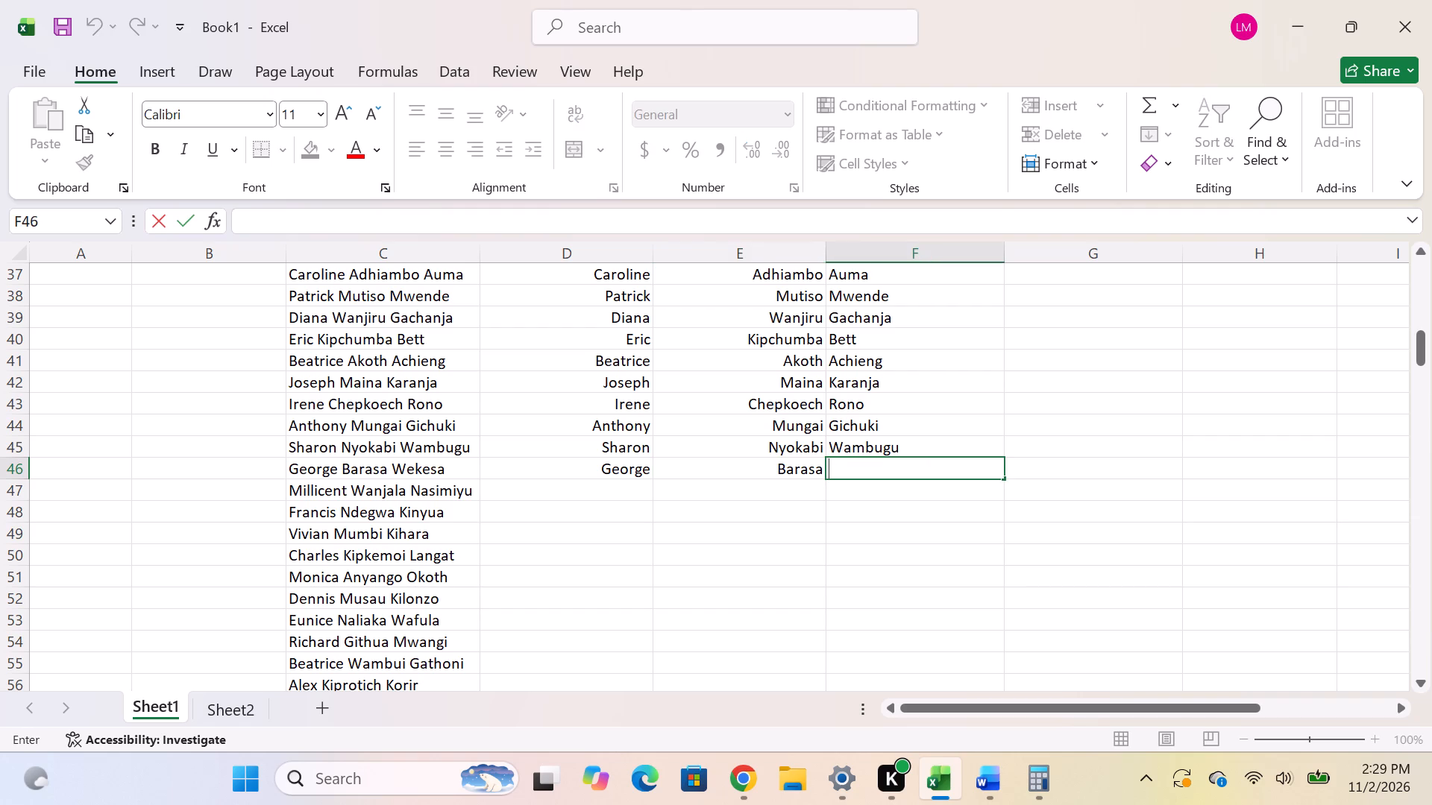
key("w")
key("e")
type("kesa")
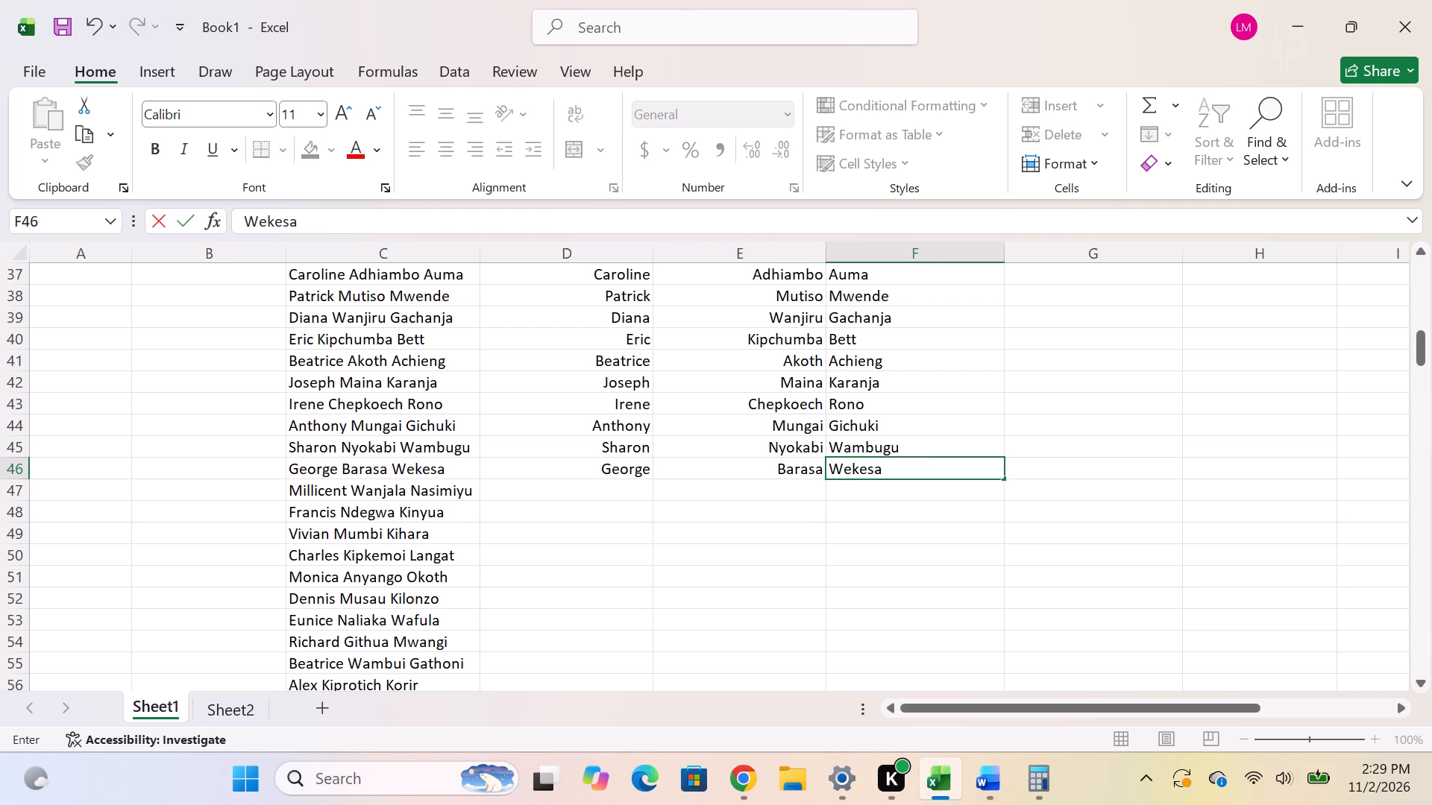
Fill D47:F47 with the twenty-ninth customer's first, middle and last names, split from C47.
double_click(632, 493)
double_click(632, 493)
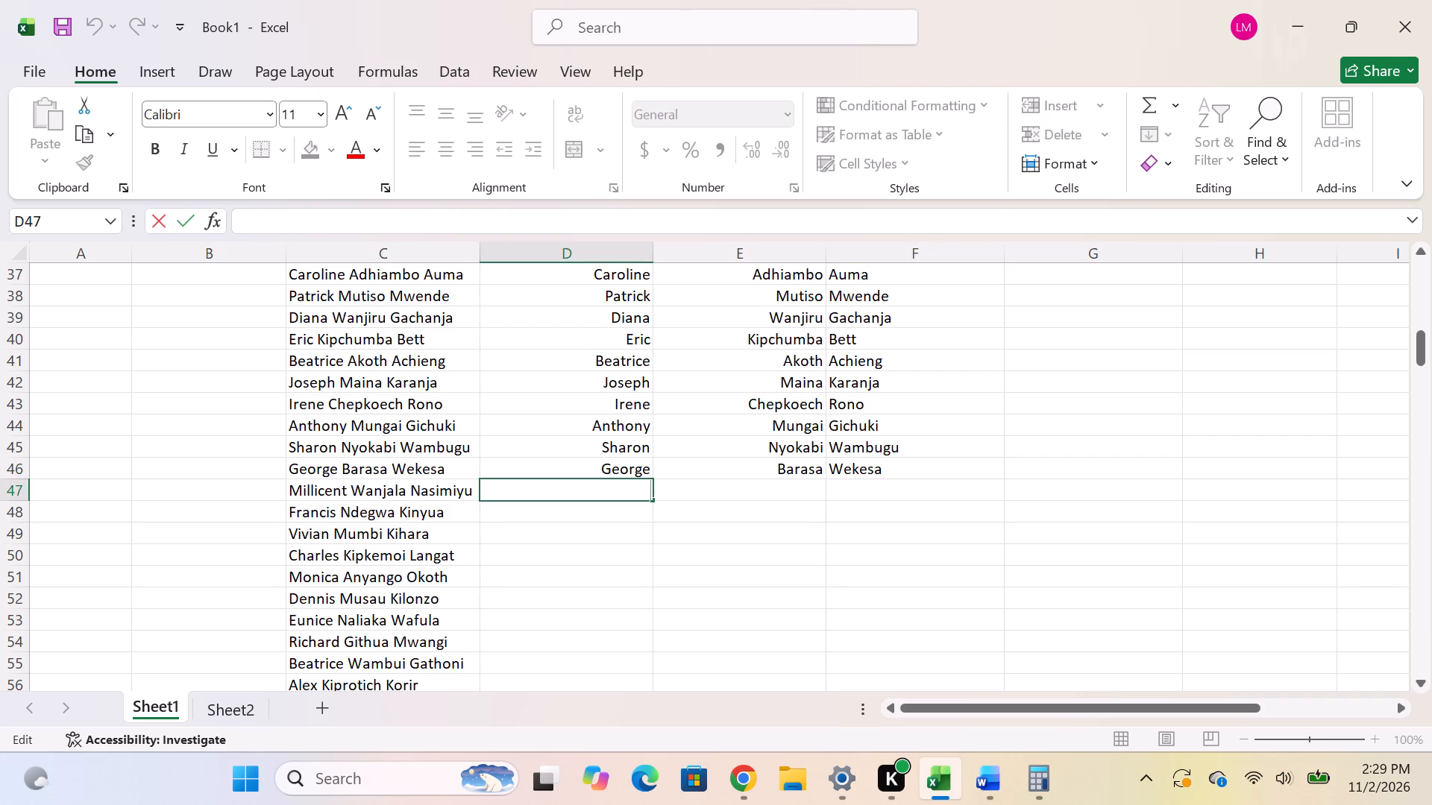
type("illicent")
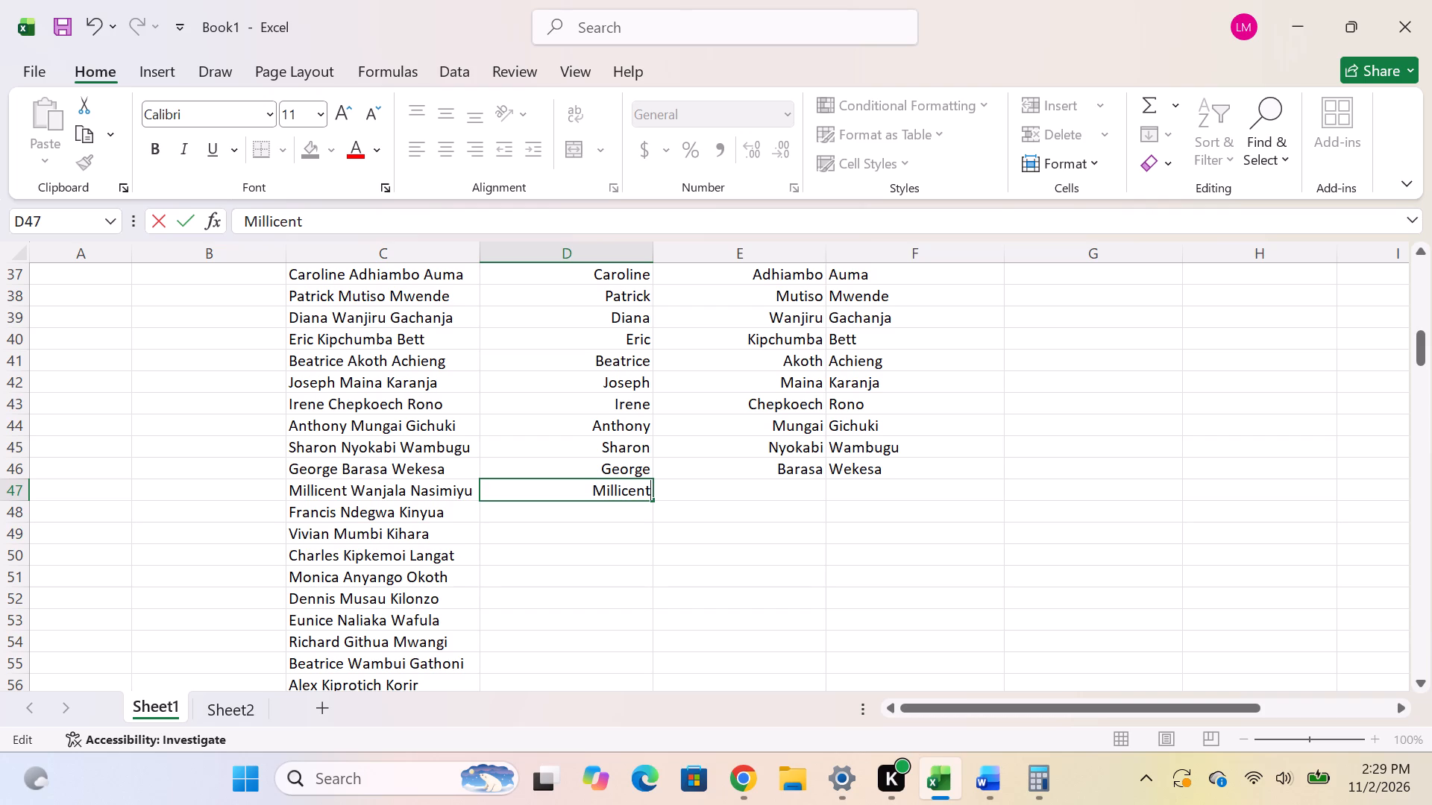
double_click(719, 493)
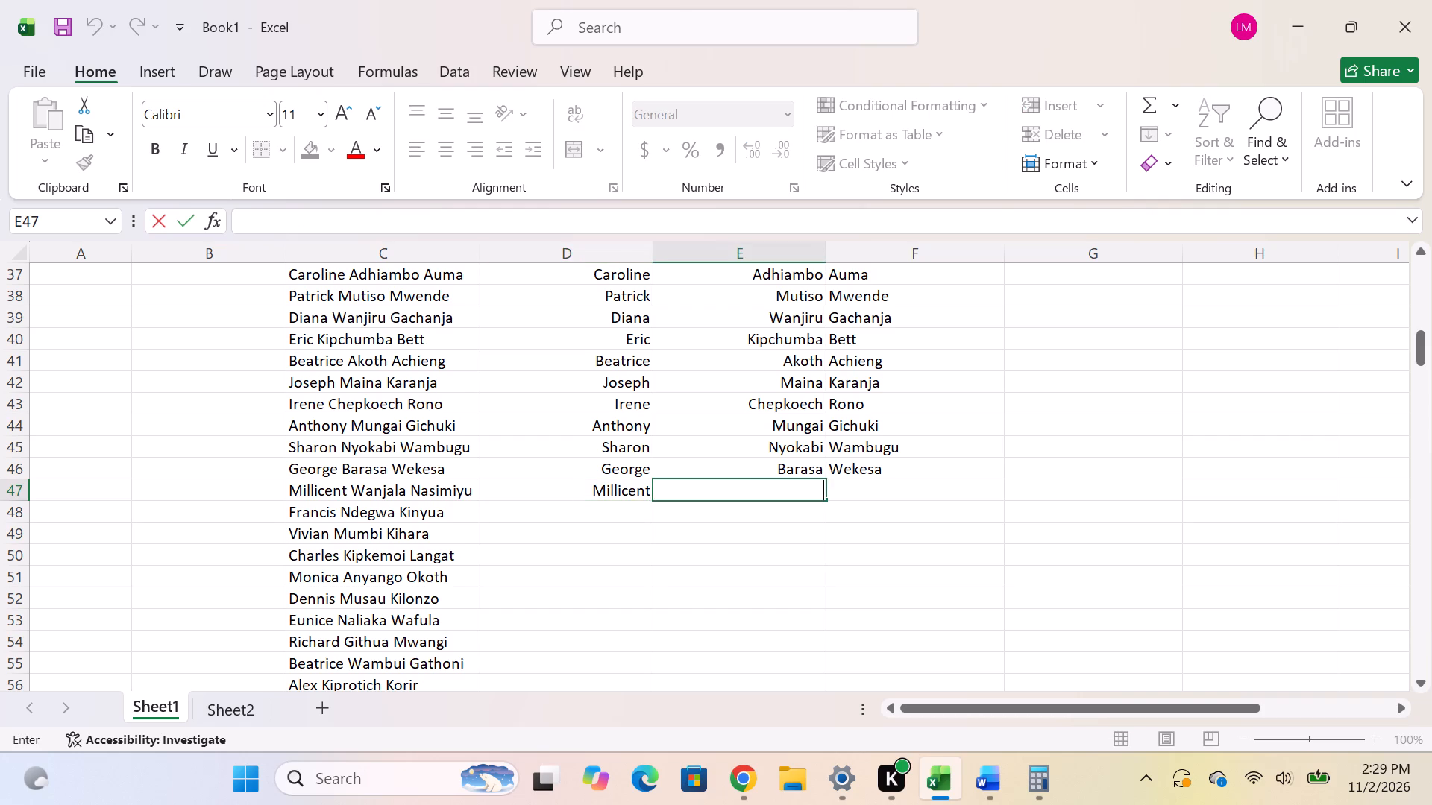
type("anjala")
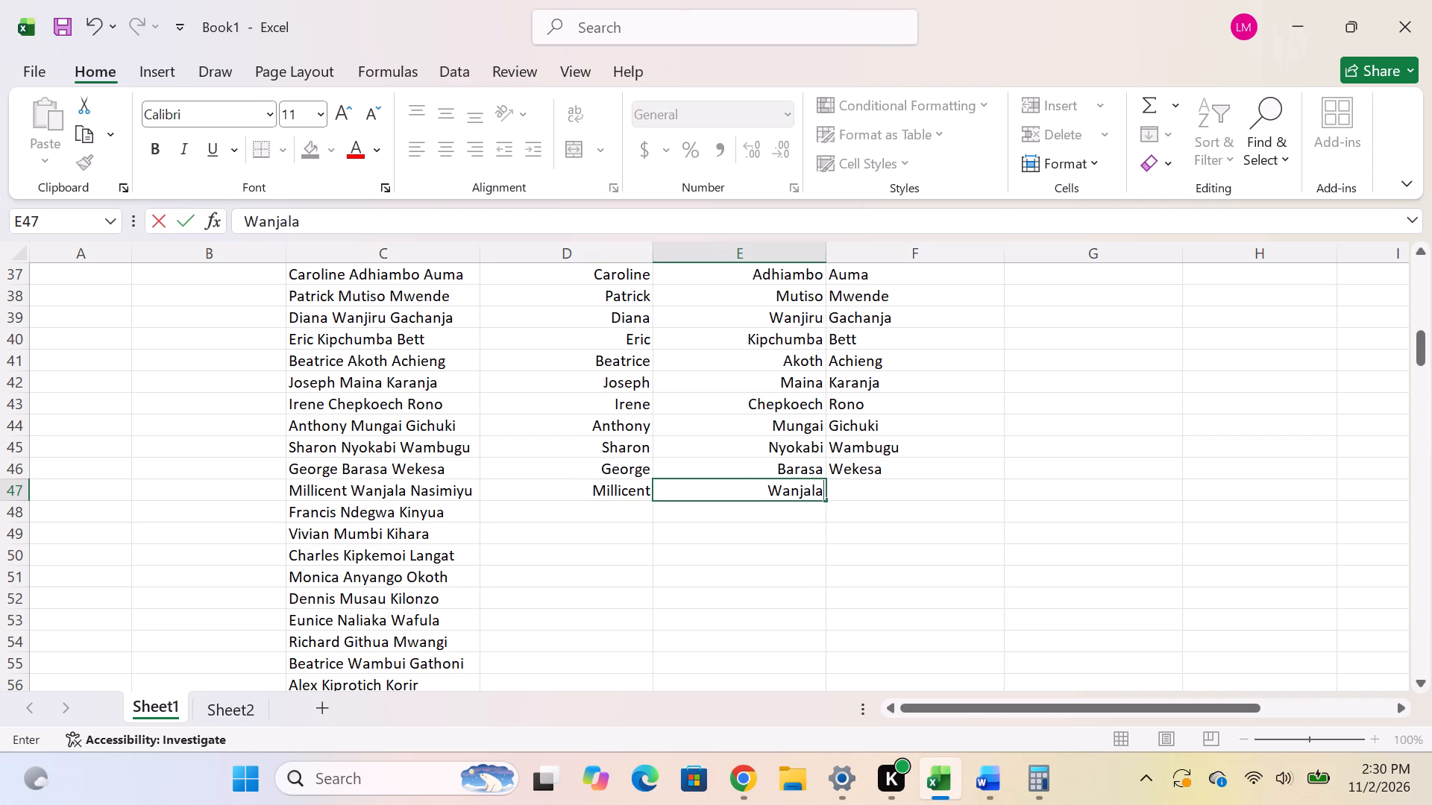
triple_click(871, 498)
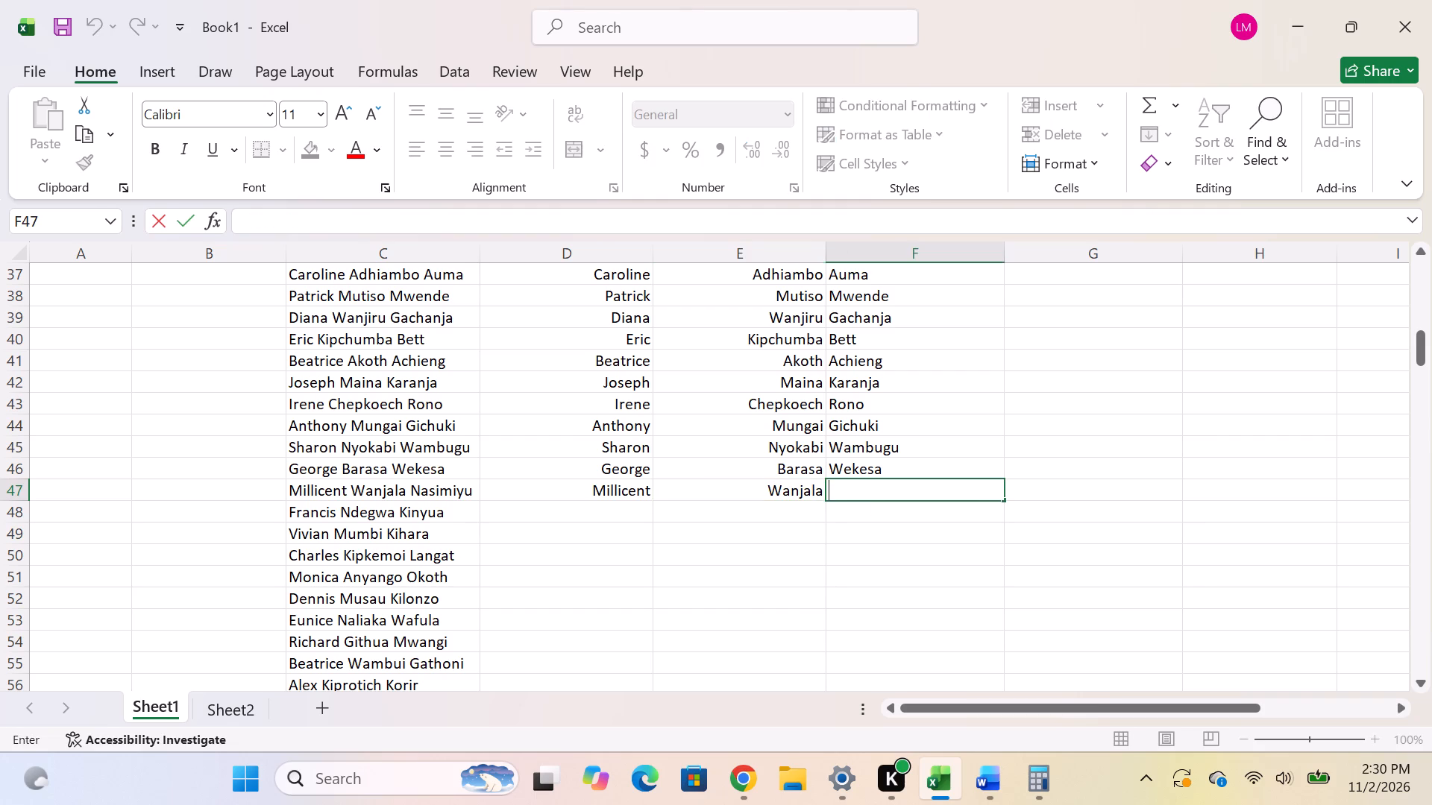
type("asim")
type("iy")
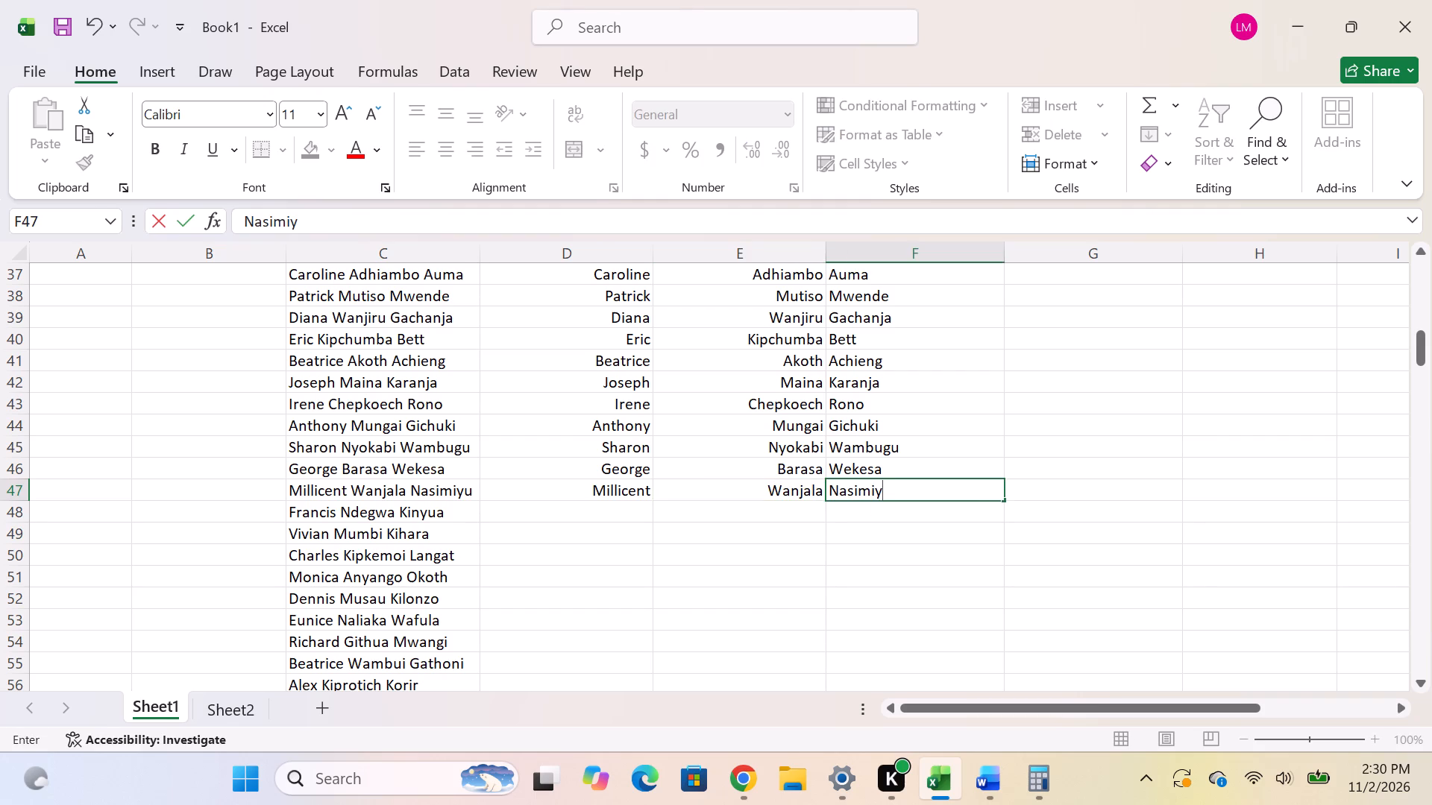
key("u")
Enter the thirtieth customer's first name from C48 in D48.
scroll(879, 482, "down", 5)
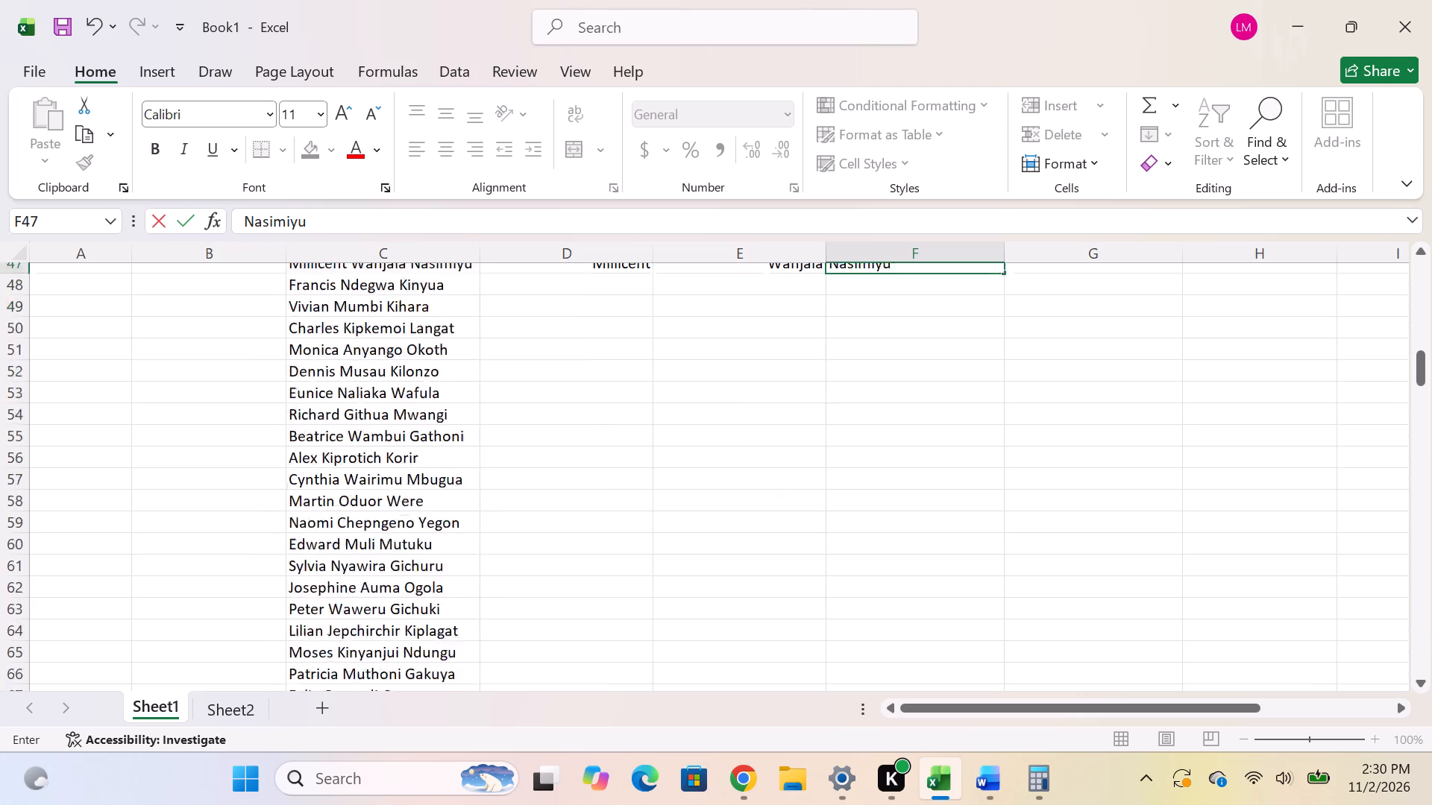
scroll(879, 485, "down", 2)
scroll(879, 485, "up", 6)
triple_click(620, 449)
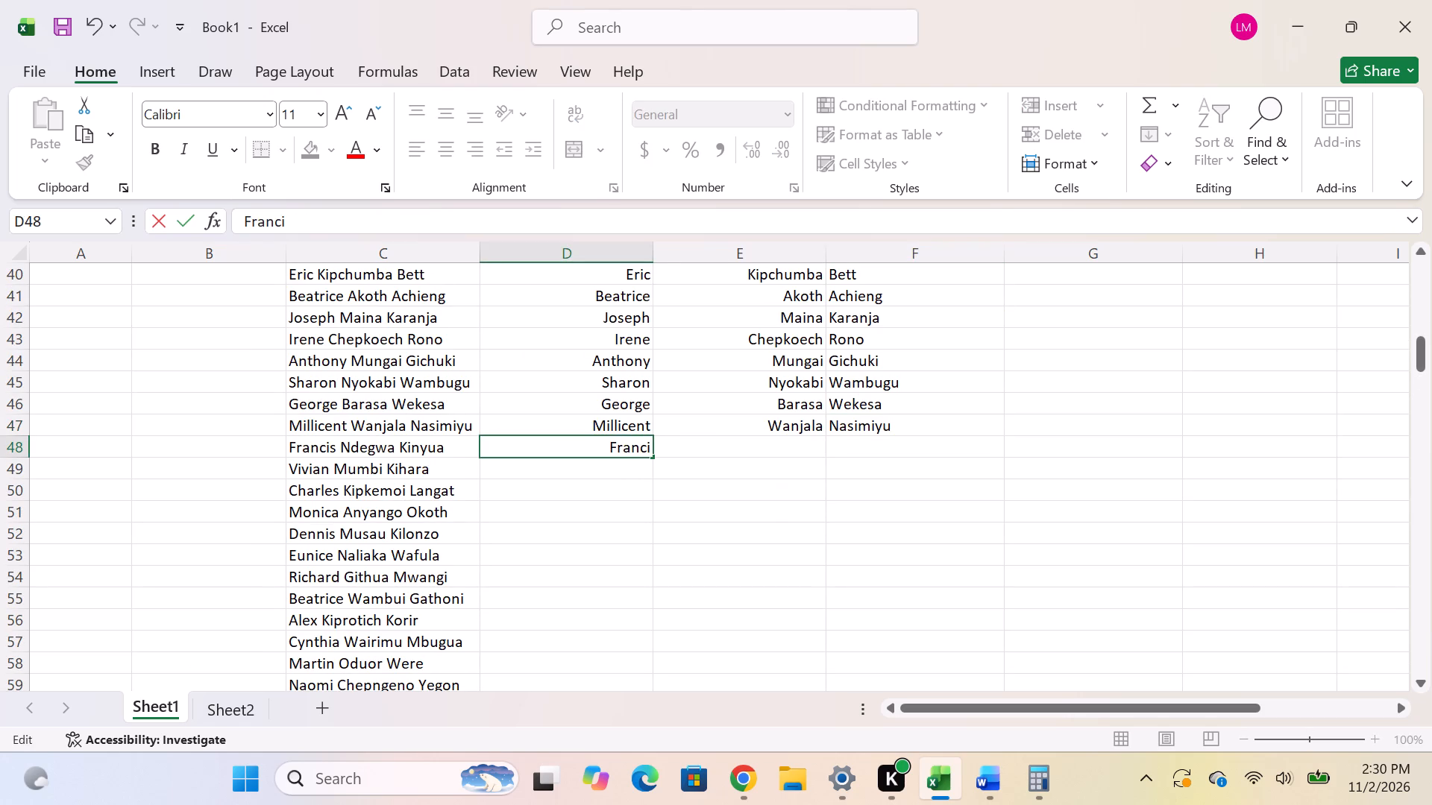
Enter the thirtieth customer's middle and last names from C48 in E48 and F48, capitalising only the initial letters.
double_click(715, 450)
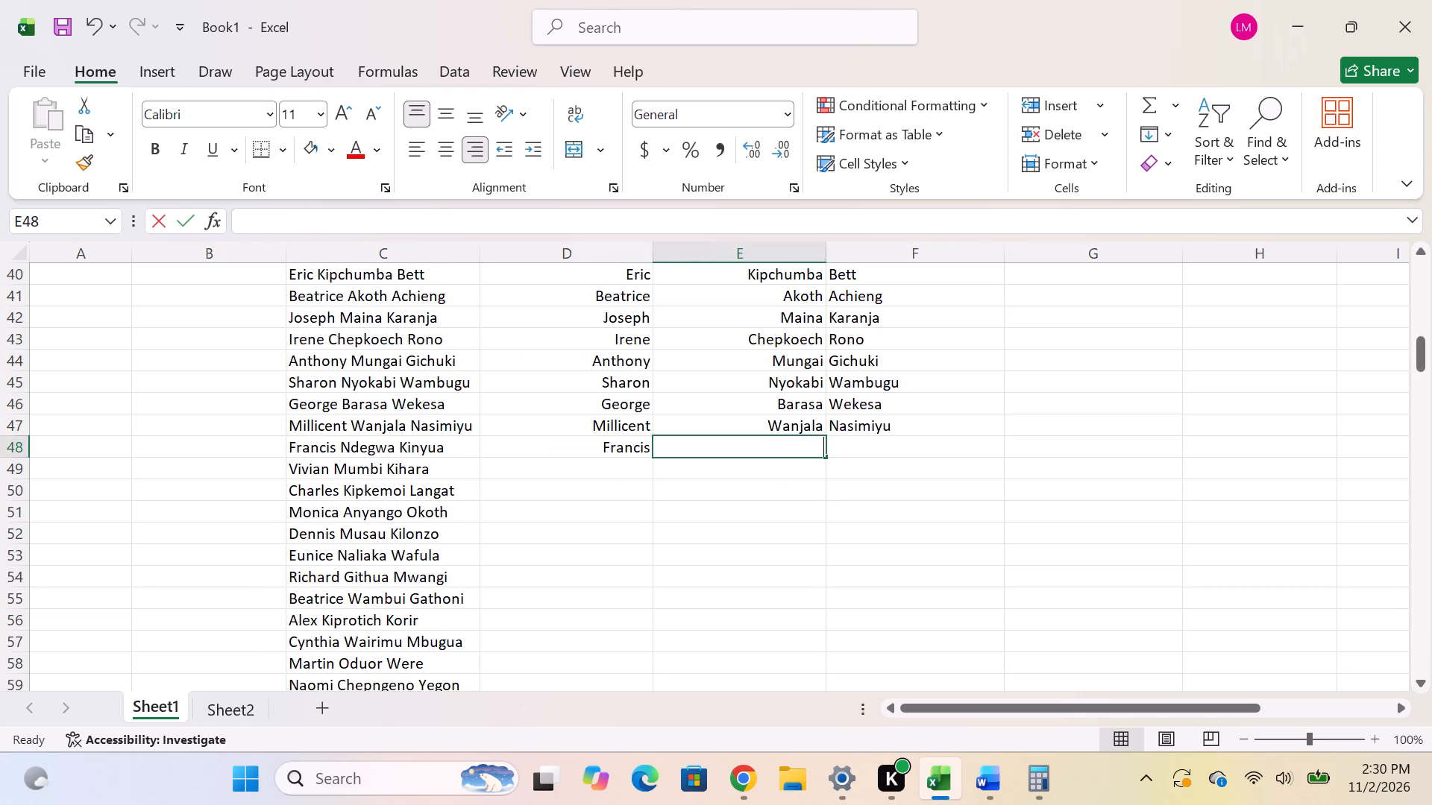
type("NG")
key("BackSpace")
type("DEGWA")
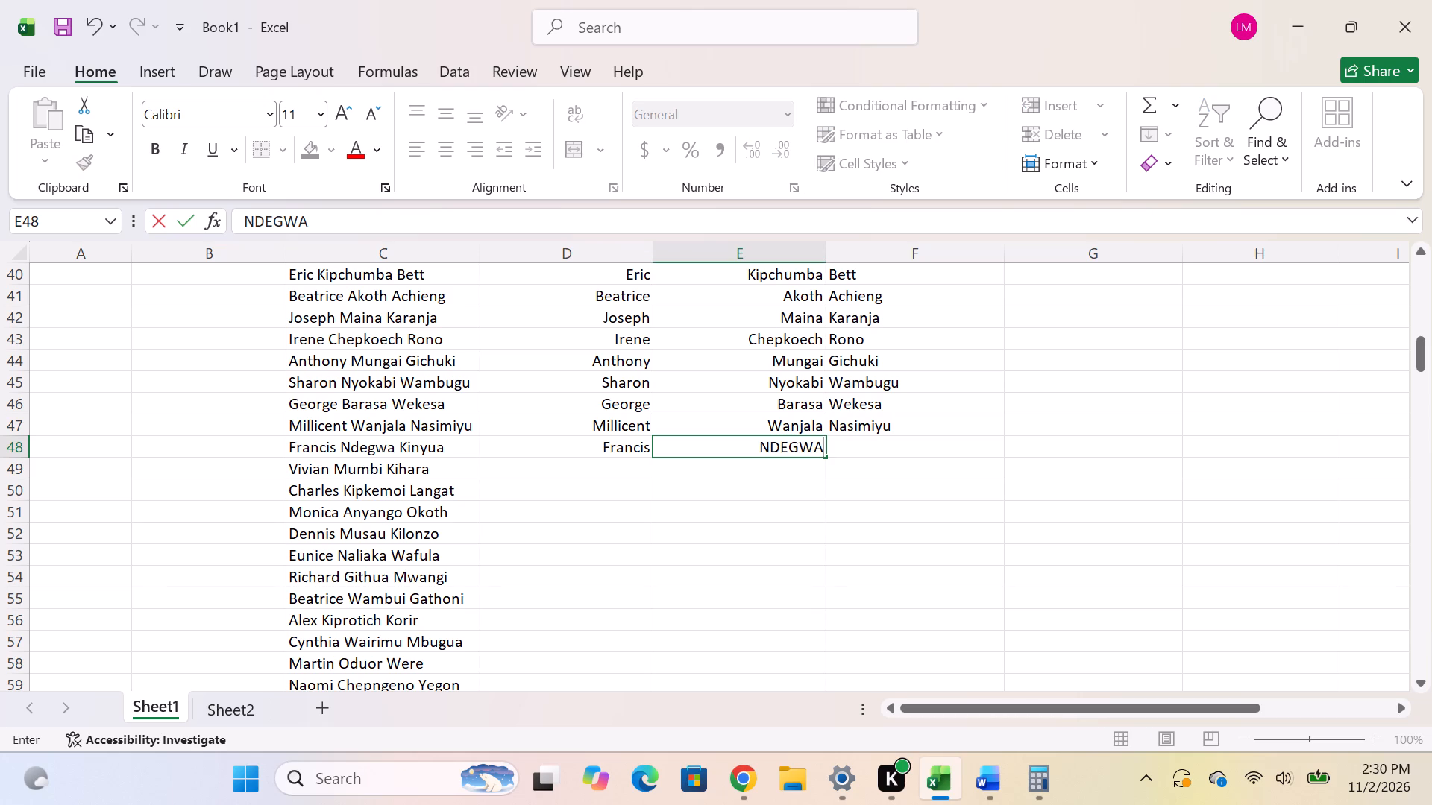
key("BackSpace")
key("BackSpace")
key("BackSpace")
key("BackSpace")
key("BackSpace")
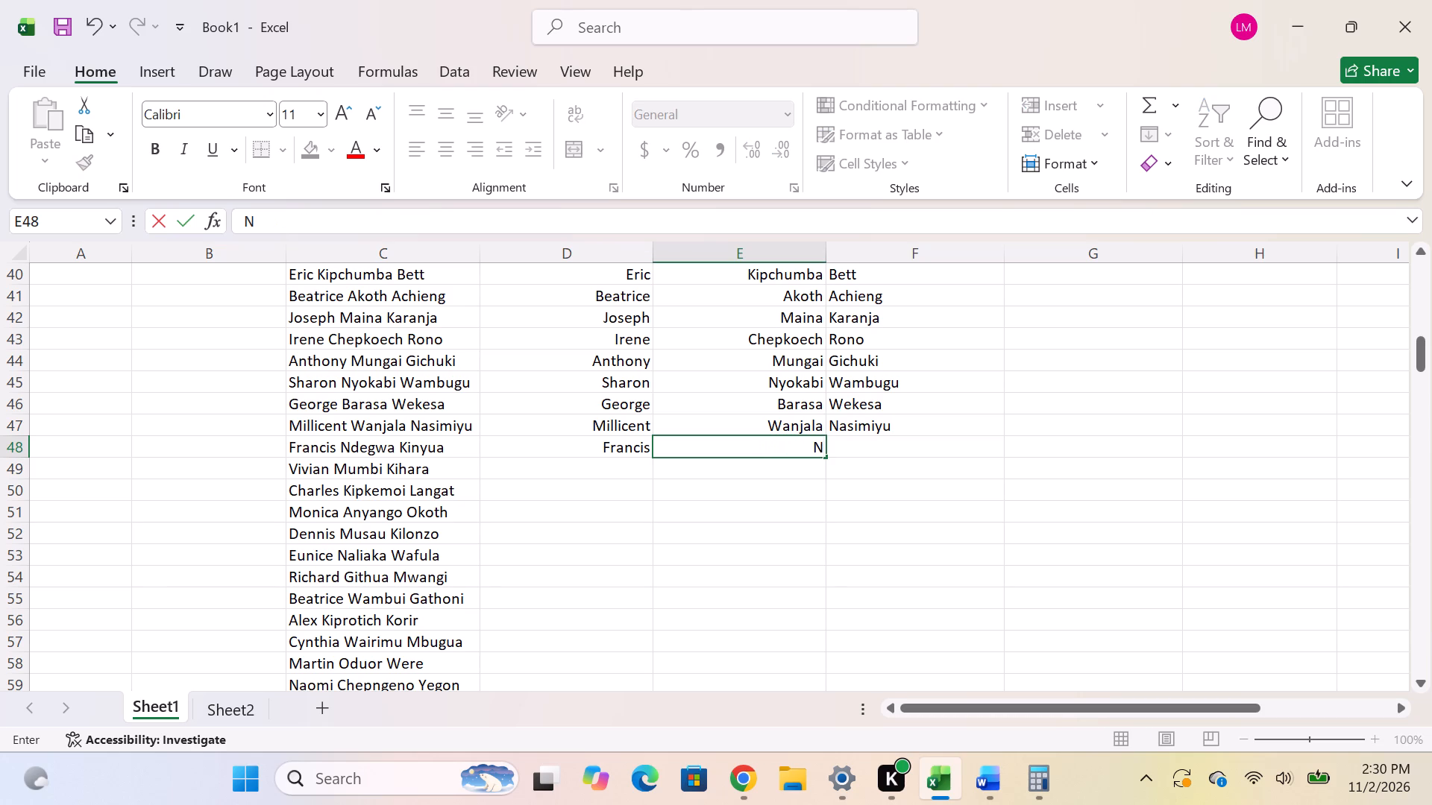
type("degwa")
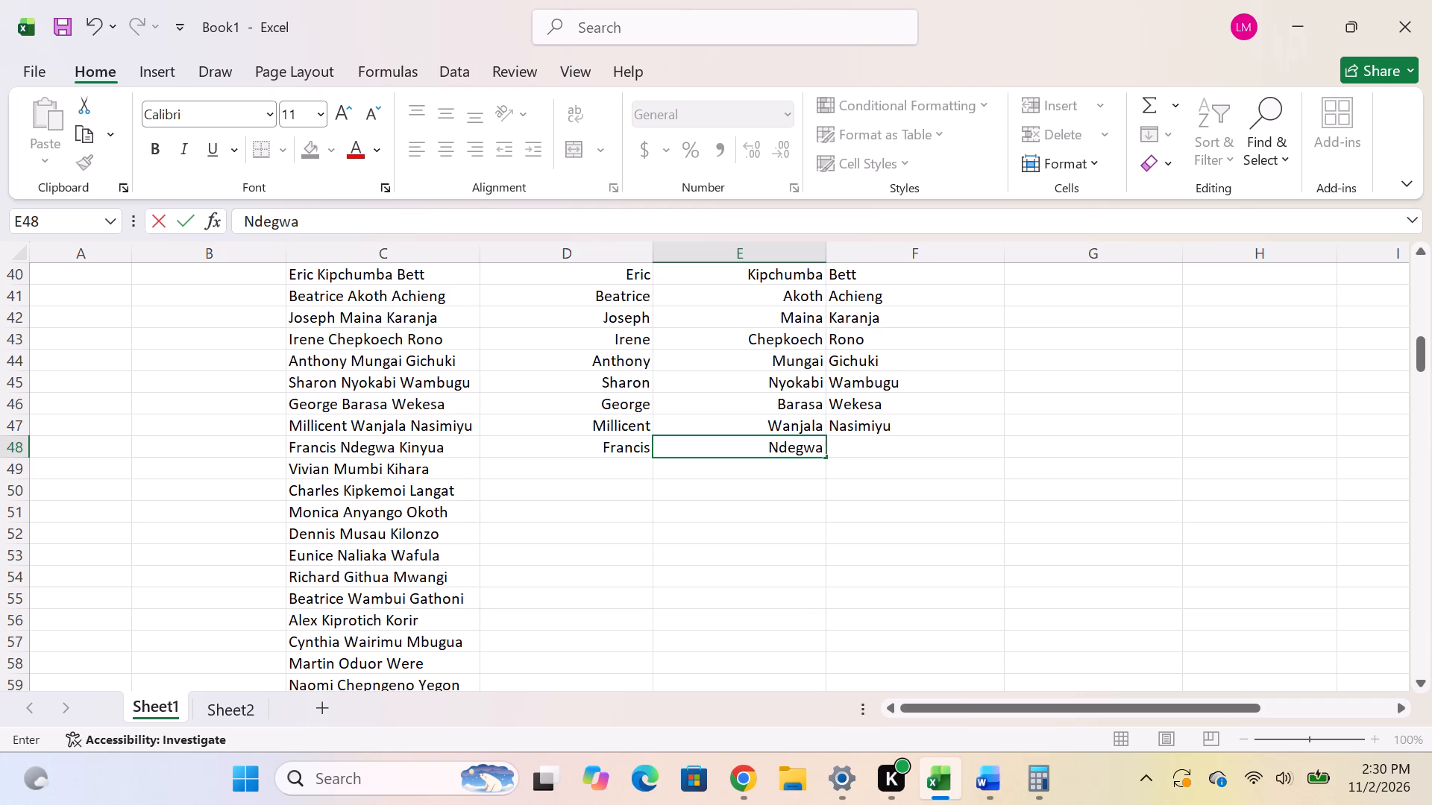
double_click(857, 449)
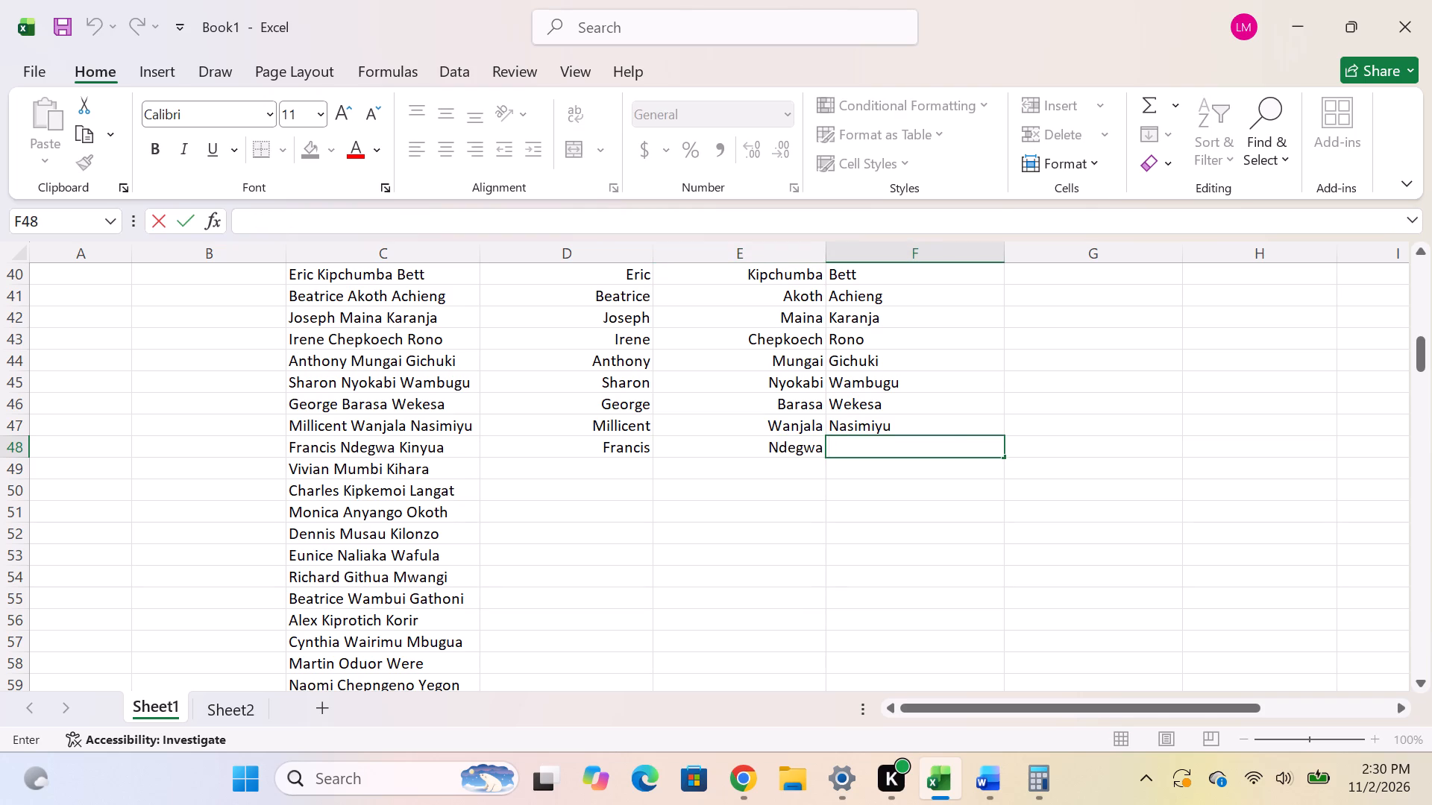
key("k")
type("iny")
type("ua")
Fill D49:F49 with the thirty-first customer's first, middle and last names, split from C49.
double_click(599, 472)
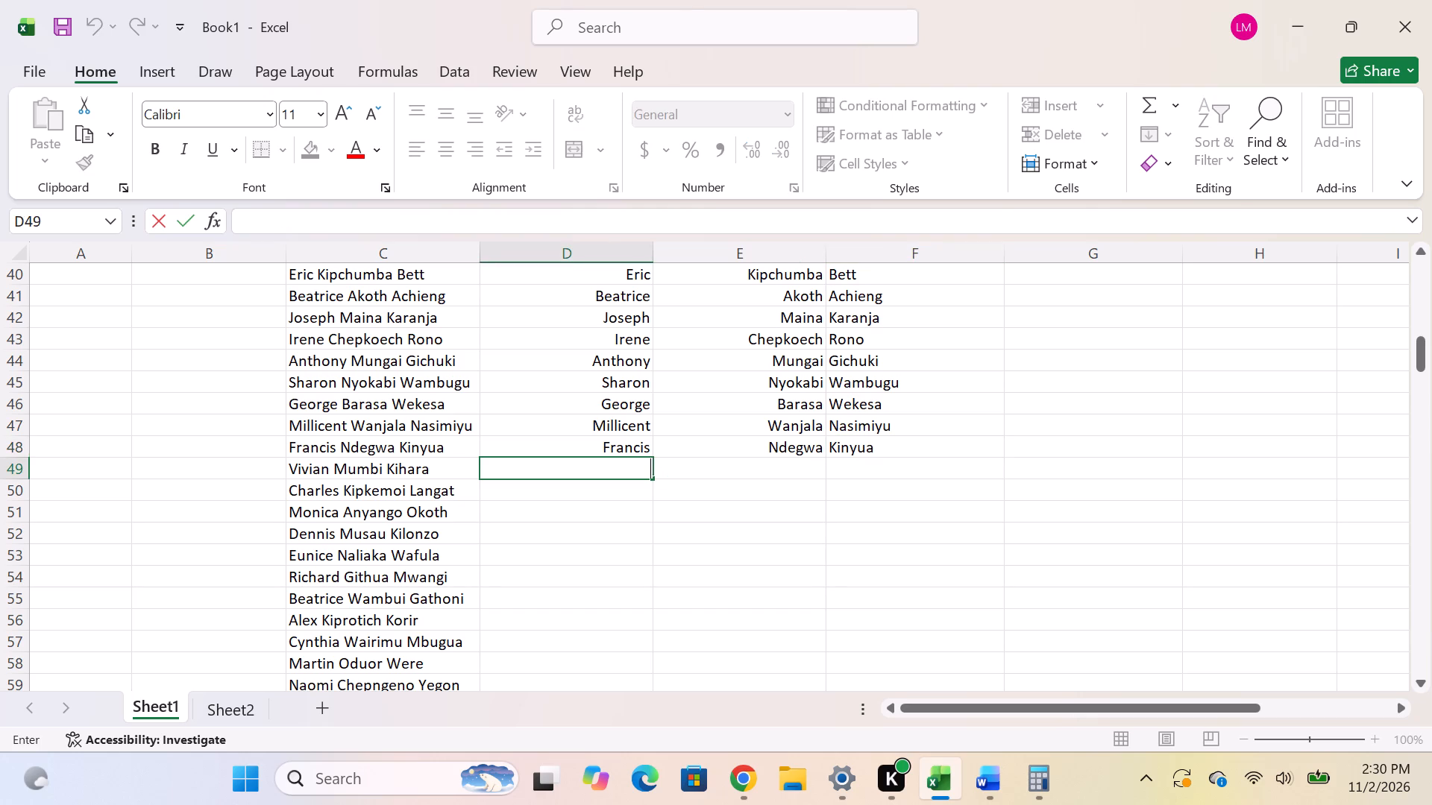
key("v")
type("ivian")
double_click(710, 473)
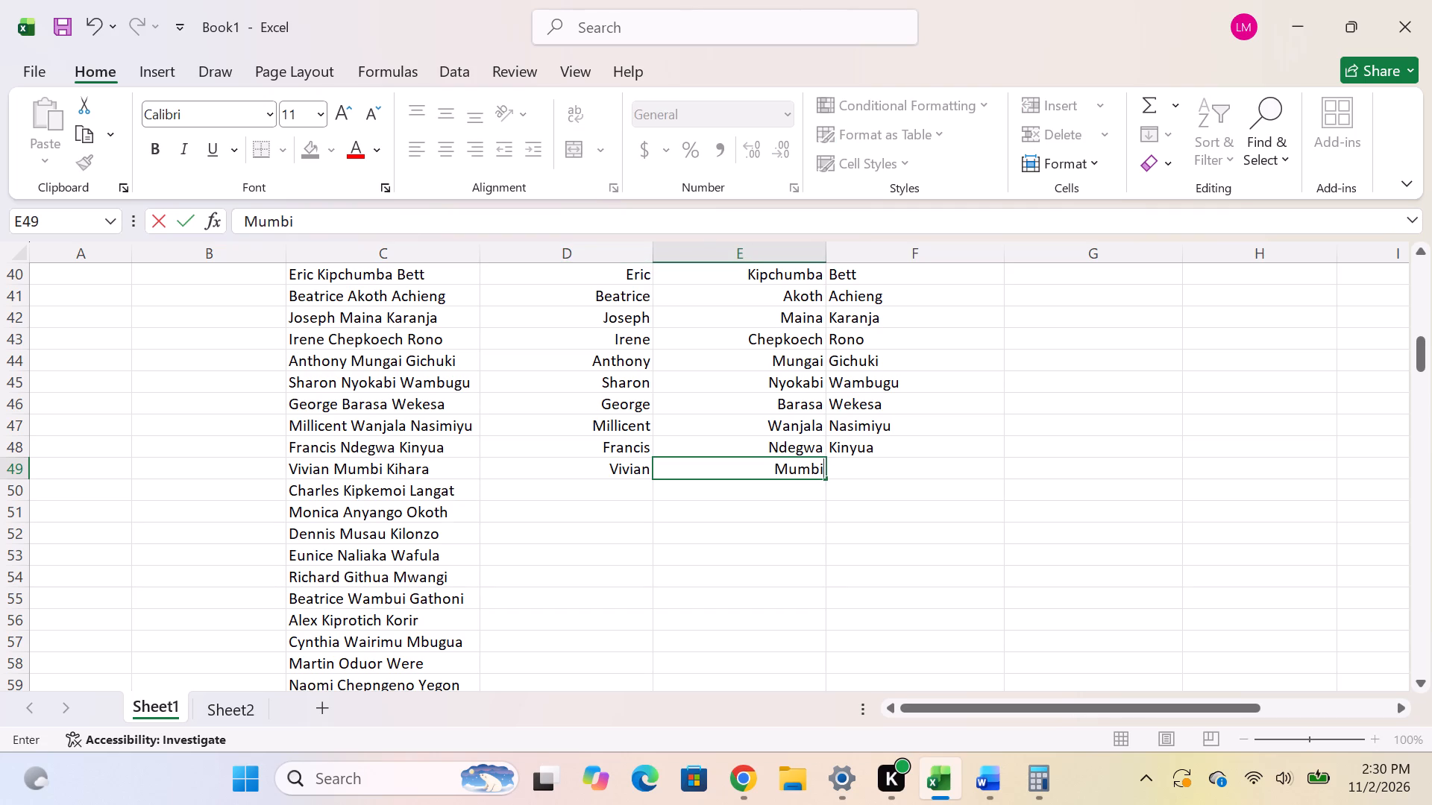
double_click(870, 476)
double_click(872, 467)
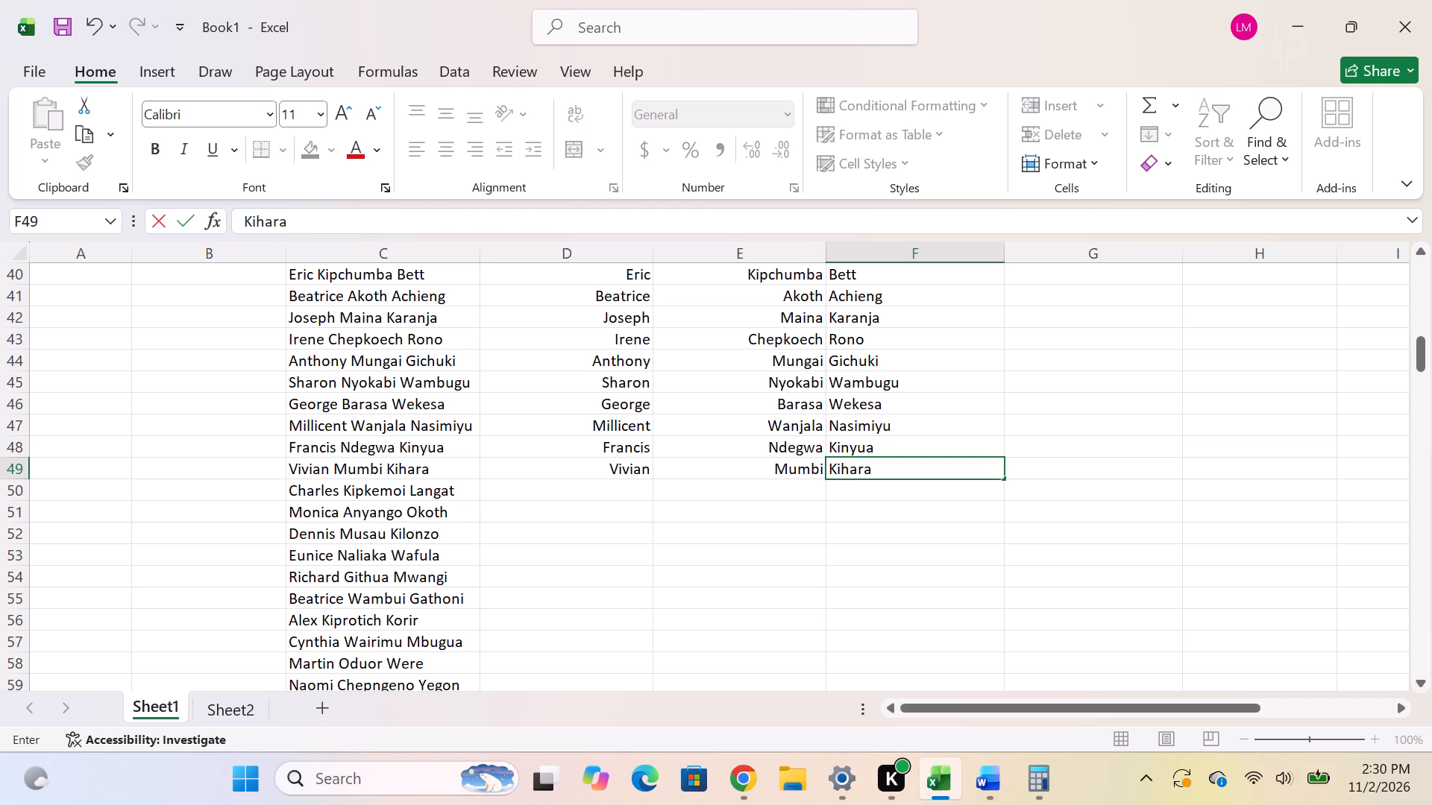
Fill D50:F50 with the thirty-second customer's first, middle and last names, split from C50.
scroll(877, 463, "down", 1)
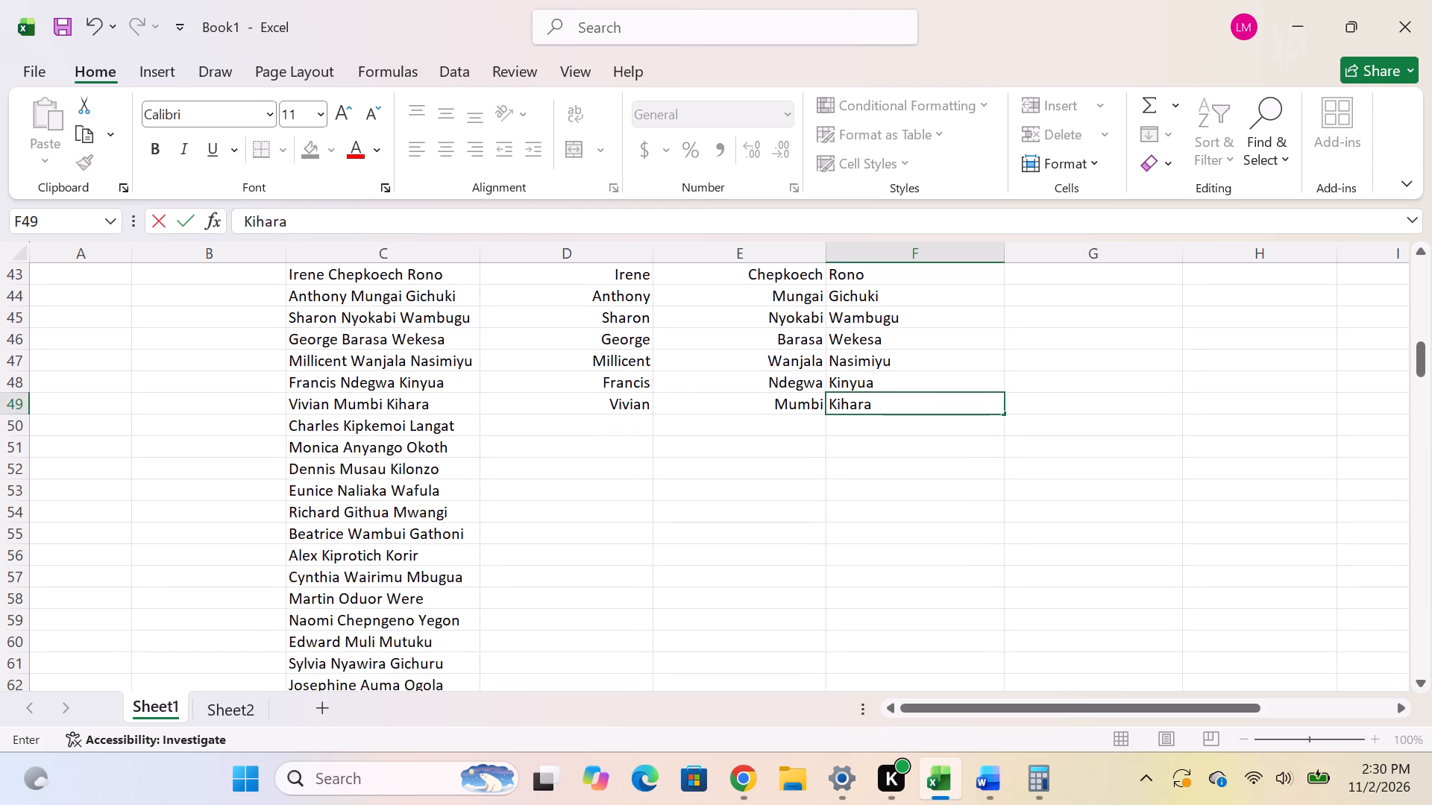
double_click(638, 431)
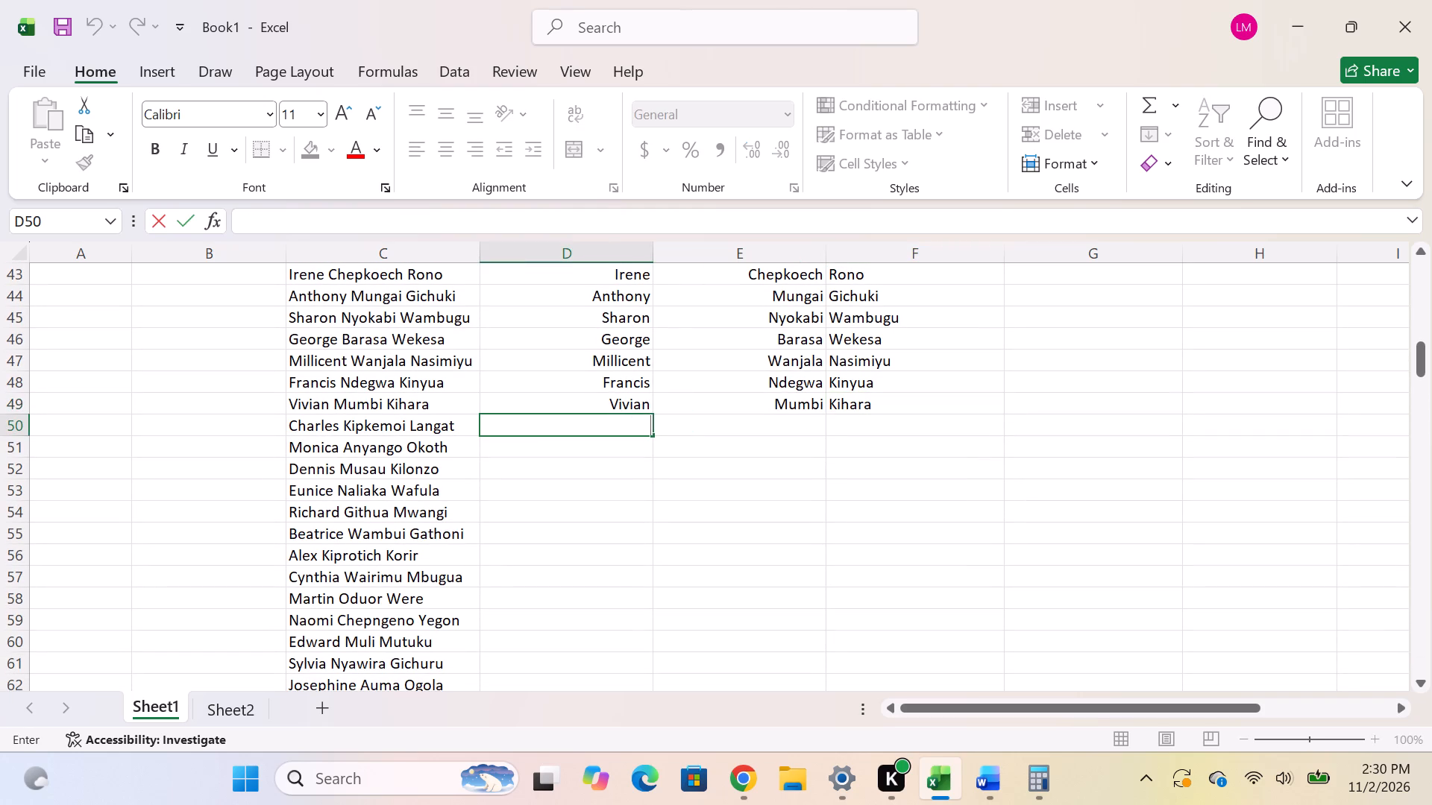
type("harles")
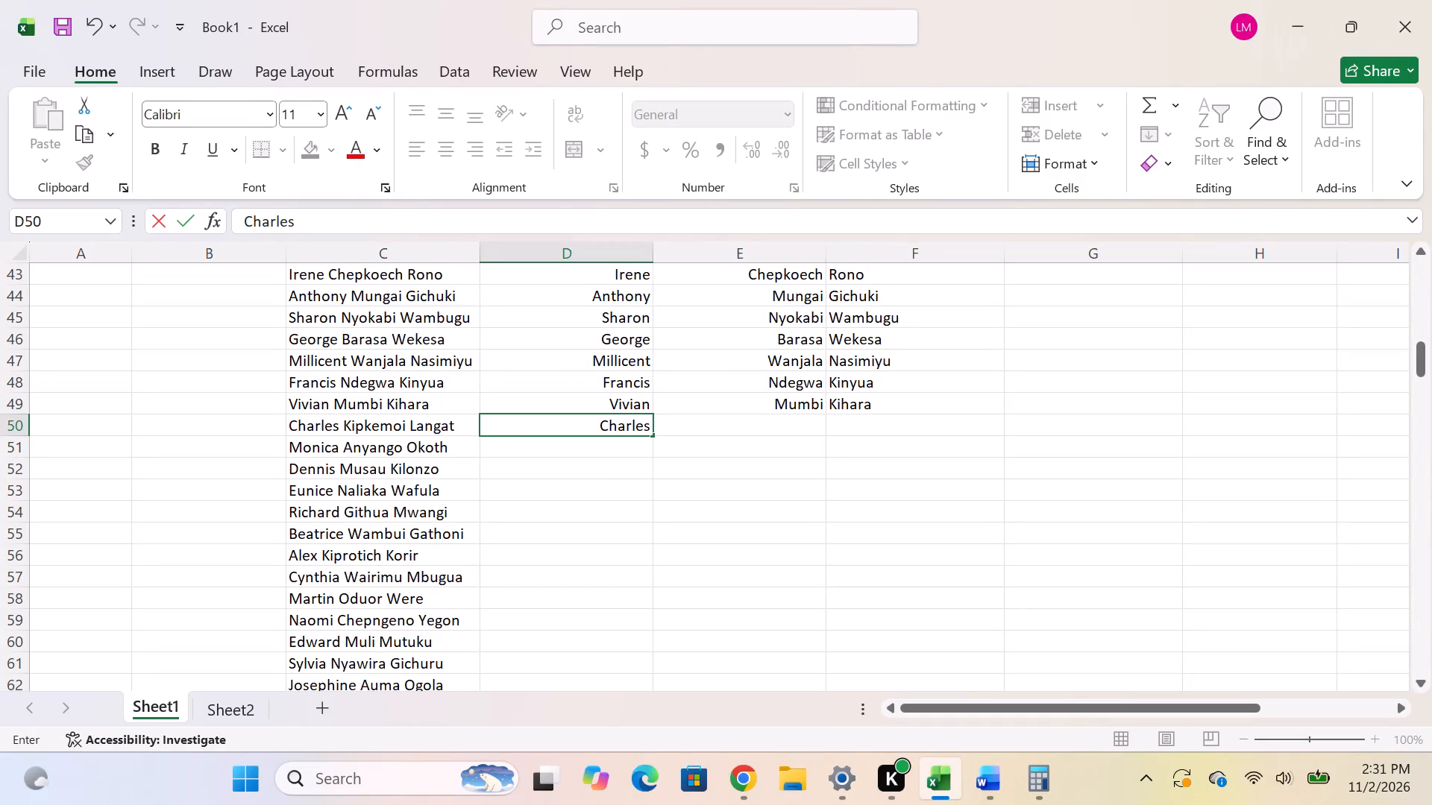
left_click(690, 433)
double_click(691, 428)
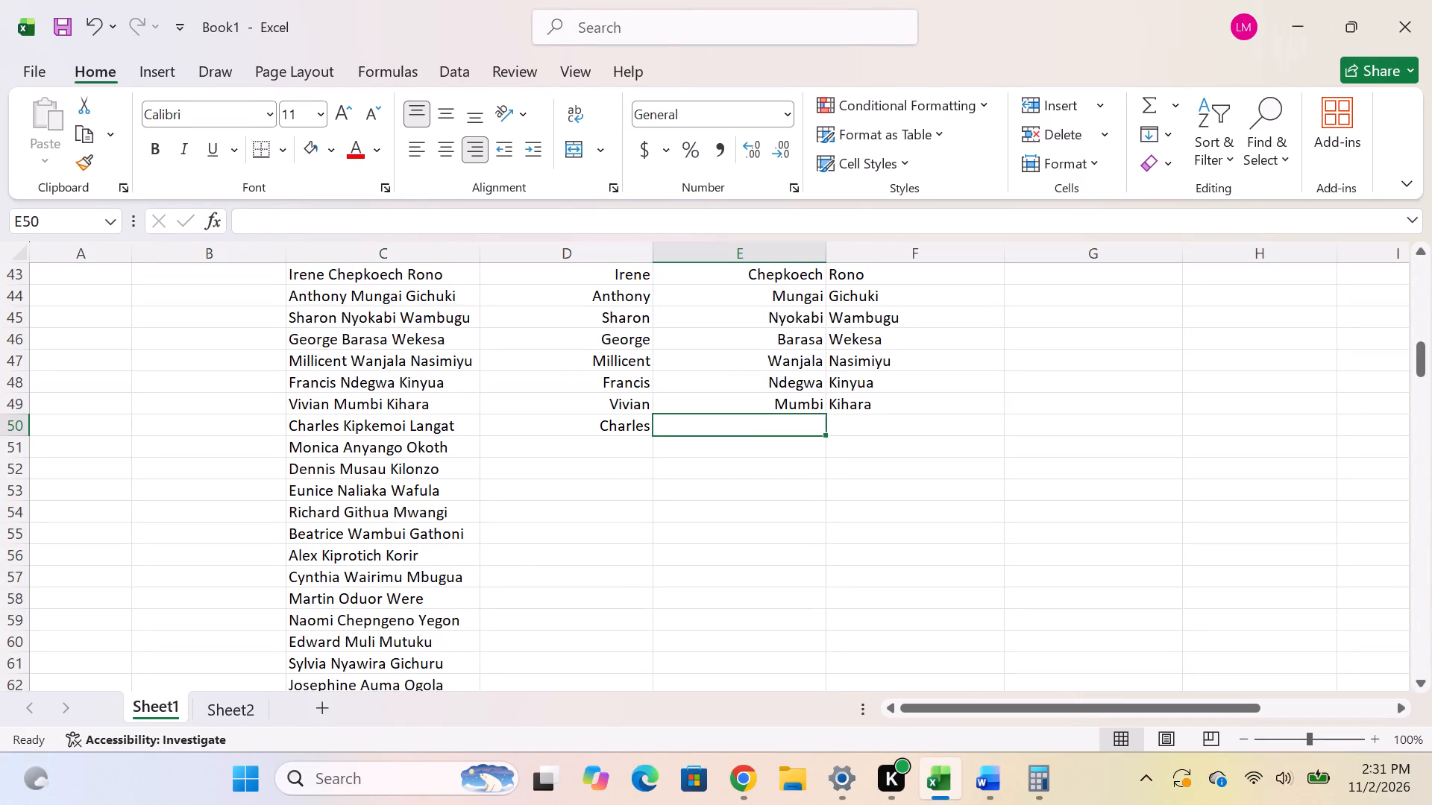
double_click(693, 426)
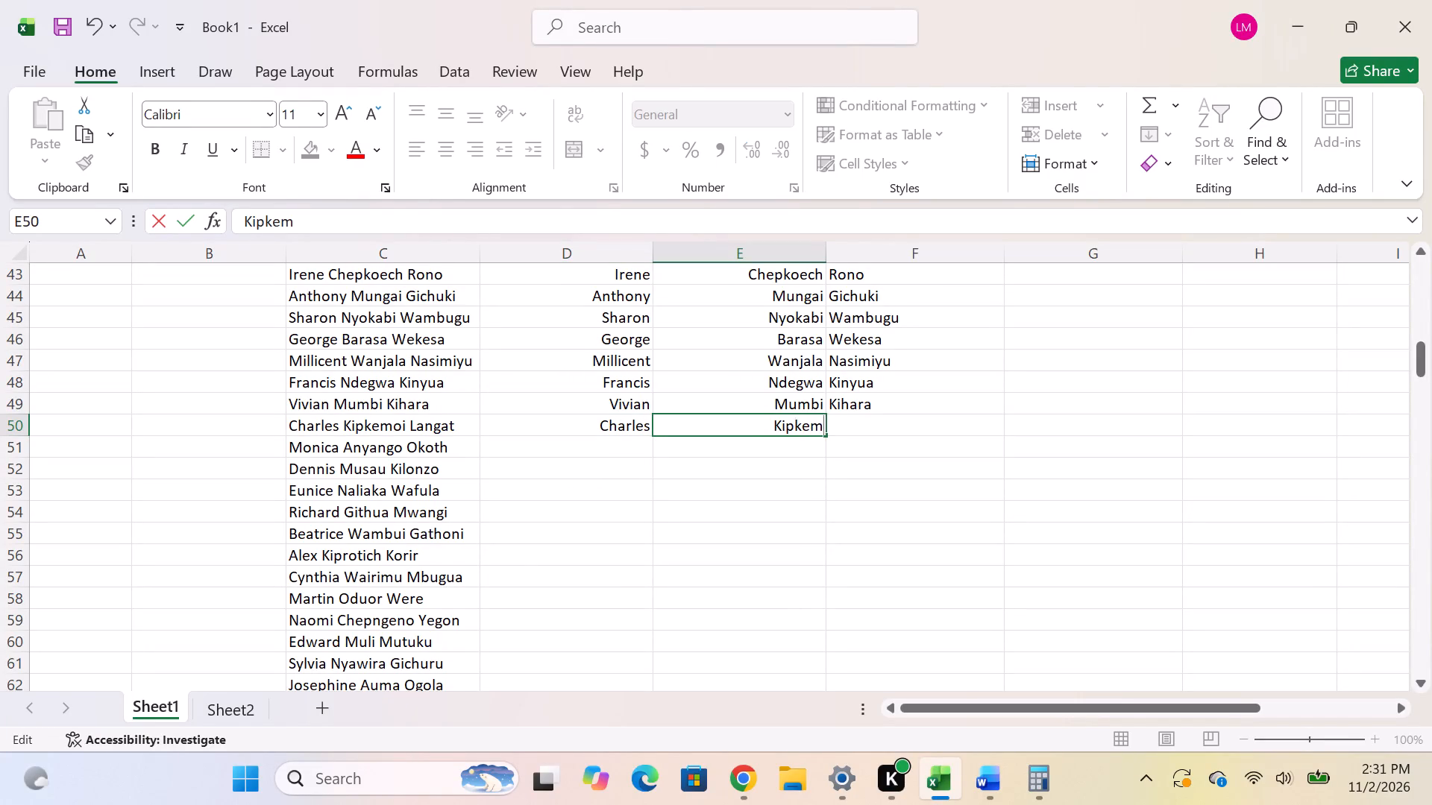
triple_click(864, 431)
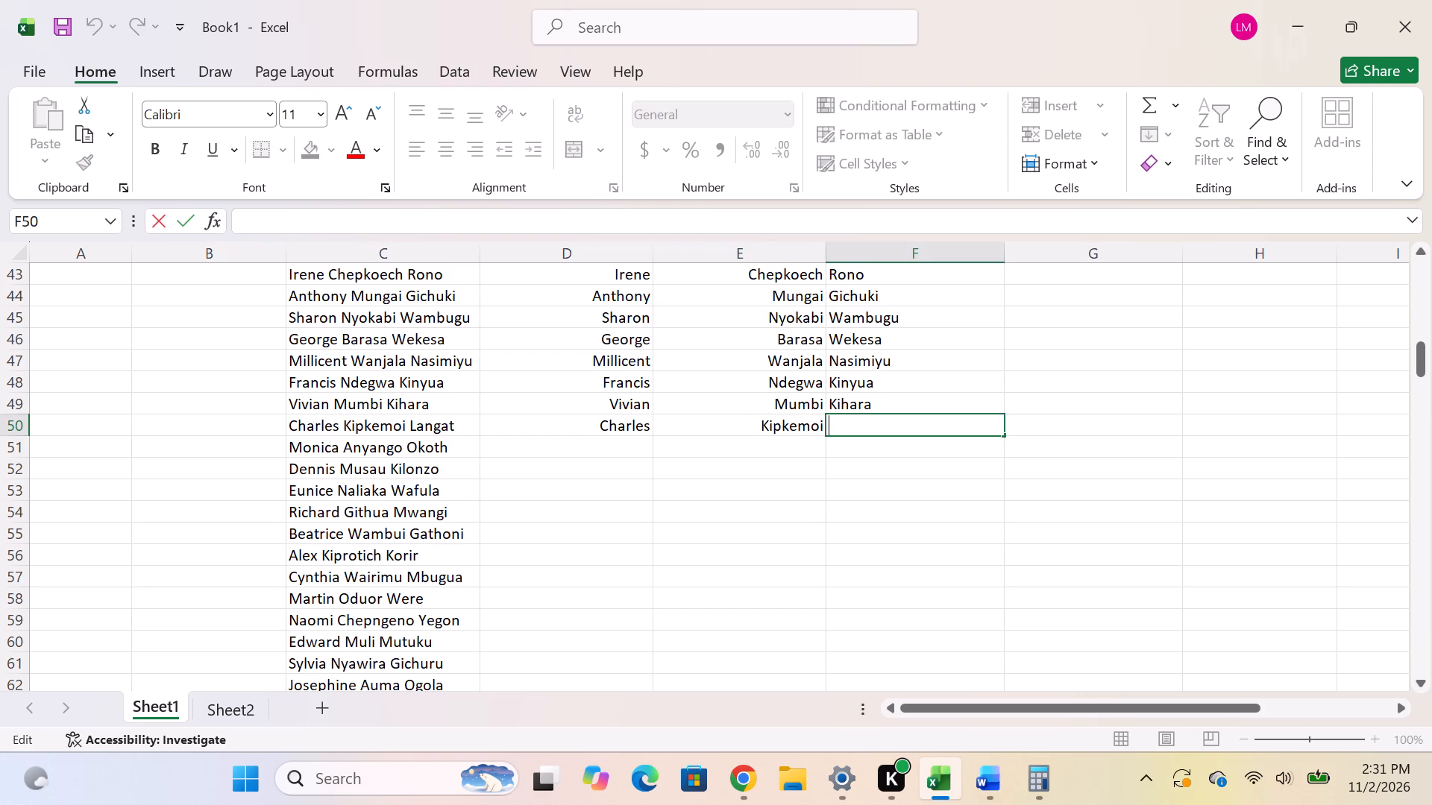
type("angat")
Fill D51:F51 with the thirty-third customer's first, middle and last names, split from C51.
double_click(599, 442)
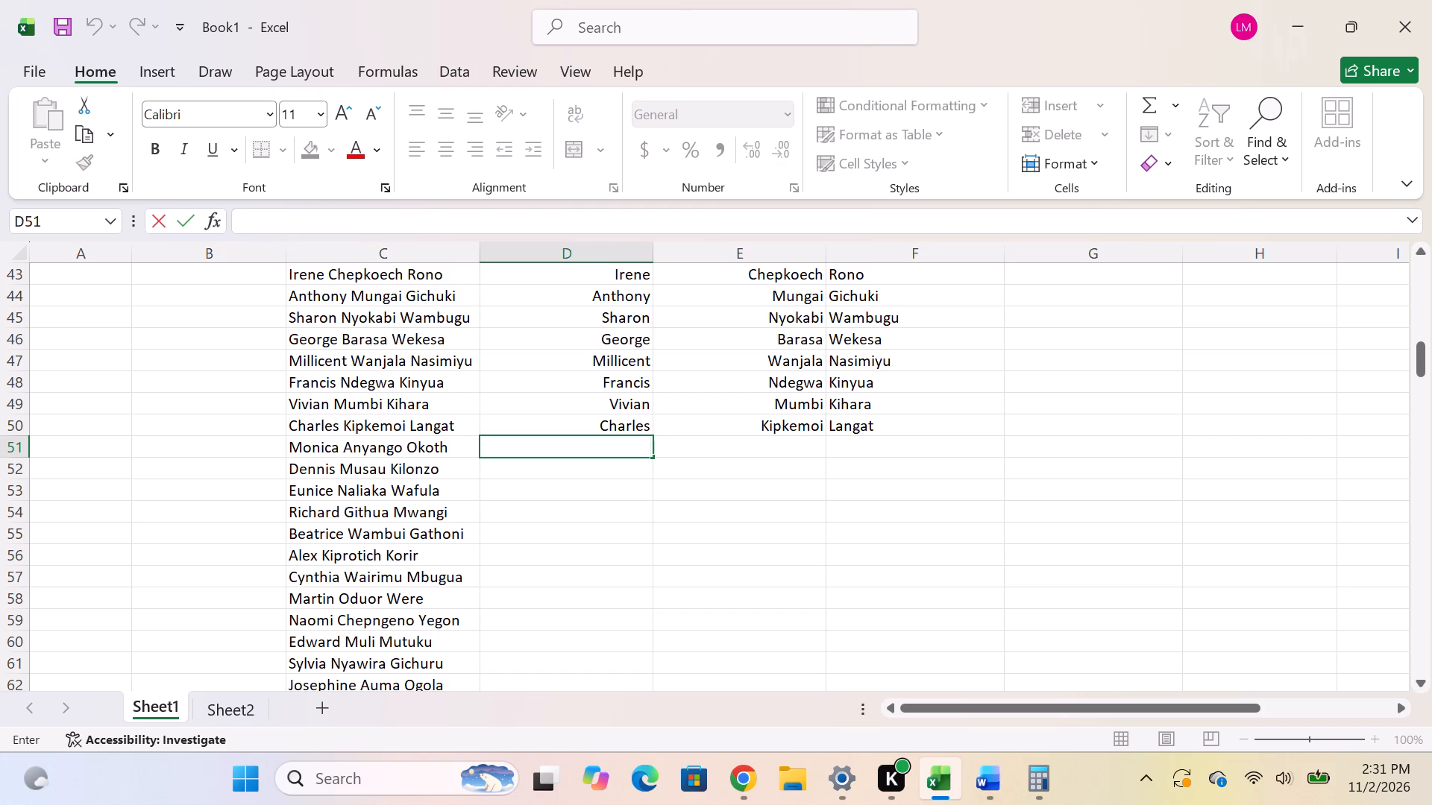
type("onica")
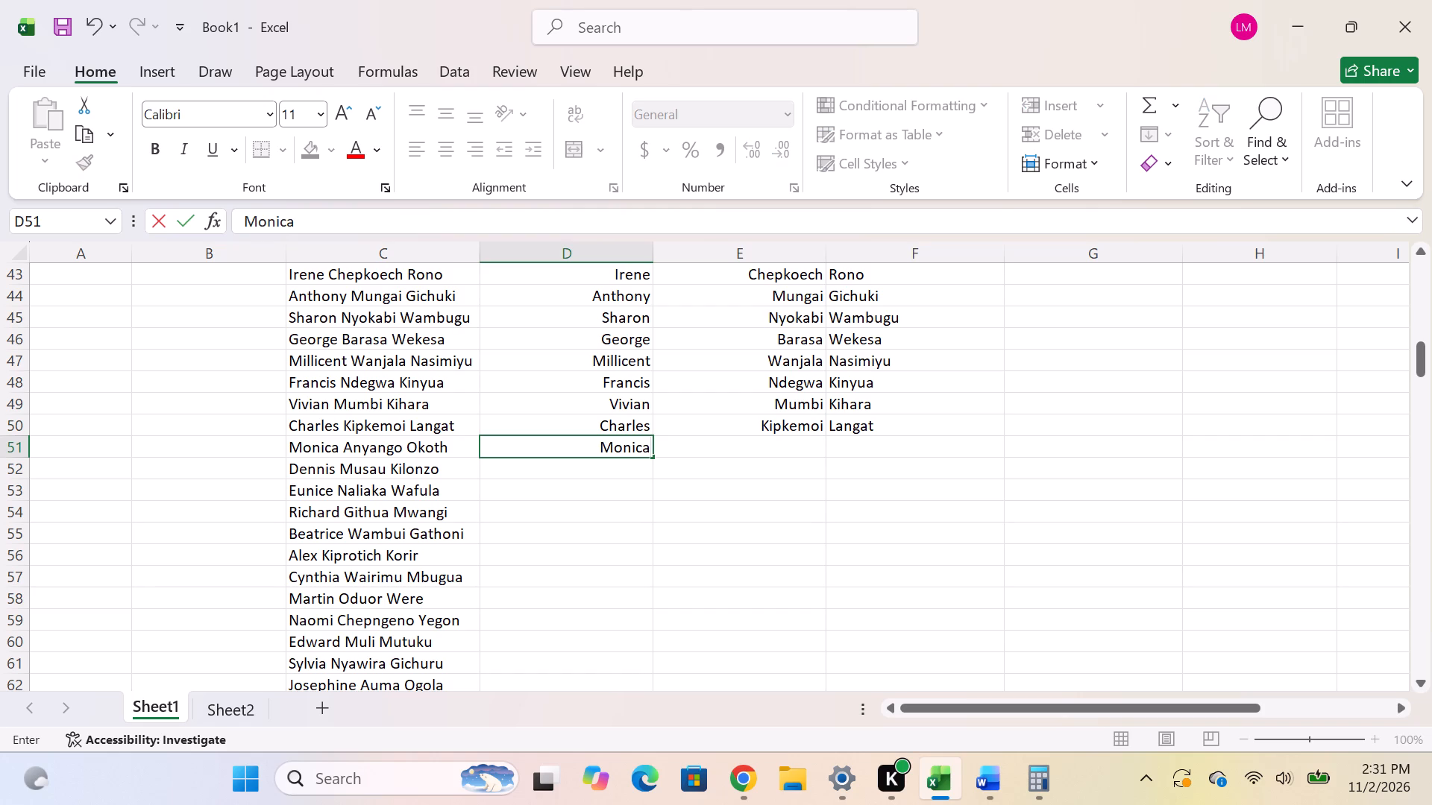
double_click(748, 441)
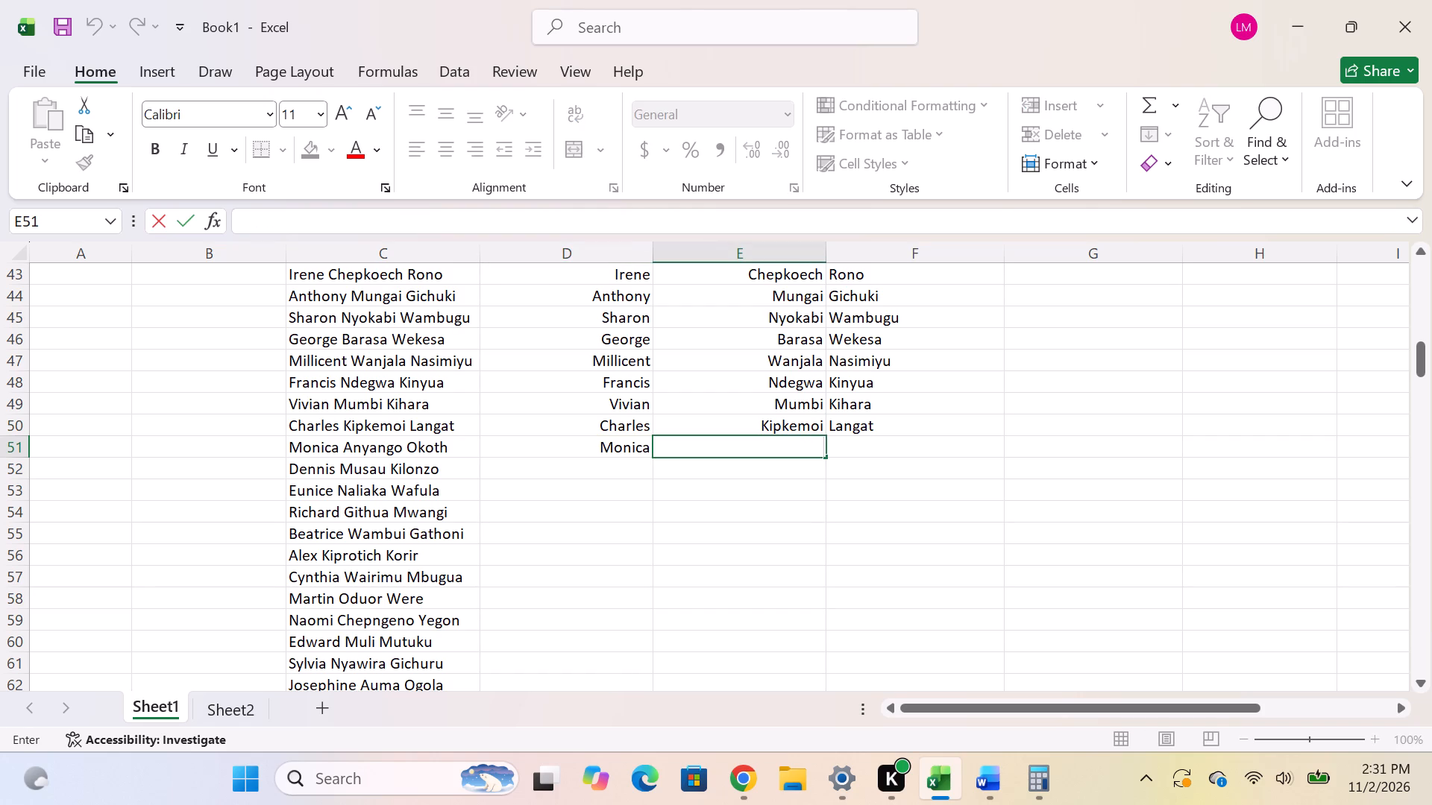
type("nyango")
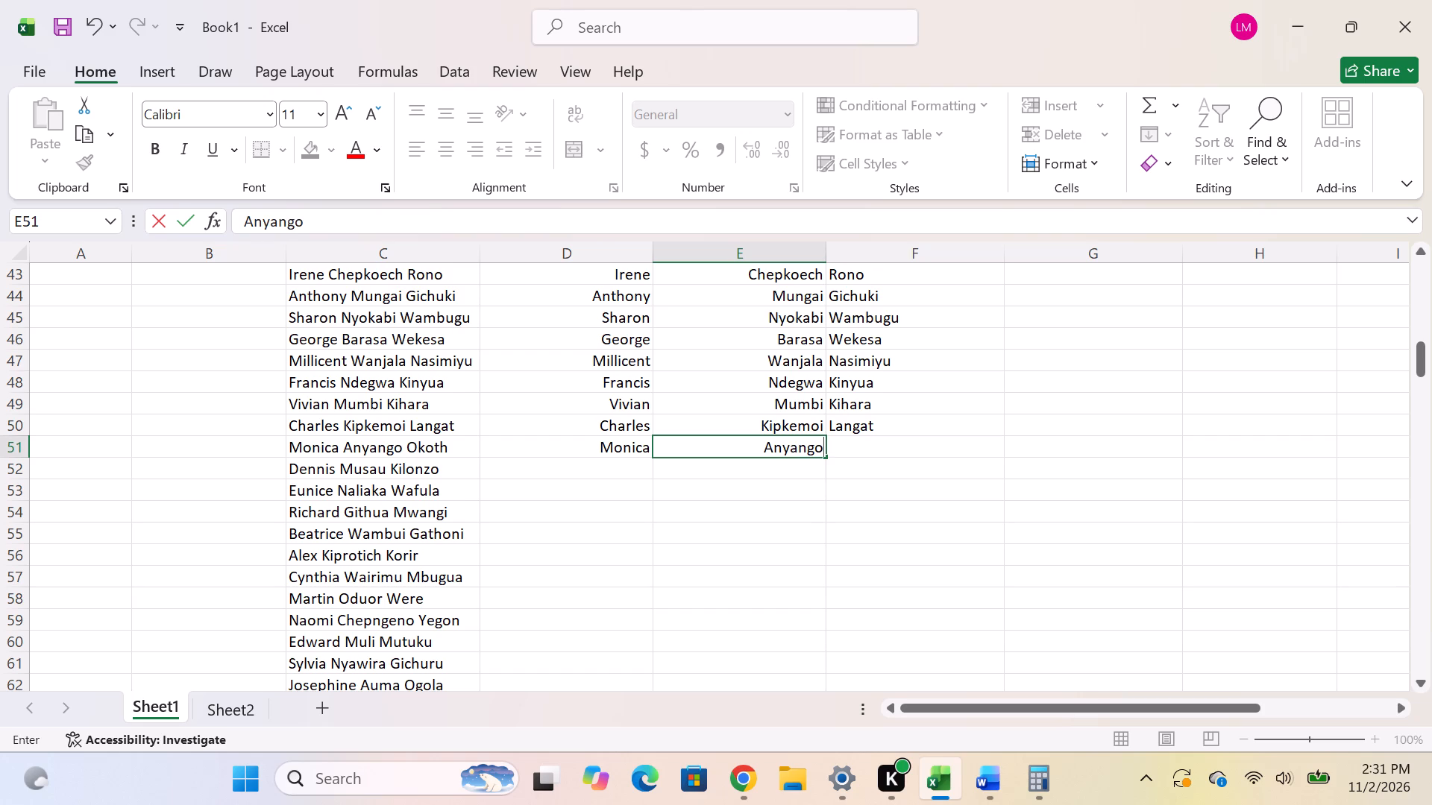
double_click(855, 449)
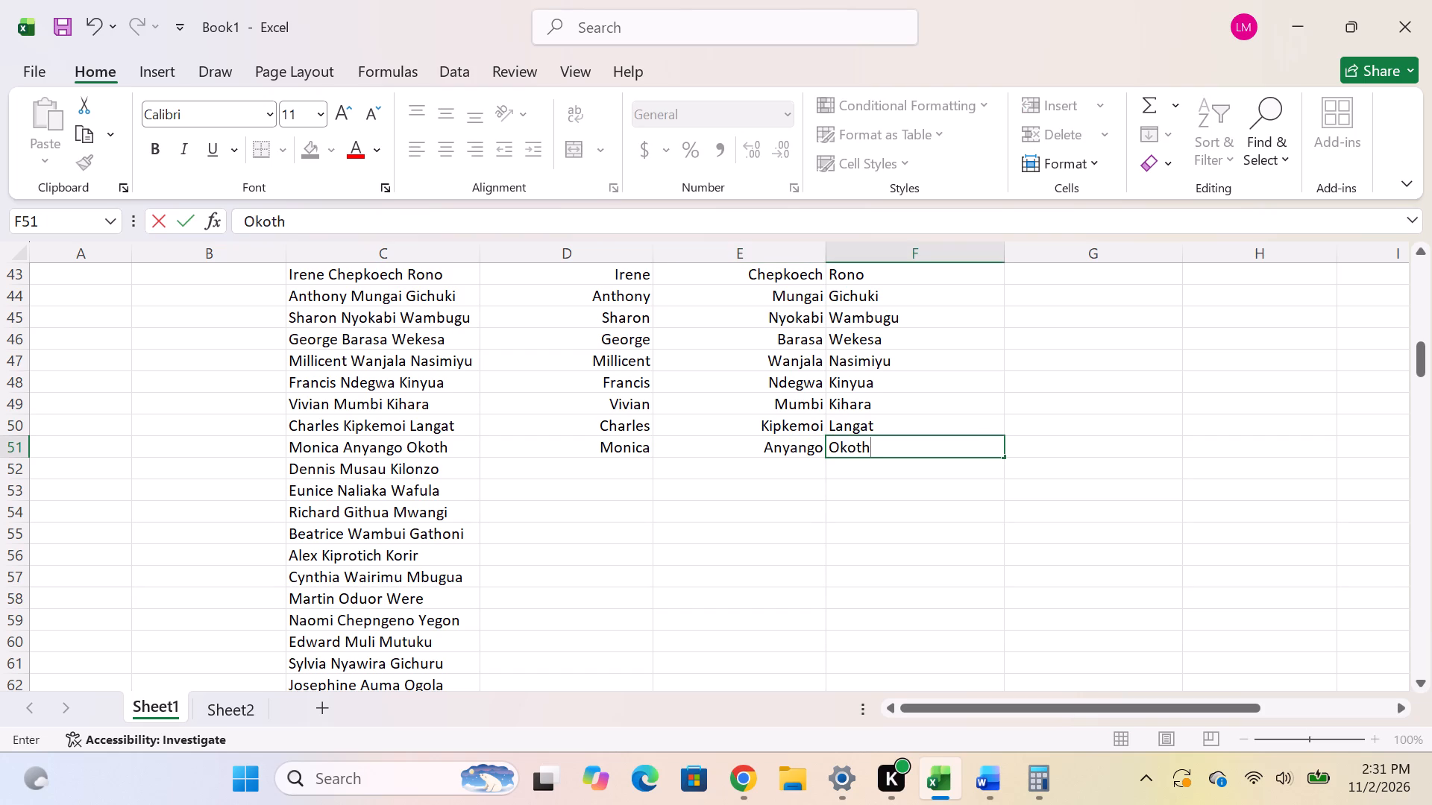
Fill D52:F52 with the thirty-fourth customer's first, middle and last names, split from C52.
triple_click(624, 467)
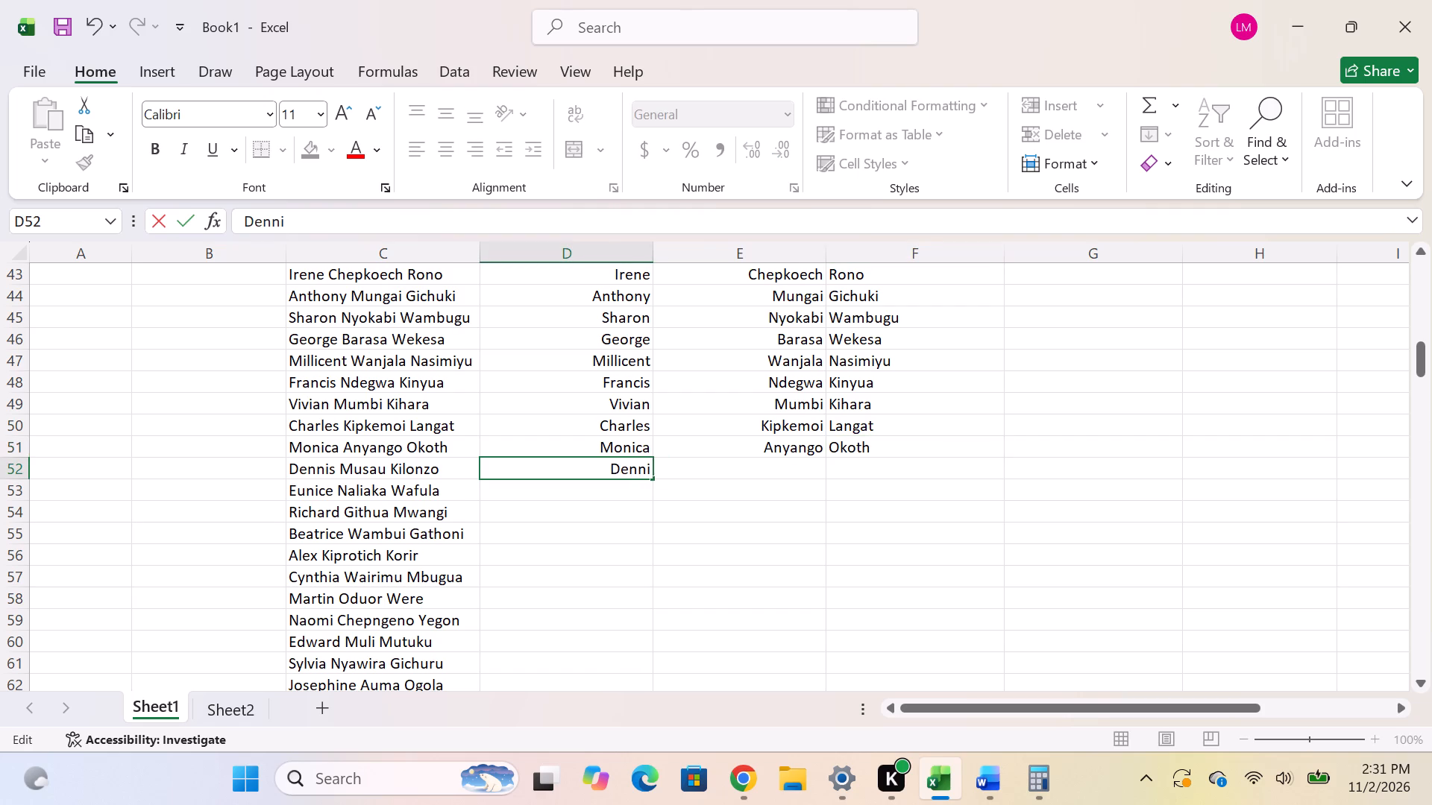
double_click(709, 467)
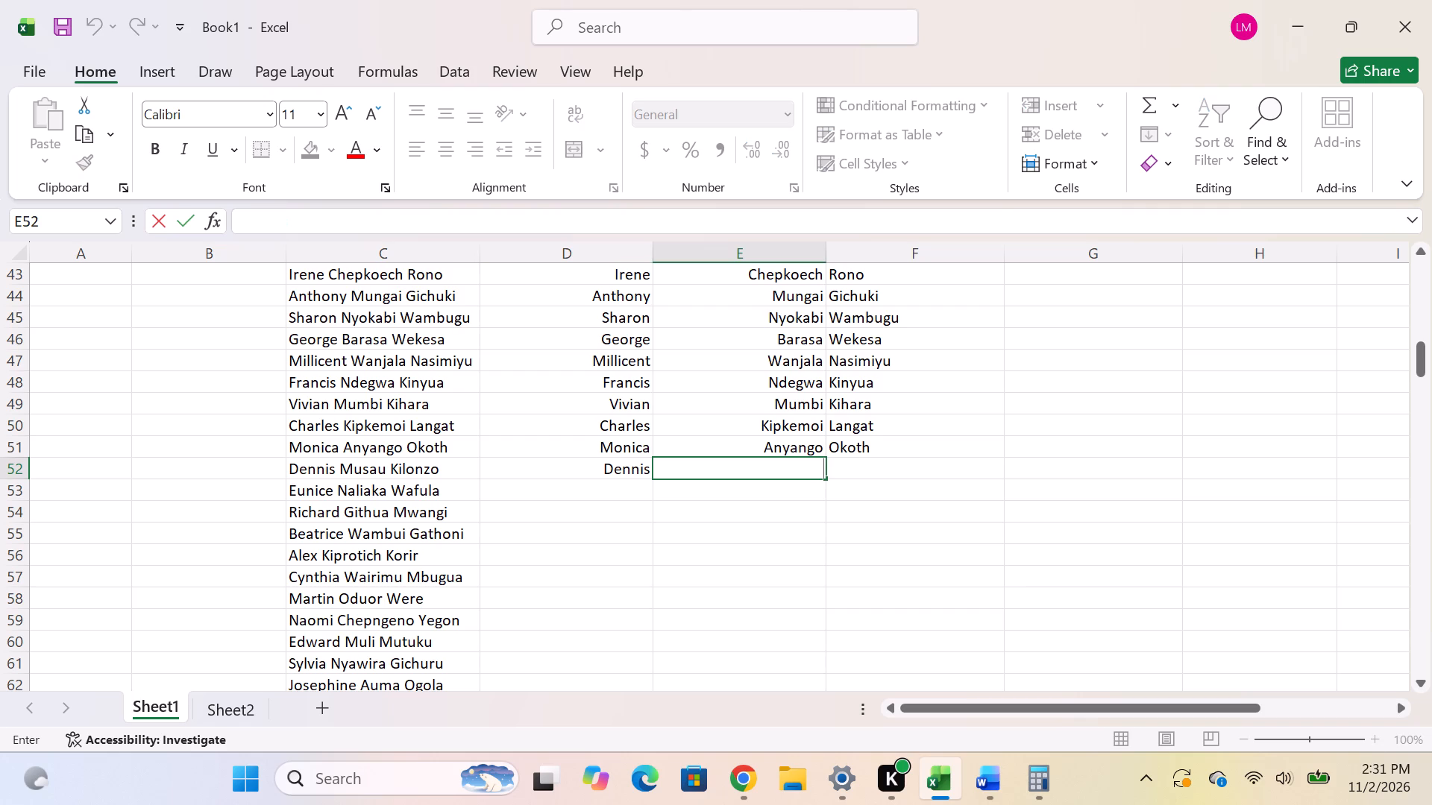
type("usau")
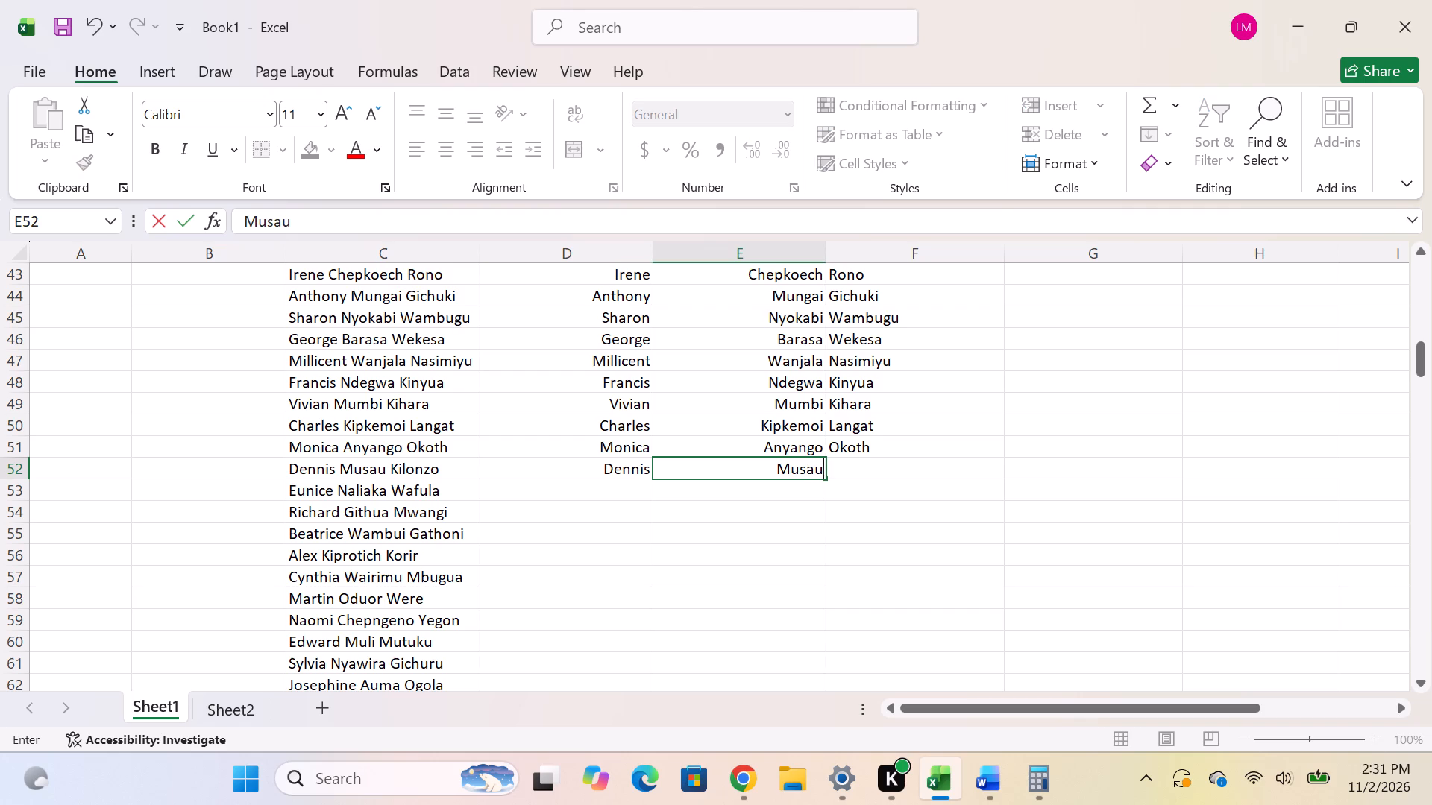
double_click(880, 472)
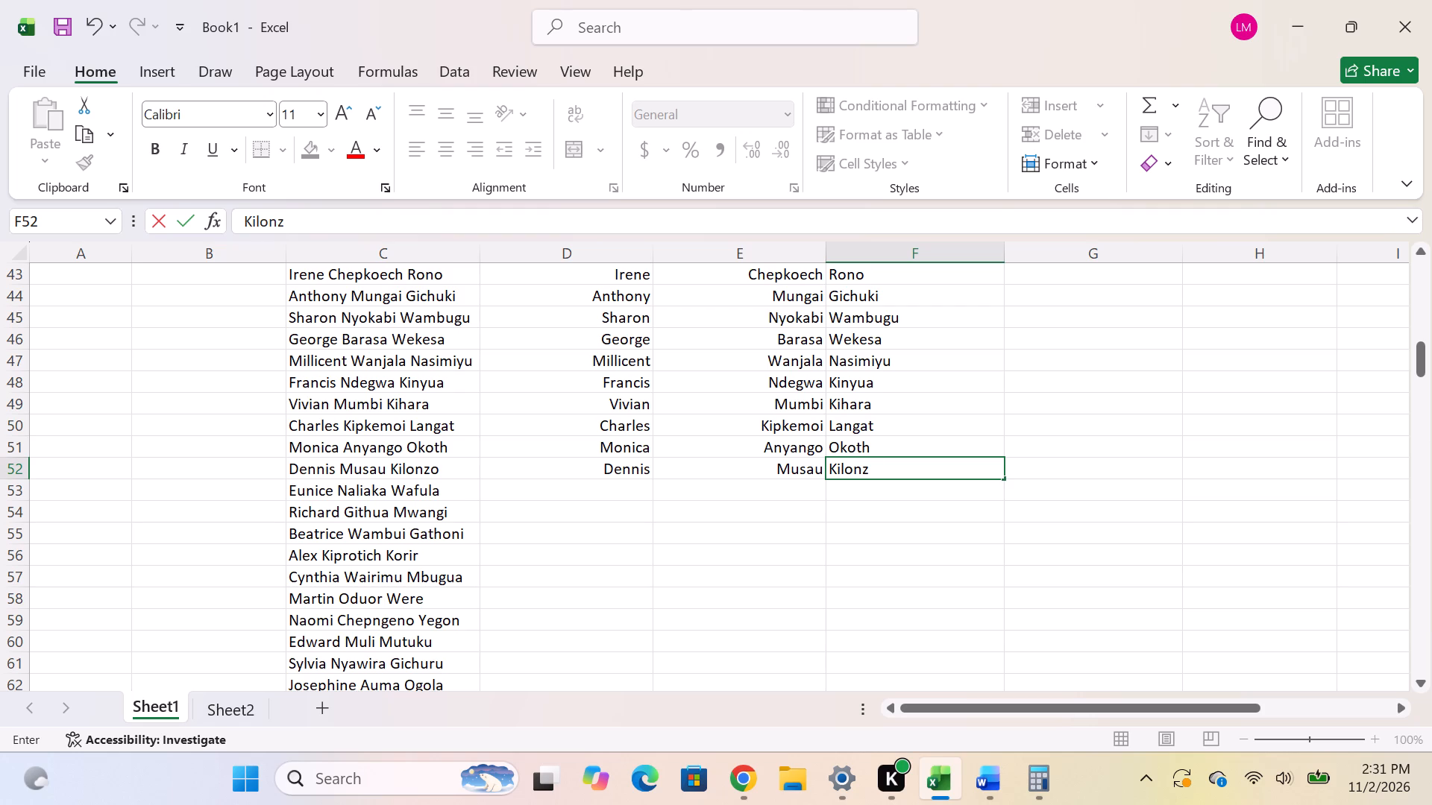
Fill D53:F53 with the thirty-fifth customer's first, middle and last names, split from C53.
scroll(880, 472, "down", 3)
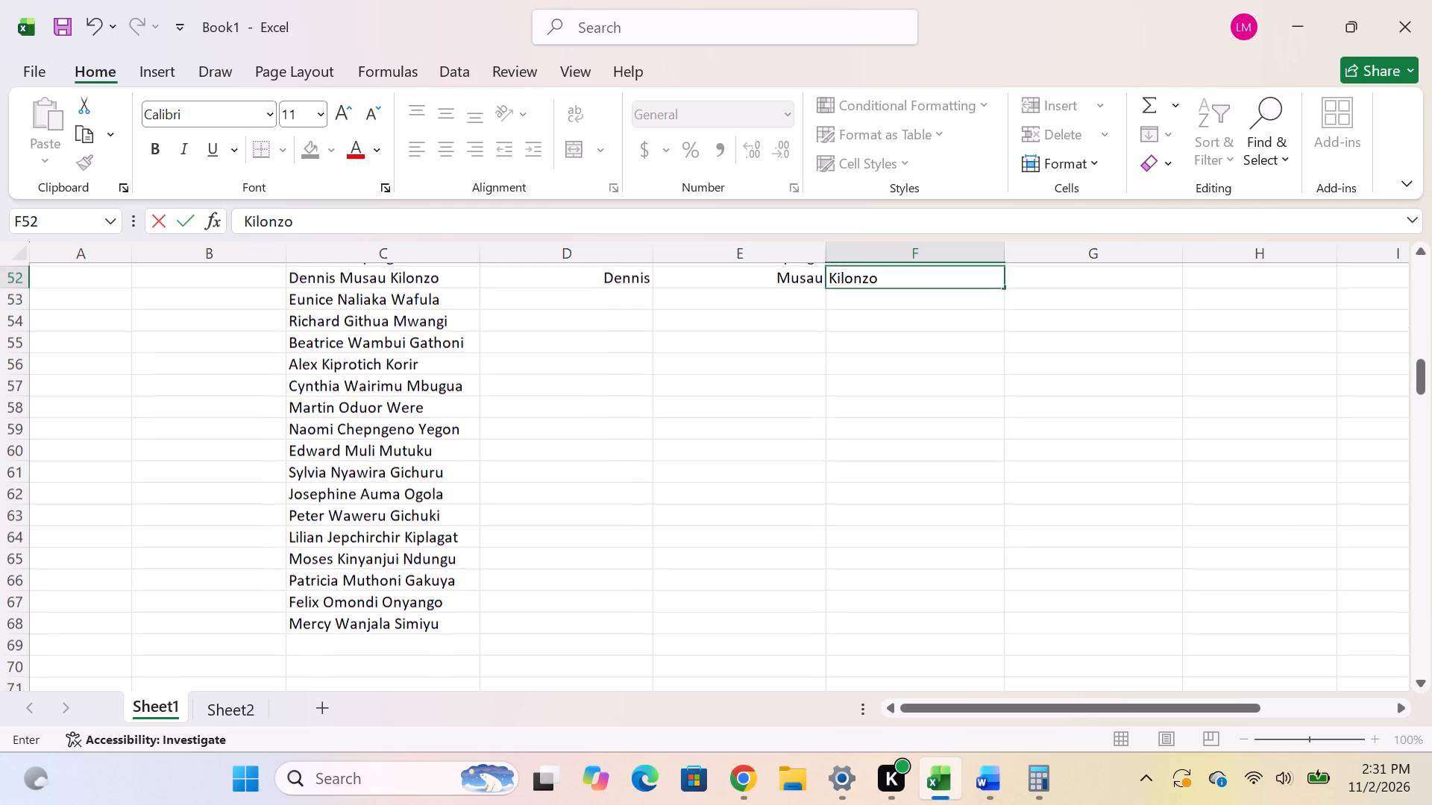
scroll(882, 470, "up", 1)
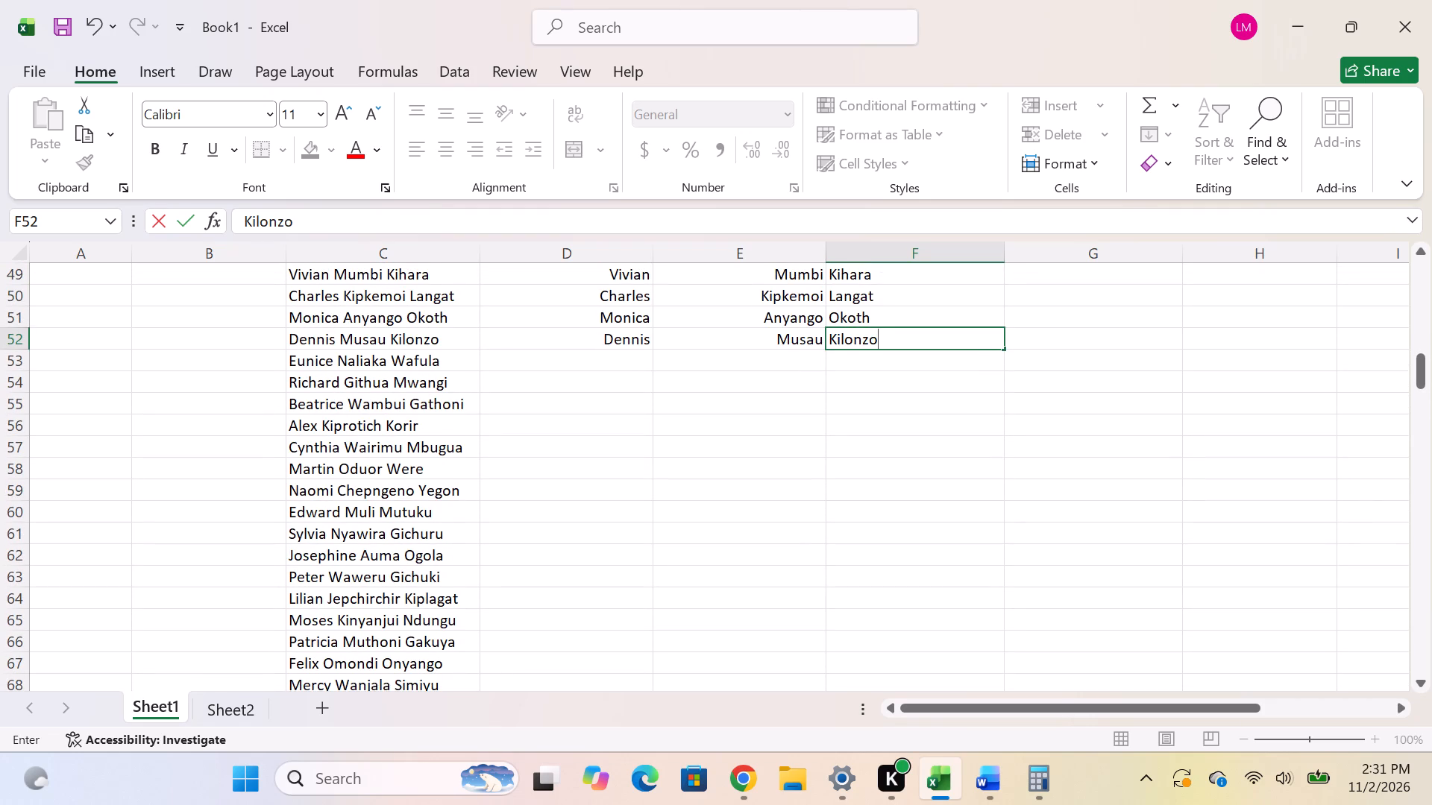
double_click(621, 353)
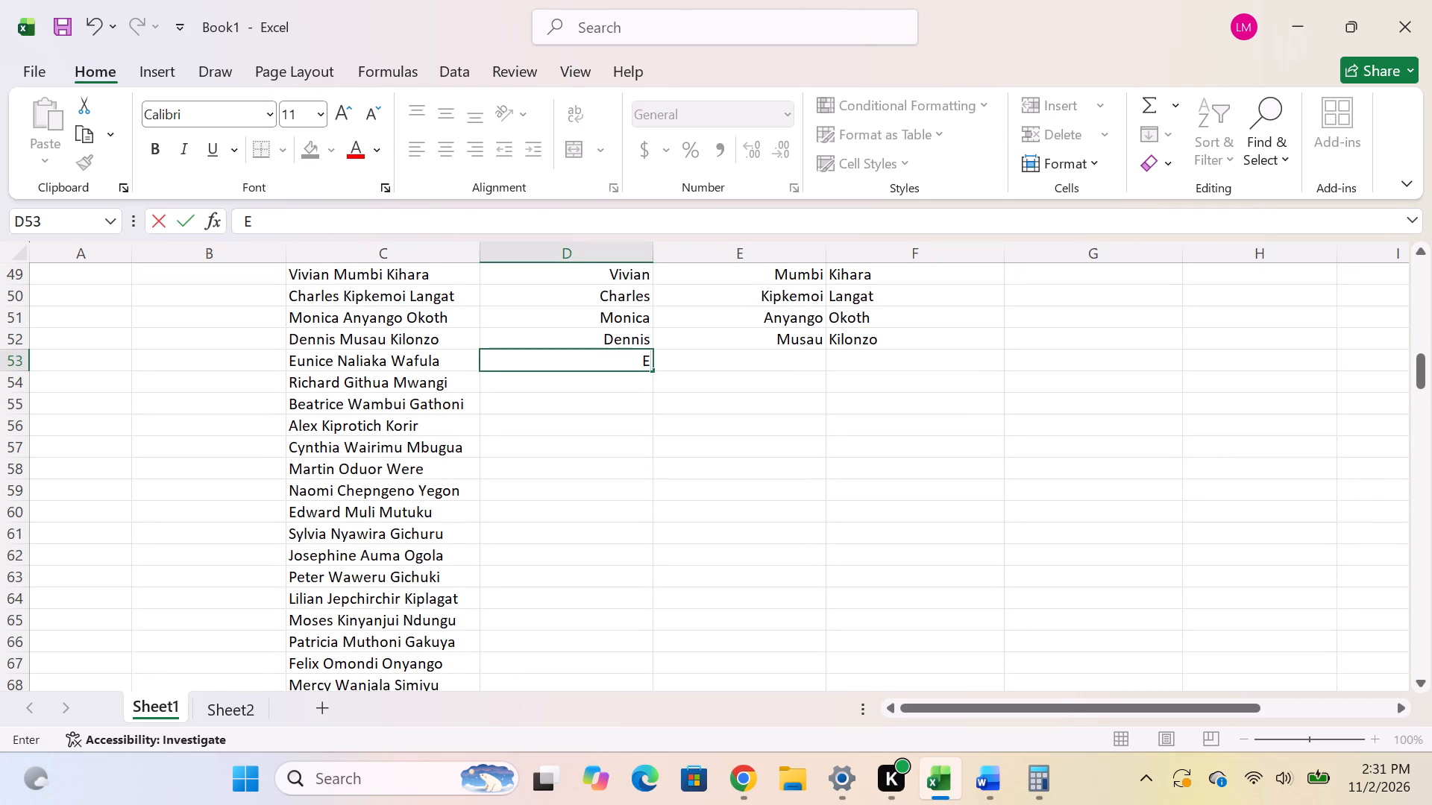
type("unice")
double_click(677, 354)
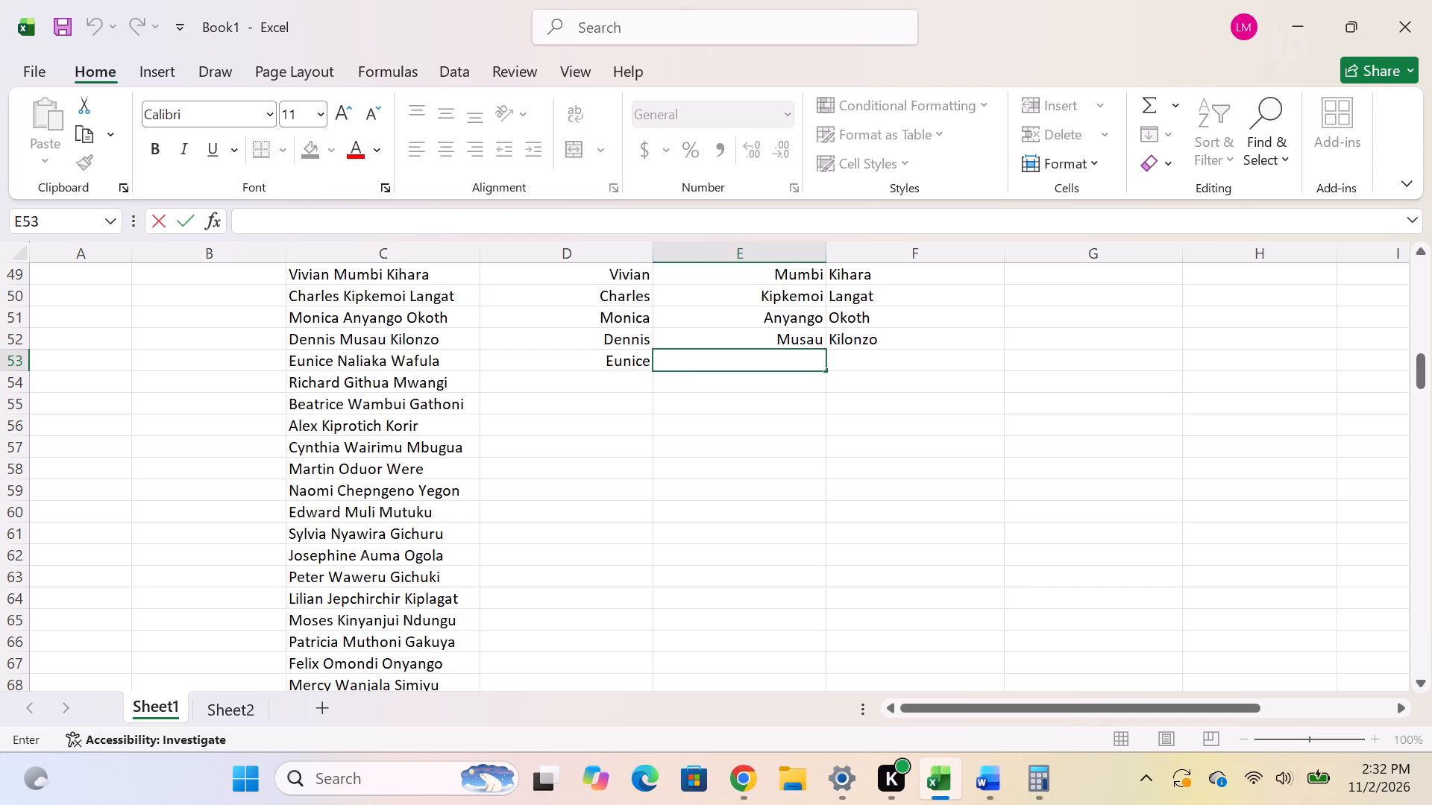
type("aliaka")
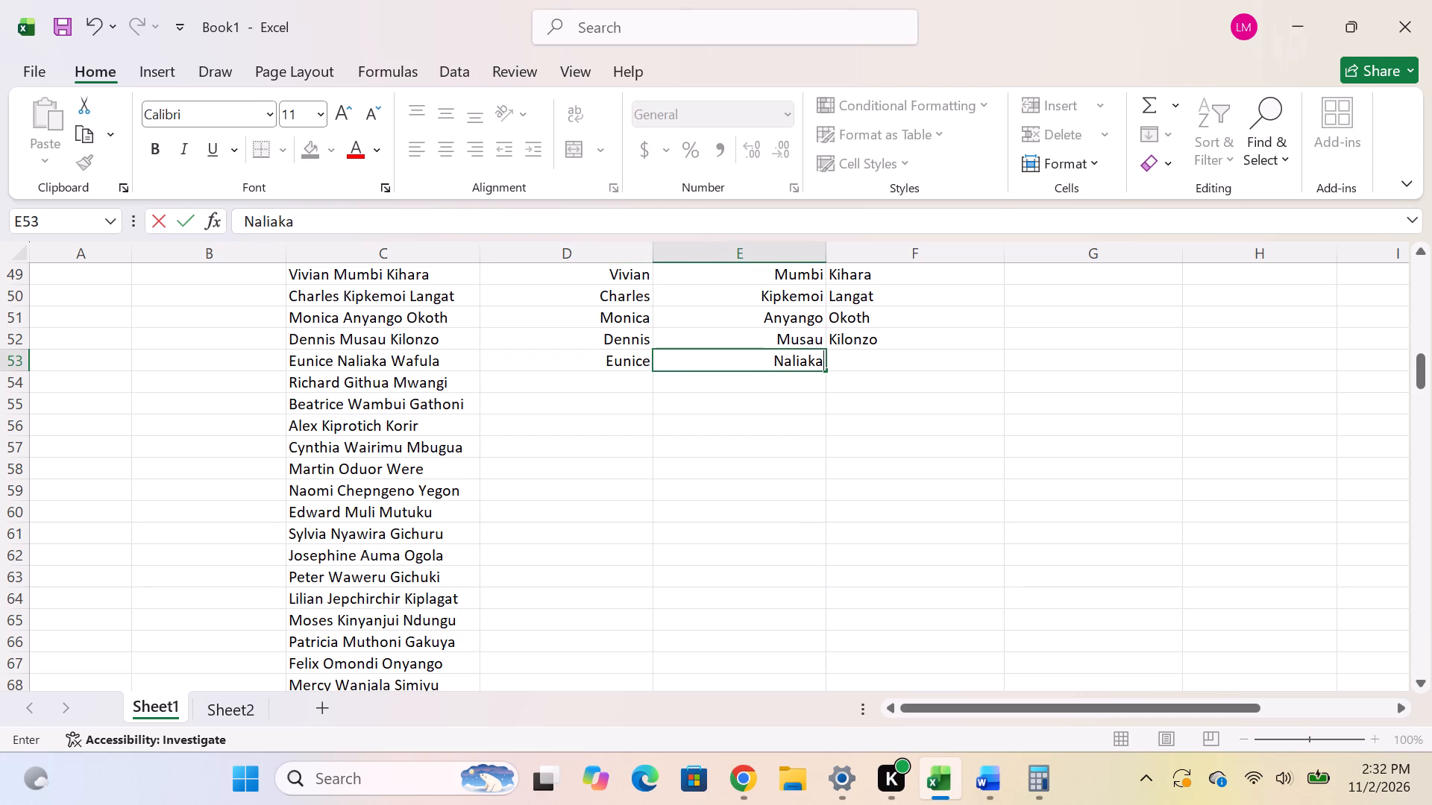
double_click(838, 364)
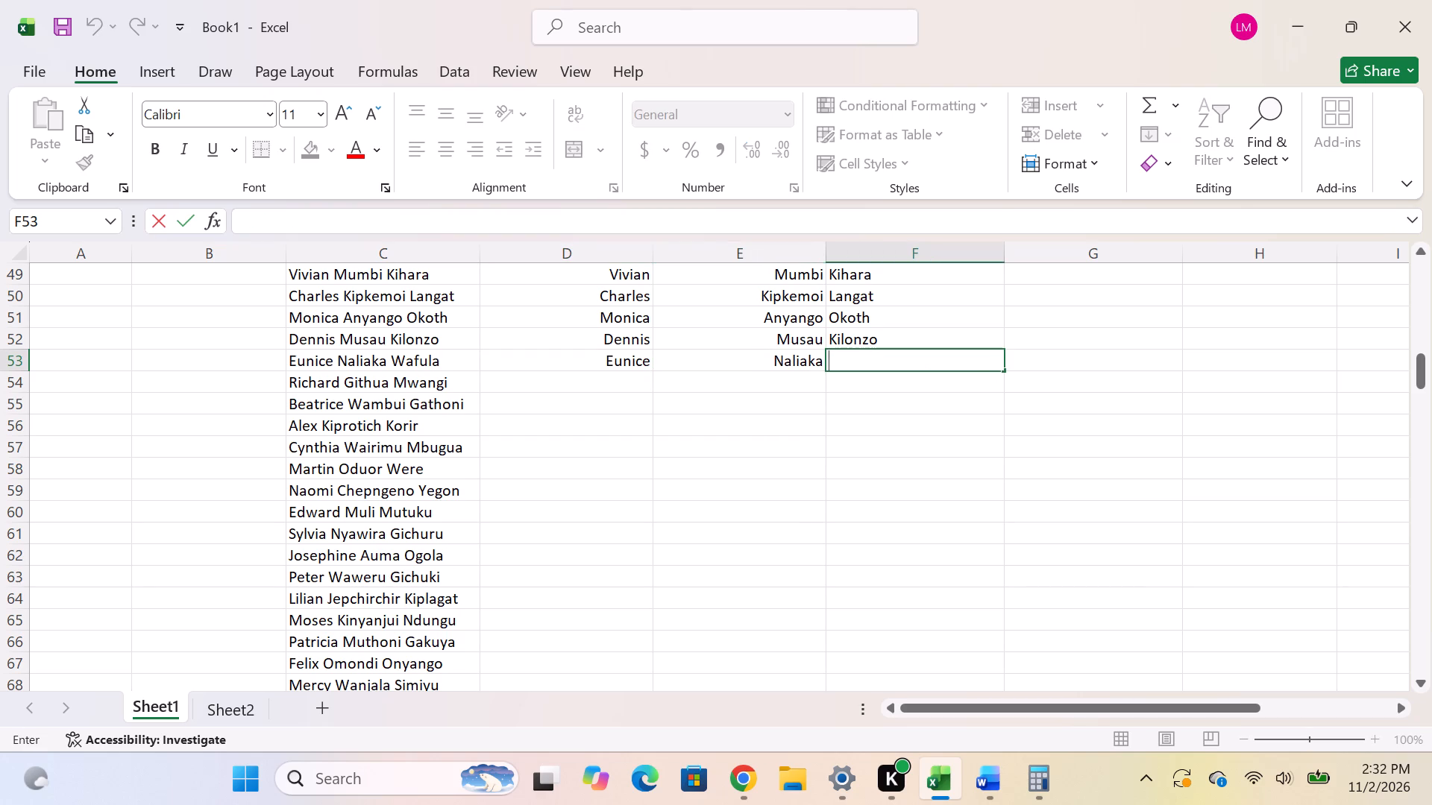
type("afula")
Fill D54:F54 with the thirty-sixth customer's first, middle and last names, split from C54.
double_click(621, 380)
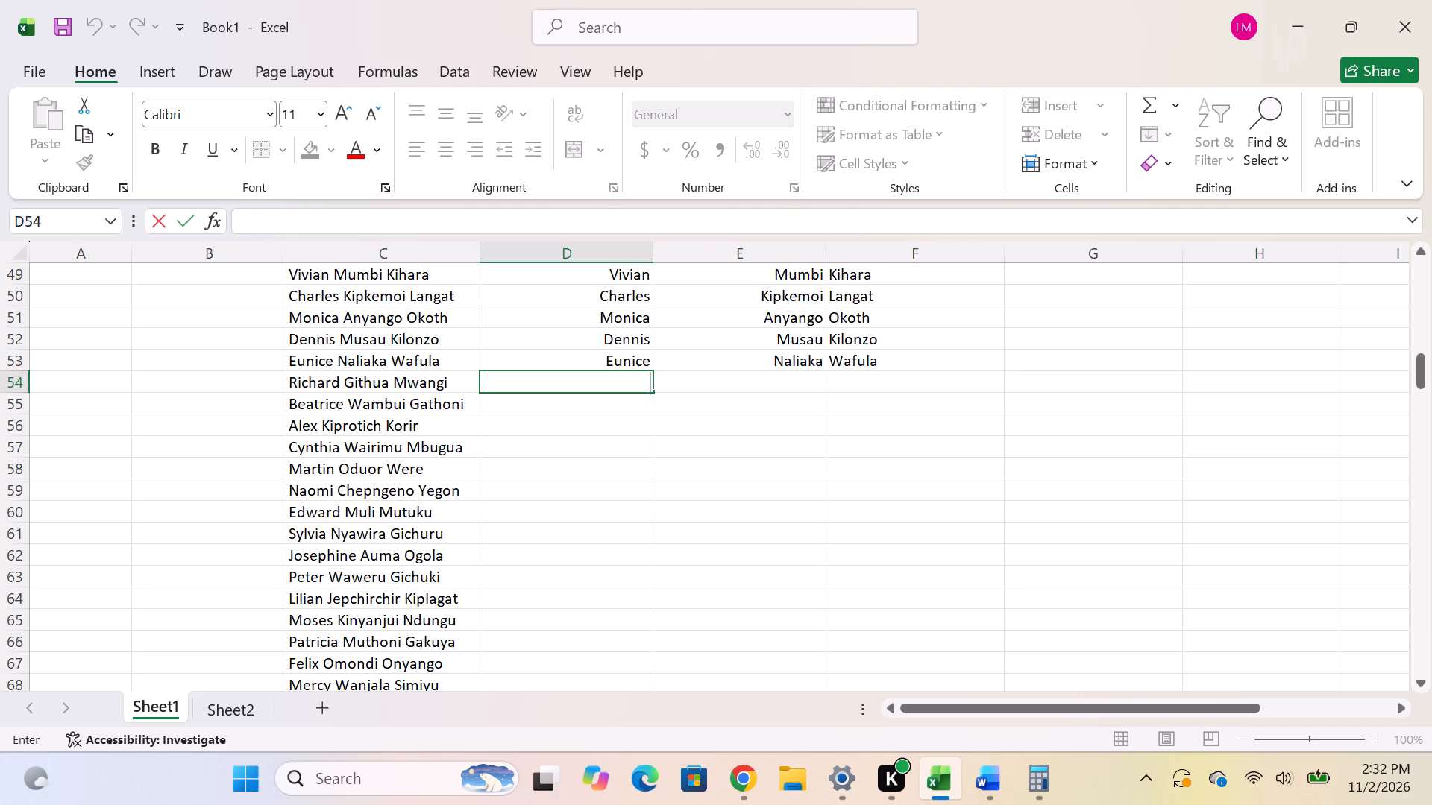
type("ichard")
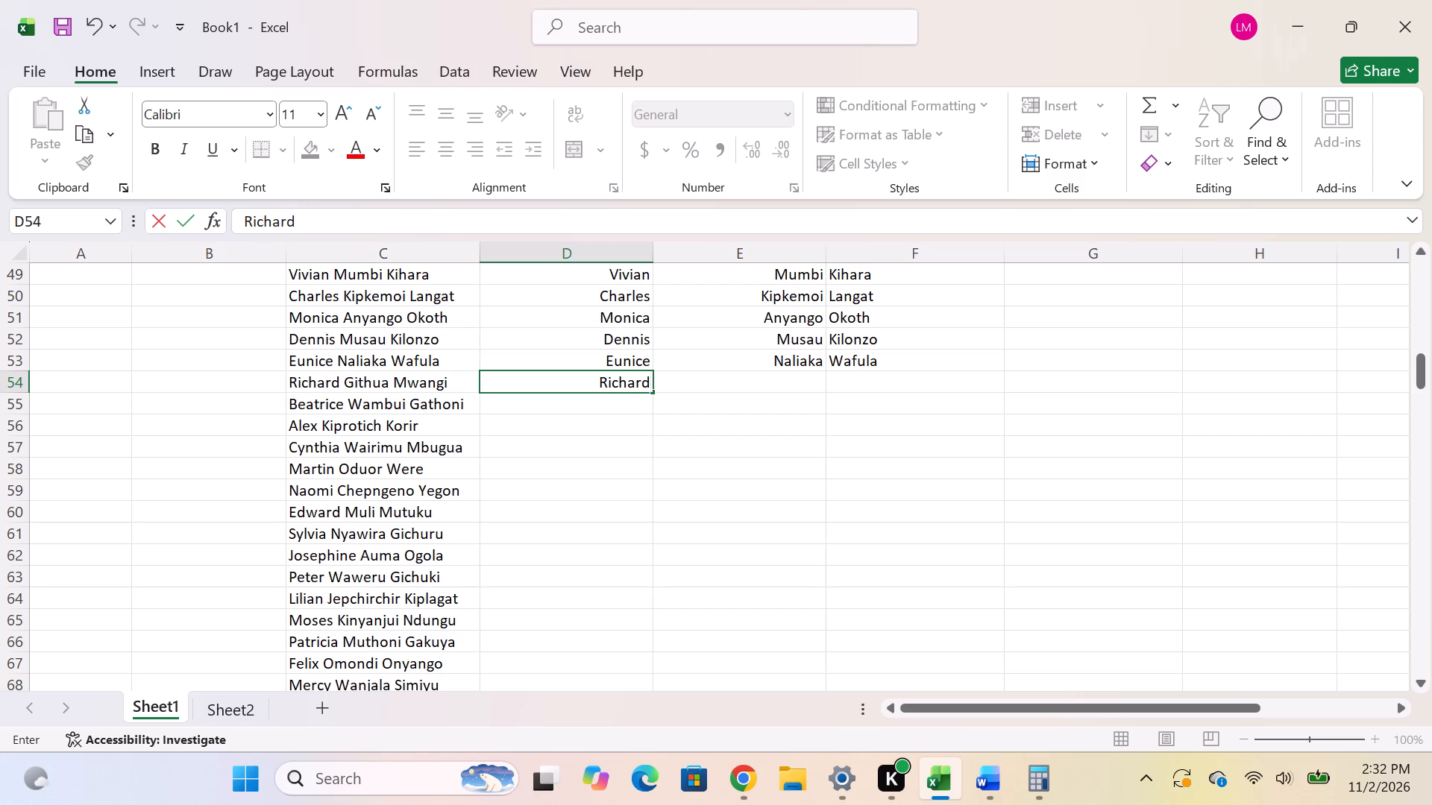
double_click(695, 386)
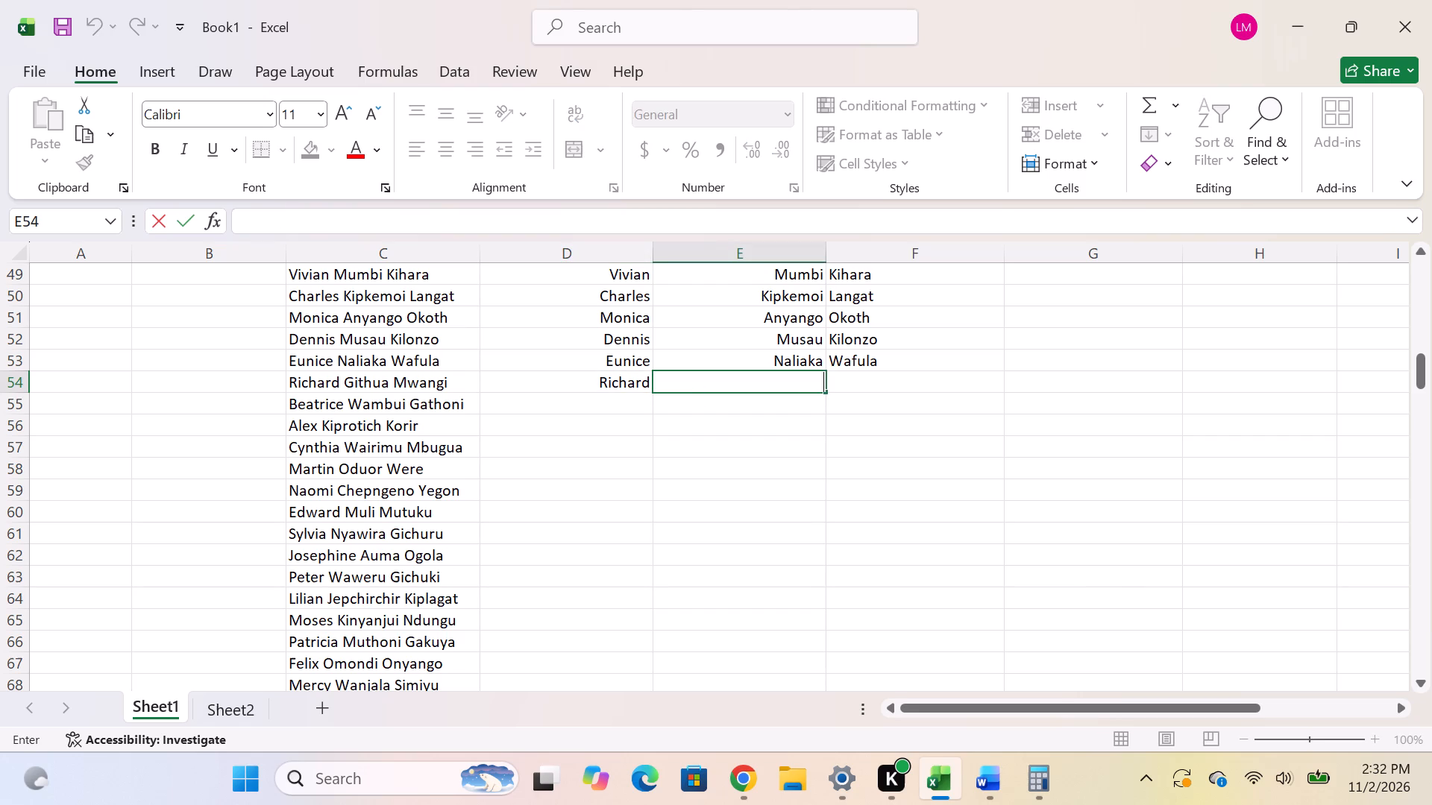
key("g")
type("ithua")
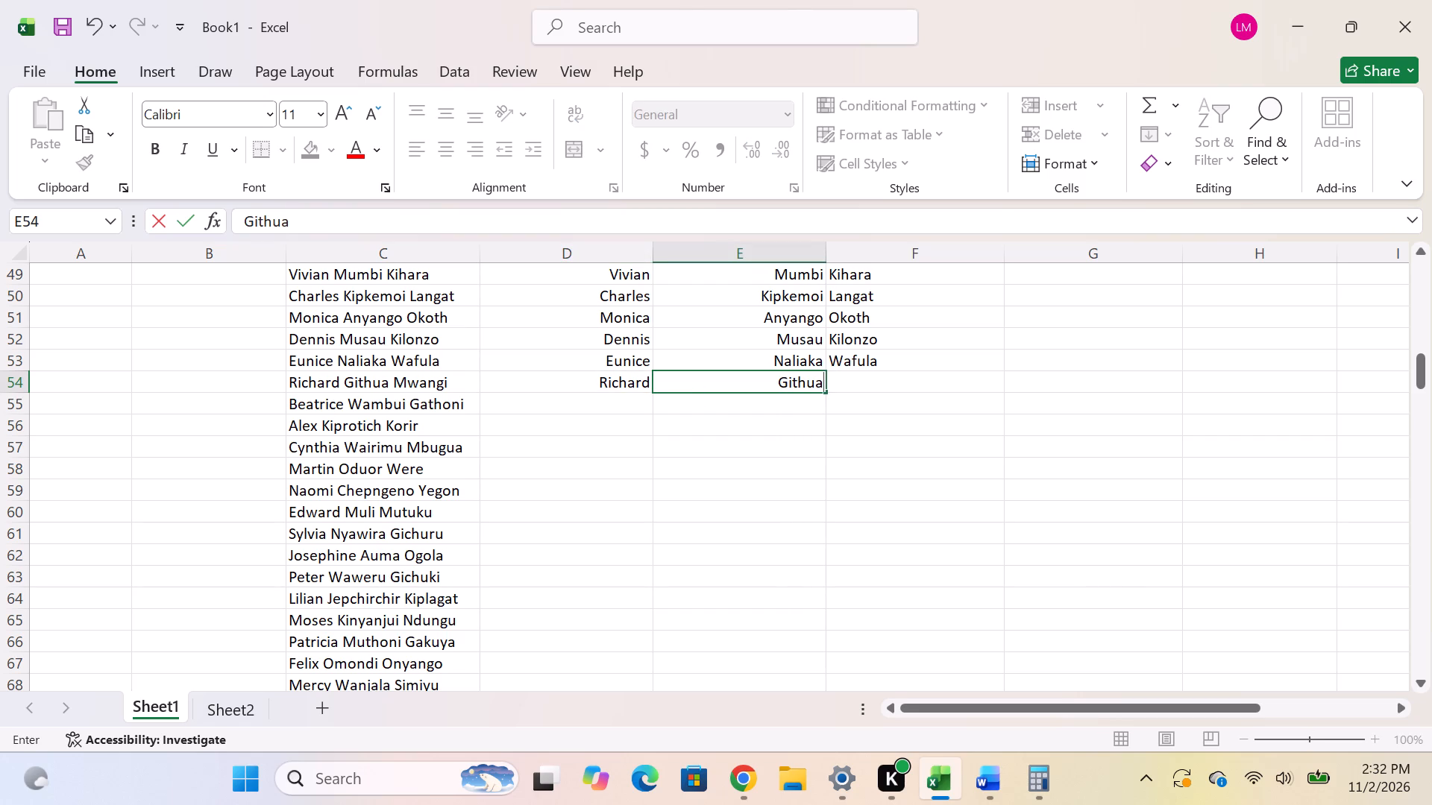
double_click(846, 381)
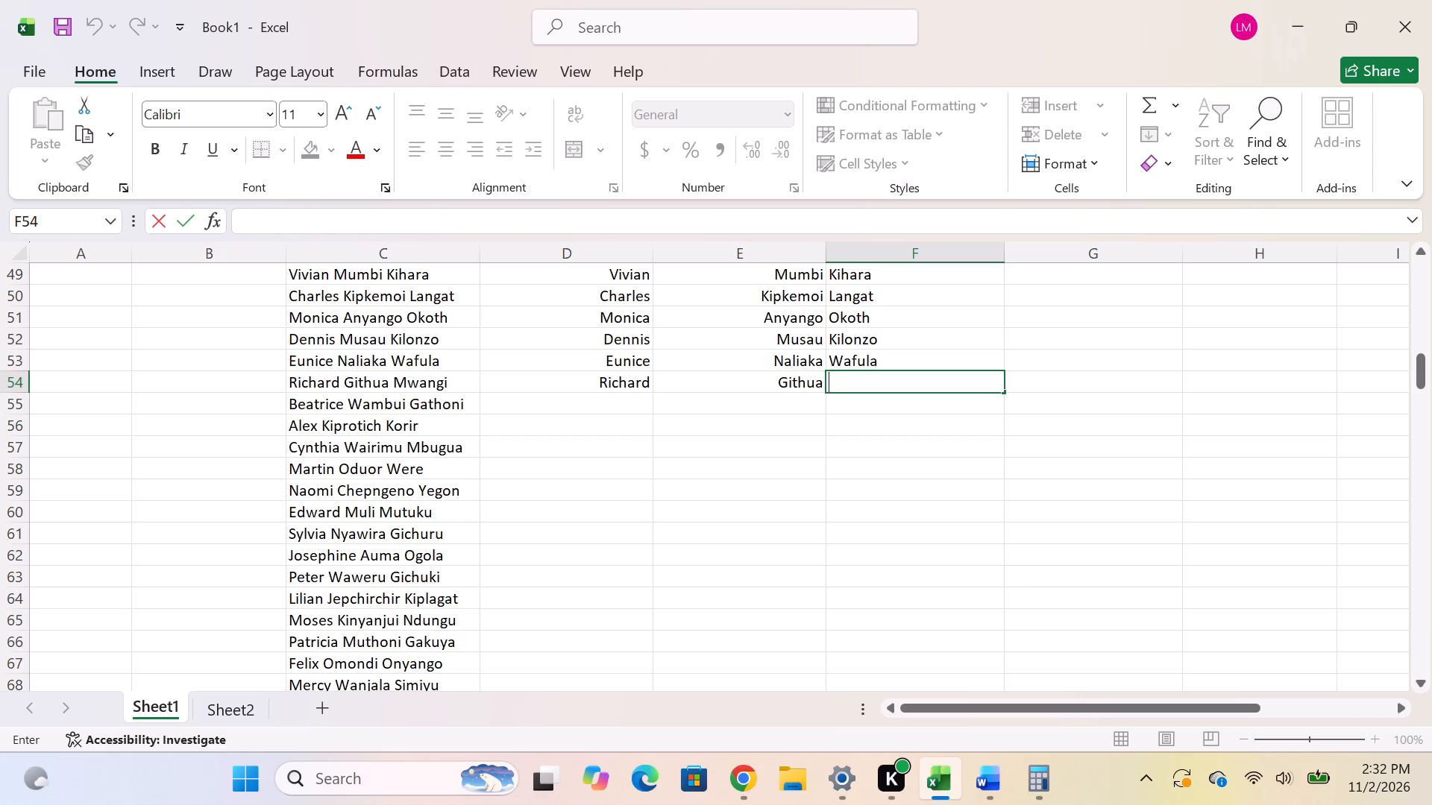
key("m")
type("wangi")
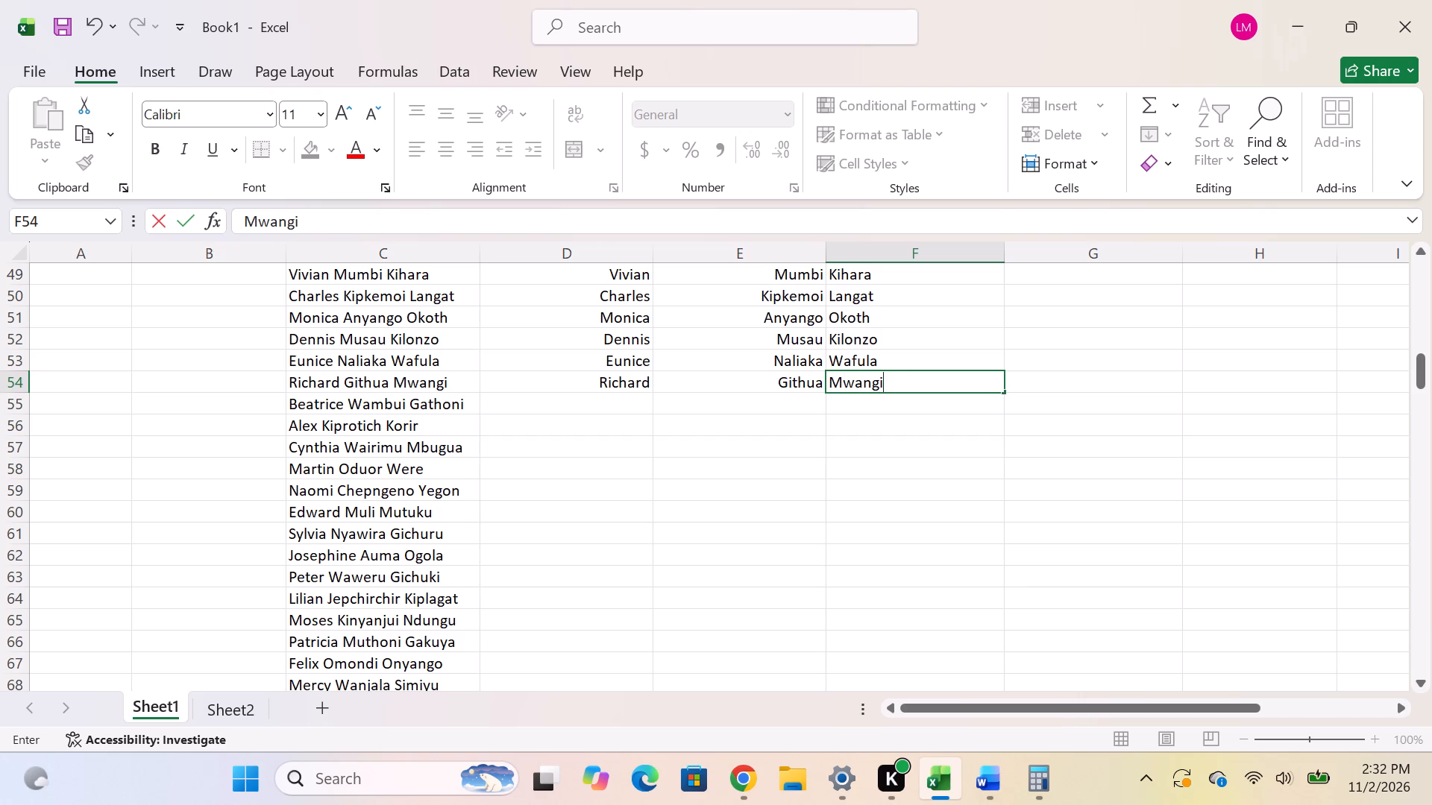
Fill D55:F55 with the thirty-seventh customer's first, middle and last names, split from C55.
double_click(578, 397)
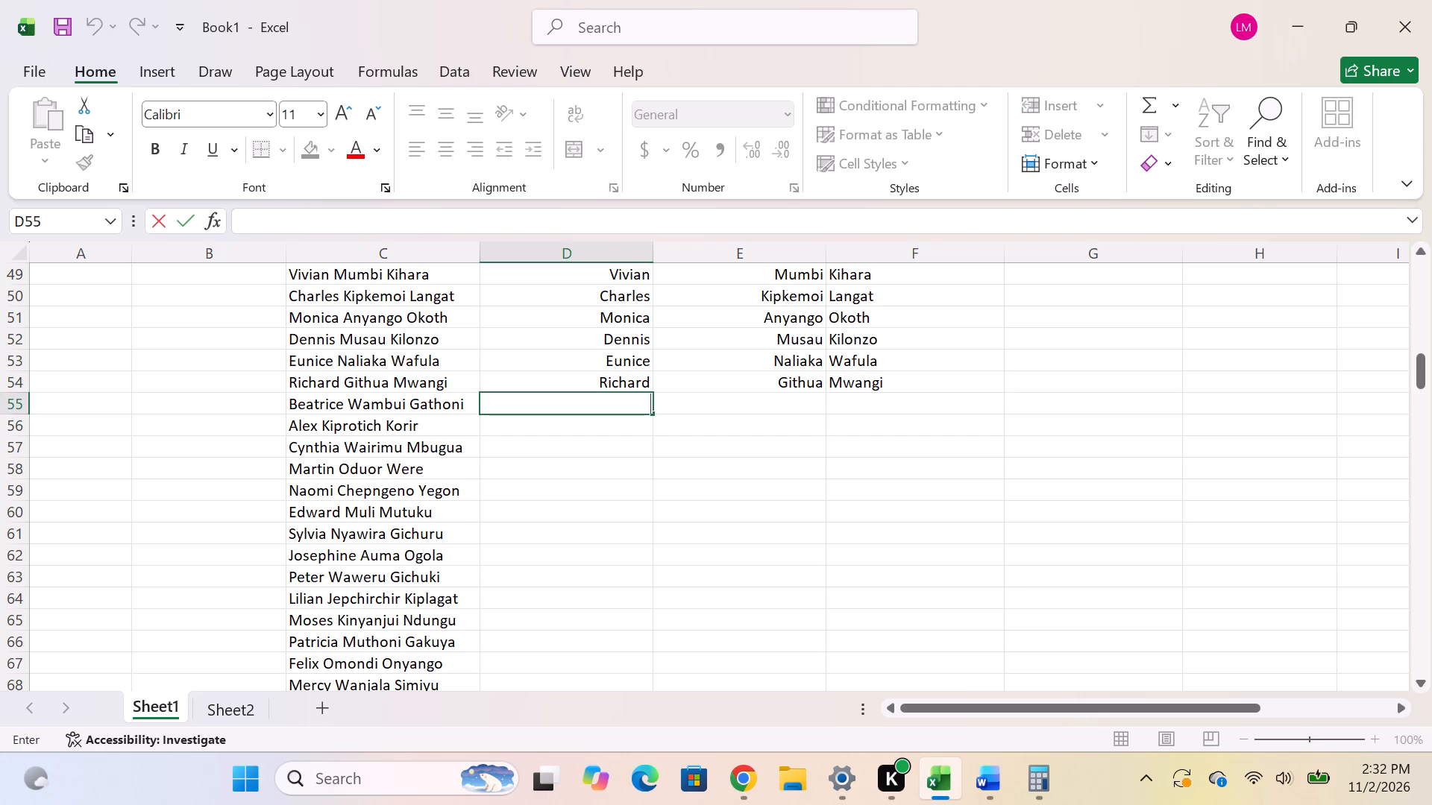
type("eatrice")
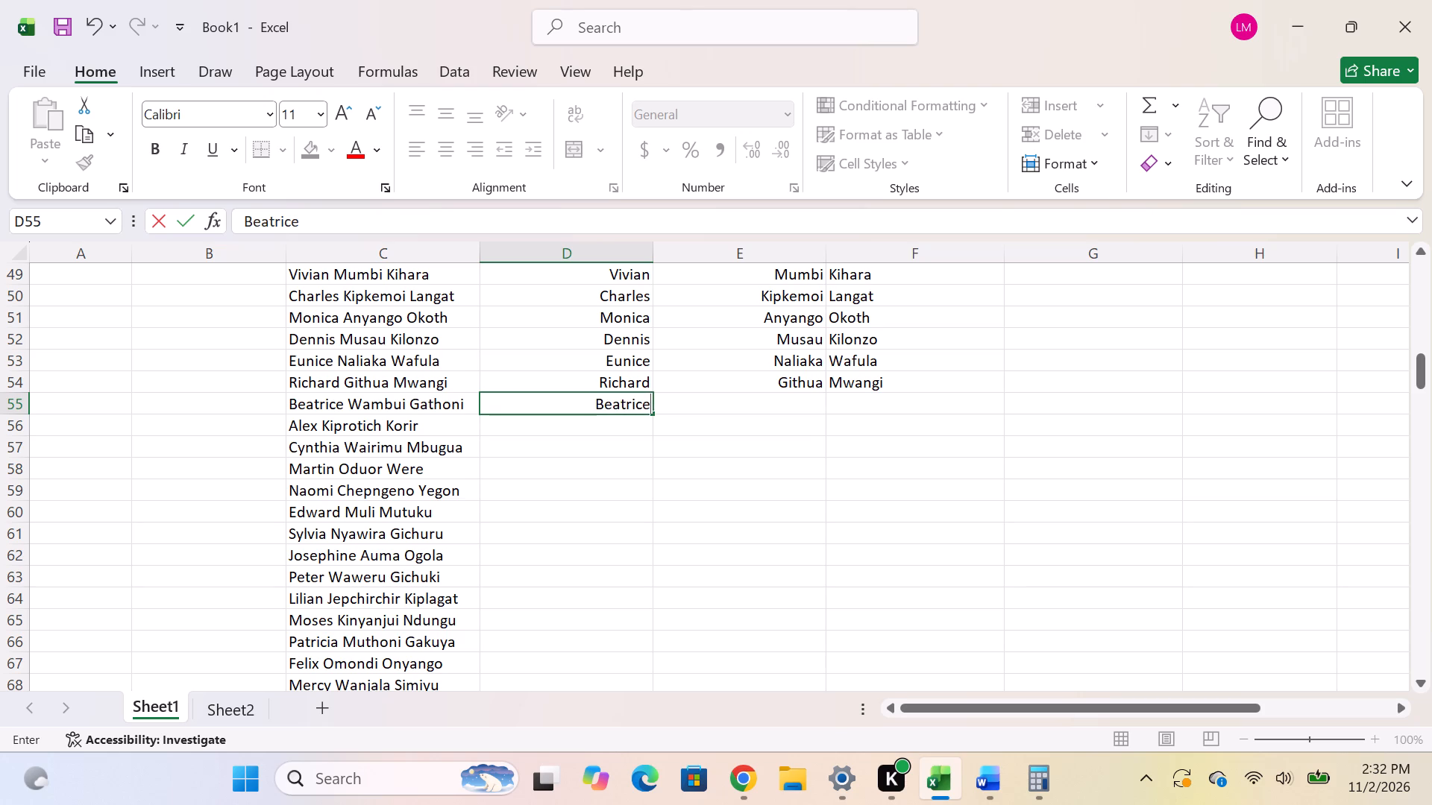
double_click(735, 410)
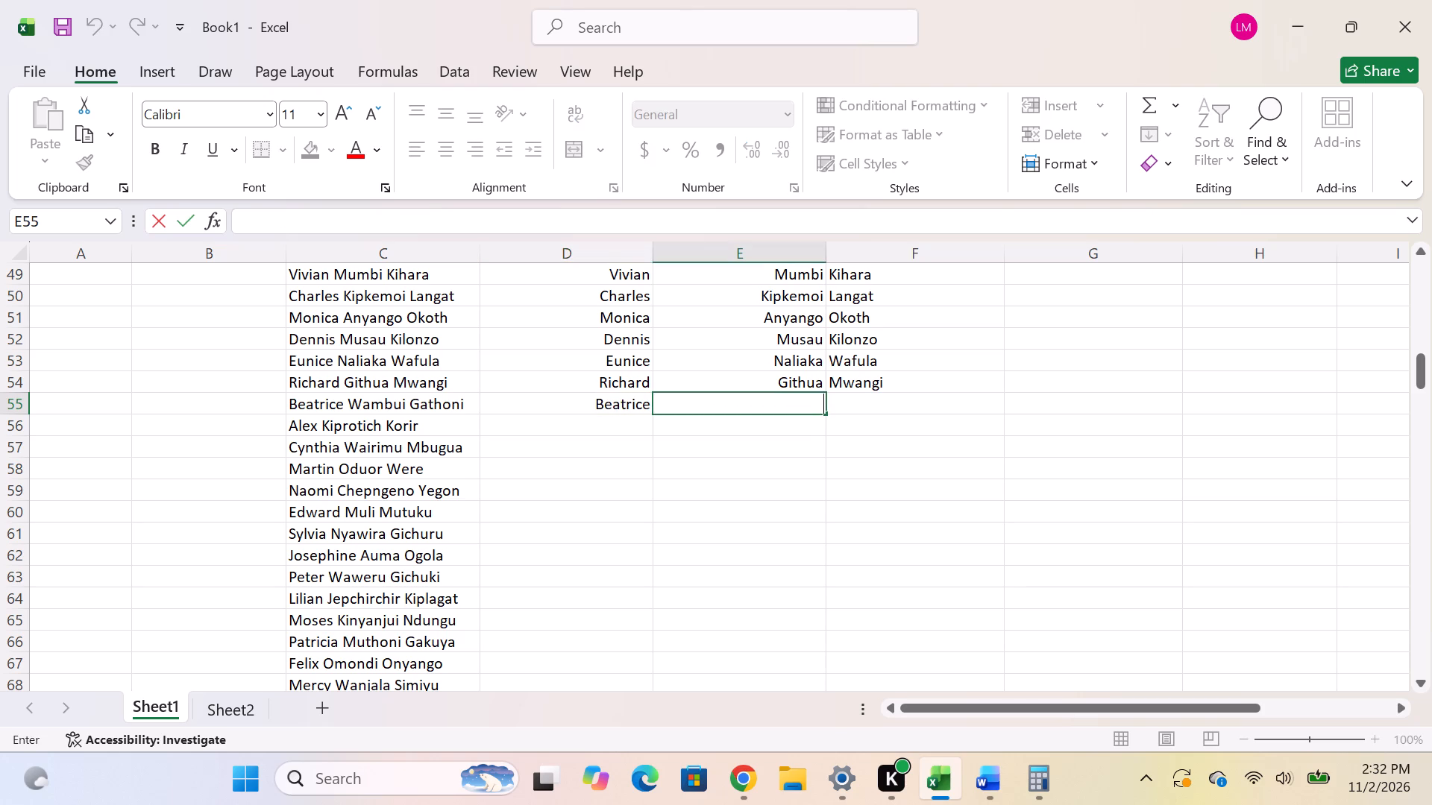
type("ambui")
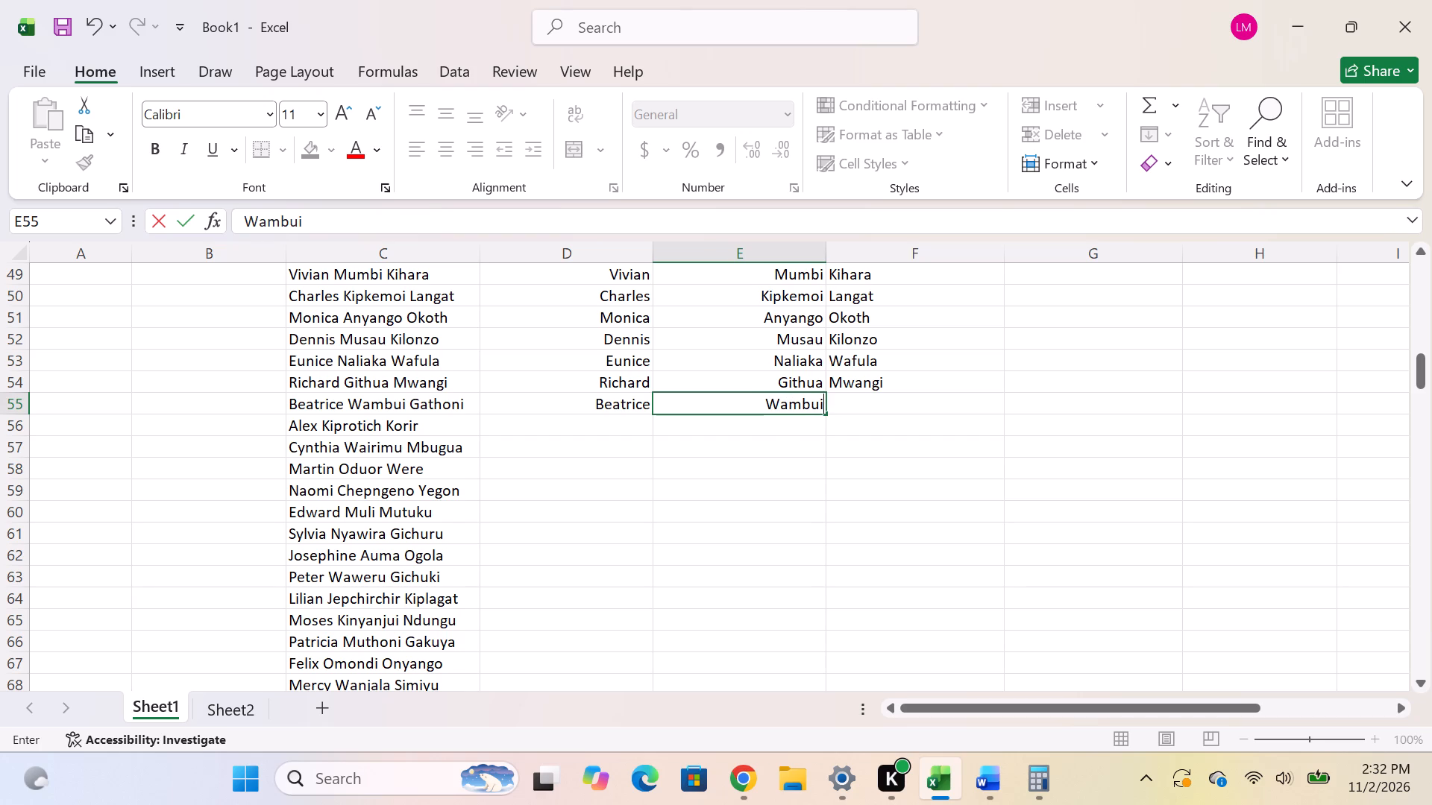
left_click(866, 396)
double_click(866, 400)
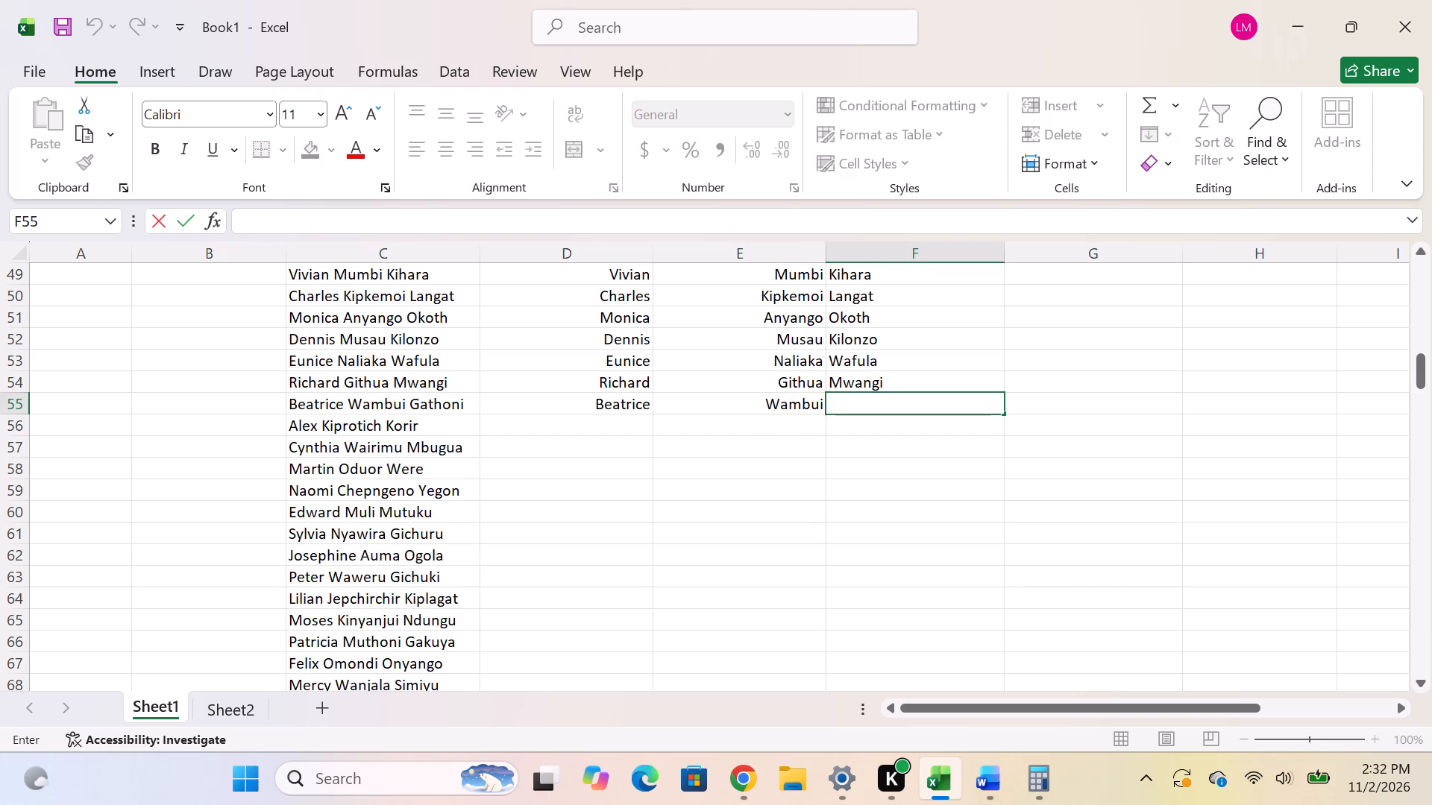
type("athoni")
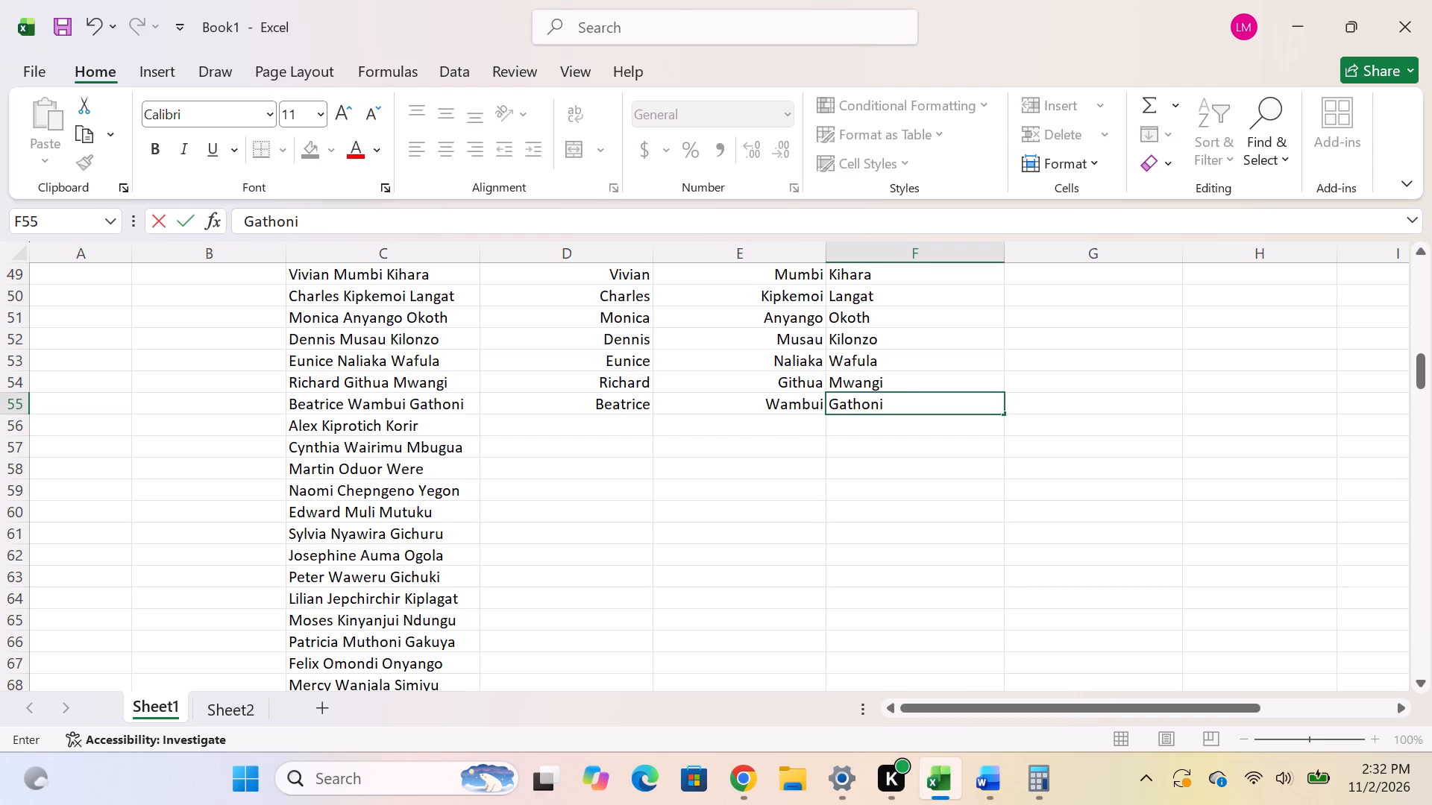
Fill D56:F56 with the thirty-eighth customer's first, middle and last names, split from C56.
double_click(595, 422)
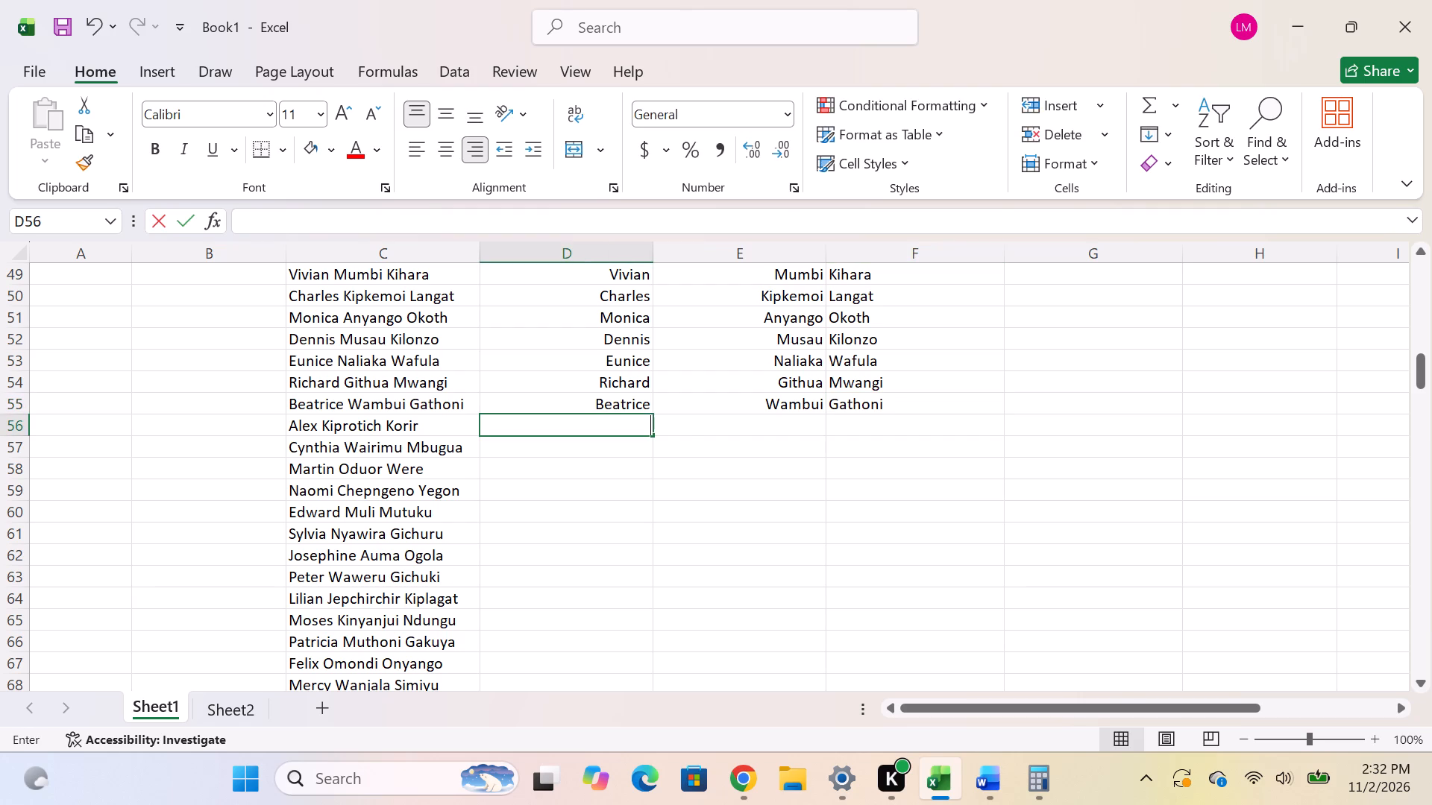
left_click(595, 422)
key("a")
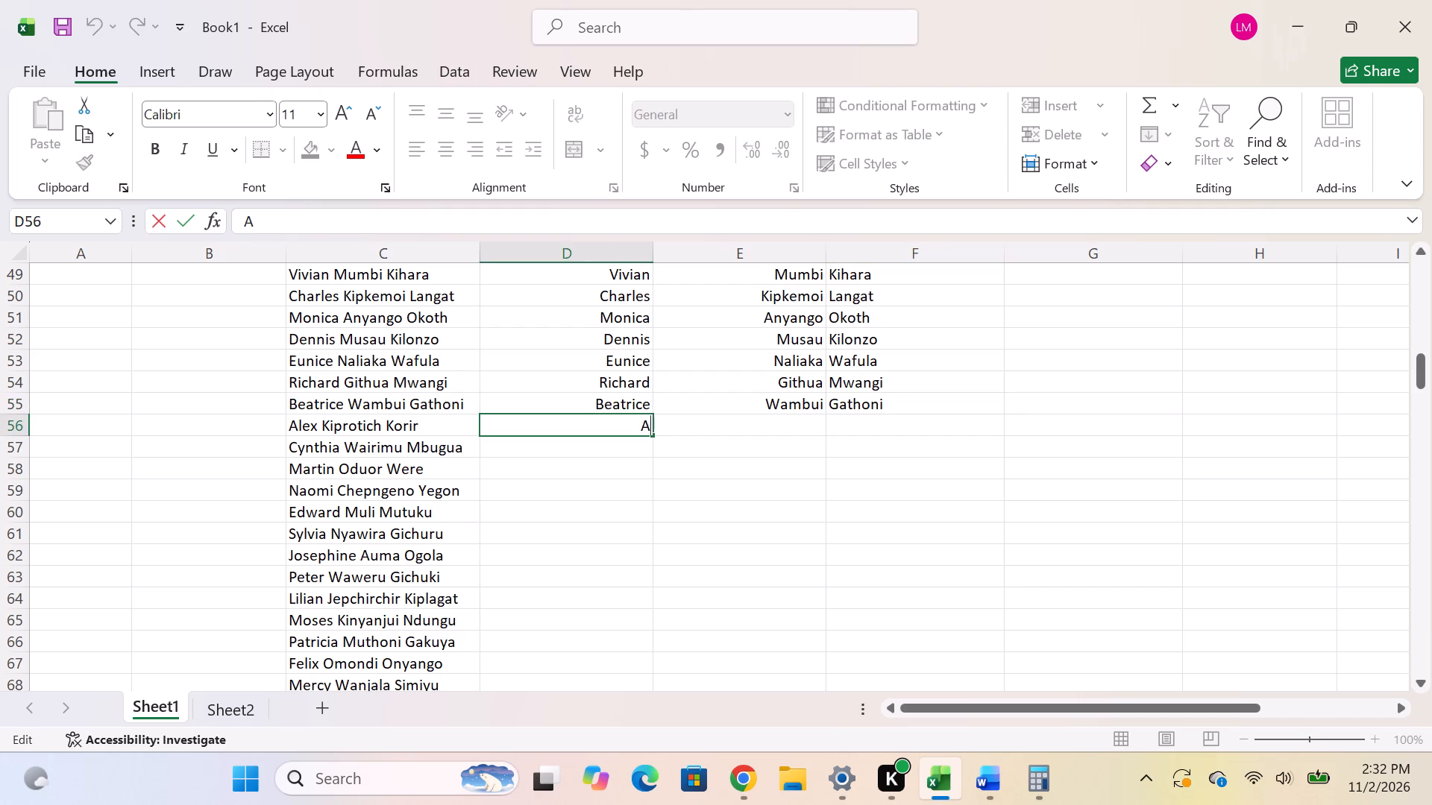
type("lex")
double_click(756, 421)
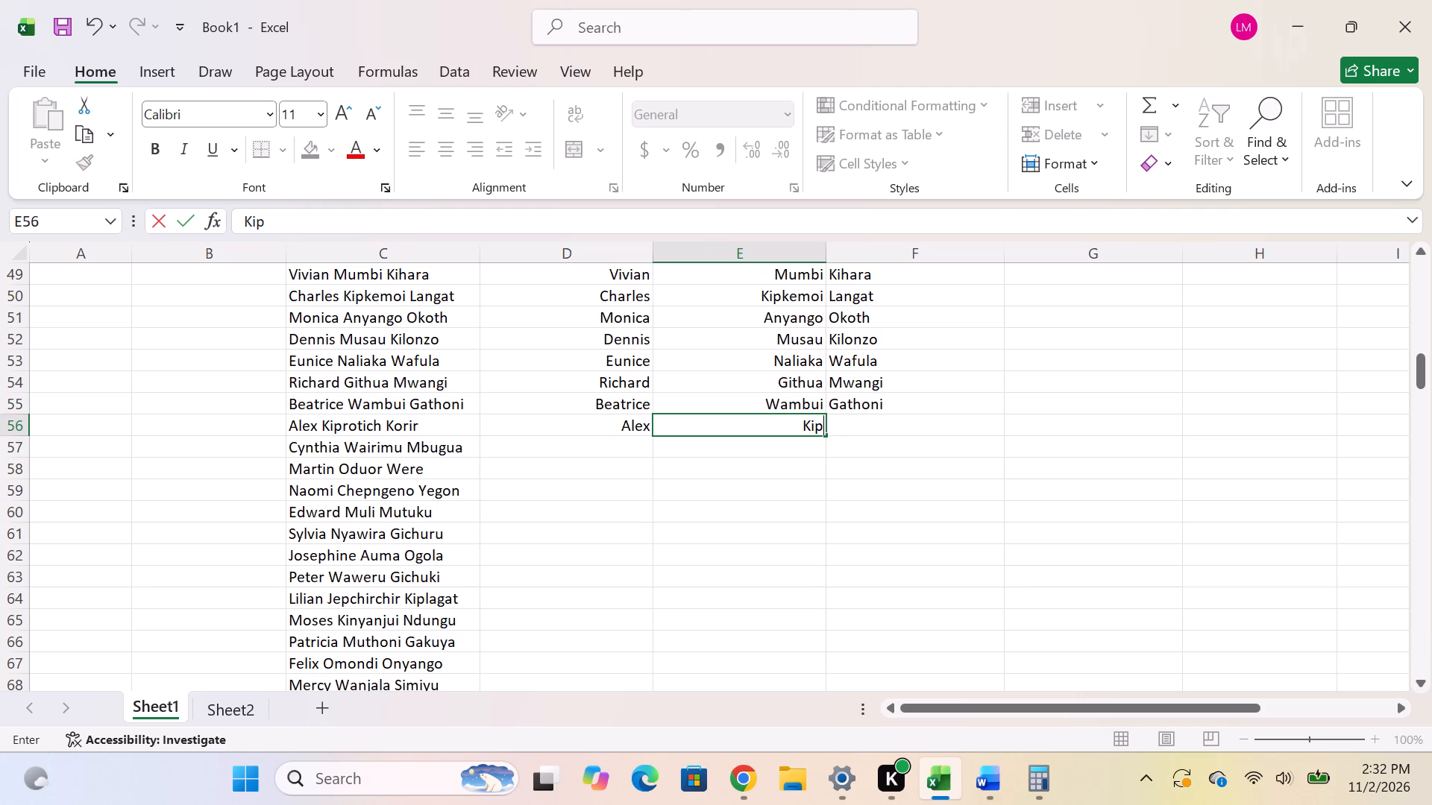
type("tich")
double_click(849, 423)
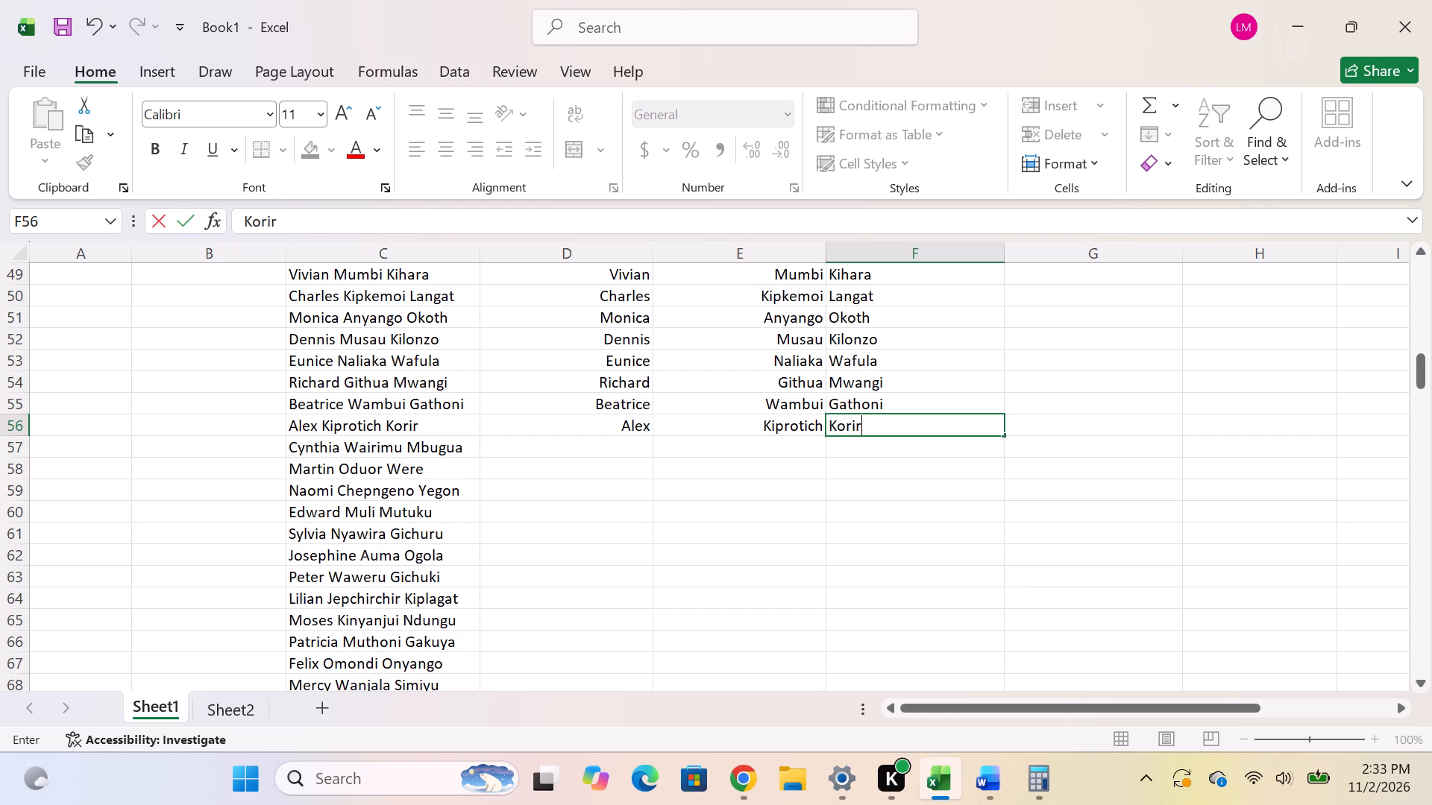
Fill D57:F57 with the thirty-ninth customer's first, middle and last names, split from C57.
left_click(525, 441)
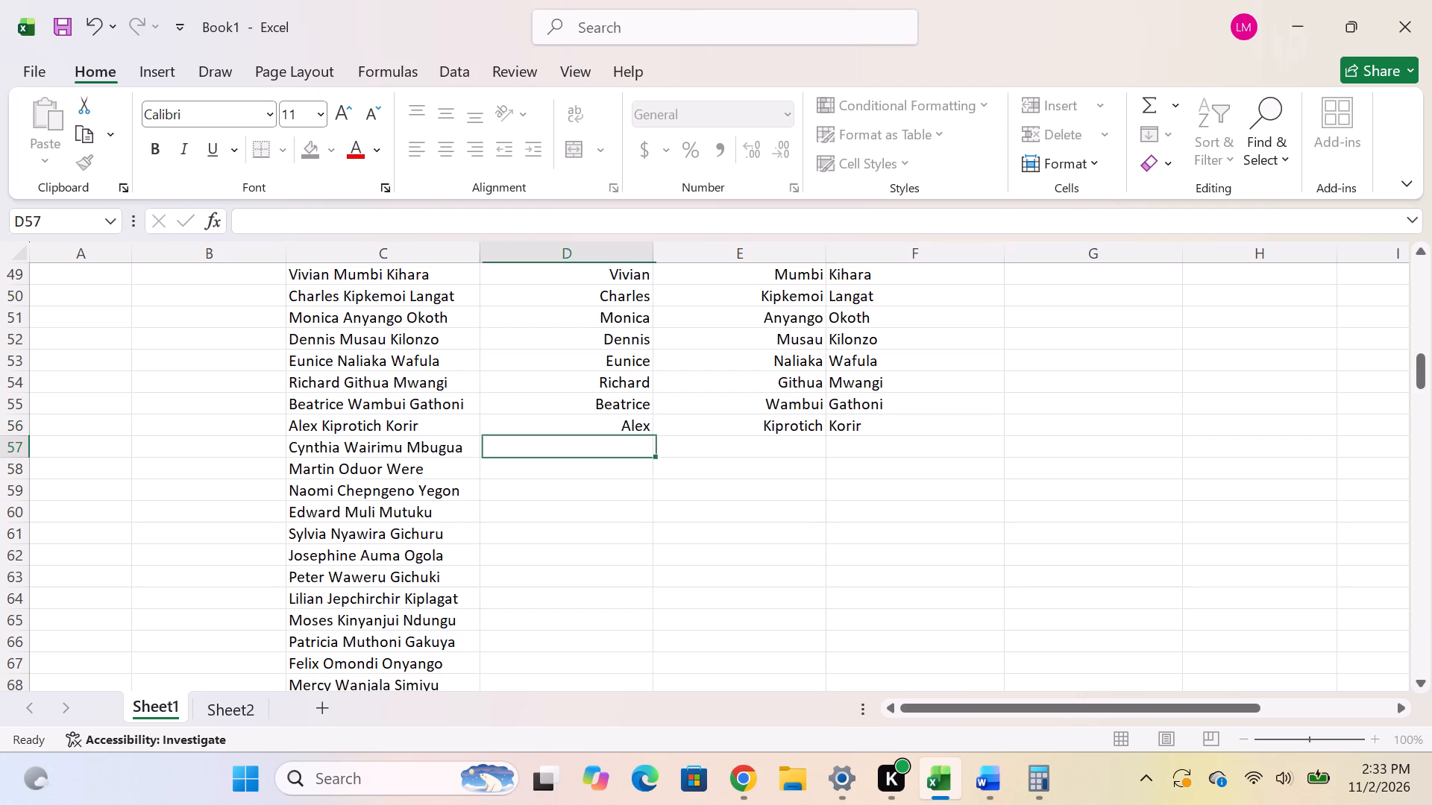
double_click(526, 441)
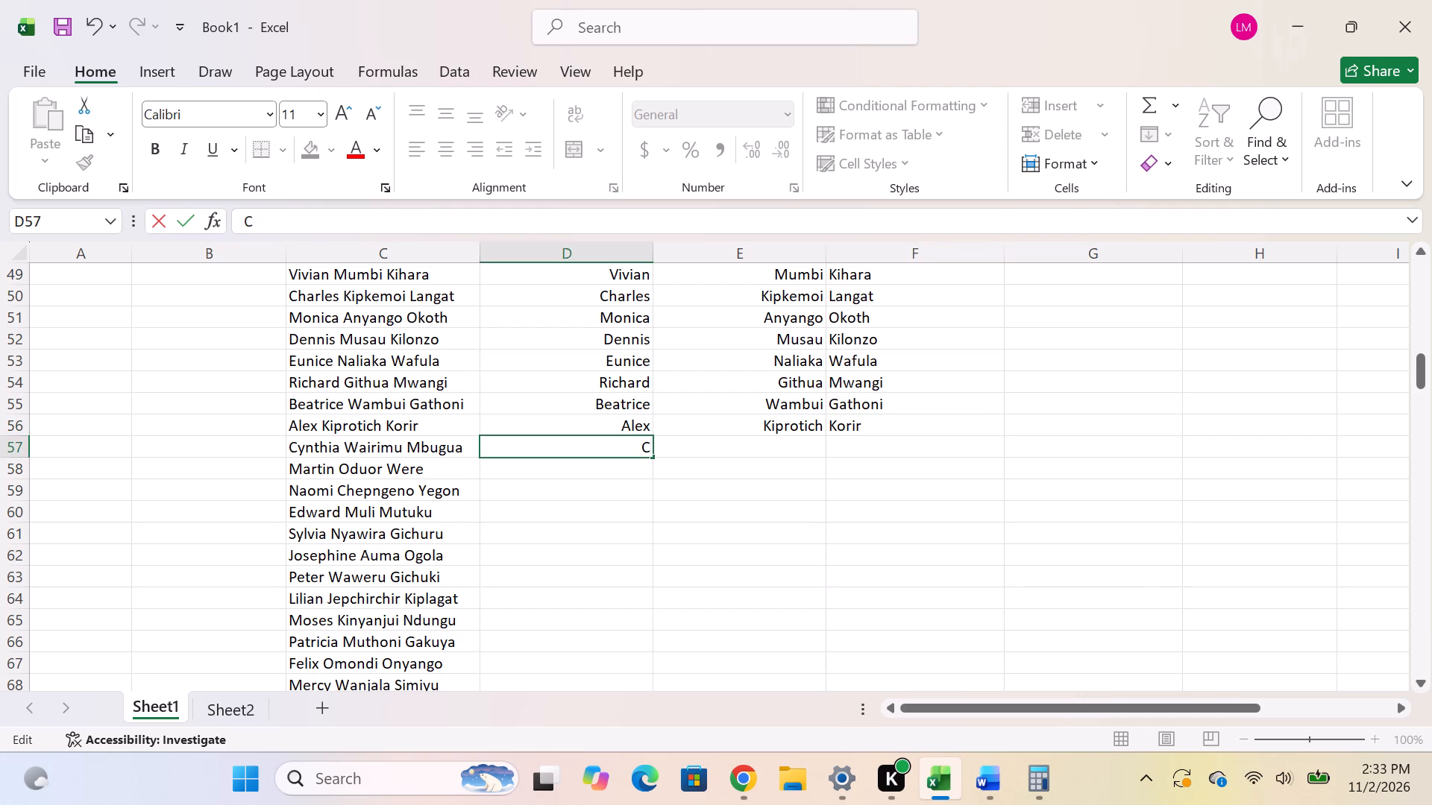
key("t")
key("BackSpace")
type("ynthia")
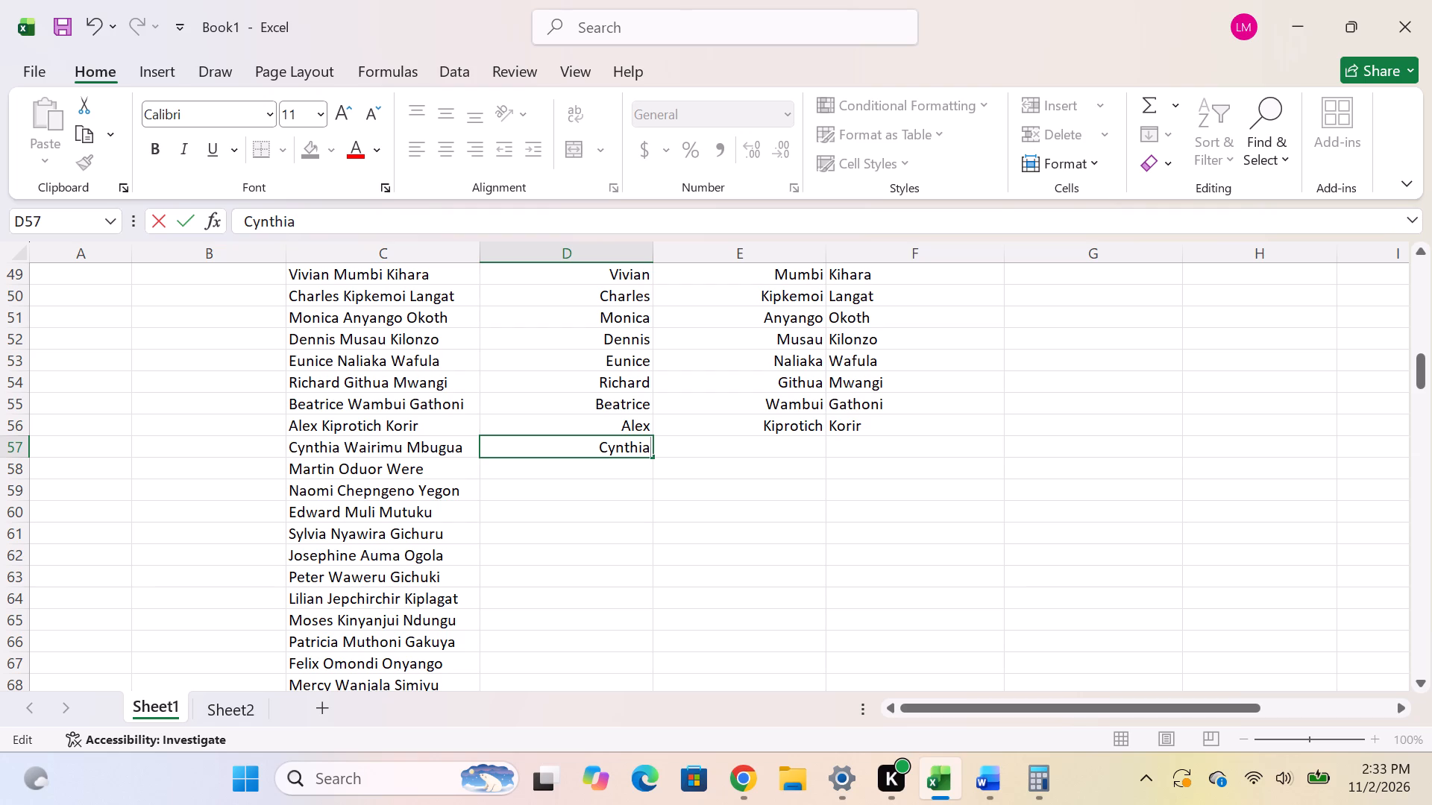
double_click(713, 446)
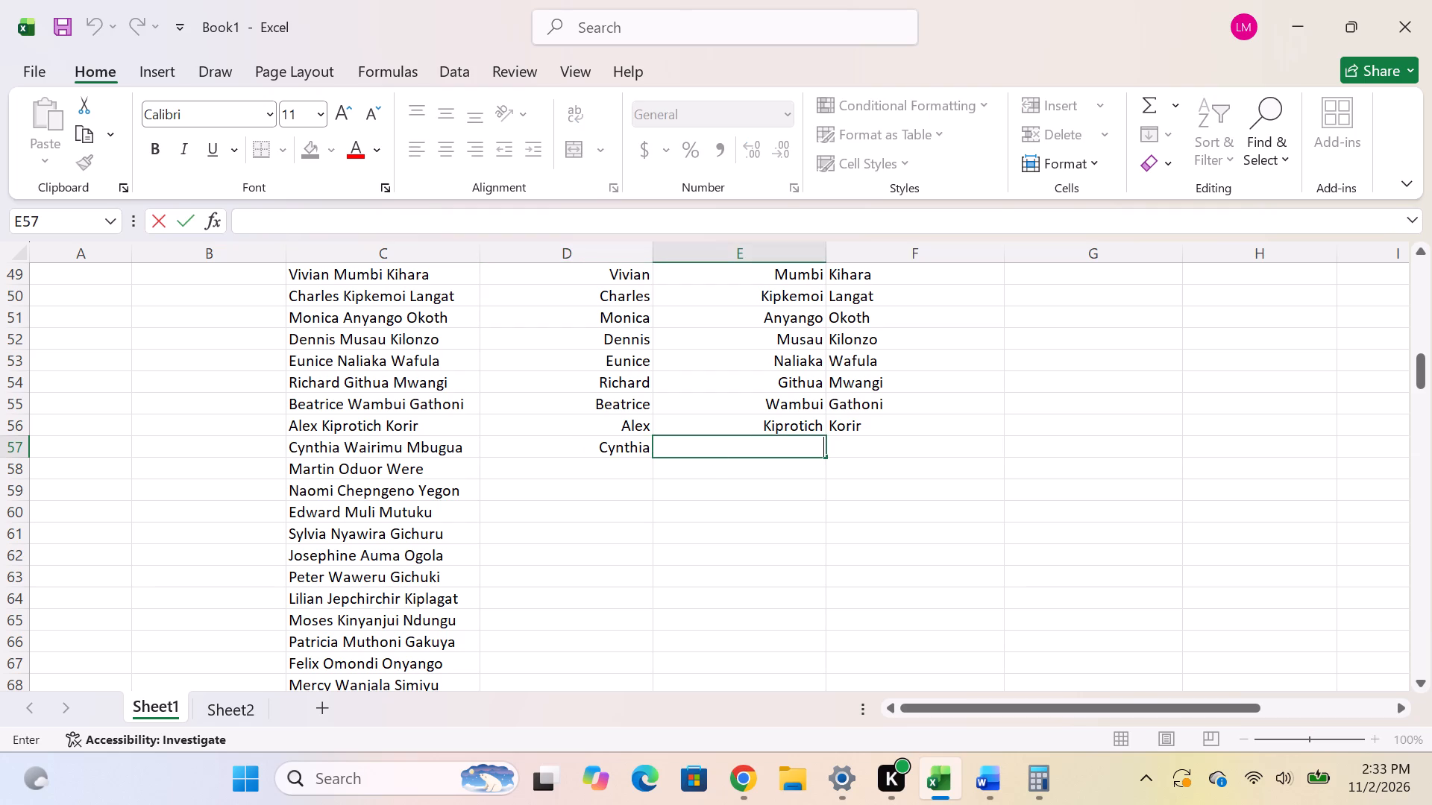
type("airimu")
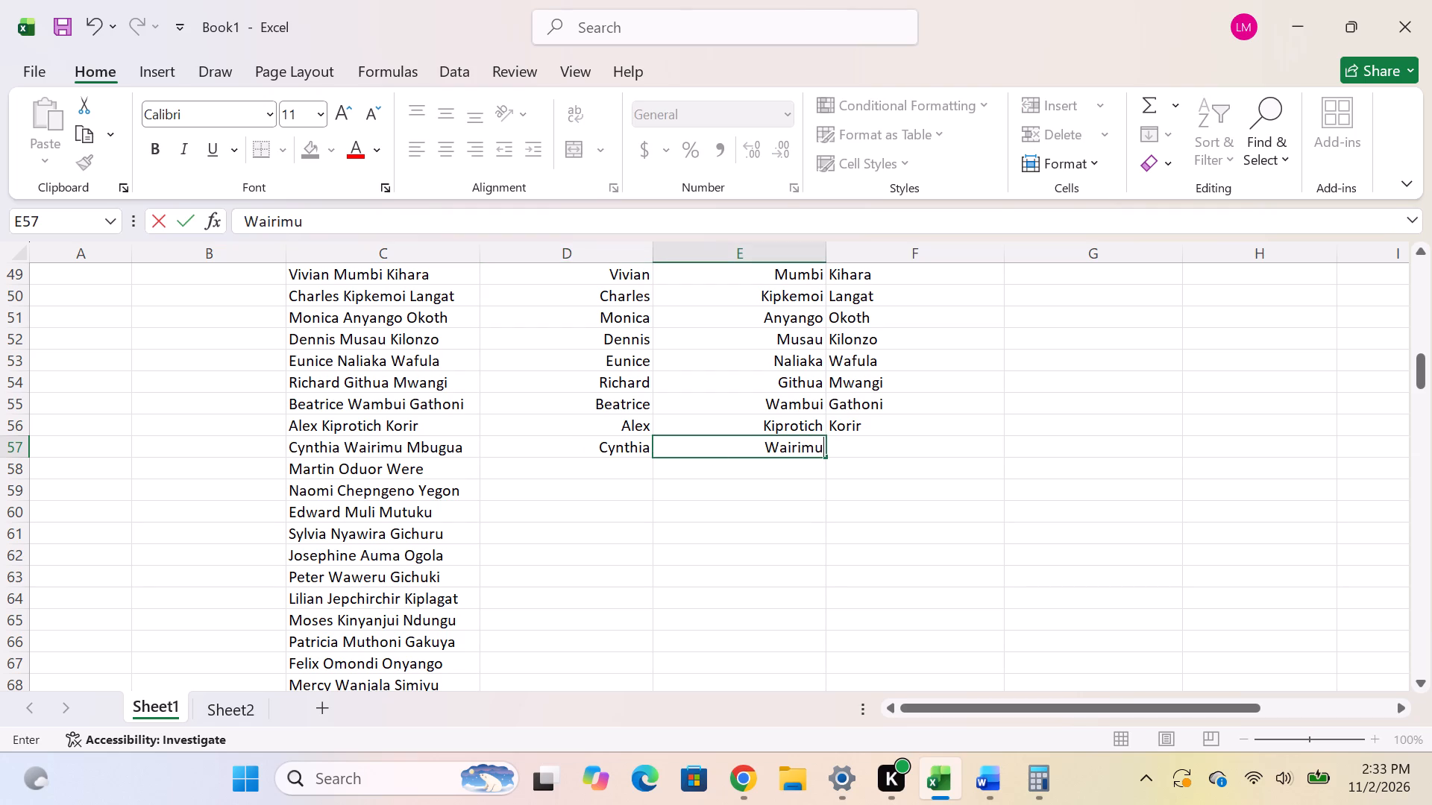
double_click(868, 450)
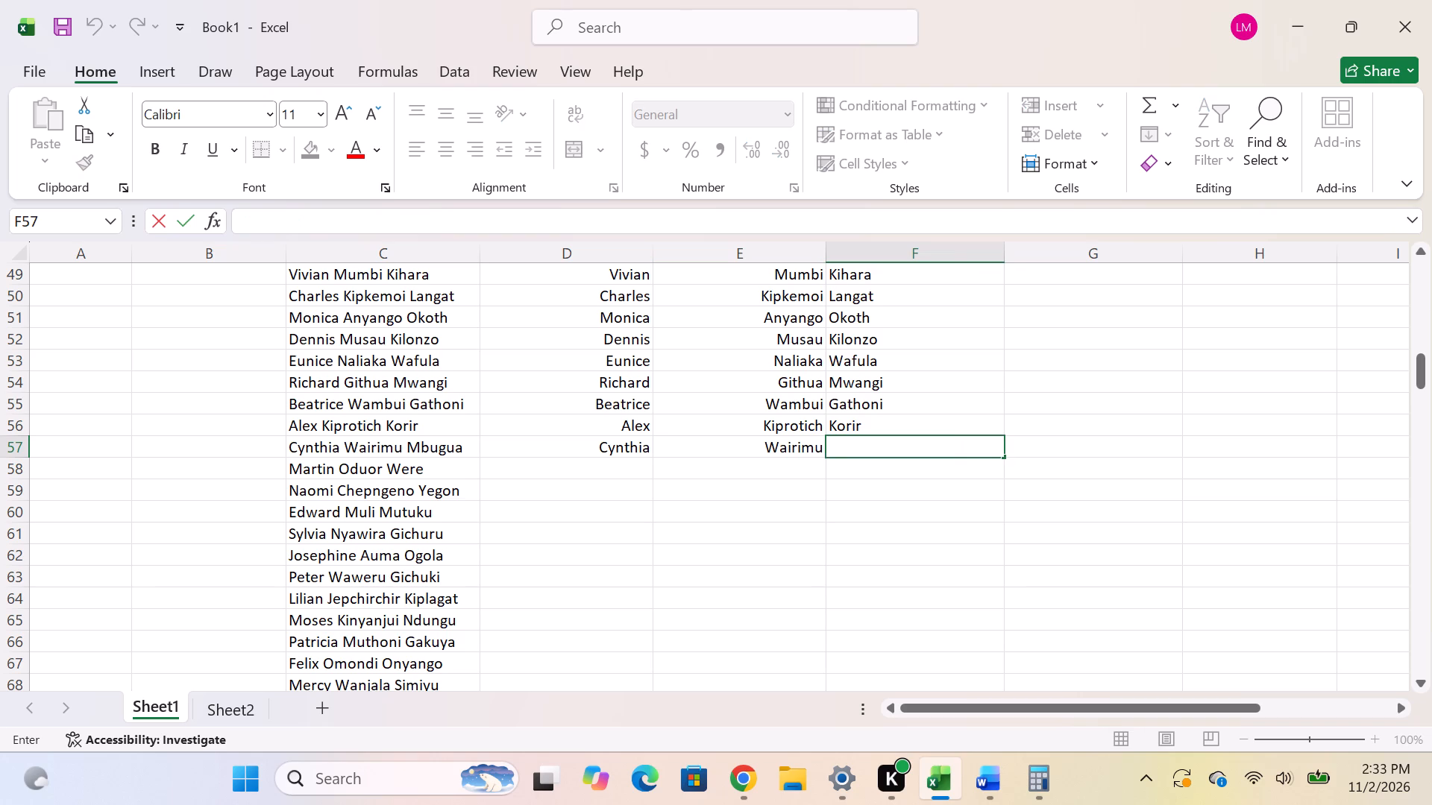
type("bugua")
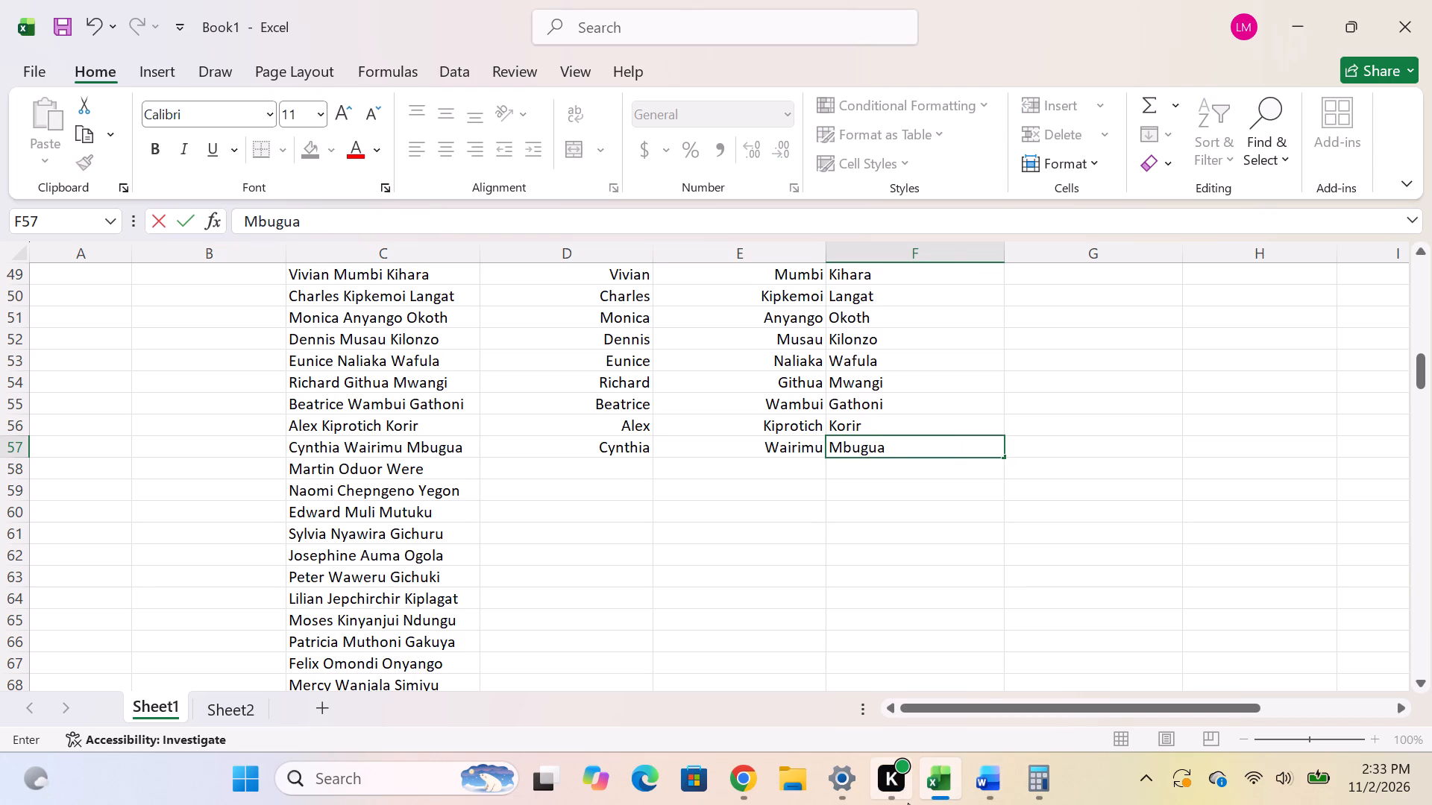
Switch to YouTube in Chrome and play the suggested "Alan Walker 2026 Greatest Hits & New Songs" mix.
left_click(751, 779)
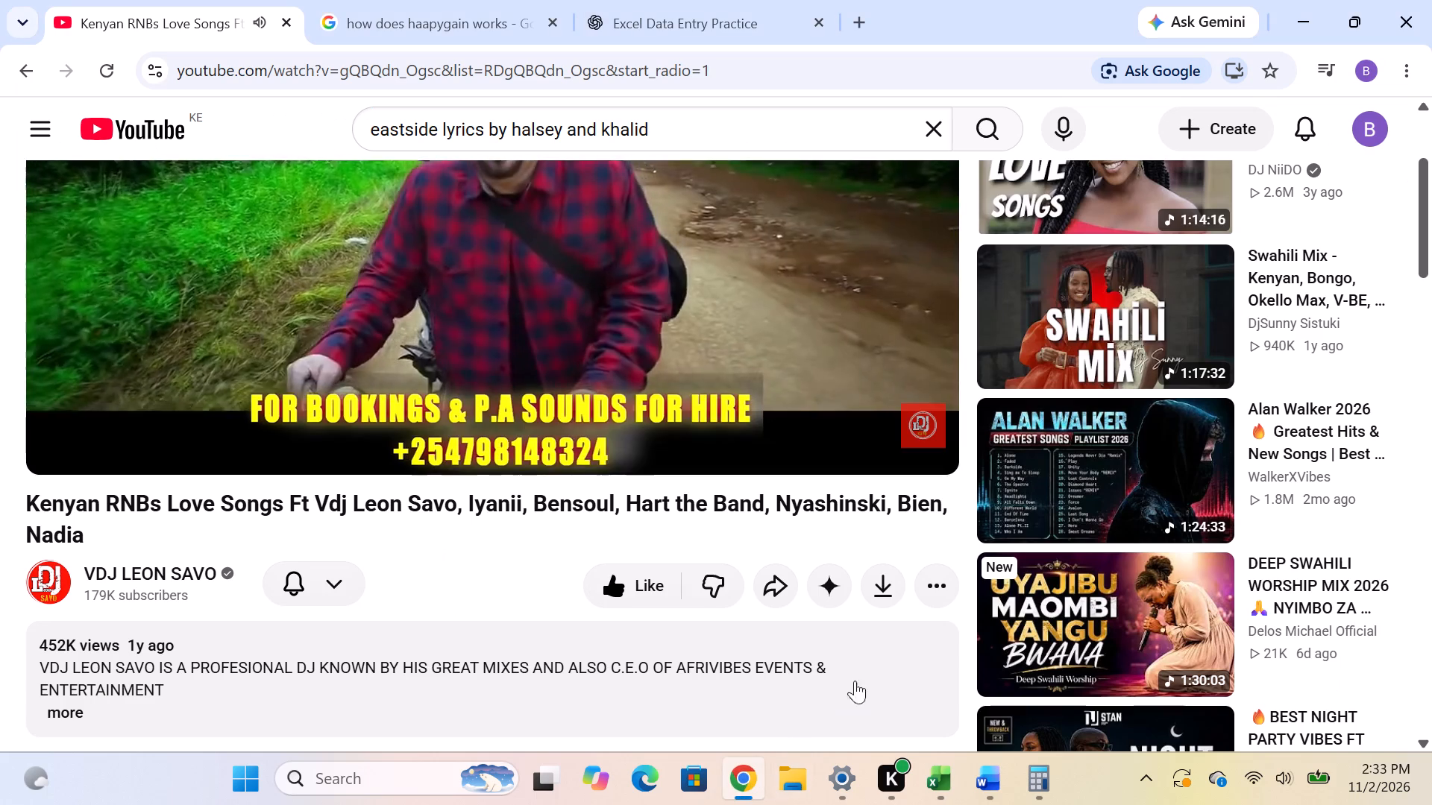
left_click(1092, 484)
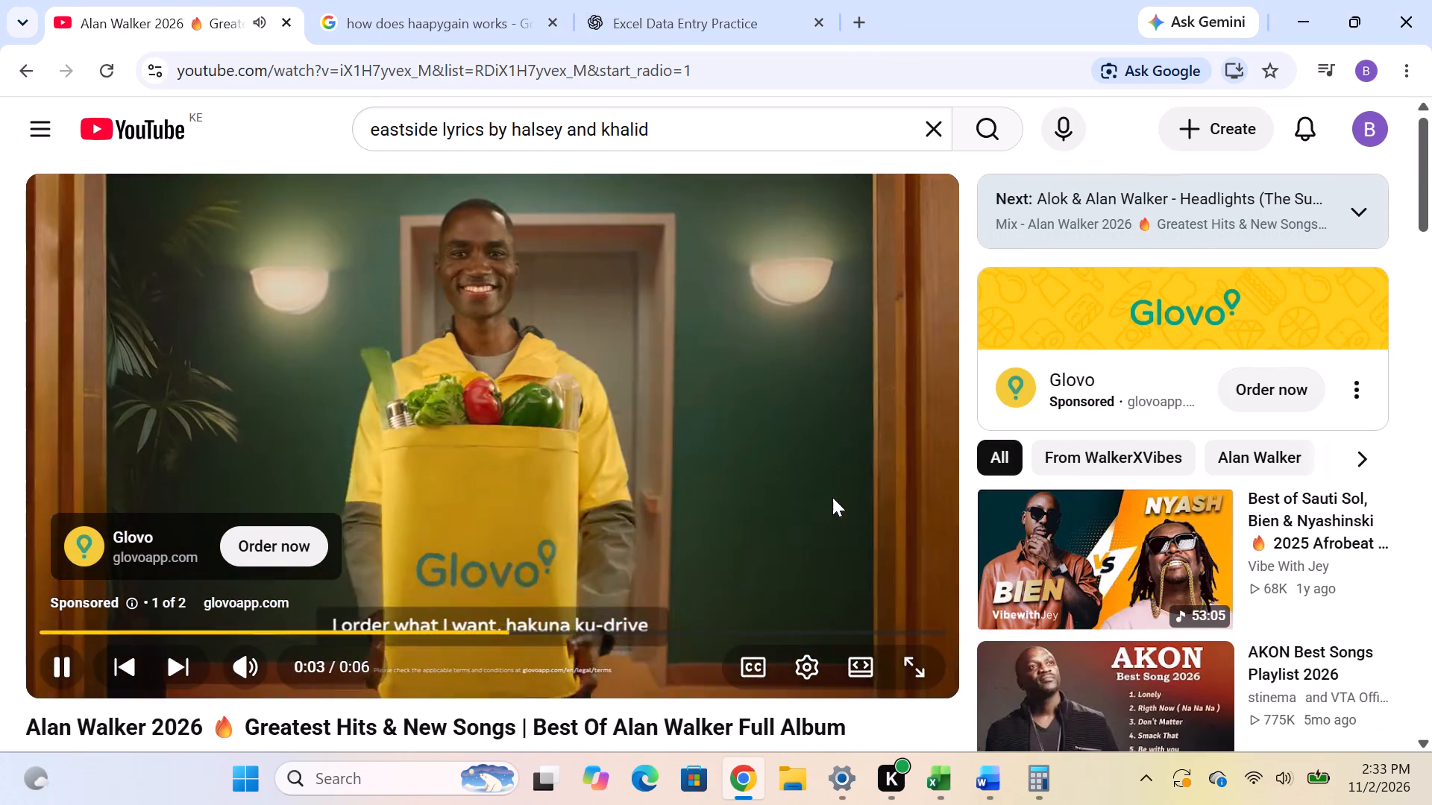
Subscribe to the WalkerXVibes channel and like the Alan Walker mix.
scroll(830, 502, "down", 2)
left_click(287, 542)
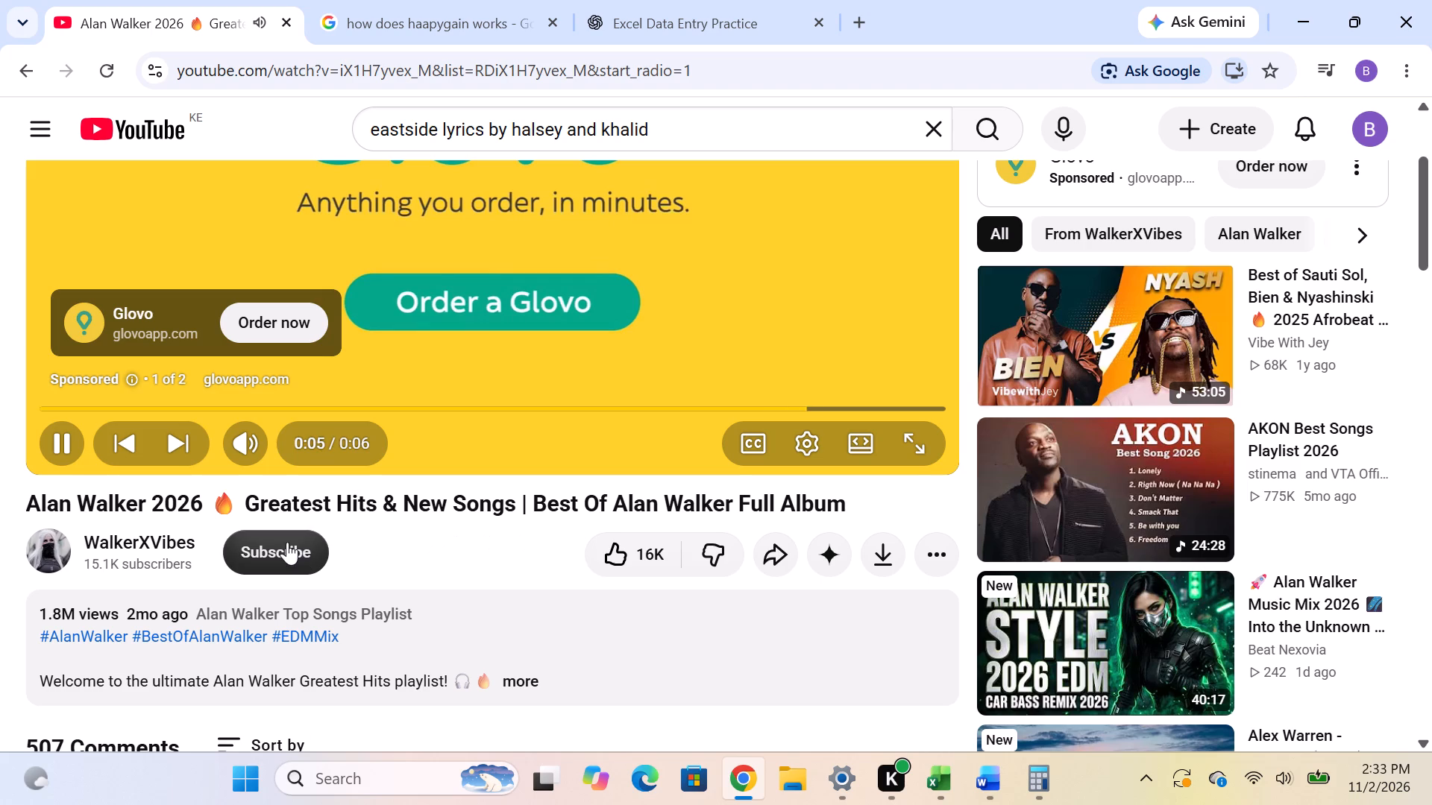
left_click(617, 560)
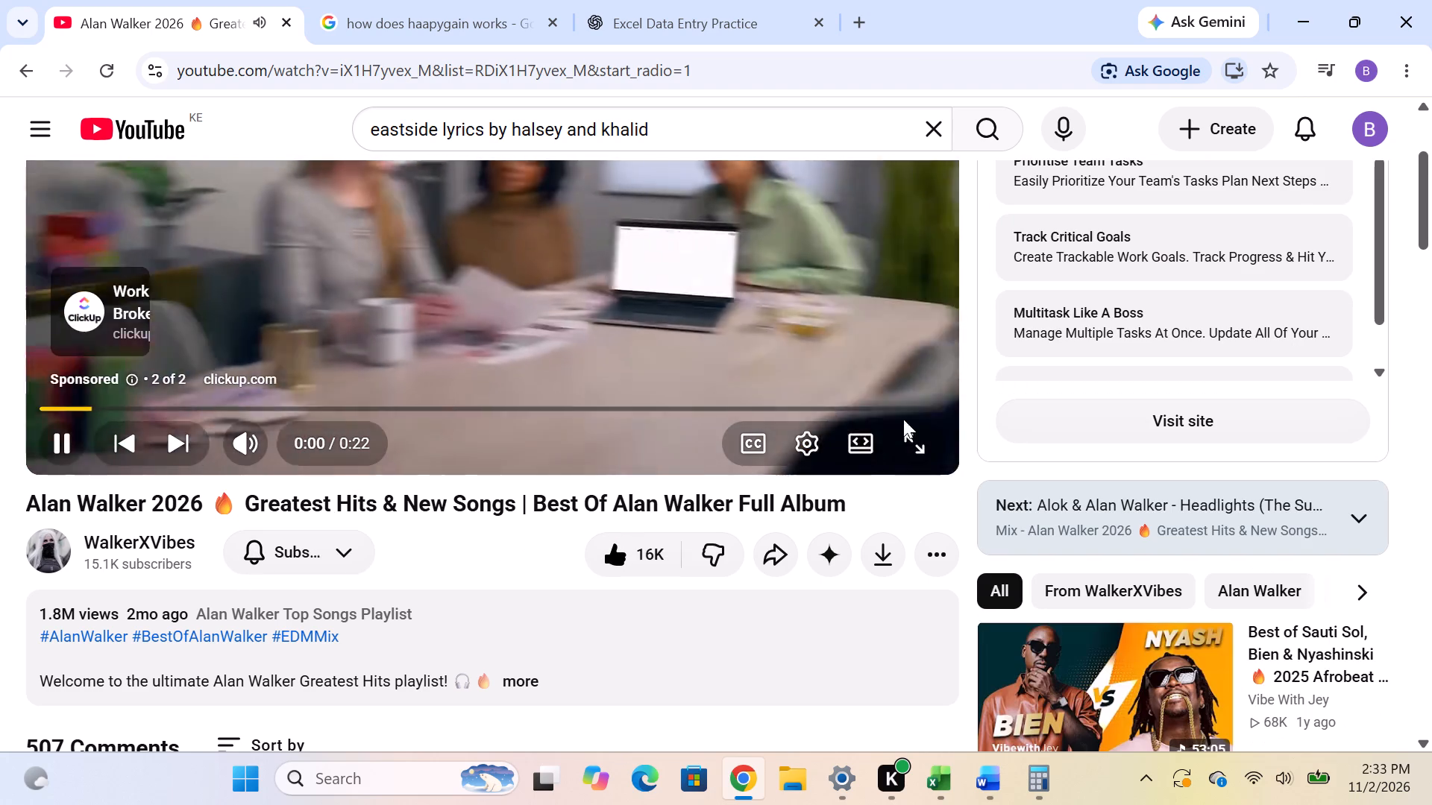
Skip the sponsored ad so the Alan Walker mix plays.
scroll(1153, 479, "down", 1)
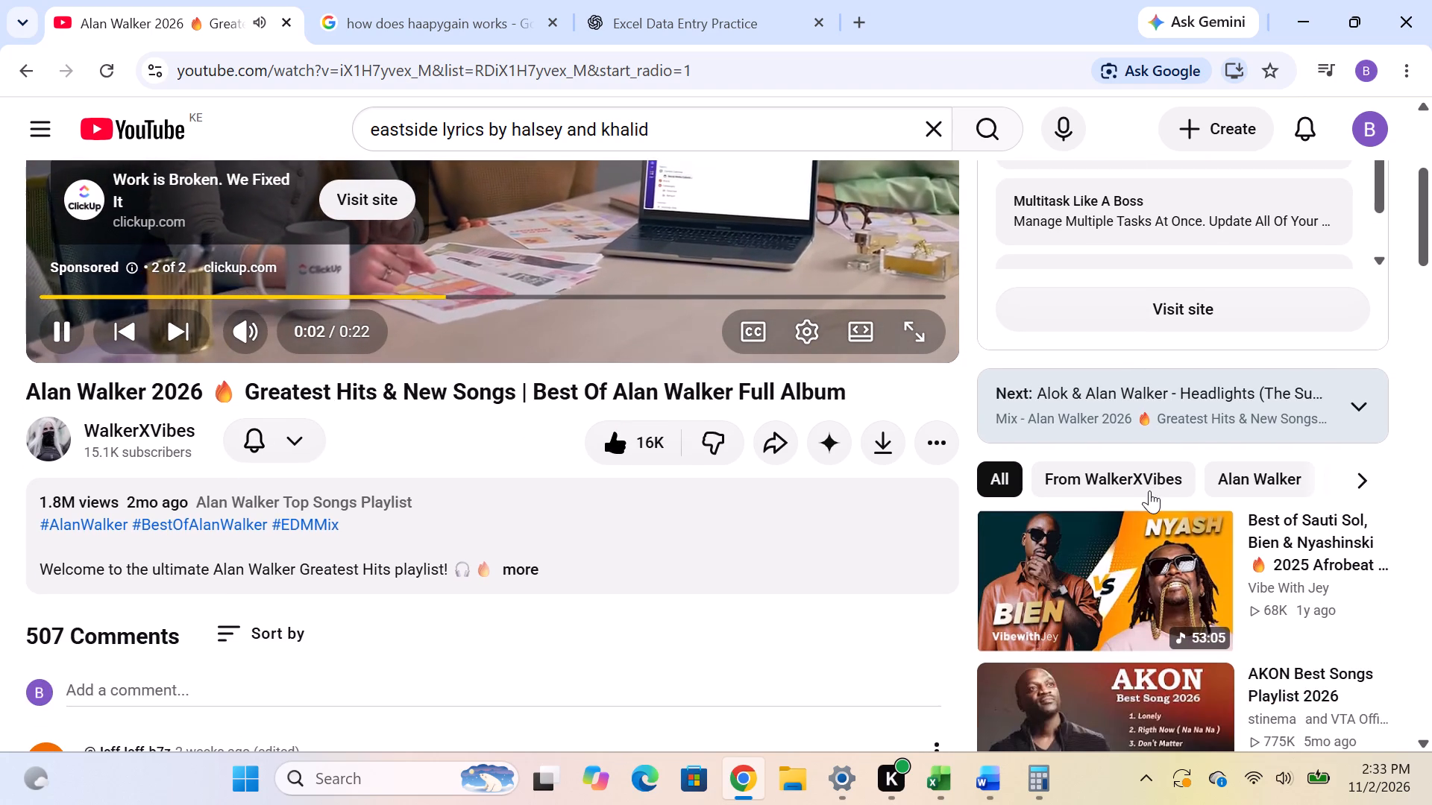
scroll(1149, 490, "up", 2)
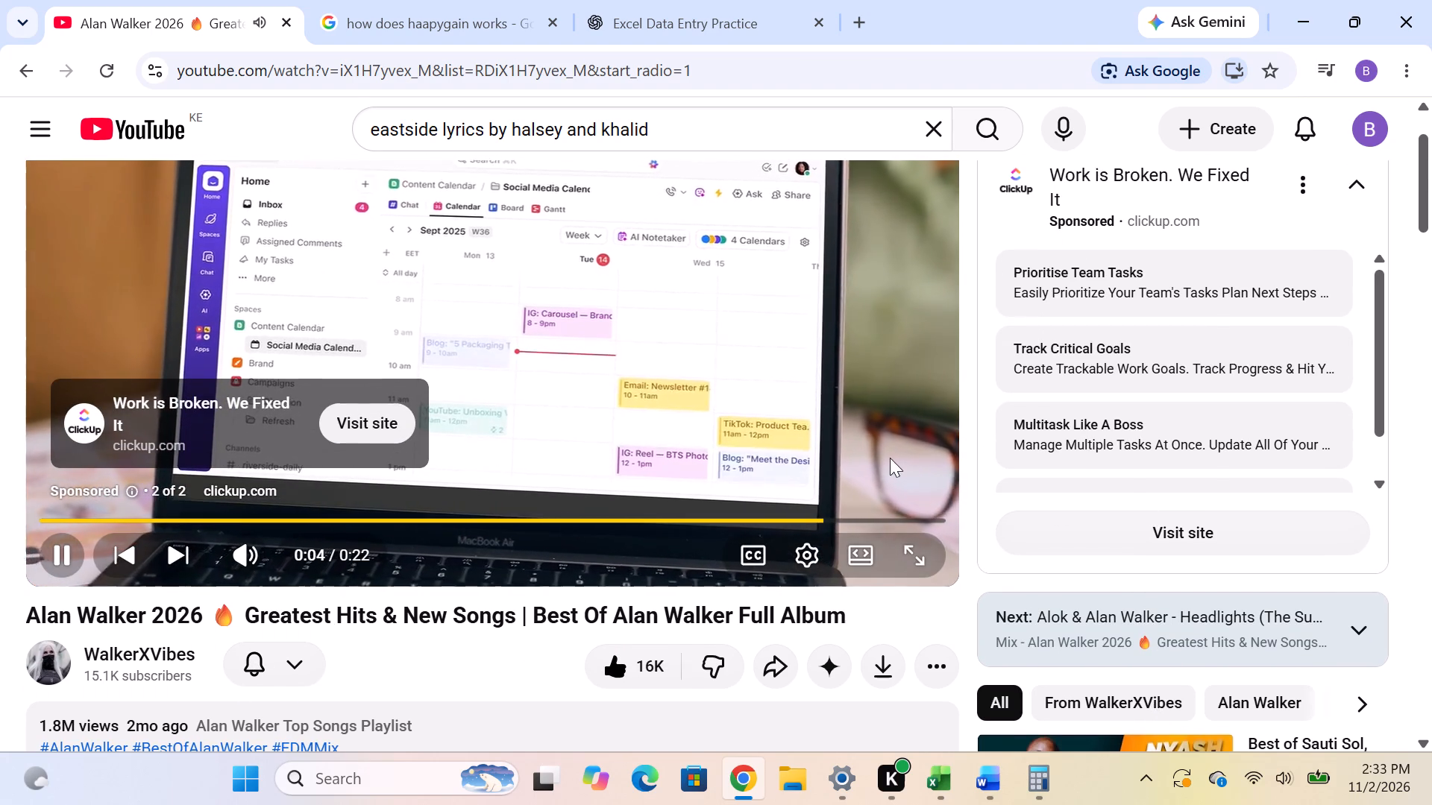
left_click(908, 479)
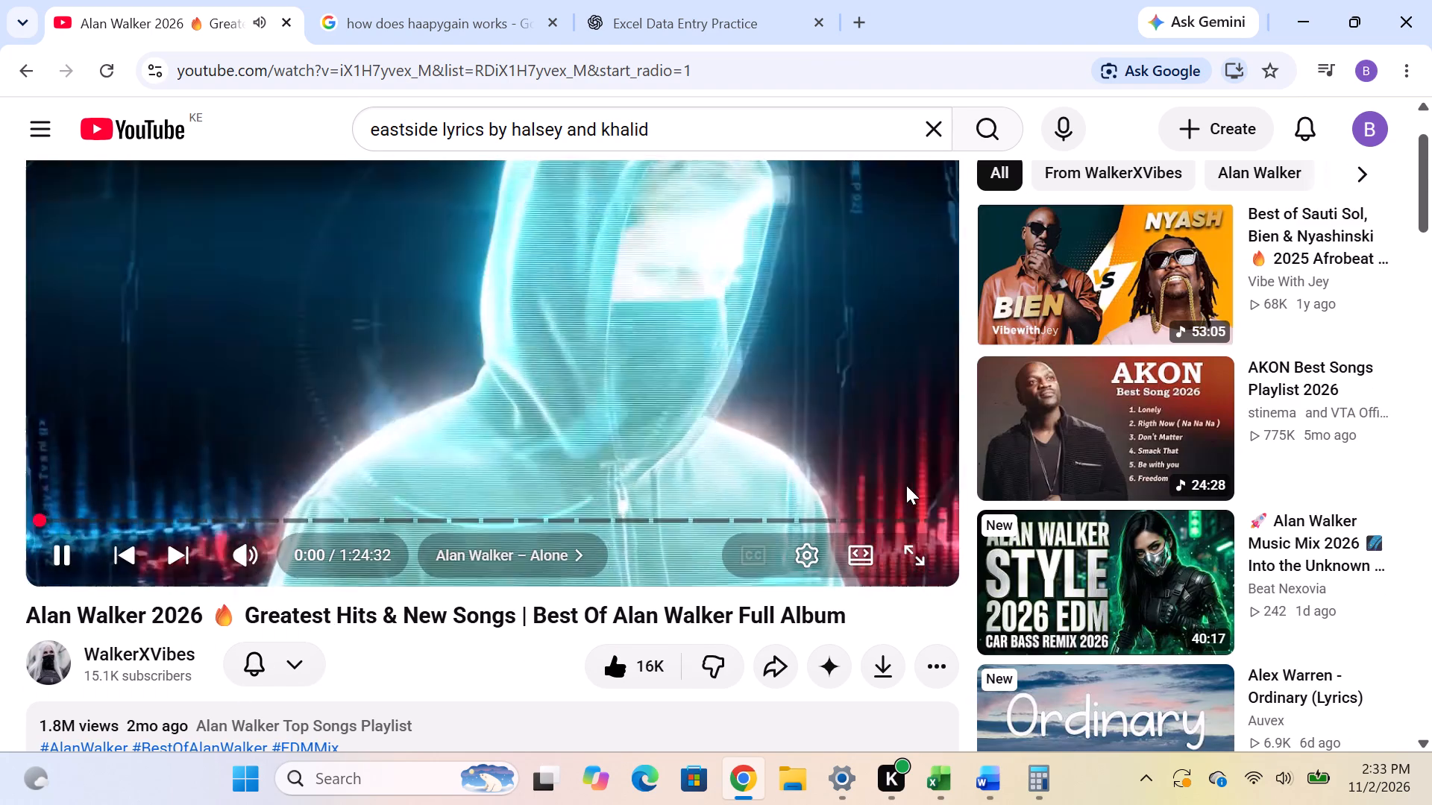
Adjust the playback volume of the Alan Walker mix.
scroll(906, 485, "down", 8)
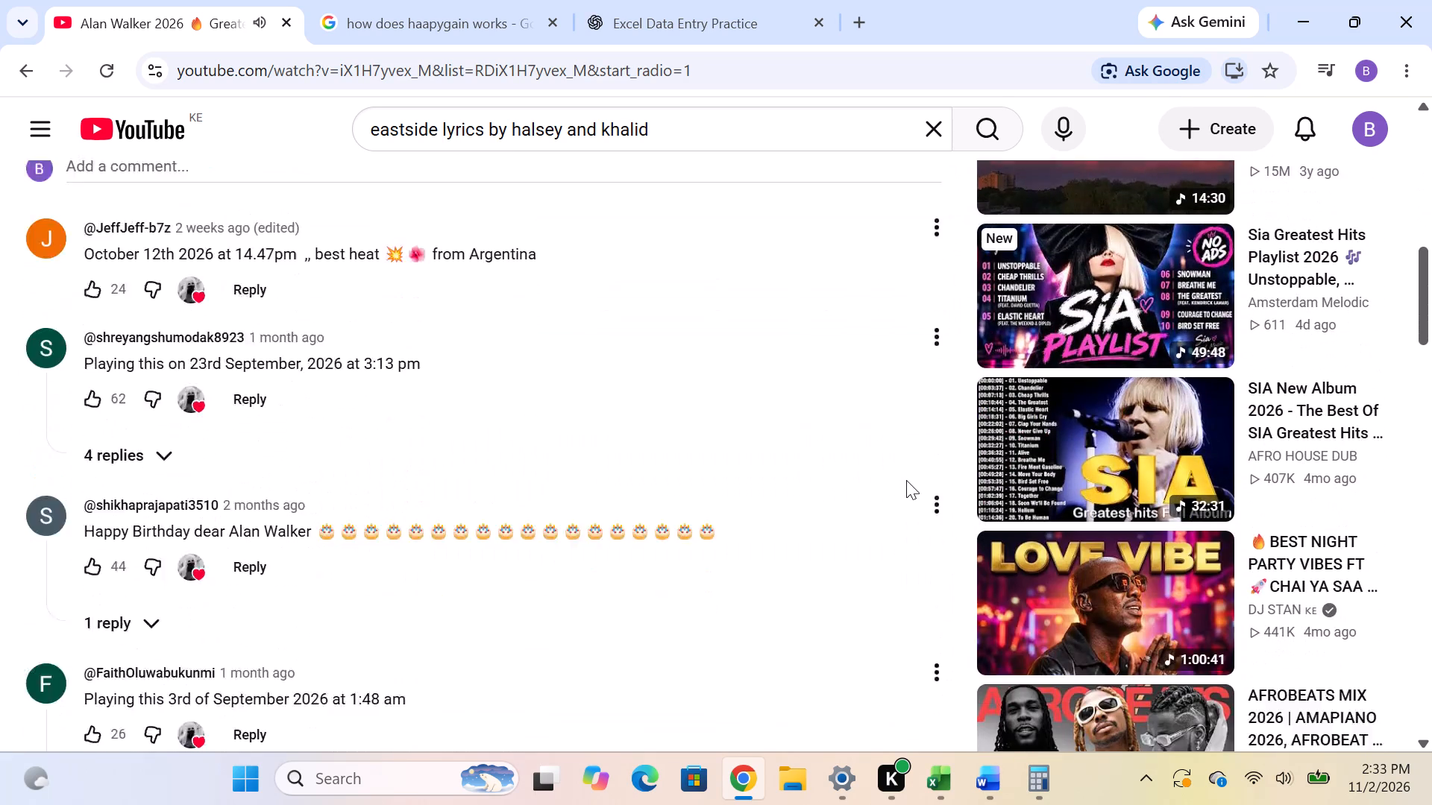
scroll(874, 470, "up", 2)
scroll(784, 482, "up", 2)
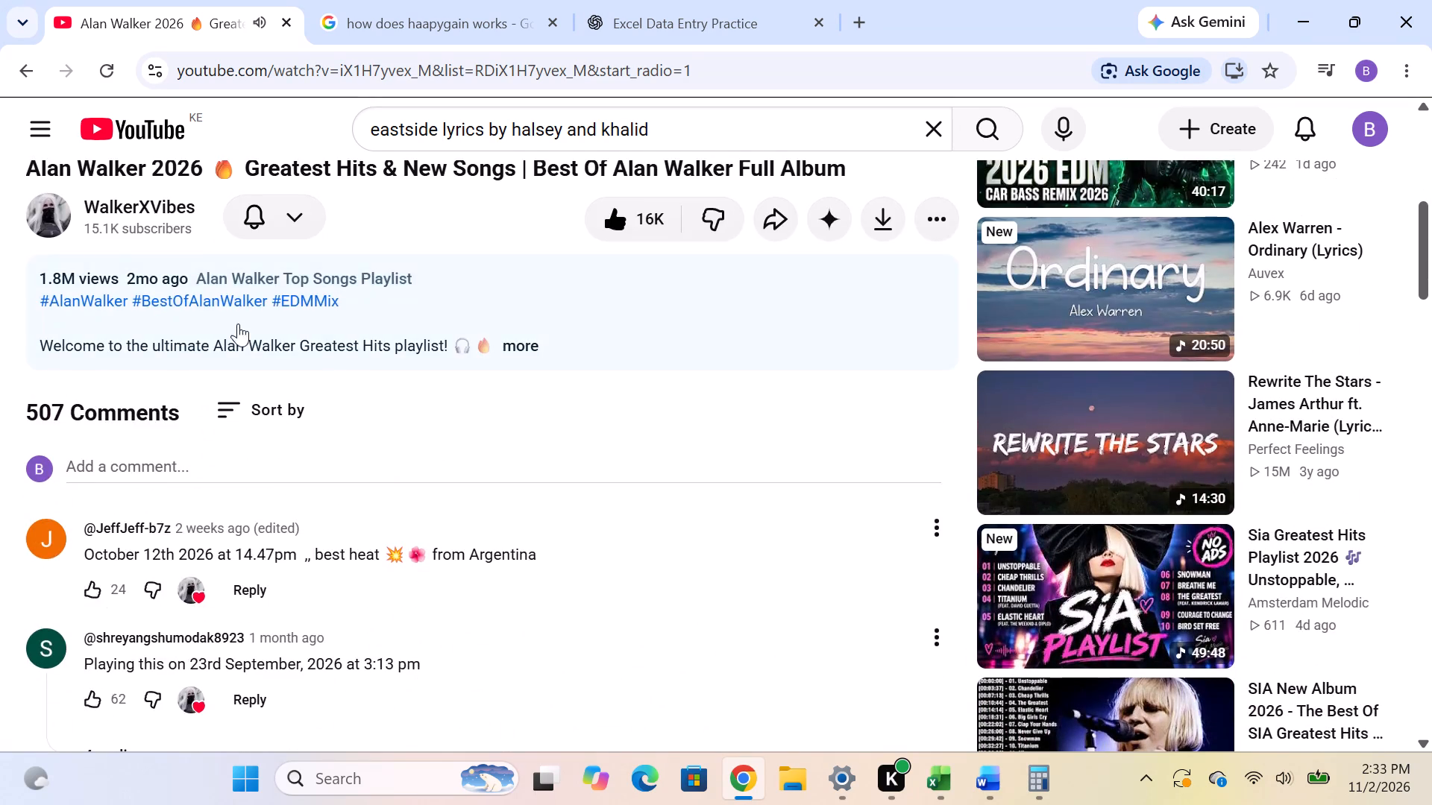
scroll(238, 323, "up", 2)
left_click_drag(307, 326, 319, 331)
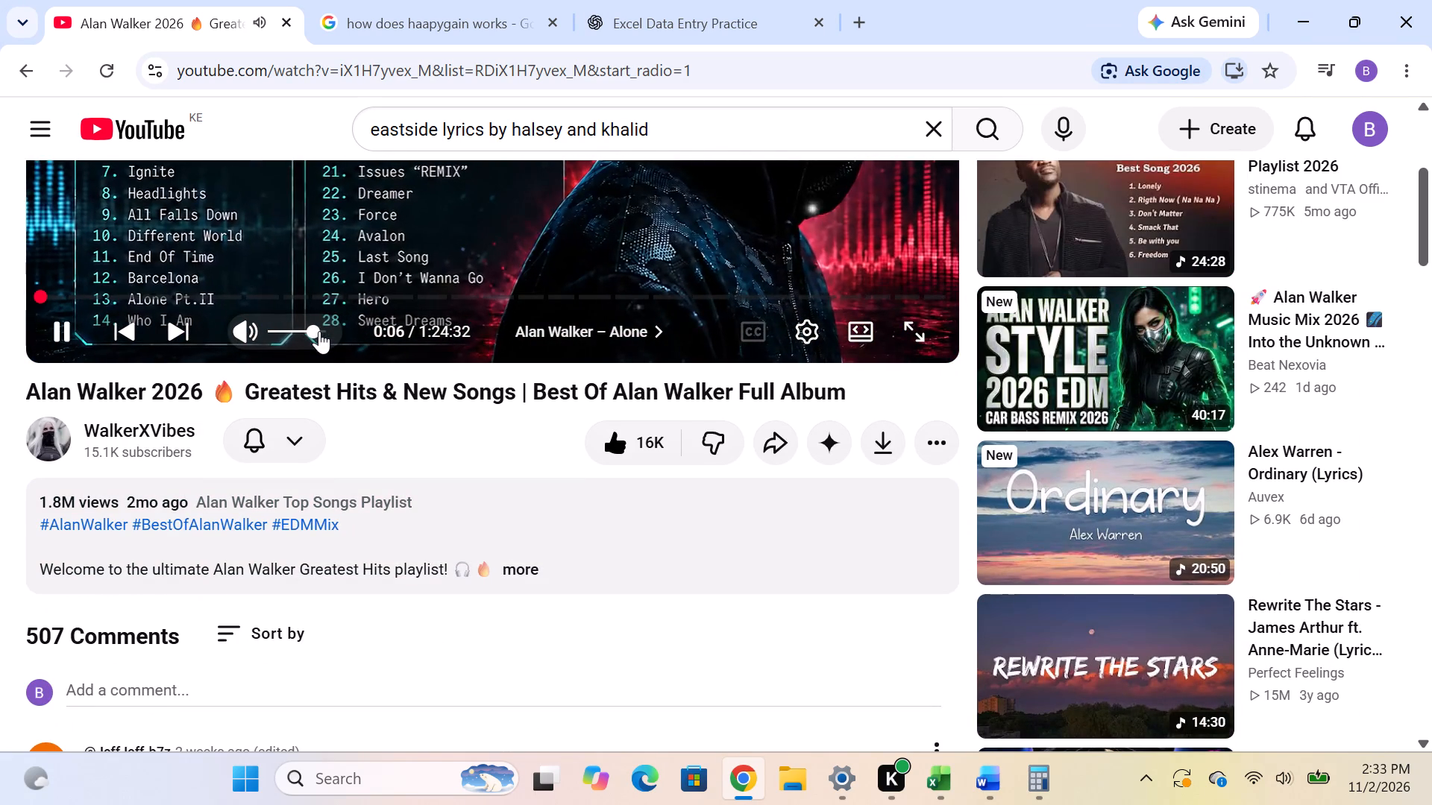
left_click_drag(319, 331, 309, 332)
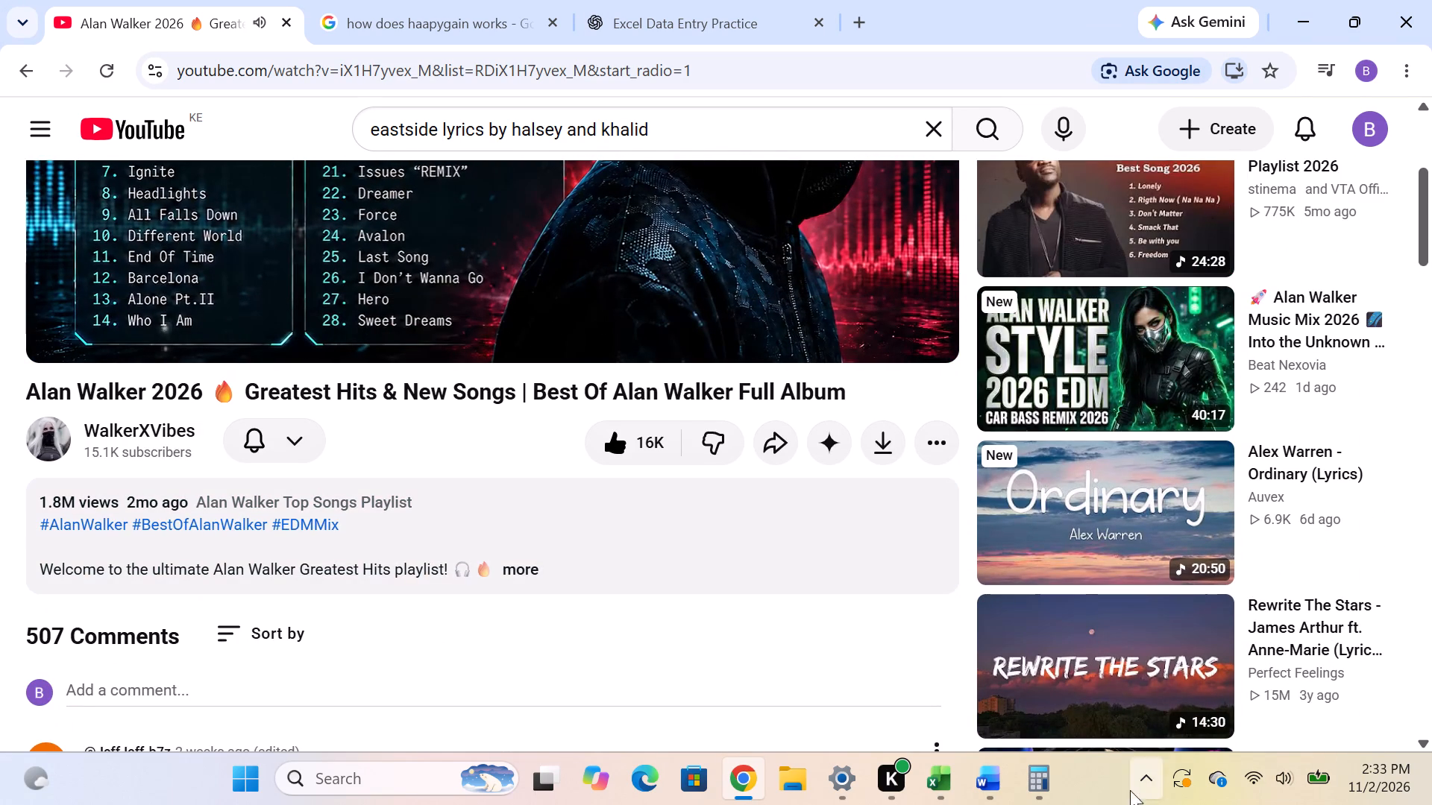
Switch to the Excel workbook and split the customer name in row 58 into first, middle and last names across D58, E58 and F58.
left_click(942, 779)
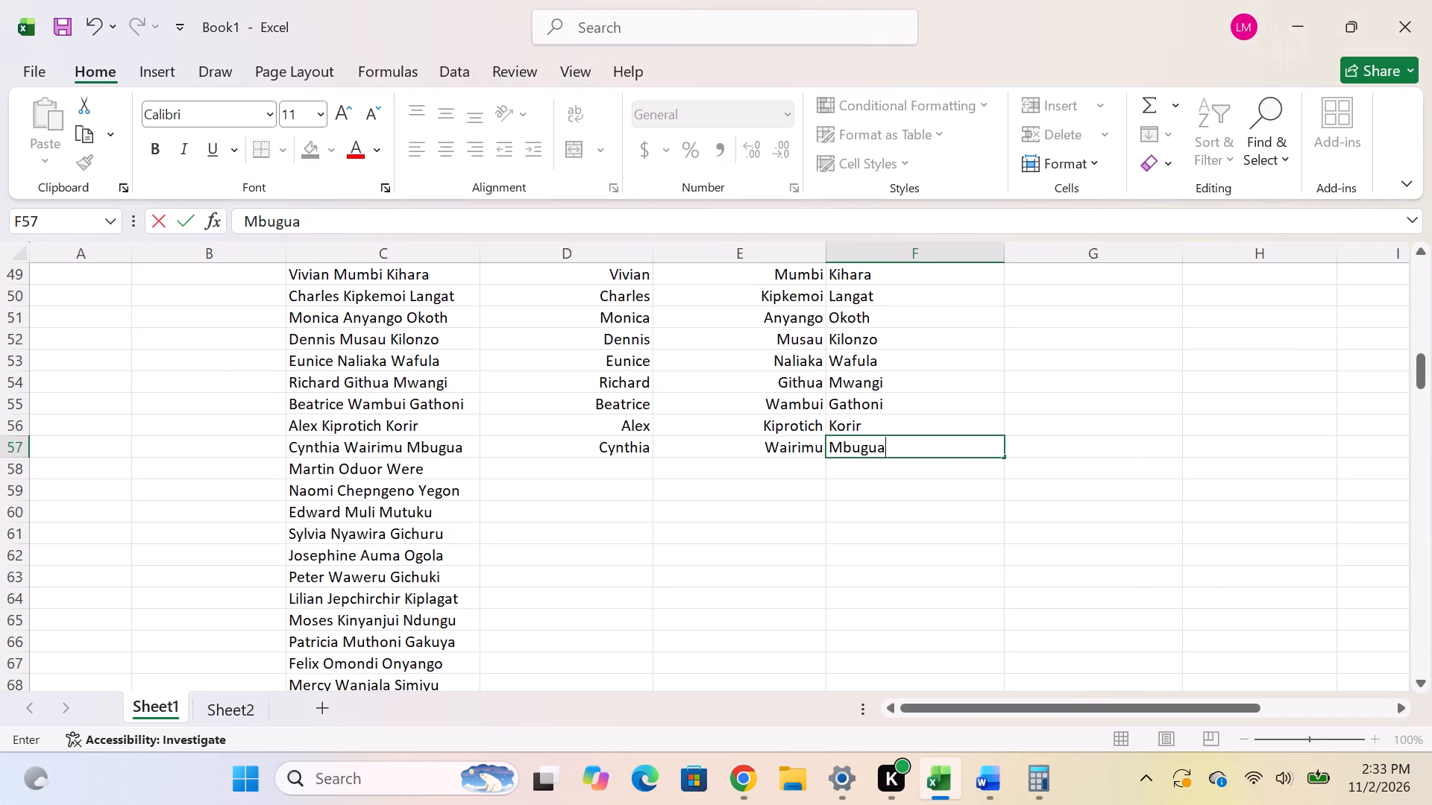
double_click(617, 477)
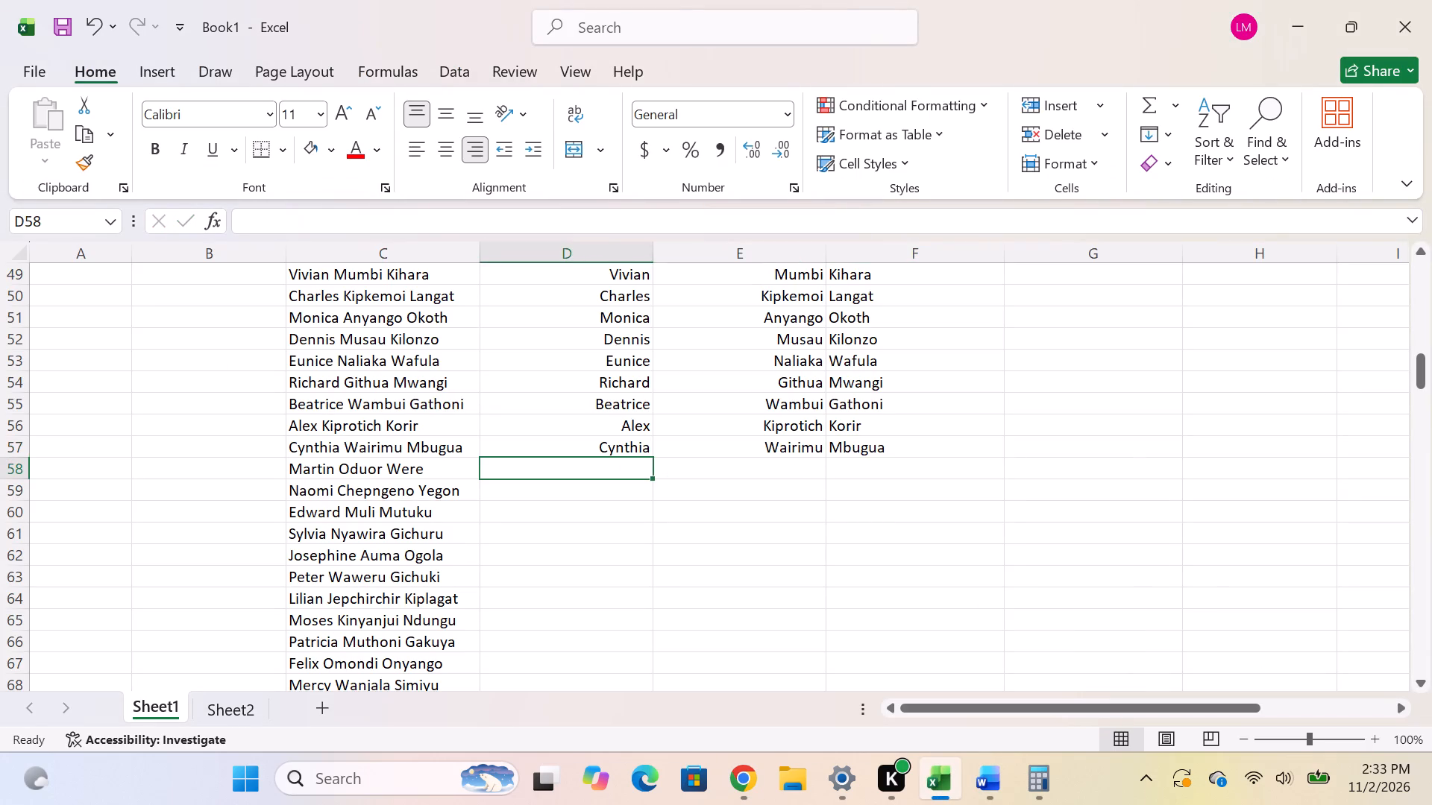
double_click(620, 473)
scroll(665, 520, "down", 1)
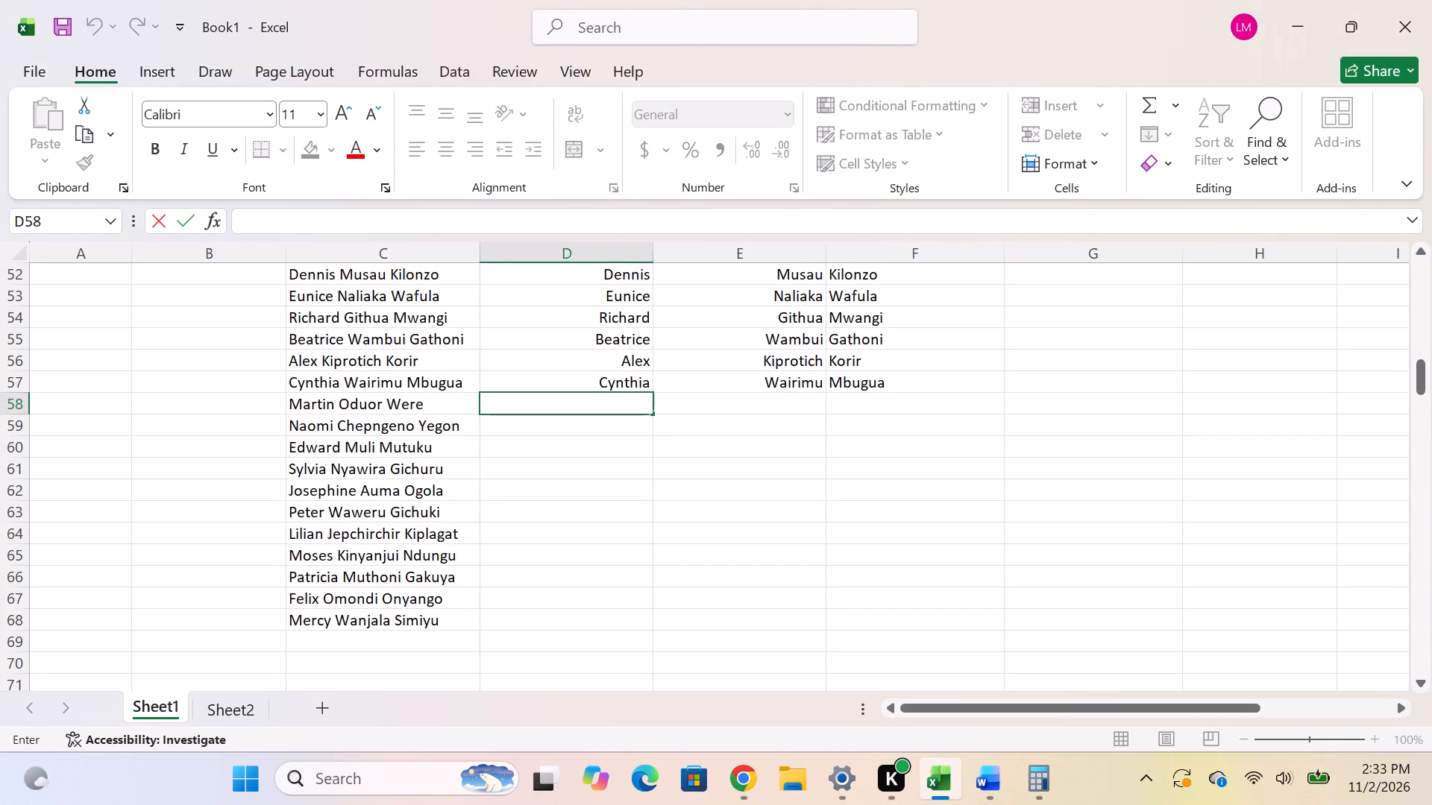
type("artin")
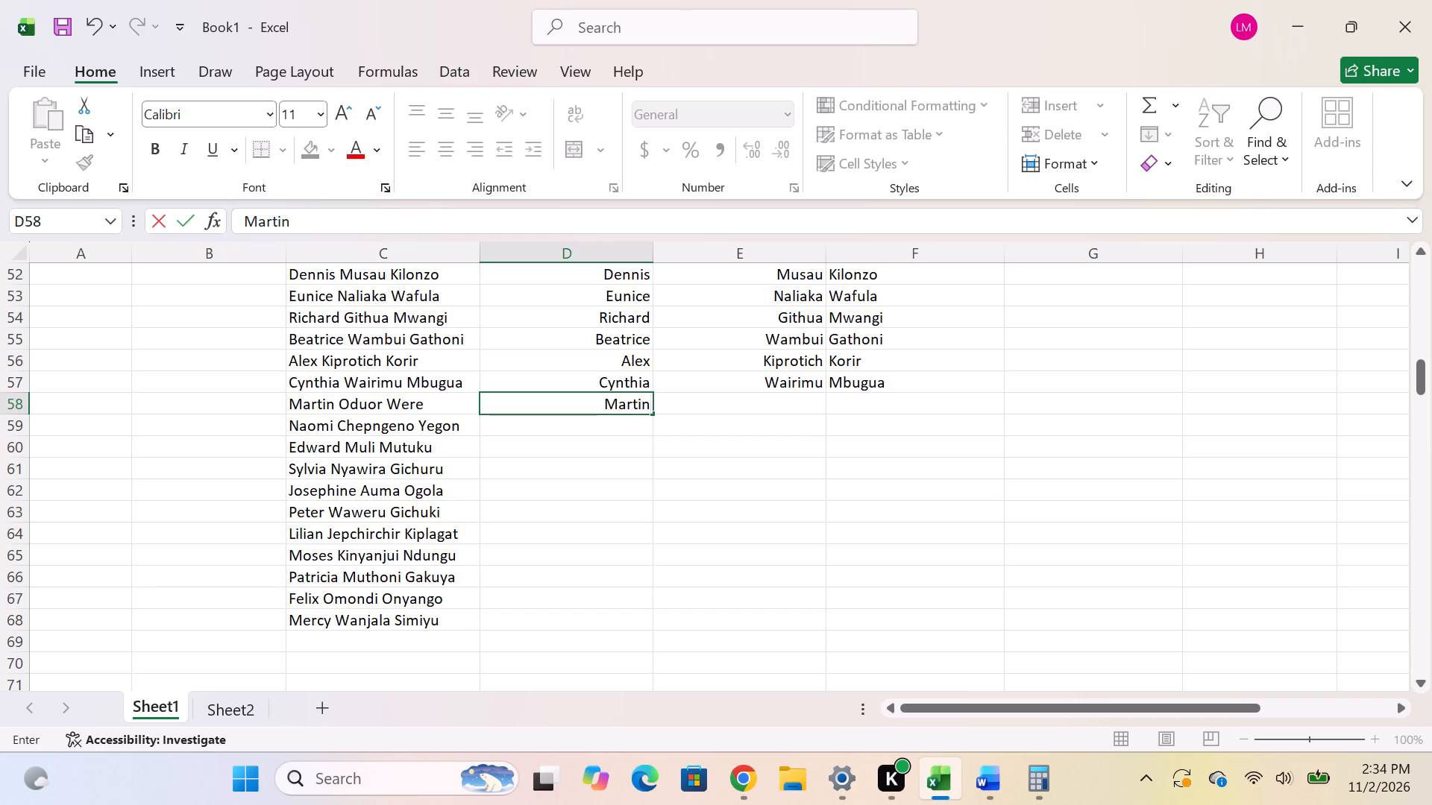
double_click(782, 406)
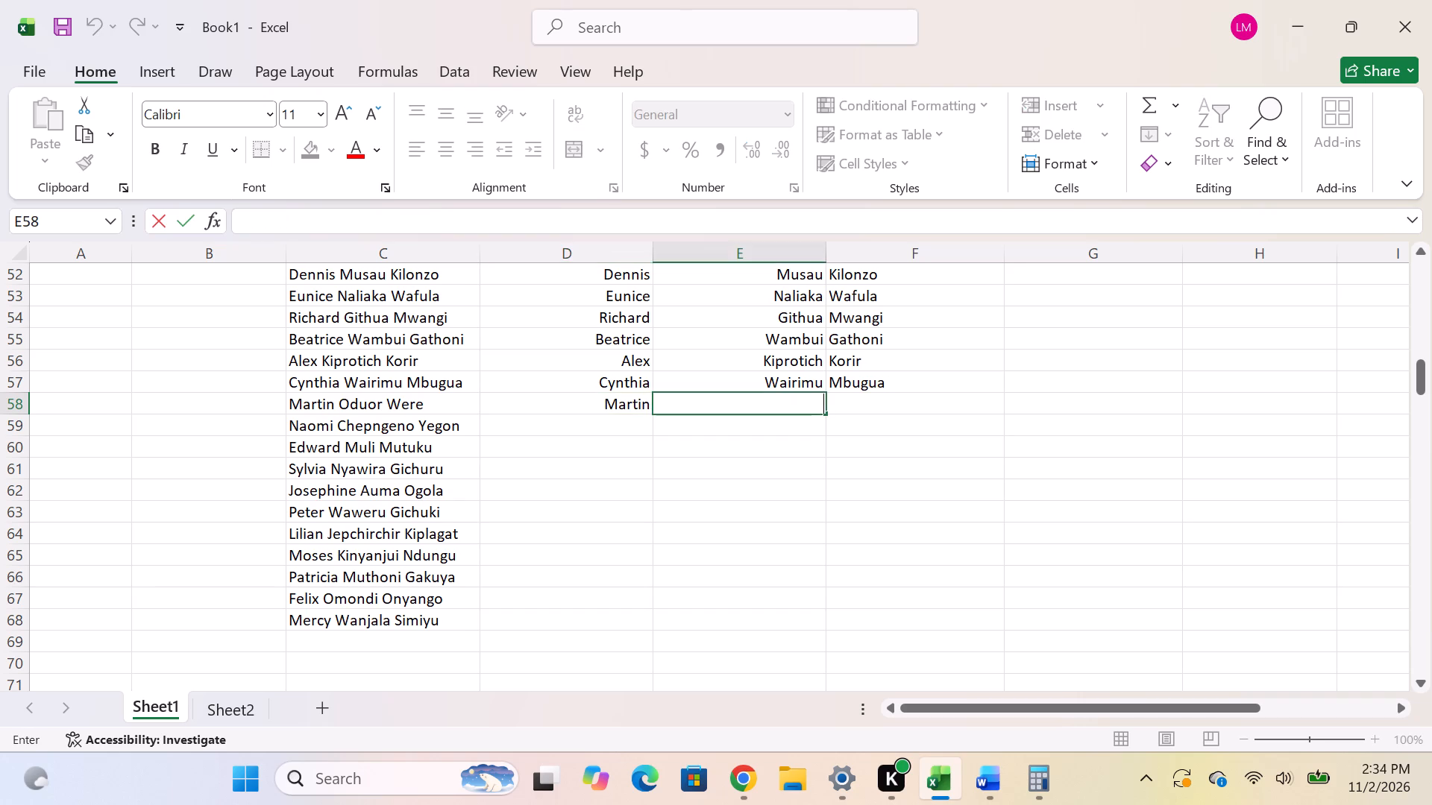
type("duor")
double_click(902, 402)
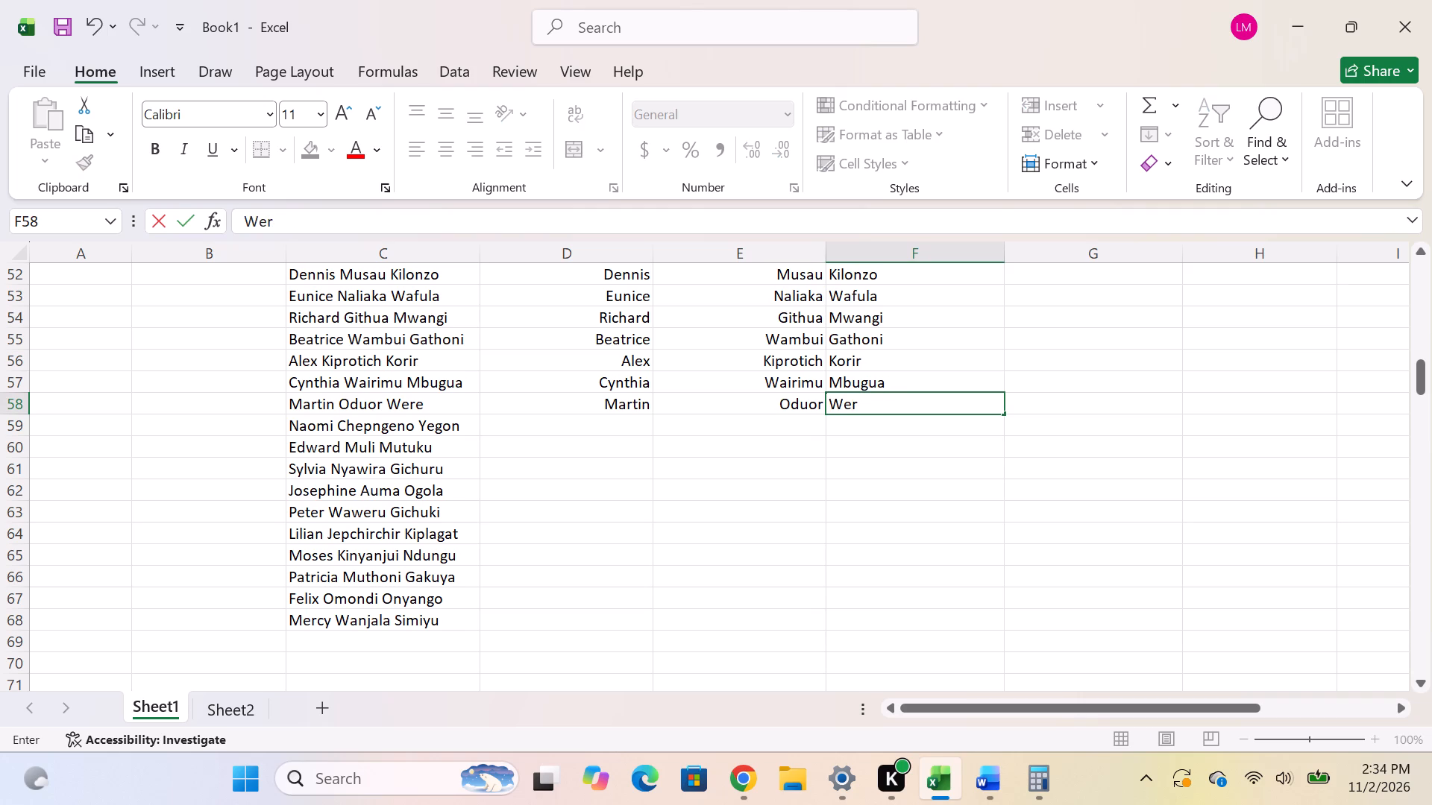
Split the customer name in row 59 into first, middle and last names across D59, E59 and F59.
double_click(621, 426)
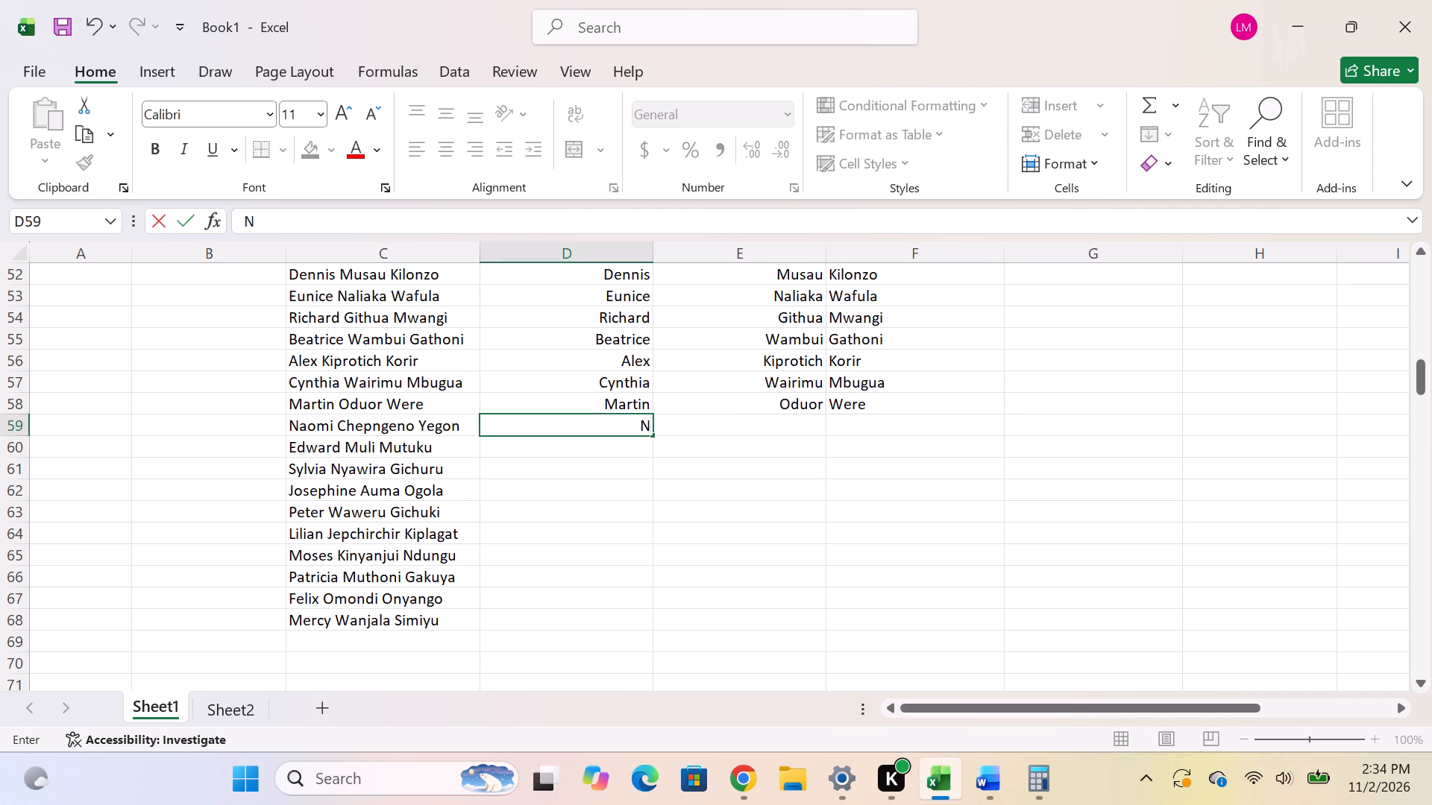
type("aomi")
triple_click(742, 431)
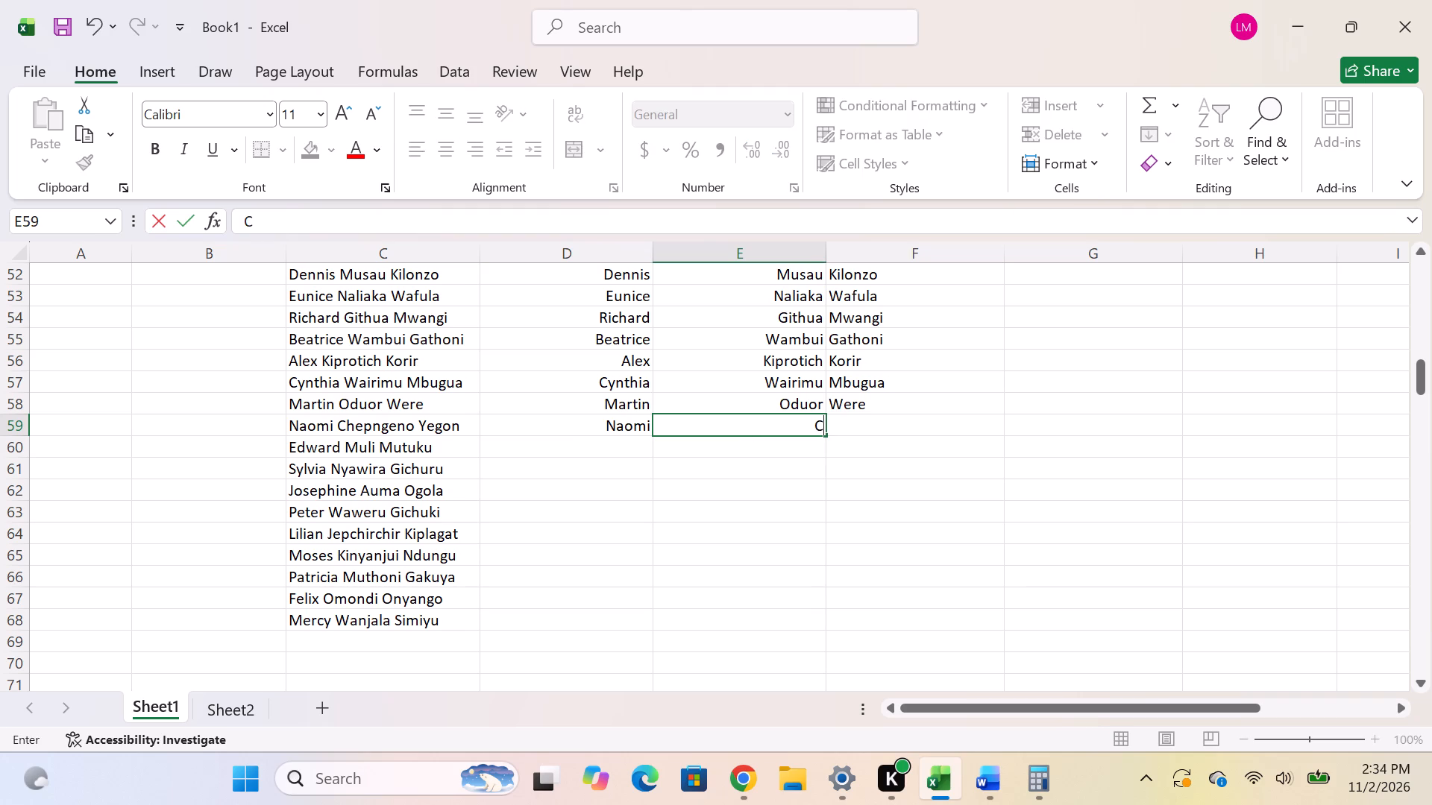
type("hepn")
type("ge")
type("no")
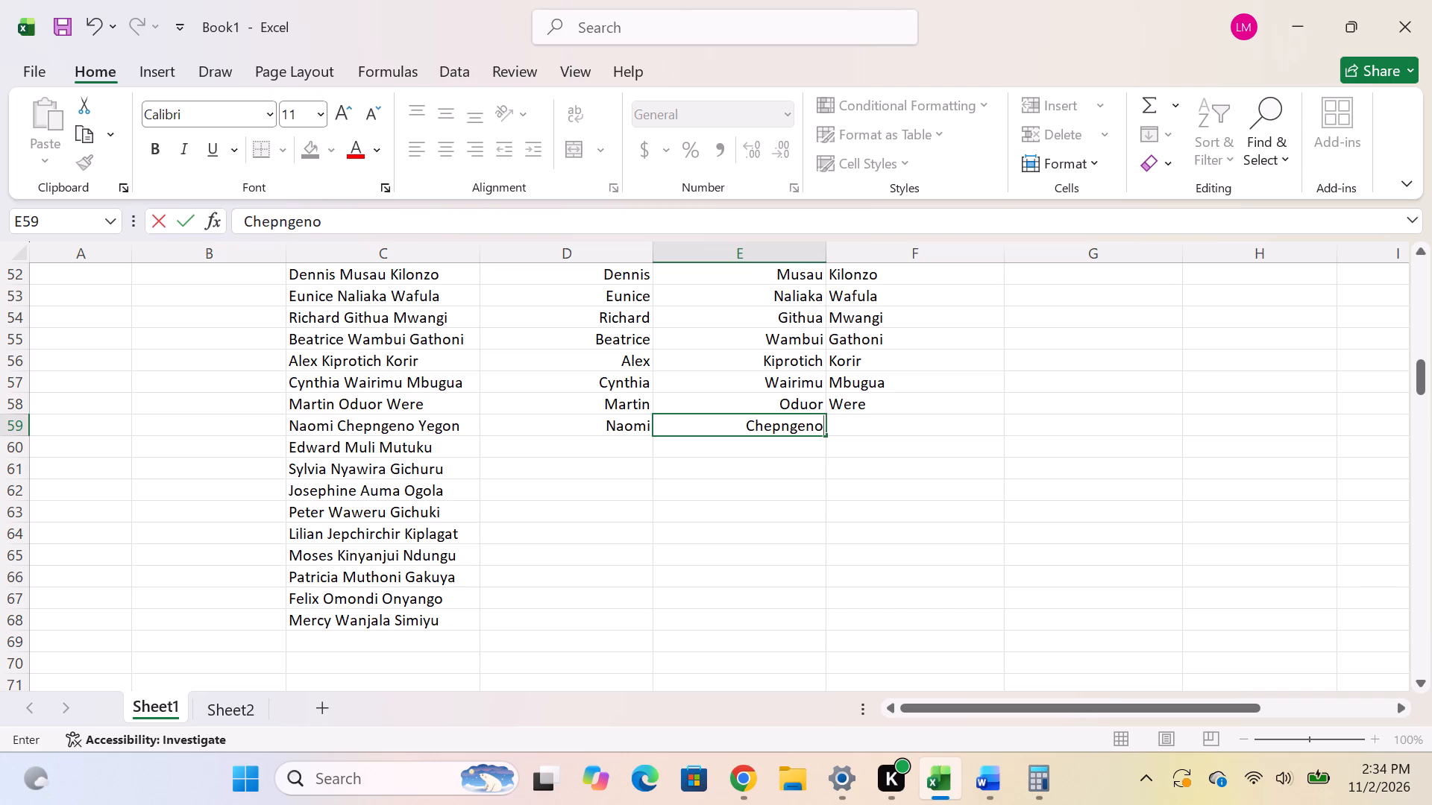
double_click(877, 427)
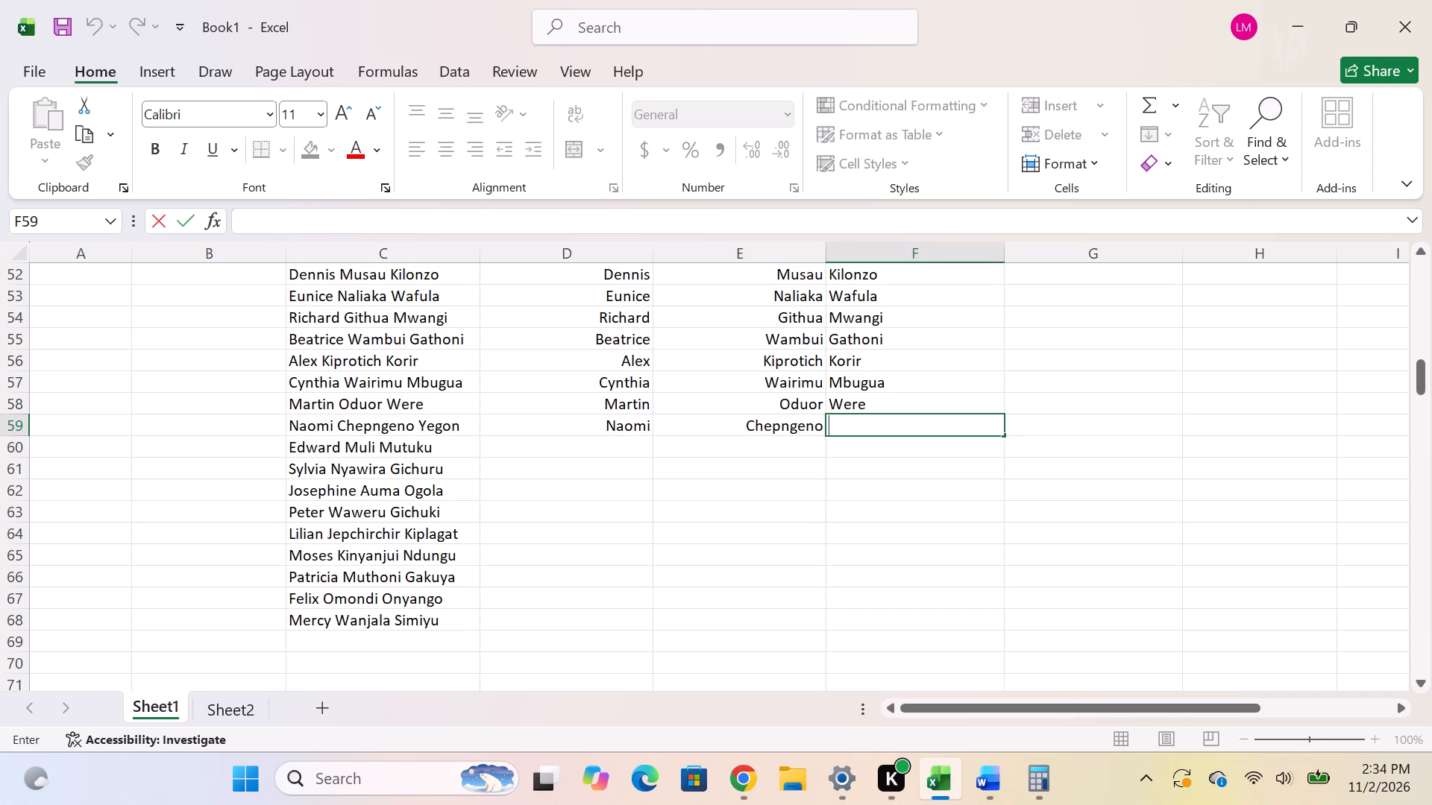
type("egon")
Split the customer name in row 60 into first, middle and last names across D60, E60 and F60.
double_click(623, 453)
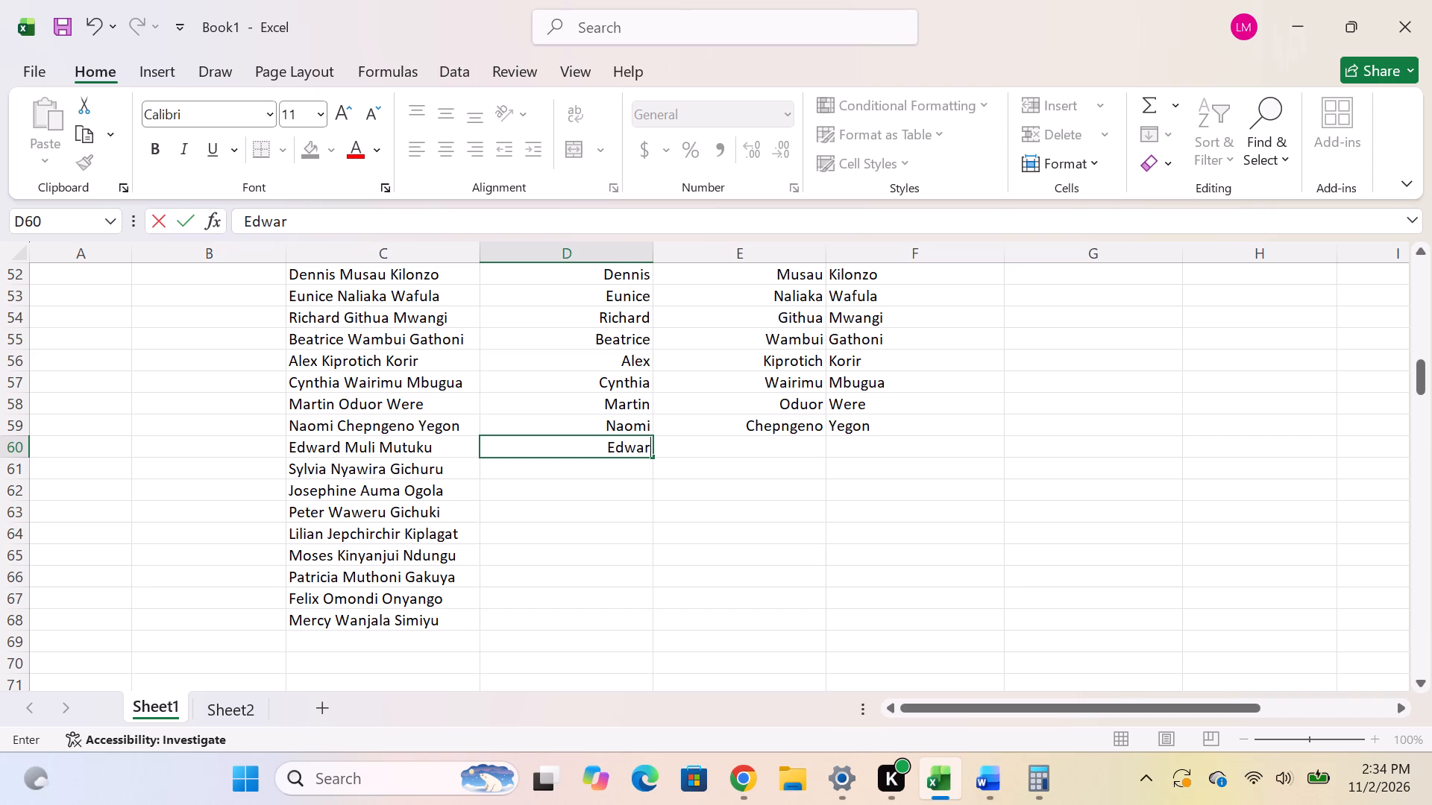
double_click(706, 455)
double_click(707, 445)
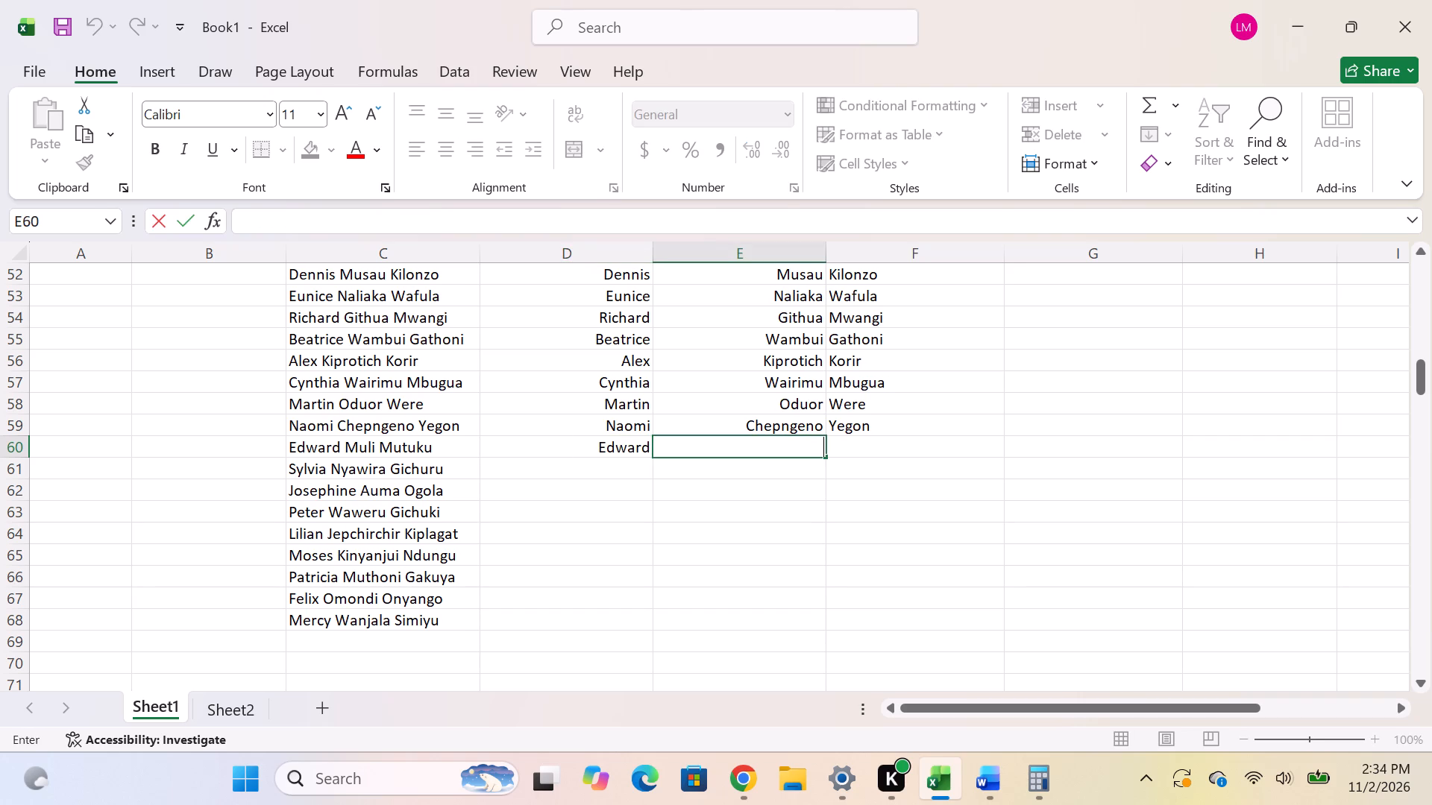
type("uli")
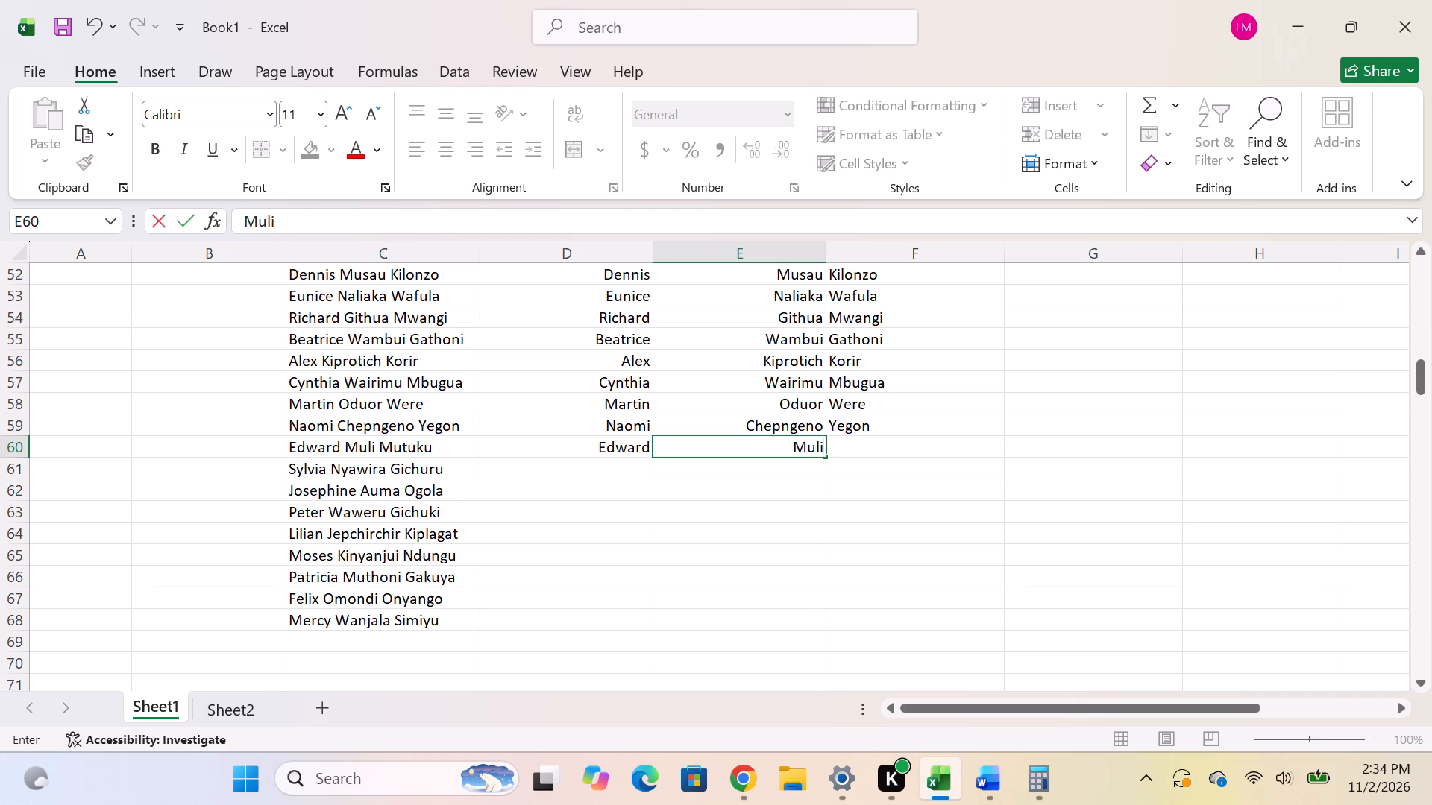
double_click(847, 444)
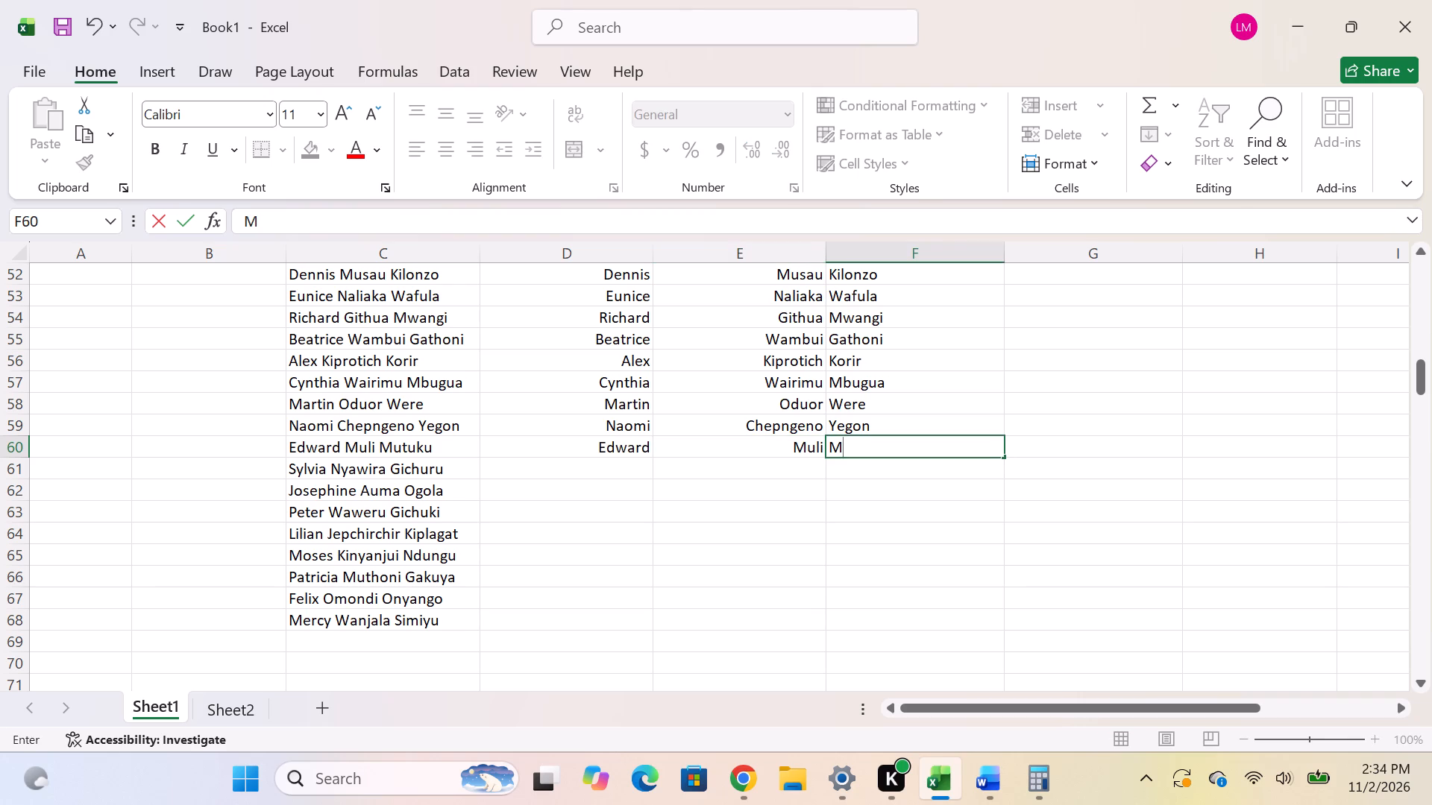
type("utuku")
Split the customer name in row 61 into first, middle and last names across D61, E61 and F61.
double_click(618, 472)
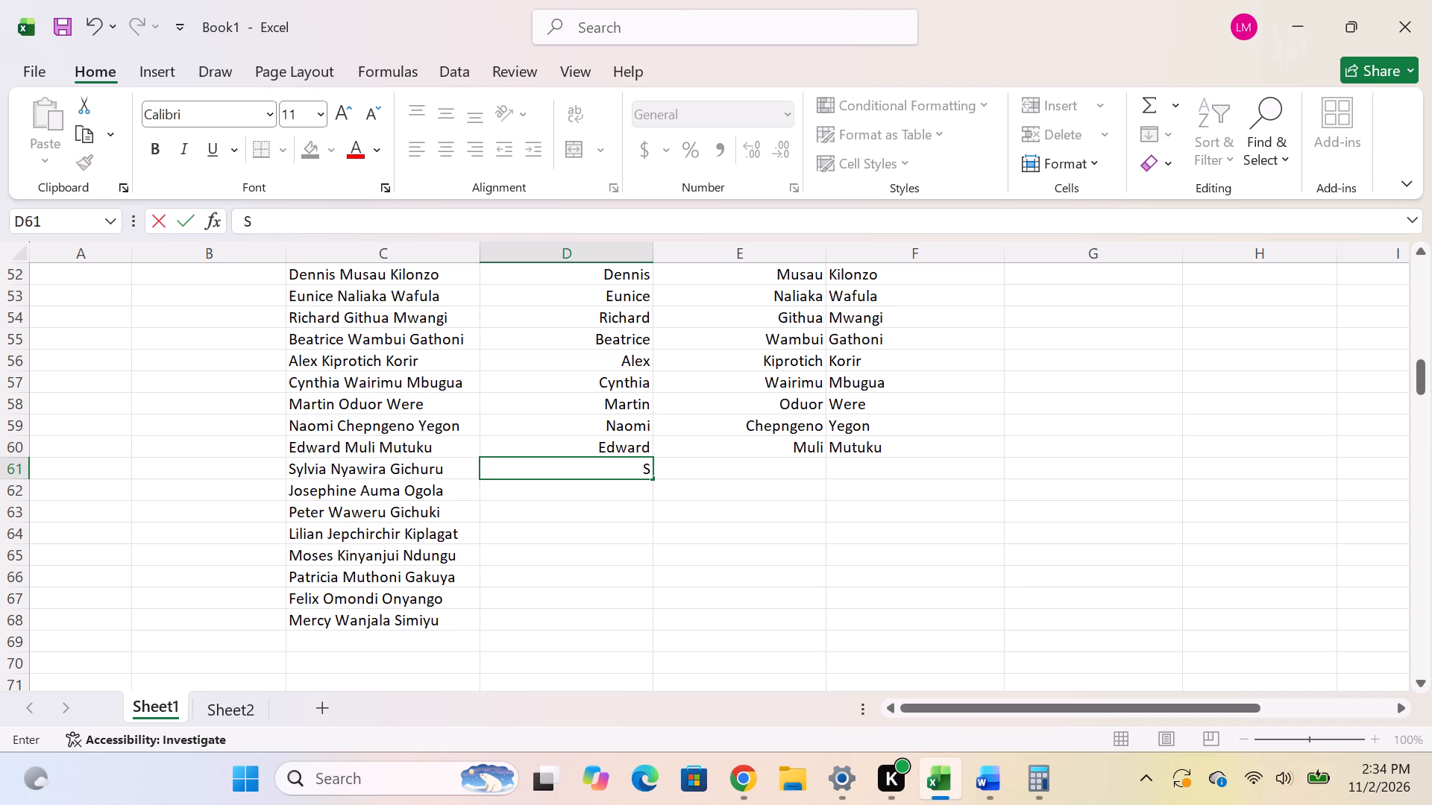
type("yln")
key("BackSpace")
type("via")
double_click(737, 479)
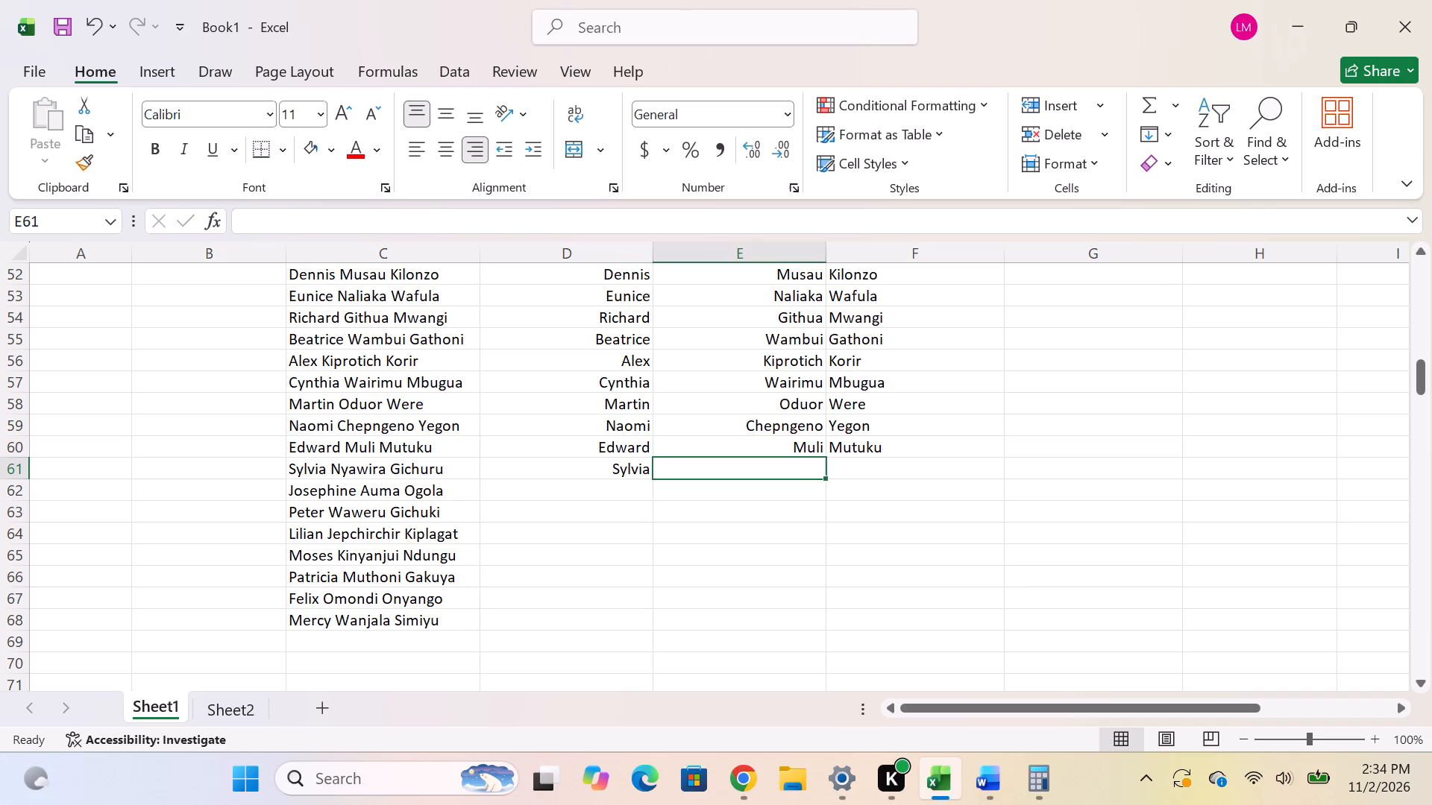
double_click(735, 469)
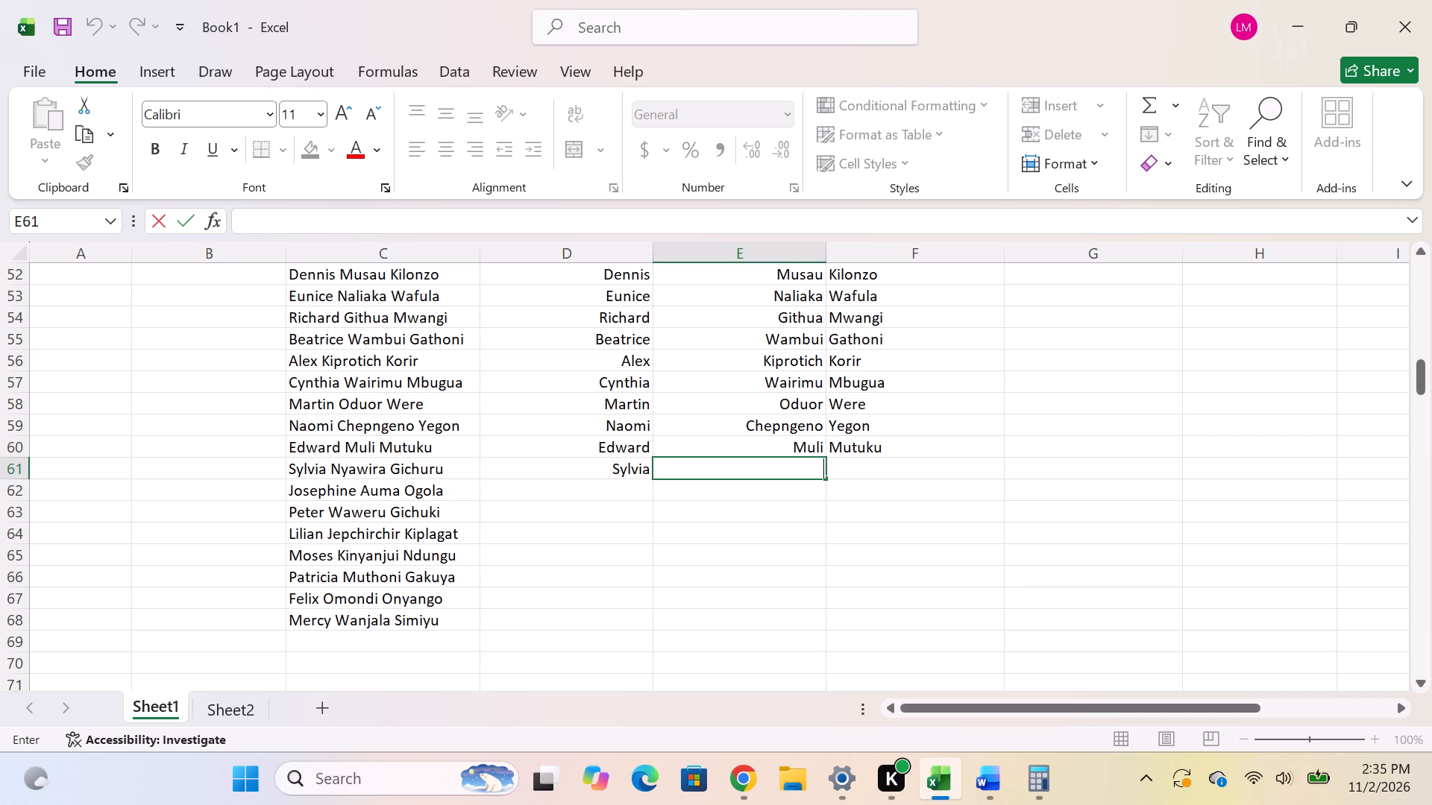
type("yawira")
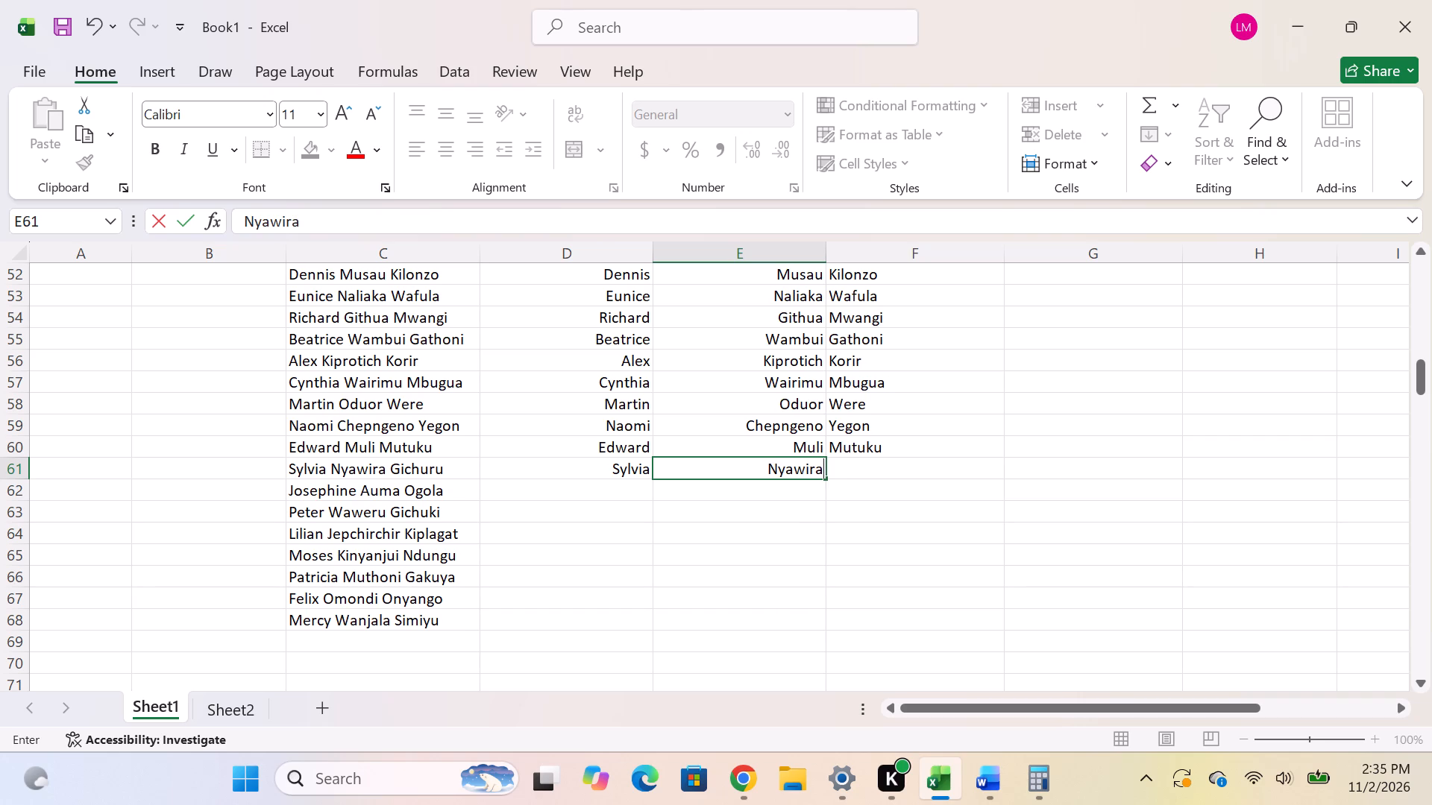
double_click(892, 476)
double_click(892, 470)
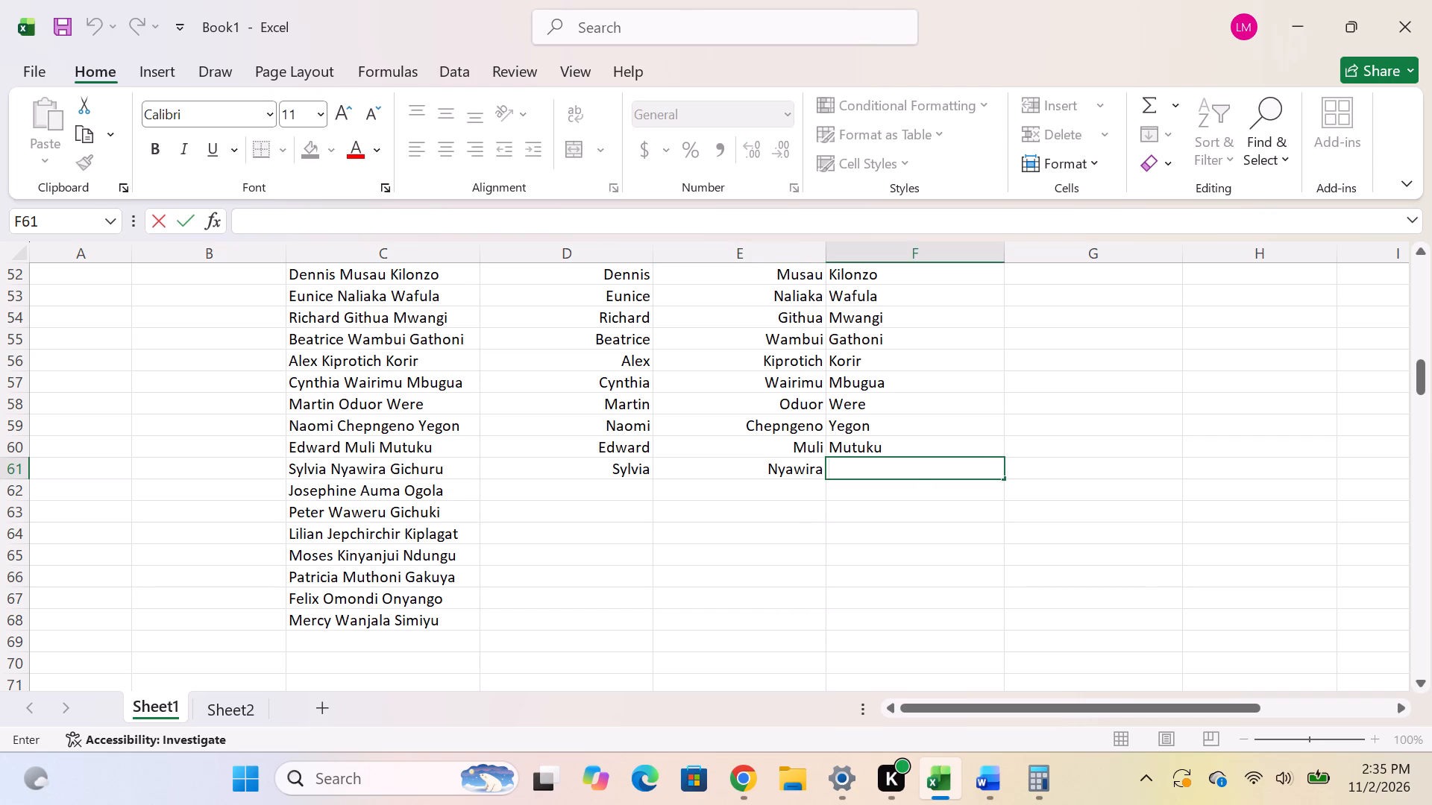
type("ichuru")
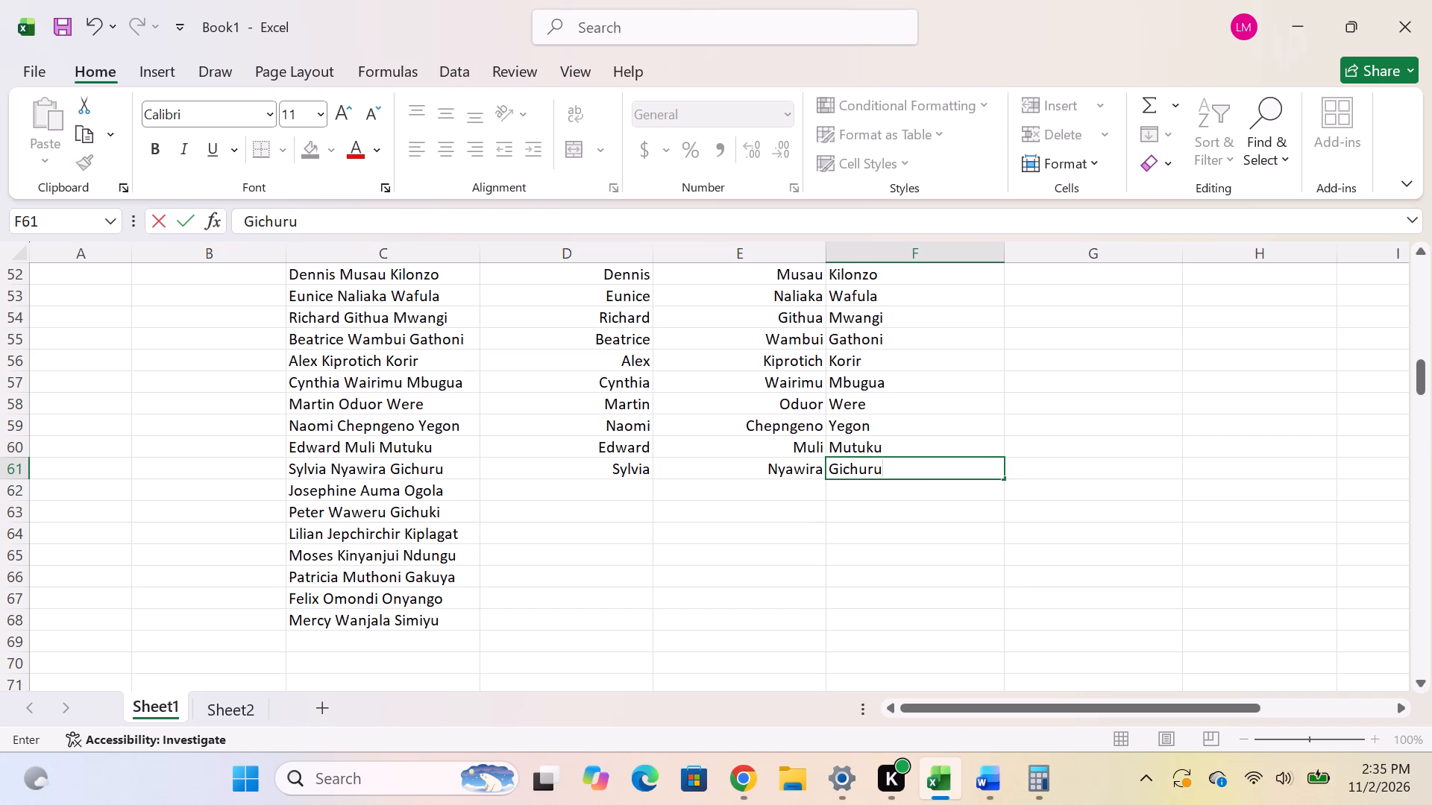
Split the customer name in row 62 into first, middle and last names across D62, E62 and F62.
scroll(782, 477, "down", 2)
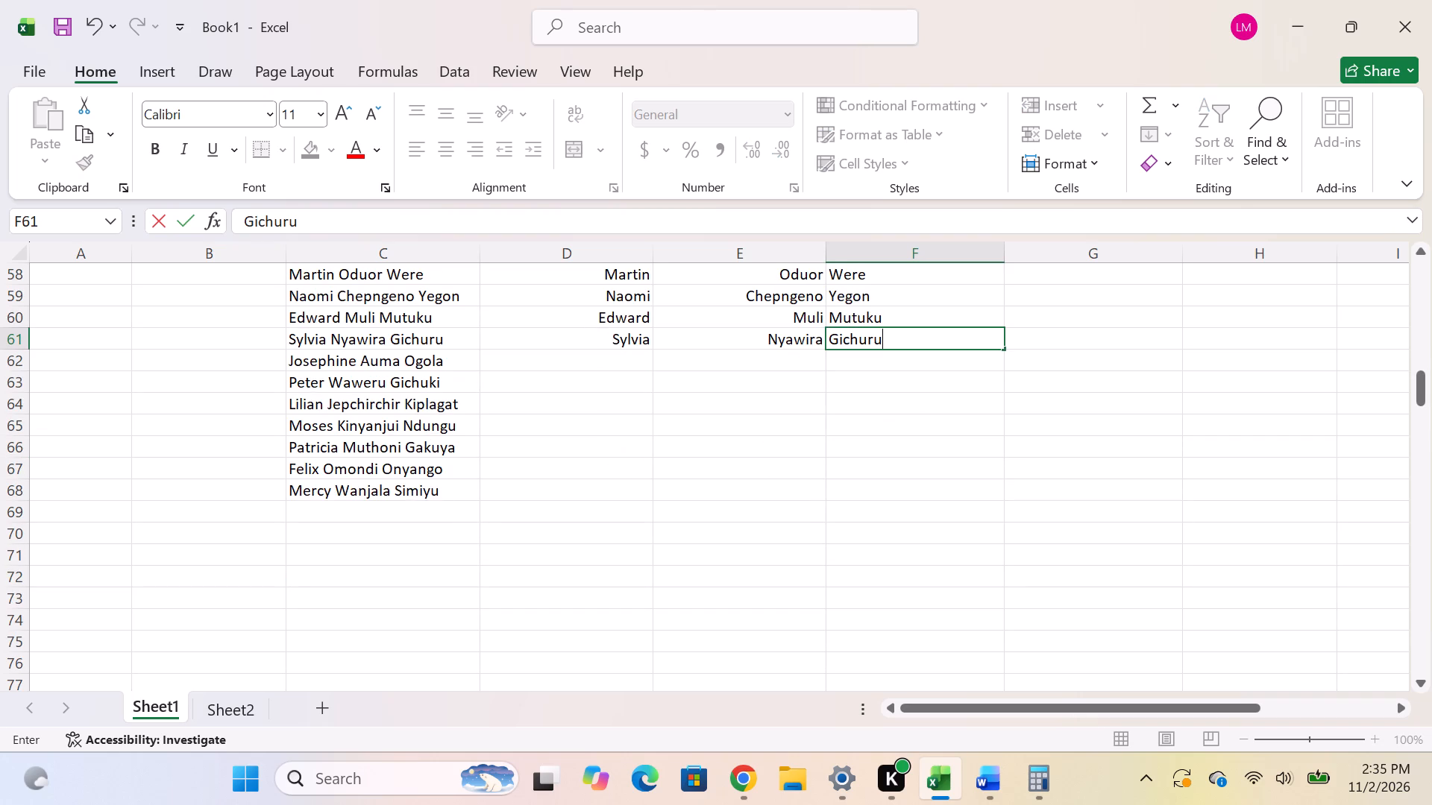
double_click(595, 353)
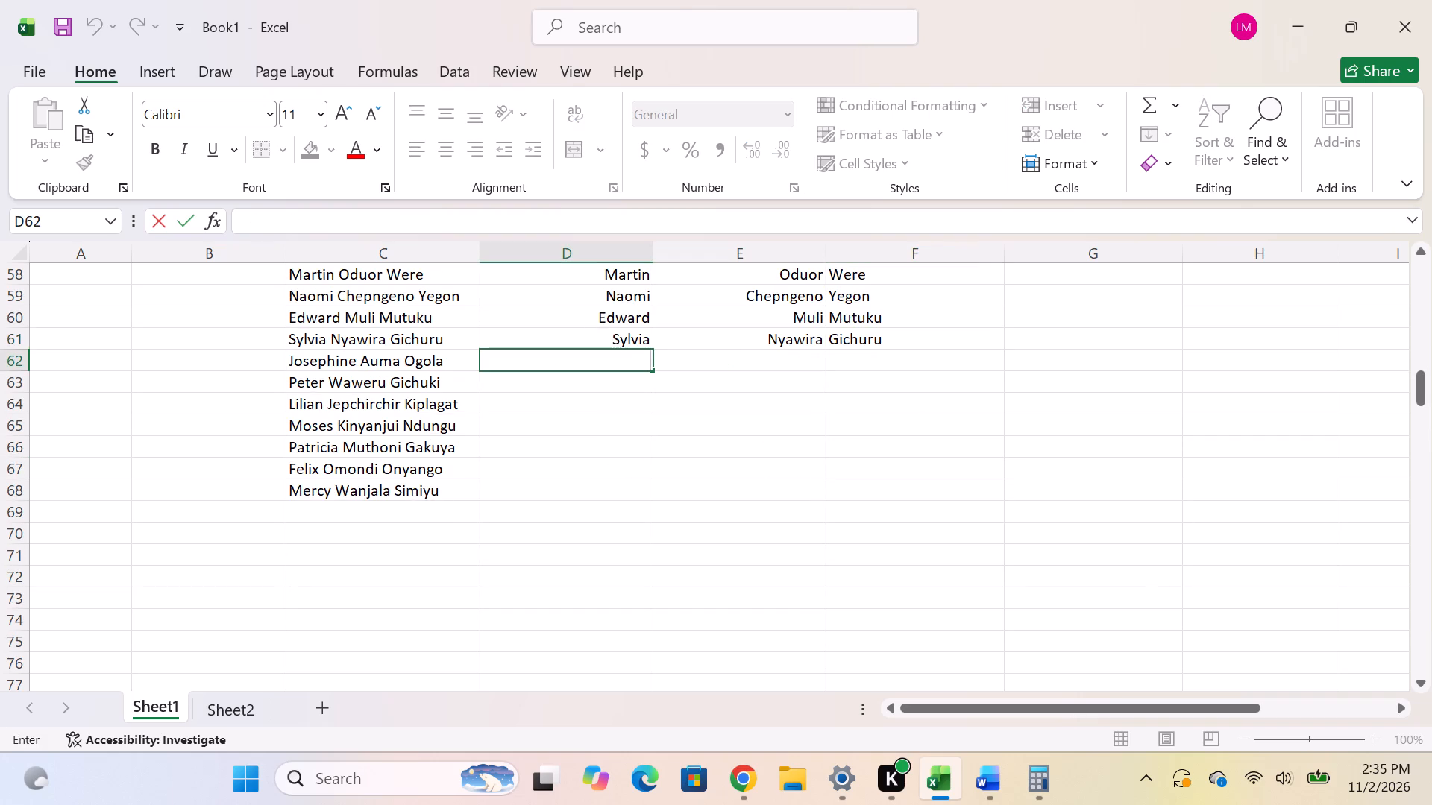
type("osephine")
double_click(706, 365)
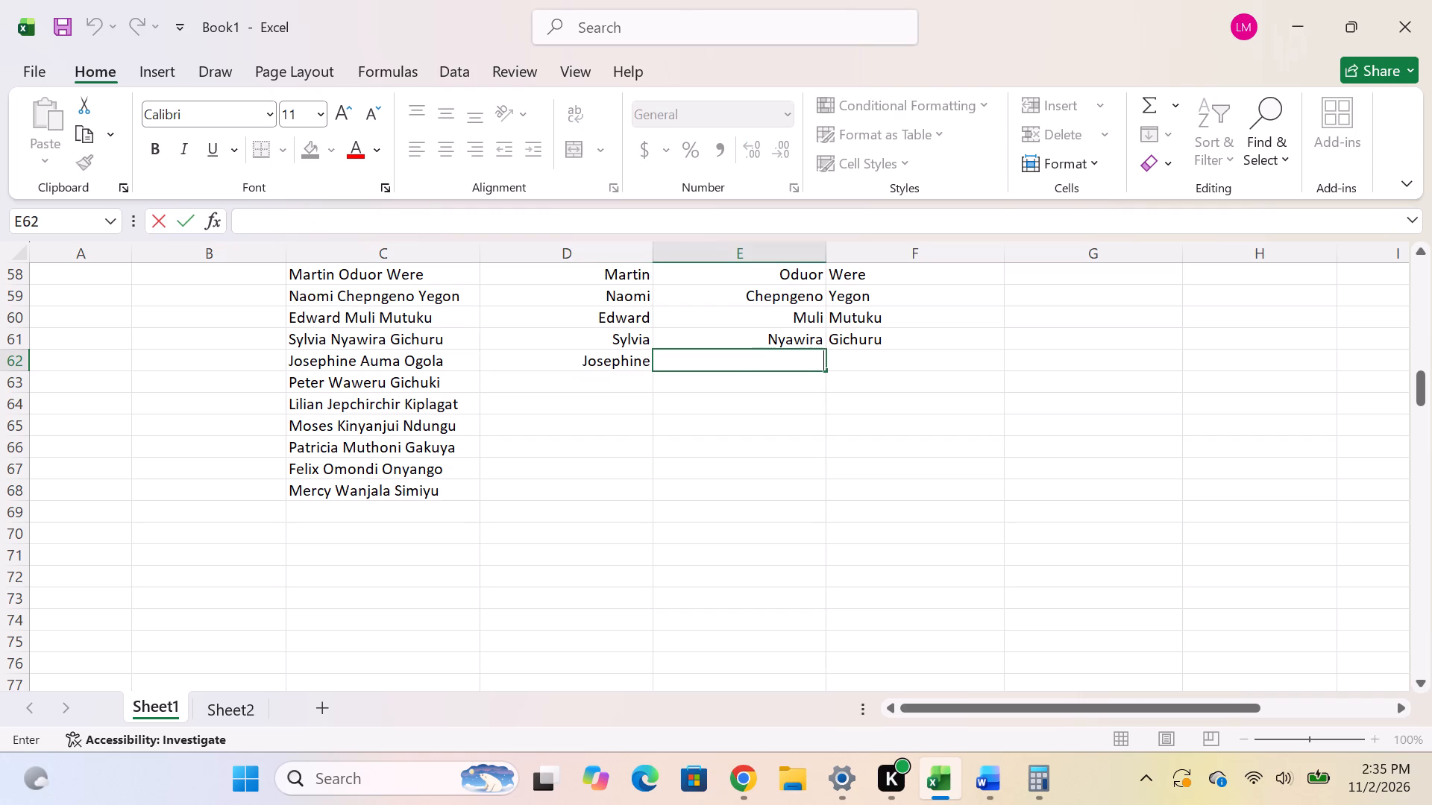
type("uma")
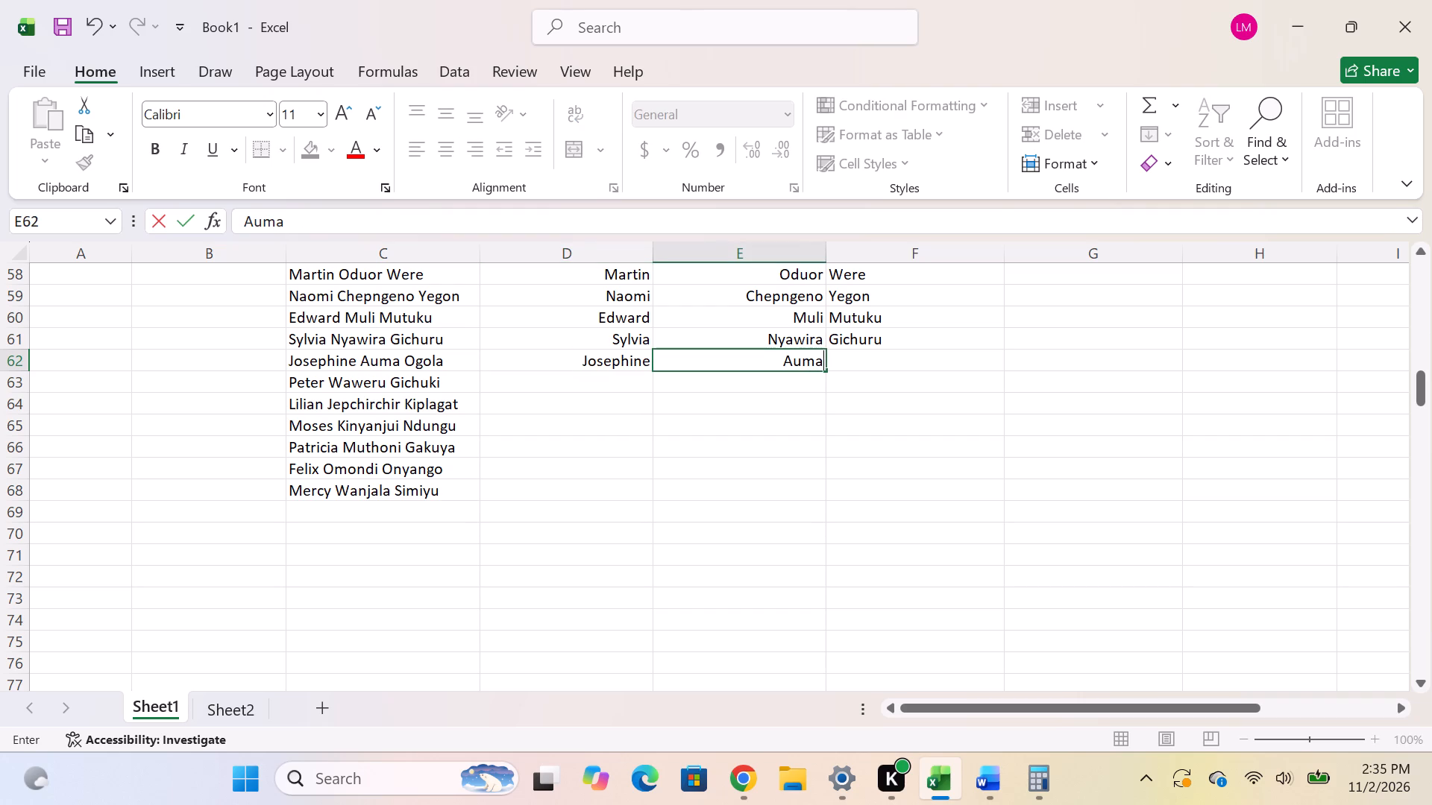
double_click(864, 353)
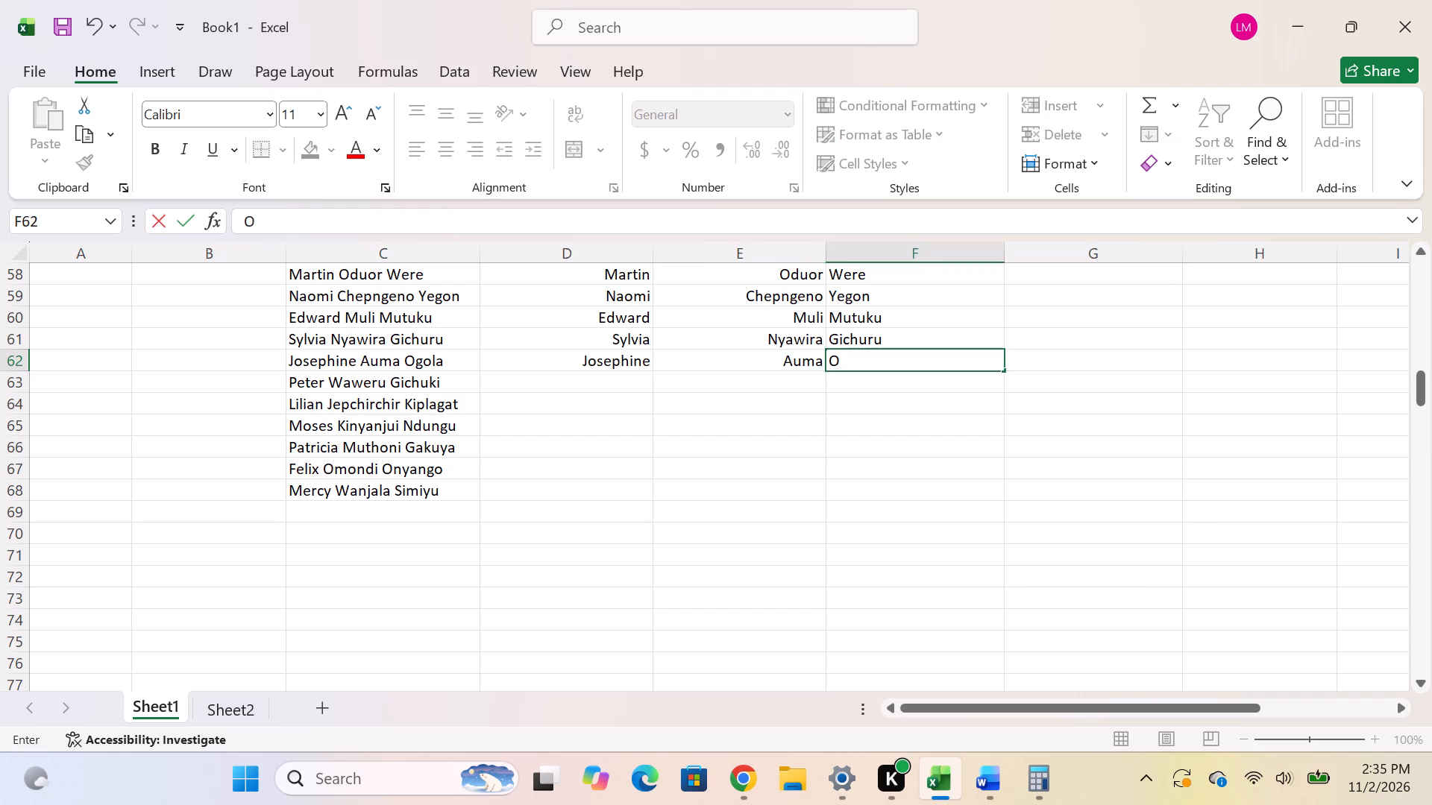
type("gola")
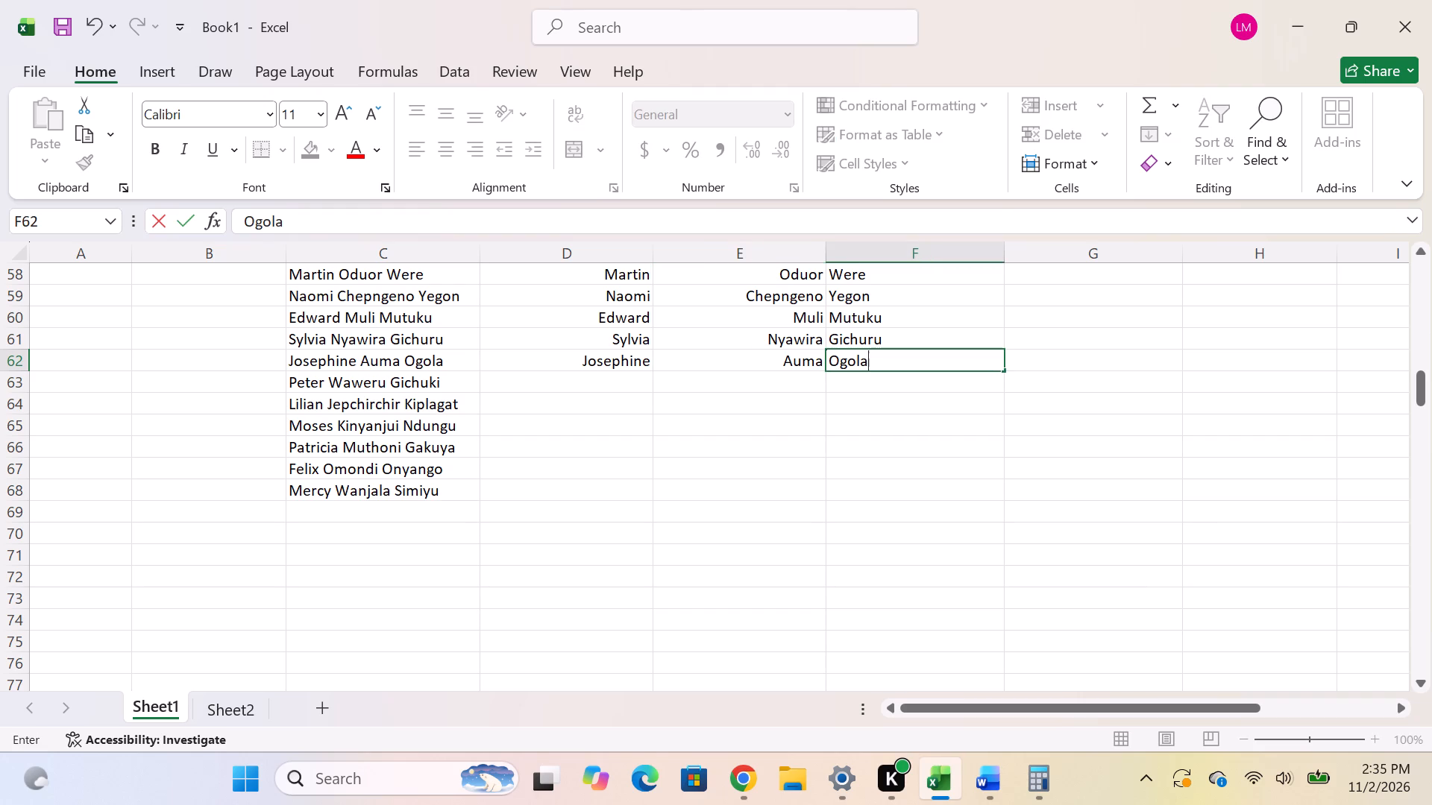
Split the customer name in row 63 into first, middle and last names across D63, E63 and F63.
double_click(603, 384)
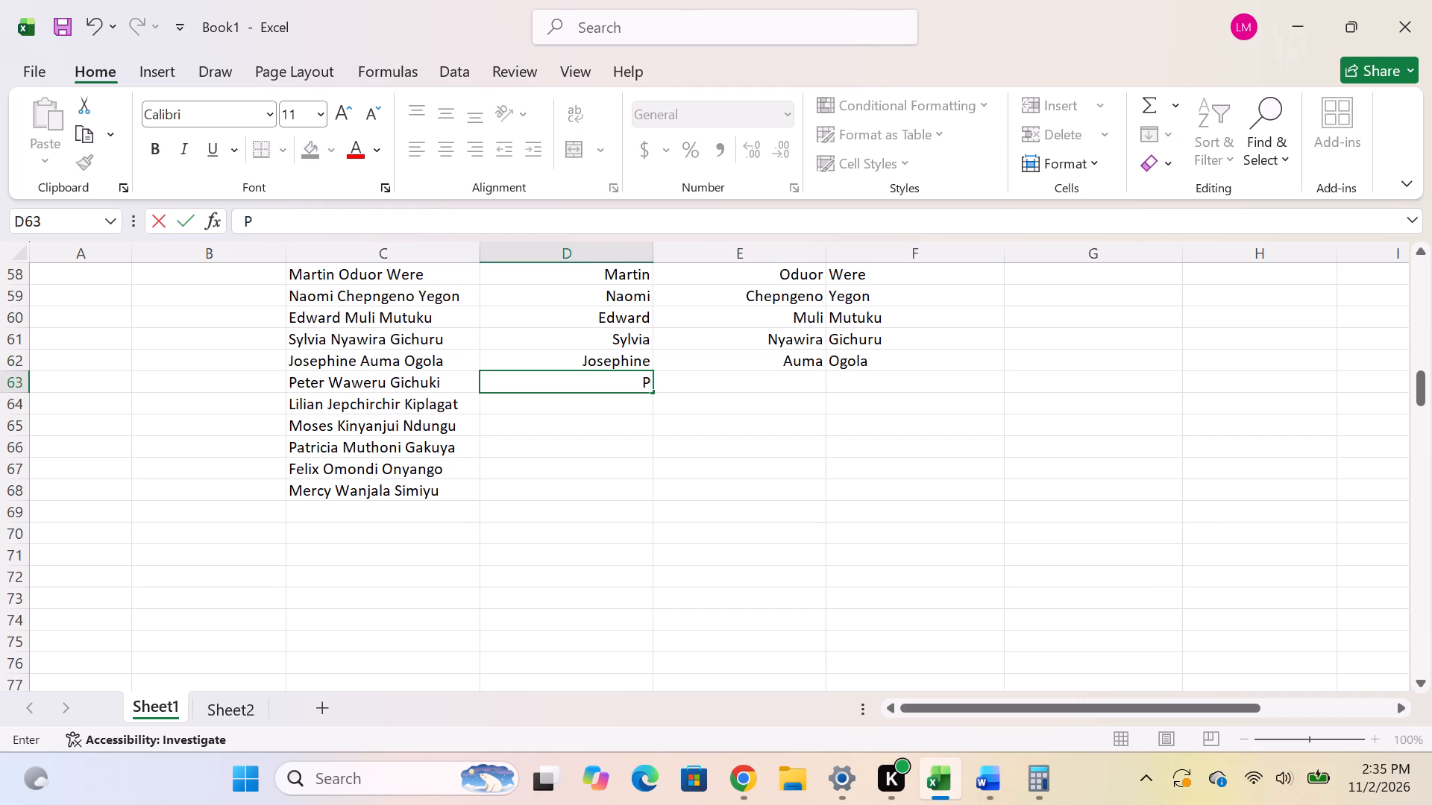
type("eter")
double_click(717, 386)
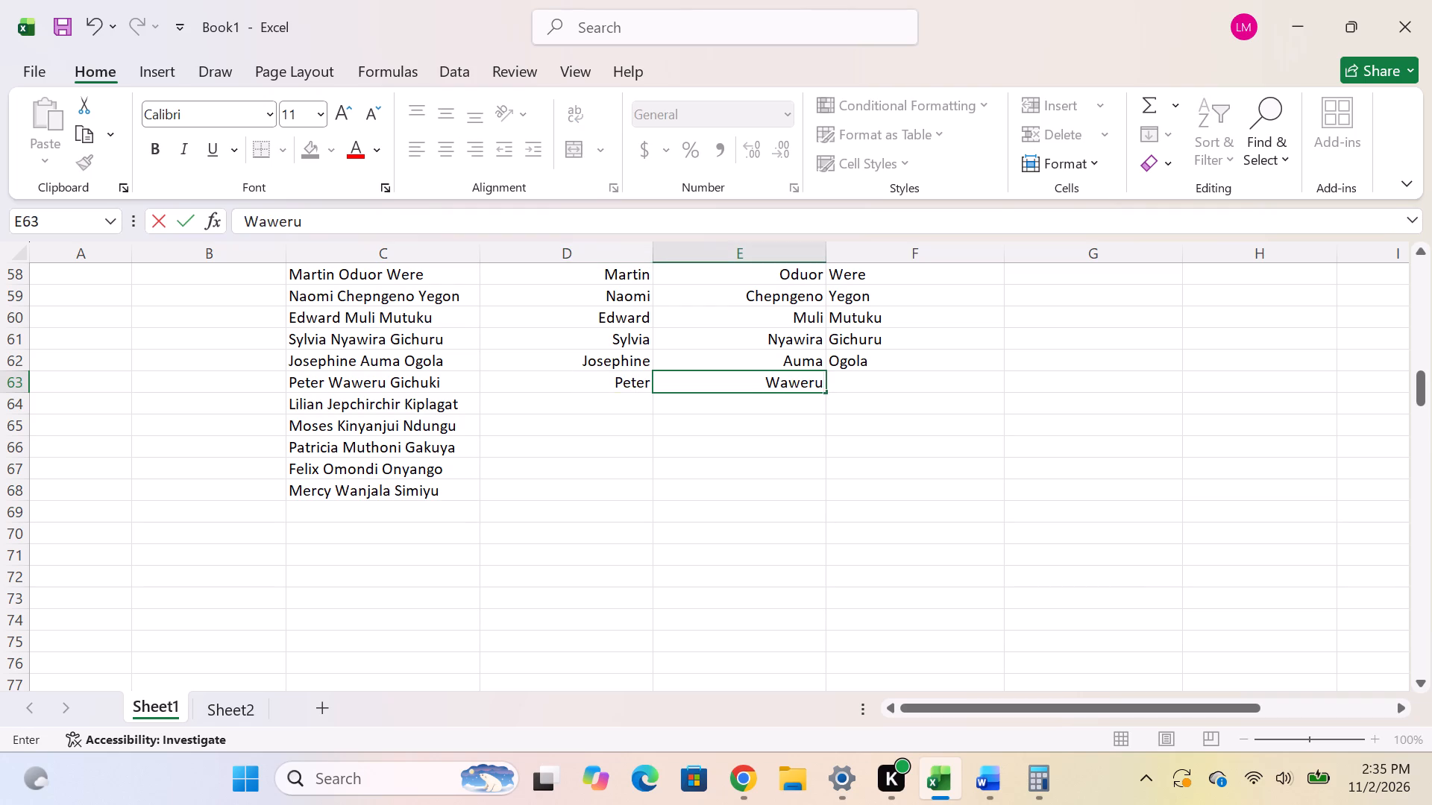
double_click(908, 379)
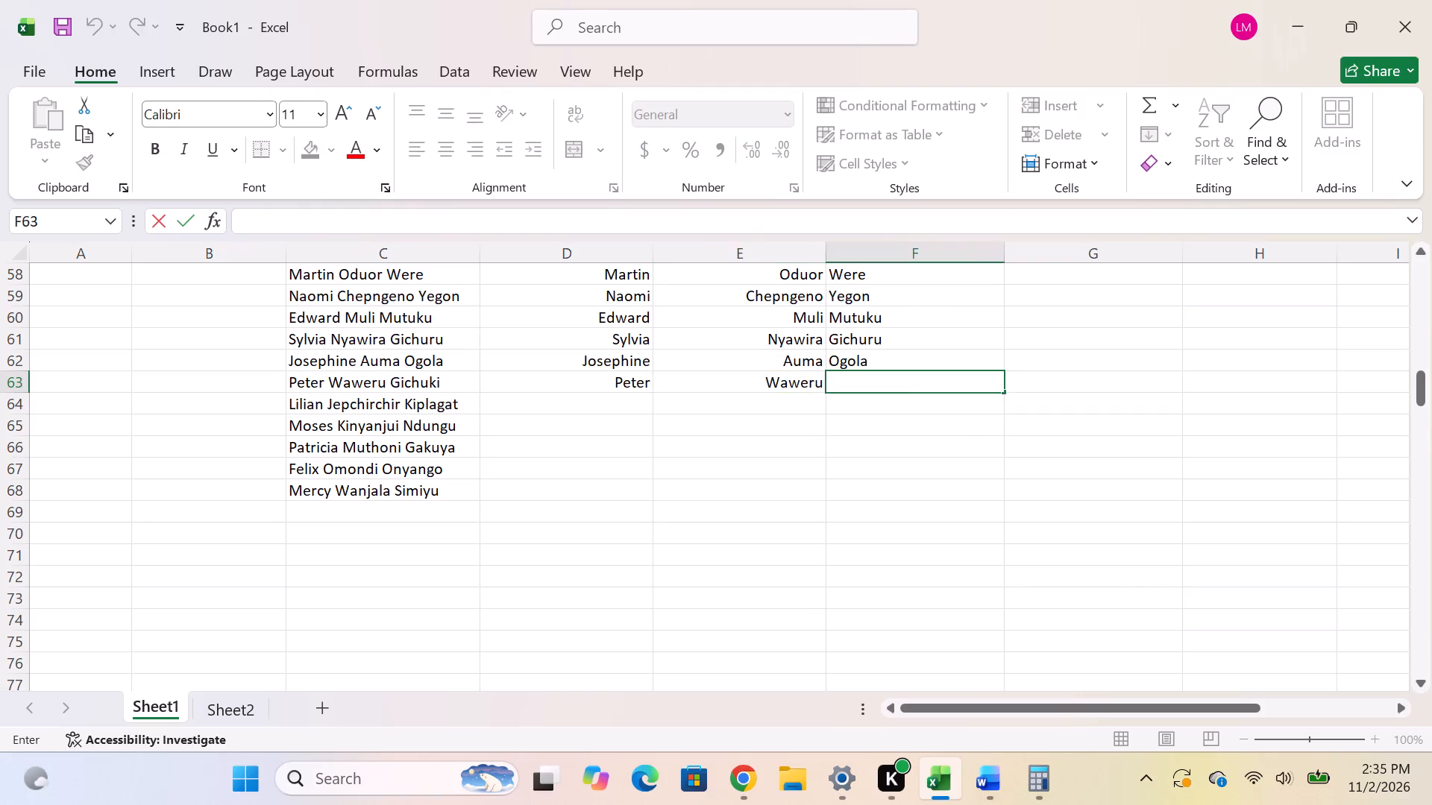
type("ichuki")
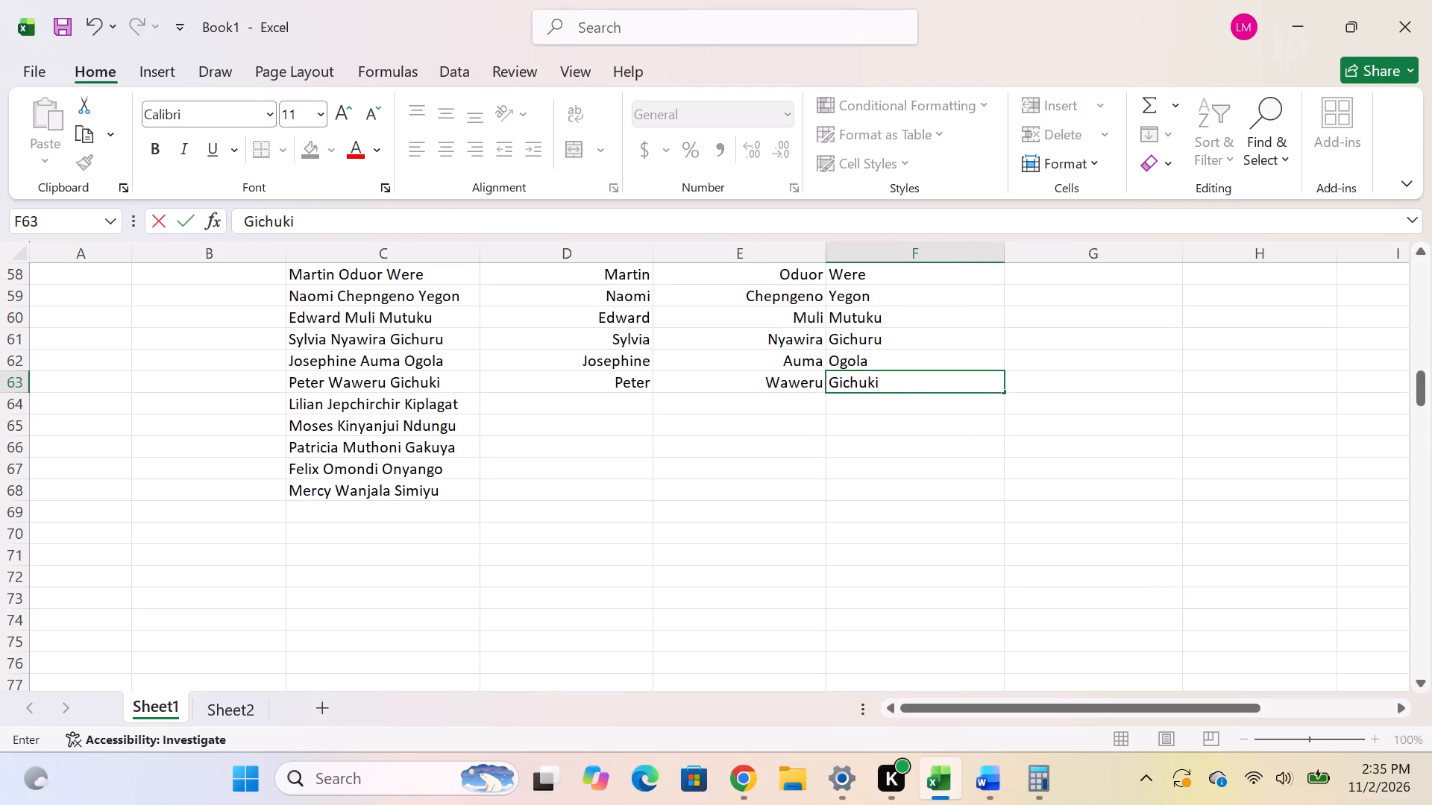
Split the customer name in row 64 into first, middle and last names across D64, E64 and F64.
double_click(604, 394)
scroll(659, 452, "down", 3)
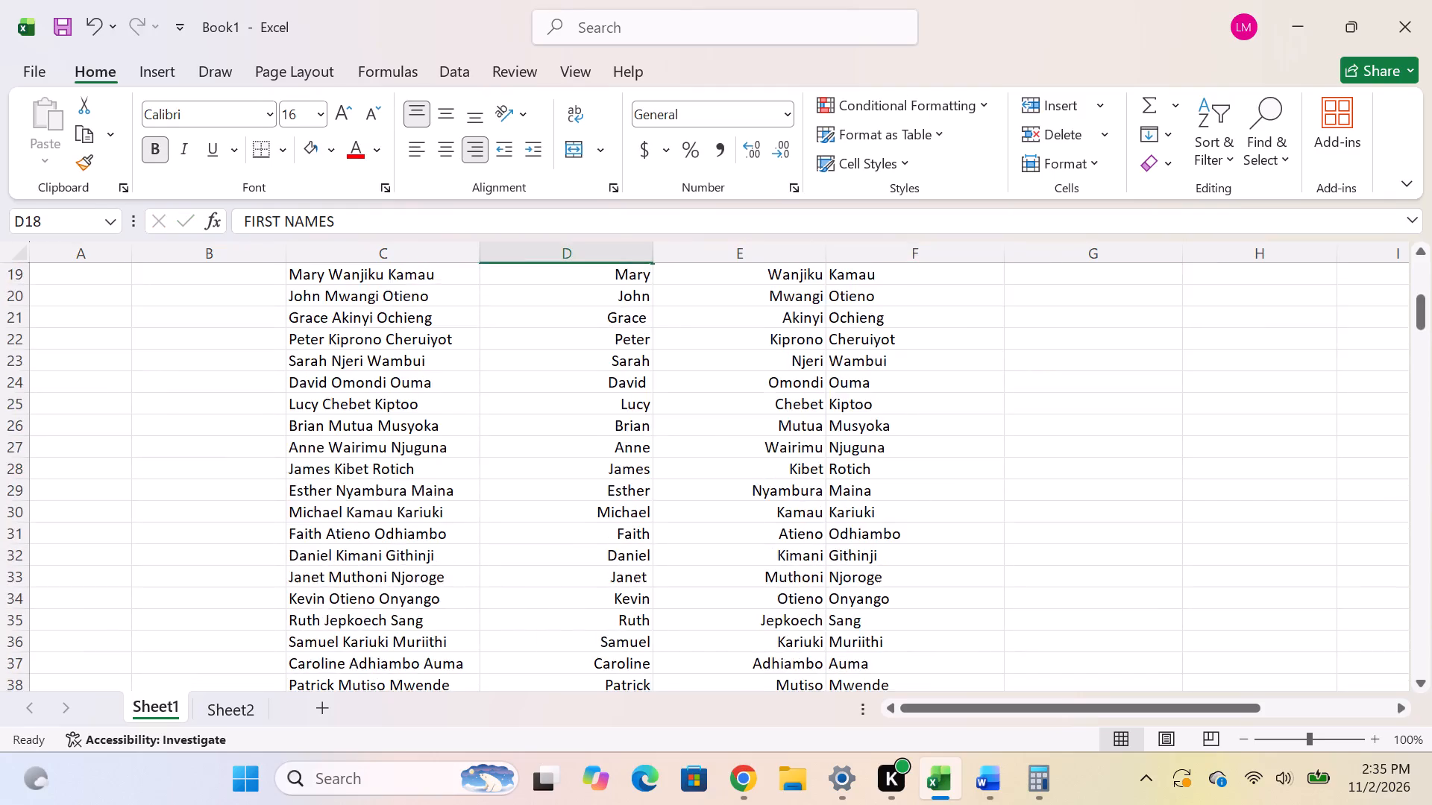
scroll(662, 458, "down", 4)
scroll(662, 466, "up", 1)
scroll(662, 466, "down", 11)
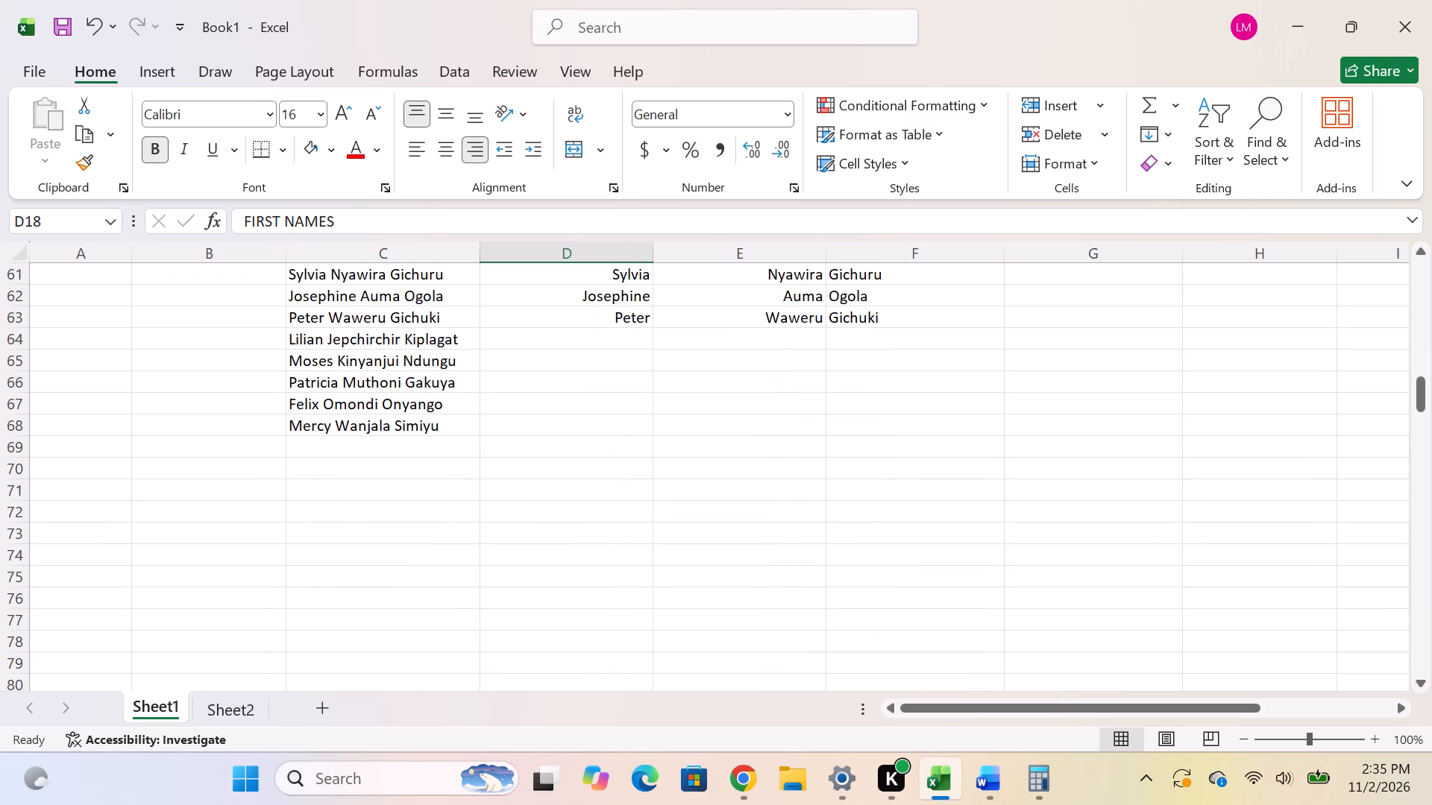
double_click(588, 337)
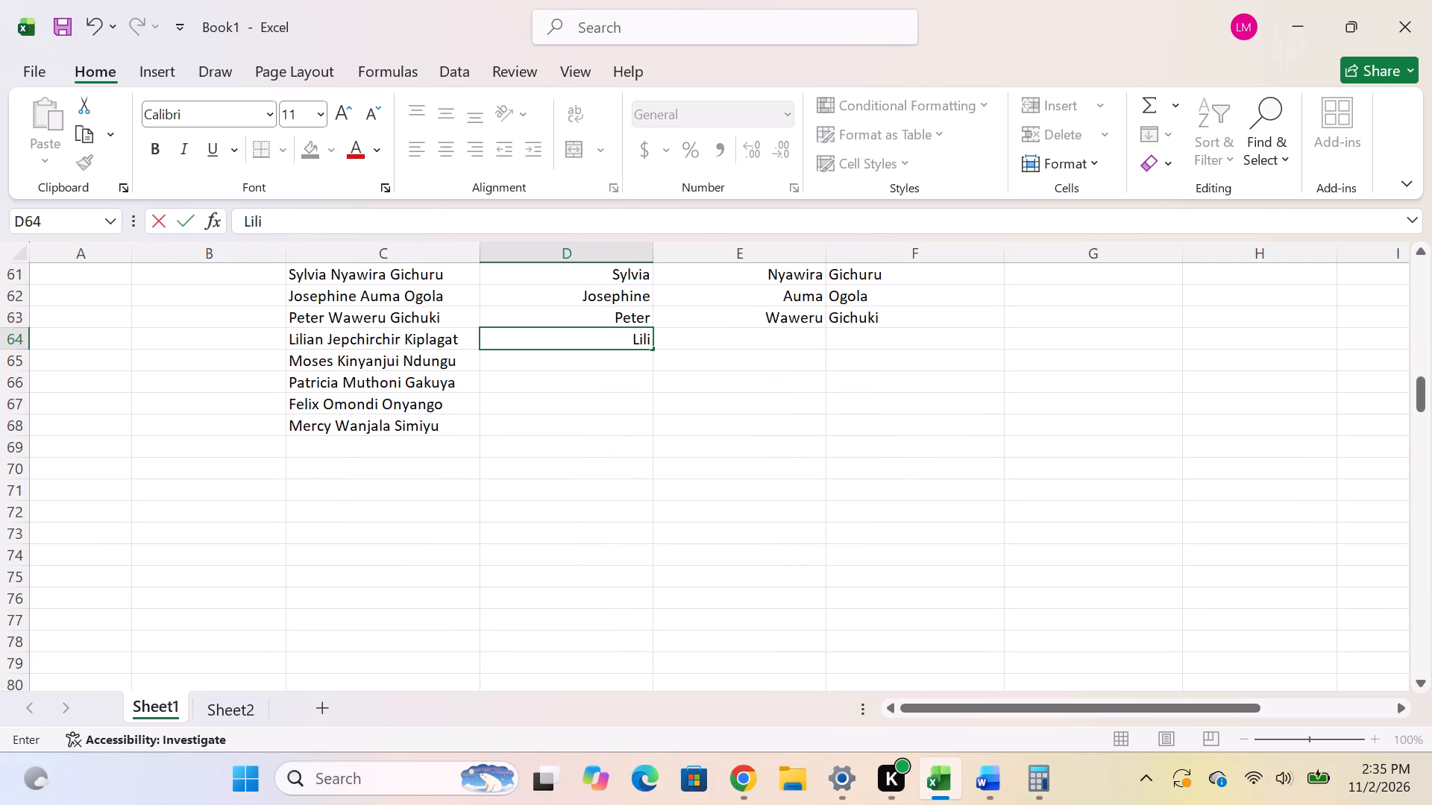
double_click(750, 341)
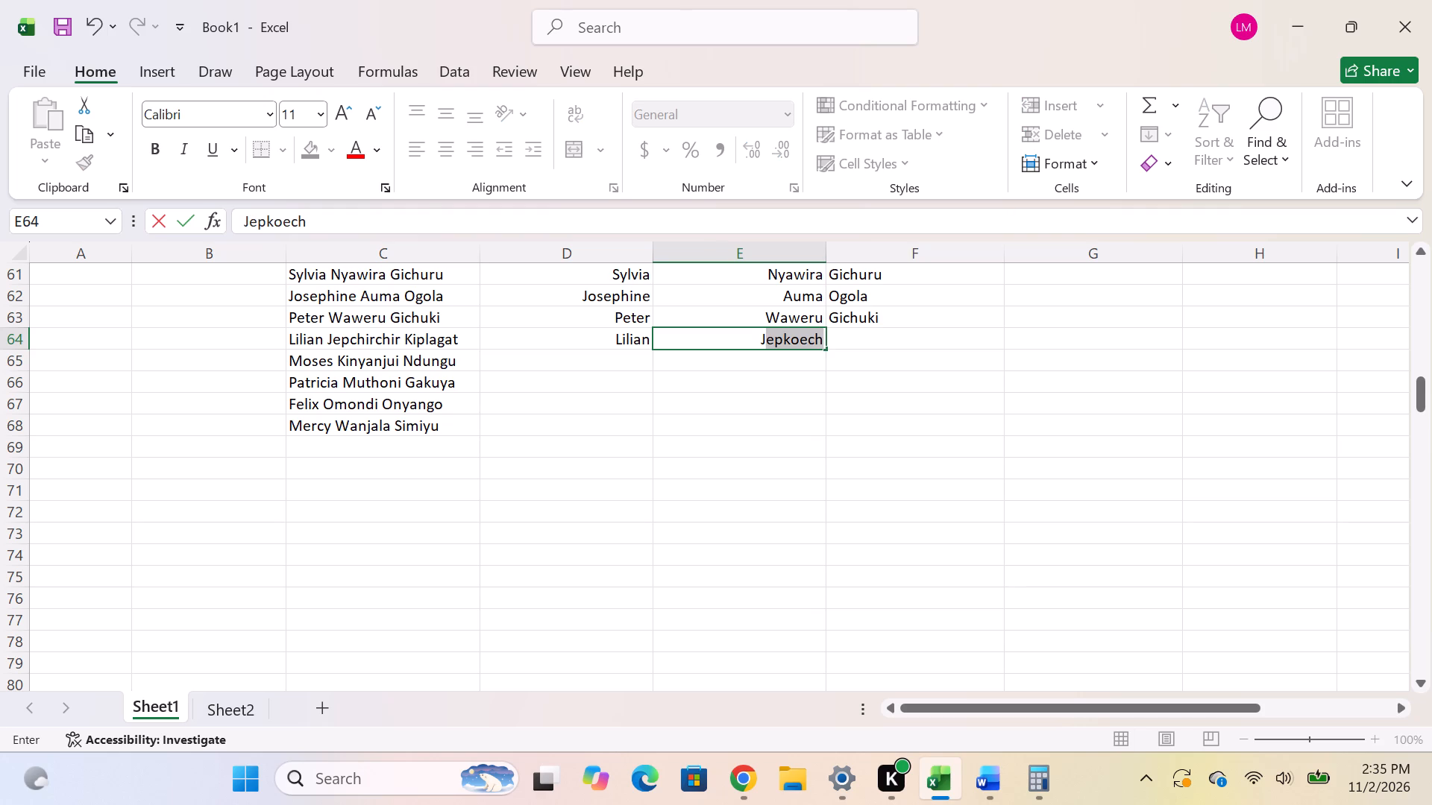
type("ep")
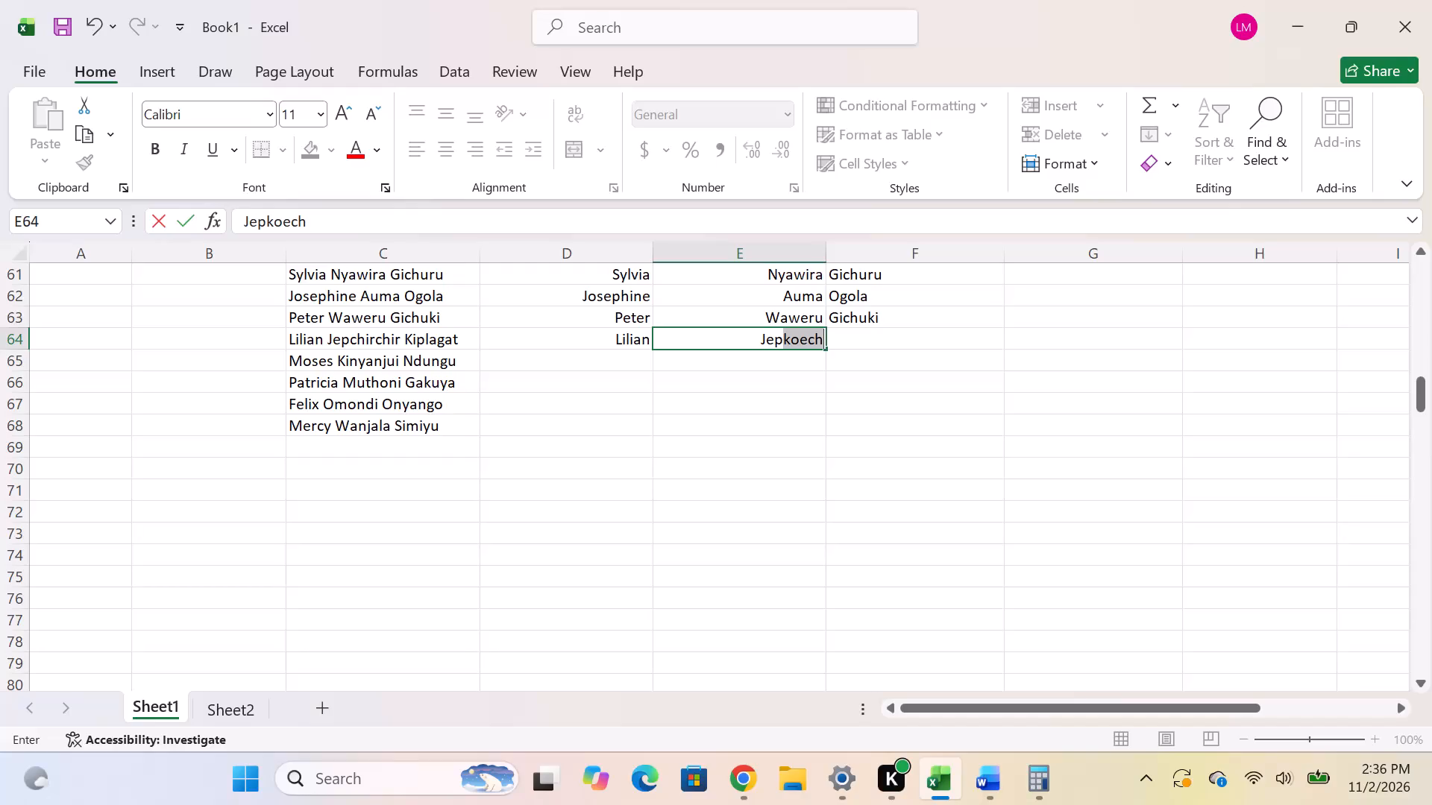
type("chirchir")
double_click(841, 341)
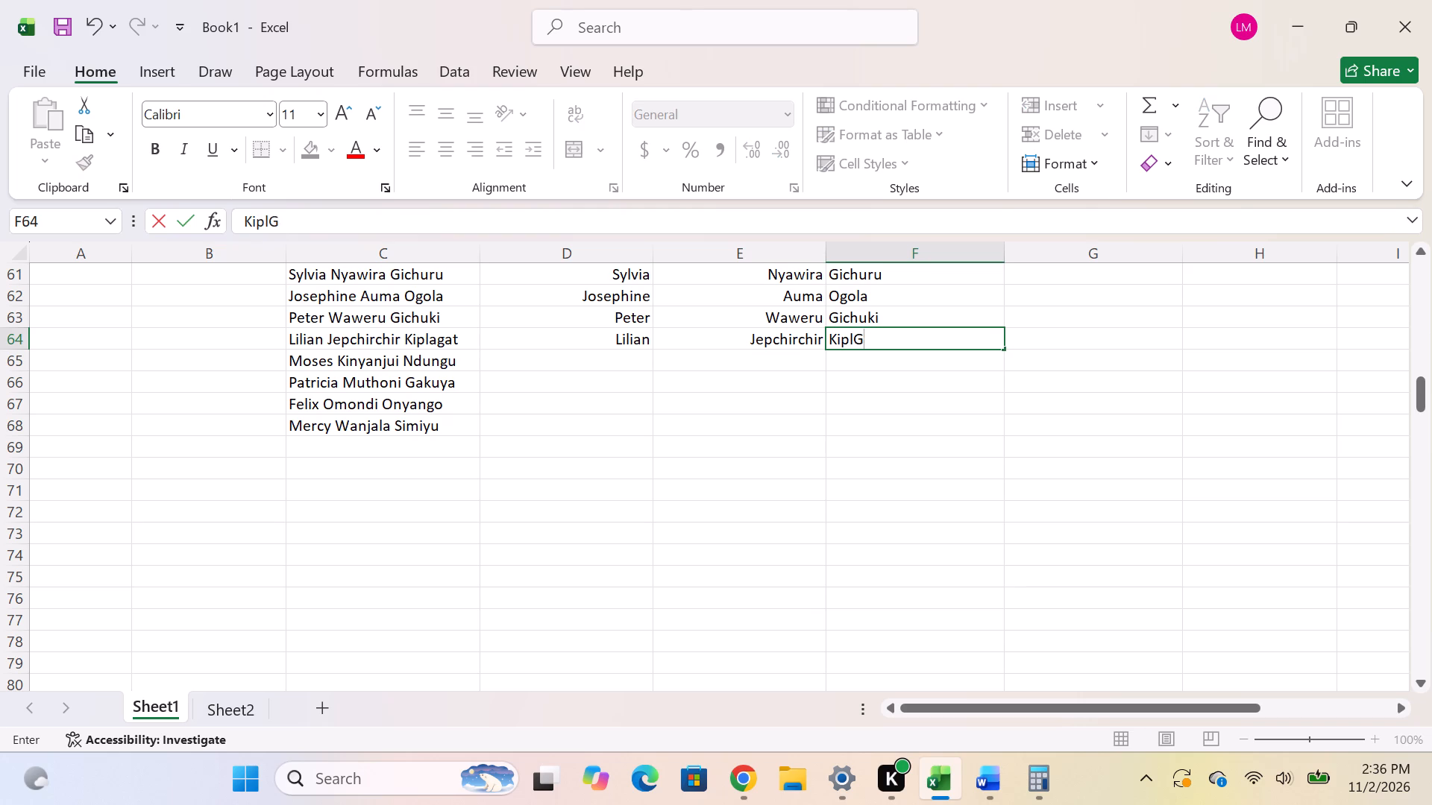
key("BackSpace")
key("BackSpace")
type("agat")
Split the customer name in row 65 into first, middle and last names across D65, E65 and F65.
double_click(611, 358)
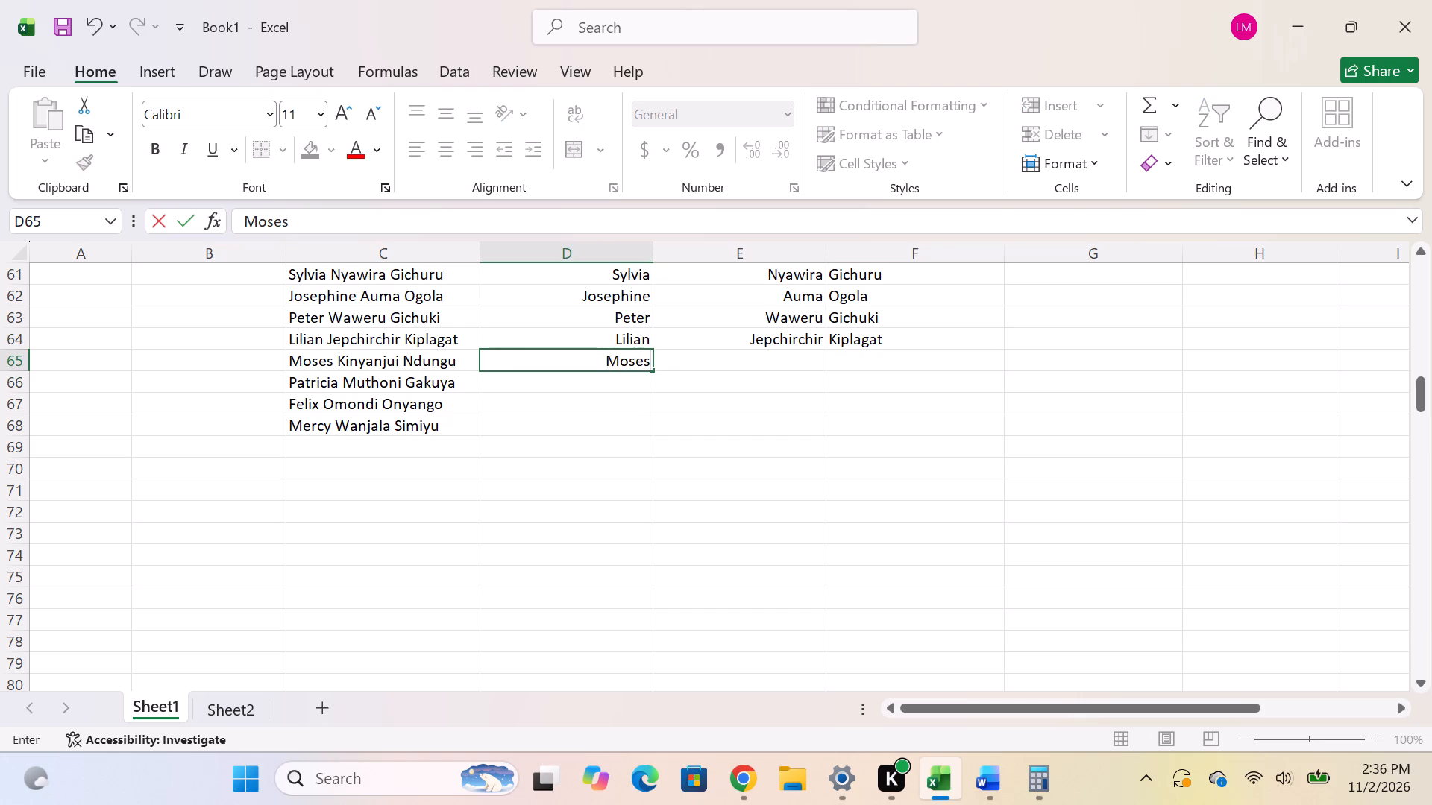
double_click(681, 360)
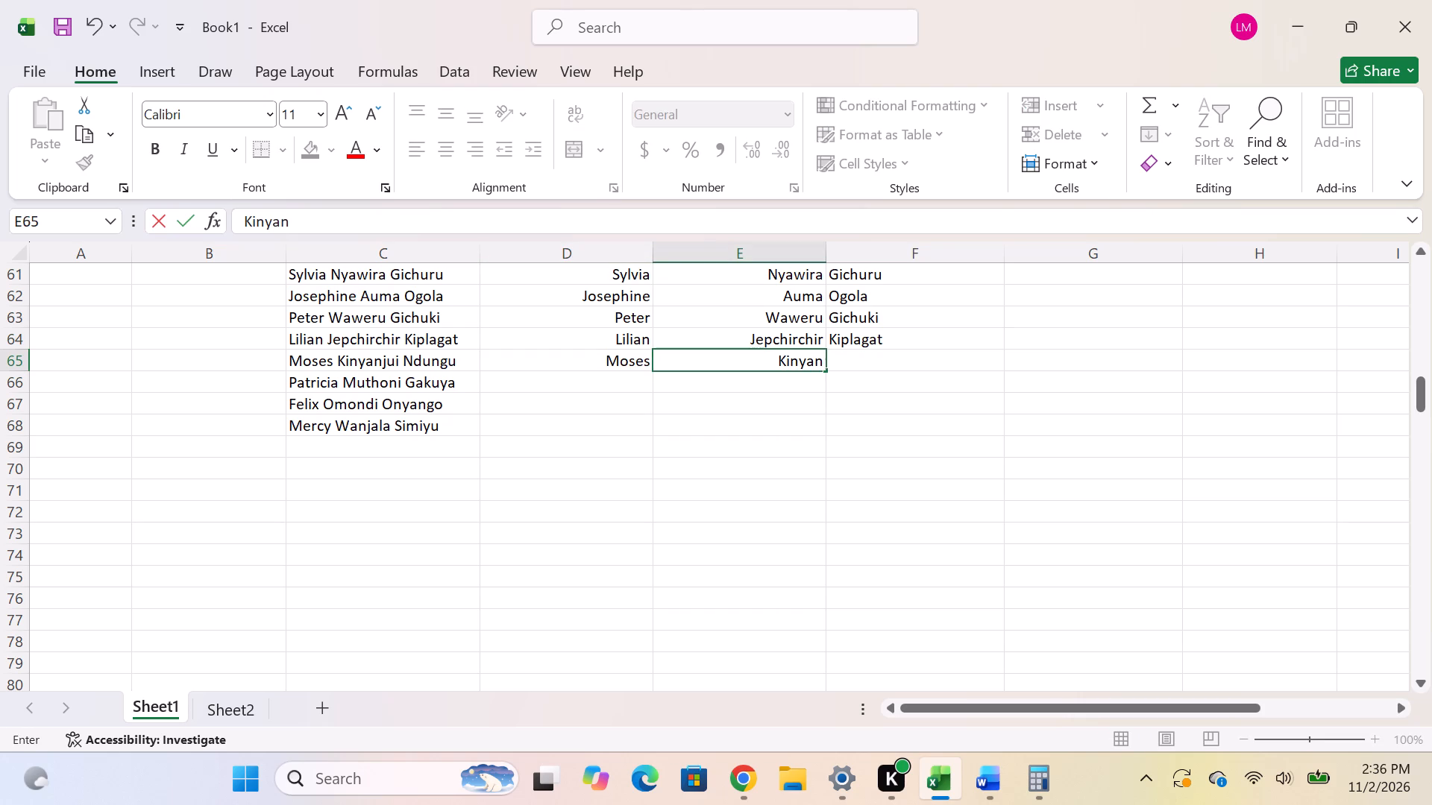
double_click(854, 360)
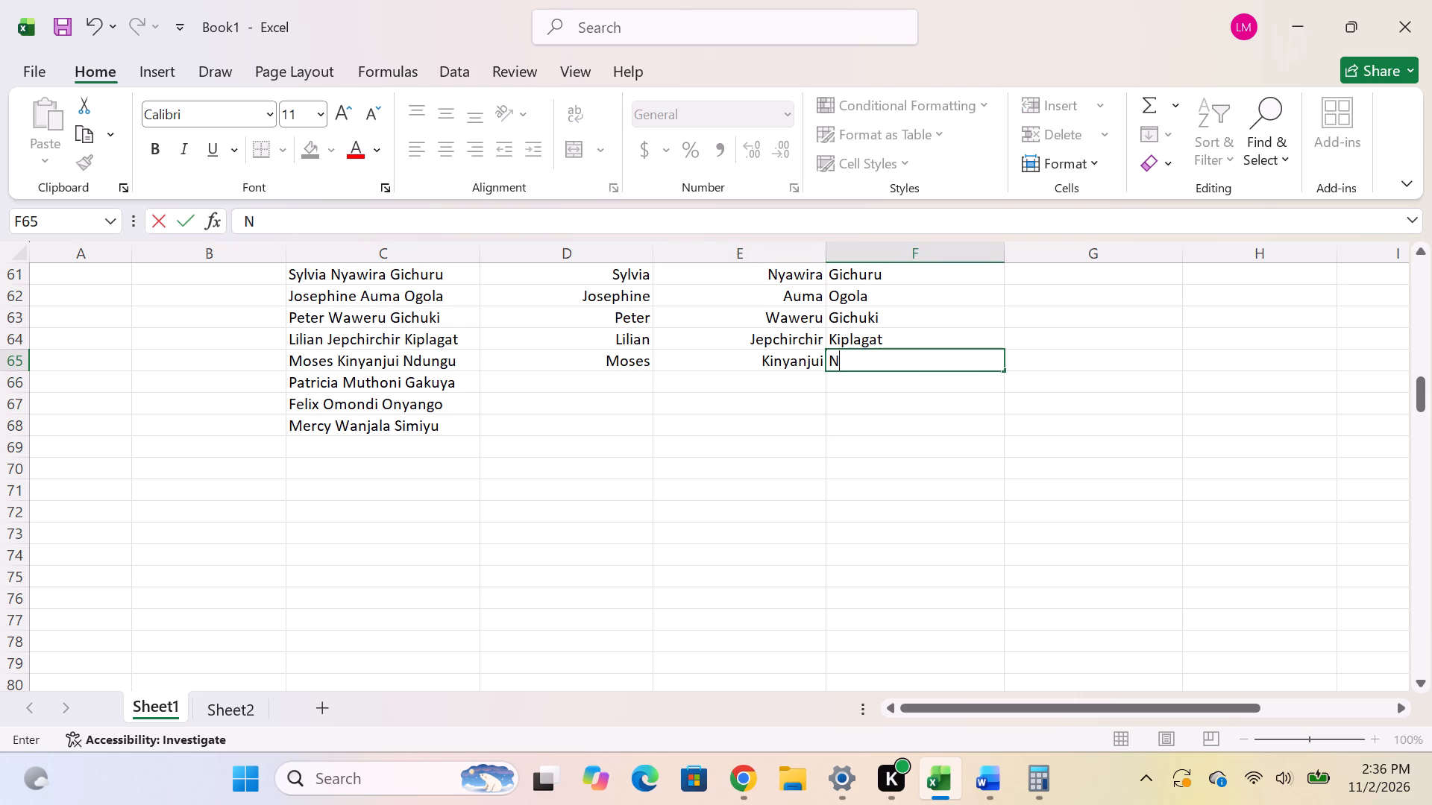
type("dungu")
Split the customer name in row 66 into first, middle and last names across D66, E66 and F66.
double_click(632, 379)
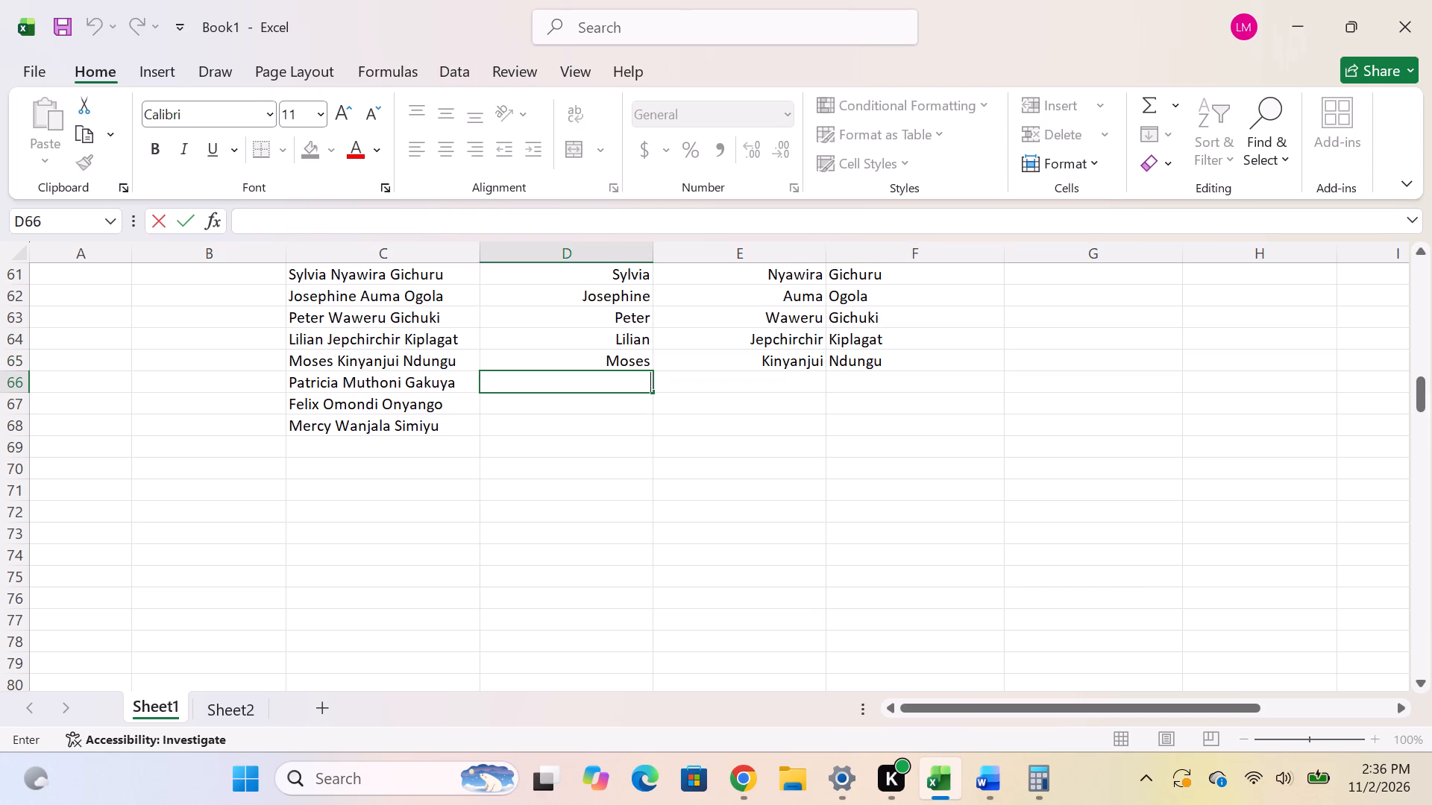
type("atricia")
double_click(697, 381)
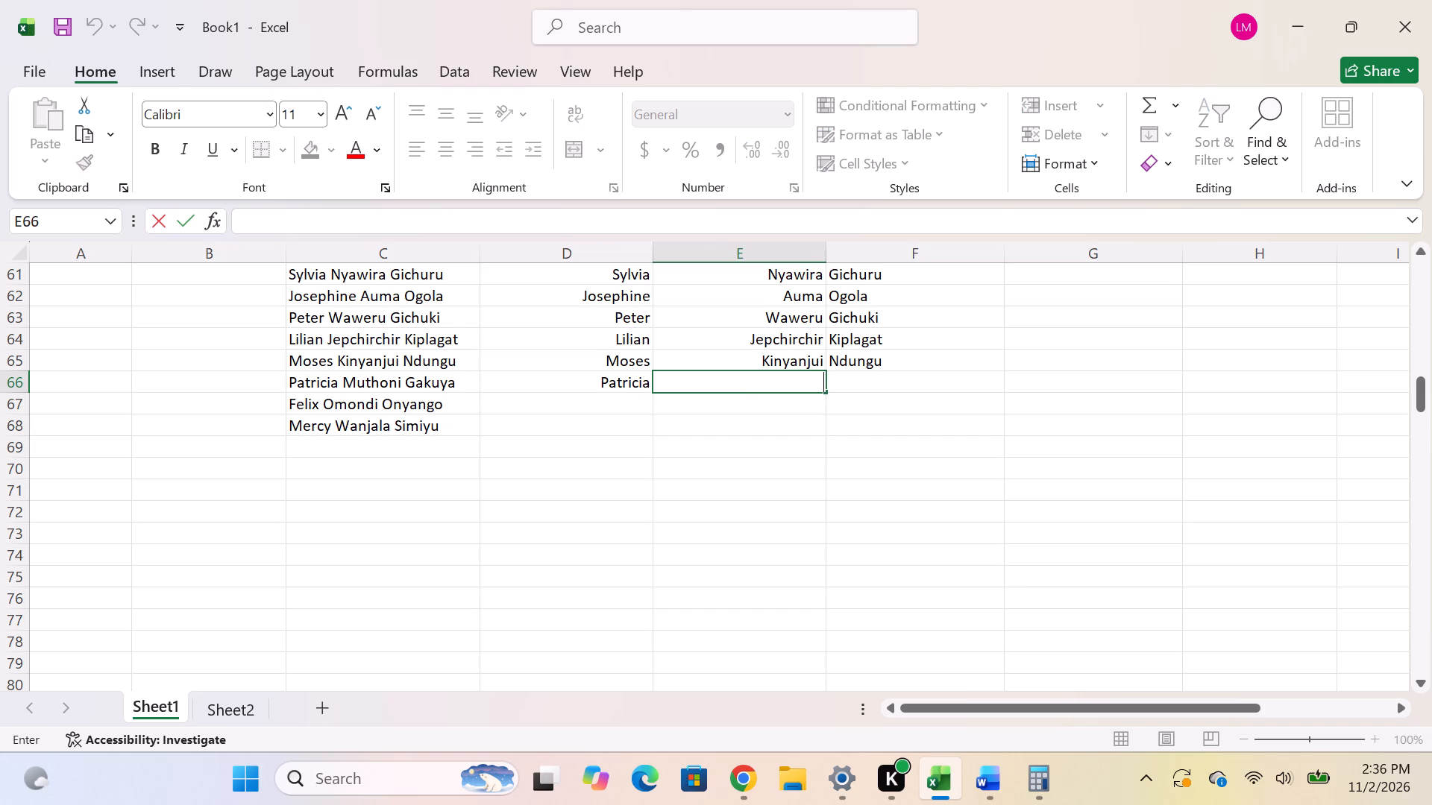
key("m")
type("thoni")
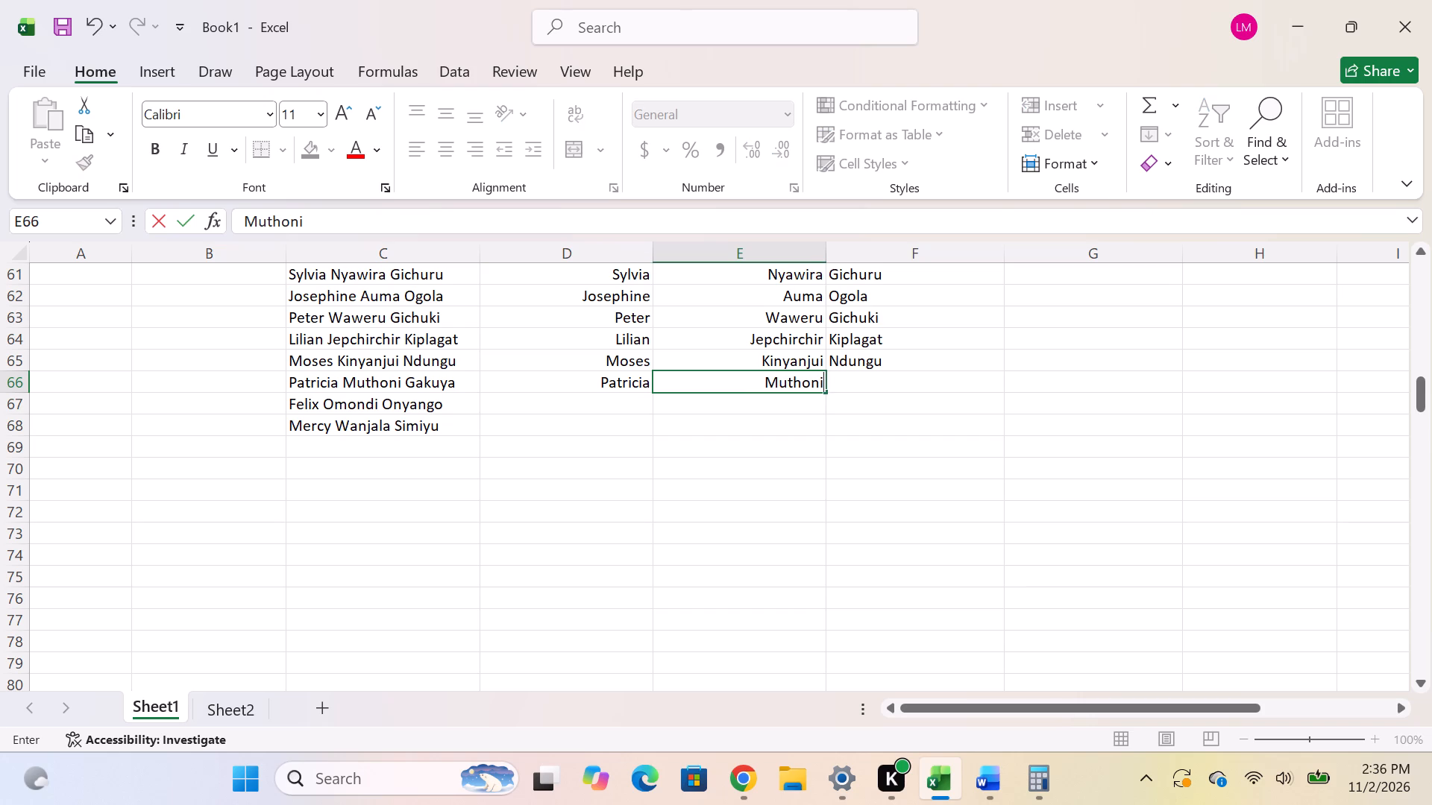
double_click(848, 380)
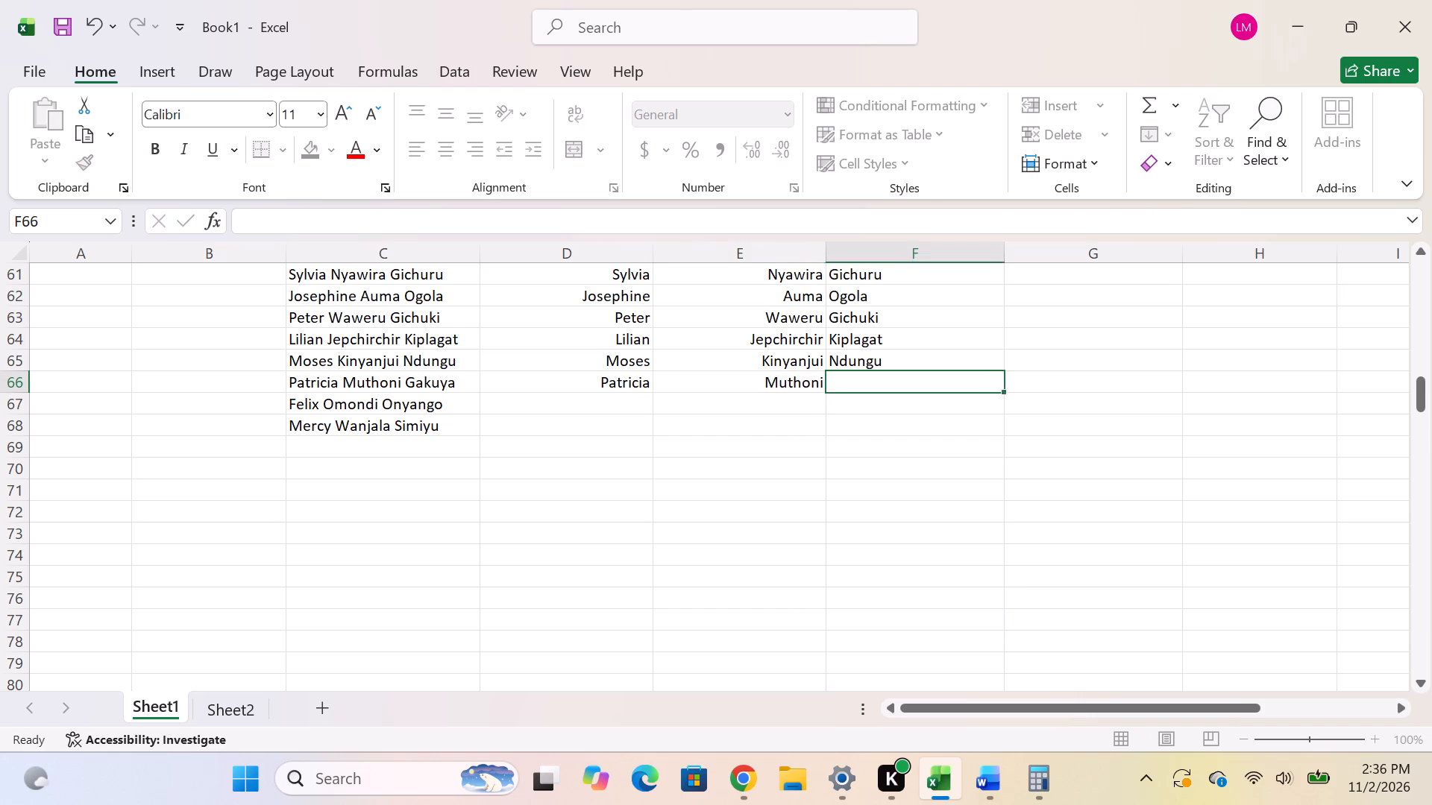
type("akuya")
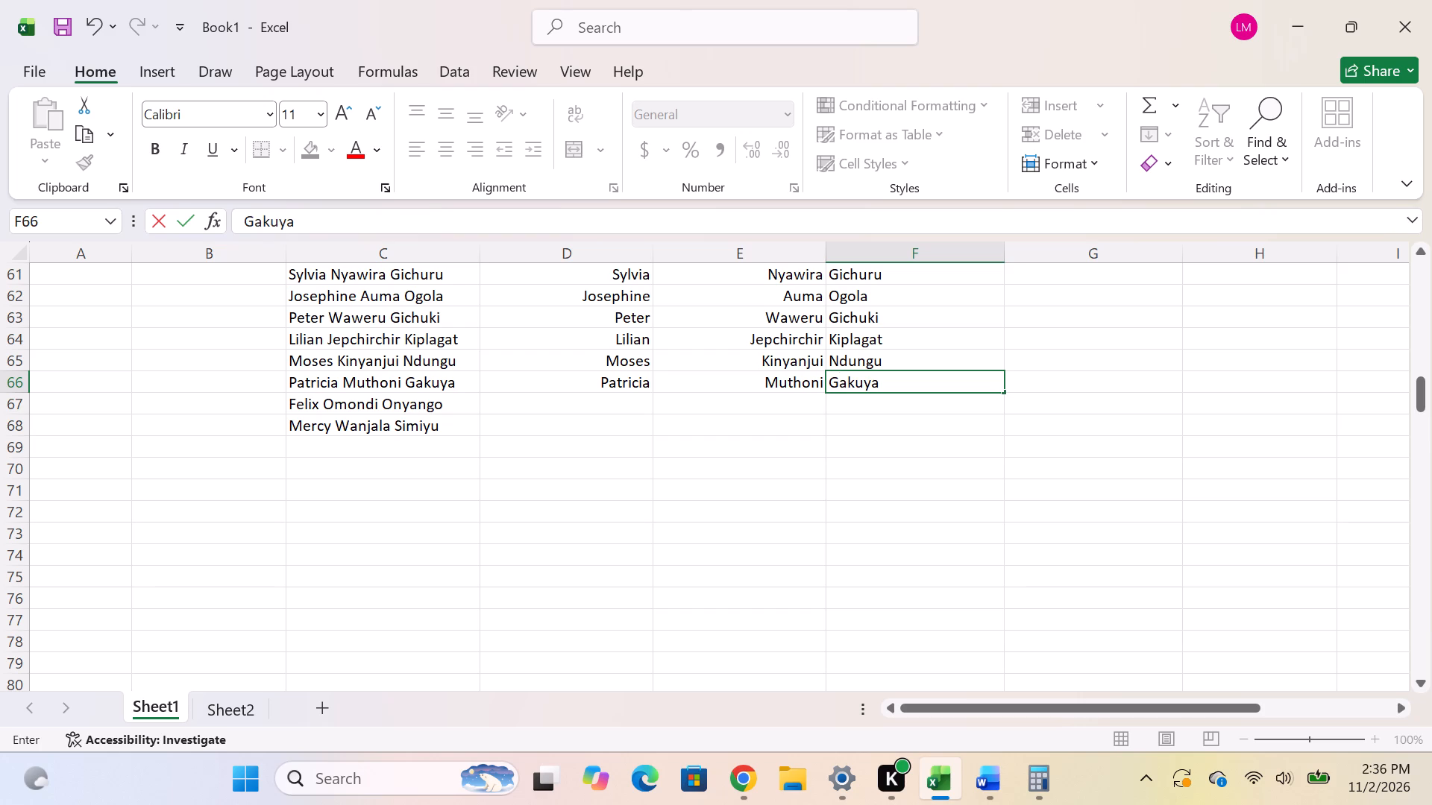
Split the customer name in row 67 into first, middle and last names across D67, E67 and F67.
double_click(626, 411)
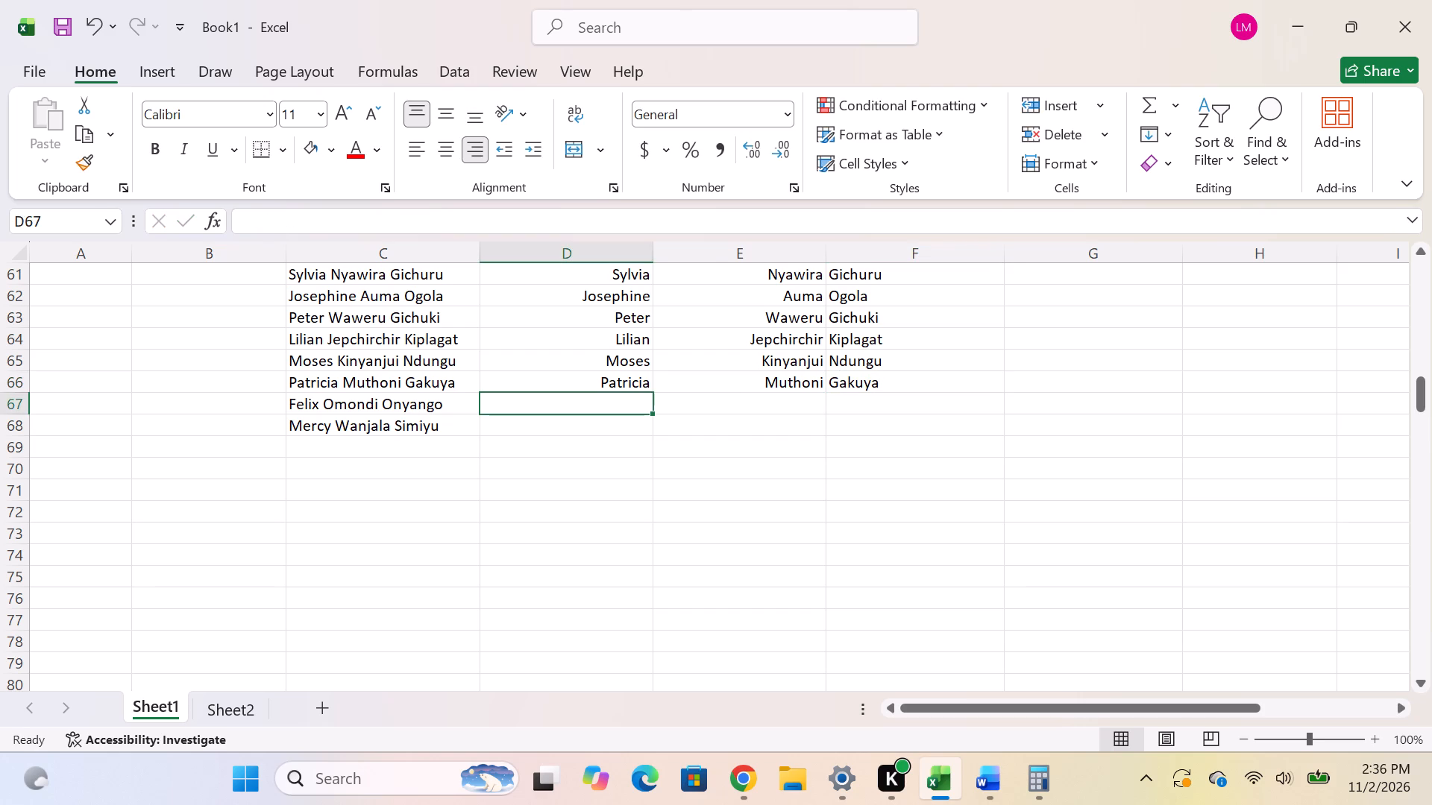
double_click(606, 408)
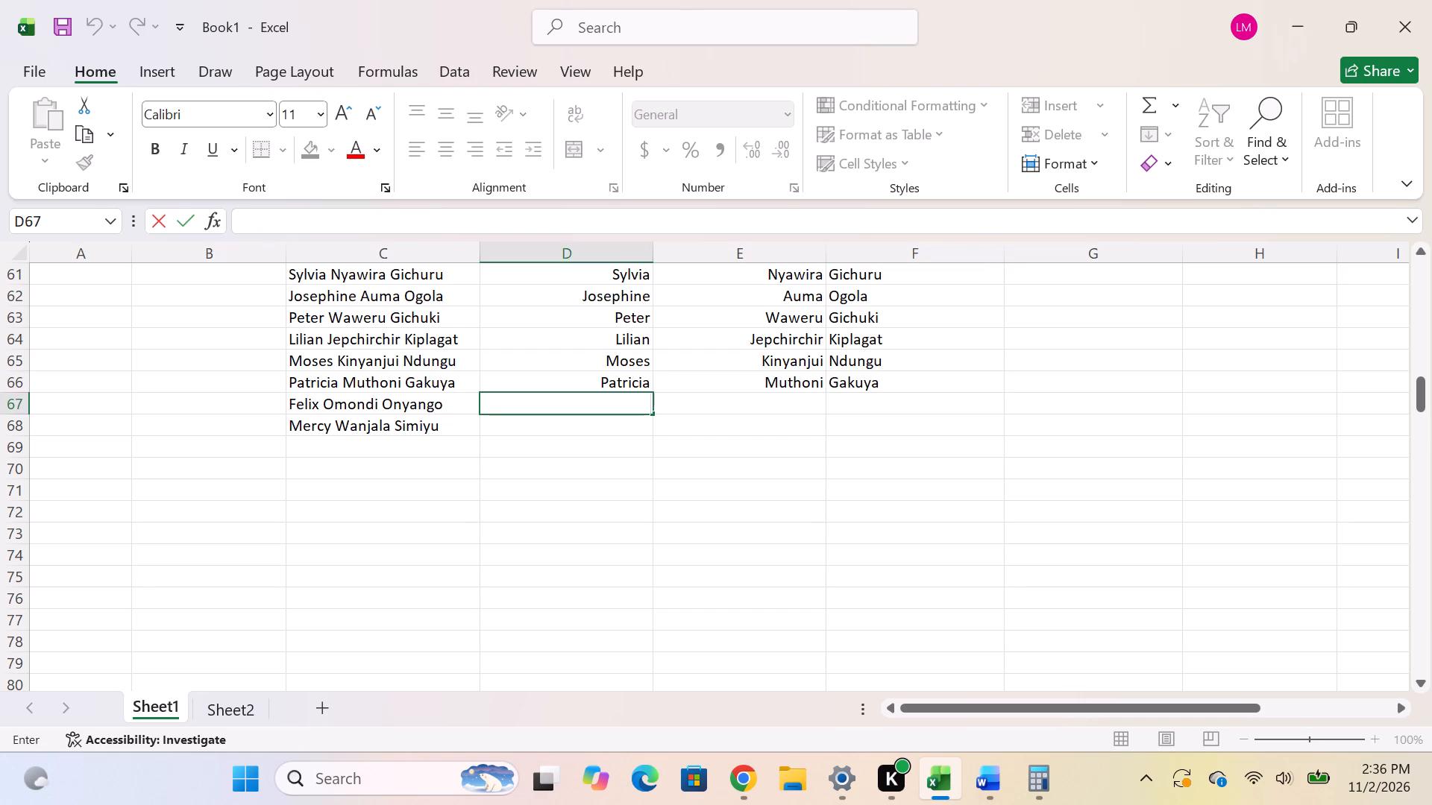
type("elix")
double_click(702, 407)
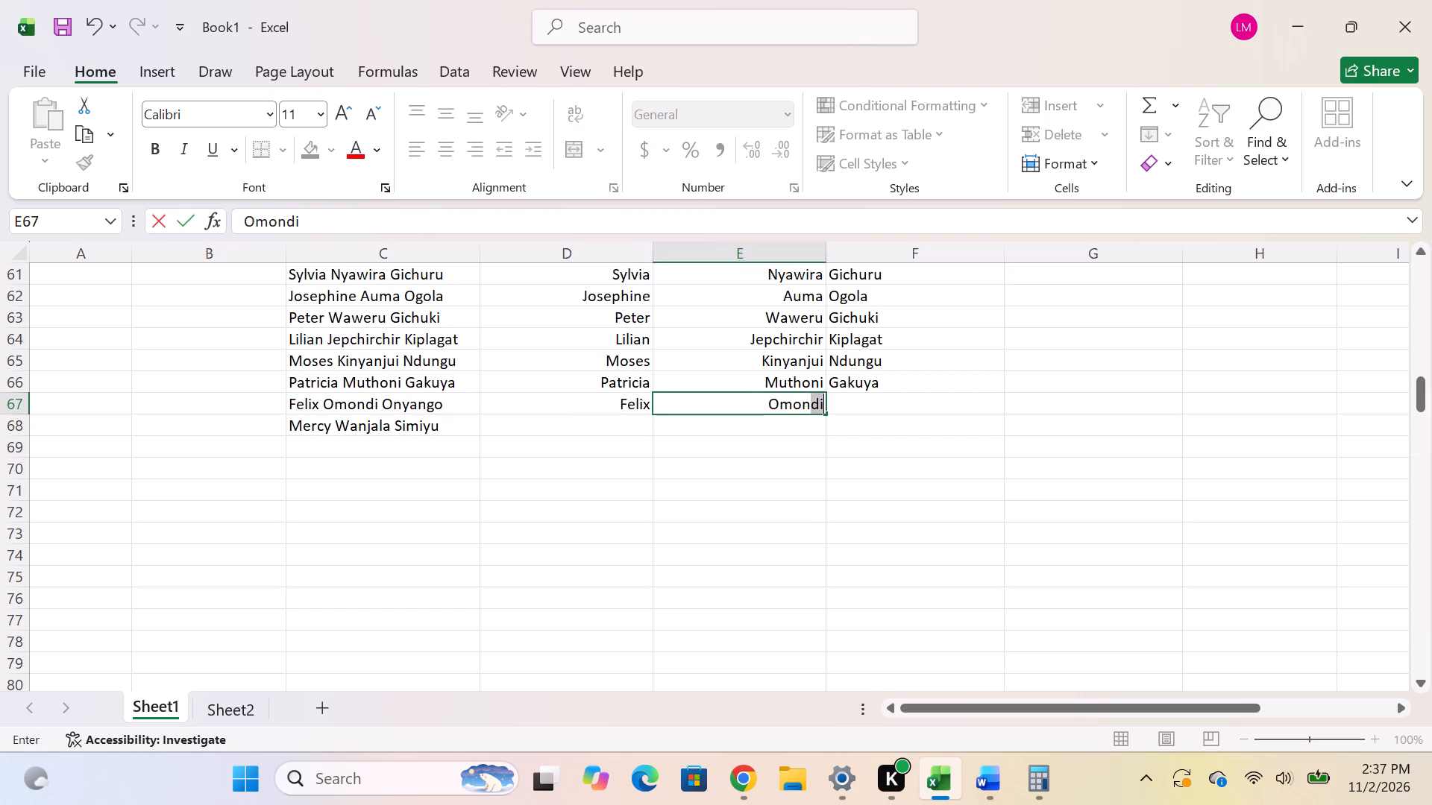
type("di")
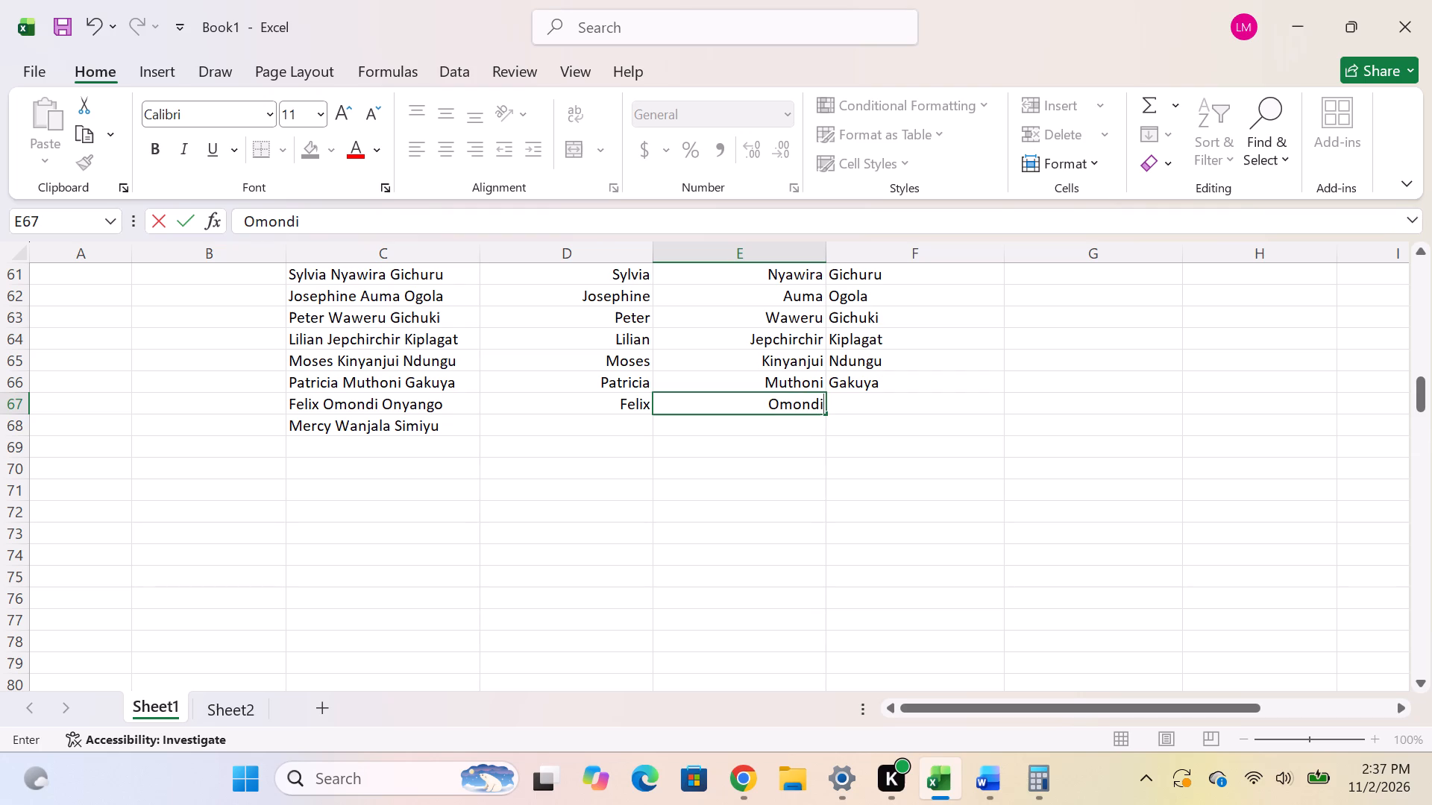
double_click(861, 397)
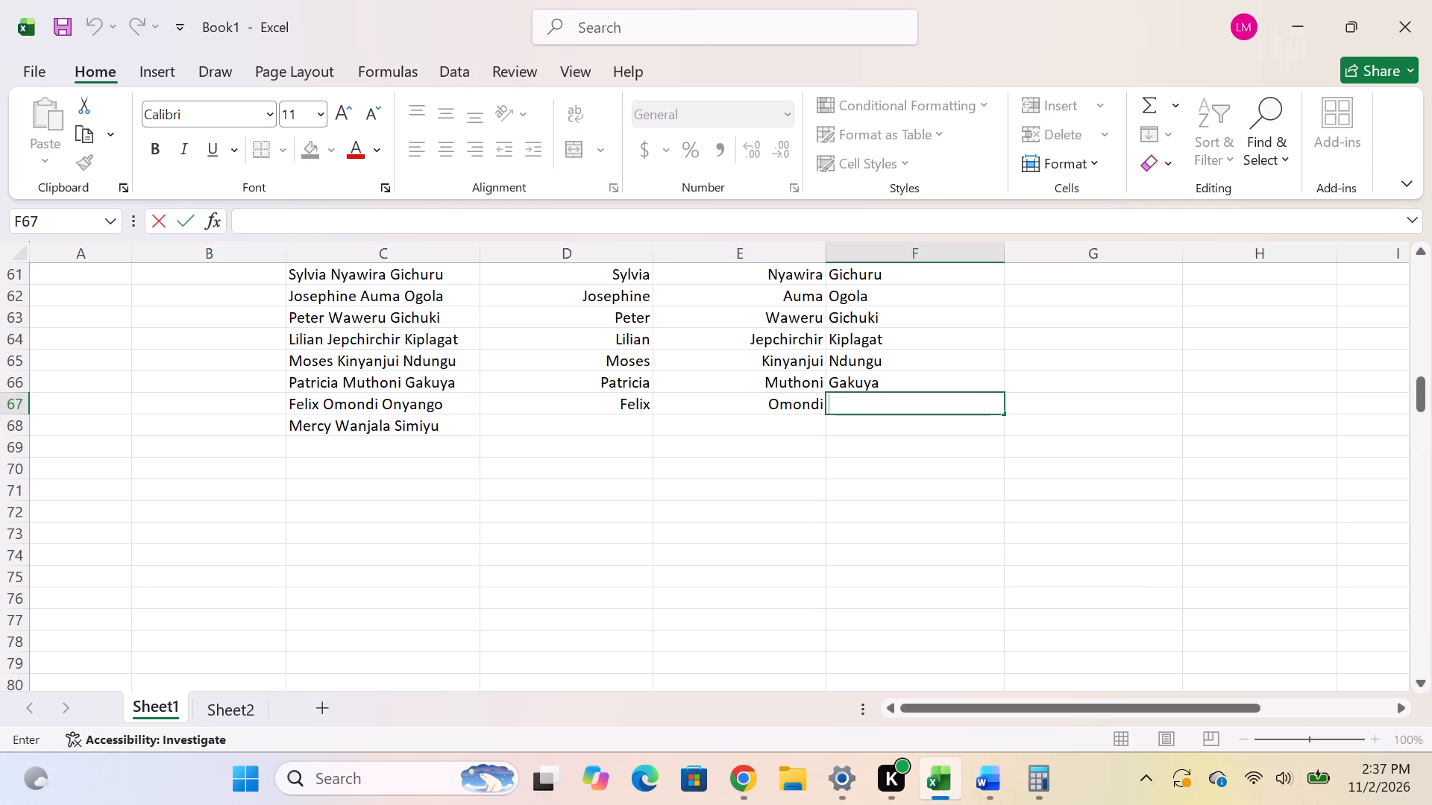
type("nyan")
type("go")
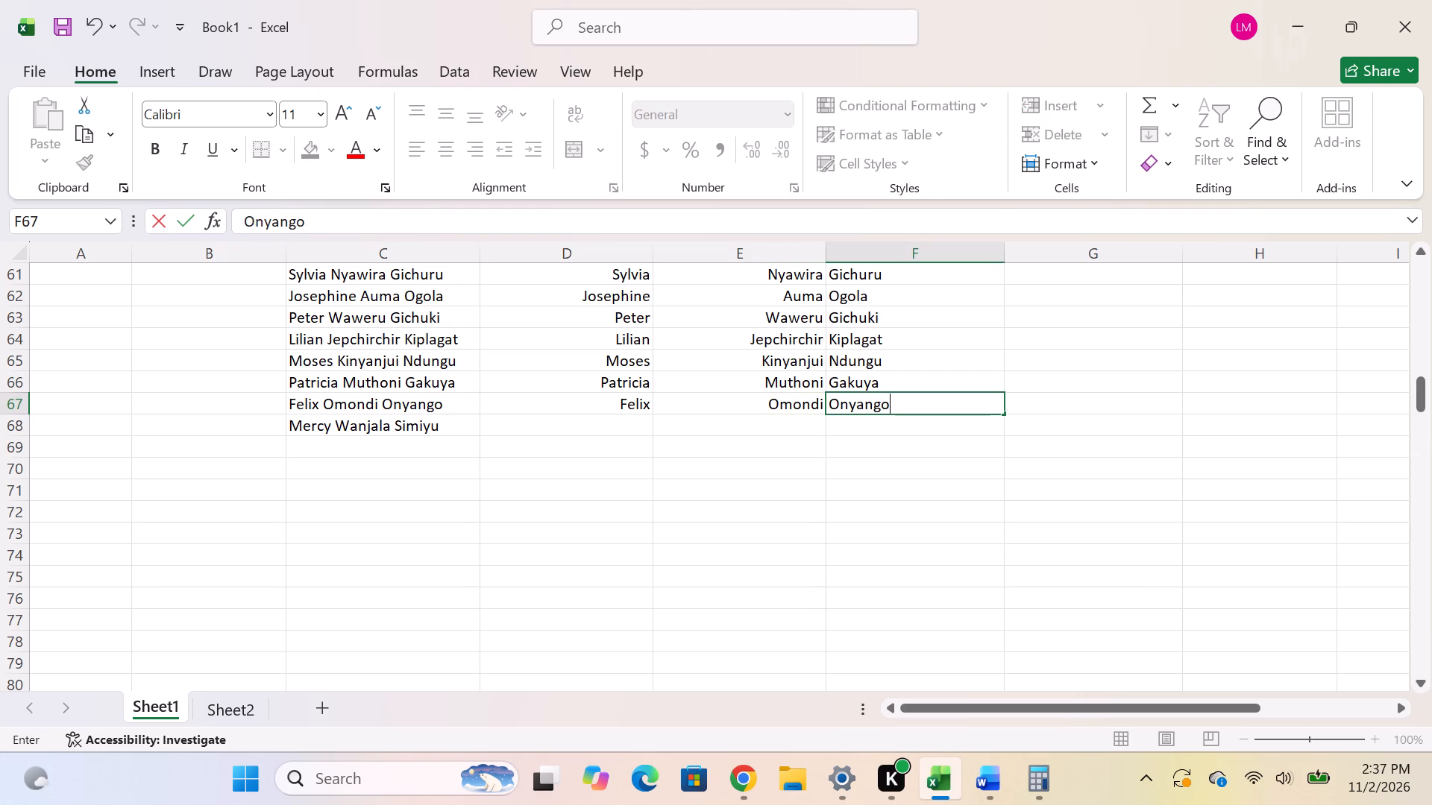
Split the customer name in row 68 into first, middle and last names across D68, E68 and F68.
double_click(644, 427)
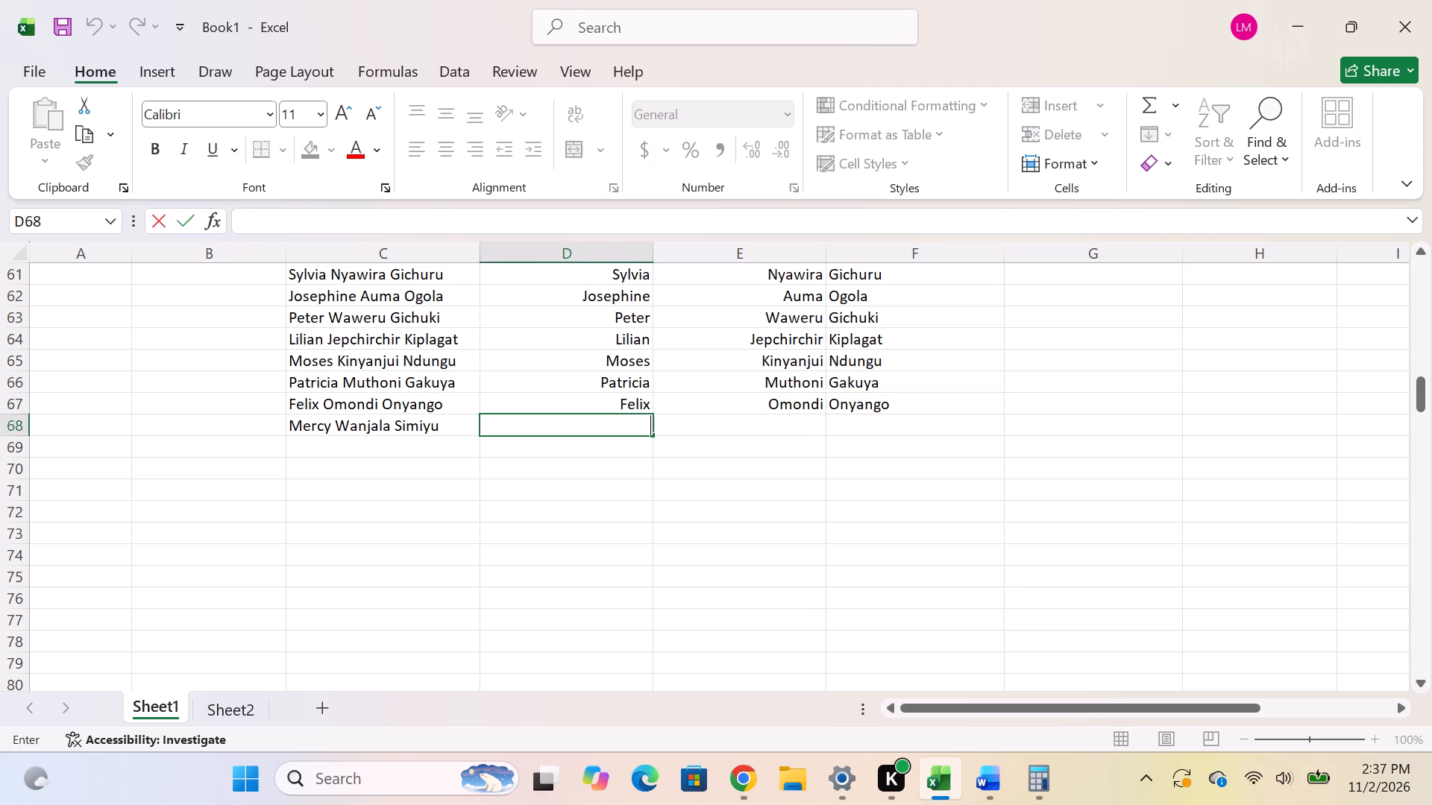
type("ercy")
double_click(697, 426)
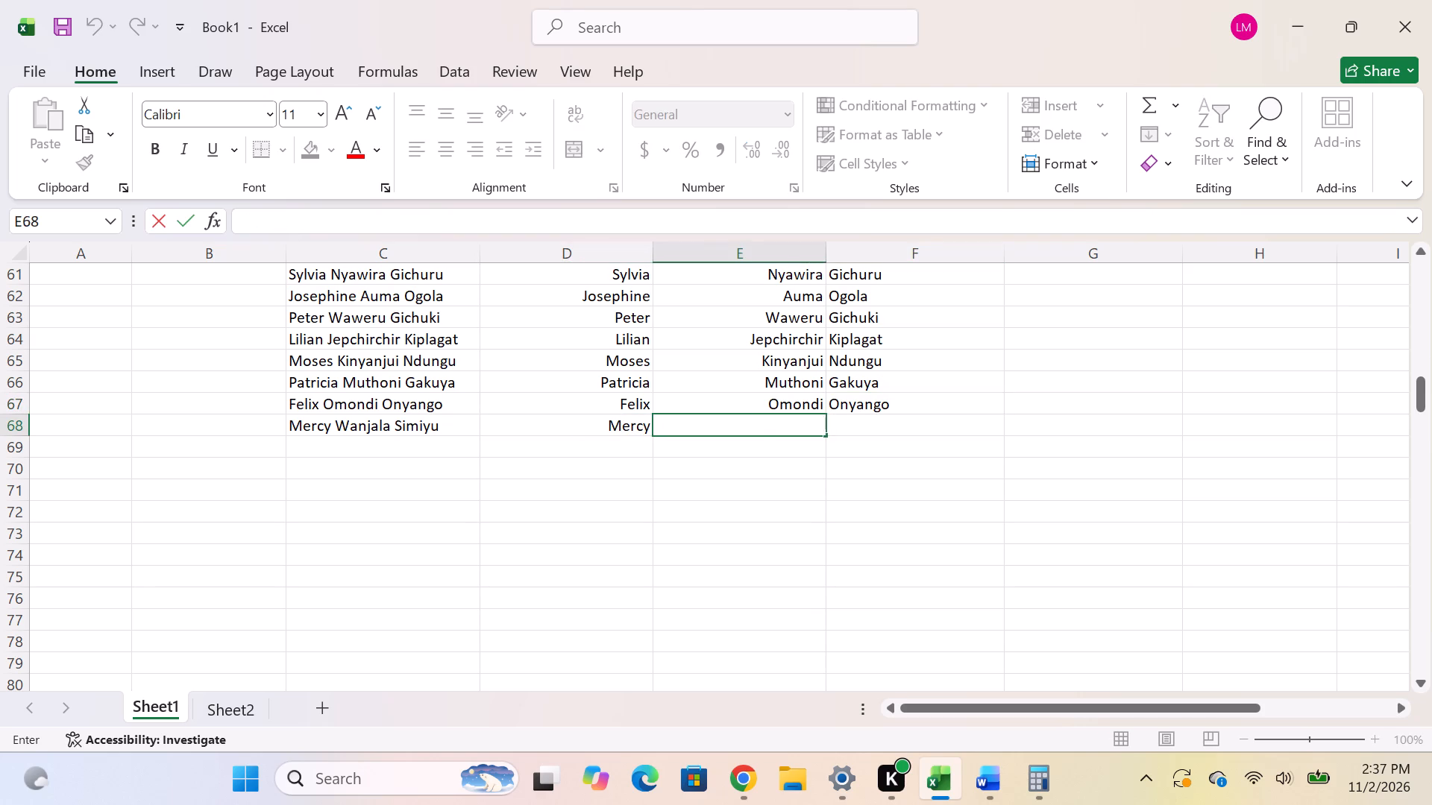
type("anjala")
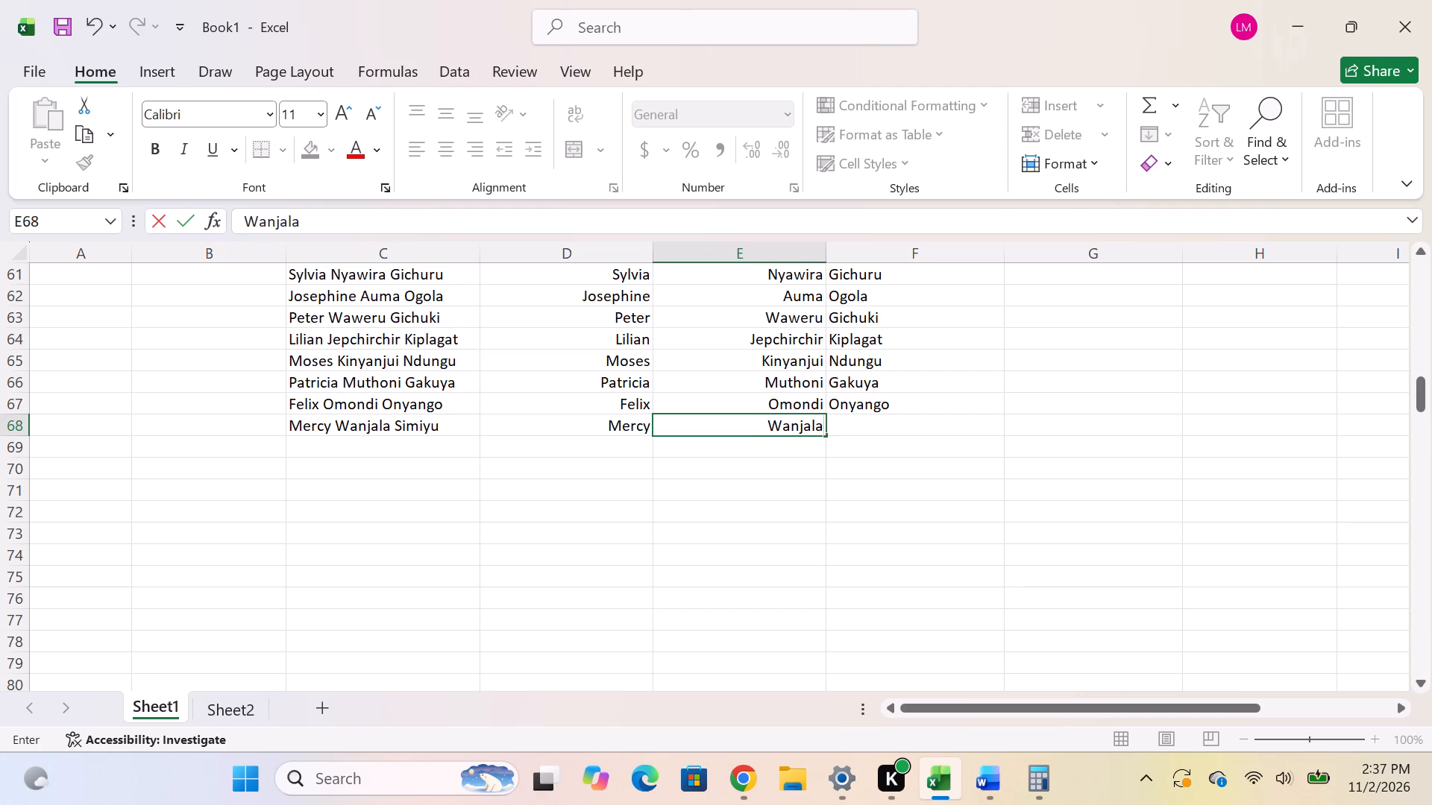
double_click(903, 421)
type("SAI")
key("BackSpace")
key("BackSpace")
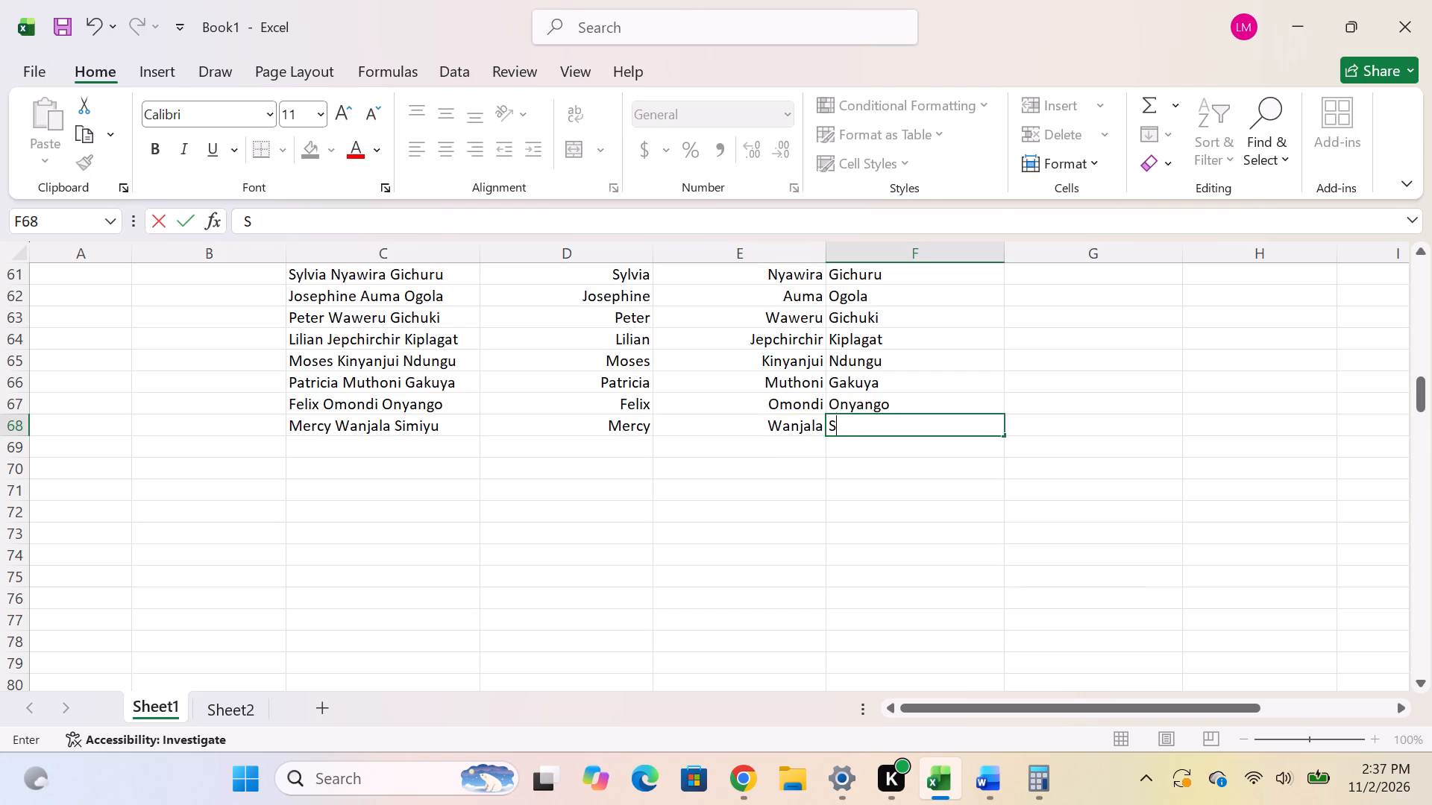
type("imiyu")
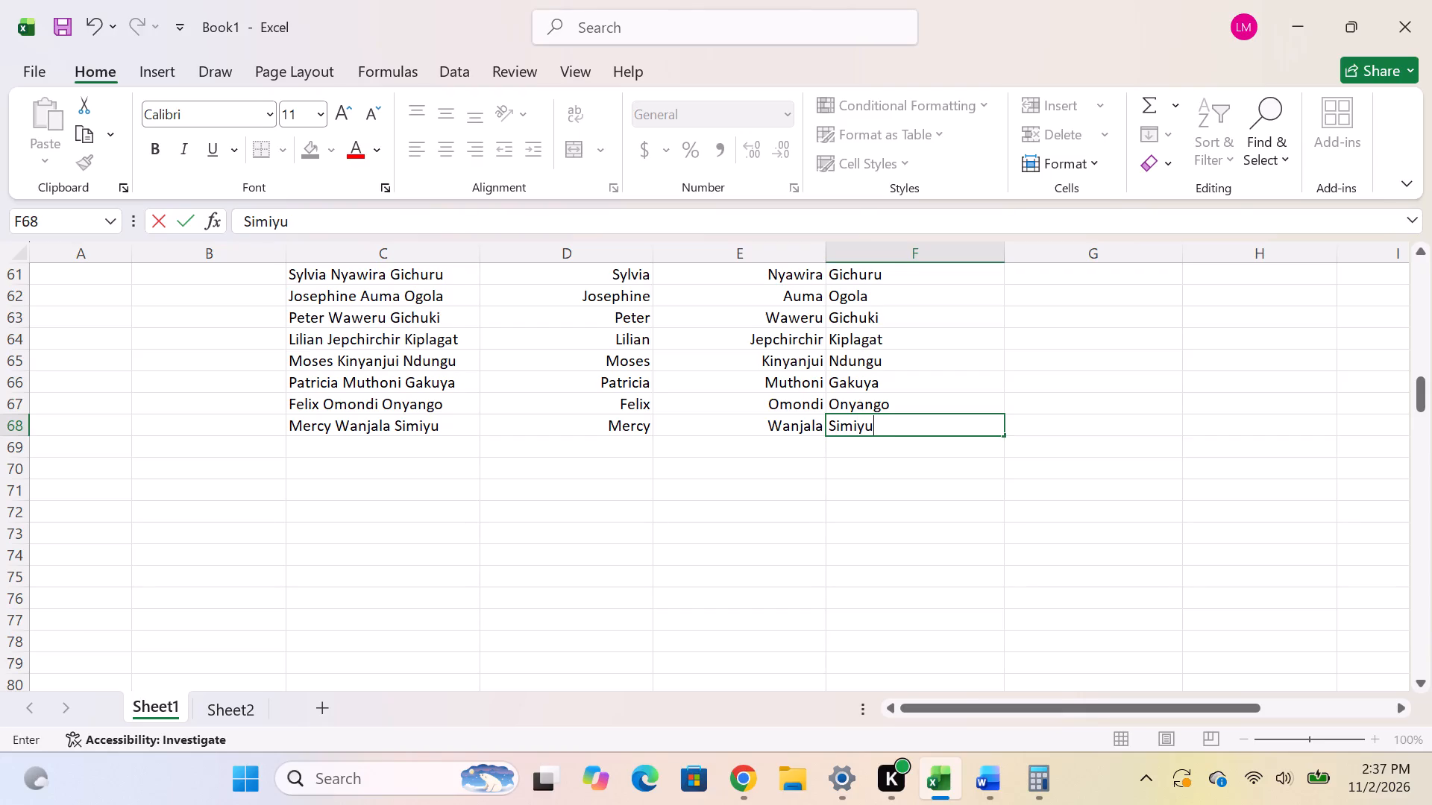
double_click(816, 482)
Set the font size of the CUSTOMER NAMES title row, row 16, to 20.
scroll(814, 476, "up", 7)
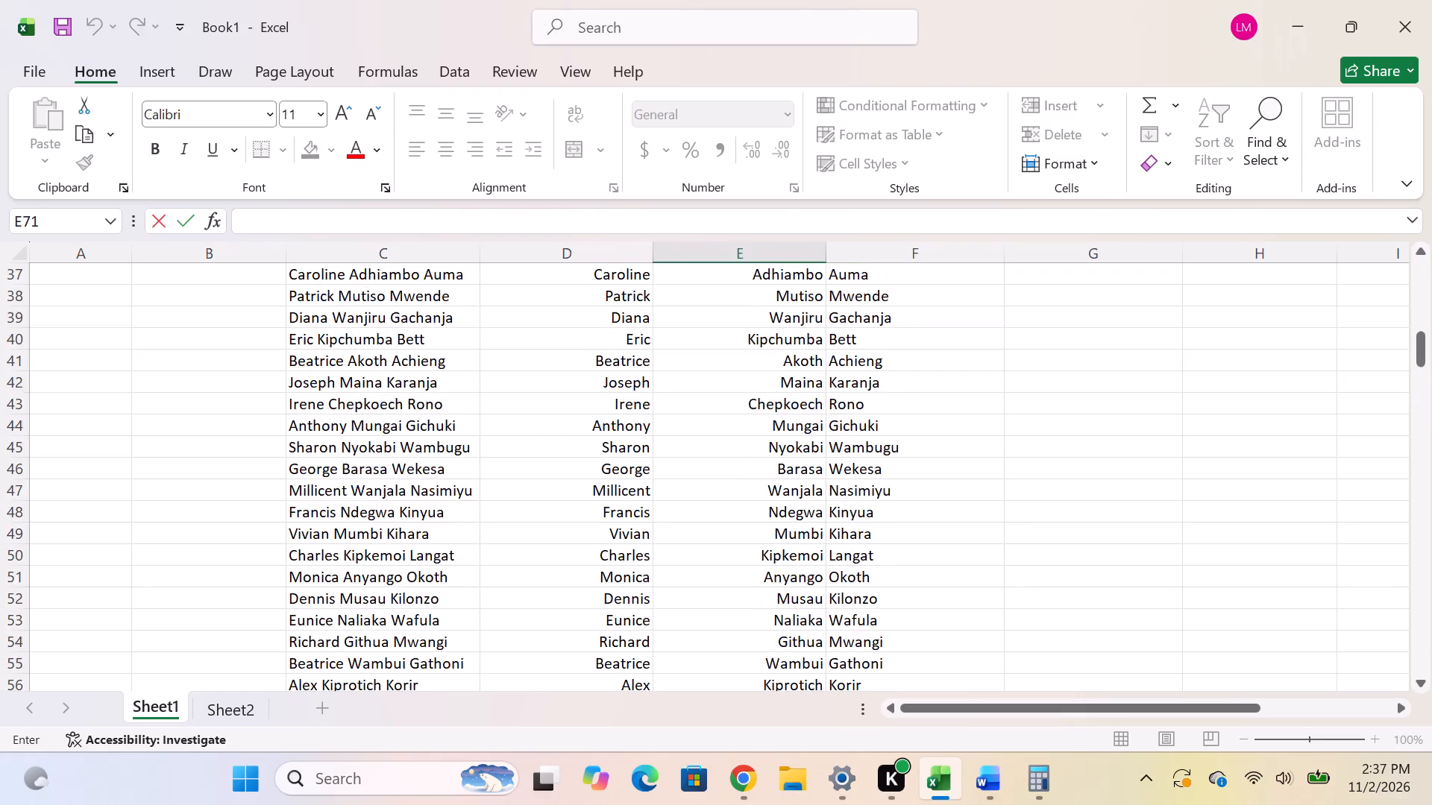
scroll(817, 469, "up", 20)
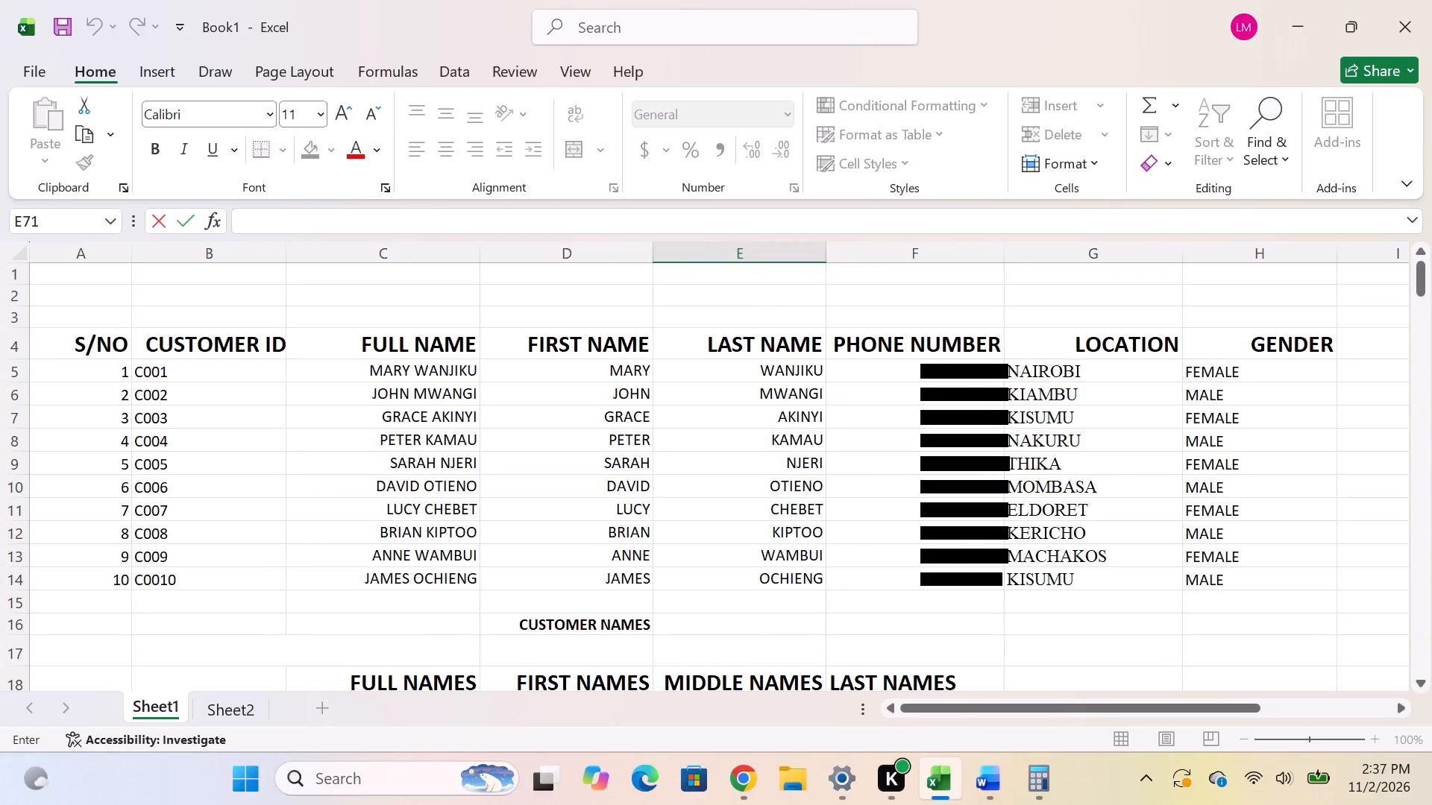
scroll(824, 467, "down", 3)
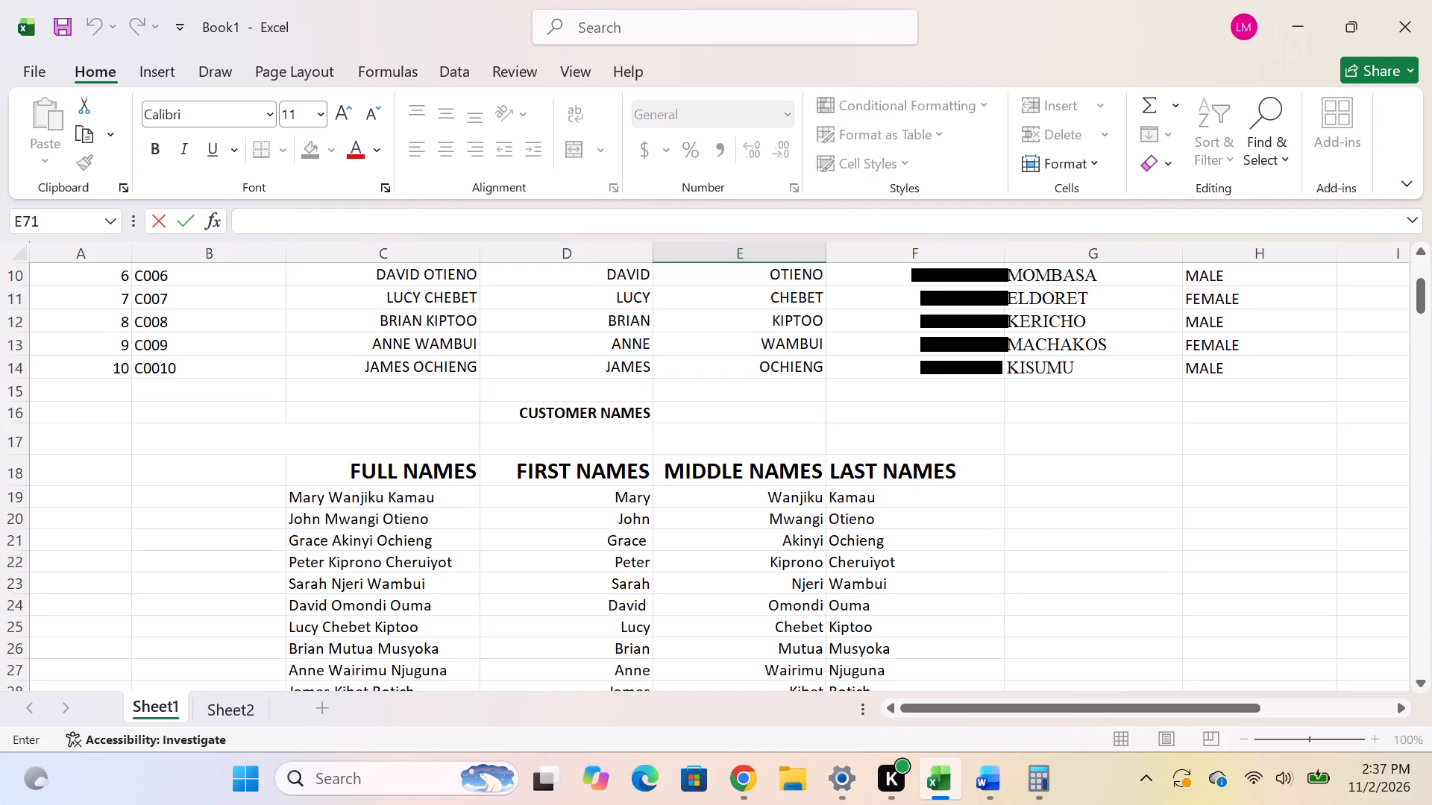
left_click(21, 417)
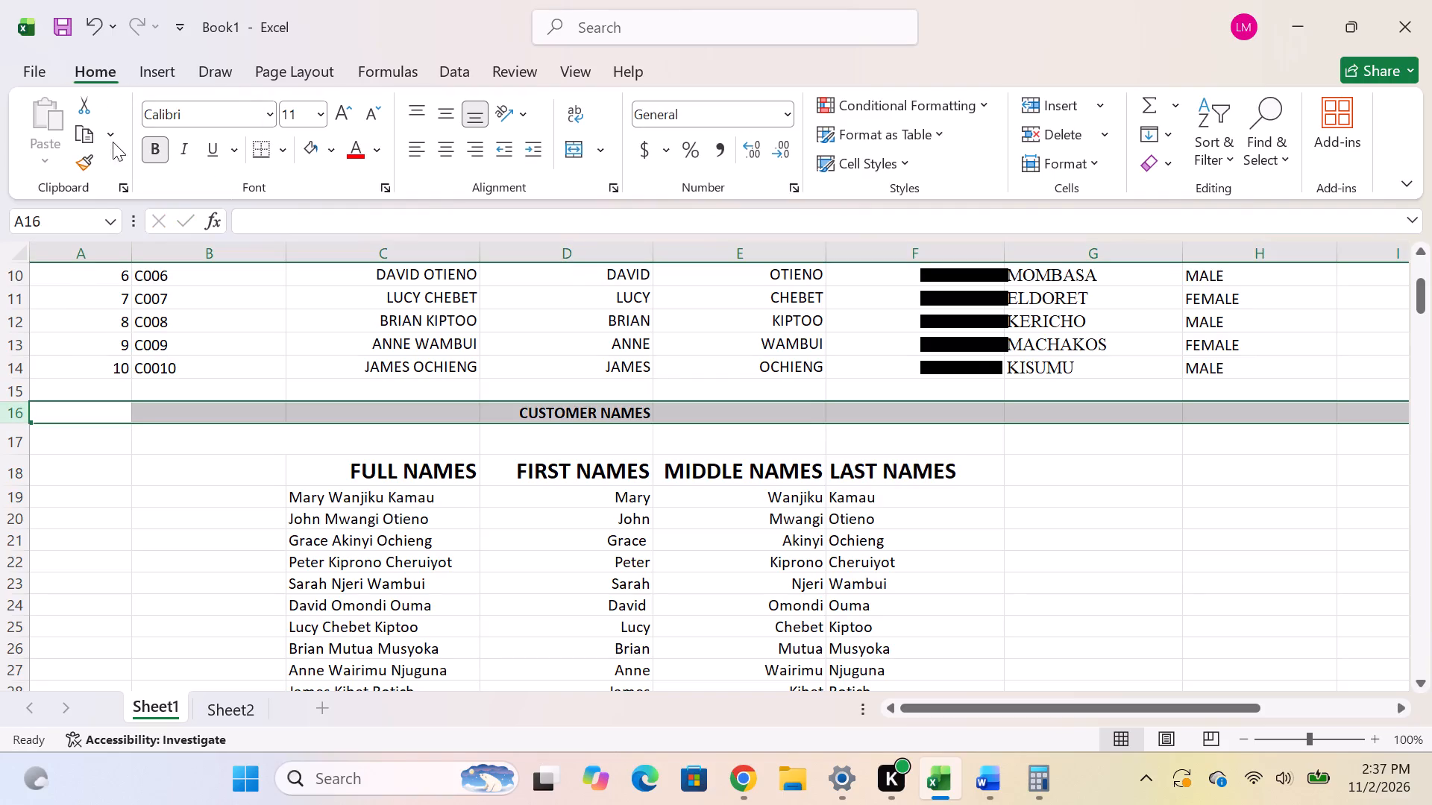
left_click(153, 146)
left_click(154, 146)
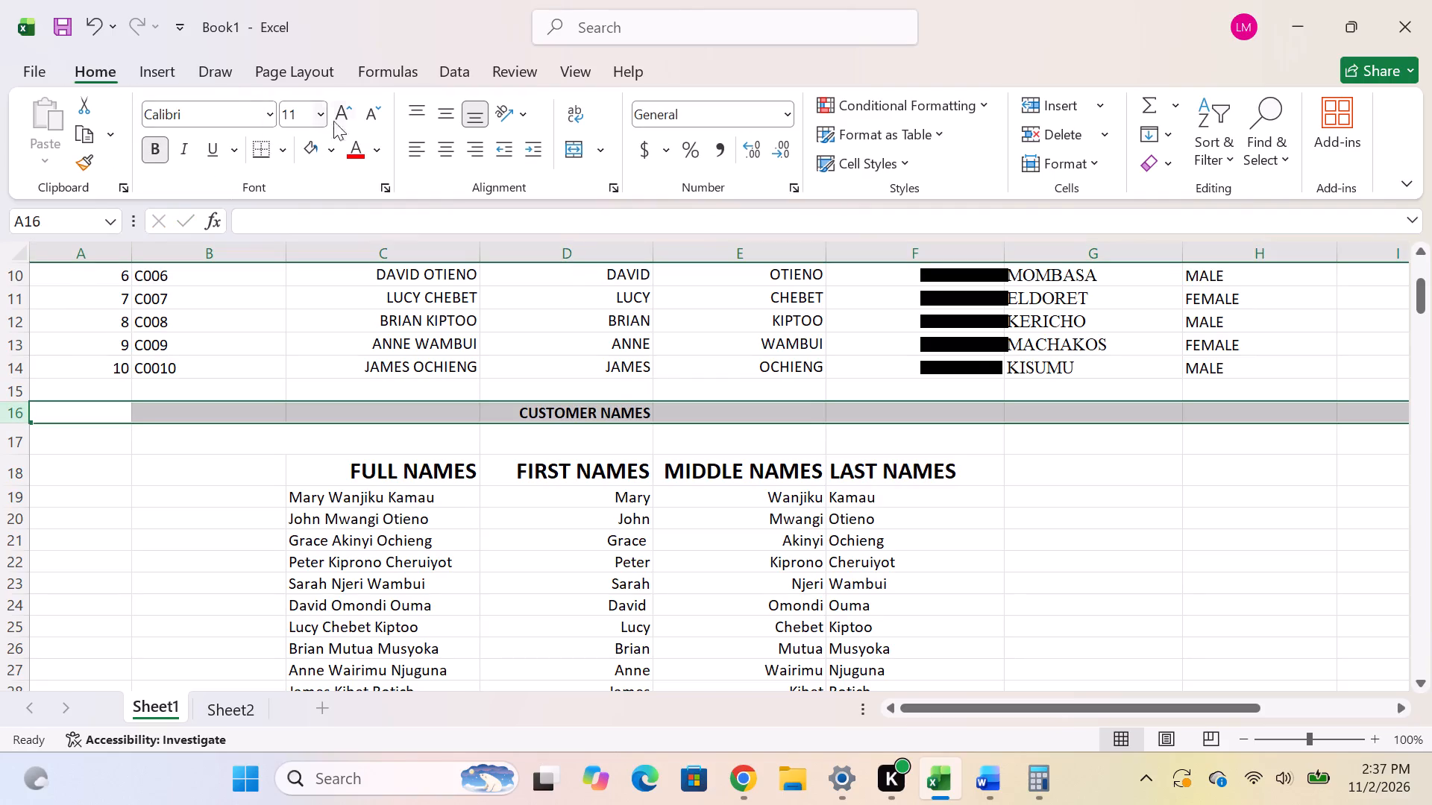
left_click(321, 108)
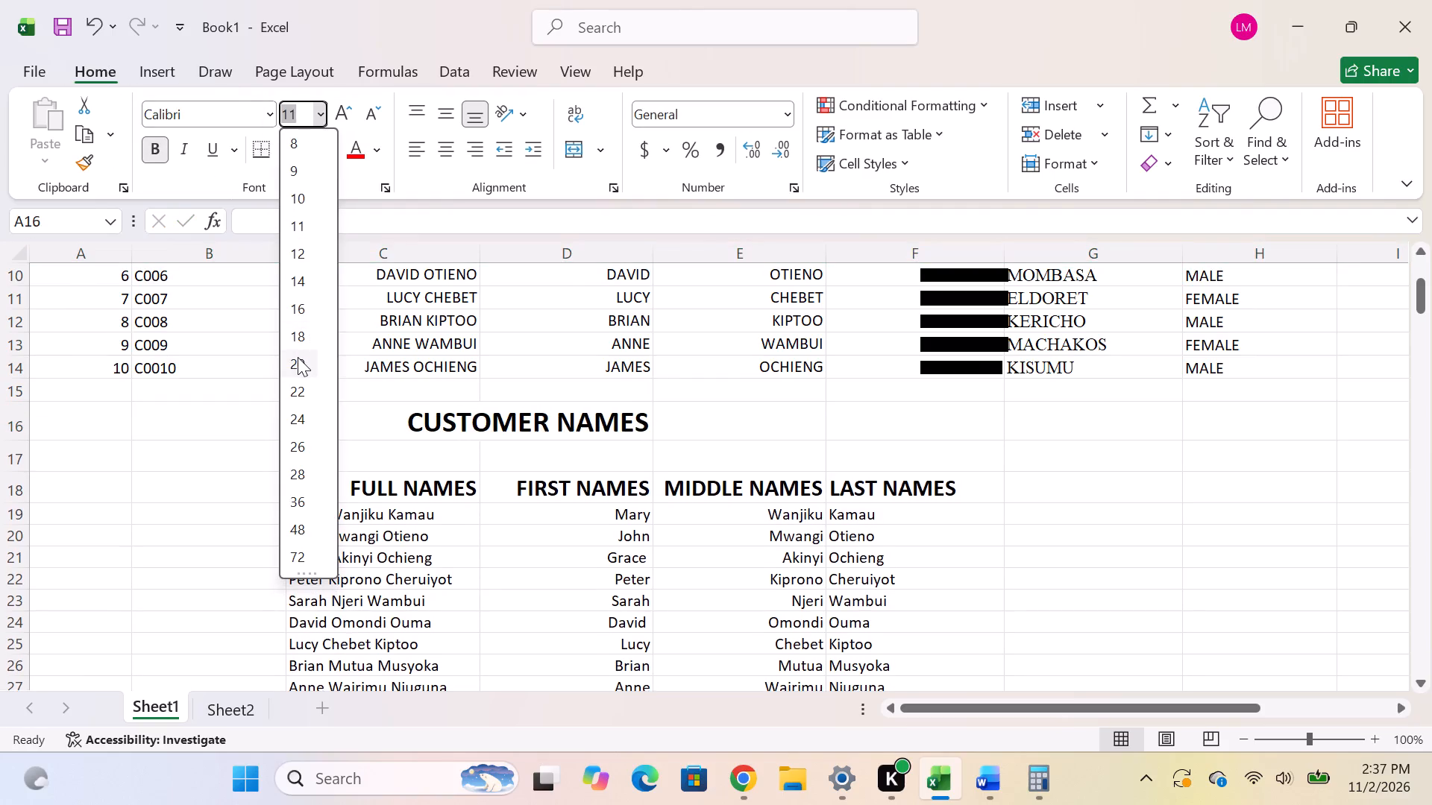
left_click(302, 357)
left_click(720, 436)
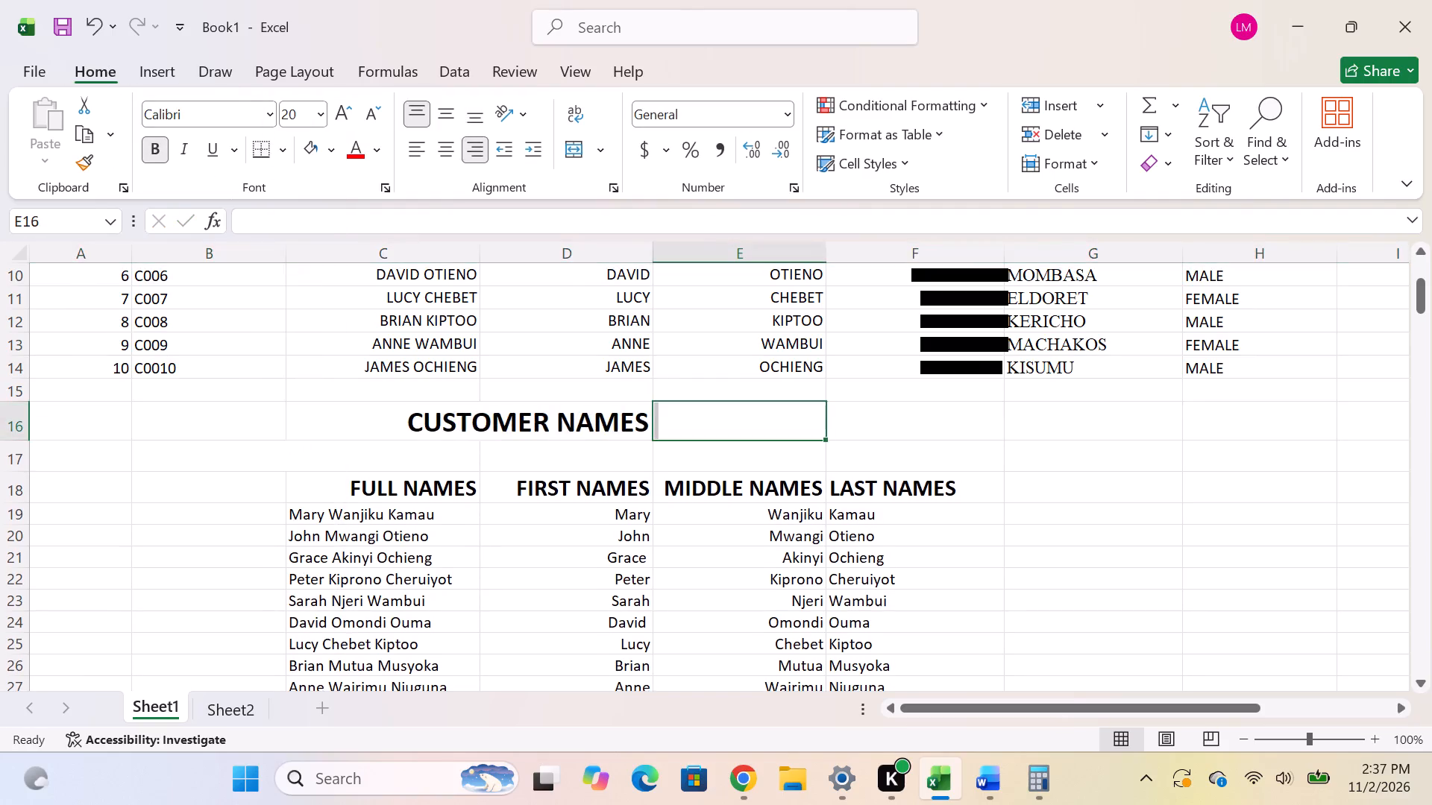
Fill cells C16 and D16 behind the CUSTOMER NAMES title with the standard light green colour.
left_click(393, 423)
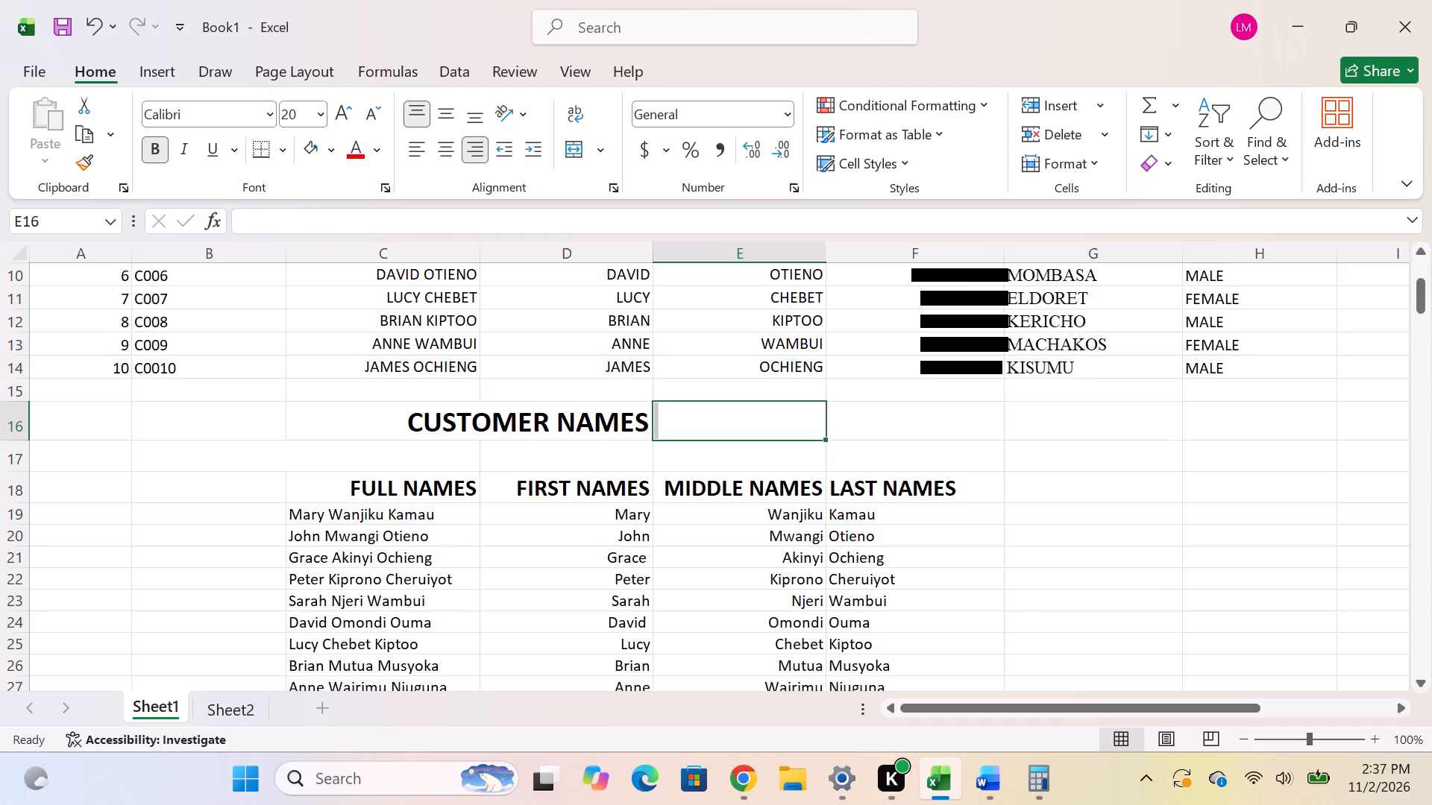
left_click_drag(401, 410, 512, 424)
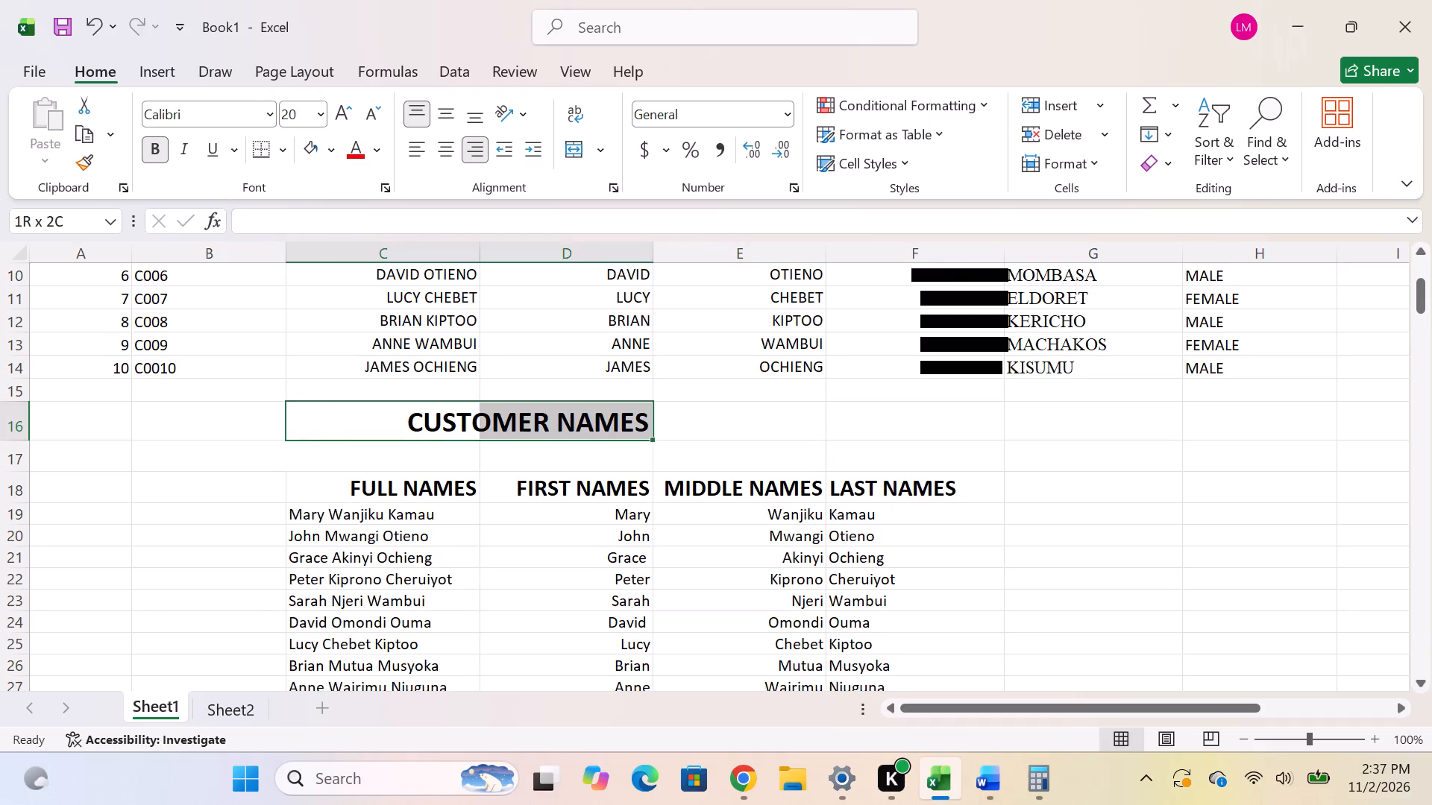
left_click_drag(512, 424, 546, 432)
left_click(500, 421)
left_click_drag(375, 415, 559, 429)
left_click(328, 151)
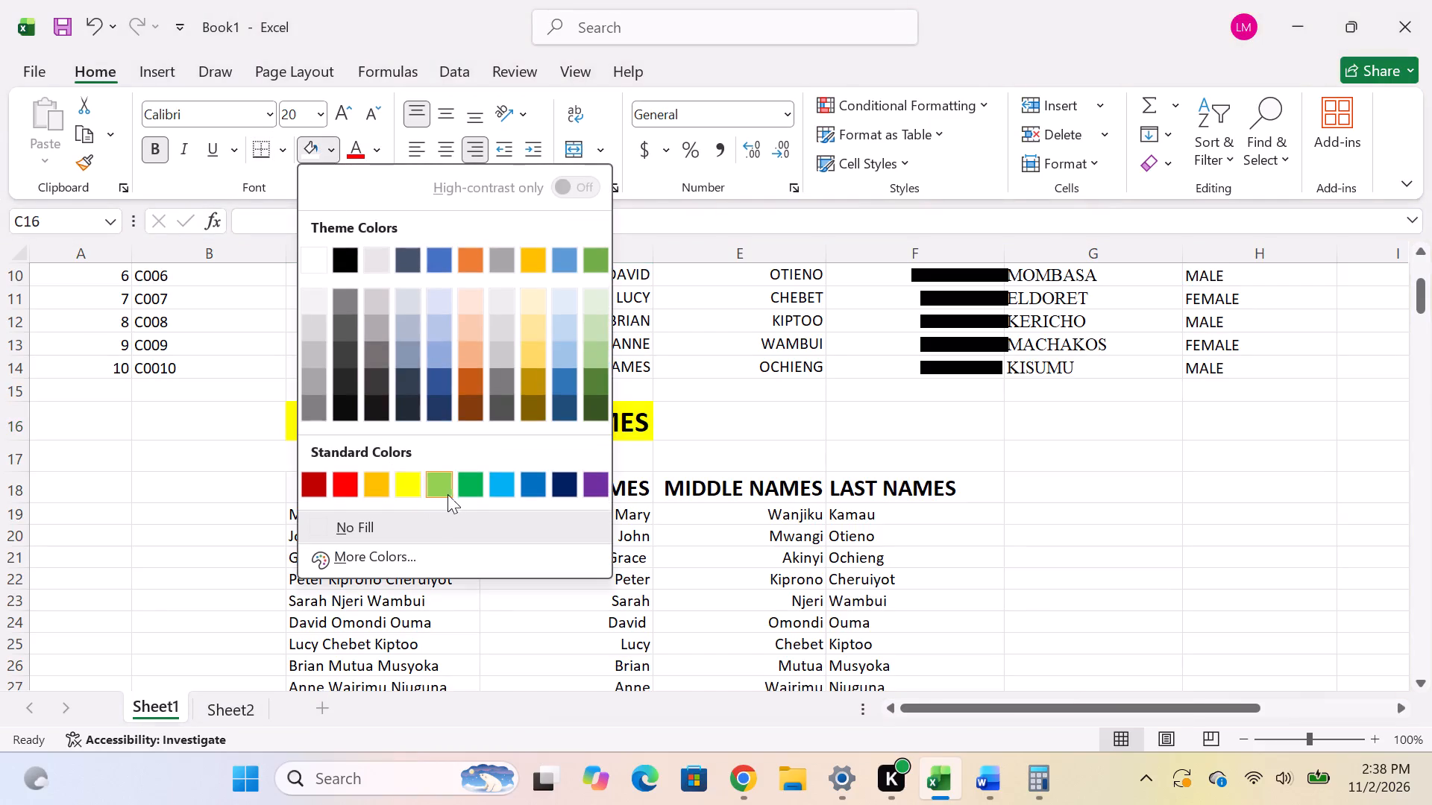
left_click(444, 491)
left_click(800, 466)
Apply the same light green fill to the whole header row 4 of the customer details table.
scroll(711, 445, "up", 2)
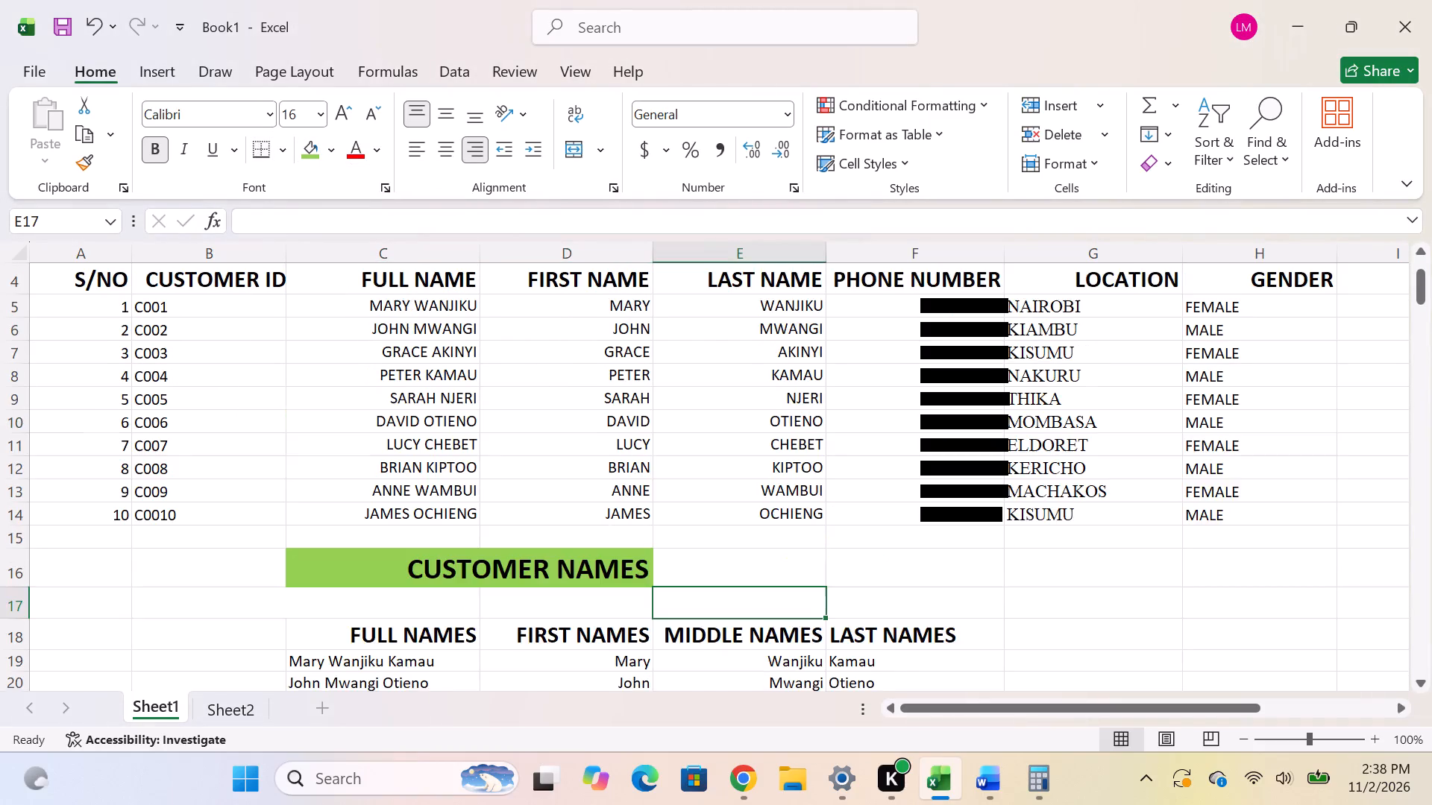
scroll(715, 445, "up", 3)
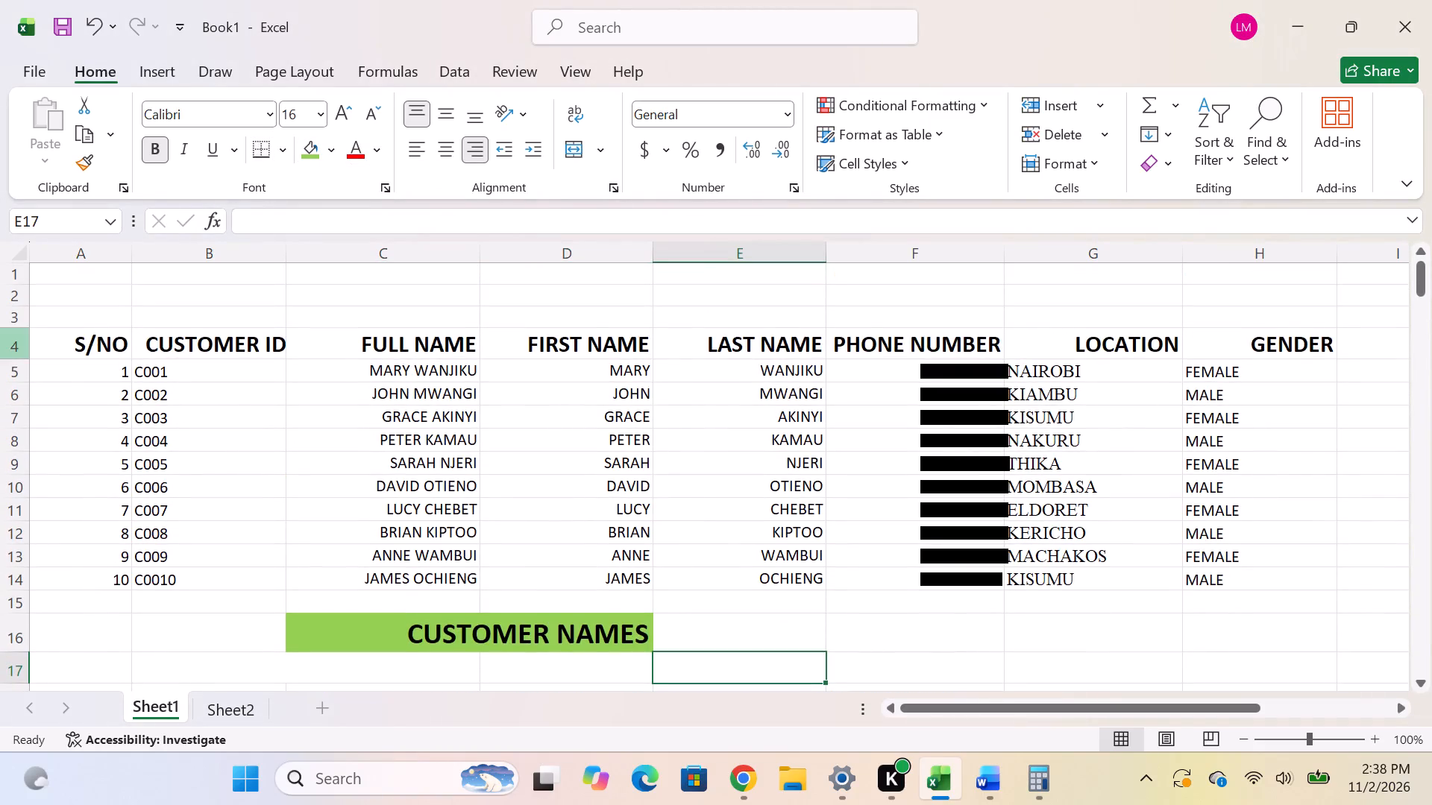
left_click(13, 338)
left_click(307, 155)
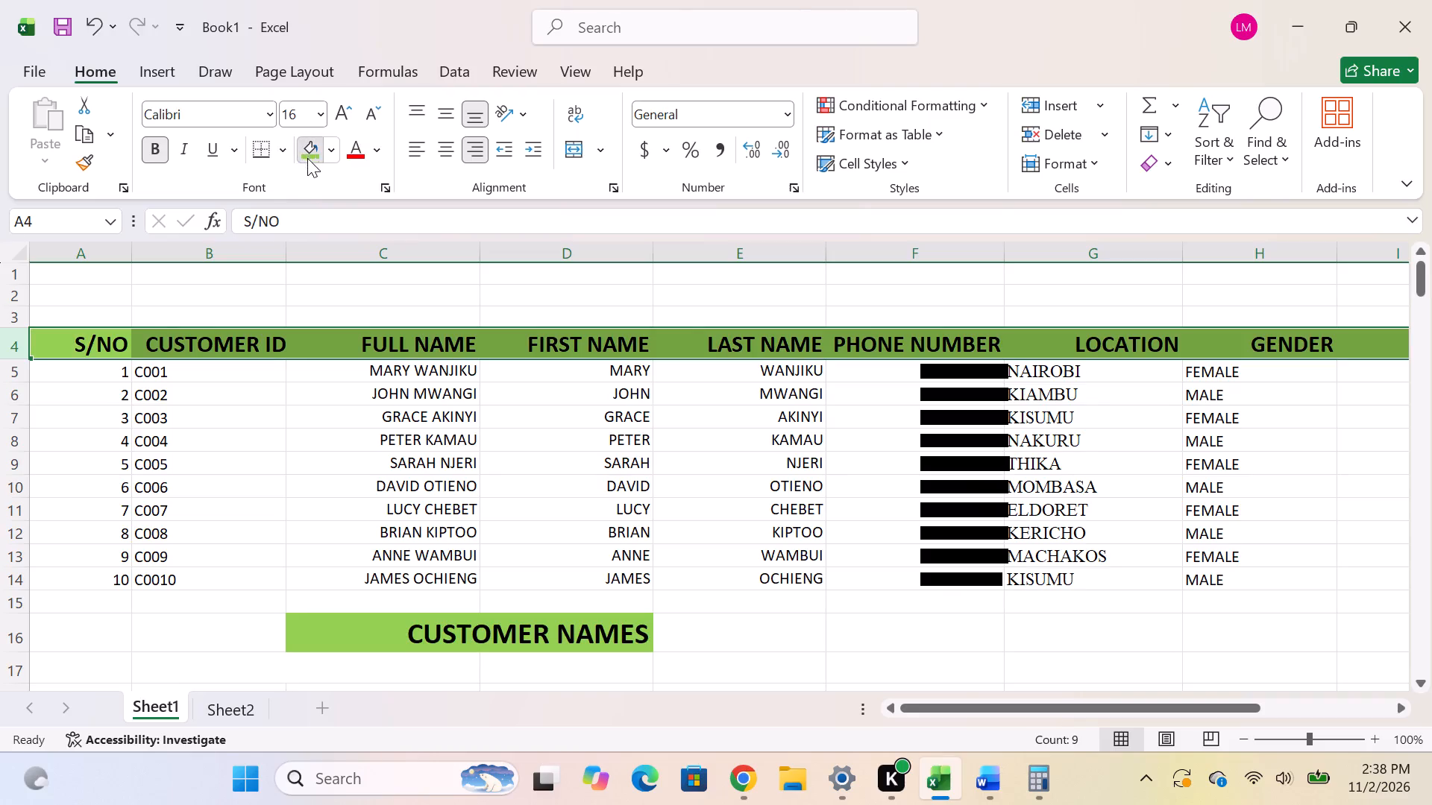
Apply the same light green fill to the whole header row 18 containing FULL NAMES, FIRST NAMES, MIDDLE NAMES and LAST NAMES.
scroll(300, 185, "down", 6)
scroll(389, 414, "down", 2)
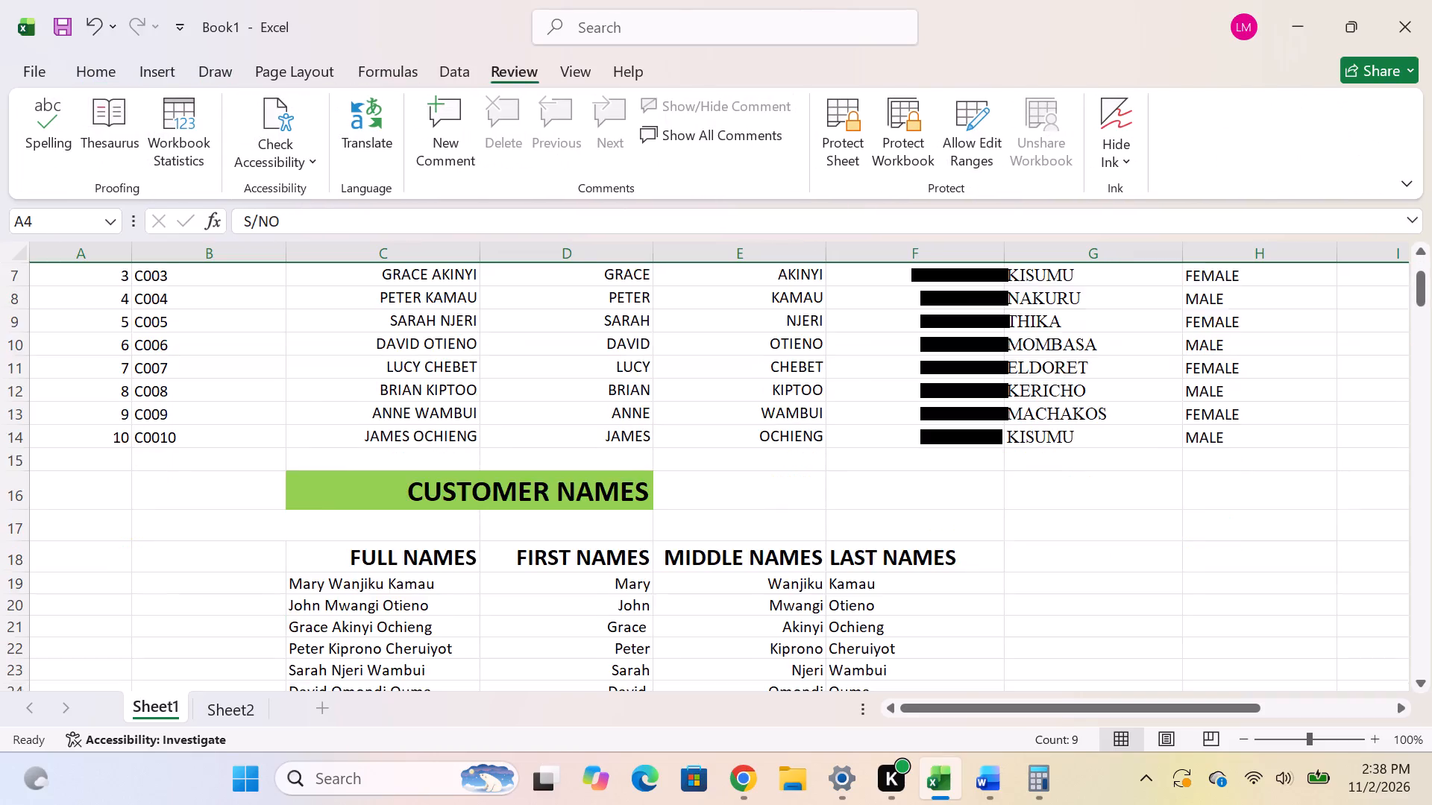
scroll(389, 415, "down", 3)
left_click(16, 349)
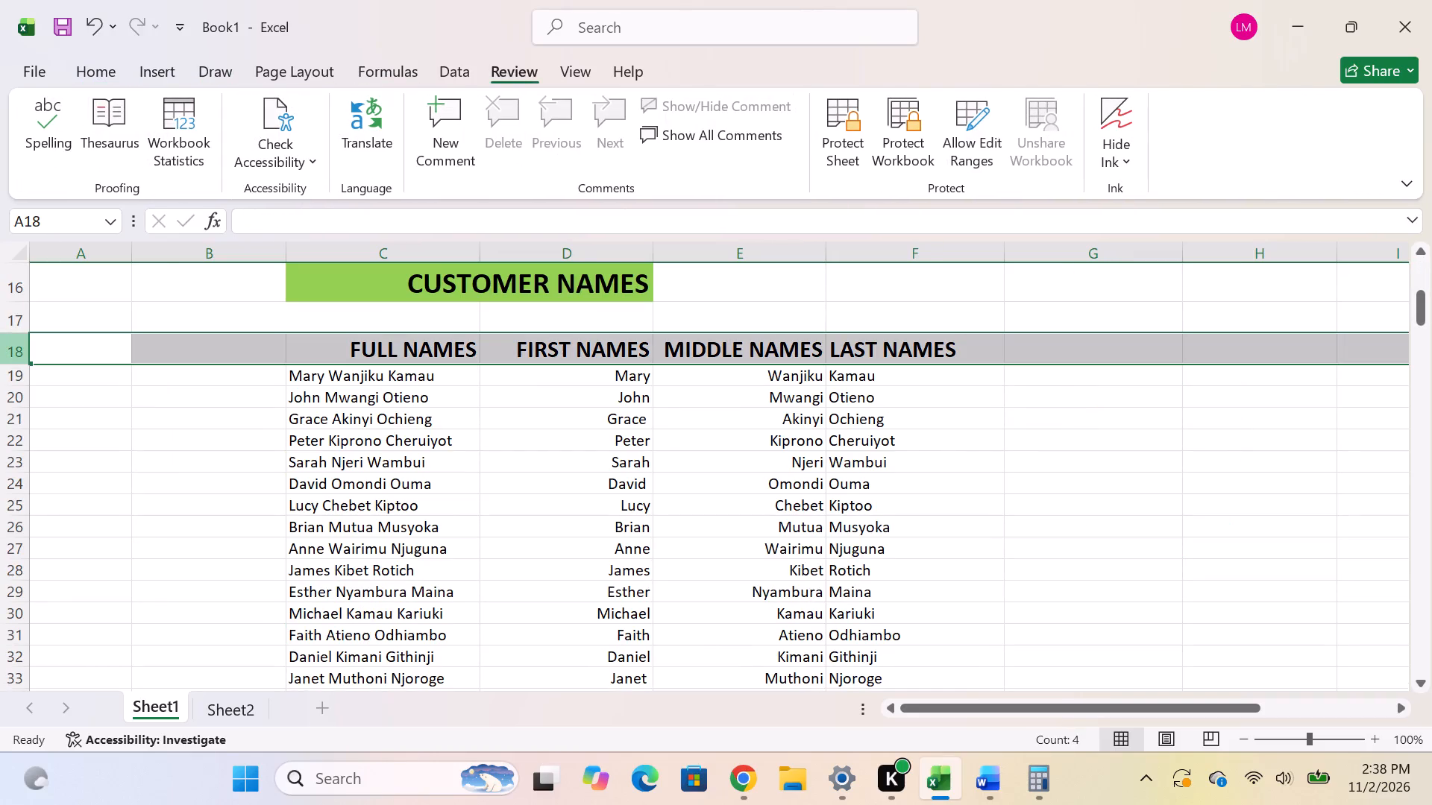
left_click(154, 66)
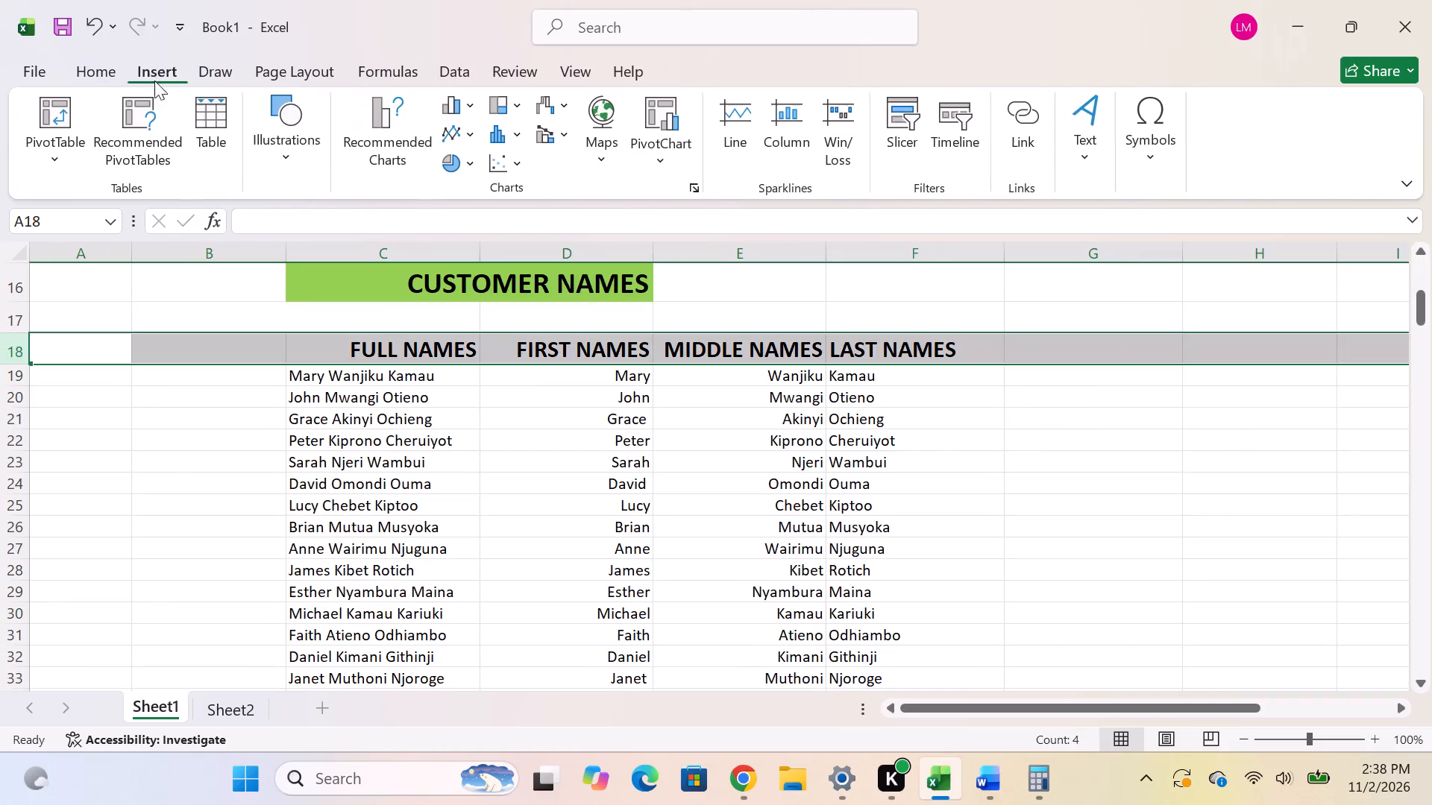
left_click(87, 73)
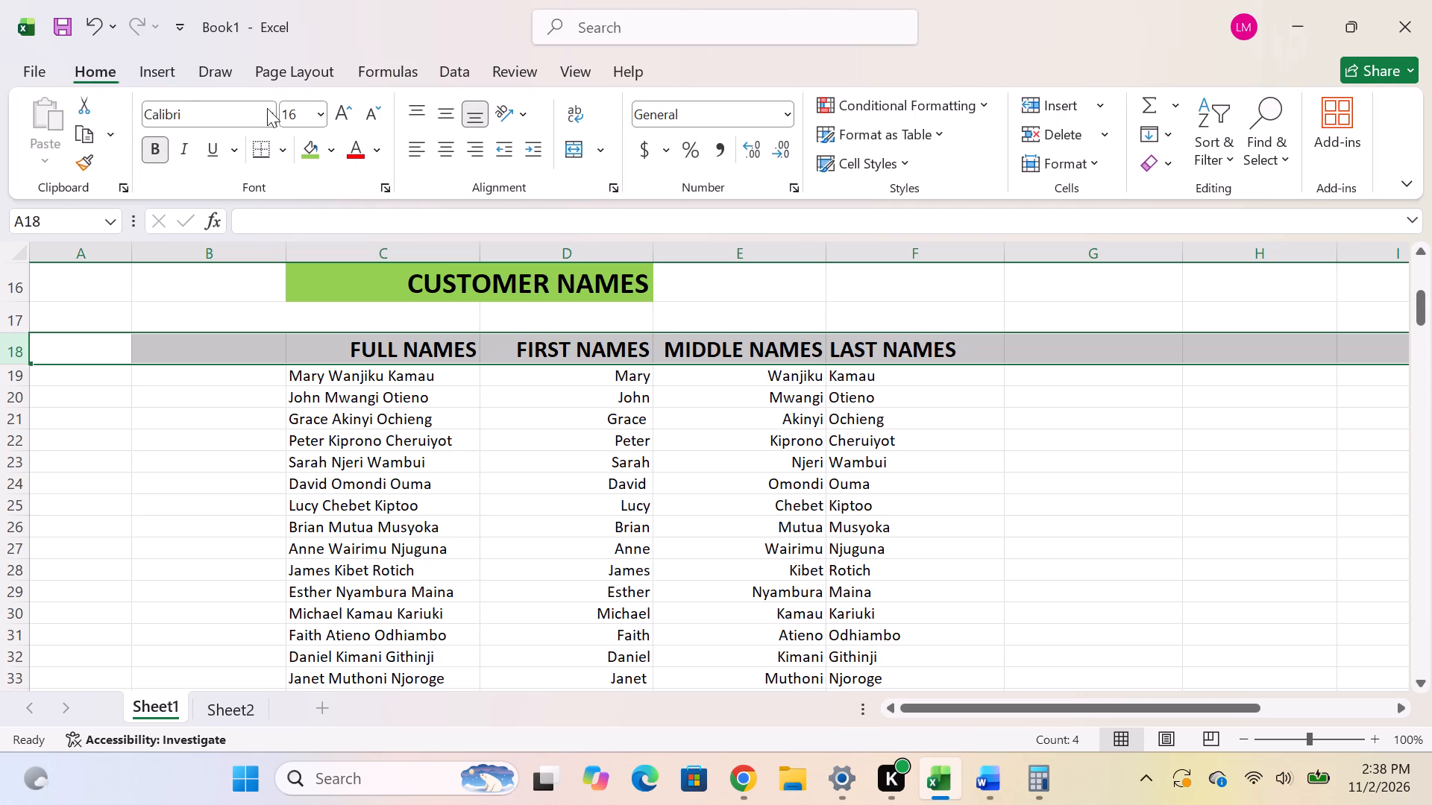
left_click(318, 155)
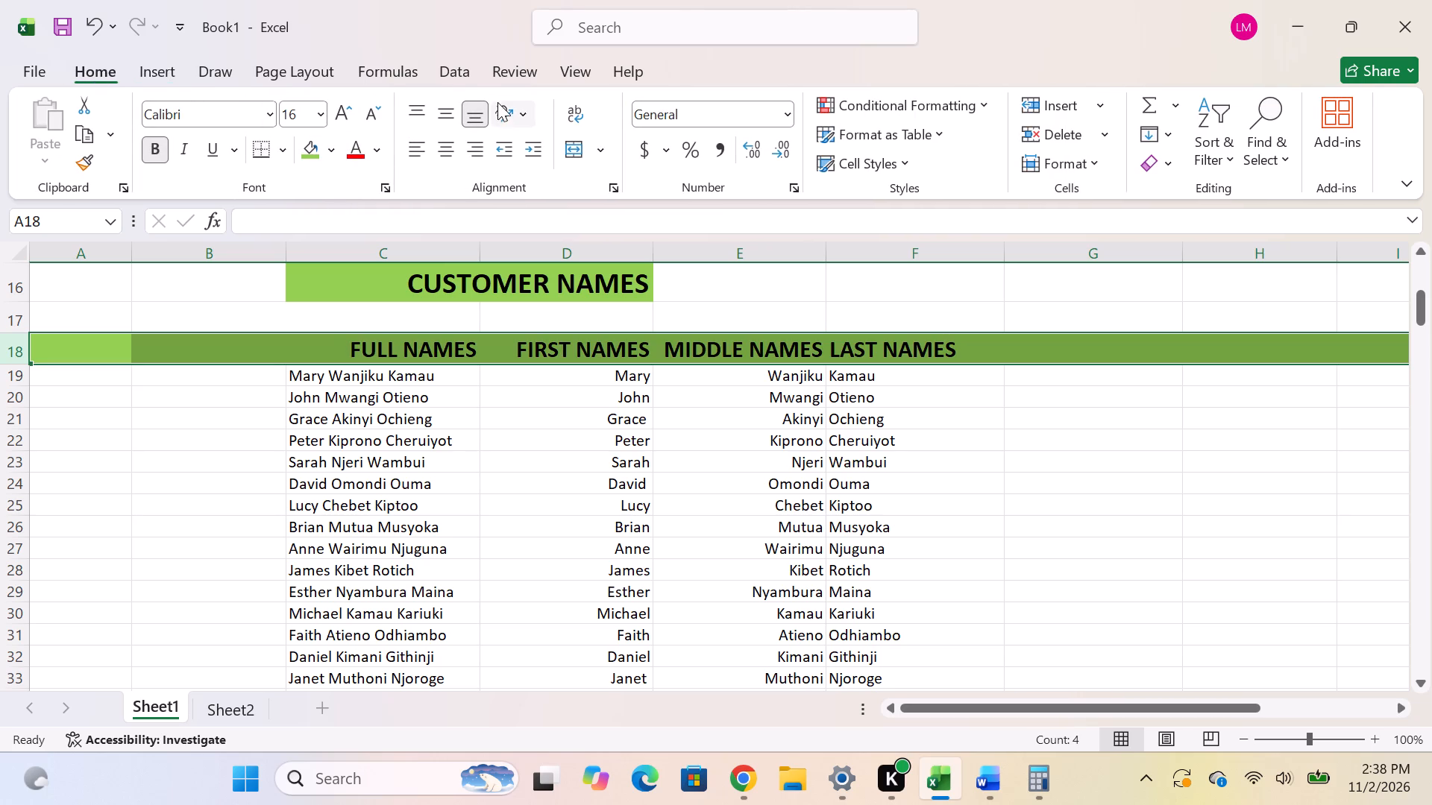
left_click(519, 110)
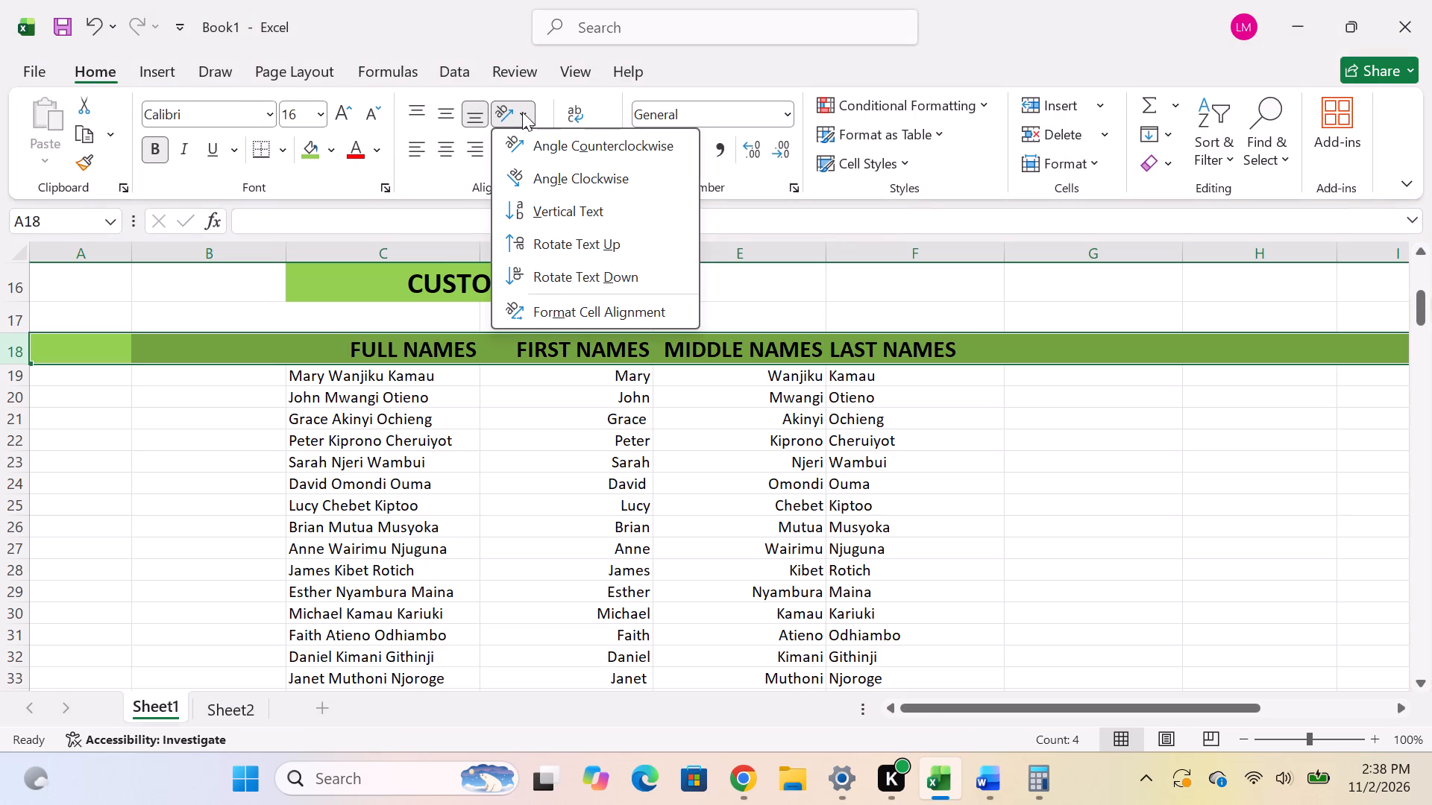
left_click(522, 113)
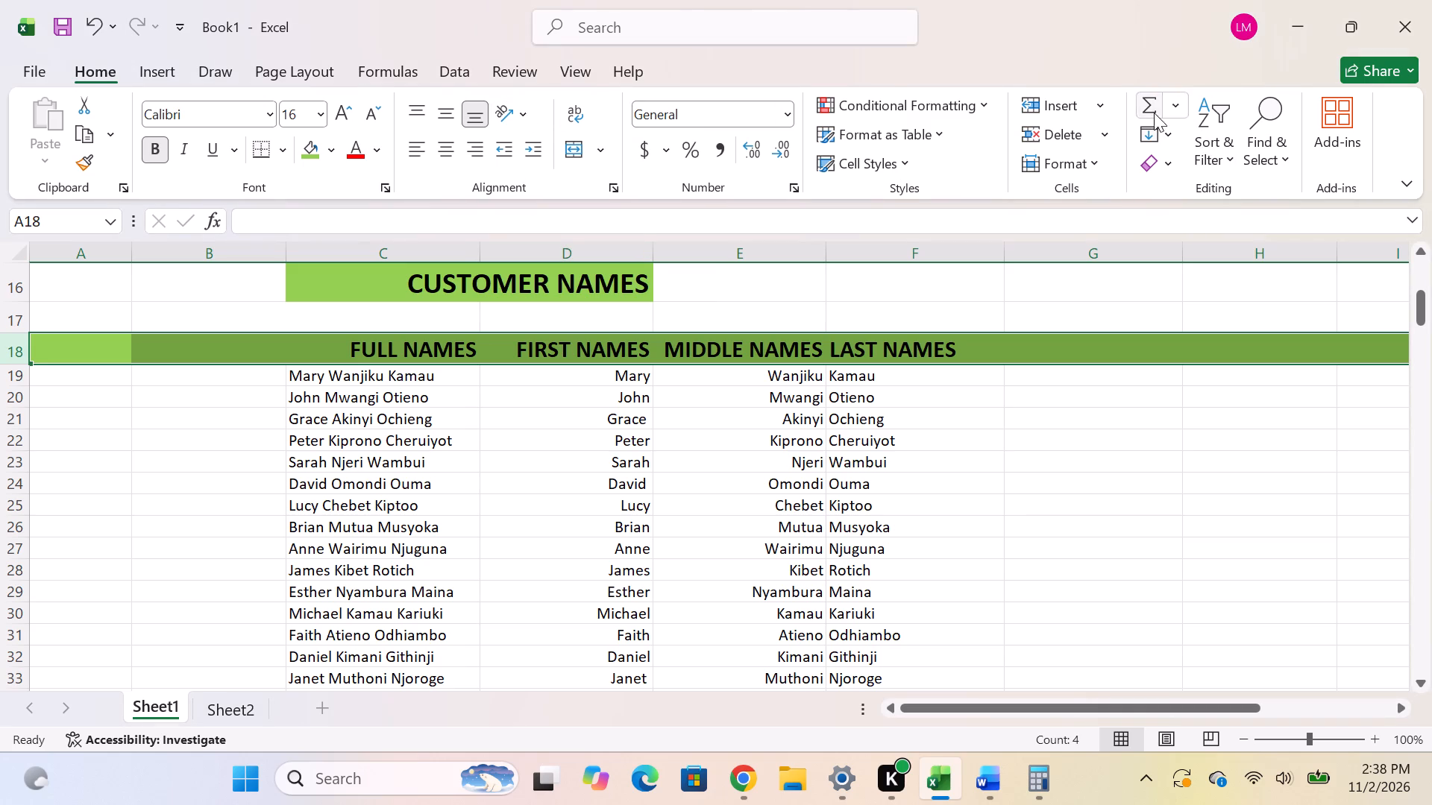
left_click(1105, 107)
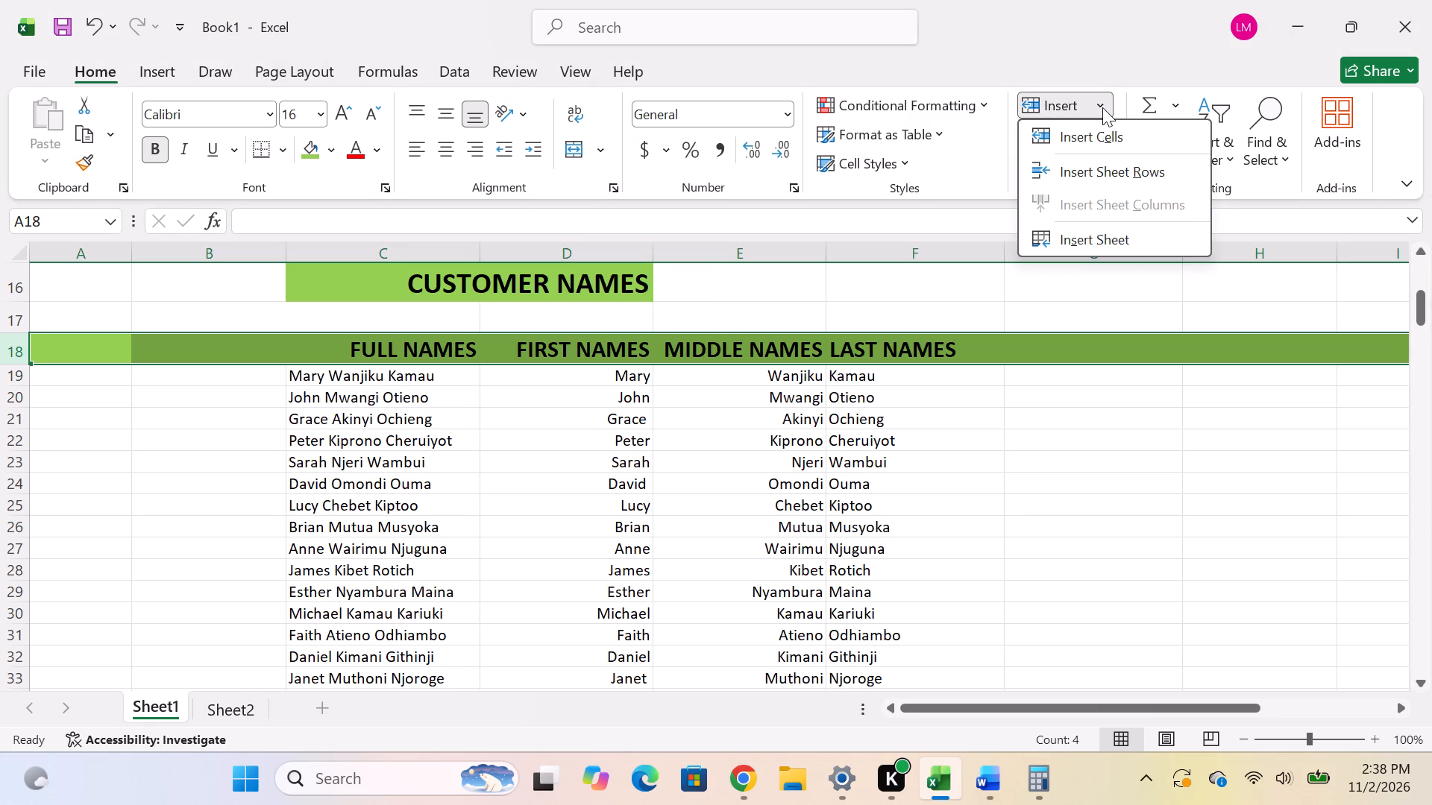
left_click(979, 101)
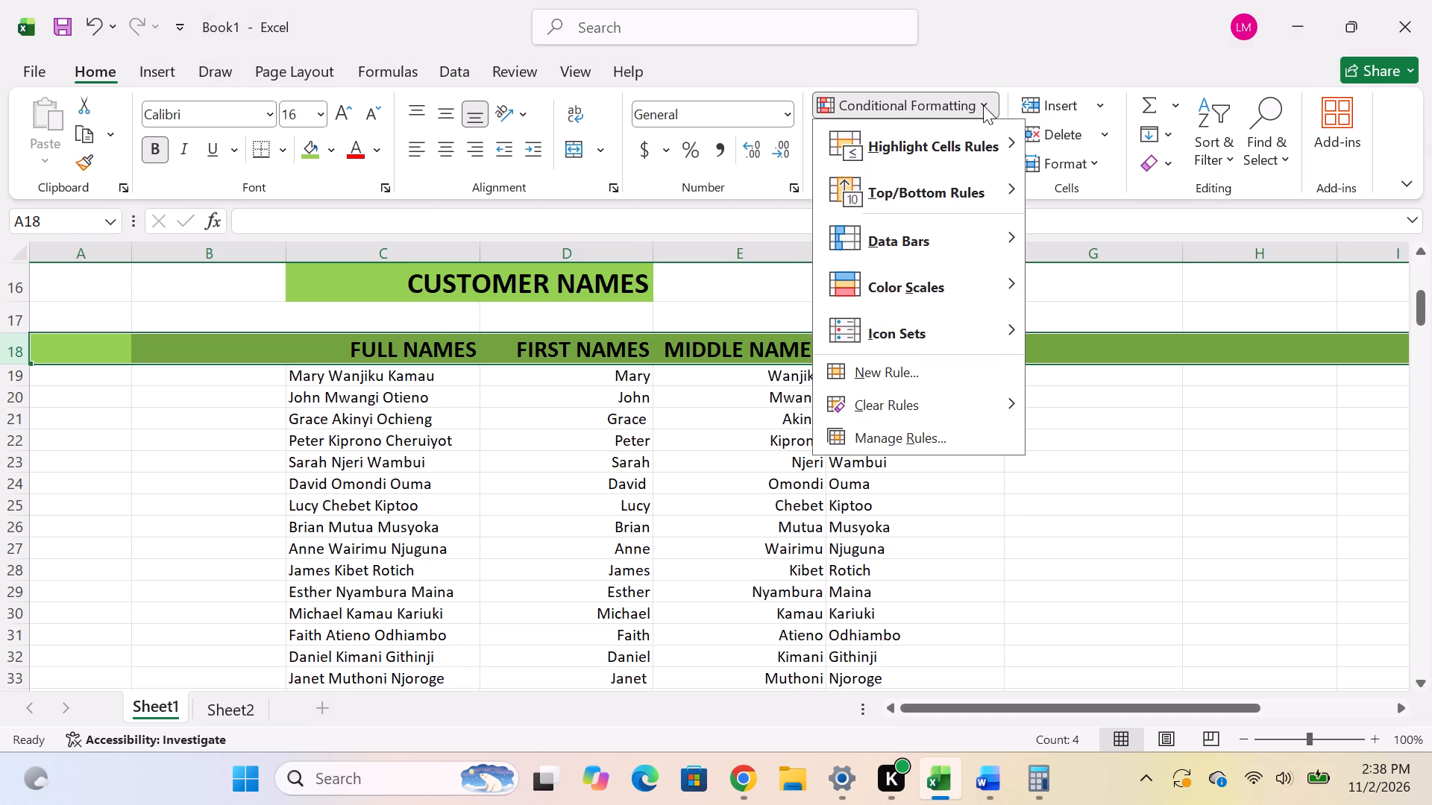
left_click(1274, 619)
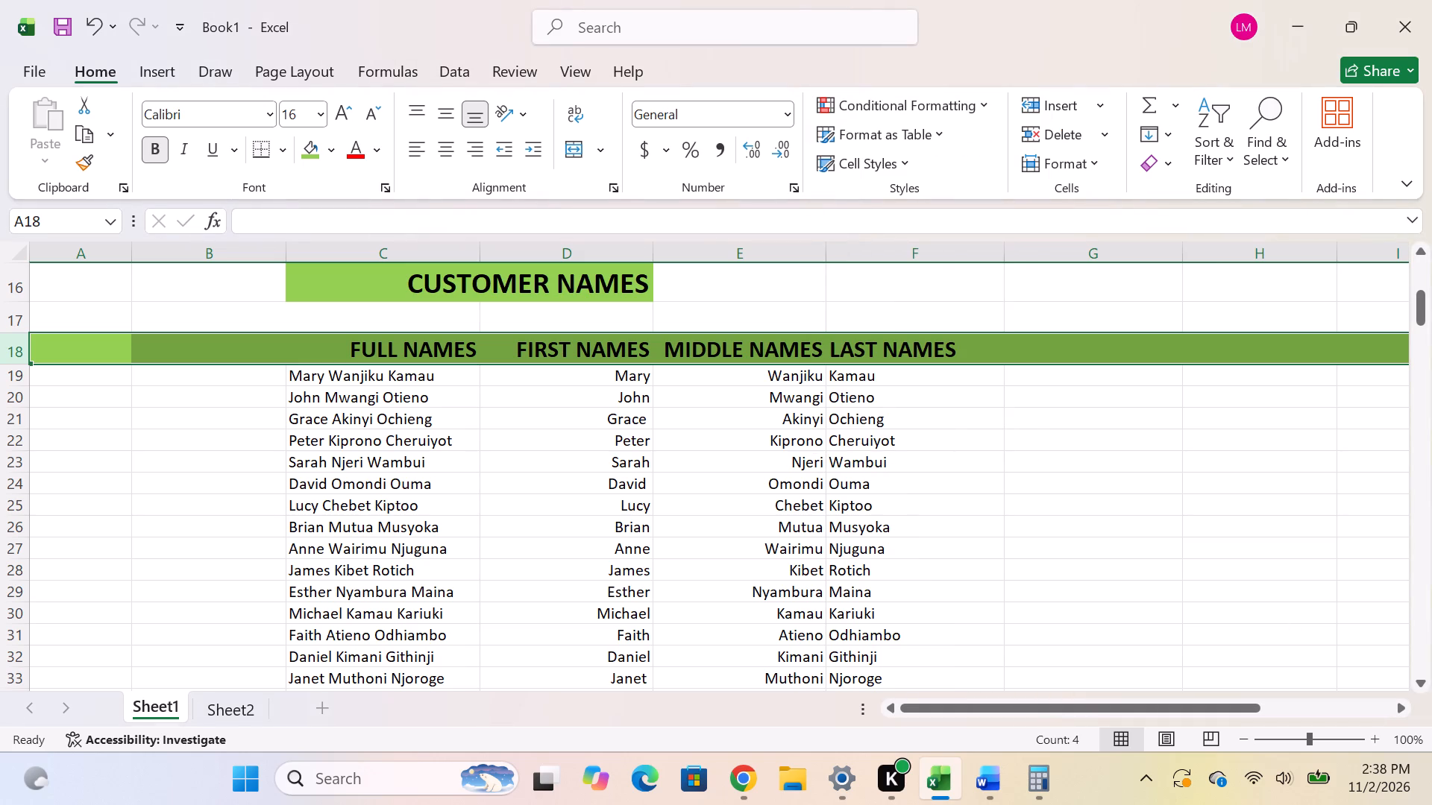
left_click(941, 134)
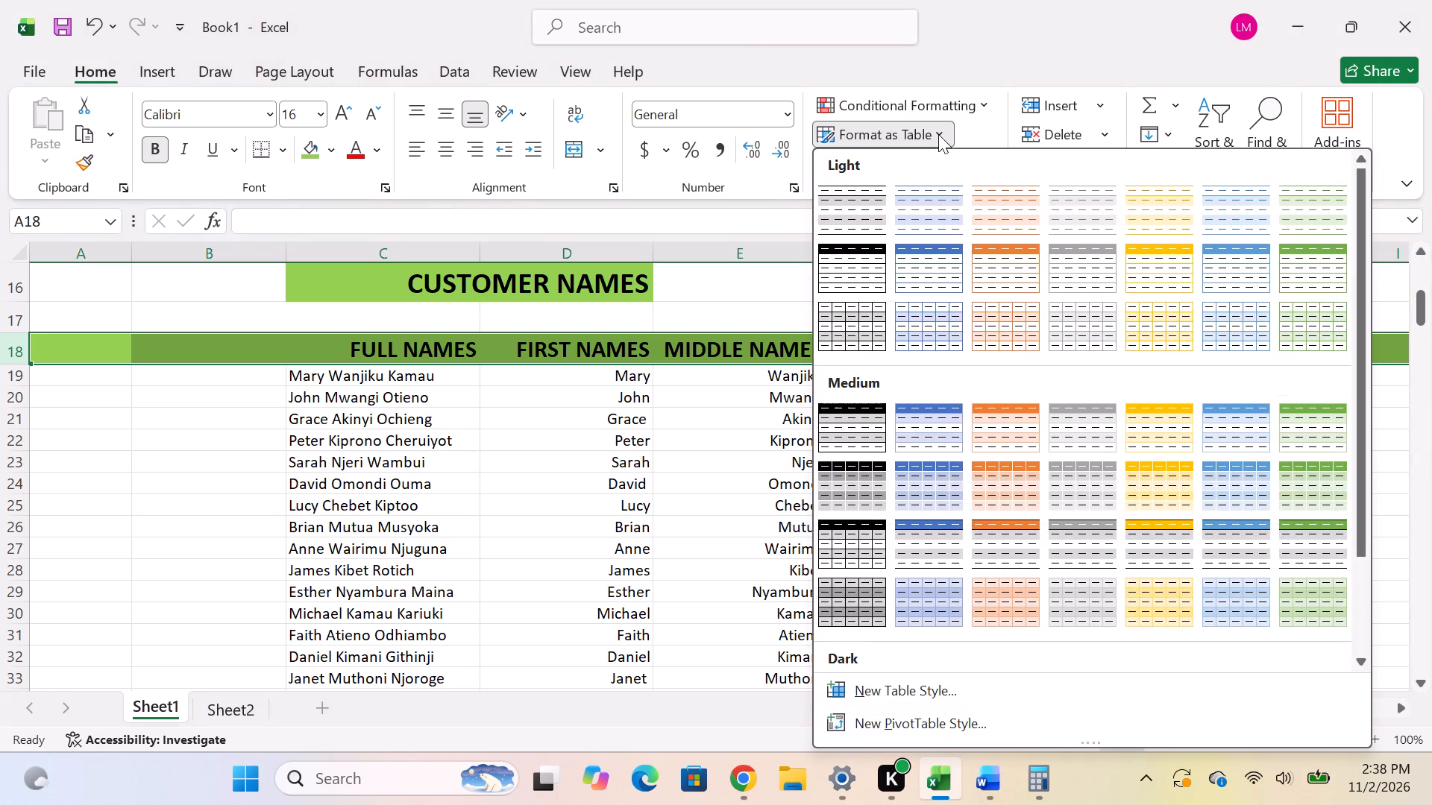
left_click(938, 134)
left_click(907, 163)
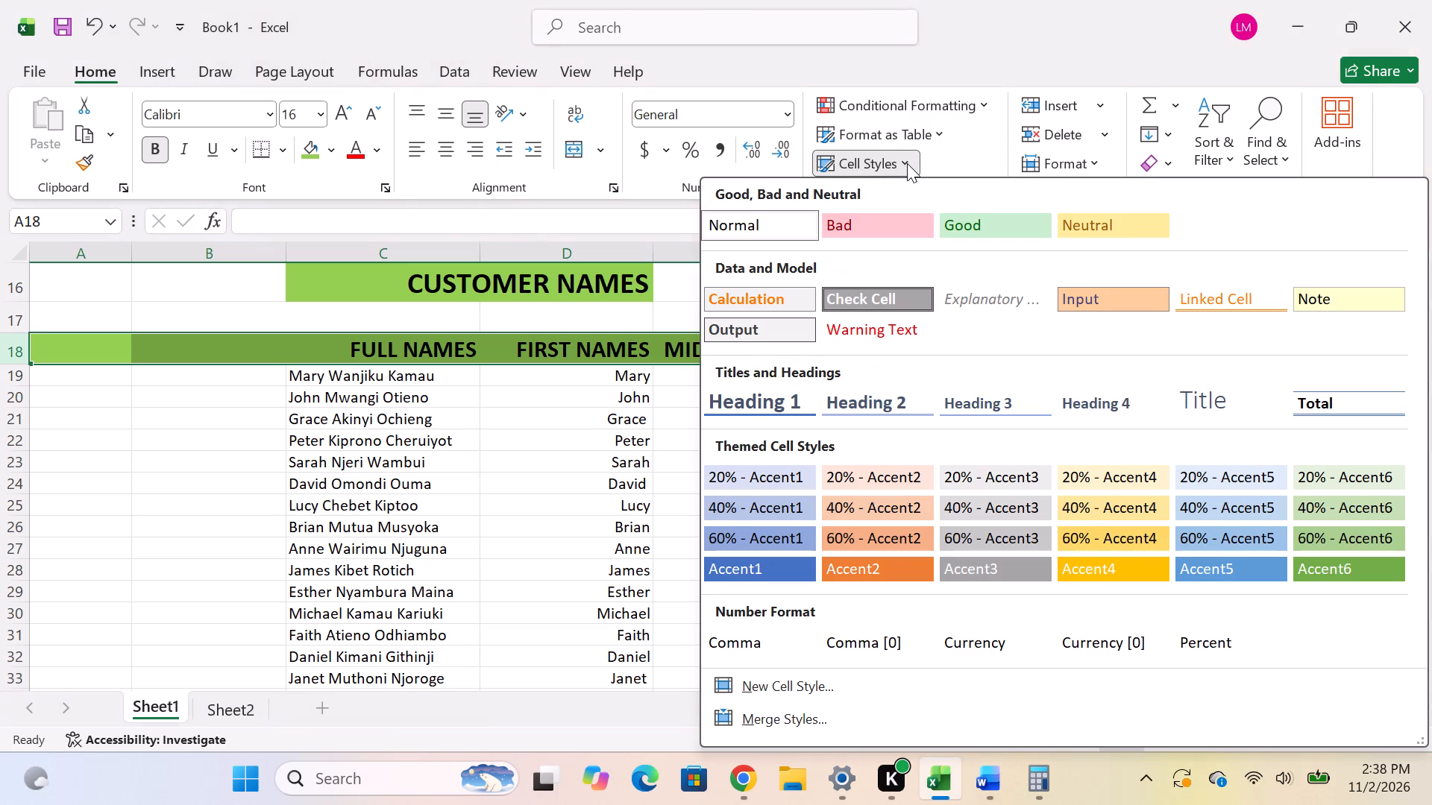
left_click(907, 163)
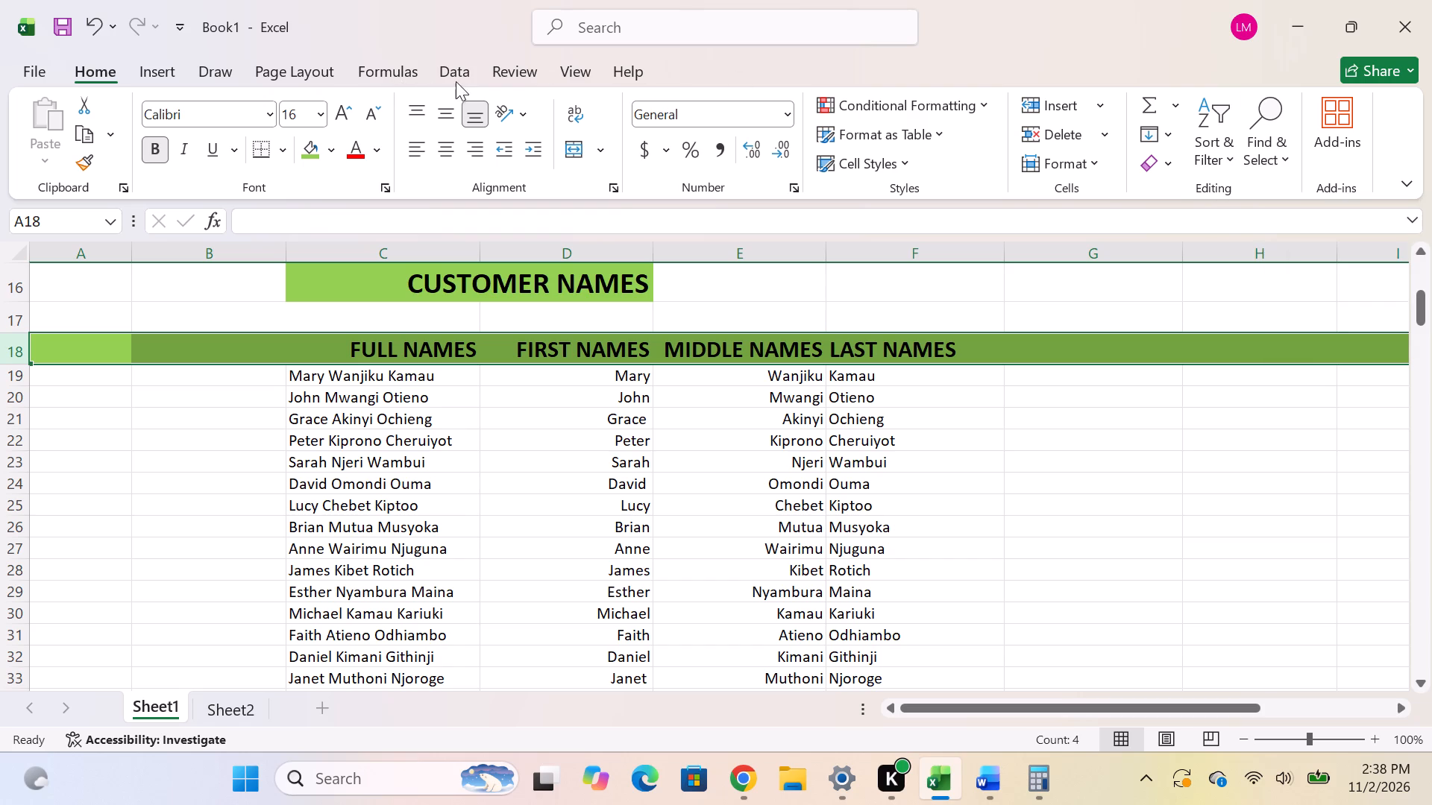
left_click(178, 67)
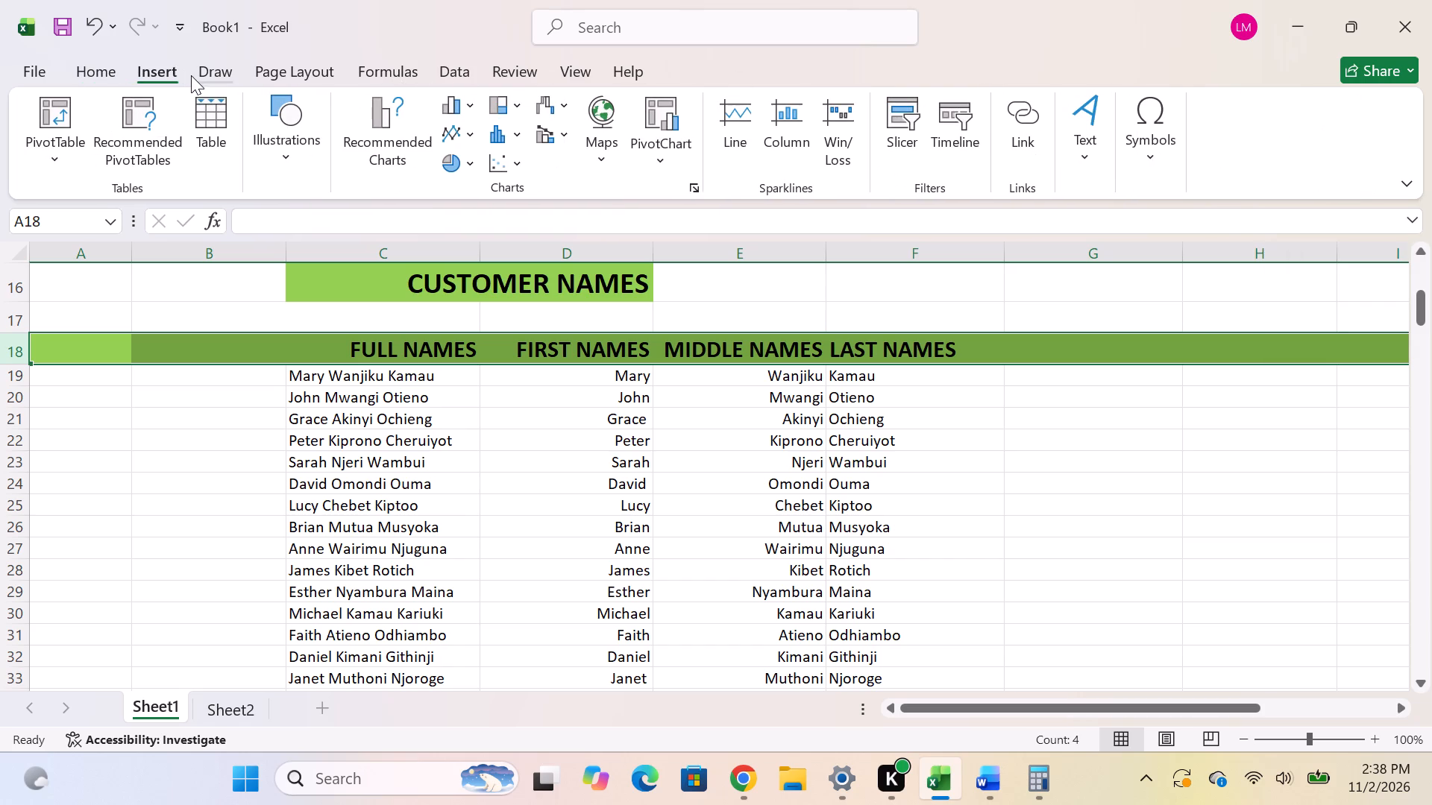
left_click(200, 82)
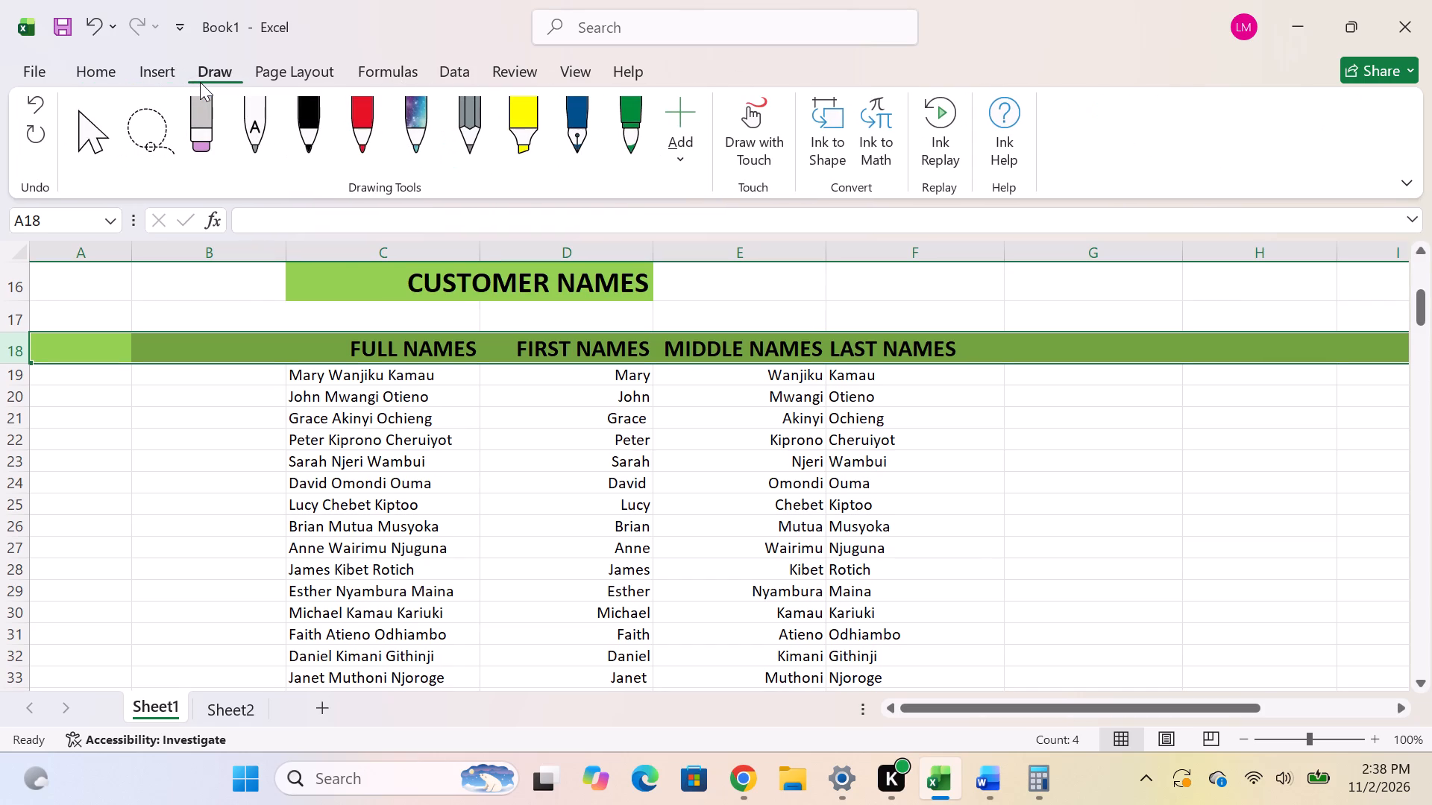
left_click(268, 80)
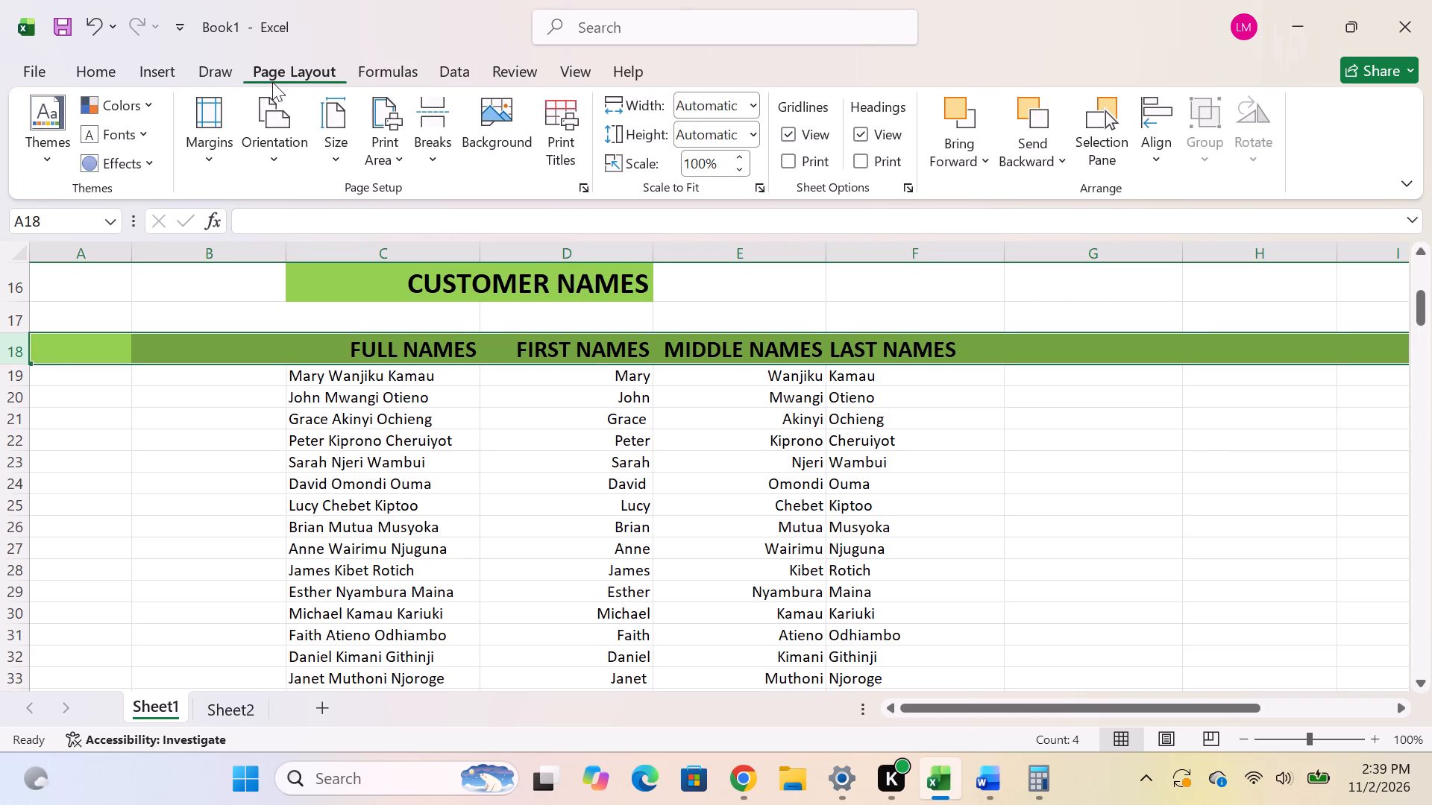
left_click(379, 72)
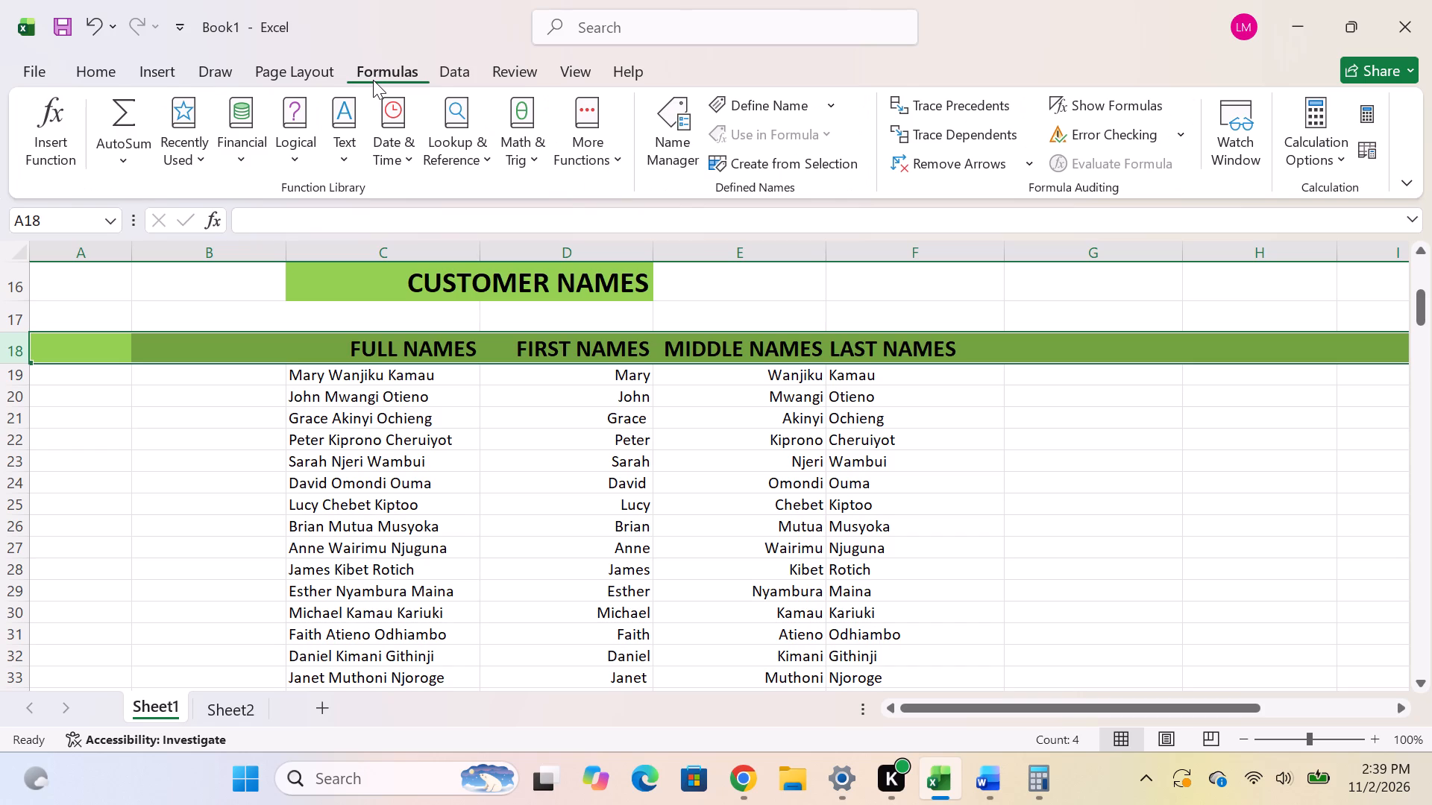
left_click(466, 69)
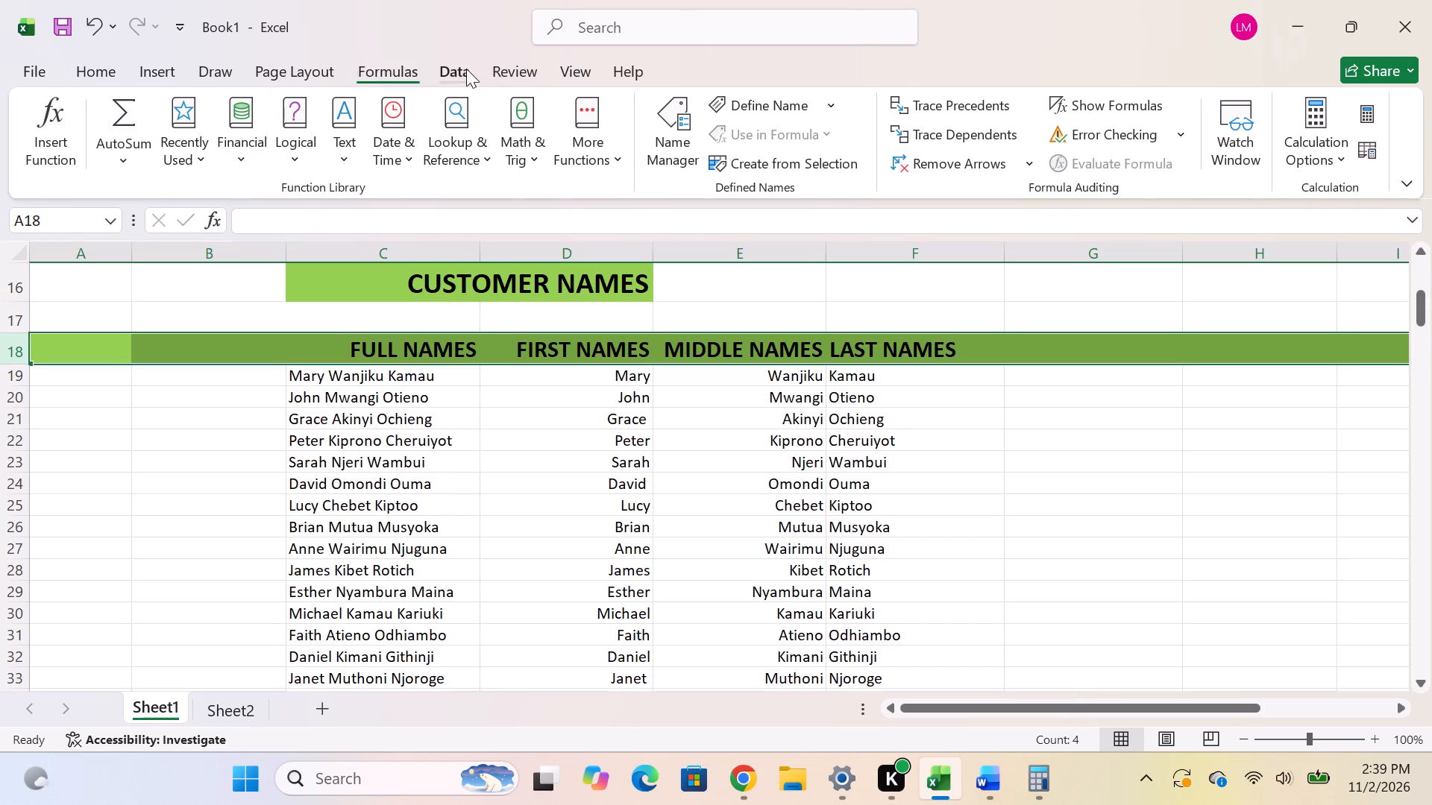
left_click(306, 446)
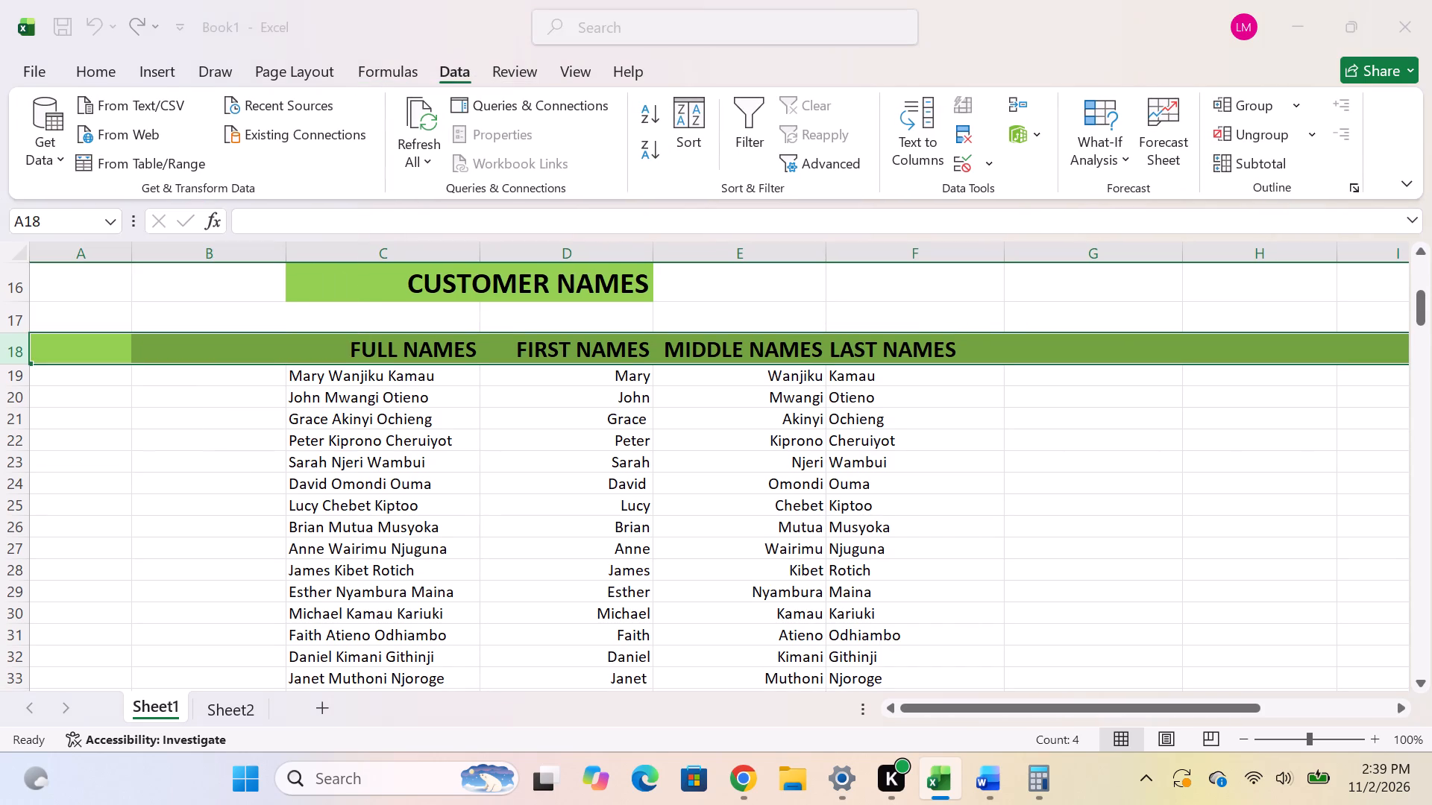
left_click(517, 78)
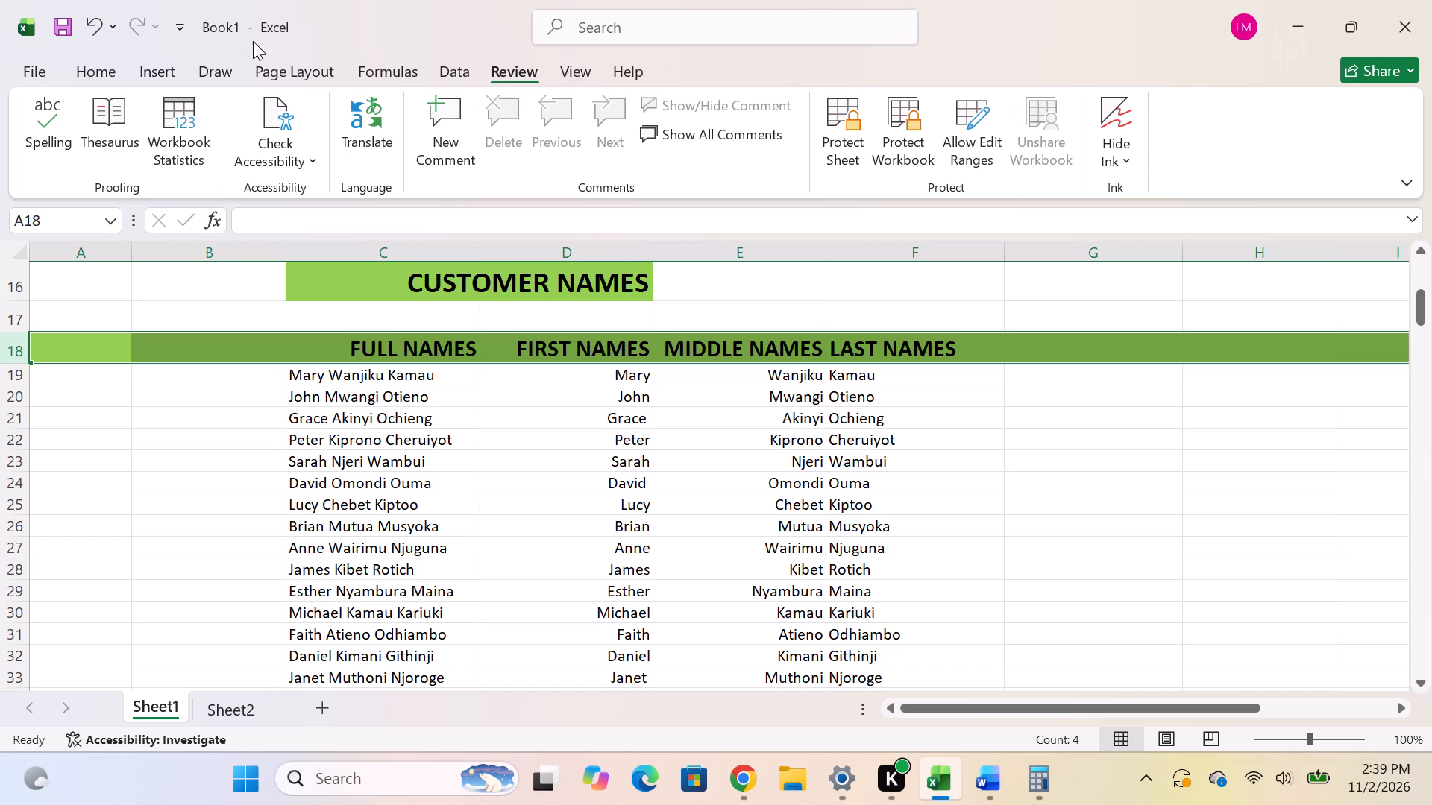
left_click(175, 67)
Look through the split customer names from row 19 down to the end of the list.
scroll(360, 428, "down", 7)
scroll(360, 429, "up", 3)
scroll(360, 429, "down", 8)
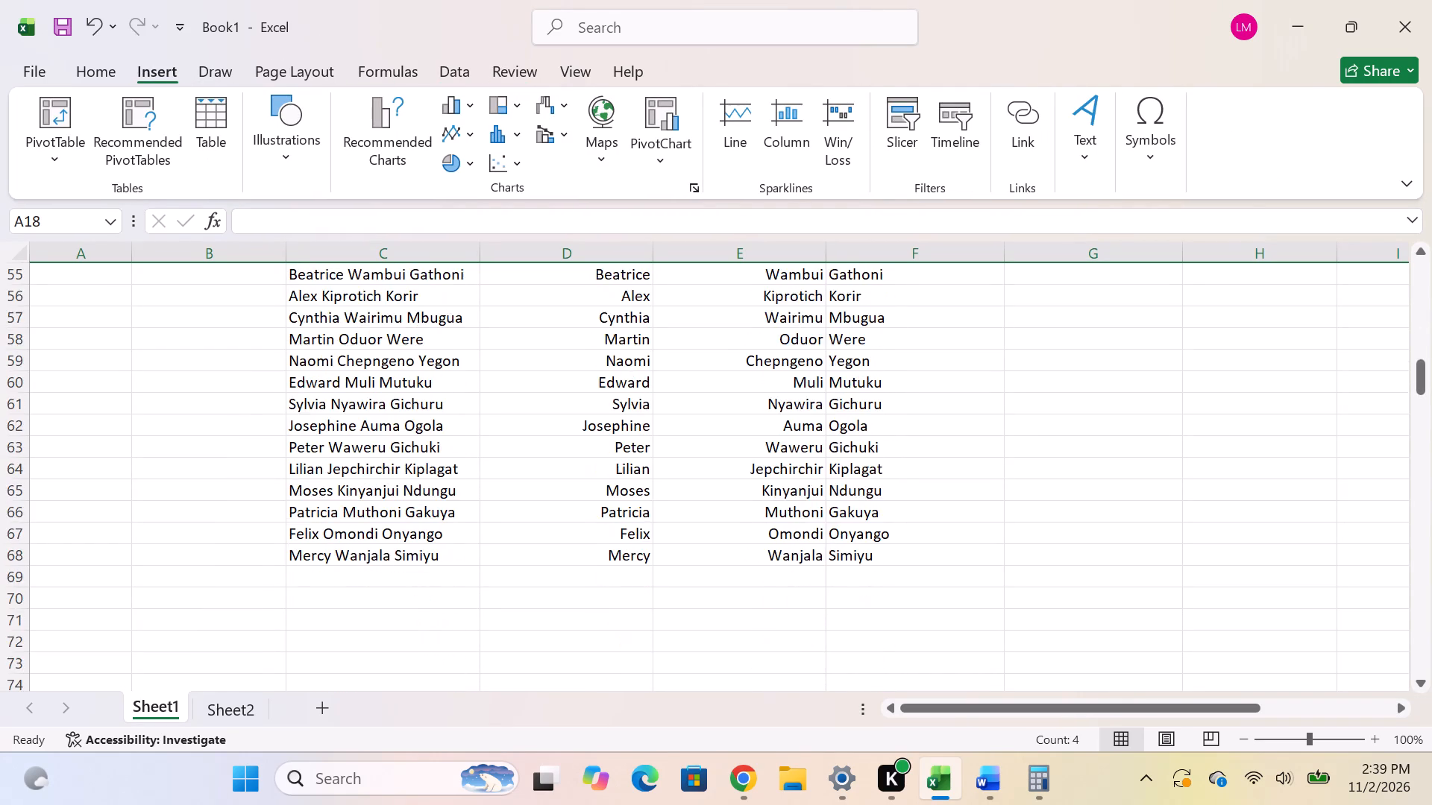
scroll(360, 429, "down", 4)
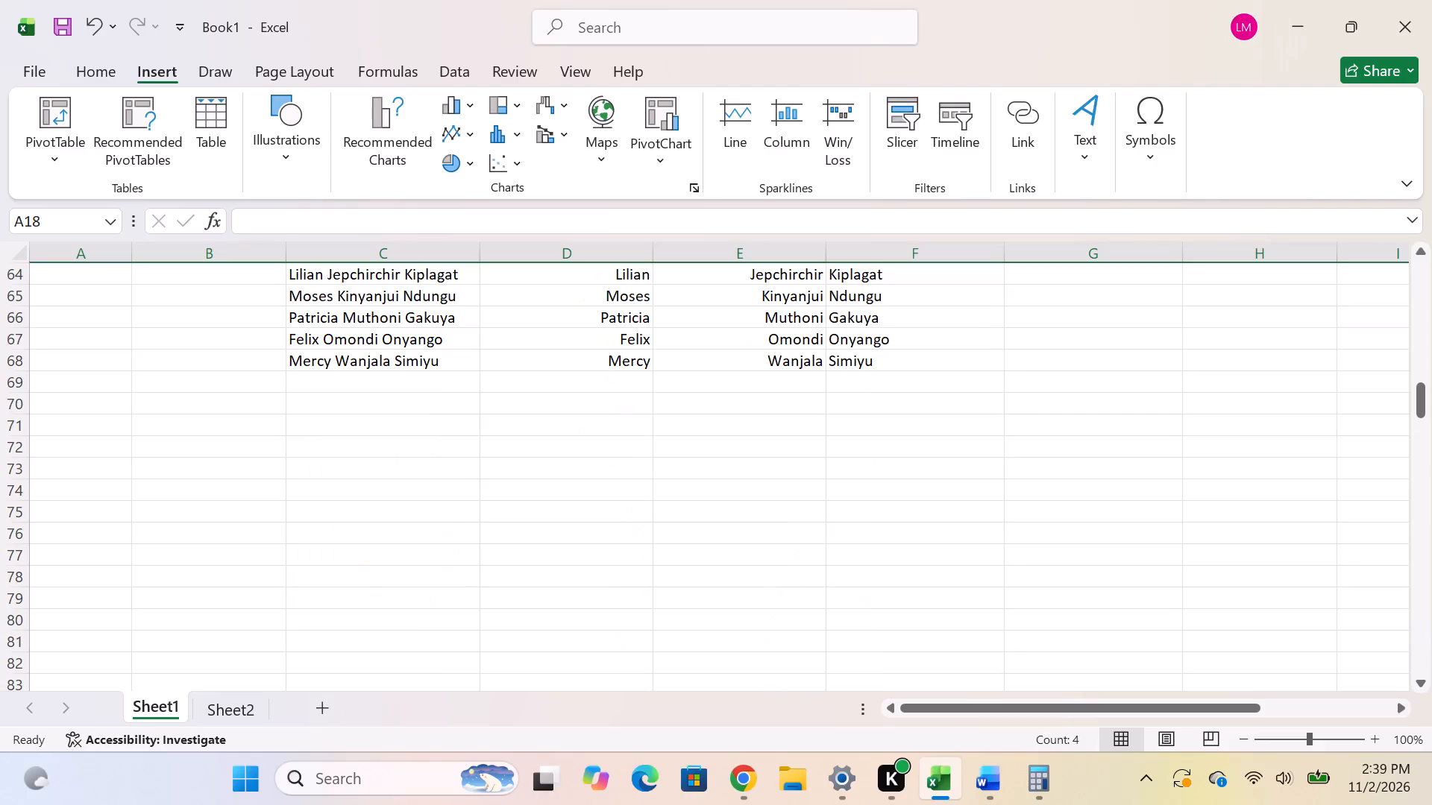
scroll(517, 472, "up", 2)
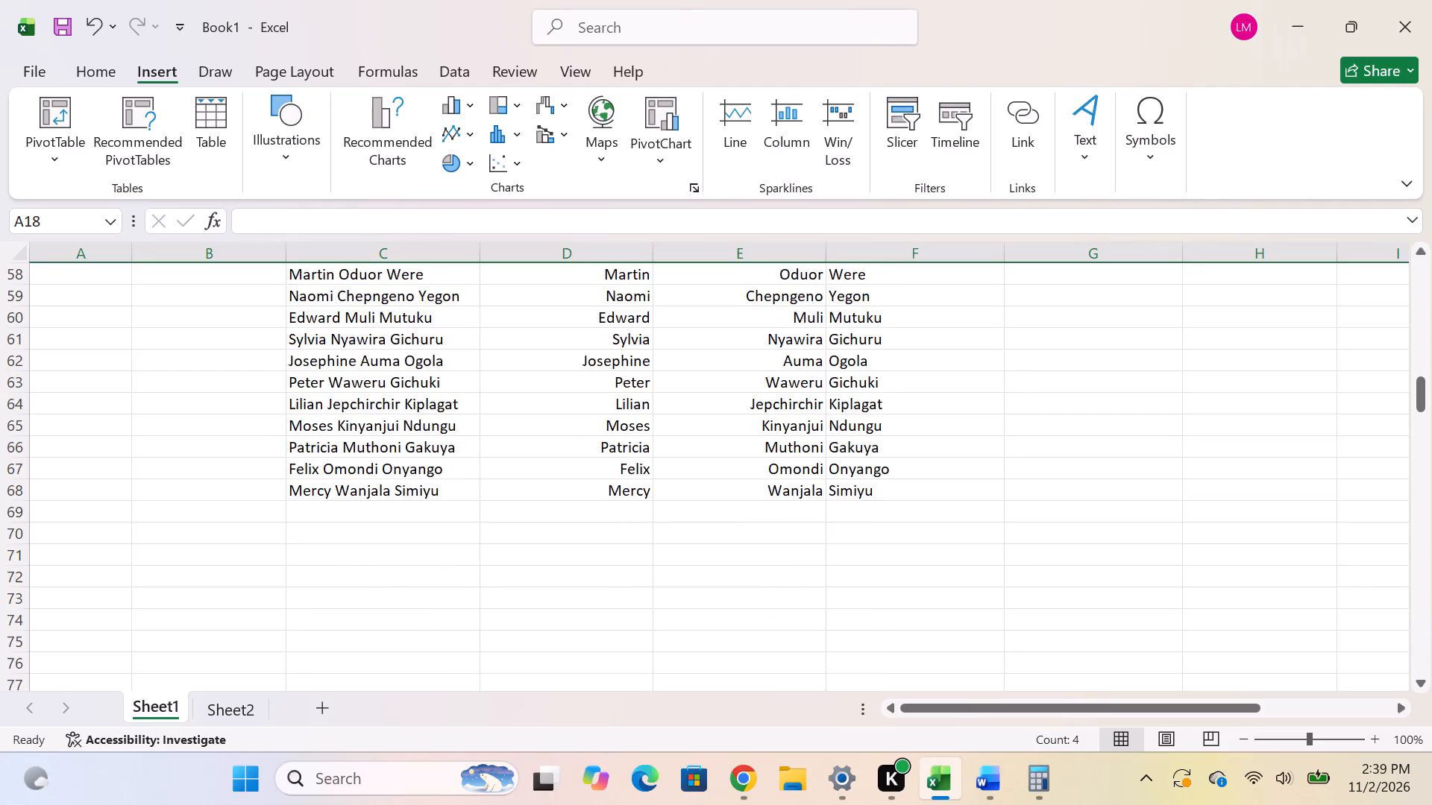
scroll(522, 468, "up", 14)
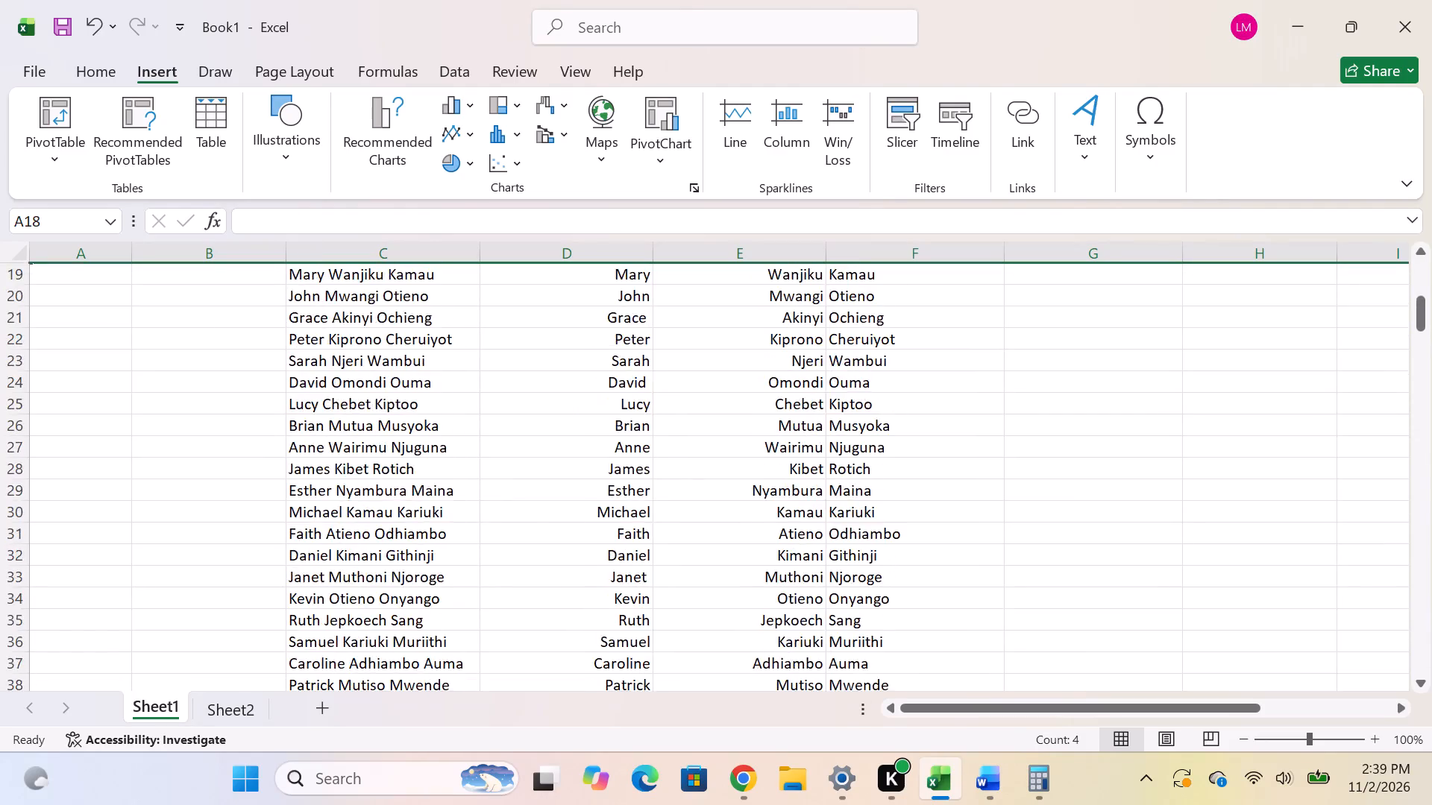
Enter the number 1 in cell B19, beside the first full name in the CUSTOMER NAMES table.
scroll(517, 449, "up", 2)
double_click(238, 522)
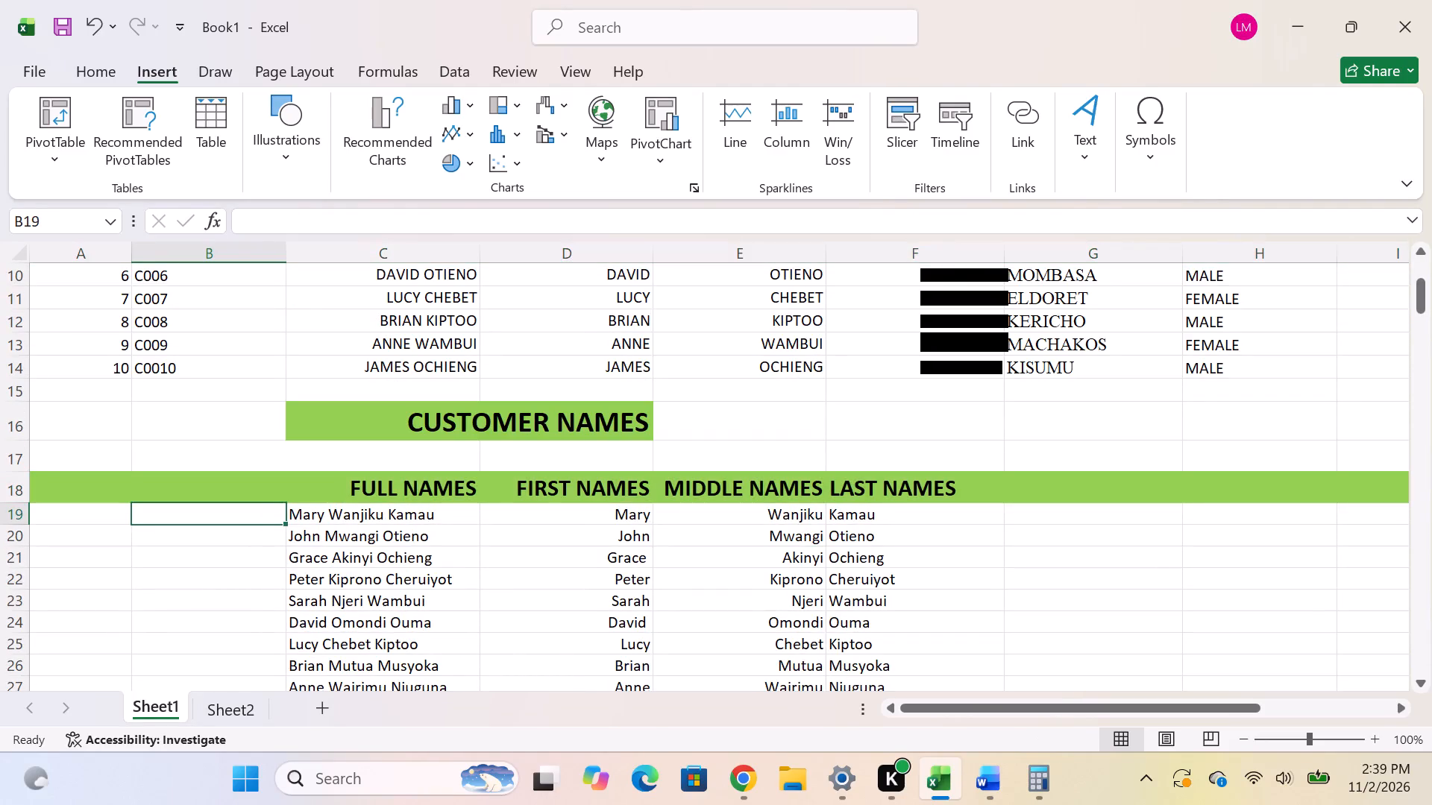
double_click(239, 520)
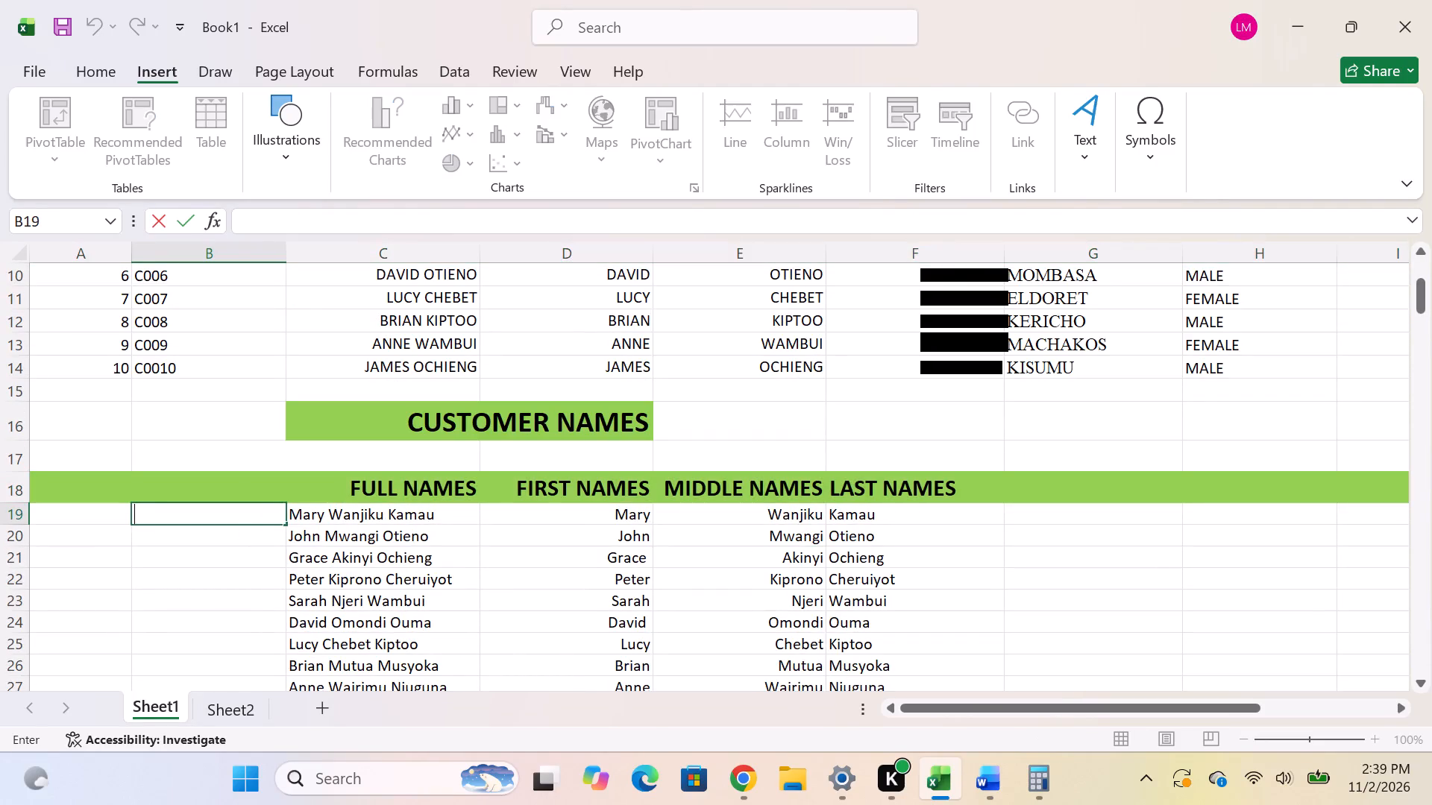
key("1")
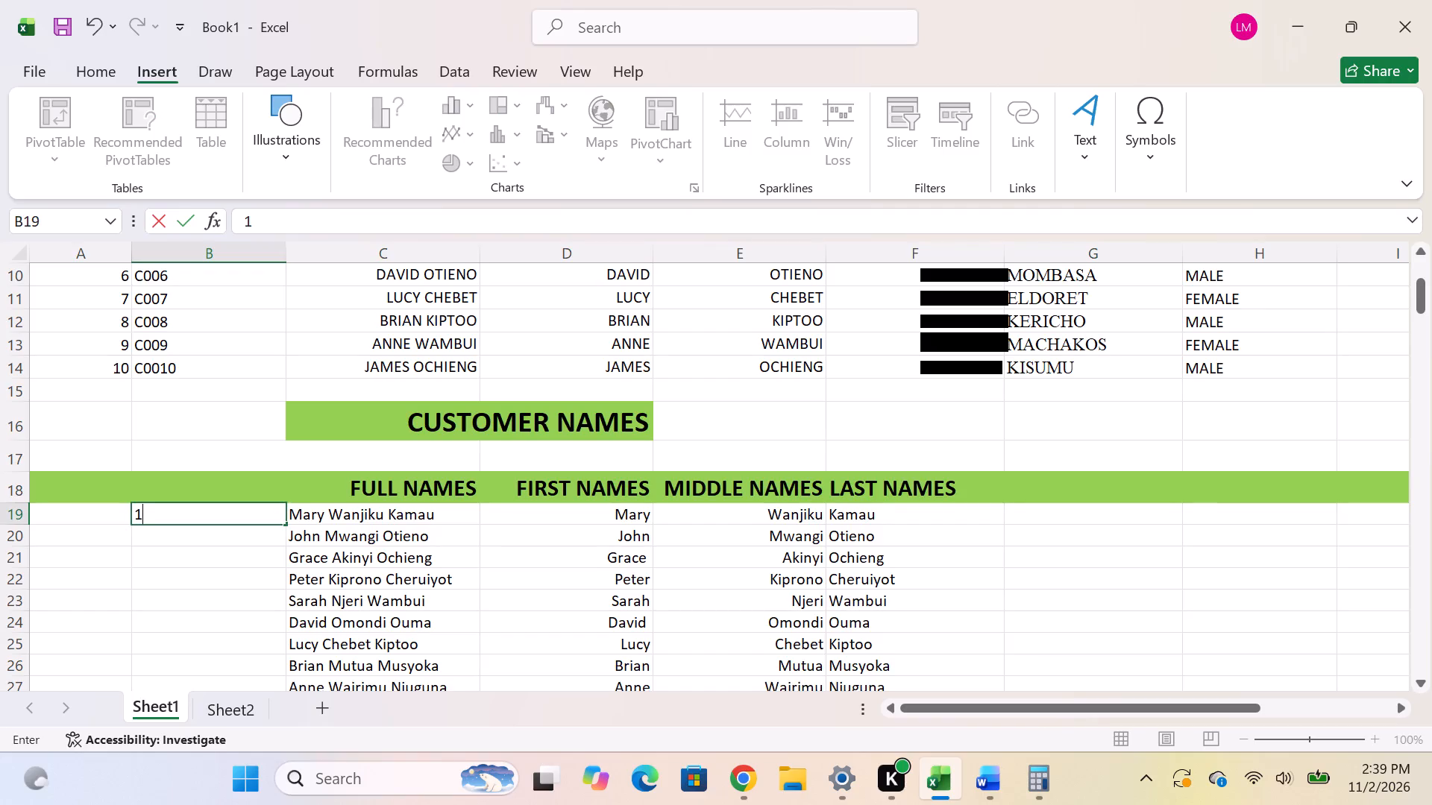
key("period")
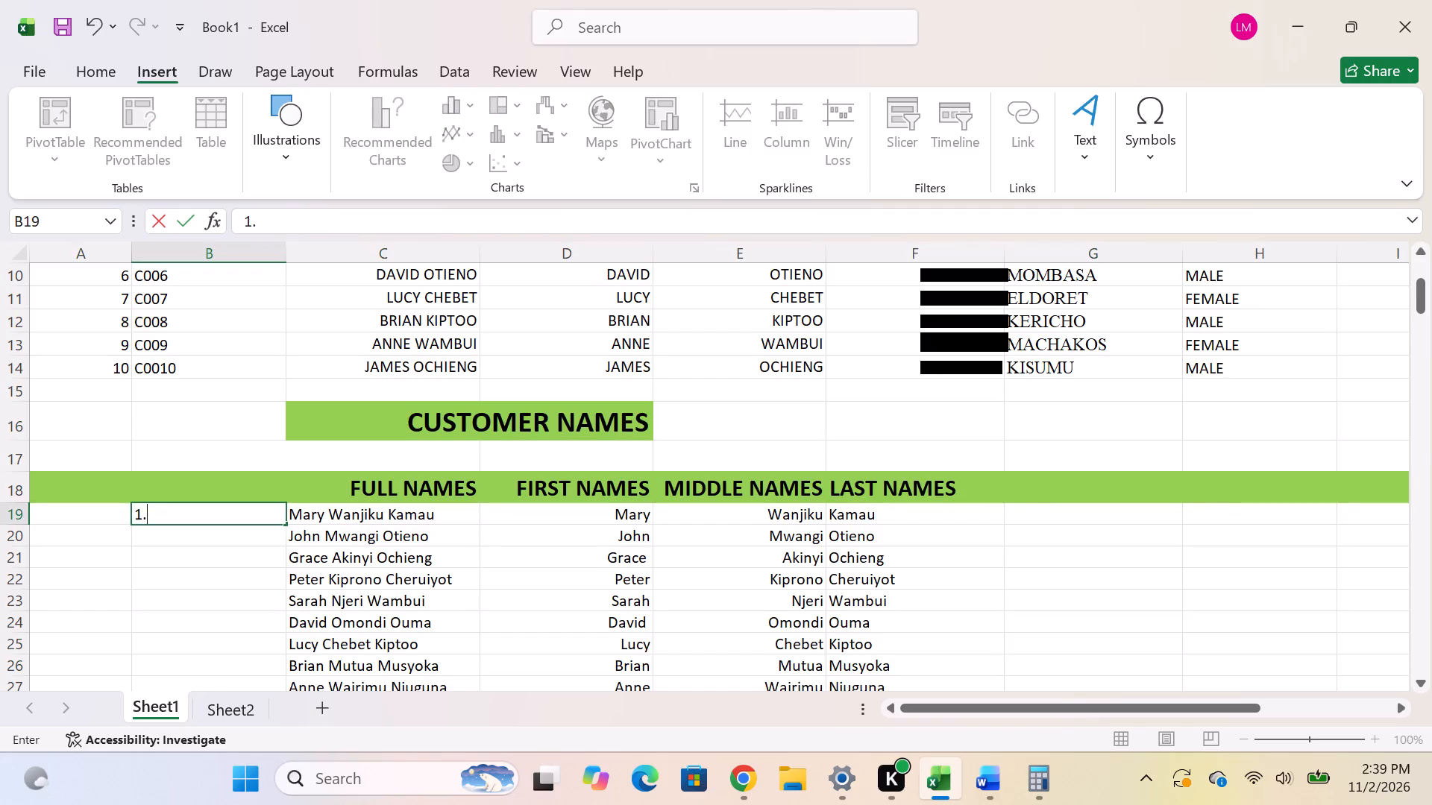
left_click(263, 551)
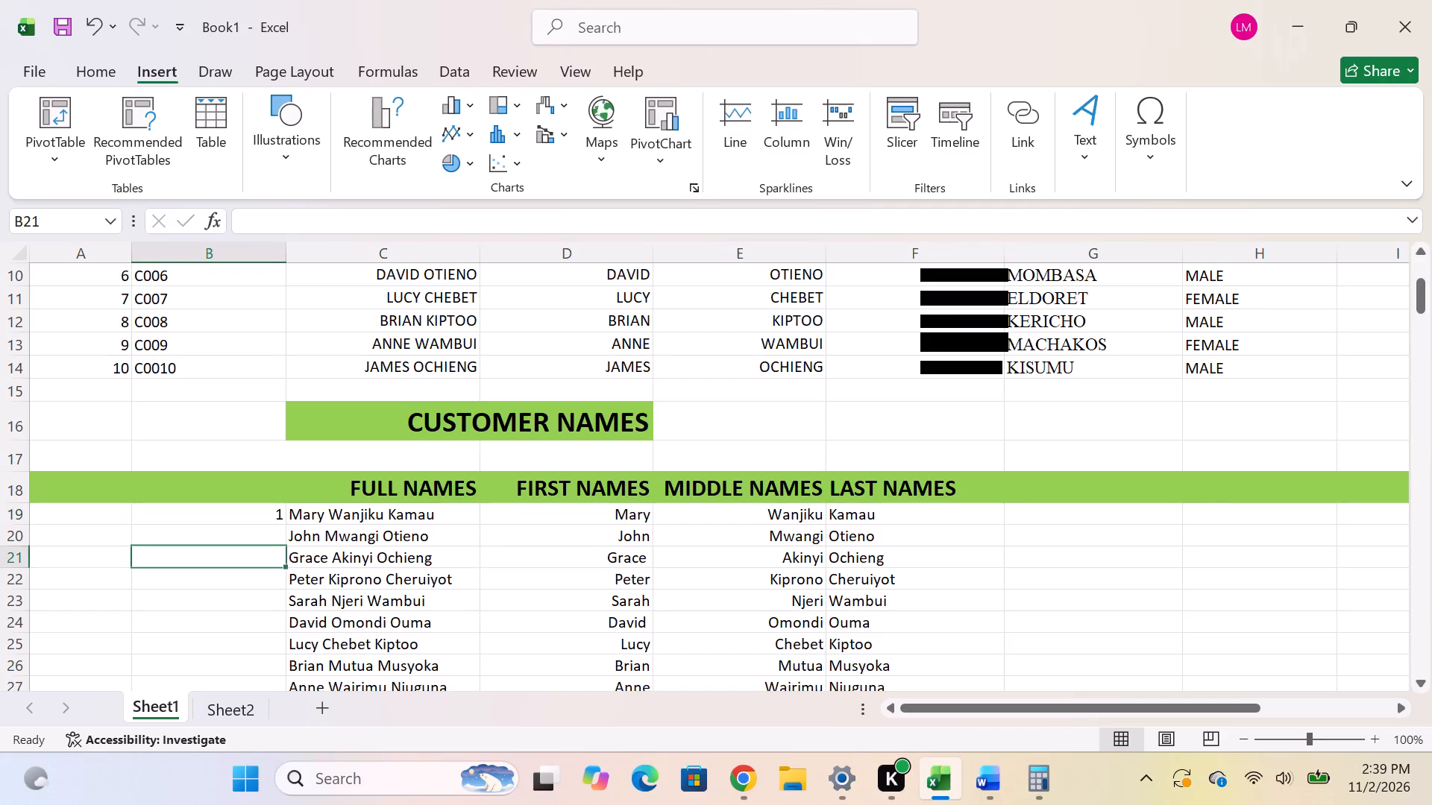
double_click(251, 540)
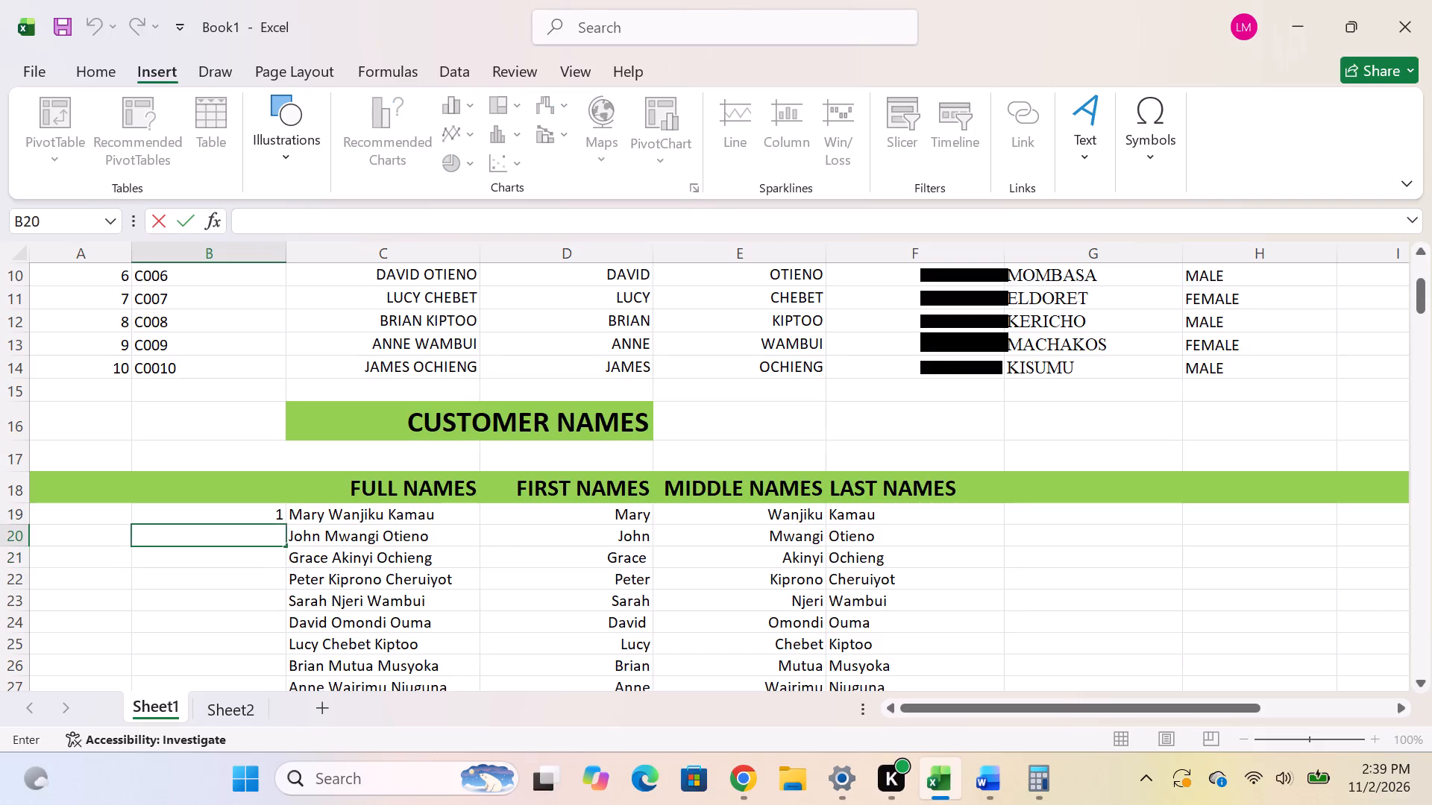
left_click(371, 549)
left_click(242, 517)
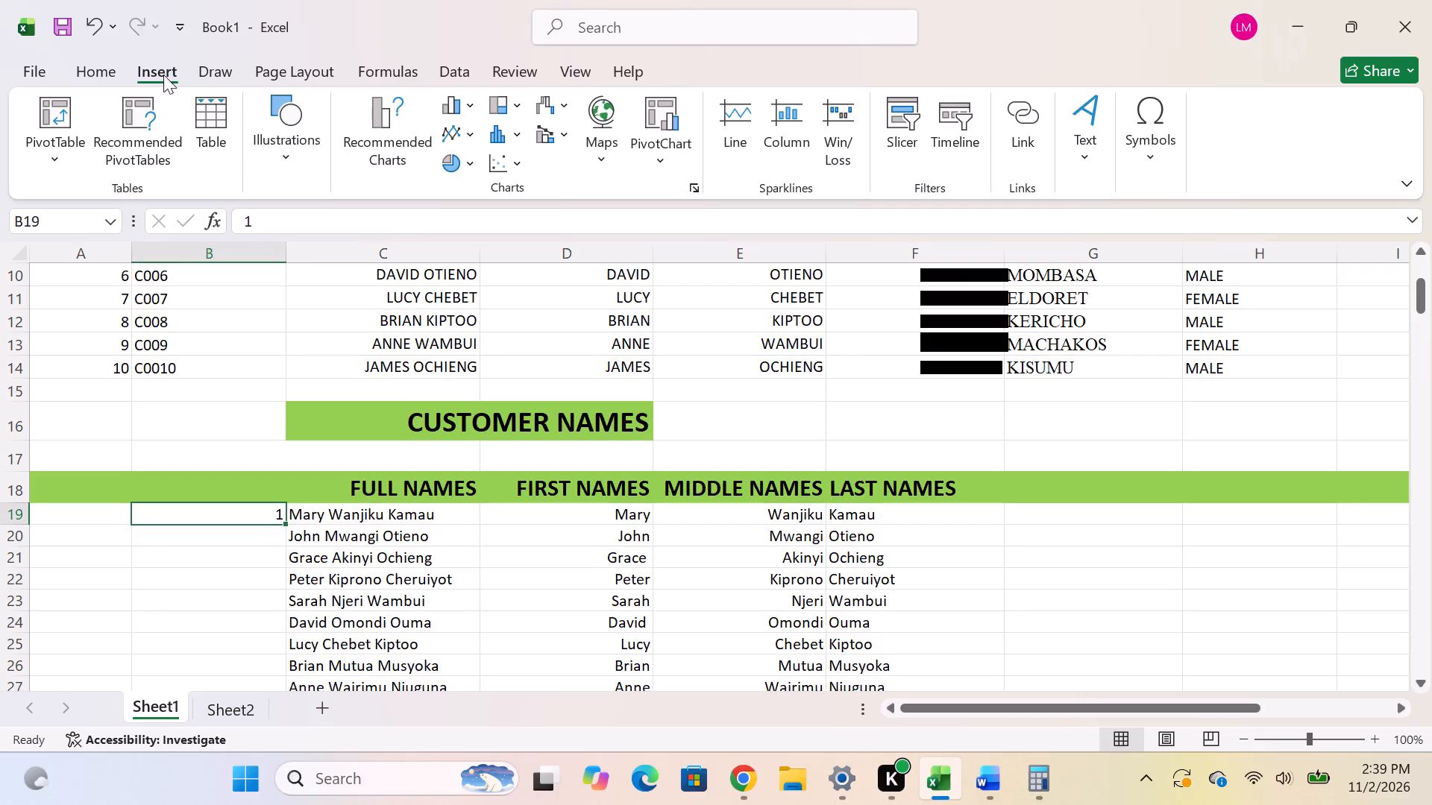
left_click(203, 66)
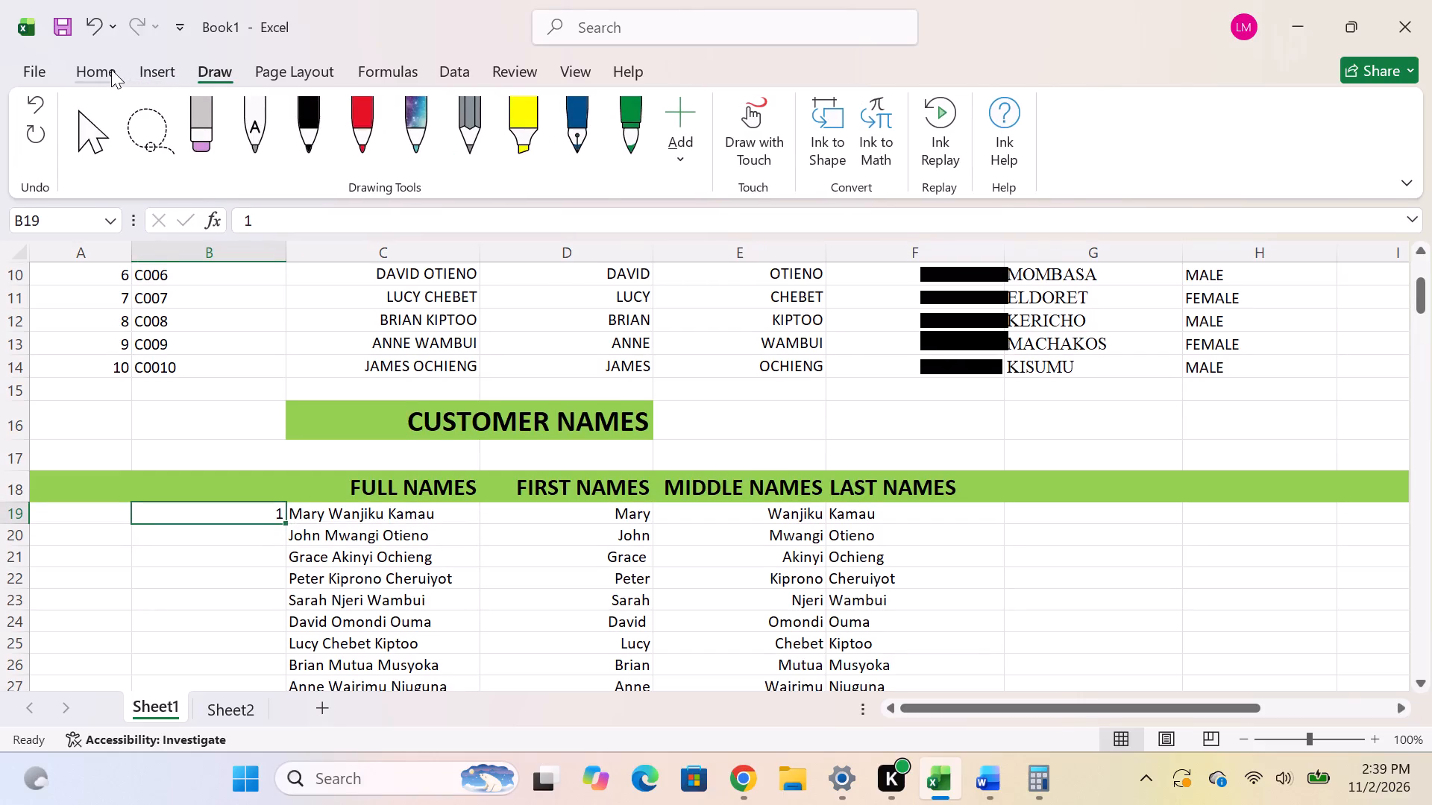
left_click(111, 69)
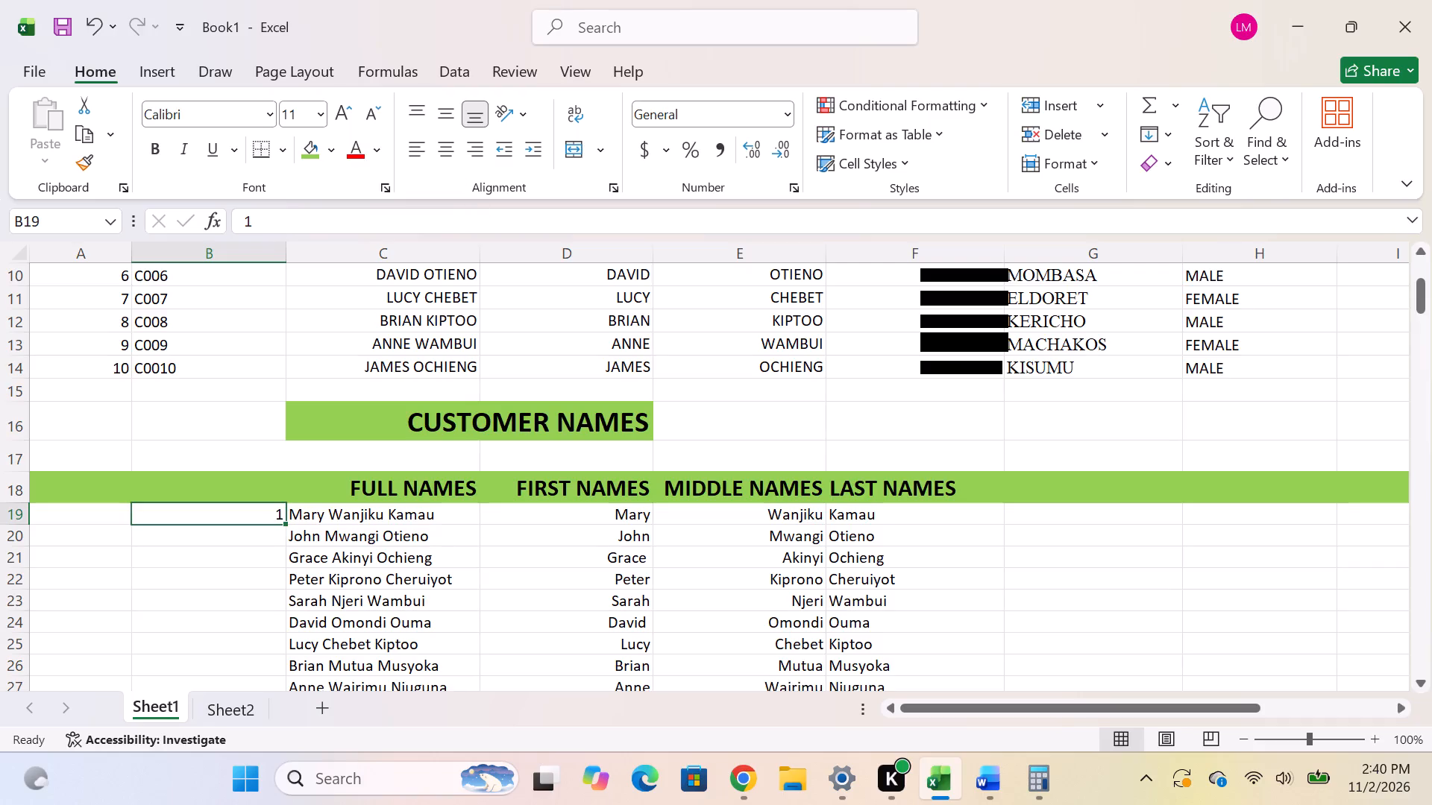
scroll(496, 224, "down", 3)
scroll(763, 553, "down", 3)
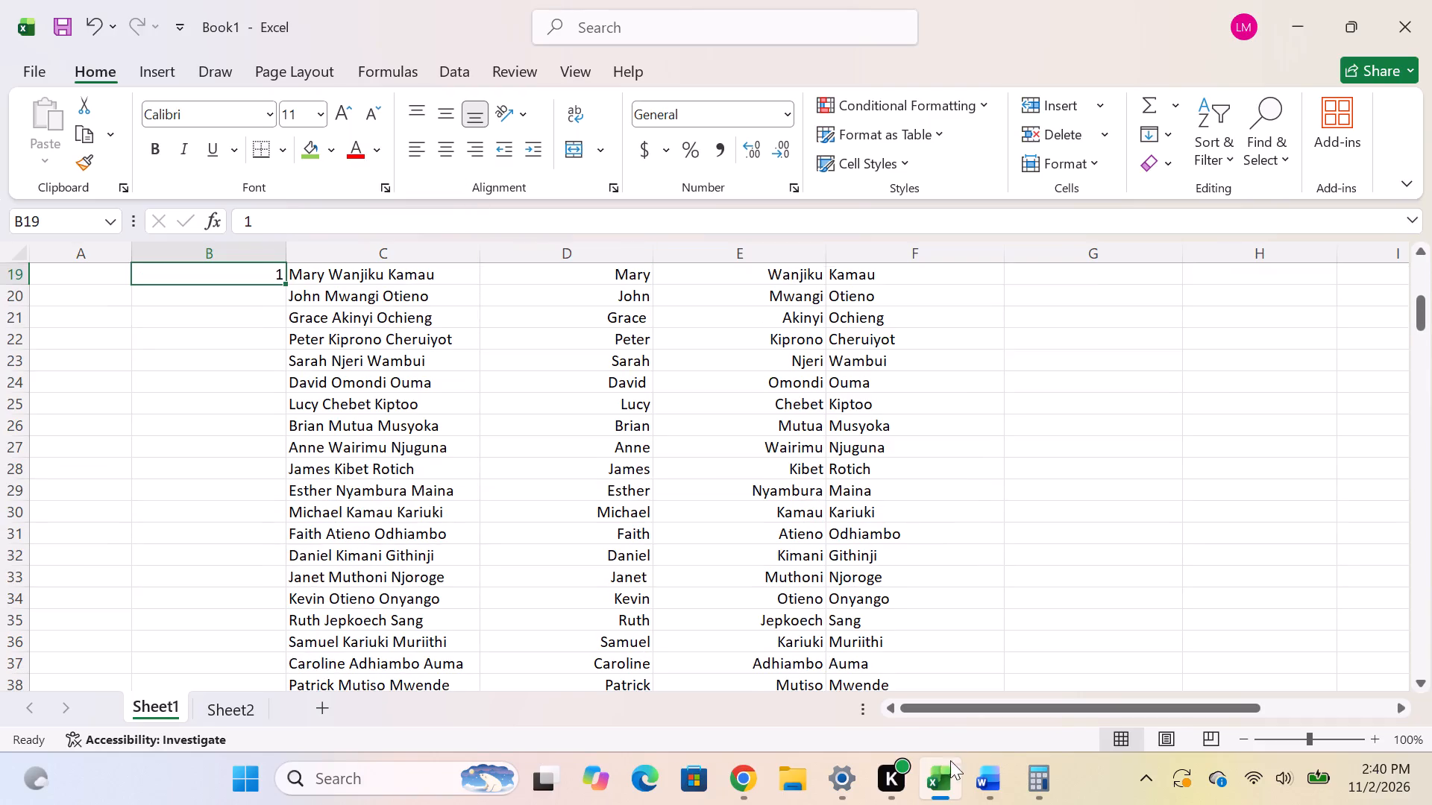
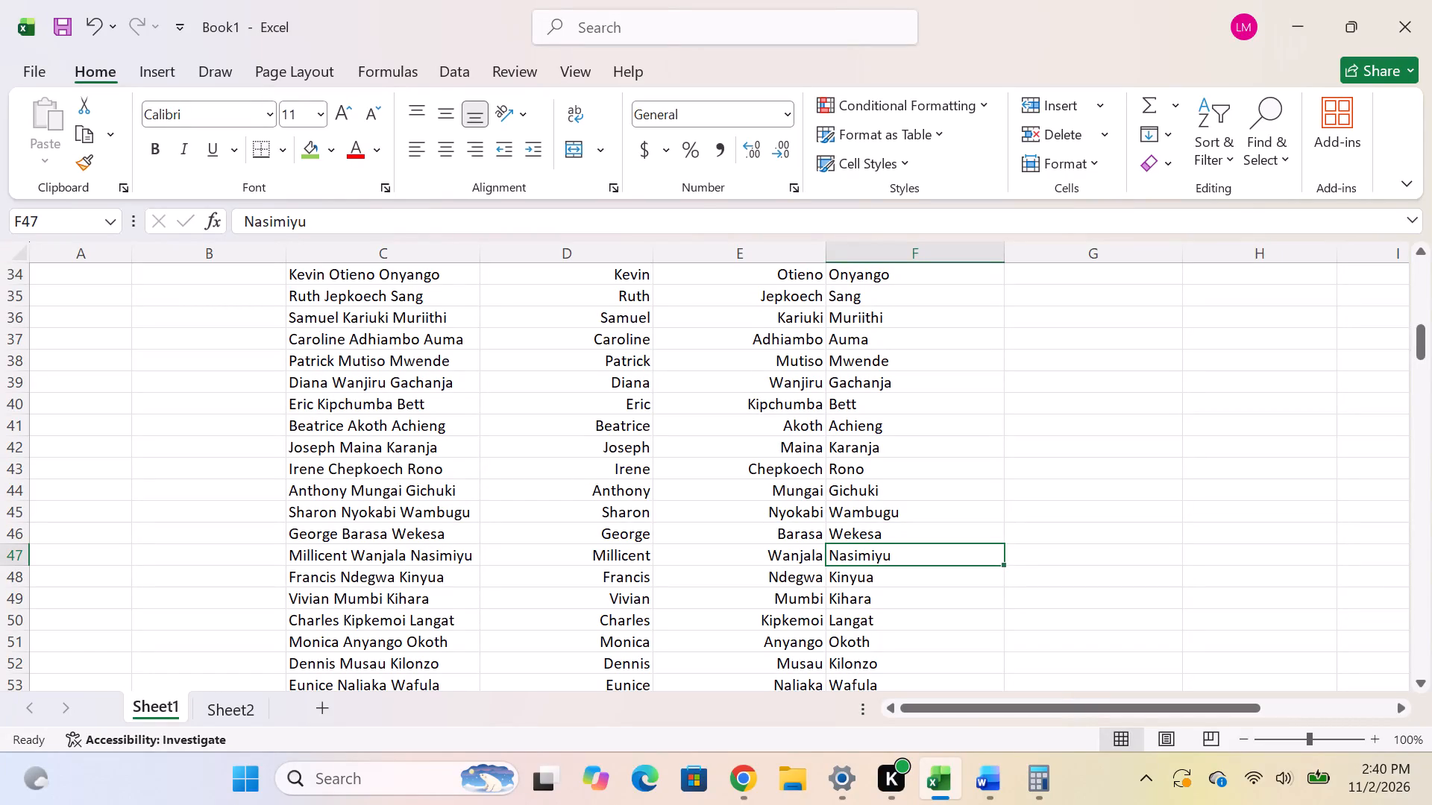
Undo the last three edits, removing the number 1 in B19 and the green fill on header row 18.
scroll(802, 470, "up", 6)
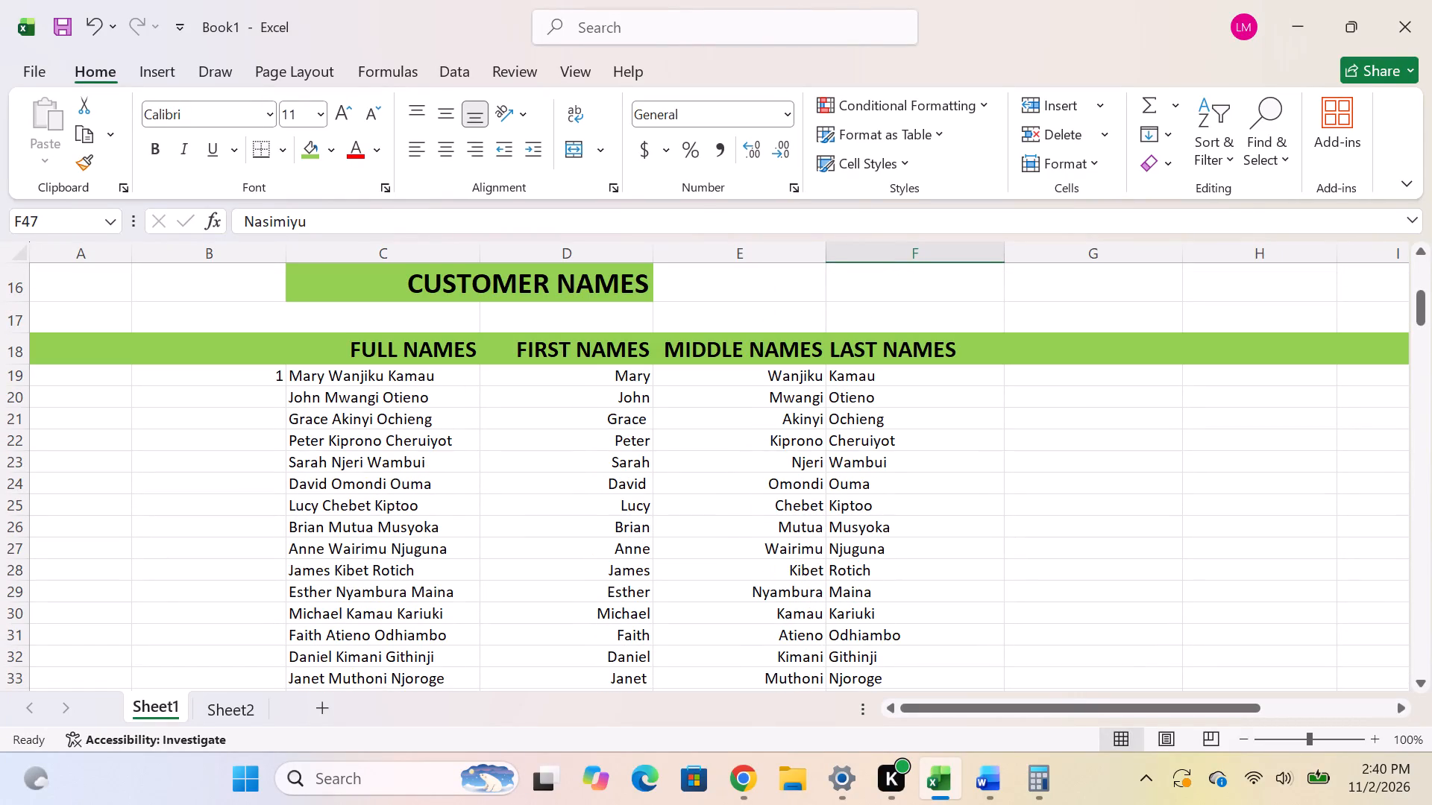
left_click(88, 31)
scroll(353, 407, "up", 4)
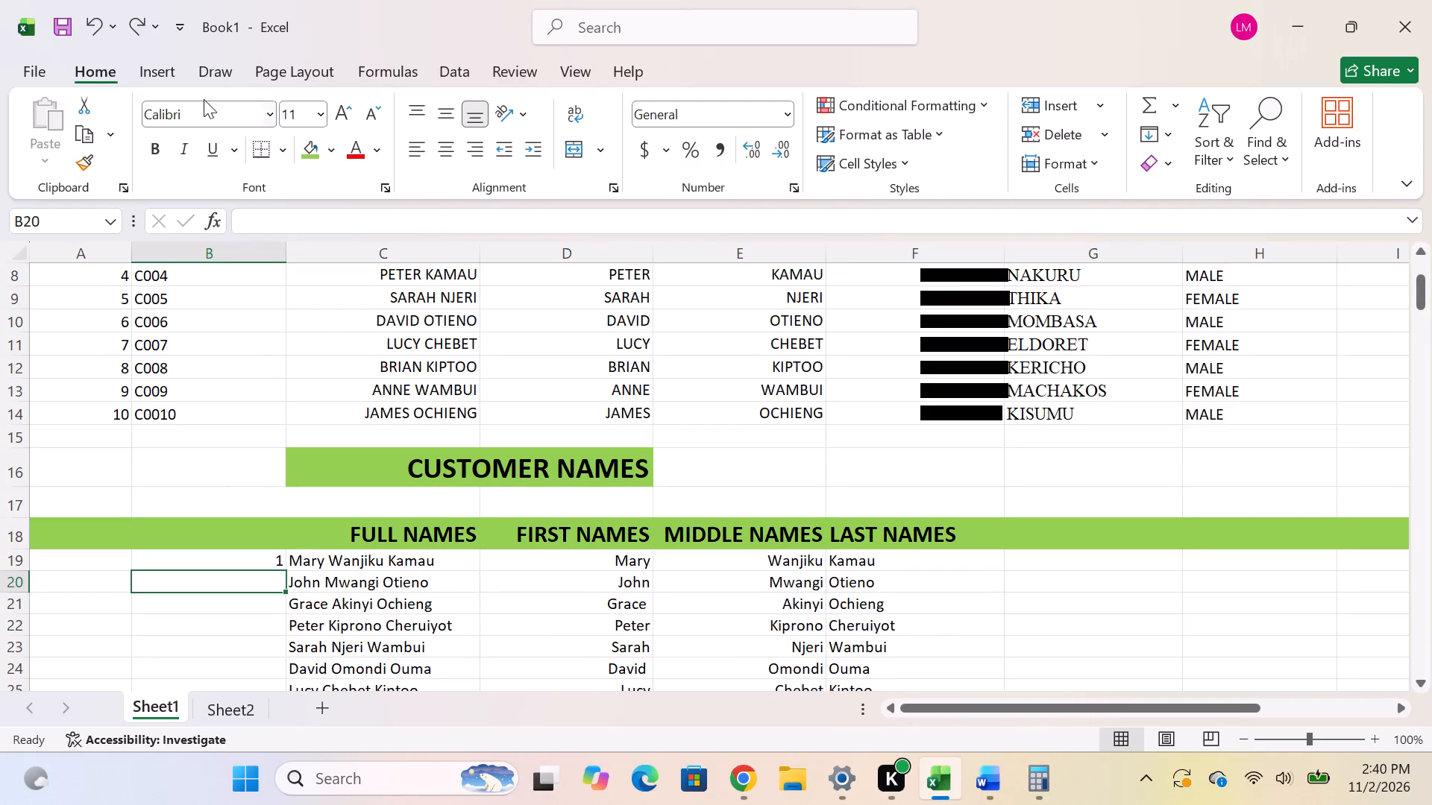
left_click(83, 37)
left_click(83, 37)
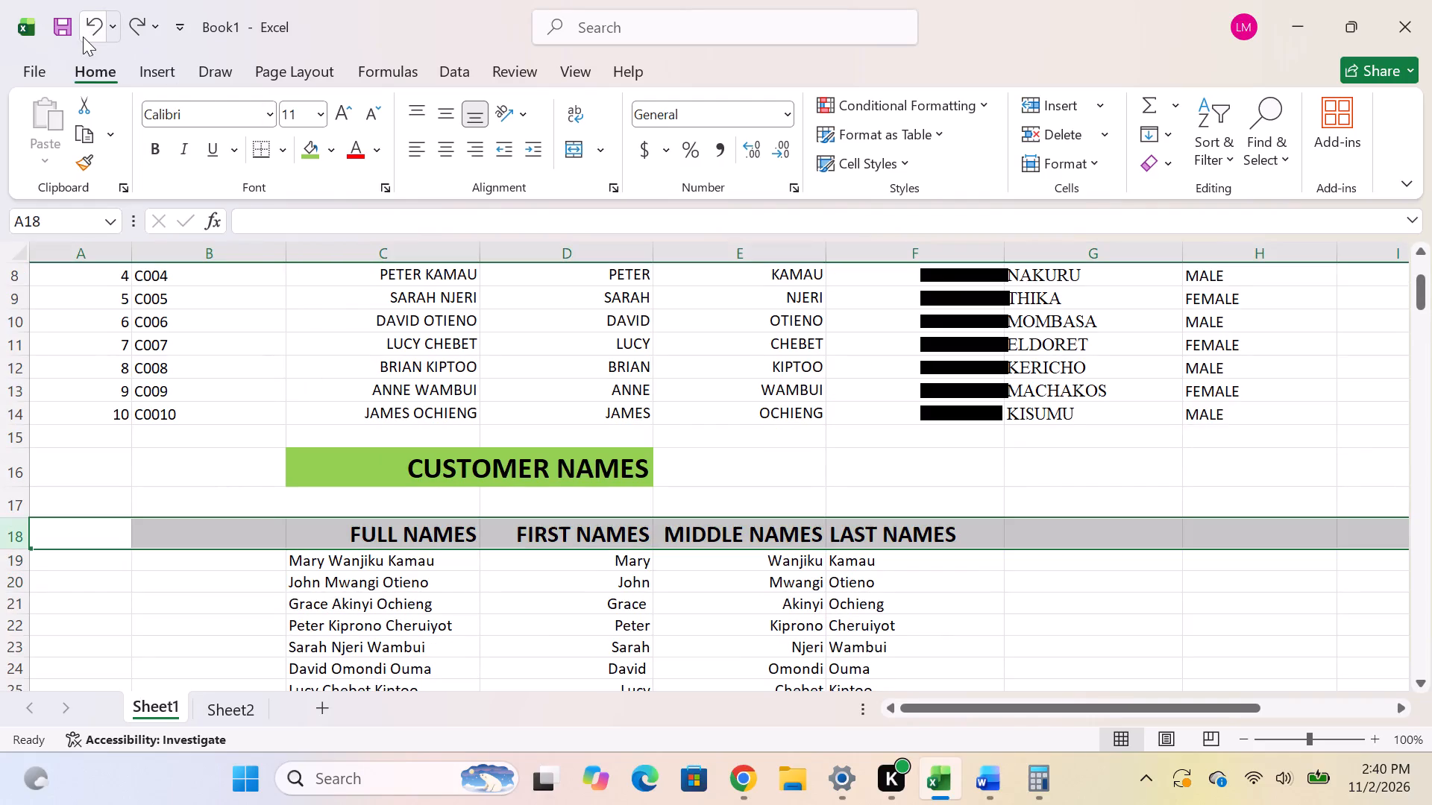
Copy the customer names list with its headers, range C18:F68.
left_click(415, 666)
left_click_drag(316, 537, 315, 537)
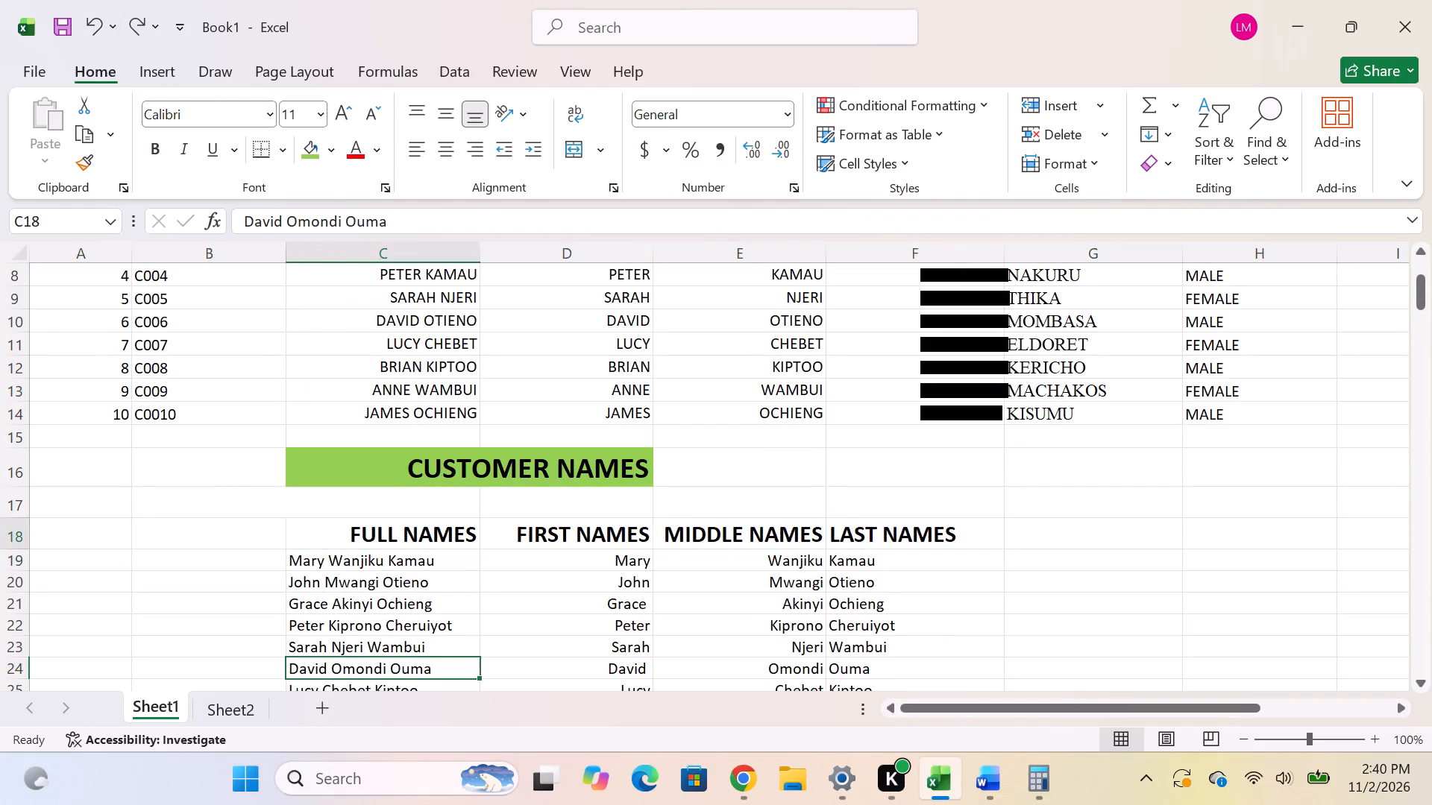
left_click_drag(315, 537, 901, 758)
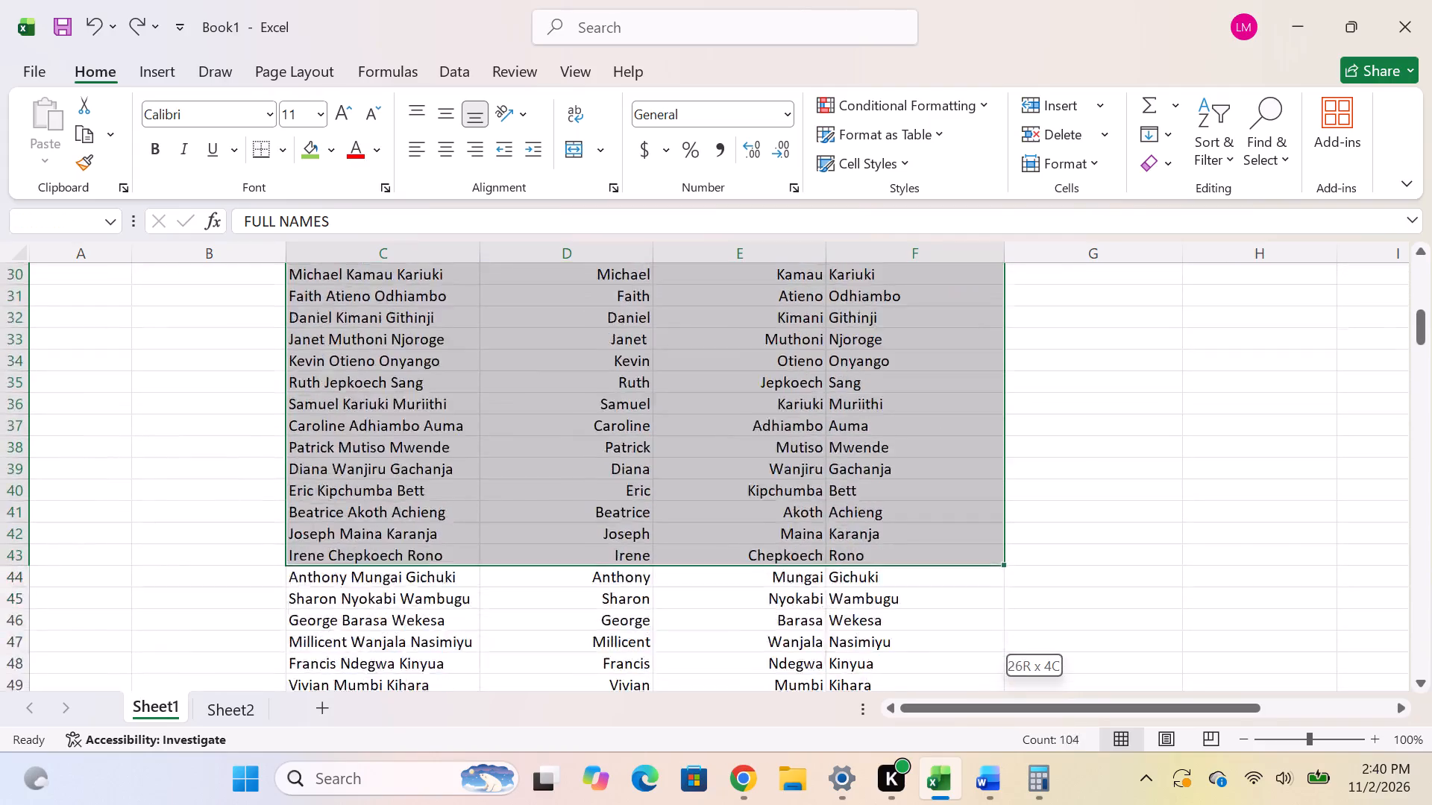
left_click_drag(901, 758, 892, 760)
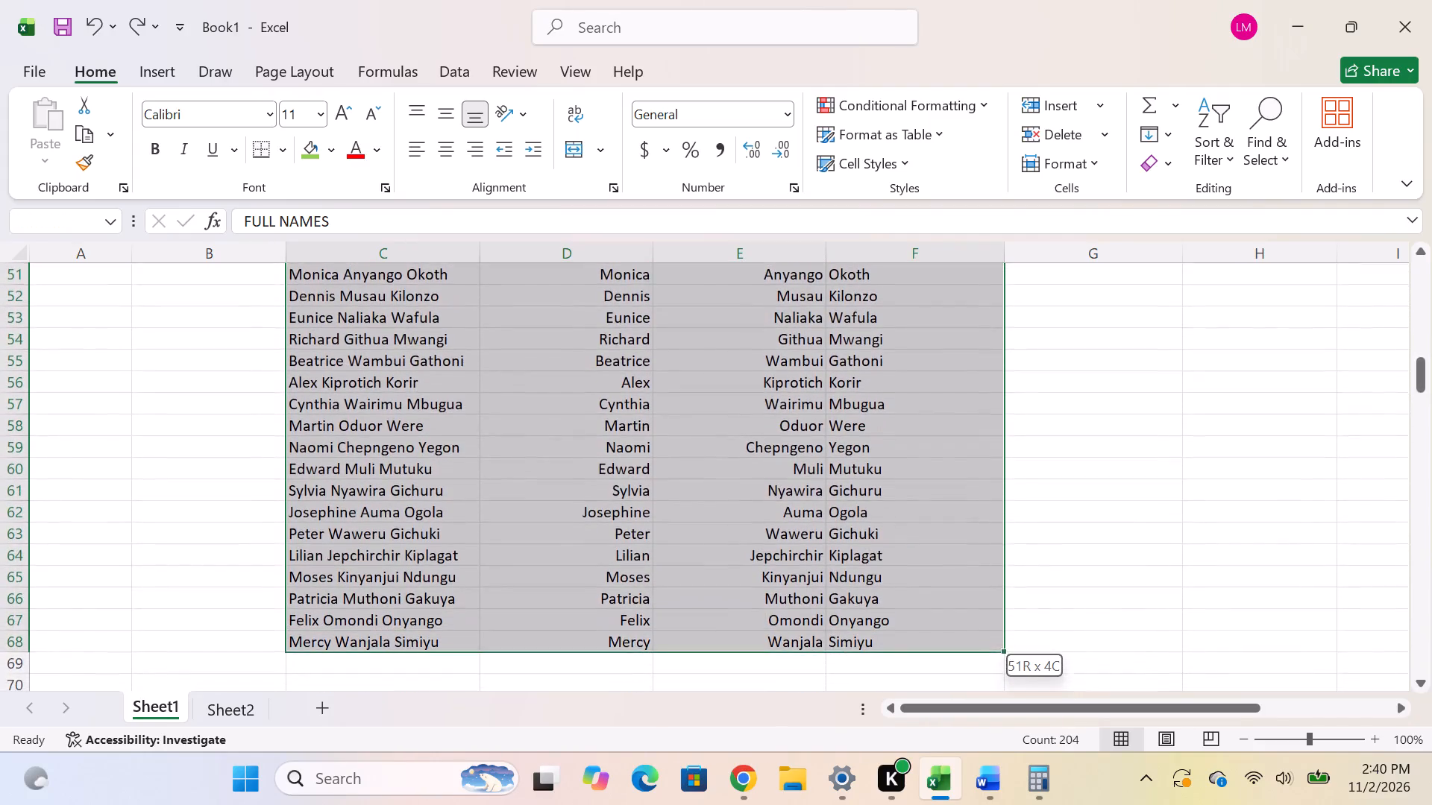
left_click_drag(892, 760, 907, 555)
right_click(888, 543)
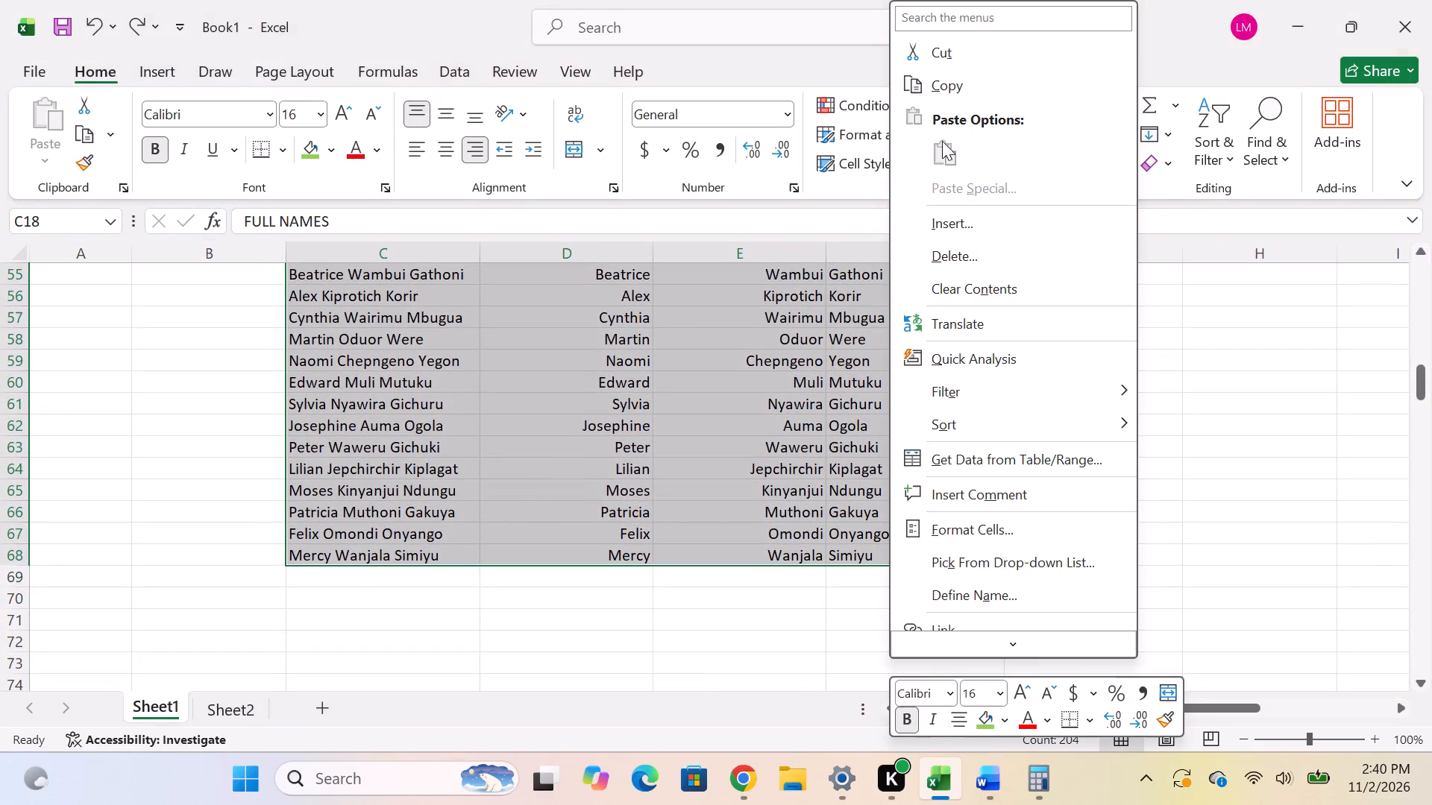
left_click(943, 86)
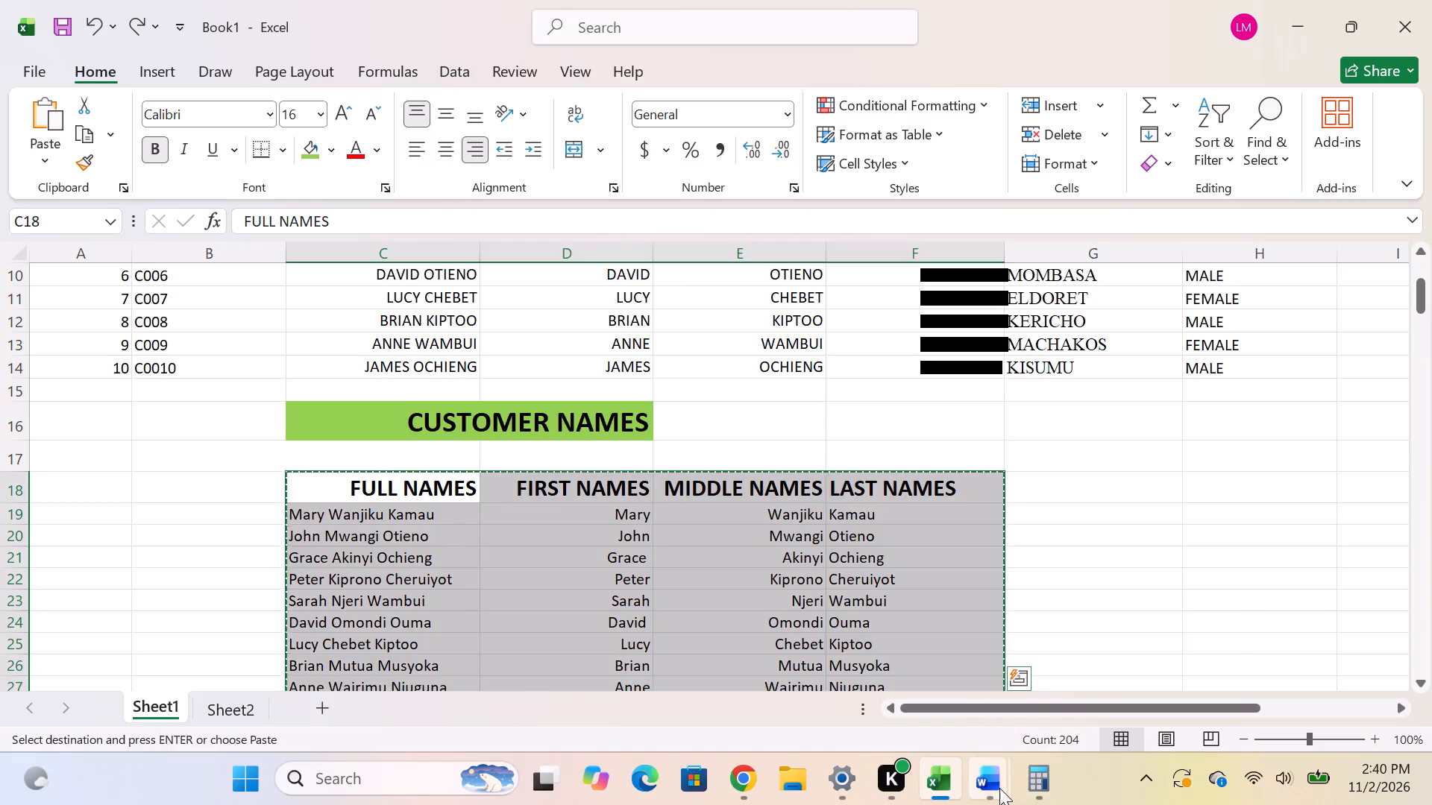
Switch to the blank Word Document2 and paste the copied names list at the top of the page.
left_click(999, 788)
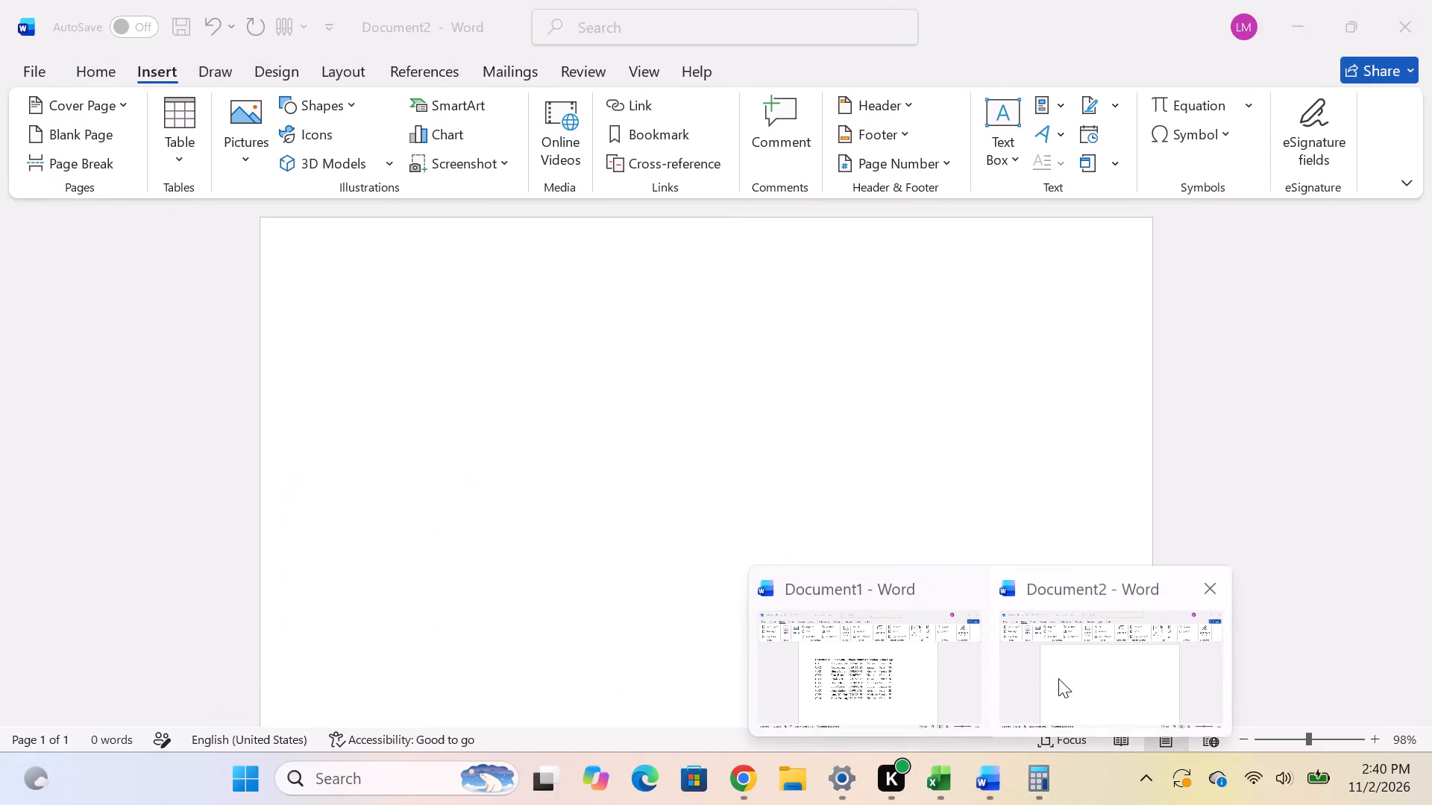
left_click(1058, 678)
right_click(438, 319)
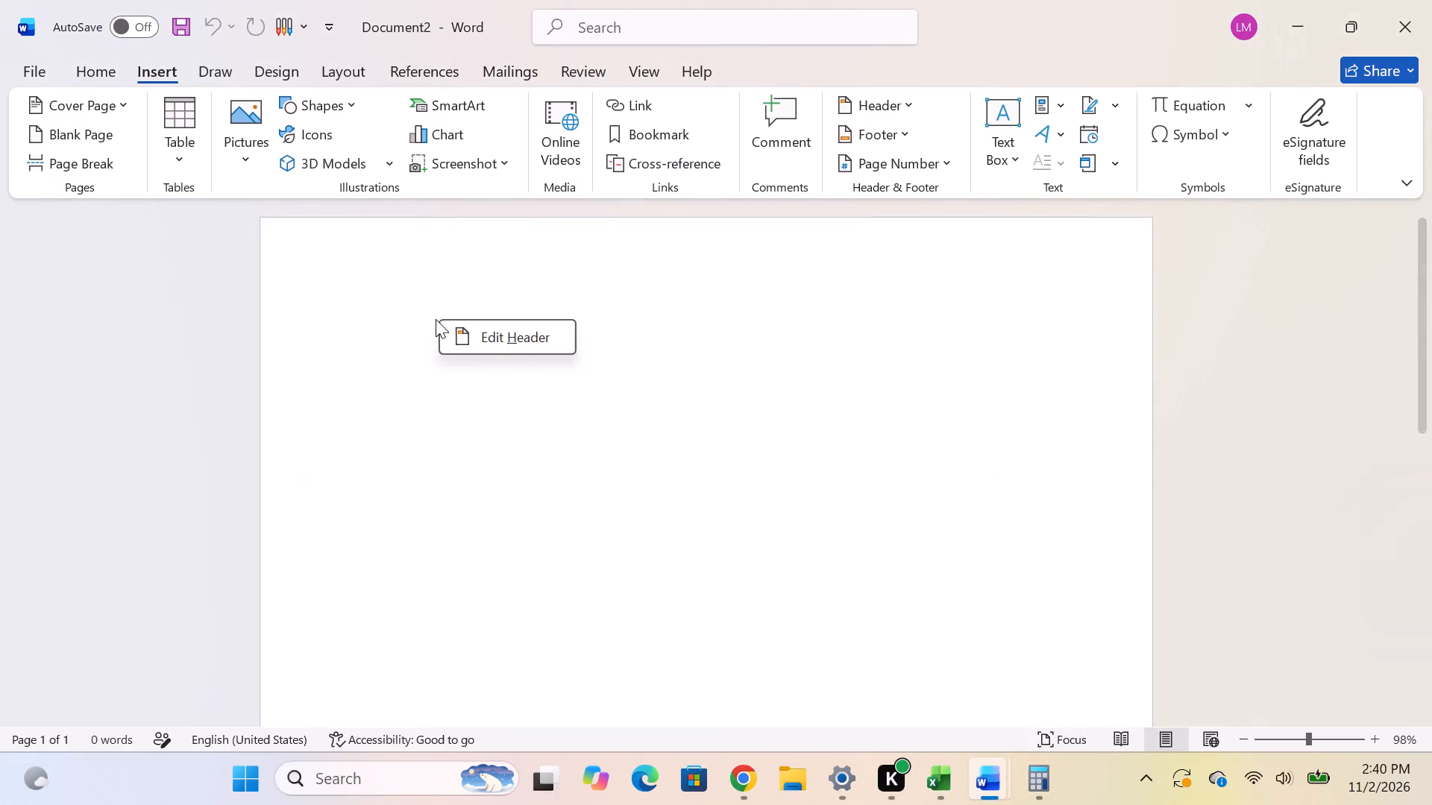
right_click(377, 329)
left_click(426, 459)
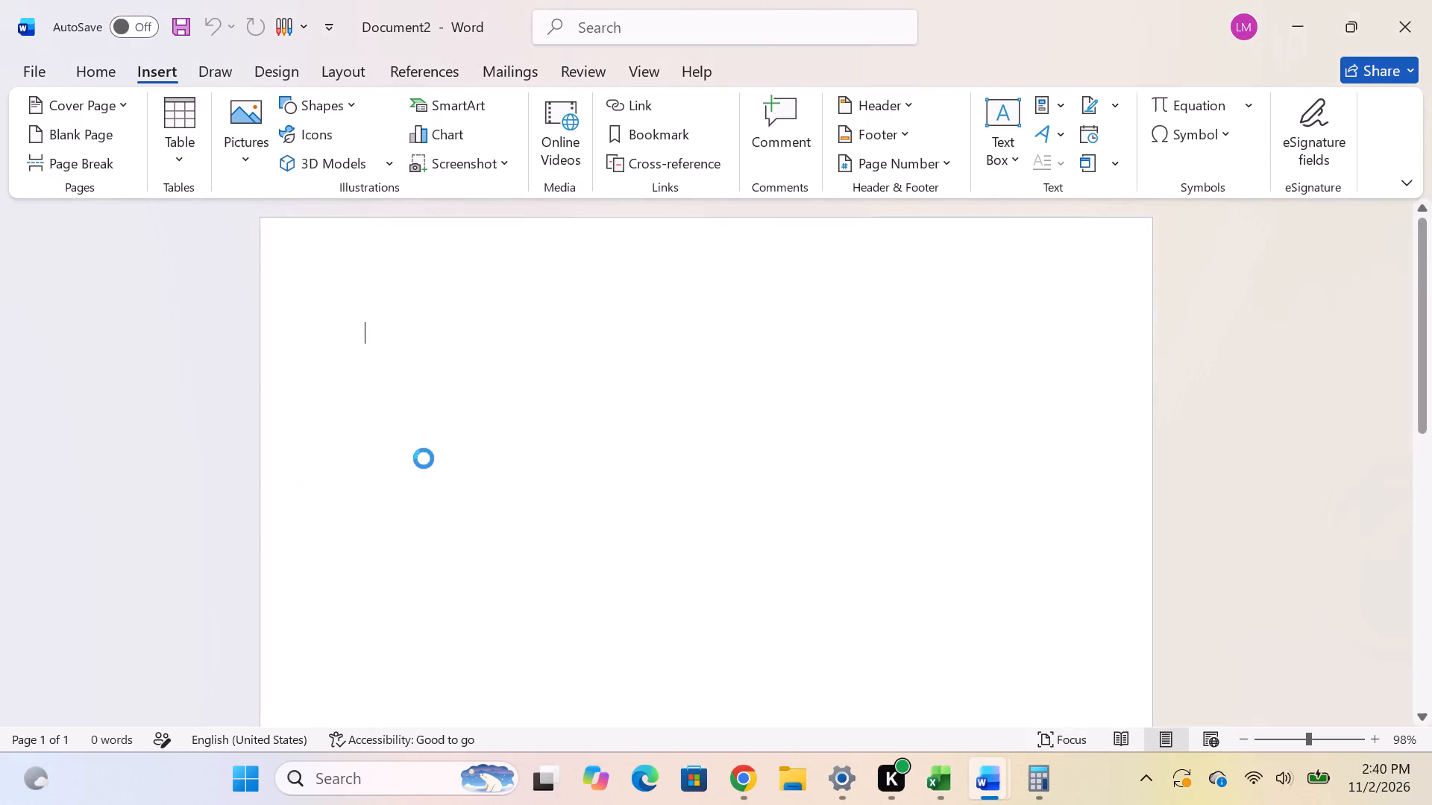
Review the pasted names list from its last entries back up to the header row.
scroll(676, 488, "up", 2)
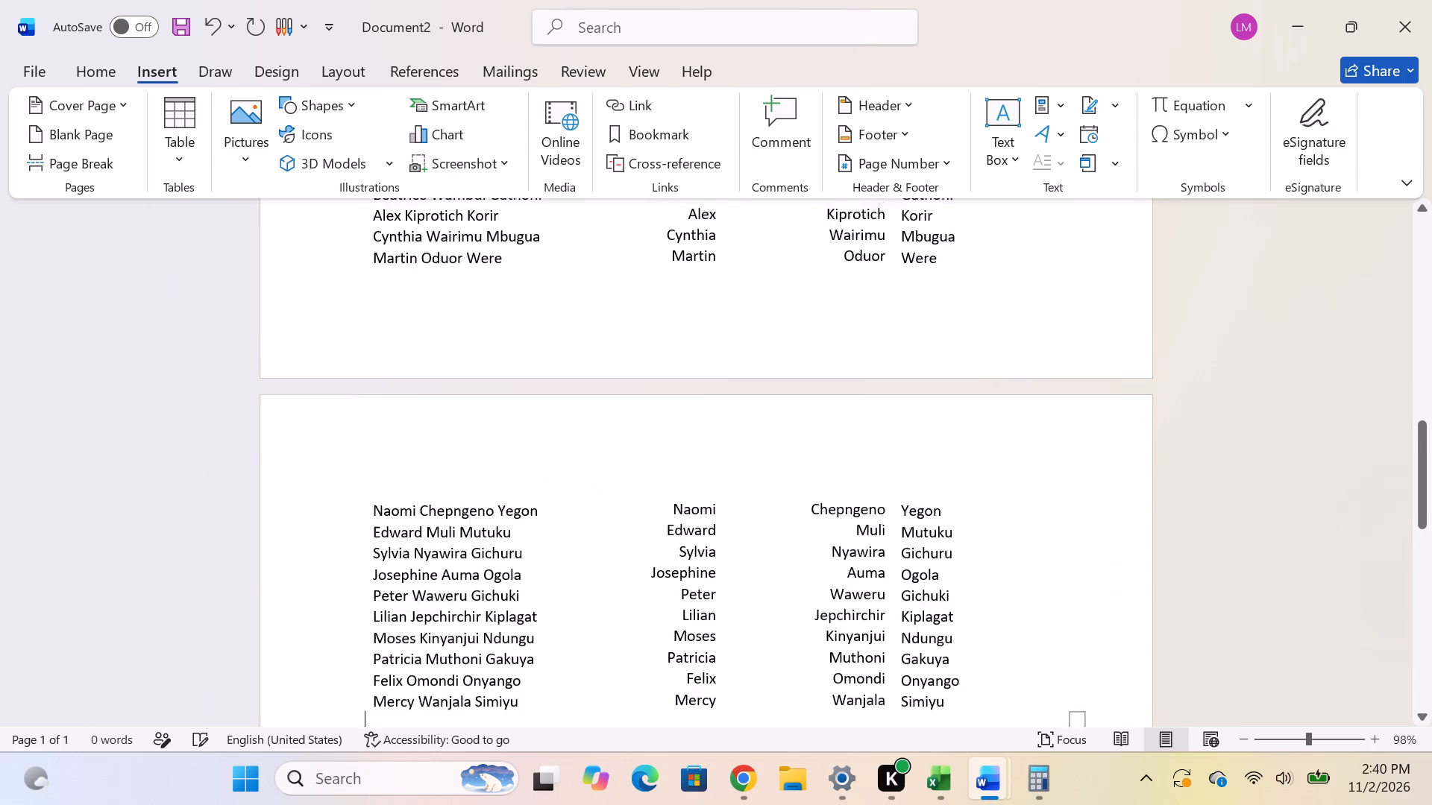
scroll(676, 488, "up", 7)
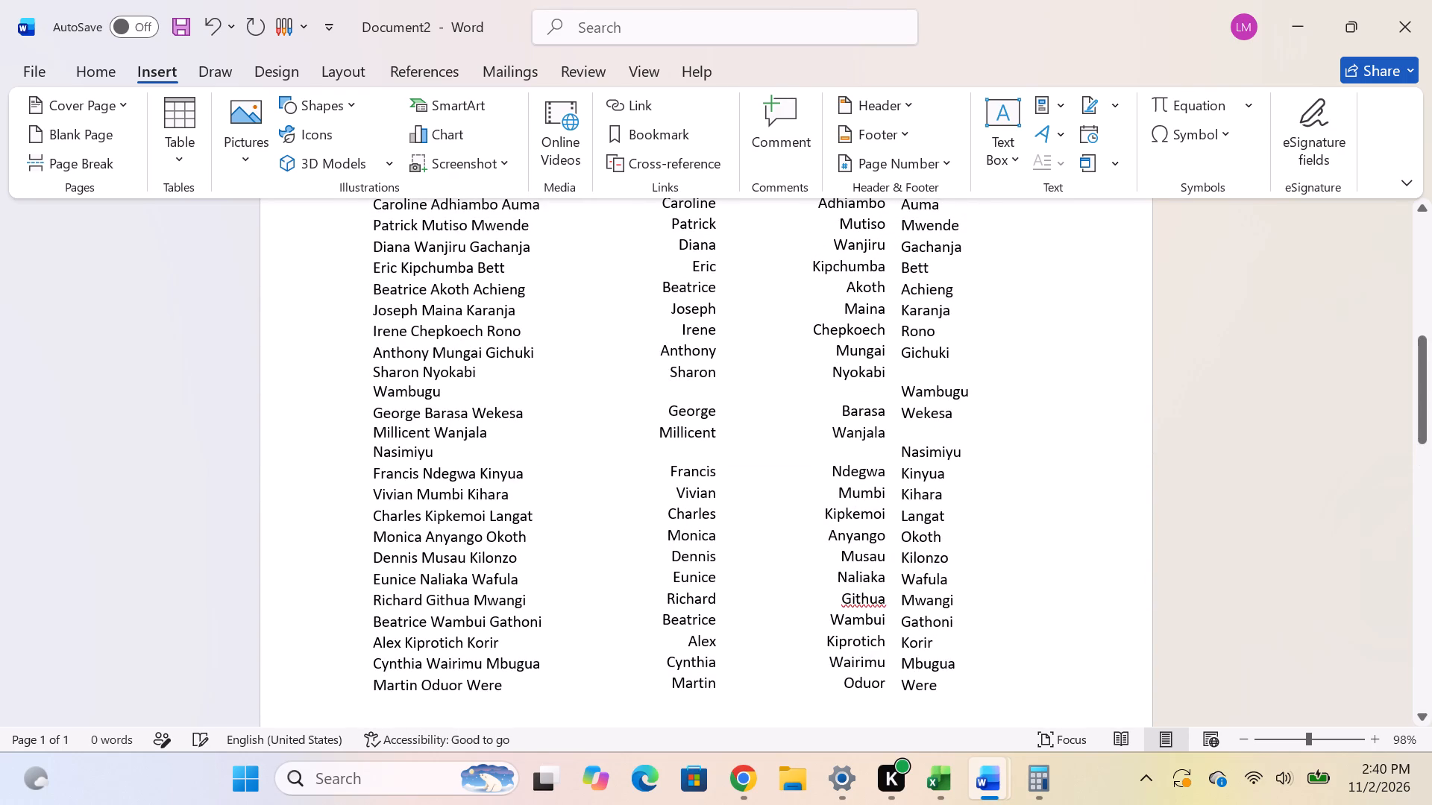
scroll(652, 486, "up", 2)
scroll(652, 486, "down", 1)
scroll(652, 486, "up", 3)
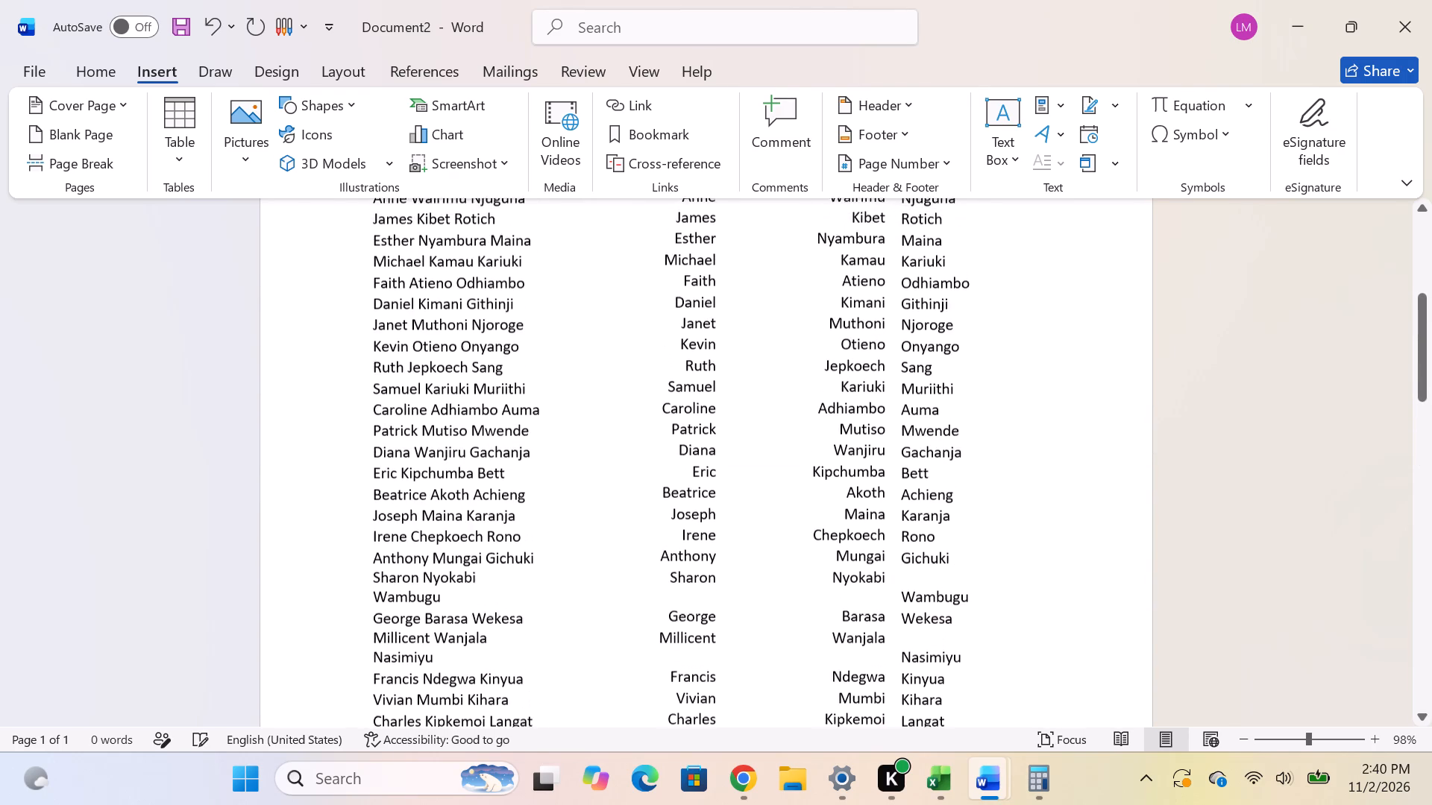
scroll(651, 486, "up", 6)
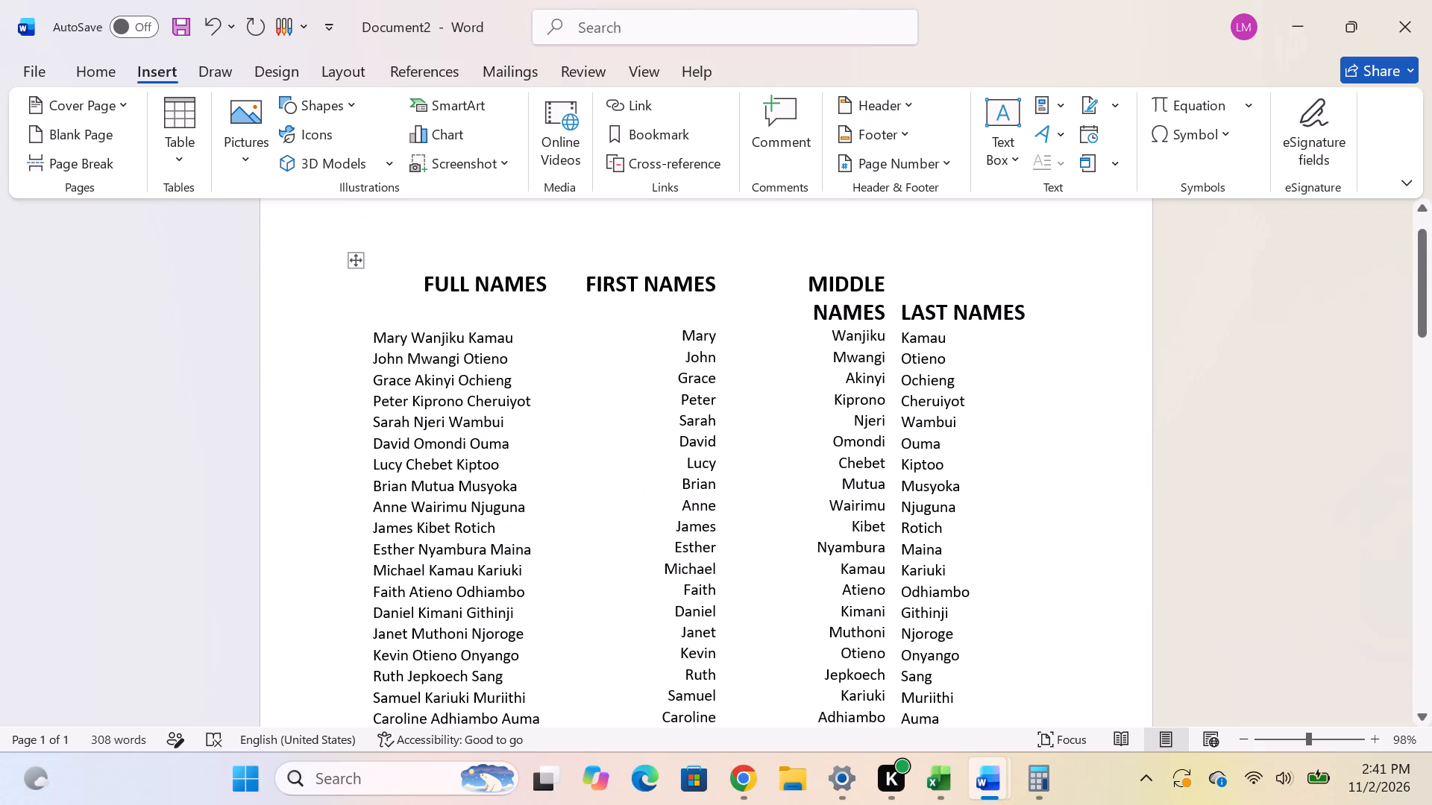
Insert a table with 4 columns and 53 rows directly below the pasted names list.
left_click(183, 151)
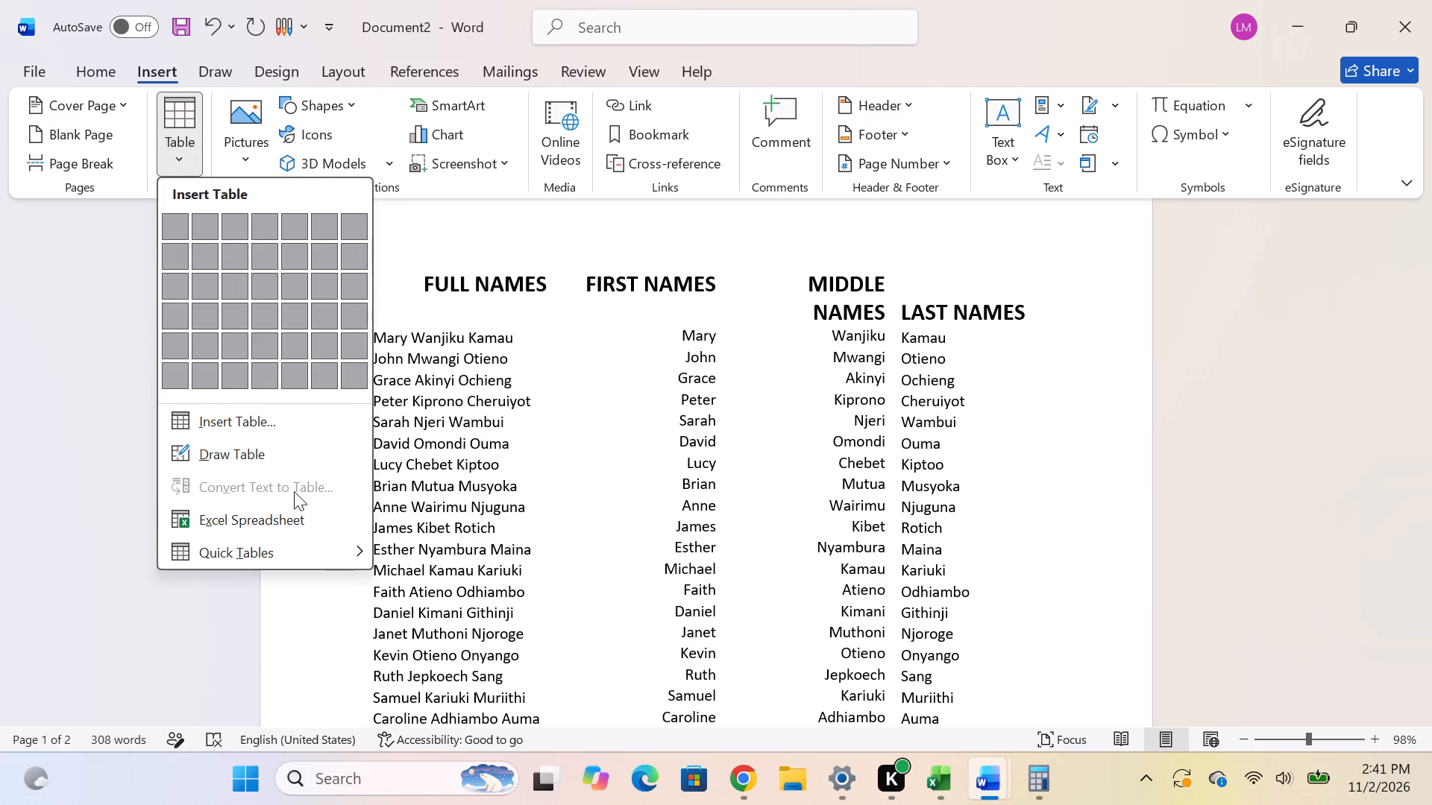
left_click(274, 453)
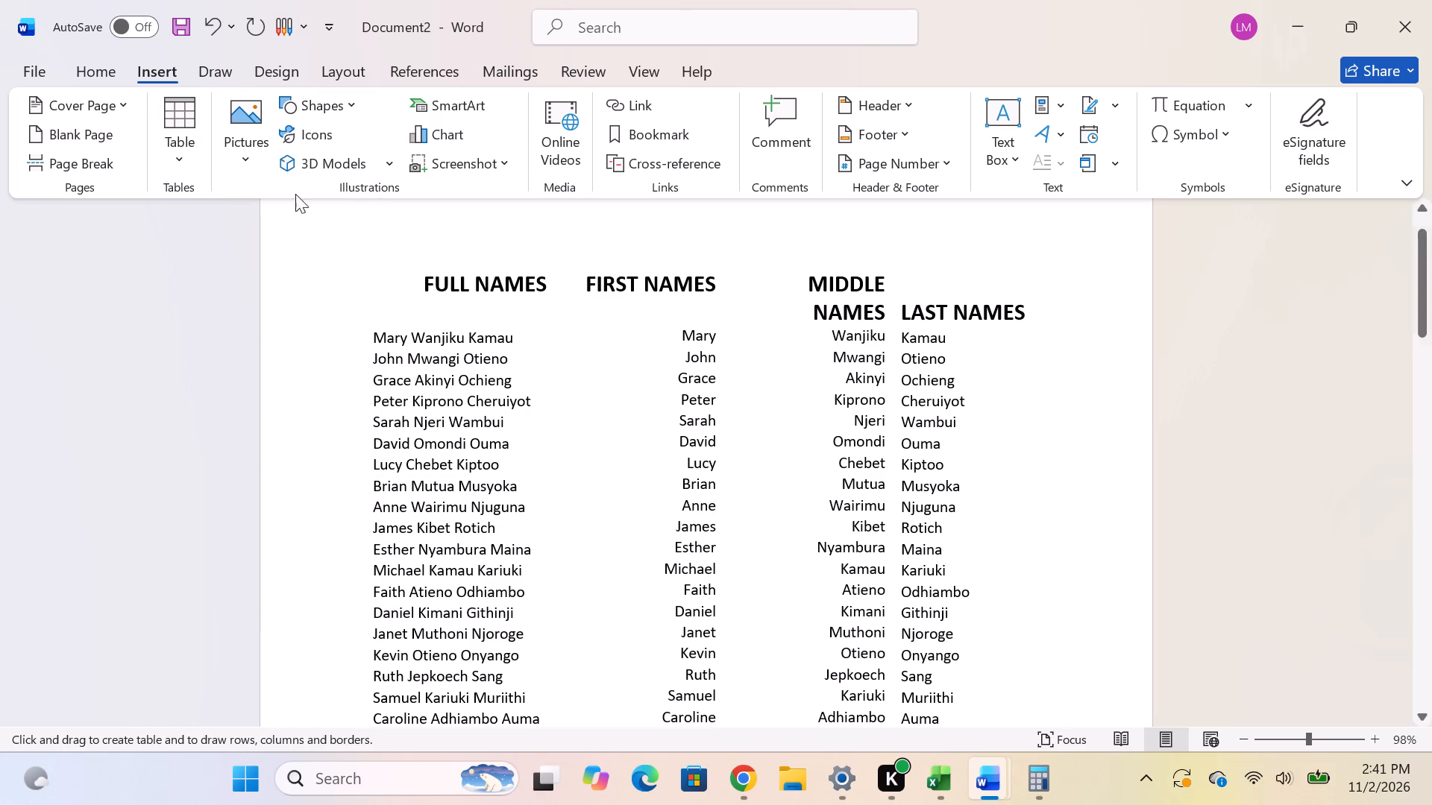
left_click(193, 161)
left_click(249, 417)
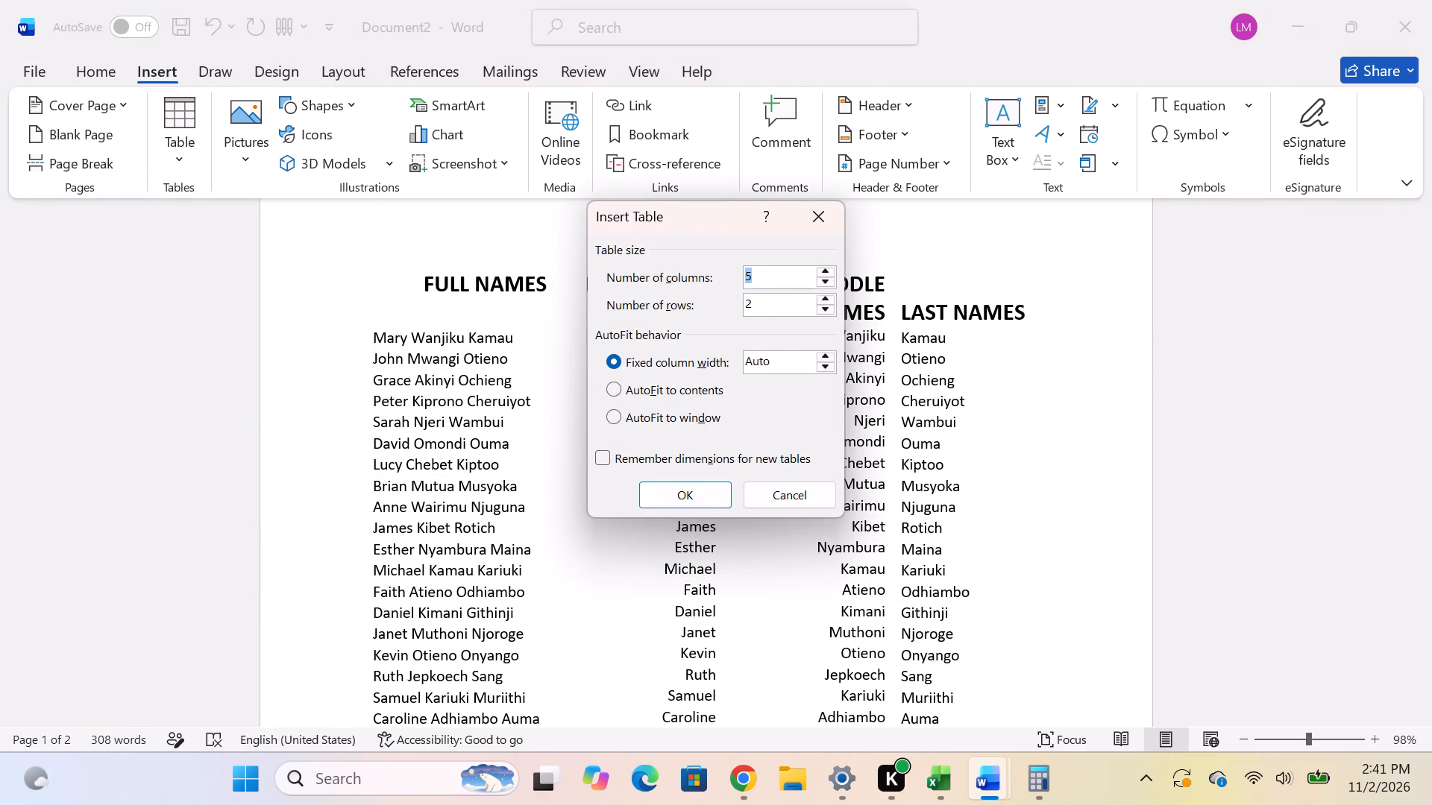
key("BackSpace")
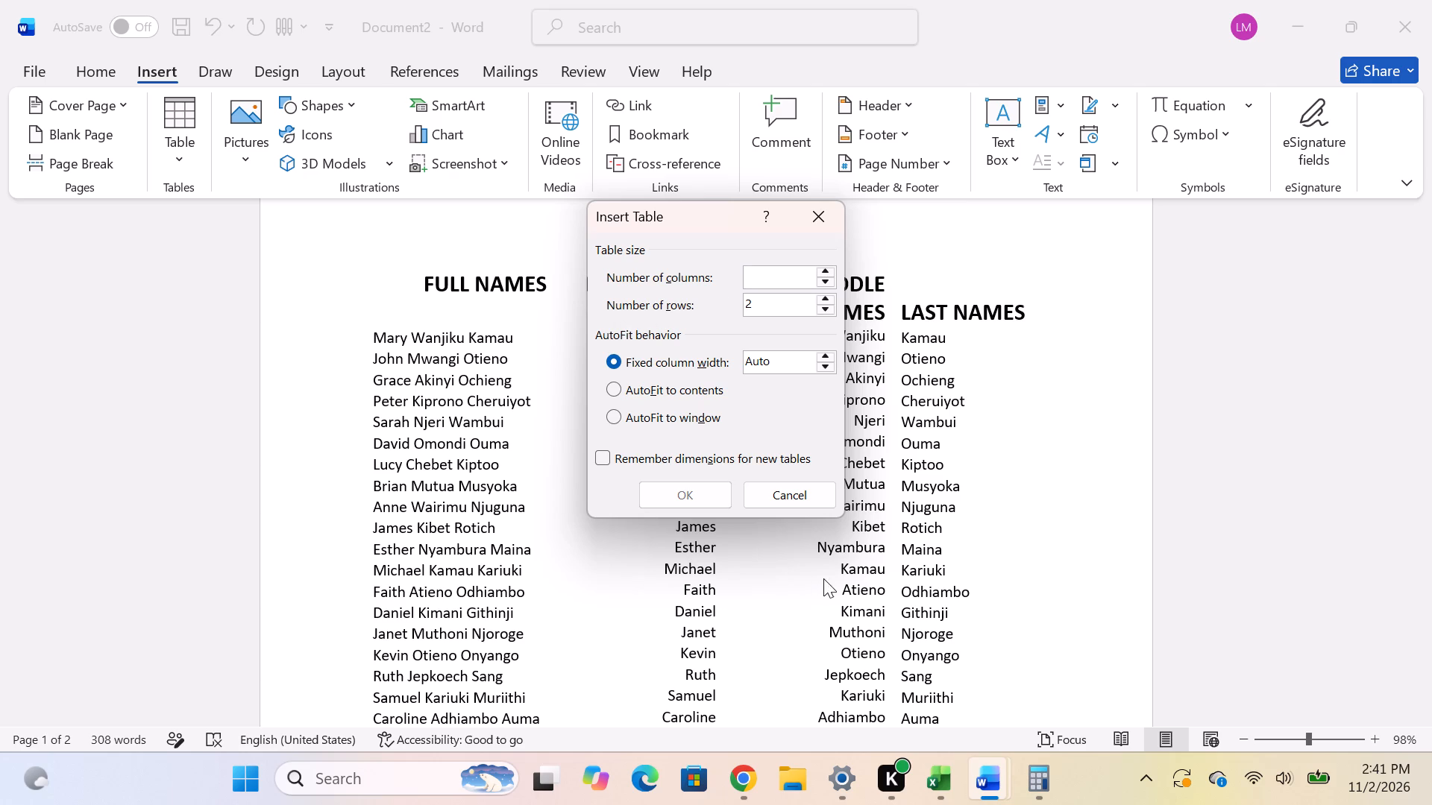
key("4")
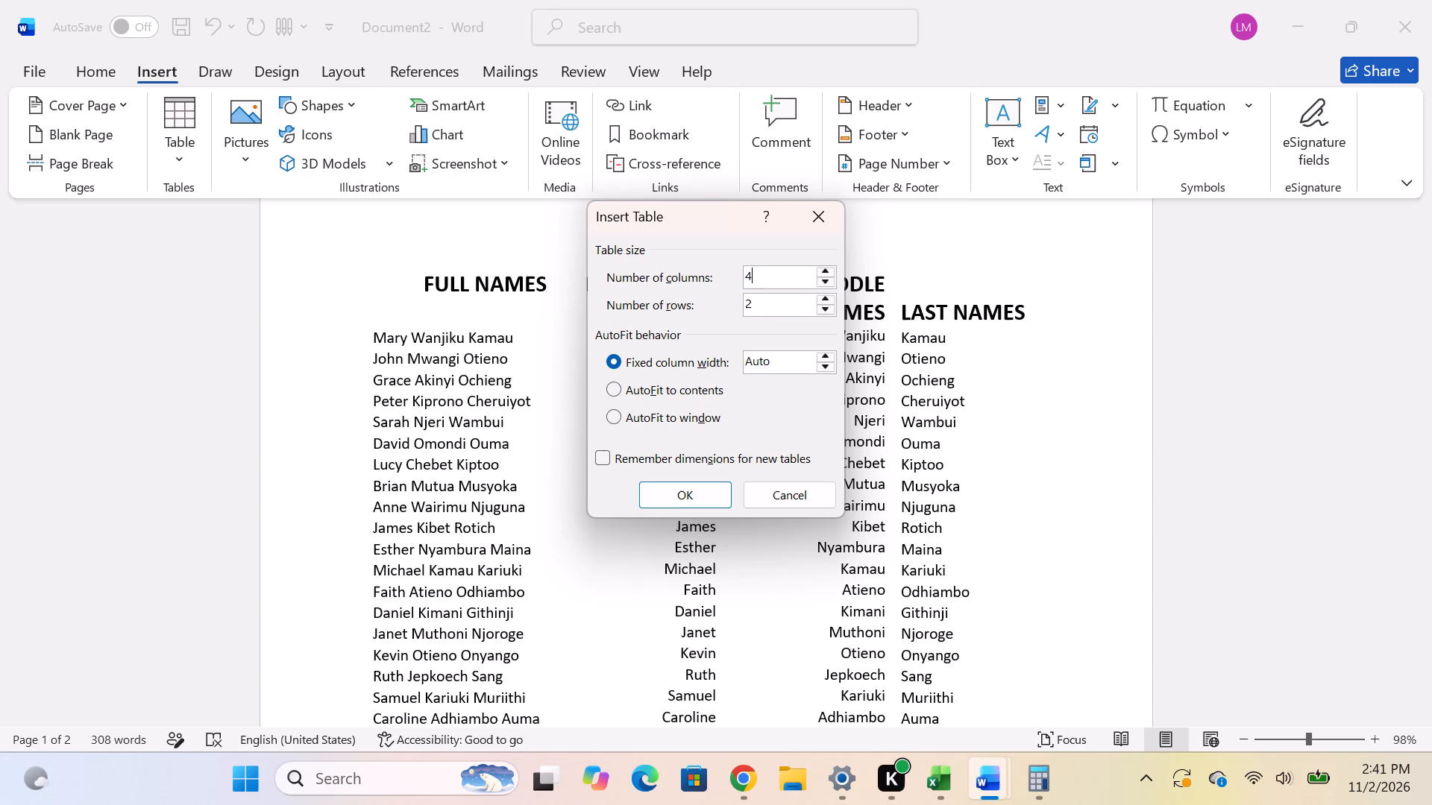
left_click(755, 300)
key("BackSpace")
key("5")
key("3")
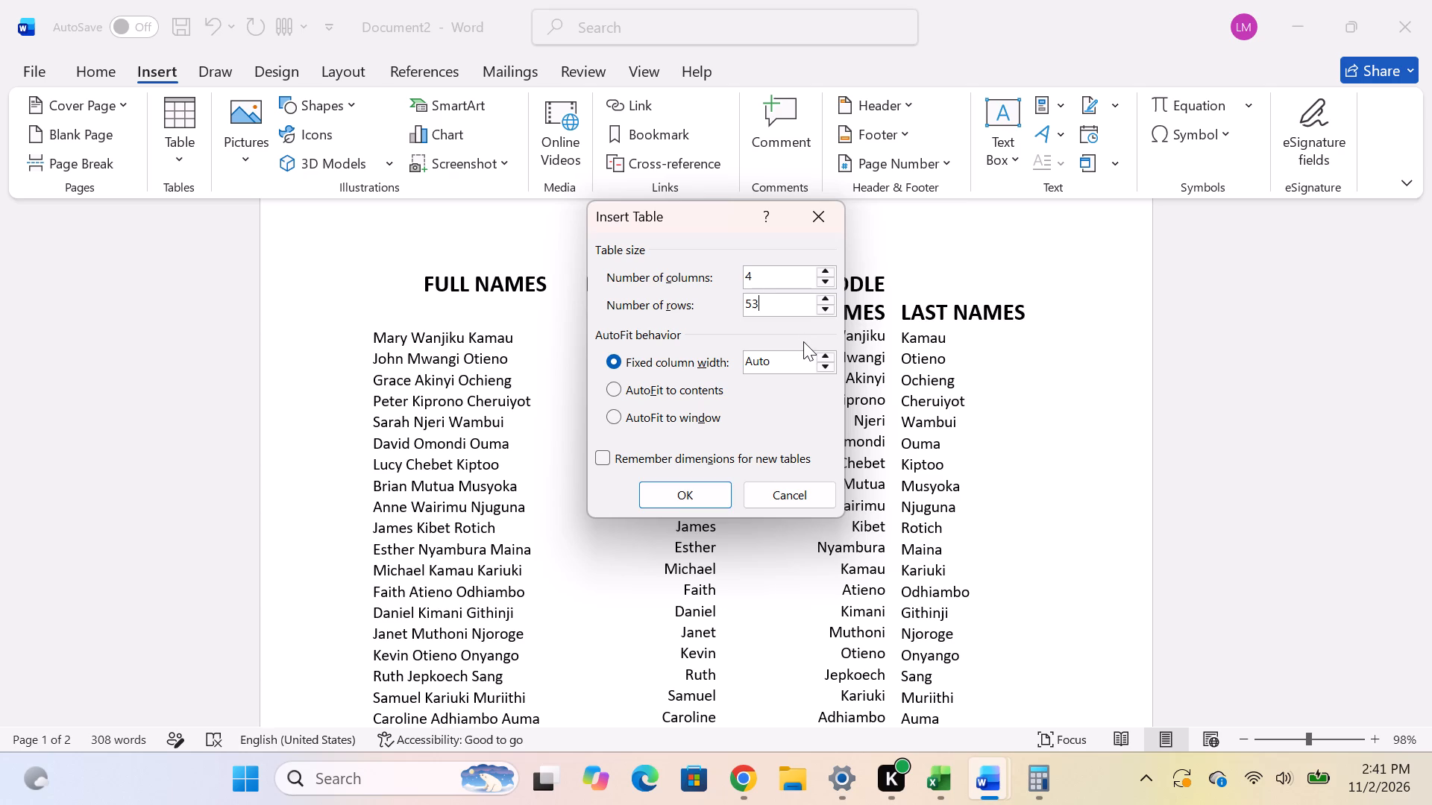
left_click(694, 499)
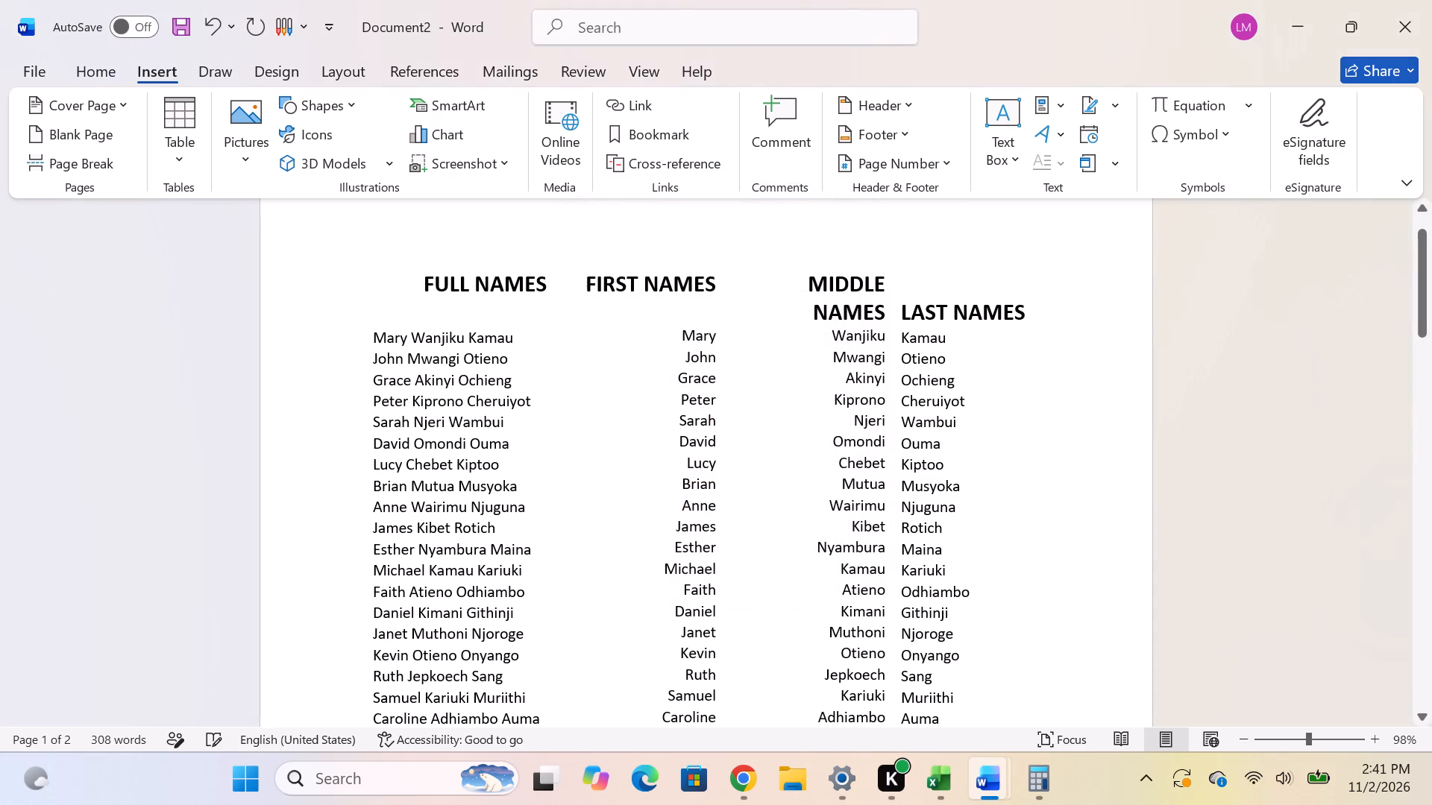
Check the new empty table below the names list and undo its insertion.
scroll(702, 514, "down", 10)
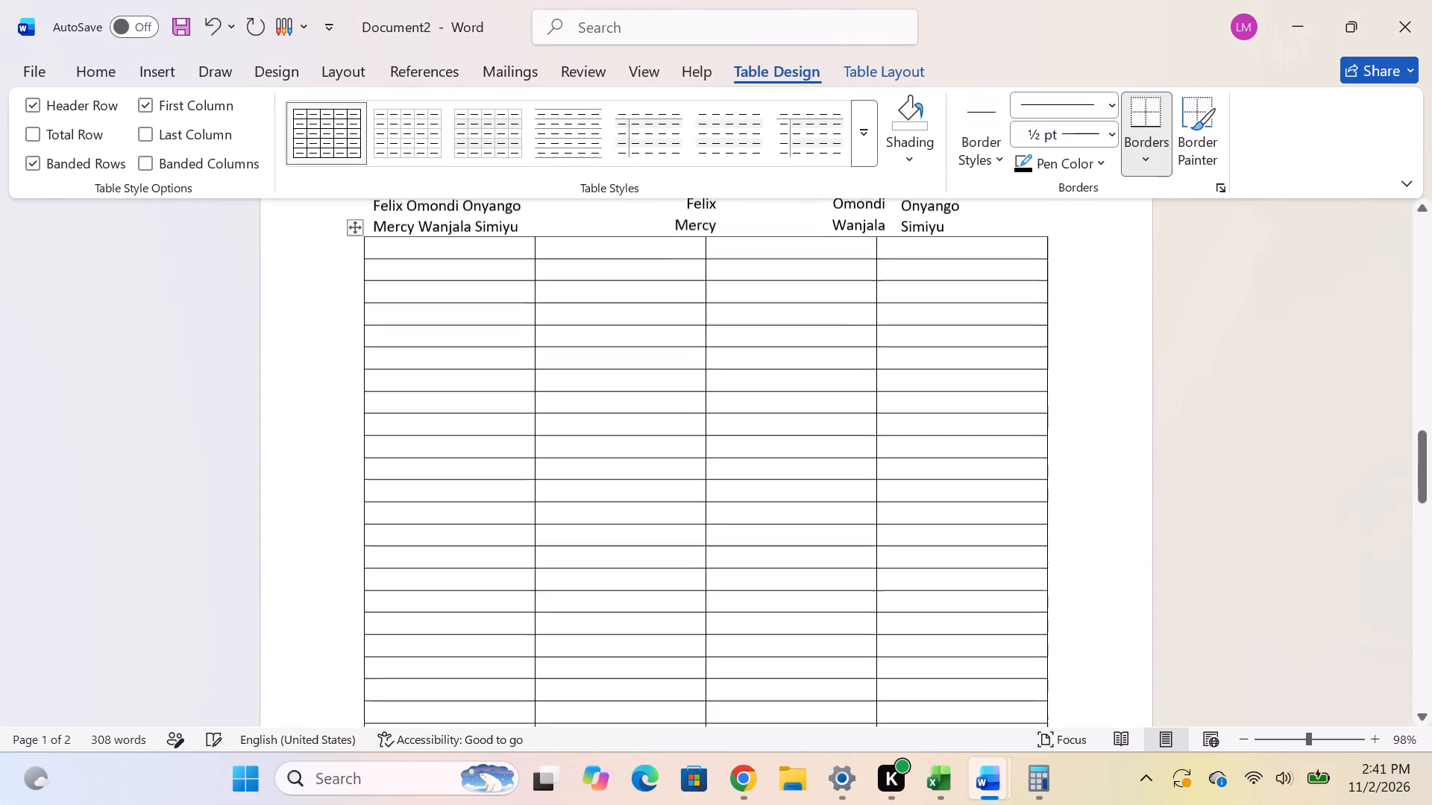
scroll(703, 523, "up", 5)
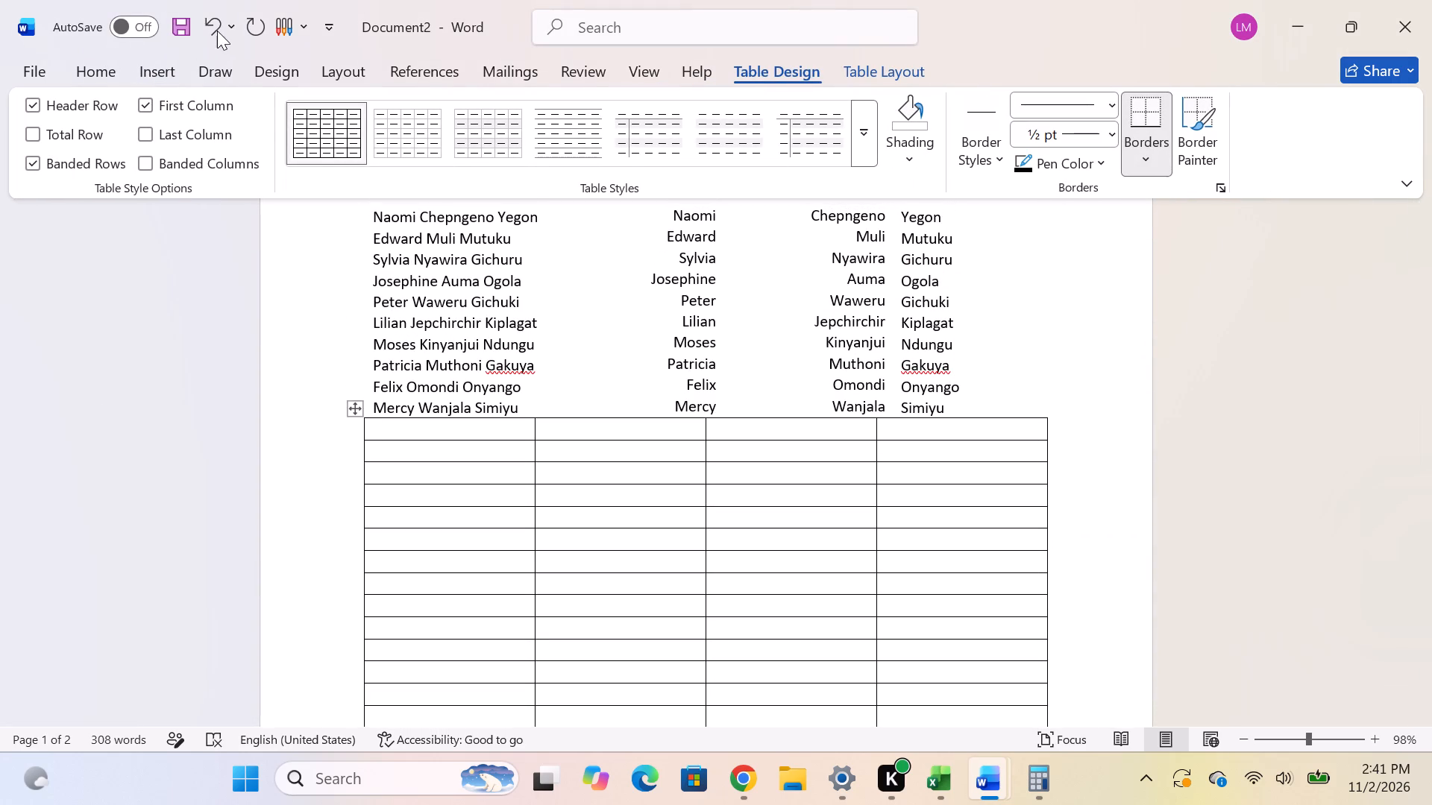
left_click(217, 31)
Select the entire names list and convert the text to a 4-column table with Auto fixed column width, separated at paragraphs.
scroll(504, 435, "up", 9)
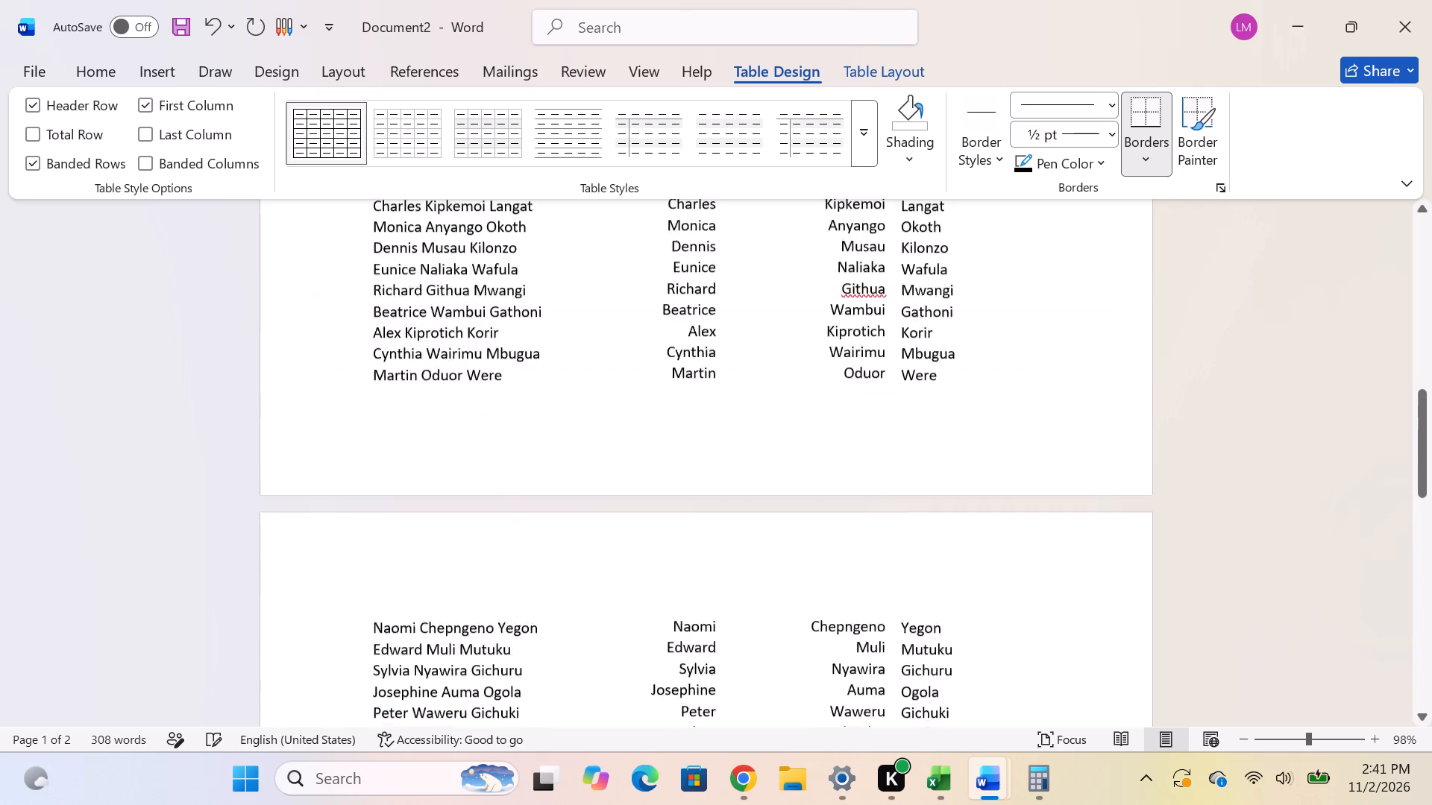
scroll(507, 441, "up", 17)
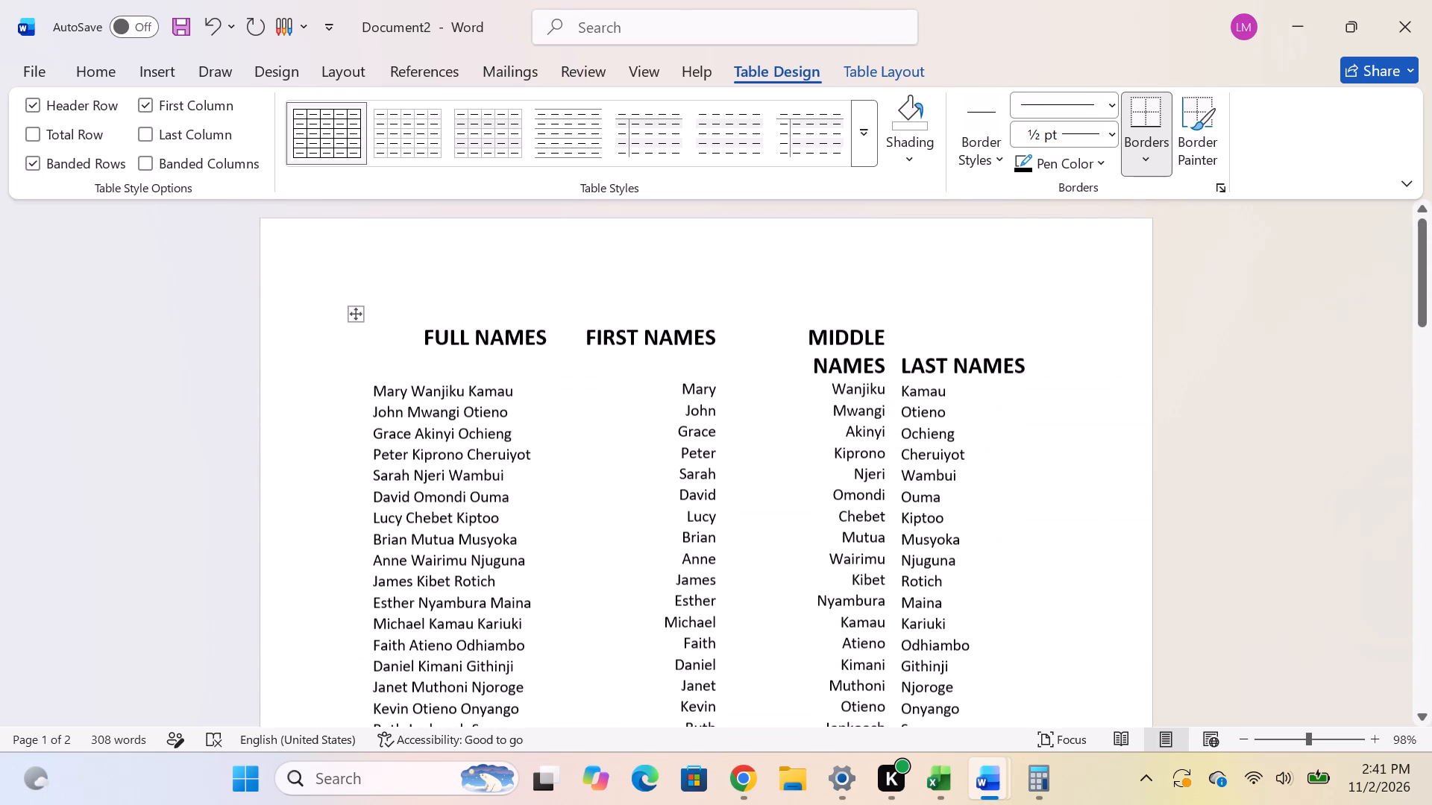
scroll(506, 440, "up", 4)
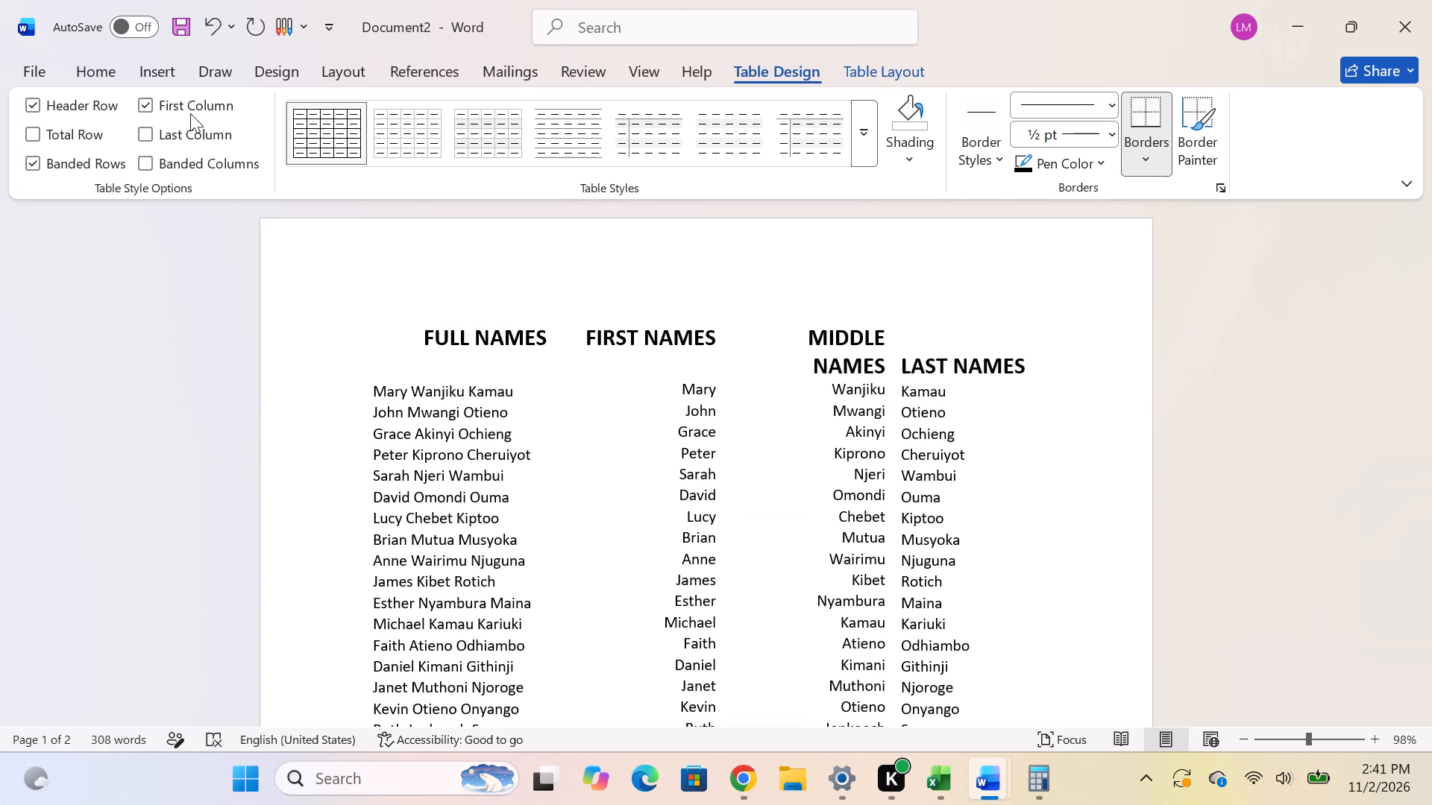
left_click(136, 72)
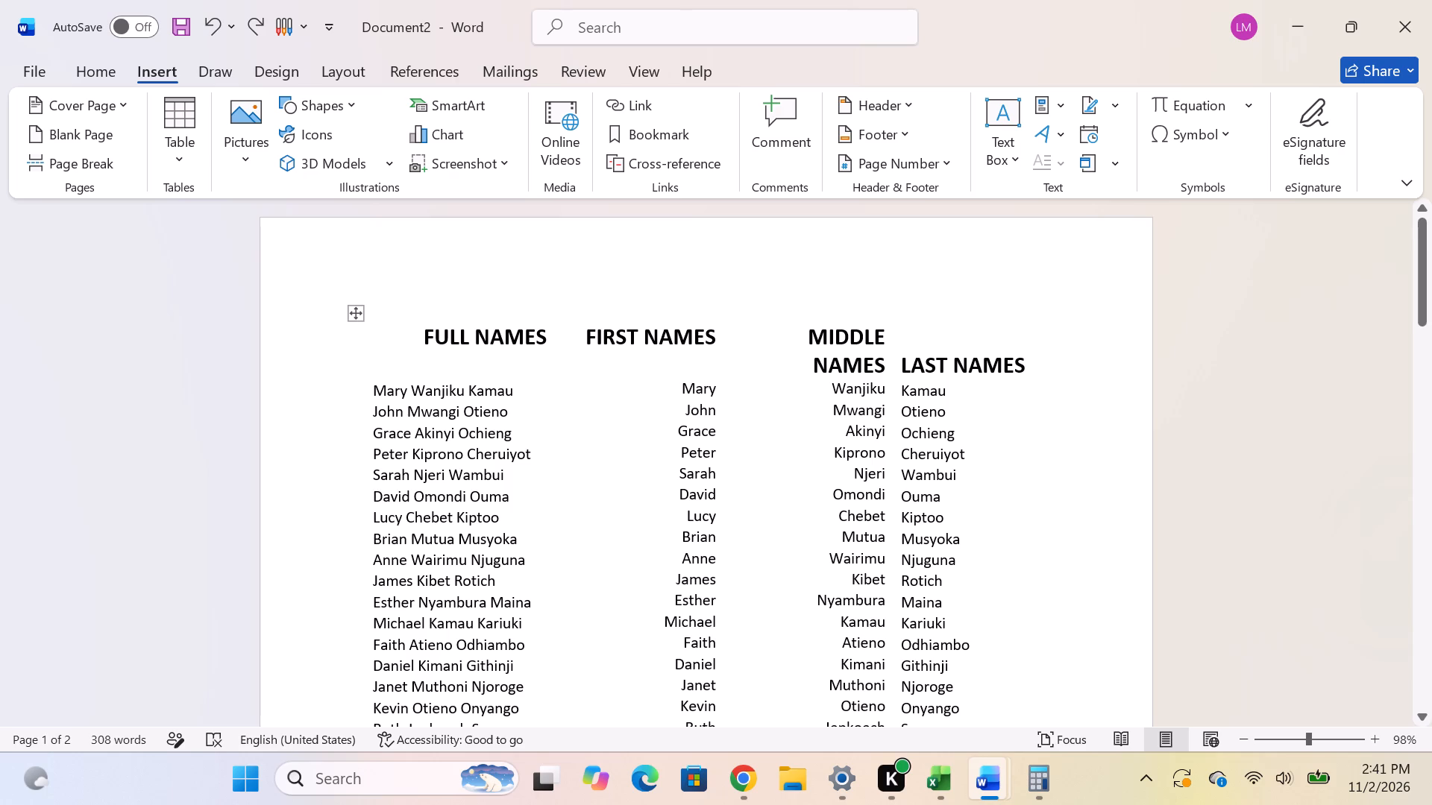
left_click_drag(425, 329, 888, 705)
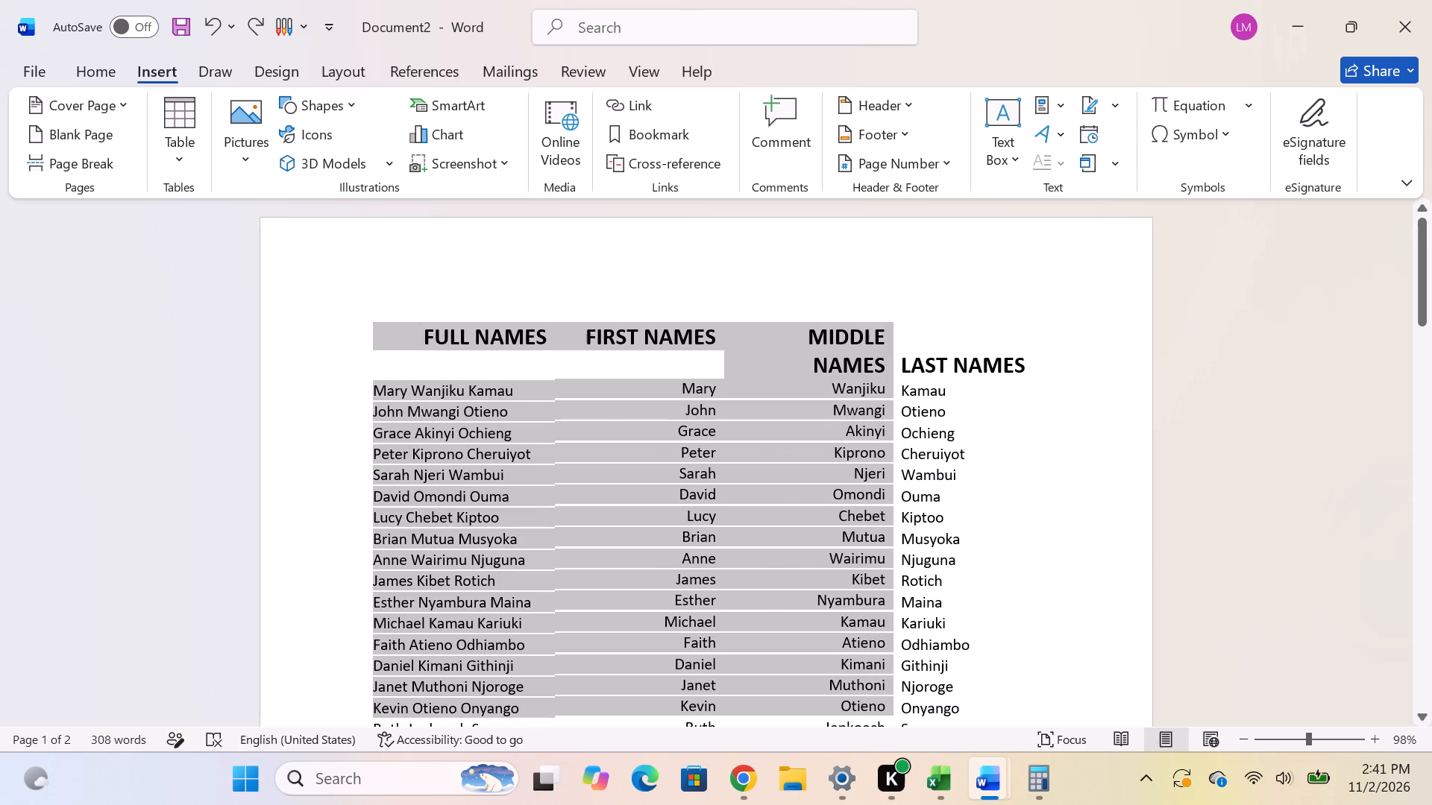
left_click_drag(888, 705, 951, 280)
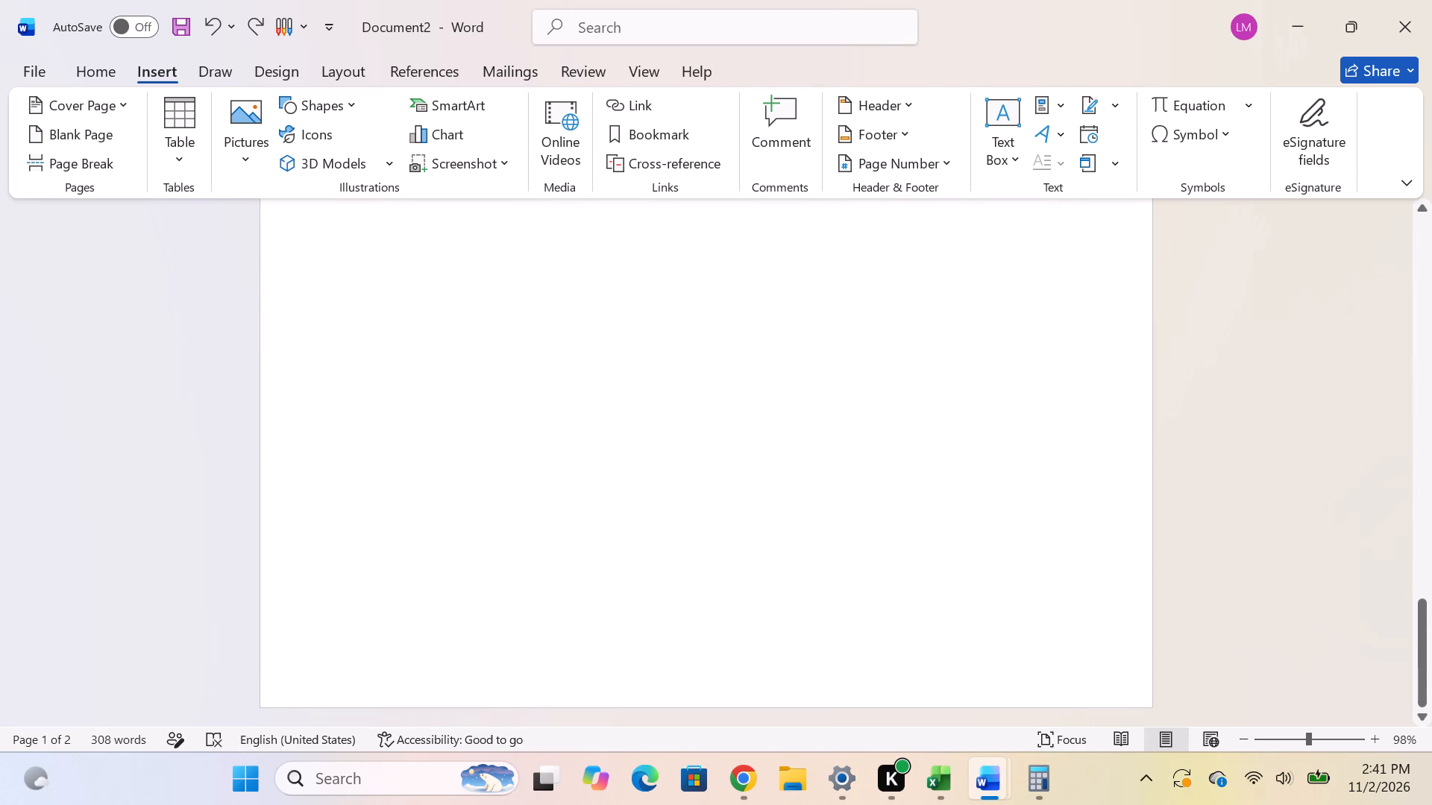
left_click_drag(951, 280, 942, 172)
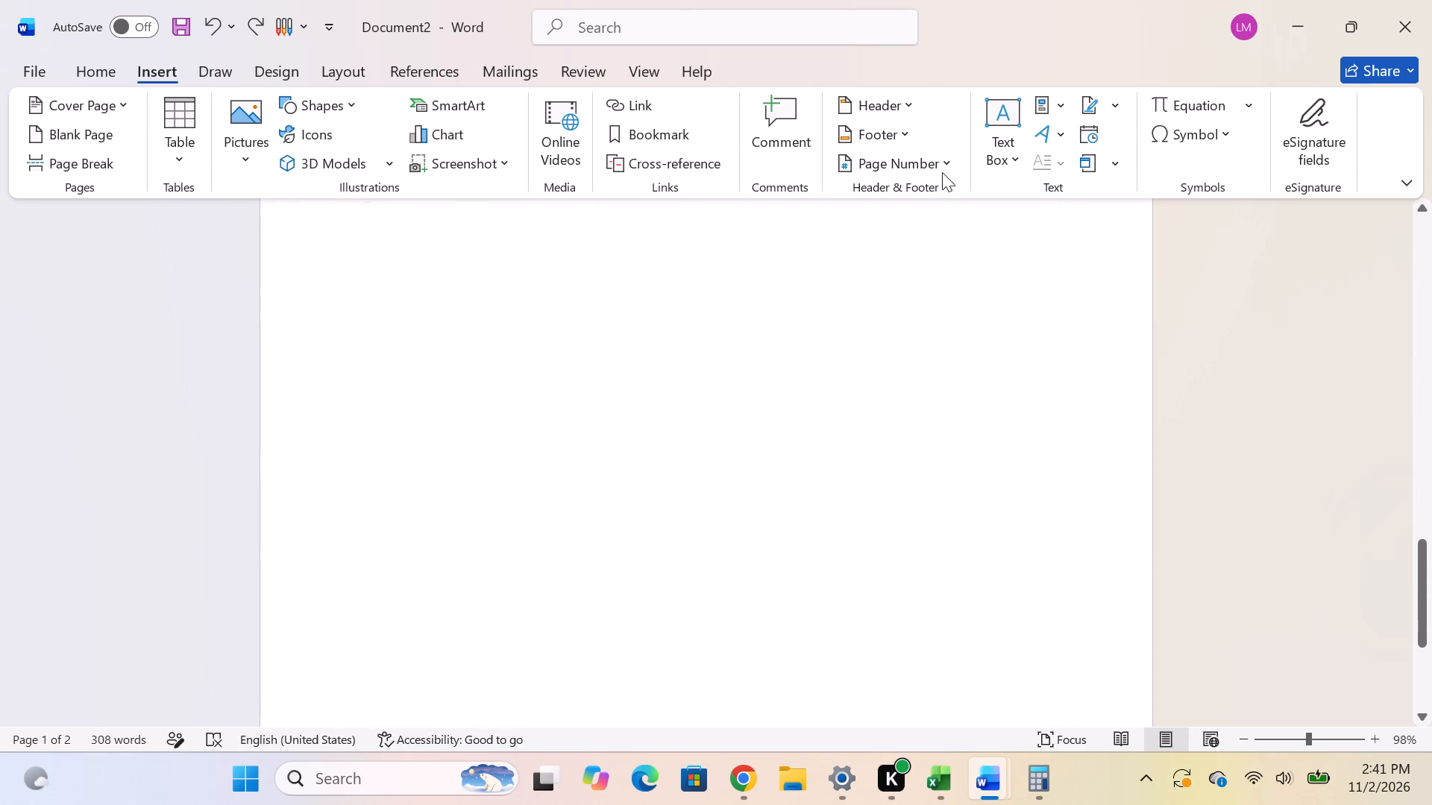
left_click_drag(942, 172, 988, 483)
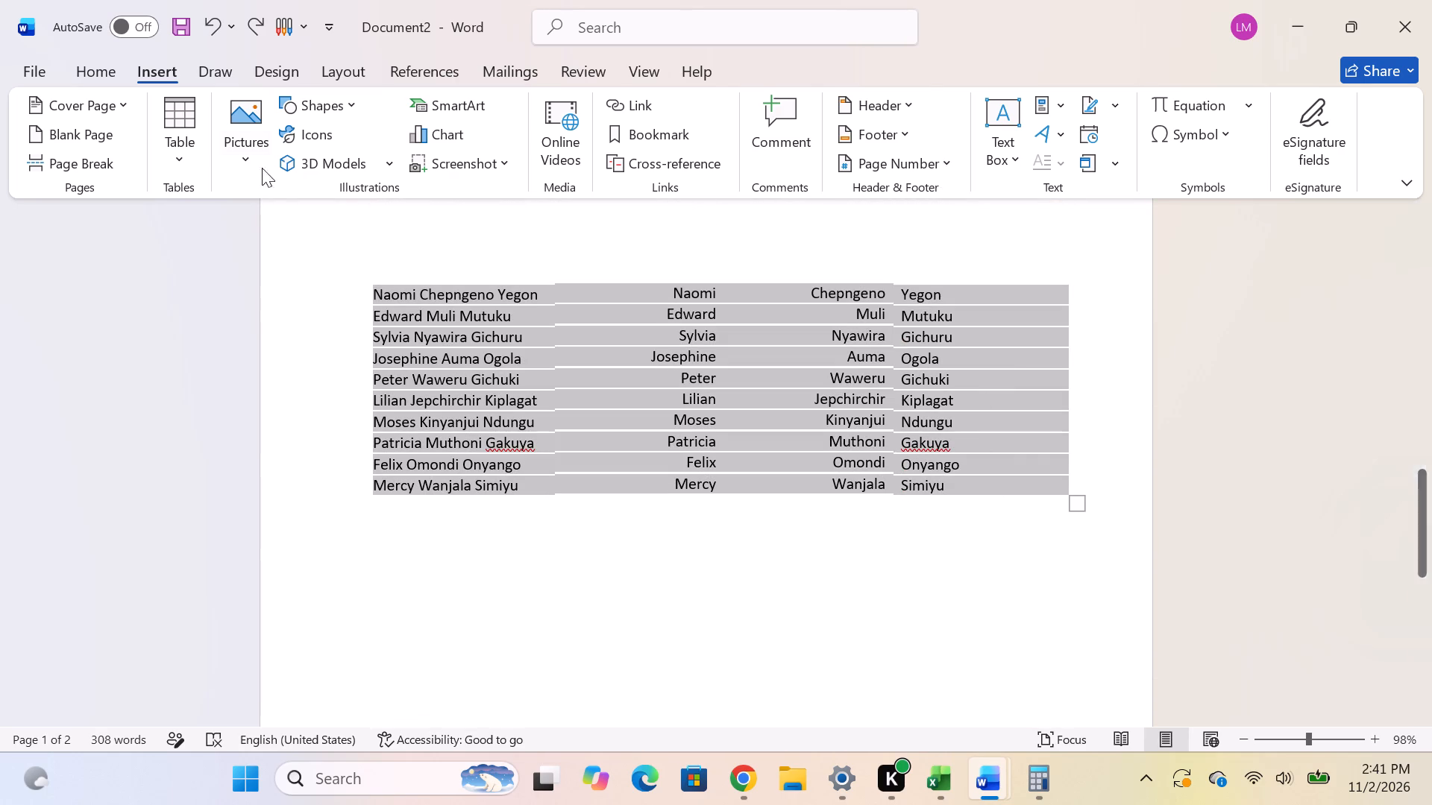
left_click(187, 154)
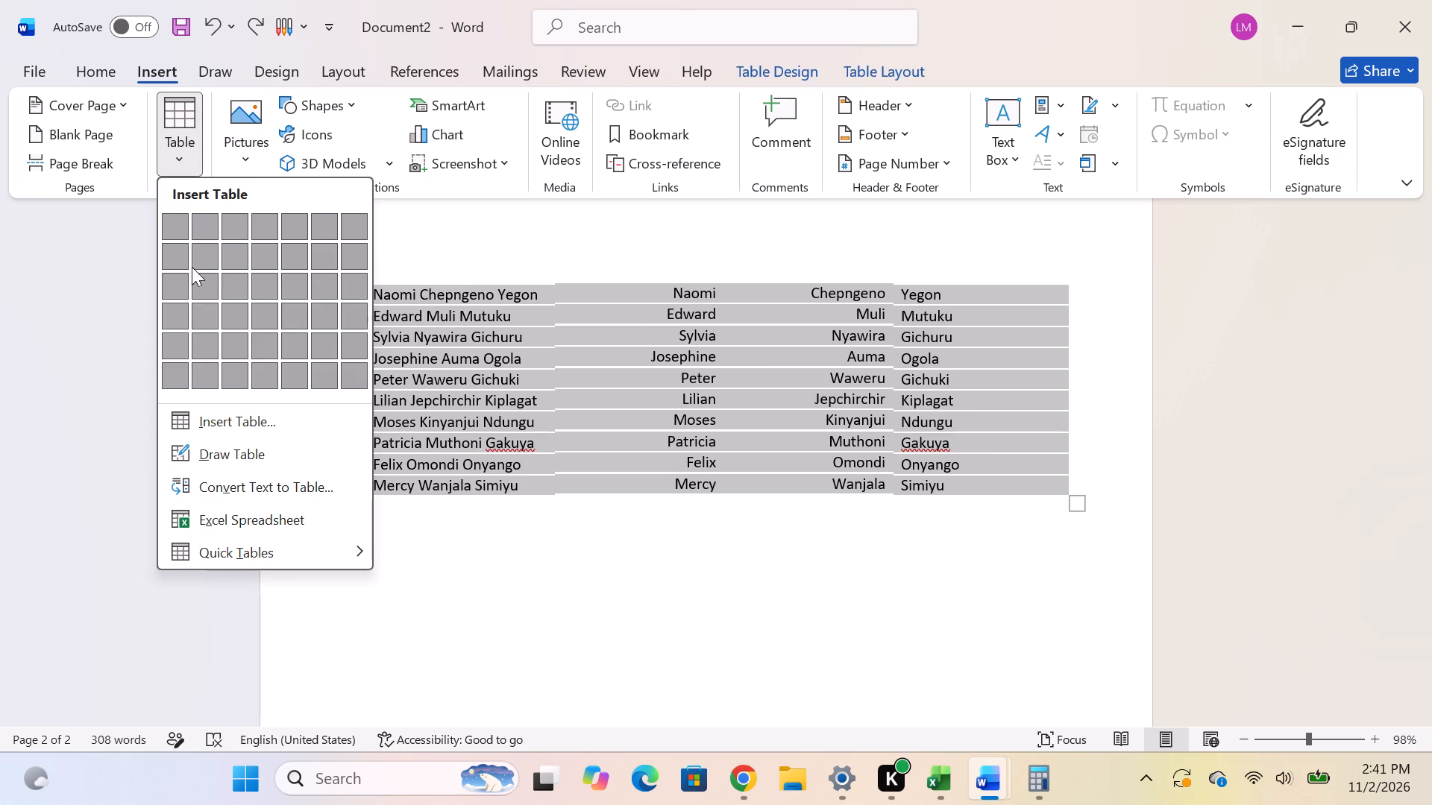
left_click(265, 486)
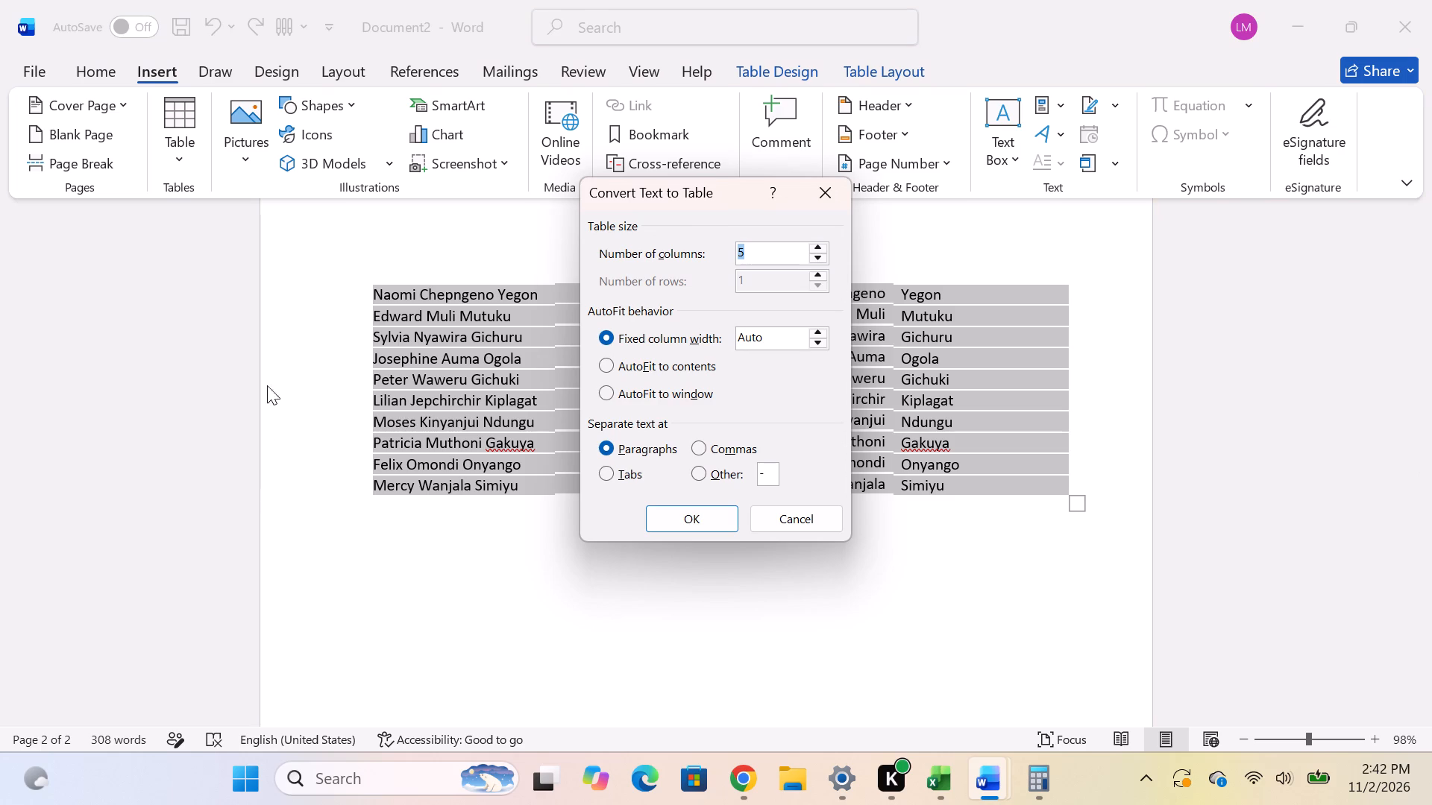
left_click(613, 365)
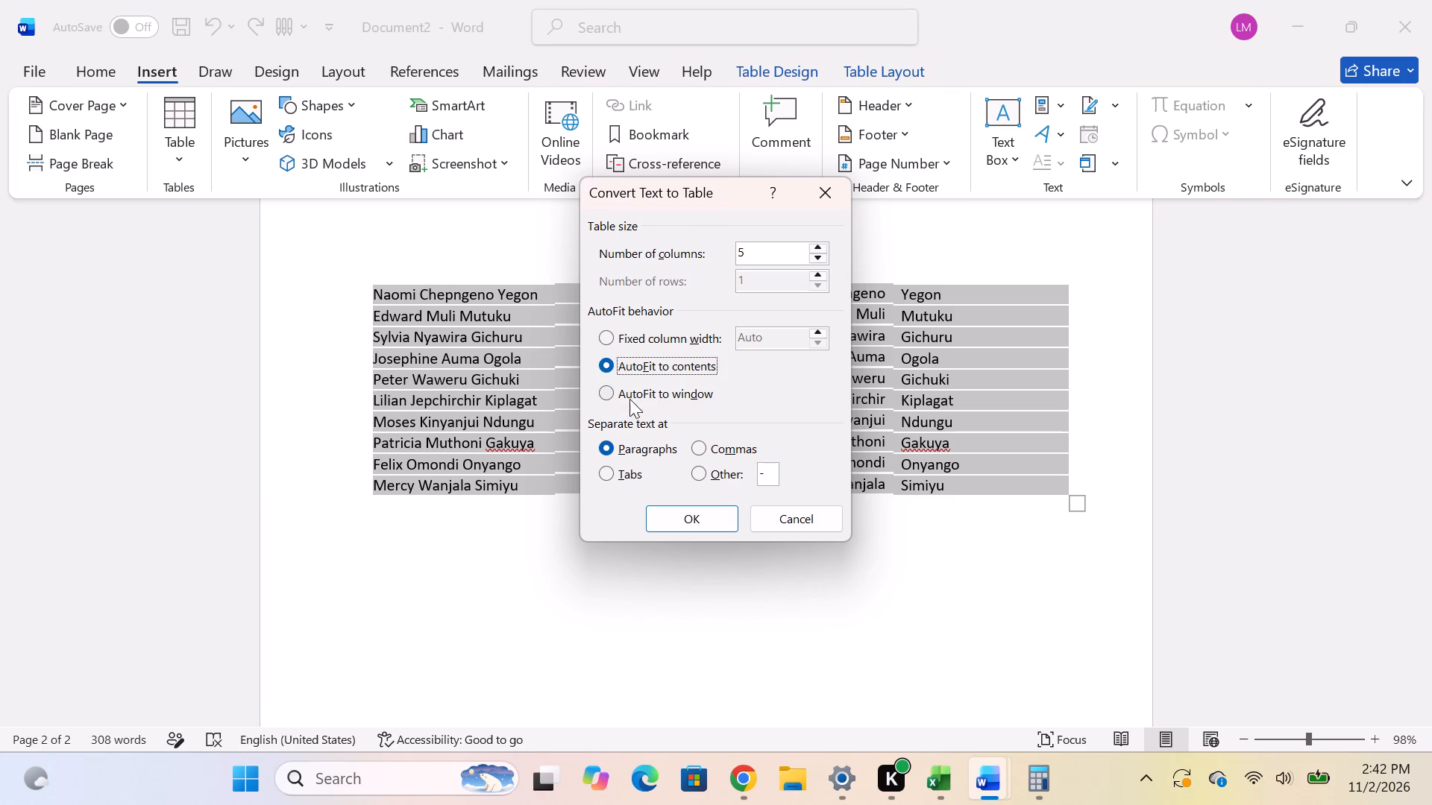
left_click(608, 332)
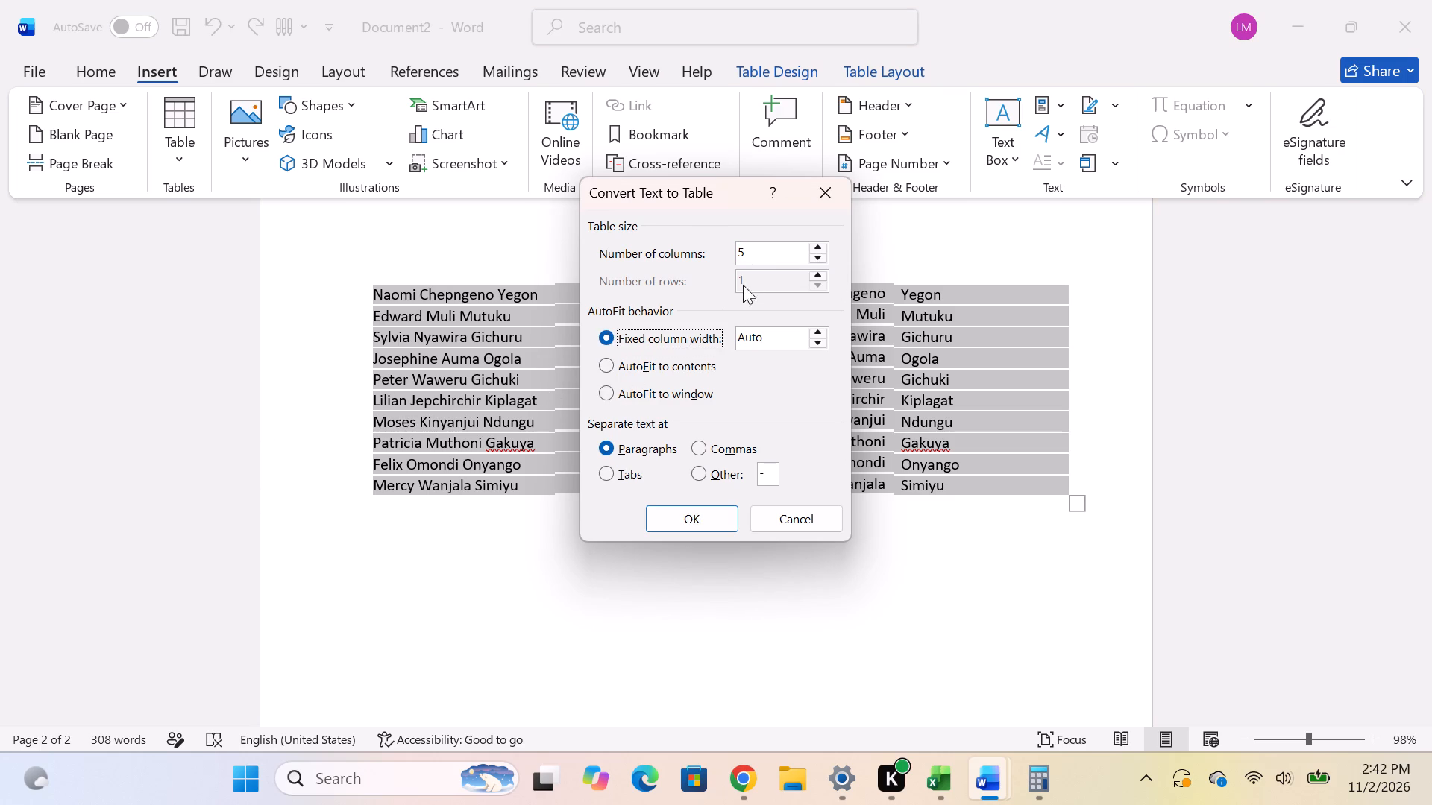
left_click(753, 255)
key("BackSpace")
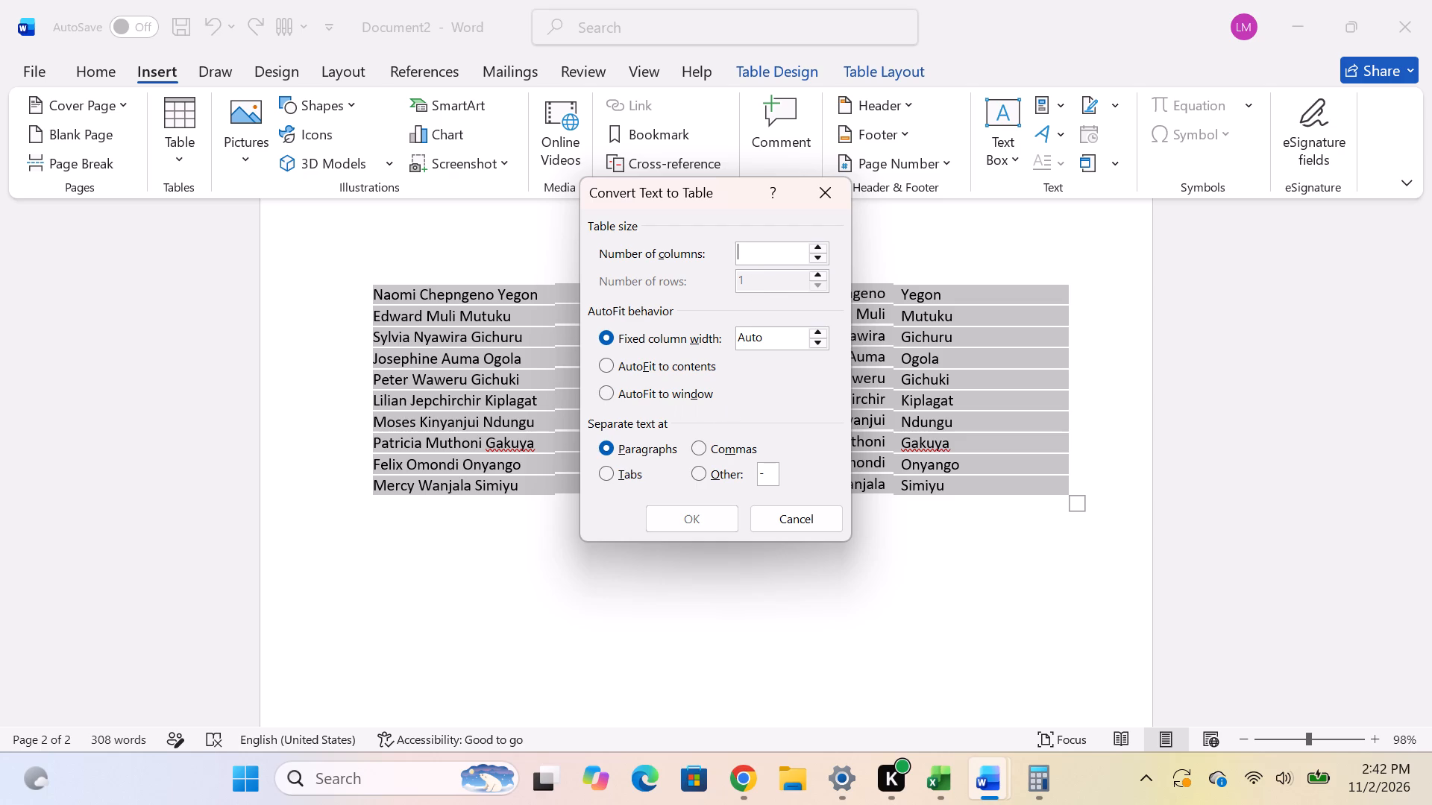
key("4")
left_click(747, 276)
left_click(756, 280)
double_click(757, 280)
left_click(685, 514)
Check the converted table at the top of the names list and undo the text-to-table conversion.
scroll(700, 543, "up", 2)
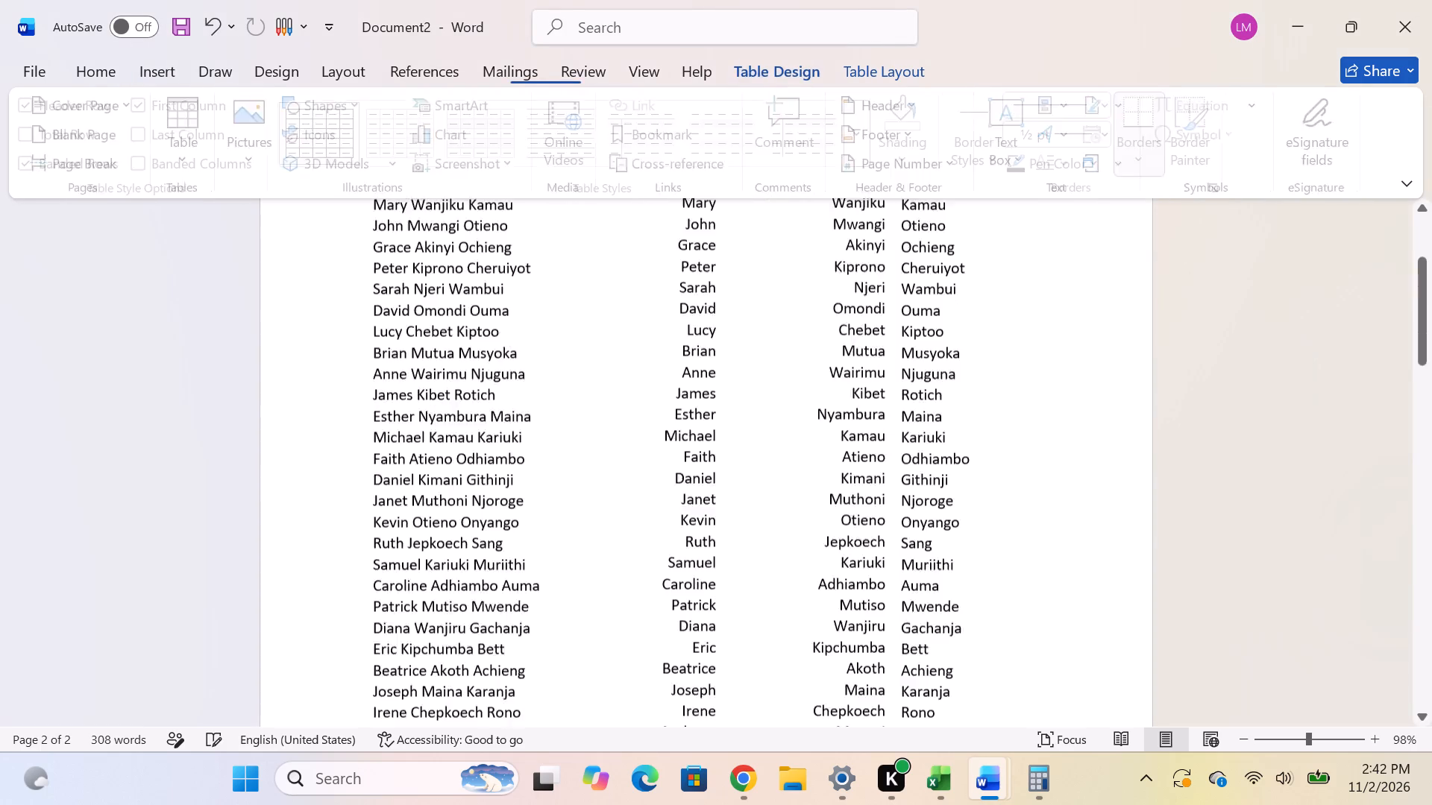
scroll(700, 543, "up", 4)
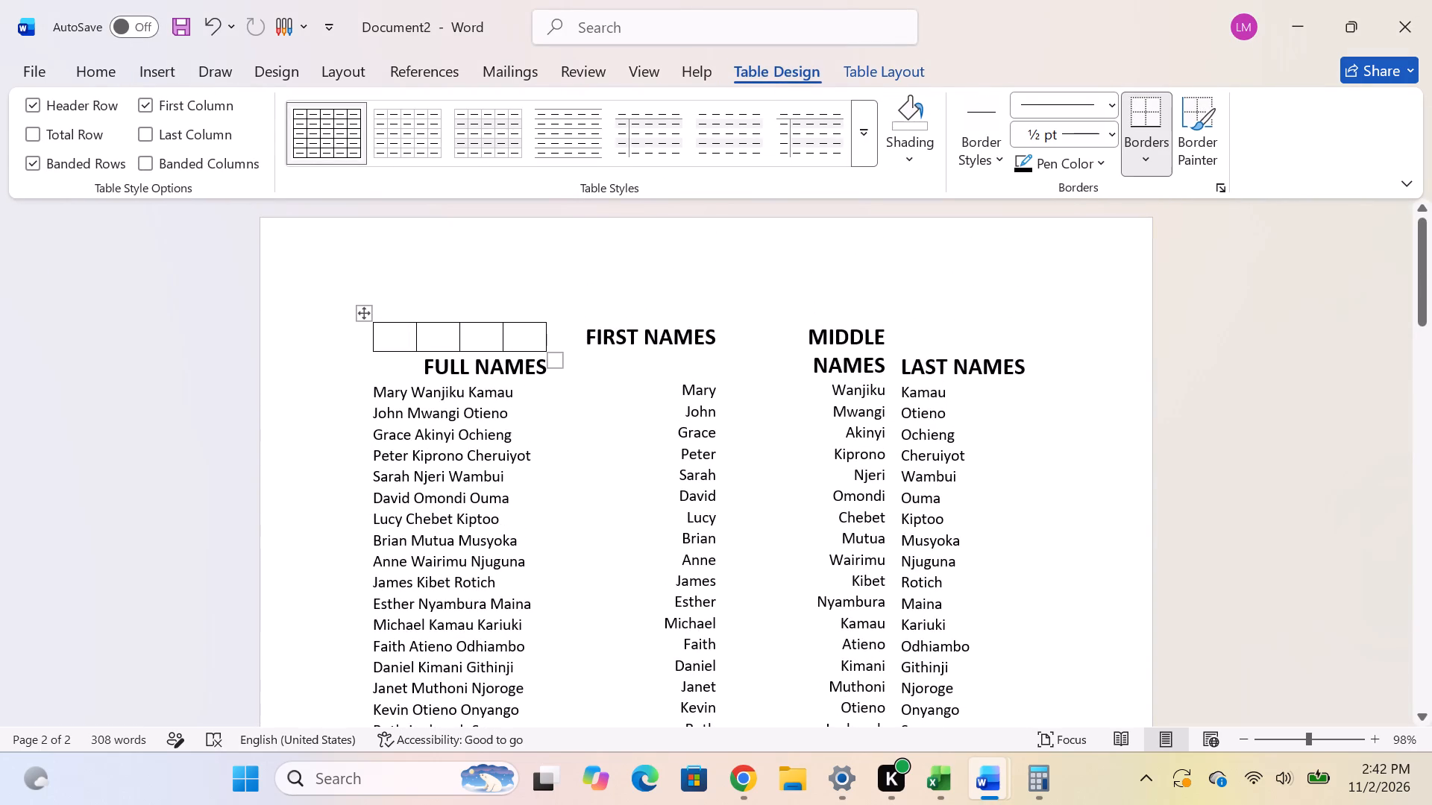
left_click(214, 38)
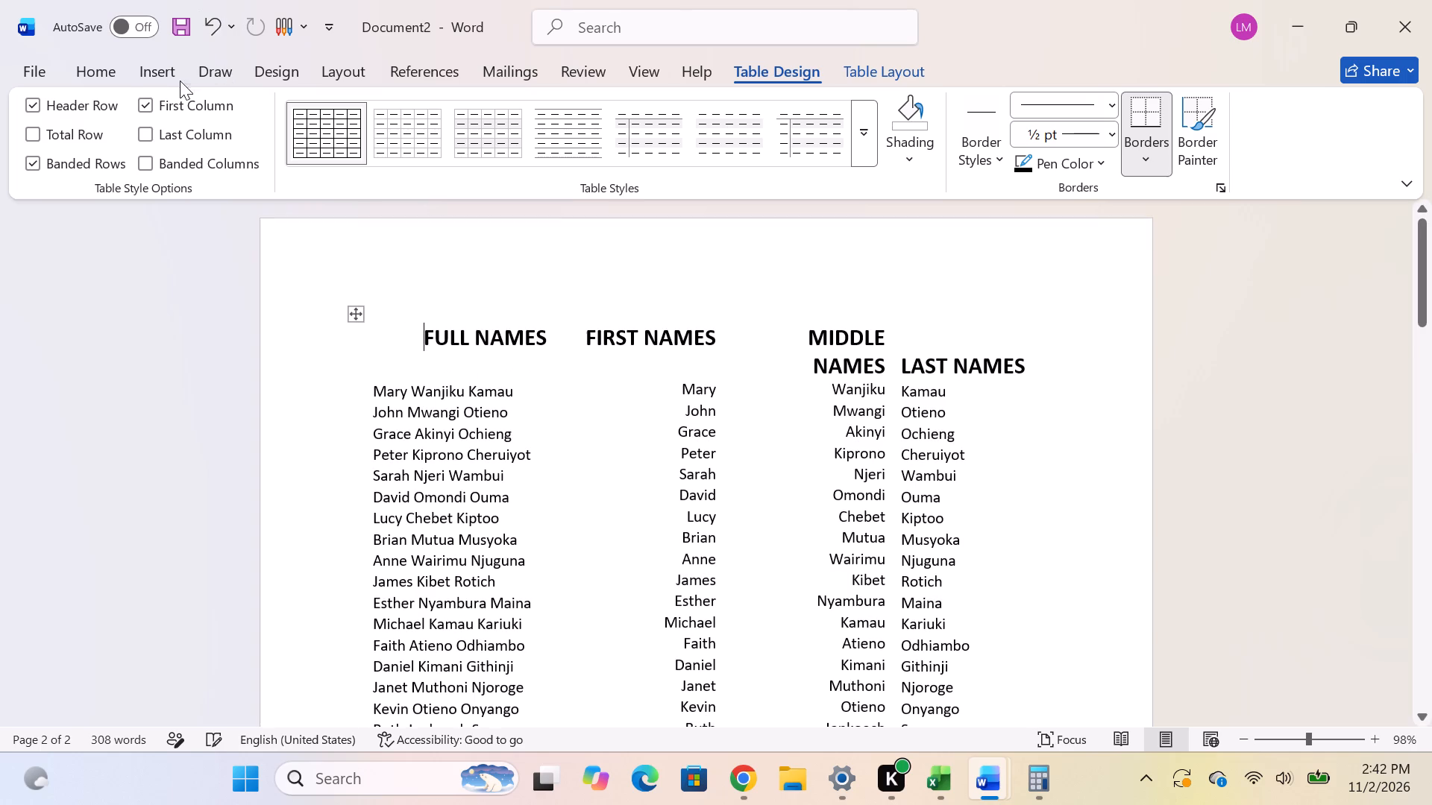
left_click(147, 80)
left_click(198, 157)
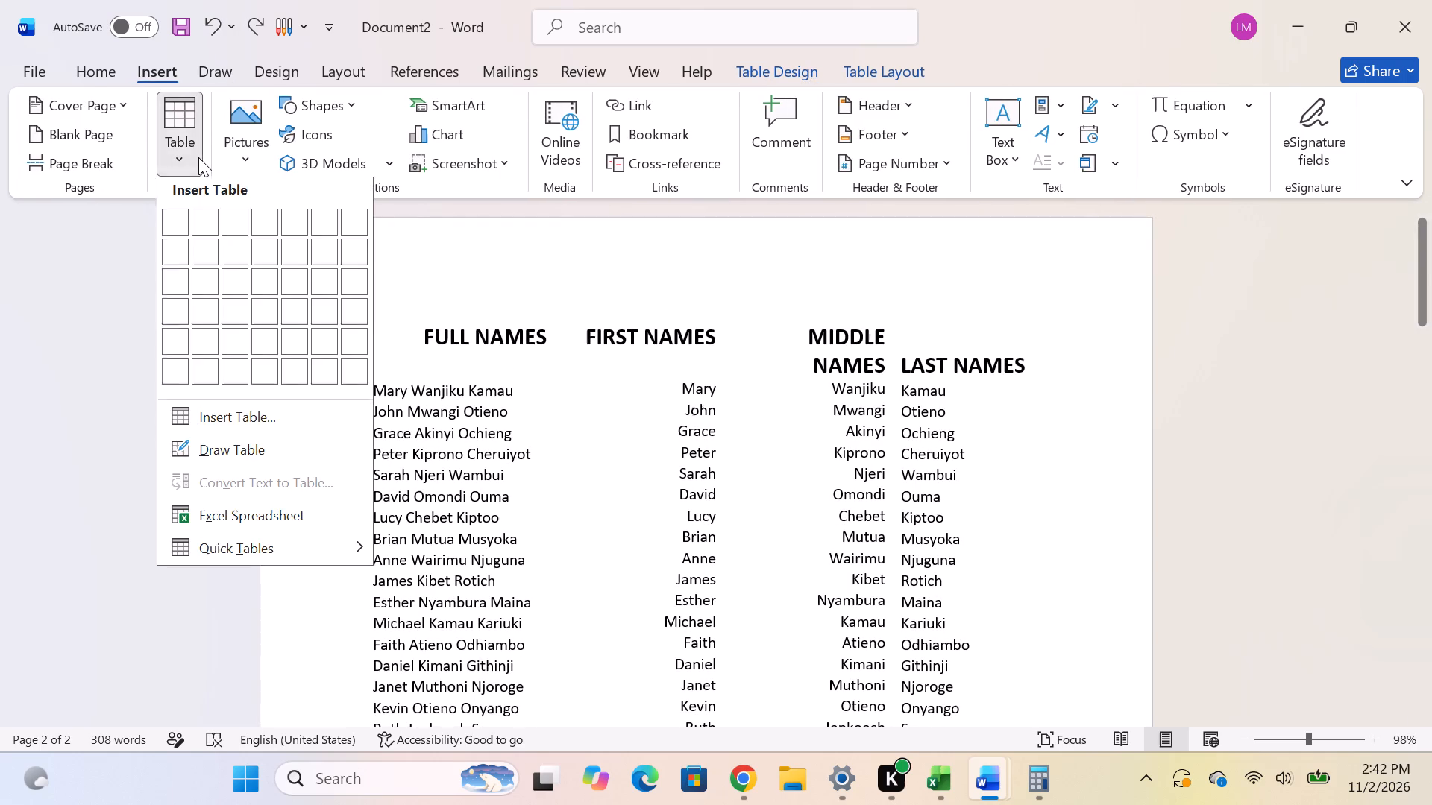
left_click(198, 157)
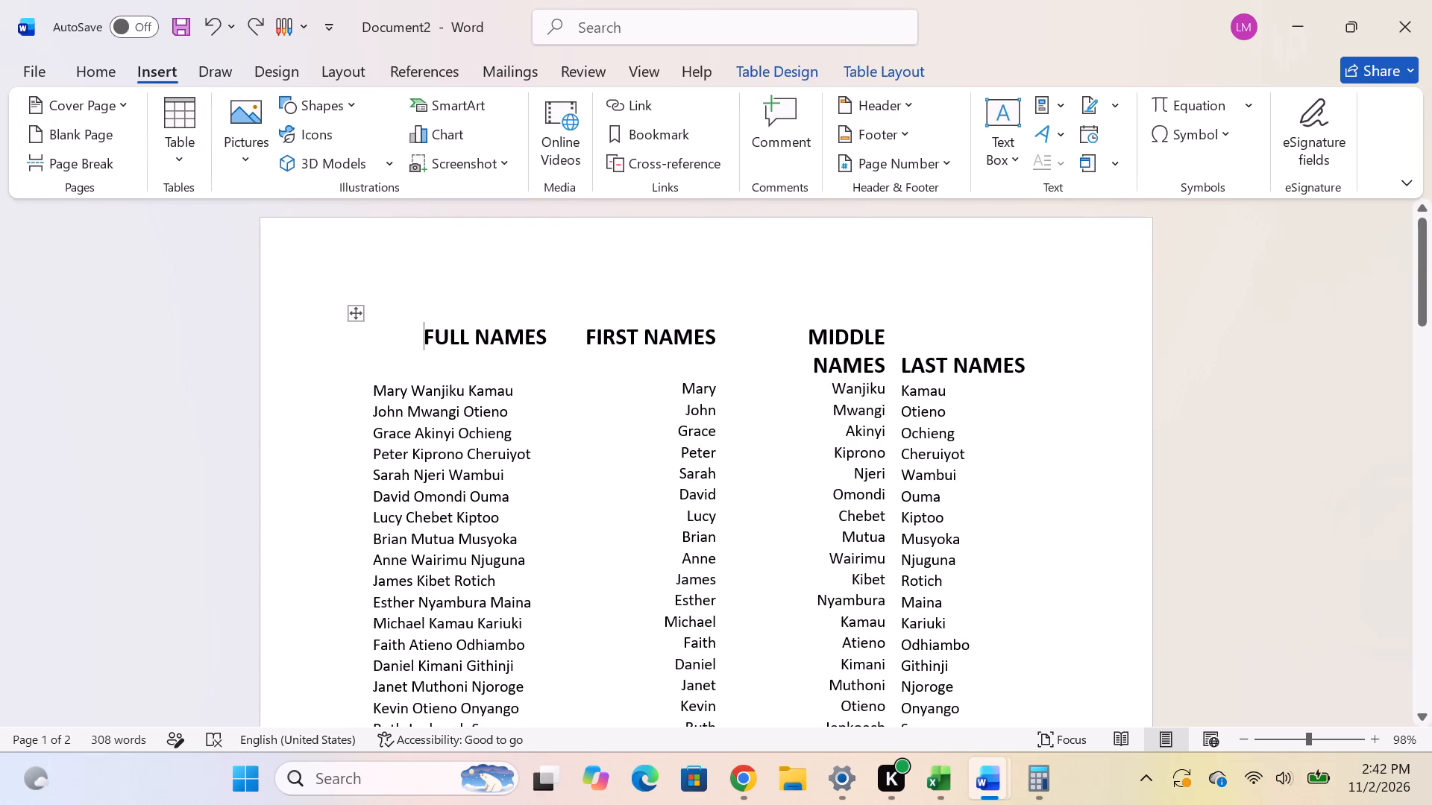
Shorten the MIDDLE NAMES header to MIDDLNAMES on one line and left-align it in its column.
left_click(806, 369)
key("BackSpace")
key("BackSpace")
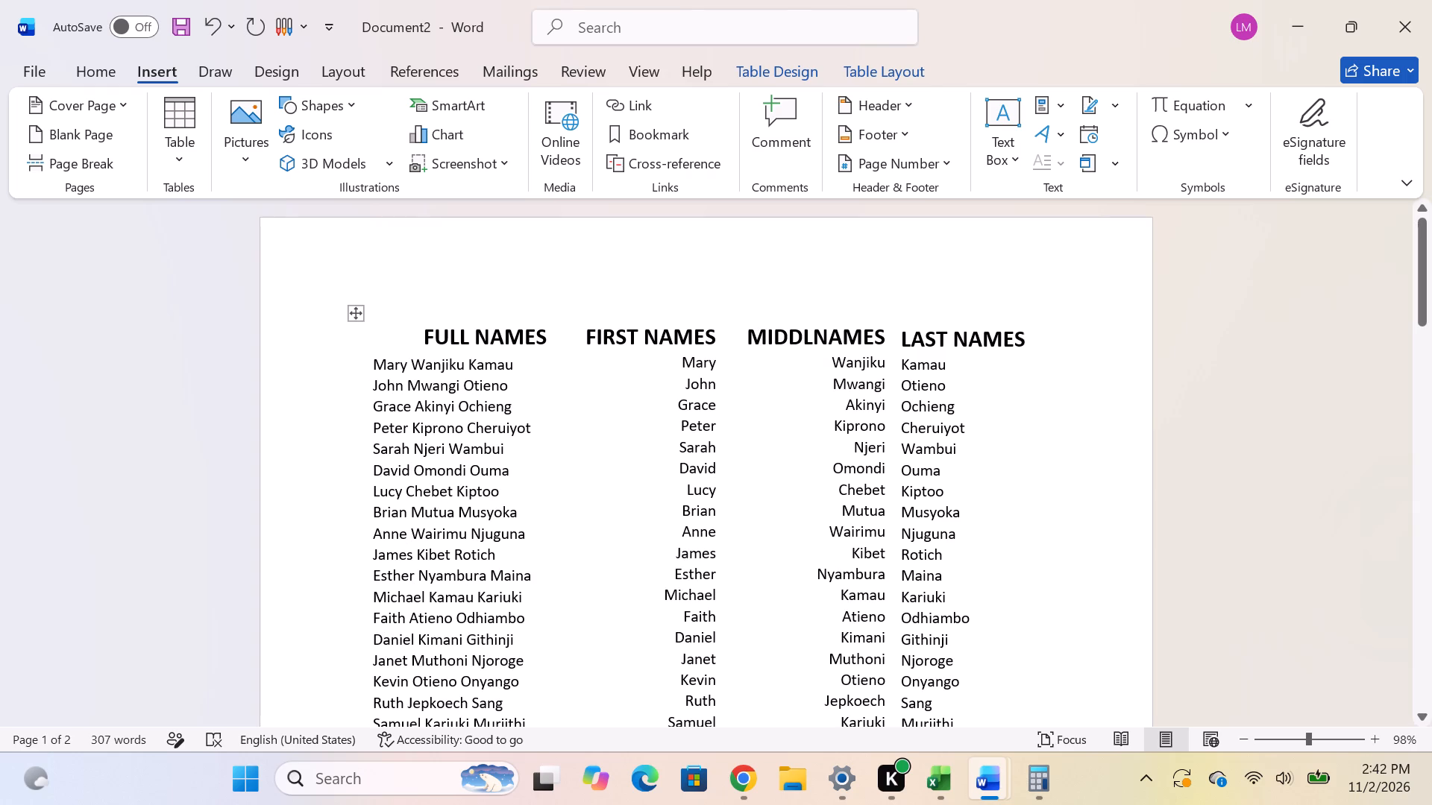
left_click(738, 340)
key("BackSpace")
key("BackSpace")
key("BackSpace")
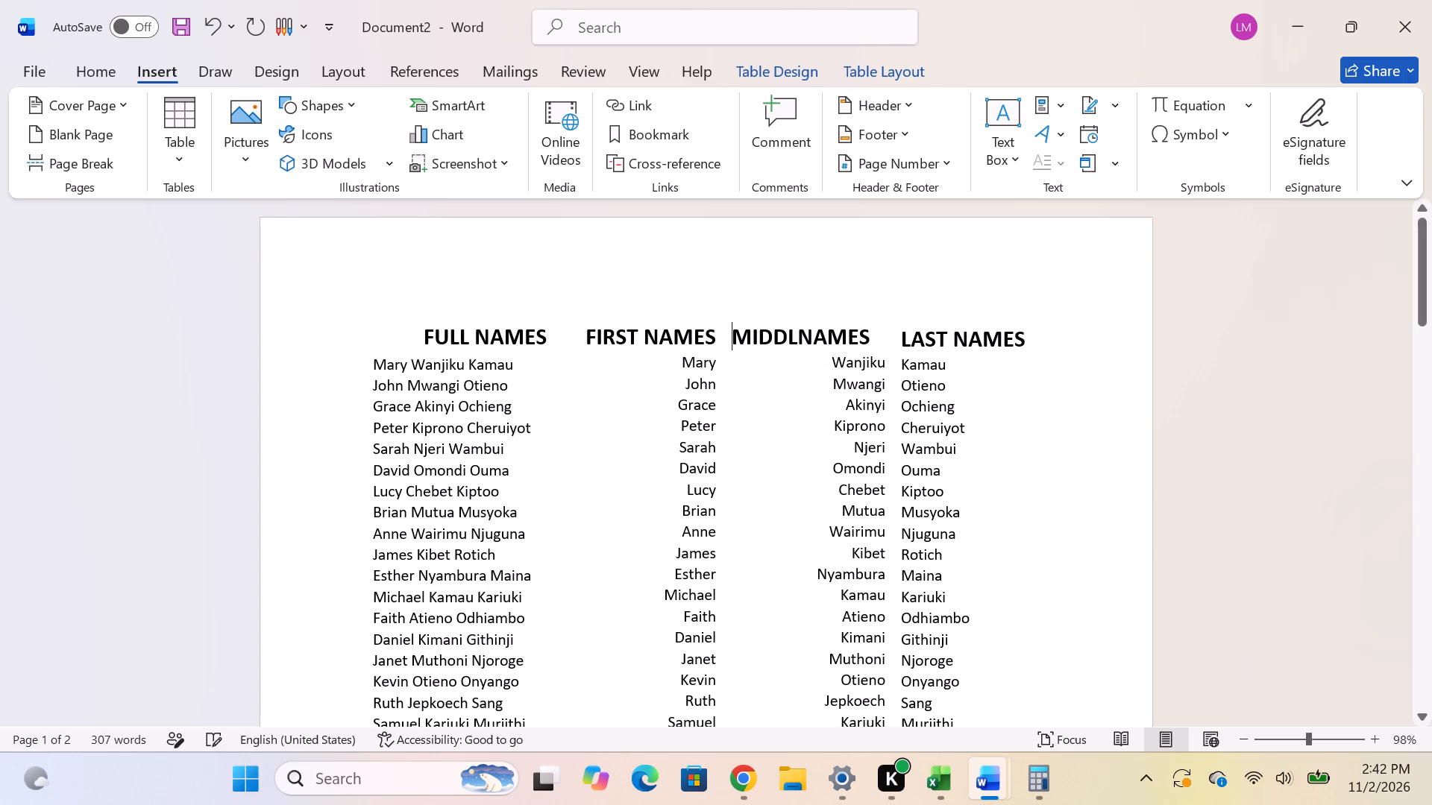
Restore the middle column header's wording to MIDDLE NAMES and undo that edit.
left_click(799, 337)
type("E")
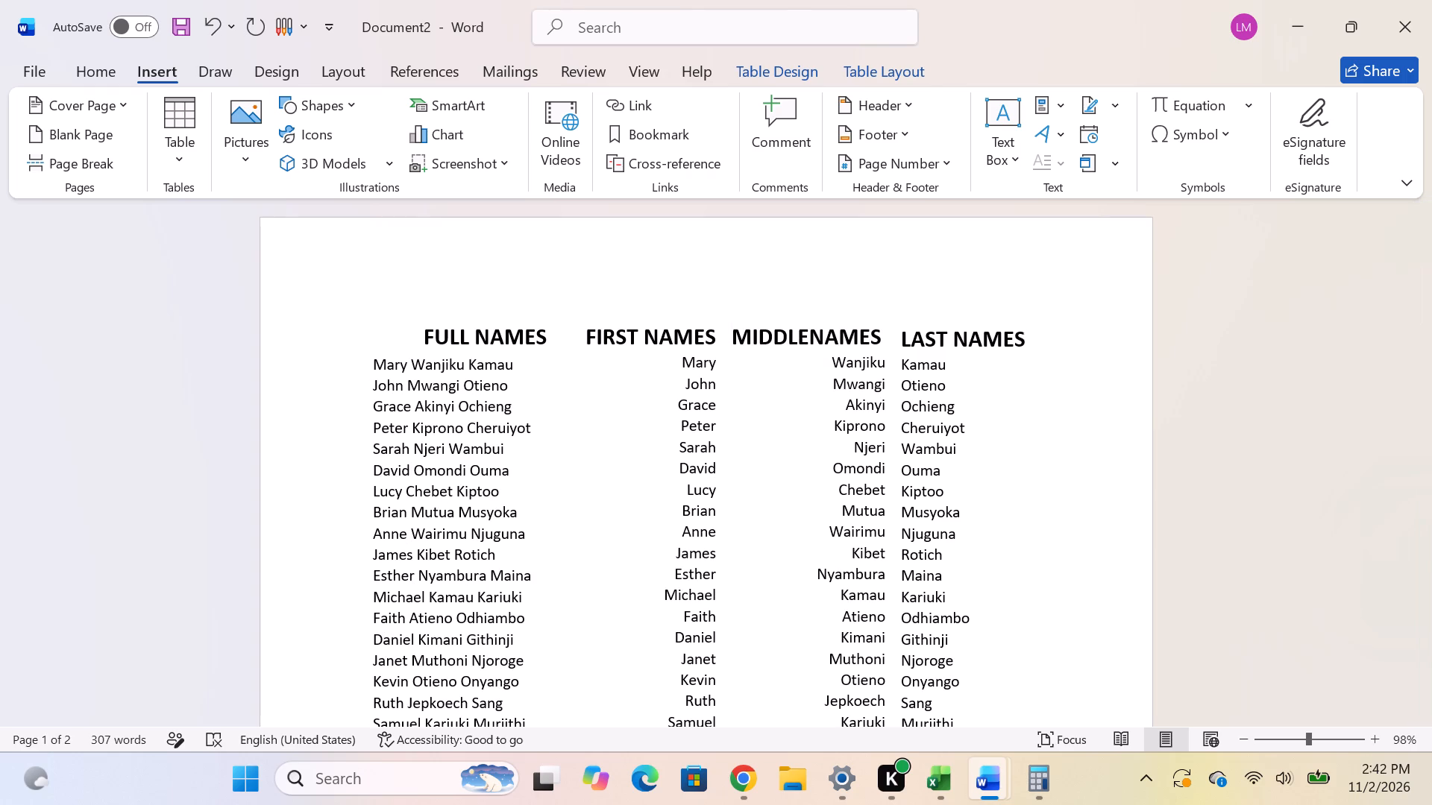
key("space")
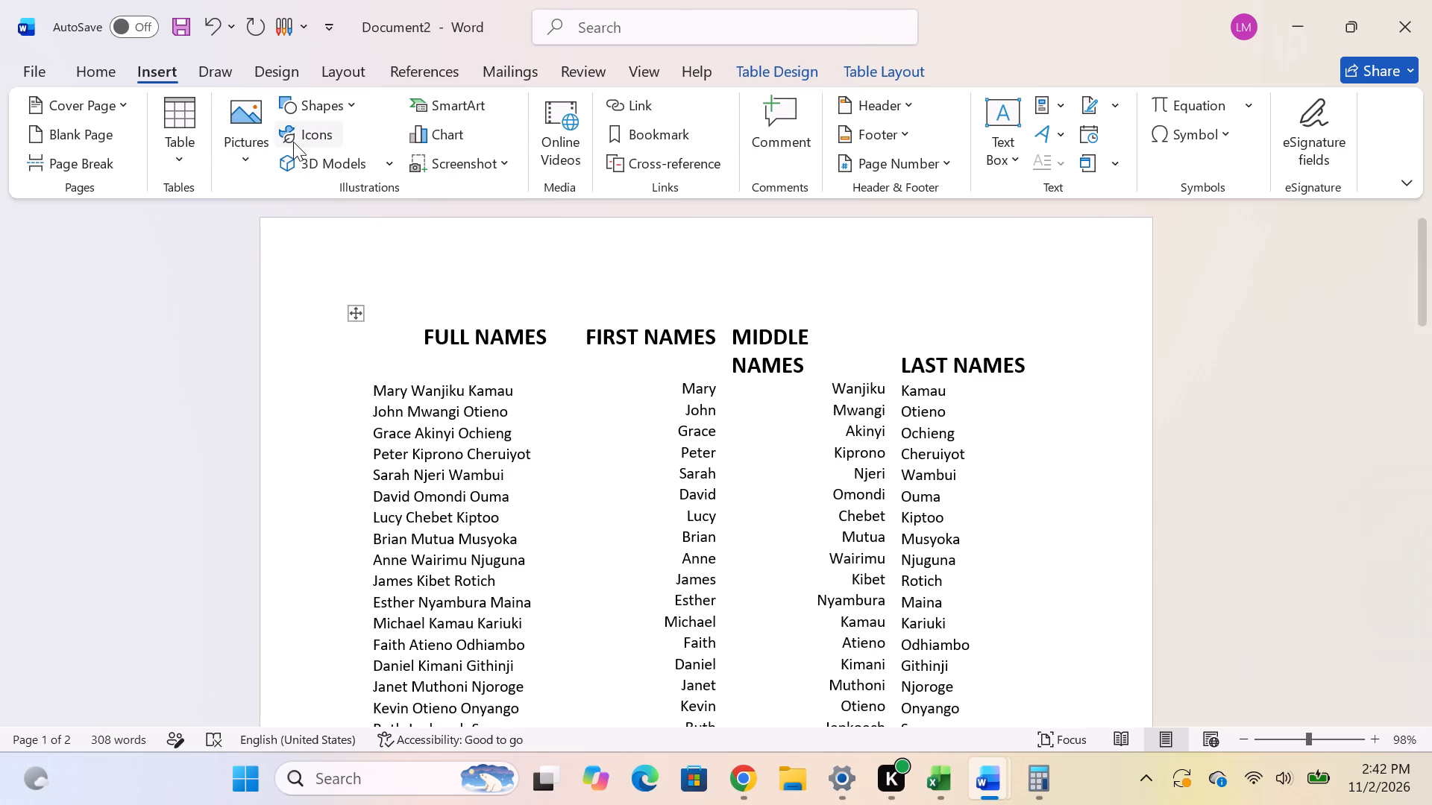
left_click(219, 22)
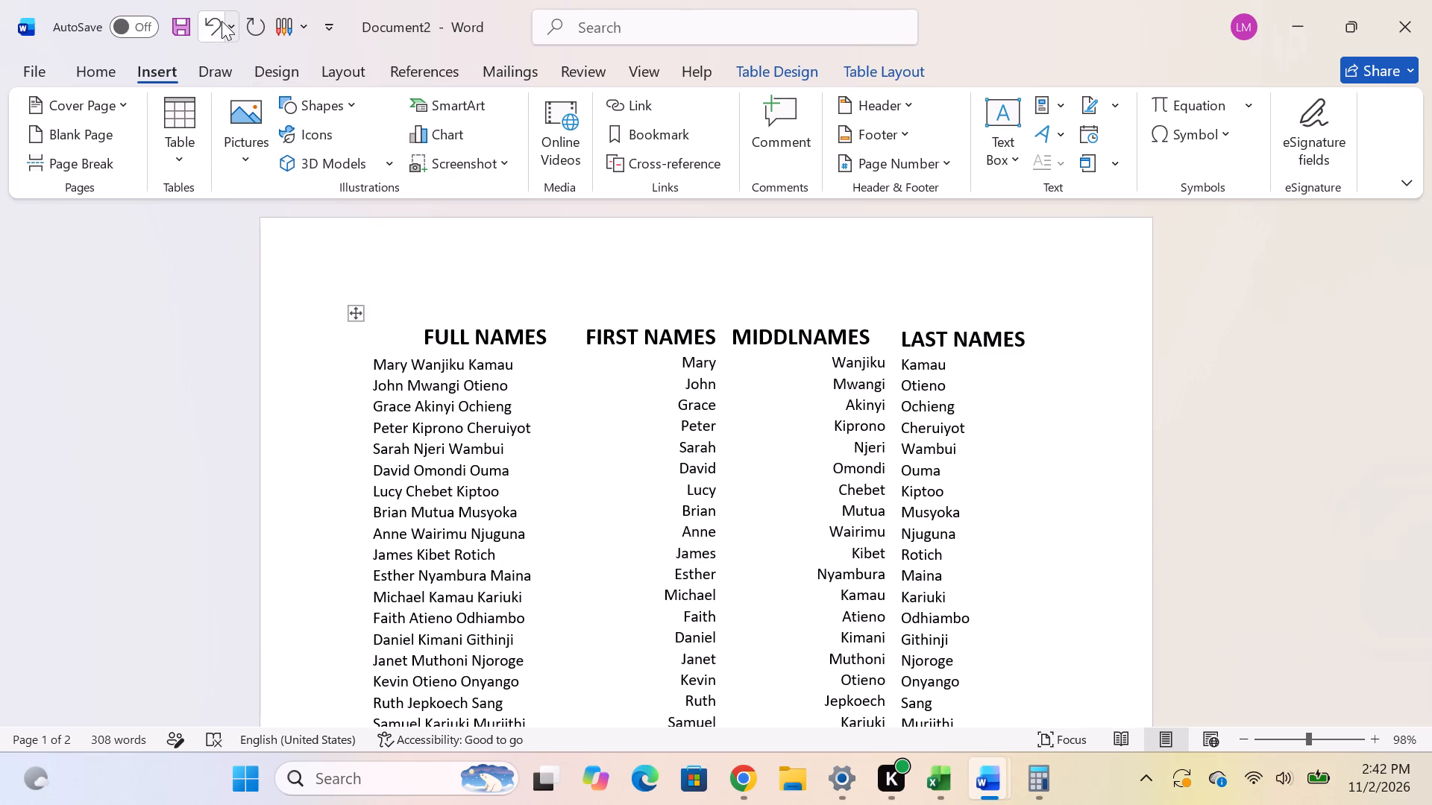
Left-align the FULL NAMES and FIRST NAMES headers in their columns.
left_click(544, 341)
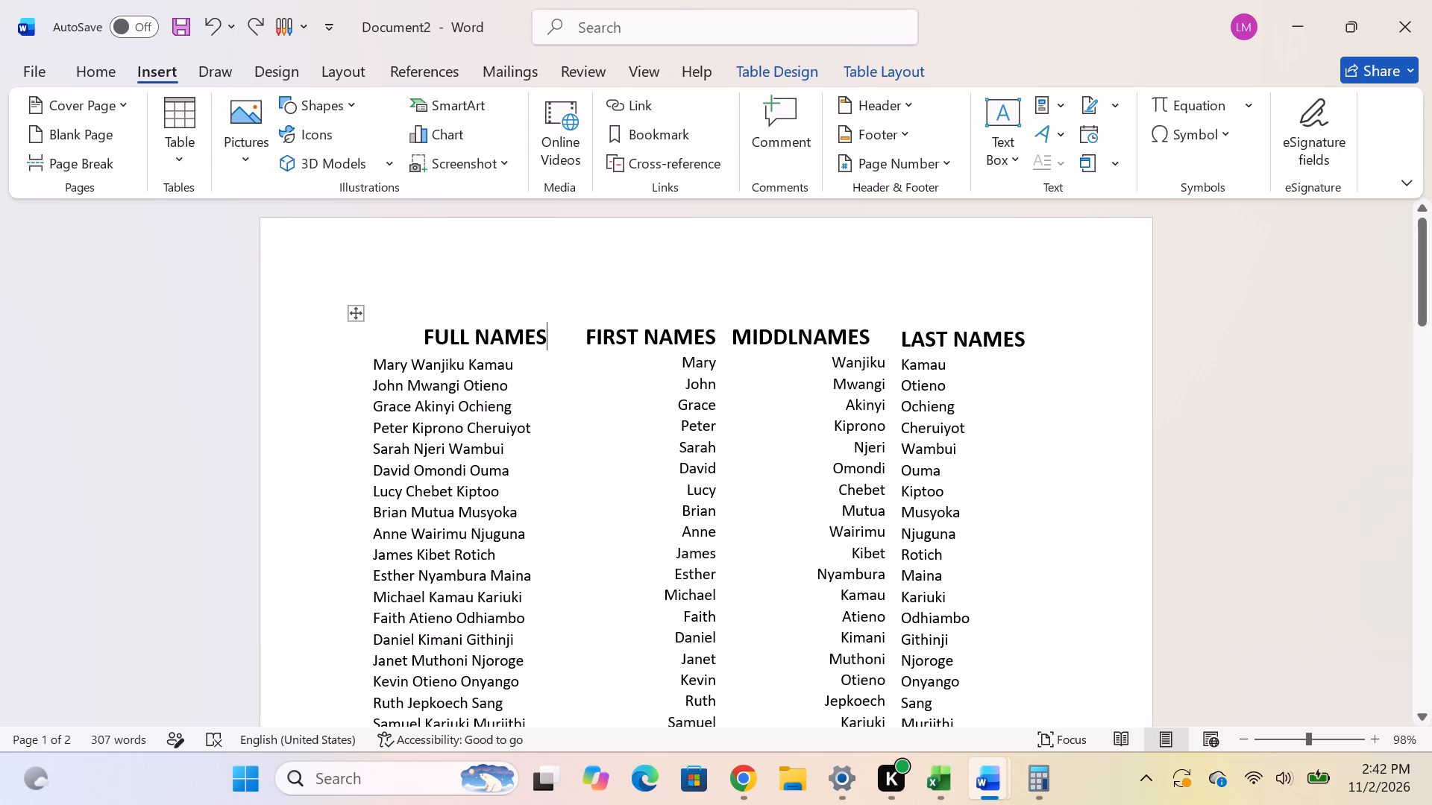
left_click(427, 334)
key("BackSpace")
key("BackSpace")
key("BackSpace")
key("BackSpace")
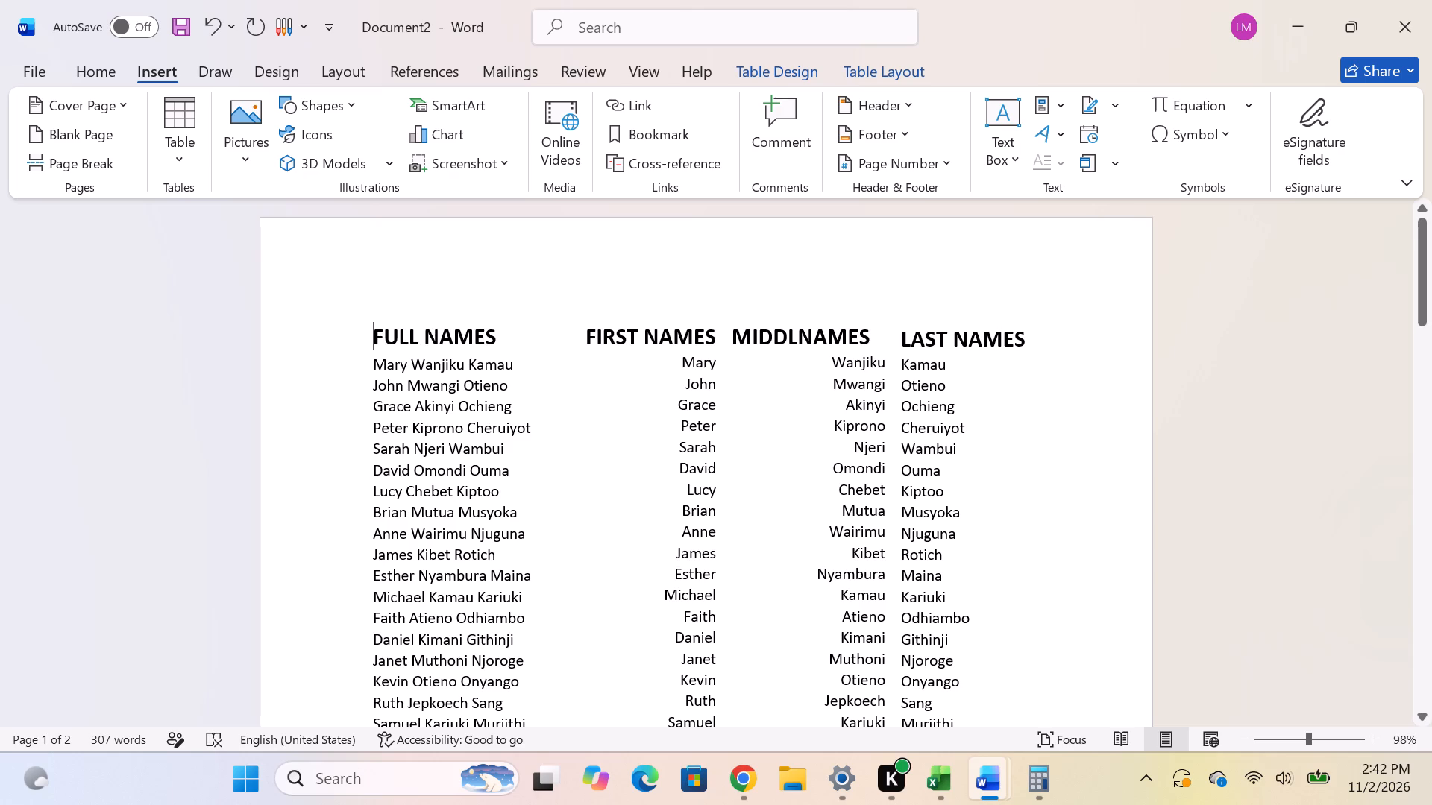
left_click(585, 335)
key("BackSpace")
key("BackSpace")
key("BackSpace")
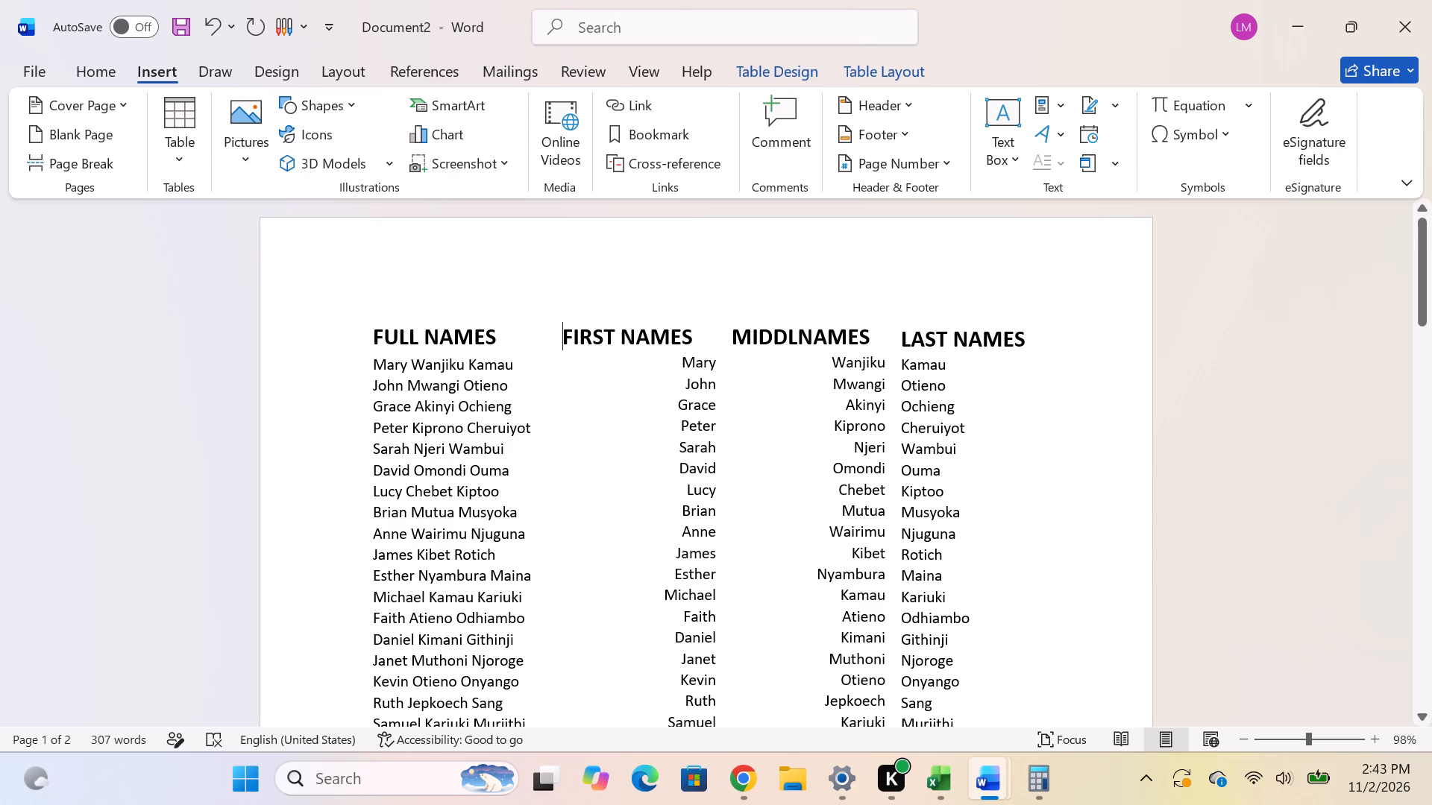
Correct the third column's header to MIDDLENAMES, keeping it on one line.
left_click(717, 359)
left_click(735, 335)
key("BackSpace")
key("BackSpace")
key("BackSpace")
key("BackSpace")
left_click(794, 338)
key("e")
key("space")
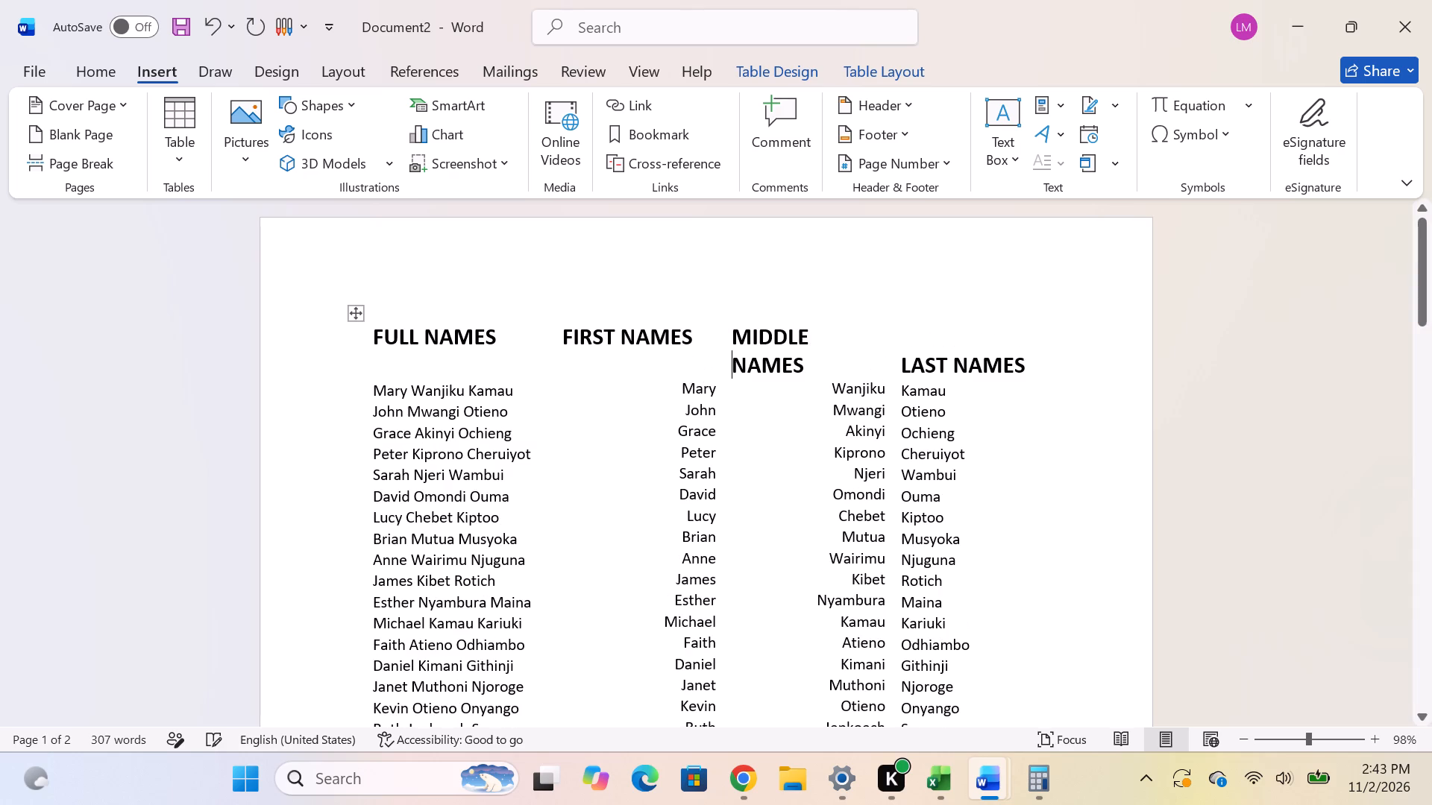
left_click(224, 31)
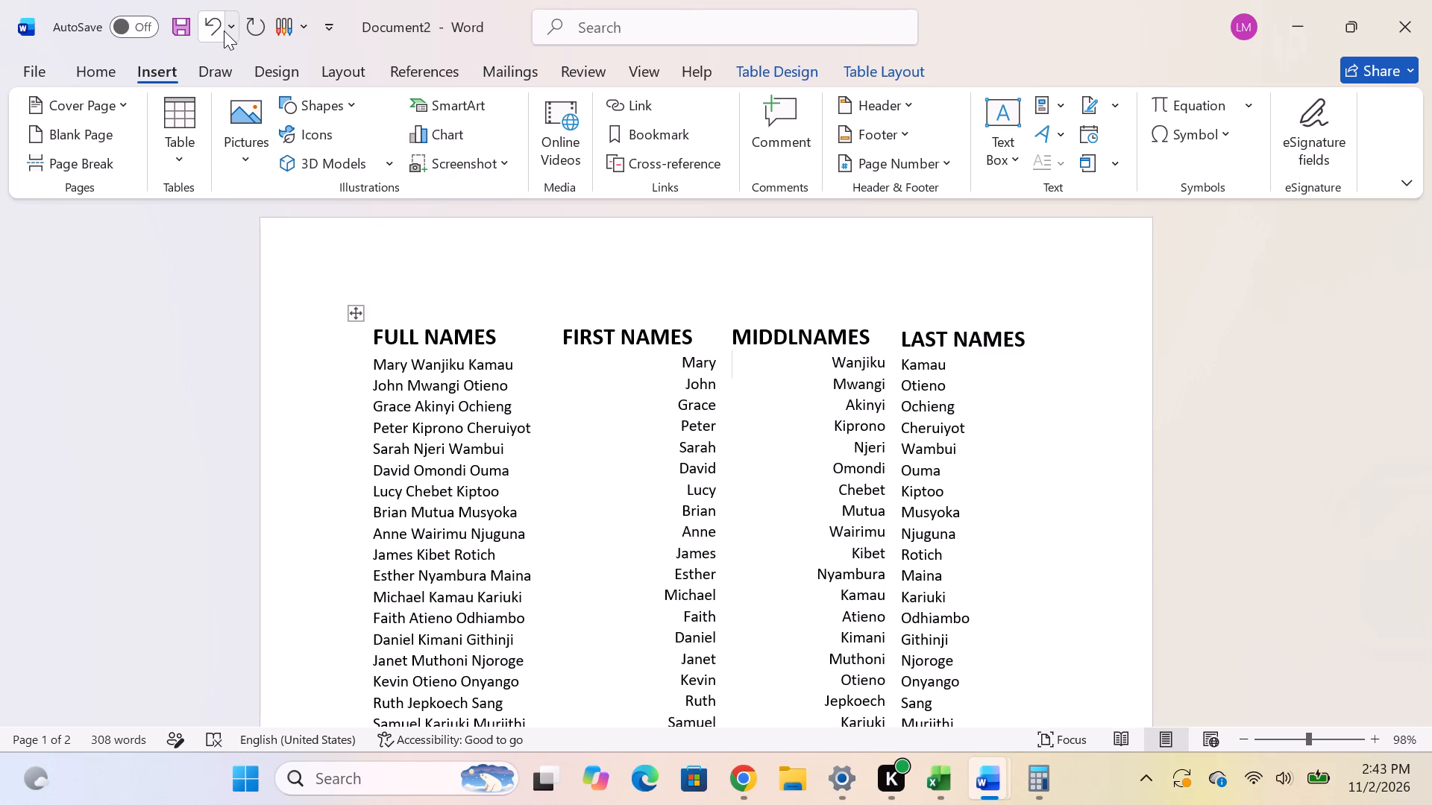
key("e")
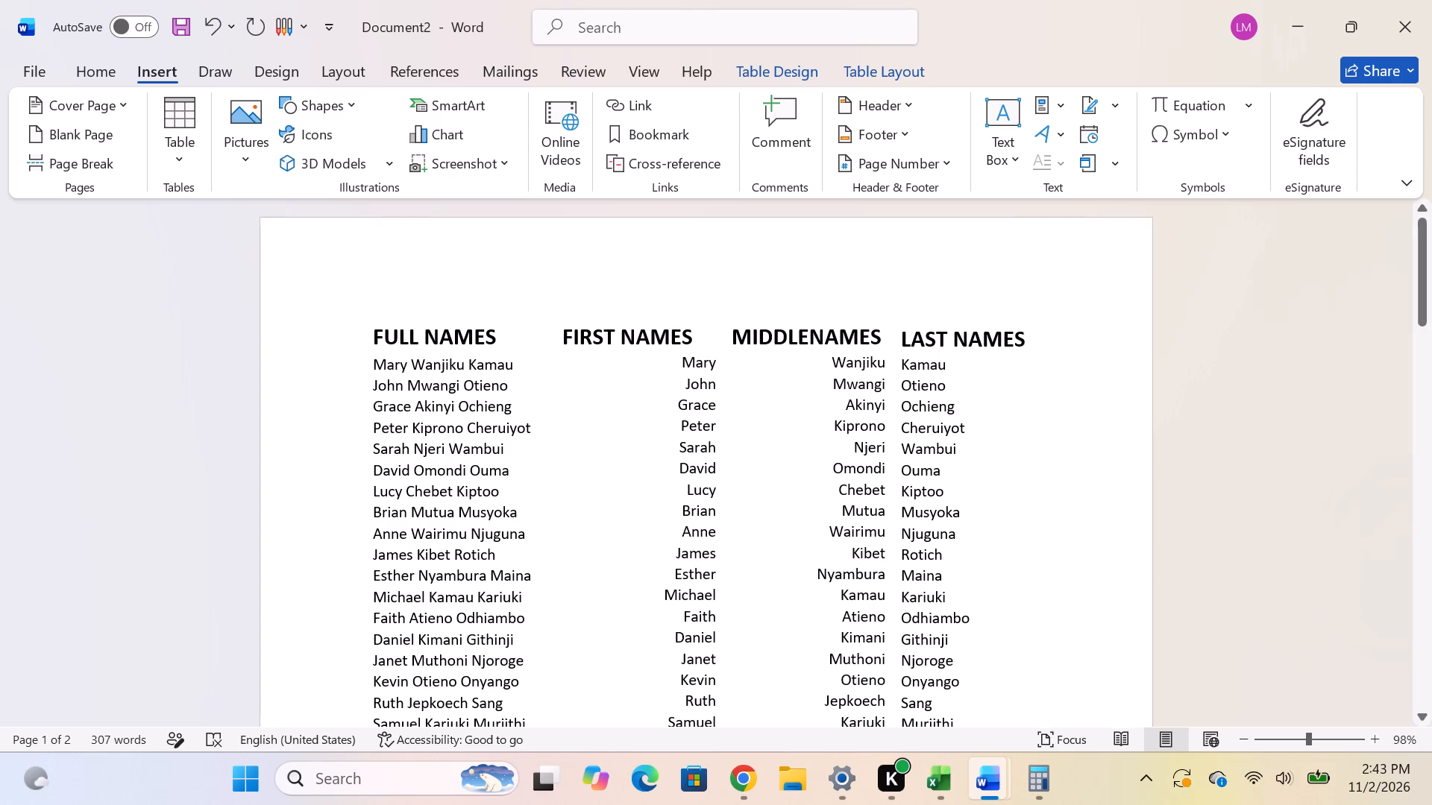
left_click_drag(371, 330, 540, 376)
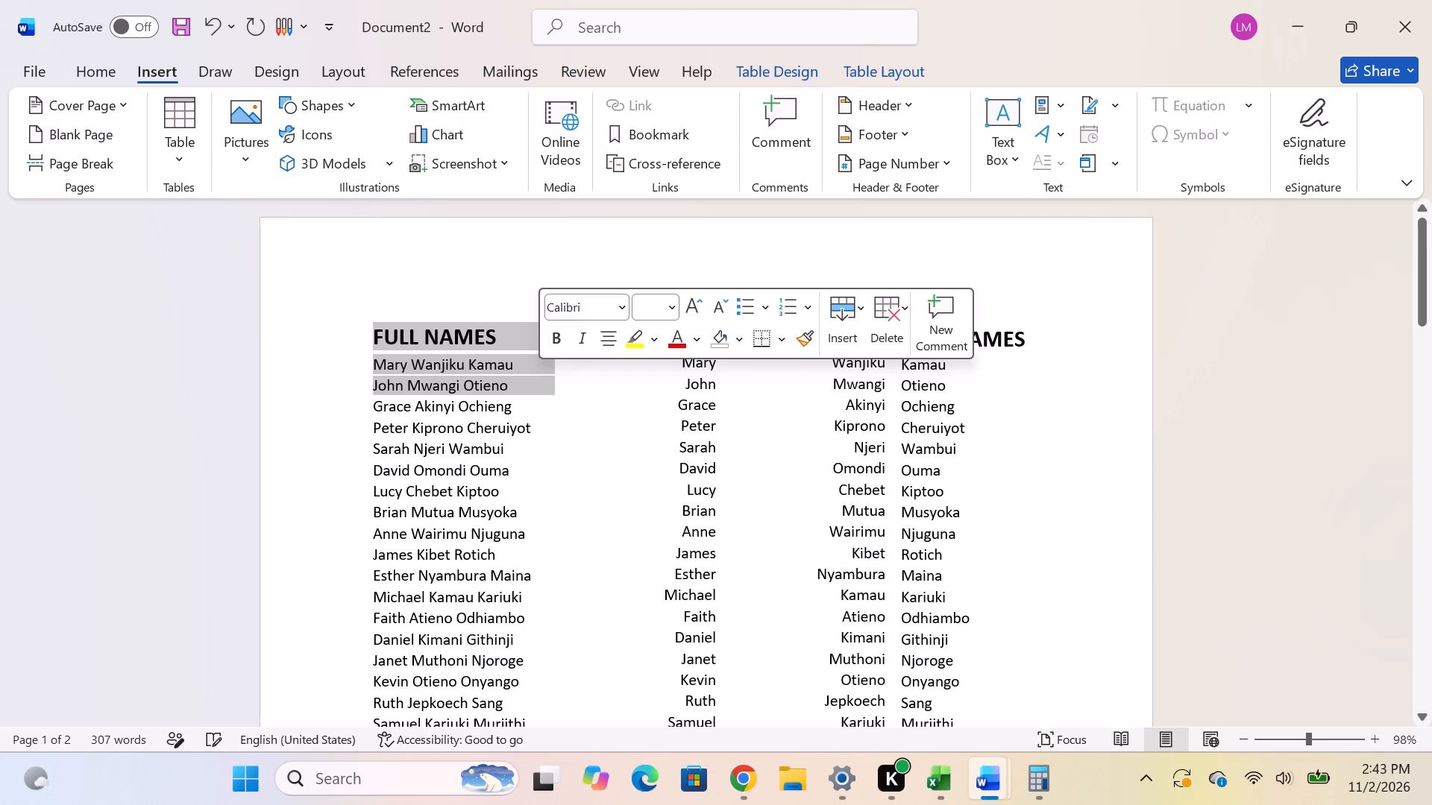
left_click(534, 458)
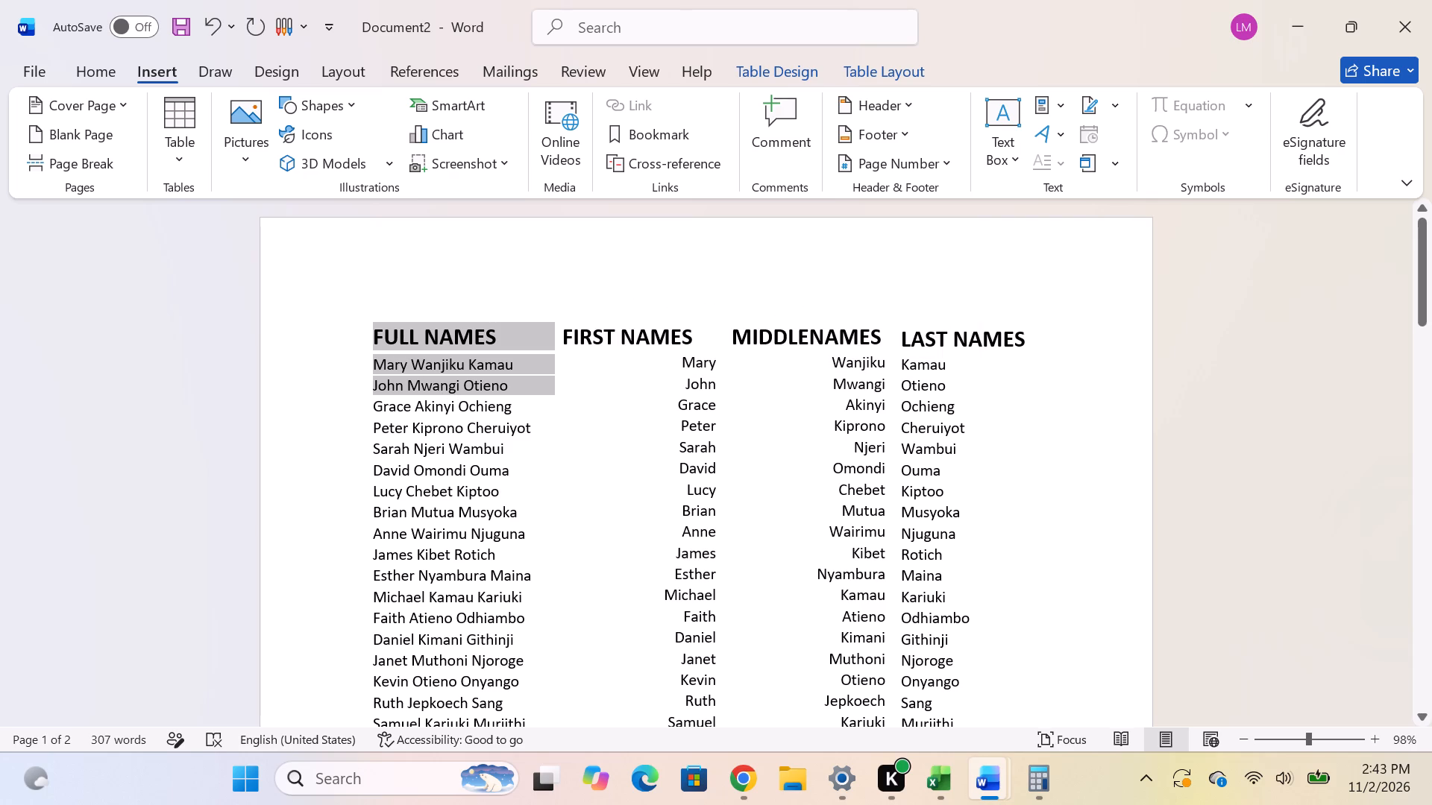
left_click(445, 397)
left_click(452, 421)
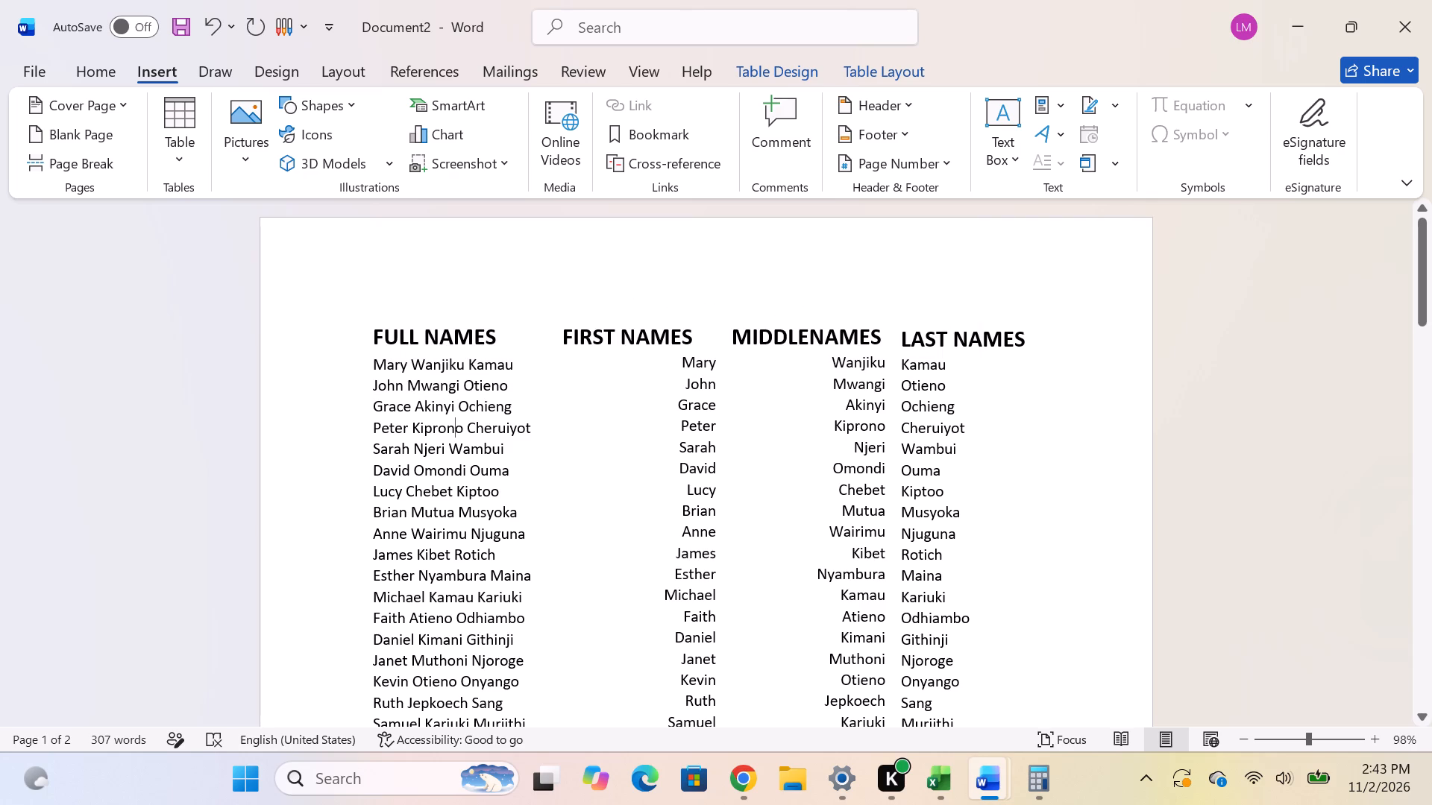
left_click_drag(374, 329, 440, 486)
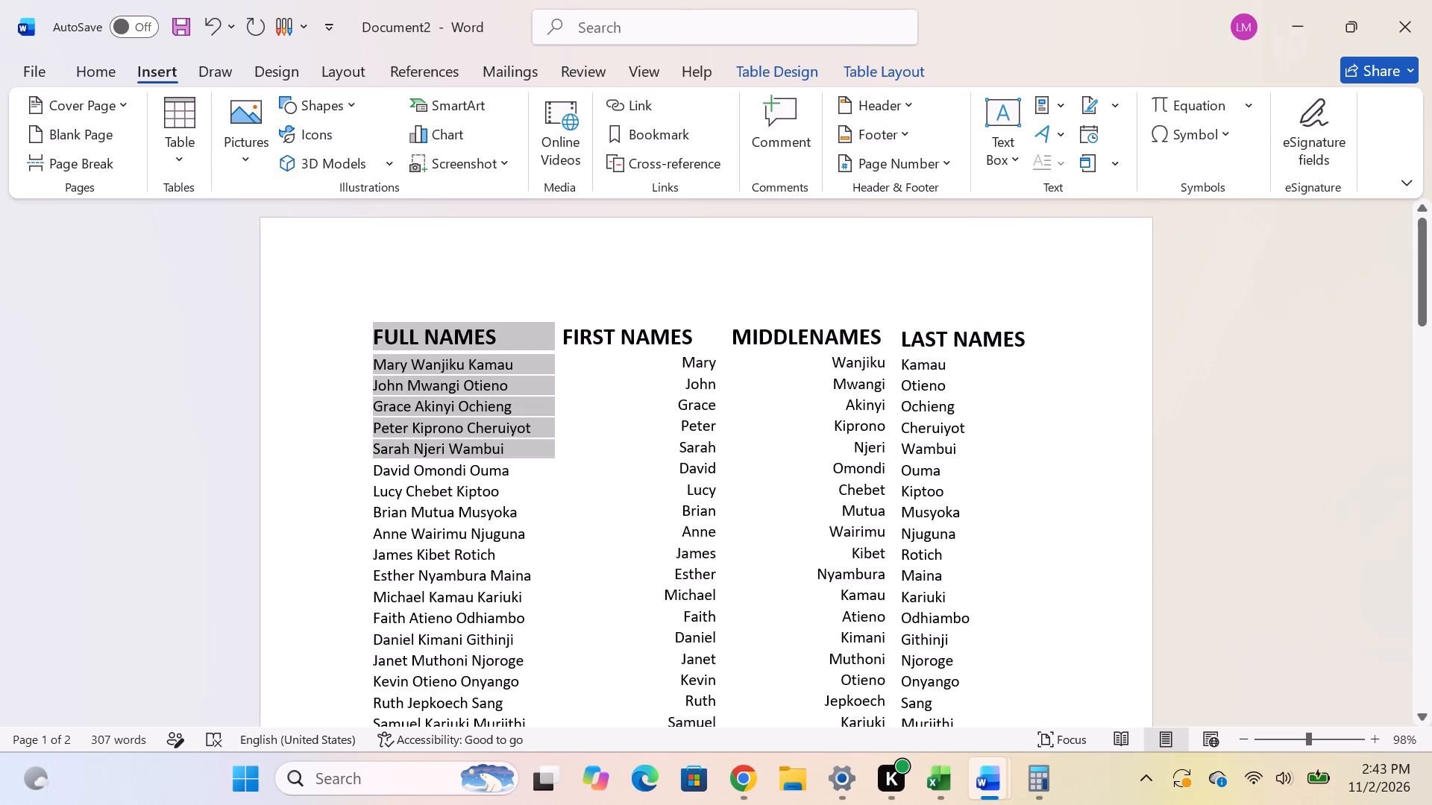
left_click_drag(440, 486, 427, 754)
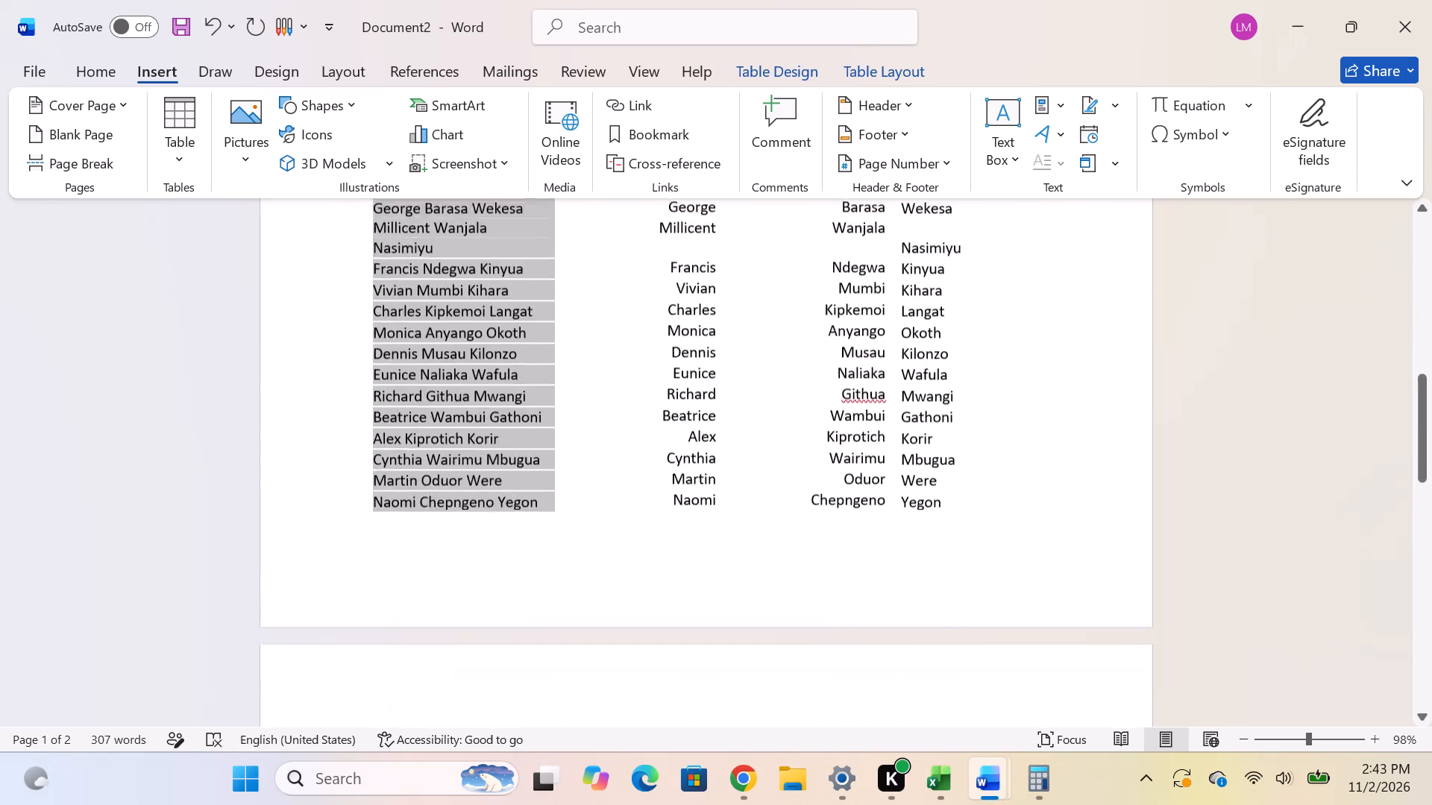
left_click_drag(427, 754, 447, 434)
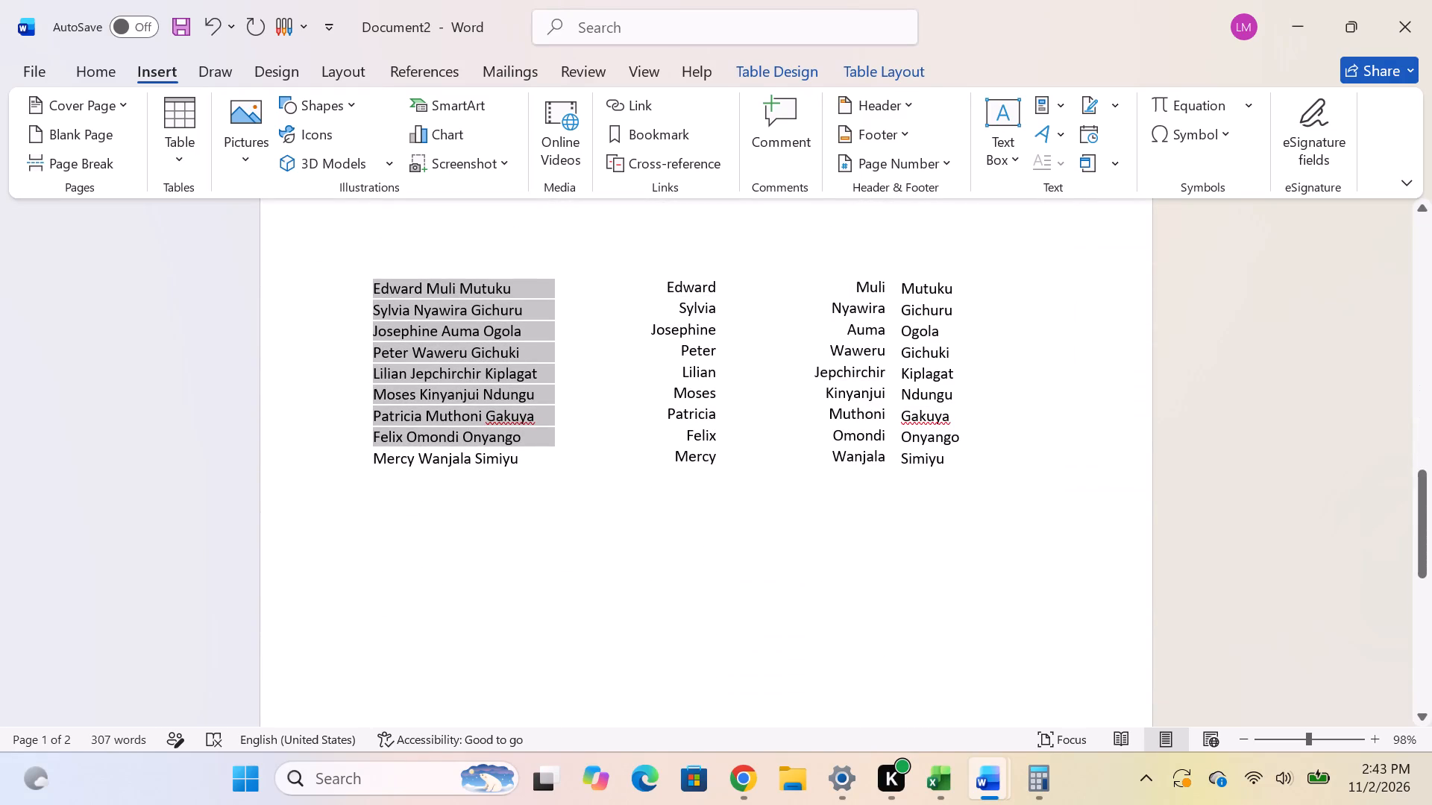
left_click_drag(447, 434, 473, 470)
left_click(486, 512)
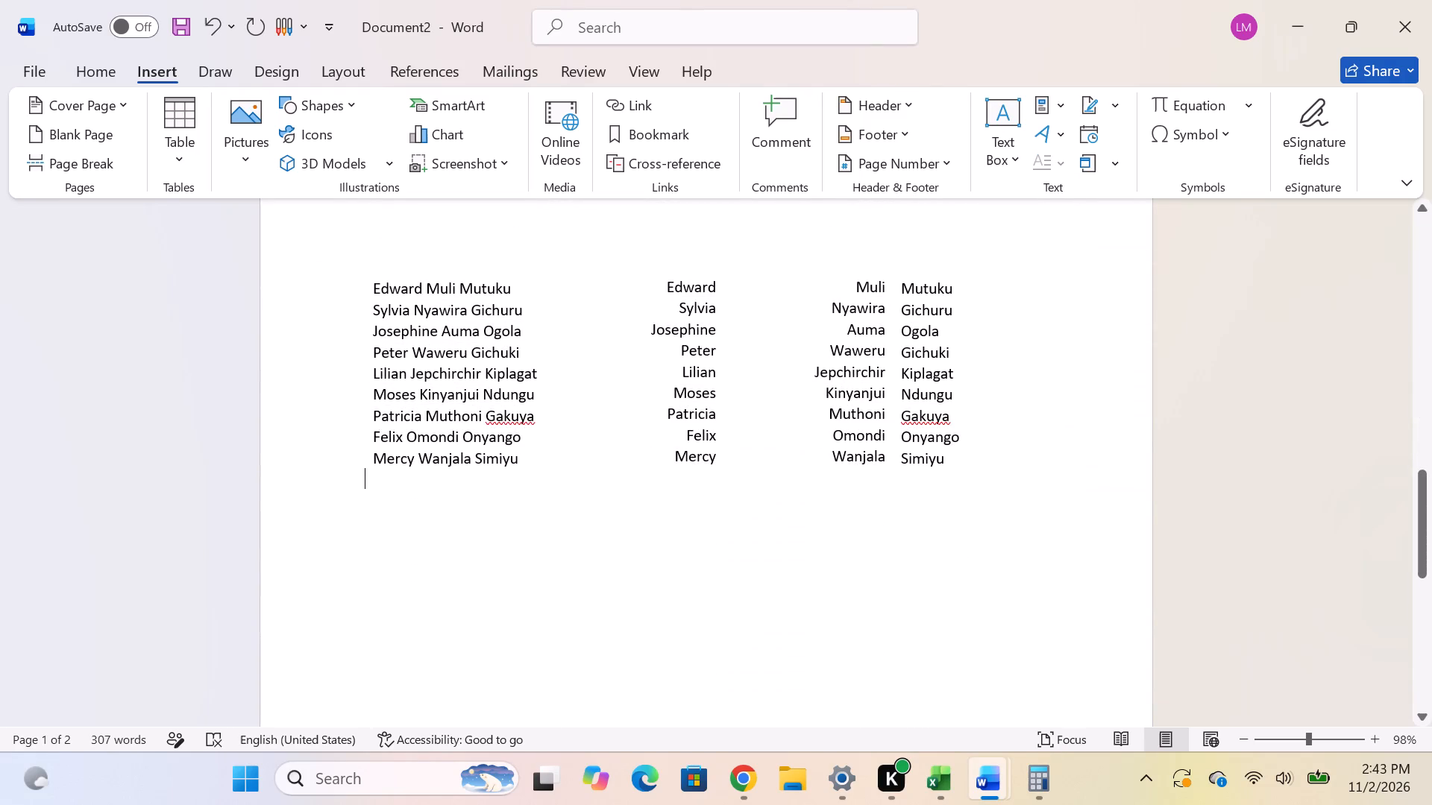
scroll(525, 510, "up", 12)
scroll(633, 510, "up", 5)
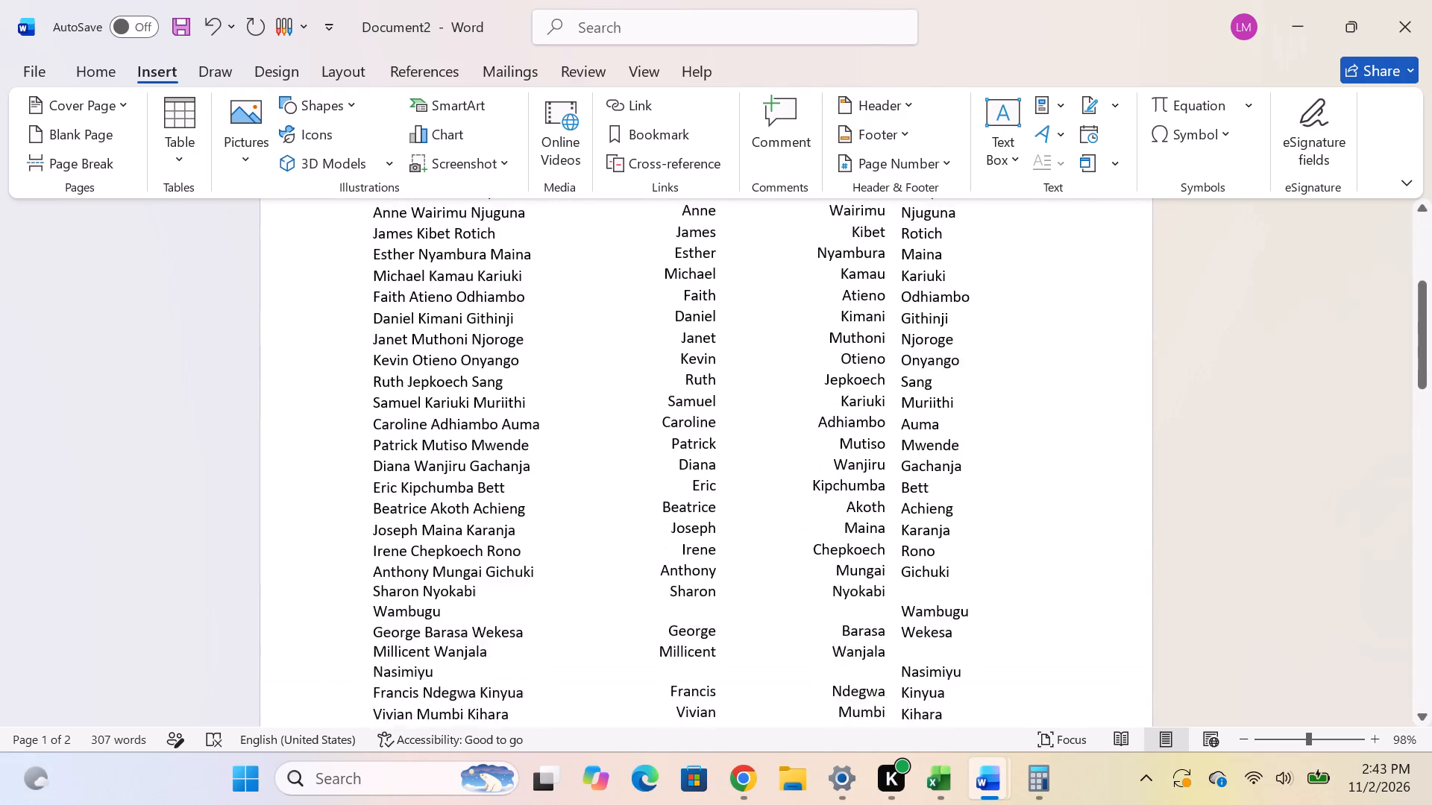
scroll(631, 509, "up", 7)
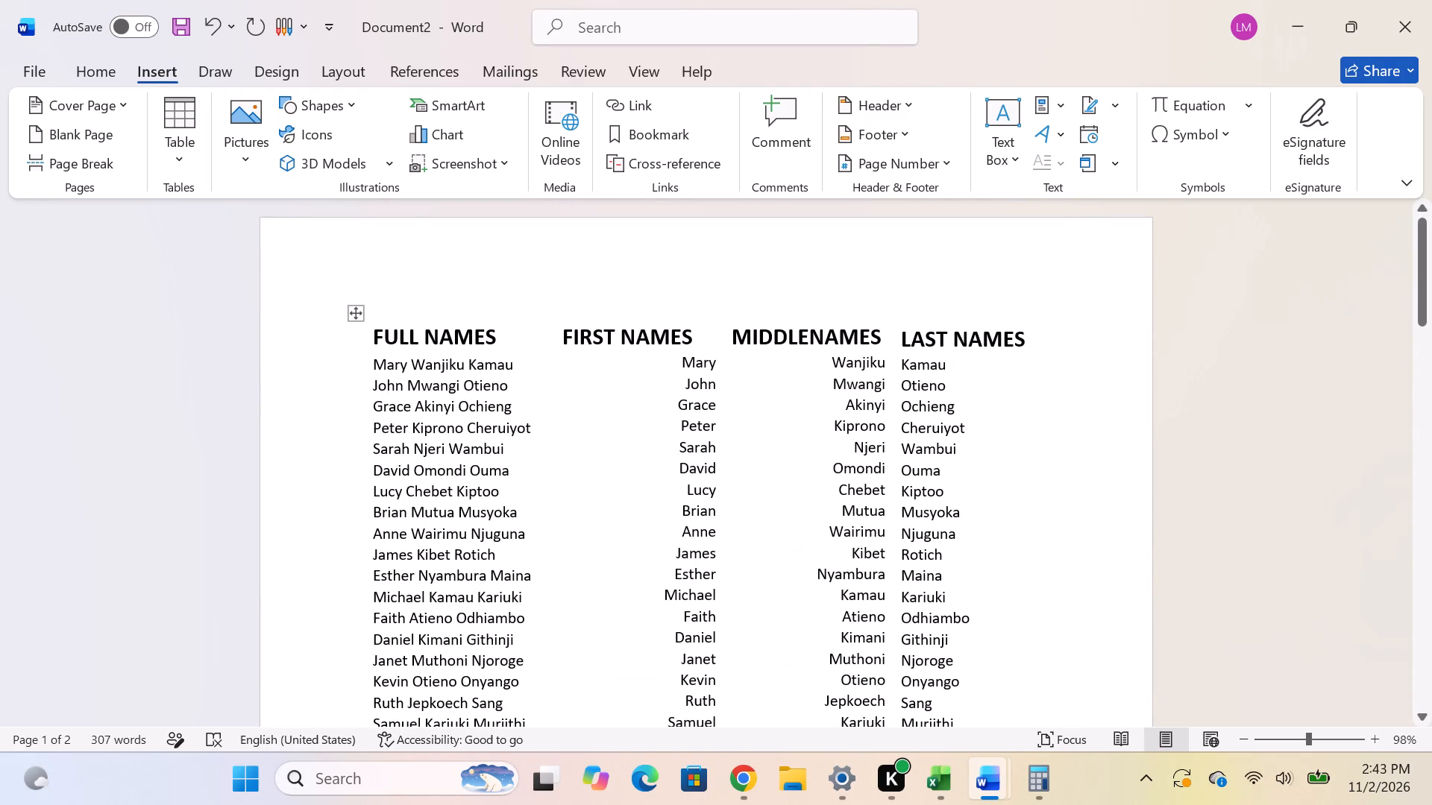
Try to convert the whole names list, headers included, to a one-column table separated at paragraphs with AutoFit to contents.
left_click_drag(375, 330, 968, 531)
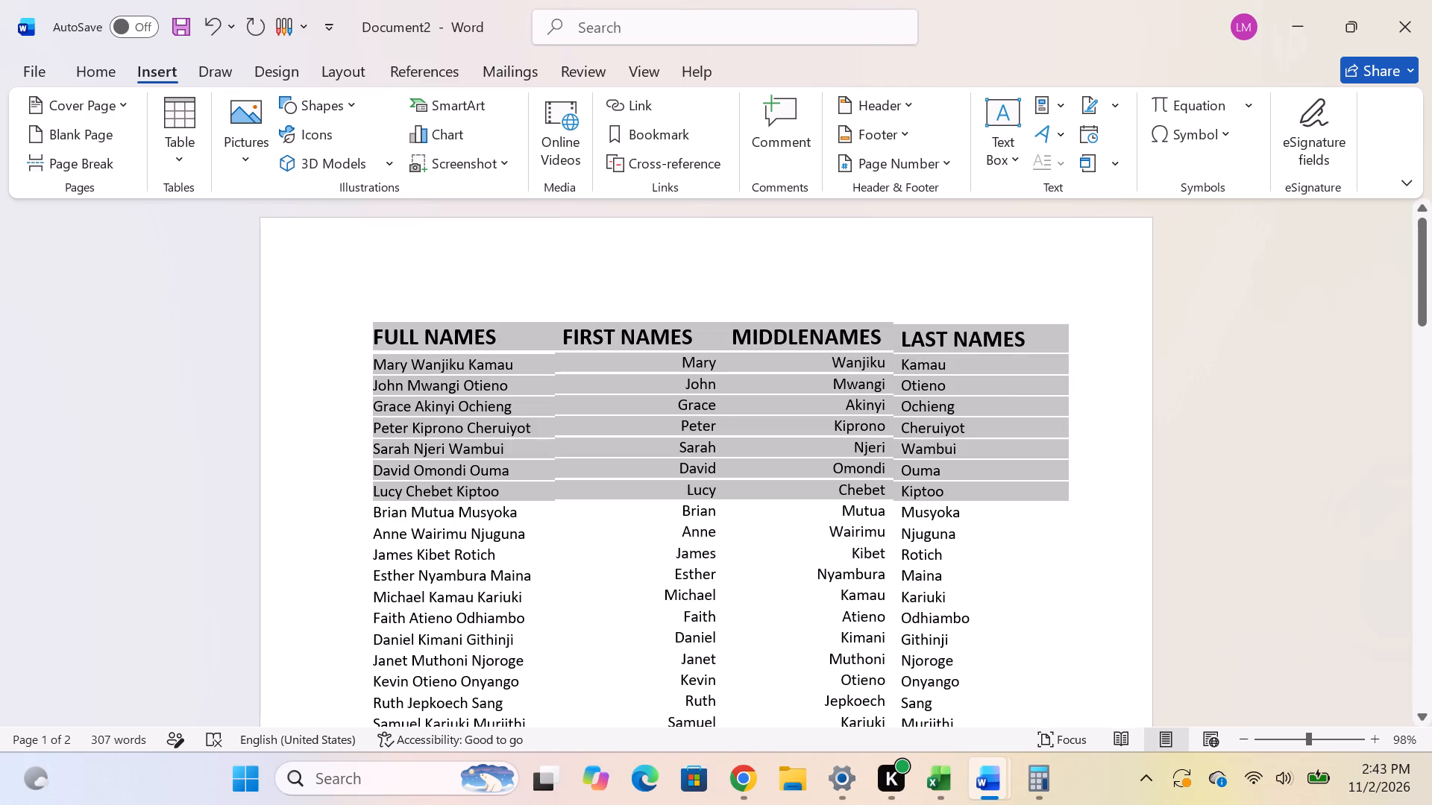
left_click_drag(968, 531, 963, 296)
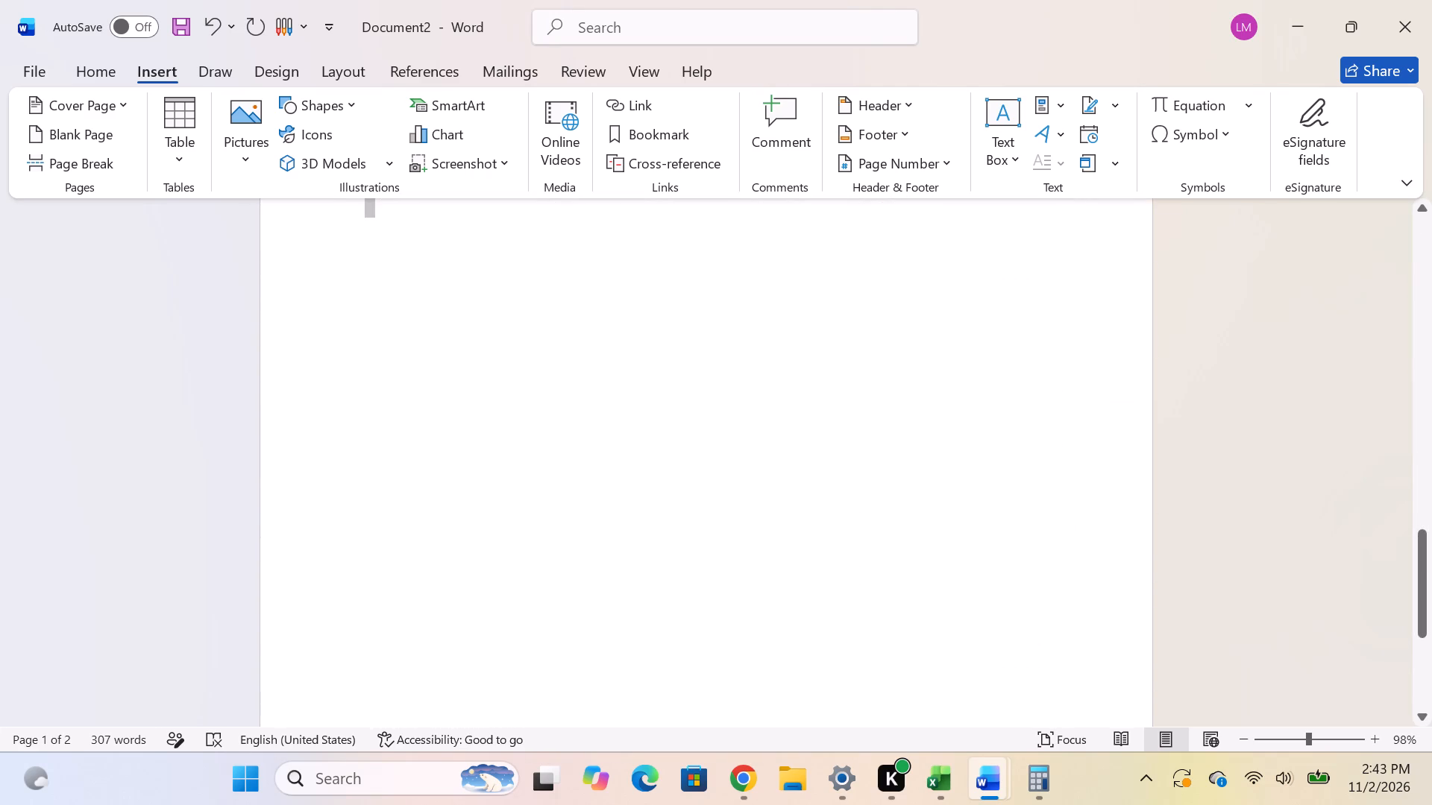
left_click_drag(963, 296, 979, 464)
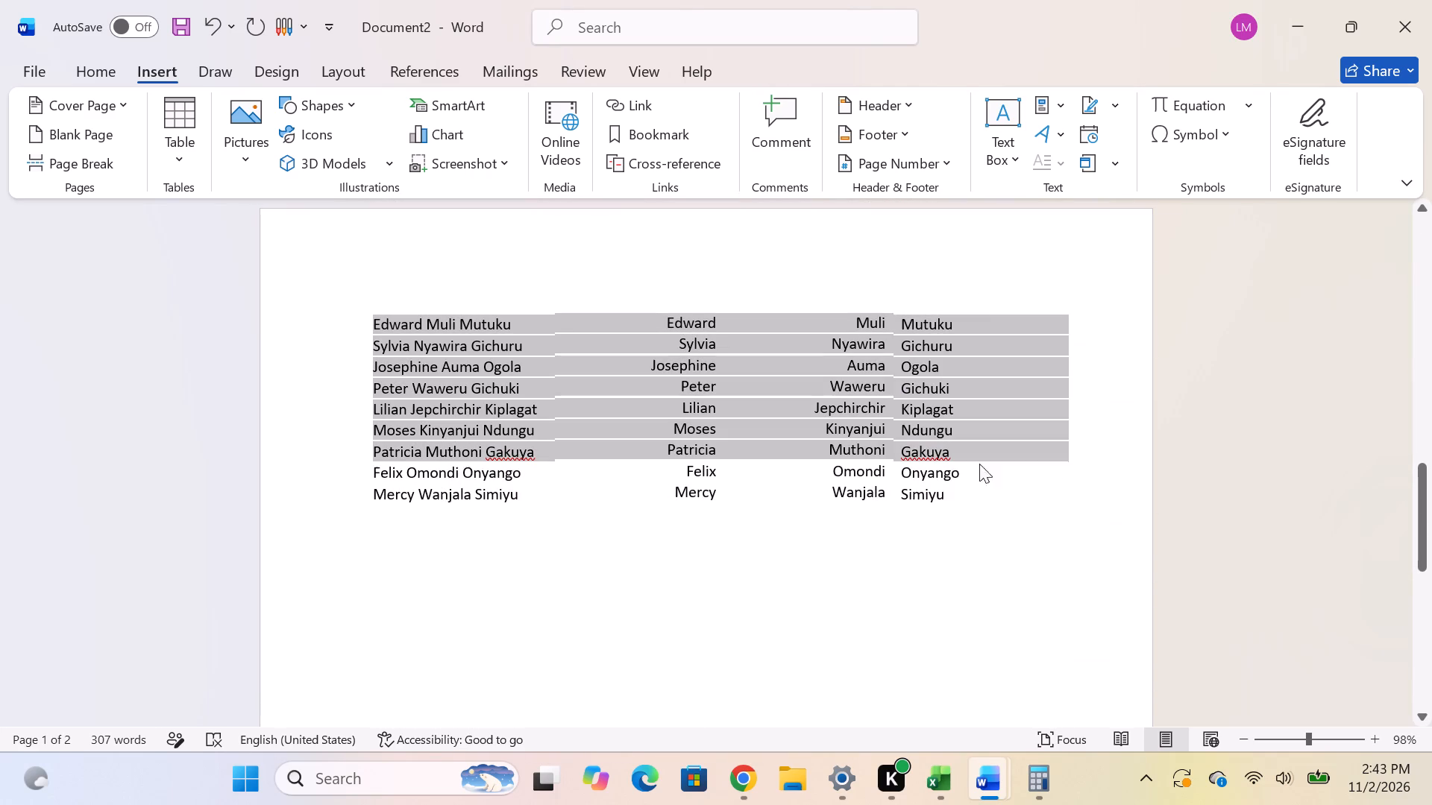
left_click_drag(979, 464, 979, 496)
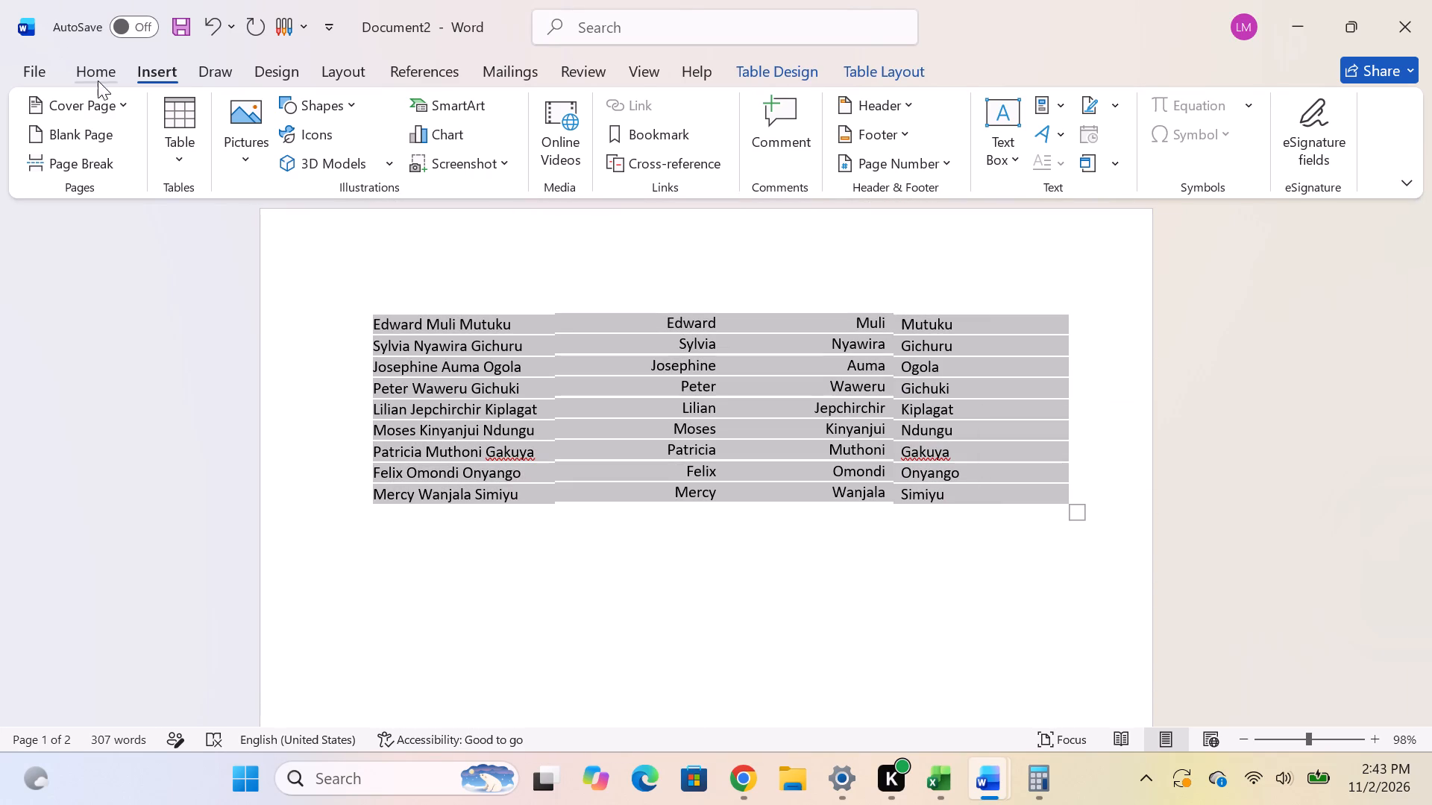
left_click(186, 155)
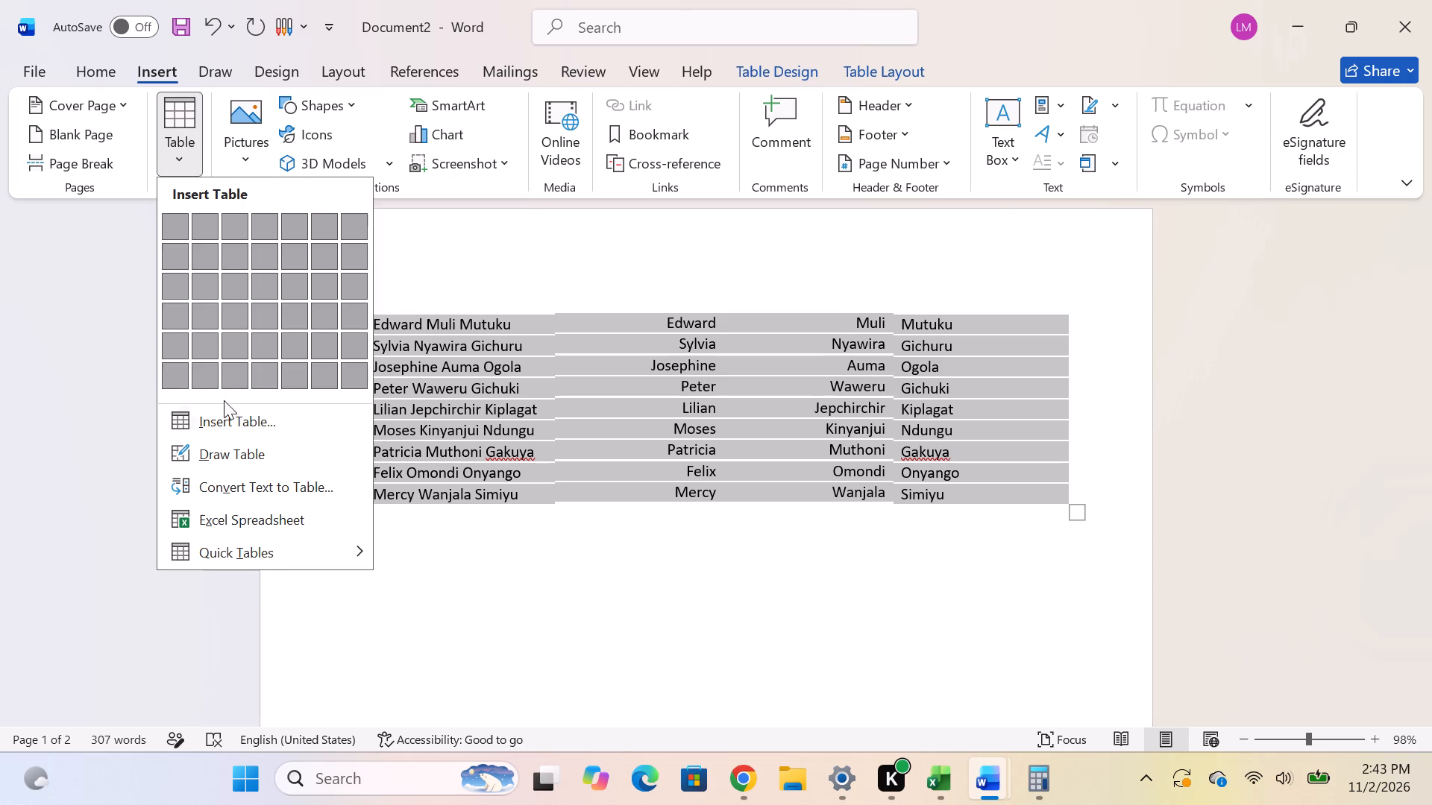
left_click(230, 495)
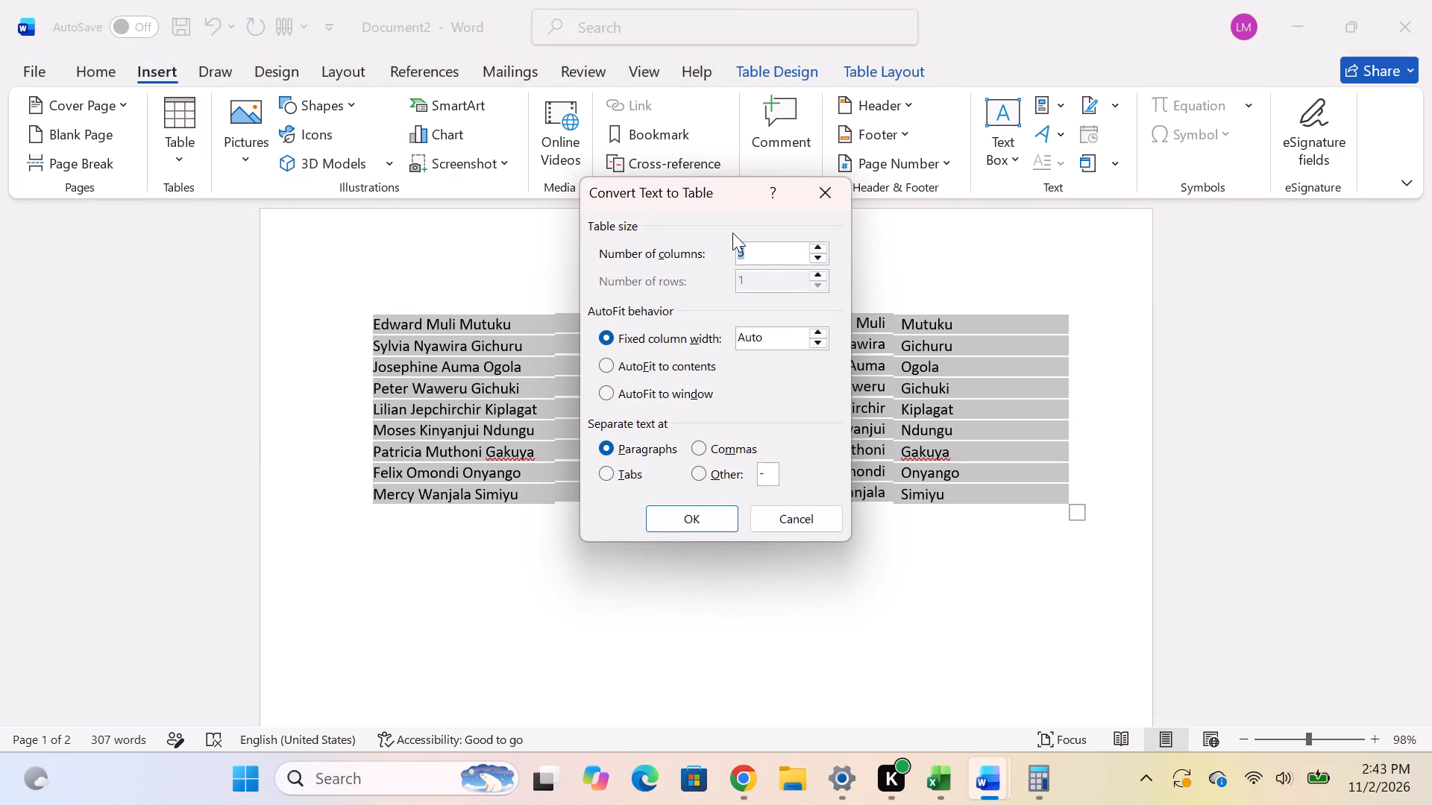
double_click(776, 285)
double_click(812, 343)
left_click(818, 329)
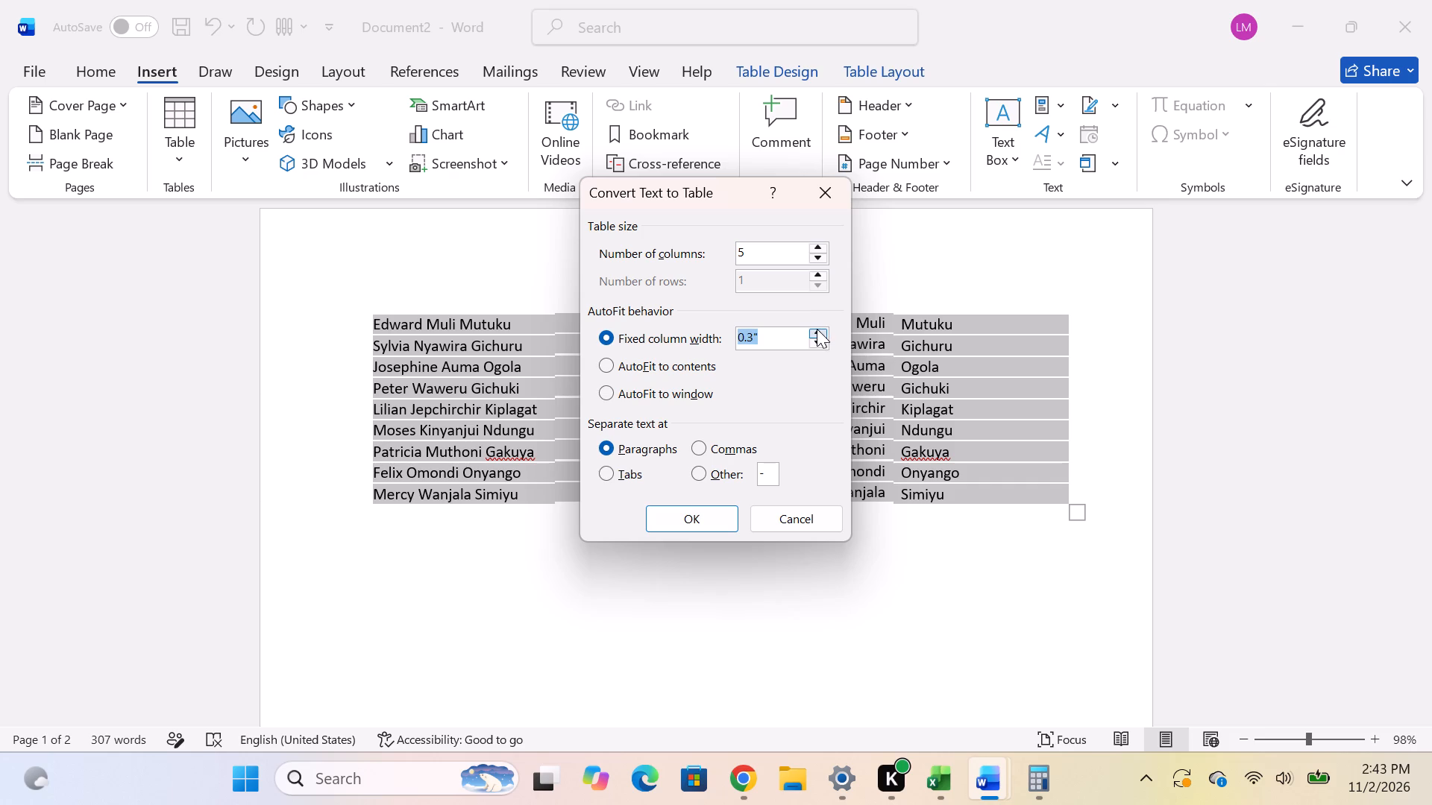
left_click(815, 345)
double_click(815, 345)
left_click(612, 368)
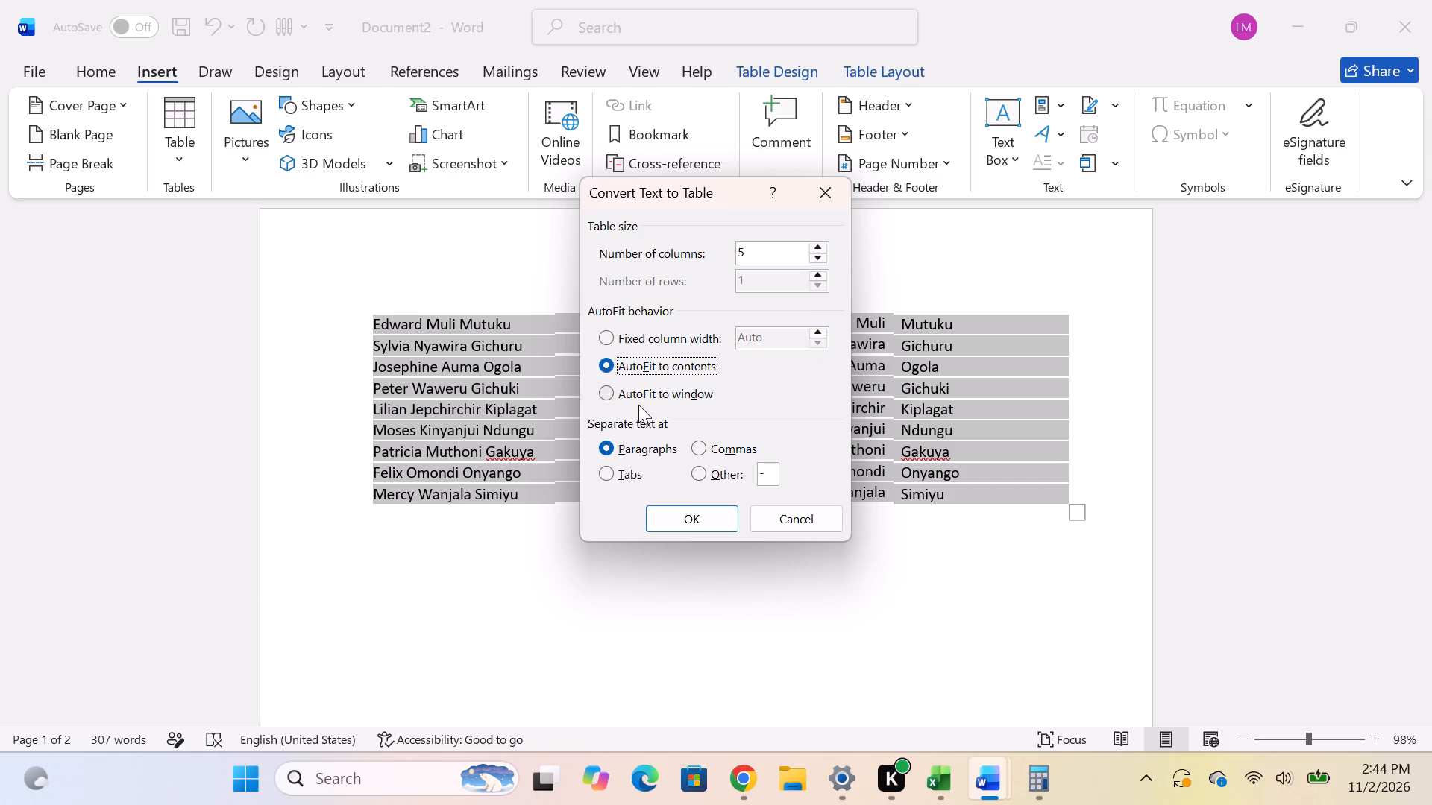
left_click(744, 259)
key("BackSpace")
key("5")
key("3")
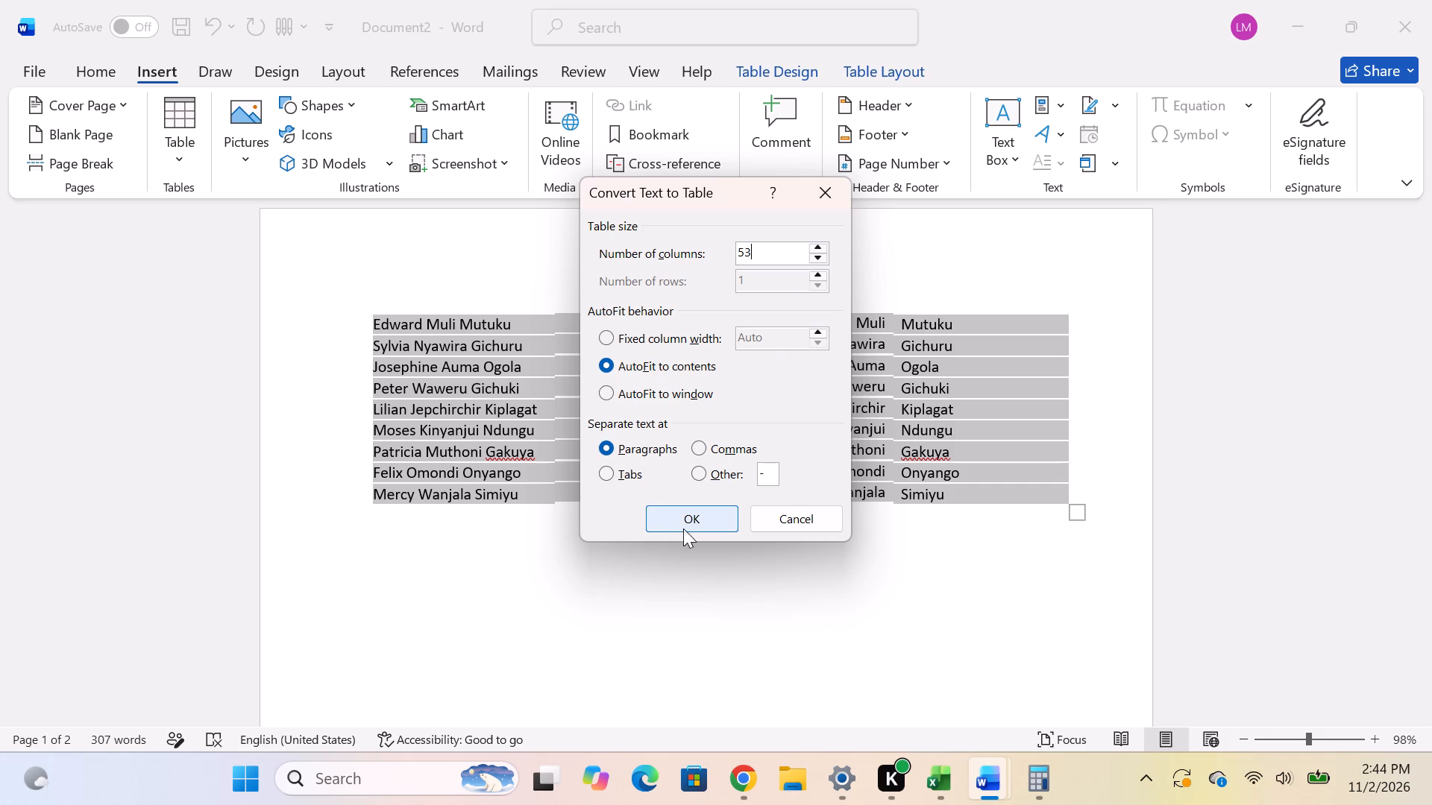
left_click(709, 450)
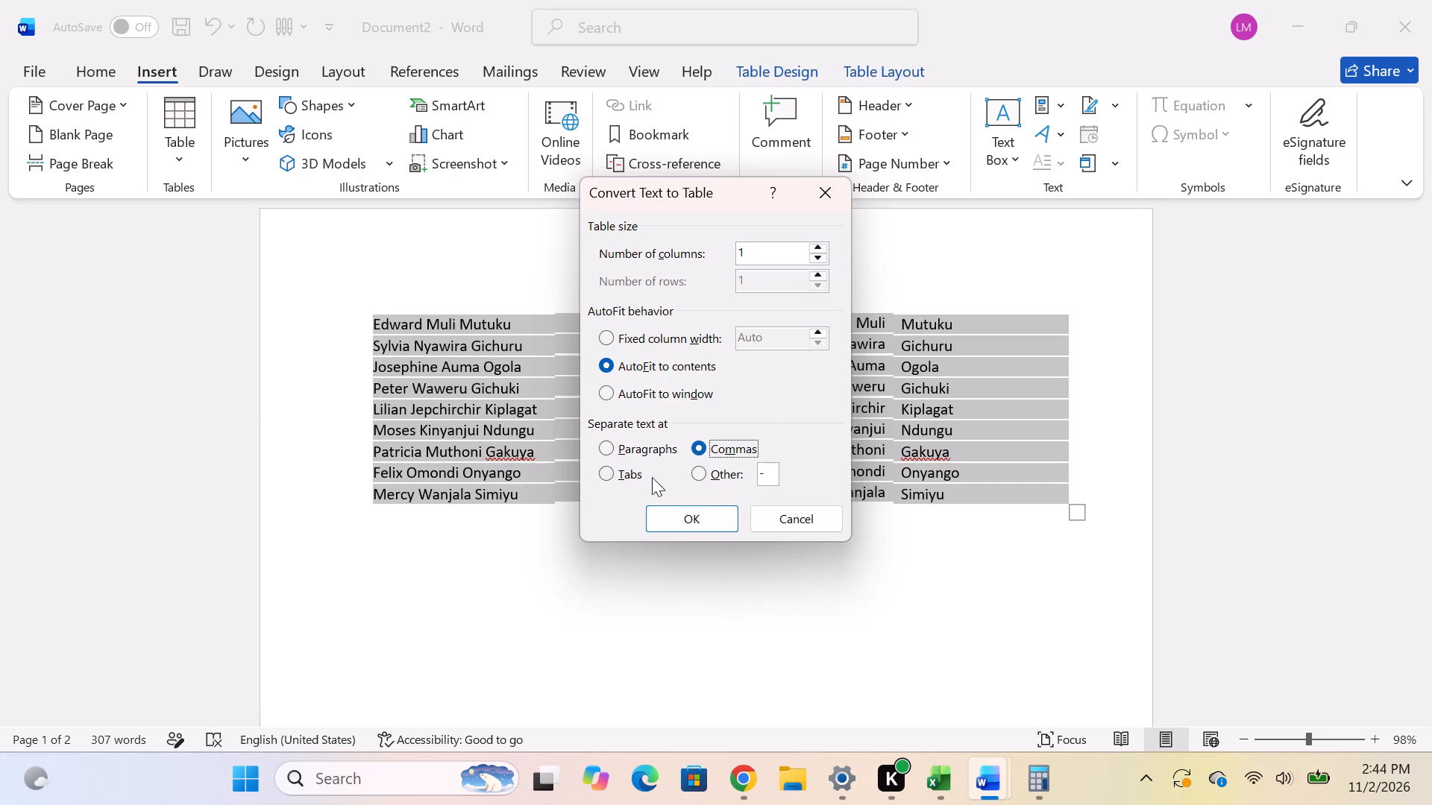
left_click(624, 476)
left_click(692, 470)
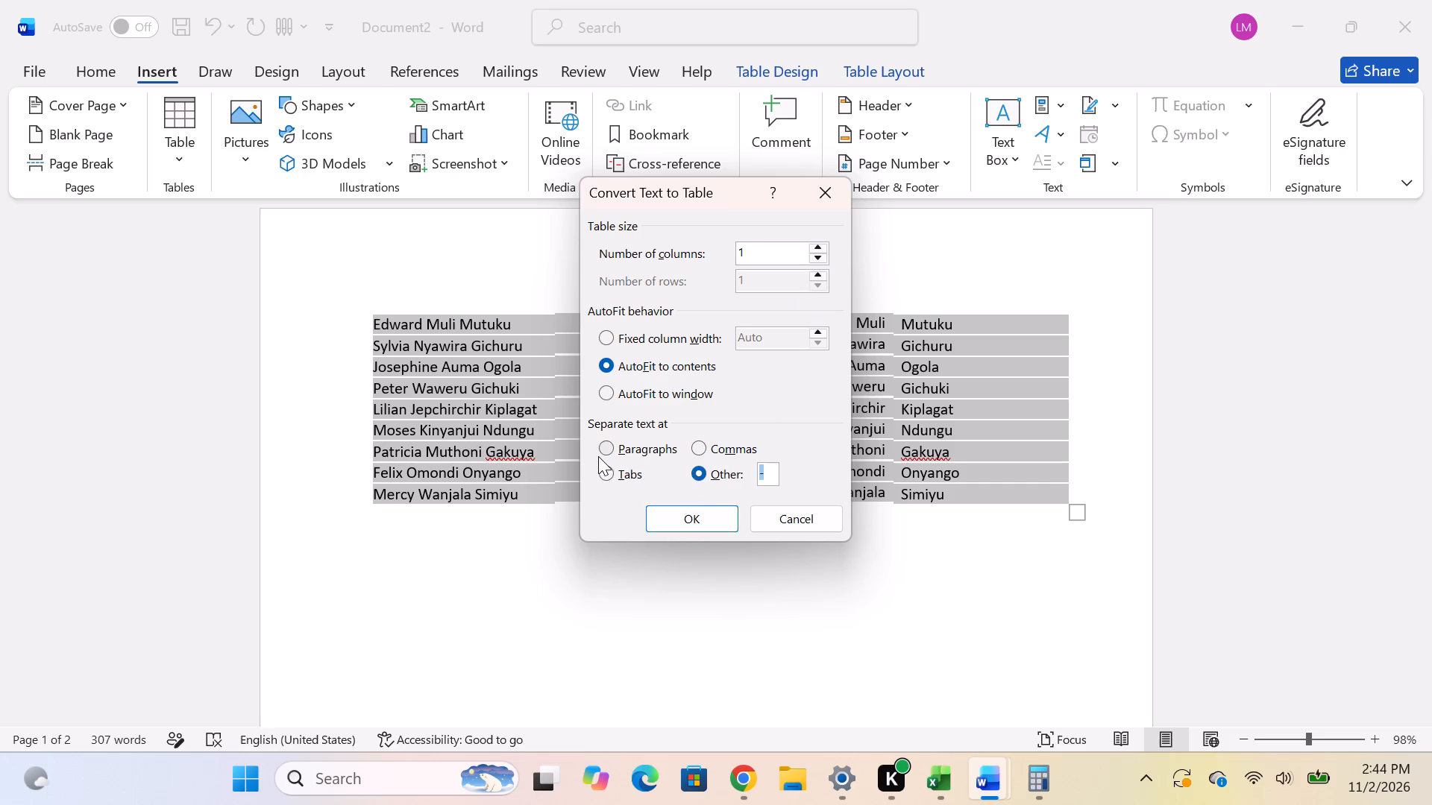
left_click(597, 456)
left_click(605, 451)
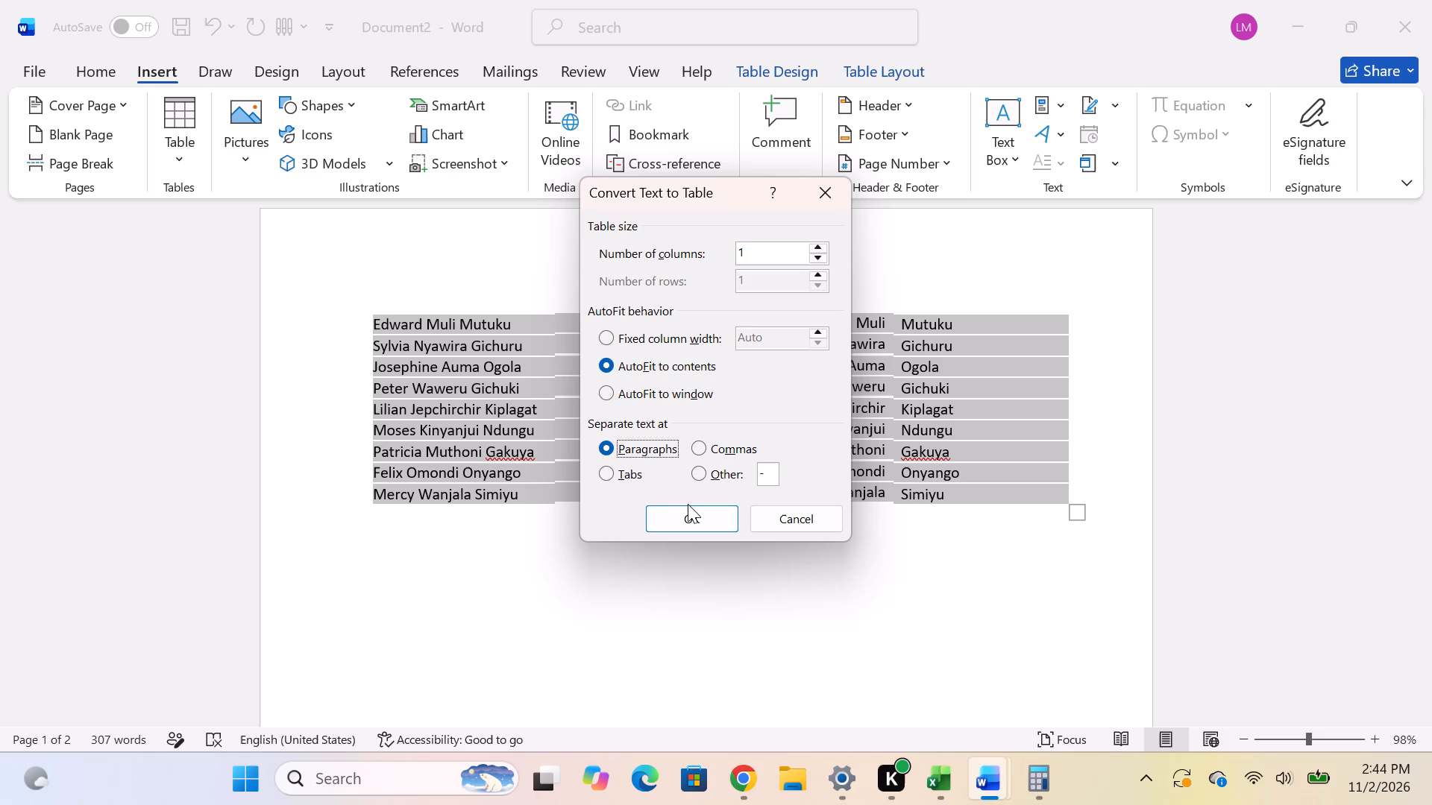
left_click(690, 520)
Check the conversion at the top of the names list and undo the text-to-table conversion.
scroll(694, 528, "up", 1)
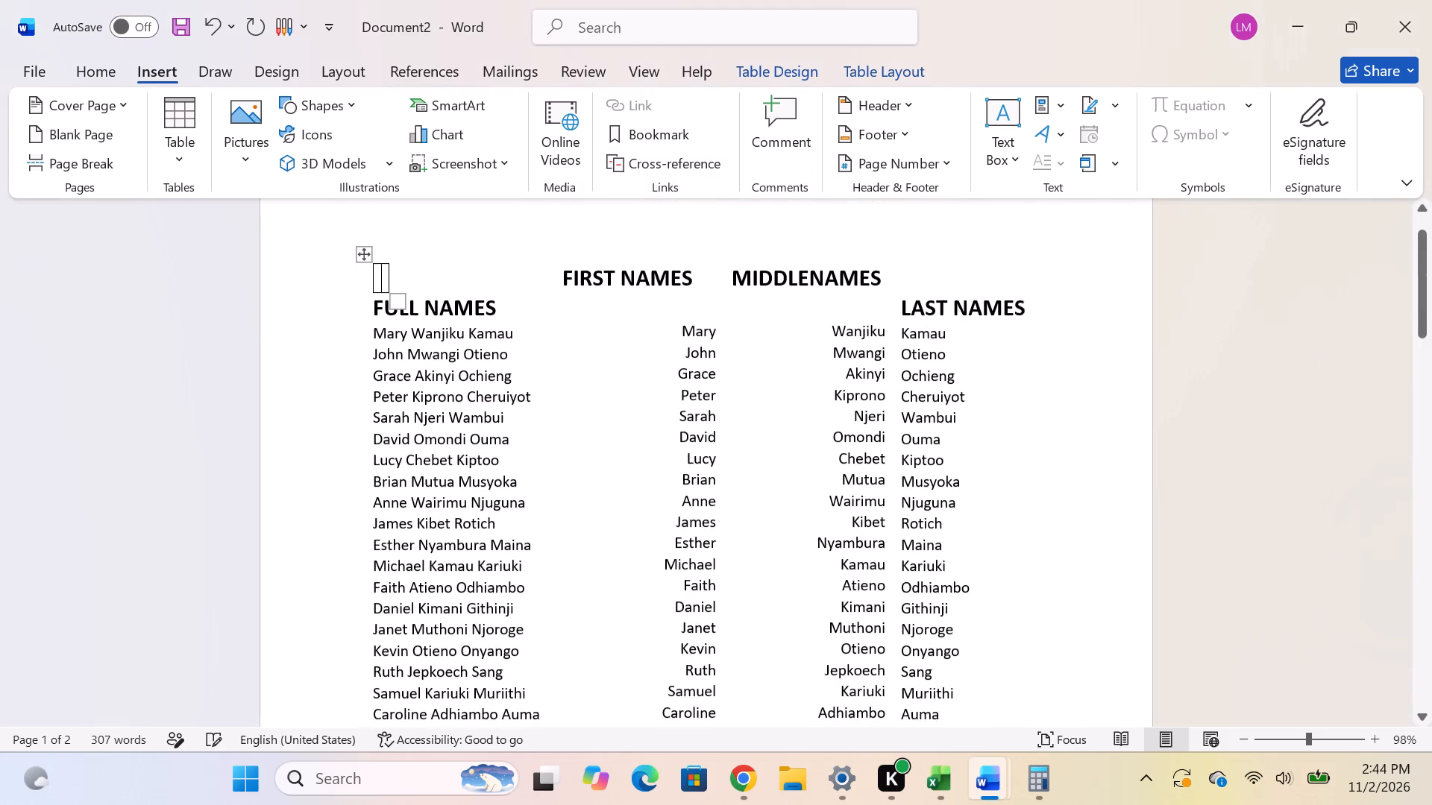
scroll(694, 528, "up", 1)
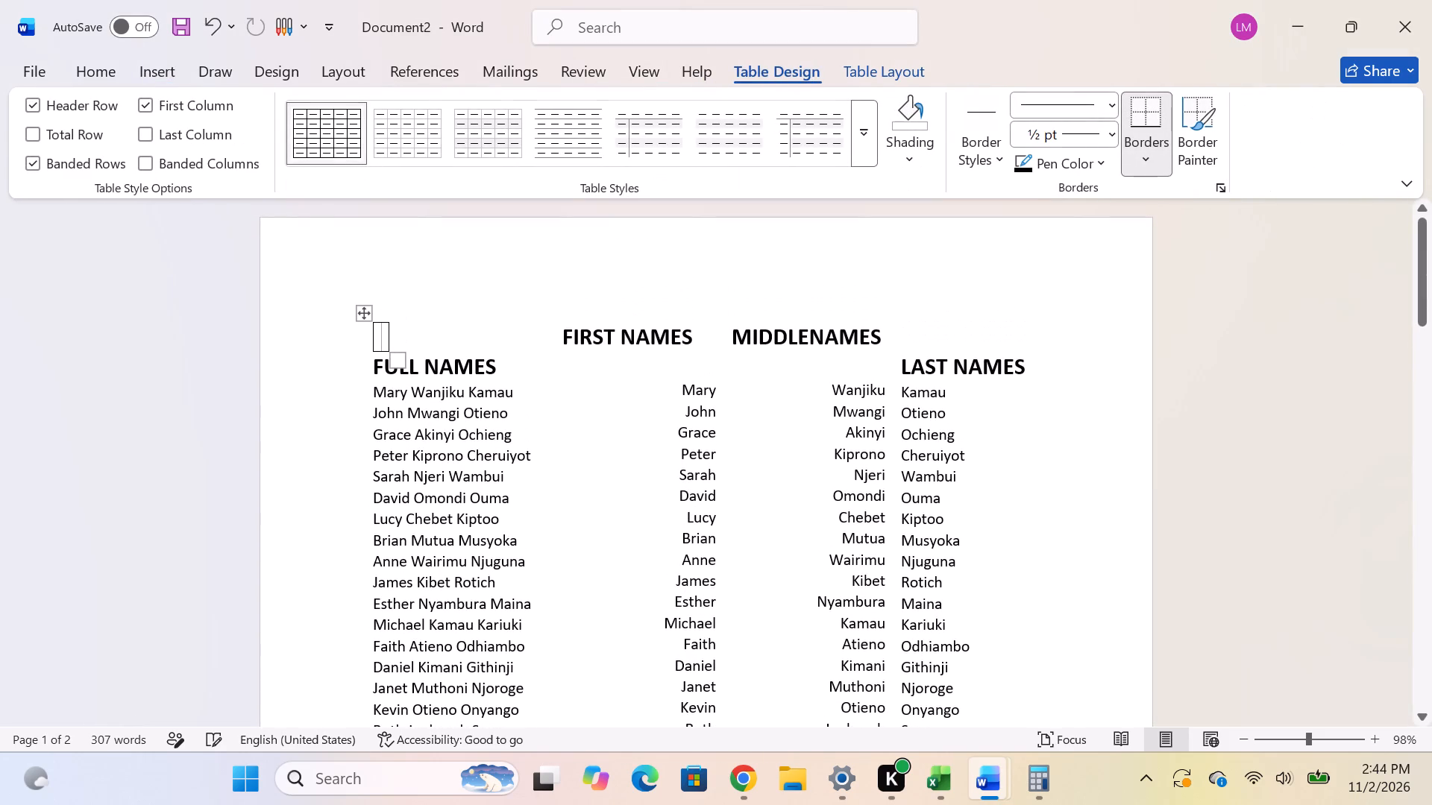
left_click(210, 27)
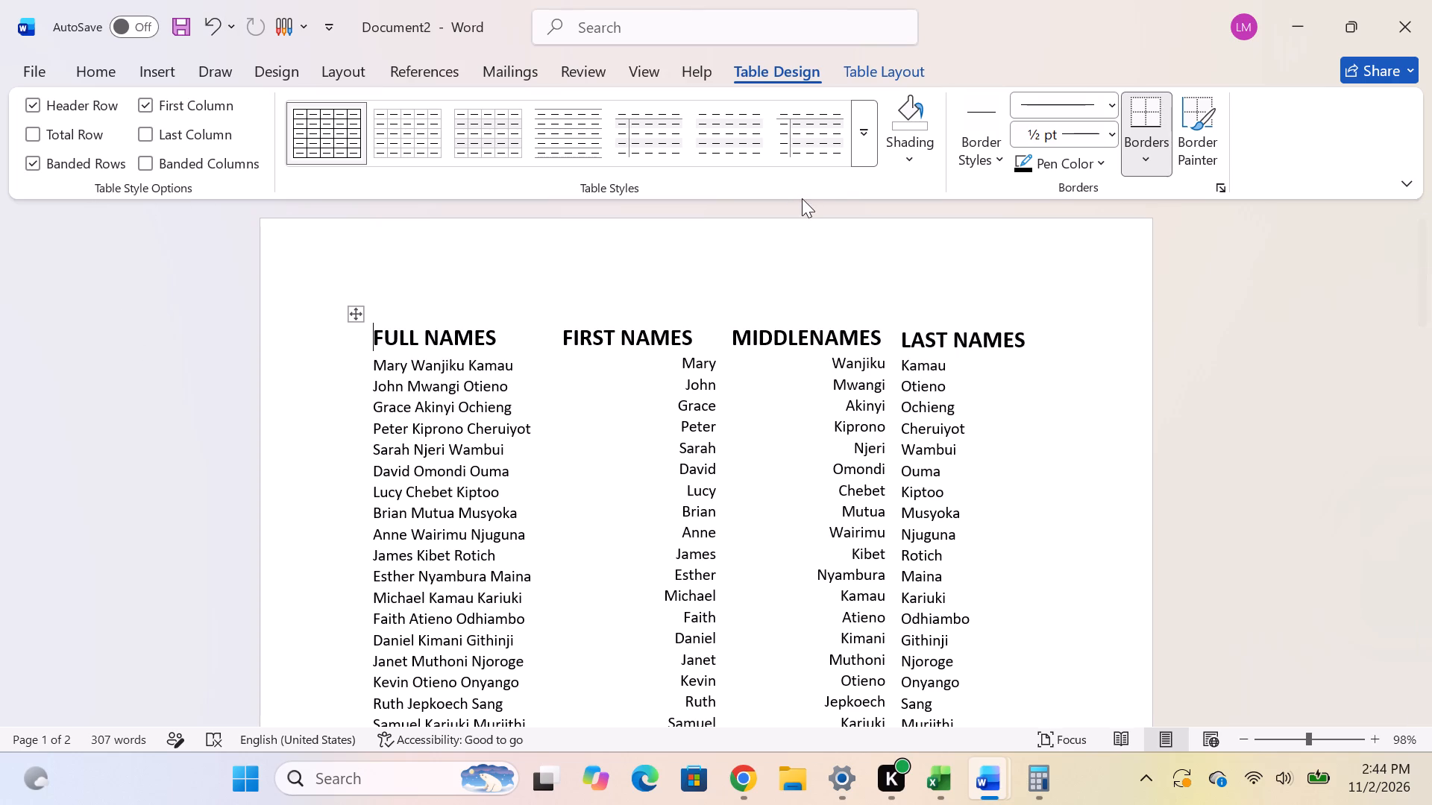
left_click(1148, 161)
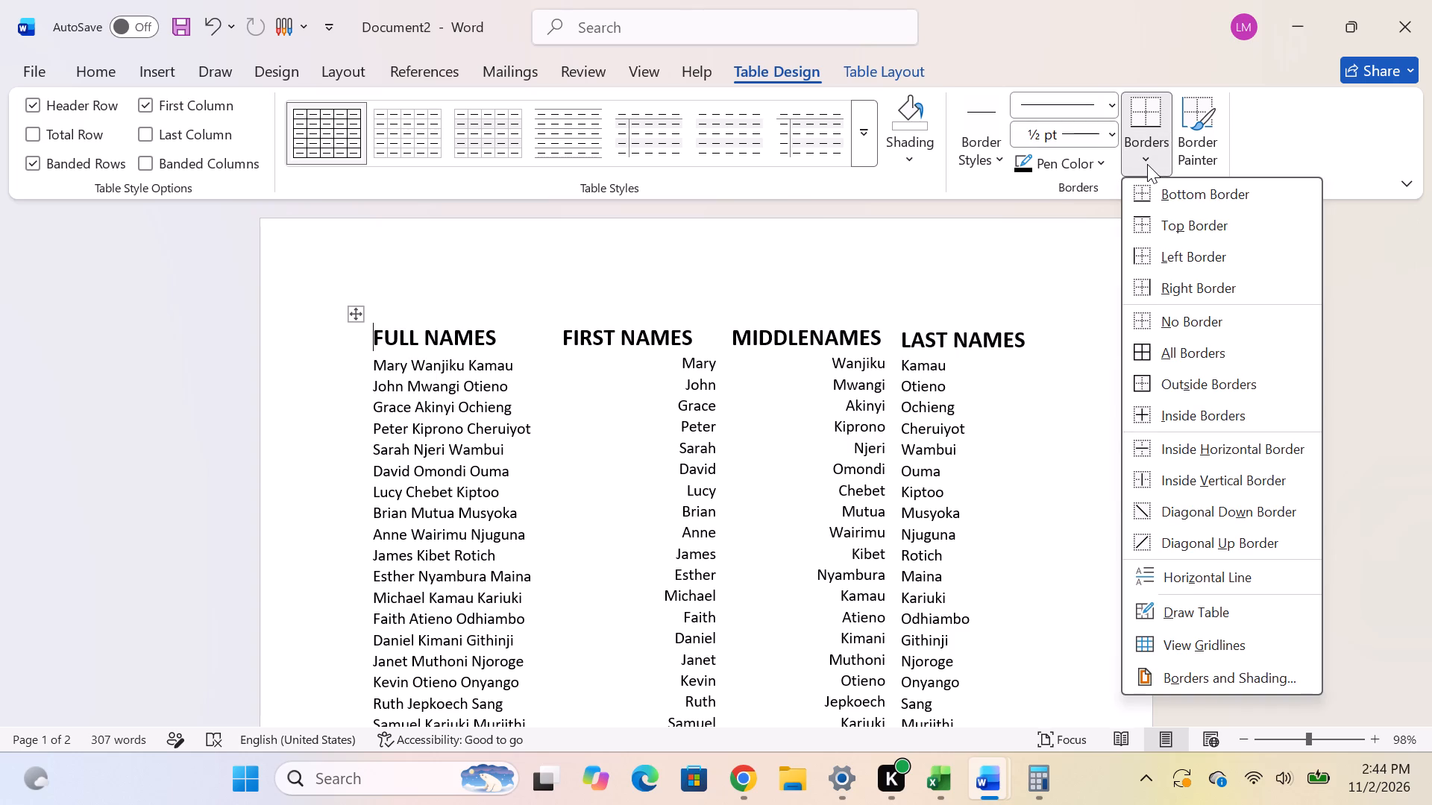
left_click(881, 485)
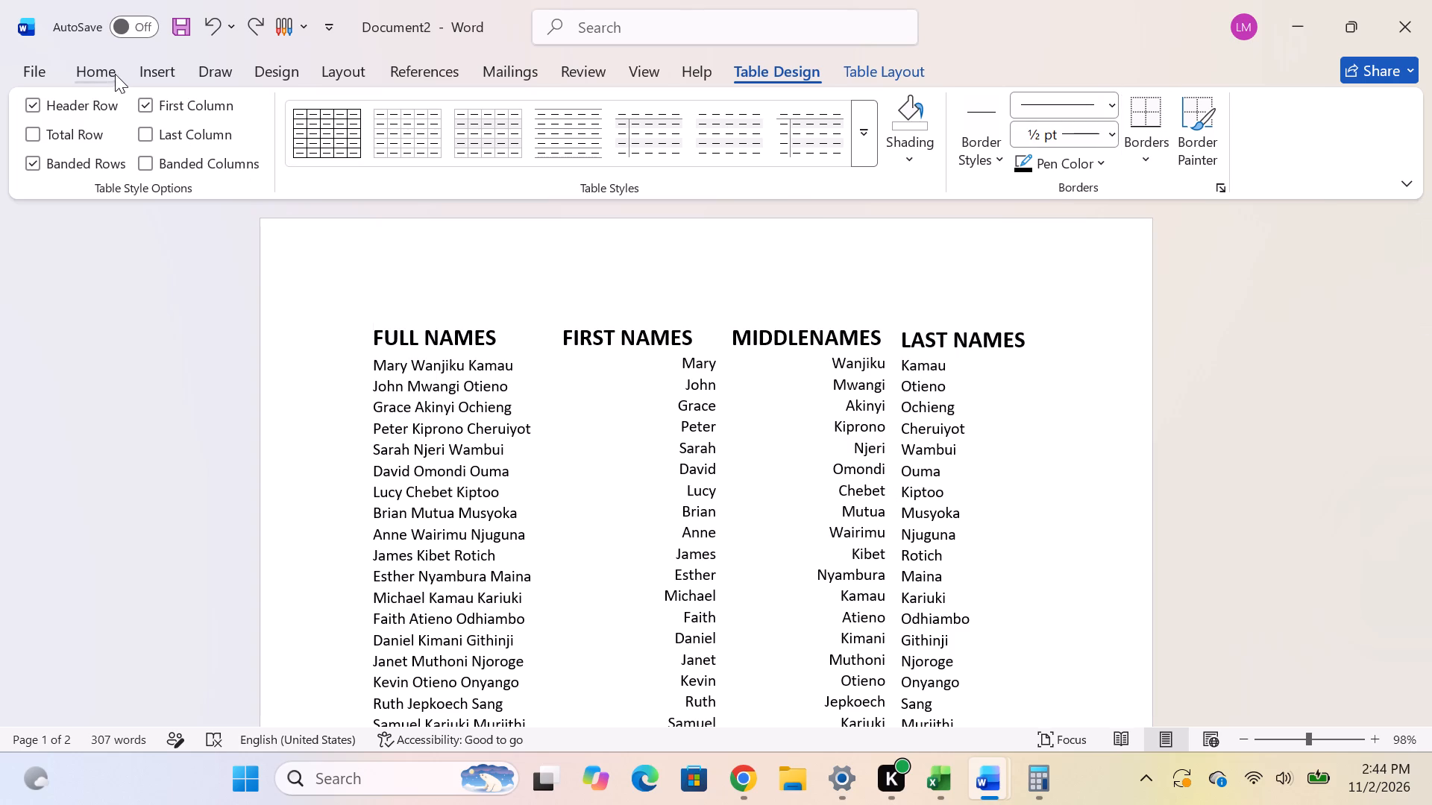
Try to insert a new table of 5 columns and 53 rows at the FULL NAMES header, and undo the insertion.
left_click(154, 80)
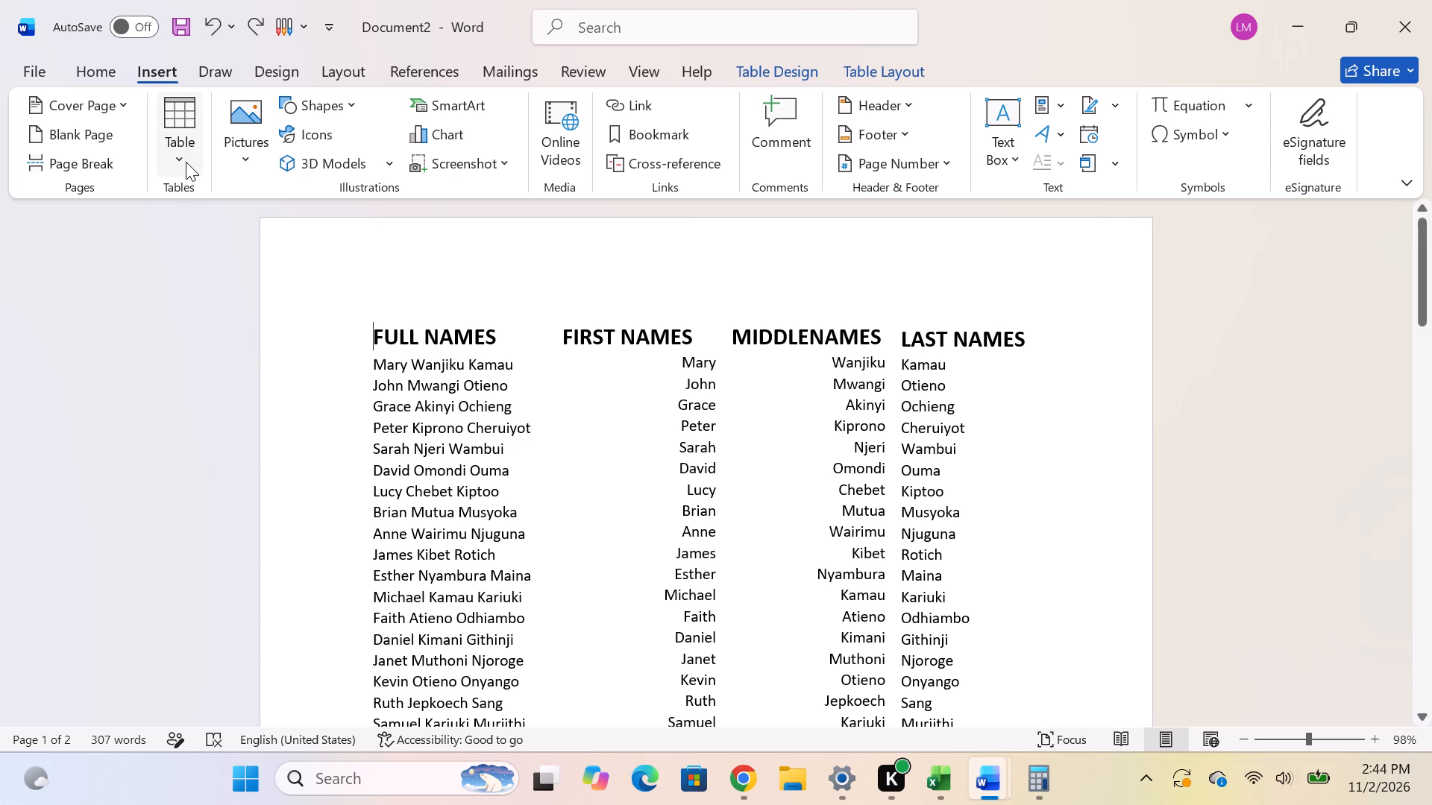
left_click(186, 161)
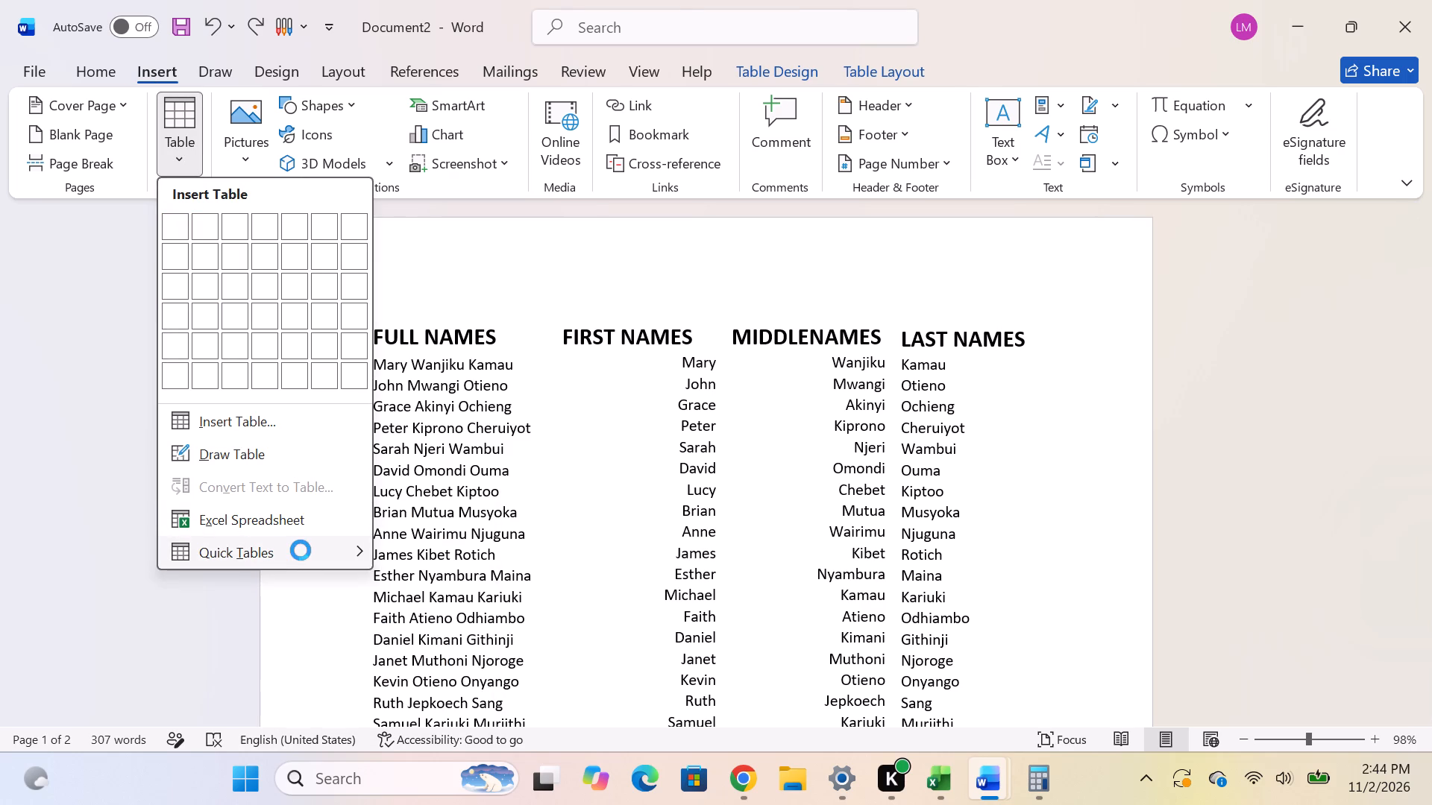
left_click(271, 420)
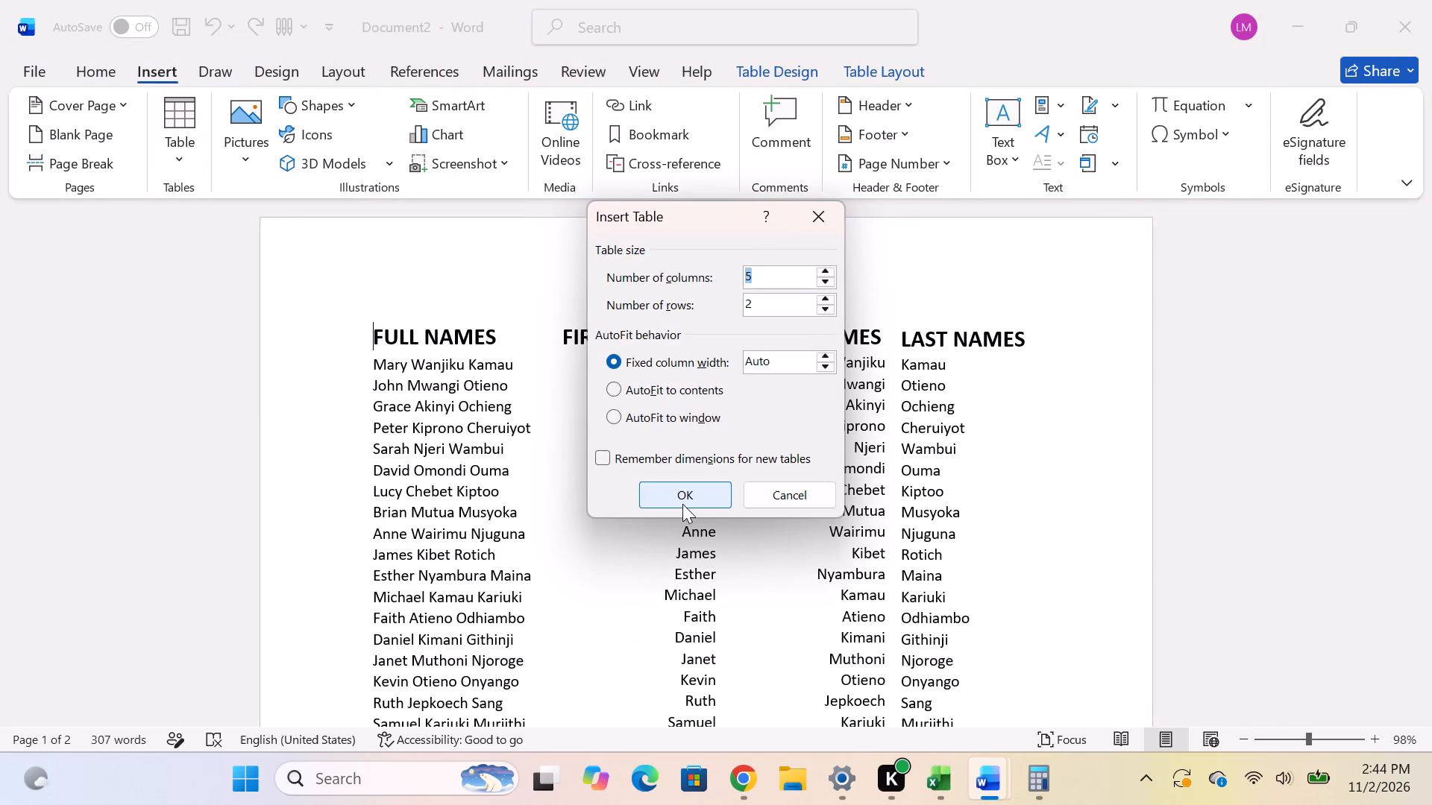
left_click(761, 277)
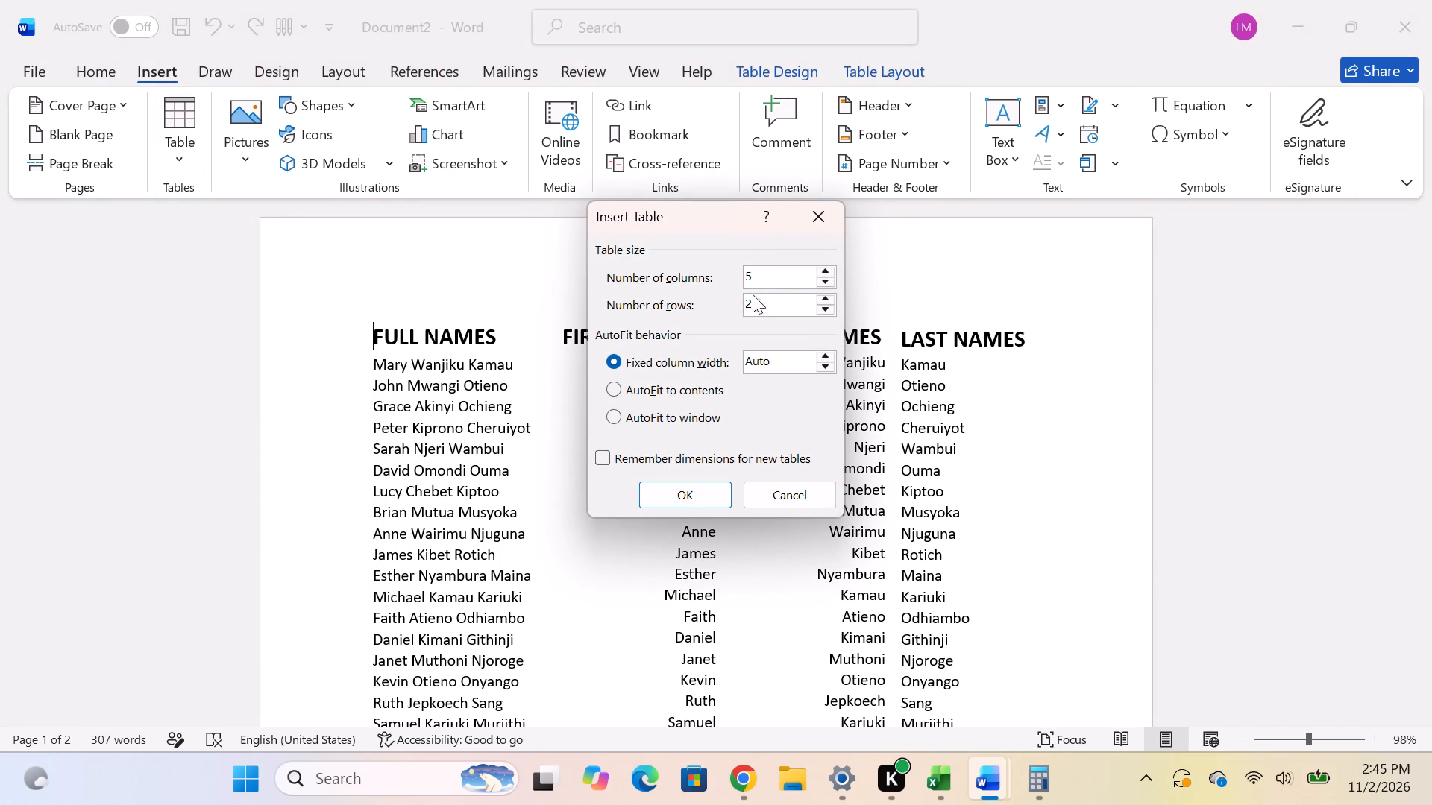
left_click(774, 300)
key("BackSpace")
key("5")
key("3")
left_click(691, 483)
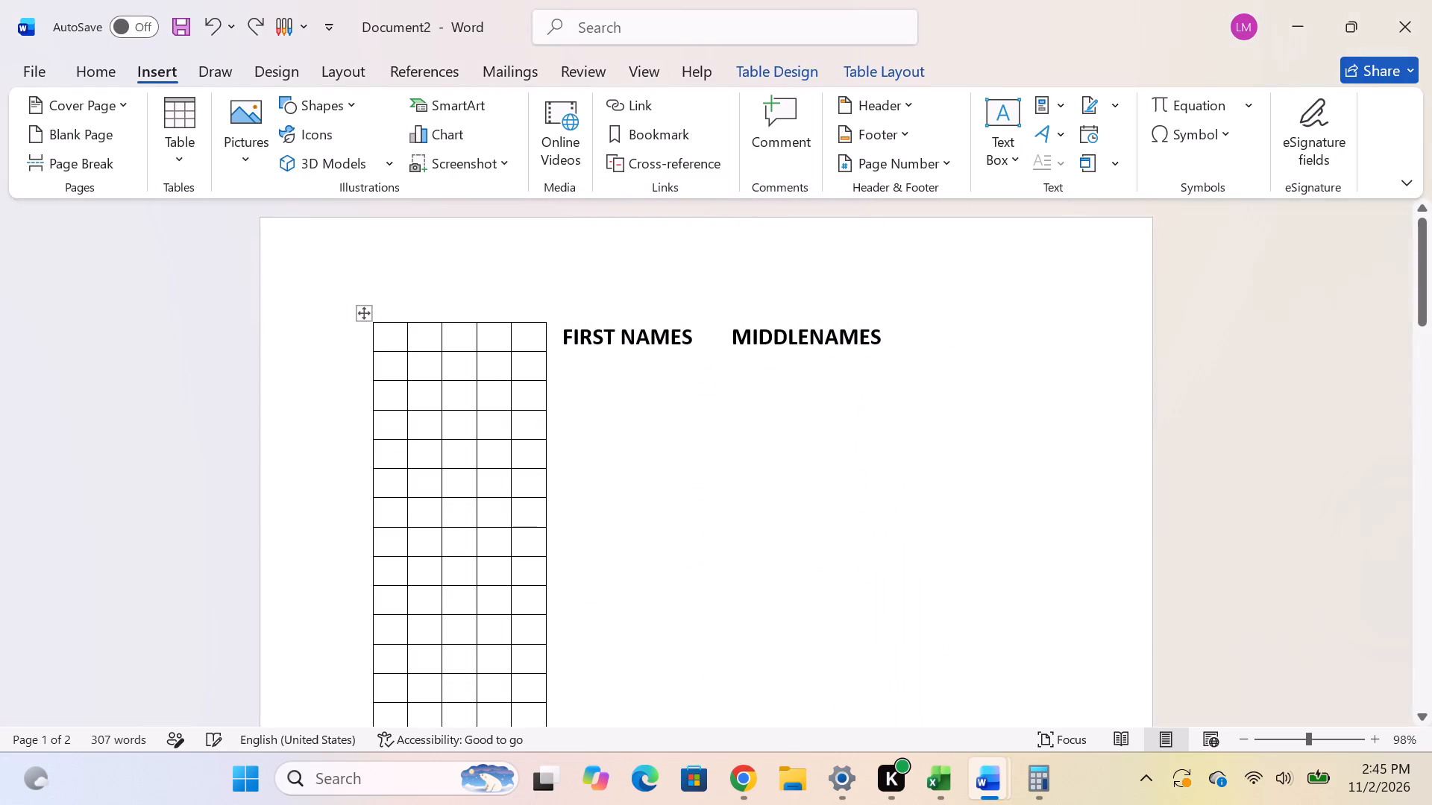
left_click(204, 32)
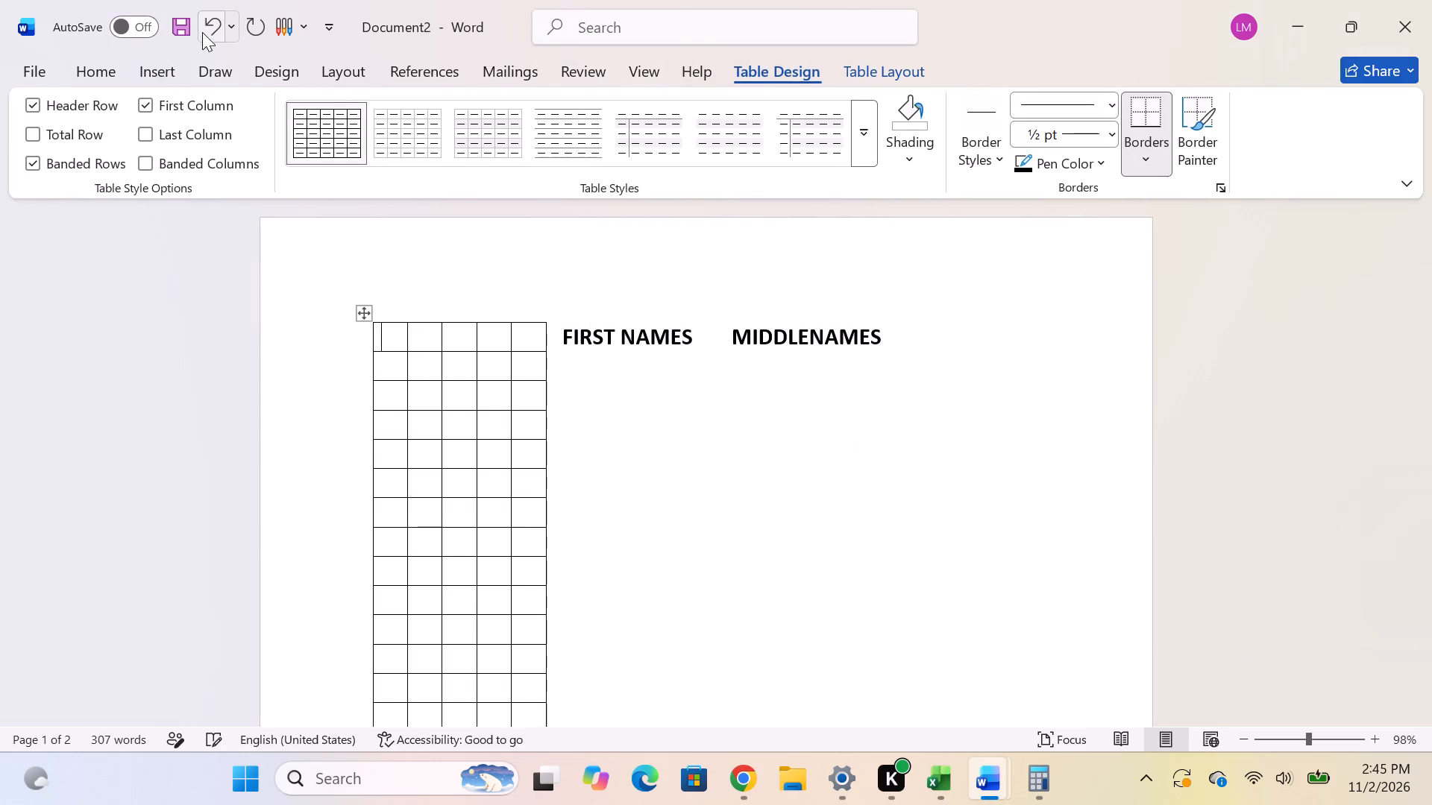
scroll(574, 423, "down", 6)
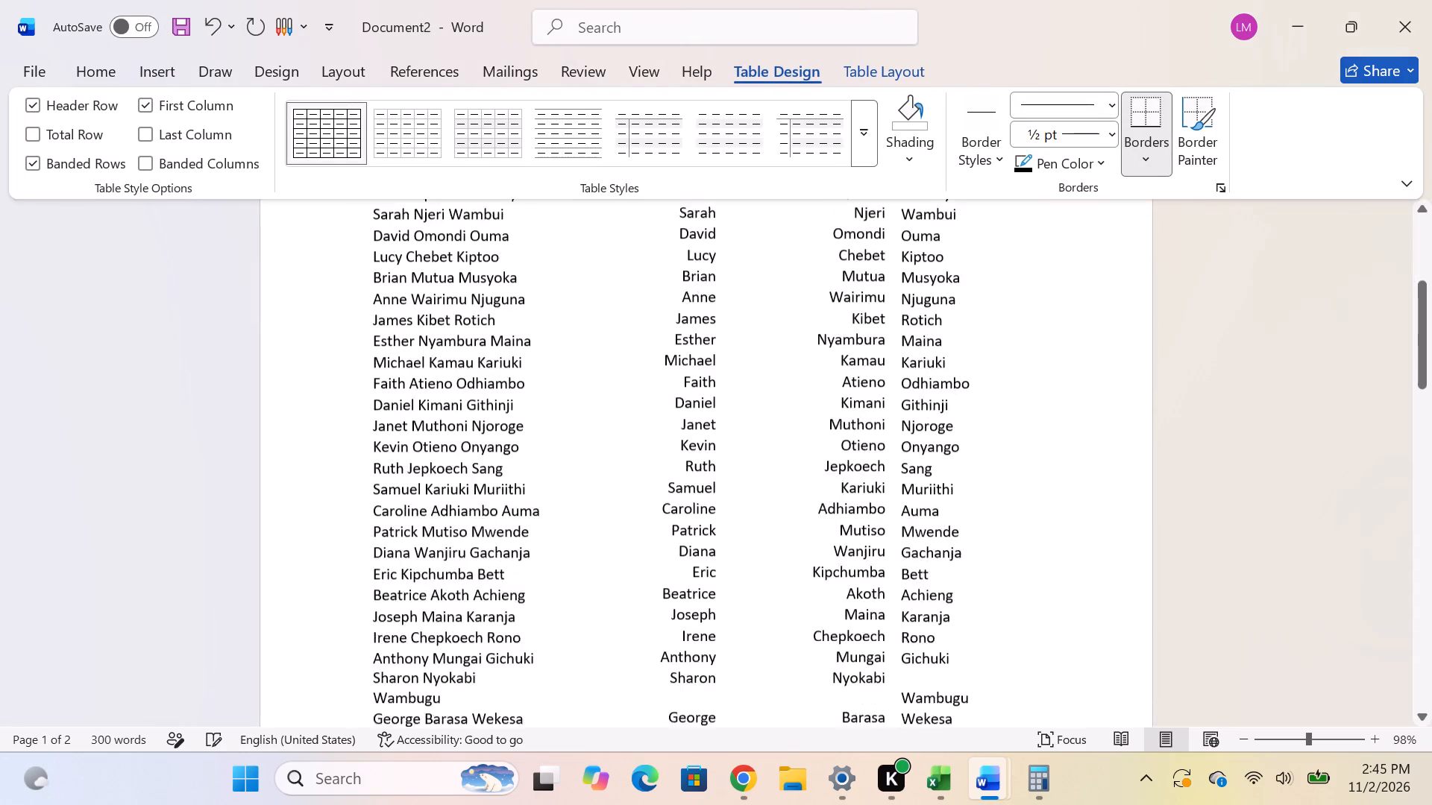
scroll(561, 414, "down", 4)
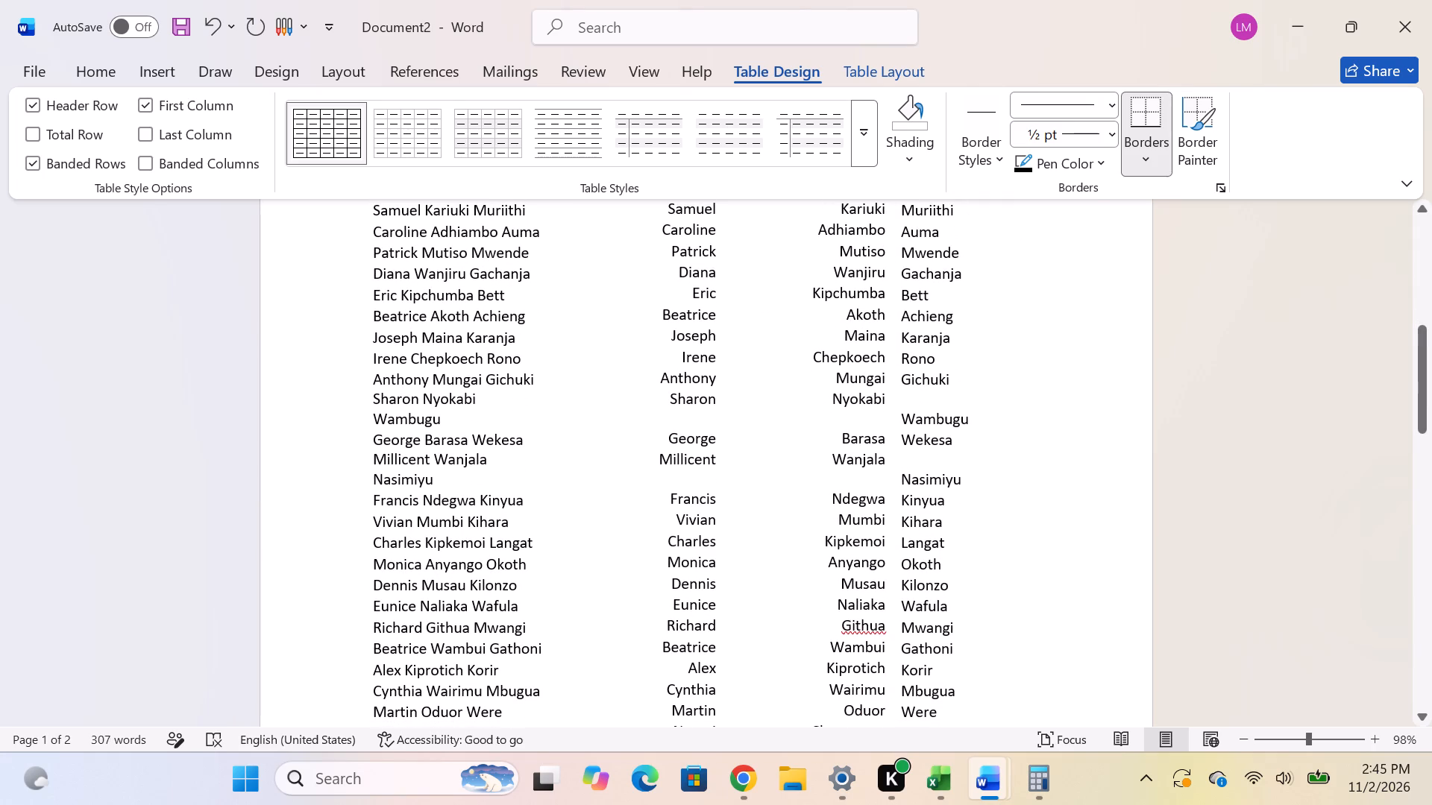
left_click(380, 413)
left_click(372, 410)
left_click(391, 432)
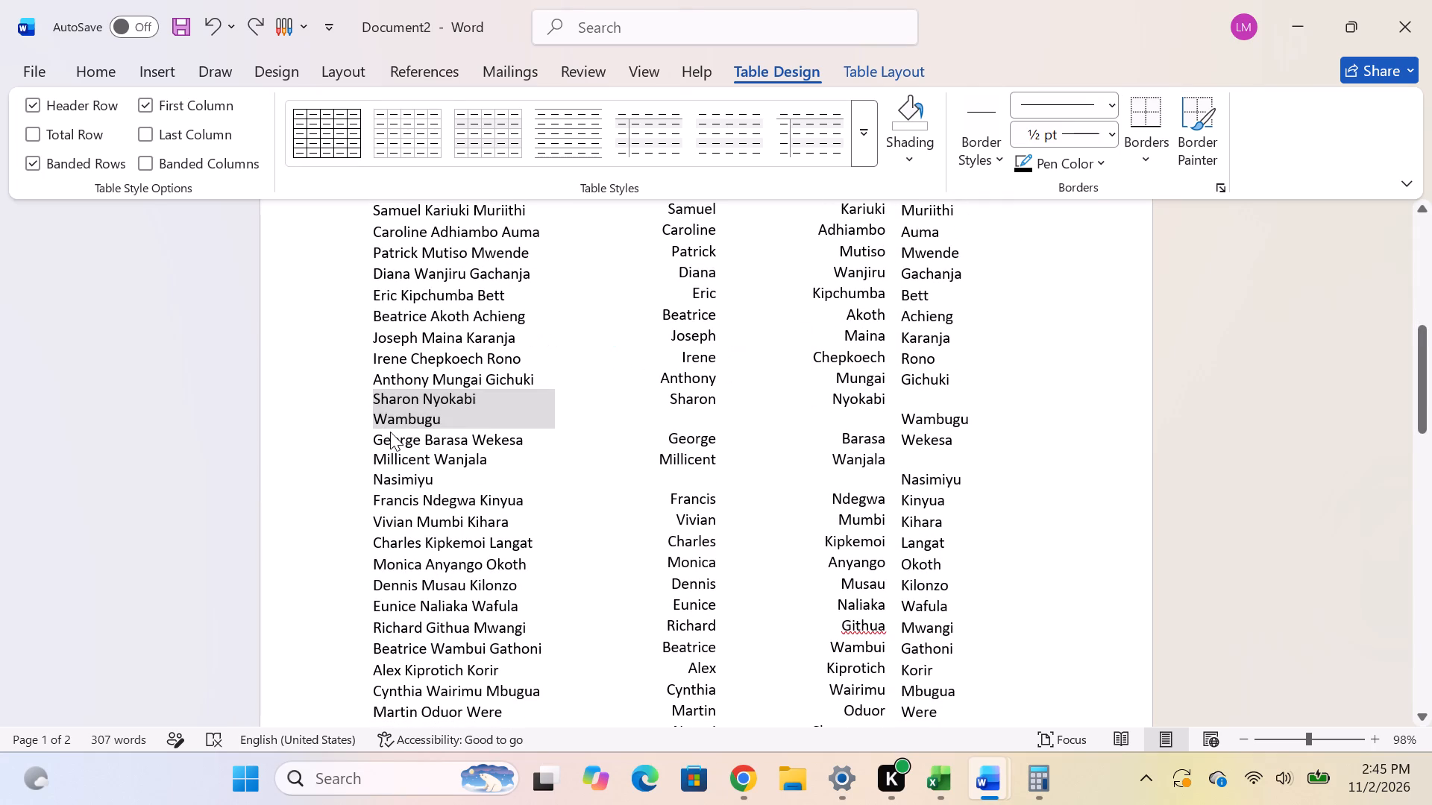
left_click(378, 420)
left_click(375, 416)
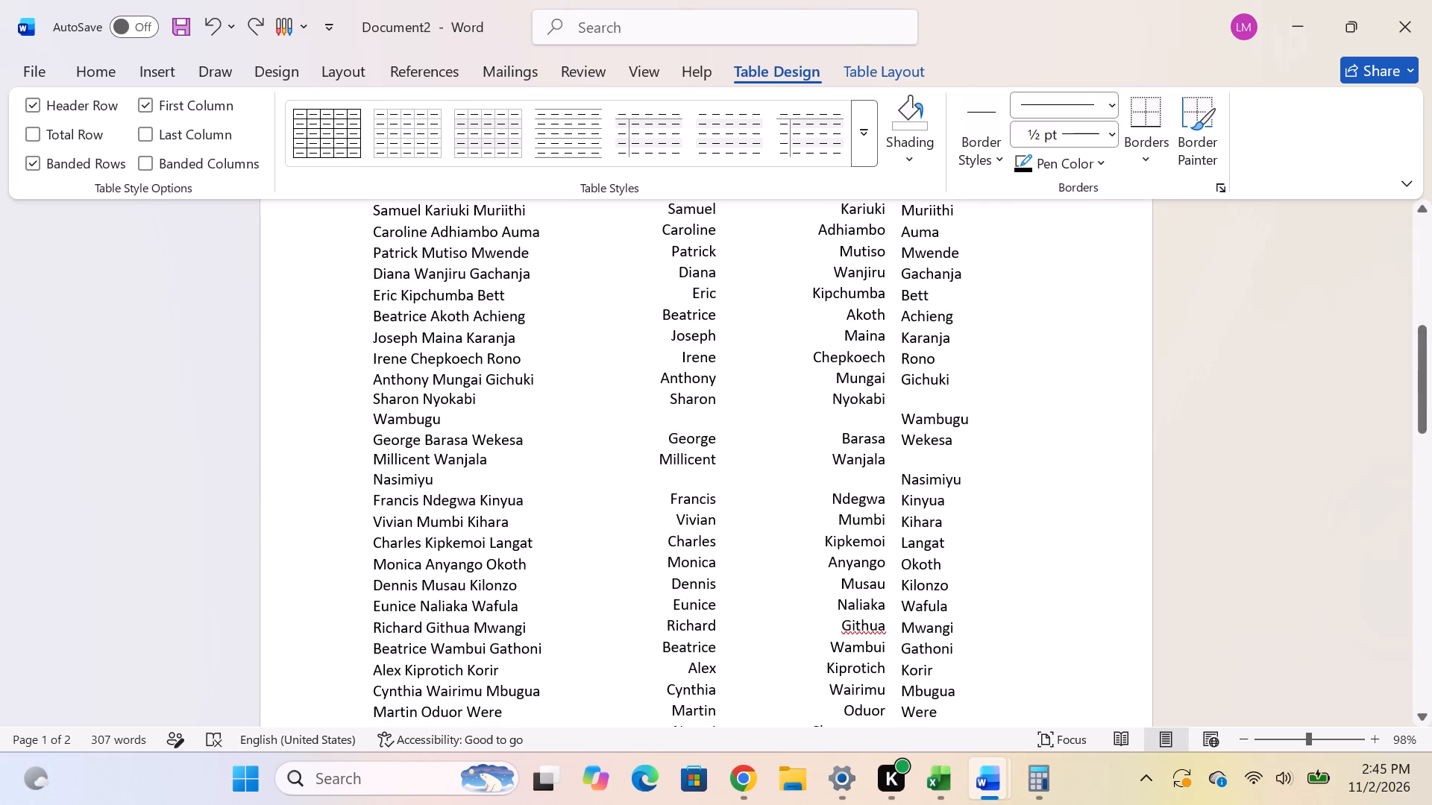
key("BackSpace")
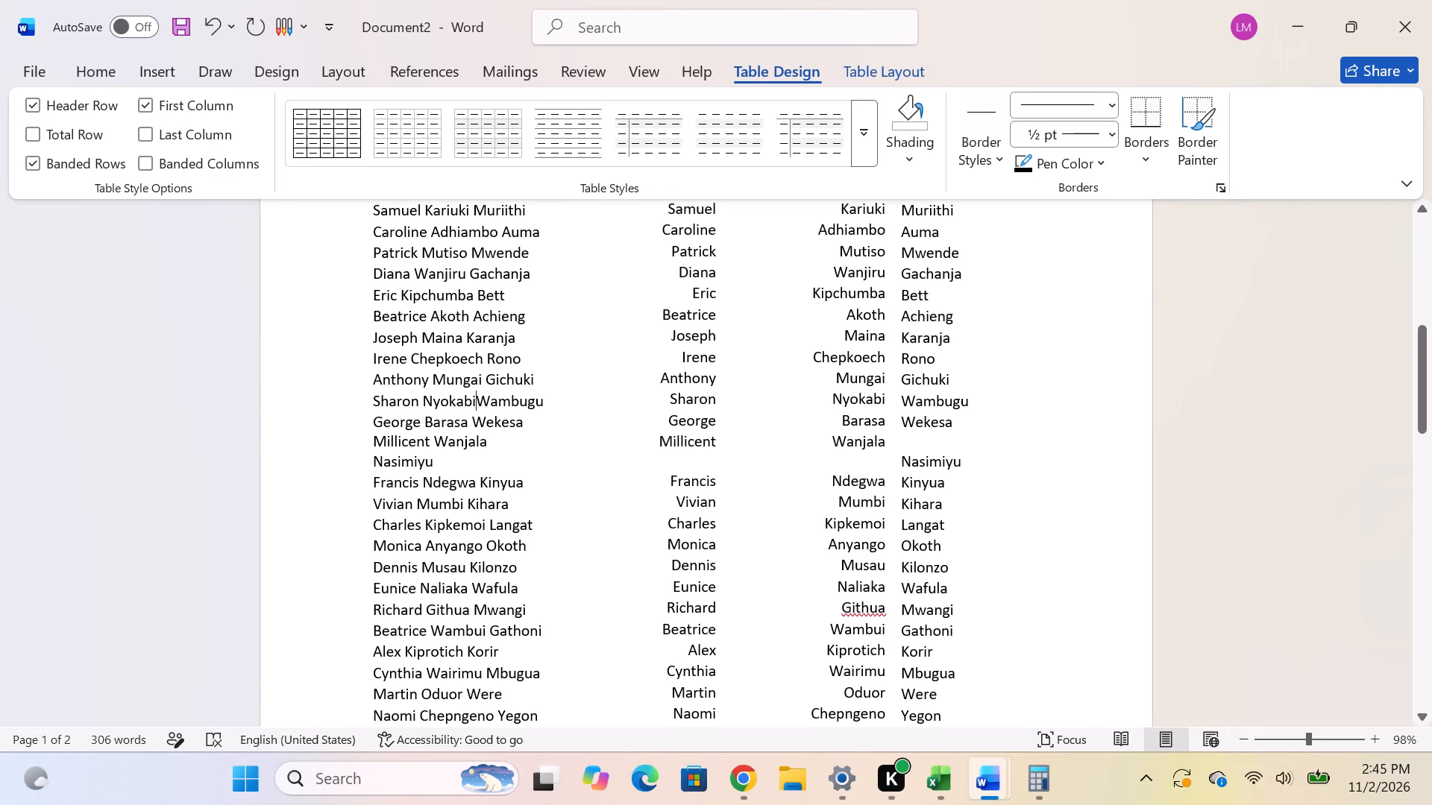
left_click(377, 452)
key("BackSpace")
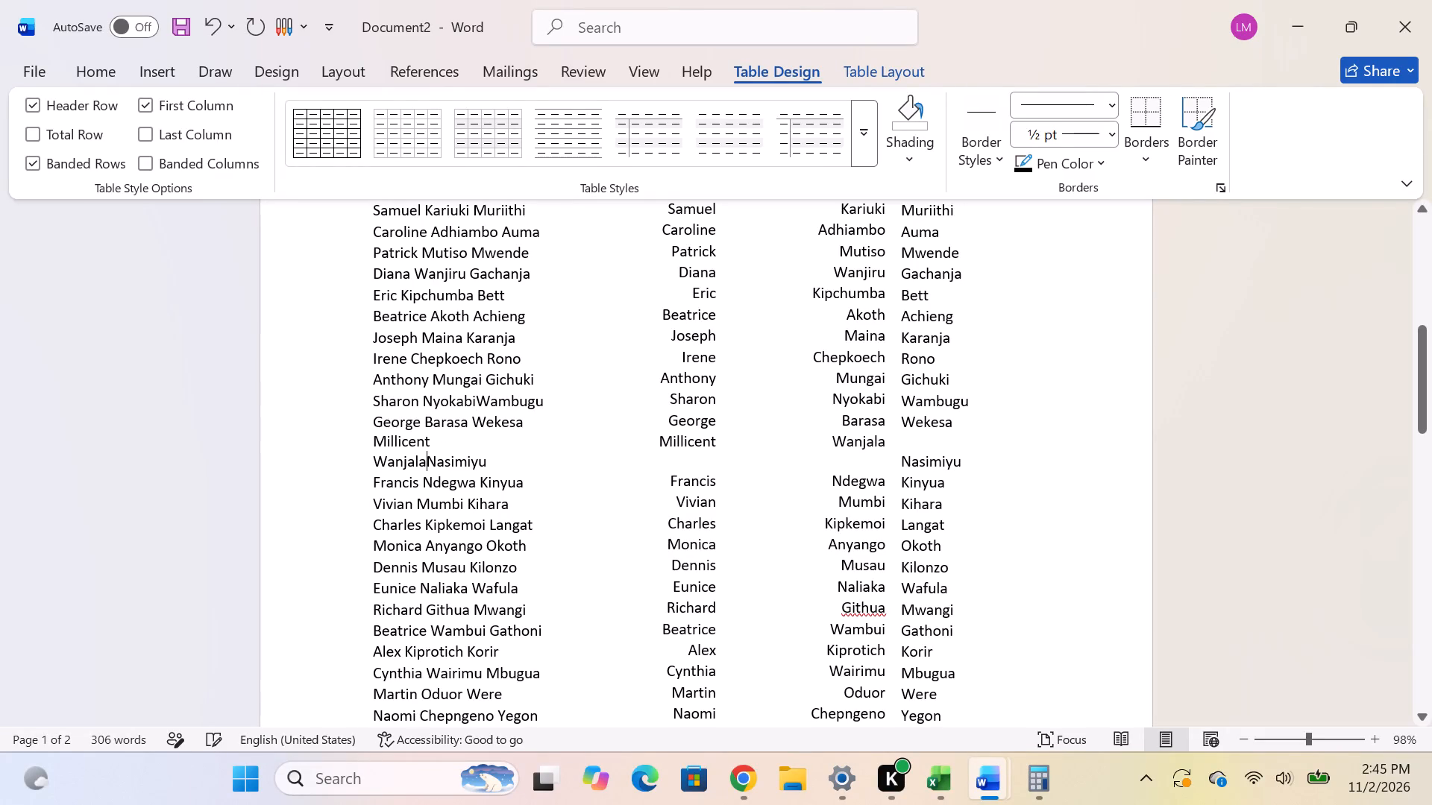
key("BackSpace")
Look through the rest of the names list across both pages for wrapped or misaligned rows, returning to the headers.
scroll(482, 493, "down", 3)
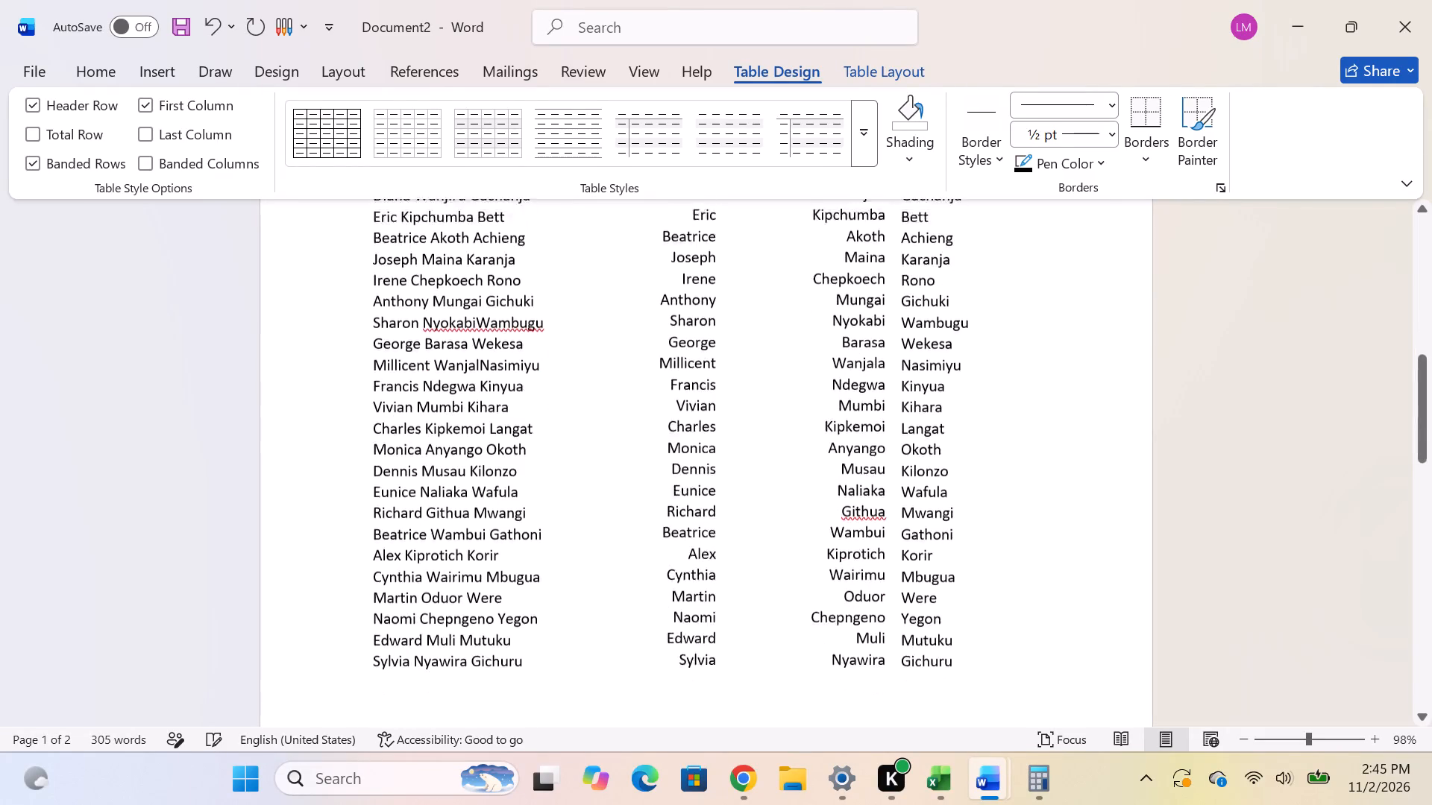
scroll(483, 495, "down", 7)
scroll(483, 495, "up", 4)
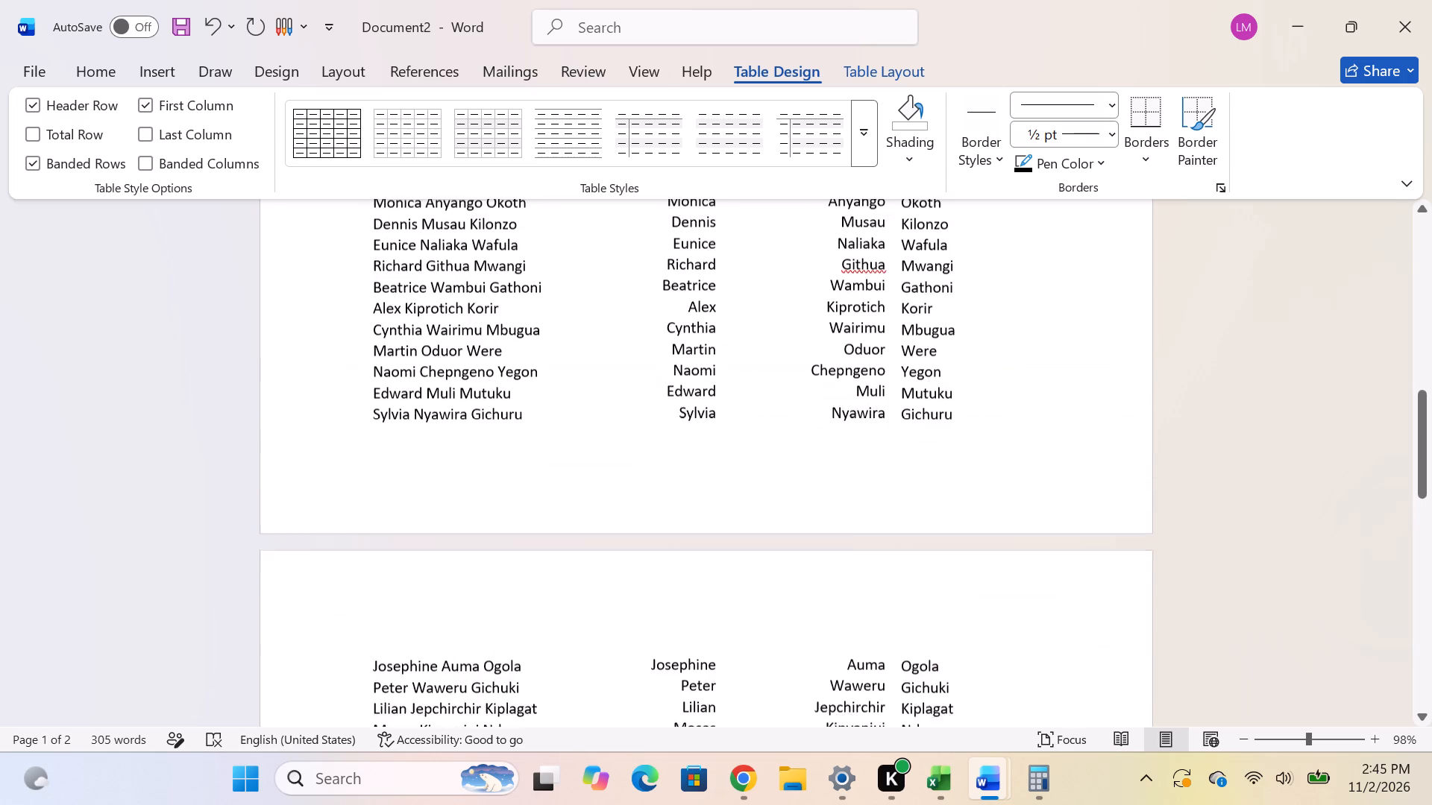
scroll(483, 495, "up", 8)
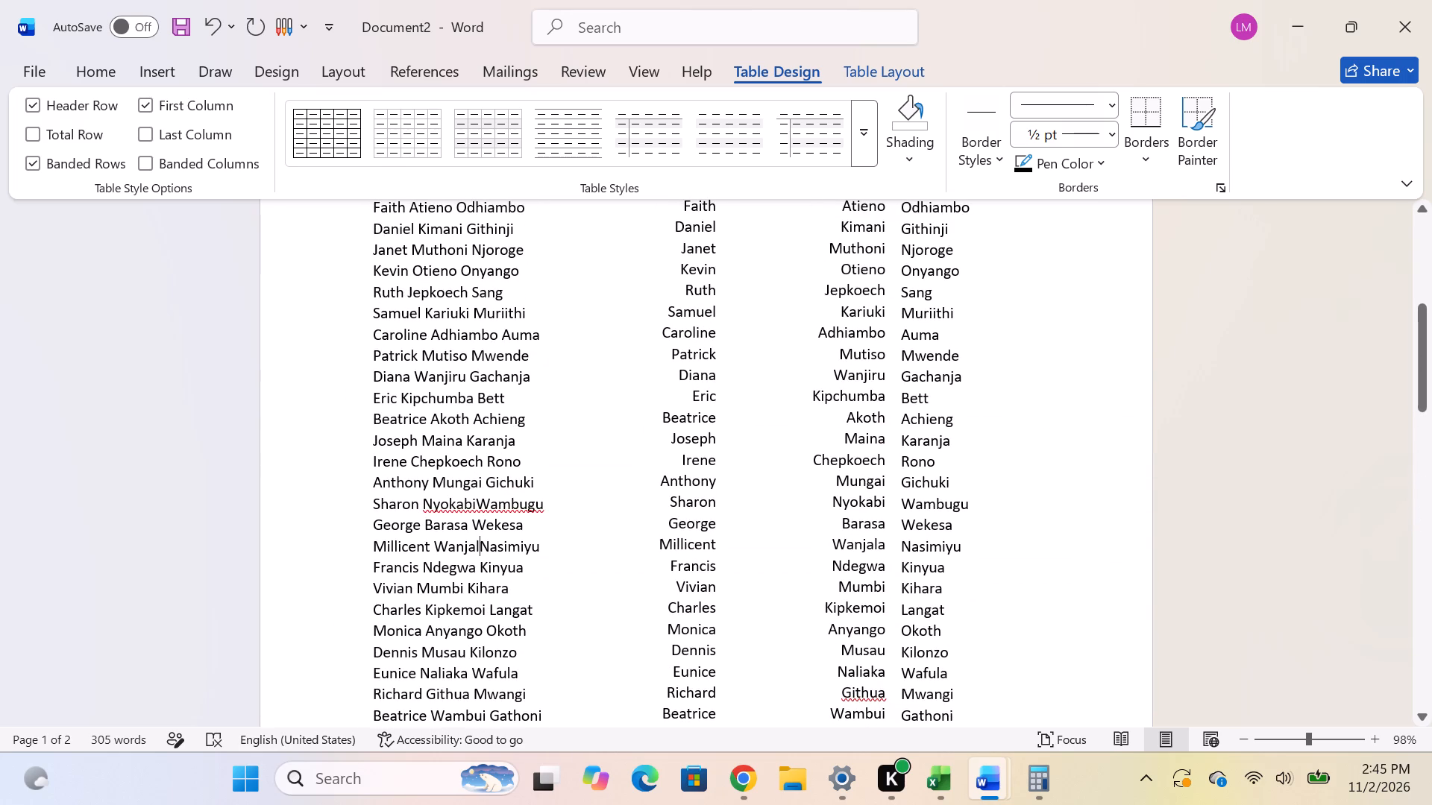
scroll(494, 498, "up", 2)
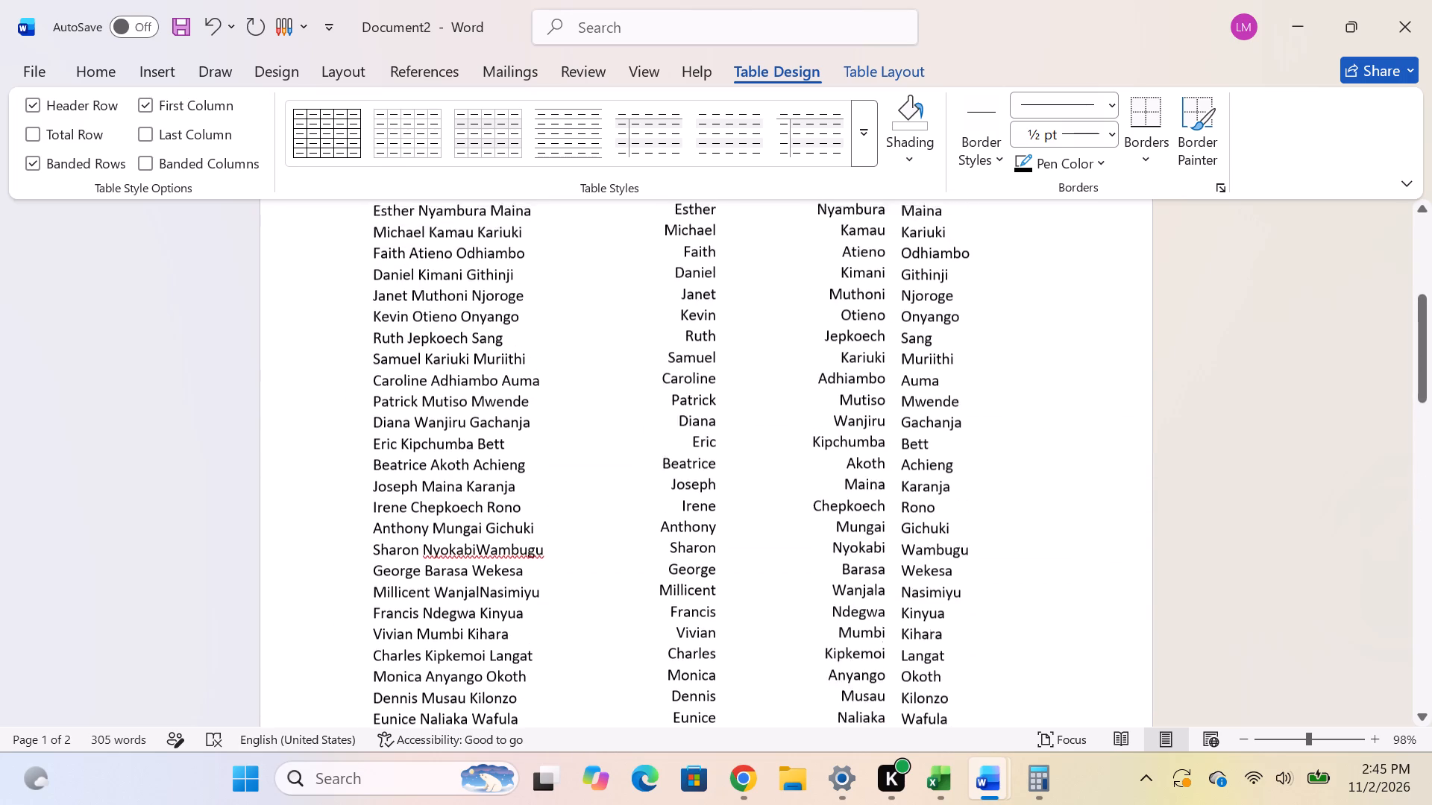
scroll(494, 498, "up", 7)
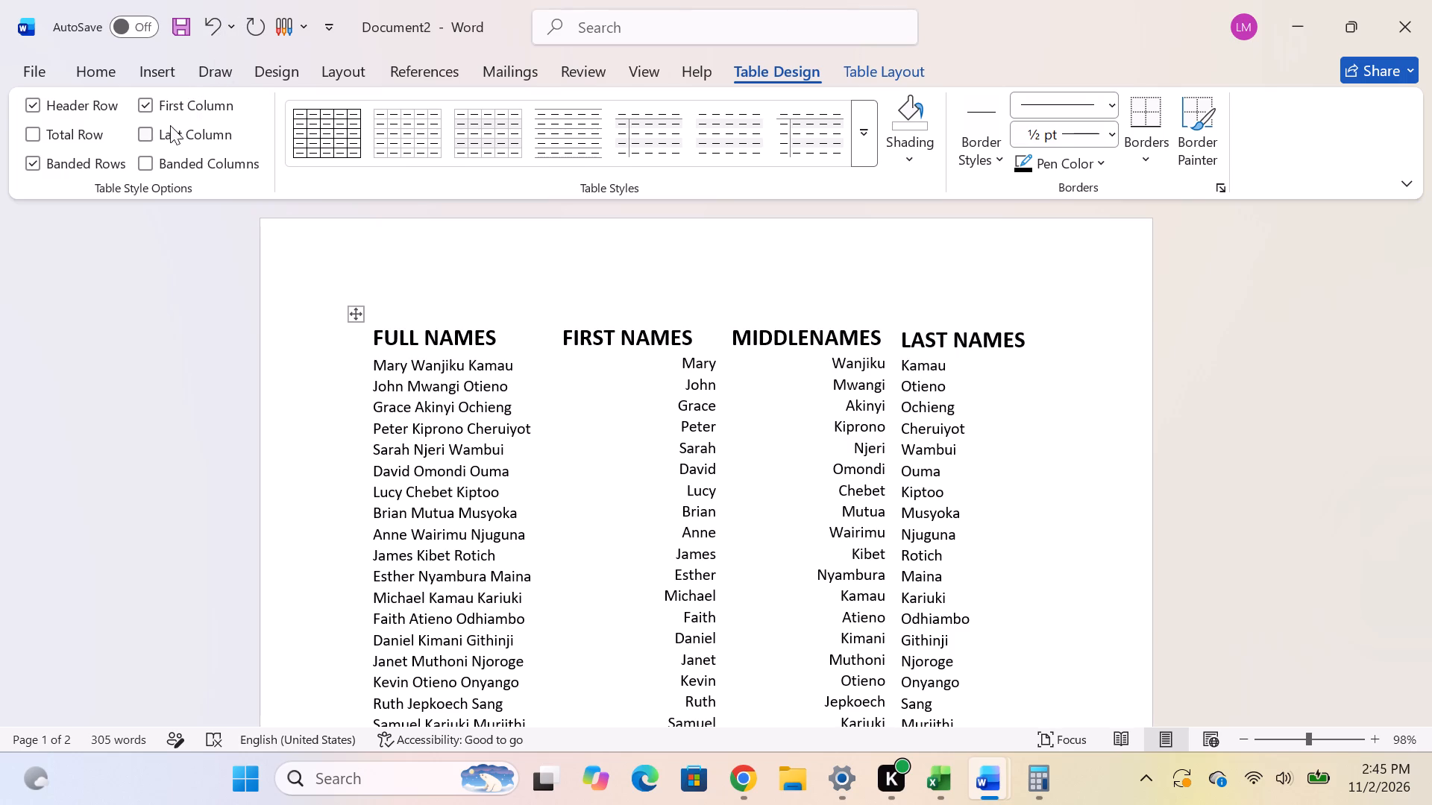
Enable the Last Column and Banded Columns style options for the names table.
left_click(151, 142)
left_click(147, 167)
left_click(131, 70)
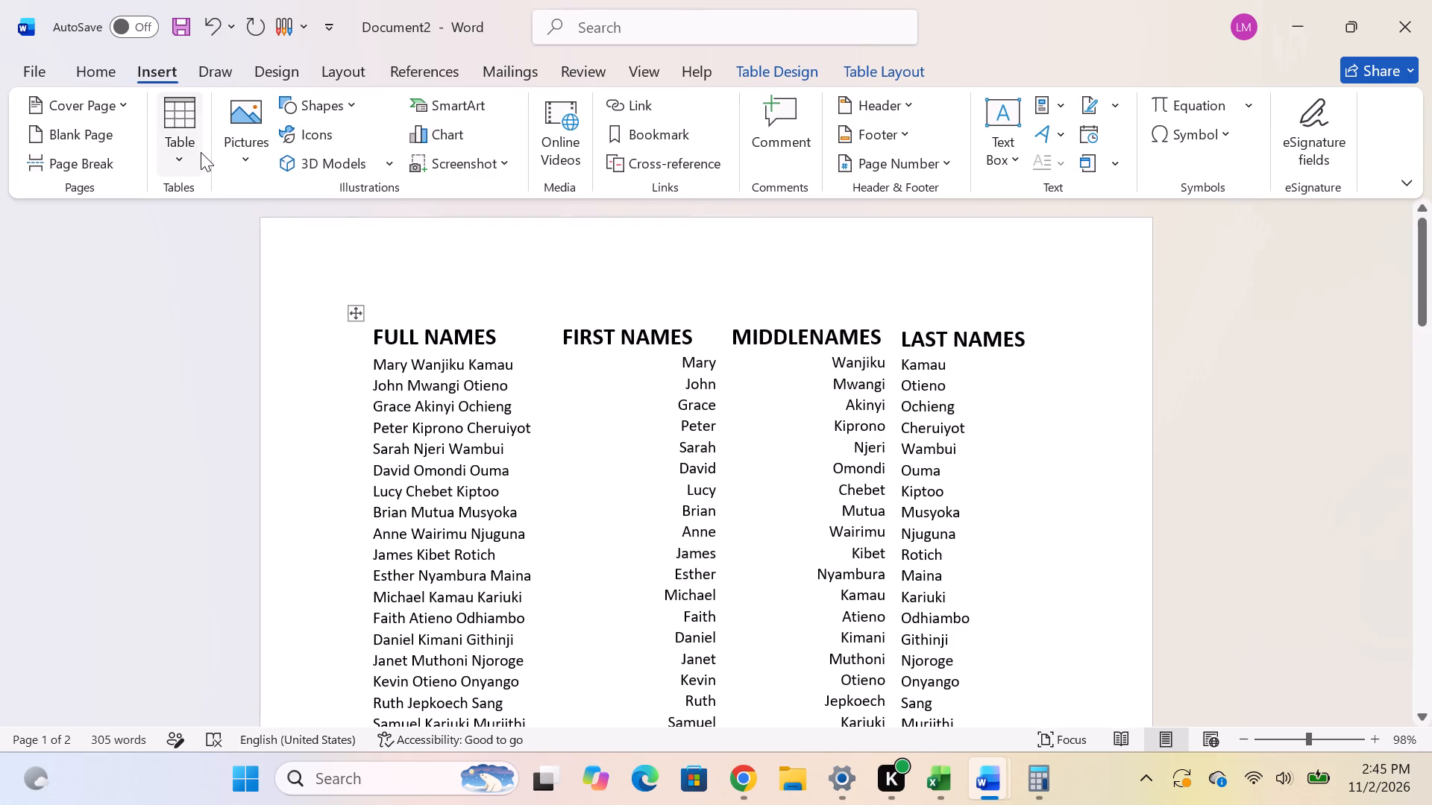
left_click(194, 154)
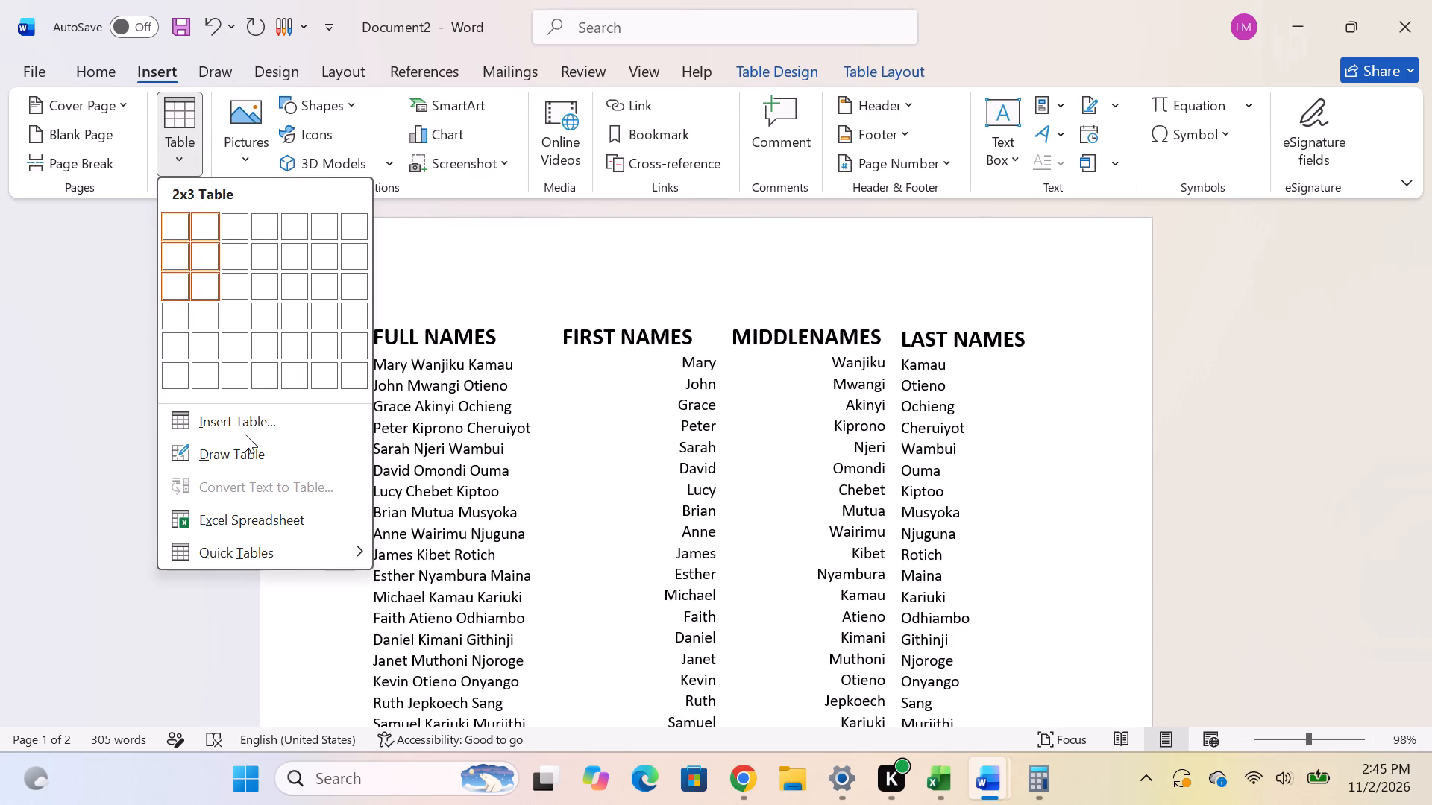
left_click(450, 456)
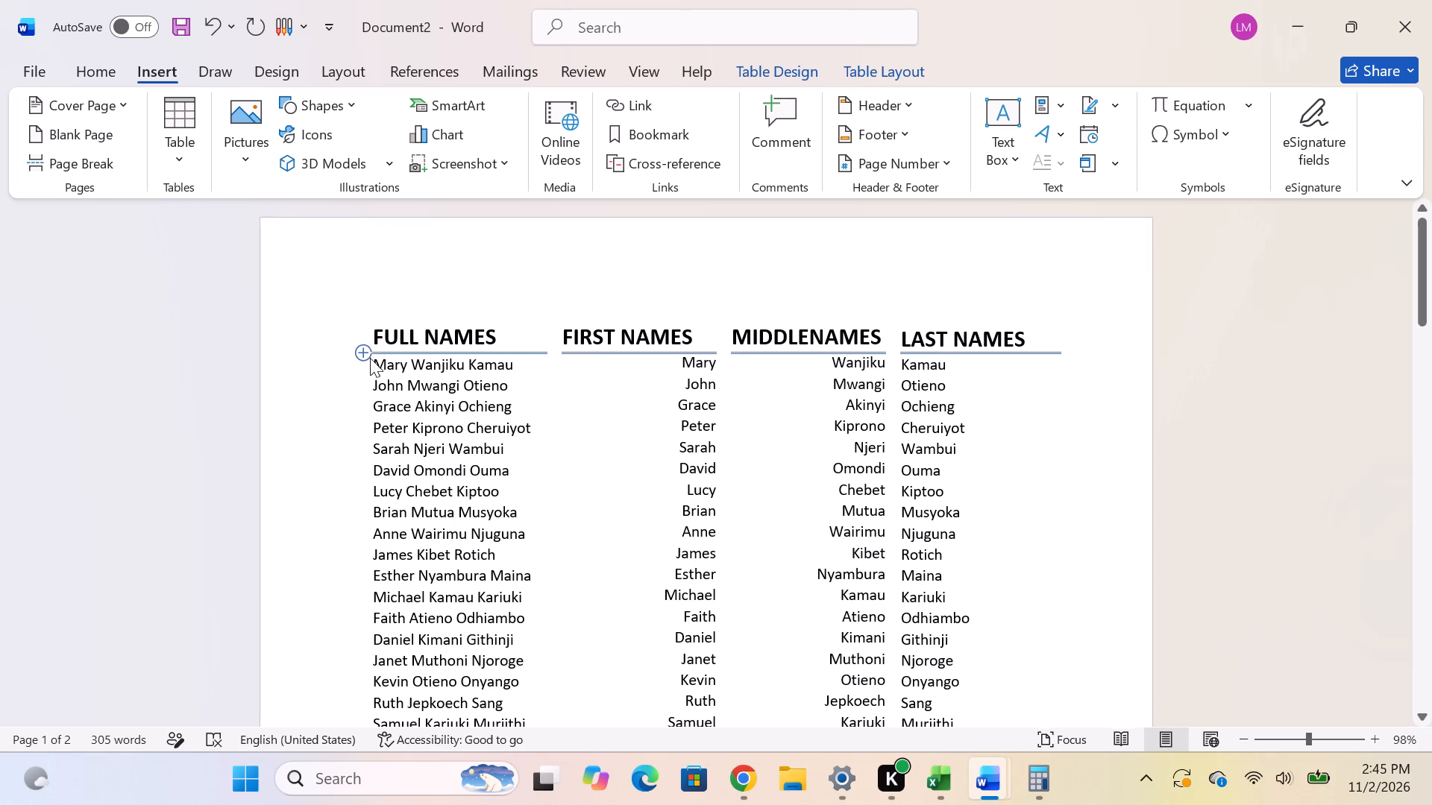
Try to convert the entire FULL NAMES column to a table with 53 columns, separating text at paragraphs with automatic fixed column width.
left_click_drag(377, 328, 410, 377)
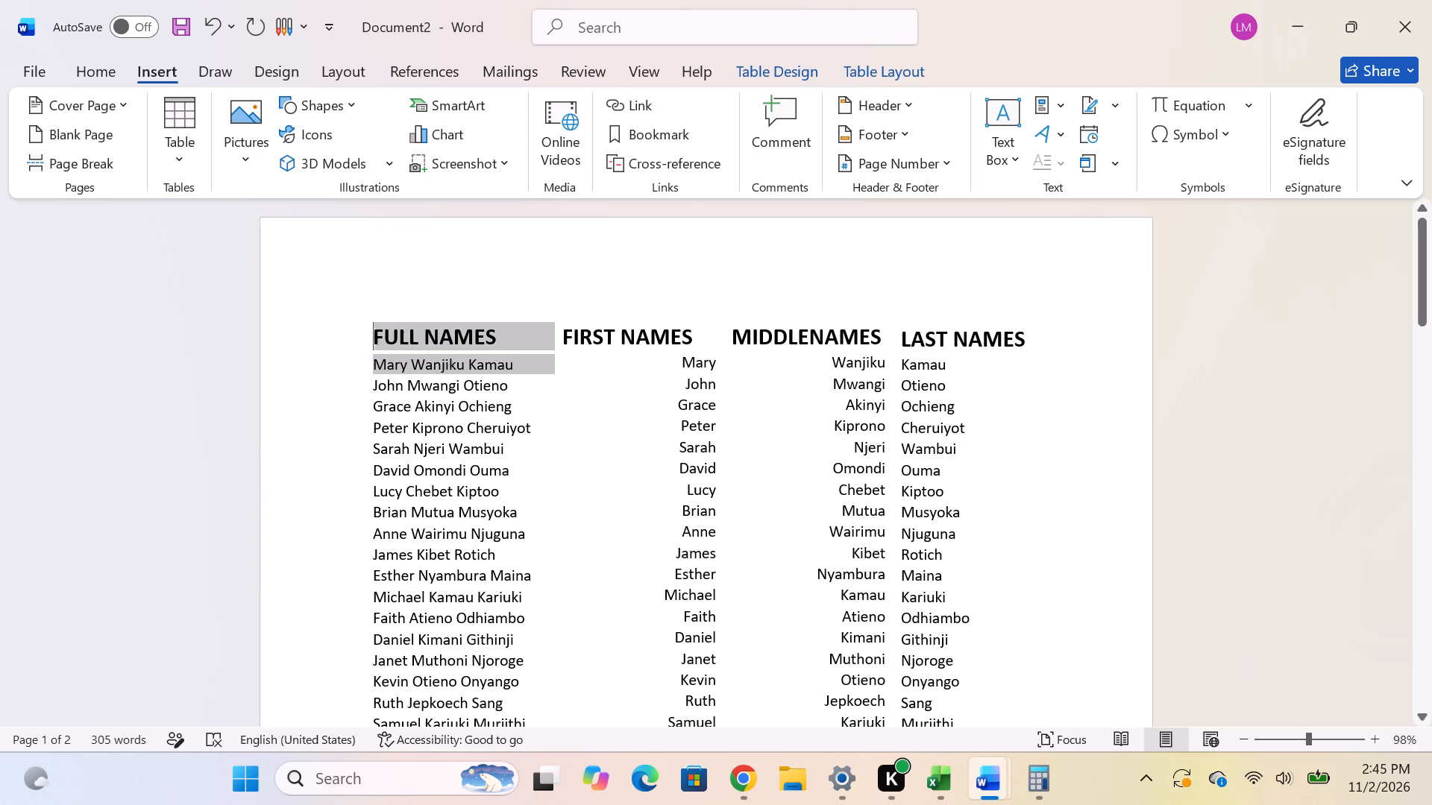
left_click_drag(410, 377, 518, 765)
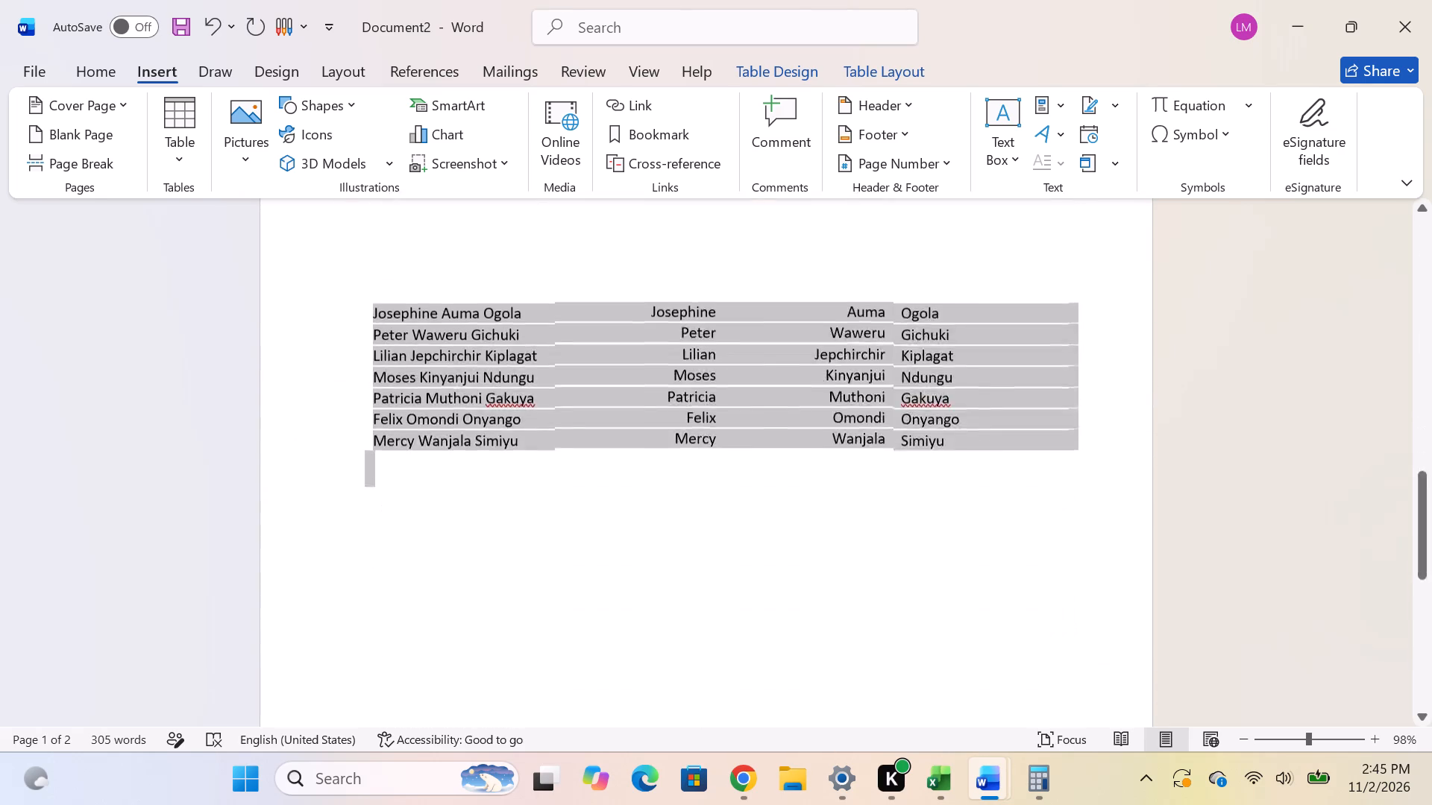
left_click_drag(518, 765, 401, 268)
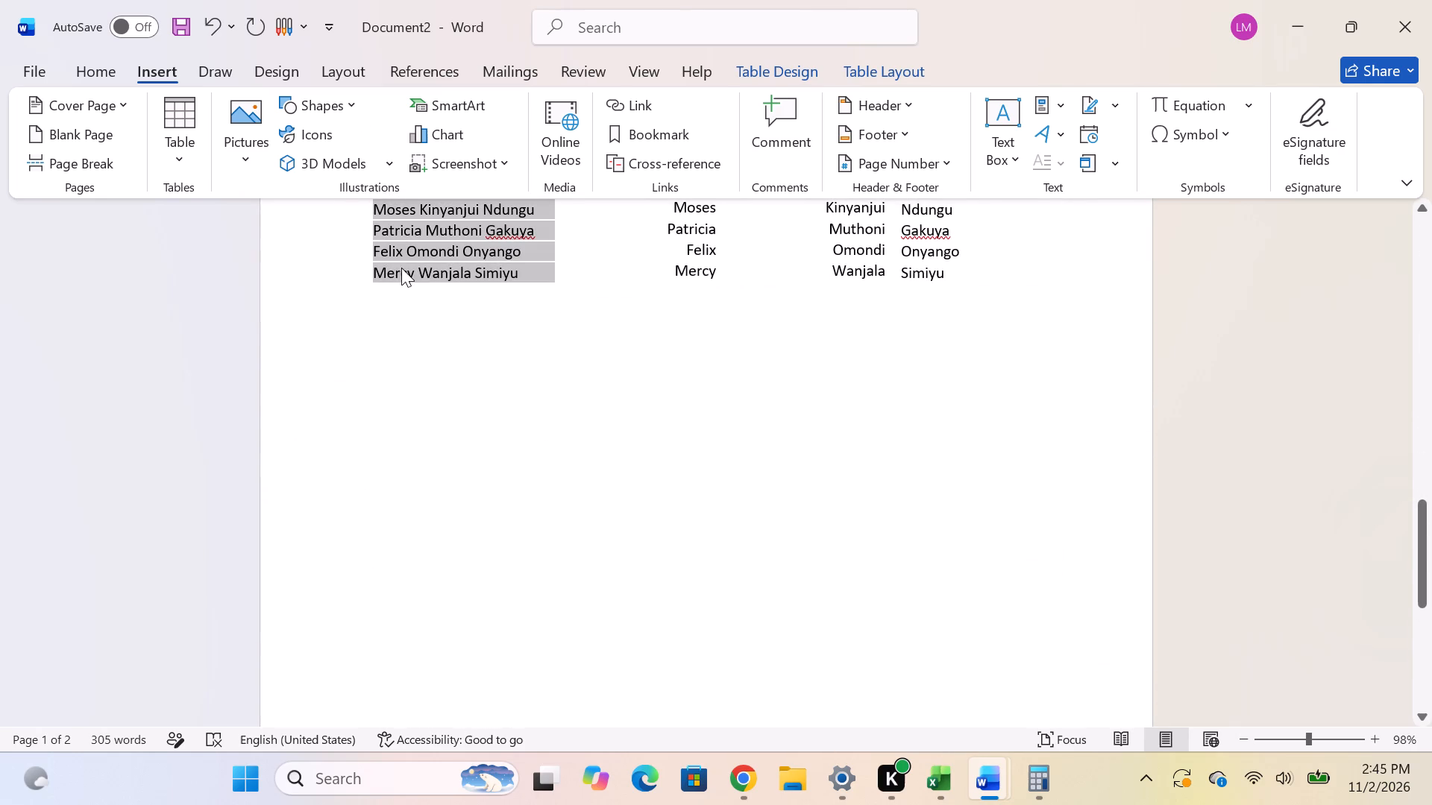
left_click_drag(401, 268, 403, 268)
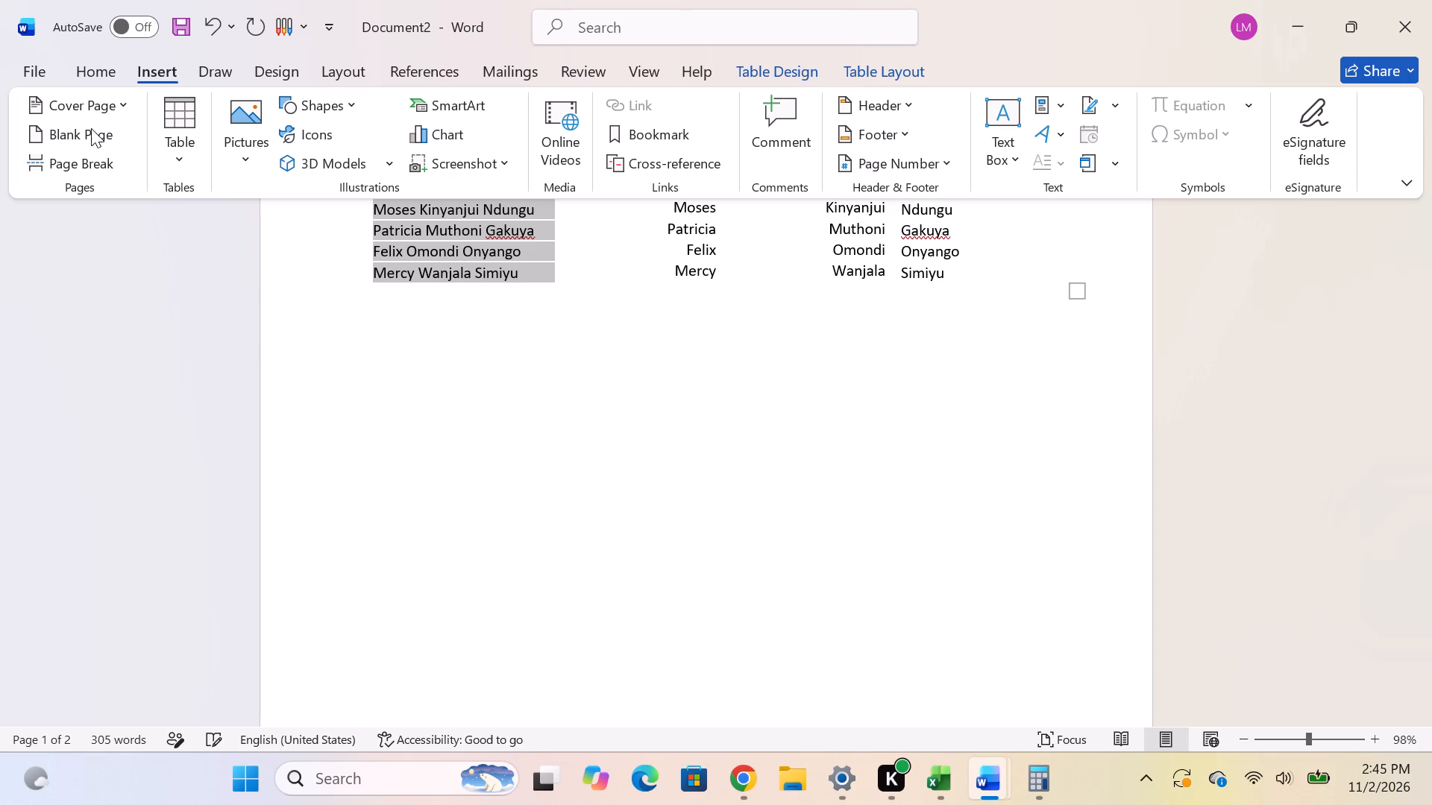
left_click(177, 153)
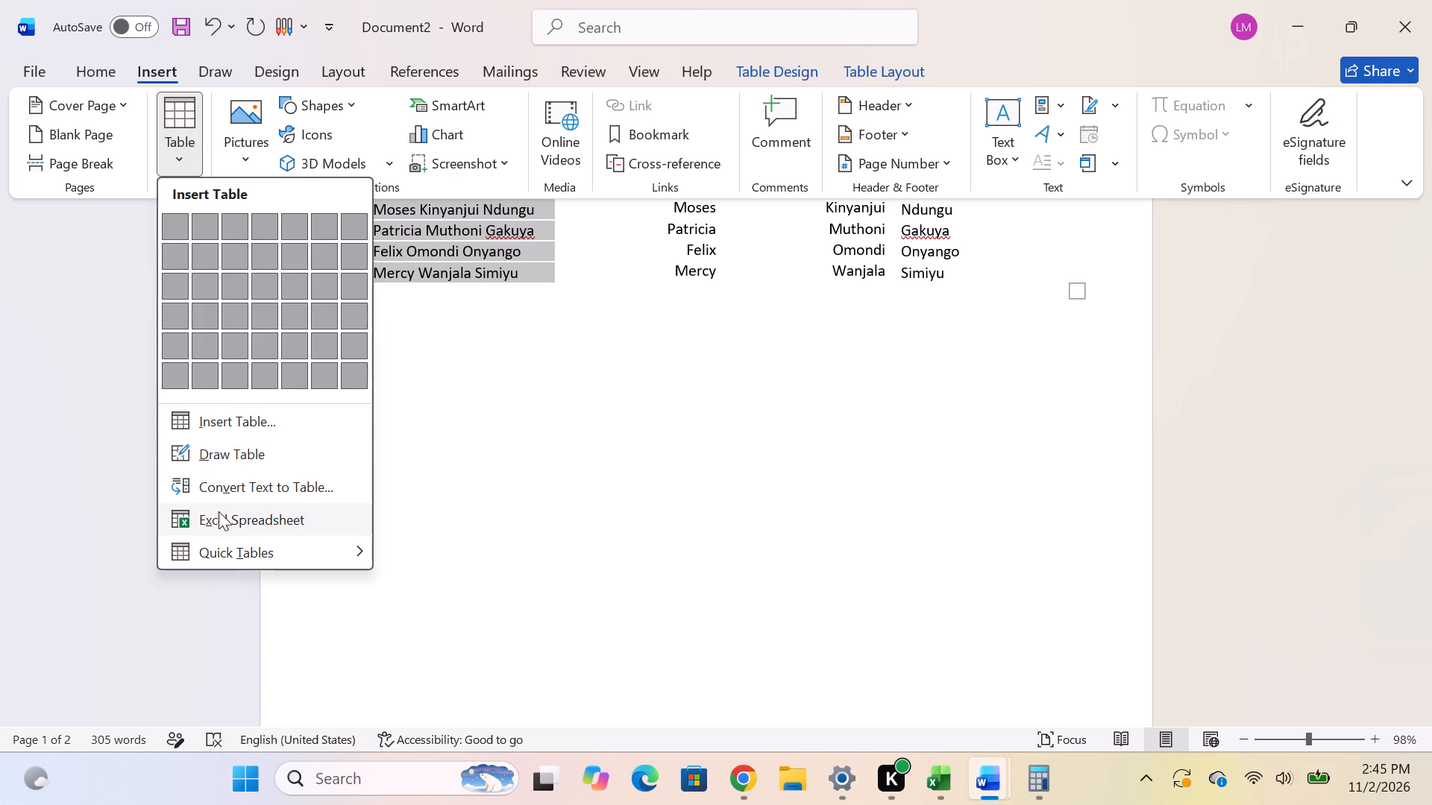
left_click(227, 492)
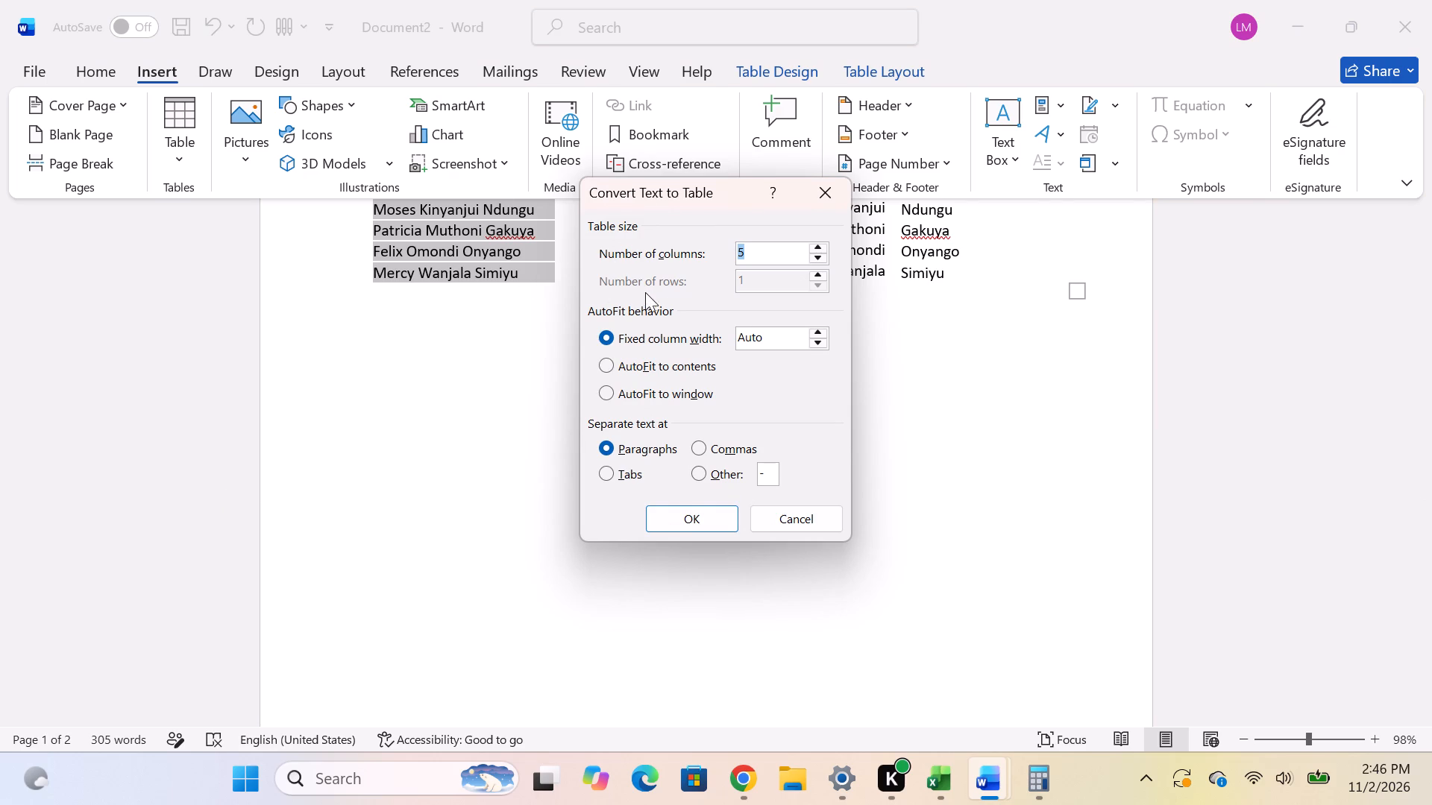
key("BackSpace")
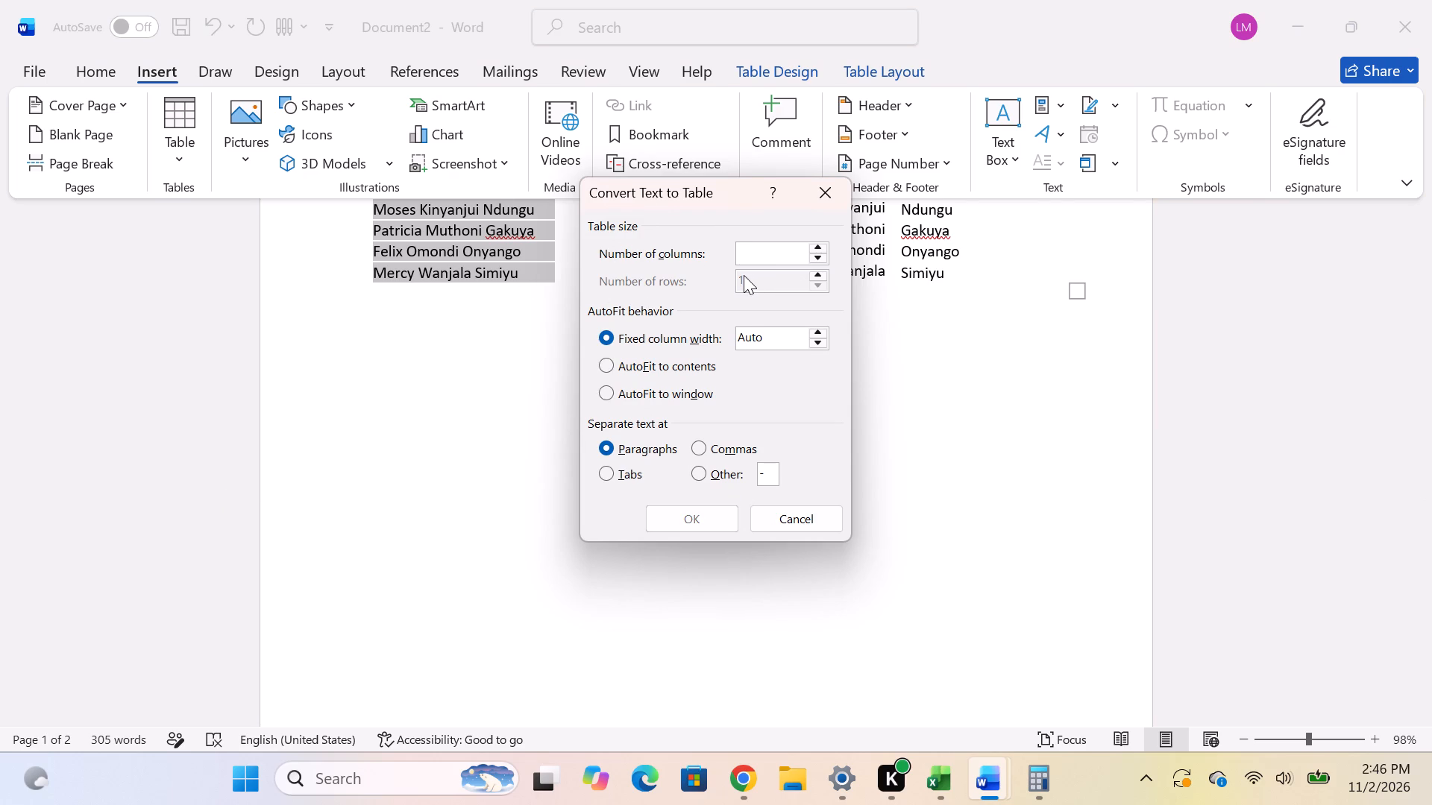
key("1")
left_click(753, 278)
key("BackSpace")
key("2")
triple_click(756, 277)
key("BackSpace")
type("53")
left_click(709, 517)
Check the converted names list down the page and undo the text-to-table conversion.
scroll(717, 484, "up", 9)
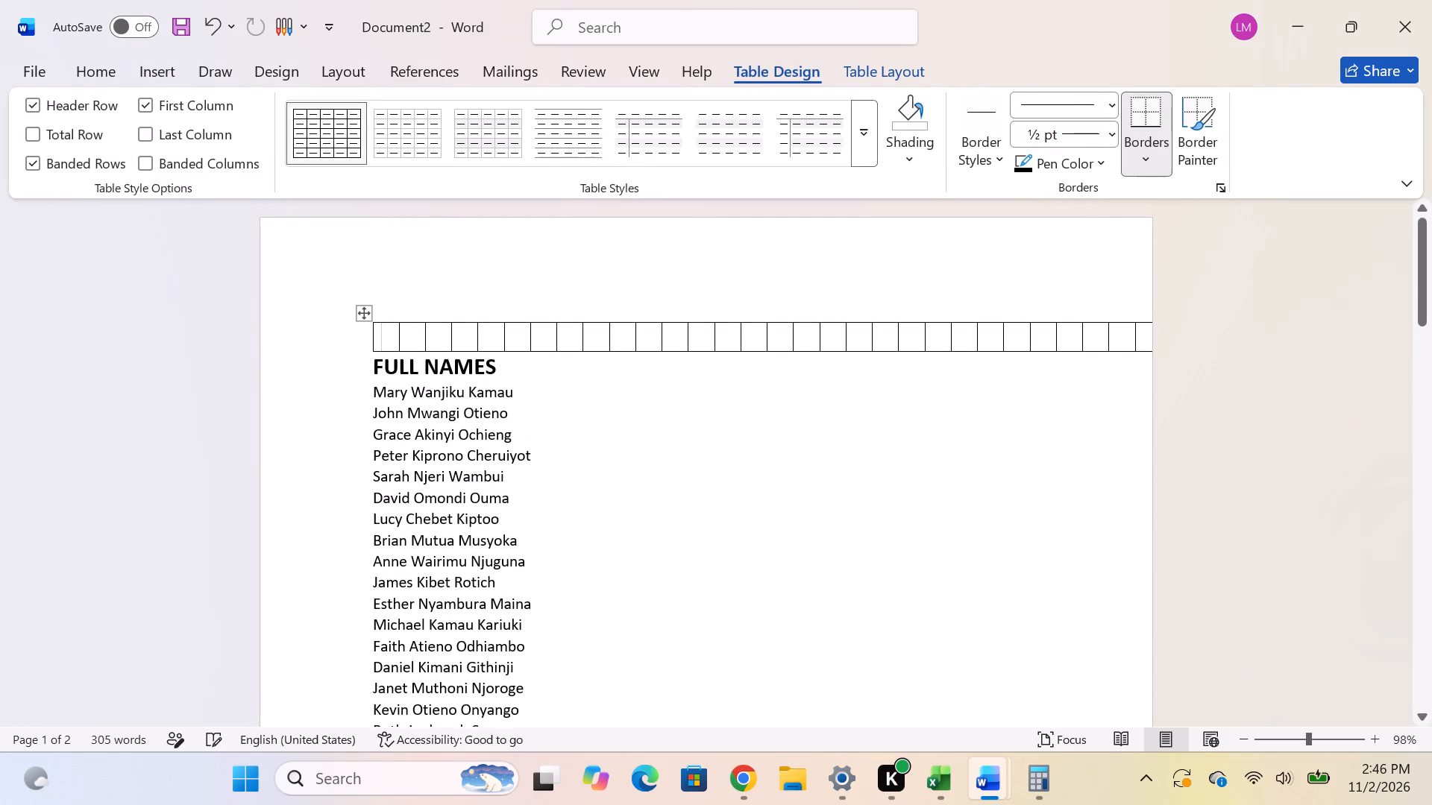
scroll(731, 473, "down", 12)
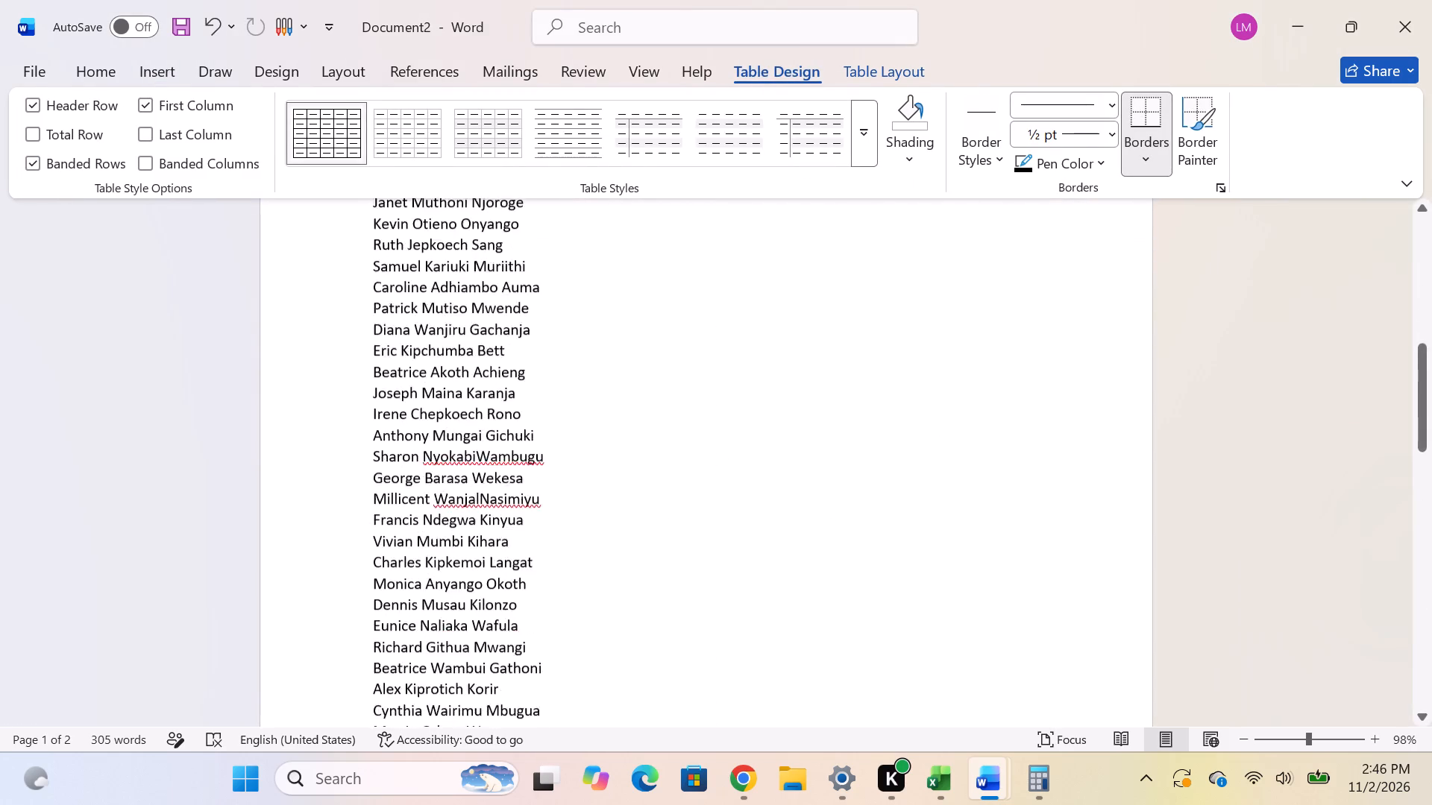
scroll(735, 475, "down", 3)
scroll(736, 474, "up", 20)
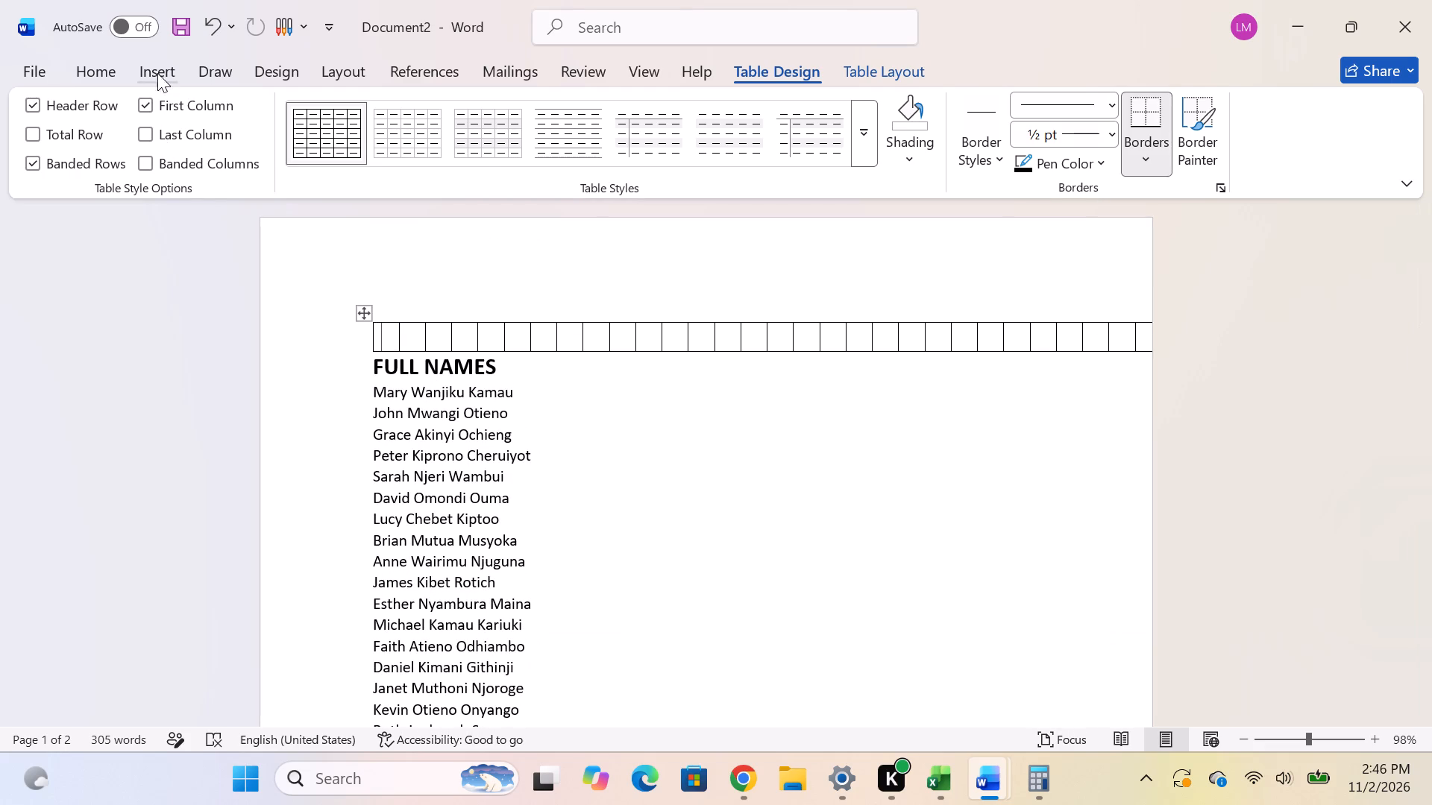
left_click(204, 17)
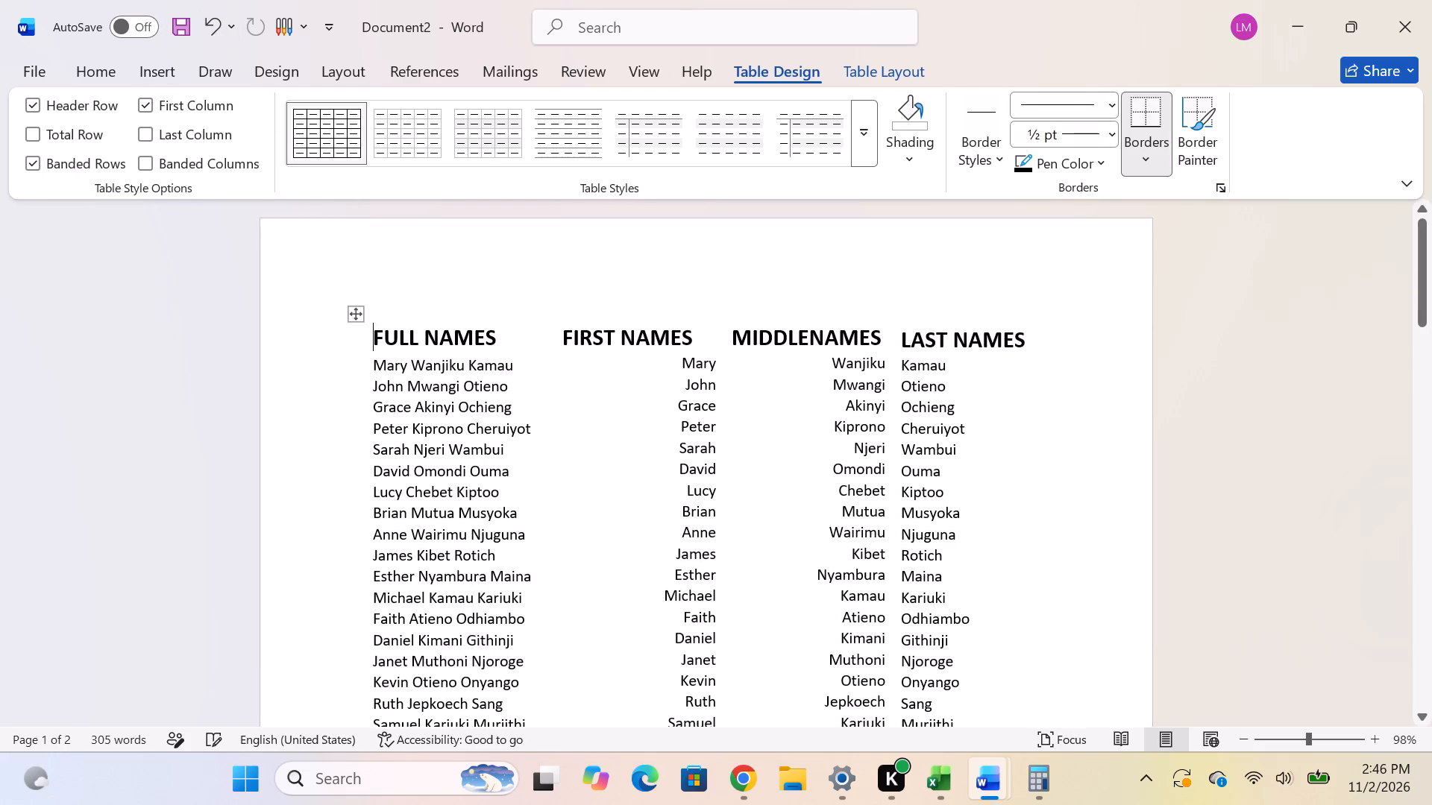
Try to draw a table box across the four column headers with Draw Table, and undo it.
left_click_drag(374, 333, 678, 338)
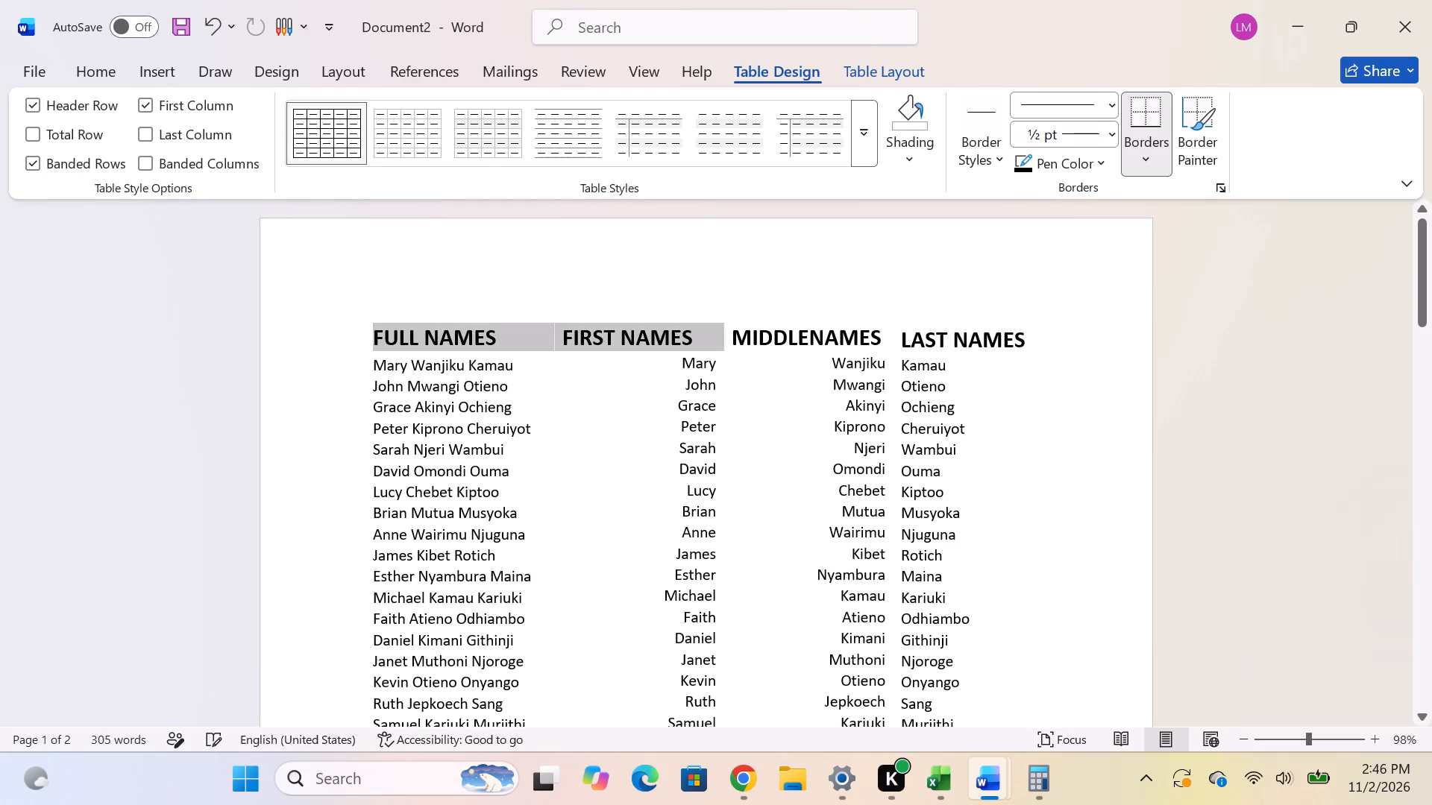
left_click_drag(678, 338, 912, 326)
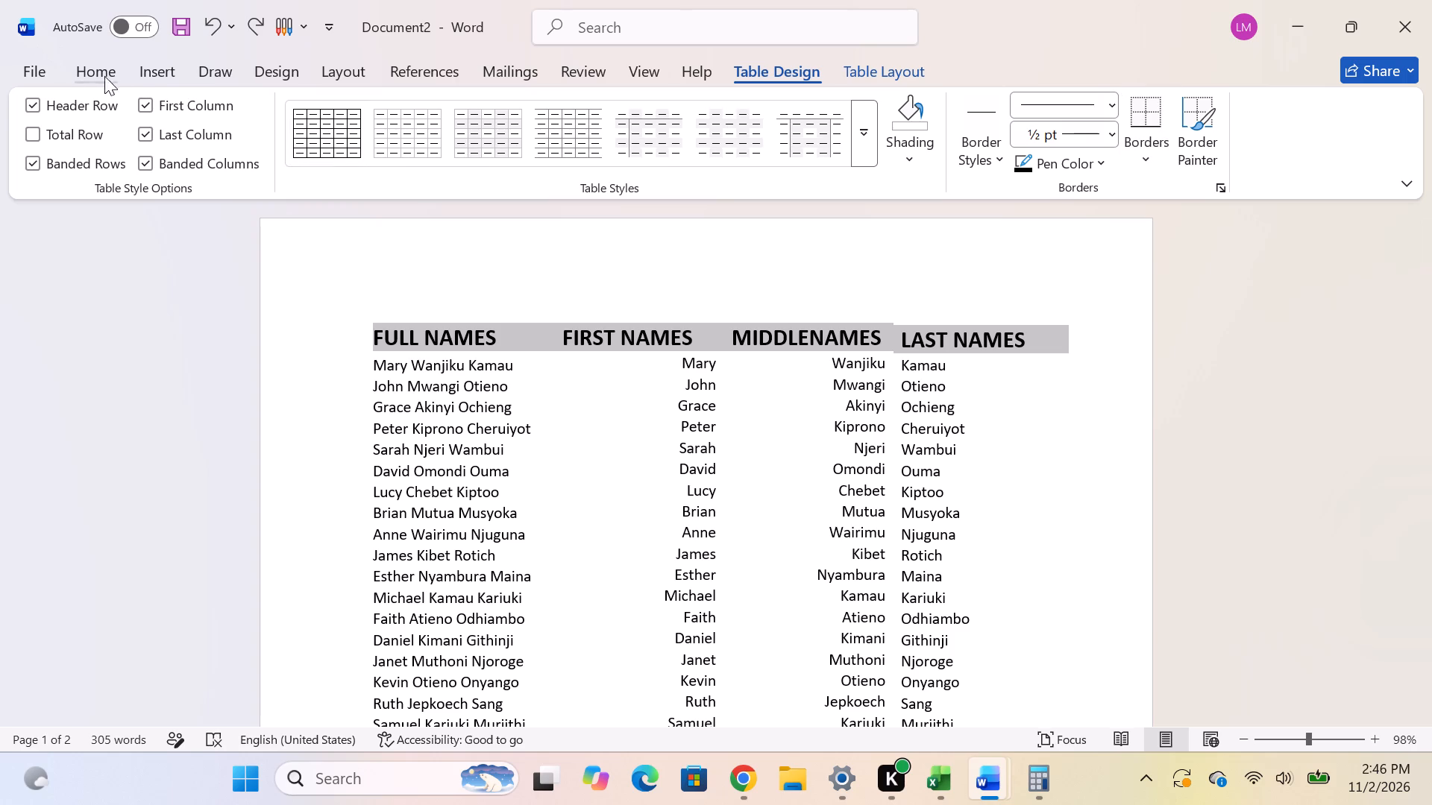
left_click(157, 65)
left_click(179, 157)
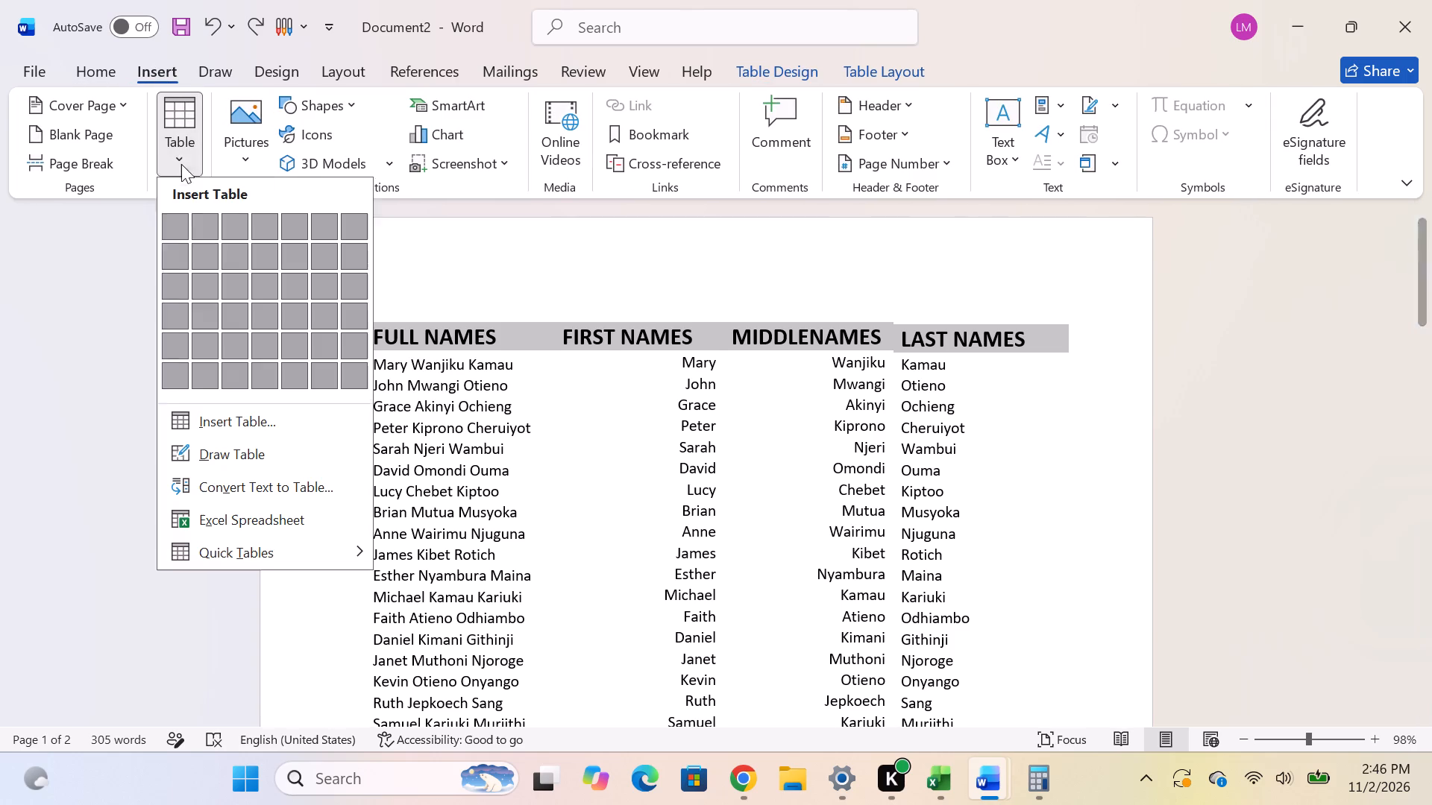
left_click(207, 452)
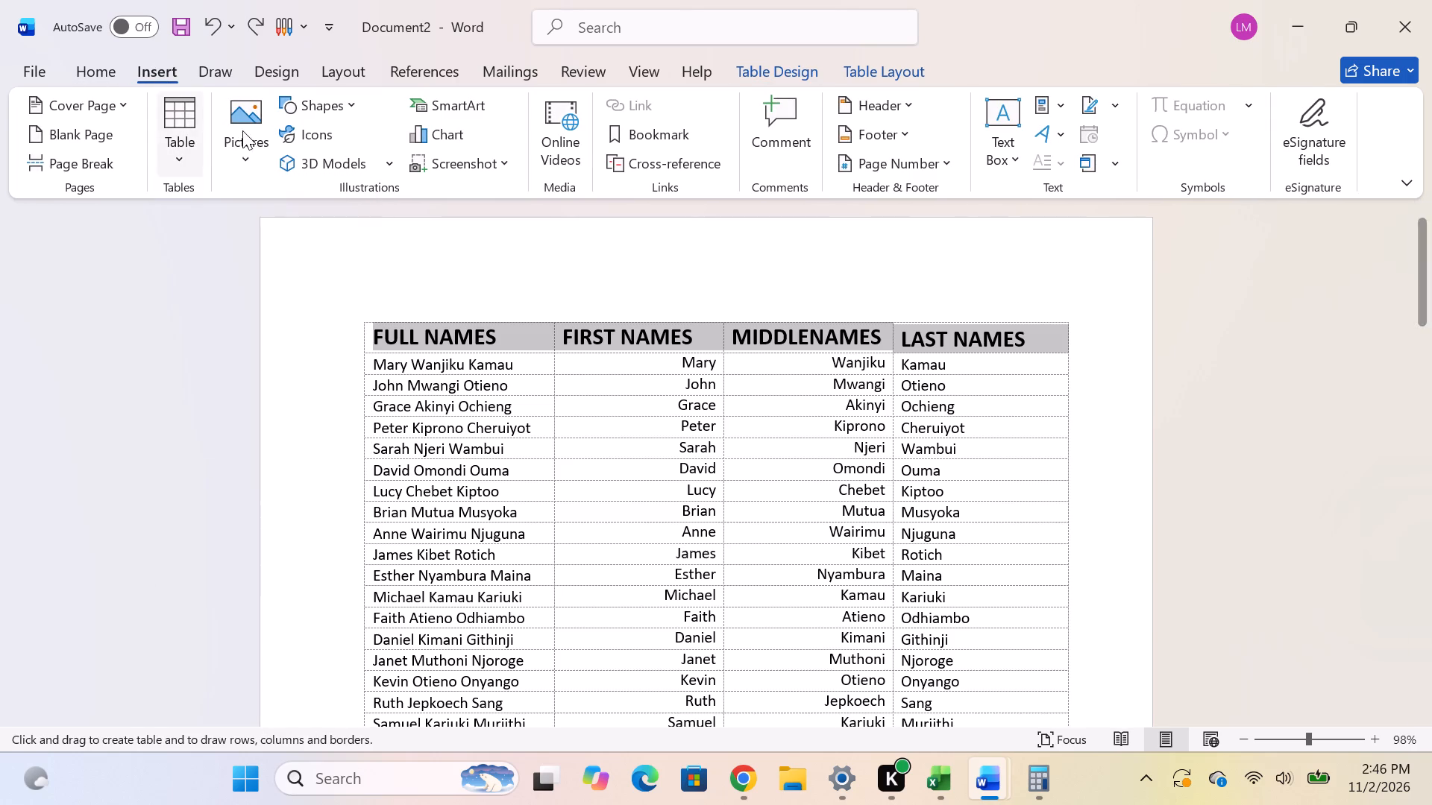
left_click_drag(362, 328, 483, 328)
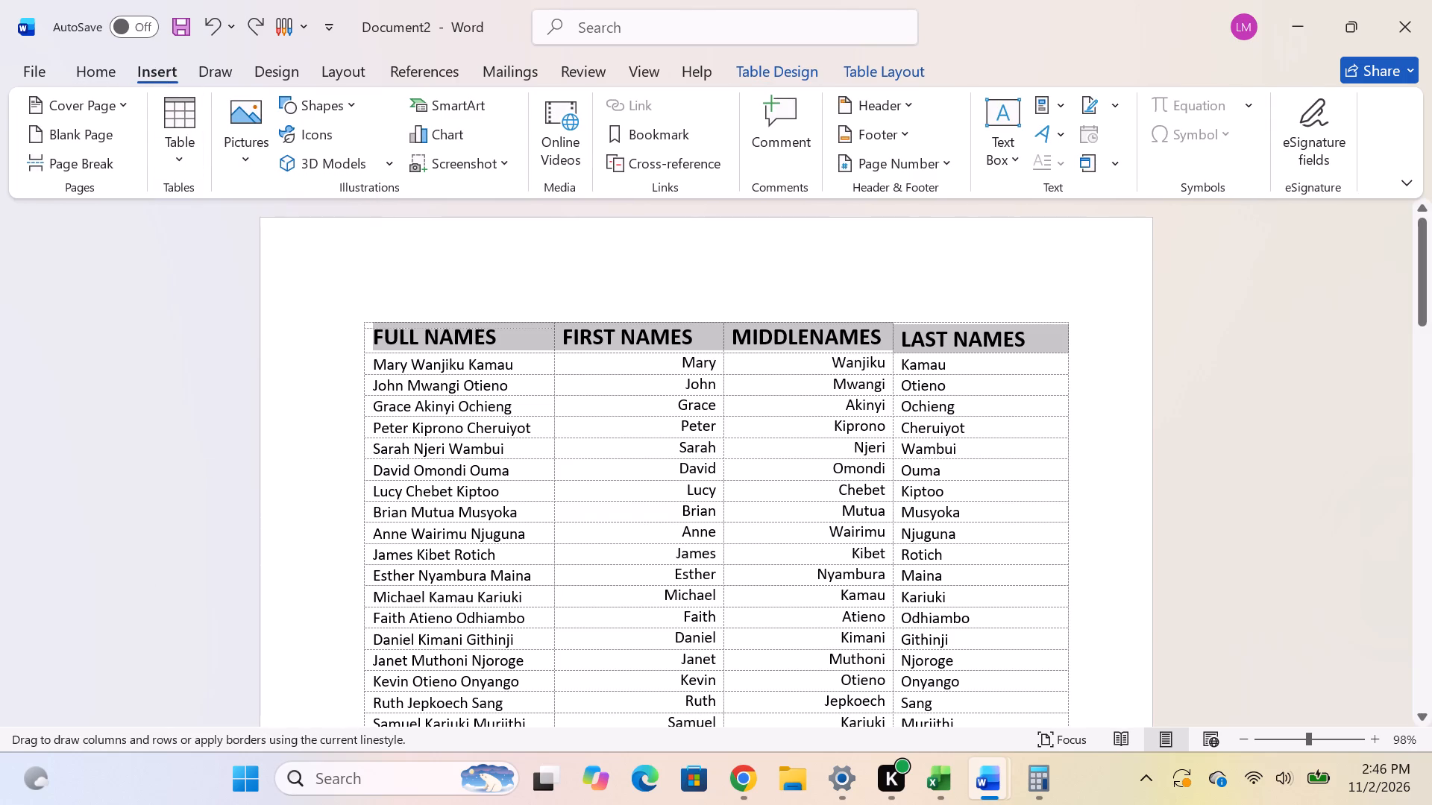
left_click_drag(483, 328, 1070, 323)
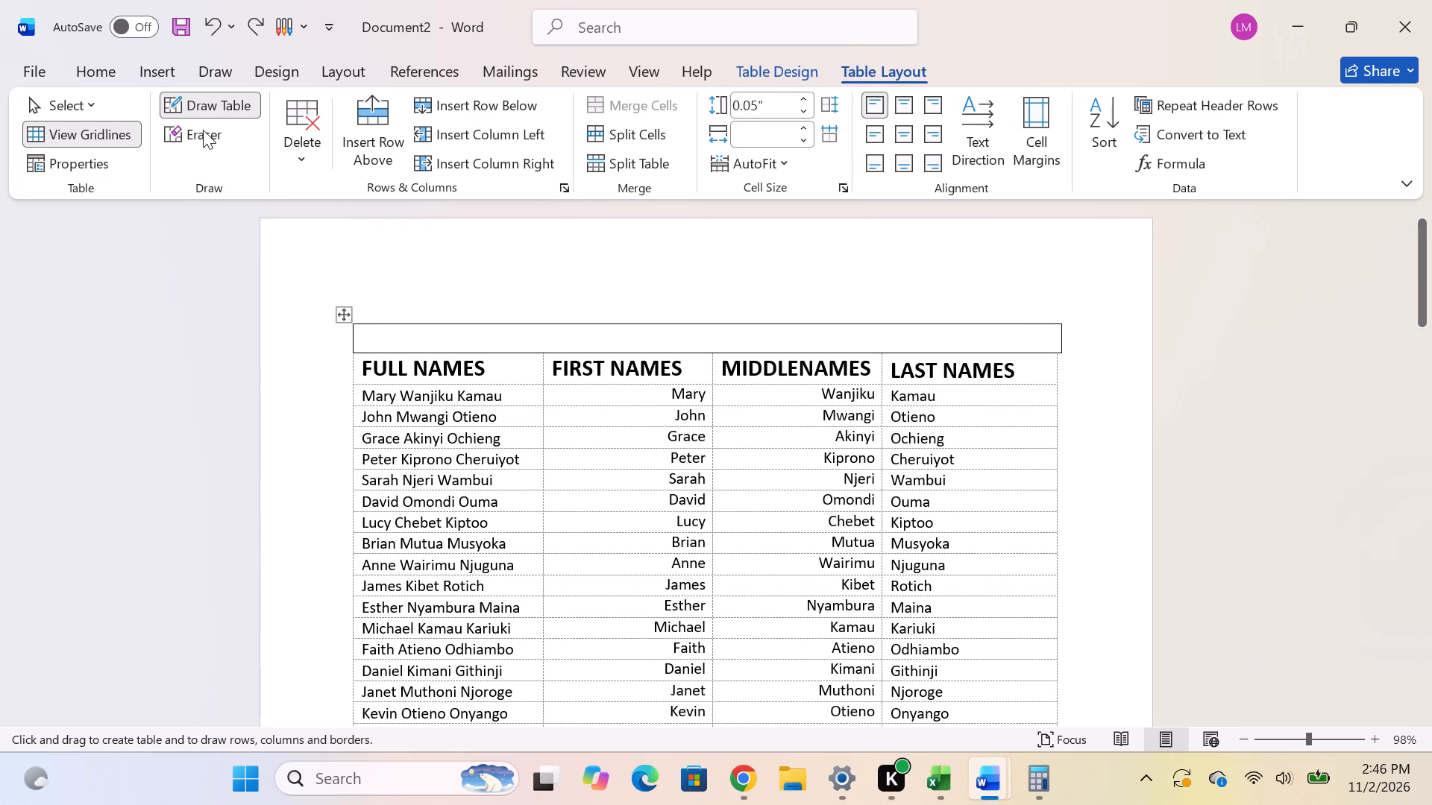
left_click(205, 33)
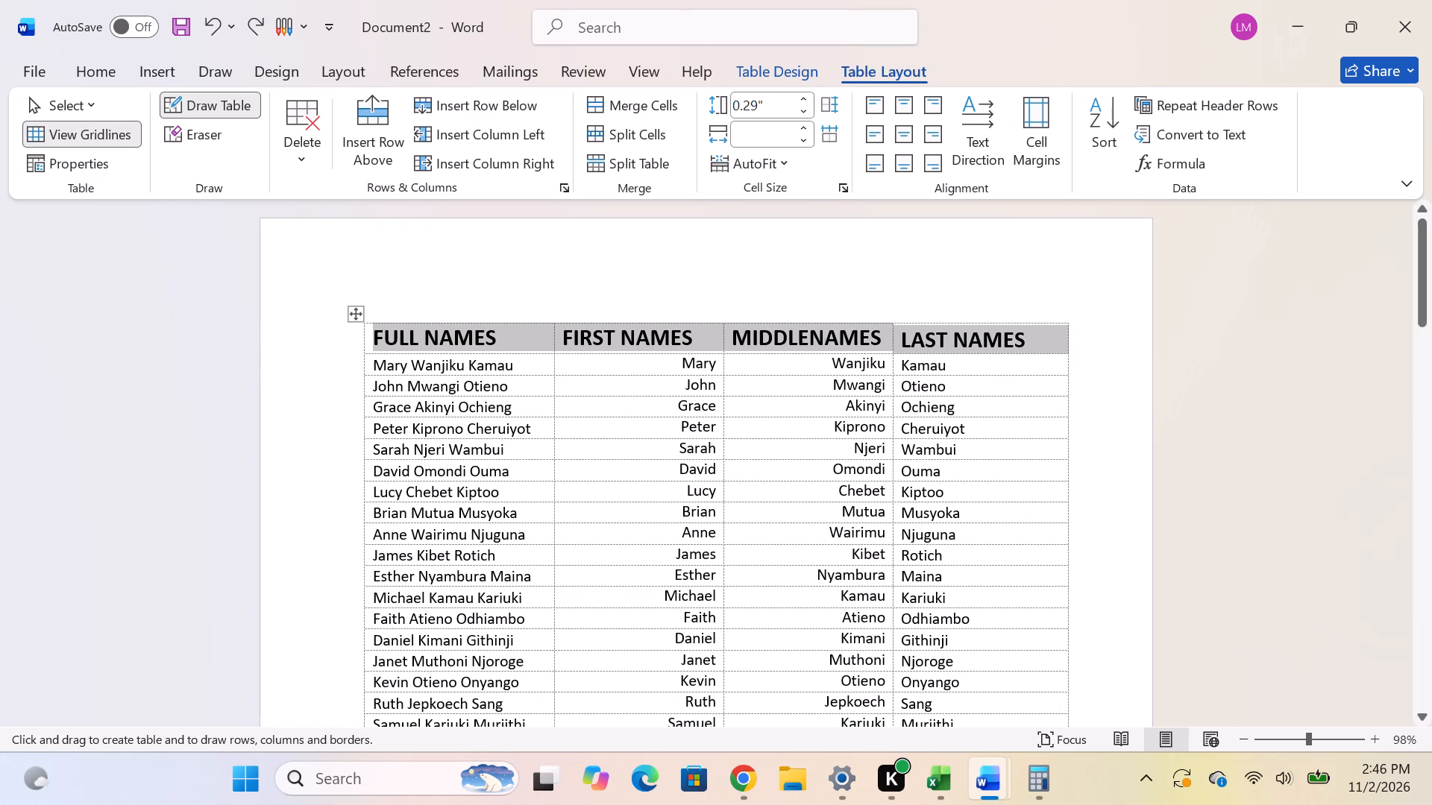
Draw a solid border along the top edge of the header row, from FULL NAMES through LAST NAMES.
left_click(99, 66)
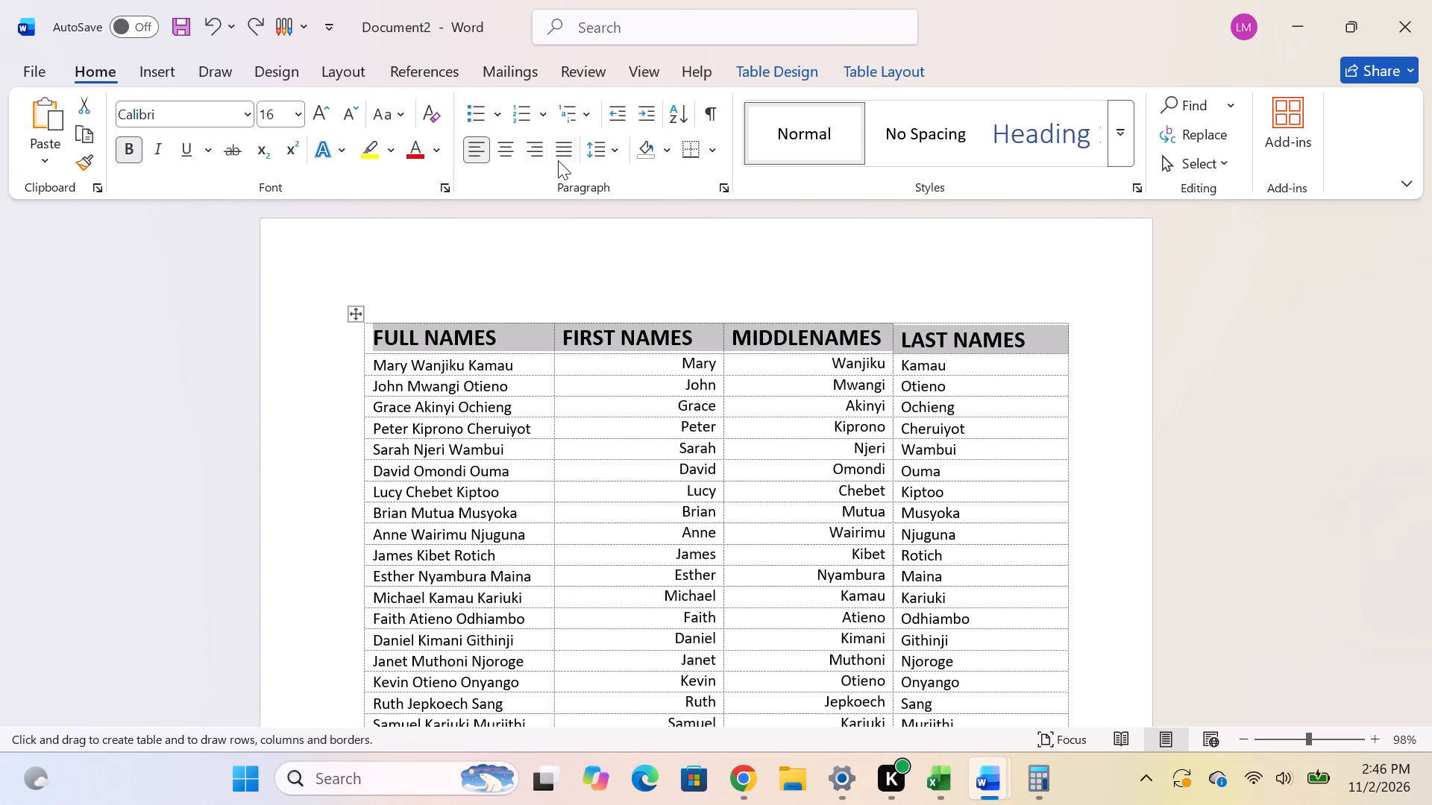
left_click(609, 387)
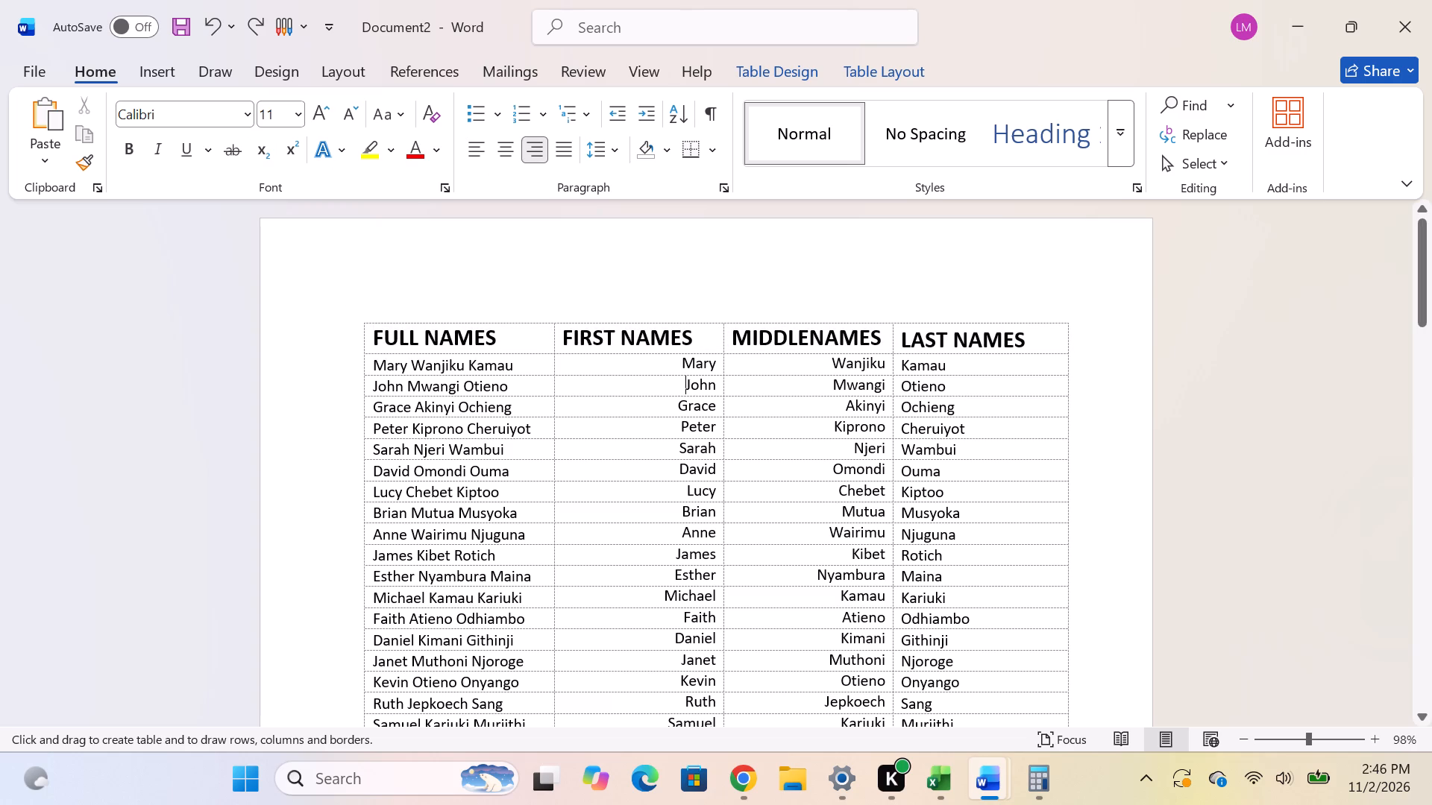
left_click_drag(368, 323, 949, 329)
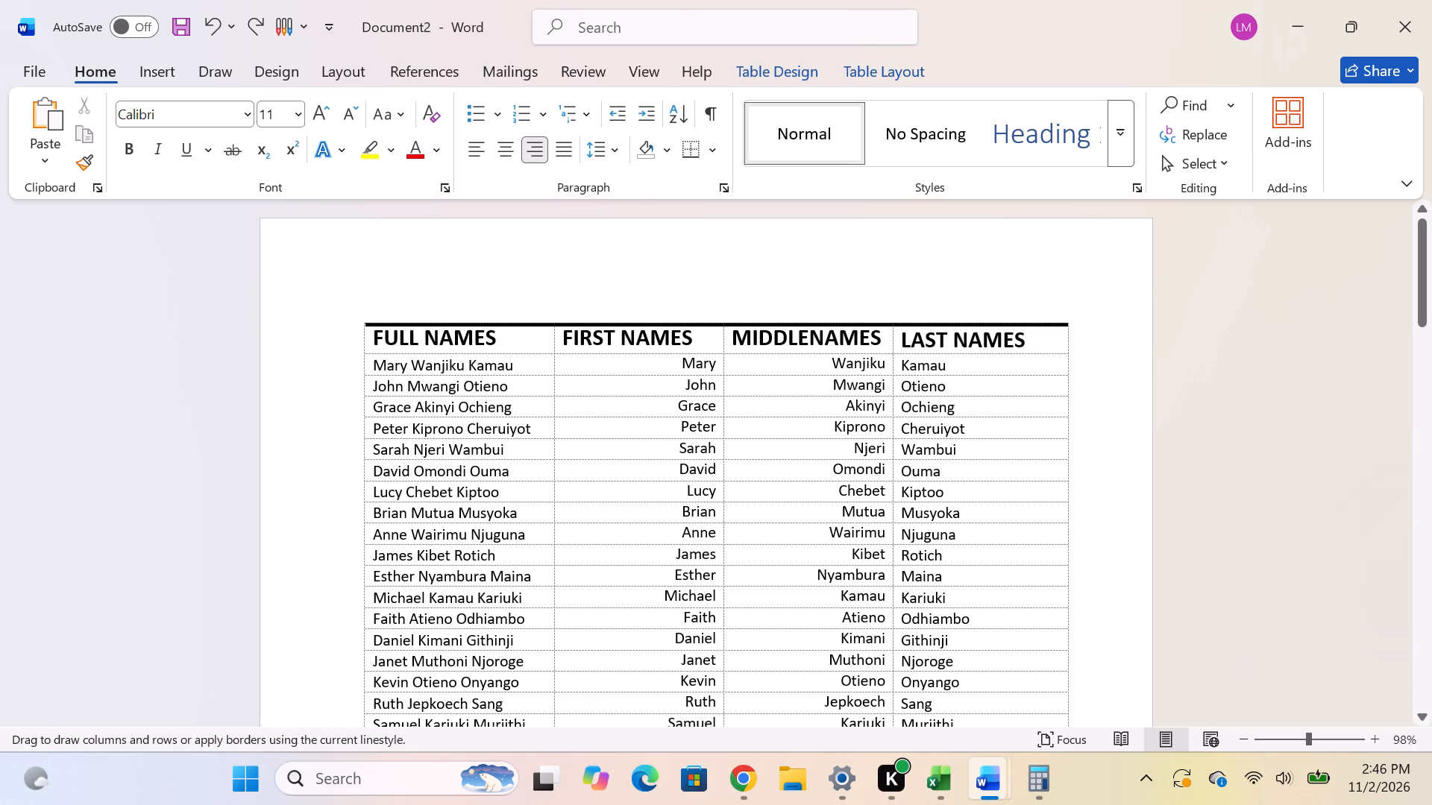
left_click_drag(949, 329, 956, 330)
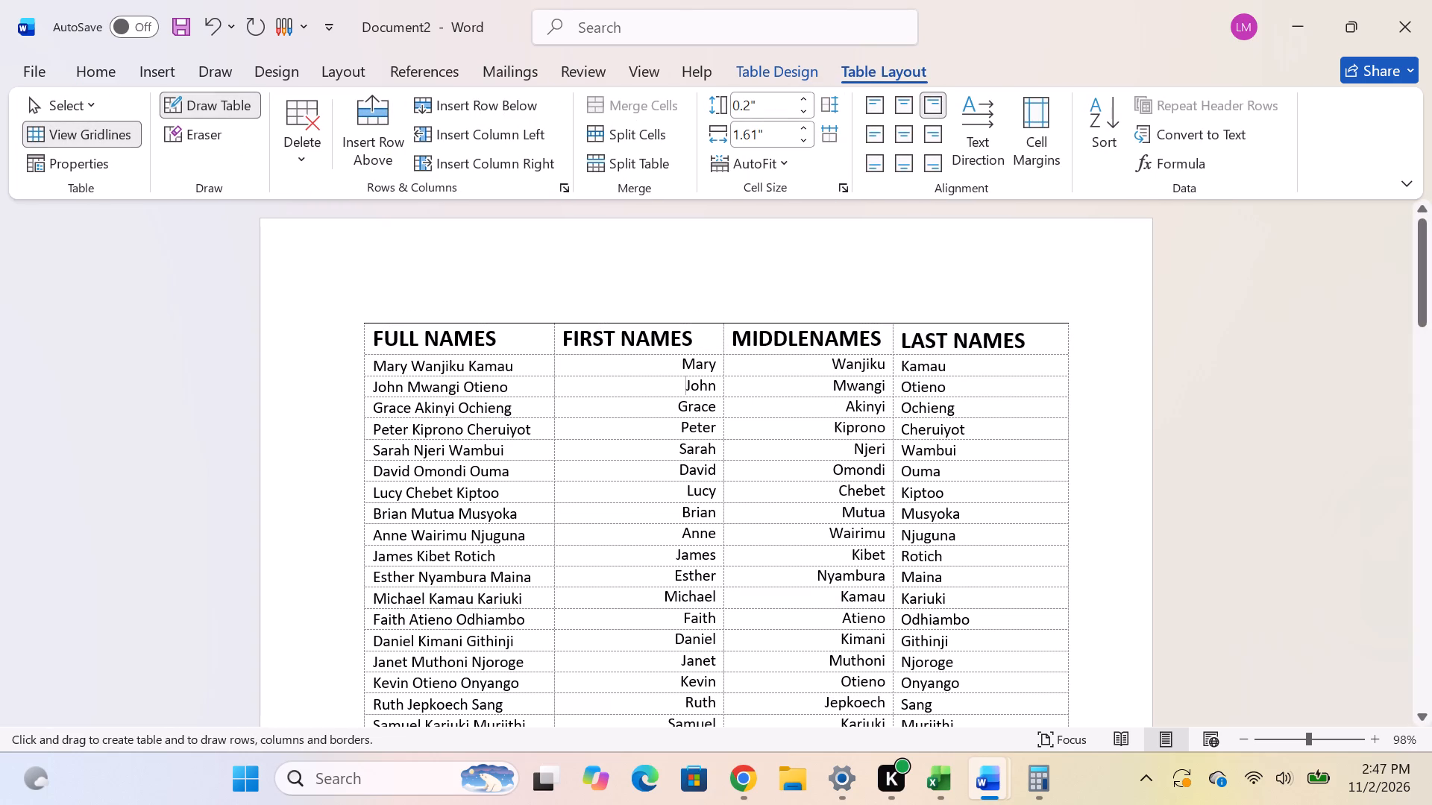
Draw a solid border down the outer edge of the FULL NAMES column, from the header to the end of the first page.
left_click_drag(362, 327, 350, 610)
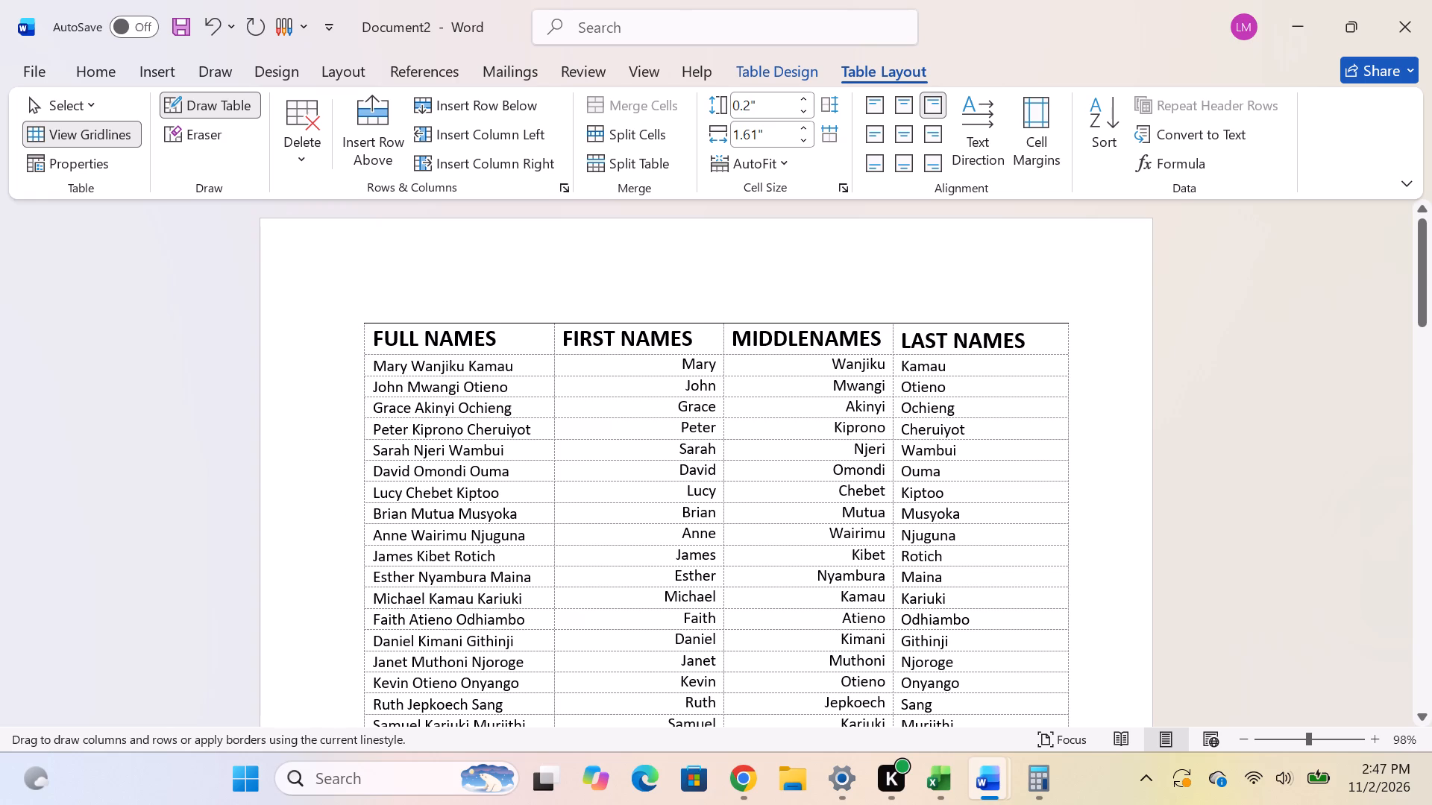
left_click_drag(350, 610, 339, 804)
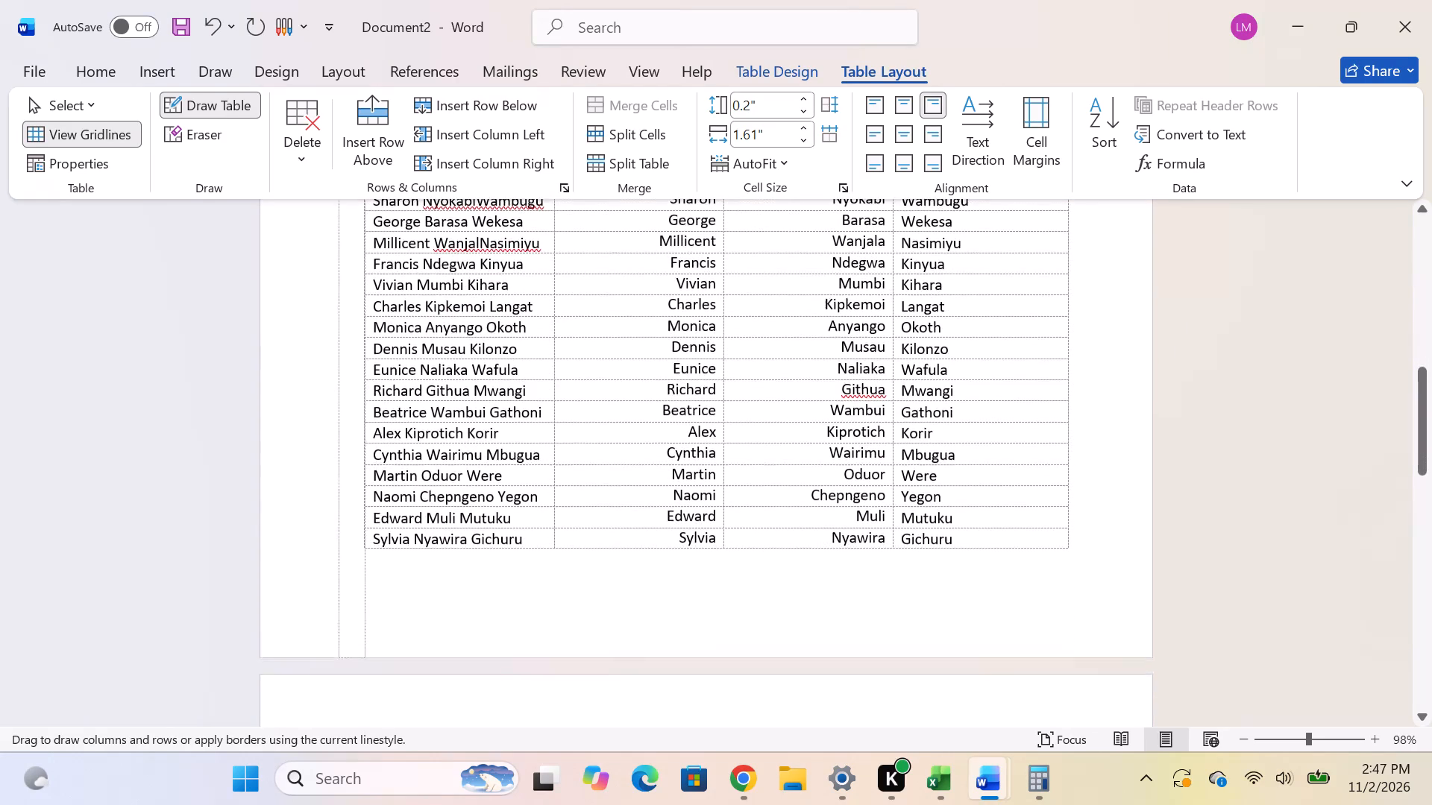
left_click_drag(339, 804, 376, 804)
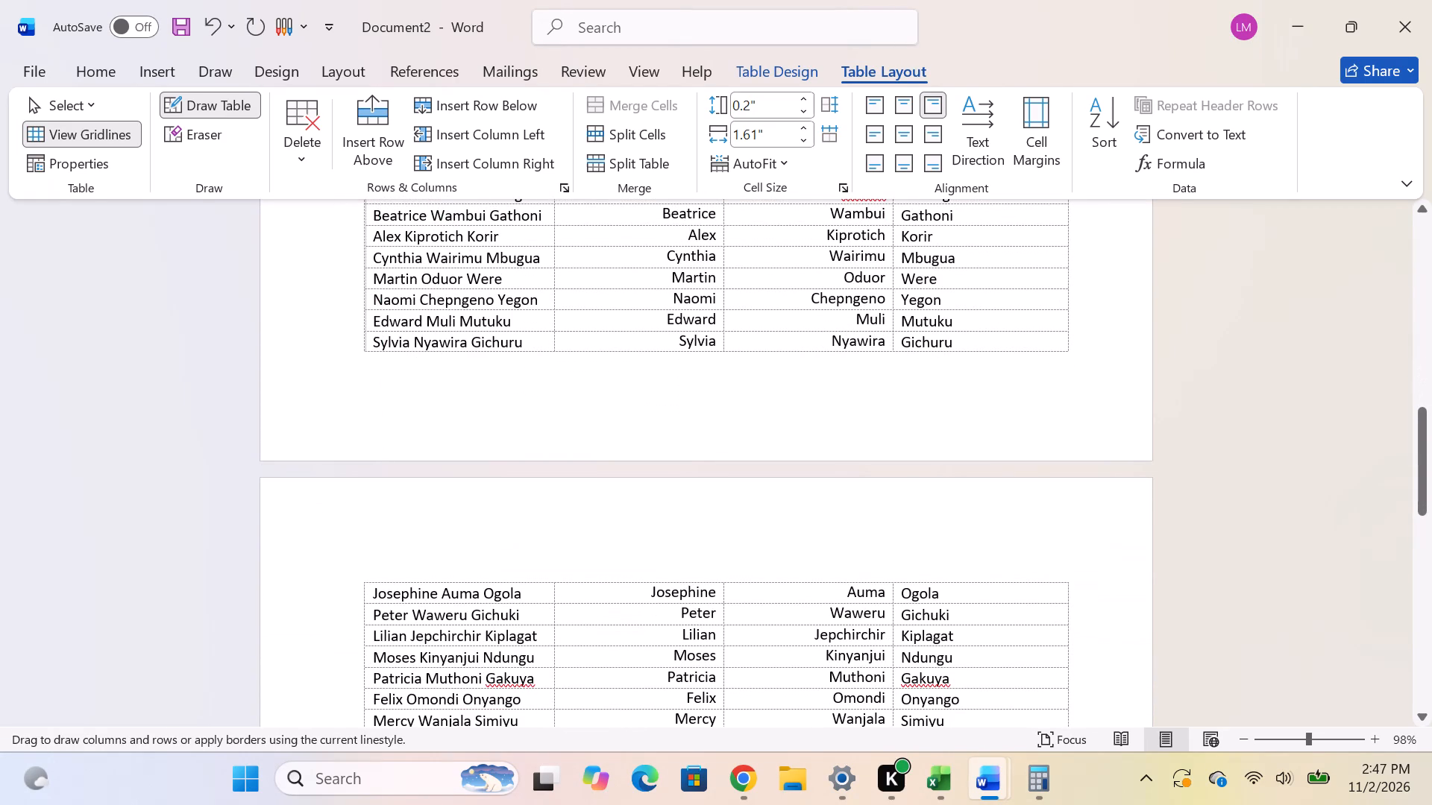
left_click_drag(376, 804, 383, 646)
left_click_drag(383, 646, 368, 648)
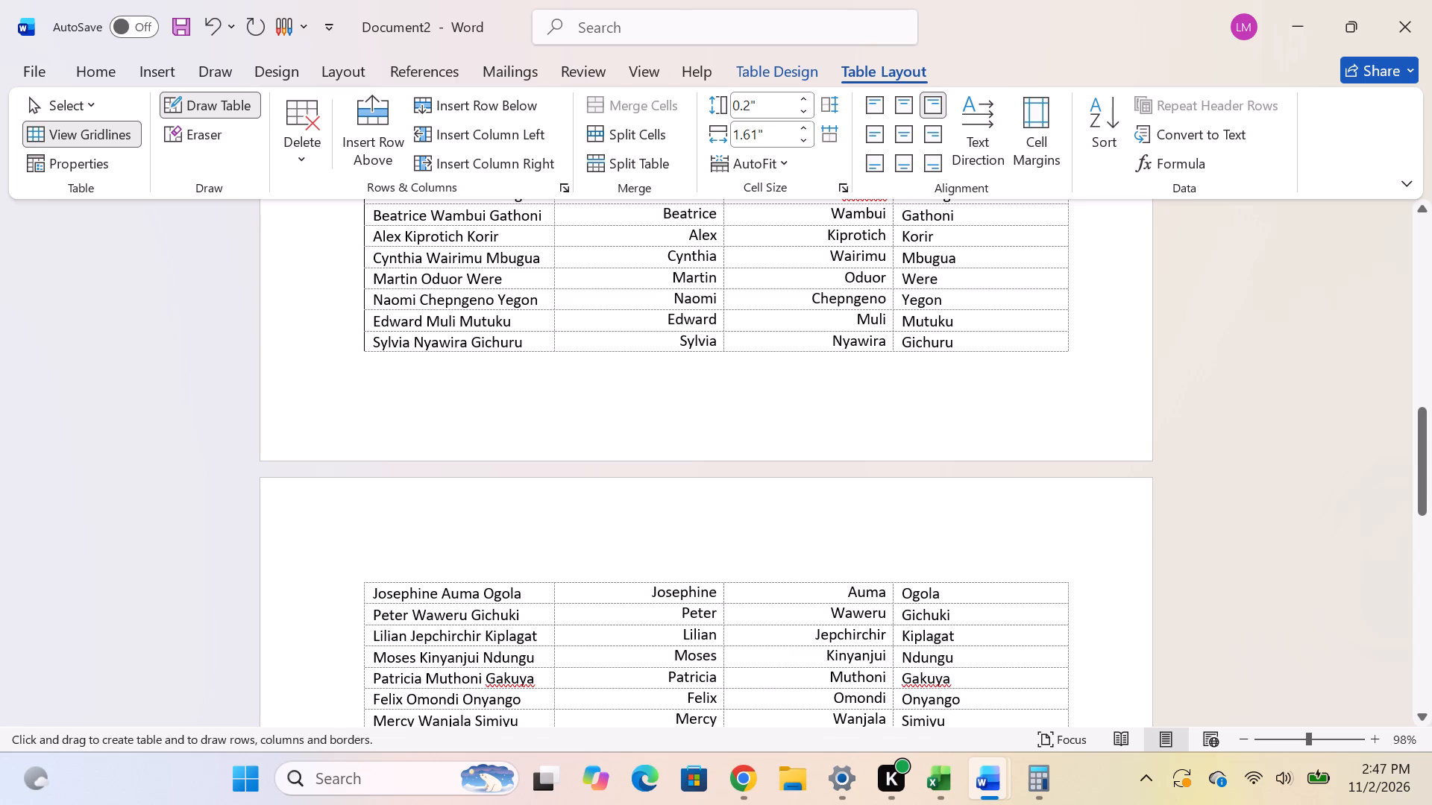
Draw a solid border beneath the header row across all four columns.
scroll(772, 282, "up", 8)
scroll(772, 284, "down", 1)
scroll(772, 284, "up", 12)
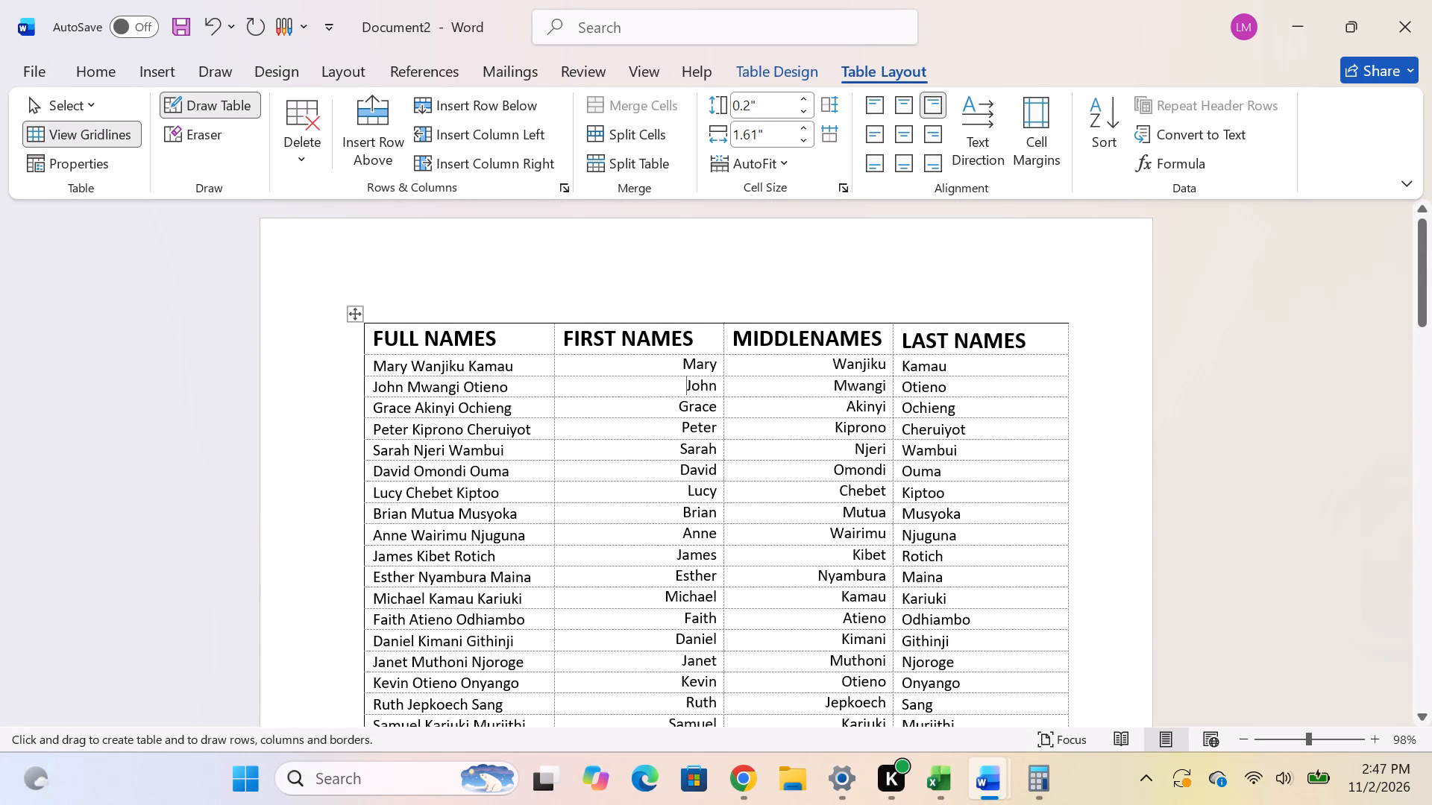
left_click_drag(365, 350, 969, 365)
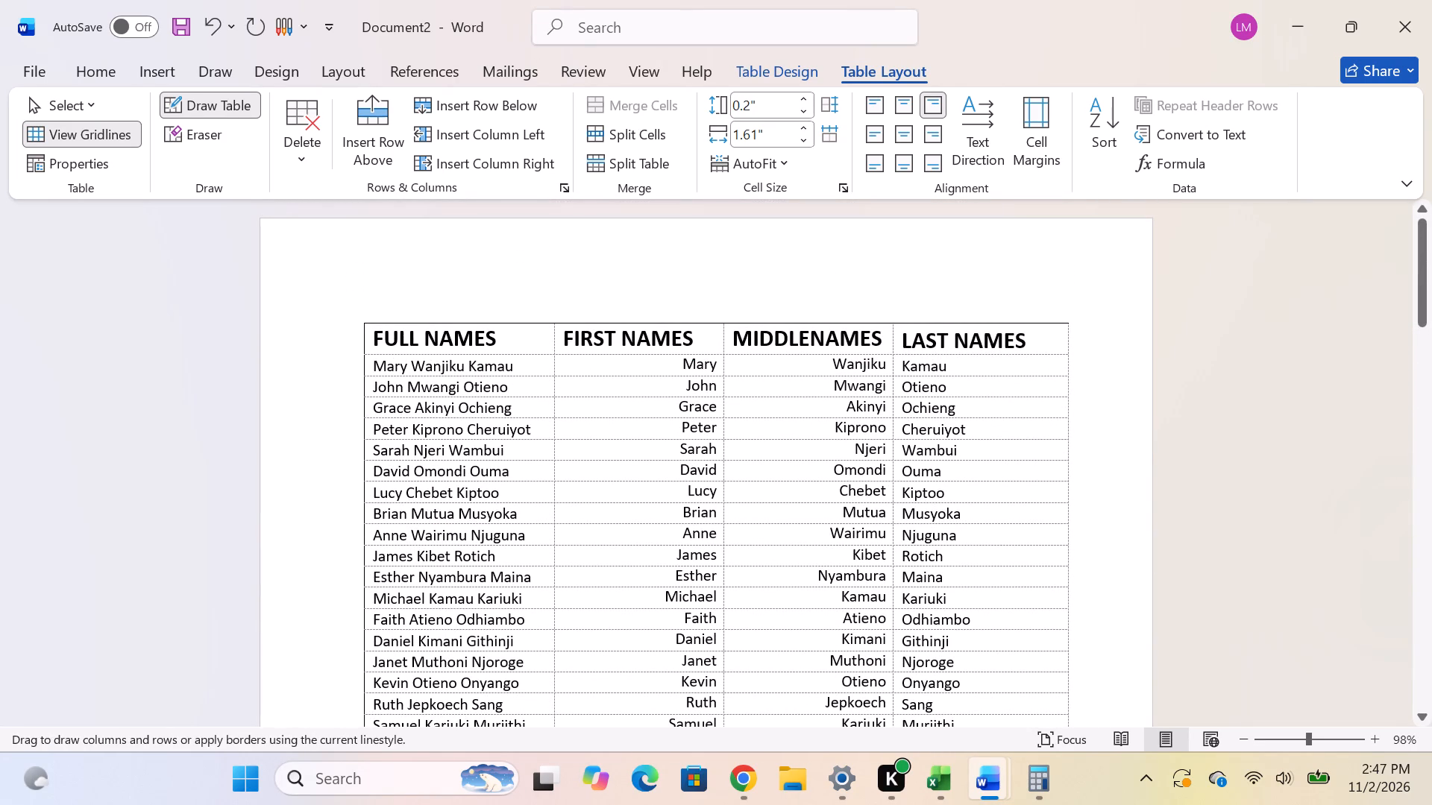
left_click_drag(969, 365, 1077, 351)
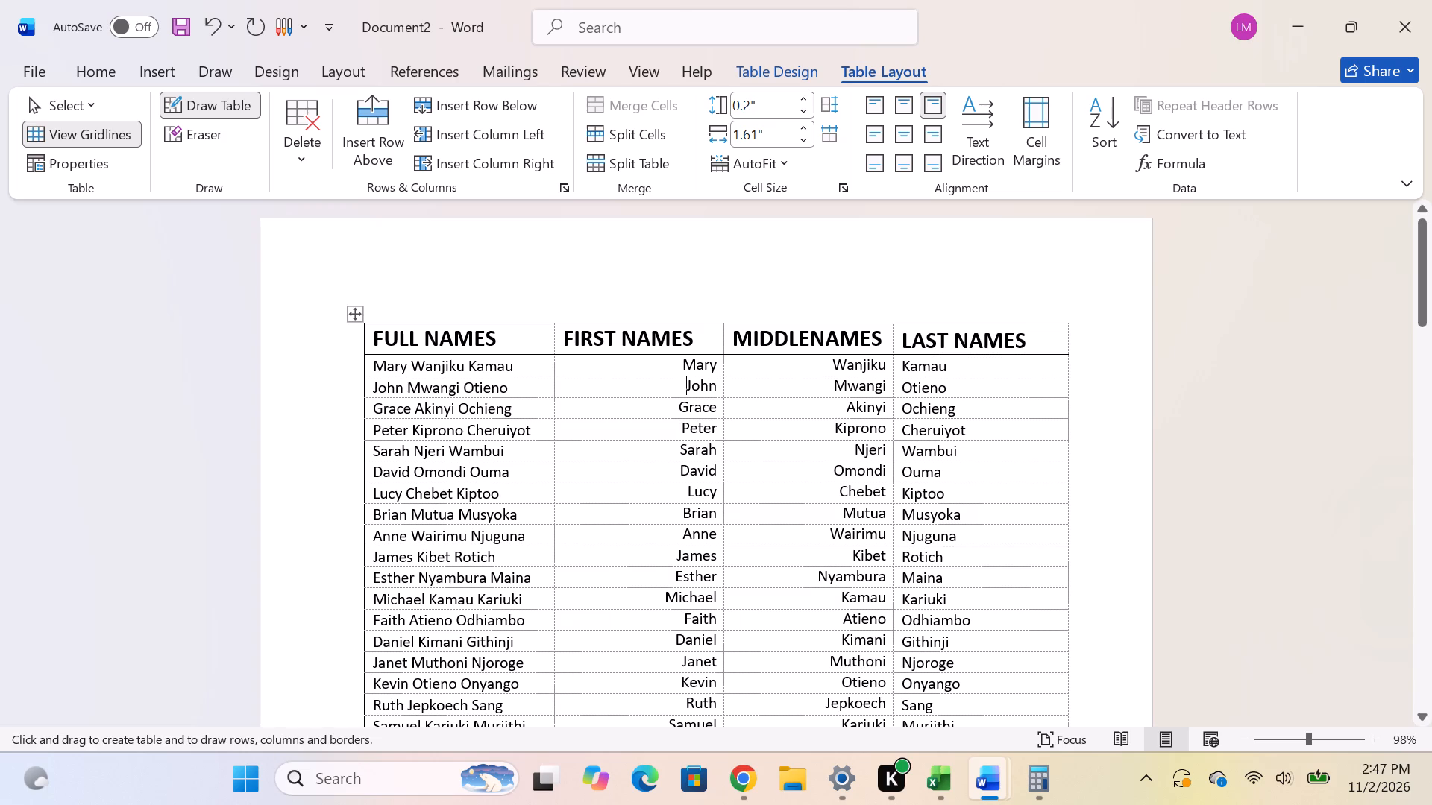
Draw a solid border down the outer edge of the LAST NAMES column, from the header to the end of the first page.
left_click_drag(1068, 323, 1055, 712)
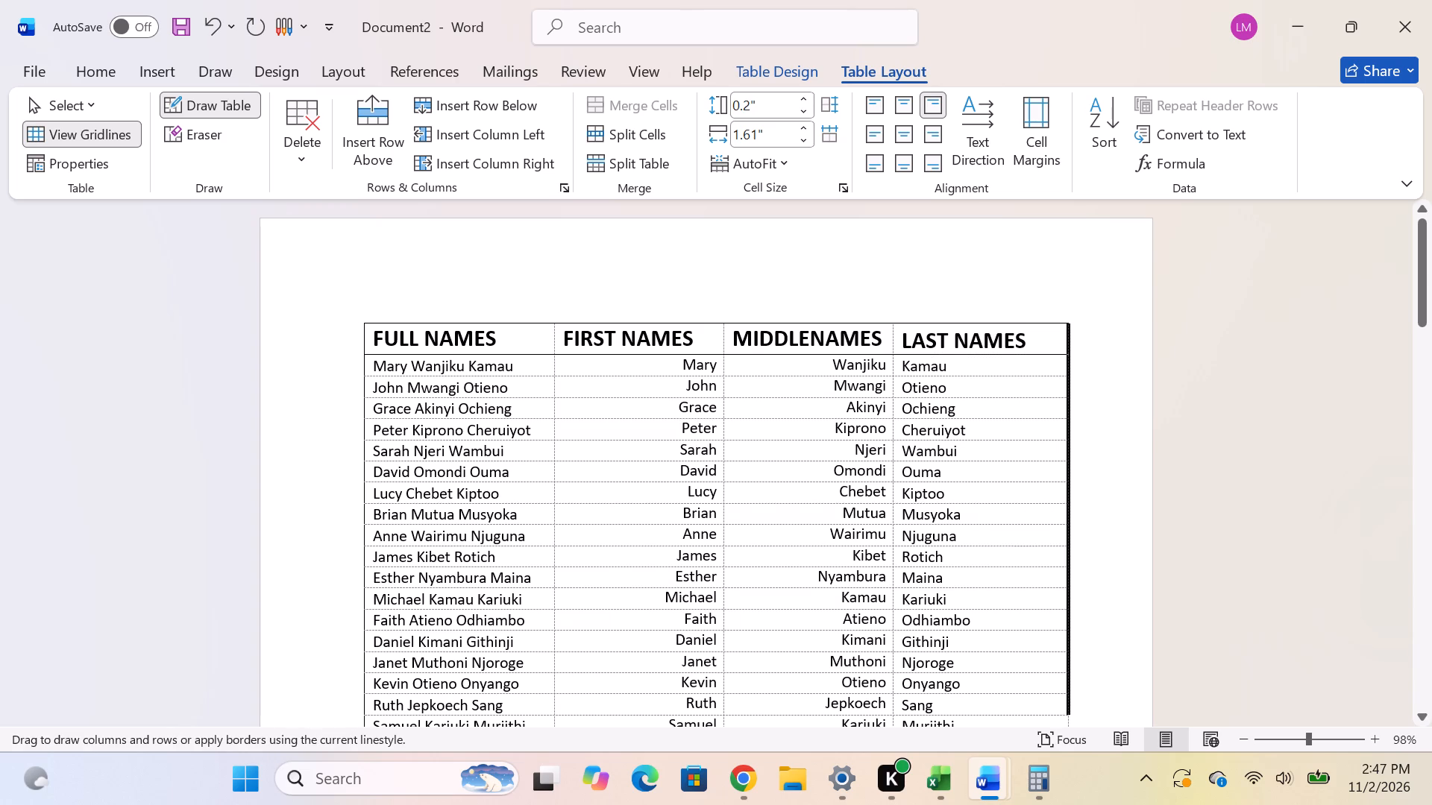
left_click_drag(1055, 712, 1046, 804)
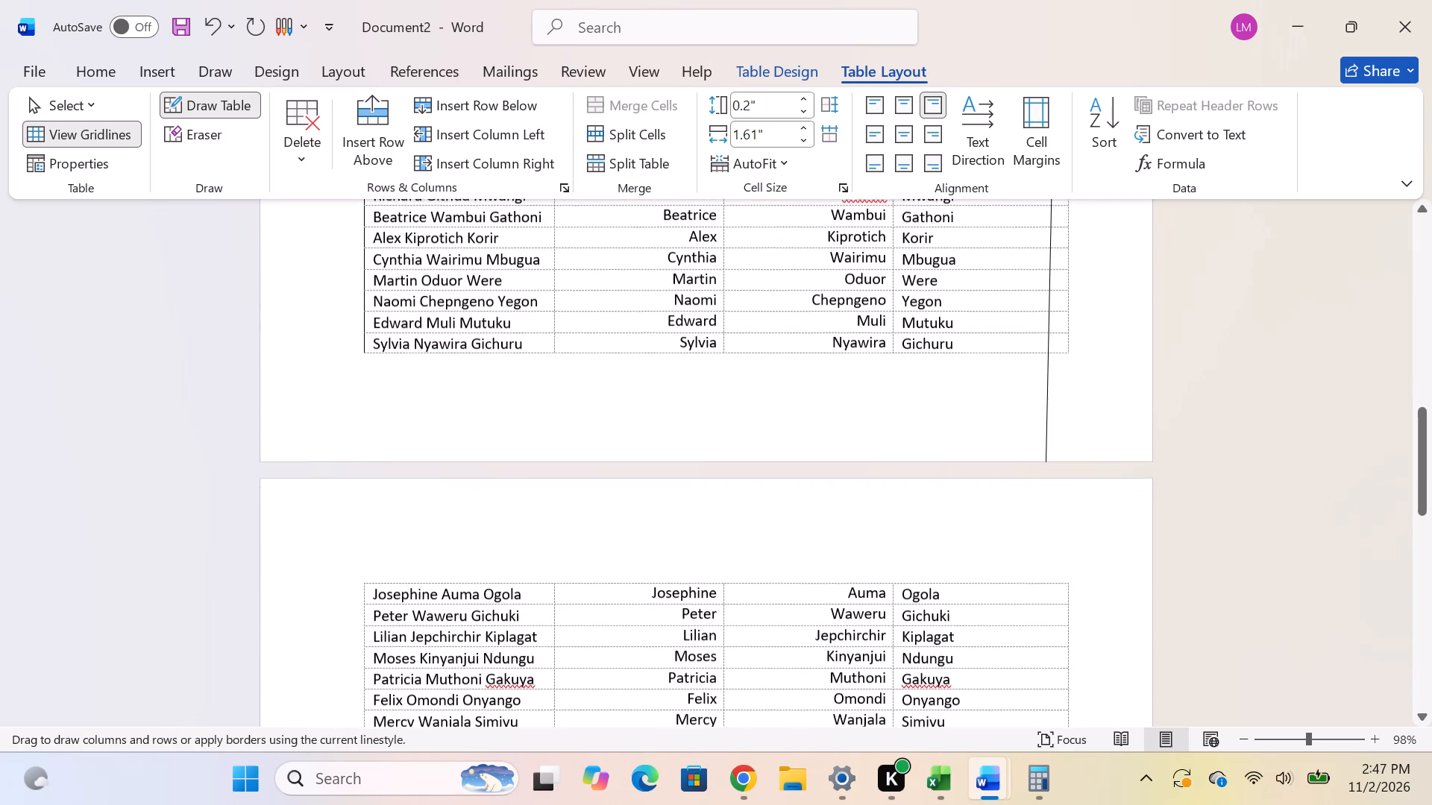
left_click_drag(1046, 804, 1079, 718)
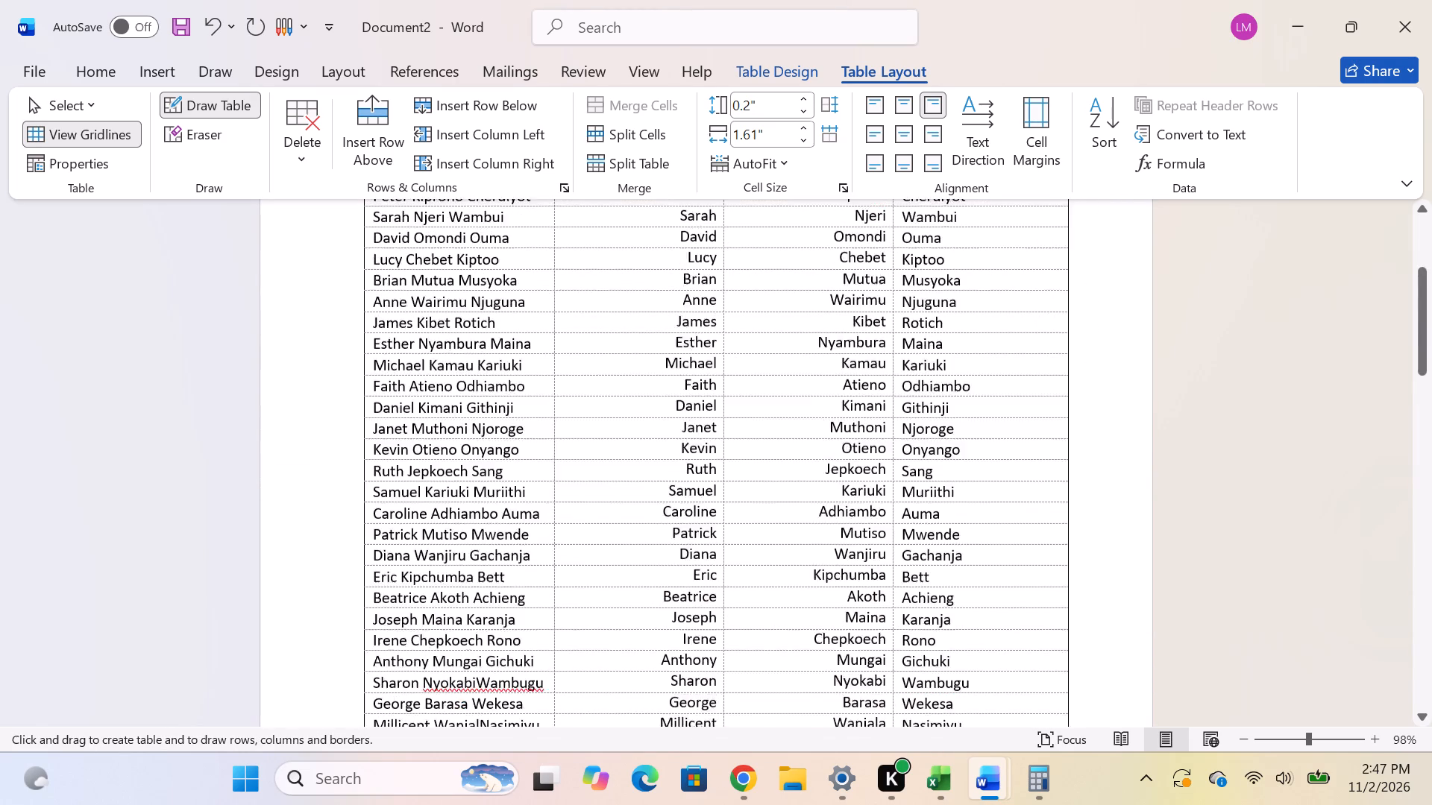
scroll(536, 226, "up", 2)
double_click(921, 233)
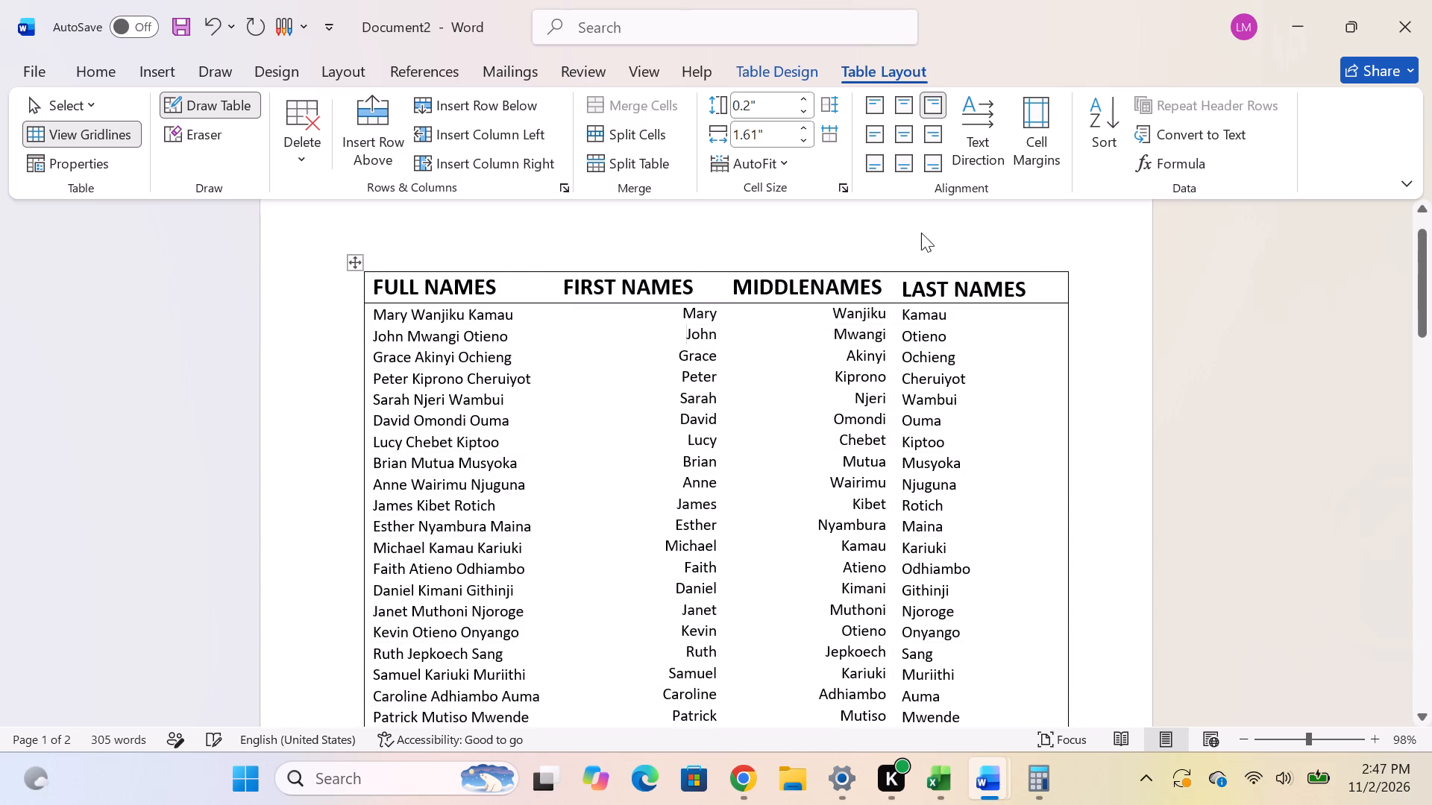
double_click(1042, 332)
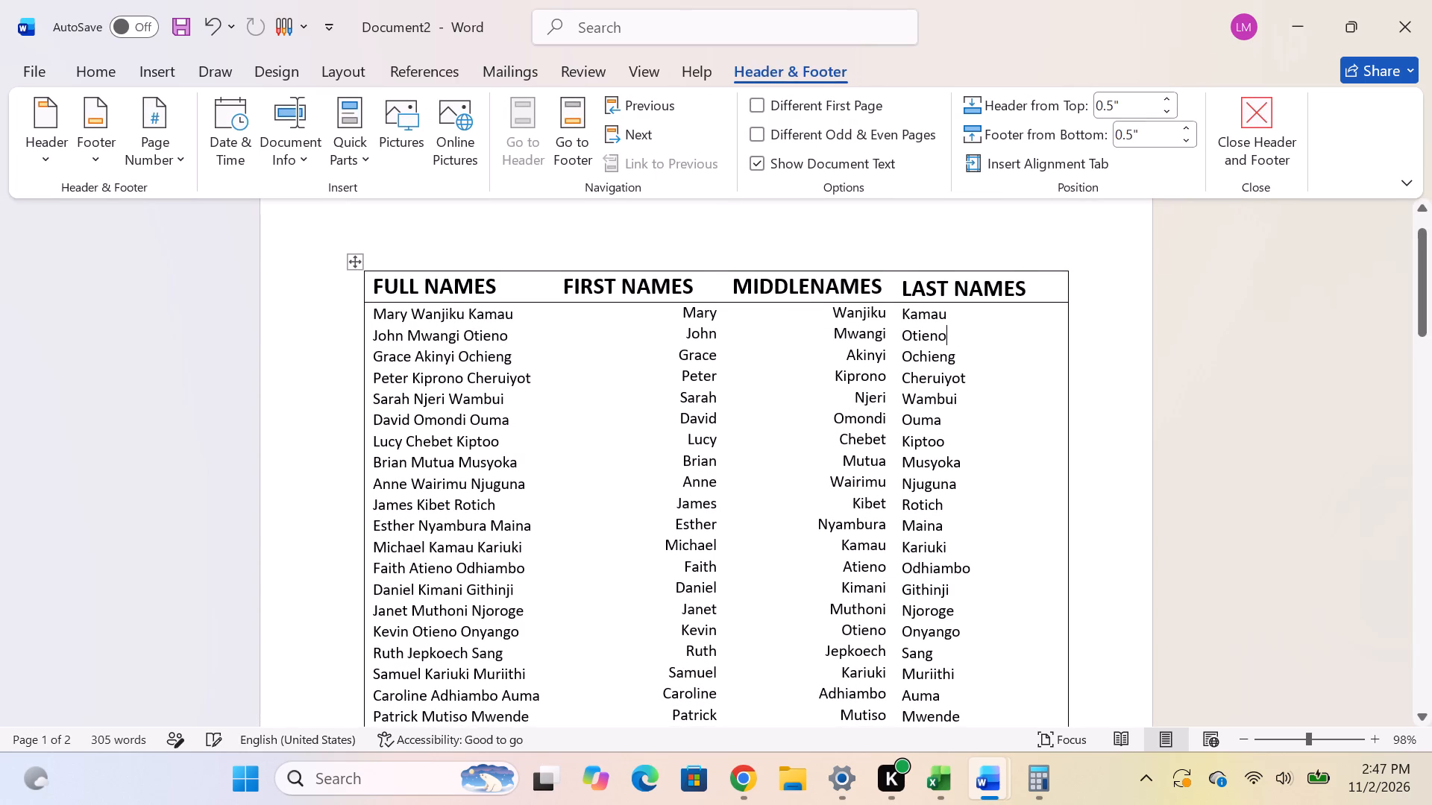
Draw solid borders with Draw Table down both outer edges of the table rows on the second page.
scroll(999, 359, "down", 14)
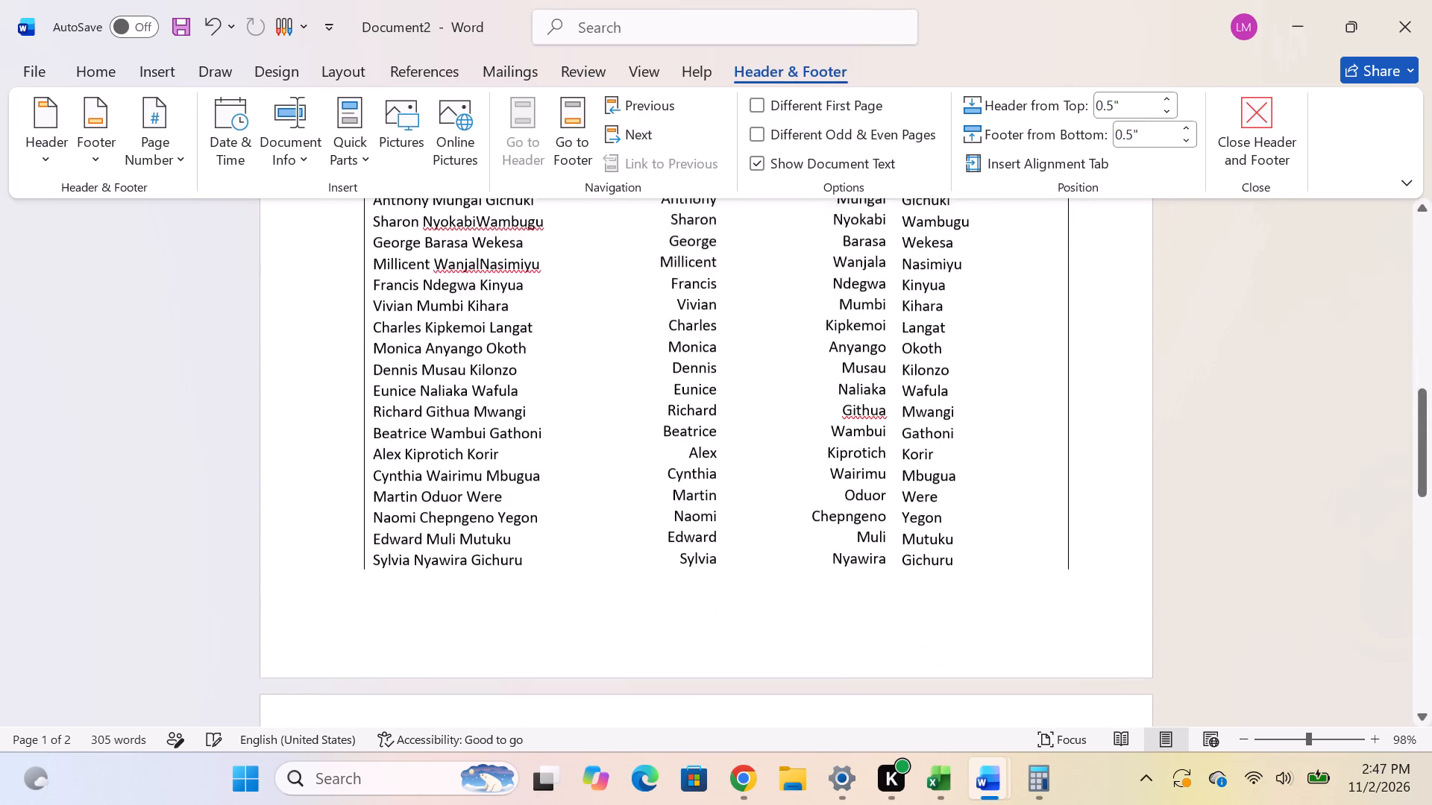
scroll(999, 358, "down", 6)
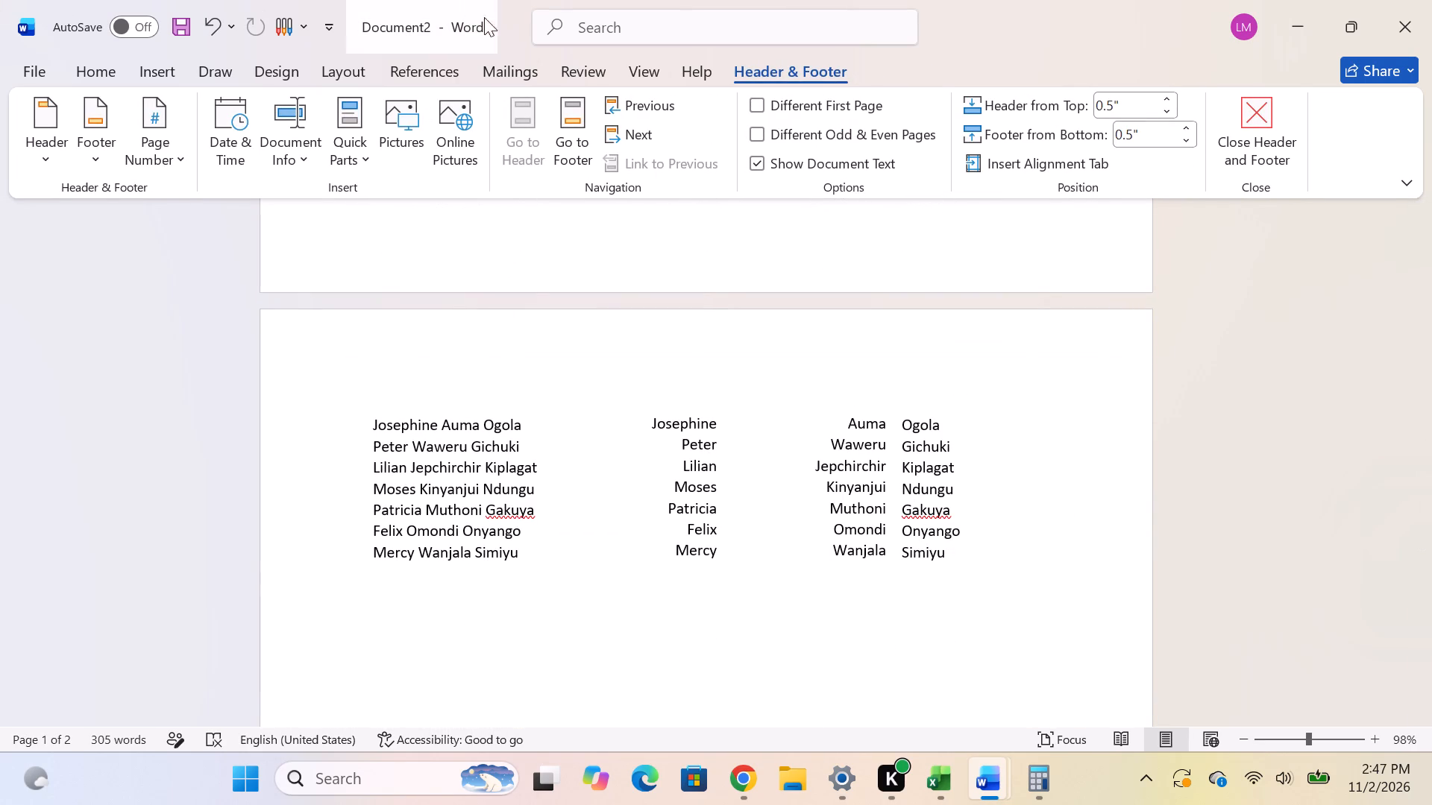
scroll(529, 38, "down", 1)
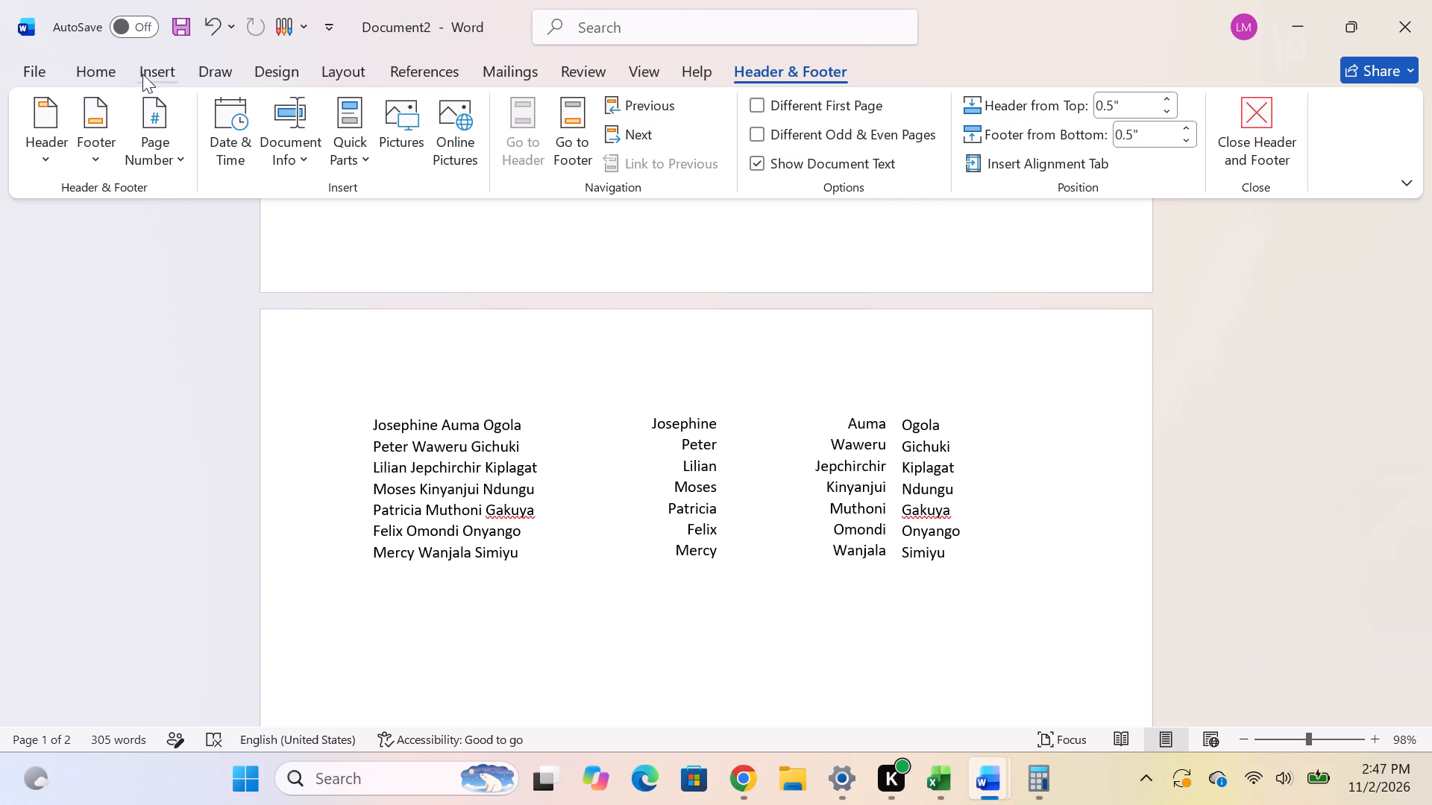
left_click(144, 74)
left_click(173, 151)
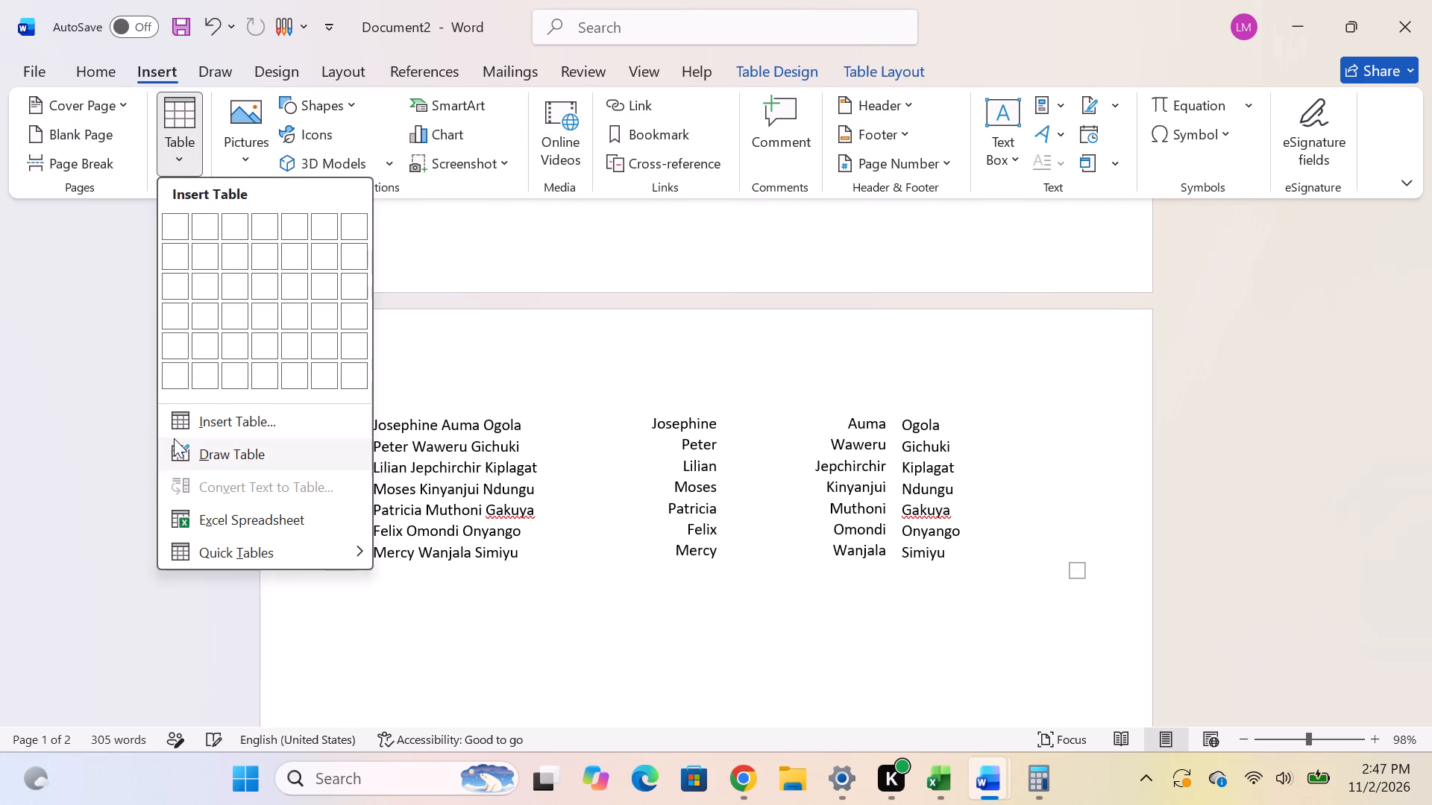
left_click(175, 438)
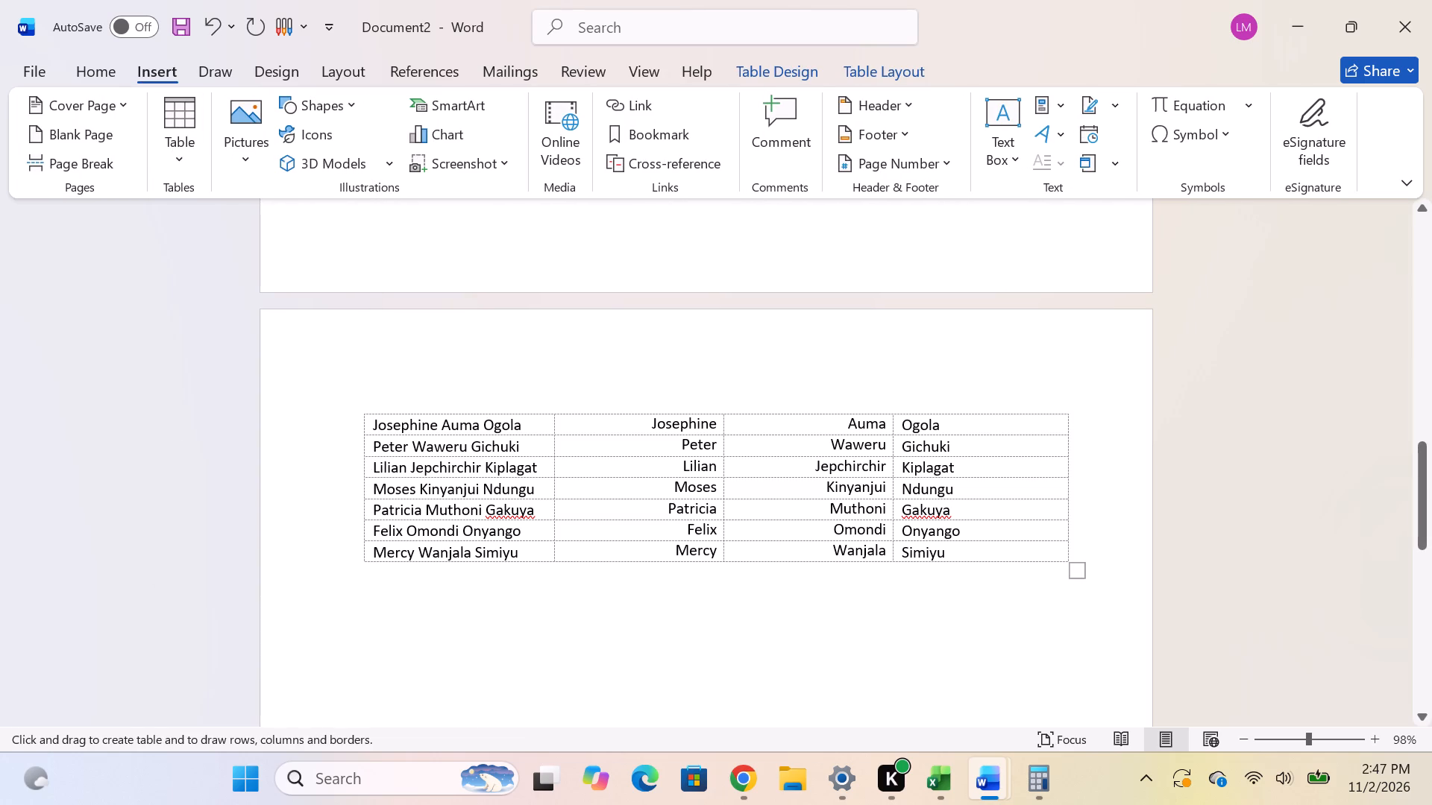
left_click_drag(364, 414, 360, 555)
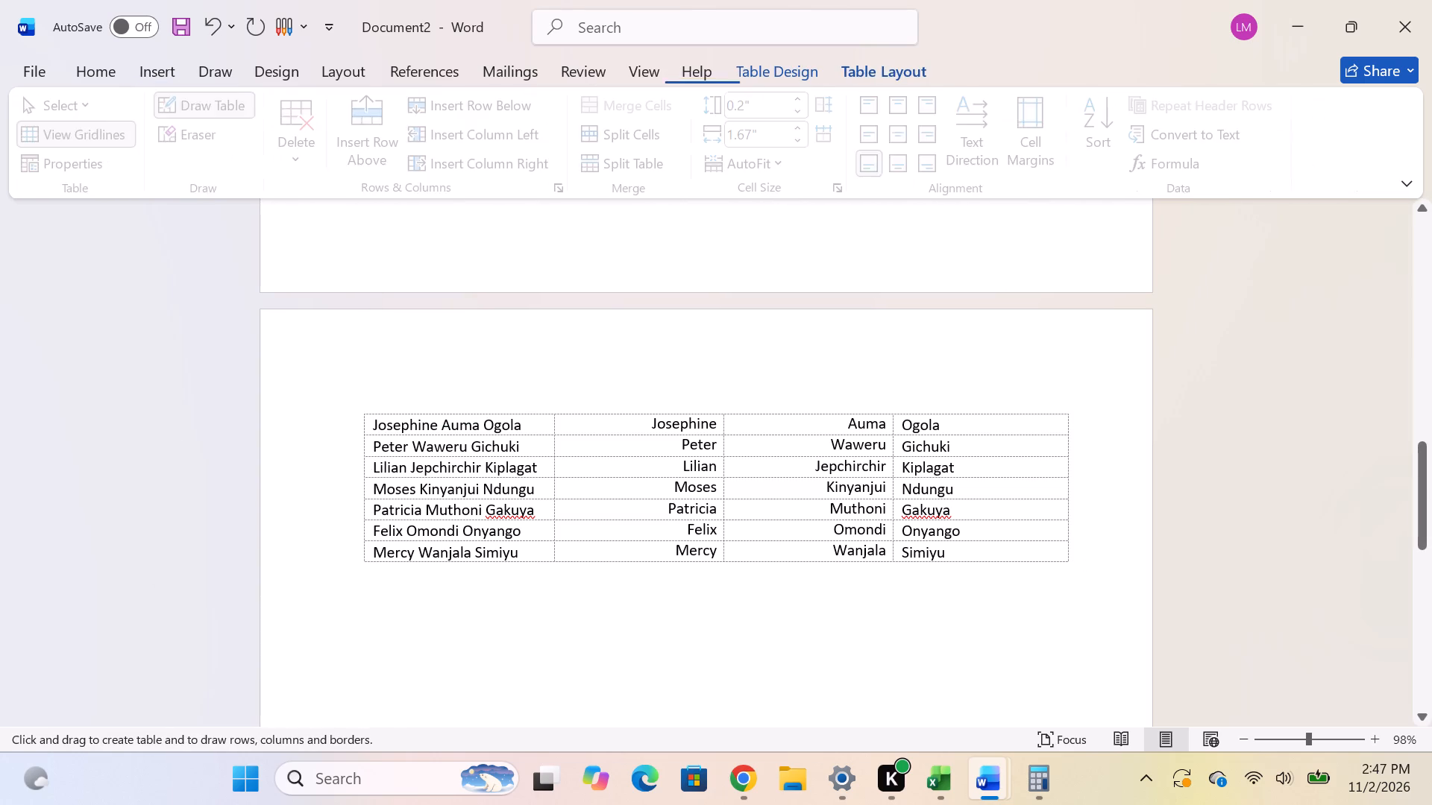
left_click_drag(1067, 418, 1067, 450)
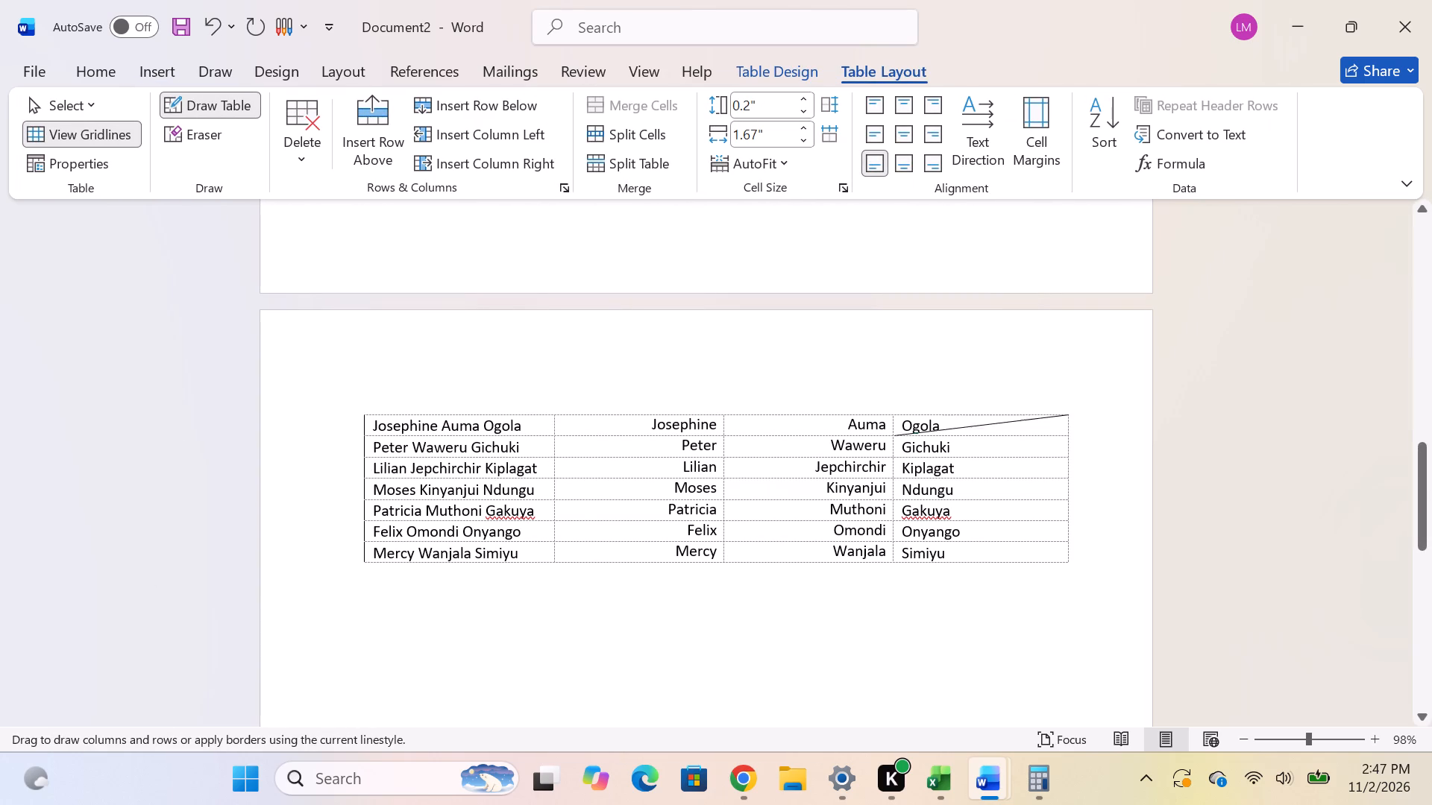
left_click_drag(1067, 450, 1072, 543)
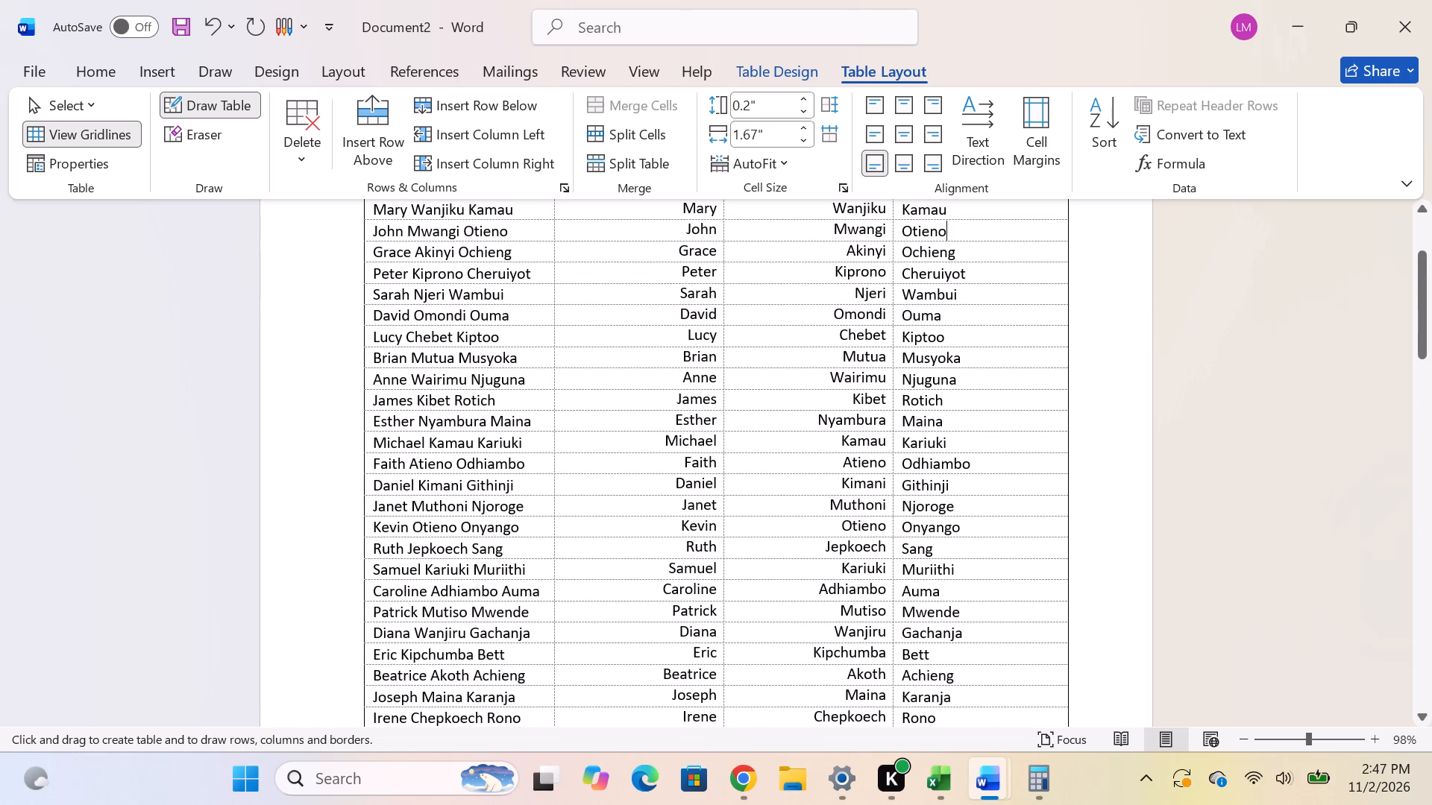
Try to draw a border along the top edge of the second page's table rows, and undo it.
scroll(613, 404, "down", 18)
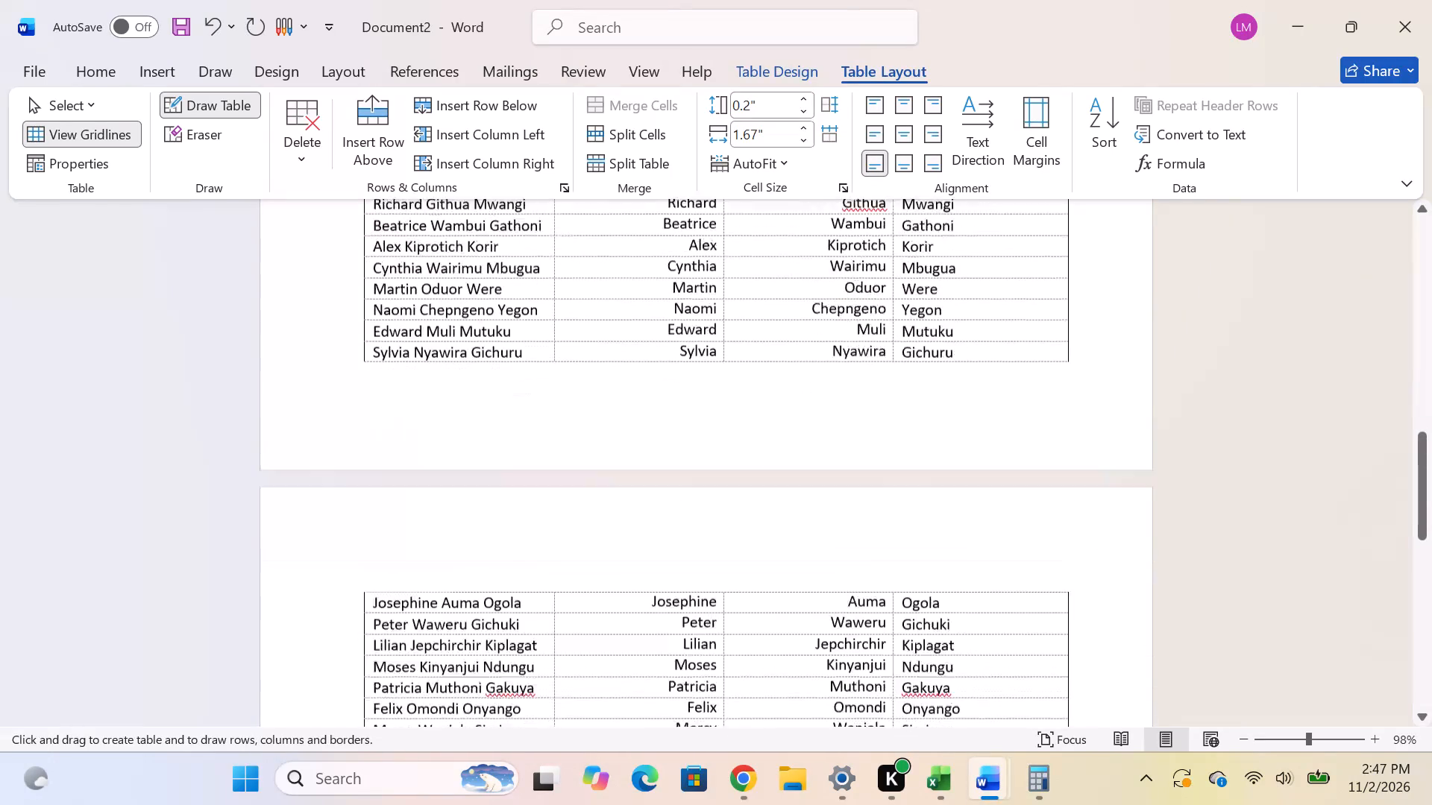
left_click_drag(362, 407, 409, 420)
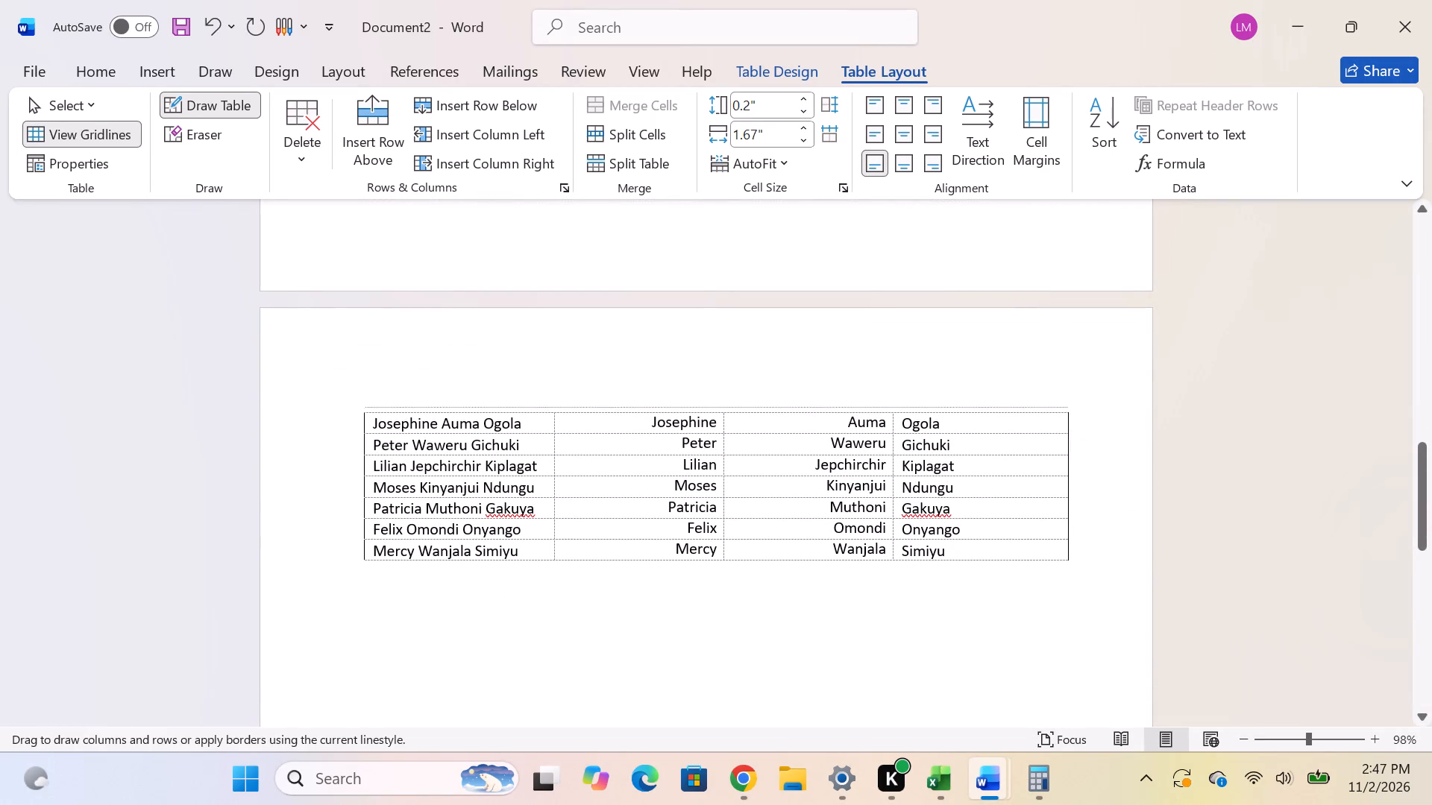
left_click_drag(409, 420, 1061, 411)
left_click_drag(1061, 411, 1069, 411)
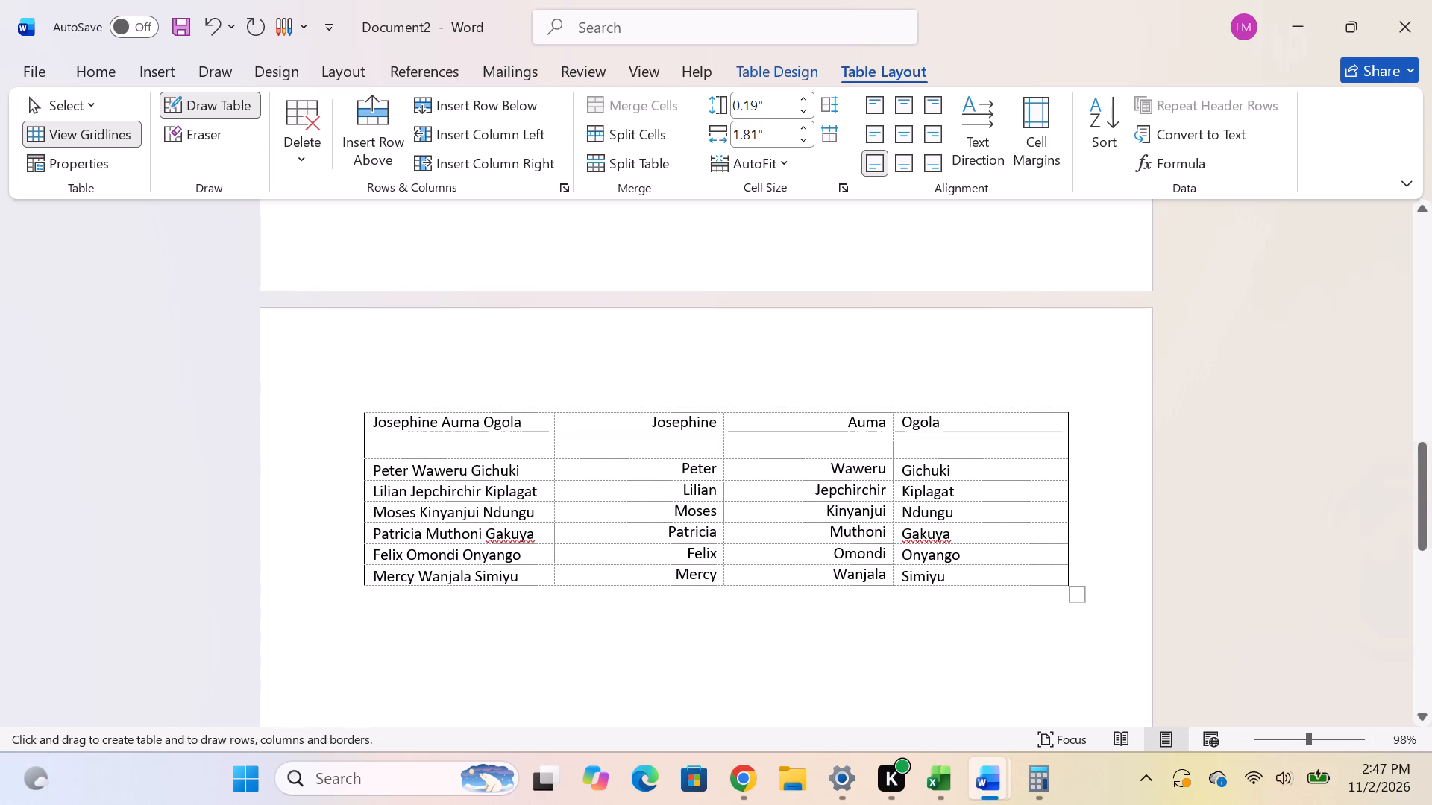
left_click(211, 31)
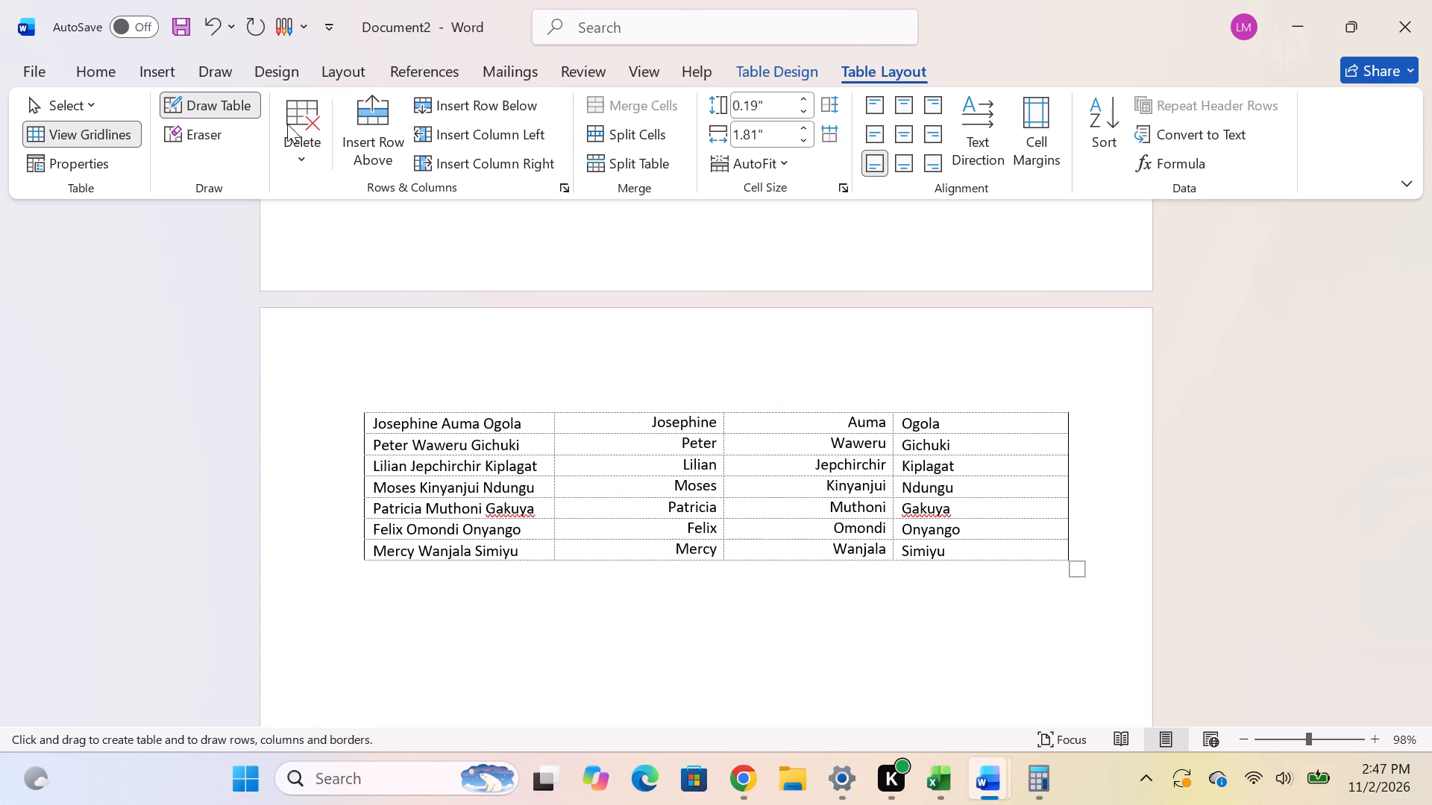
Draw a solid border along the top edge of the first table row on the second page, across all four columns.
scroll(350, 334, "down", 2)
scroll(412, 384, "down", 11)
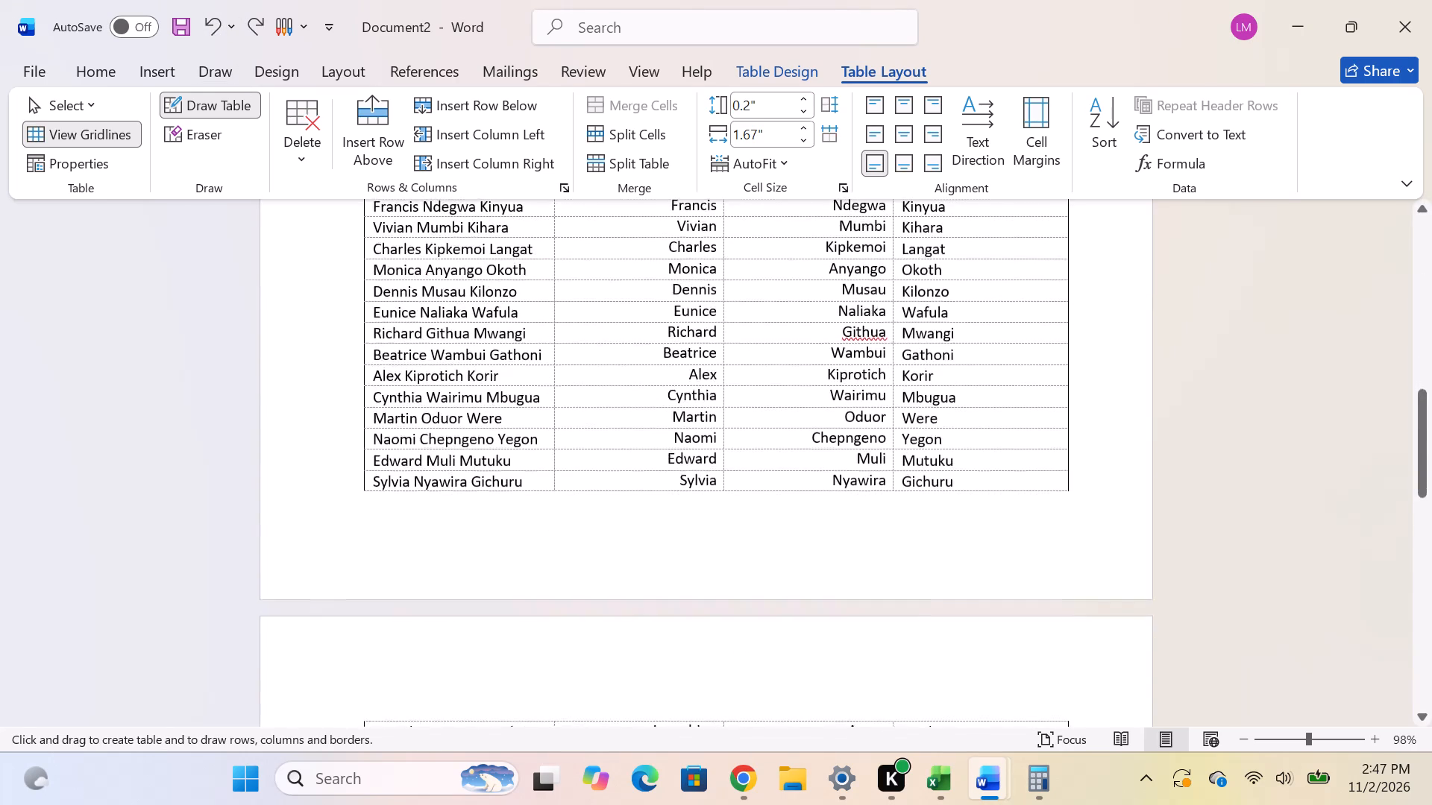
scroll(544, 429, "down", 5)
left_click_drag(366, 414, 372, 414)
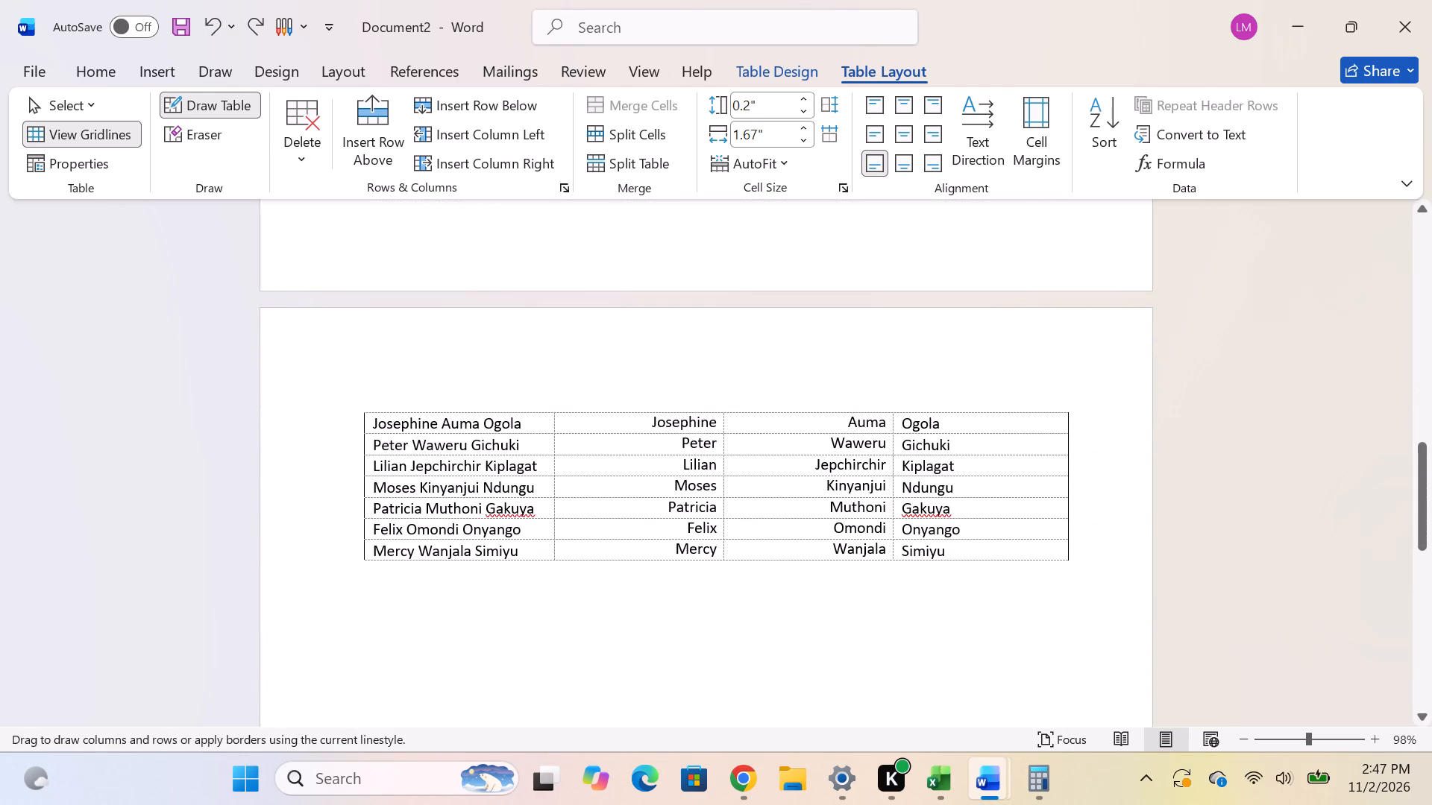
left_click_drag(372, 414, 1018, 415)
Draw solid vertical borders between the four columns on the second page, and retrace the outer edge of the last-names column.
left_click_drag(724, 411, 722, 513)
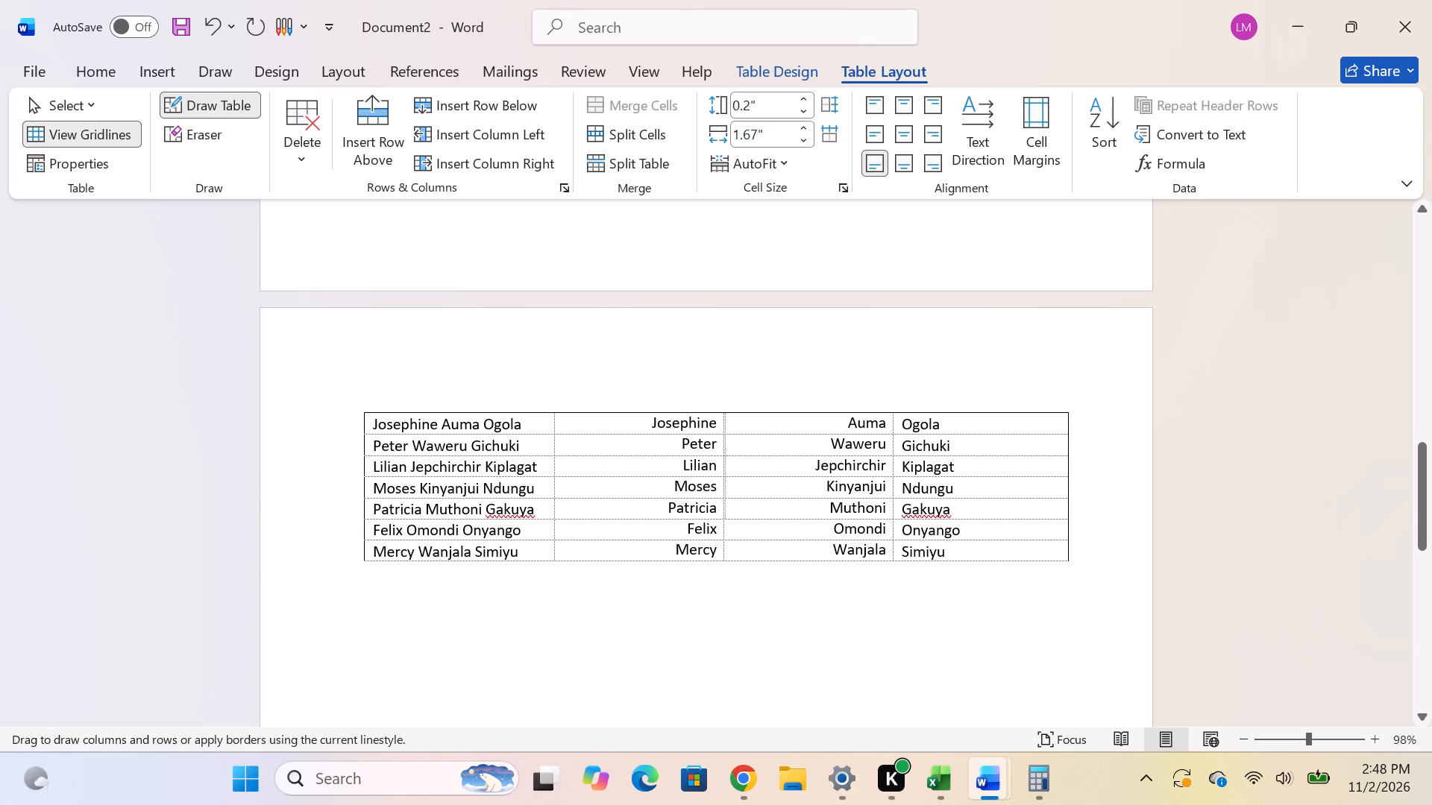
left_click_drag(722, 513, 718, 543)
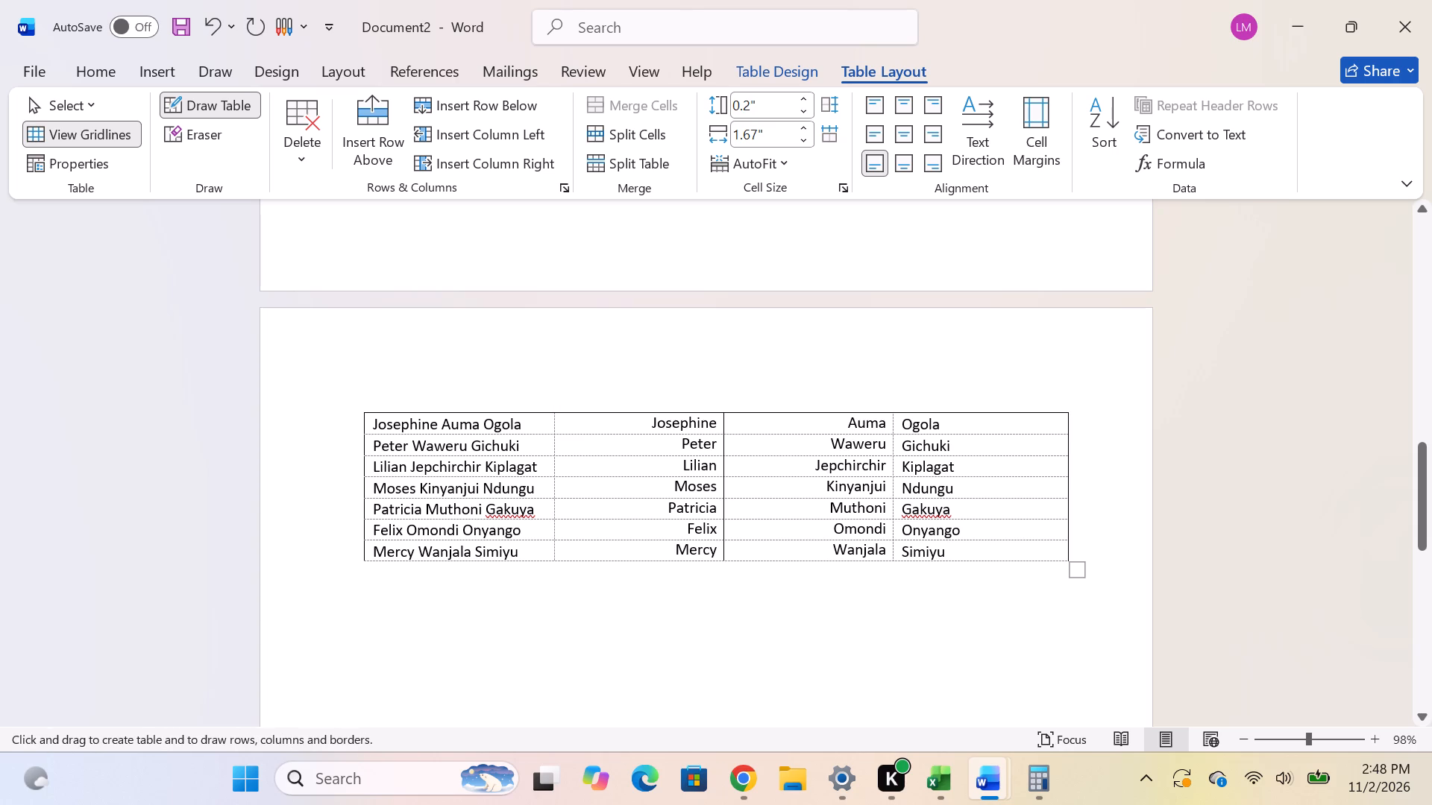
left_click_drag(553, 415, 563, 472)
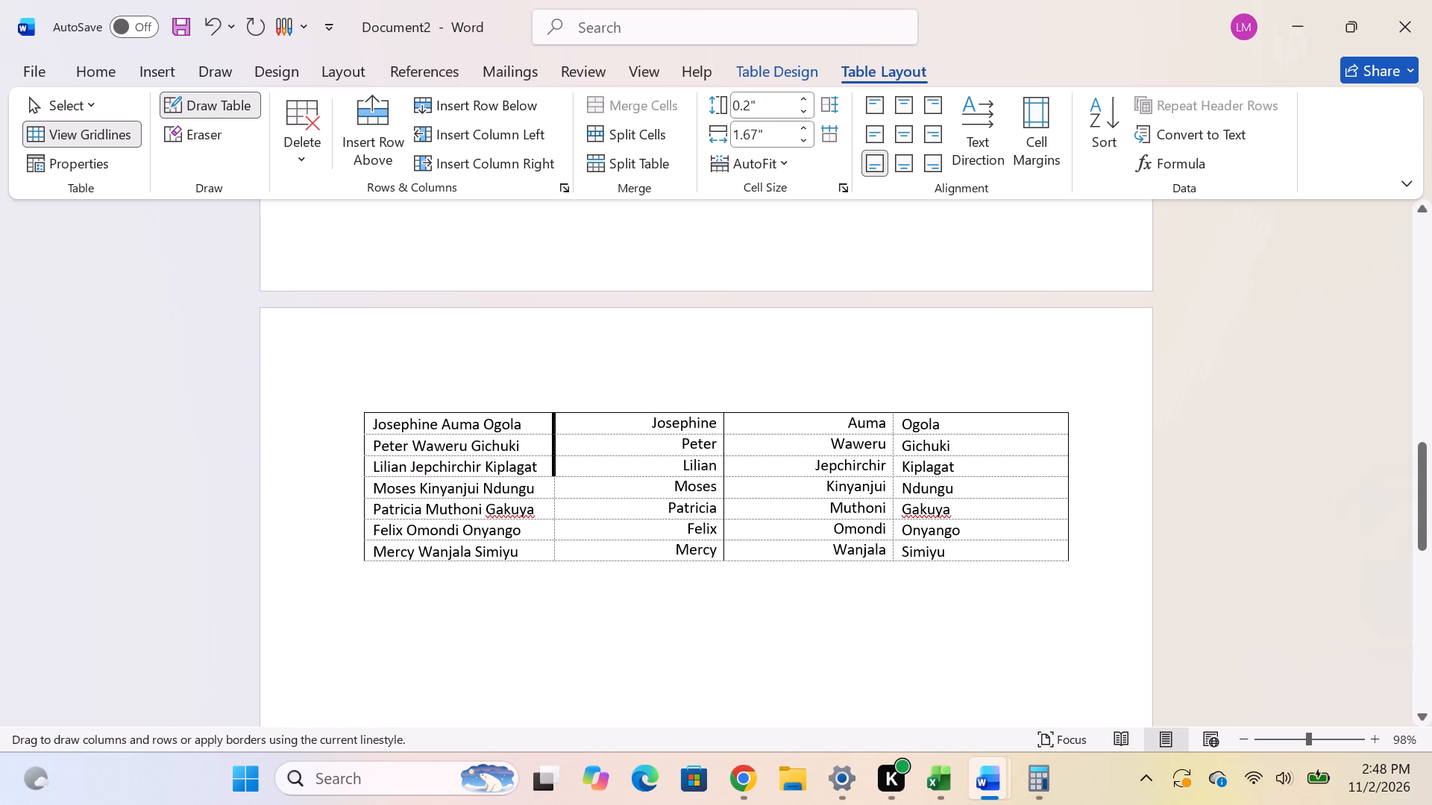
left_click_drag(563, 472, 558, 540)
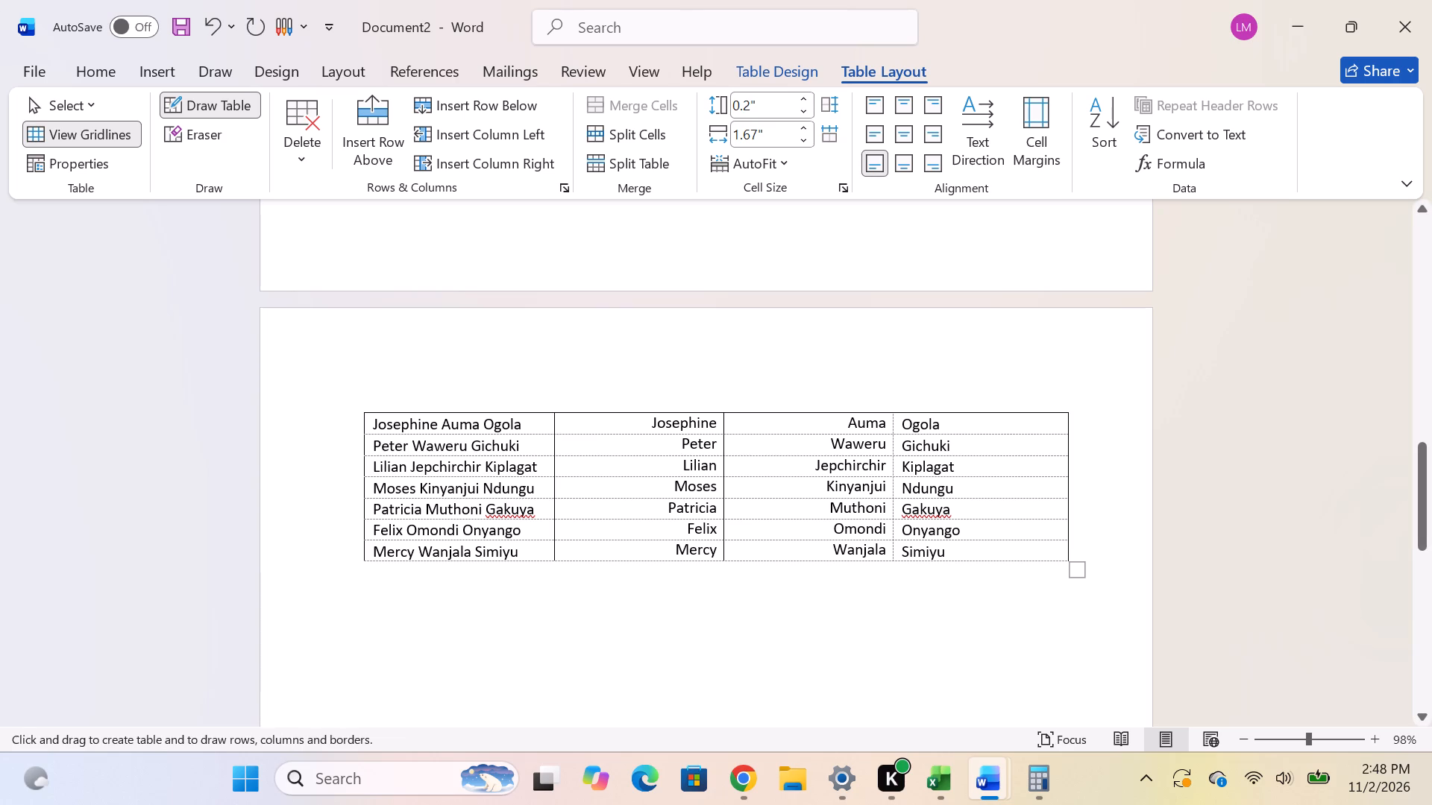
left_click_drag(894, 416, 895, 552)
left_click_drag(1069, 416, 1061, 540)
Draw a solid border beneath the table's final row on the second page, and stop drawing.
left_click_drag(367, 558, 655, 561)
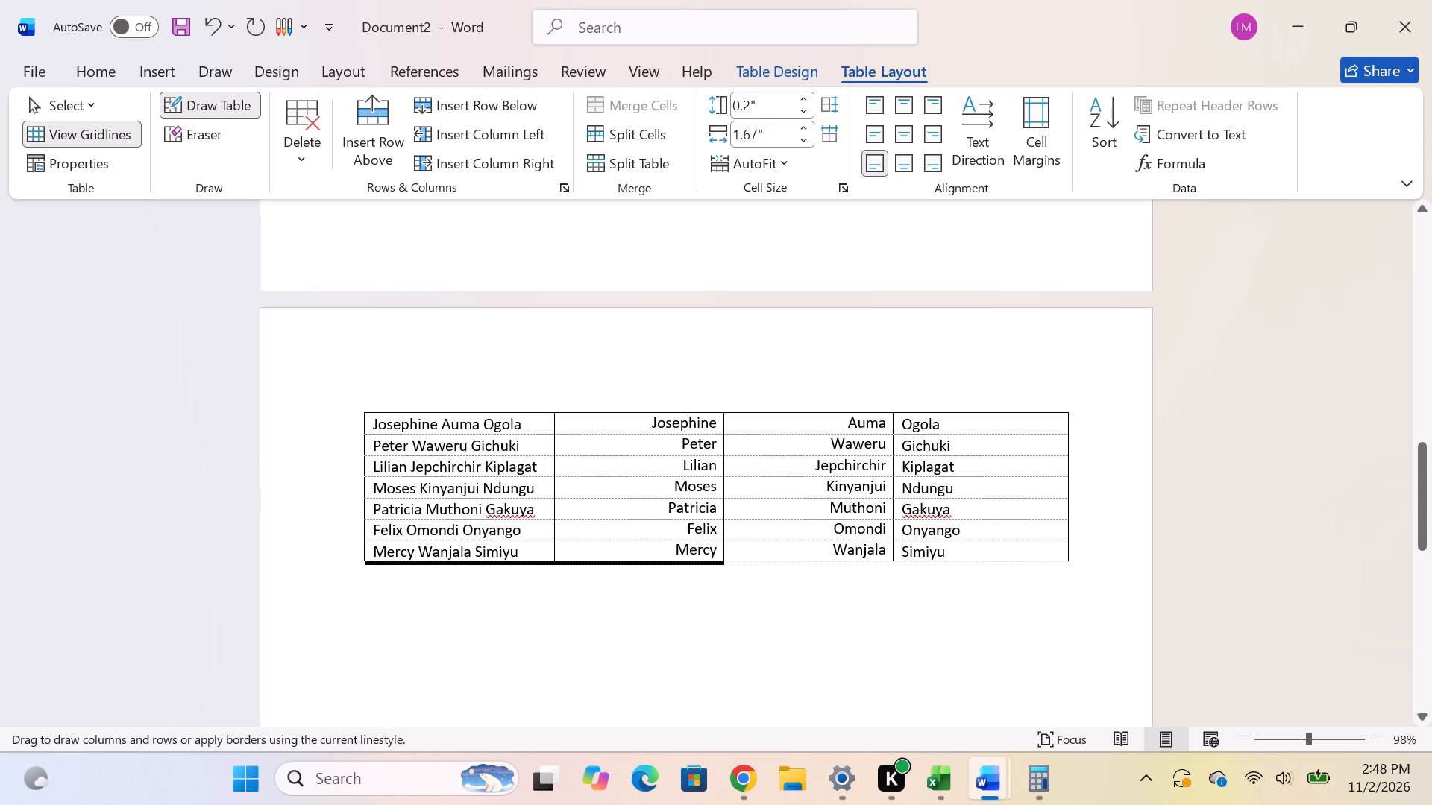
left_click_drag(655, 561, 964, 557)
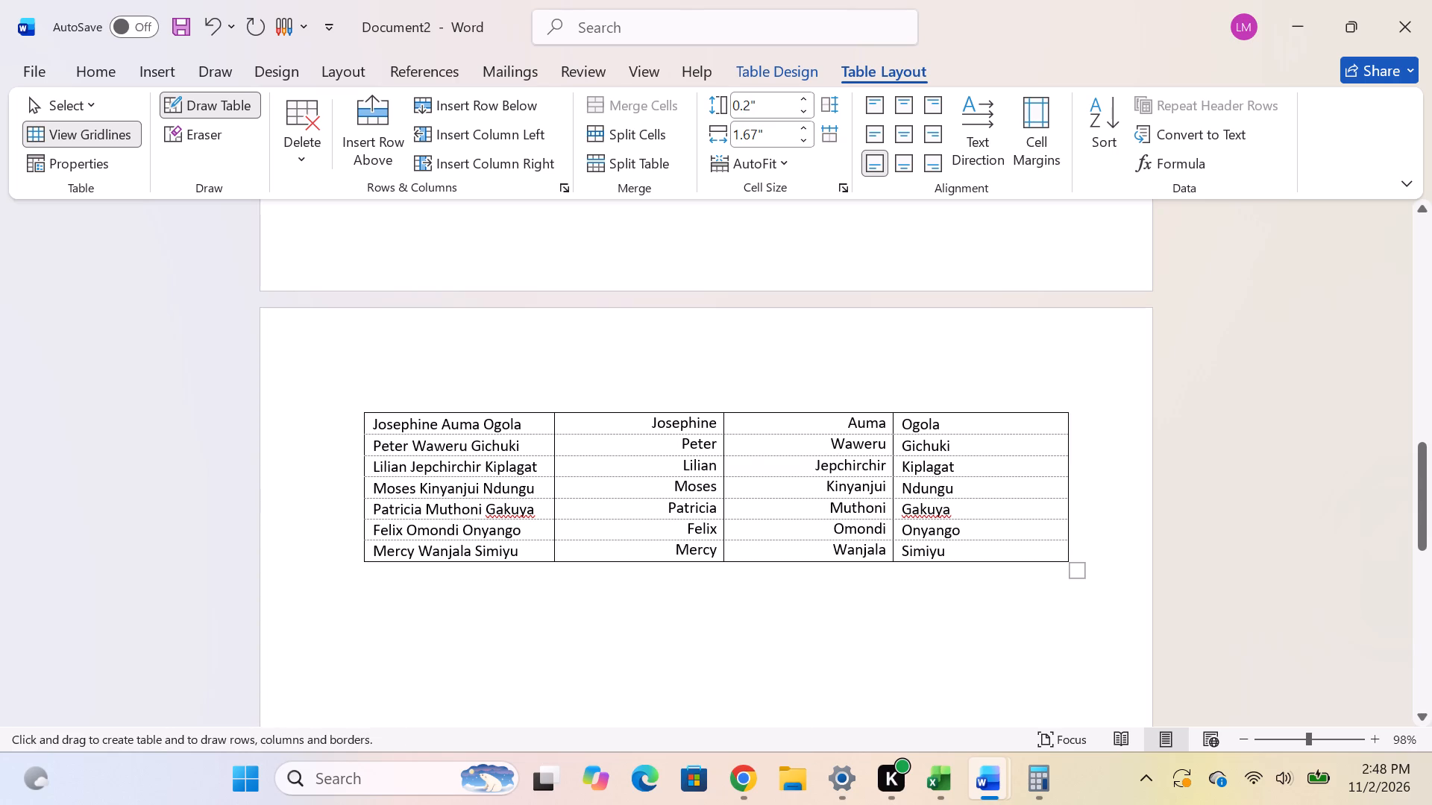
double_click(914, 619)
left_click(759, 663)
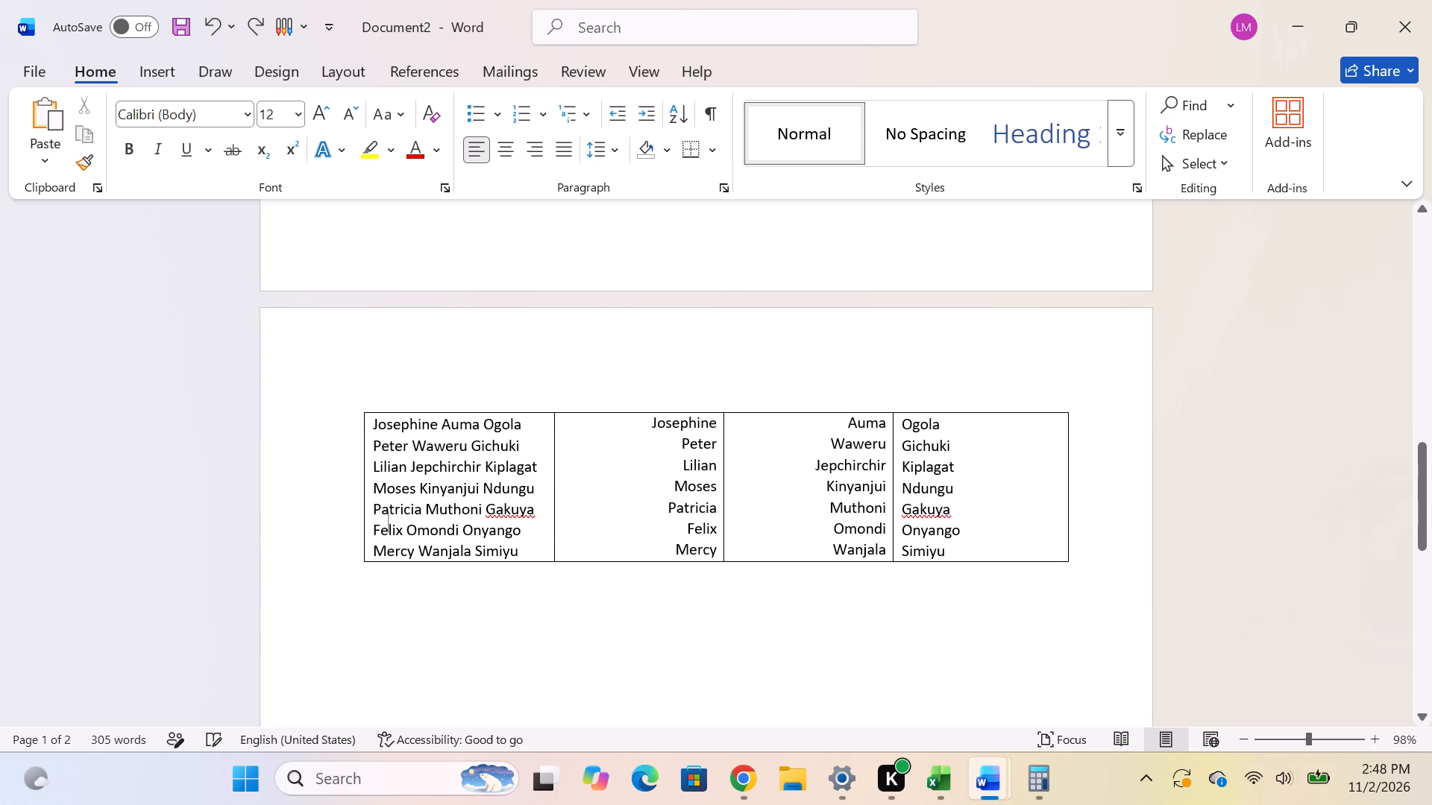
Draw a solid border along the bottom edge of the last table row on the first page, across all four columns.
scroll(622, 528, "up", 7)
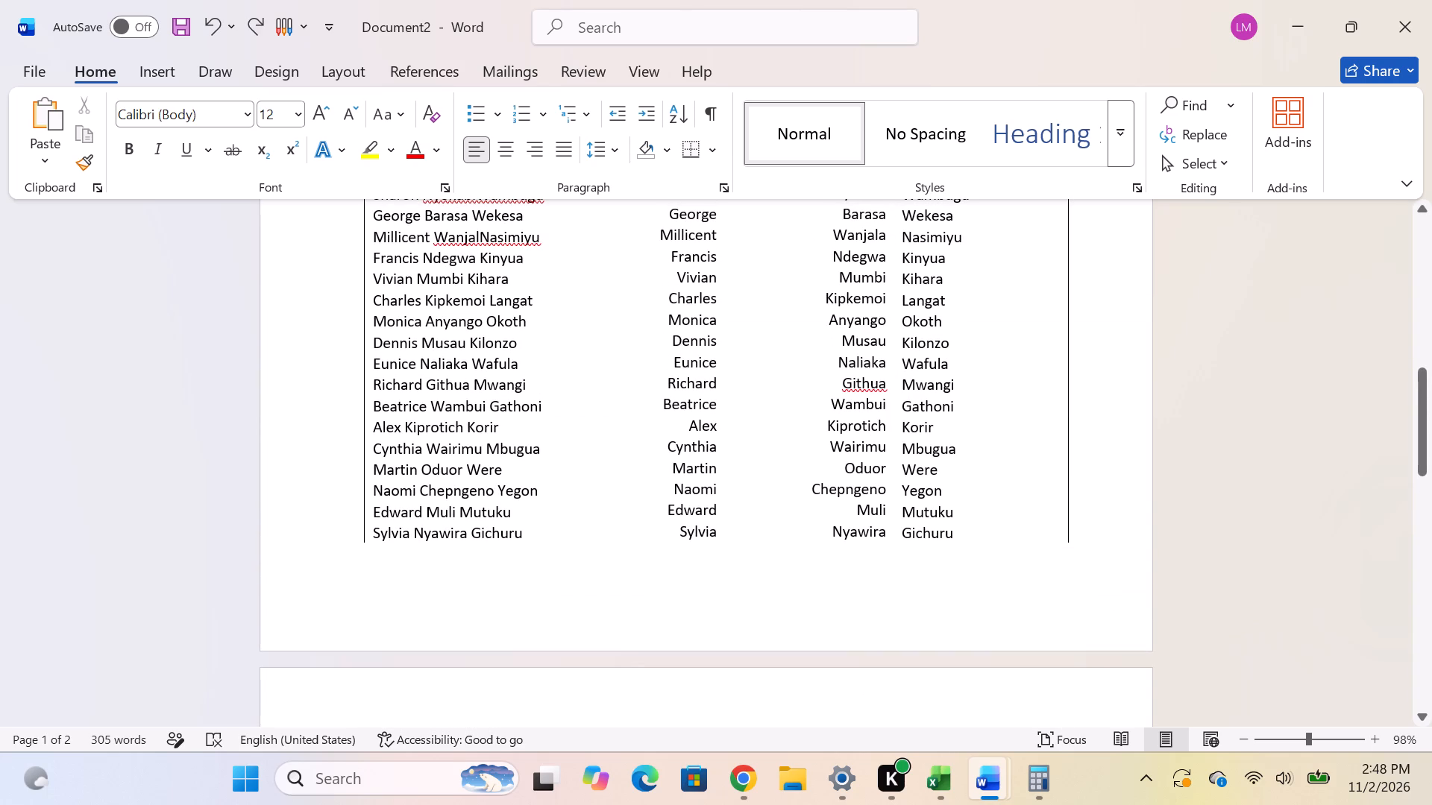
left_click(164, 80)
left_click(173, 165)
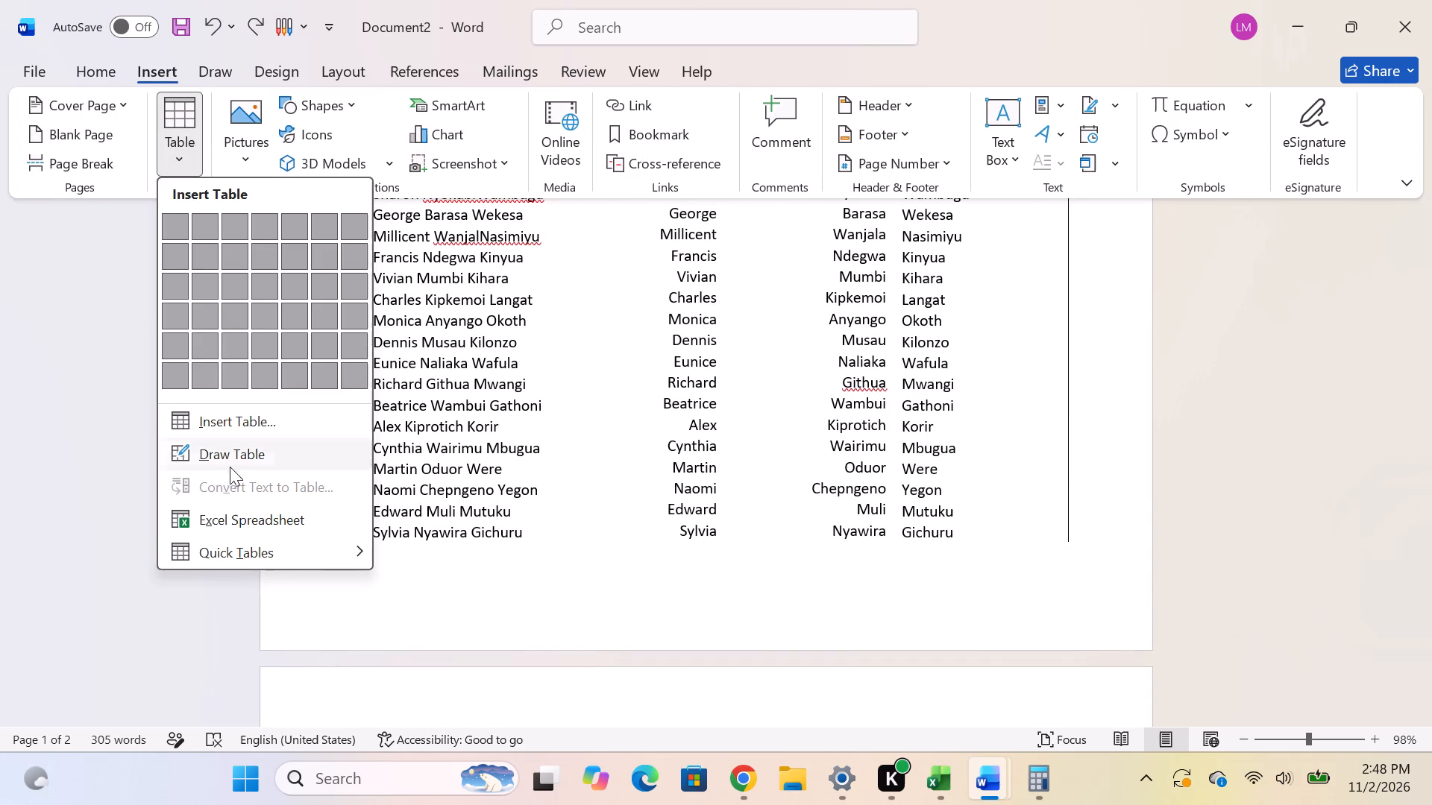
left_click(224, 458)
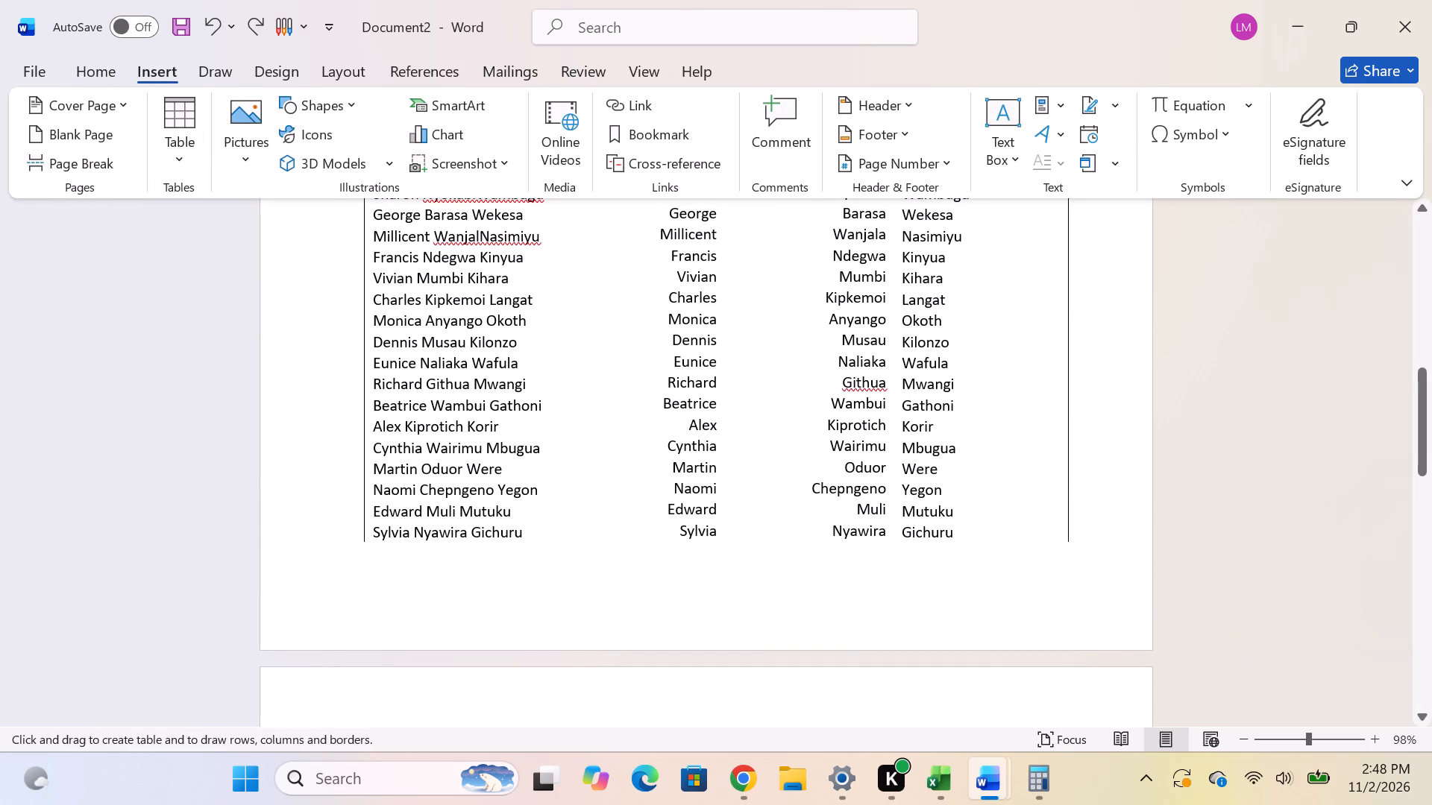
left_click_drag(365, 537, 1035, 533)
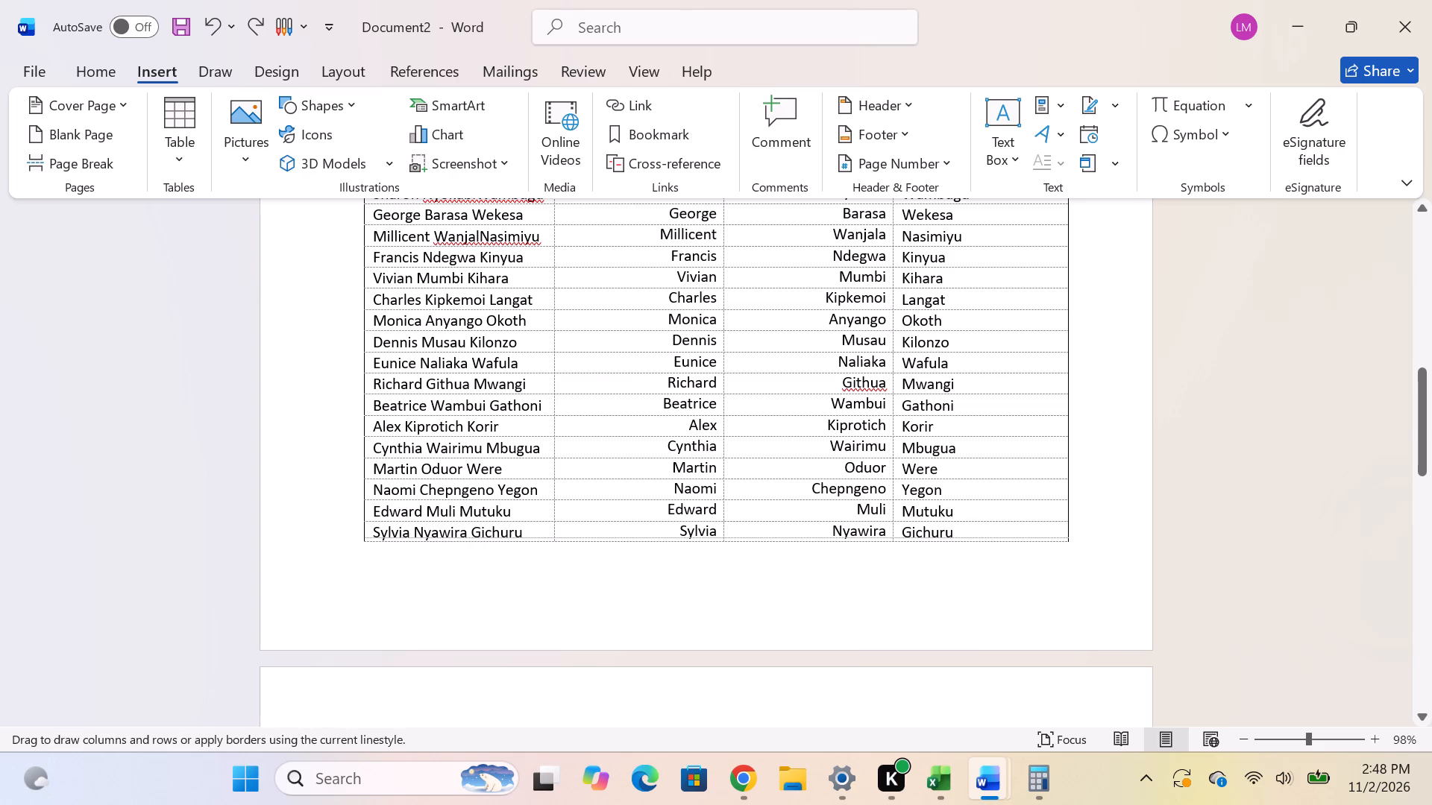
left_click_drag(1035, 533, 1065, 537)
Draw solid vertical borders on the first page between the full-names and first-names columns and between the first-names and middle-names columns.
scroll(953, 565, "up", 8)
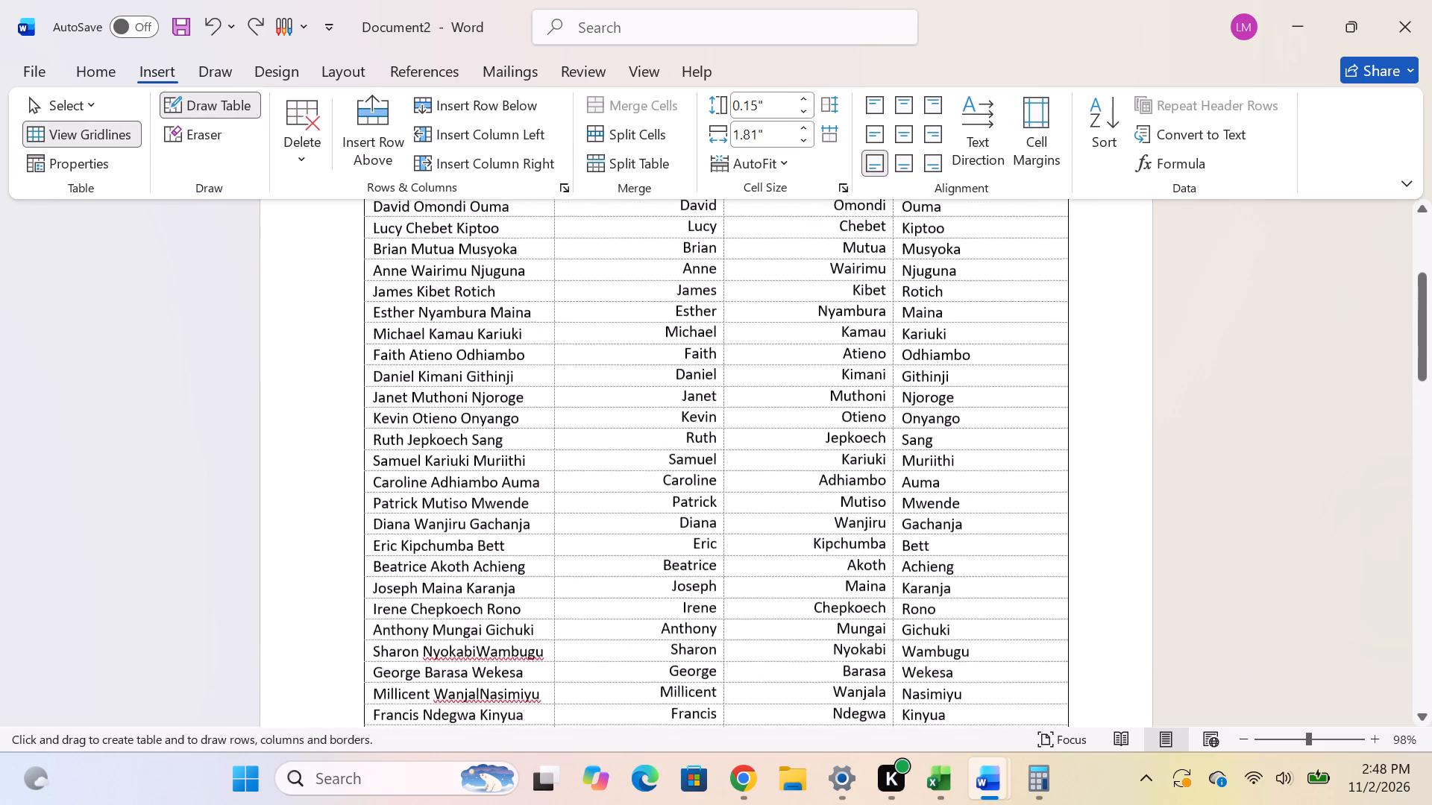
scroll(948, 574, "up", 8)
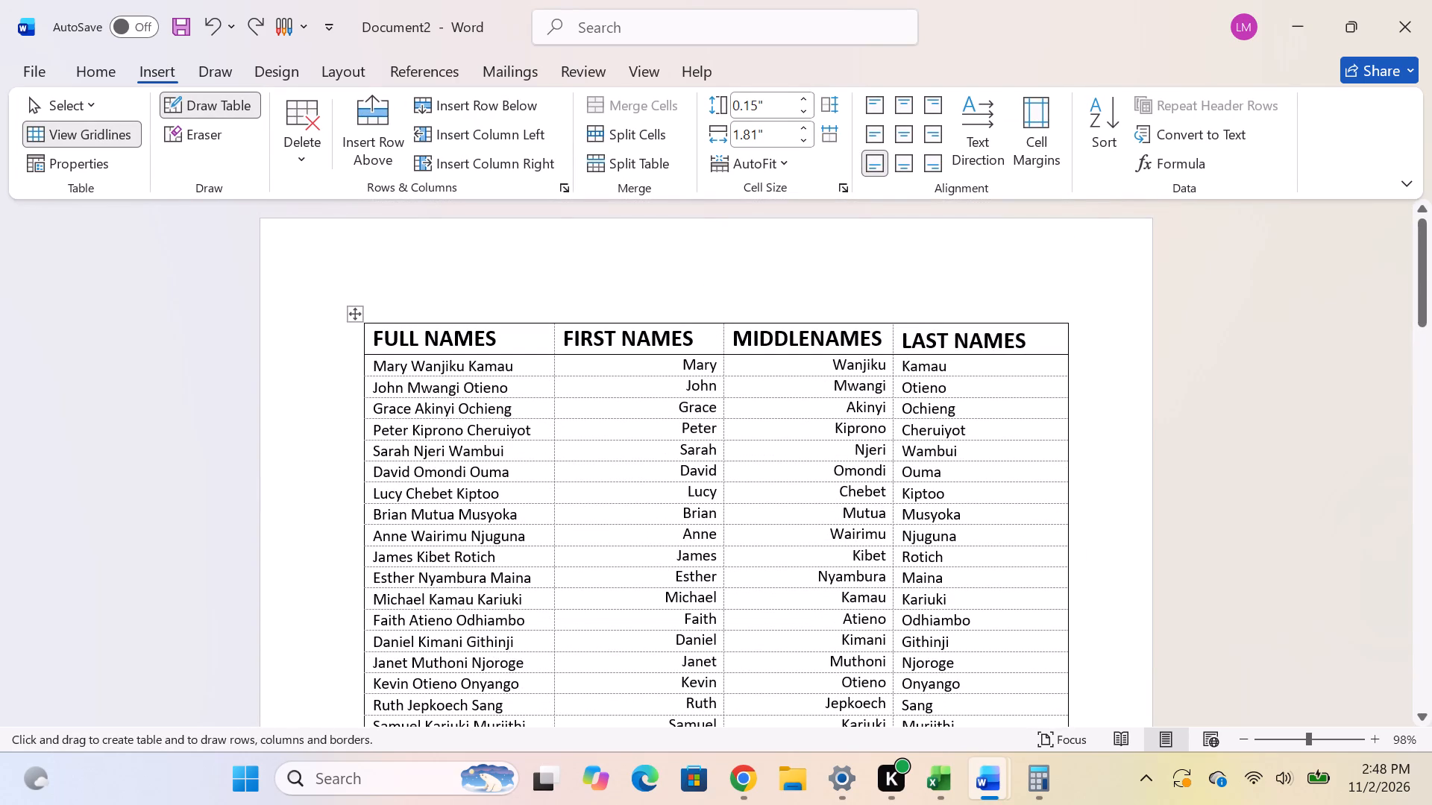
left_click_drag(555, 326, 550, 636)
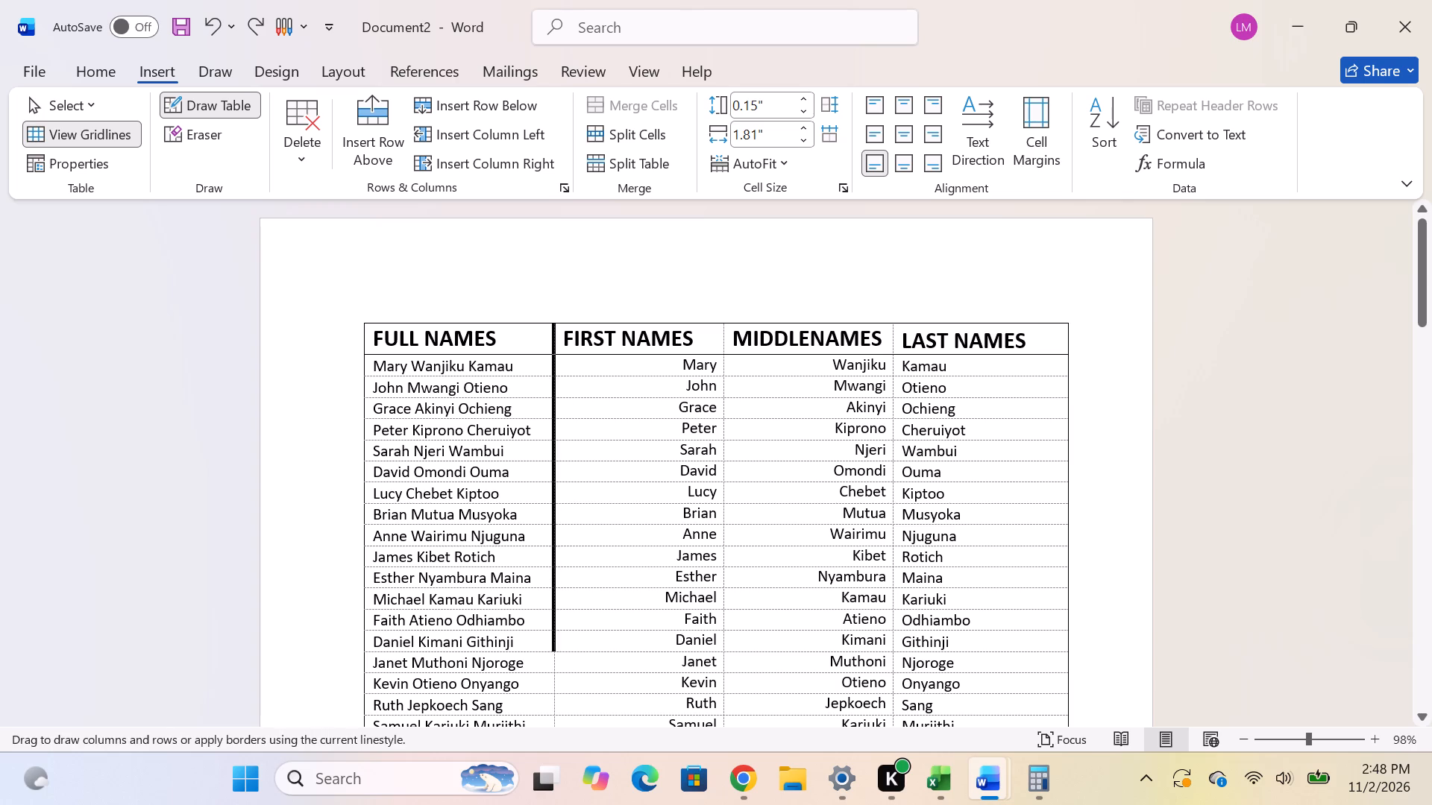
left_click_drag(550, 636, 546, 370)
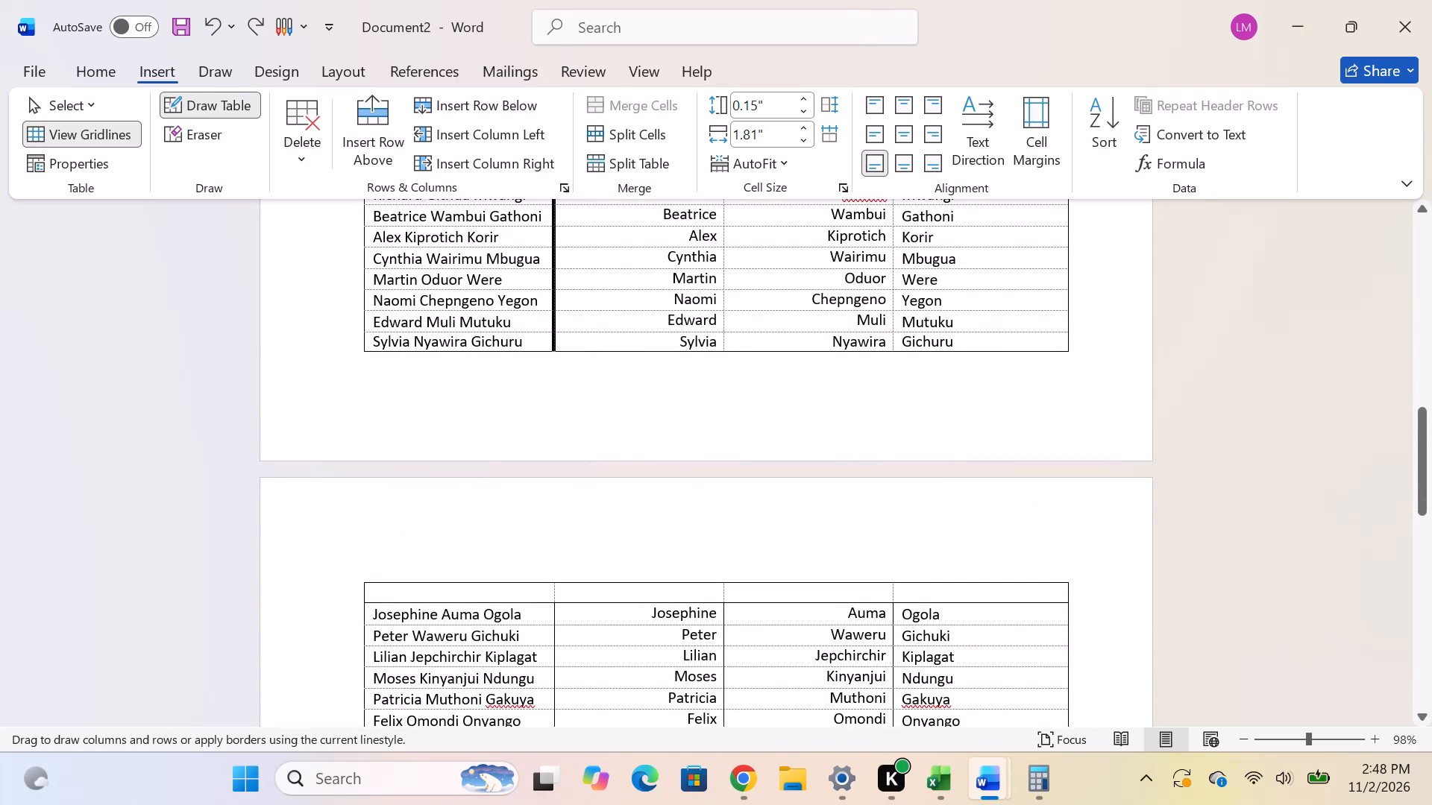
left_click_drag(546, 370, 549, 369)
scroll(723, 477, "up", 18)
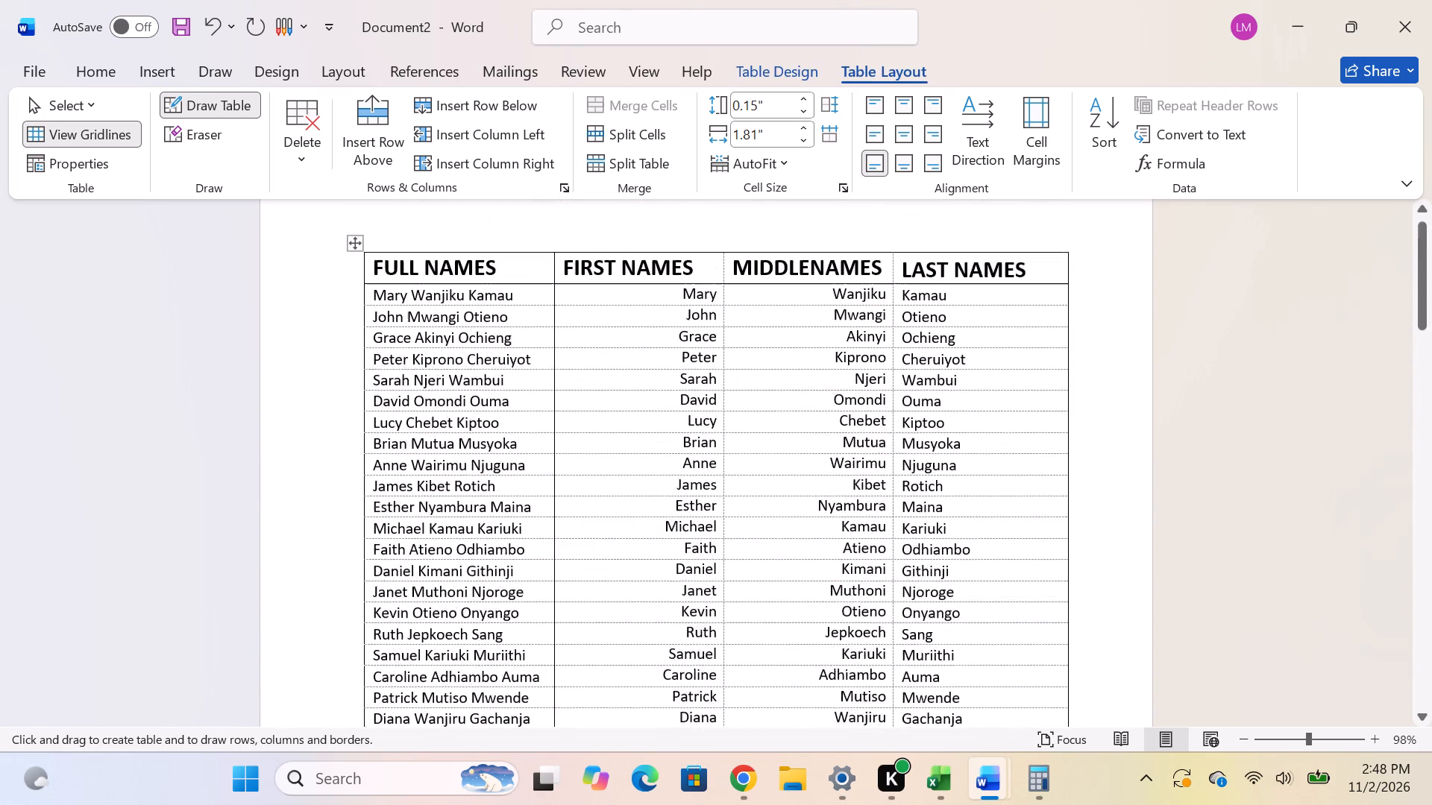
scroll(730, 450, "up", 1)
left_click_drag(721, 328, 702, 483)
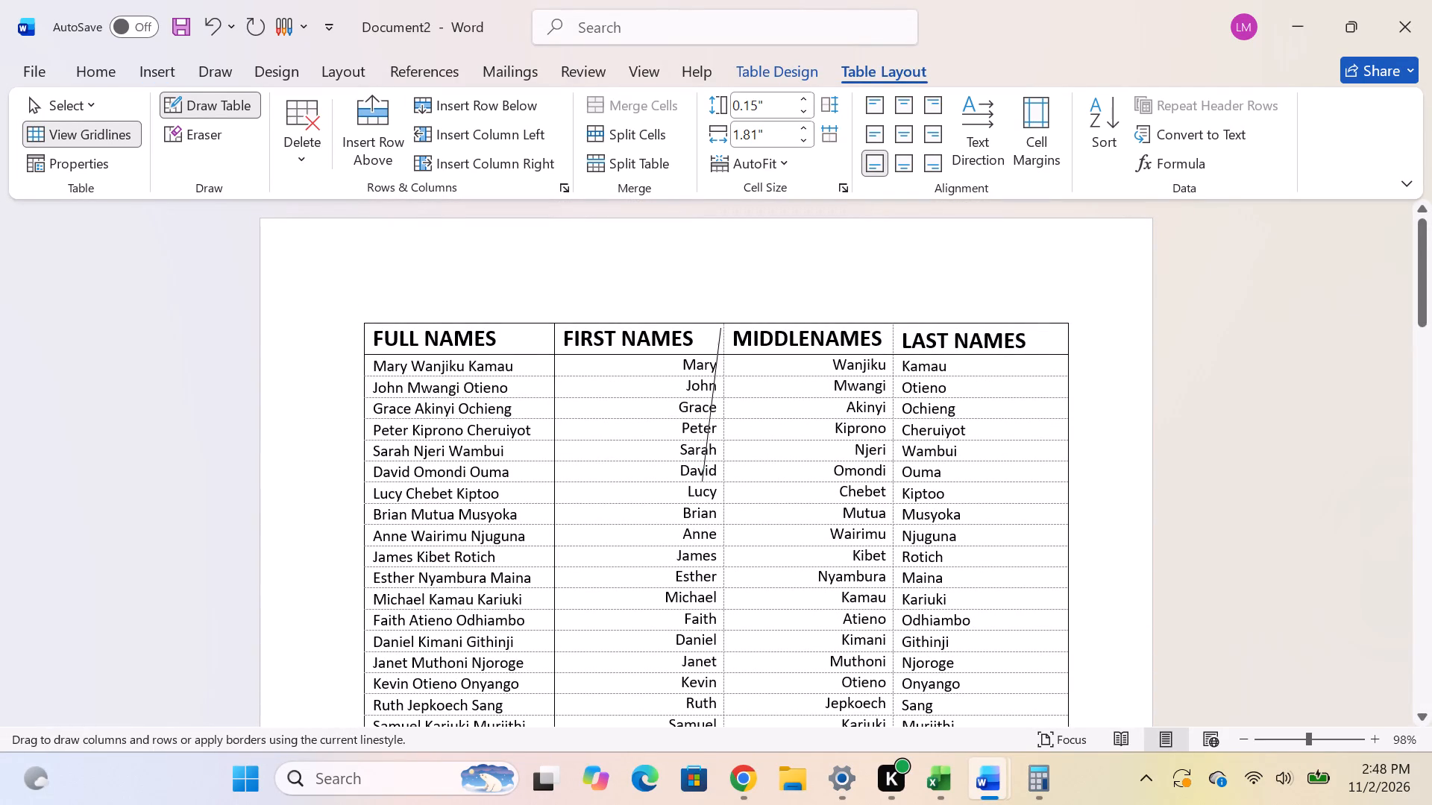
left_click_drag(702, 483, 733, 438)
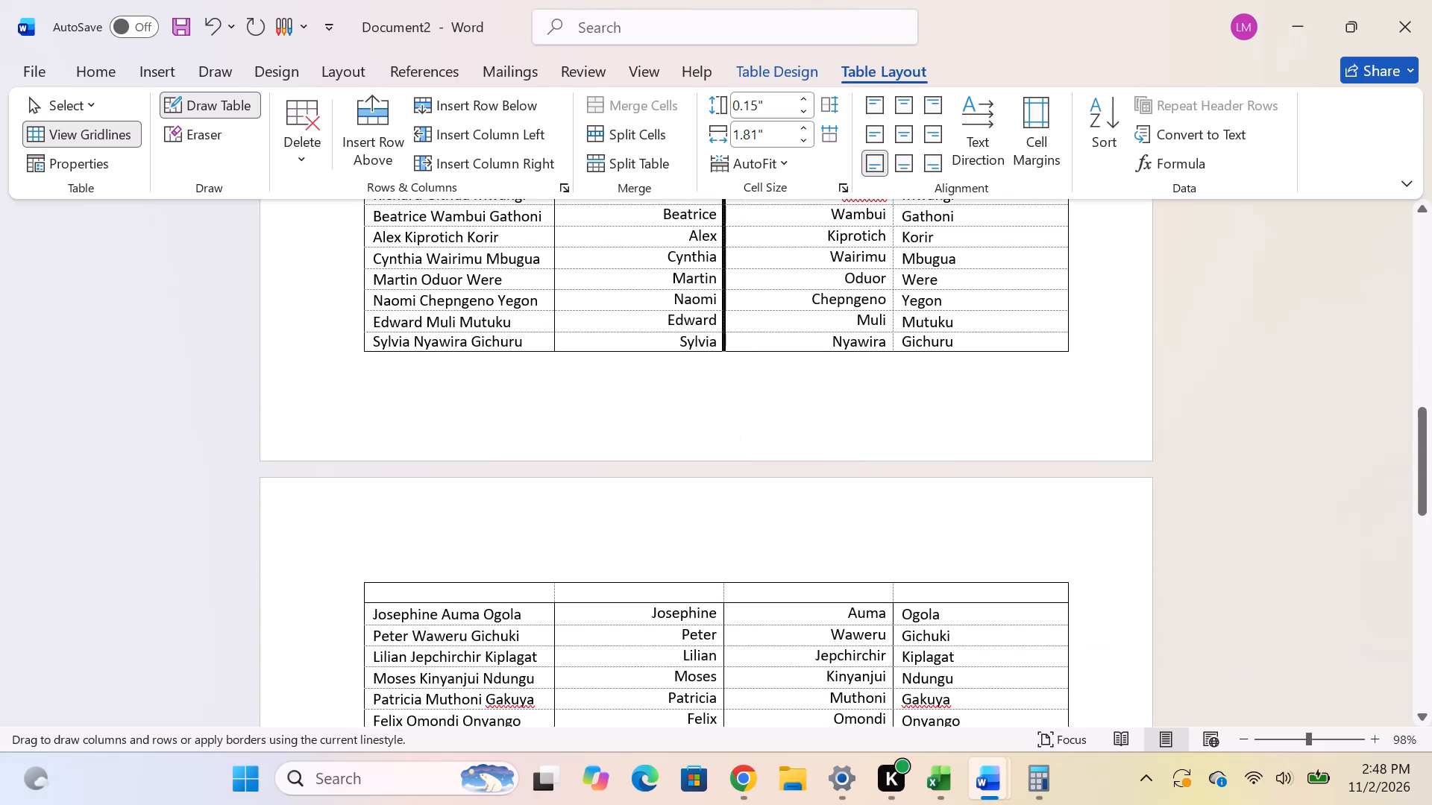
left_click_drag(733, 438, 730, 400)
Draw a solid vertical border between the middle-names and last-names columns on the first page, and stop drawing.
scroll(369, 412, "up", 9)
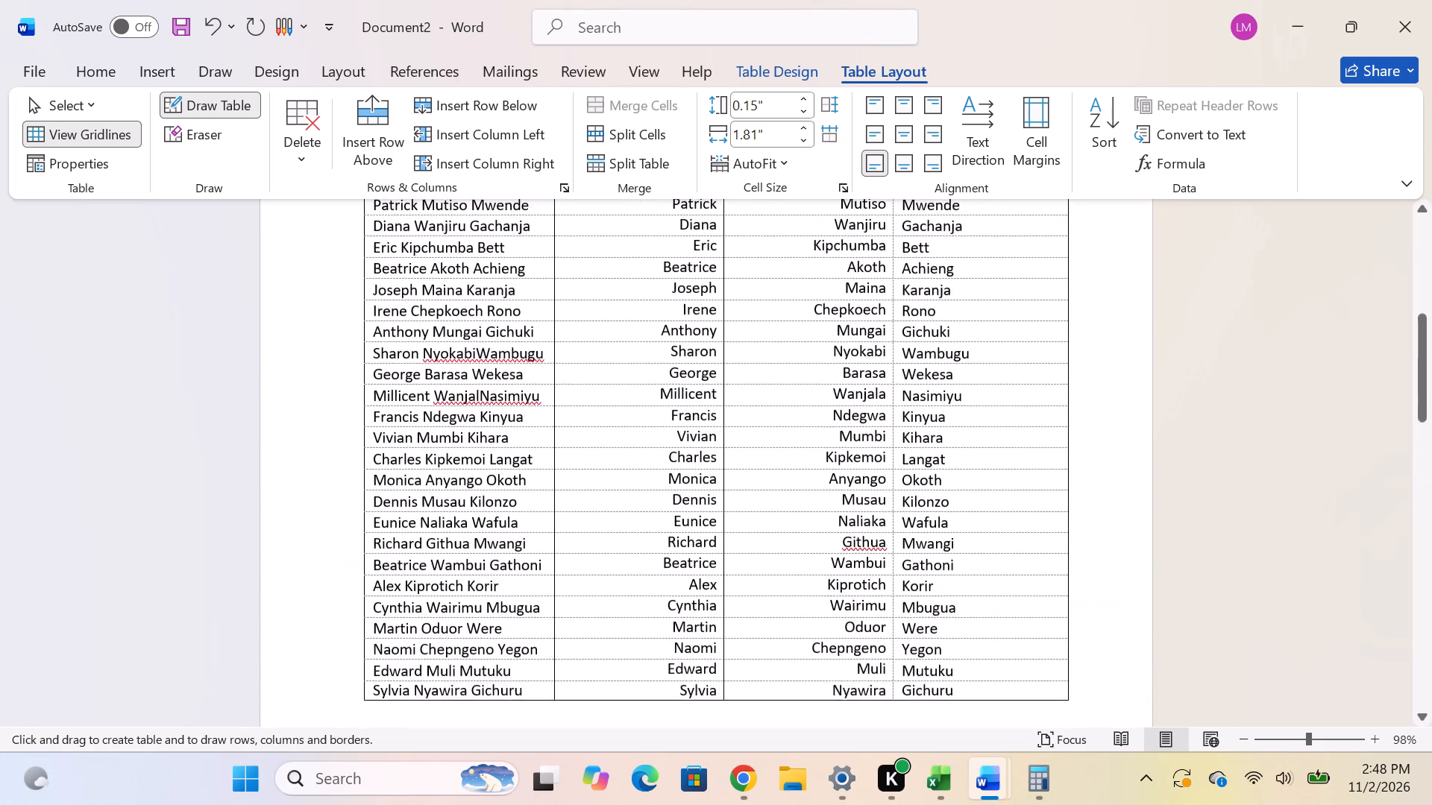
scroll(435, 422, "up", 4)
scroll(721, 482, "up", 3)
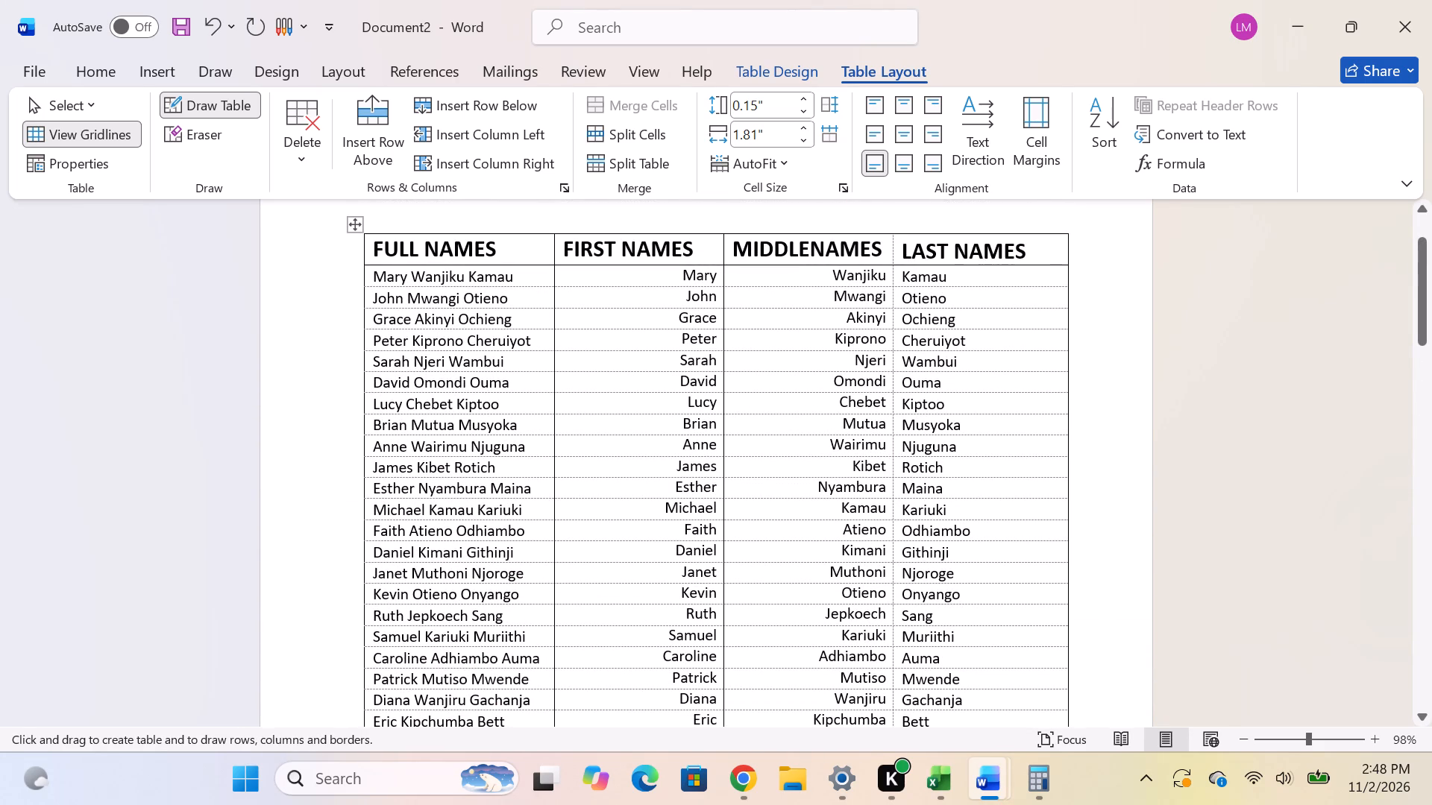
left_click_drag(892, 237, 894, 648)
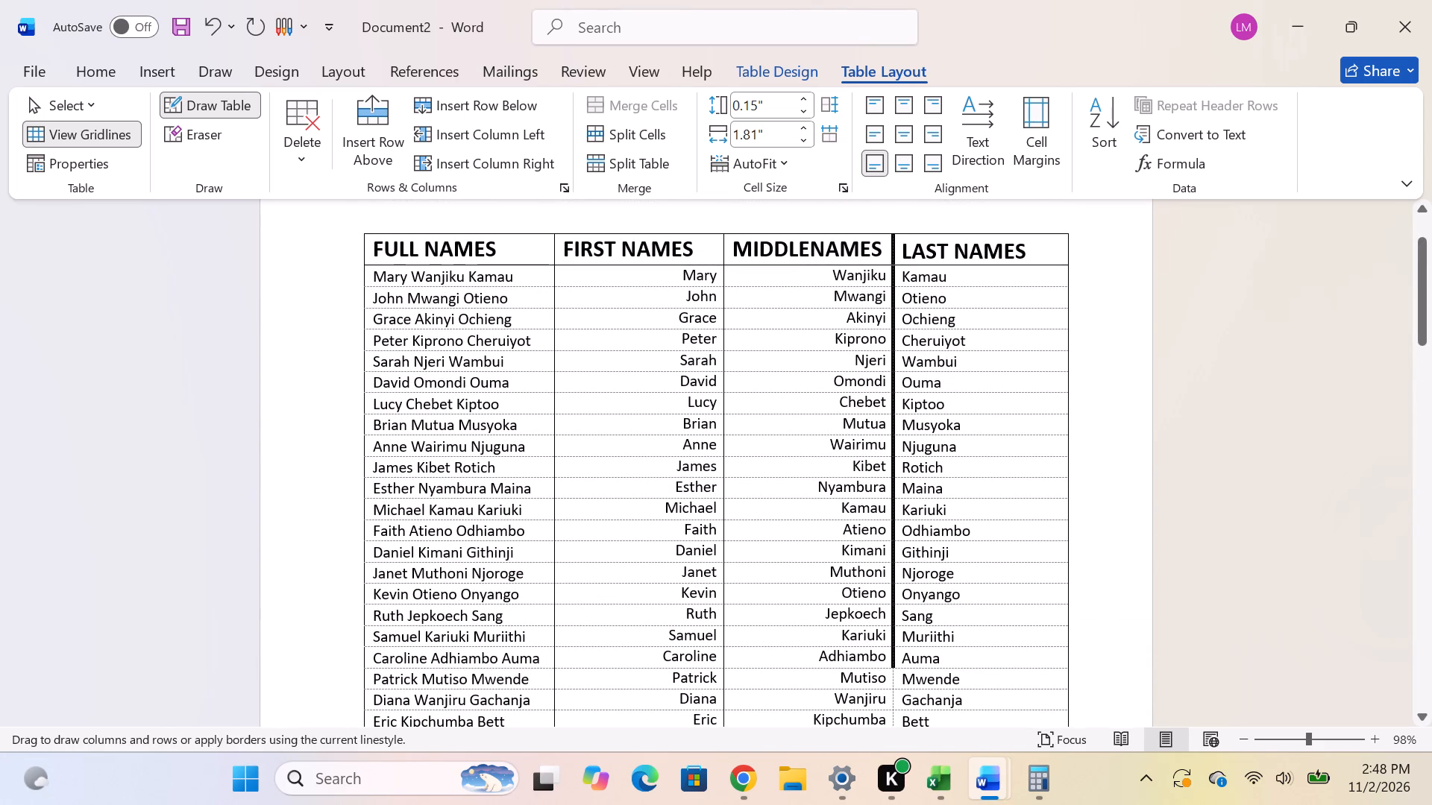
left_click_drag(894, 648, 909, 422)
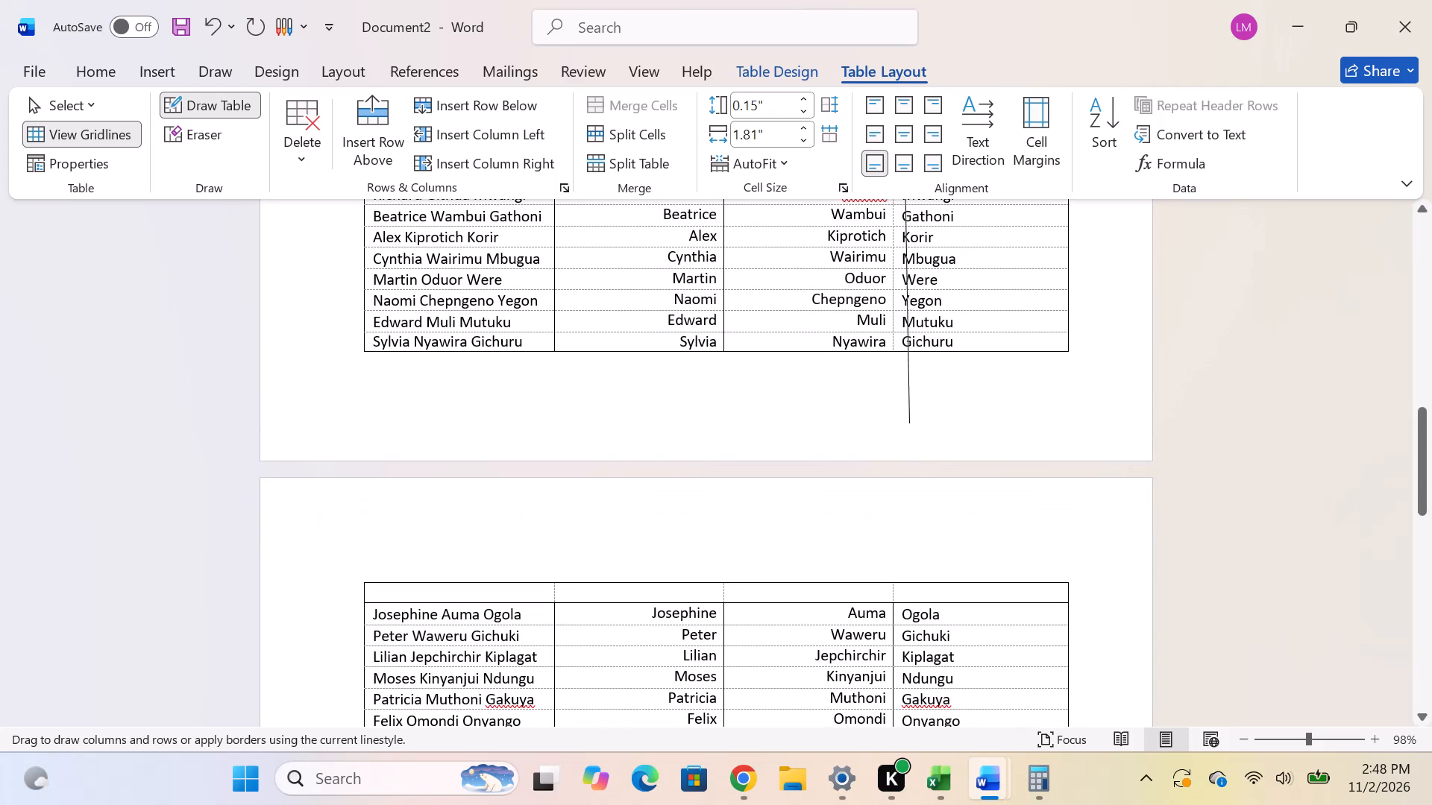
left_click_drag(909, 422, 882, 382)
scroll(867, 410, "up", 9)
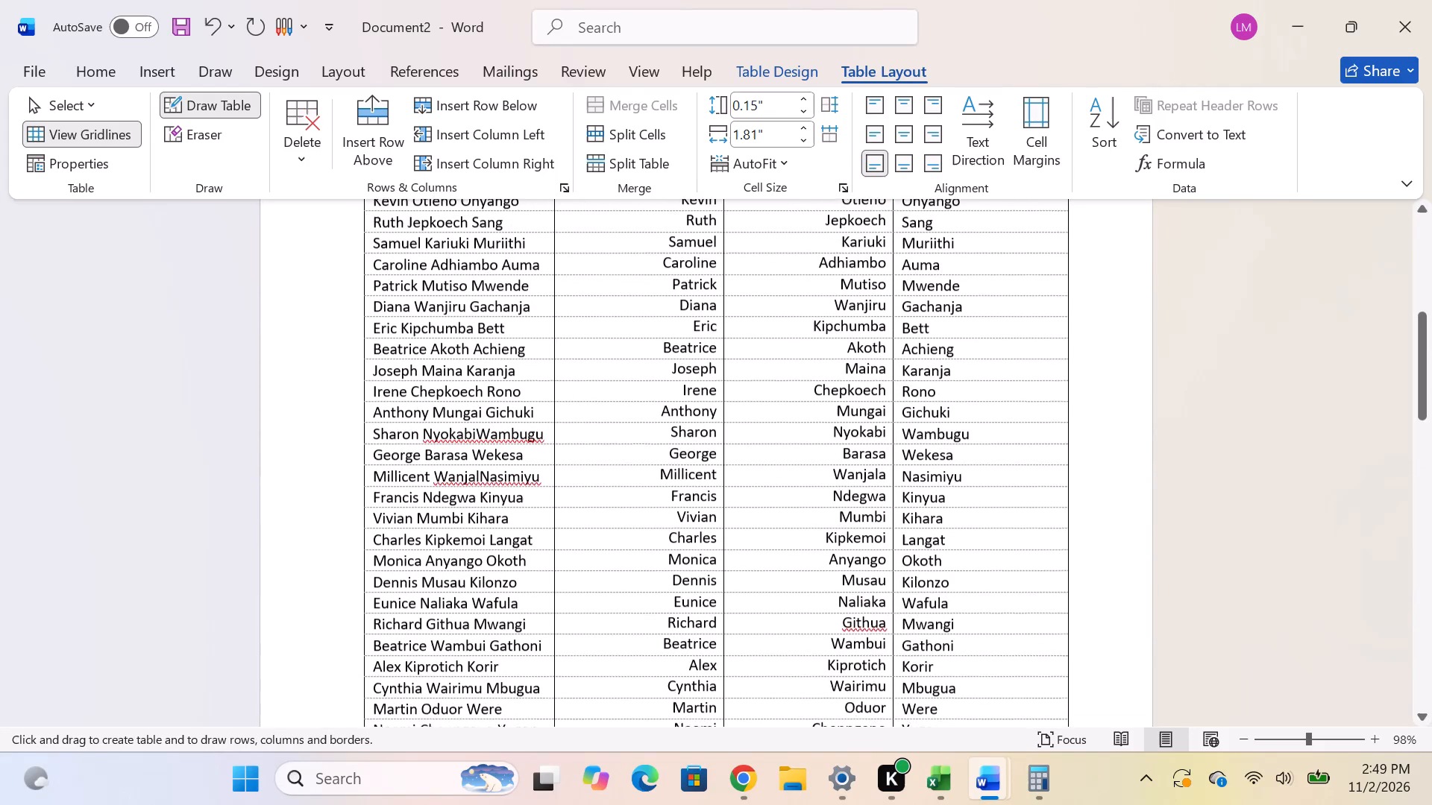
triple_click(314, 405)
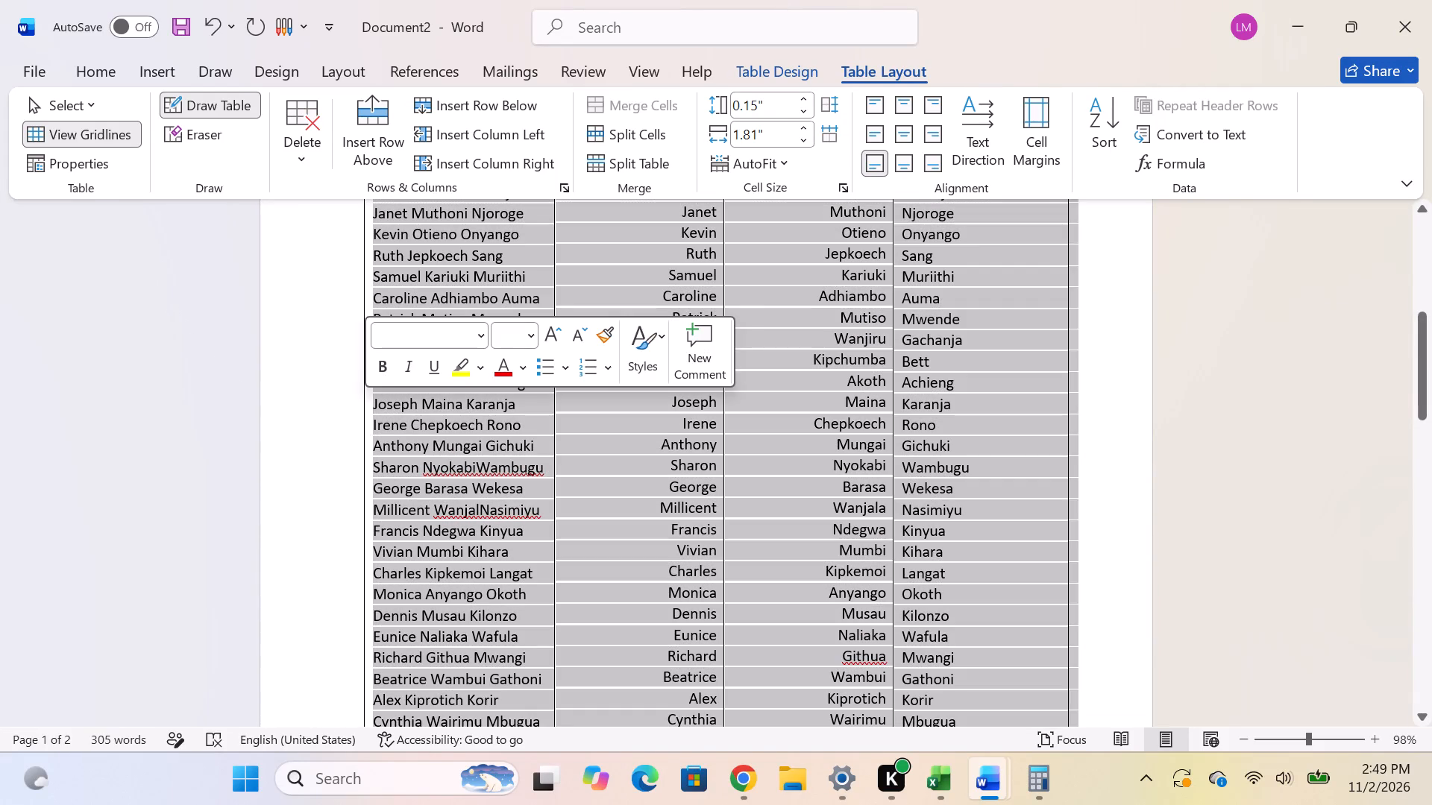
left_click(313, 412)
left_click(839, 537)
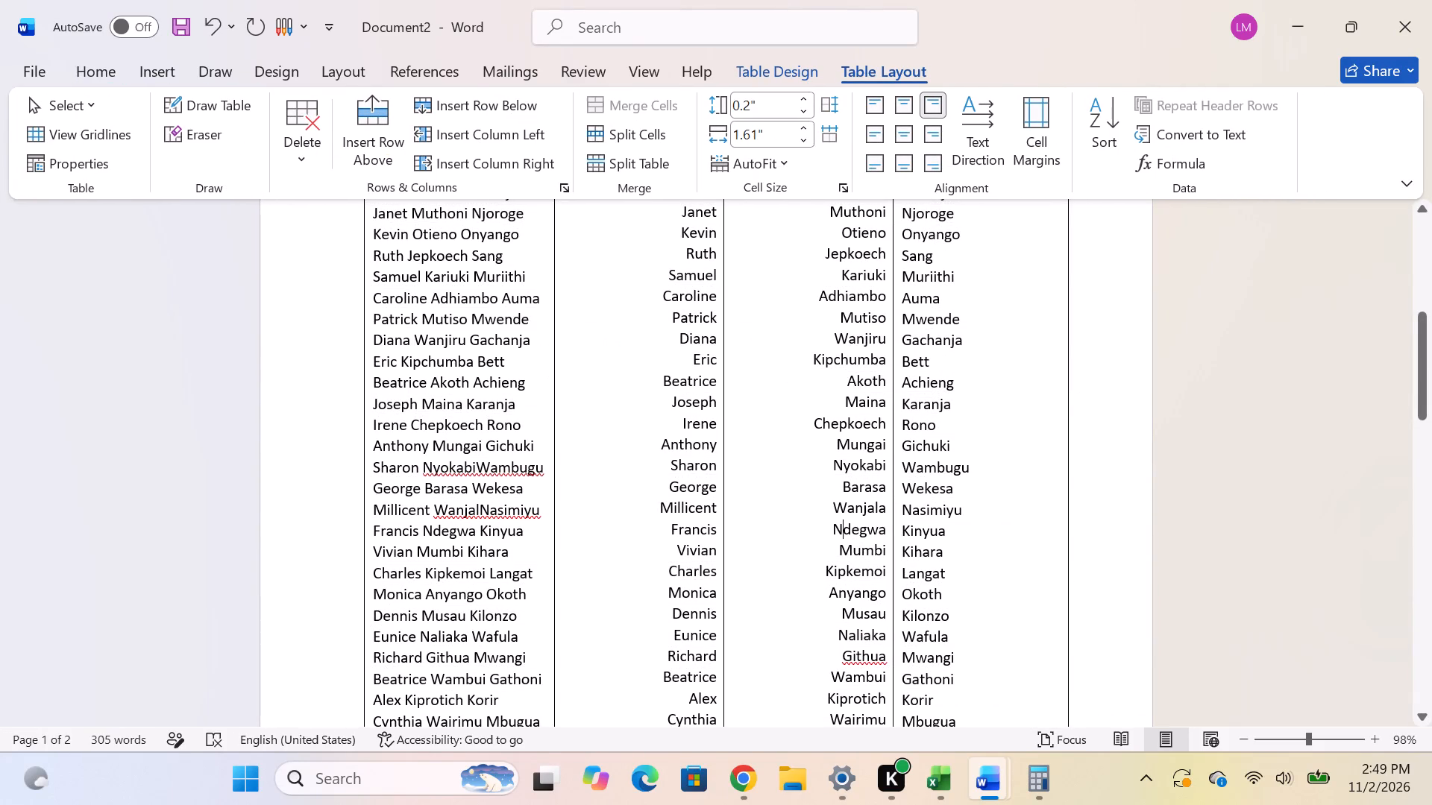
Delete the empty row at the top of the table's second-page section.
scroll(723, 461, "up", 9)
scroll(723, 457, "down", 2)
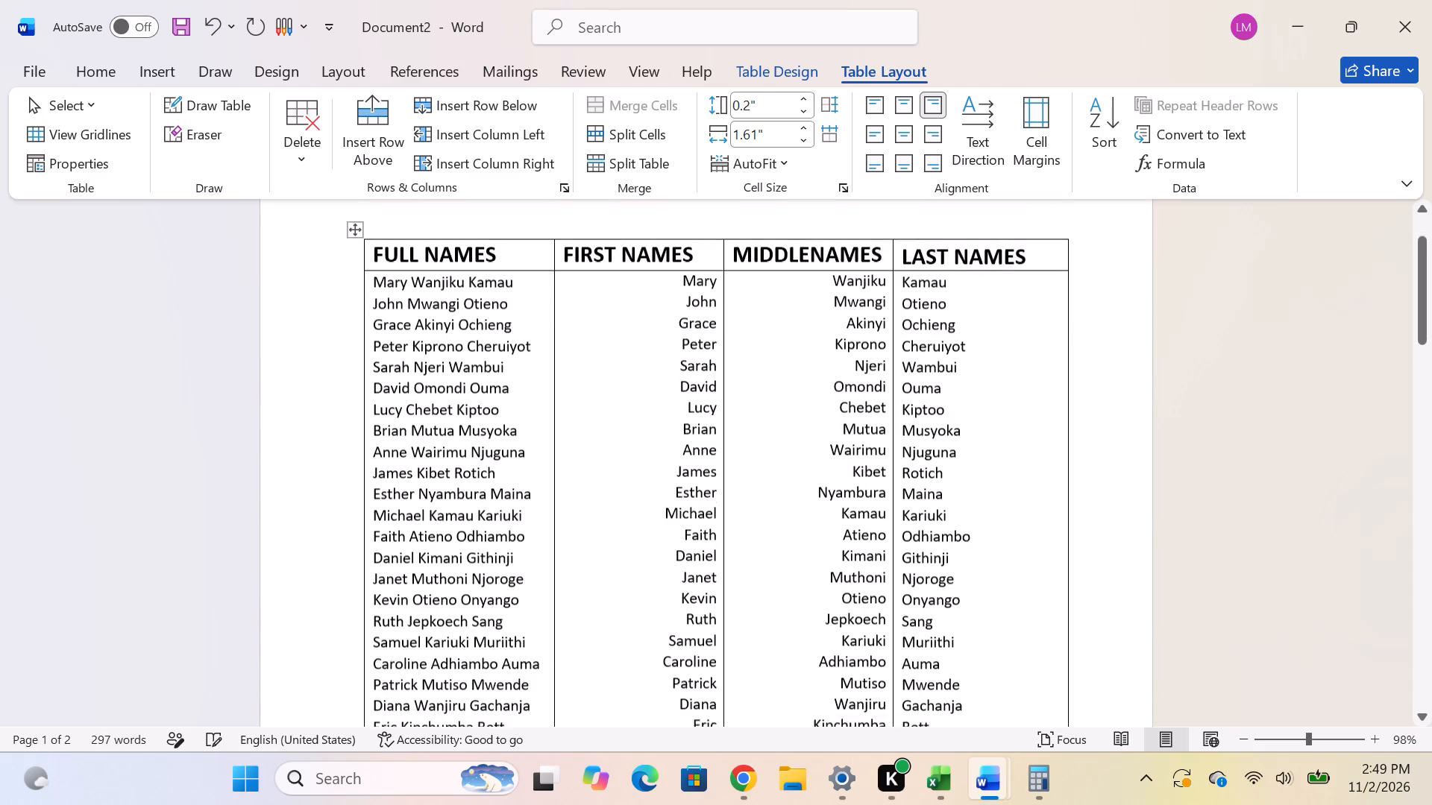
scroll(723, 457, "down", 20)
scroll(717, 462, "down", 1)
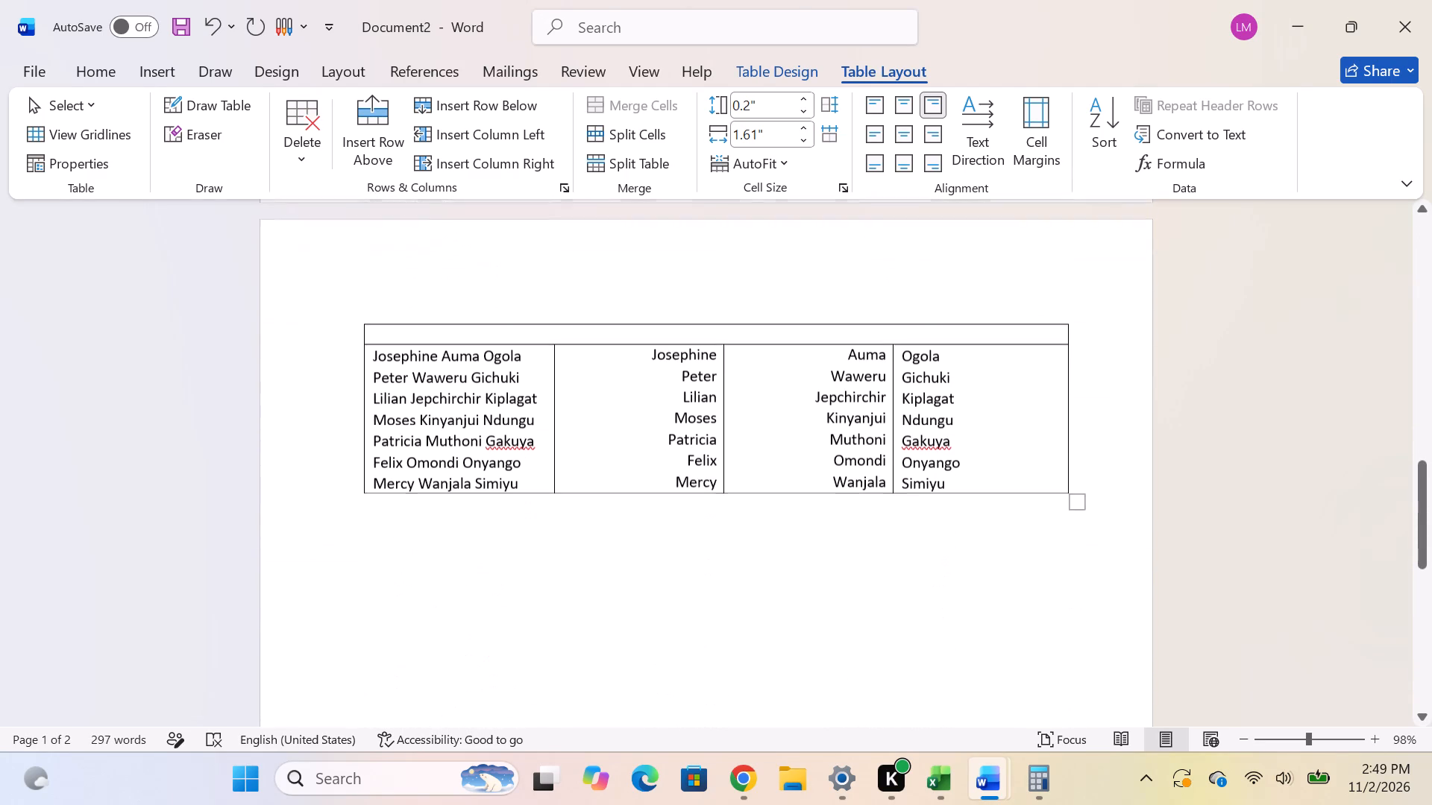
left_click(351, 327)
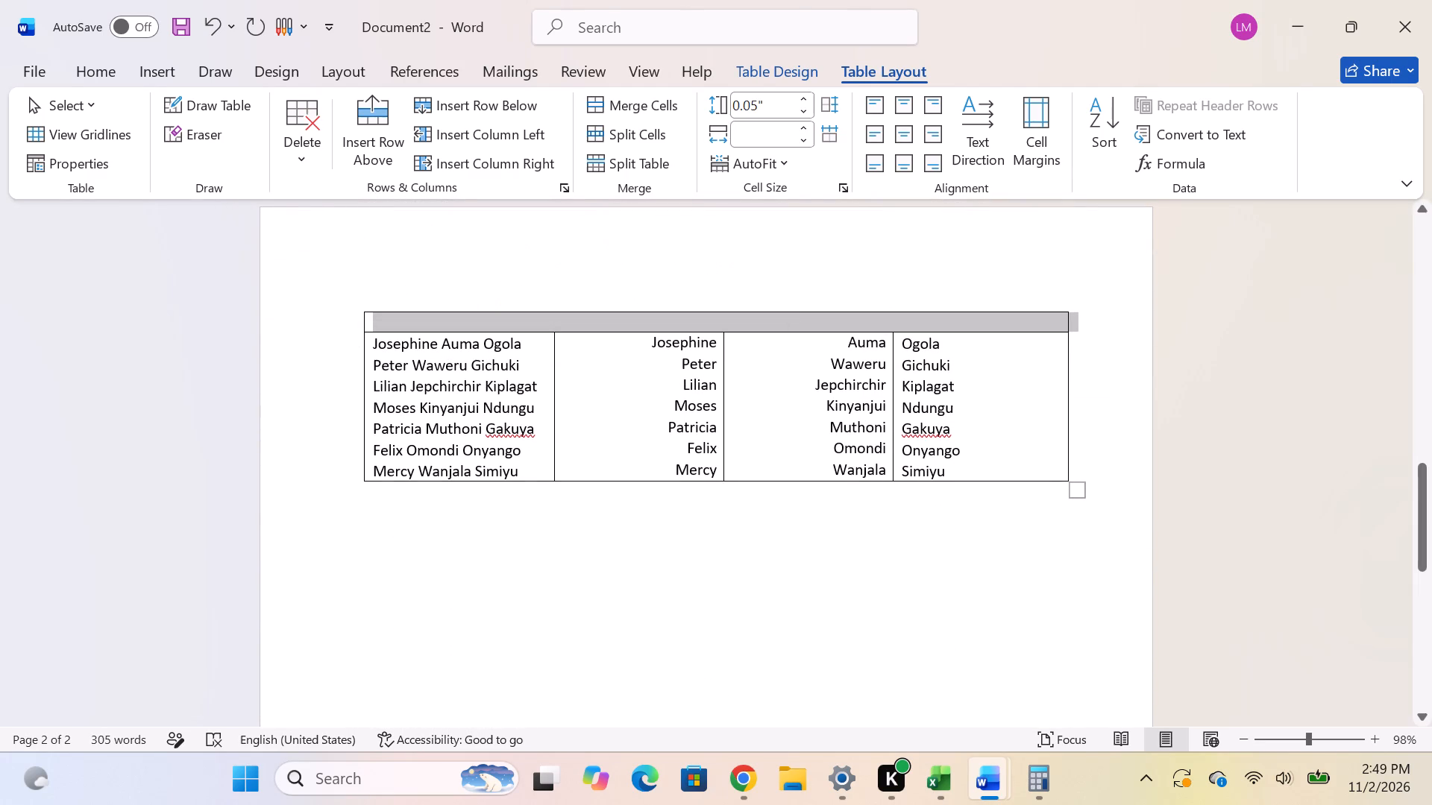
right_click(370, 330)
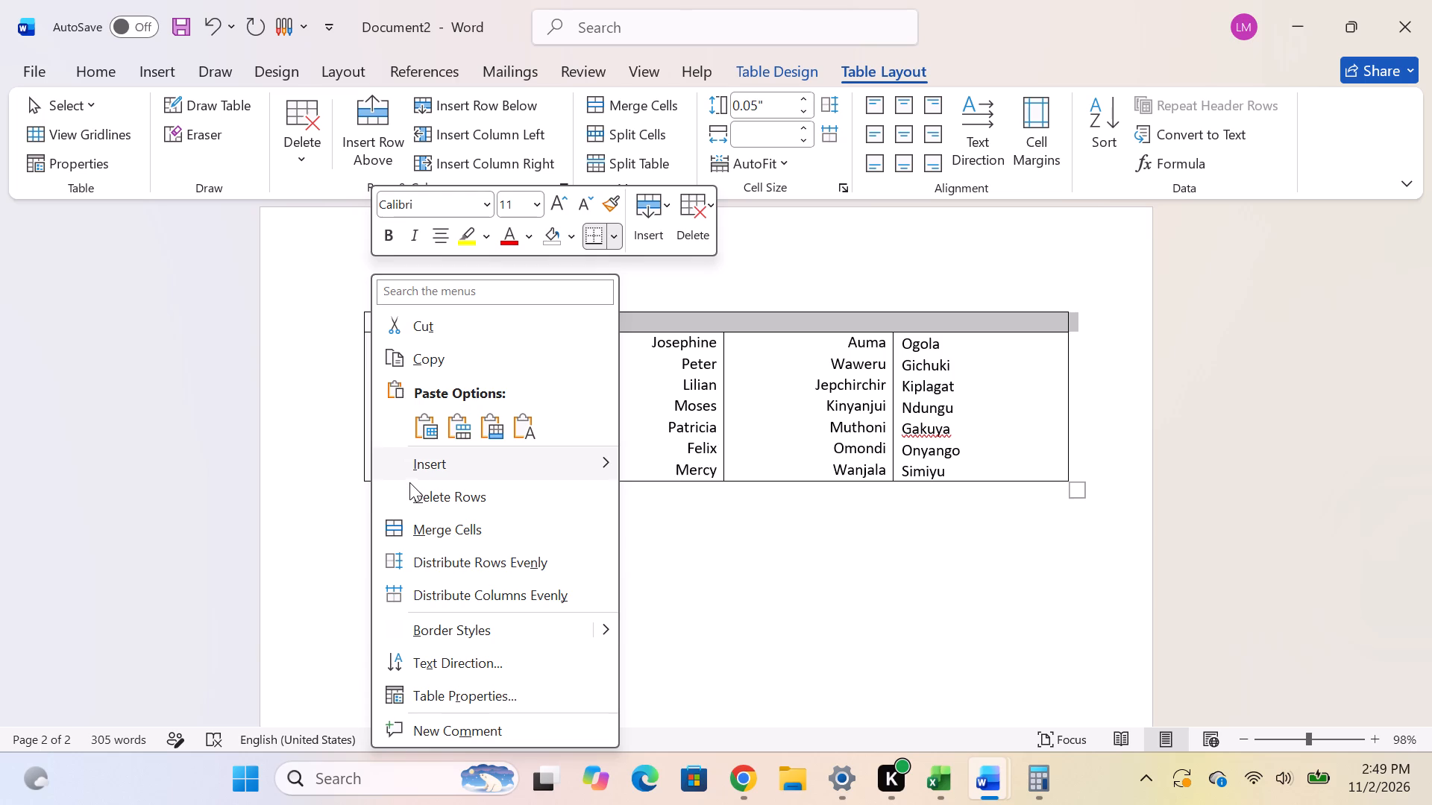
left_click(418, 494)
Review the table's borders and rows from the second page up to the header row.
scroll(602, 506, "up", 5)
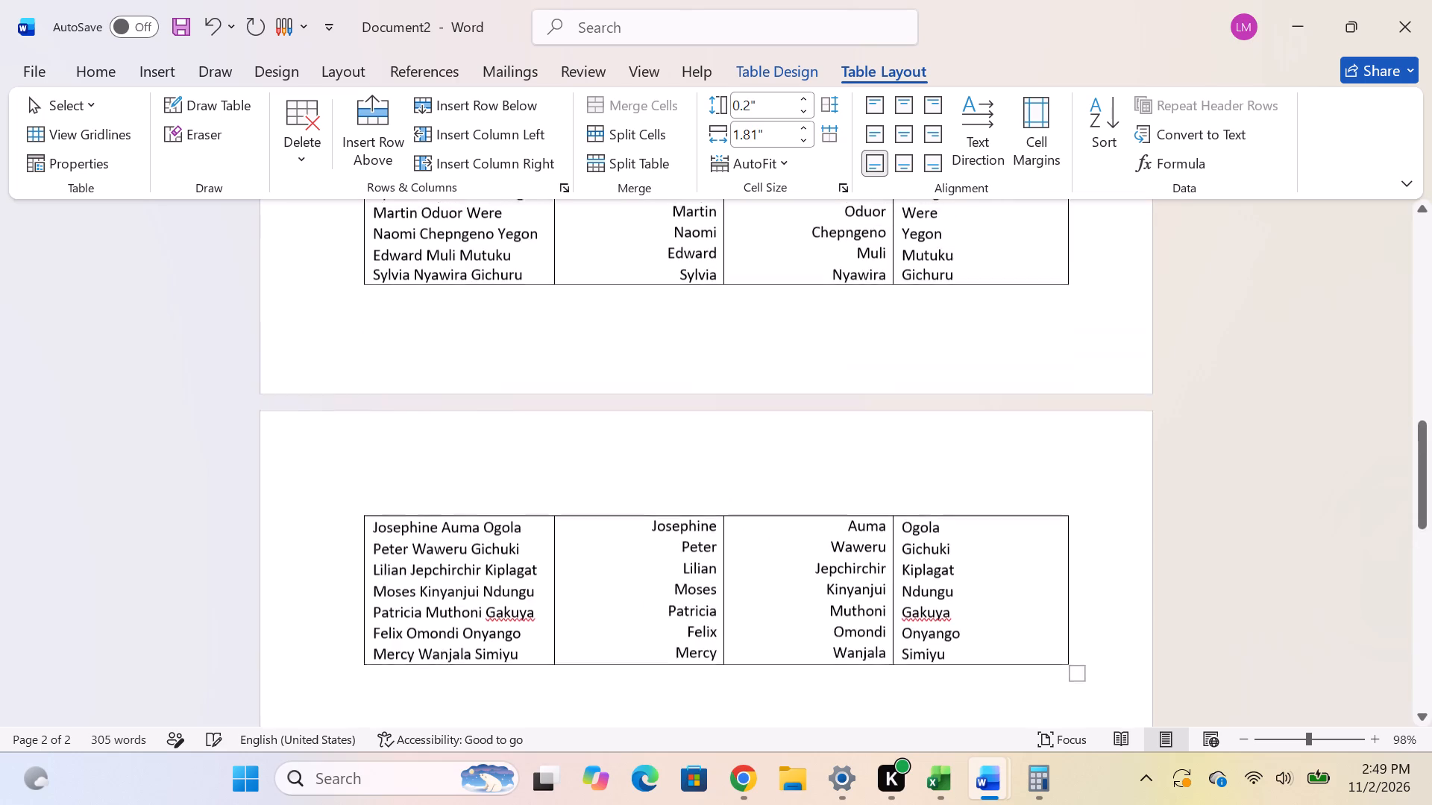
scroll(603, 507, "up", 19)
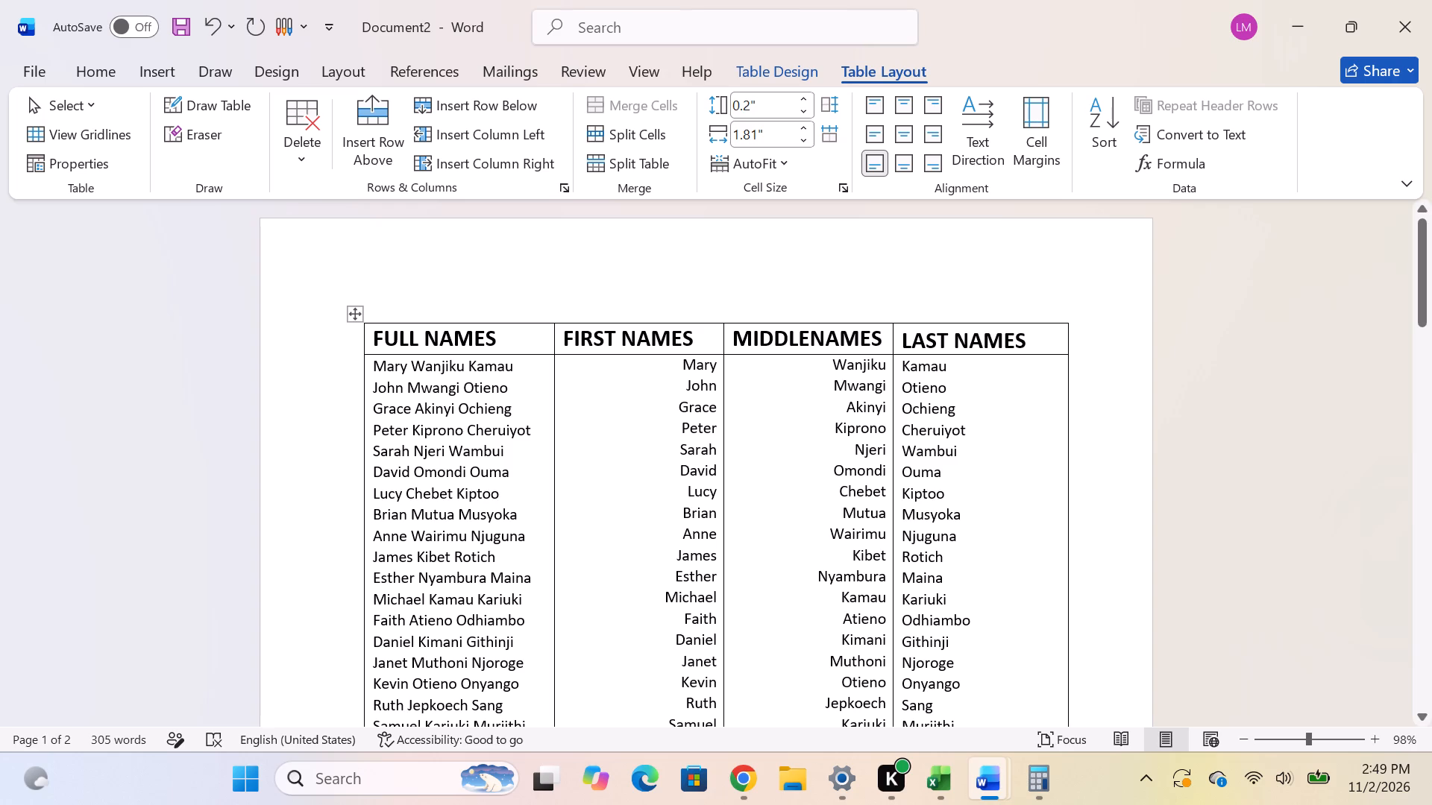
scroll(590, 394, "down", 9)
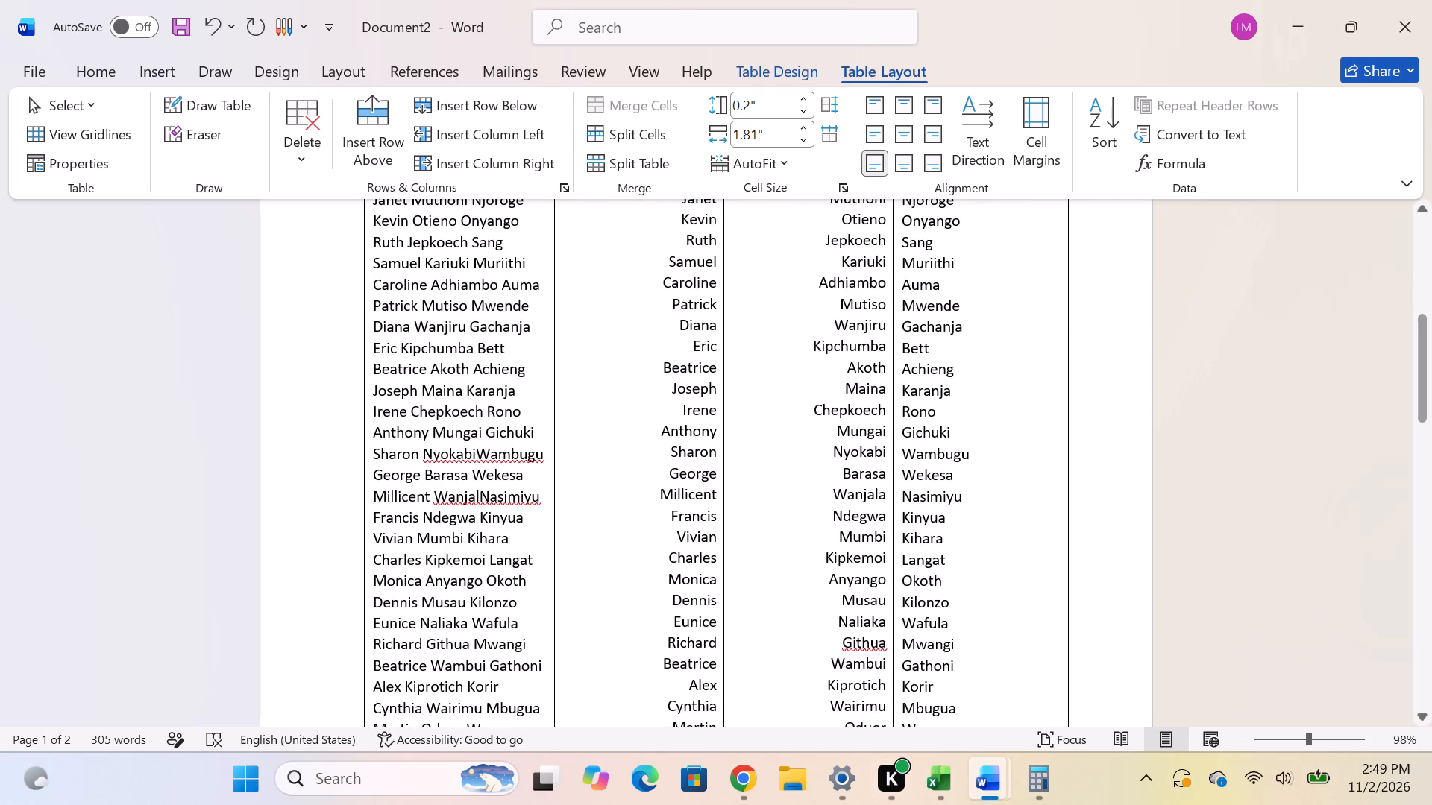
scroll(996, 592, "up", 9)
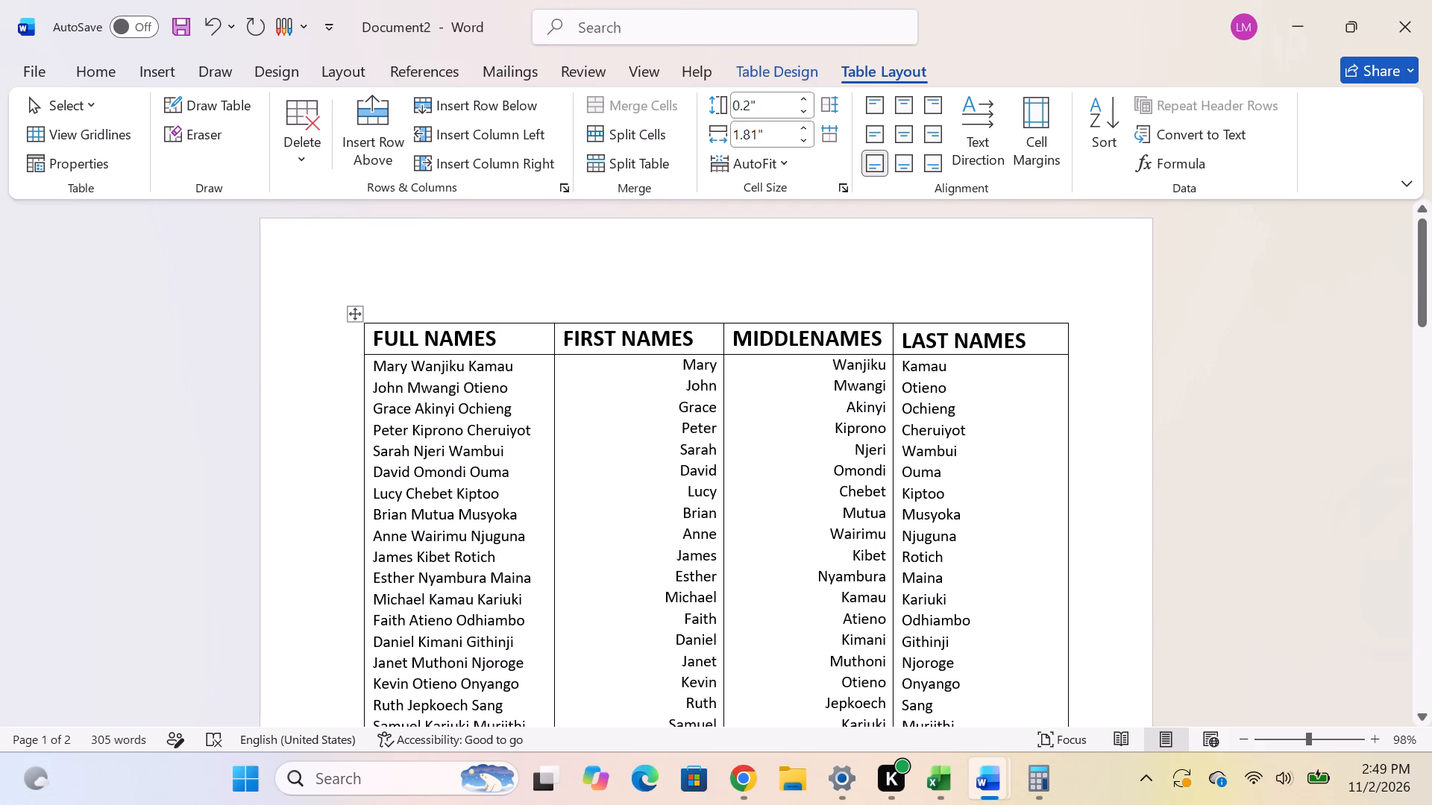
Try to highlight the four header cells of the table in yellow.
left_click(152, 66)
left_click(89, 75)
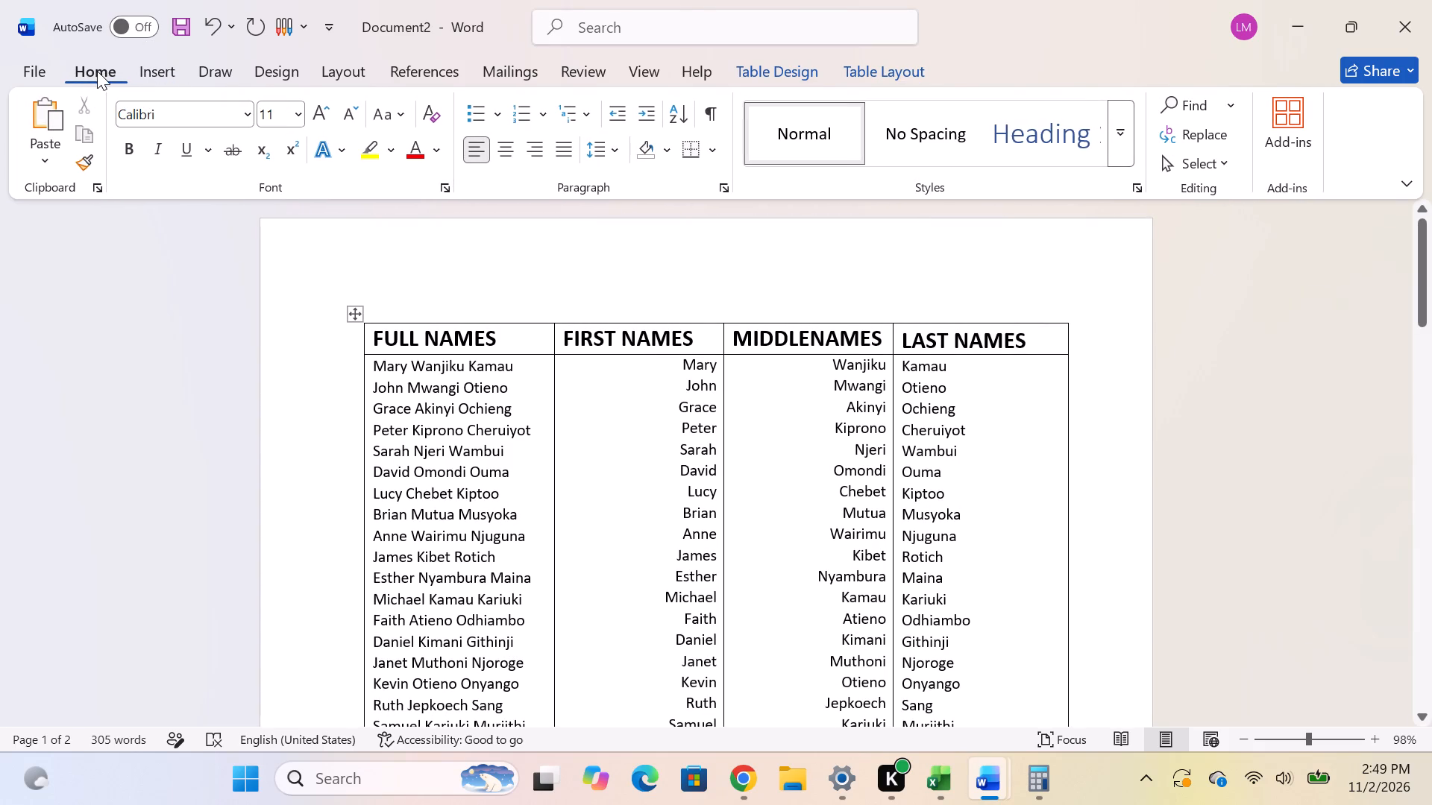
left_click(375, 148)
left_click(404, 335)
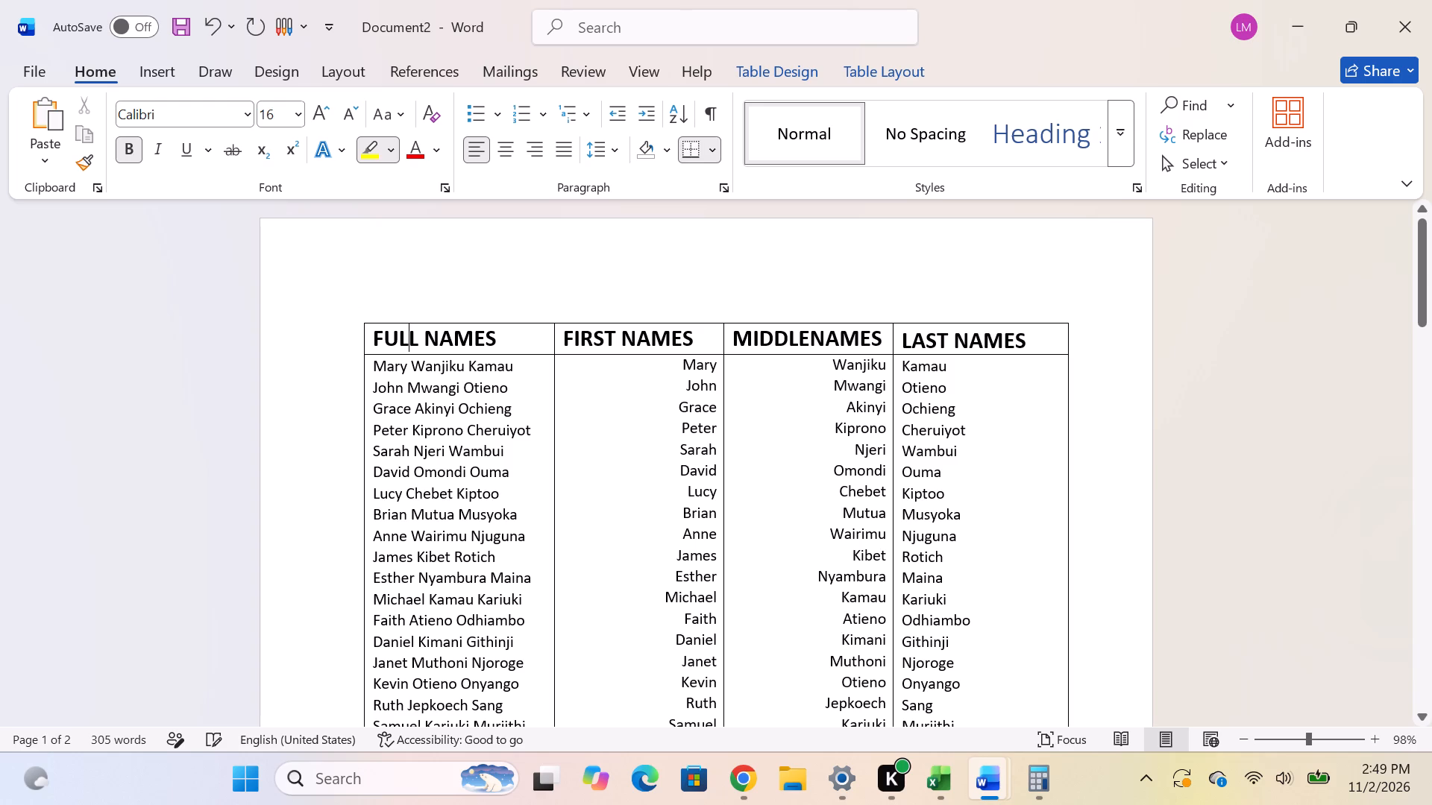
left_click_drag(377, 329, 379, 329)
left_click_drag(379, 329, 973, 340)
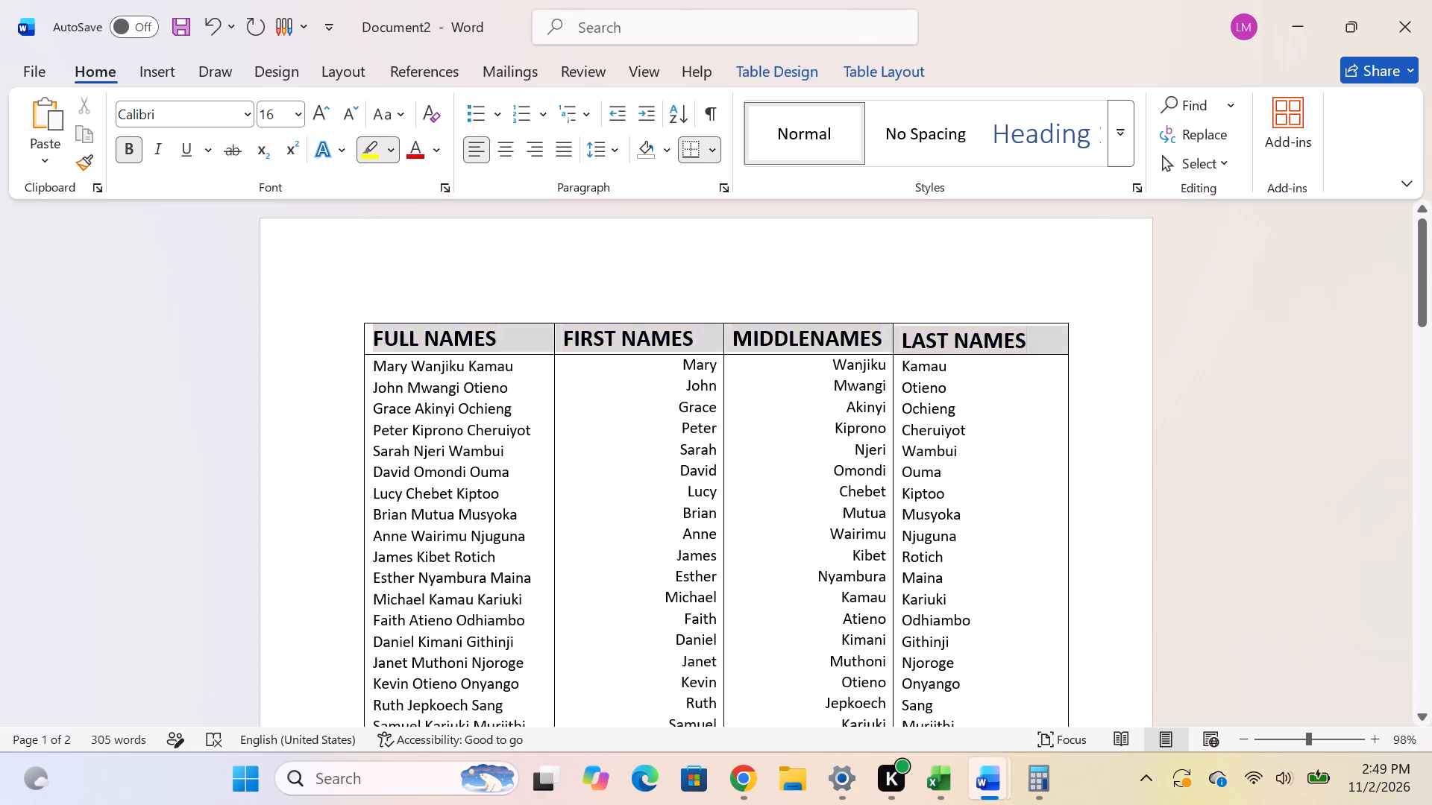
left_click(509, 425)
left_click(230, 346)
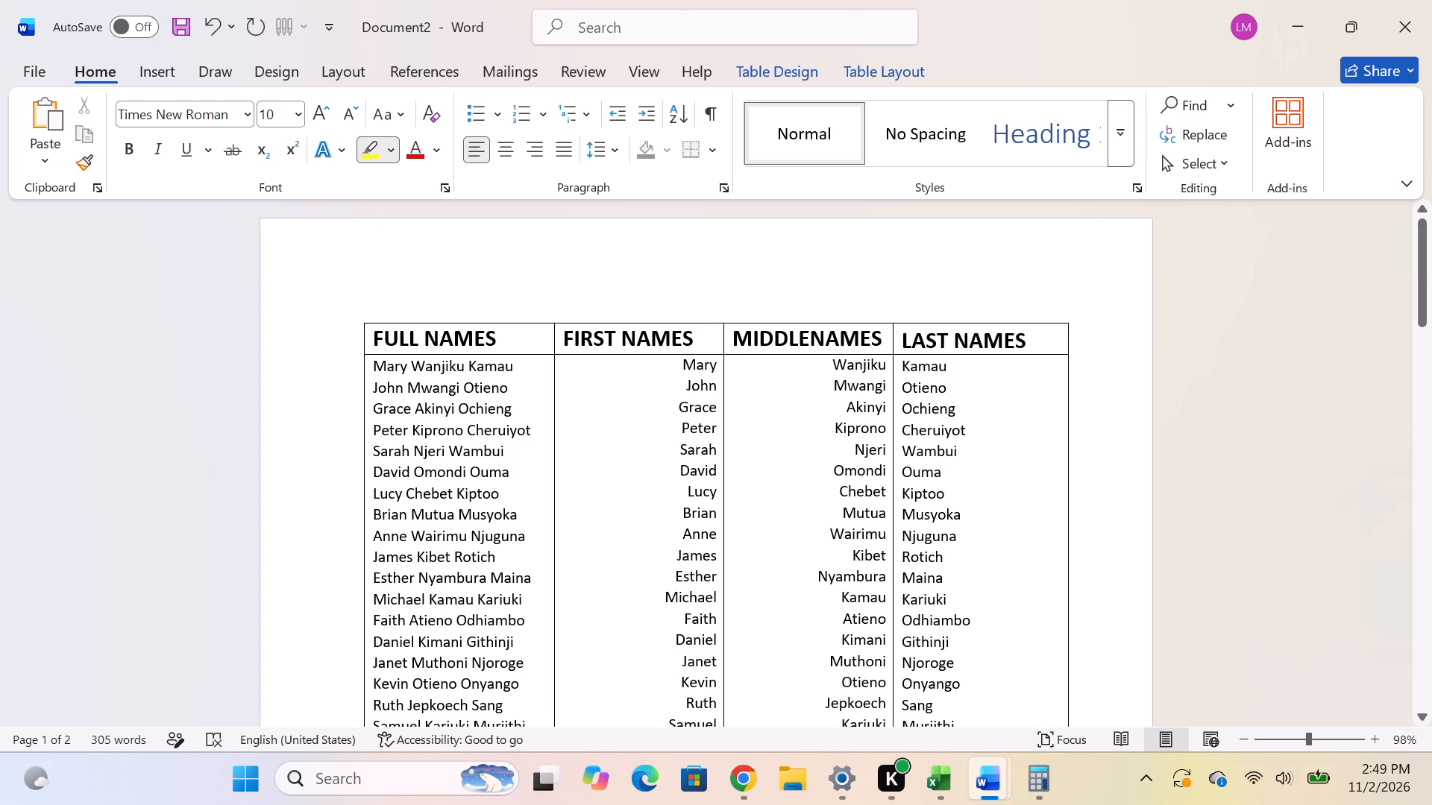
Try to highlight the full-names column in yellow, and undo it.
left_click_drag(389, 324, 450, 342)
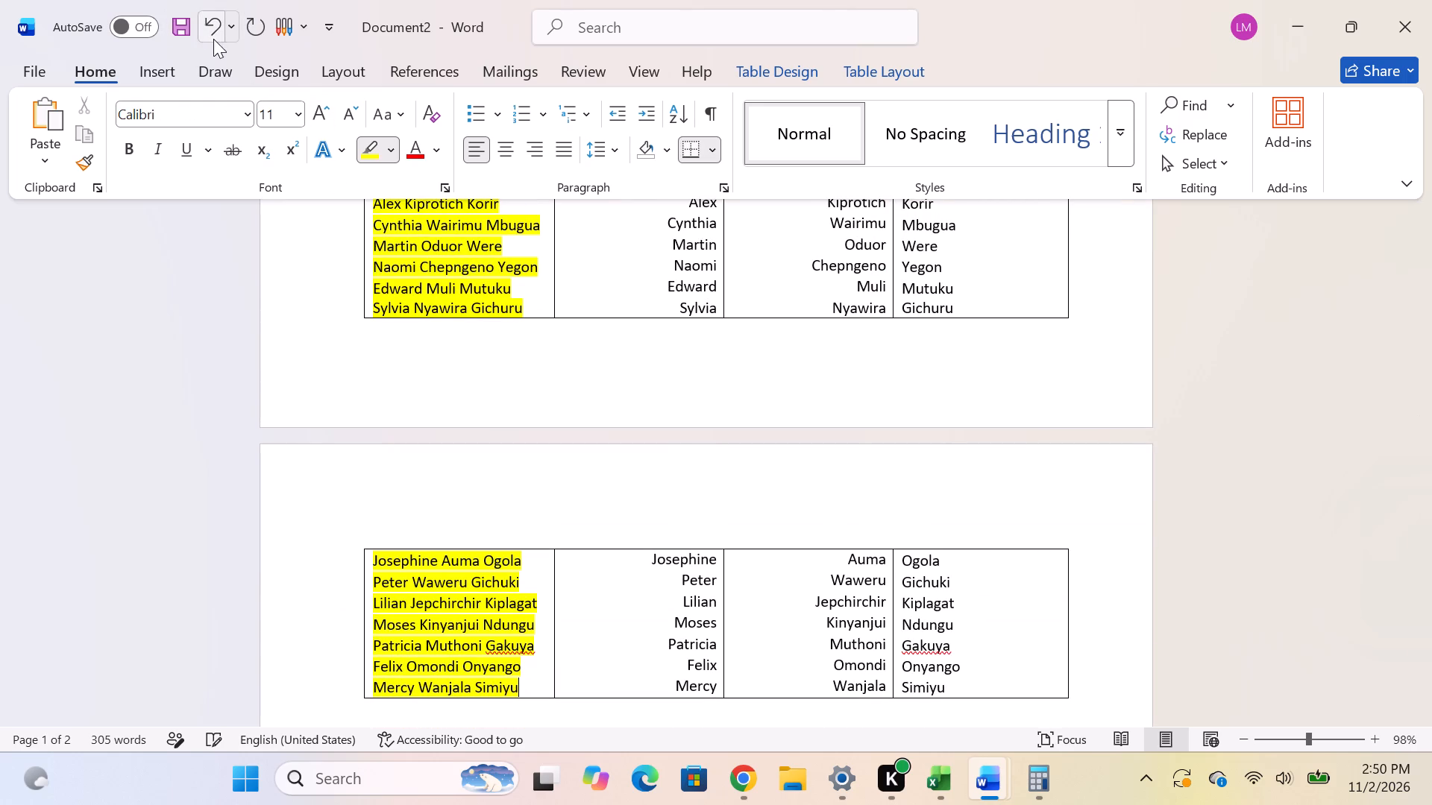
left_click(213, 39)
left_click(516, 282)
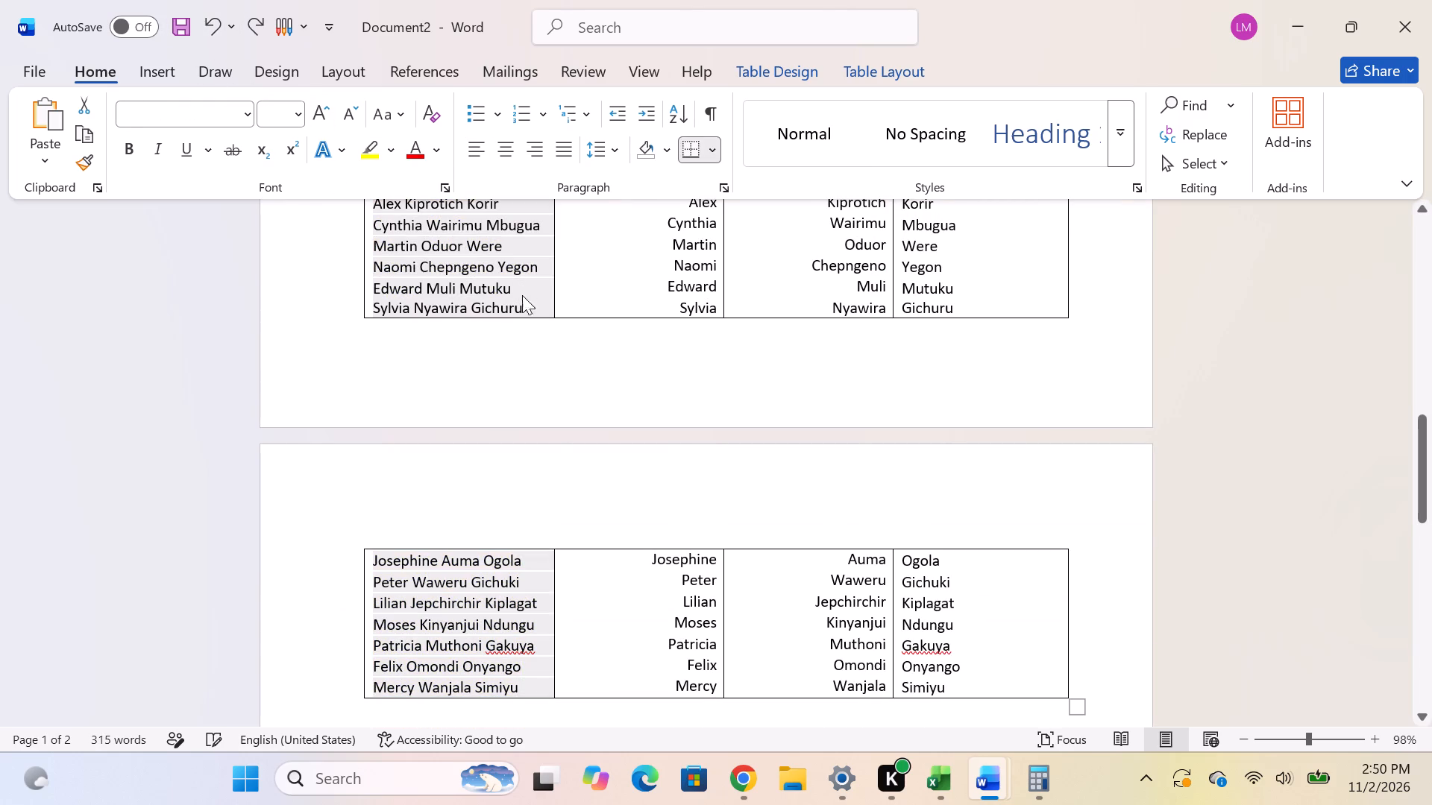
Highlight the four header cells, FULL NAMES through LAST NAMES, in yellow.
scroll(554, 362, "up", 17)
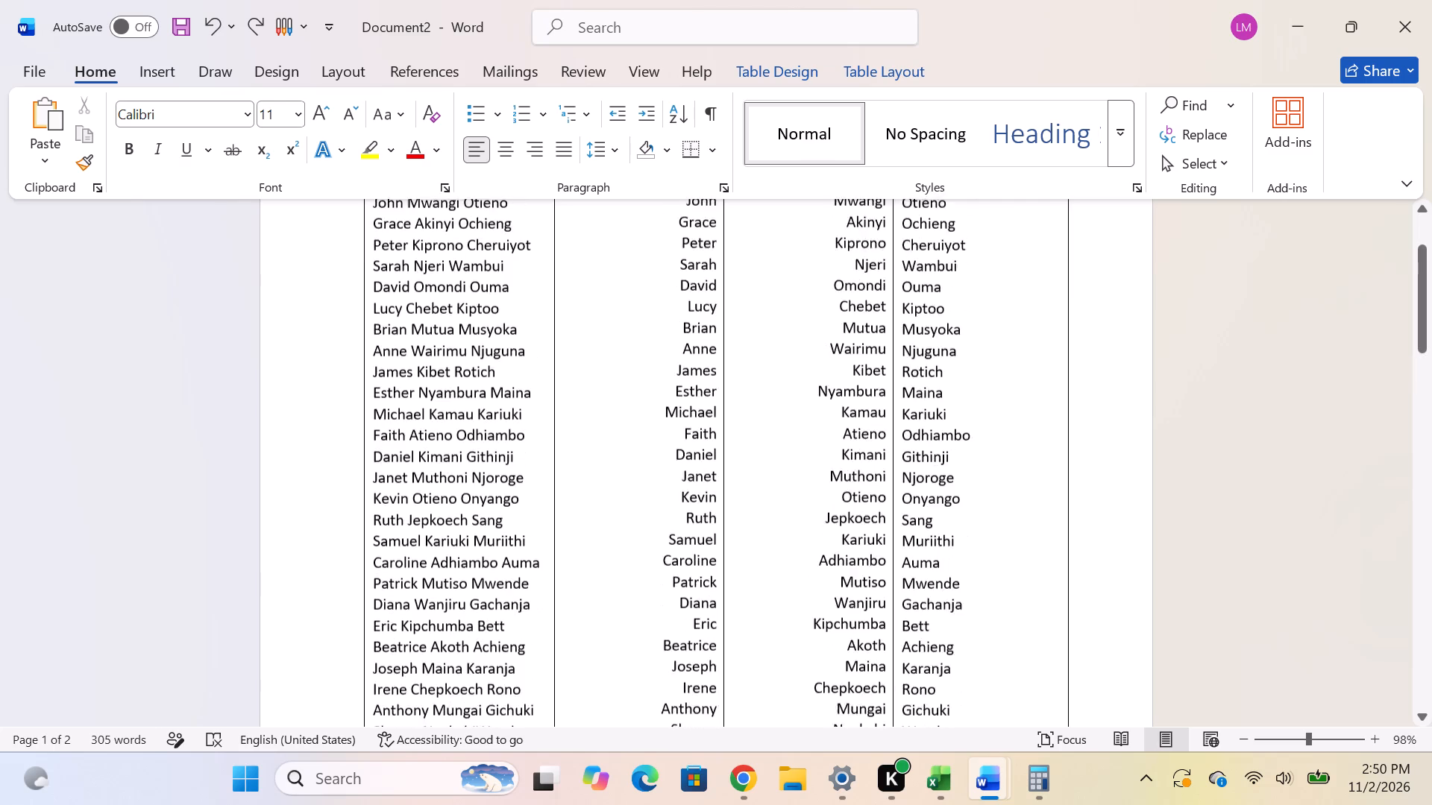
scroll(512, 403, "up", 3)
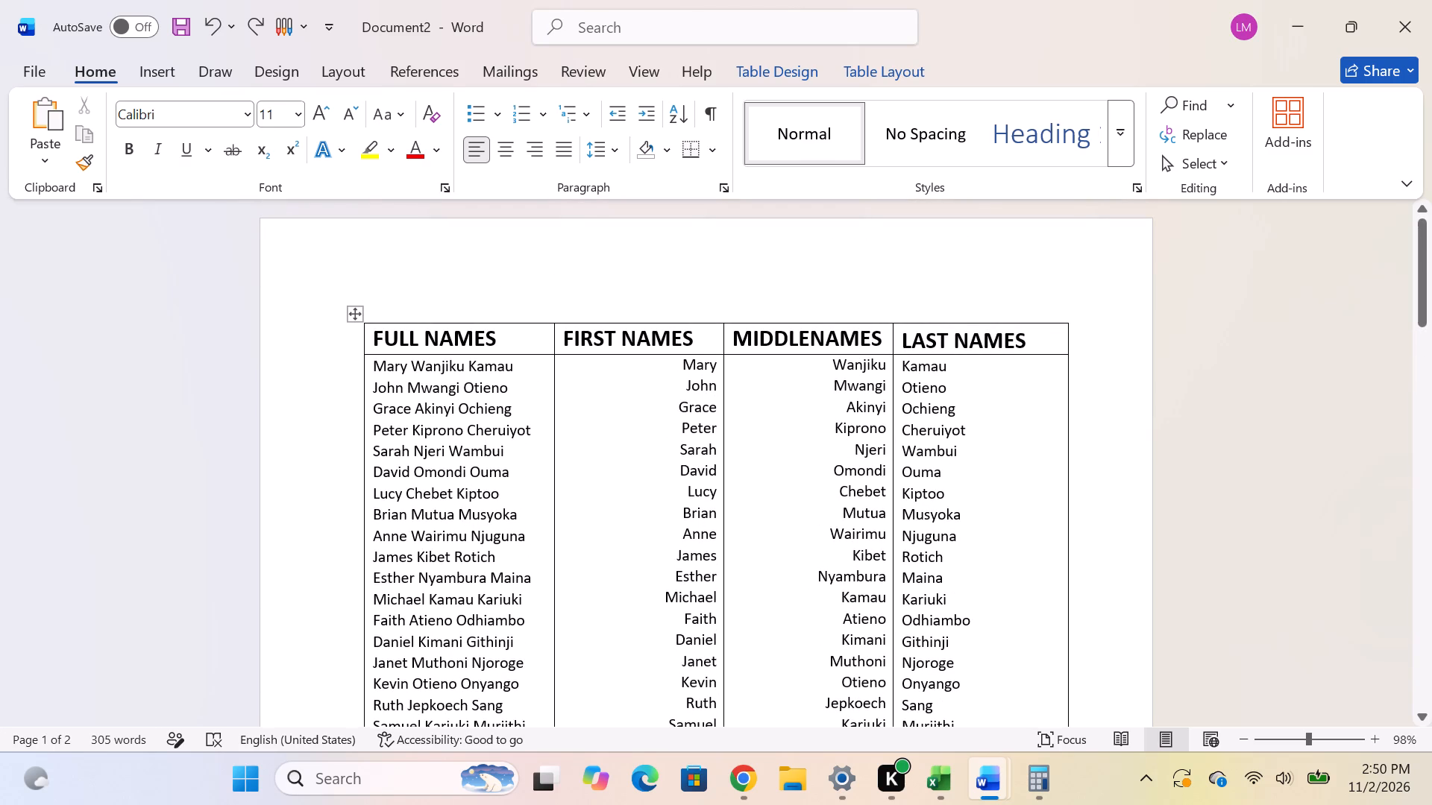
left_click_drag(375, 333, 949, 341)
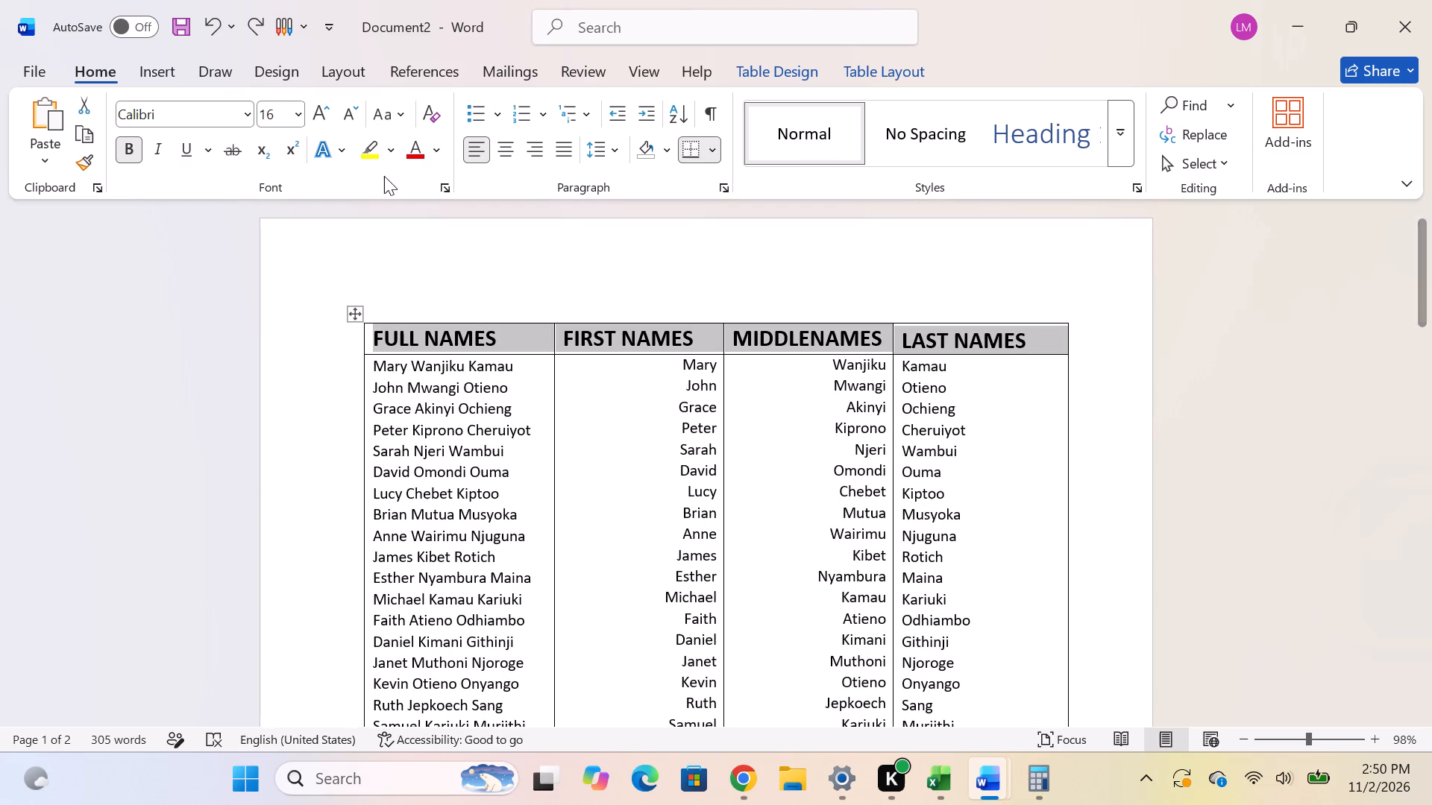
left_click(369, 150)
left_click(286, 388)
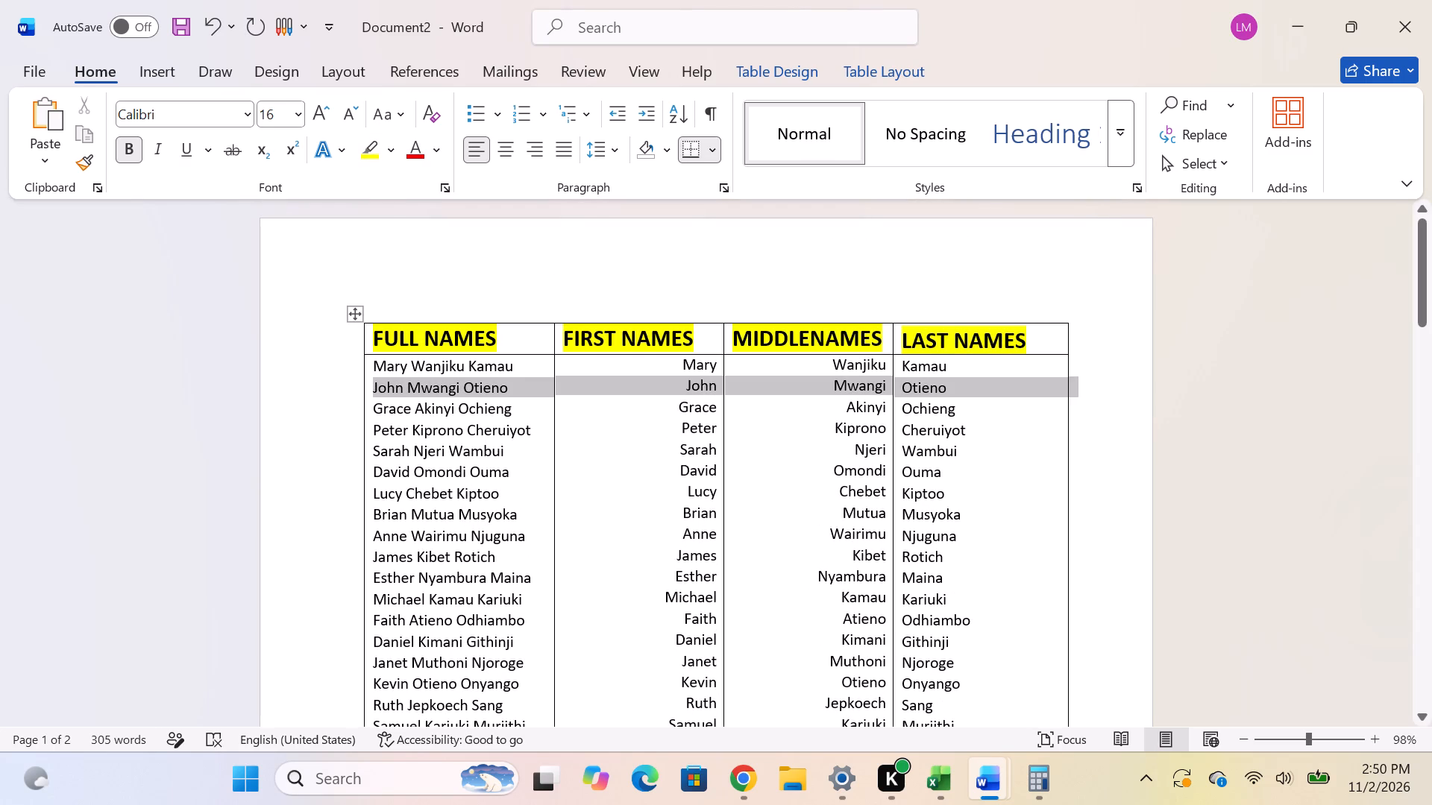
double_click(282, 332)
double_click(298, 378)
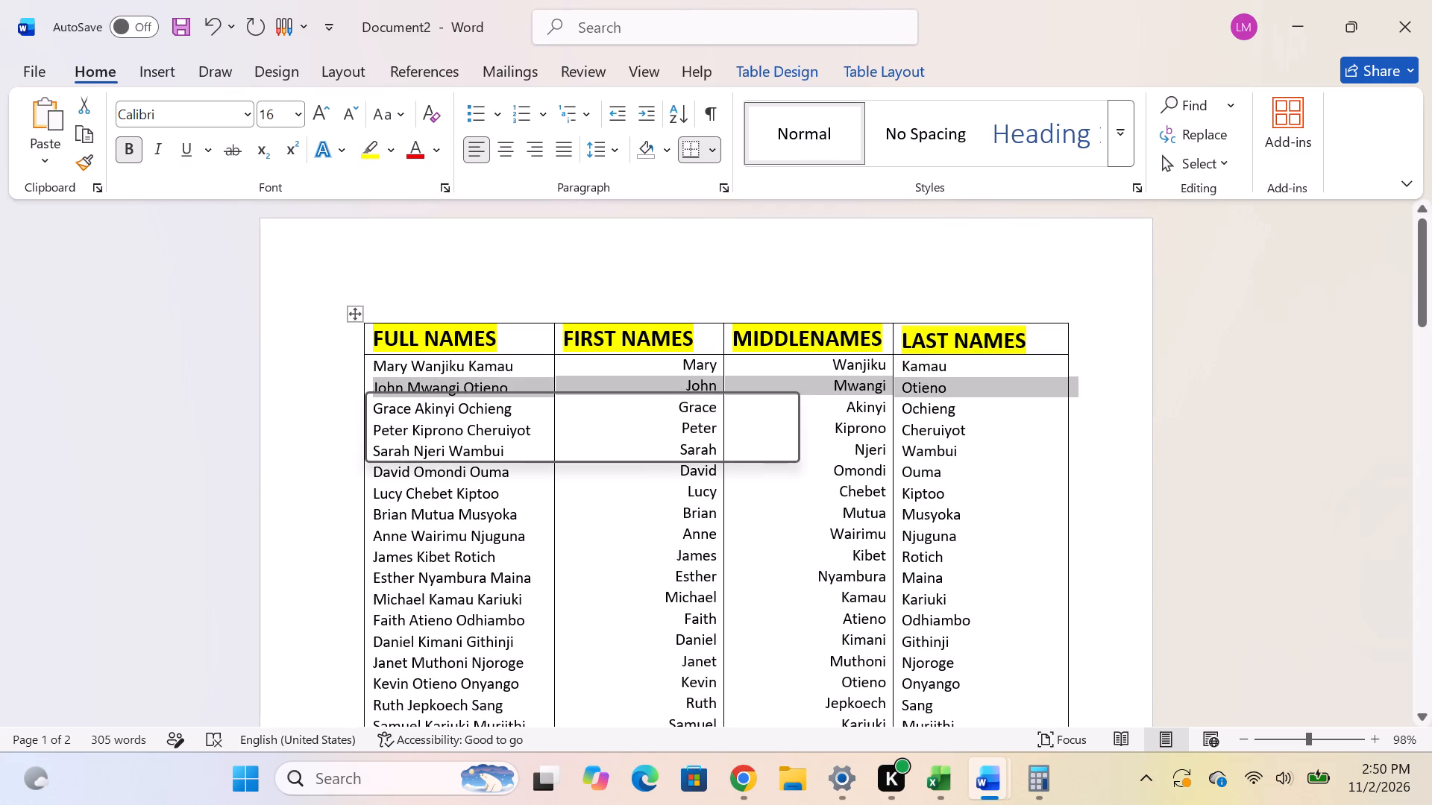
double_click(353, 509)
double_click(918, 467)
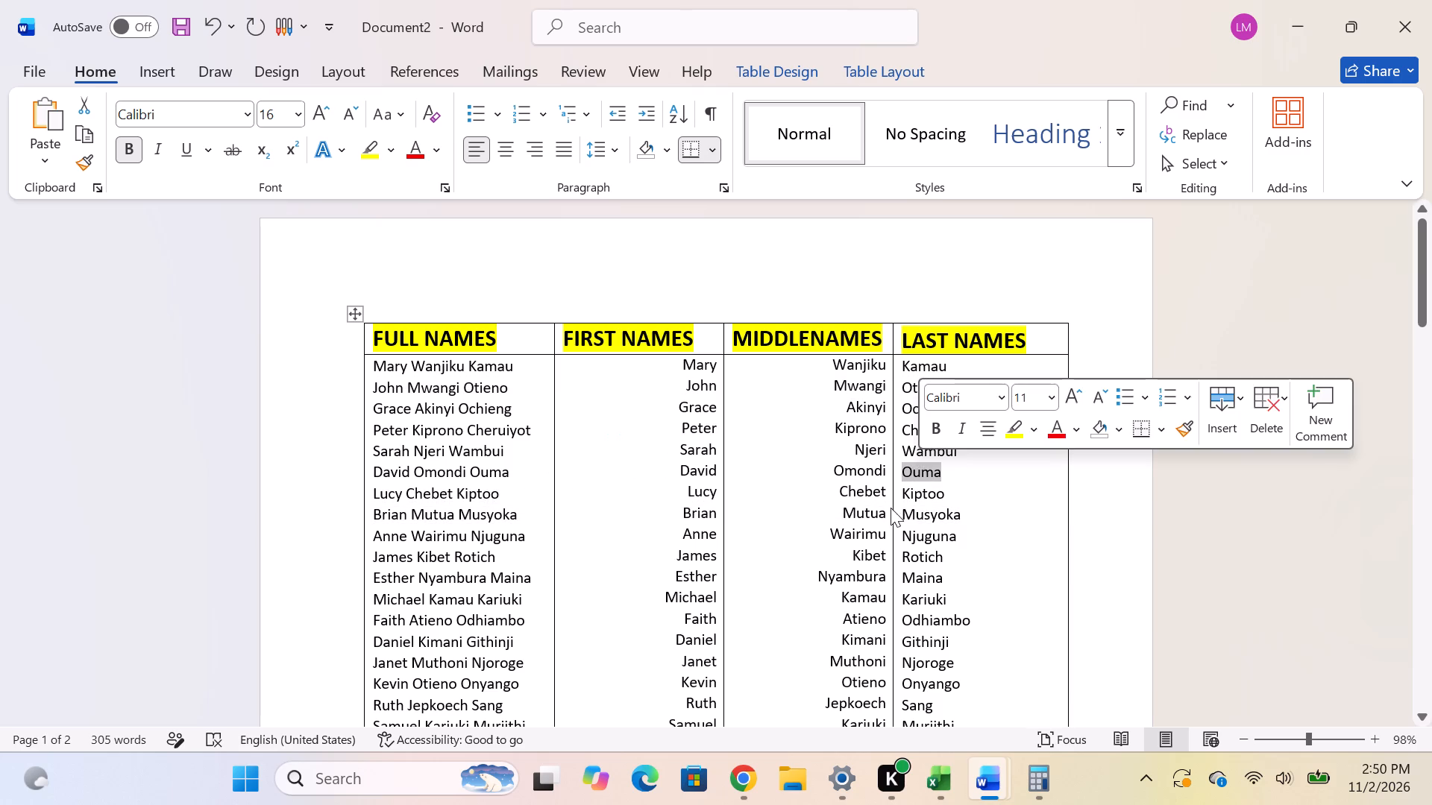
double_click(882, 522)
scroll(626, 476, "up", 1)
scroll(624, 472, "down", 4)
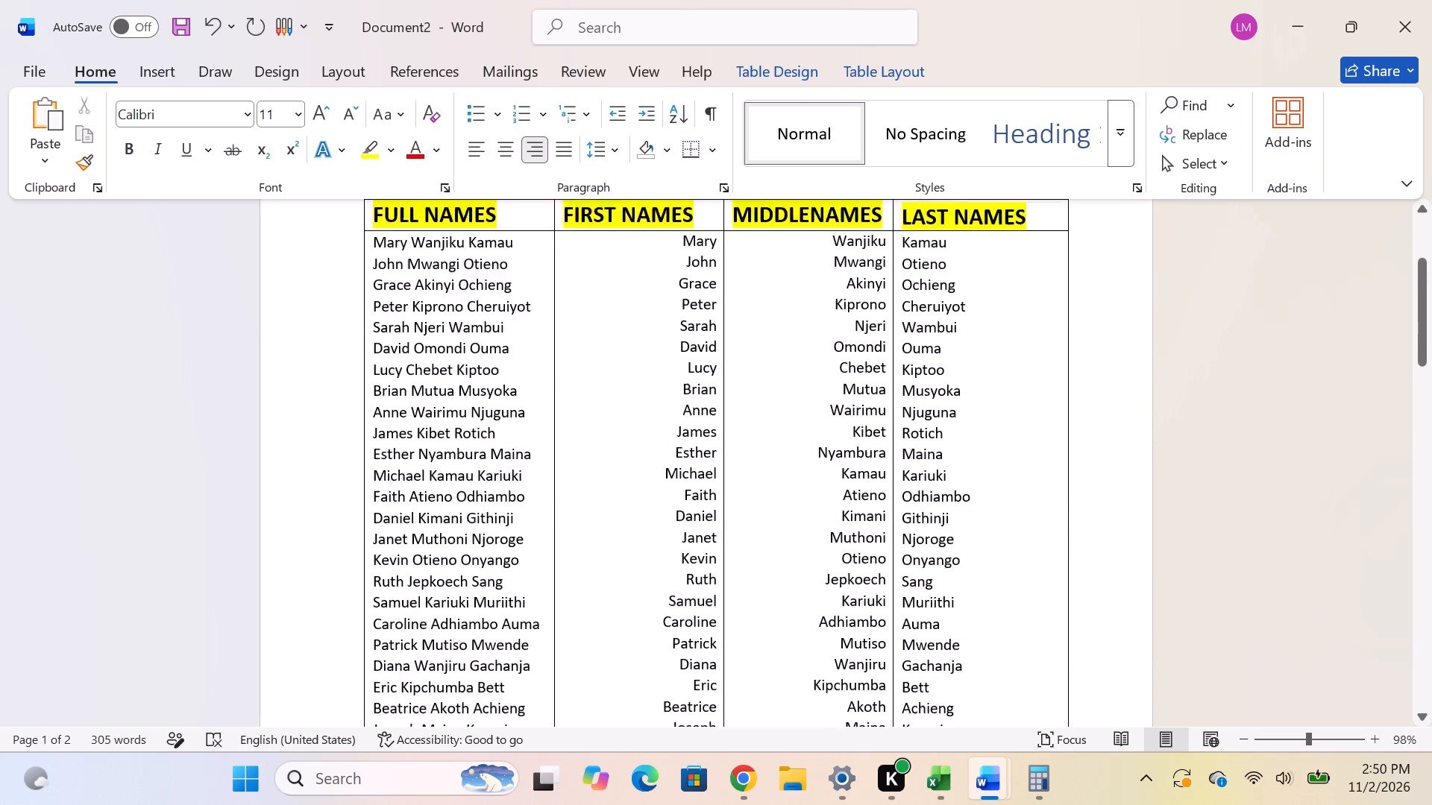
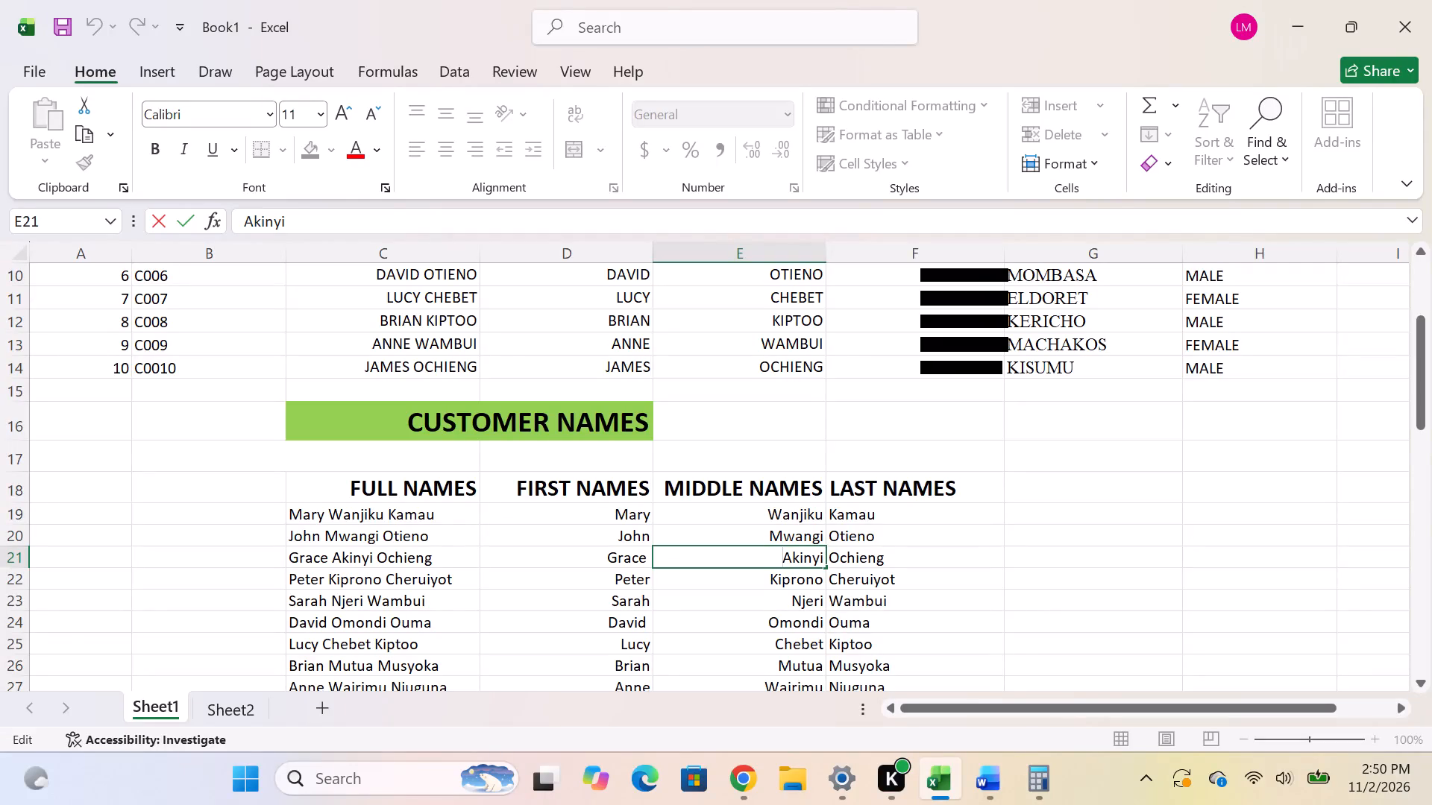
Fill the whole FULL NAMES to LAST NAMES header row, row 18, with green.
left_click(7, 493)
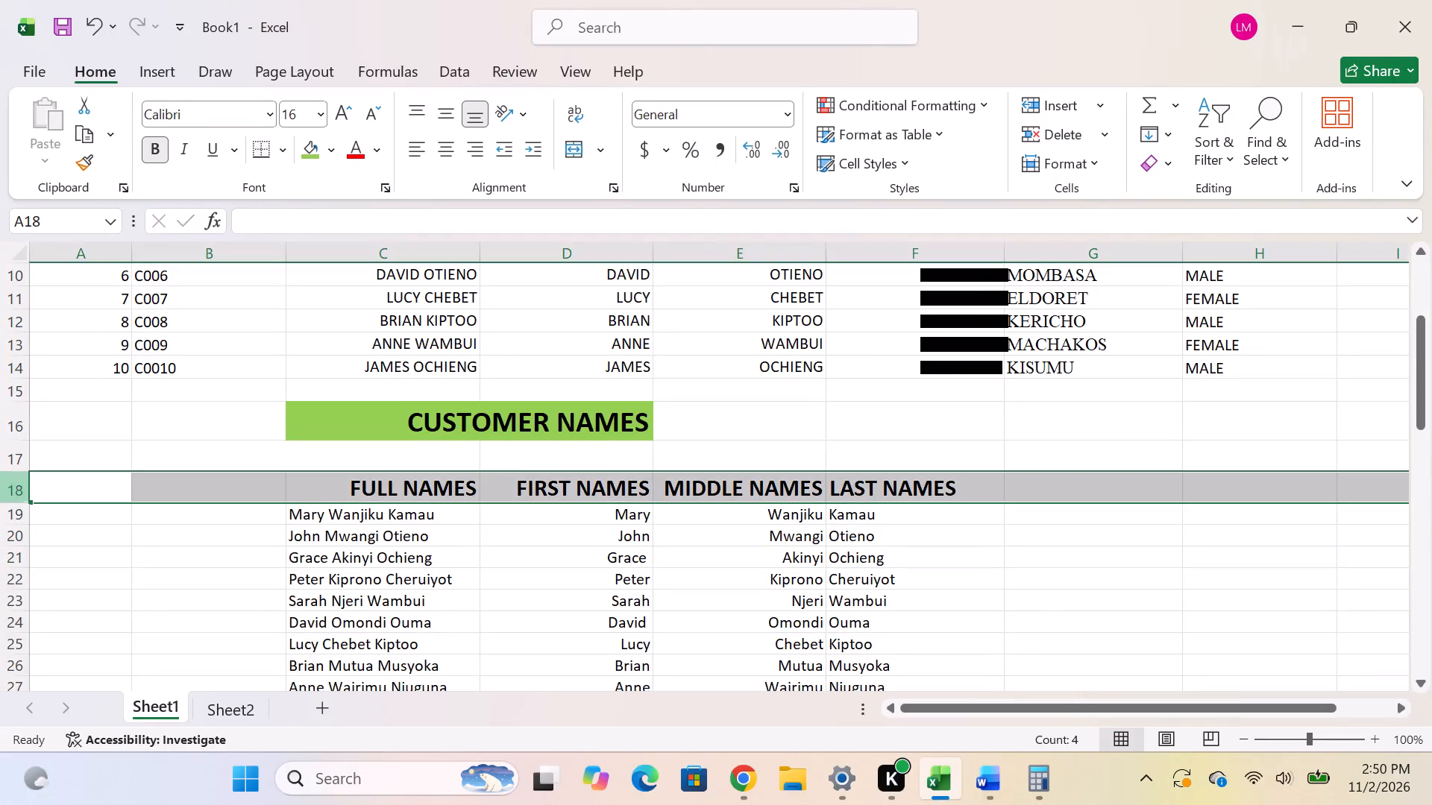
left_click(301, 154)
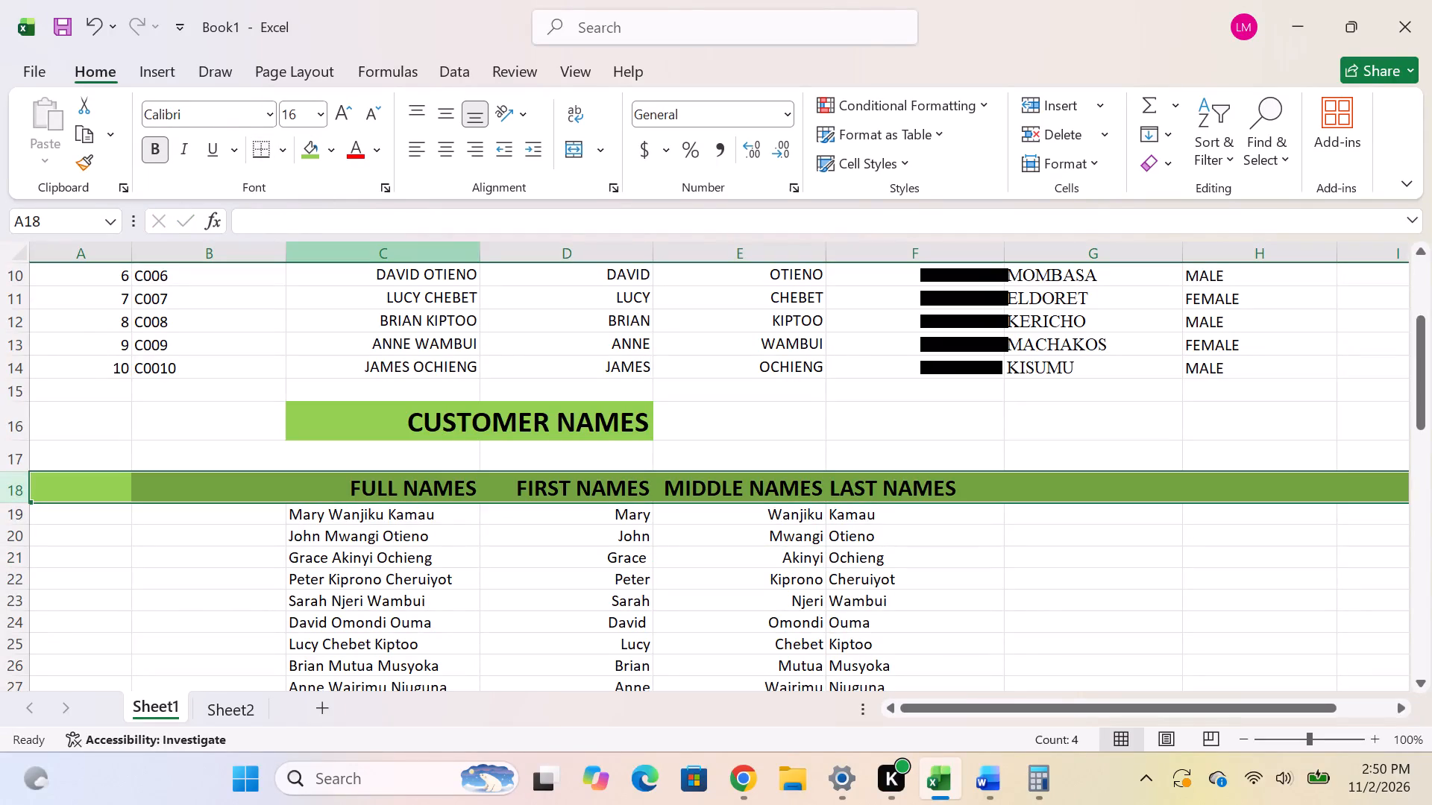
left_click(823, 630)
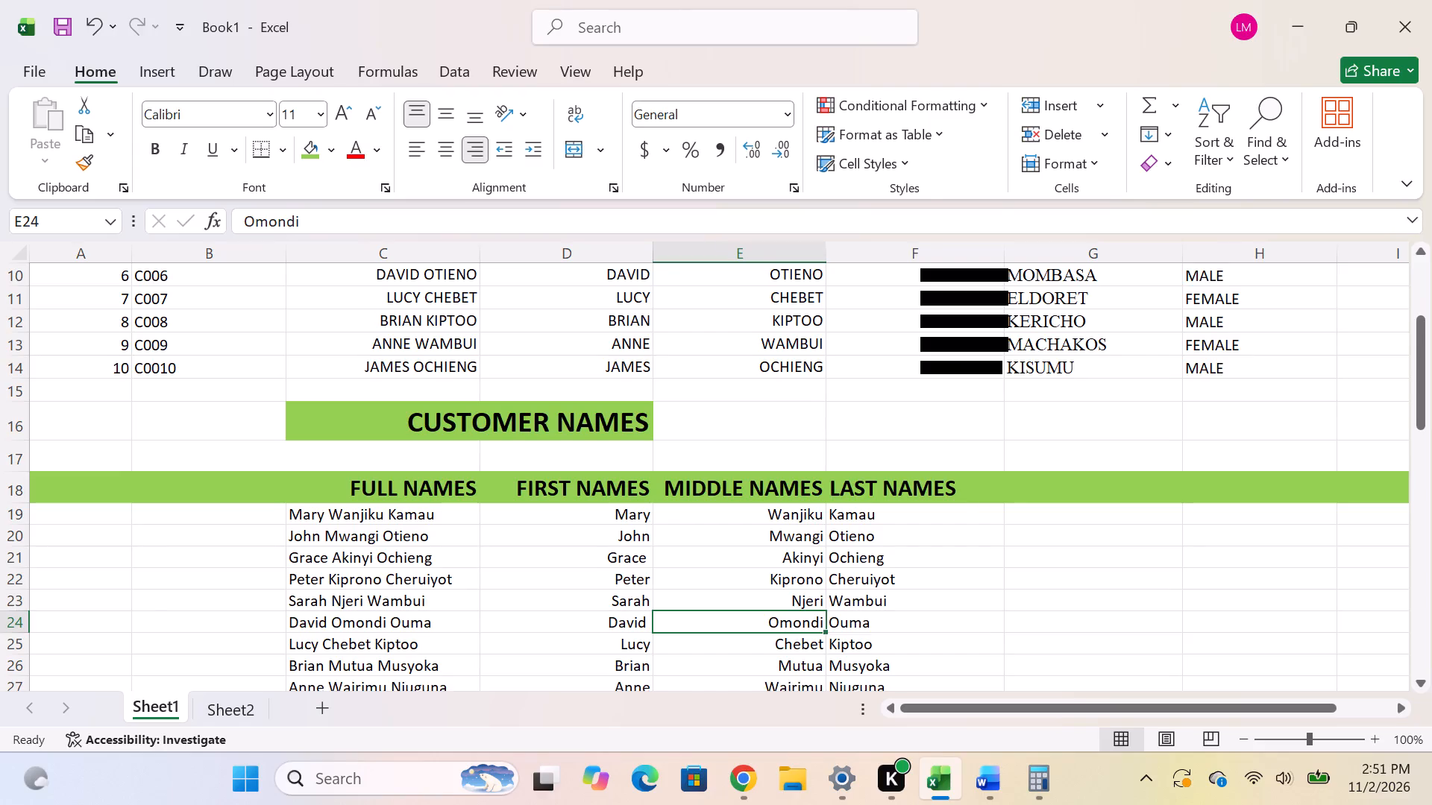
Look through the customer names list down to its last row and back up to the customer details table.
scroll(655, 473, "down", 5)
scroll(684, 534, "down", 9)
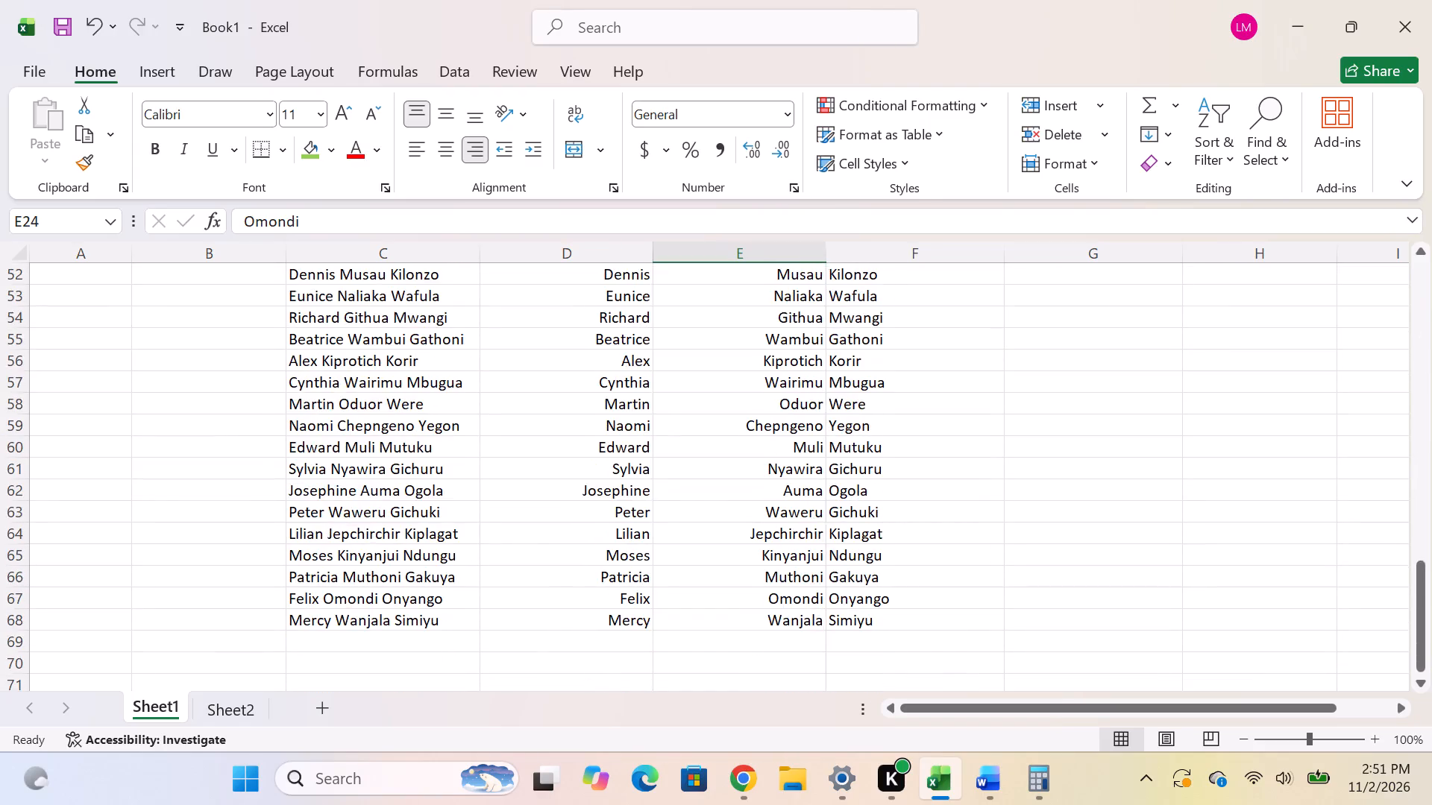
scroll(685, 508, "down", 7)
scroll(686, 509, "up", 3)
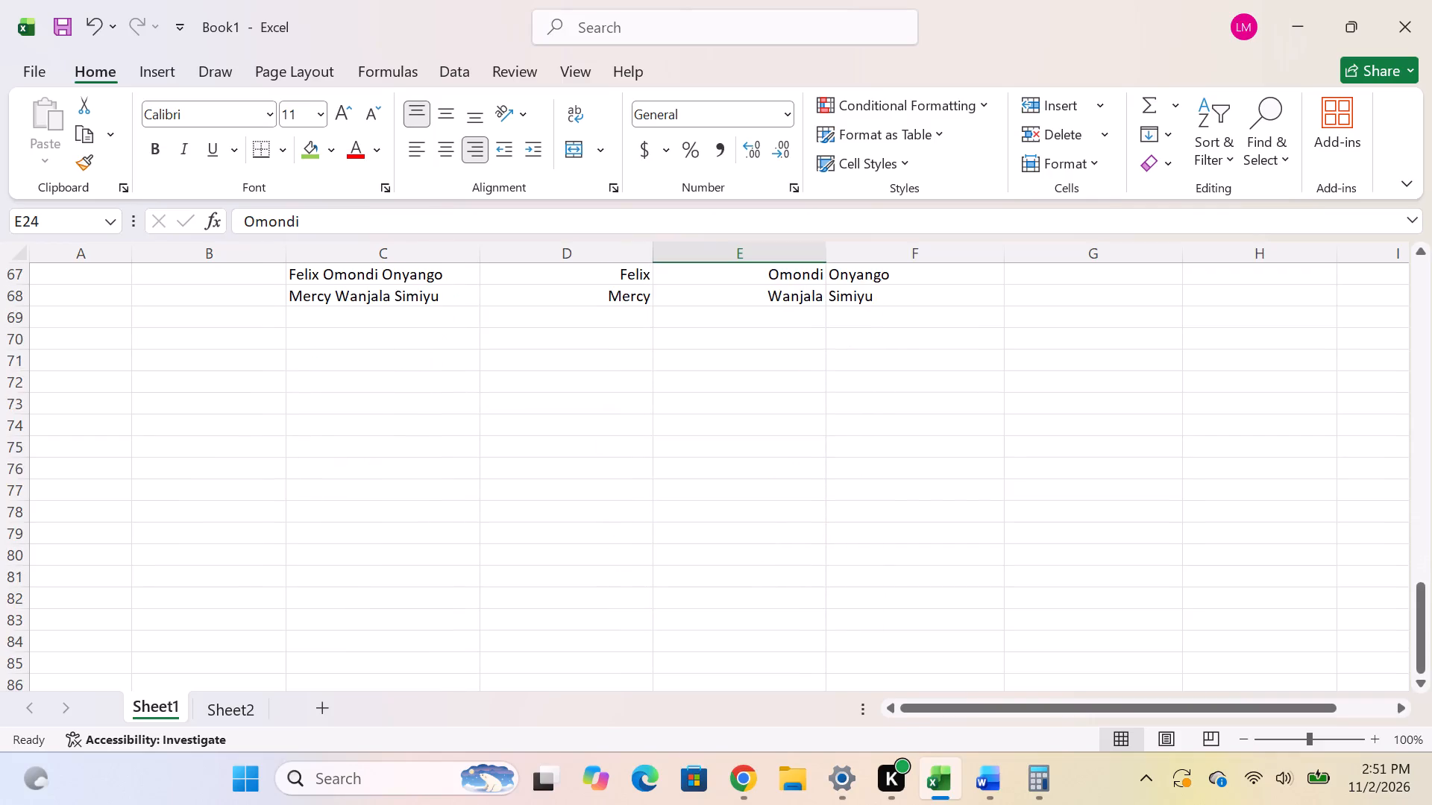
scroll(686, 509, "up", 4)
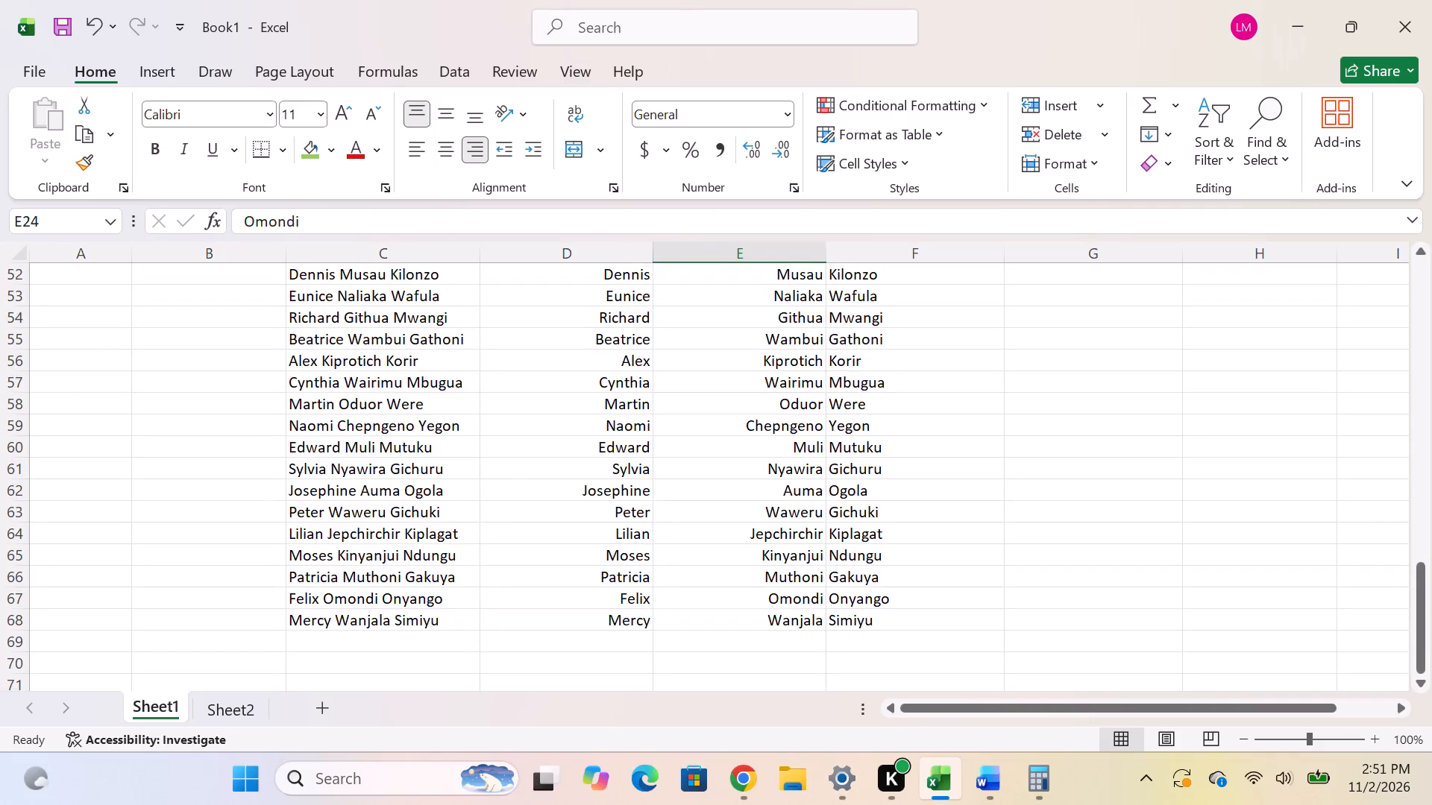
scroll(686, 509, "up", 11)
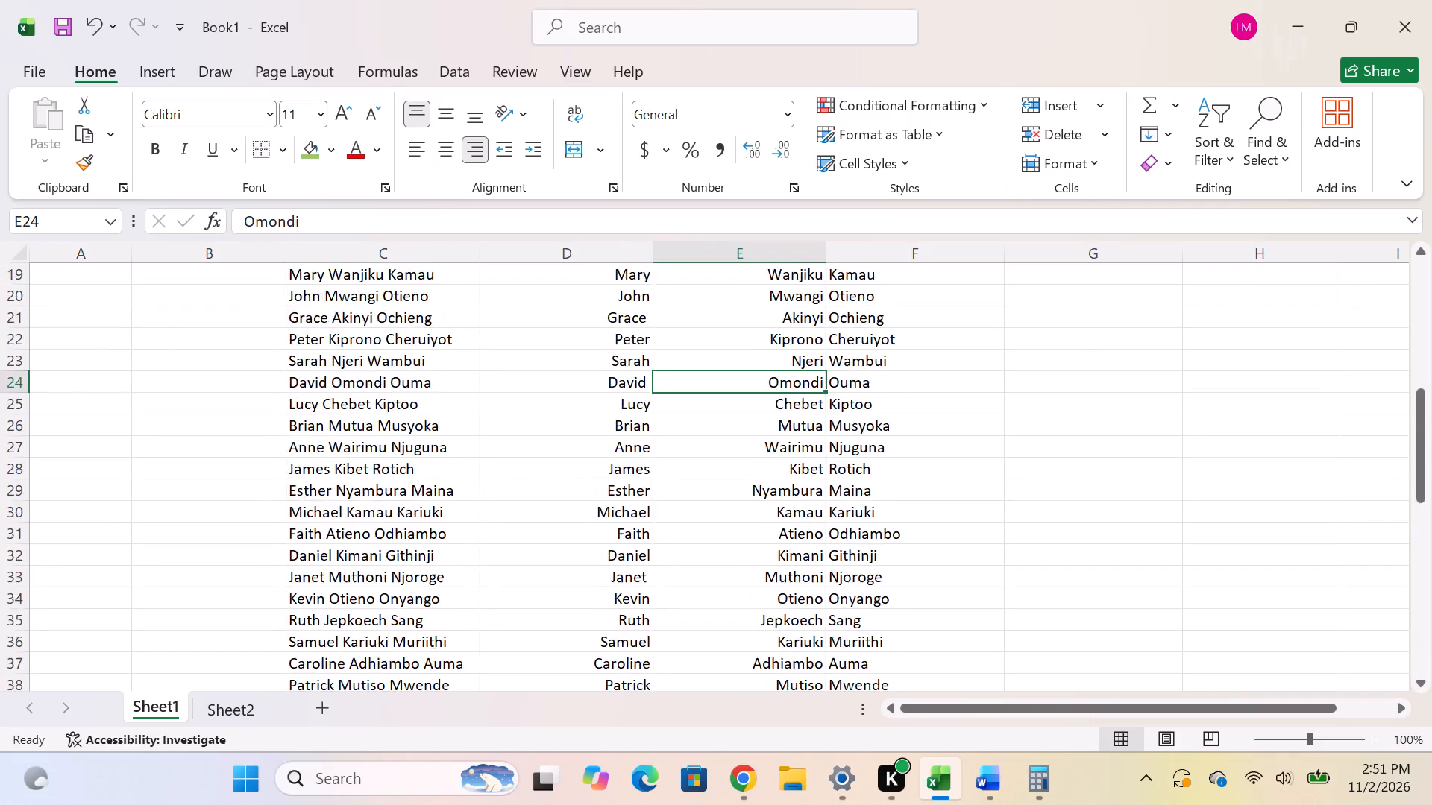
scroll(688, 509, "up", 11)
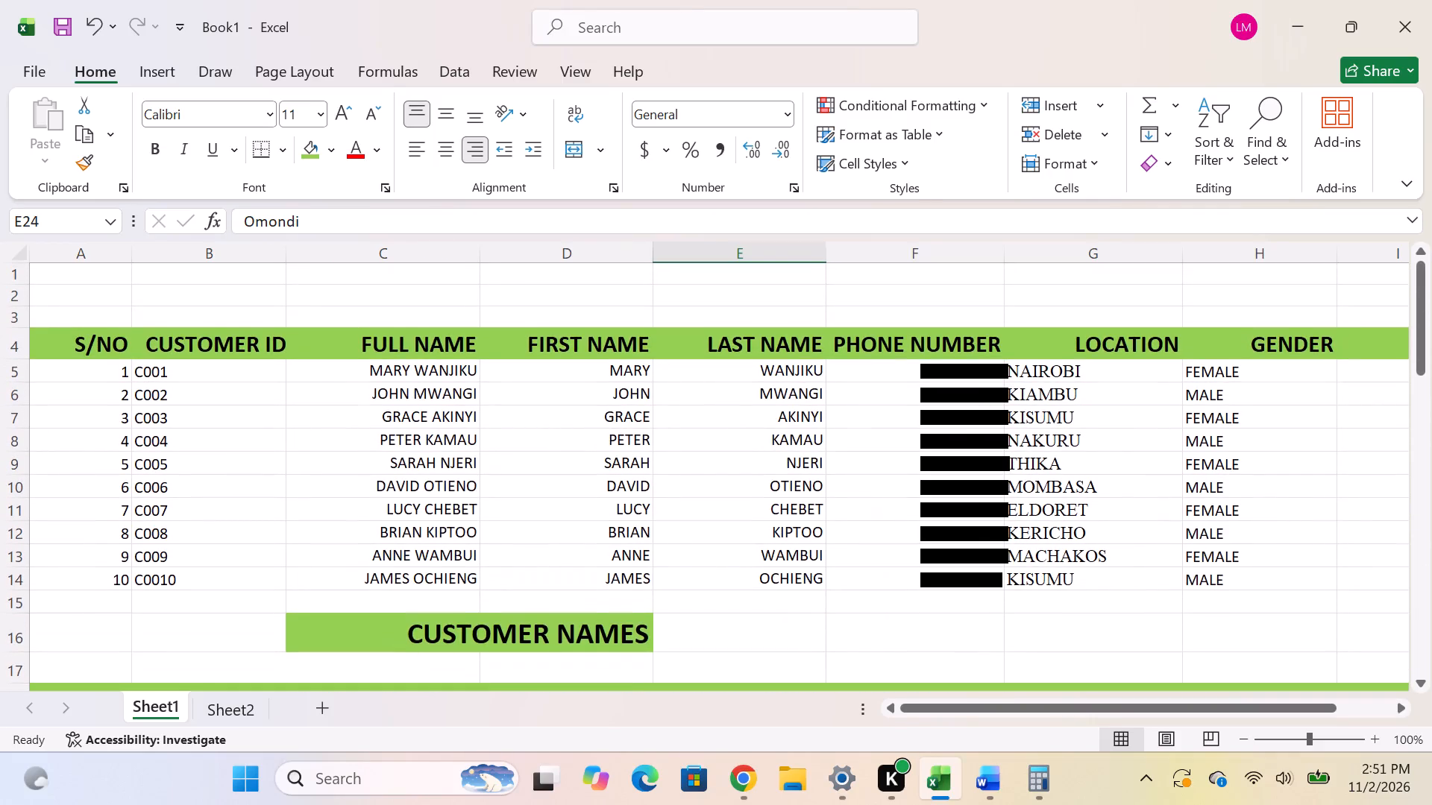
Open Sheet2 of the workbook.
left_click(251, 707)
scroll(430, 596, "up", 4)
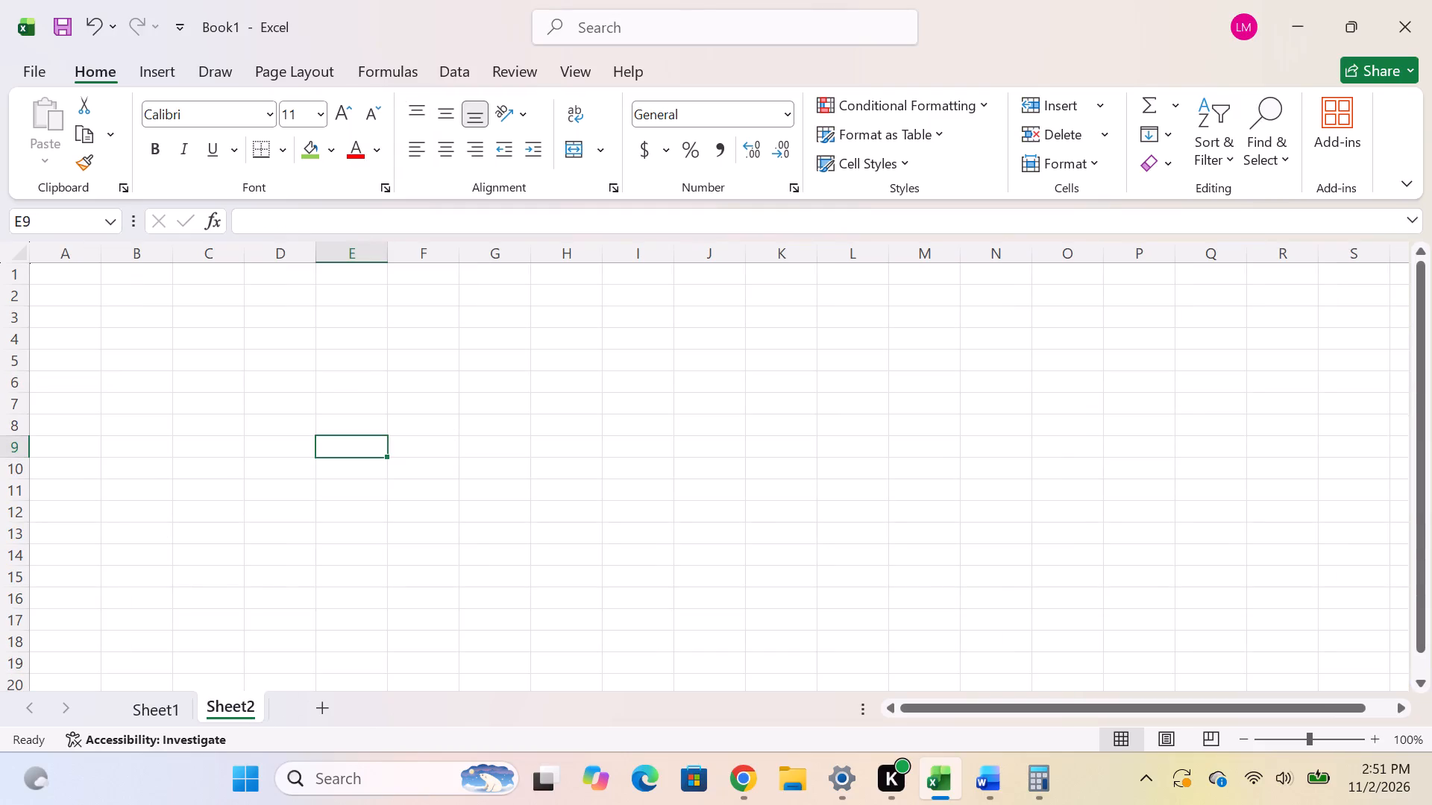
scroll(432, 596, "up", 3)
scroll(433, 596, "down", 4)
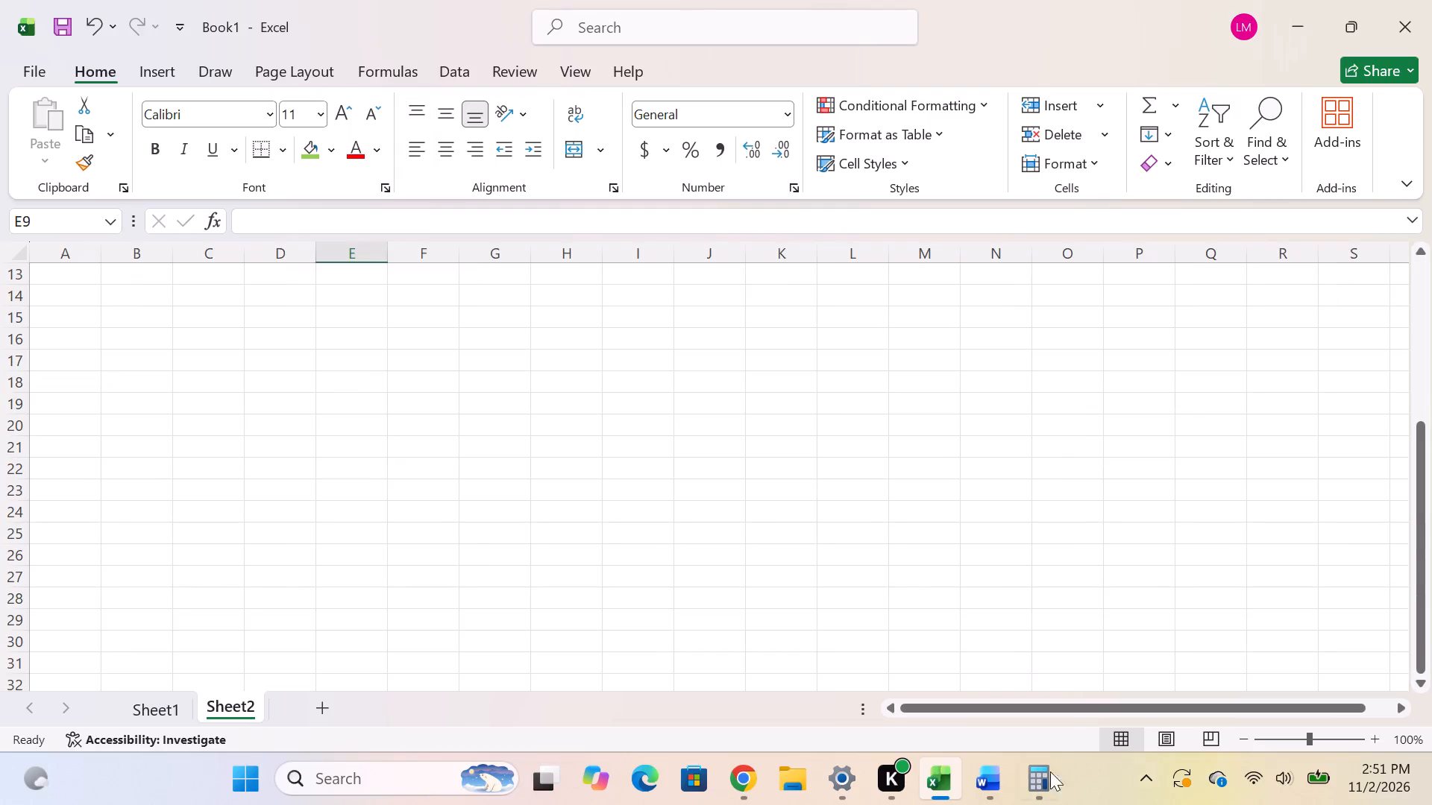
Switch to Document2 in Word and copy the entire four-column names table across both pages.
left_click(995, 791)
left_click(1045, 692)
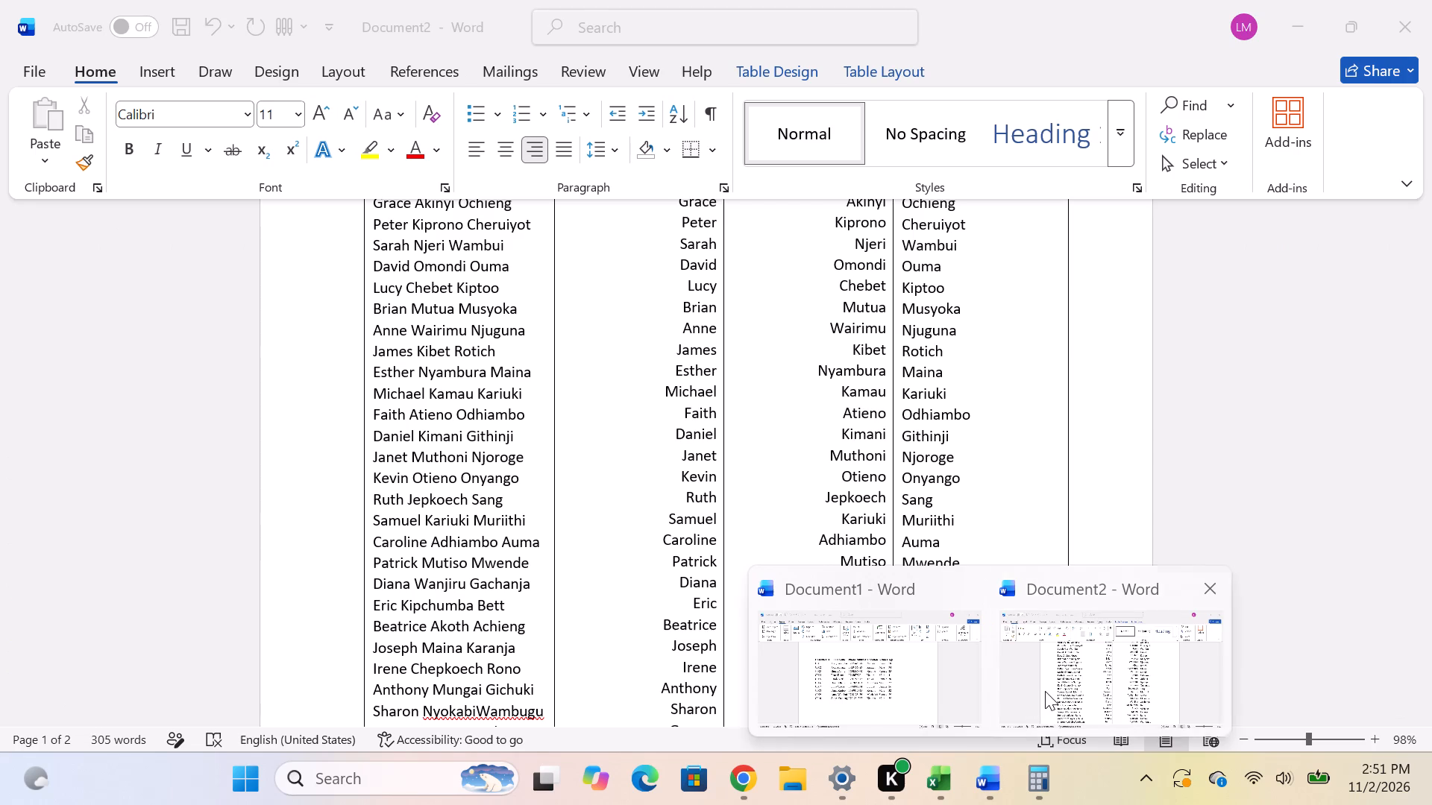
scroll(1031, 655, "up", 8)
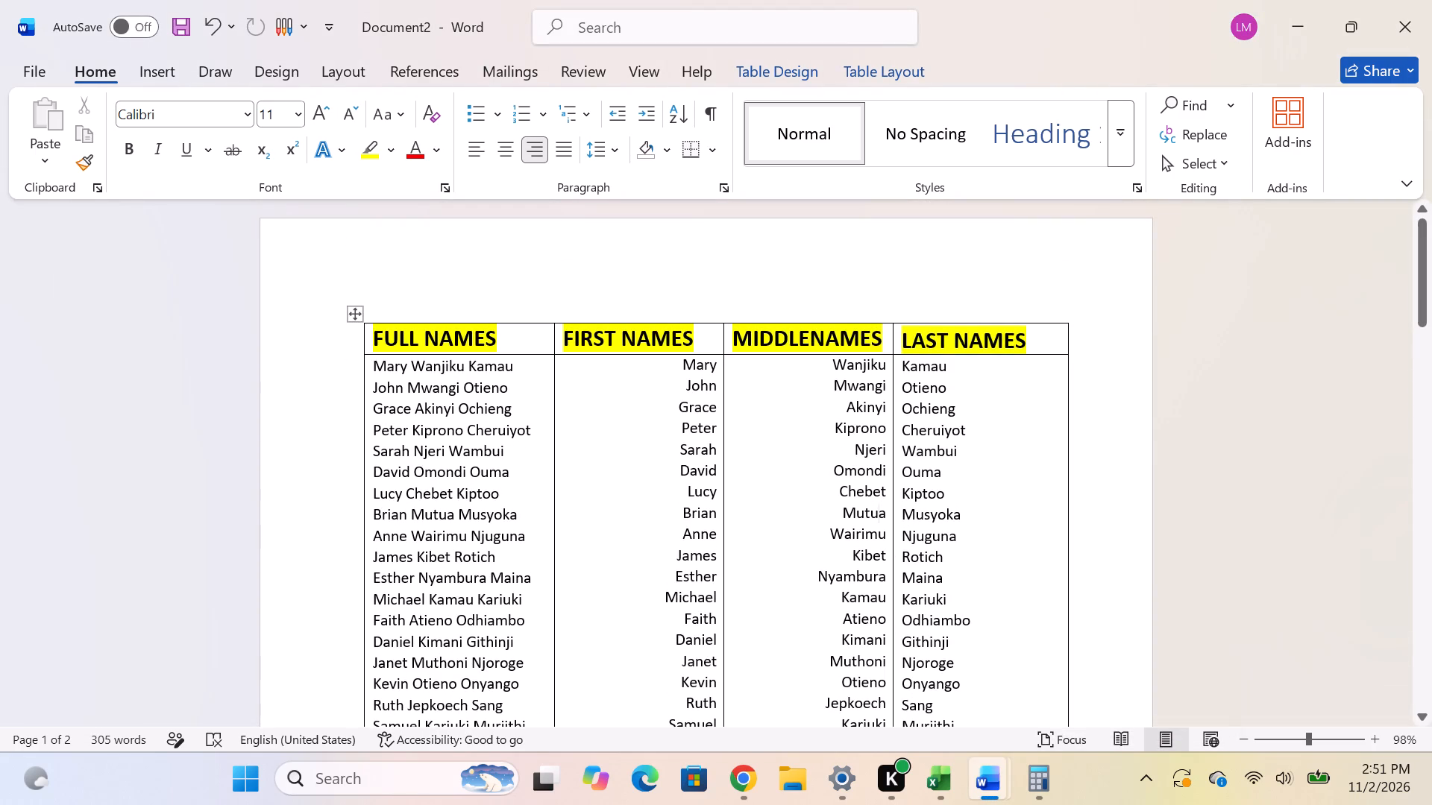
left_click_drag(368, 329, 386, 338)
left_click(383, 424)
left_click_drag(374, 331, 895, 160)
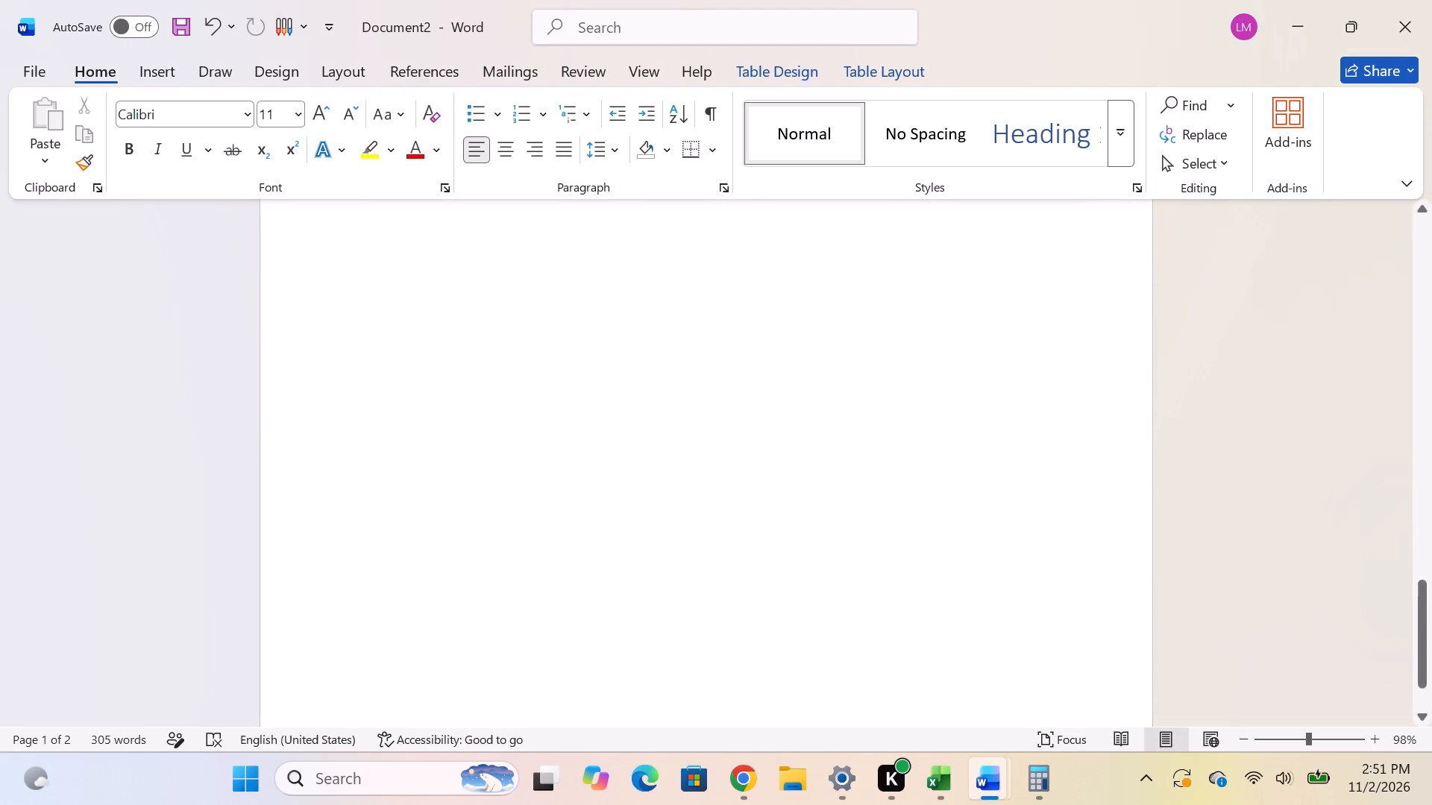
left_click_drag(895, 160, 1059, 639)
right_click(1044, 632)
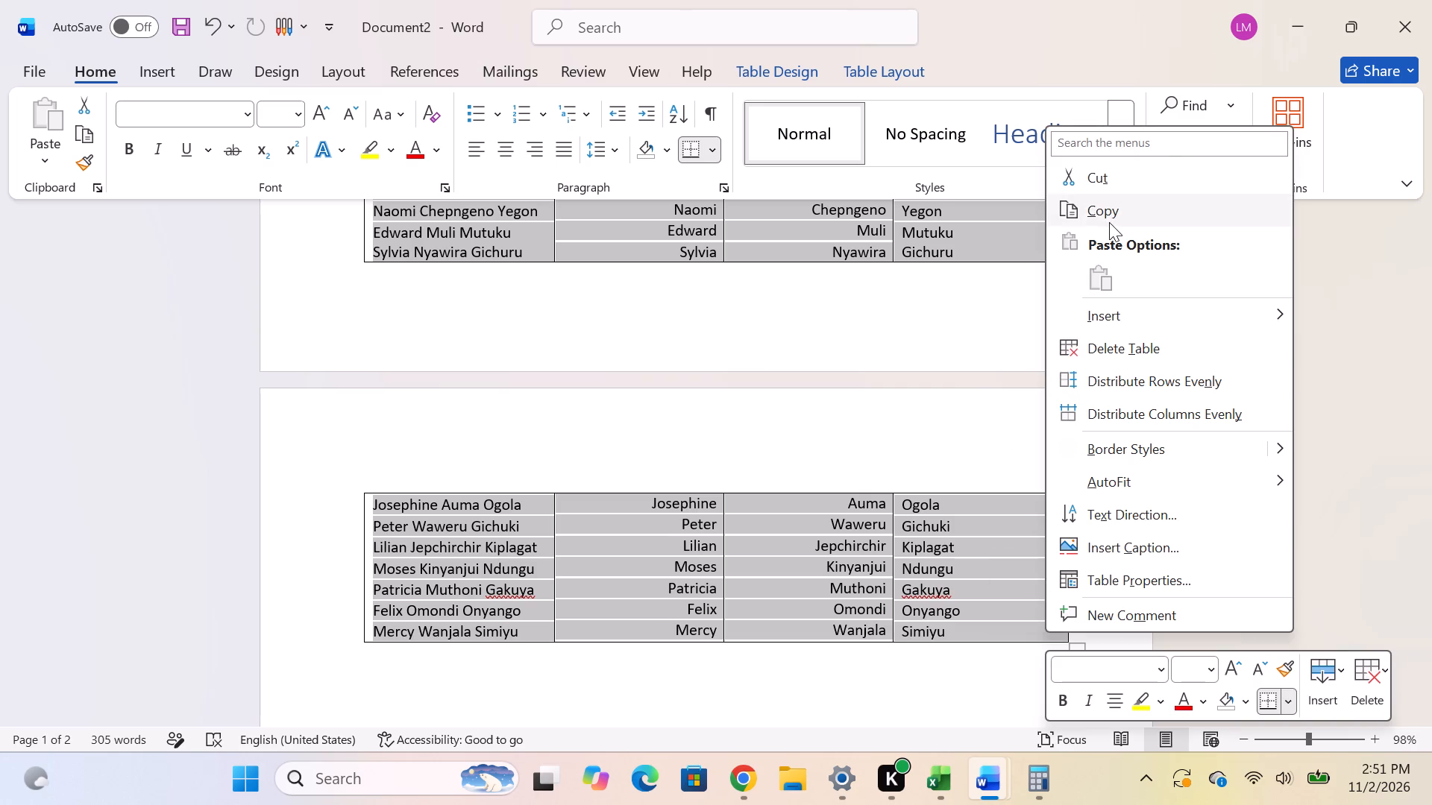
left_click(1108, 222)
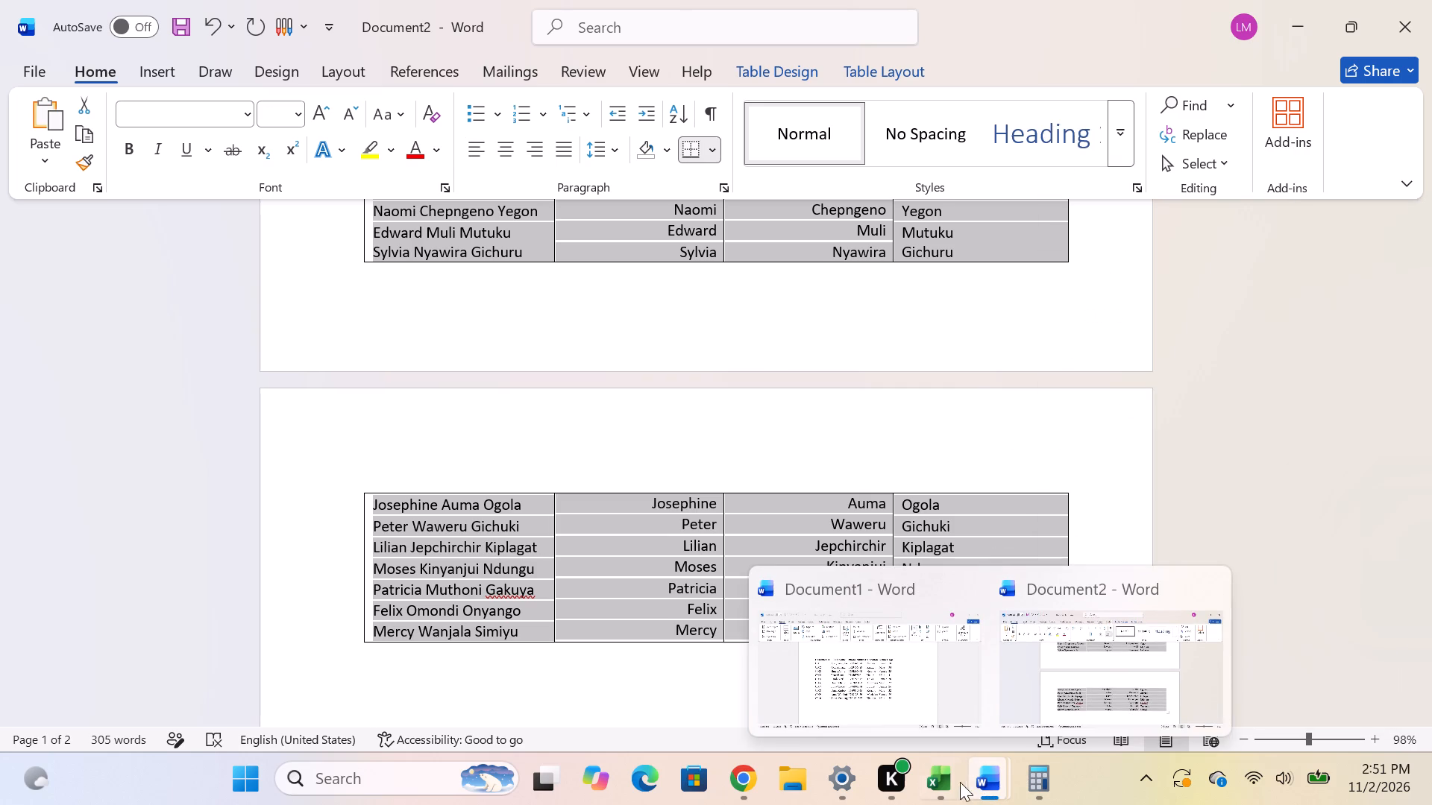
Switch back to Excel and paste the names table into Sheet2 at cell D15, keeping the source formatting.
left_click(943, 783)
left_click(283, 319)
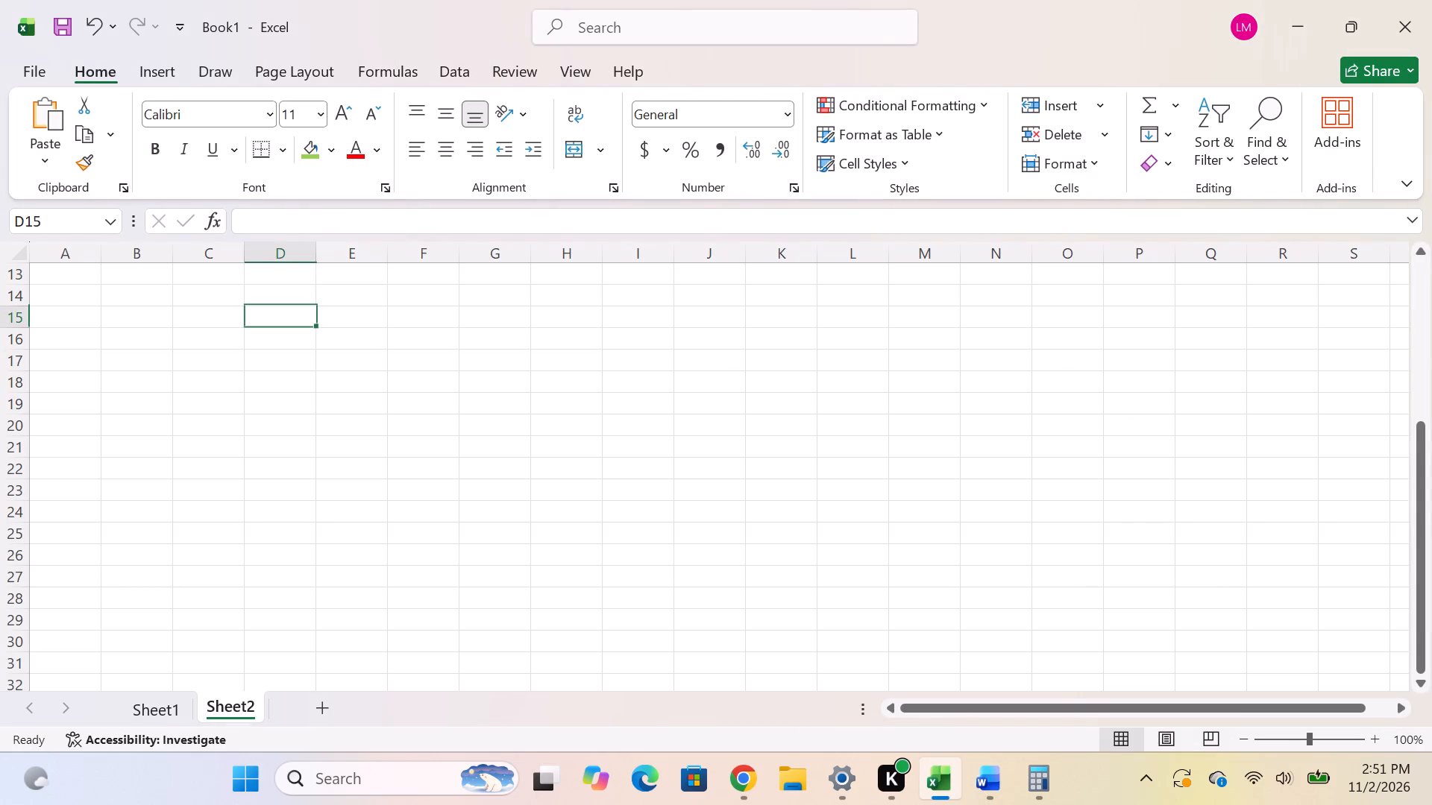
right_click(283, 321)
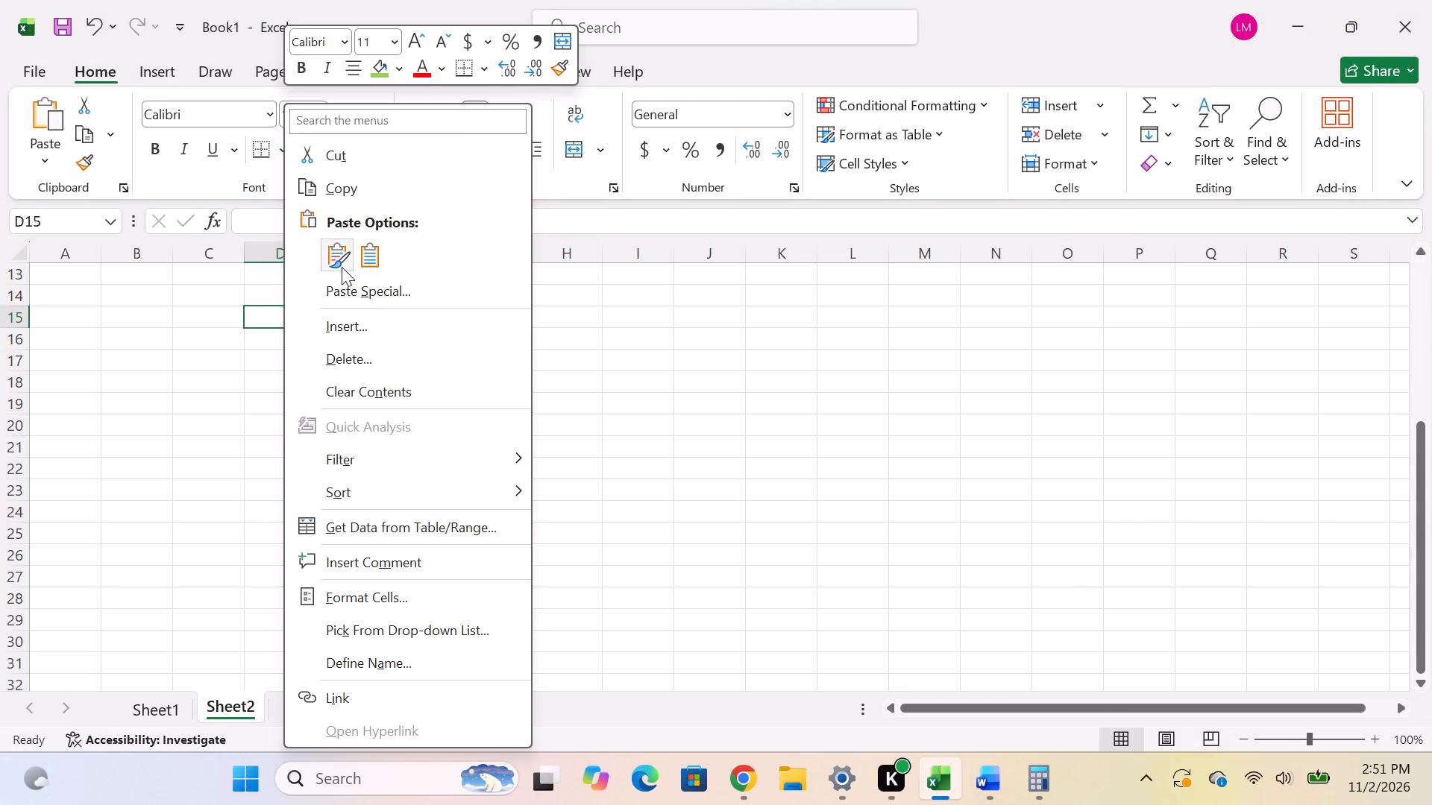
left_click(337, 261)
left_click(715, 462)
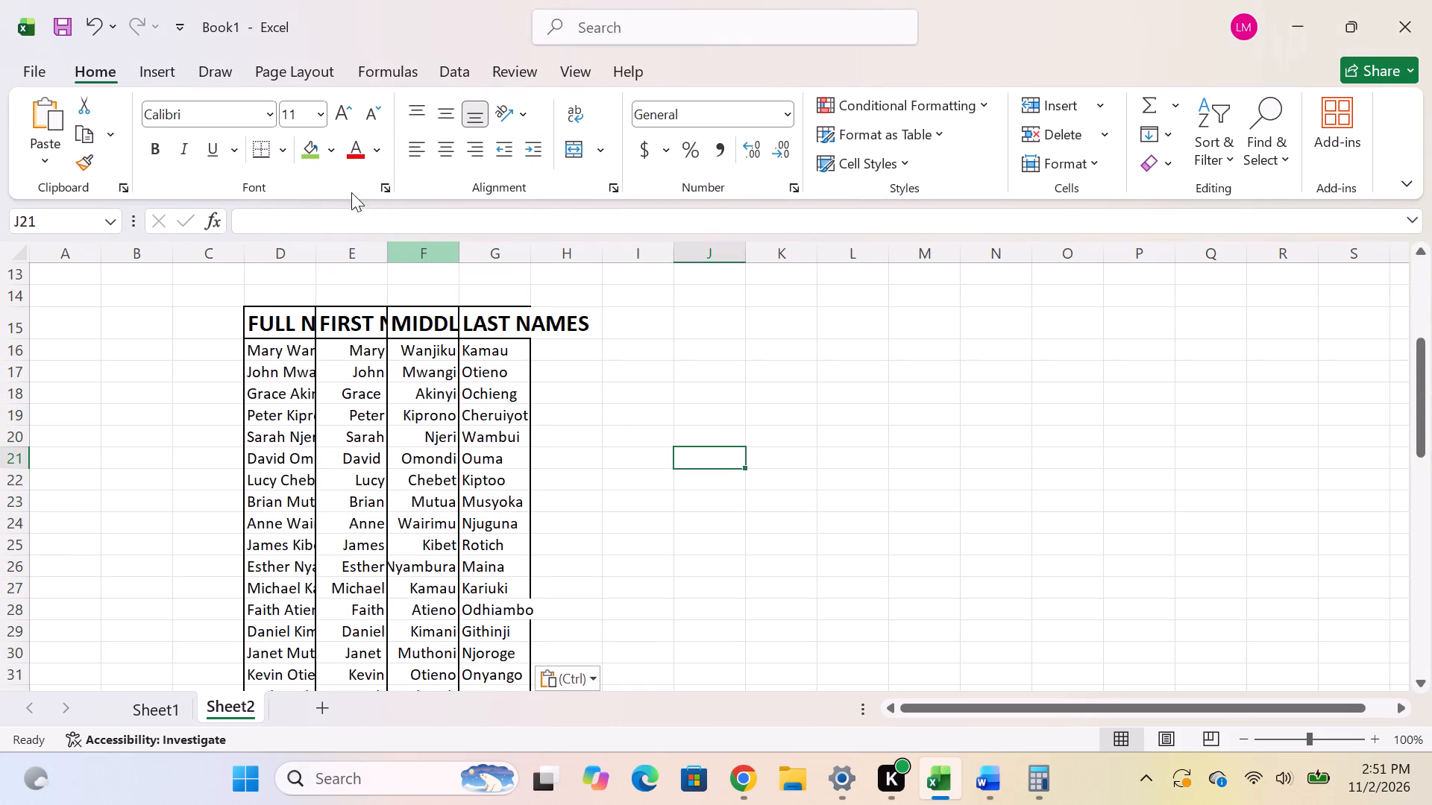
Widen columns D to G so that the four headers and all names fit inside their cells.
left_click_drag(315, 247, 370, 263)
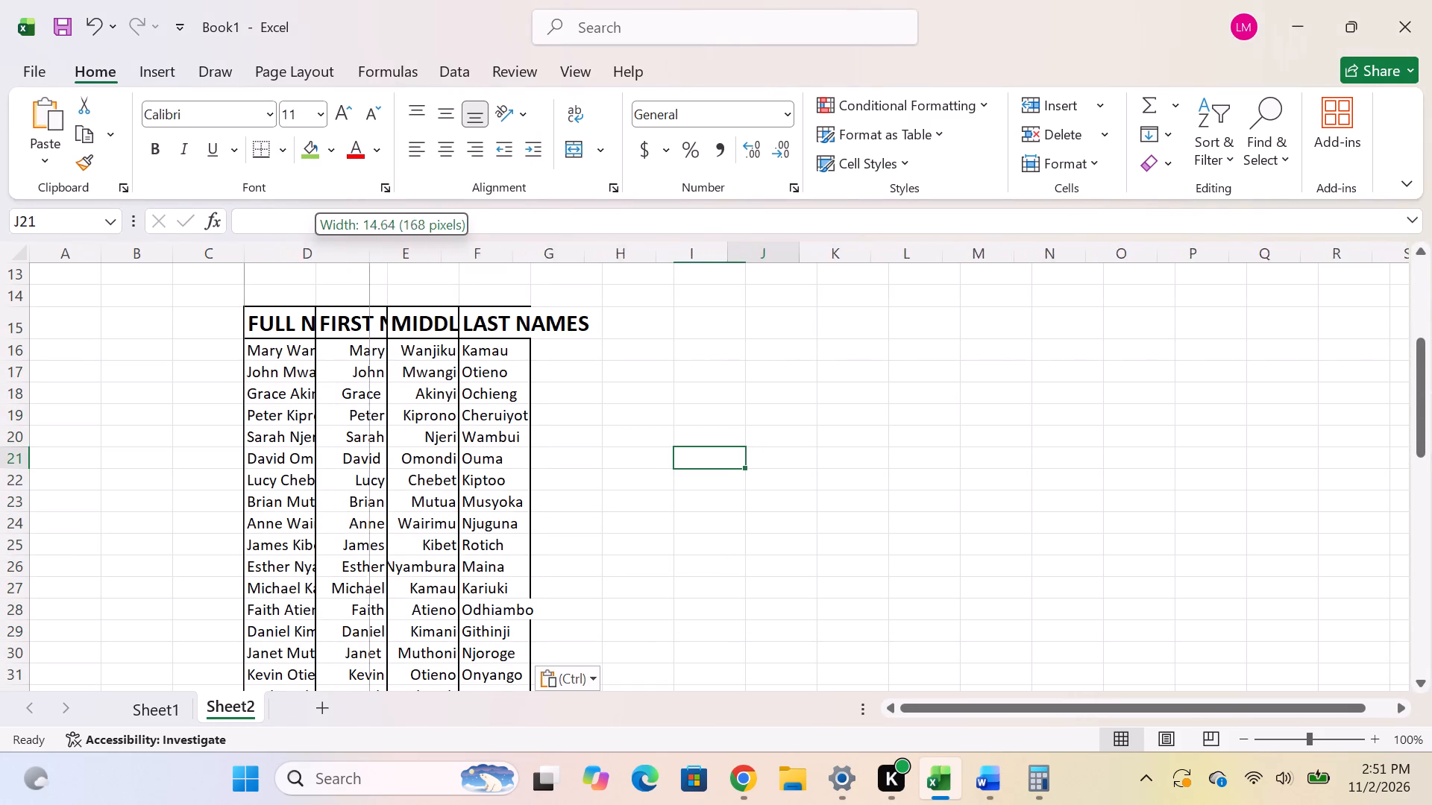
left_click_drag(370, 263, 456, 276)
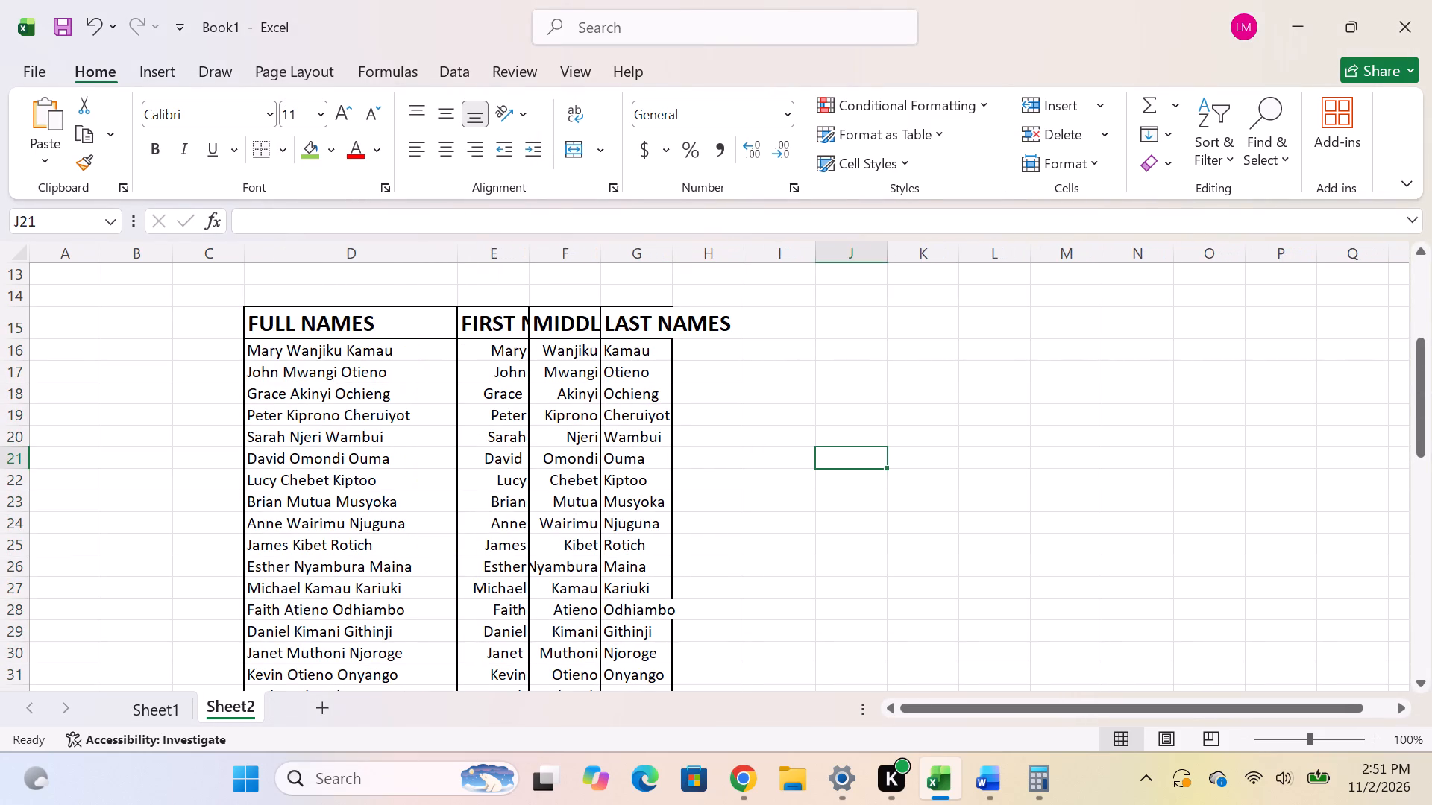
left_click_drag(528, 257, 587, 268)
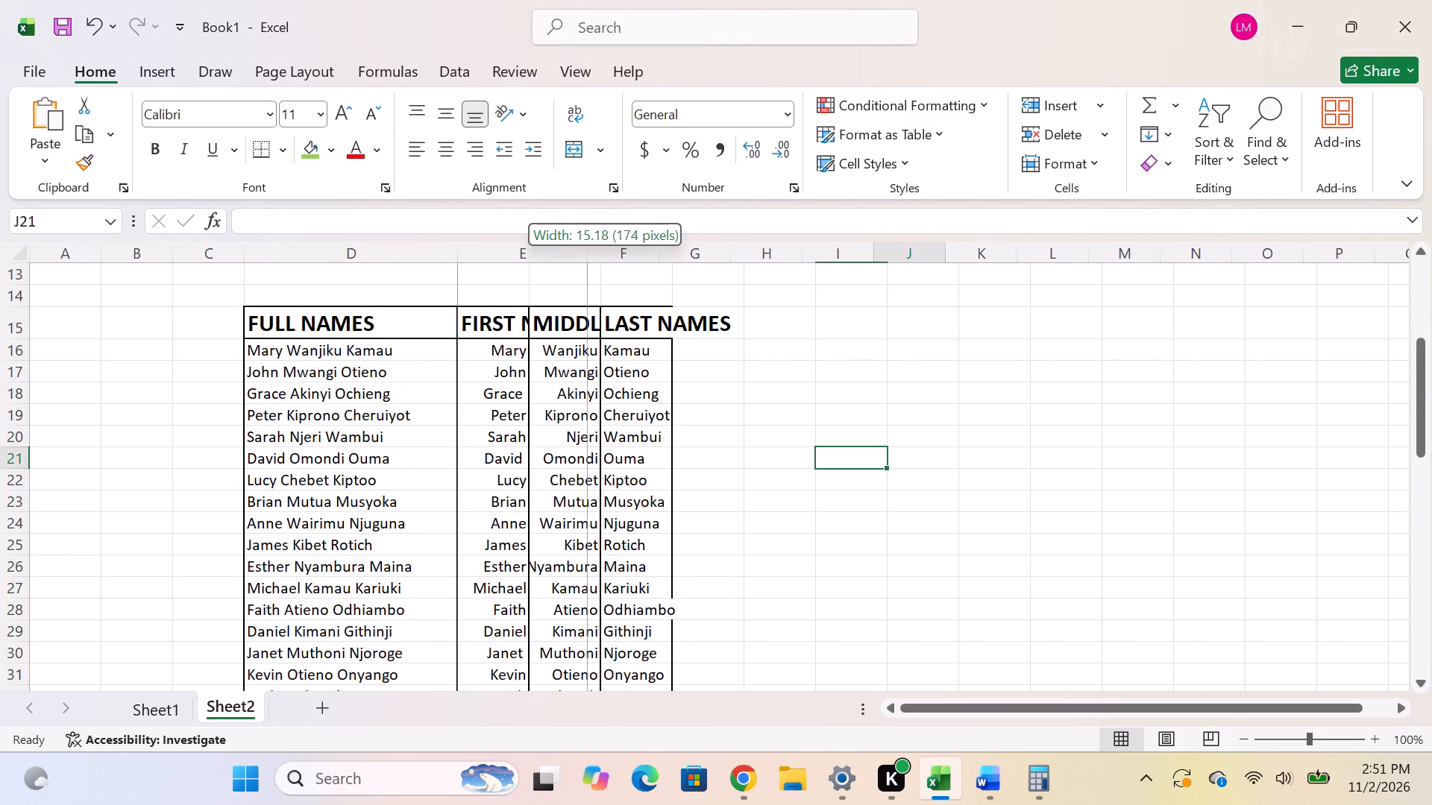
left_click_drag(587, 268, 600, 272)
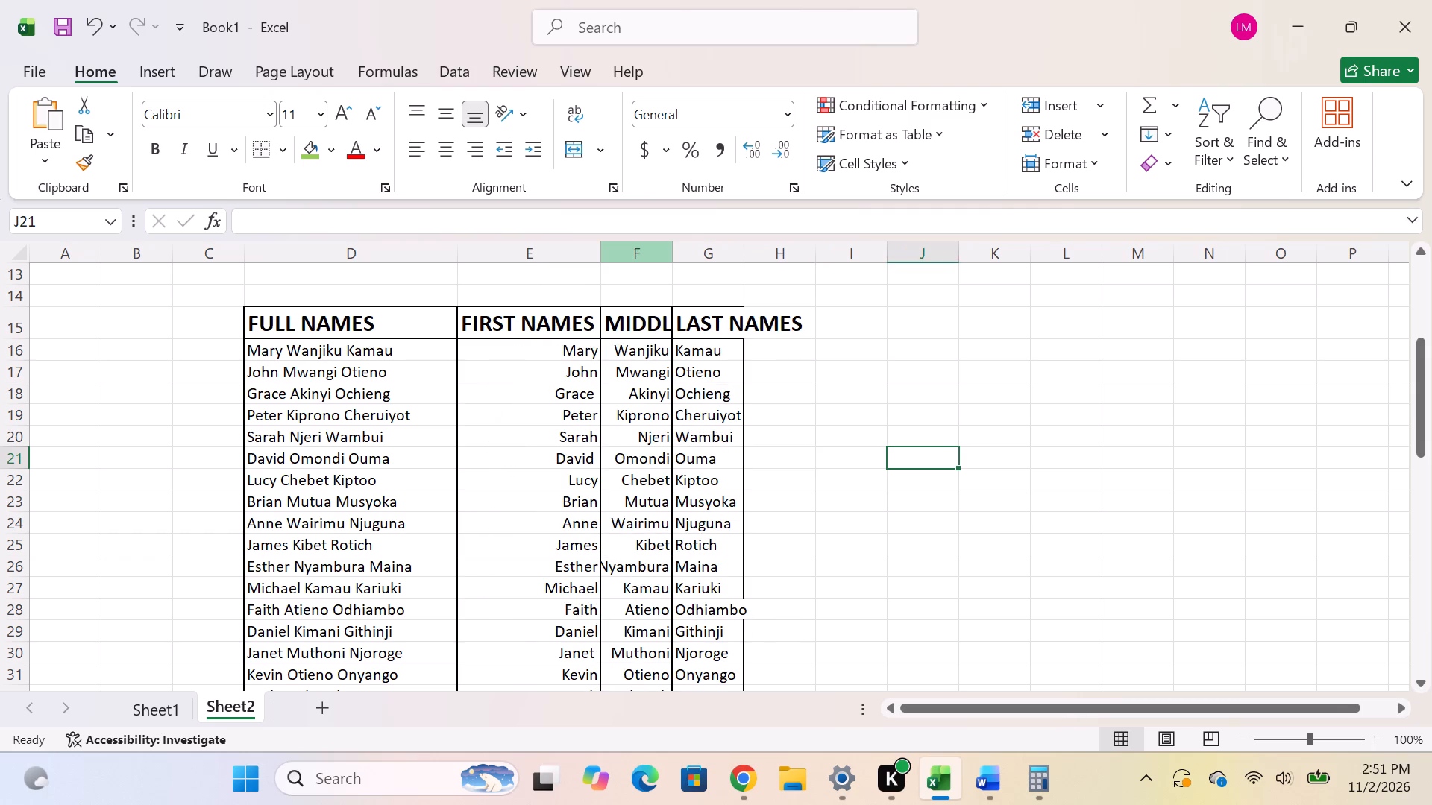
left_click_drag(668, 253, 779, 268)
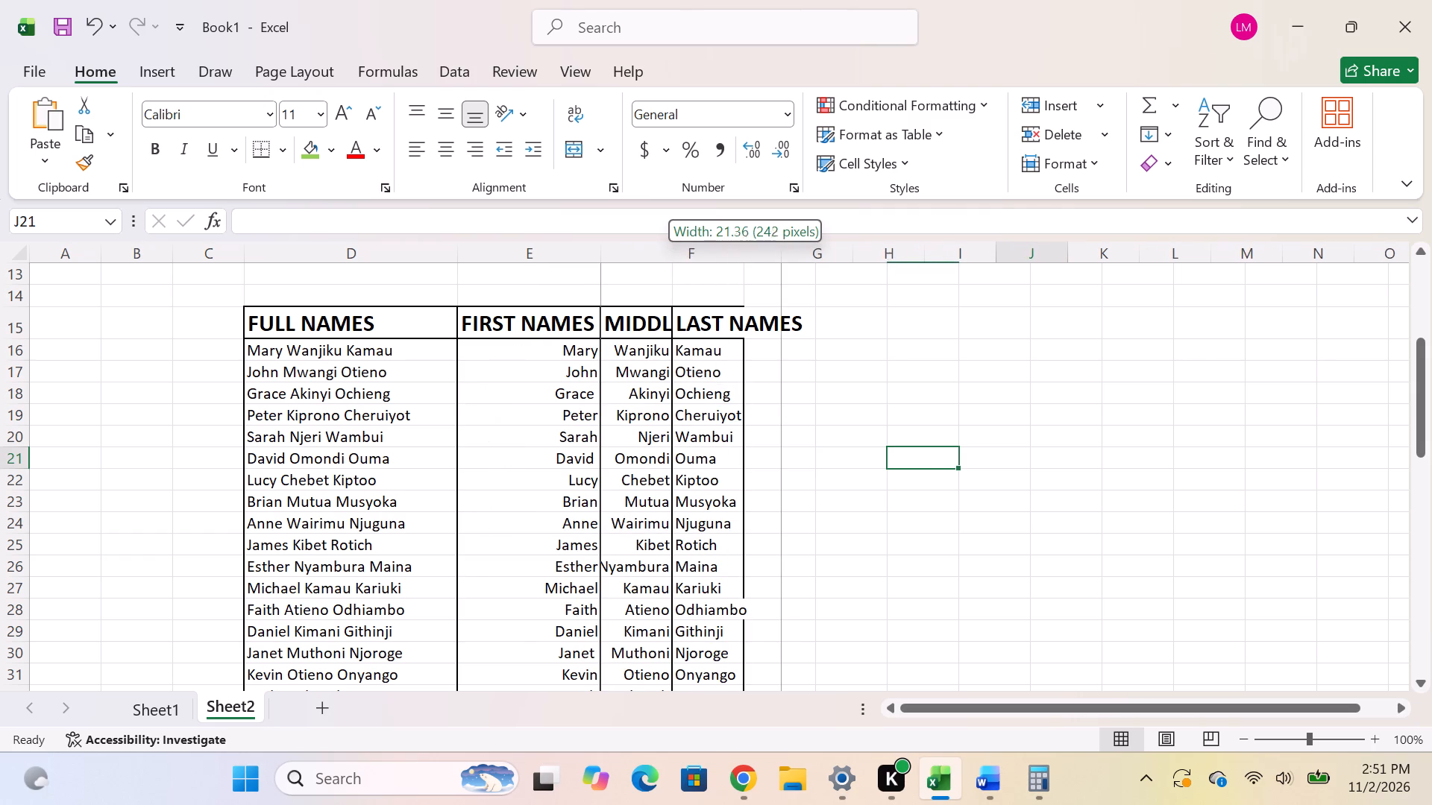
left_click_drag(779, 268, 780, 268)
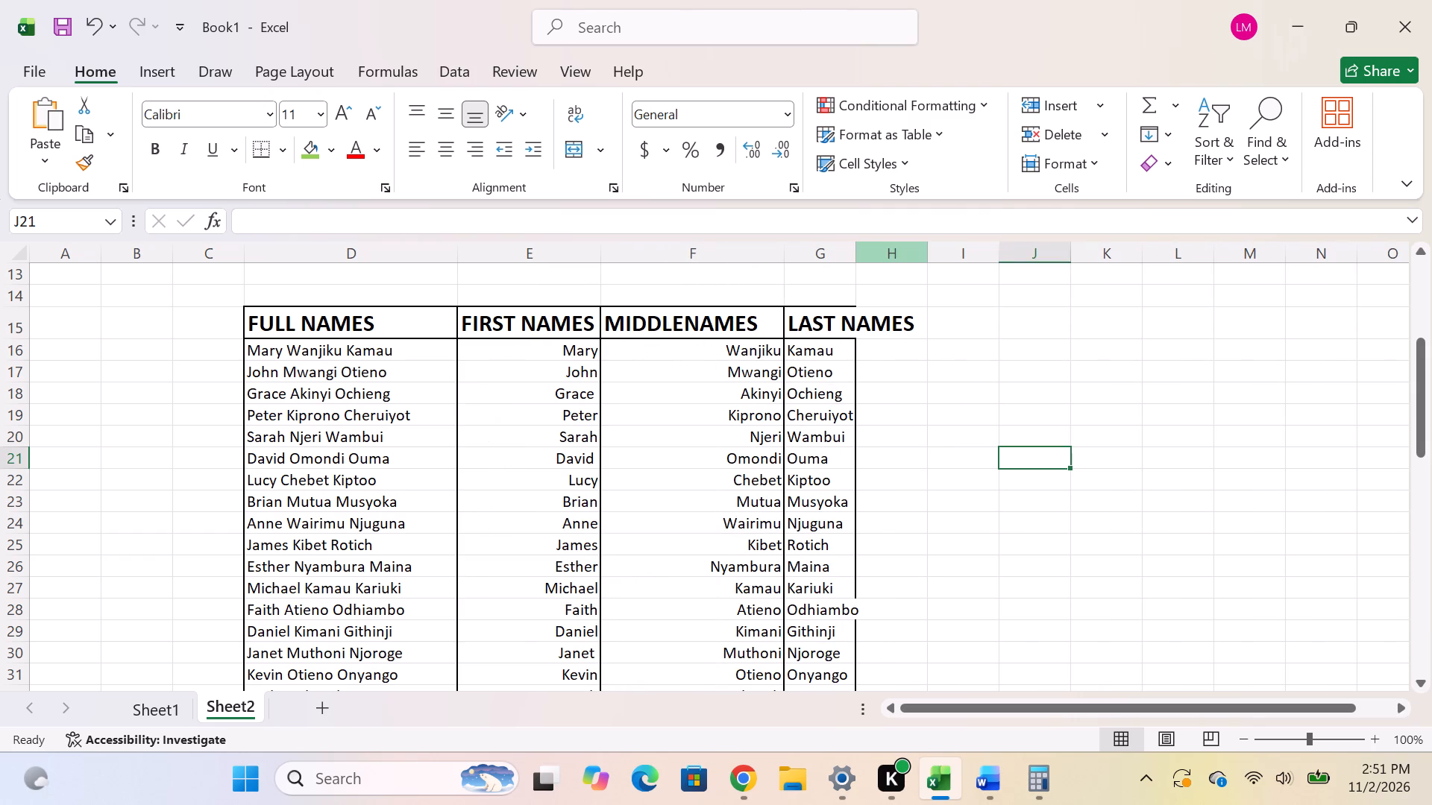
left_click_drag(855, 253, 1024, 254)
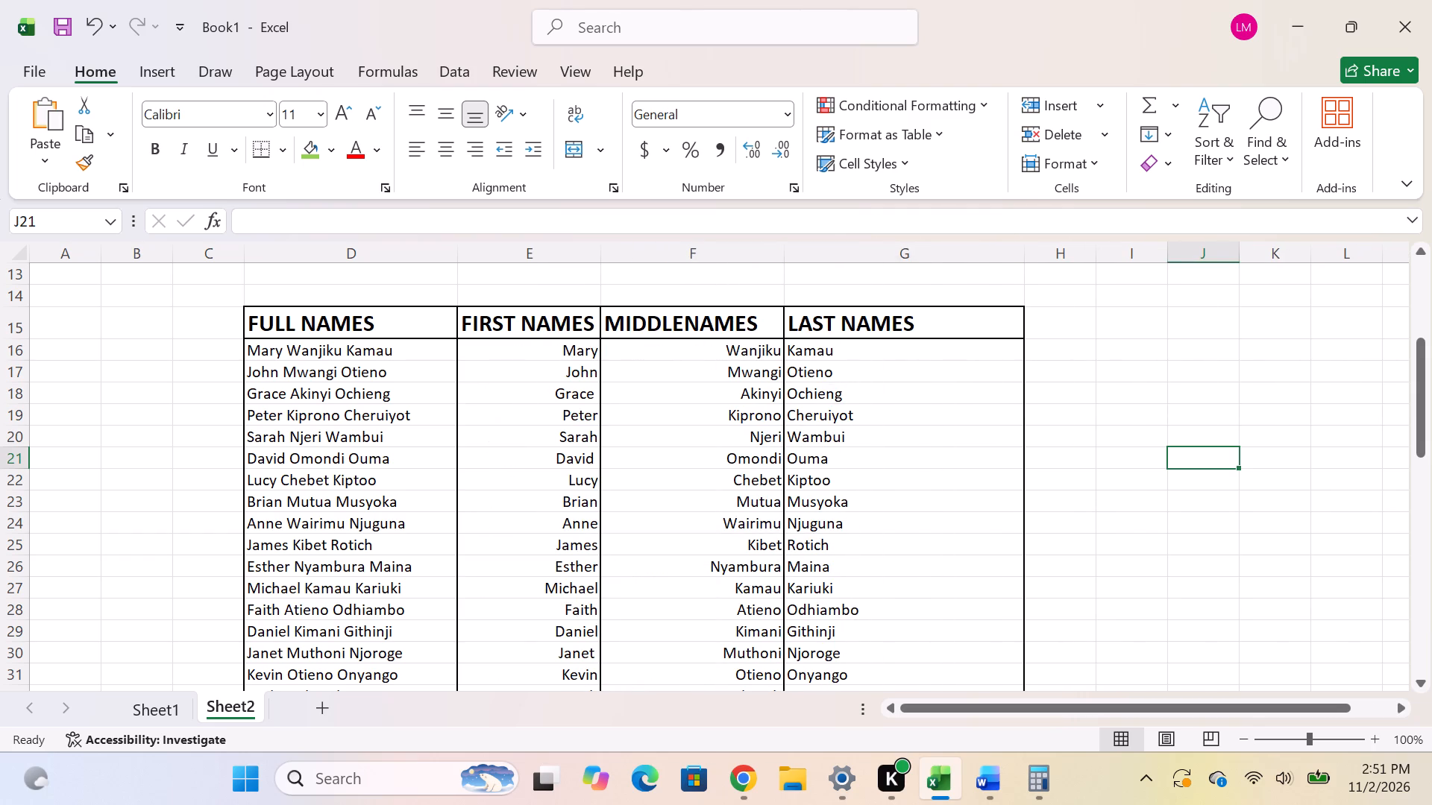
left_click_drag(787, 257, 836, 259)
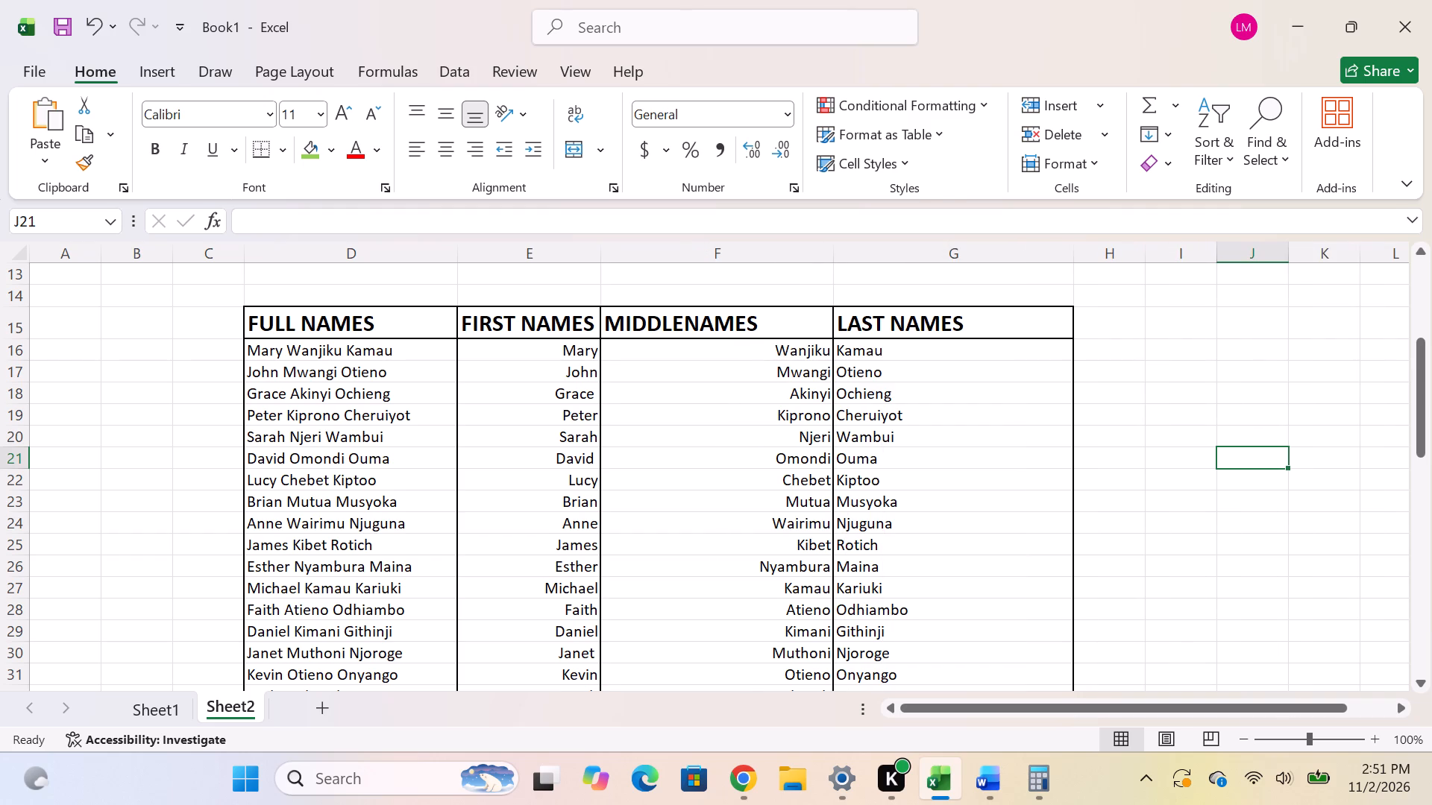
Correct the header in cell F15 to MIDDLE NAMES by adding the missing space.
left_click(684, 323)
left_click(684, 323)
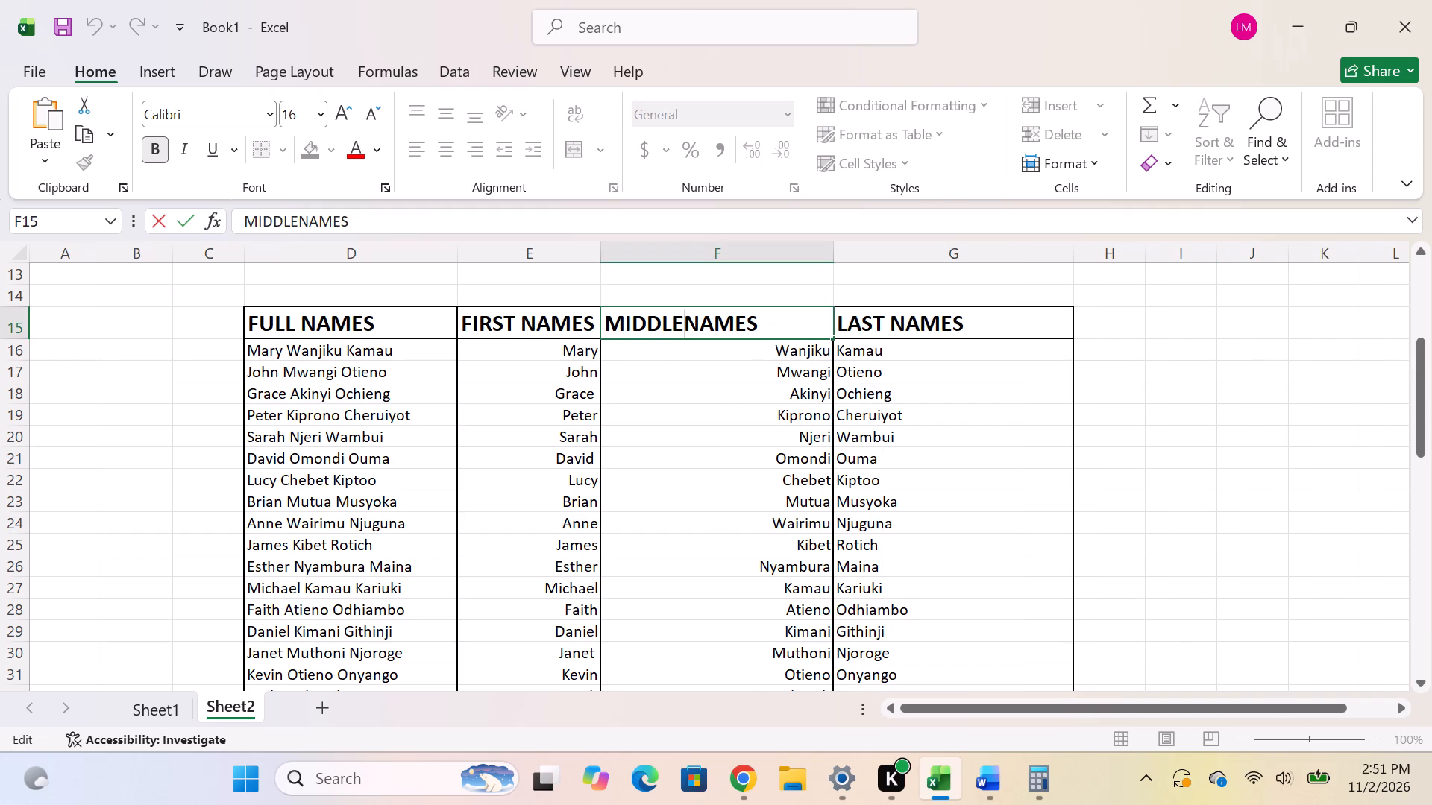
key("space")
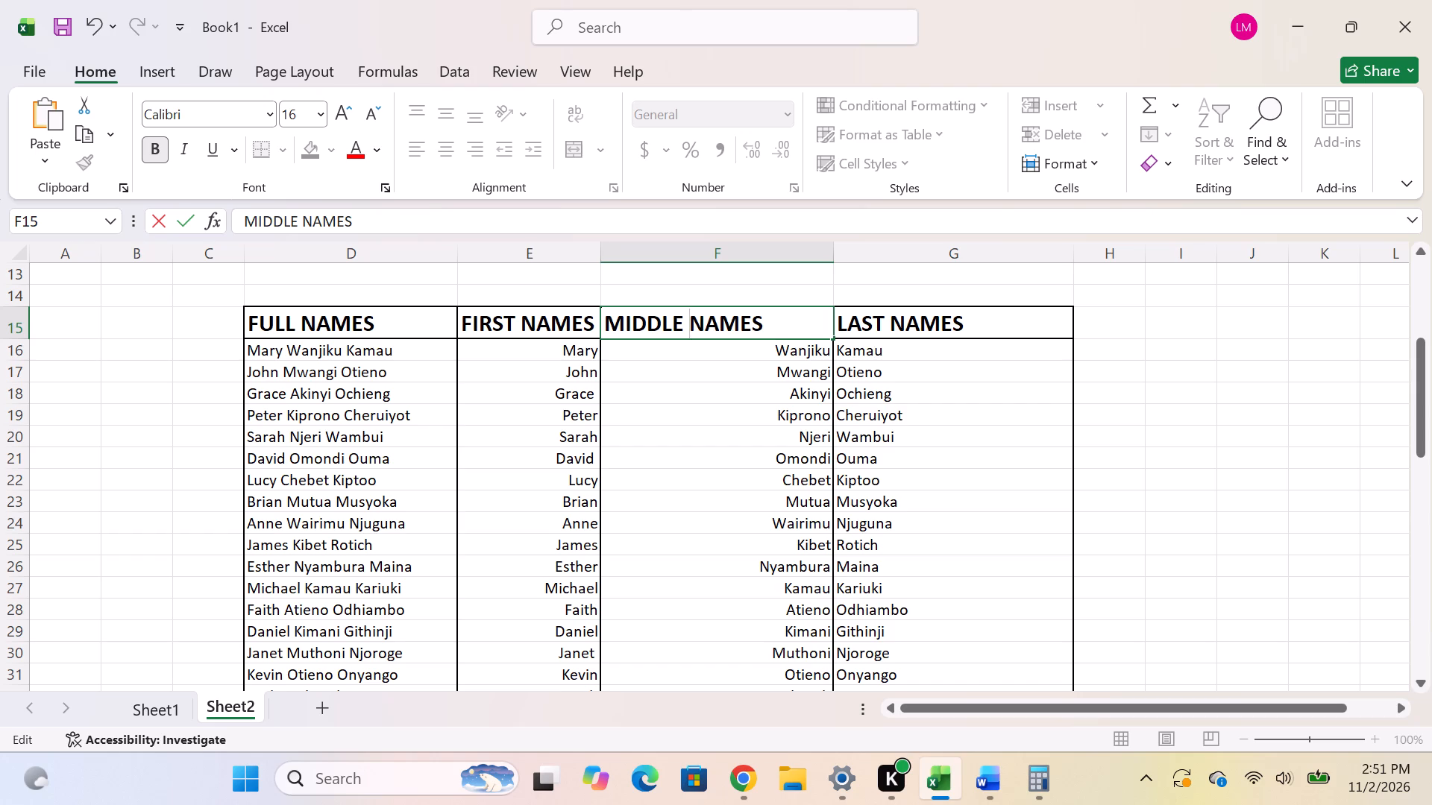
left_click(599, 251)
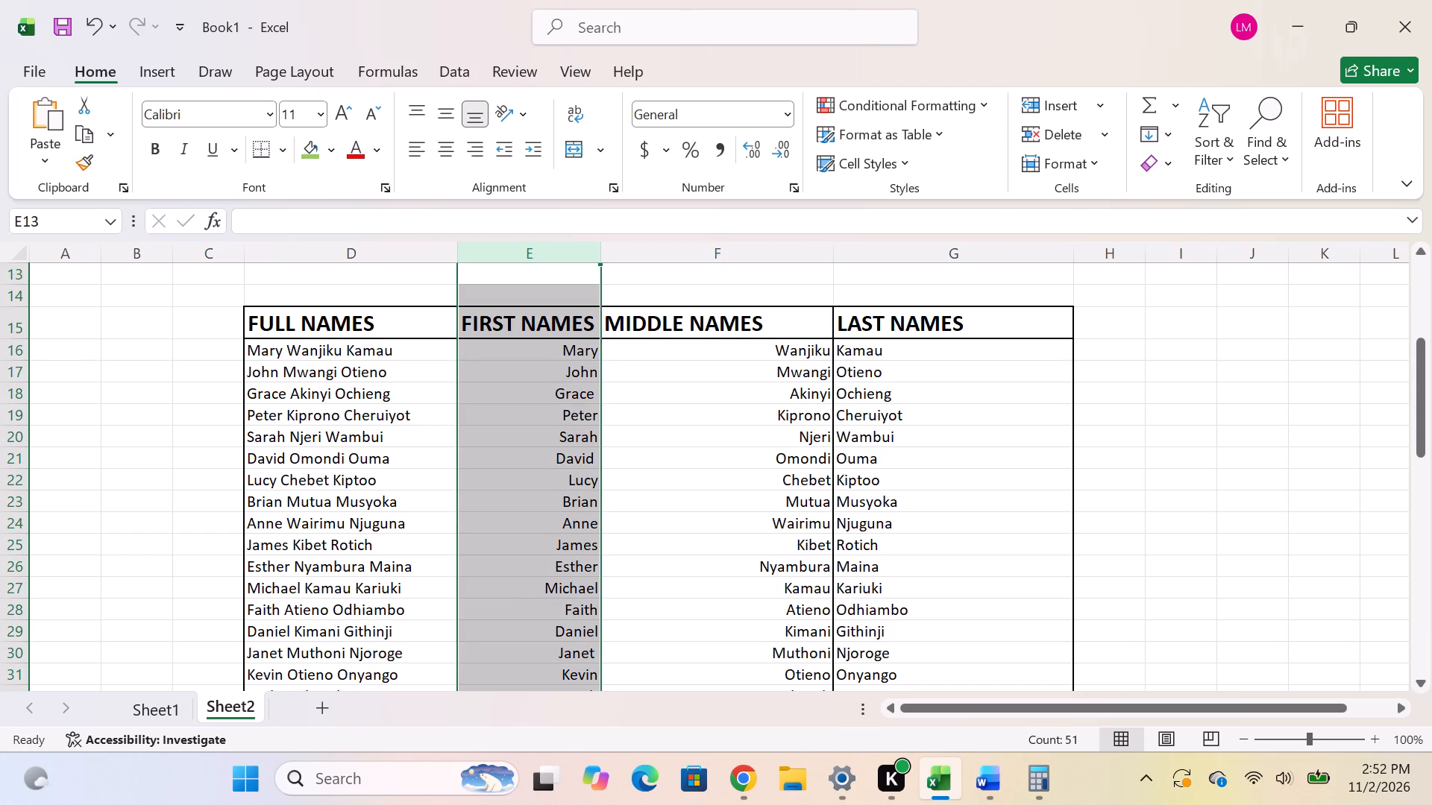
Widen the FIRST NAMES column, column E, further.
left_click_drag(600, 254, 661, 267)
left_click(791, 416)
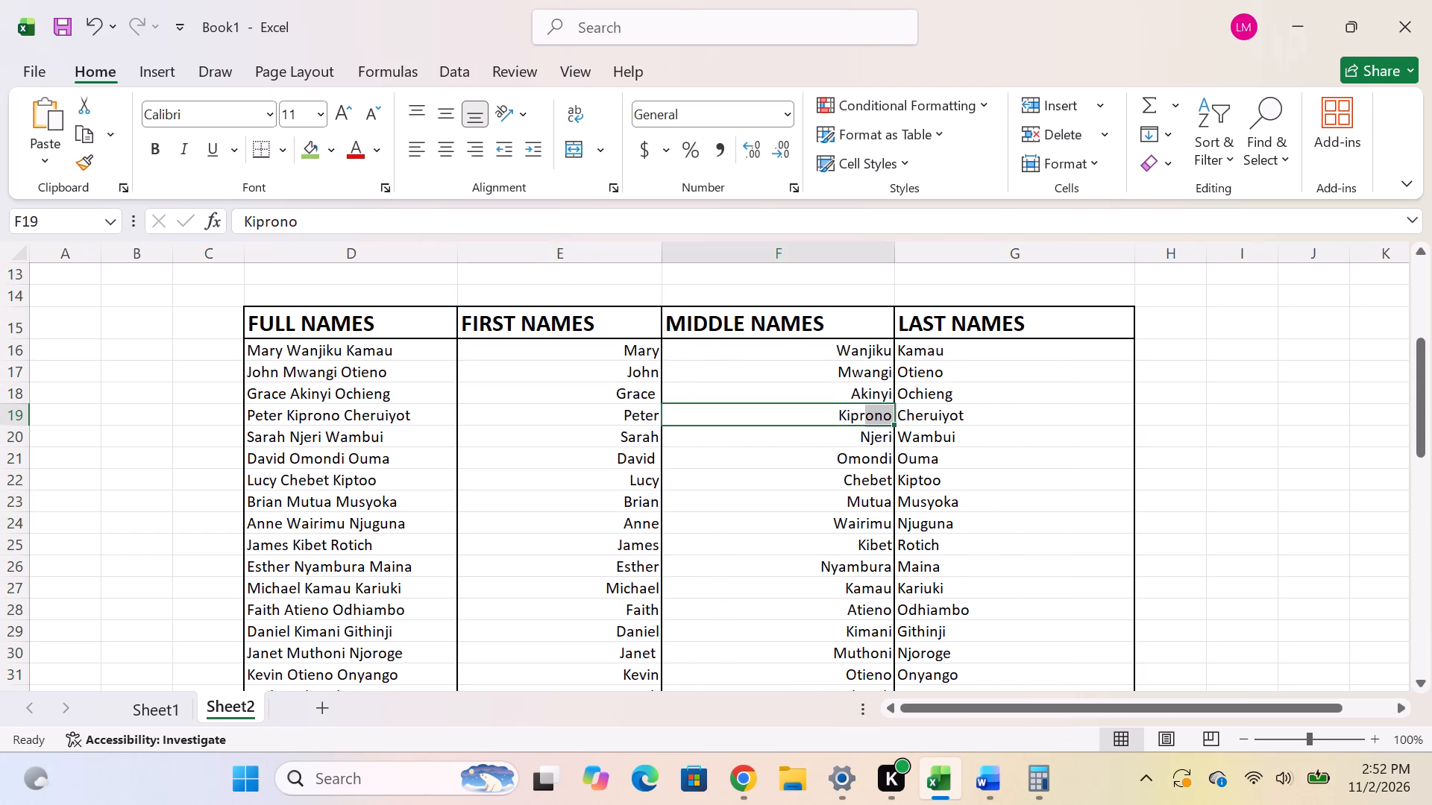
Left-align the FIRST NAMES and MIDDLE NAMES columns, E and F.
left_click(556, 248)
left_click(410, 148)
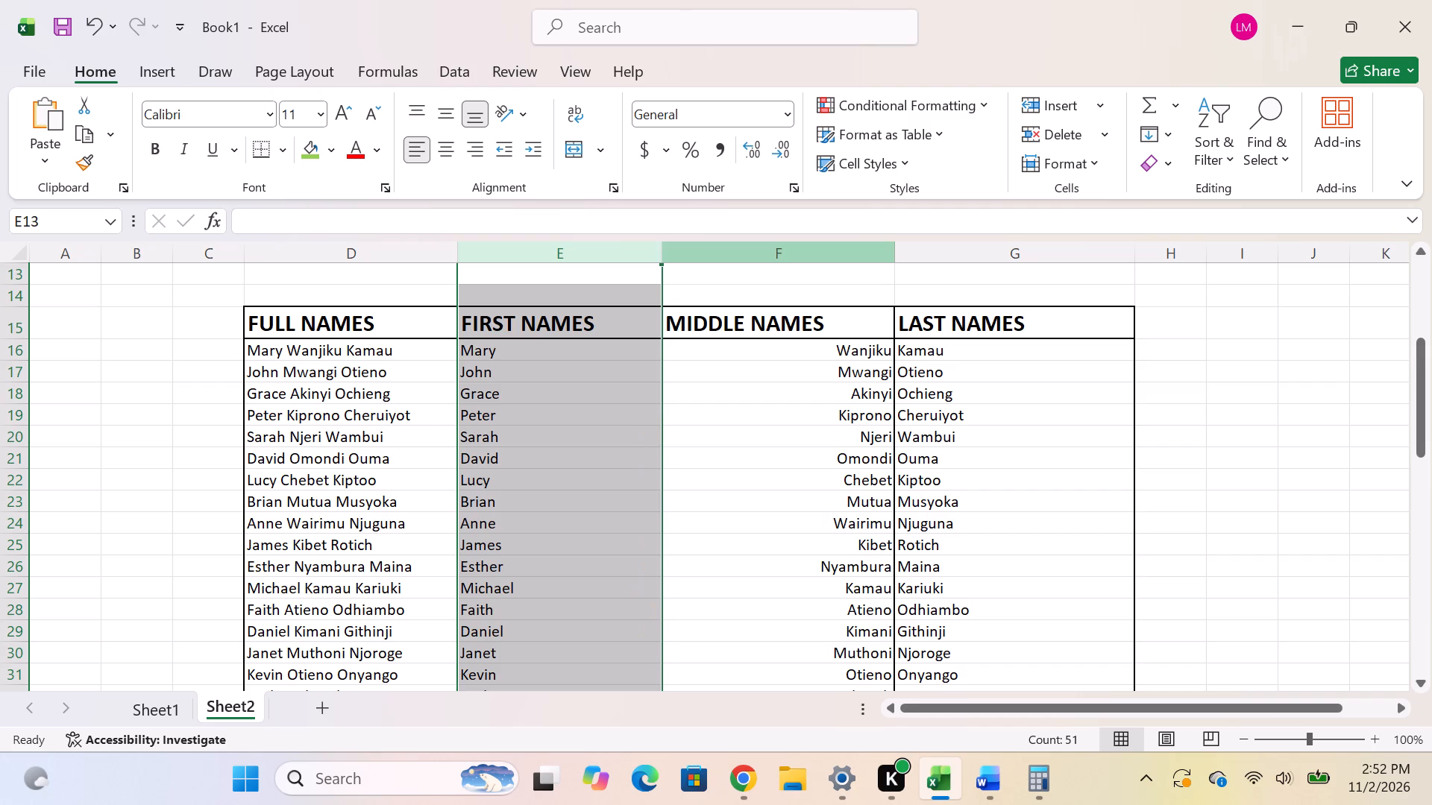
left_click(754, 261)
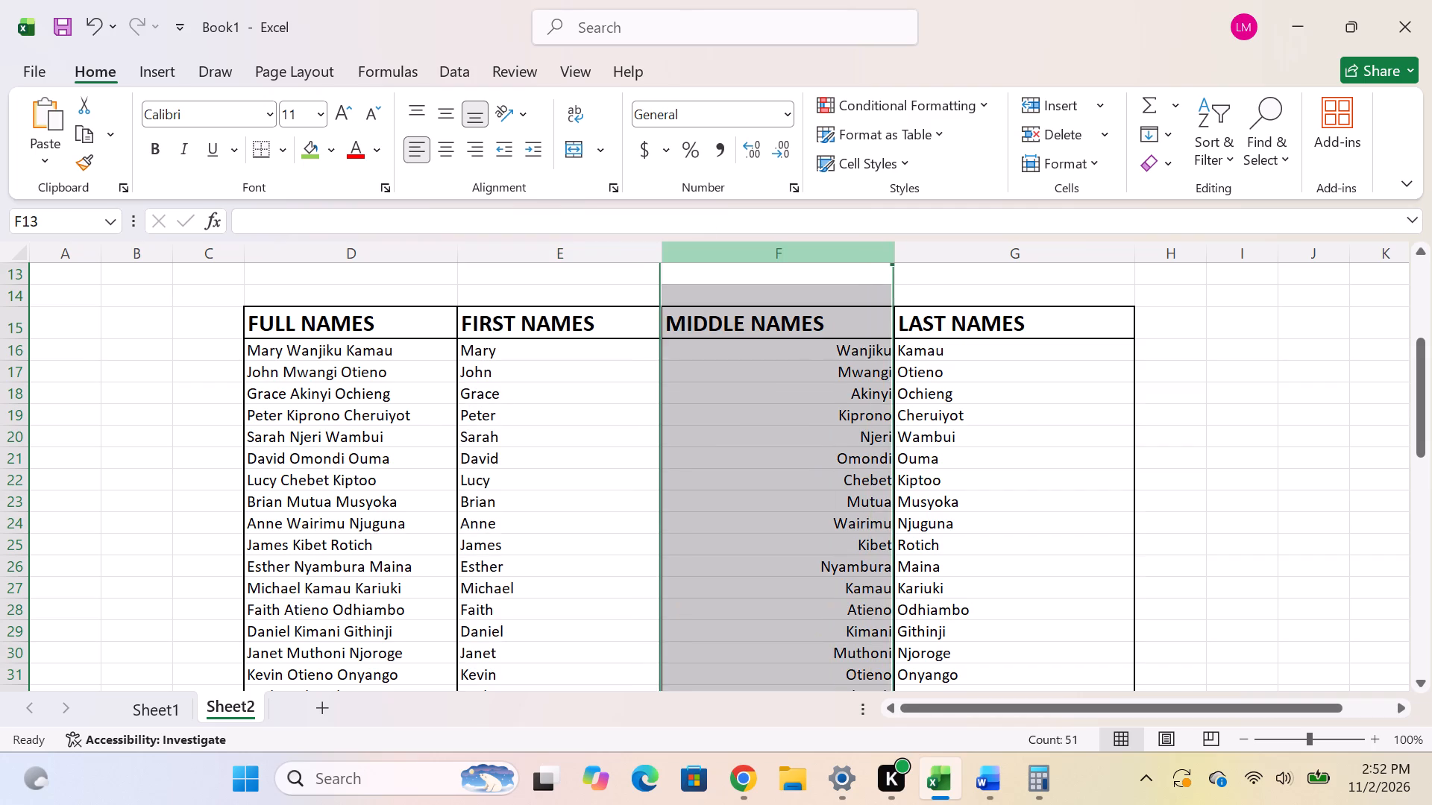
left_click(409, 155)
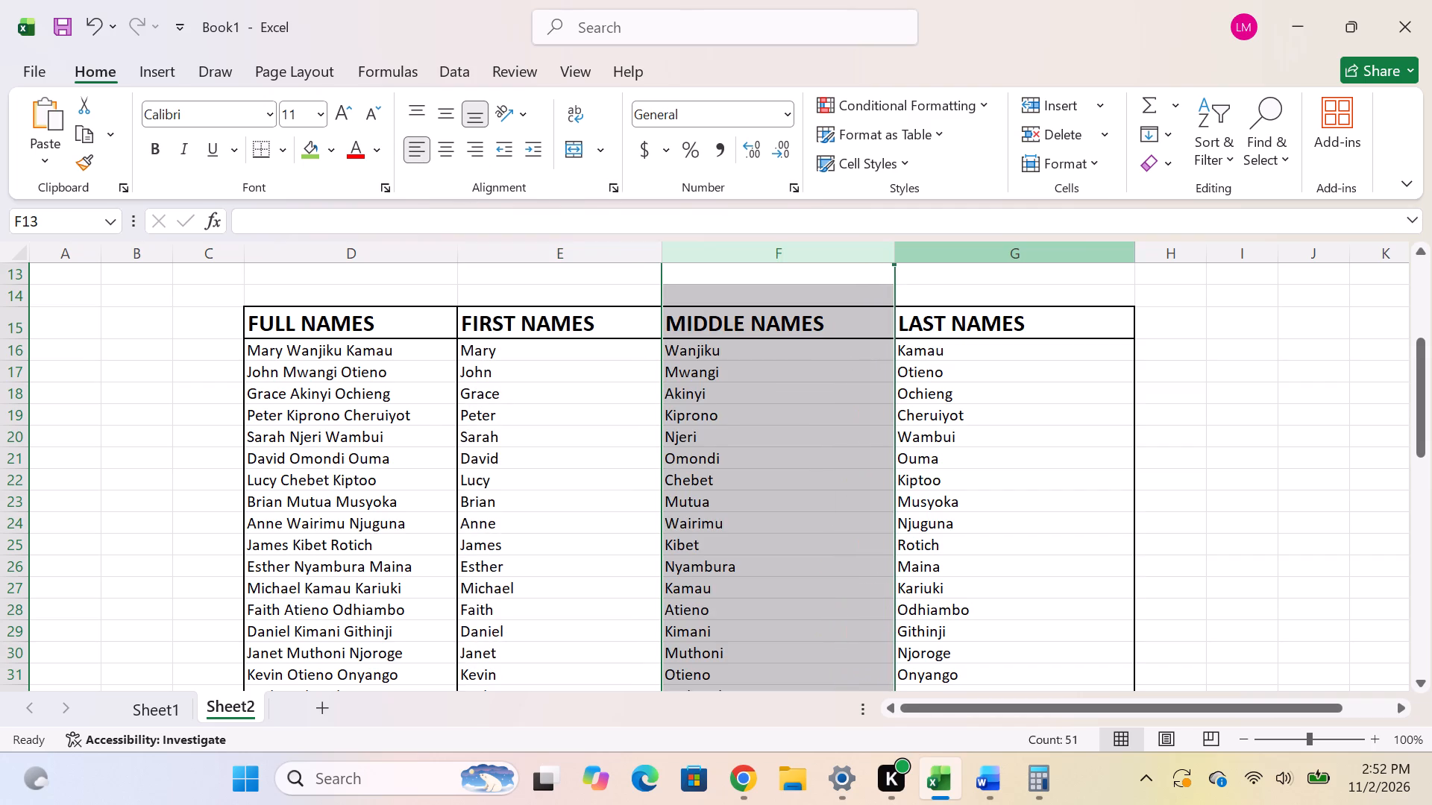
left_click(1072, 483)
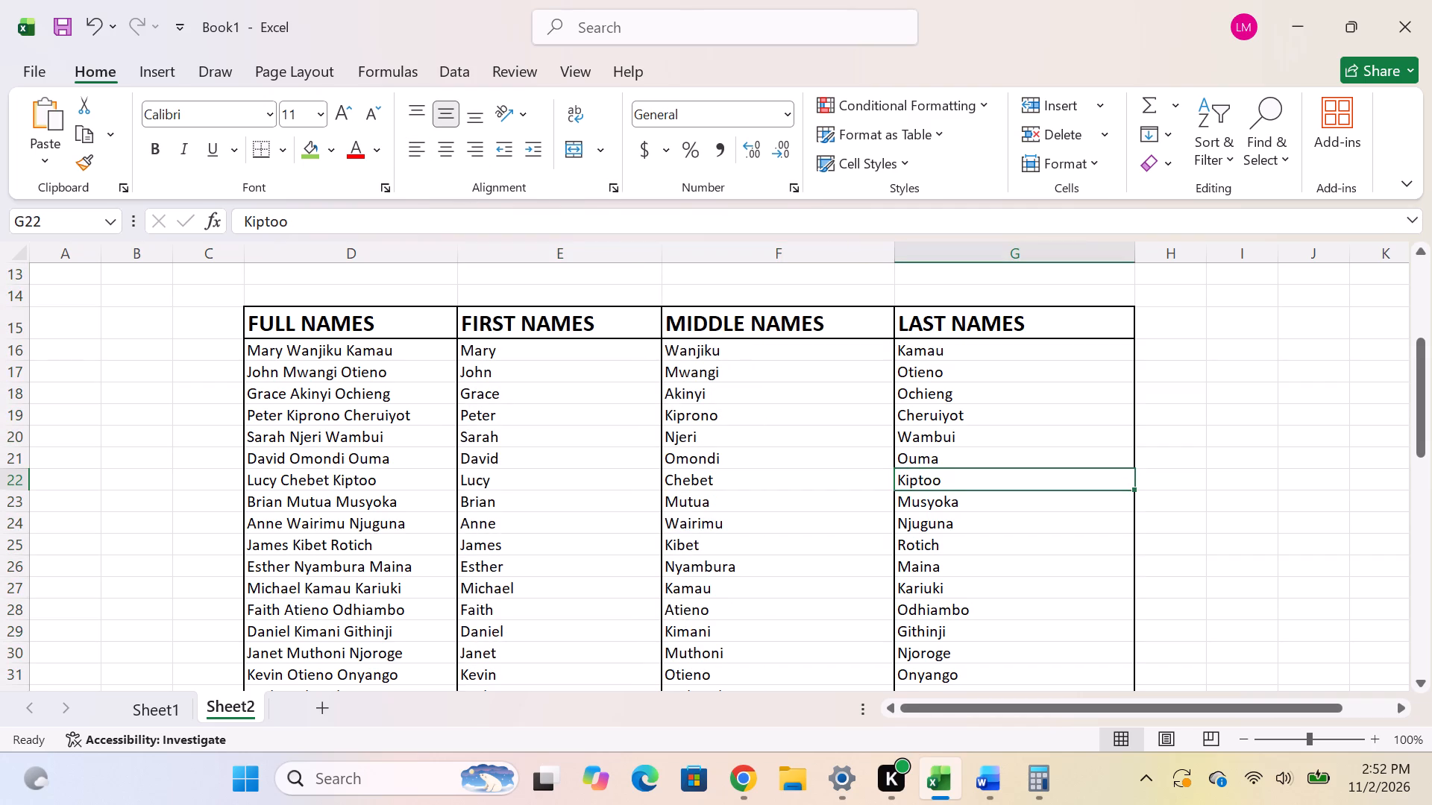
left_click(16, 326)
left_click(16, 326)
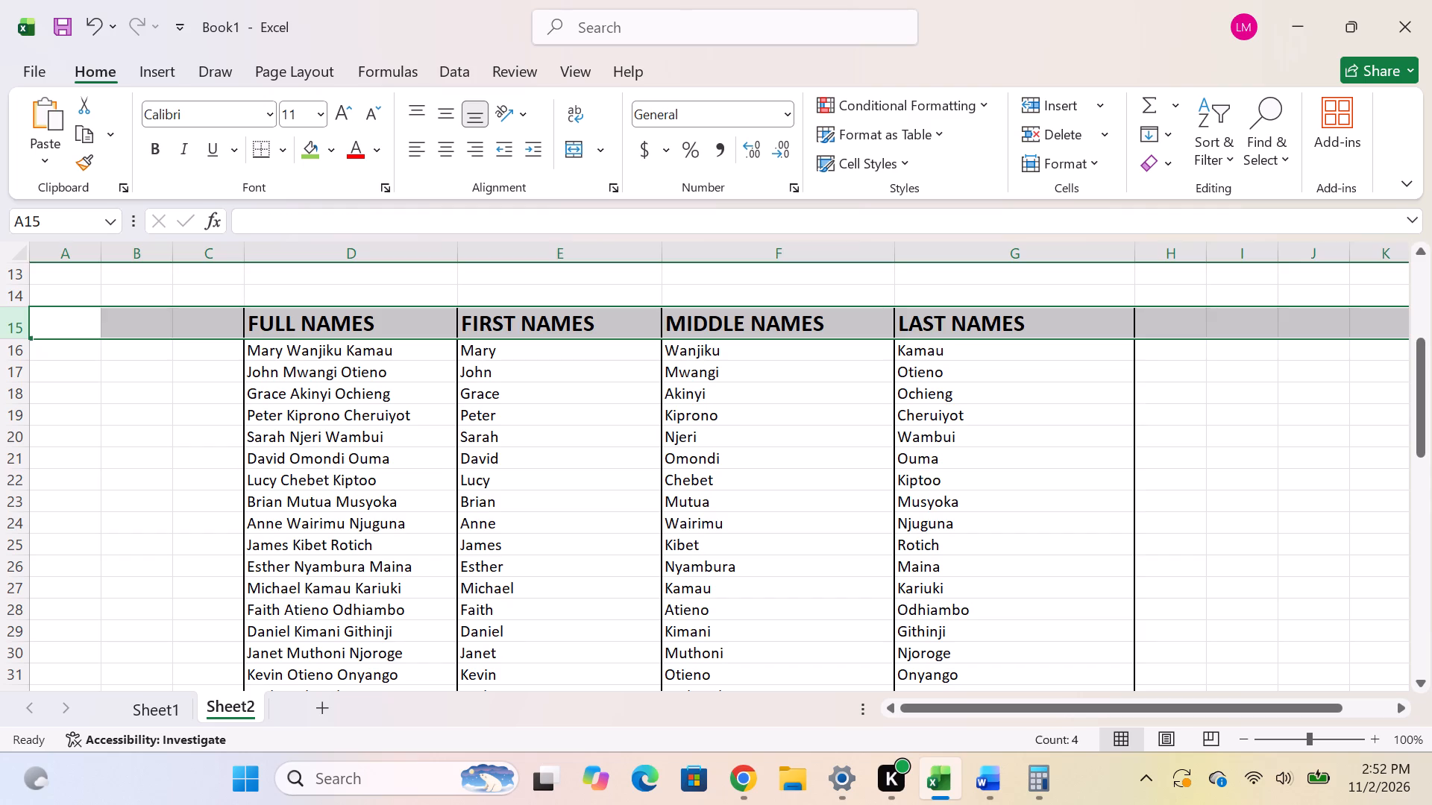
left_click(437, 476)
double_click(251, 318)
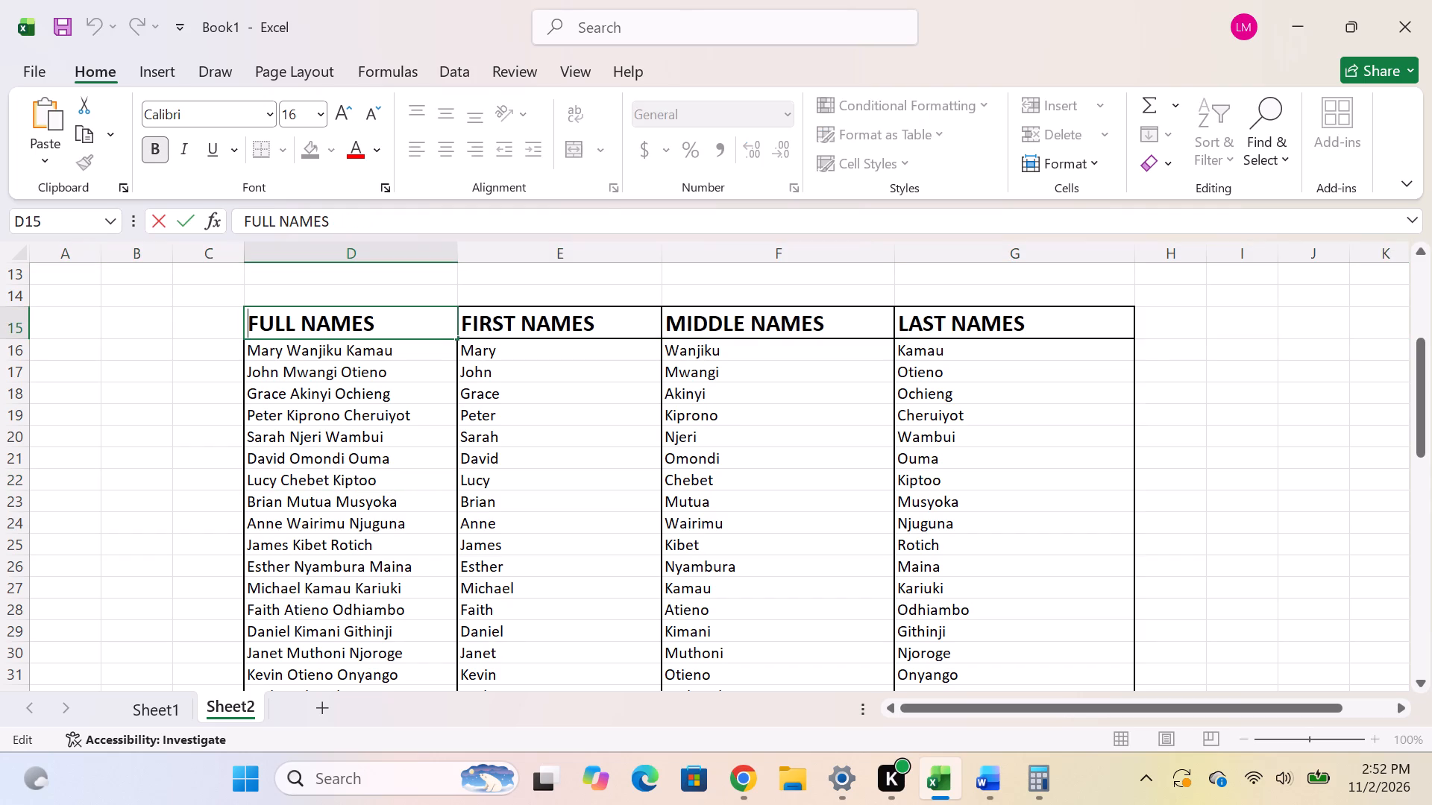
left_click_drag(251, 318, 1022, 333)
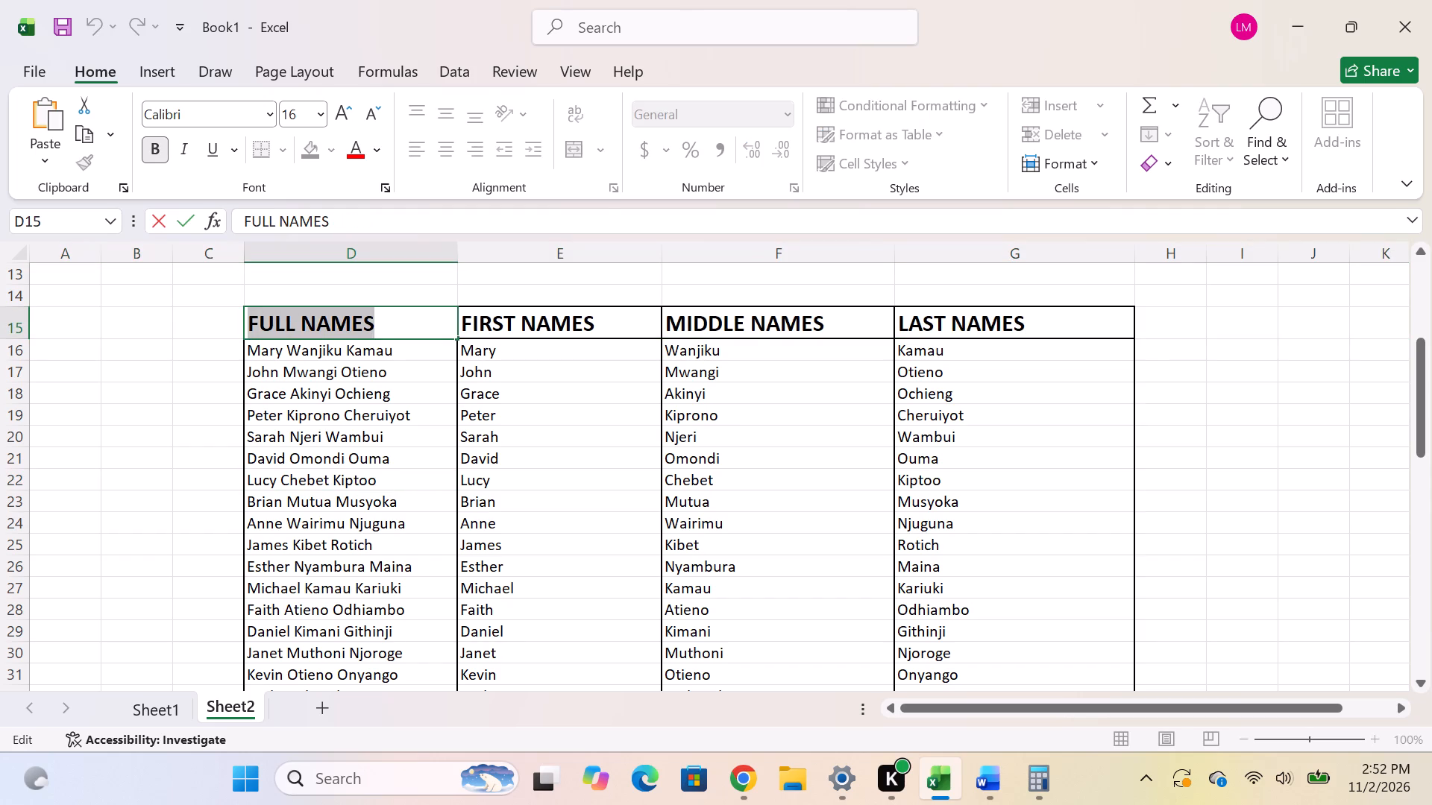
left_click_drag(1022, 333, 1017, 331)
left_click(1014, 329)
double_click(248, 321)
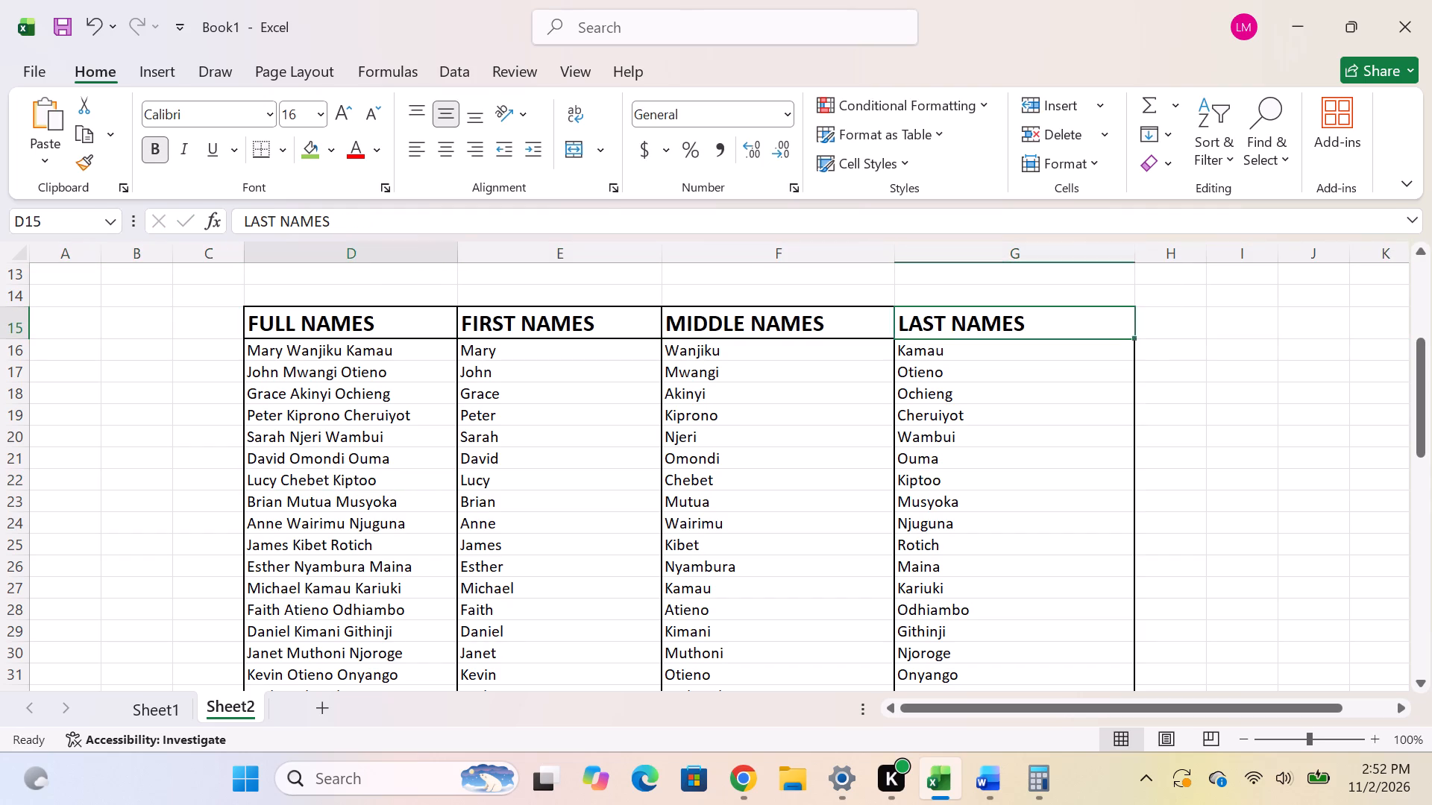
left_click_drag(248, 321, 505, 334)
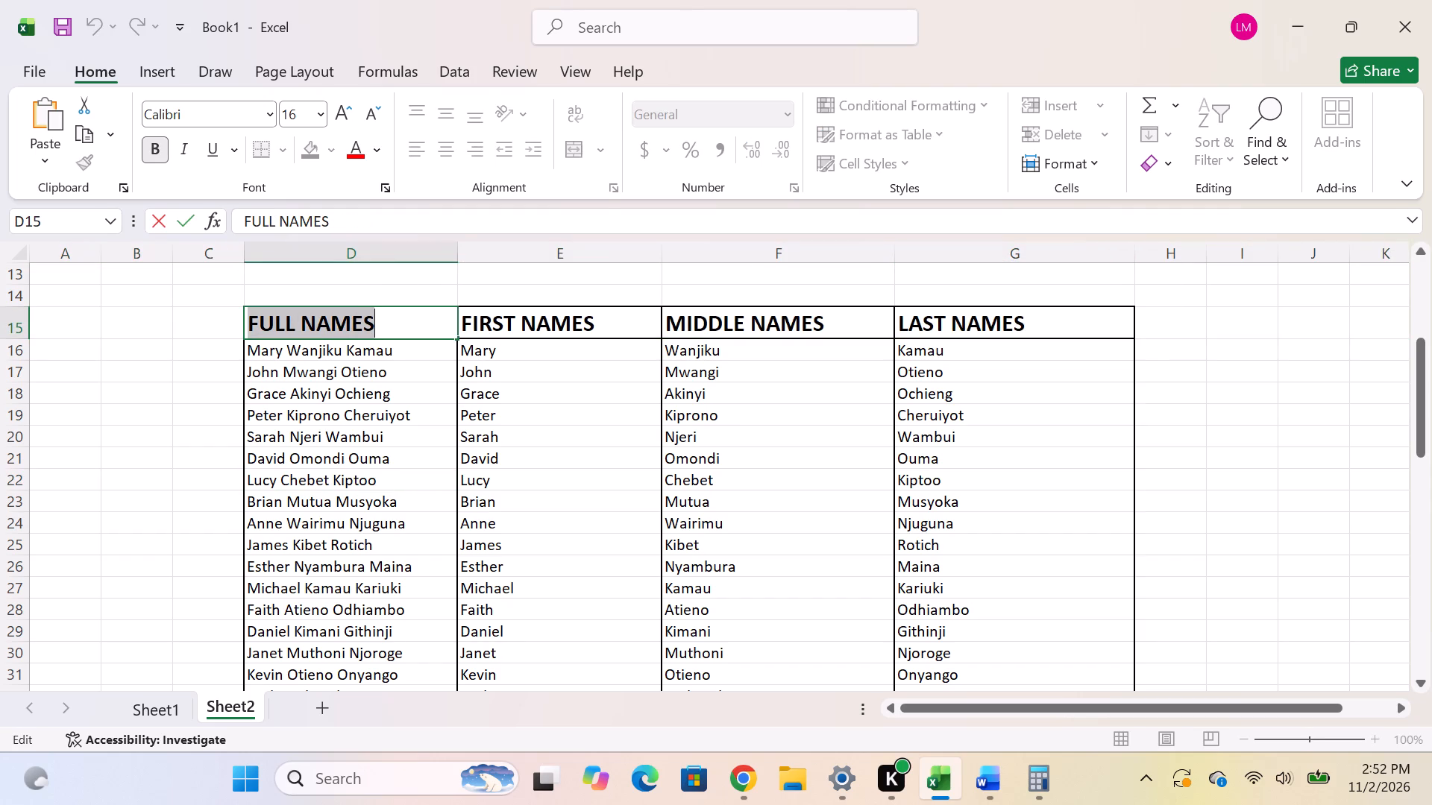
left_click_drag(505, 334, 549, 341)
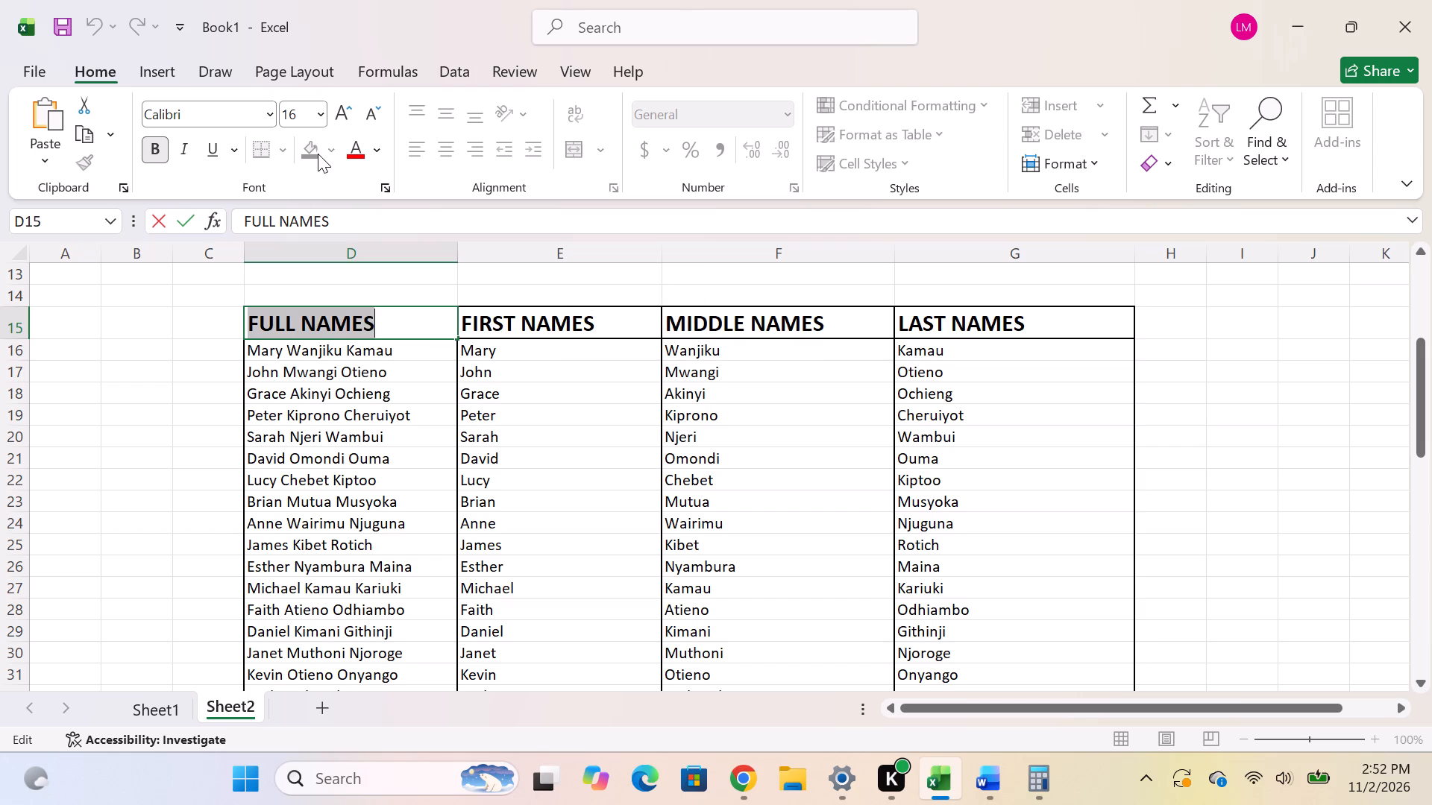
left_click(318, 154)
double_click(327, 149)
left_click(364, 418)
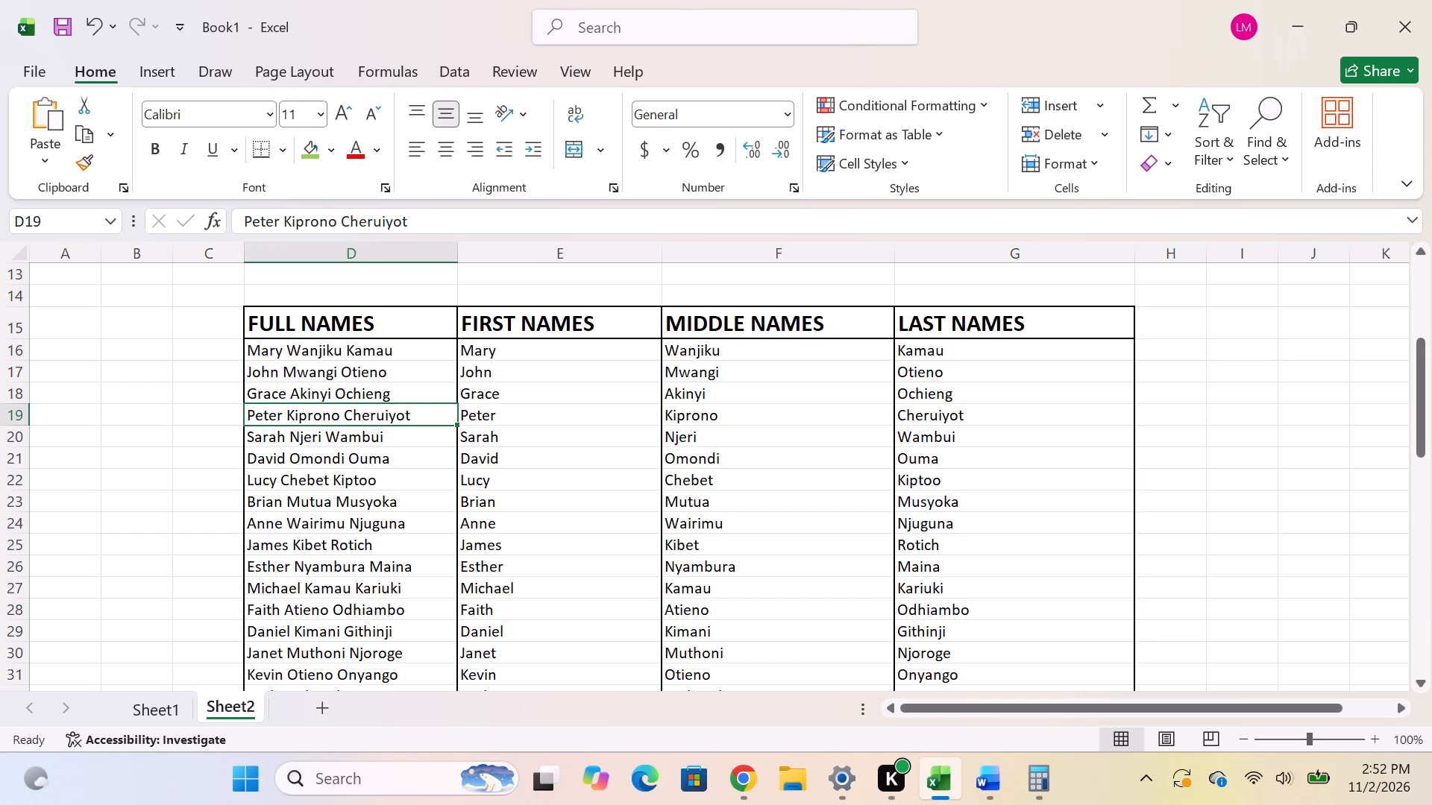
Fill the four header cells D15 to G15, FULL NAMES through LAST NAMES, with green.
left_click(289, 320)
left_click(307, 153)
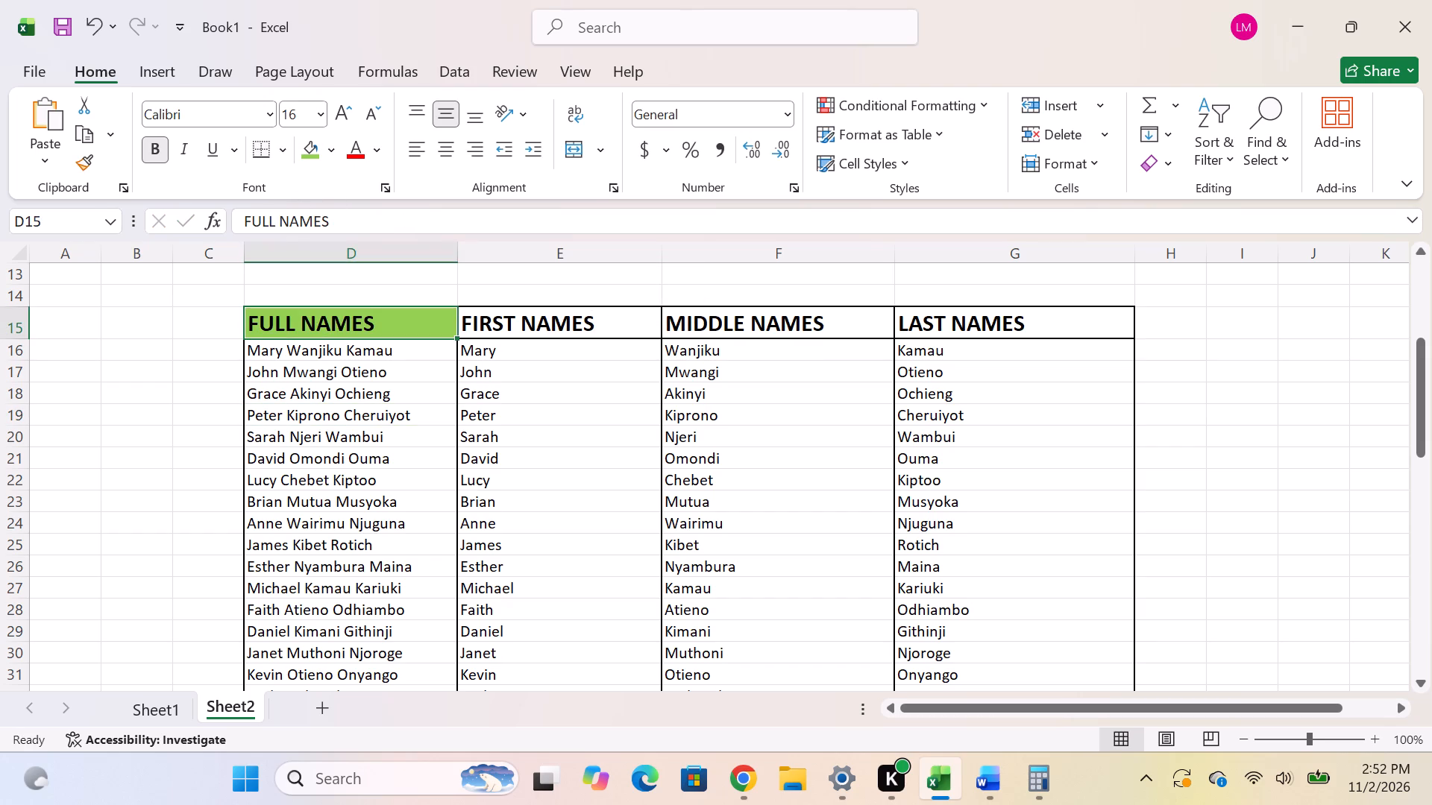
left_click(472, 319)
left_click(313, 139)
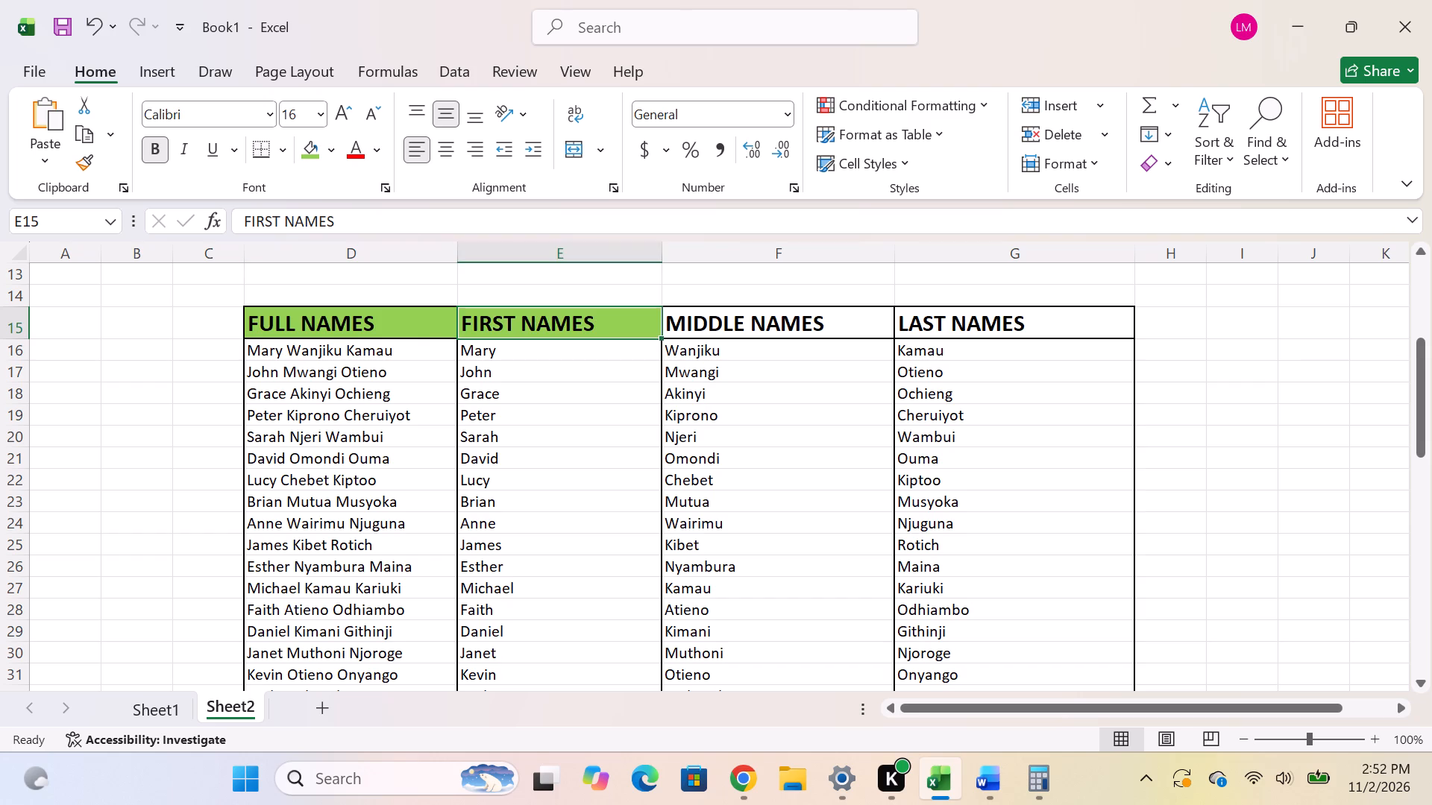
left_click(683, 321)
left_click(301, 142)
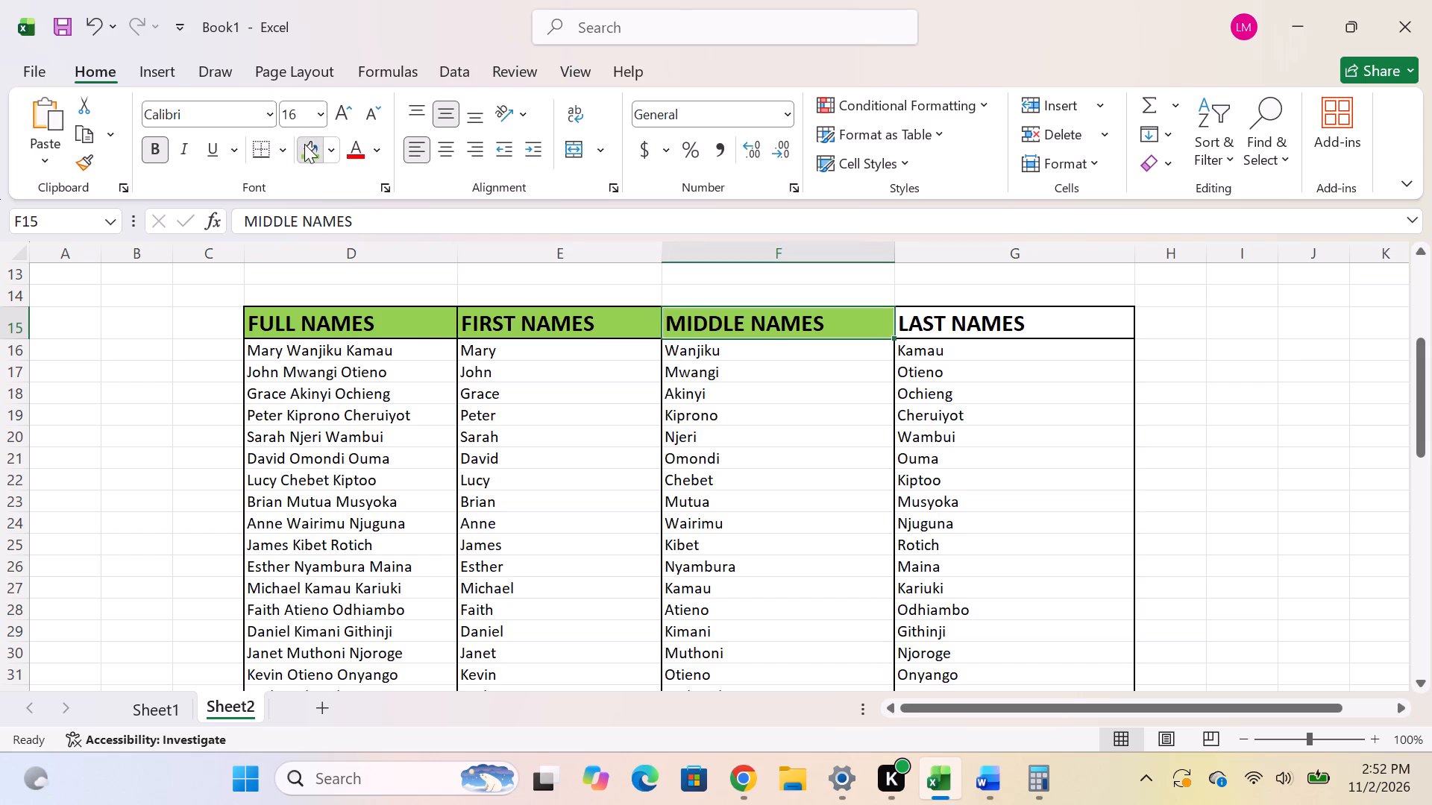
left_click(921, 315)
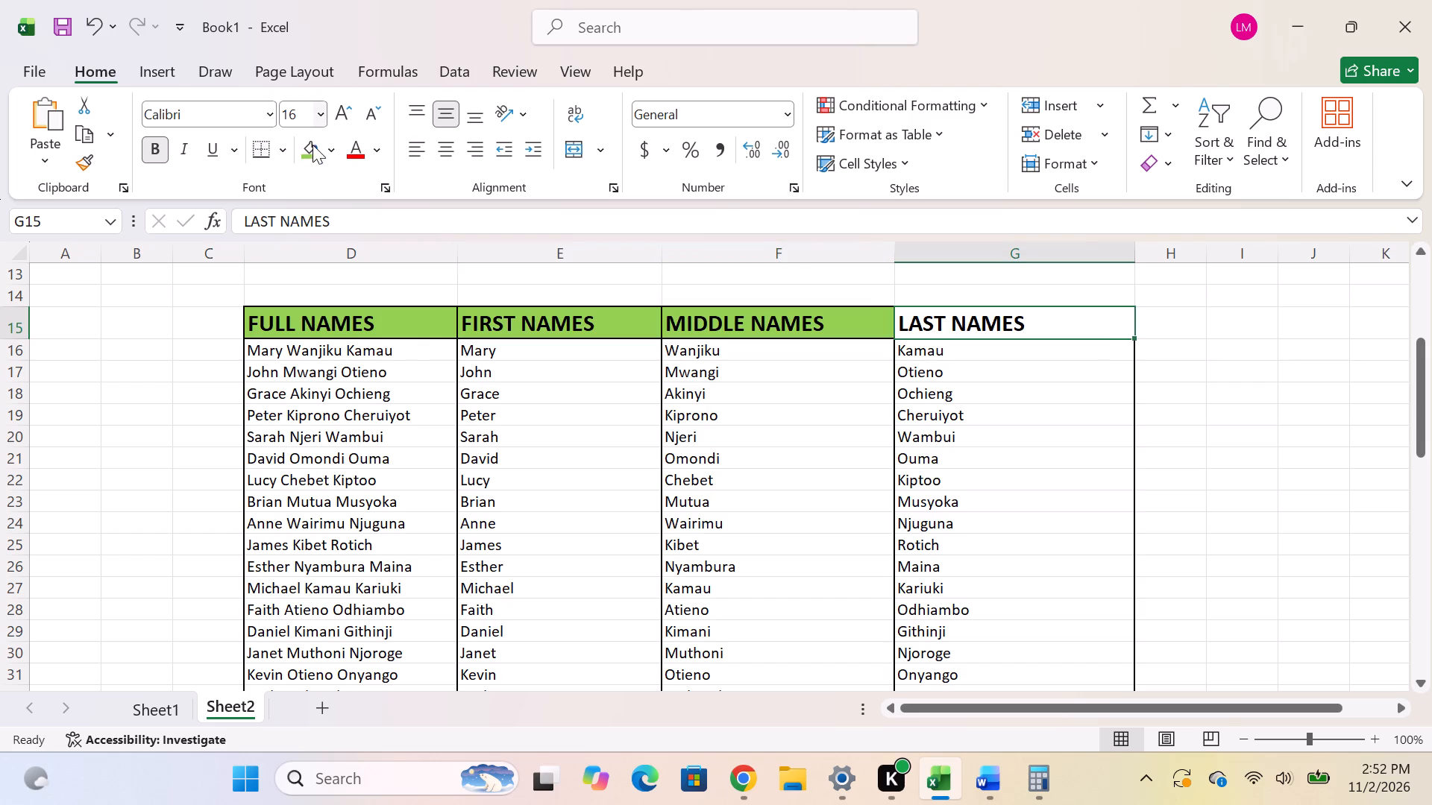
left_click(305, 147)
Examine the lower rows of the names table, especially the border line between rows 58 and 59.
scroll(578, 468, "down", 17)
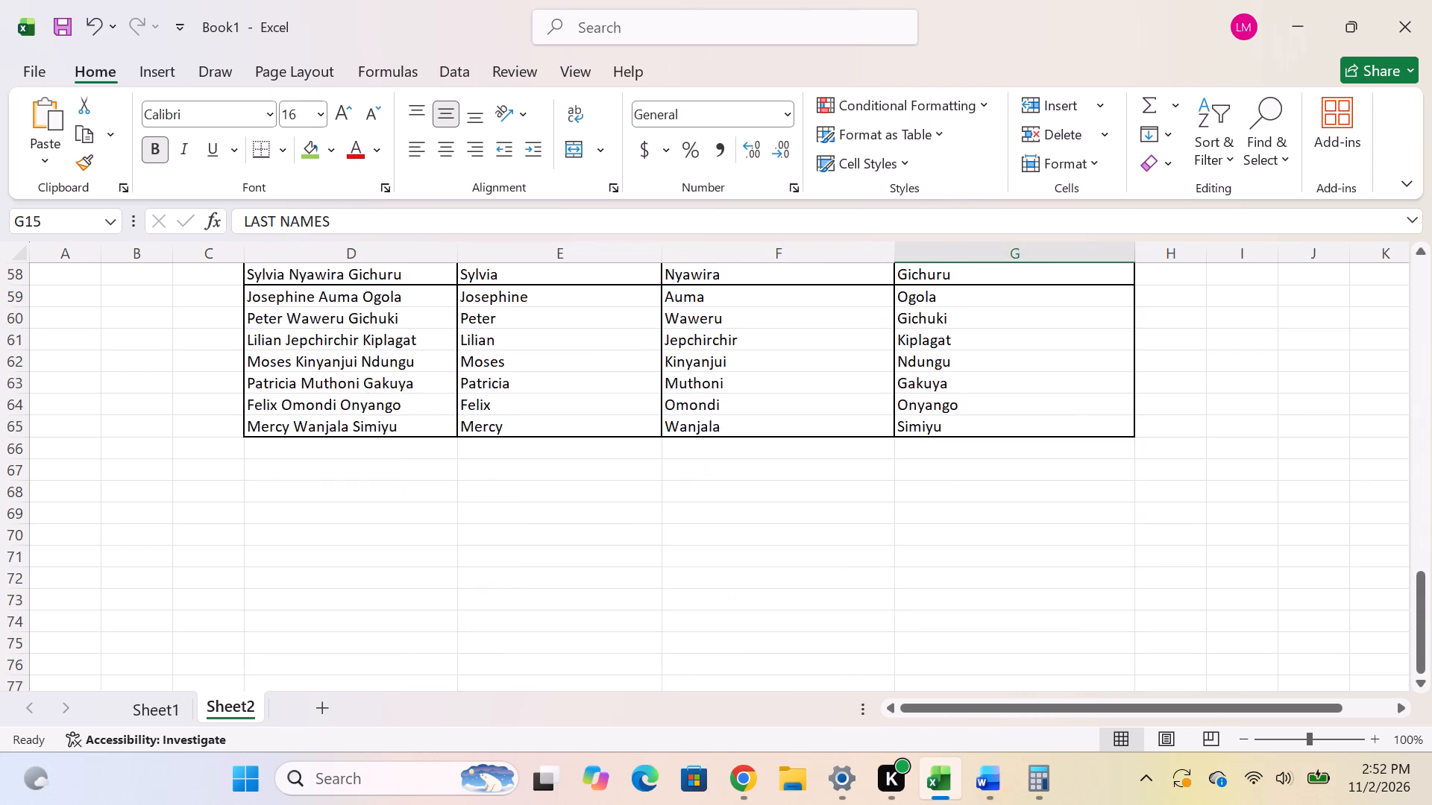
scroll(582, 468, "down", 1)
scroll(580, 467, "up", 7)
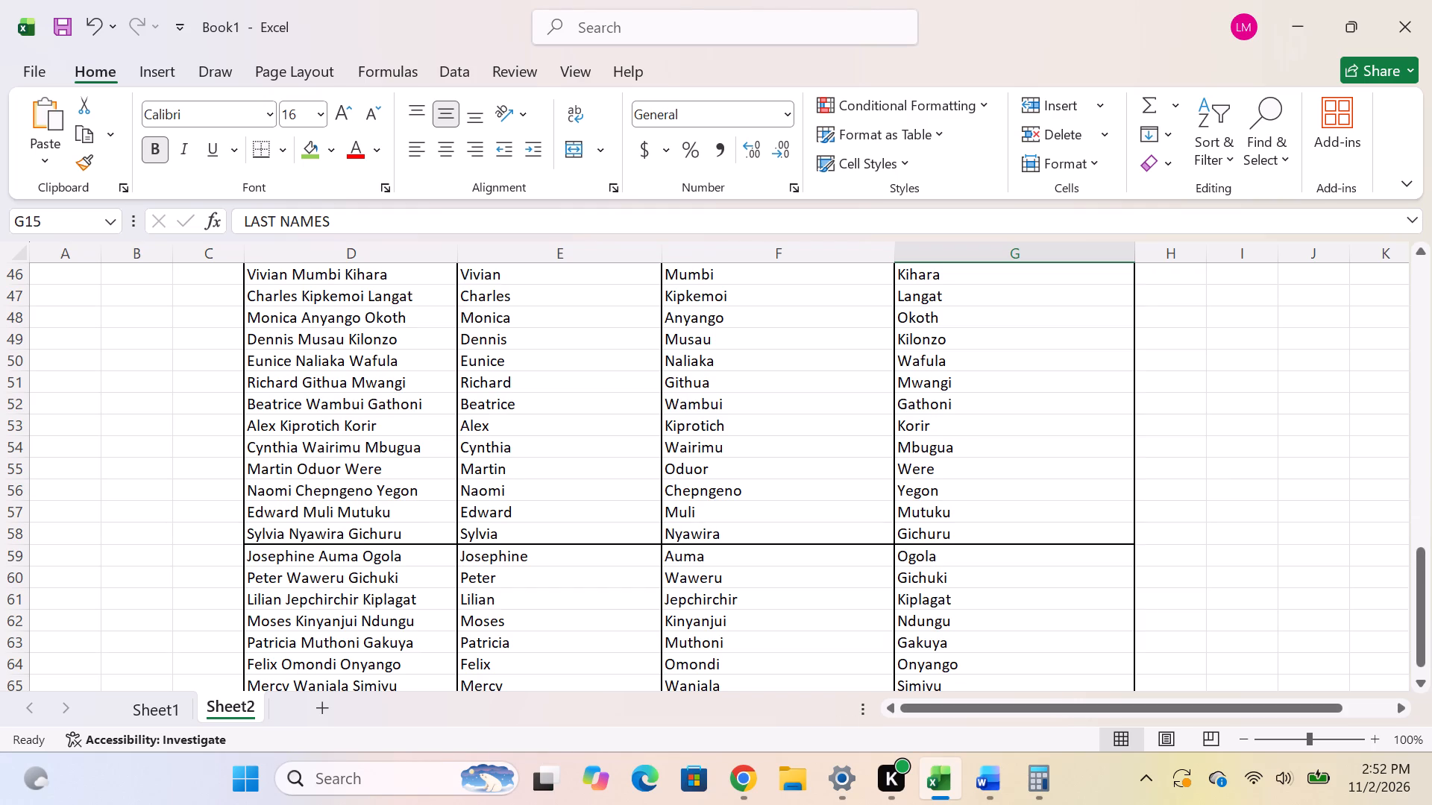
left_click(10, 547)
left_click(9, 543)
left_click(286, 548)
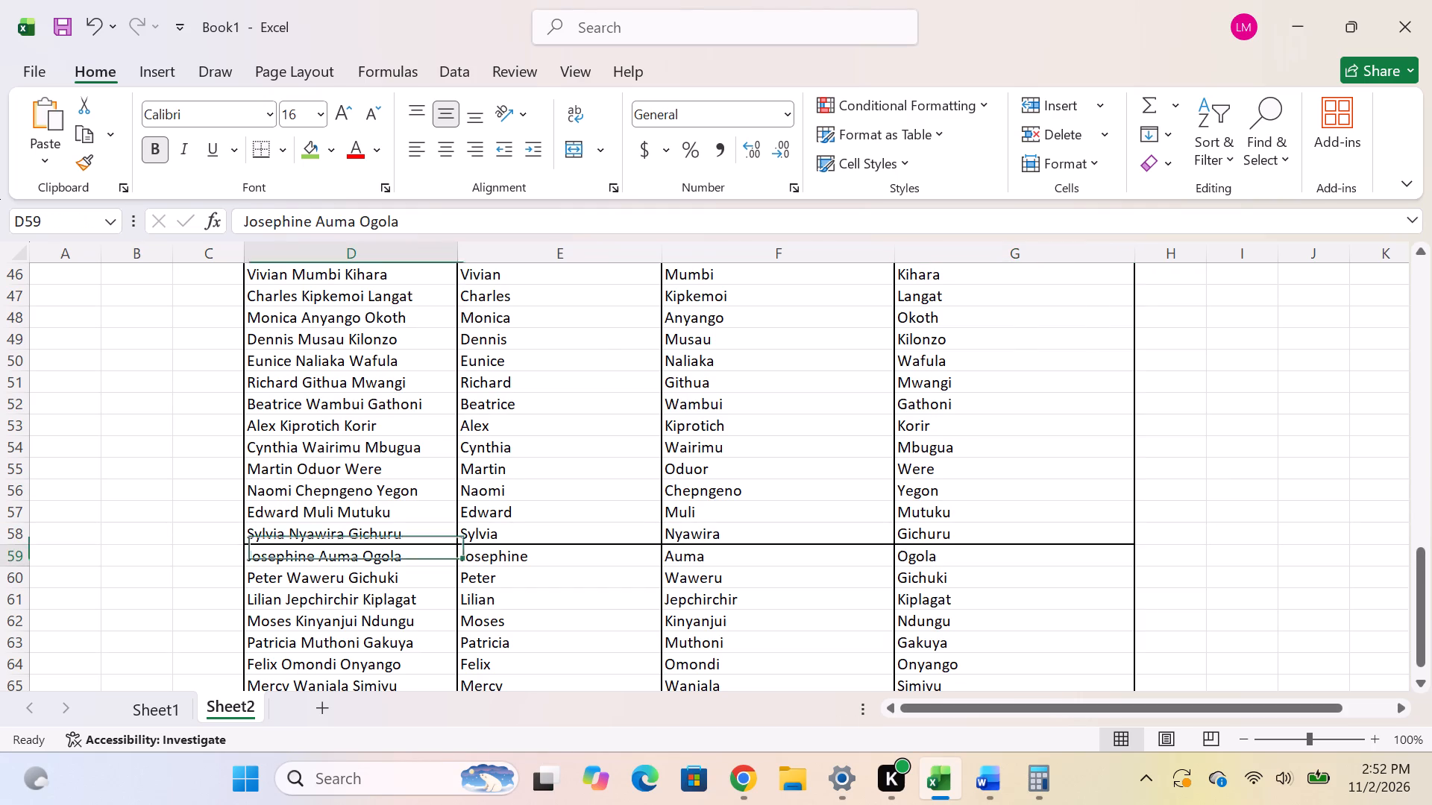
left_click(268, 537)
left_click(240, 548)
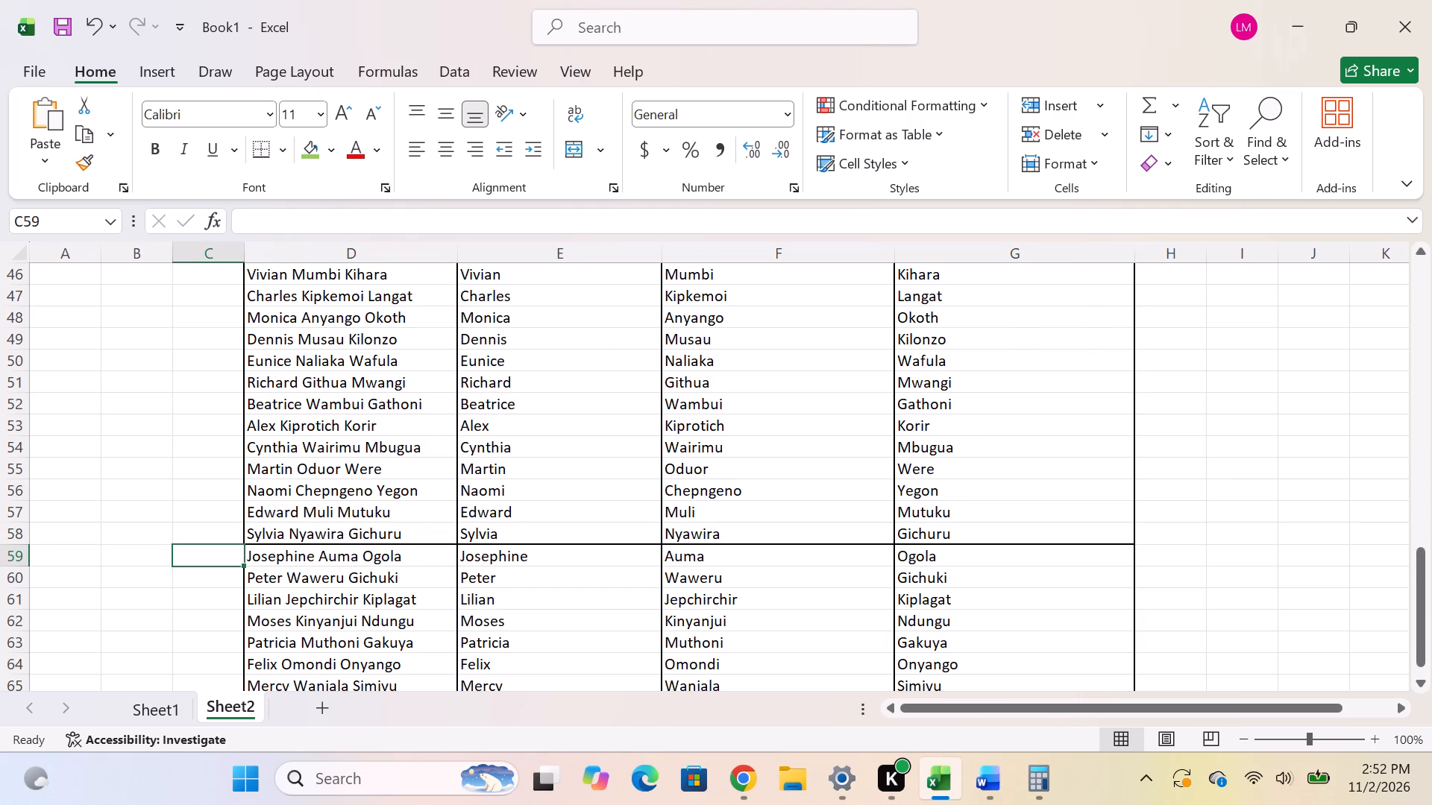
left_click(27, 548)
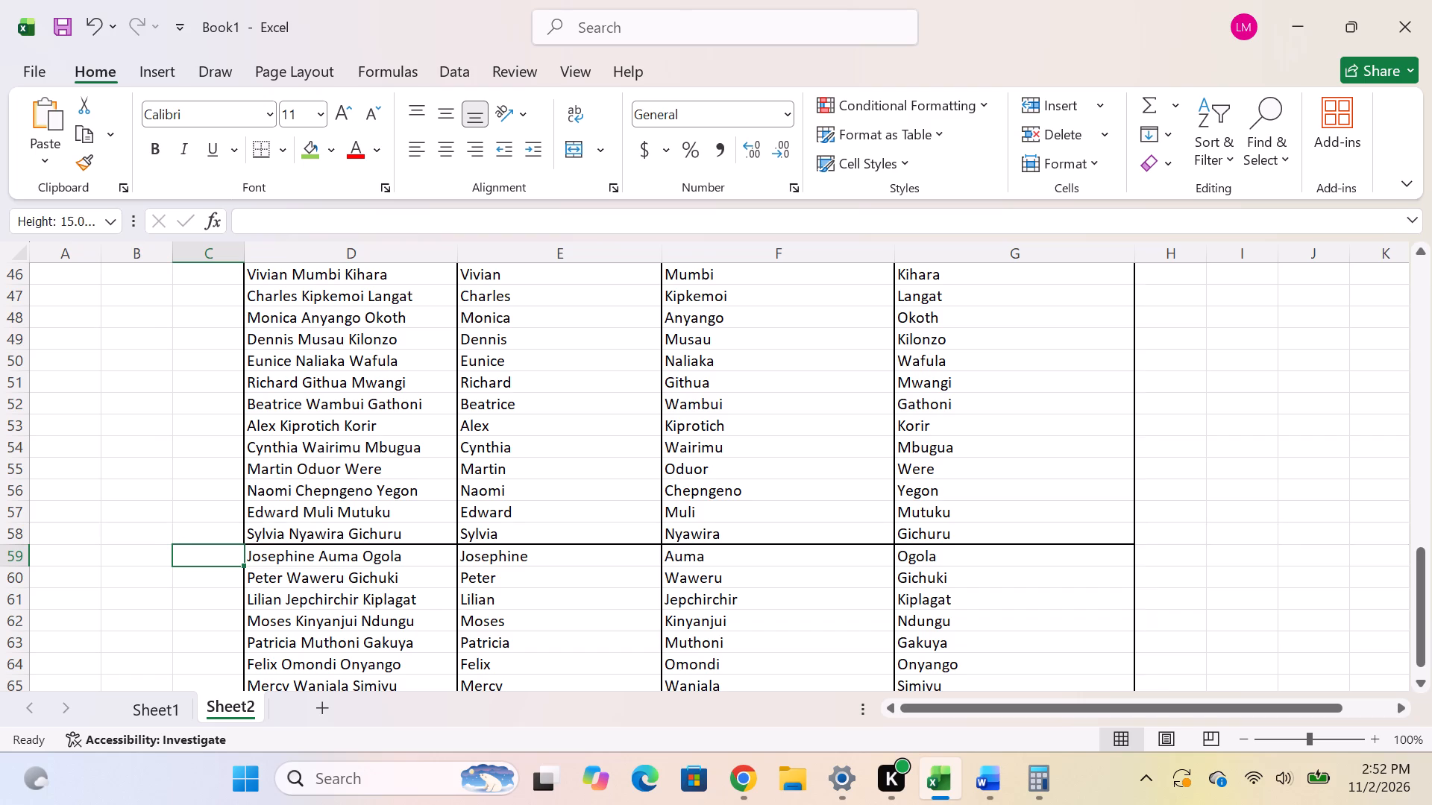
left_click(18, 543)
Underline the middle name in cell F58.
left_click(735, 543)
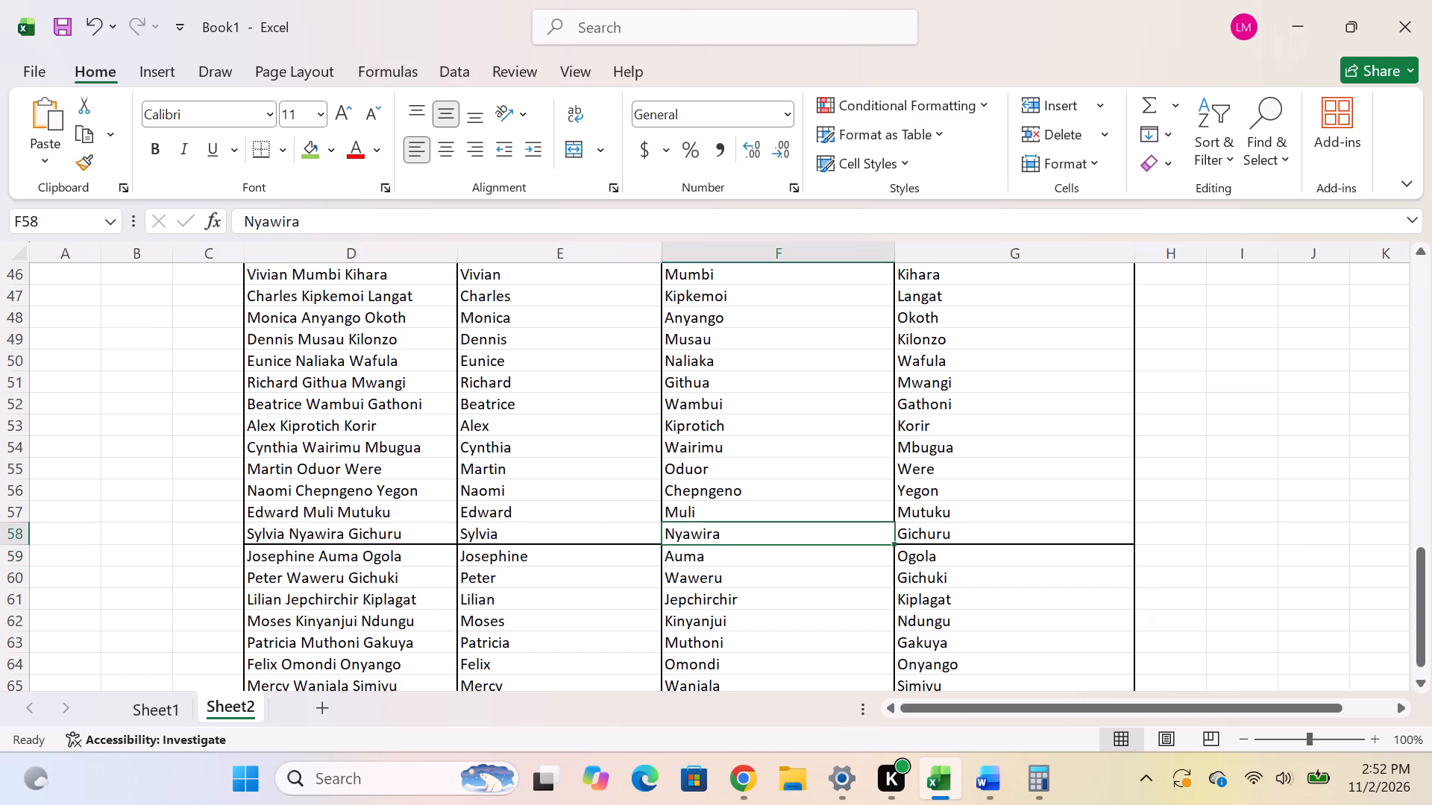
left_click(208, 149)
left_click(607, 572)
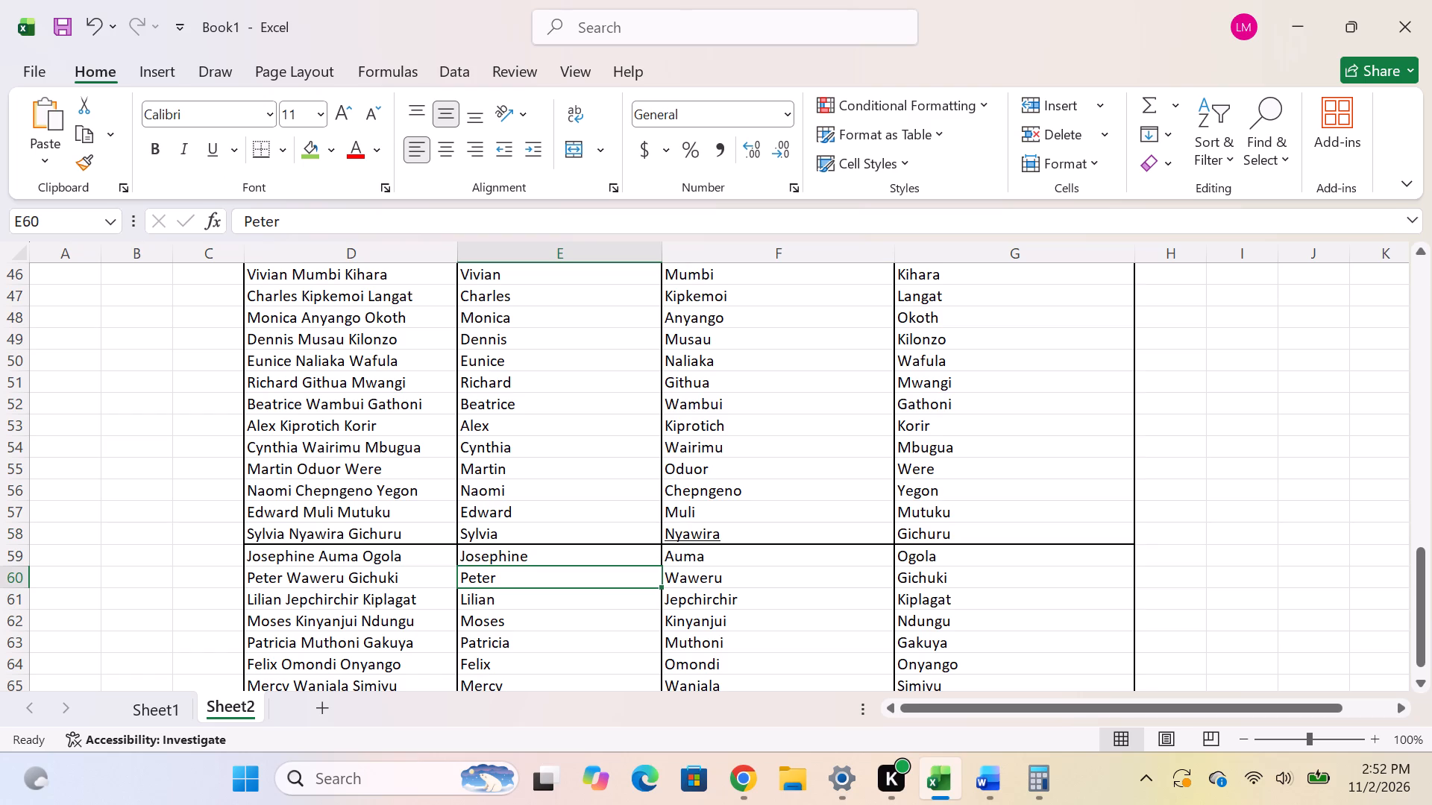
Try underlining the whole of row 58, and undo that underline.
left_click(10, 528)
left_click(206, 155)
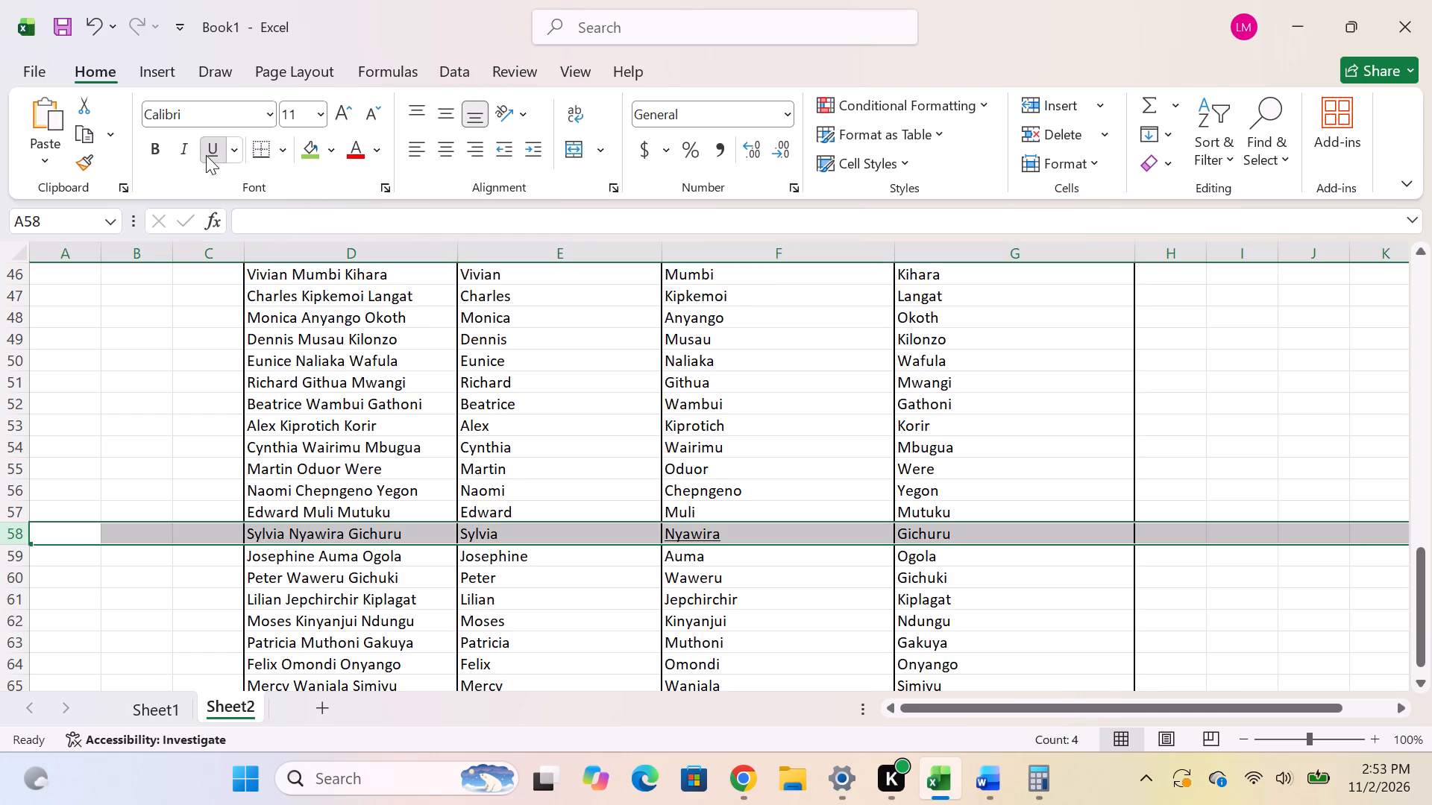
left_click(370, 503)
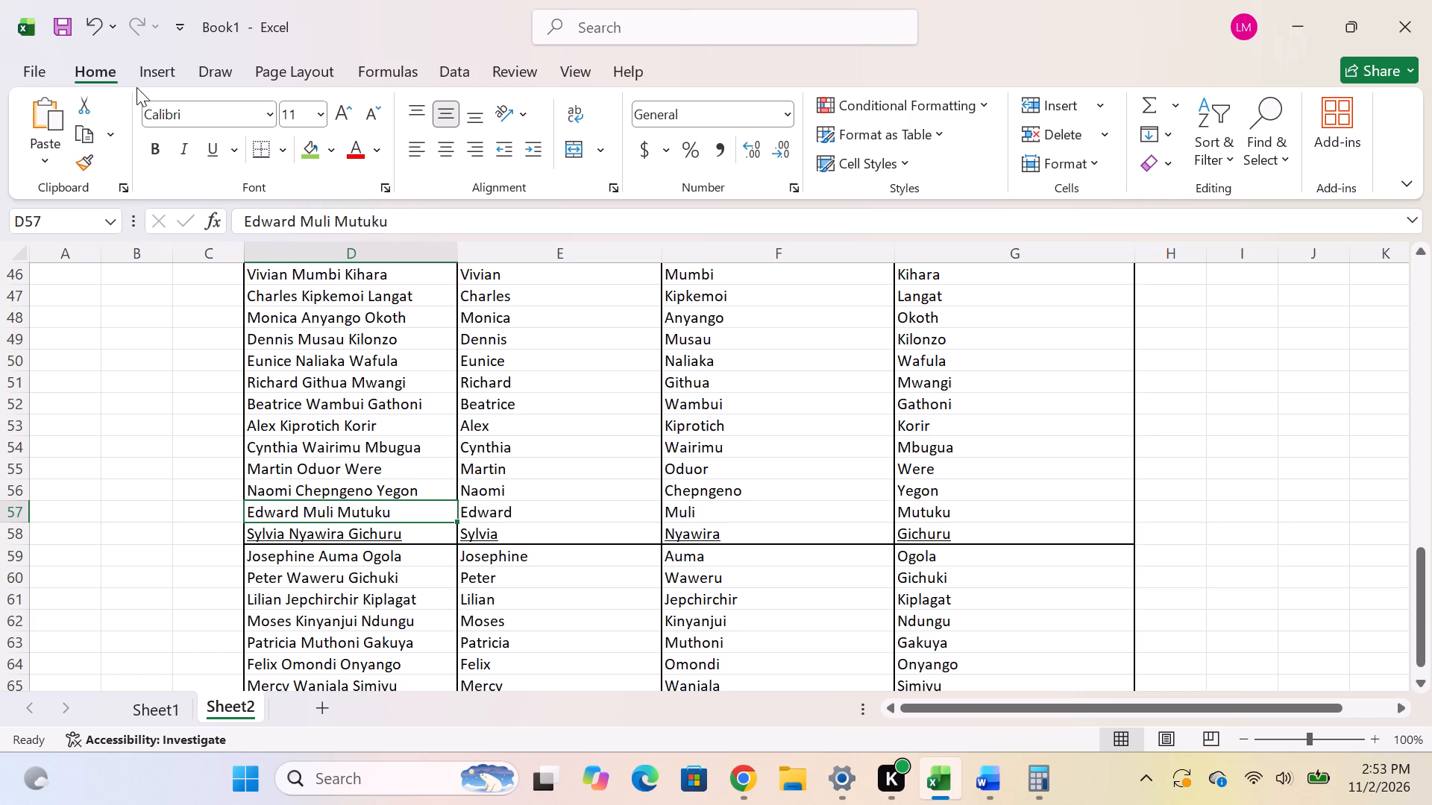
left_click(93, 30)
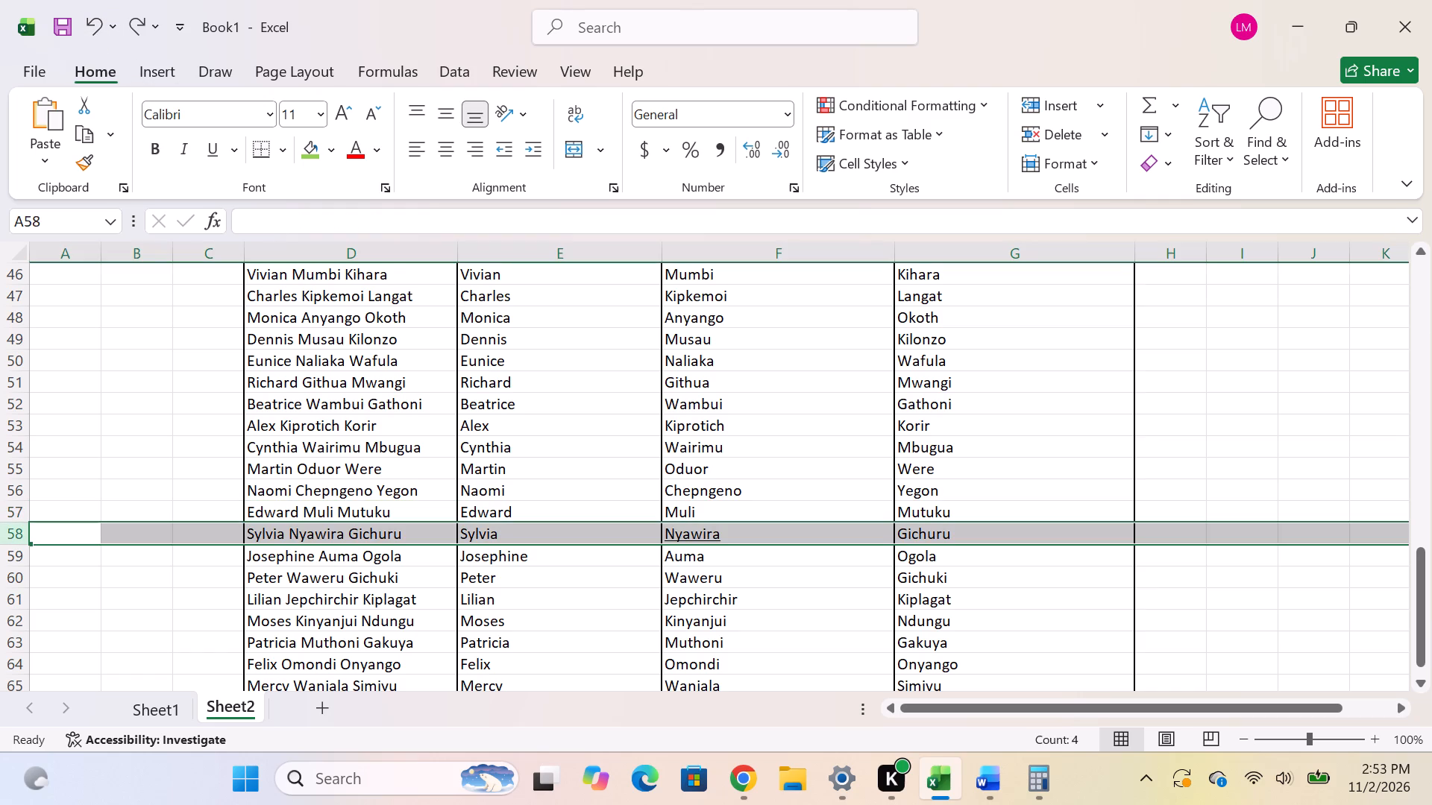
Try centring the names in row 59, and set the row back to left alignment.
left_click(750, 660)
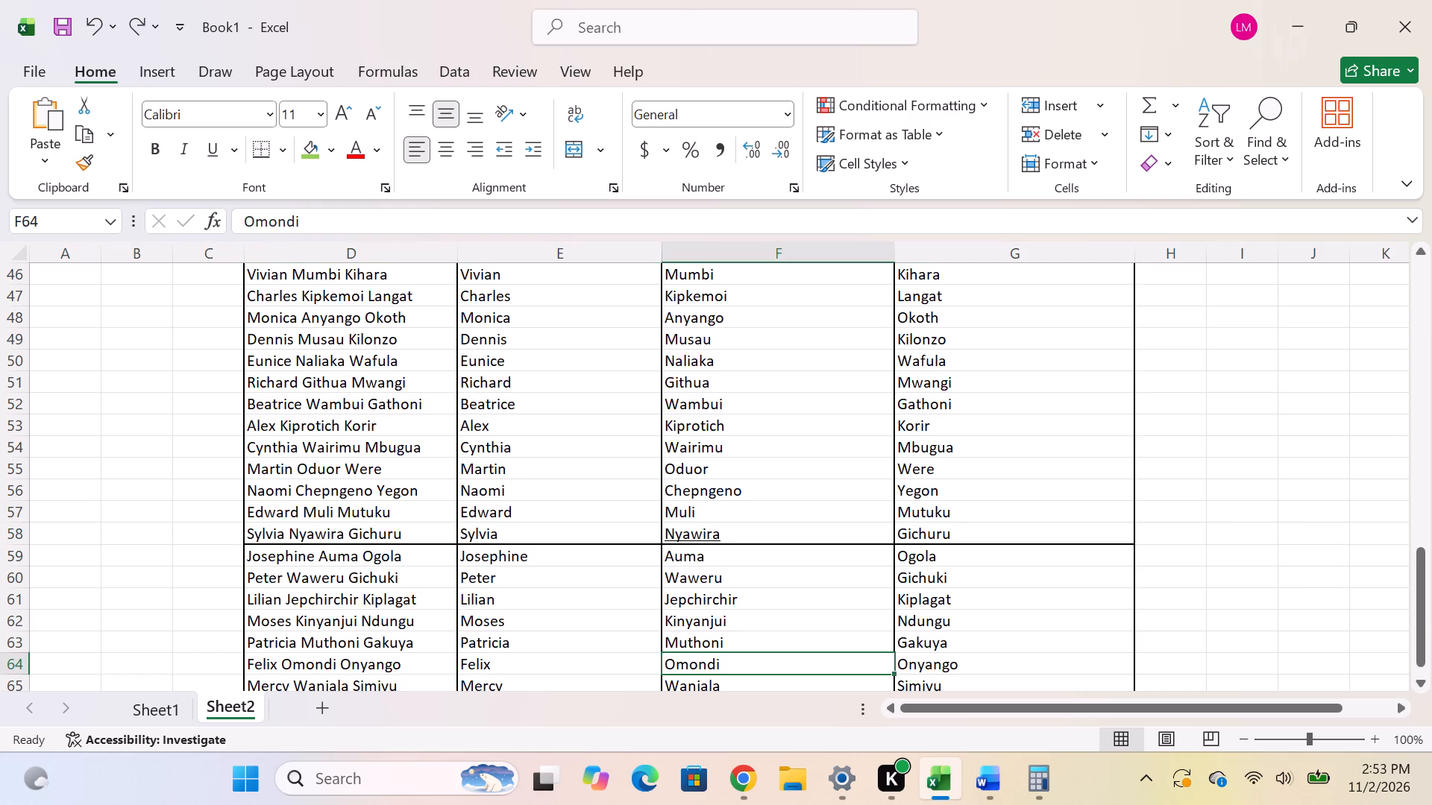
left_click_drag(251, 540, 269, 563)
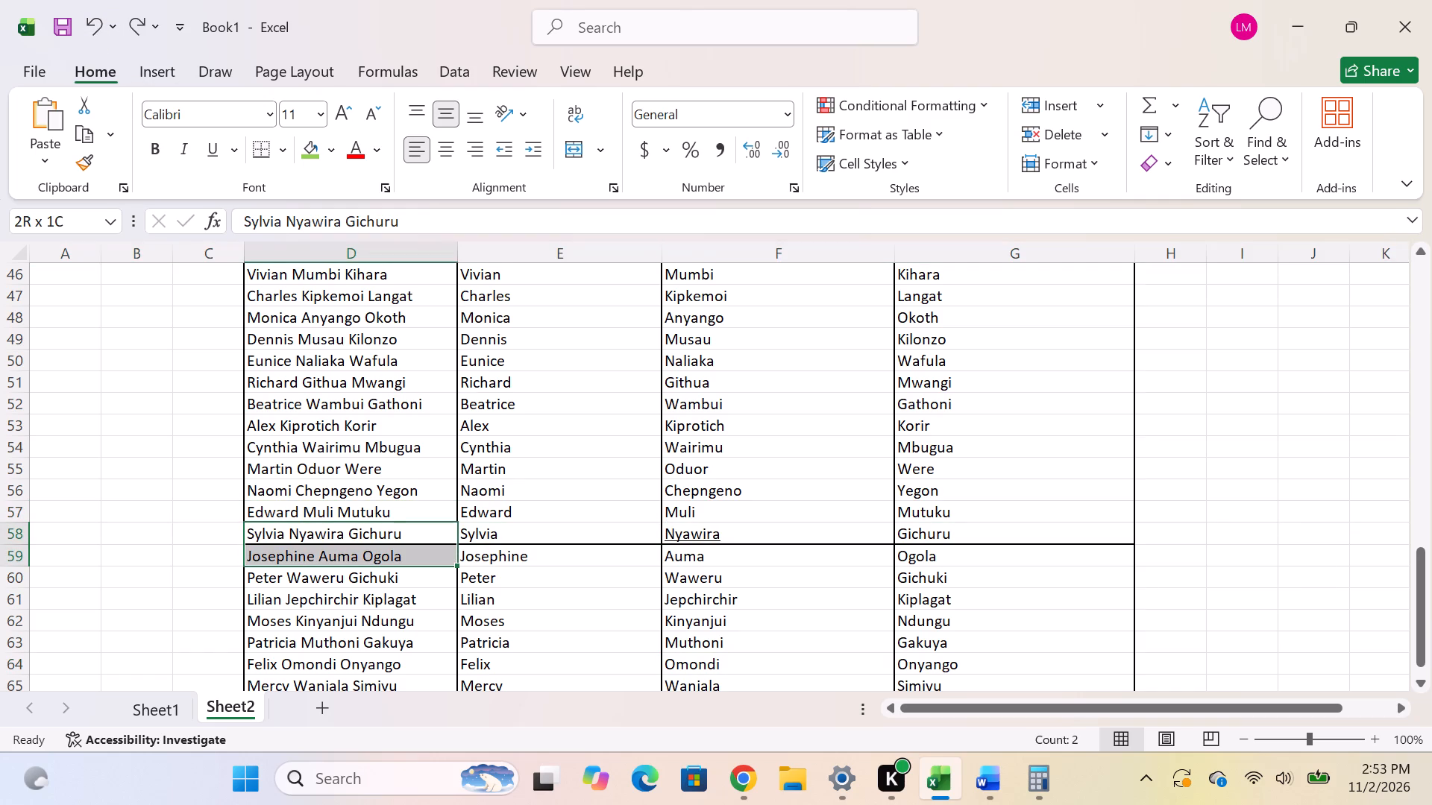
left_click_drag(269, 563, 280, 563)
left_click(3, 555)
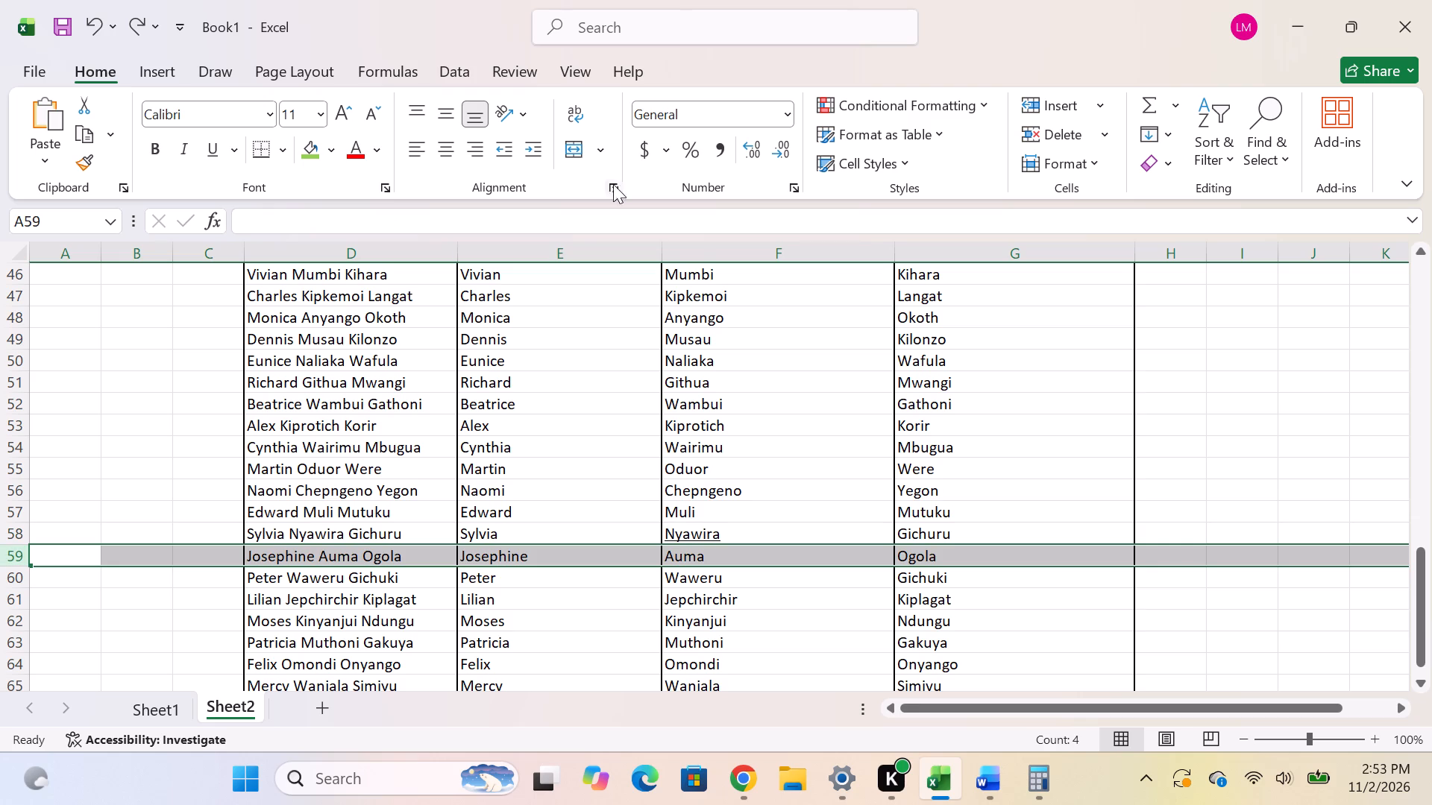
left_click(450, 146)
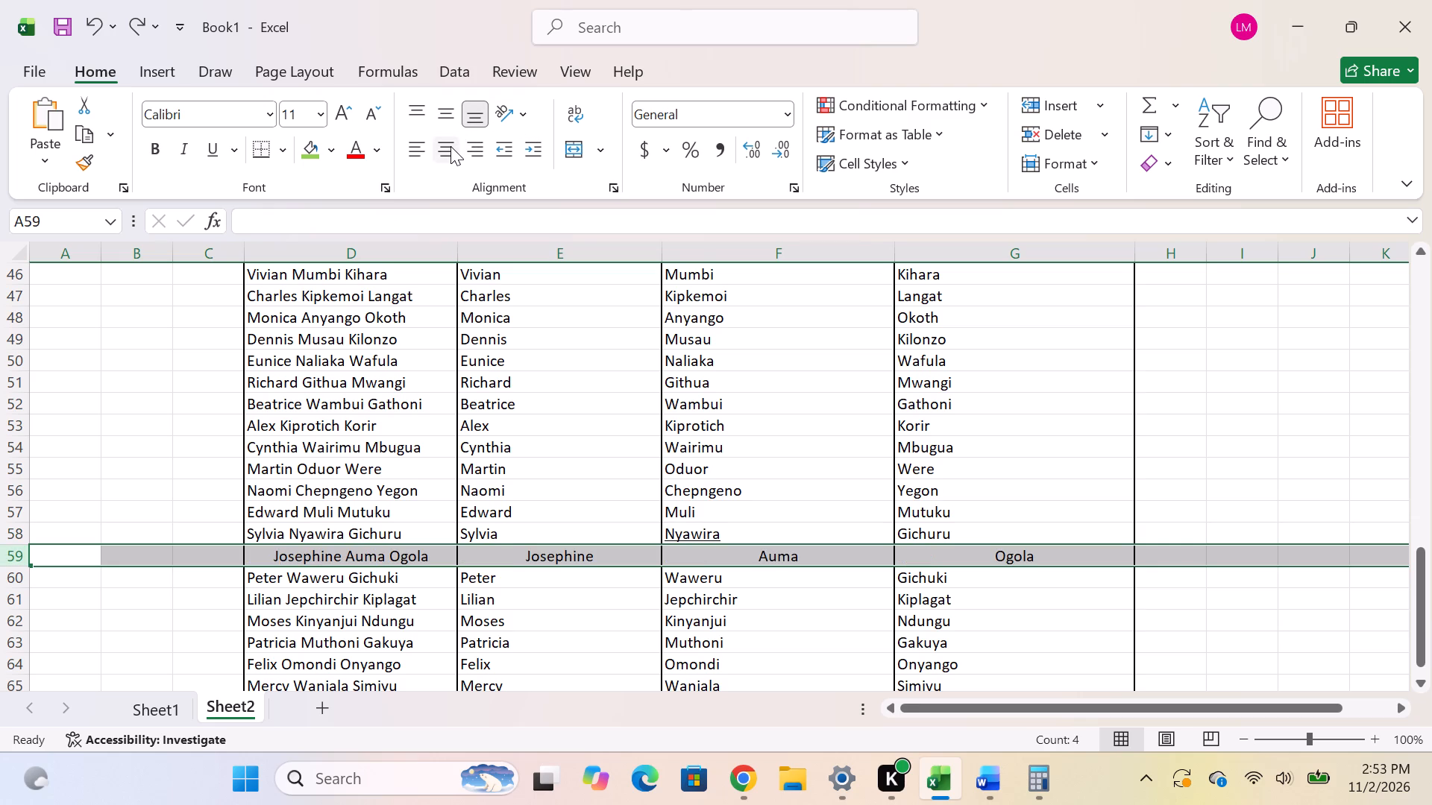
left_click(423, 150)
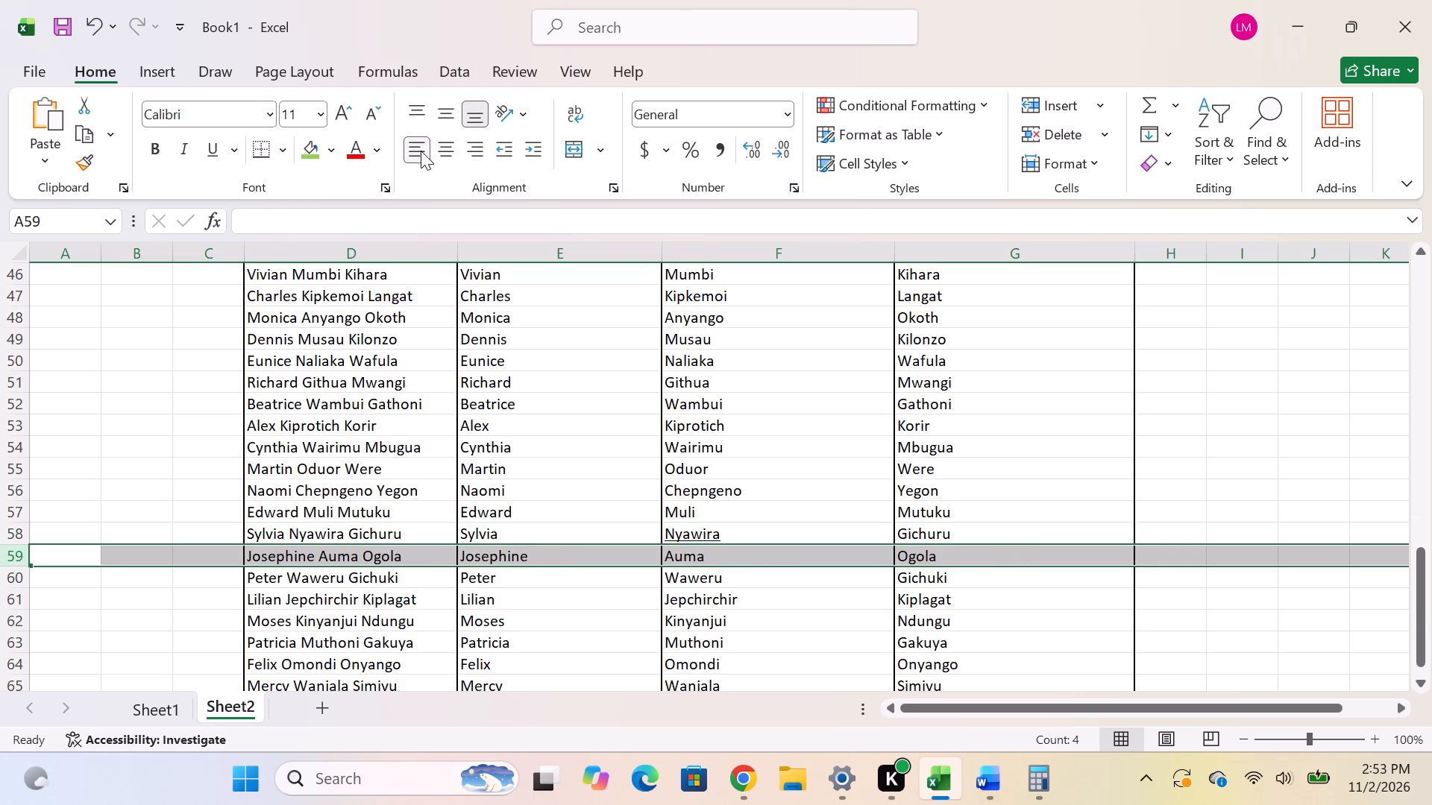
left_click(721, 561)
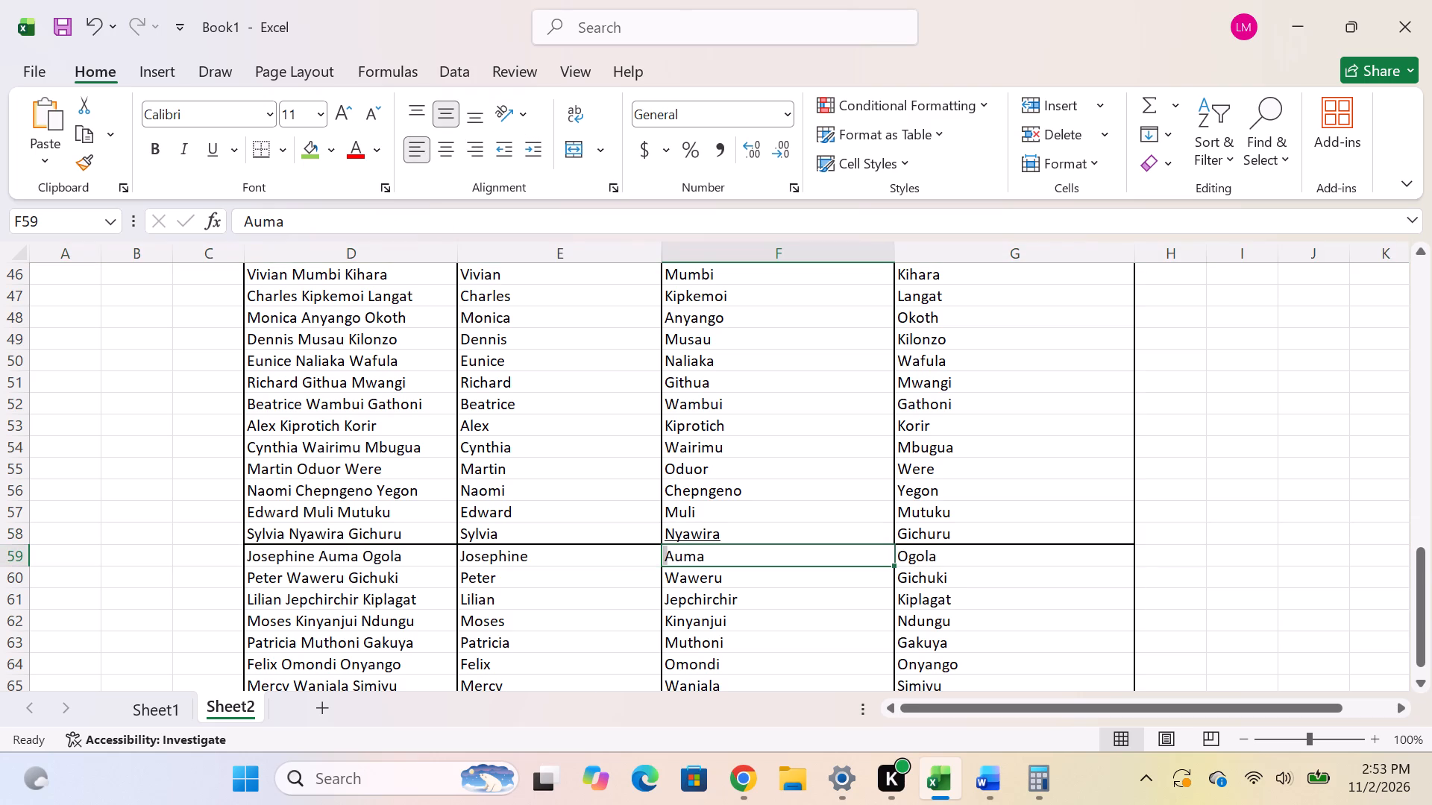